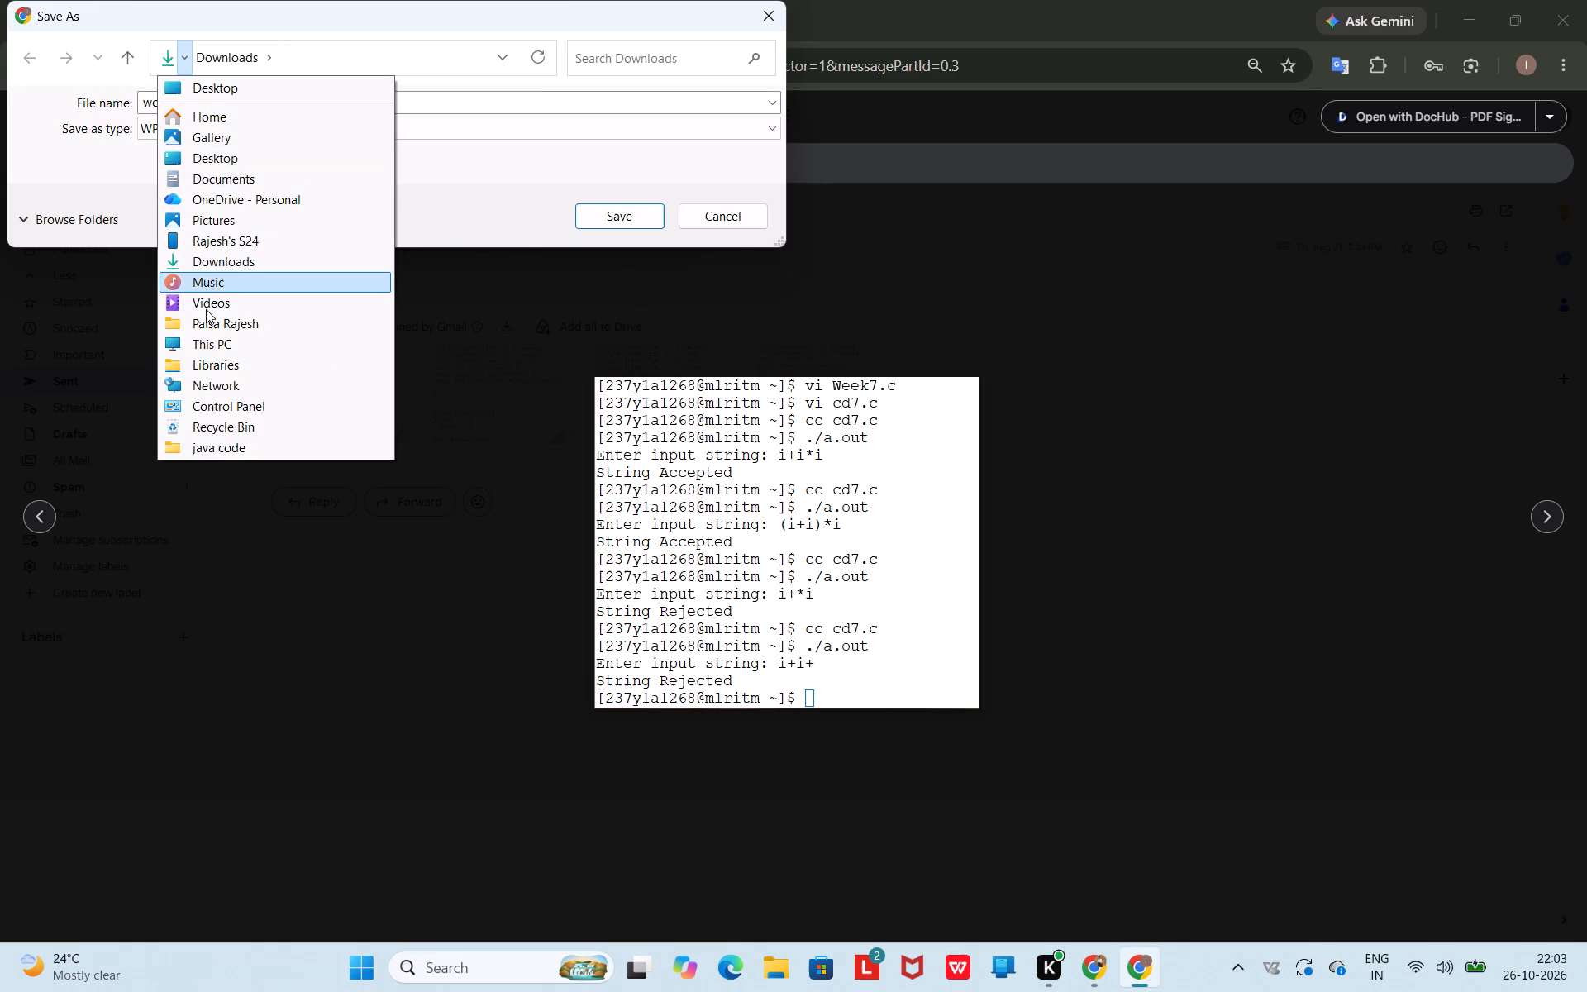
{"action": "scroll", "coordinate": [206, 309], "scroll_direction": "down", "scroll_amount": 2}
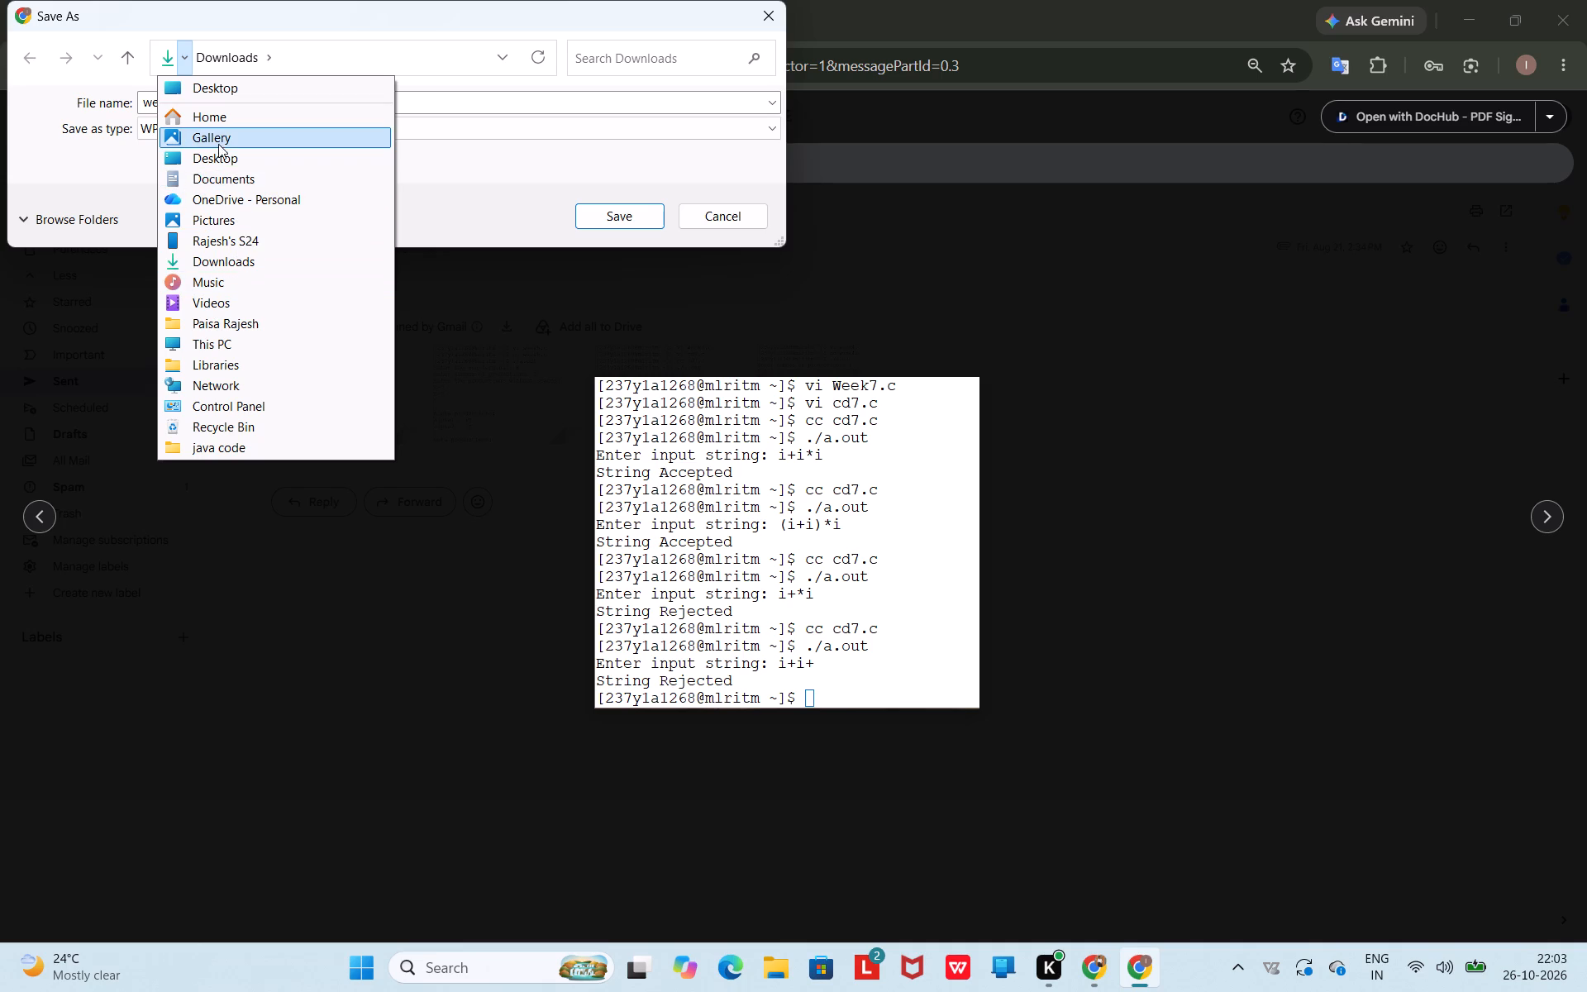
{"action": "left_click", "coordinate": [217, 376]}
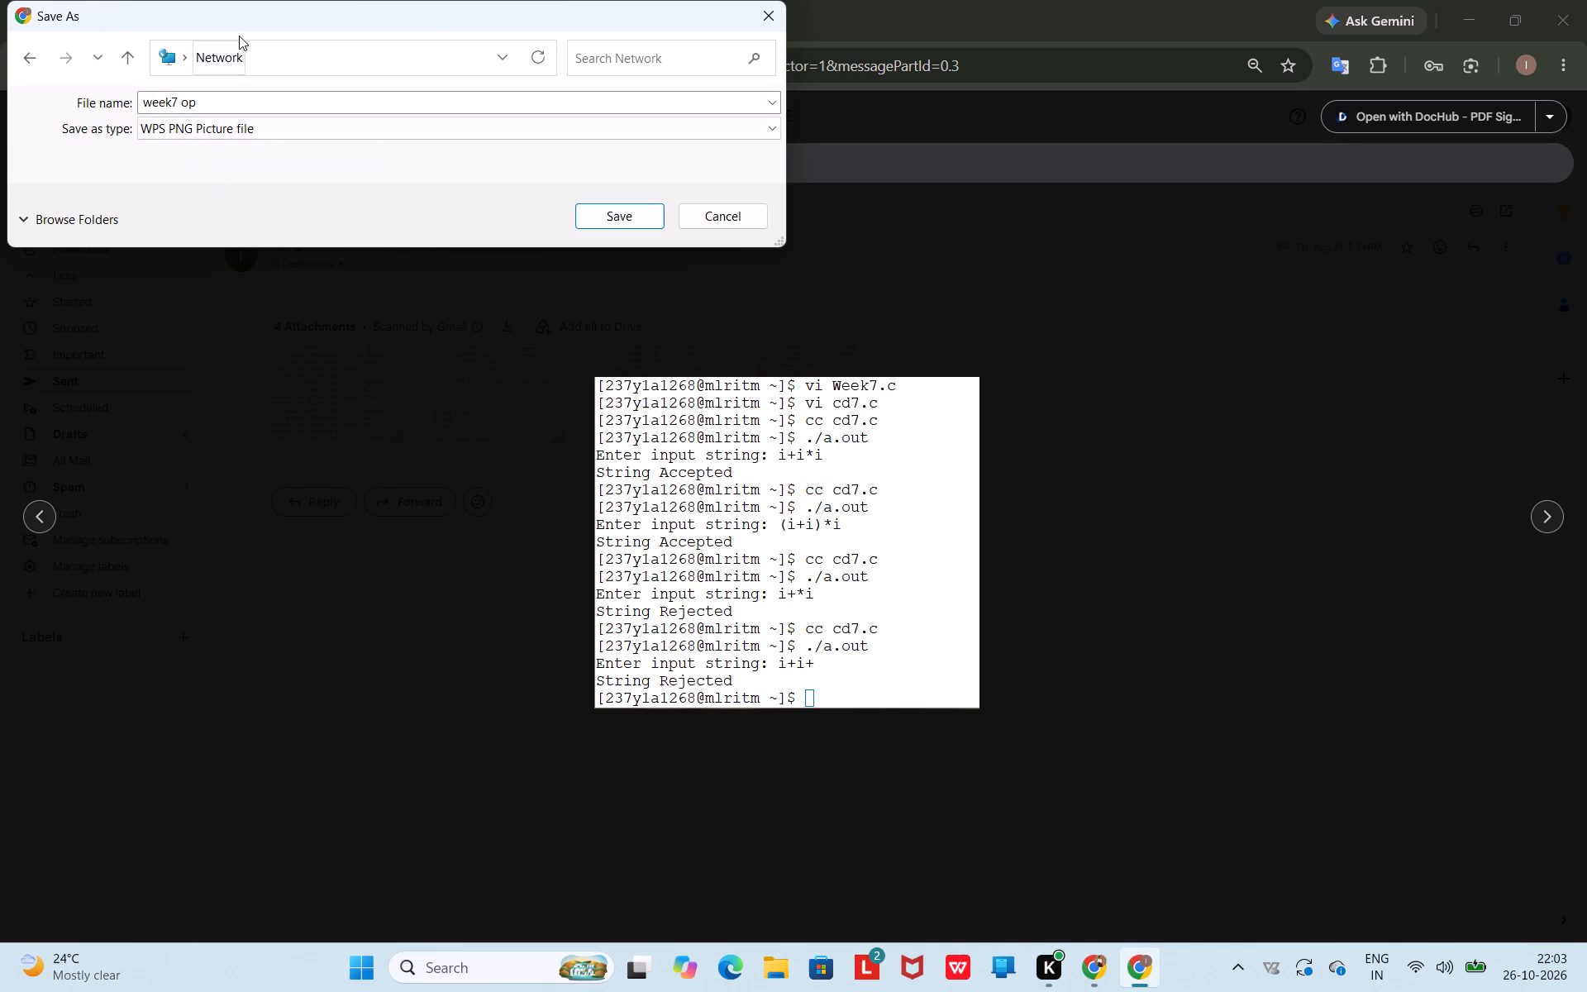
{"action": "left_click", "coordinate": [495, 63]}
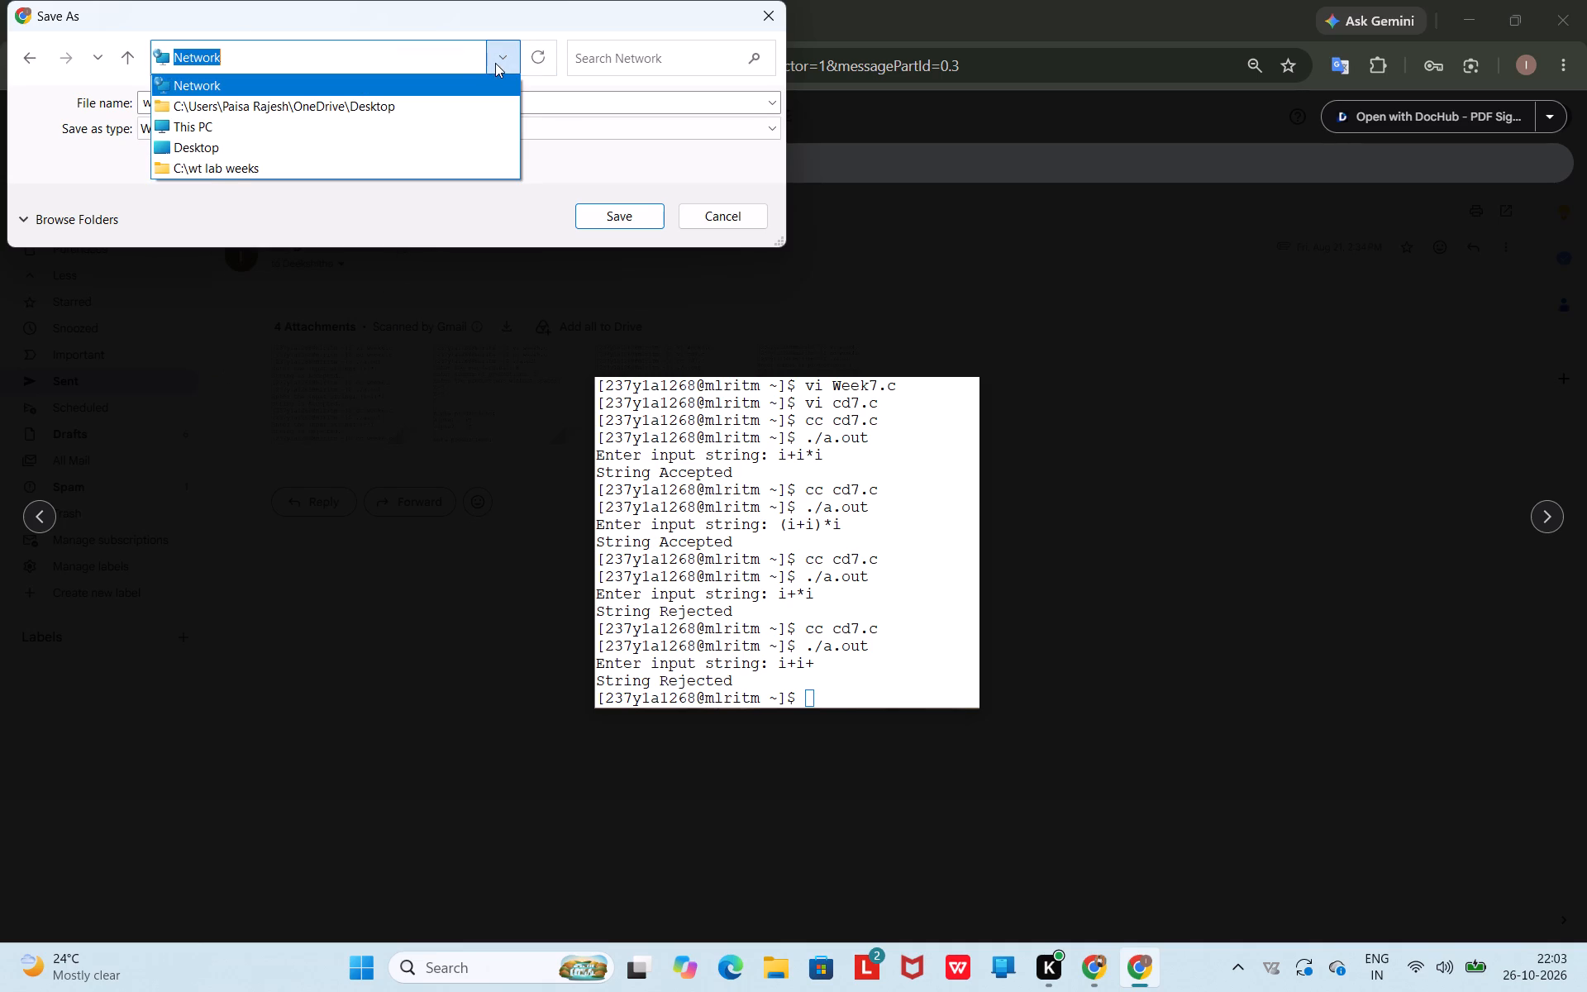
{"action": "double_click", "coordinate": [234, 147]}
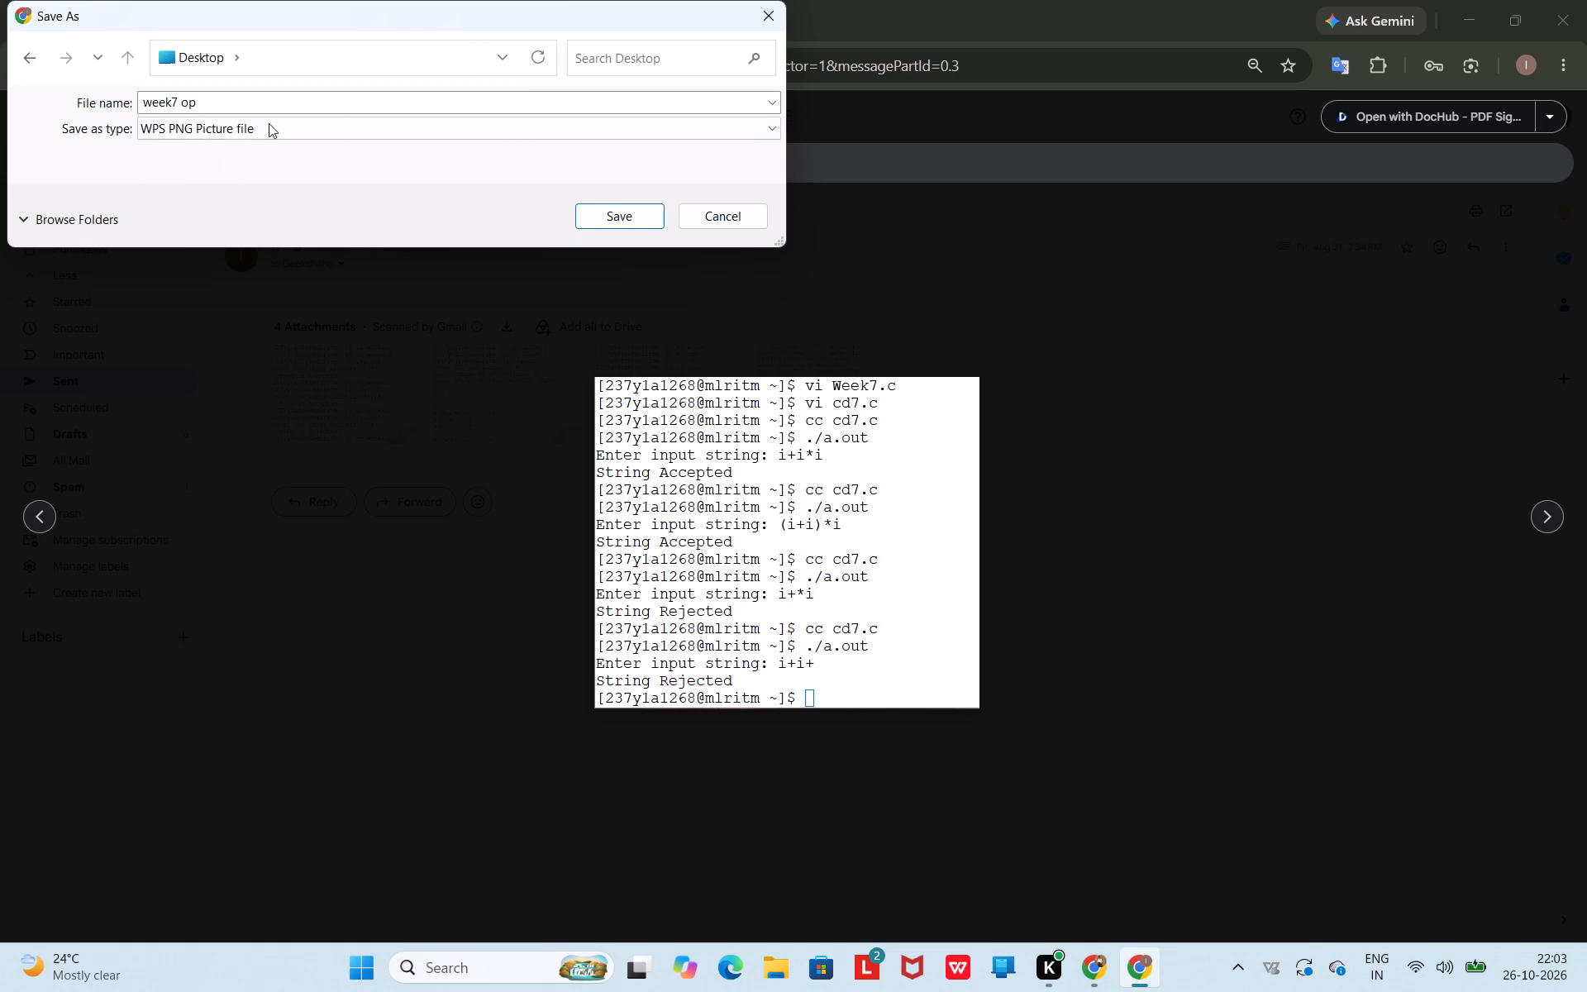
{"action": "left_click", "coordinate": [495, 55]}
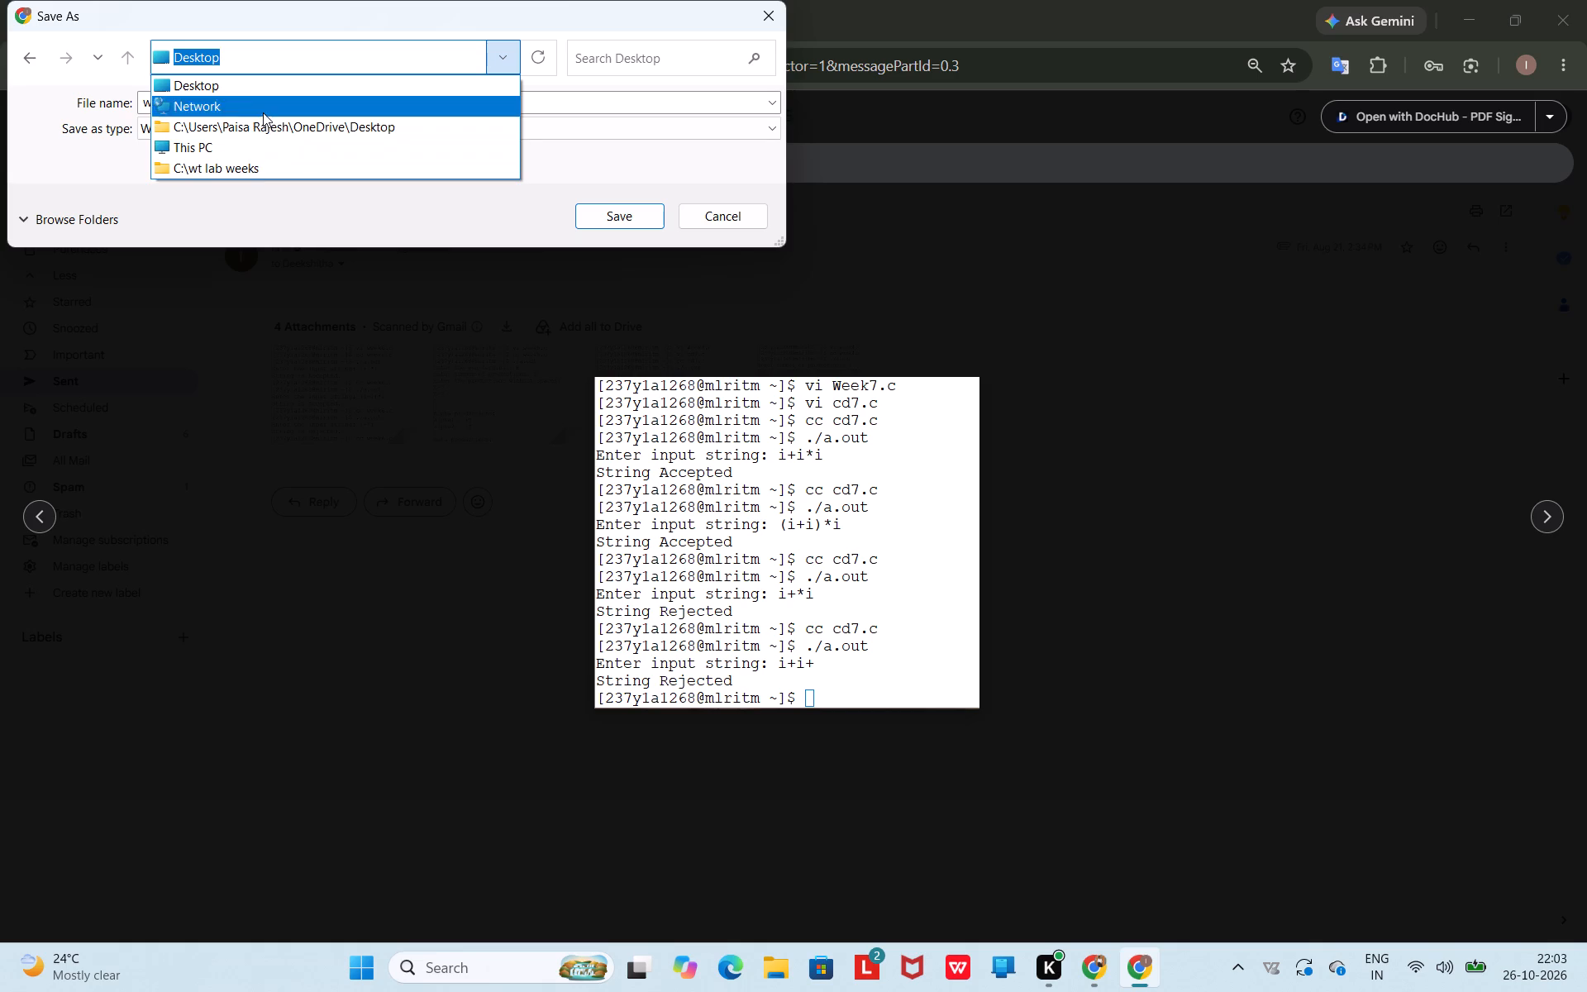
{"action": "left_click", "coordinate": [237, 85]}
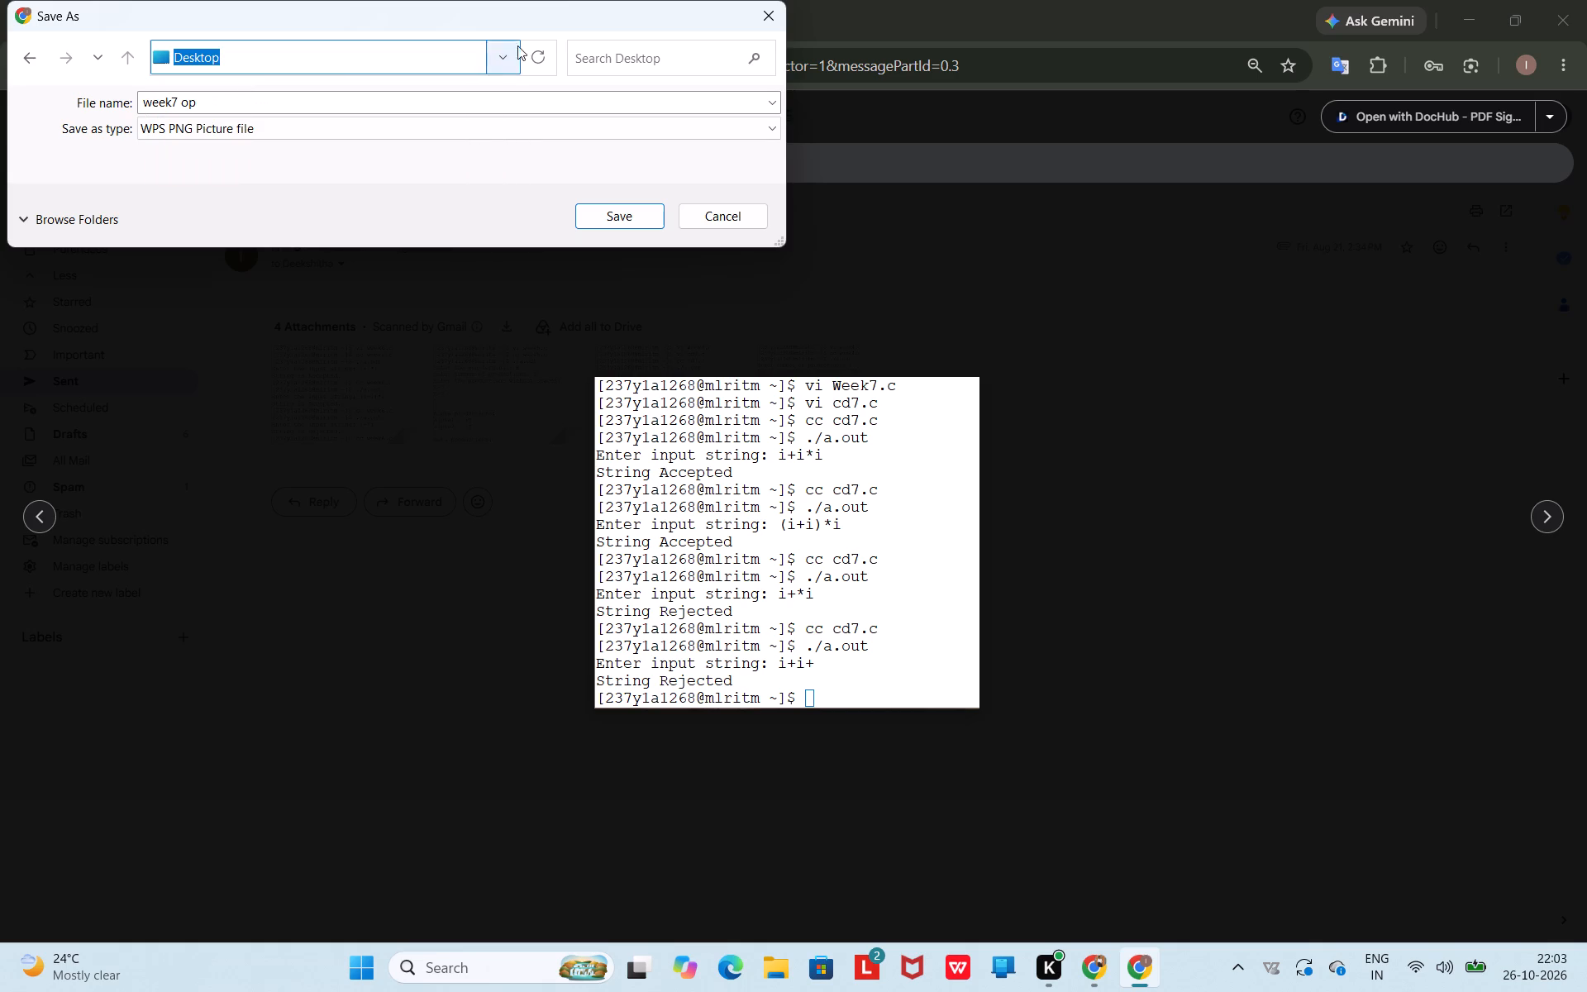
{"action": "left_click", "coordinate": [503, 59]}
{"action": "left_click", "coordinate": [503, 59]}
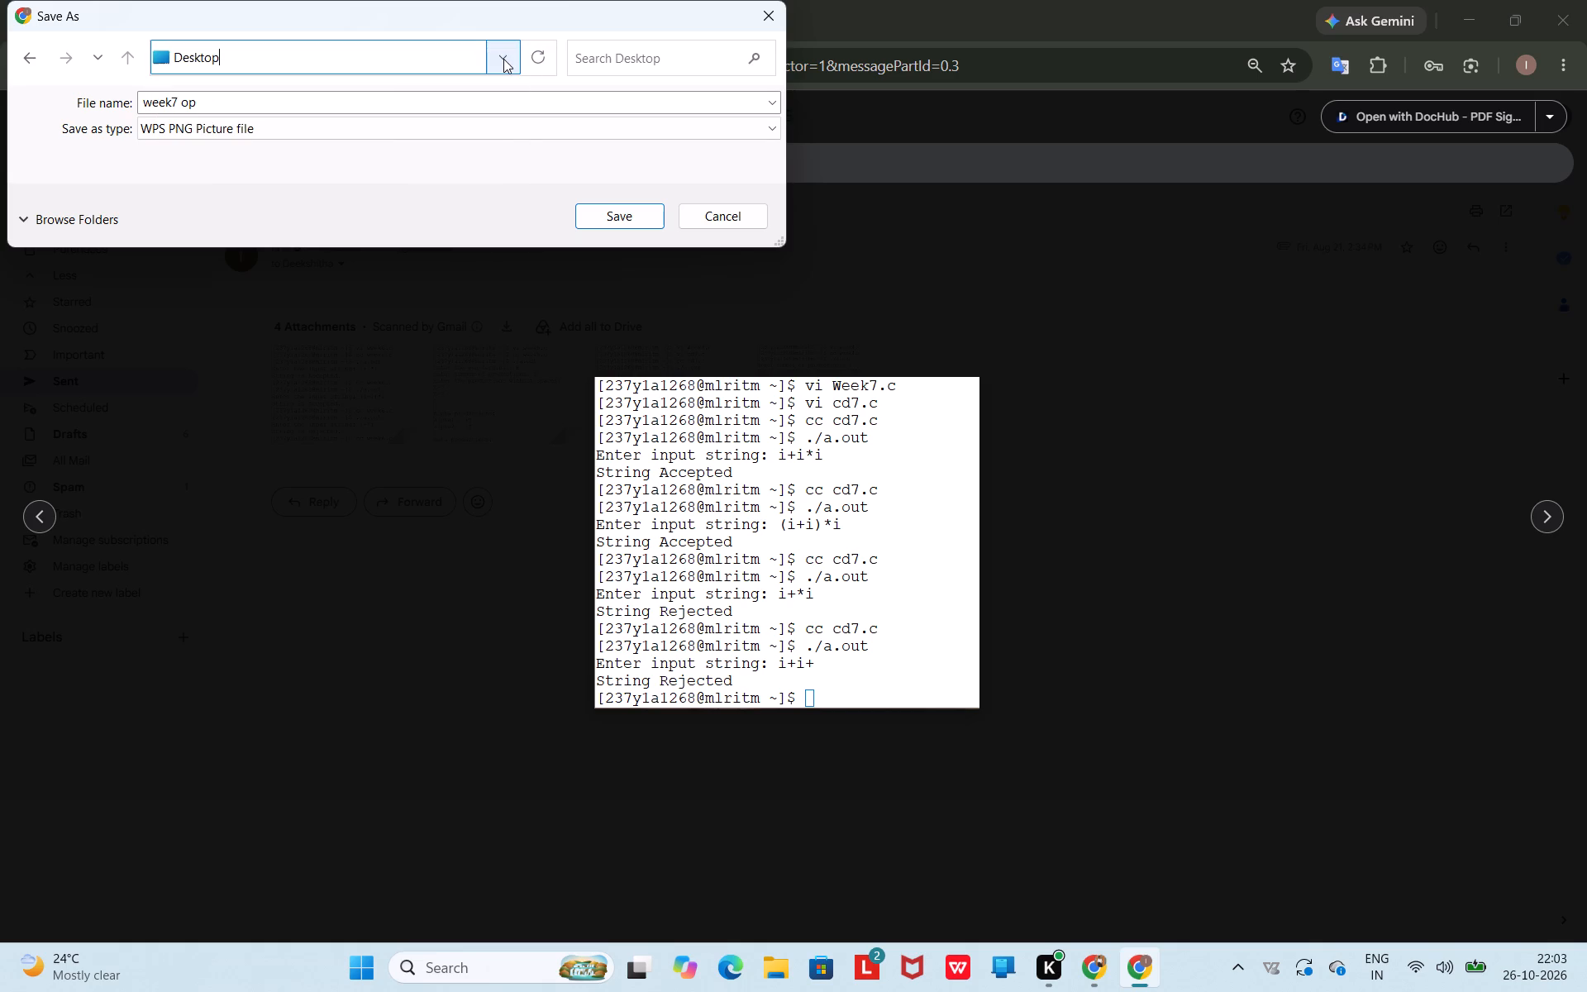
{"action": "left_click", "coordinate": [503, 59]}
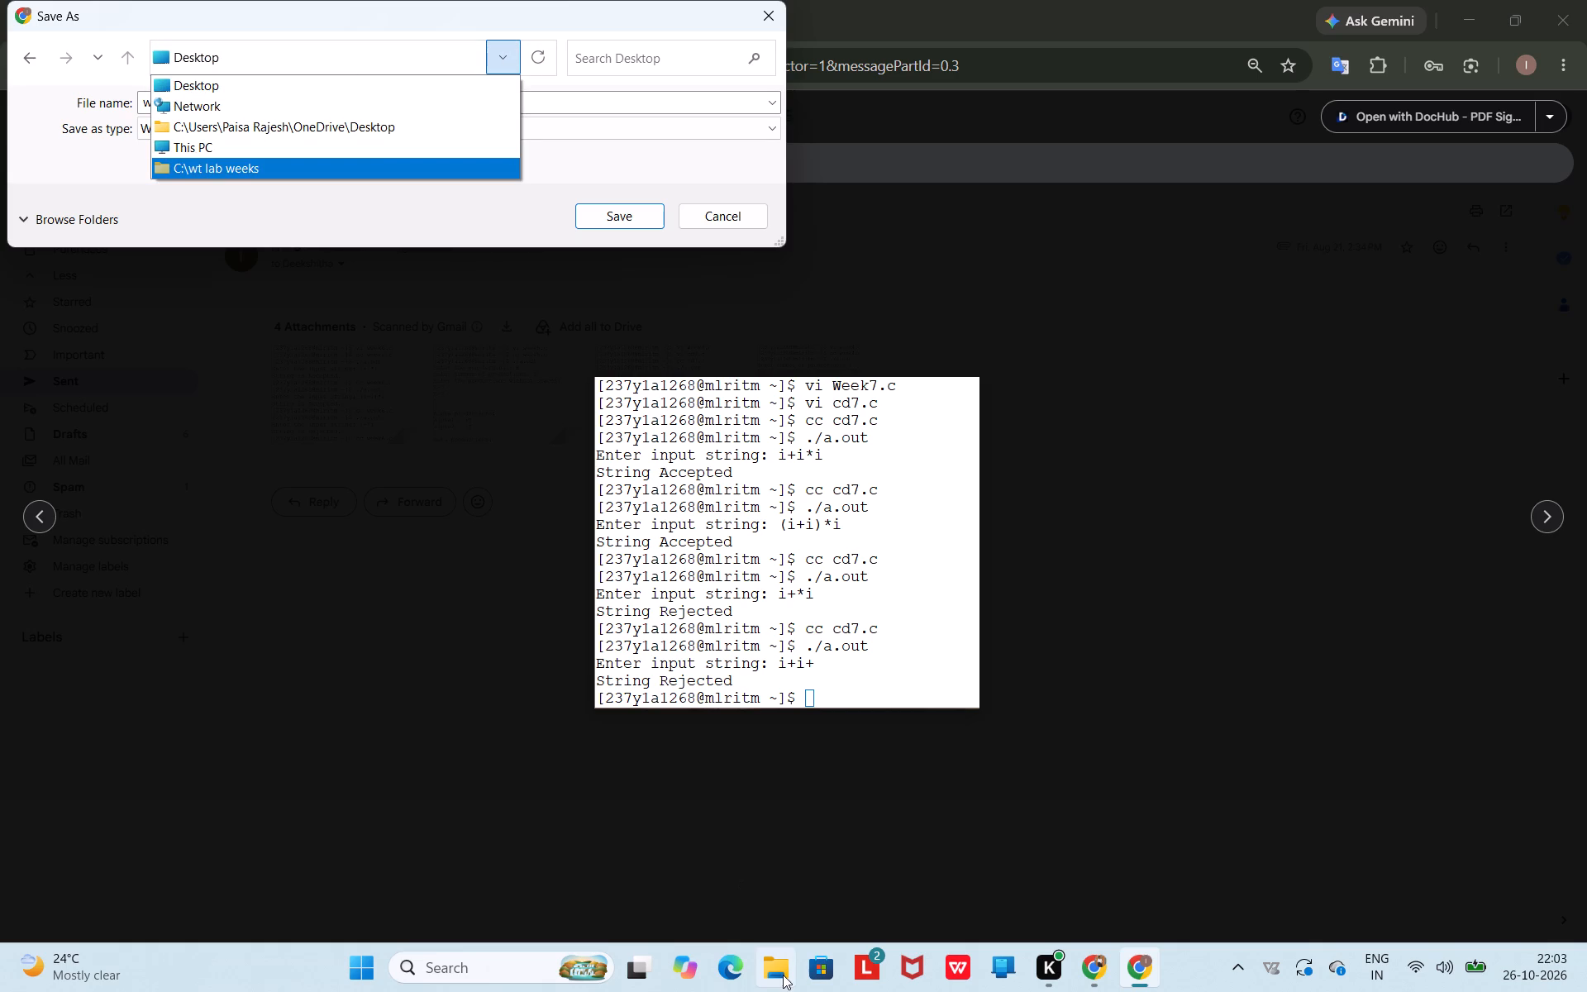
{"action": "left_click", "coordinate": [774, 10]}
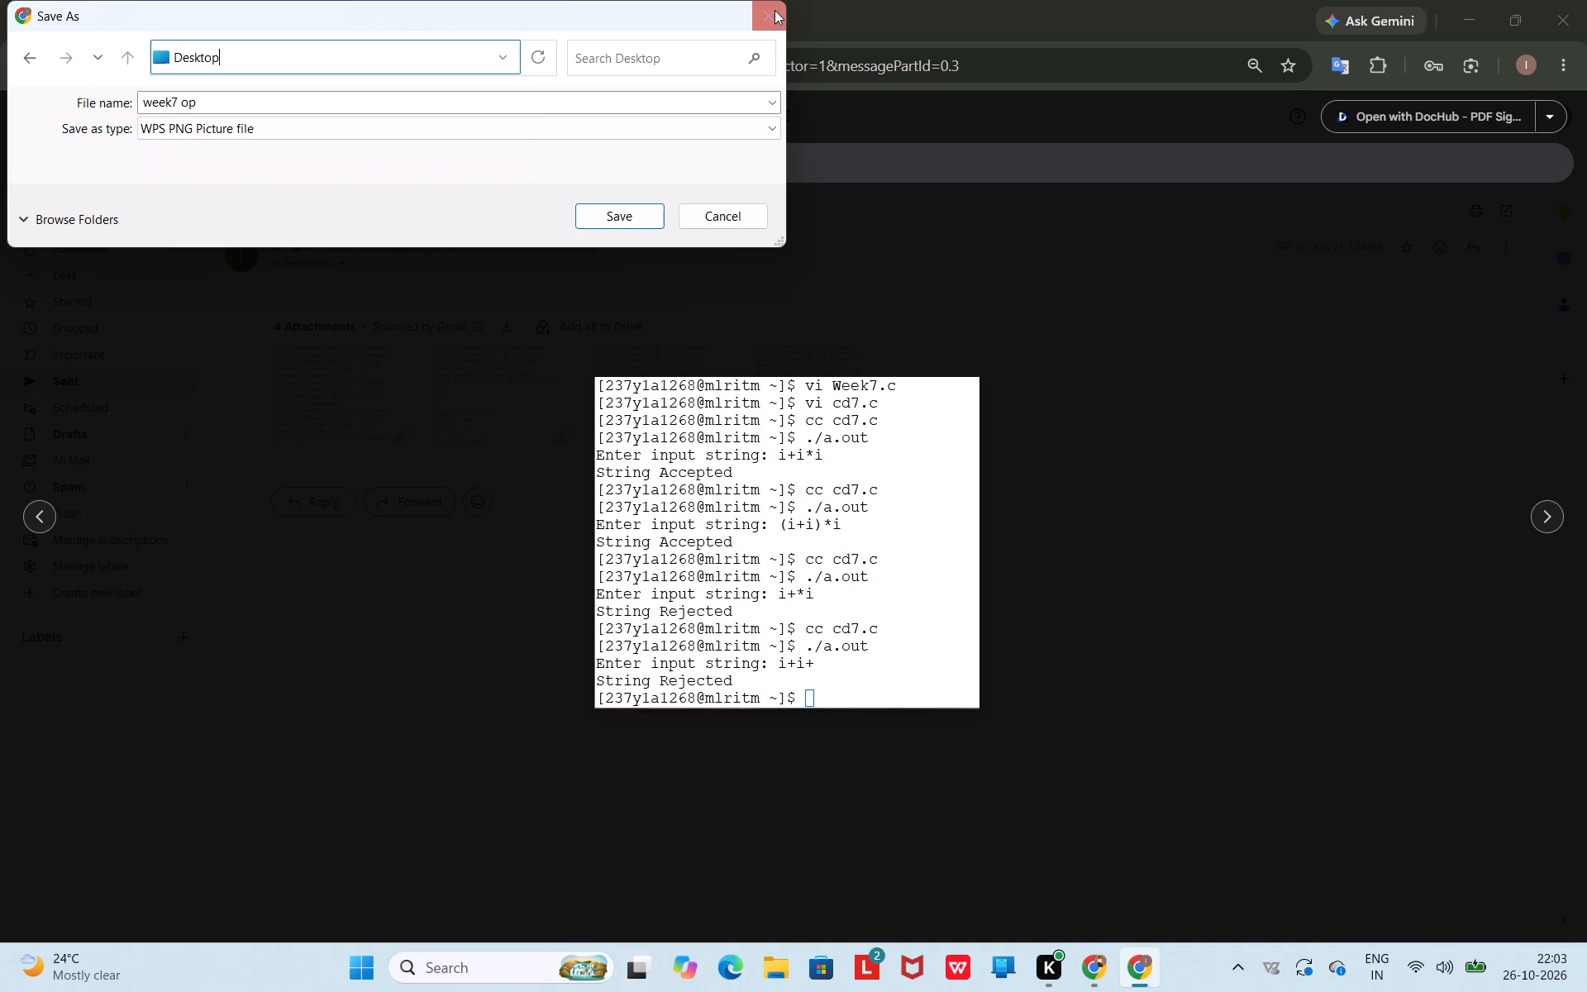
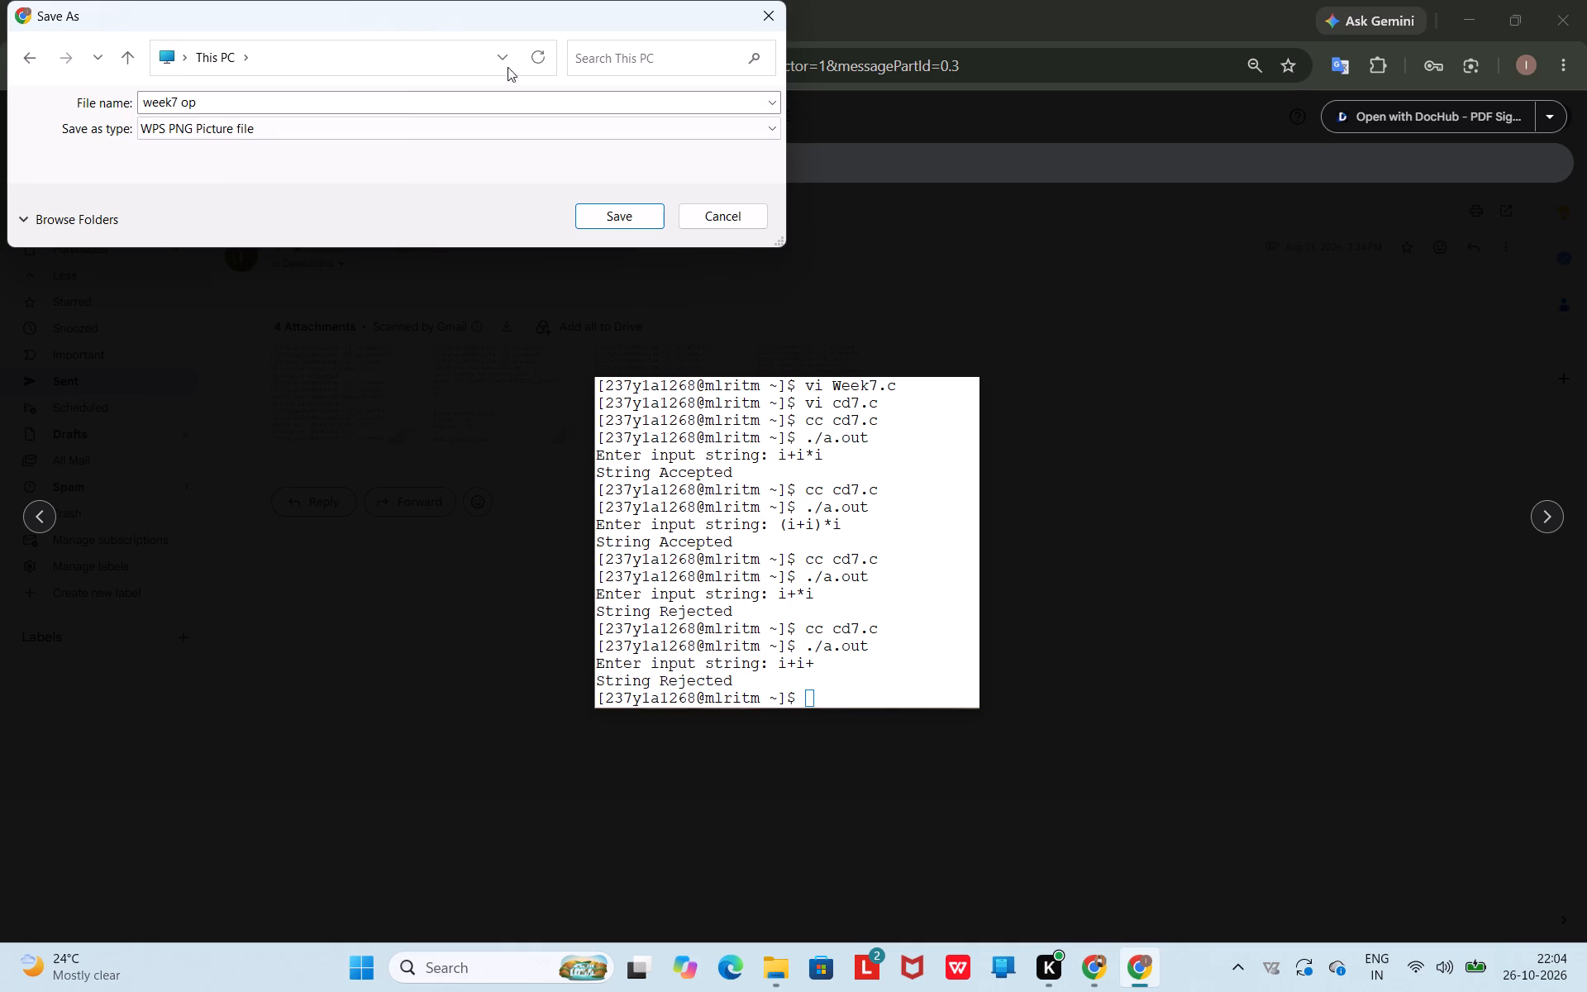
Set the save location for the week7 op image to Desktop.
{"action": "left_click", "coordinate": [504, 60]}
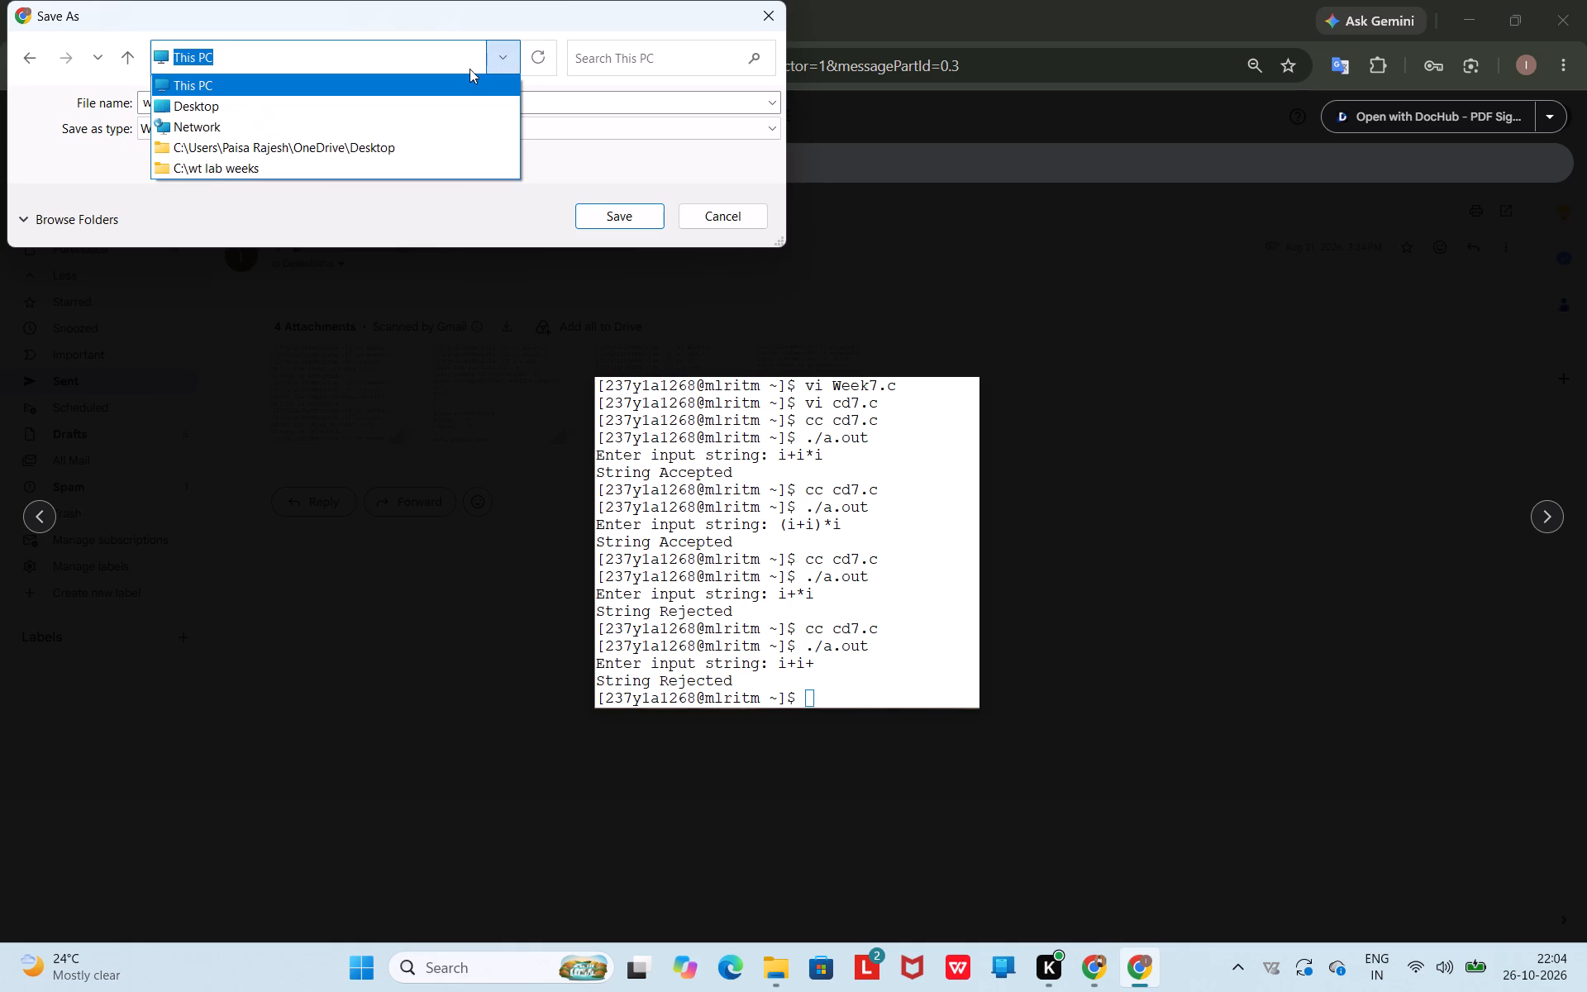
{"action": "left_click", "coordinate": [353, 110]}
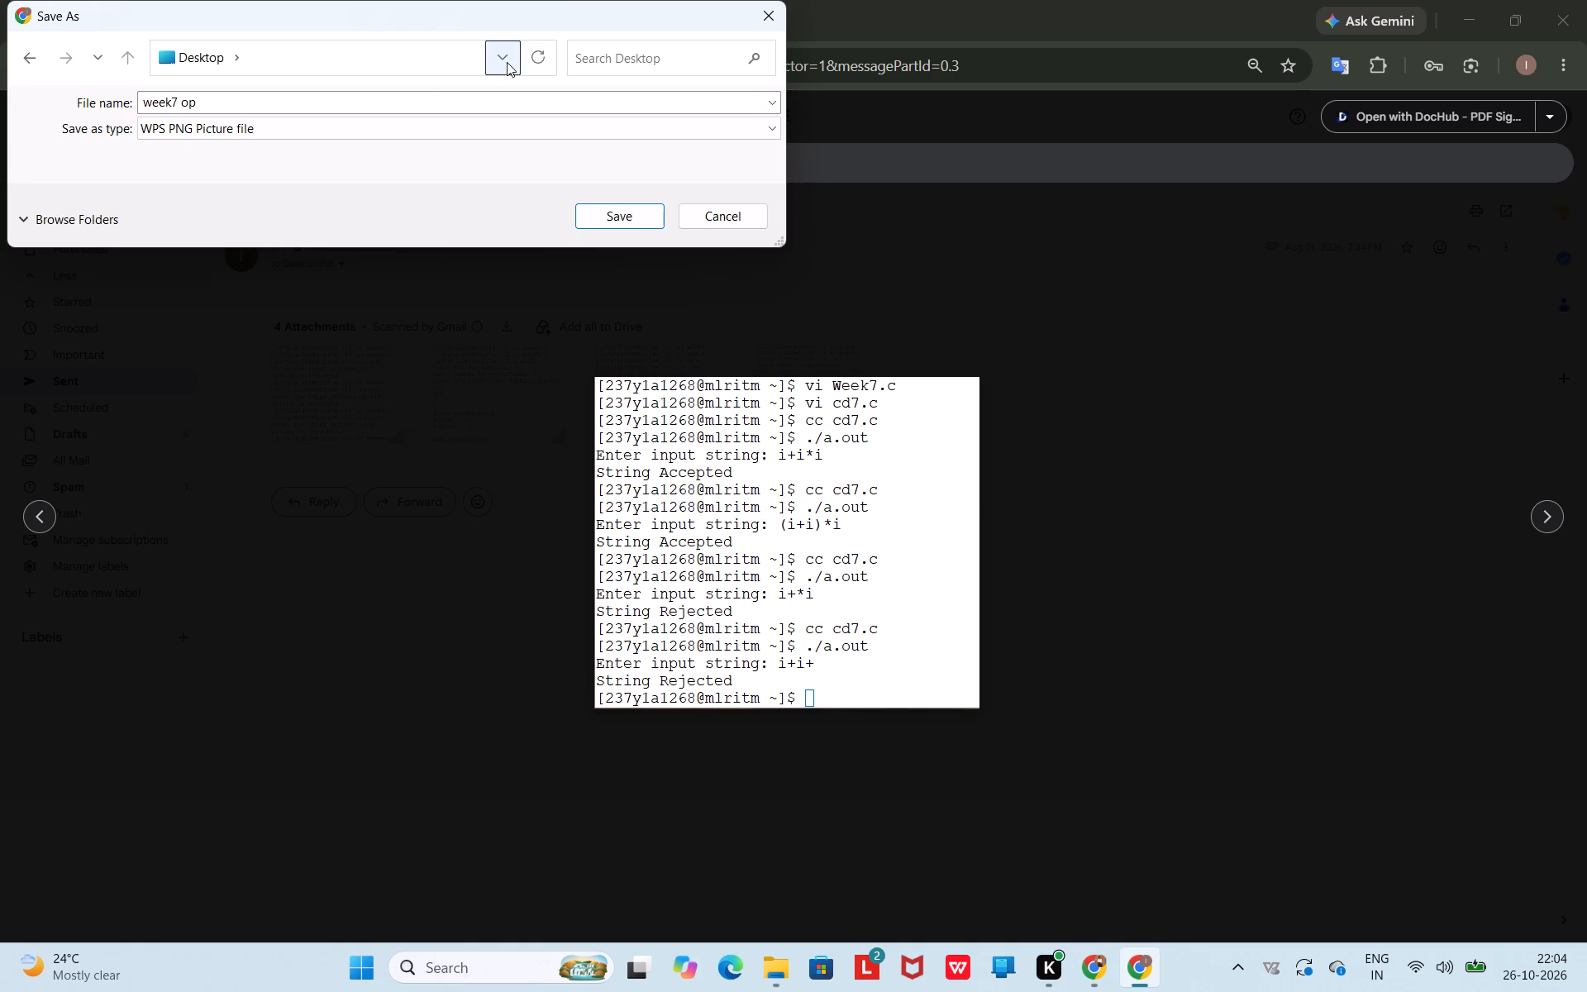
Look through the list of recent save locations for a destination folder for the week7 op image.
{"action": "left_click", "coordinate": [507, 62]}
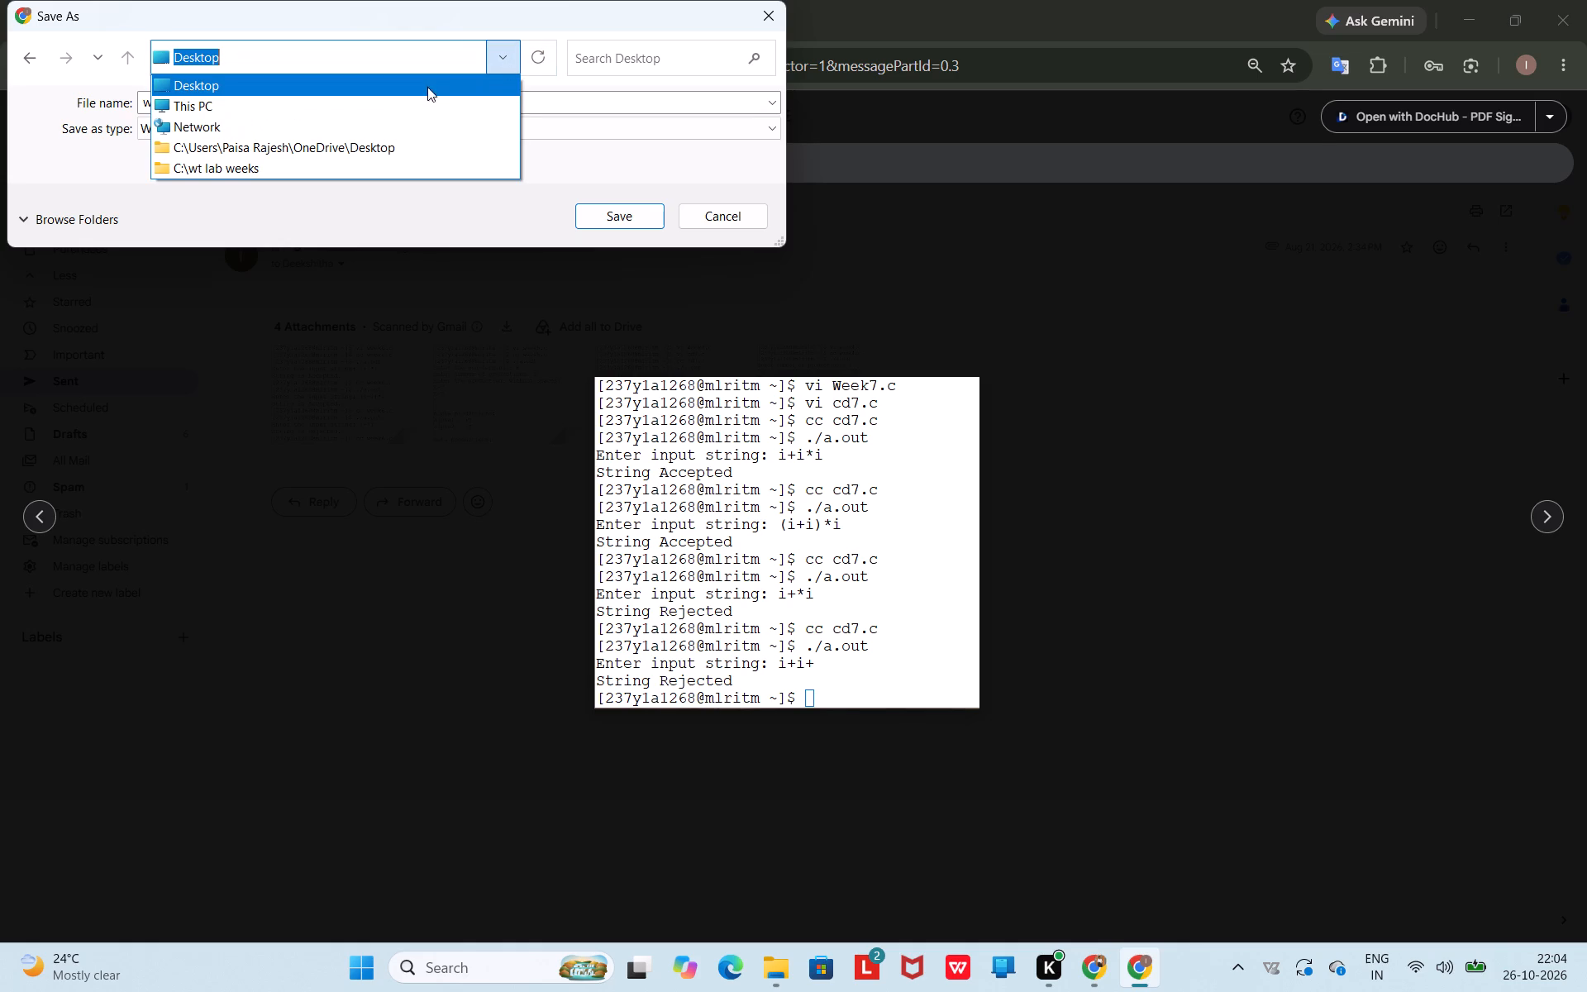
{"action": "scroll", "coordinate": [307, 136], "scroll_direction": "down", "scroll_amount": 1}
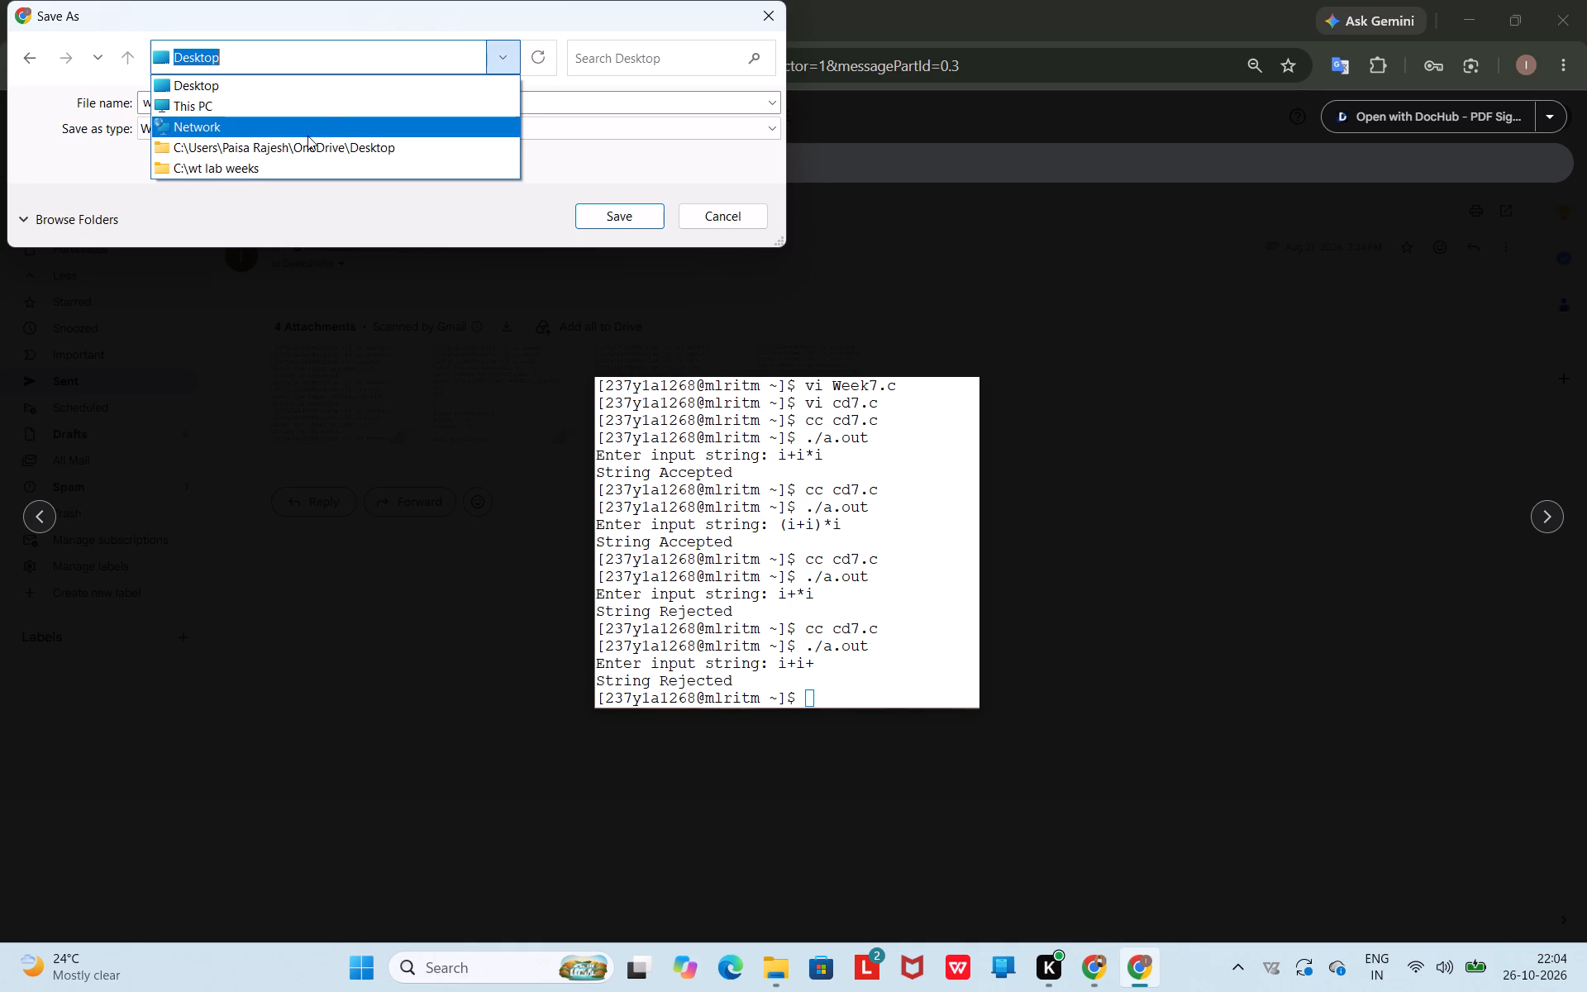
{"action": "scroll", "coordinate": [307, 136], "scroll_direction": "down", "scroll_amount": 1}
Expand the save dialog's folder browser and navigate through the ASSIGNMENT folder's path to "4.1 sem asgn & unit test".
{"action": "scroll", "coordinate": [307, 136], "scroll_direction": "down", "scroll_amount": 1}
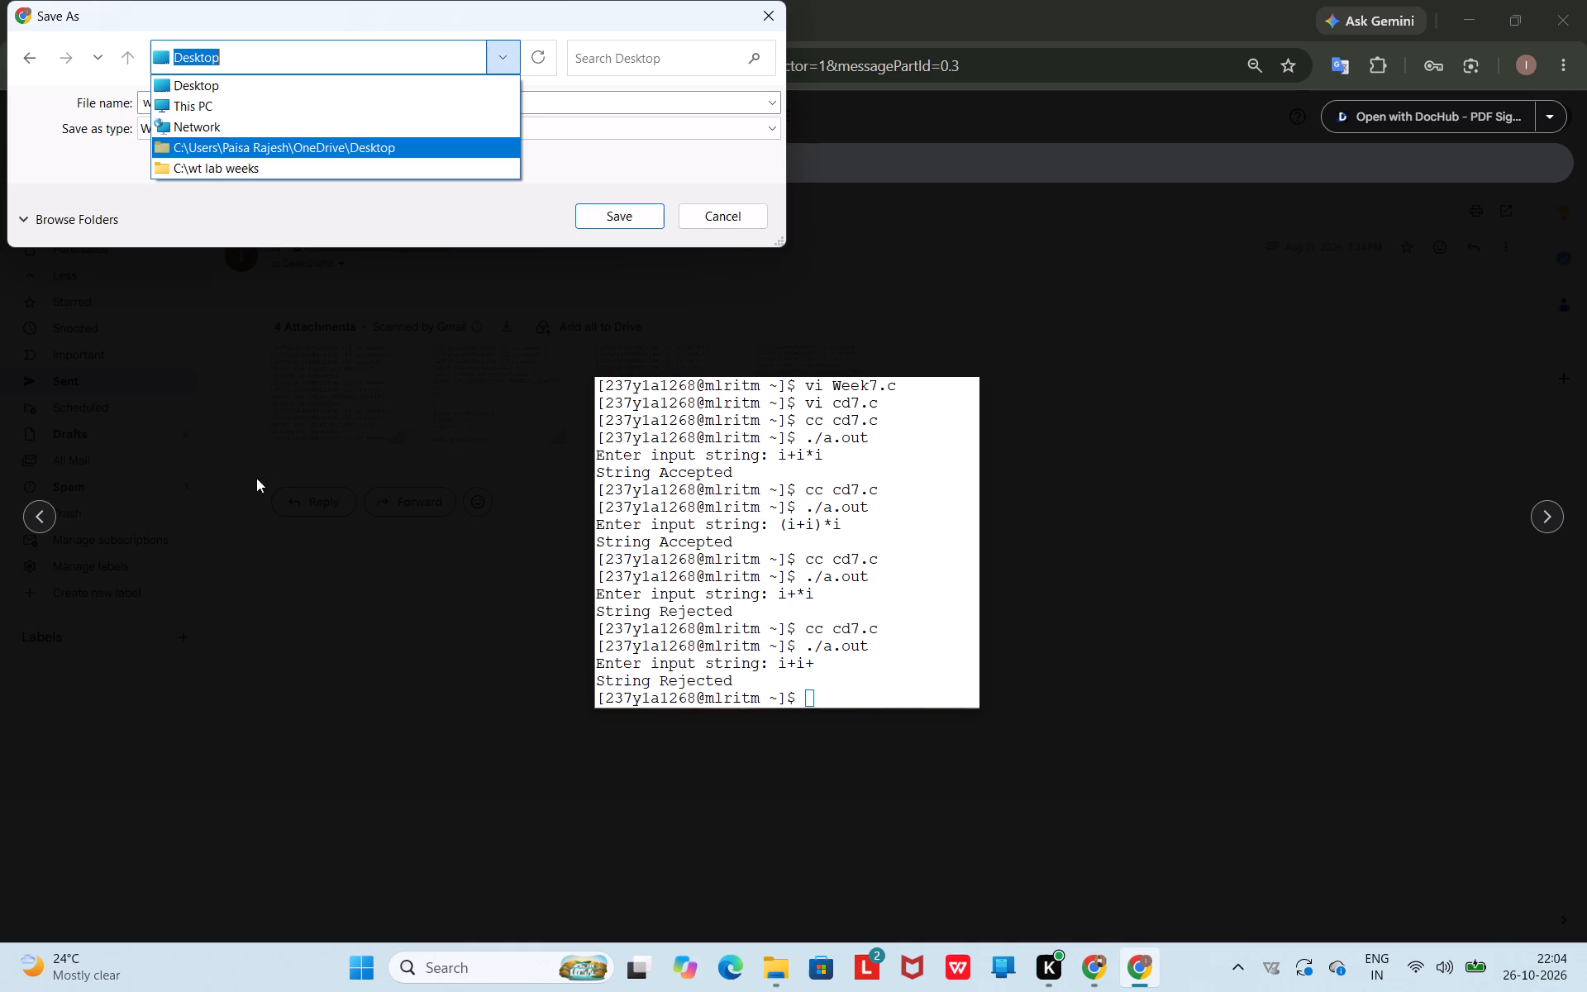
{"action": "left_click", "coordinate": [24, 213]}
{"action": "left_click", "coordinate": [24, 213]}
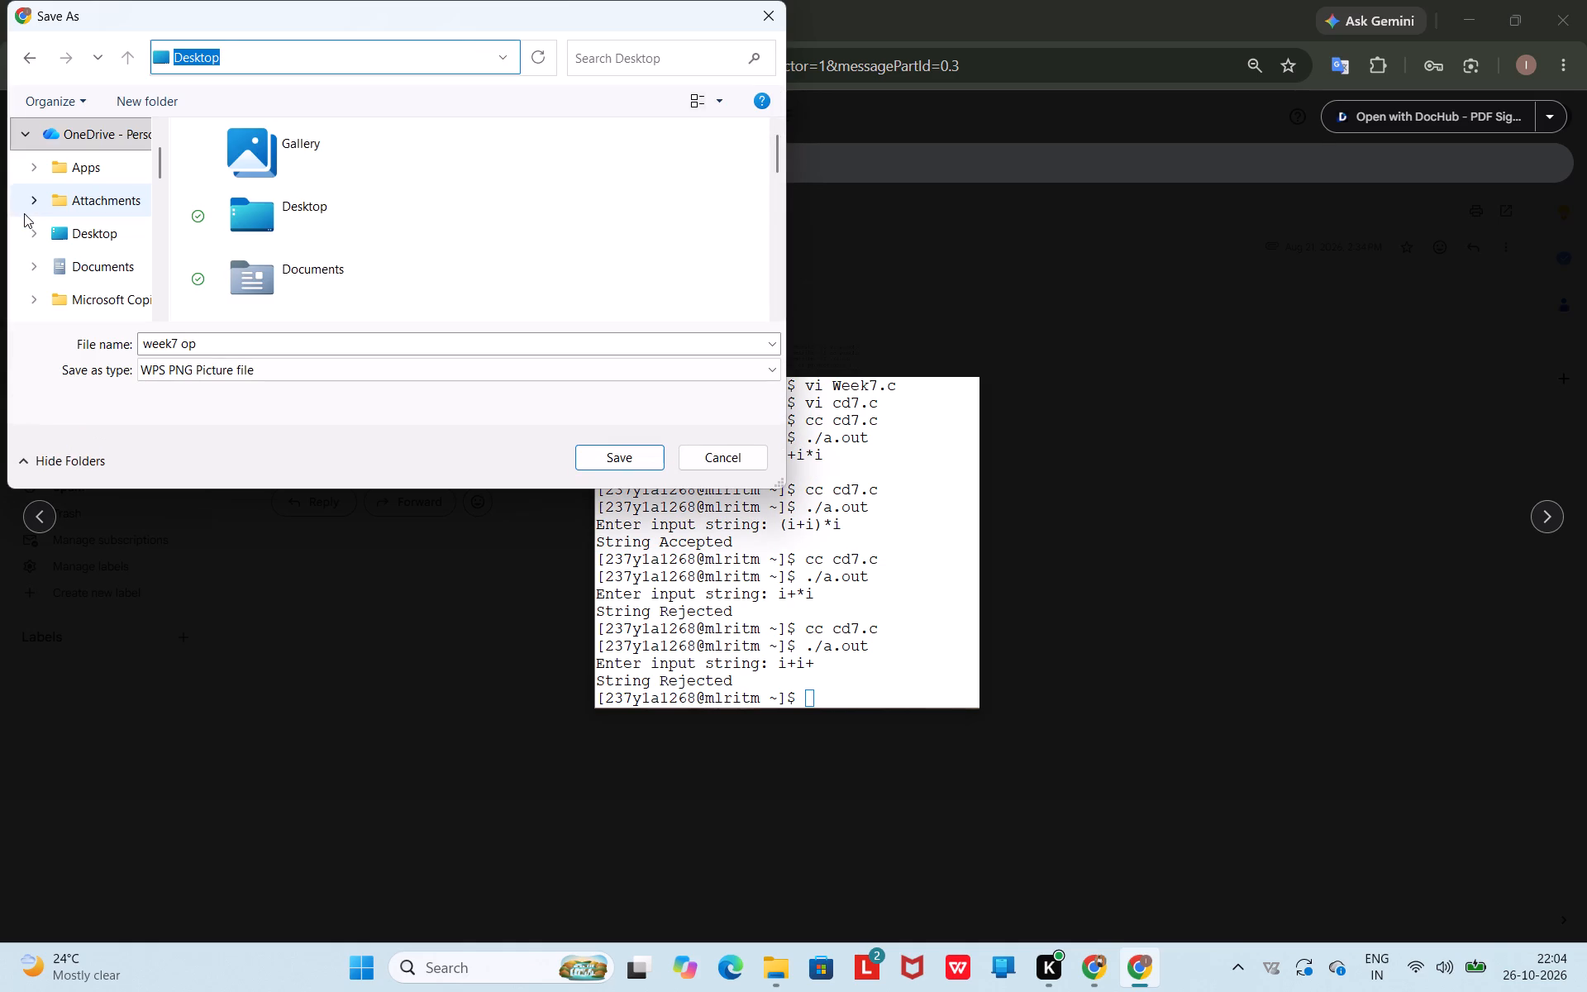
{"action": "scroll", "coordinate": [103, 362], "scroll_direction": "up", "scroll_amount": 4}
{"action": "scroll", "coordinate": [103, 362], "scroll_direction": "down", "scroll_amount": 5}
{"action": "scroll", "coordinate": [100, 255], "scroll_direction": "down", "scroll_amount": 3}
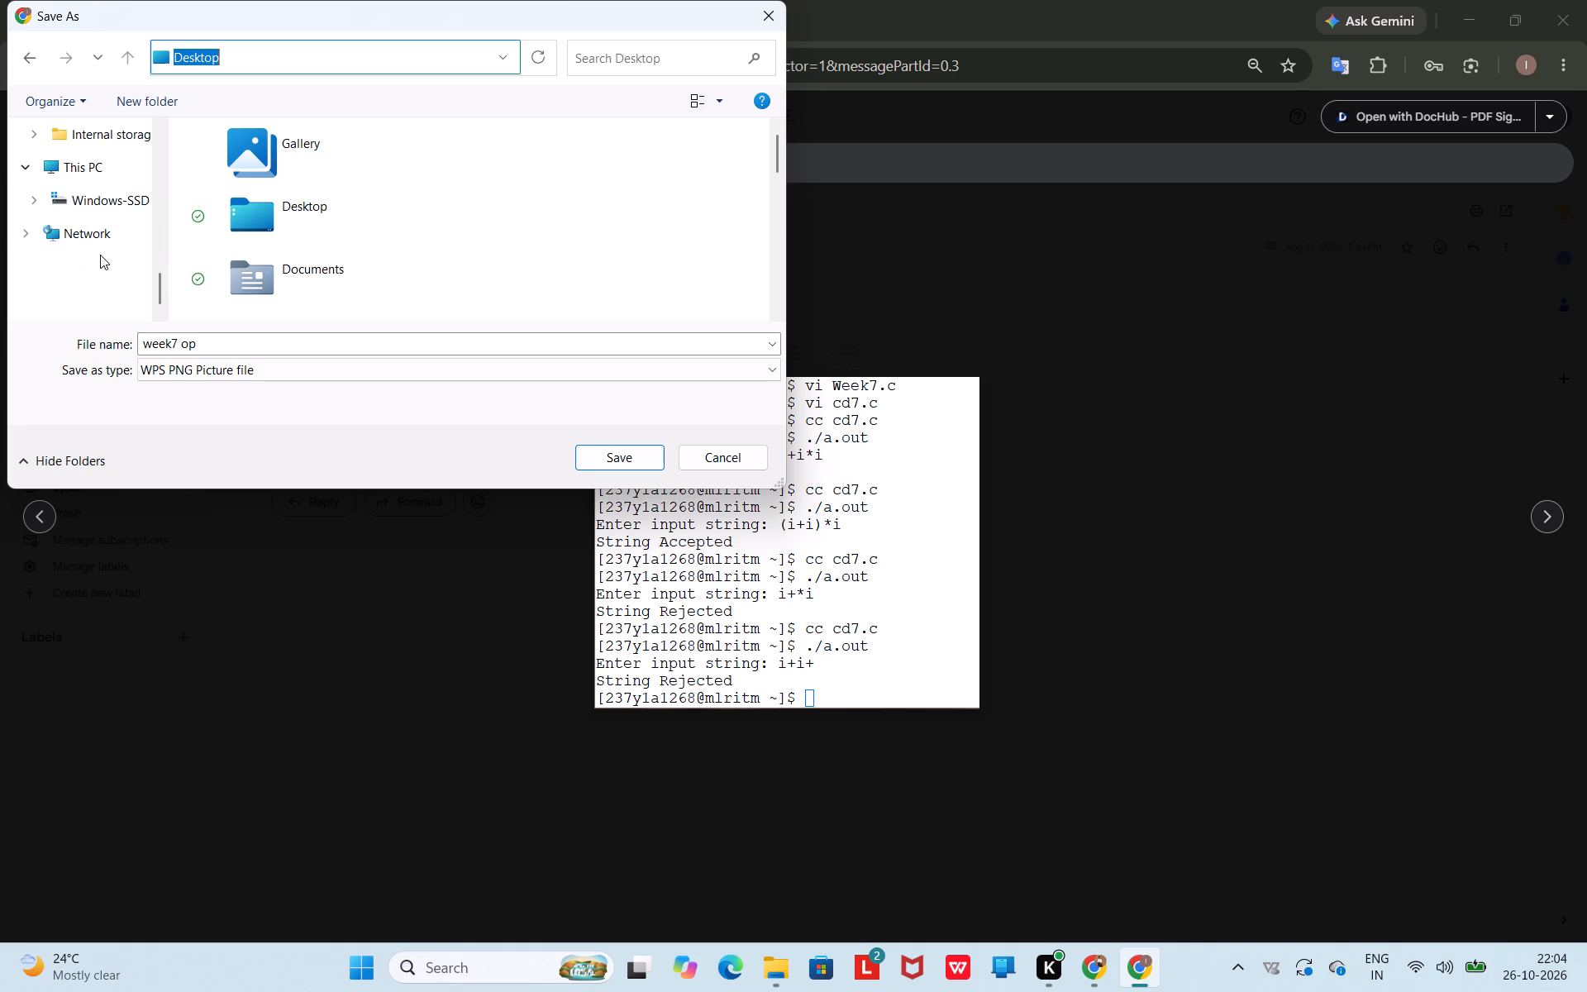
{"action": "scroll", "coordinate": [100, 255], "scroll_direction": "down", "scroll_amount": 1}
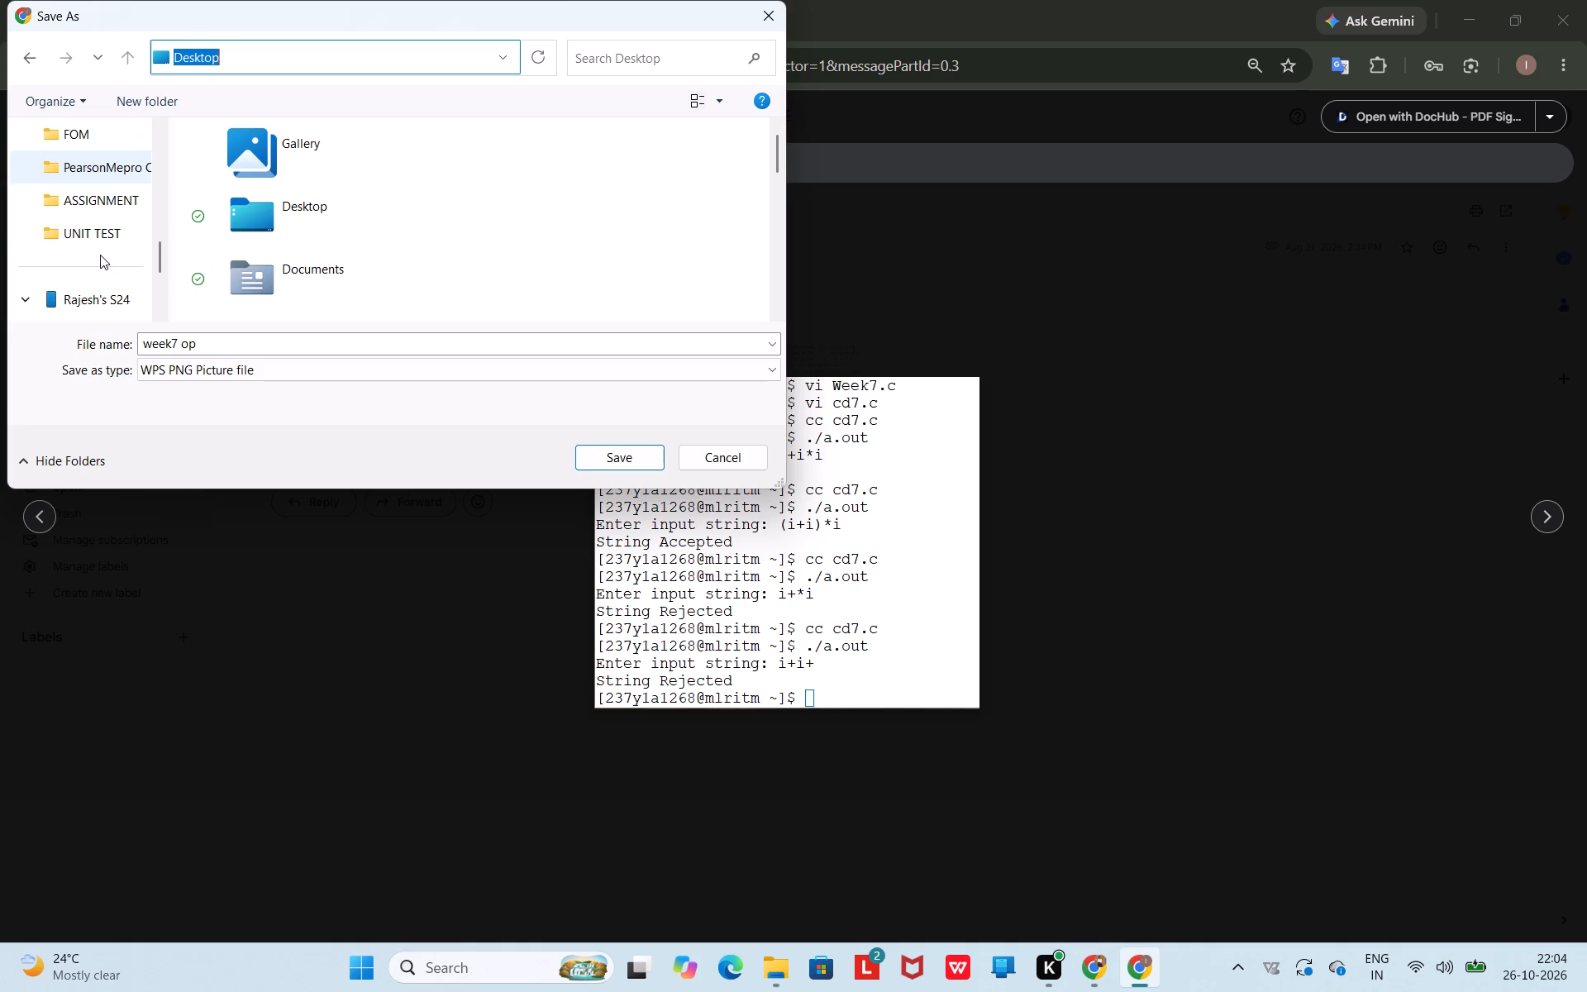
{"action": "left_click", "coordinate": [104, 212]}
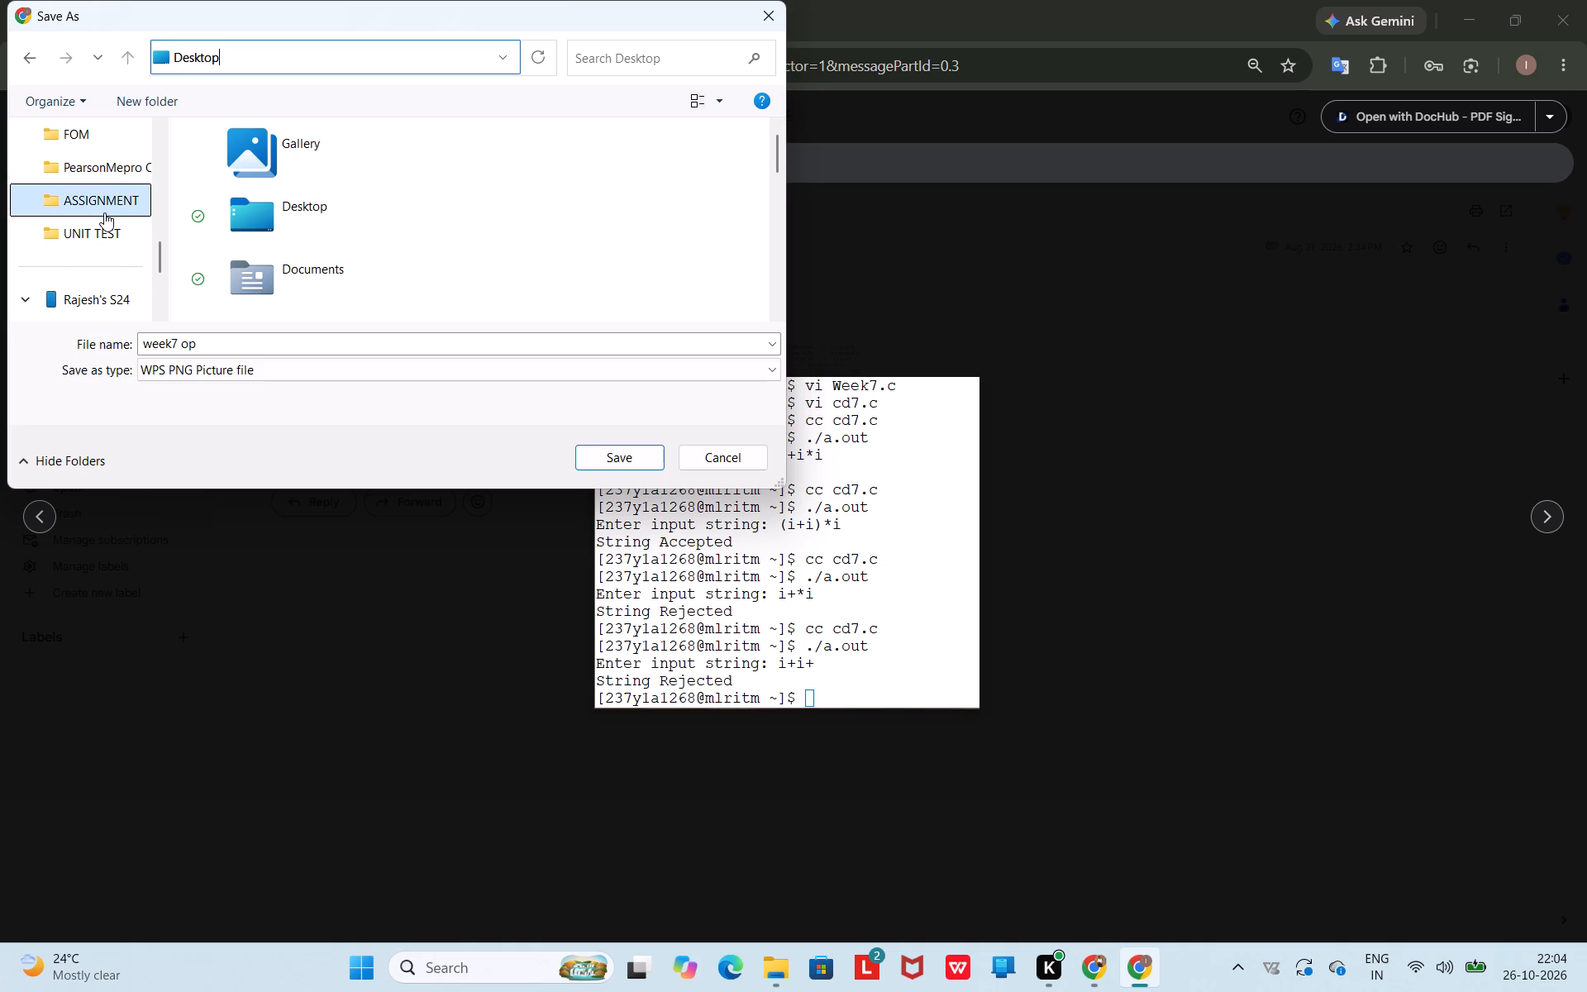
{"action": "left_click", "coordinate": [187, 55]}
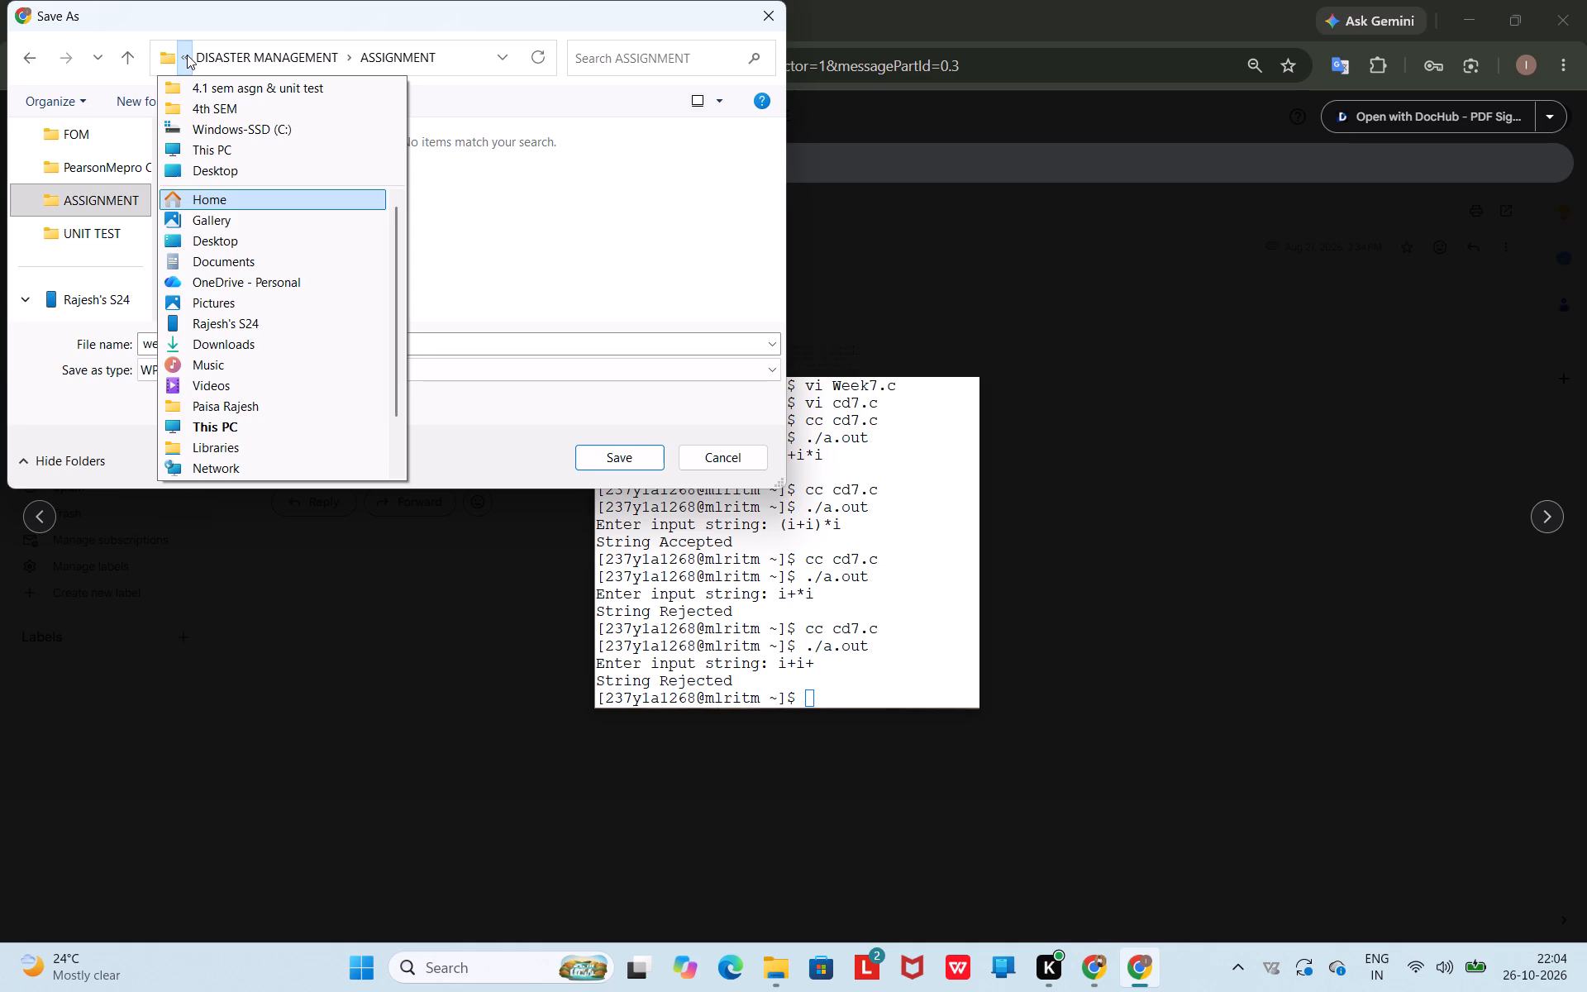
{"action": "left_click", "coordinate": [189, 81]}
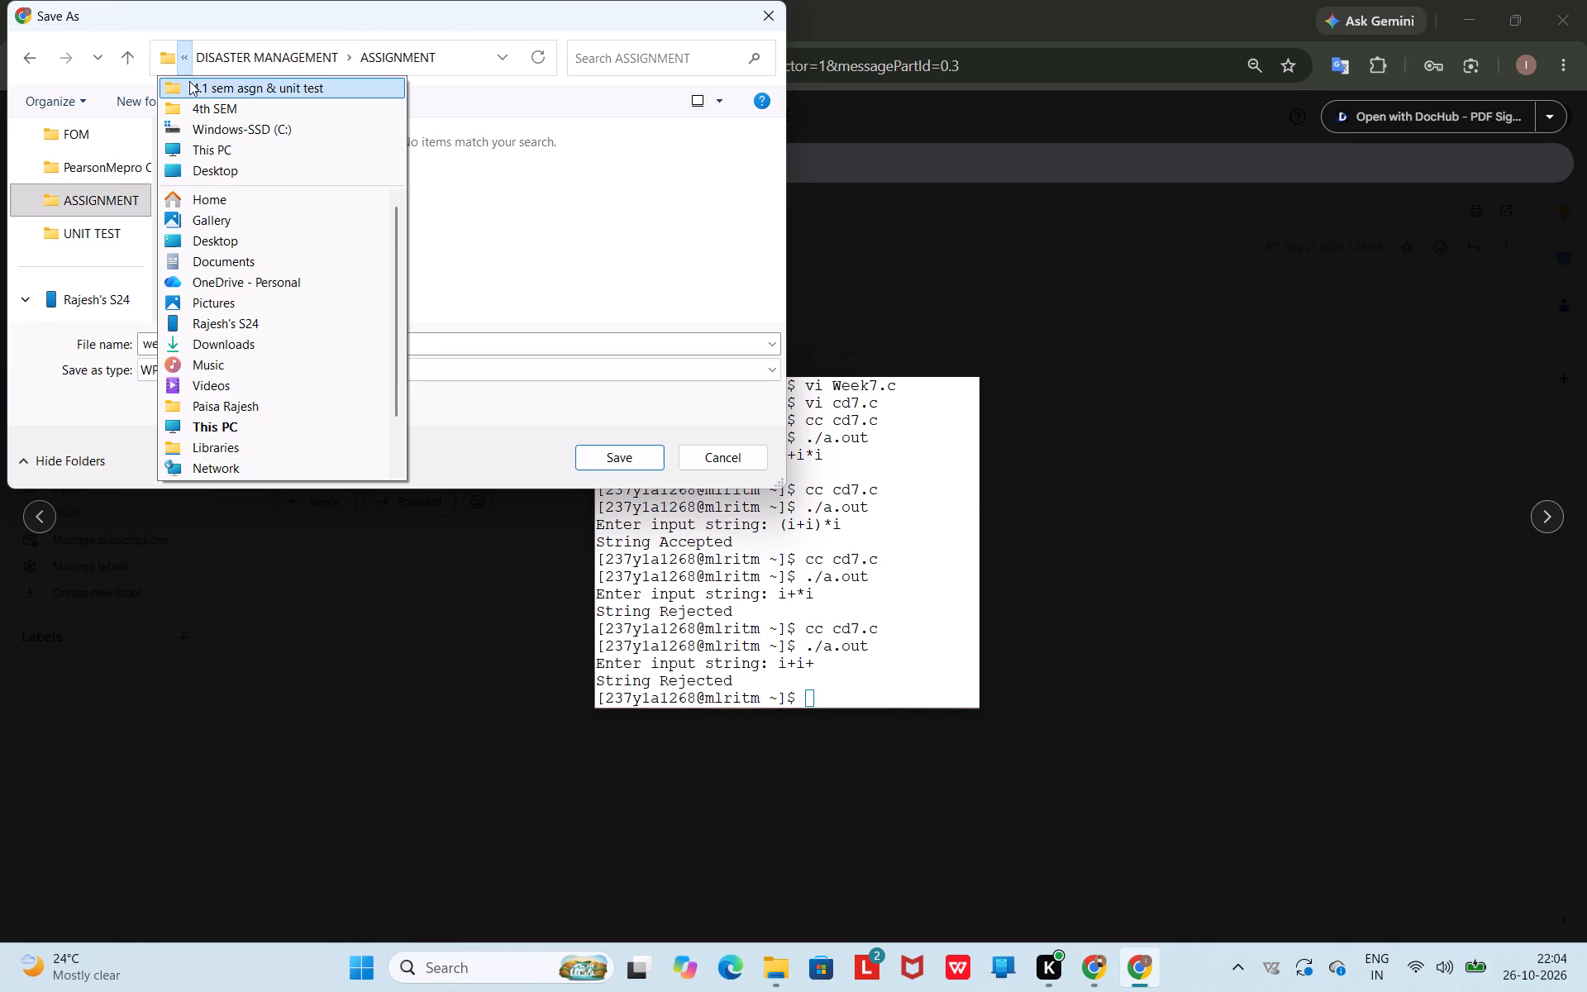
Open the CD folder as the save location for the week7 op image.
{"action": "scroll", "coordinate": [244, 161], "scroll_direction": "right", "scroll_amount": 1}
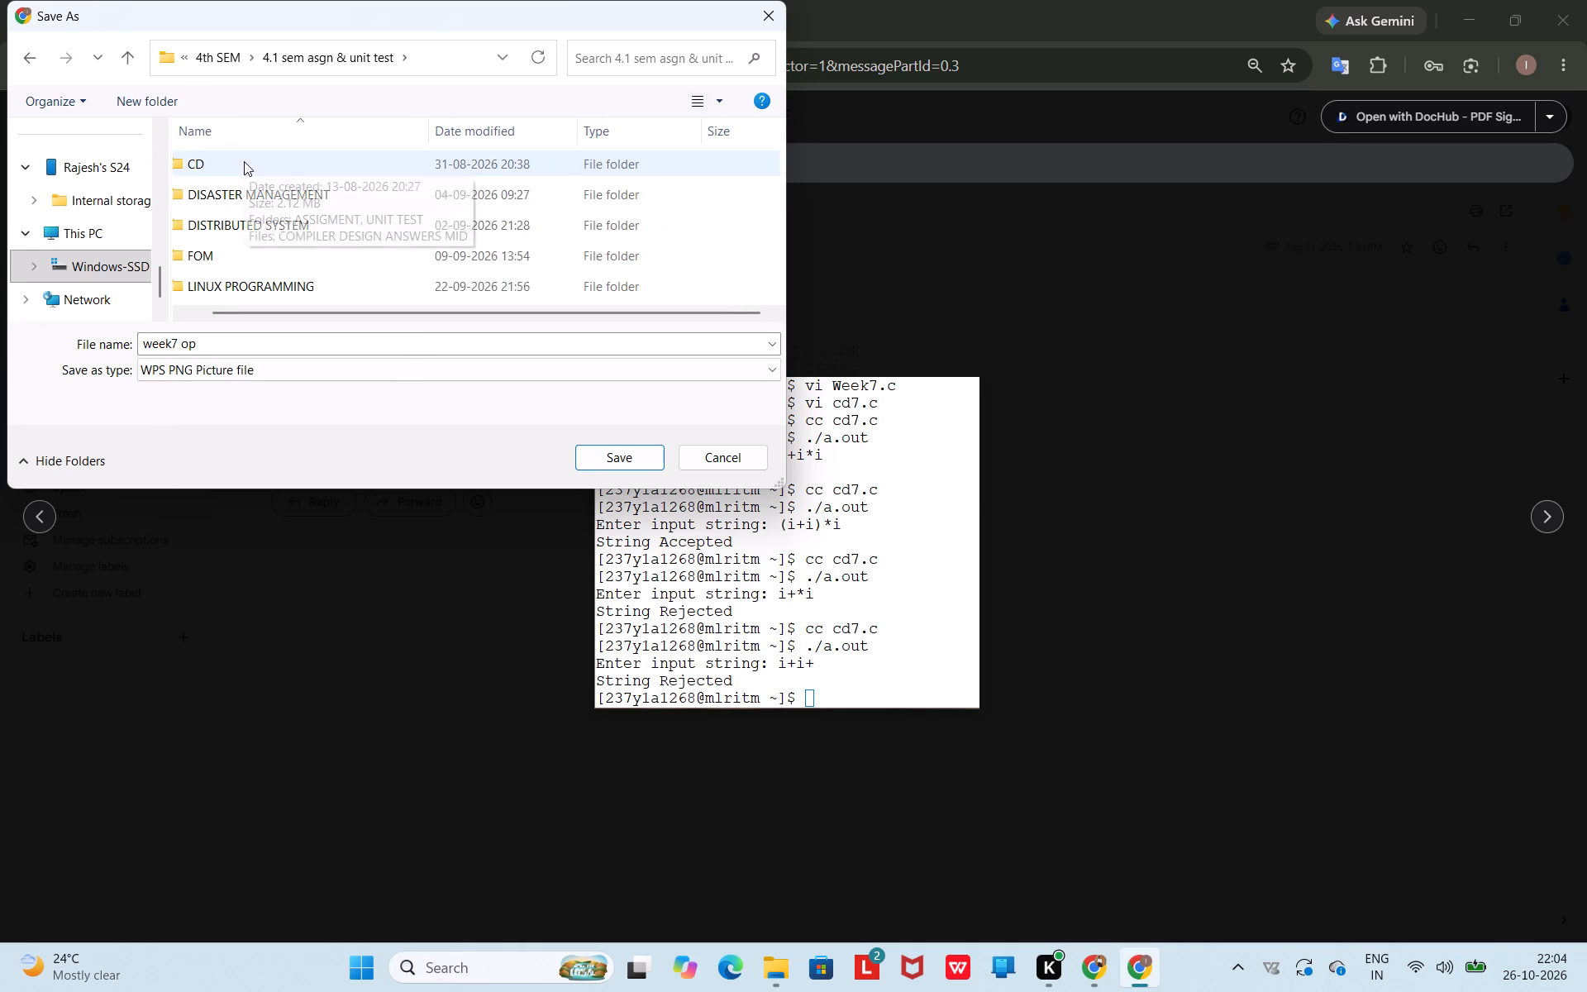
{"action": "scroll", "coordinate": [244, 161], "scroll_direction": "right", "scroll_amount": 1}
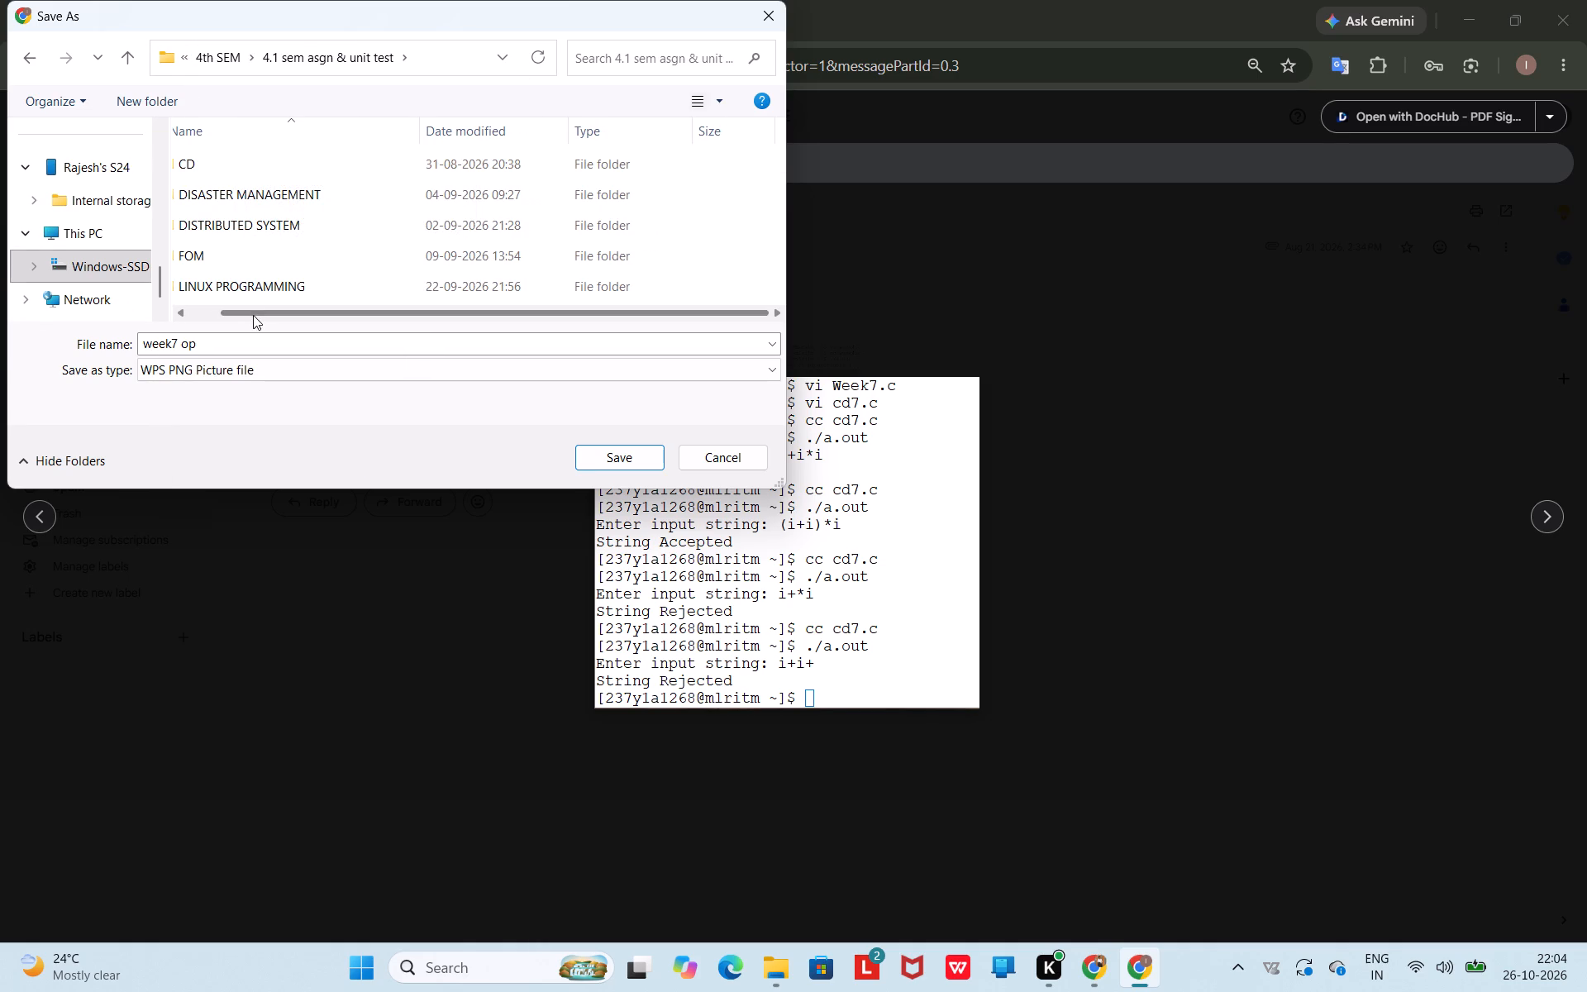
{"action": "left_click_drag", "start_coordinate": [252, 312], "coordinate": [154, 313]}
{"action": "scroll", "coordinate": [274, 257], "scroll_direction": "down", "scroll_amount": 1}
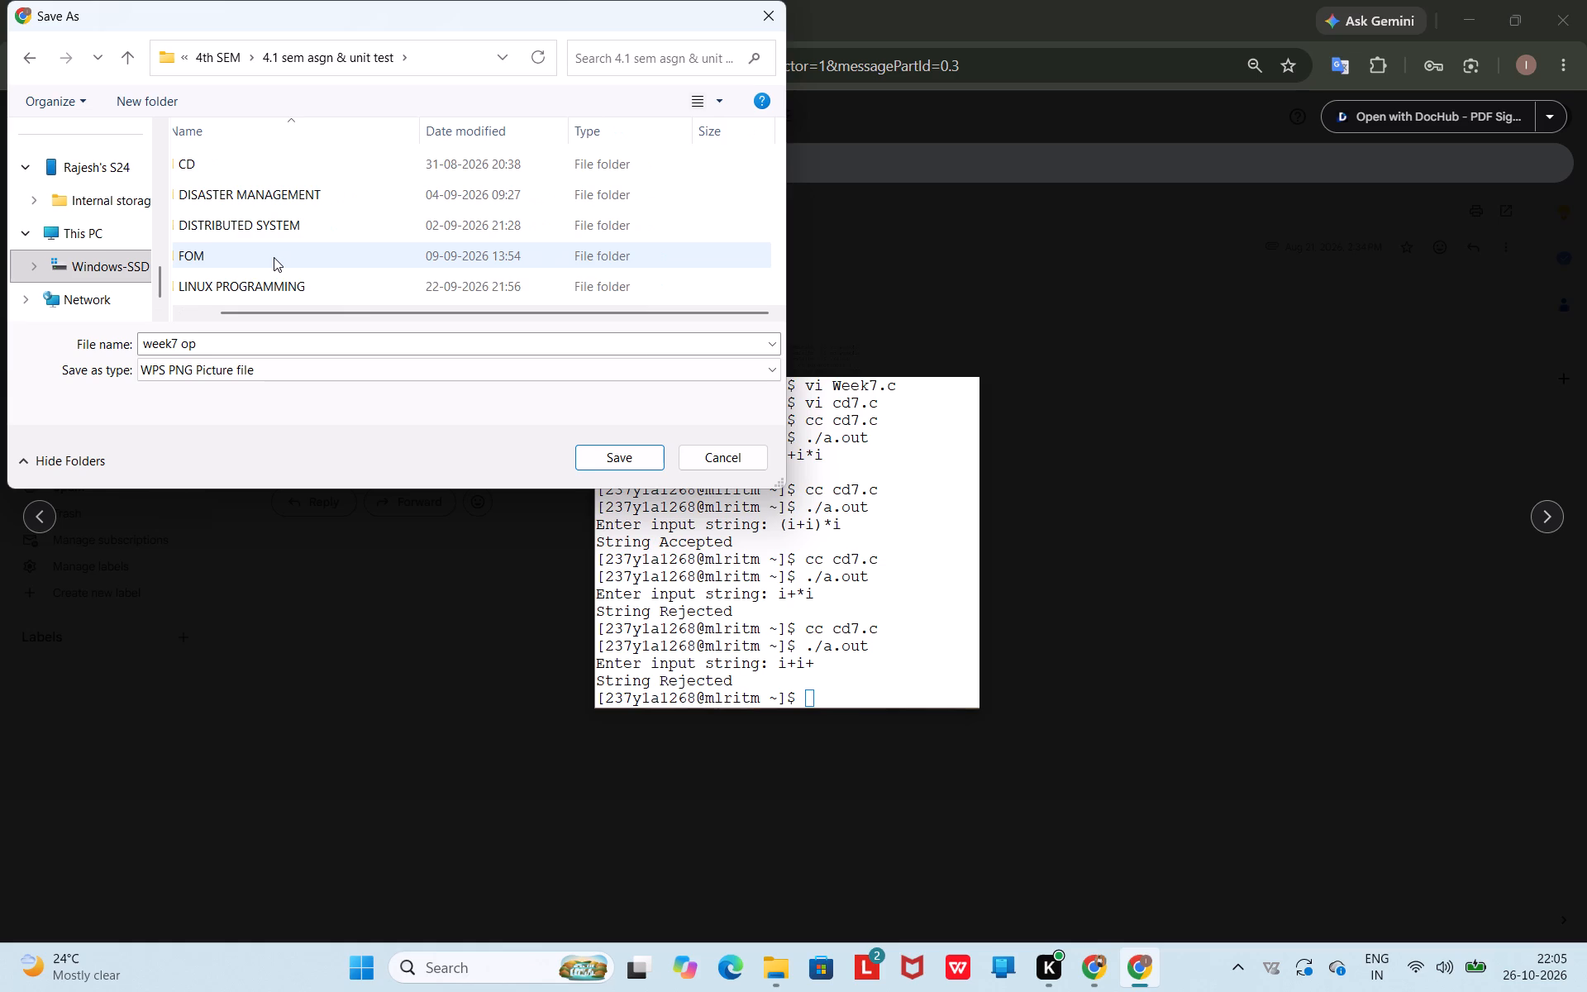
{"action": "scroll", "coordinate": [274, 257], "scroll_direction": "down", "scroll_amount": 1}
{"action": "scroll", "coordinate": [274, 257], "scroll_direction": "left", "scroll_amount": 2}
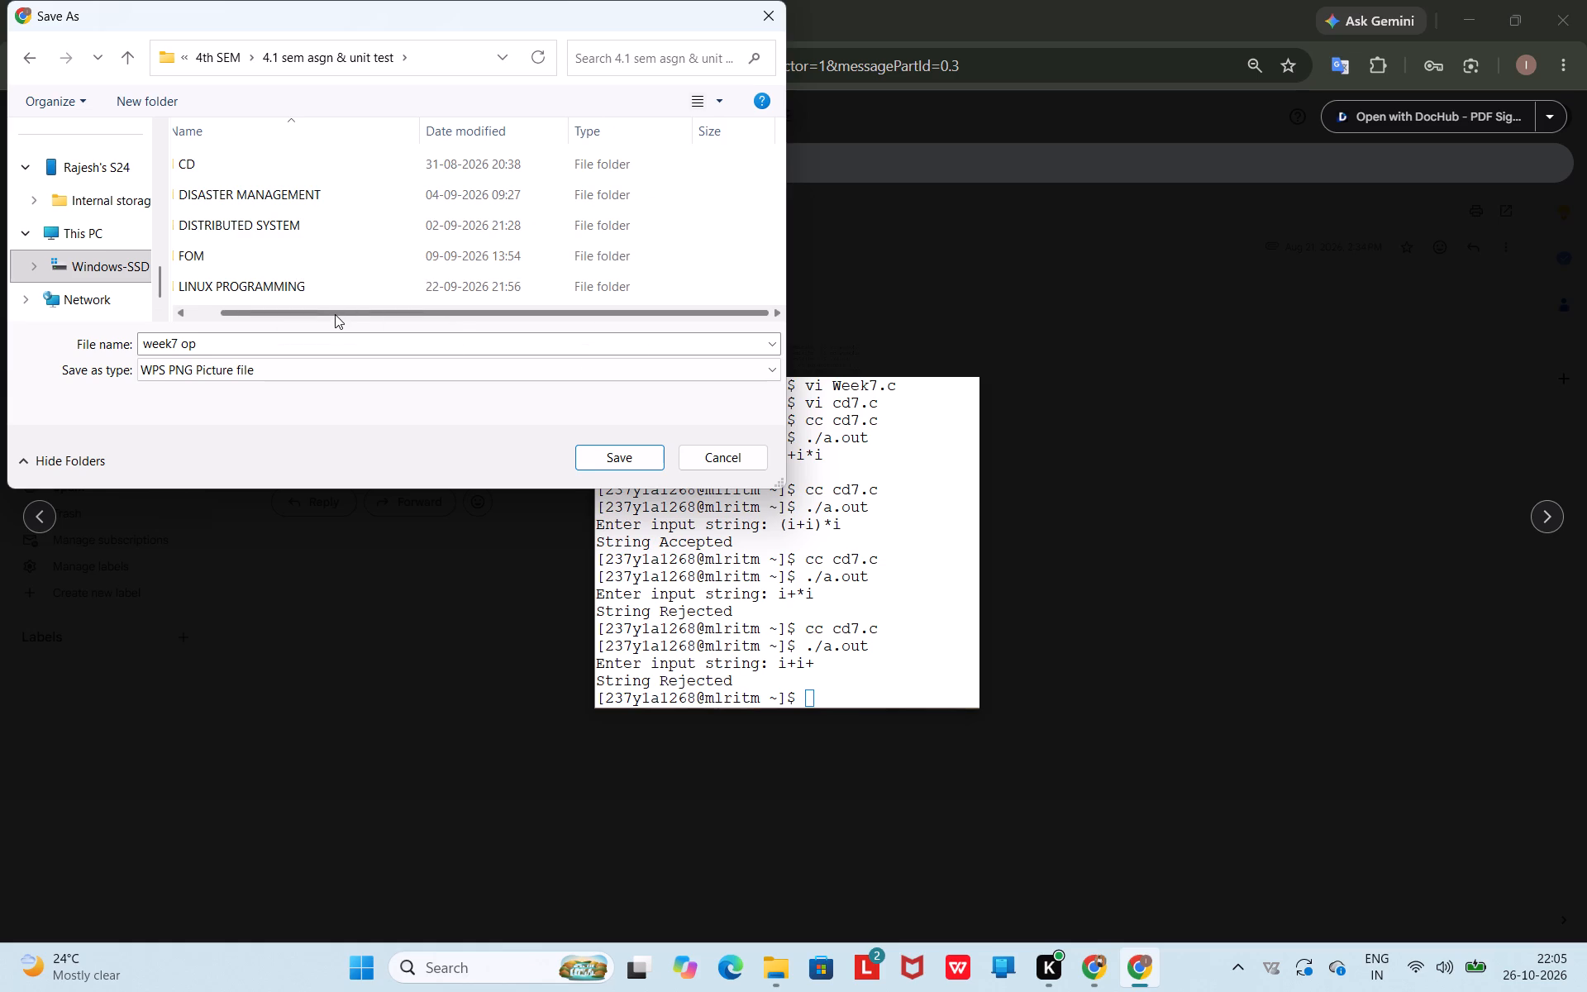
{"action": "left_click_drag", "start_coordinate": [338, 311], "coordinate": [194, 311]}
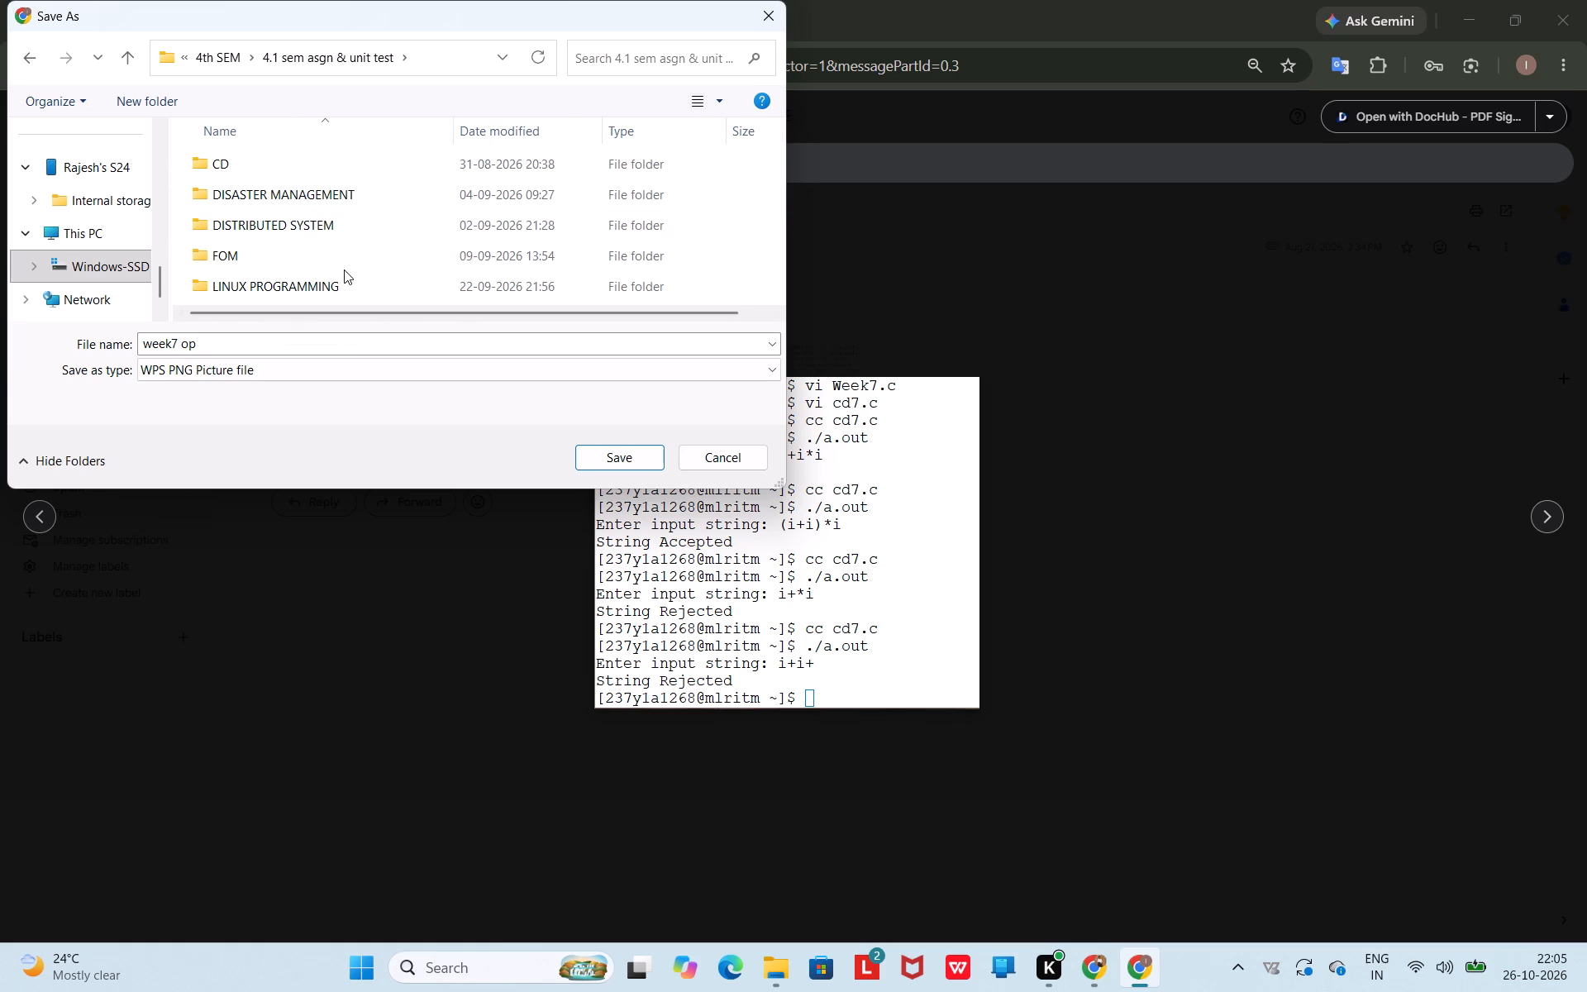
{"action": "scroll", "coordinate": [344, 269], "scroll_direction": "down", "scroll_amount": 1}
{"action": "double_click", "coordinate": [321, 170]}
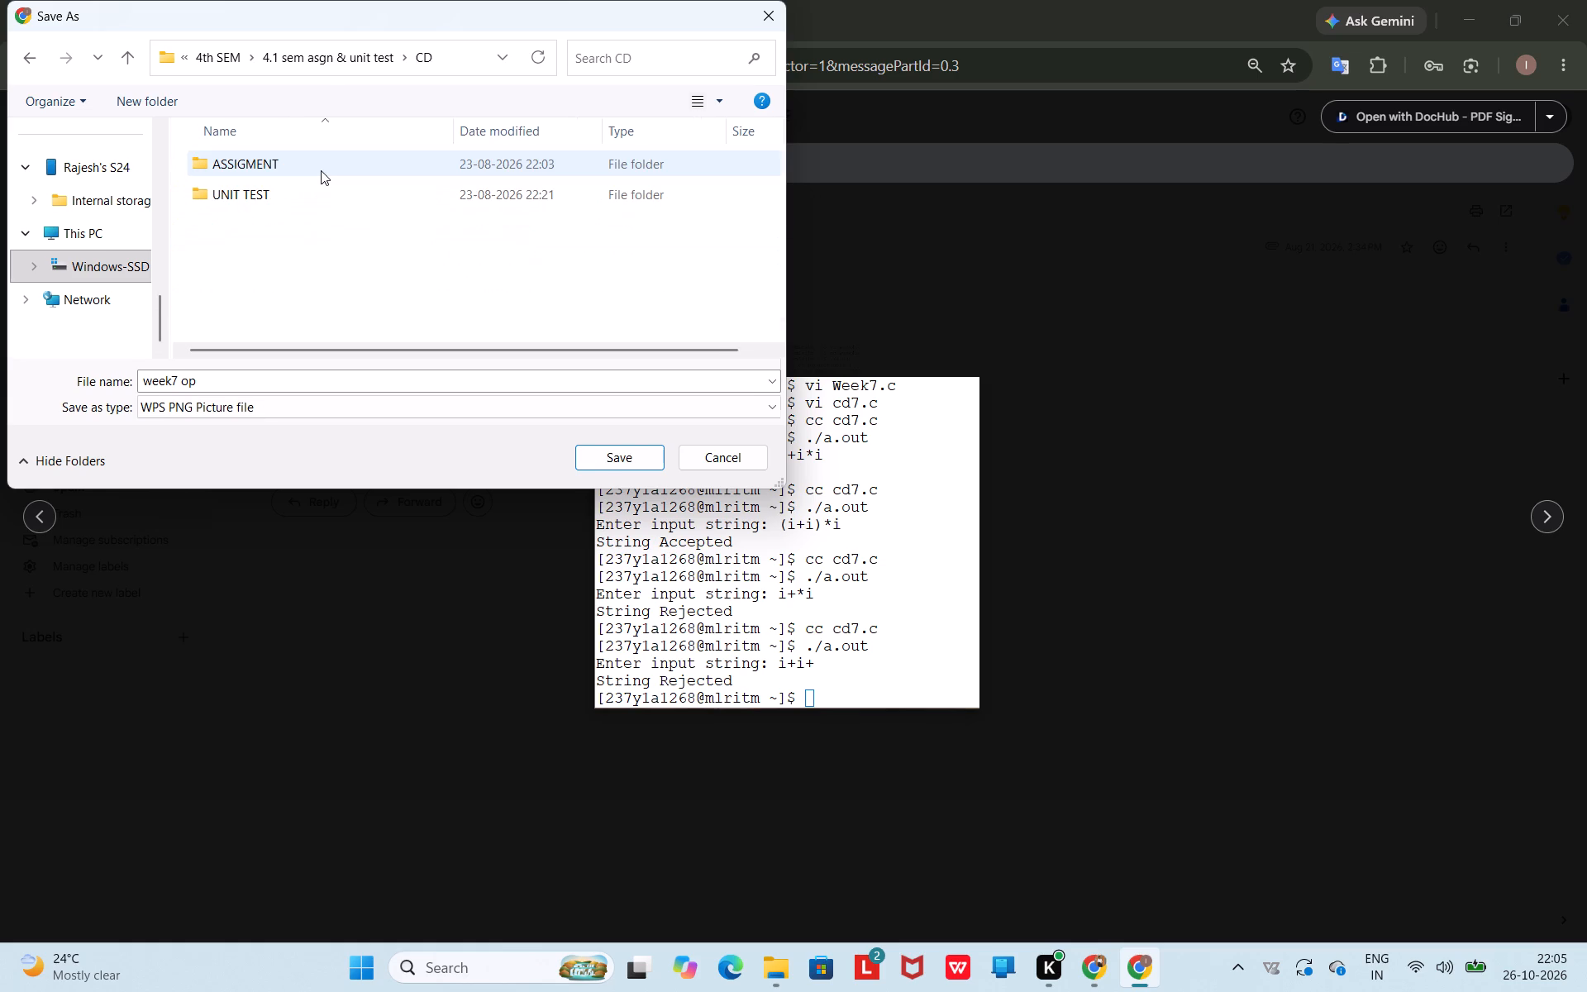
Create a new folder inside the CD folder.
{"action": "left_click", "coordinate": [178, 98]}
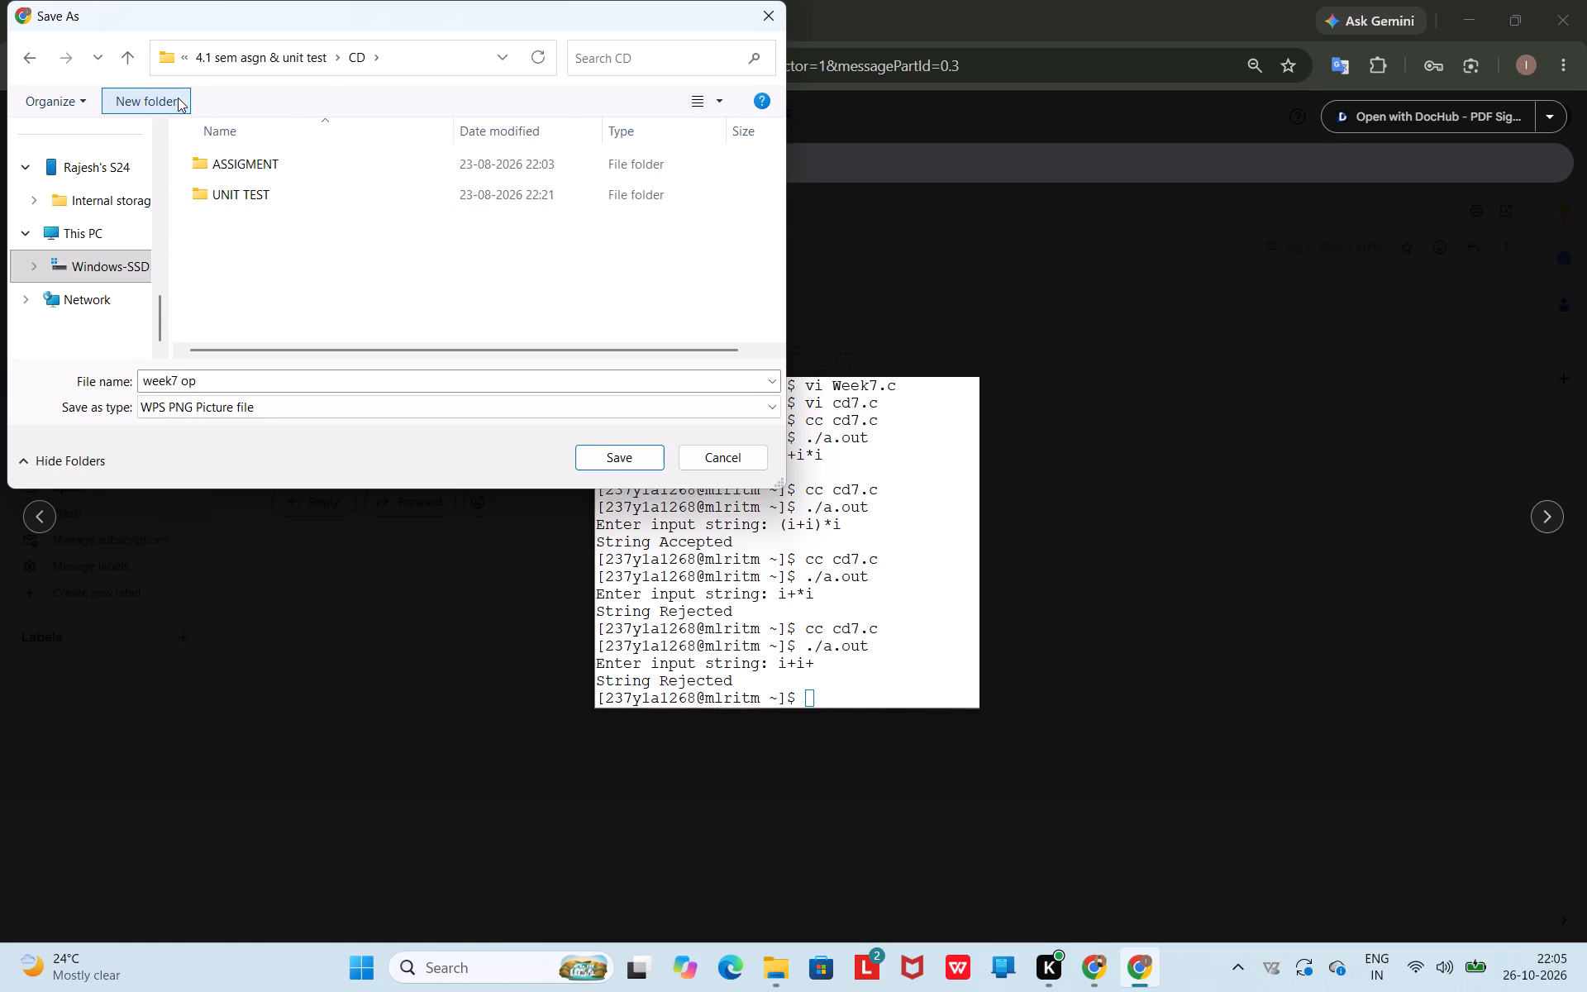
Name the new folder inside the CD folder "CD LAB".
{"action": "key", "text": "BackSpace"}
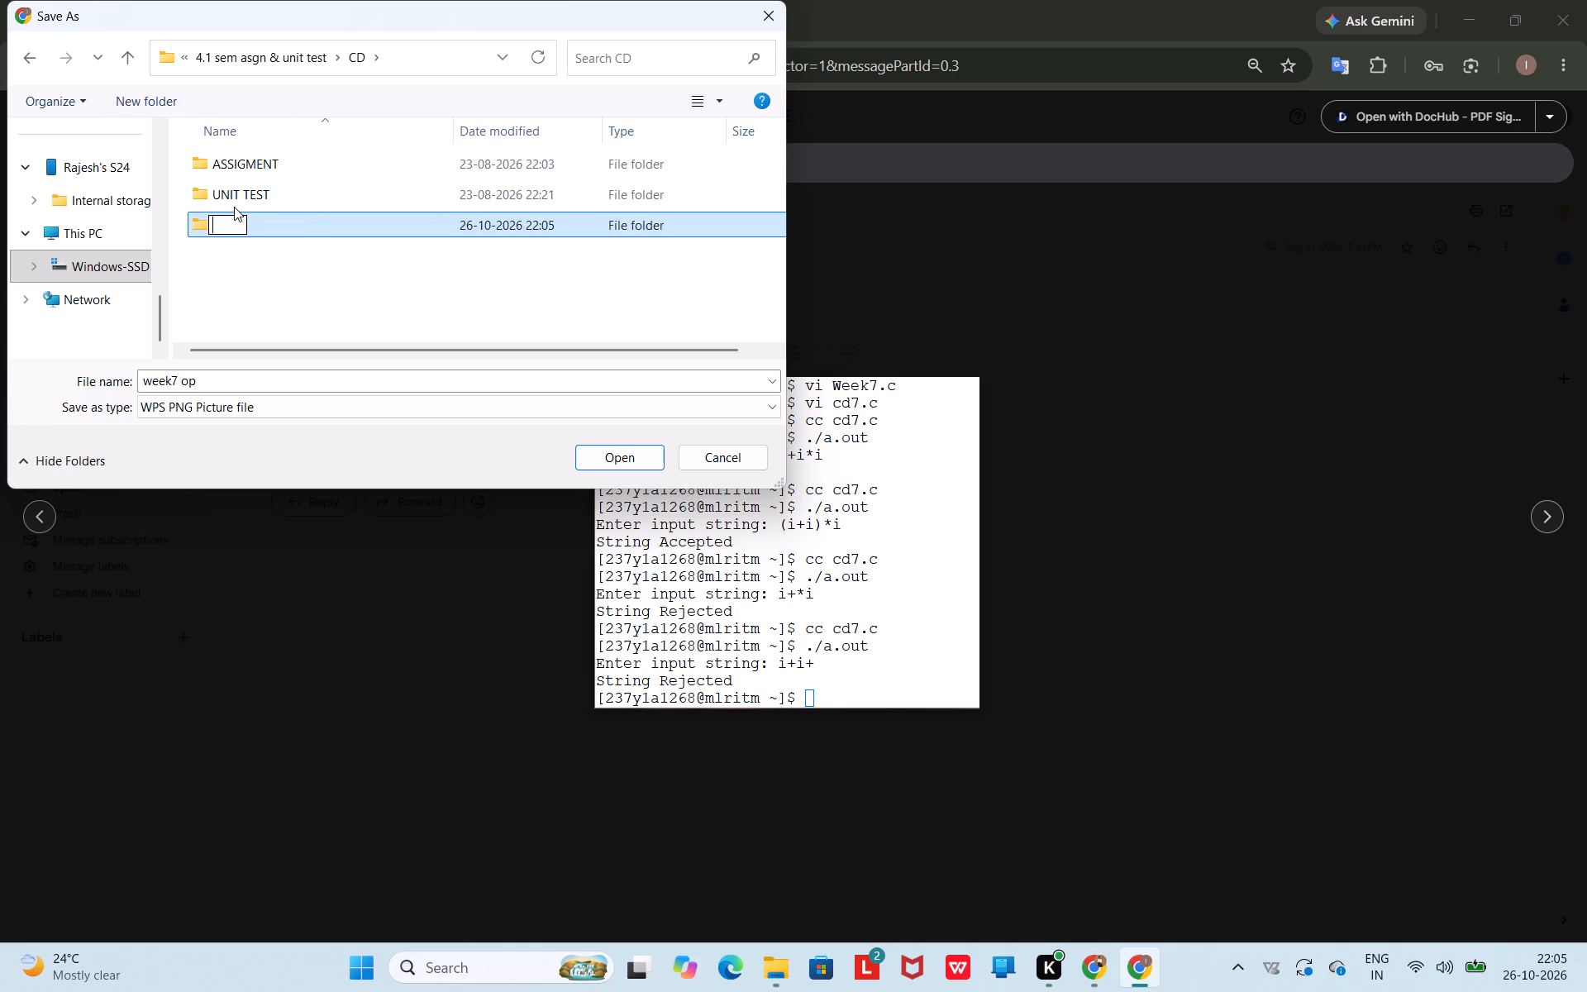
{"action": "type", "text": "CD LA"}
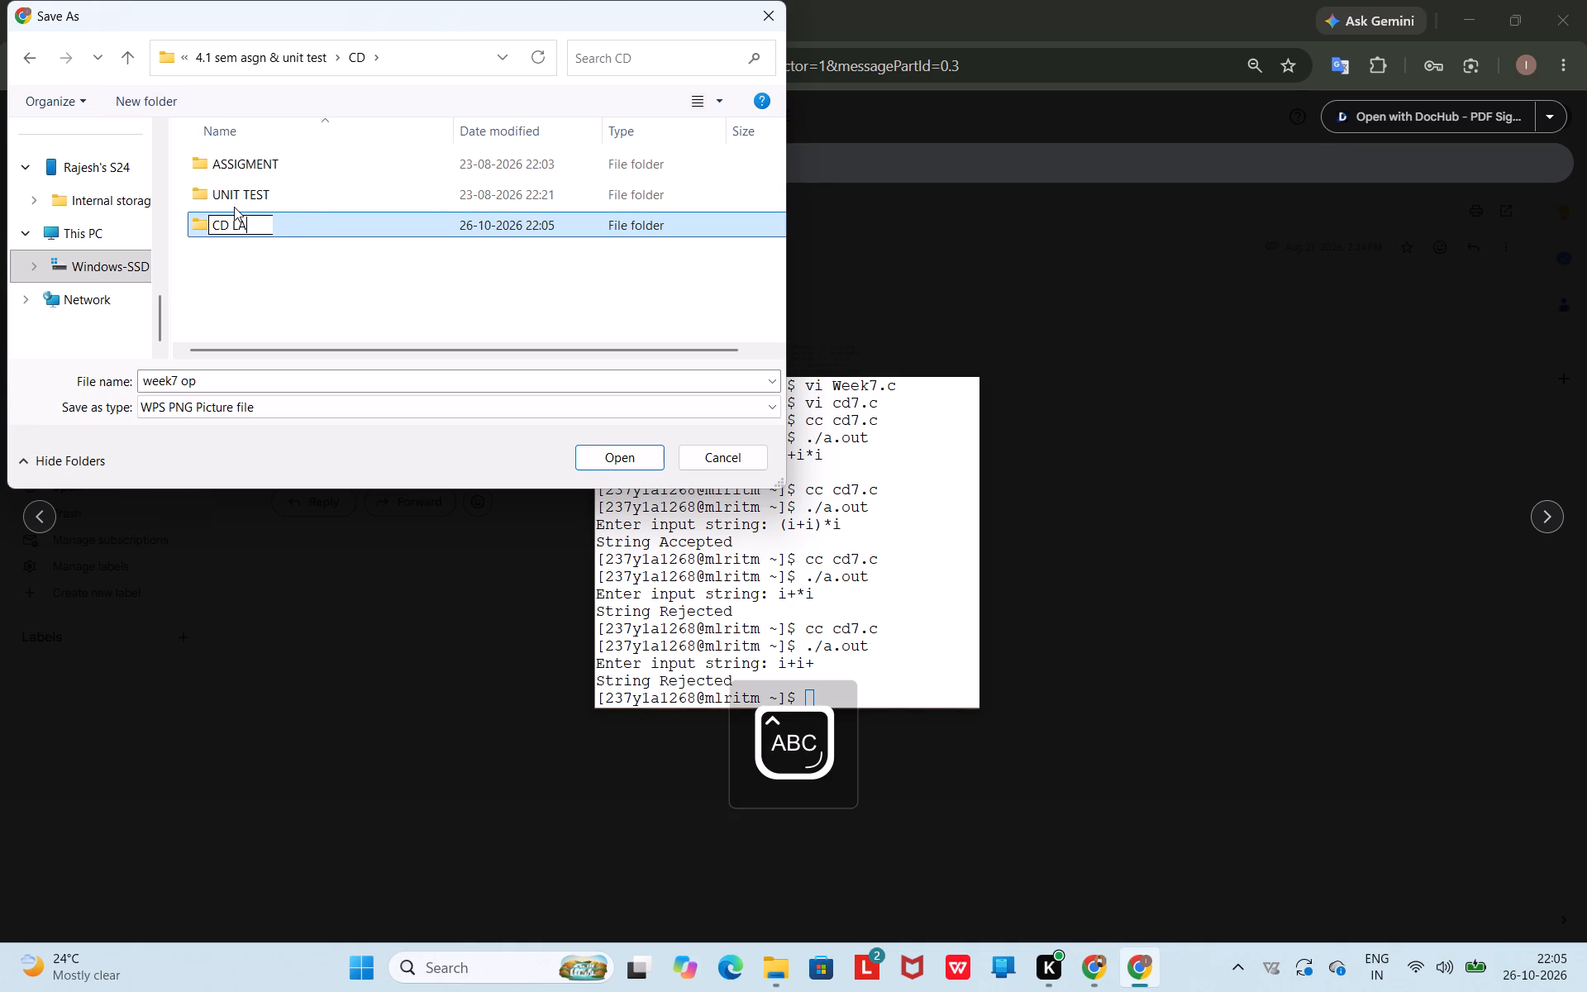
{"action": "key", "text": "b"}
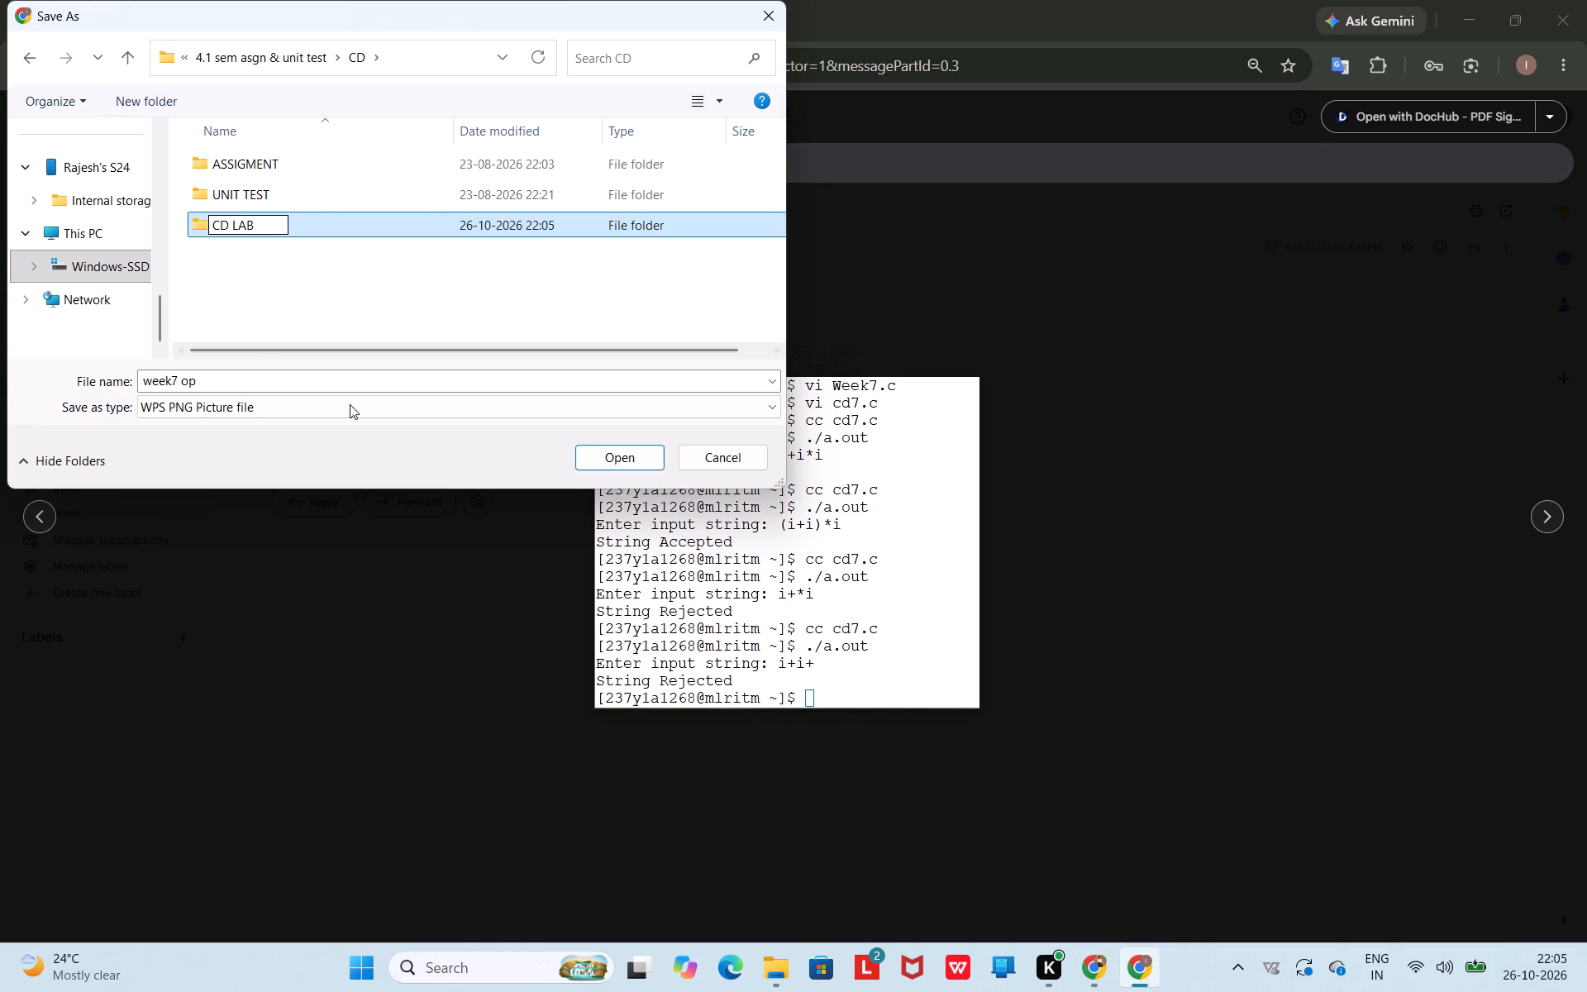
{"action": "left_click", "coordinate": [622, 456]}
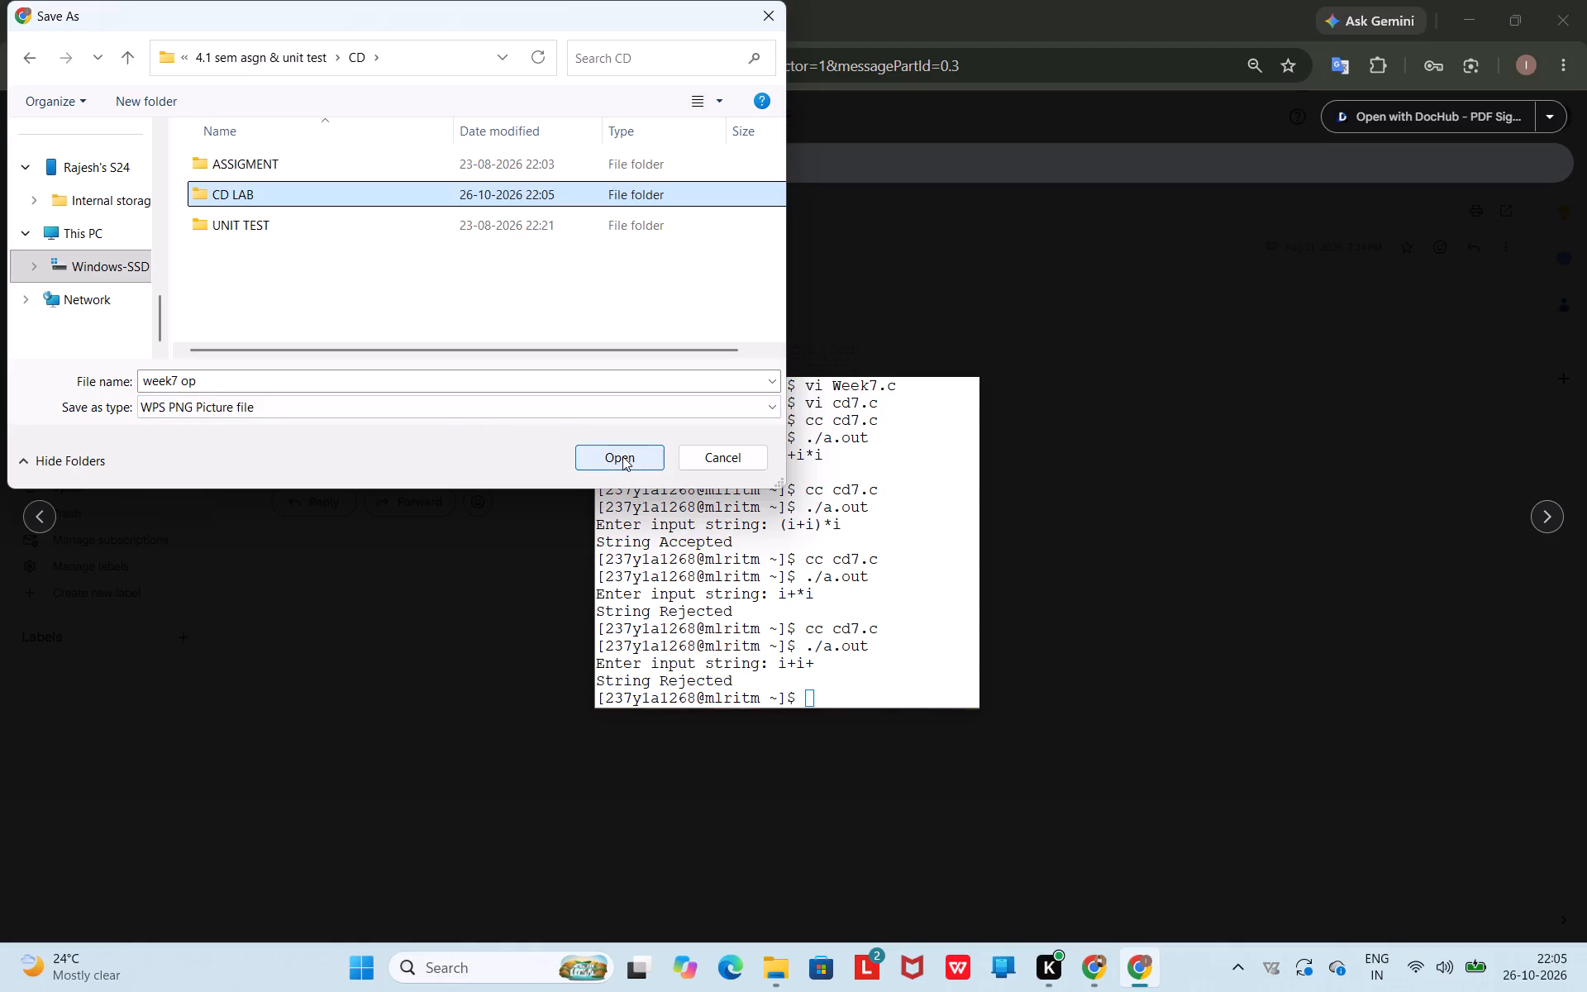
Open the CD LAB folder as the save location for the week7 op image.
{"action": "left_click", "coordinate": [622, 456]}
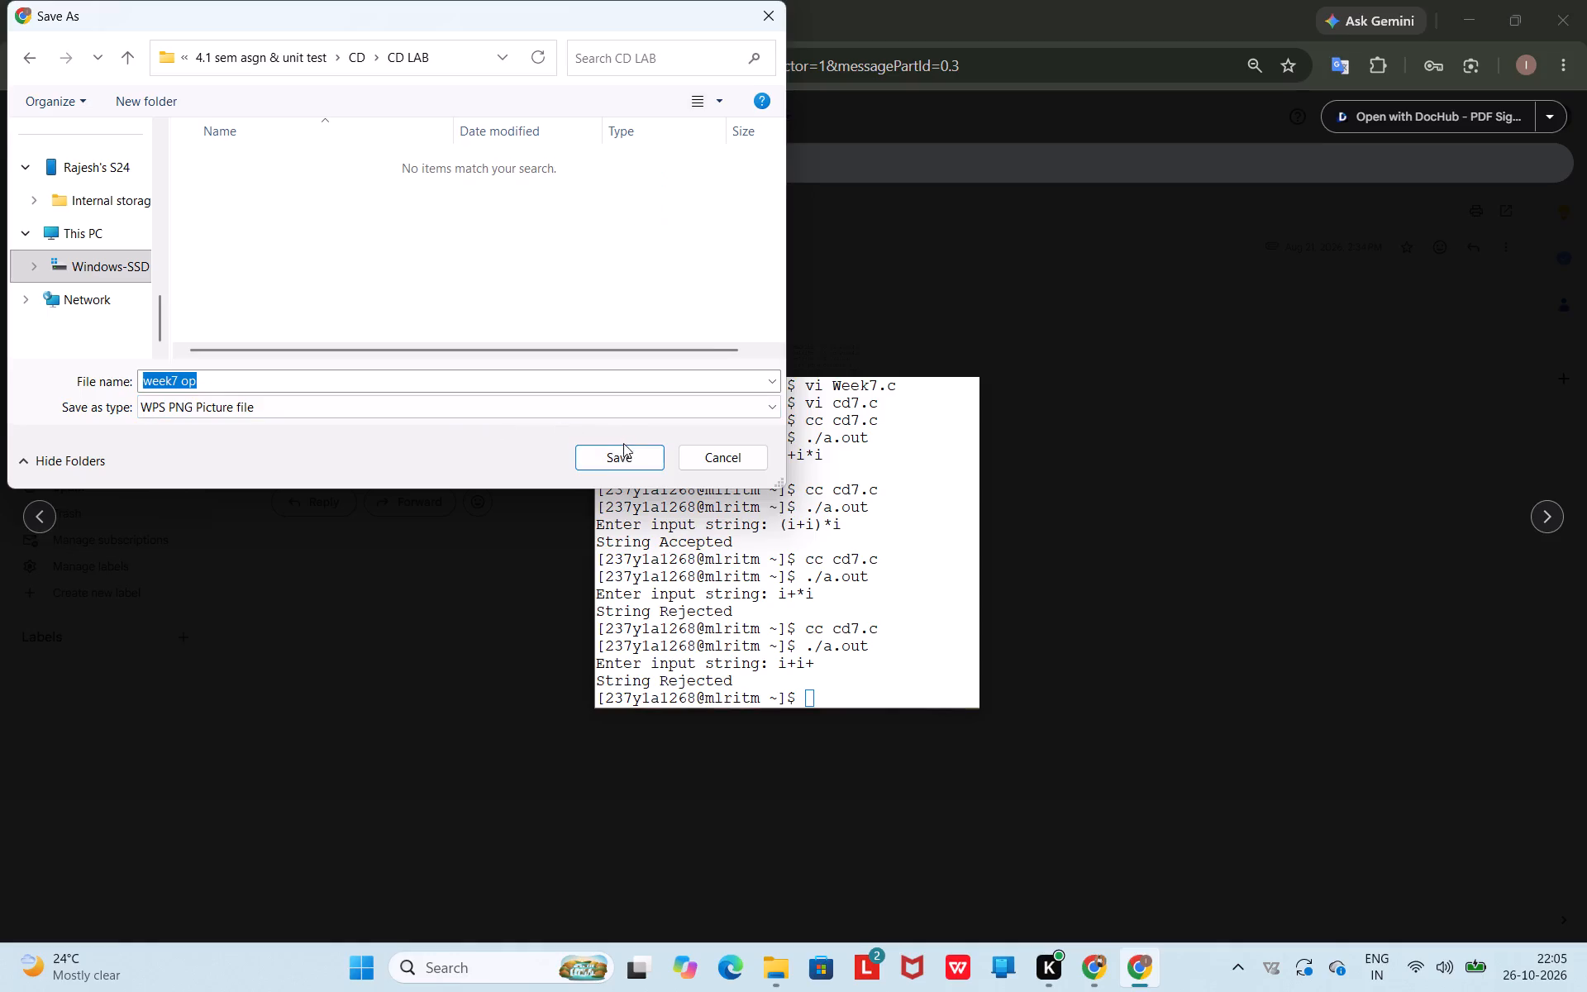
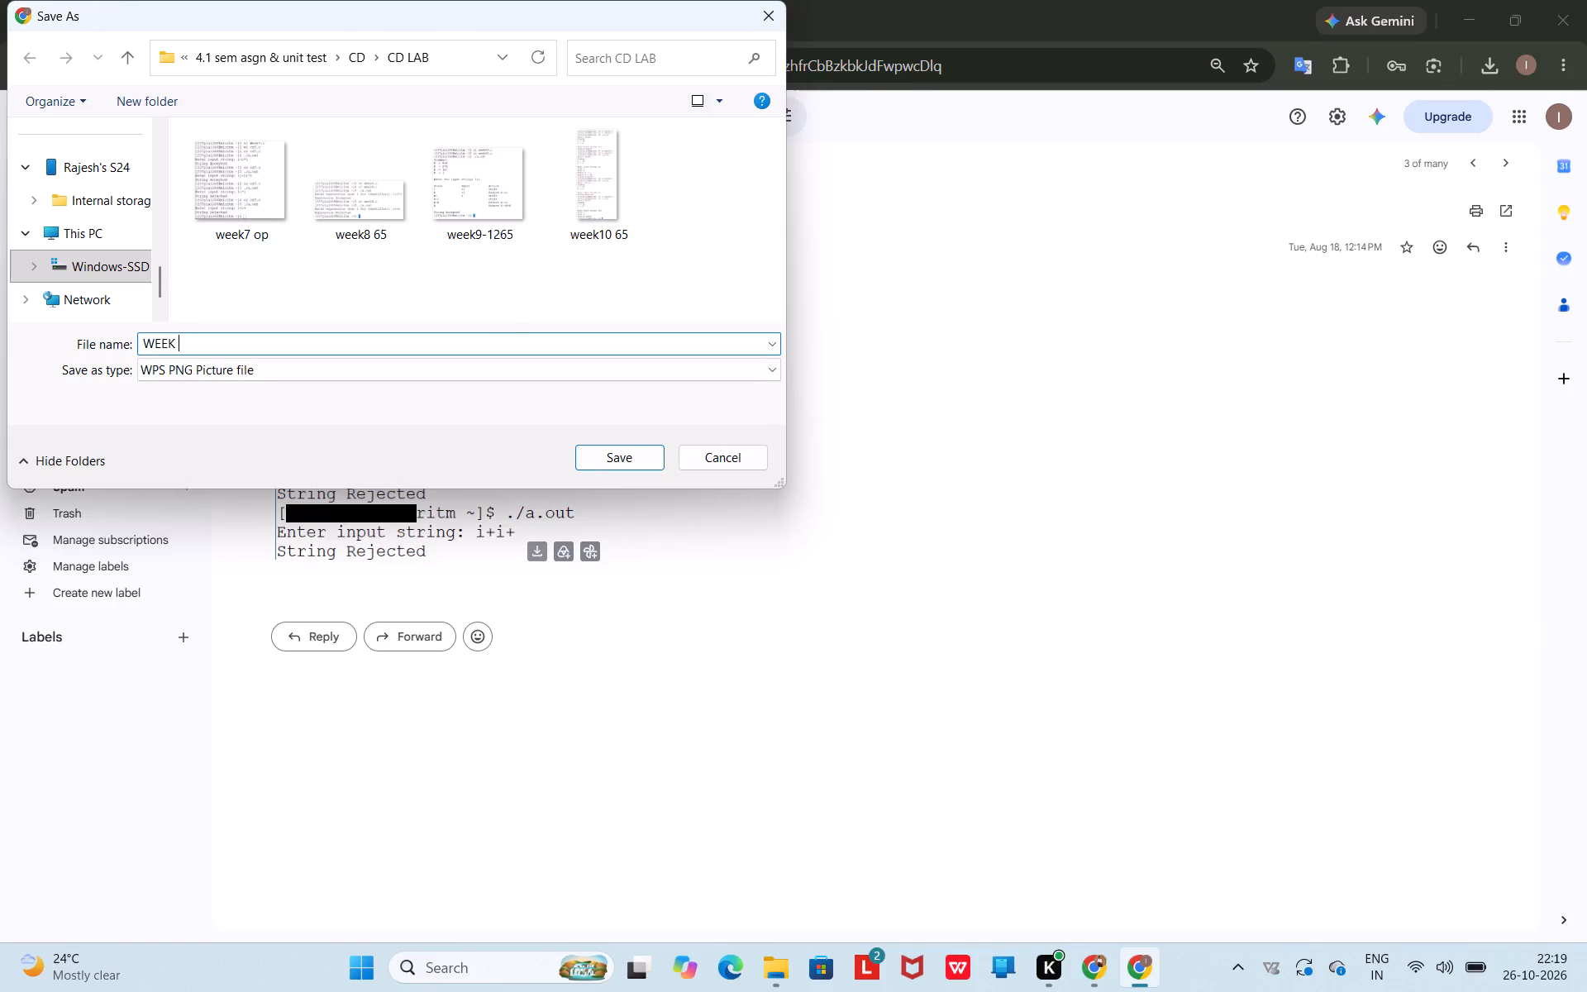
Complete the file name as WEEK 7 OP 91 for the PNG image being saved in the CD LAB folder.
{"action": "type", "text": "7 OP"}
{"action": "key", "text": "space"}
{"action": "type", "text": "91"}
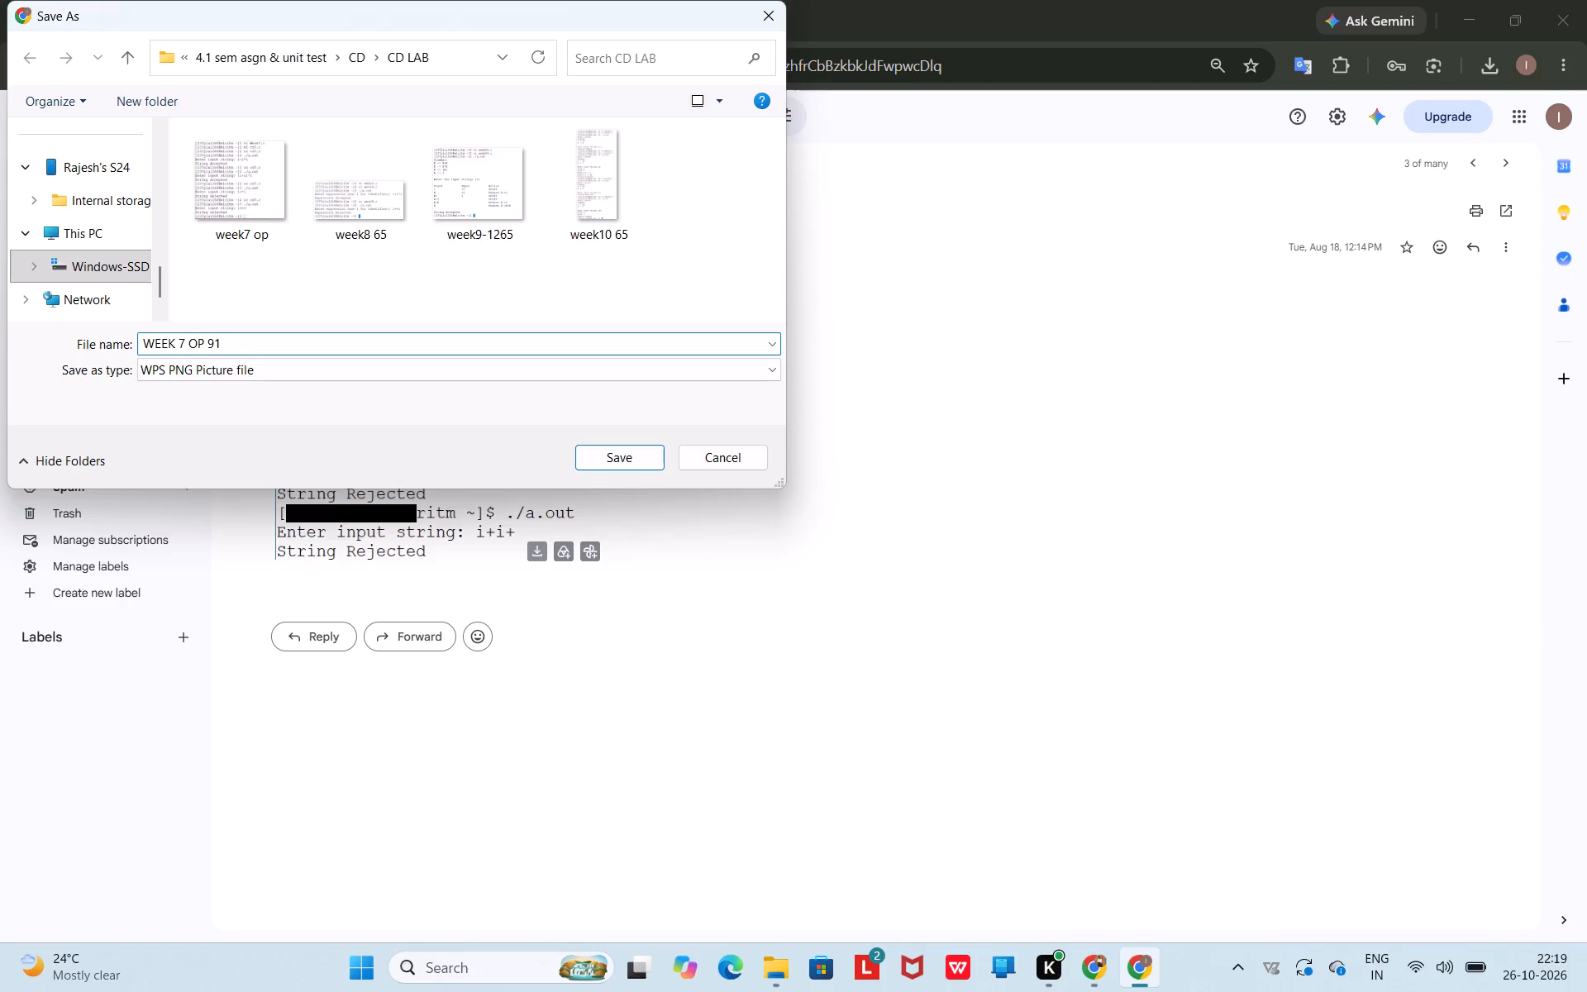
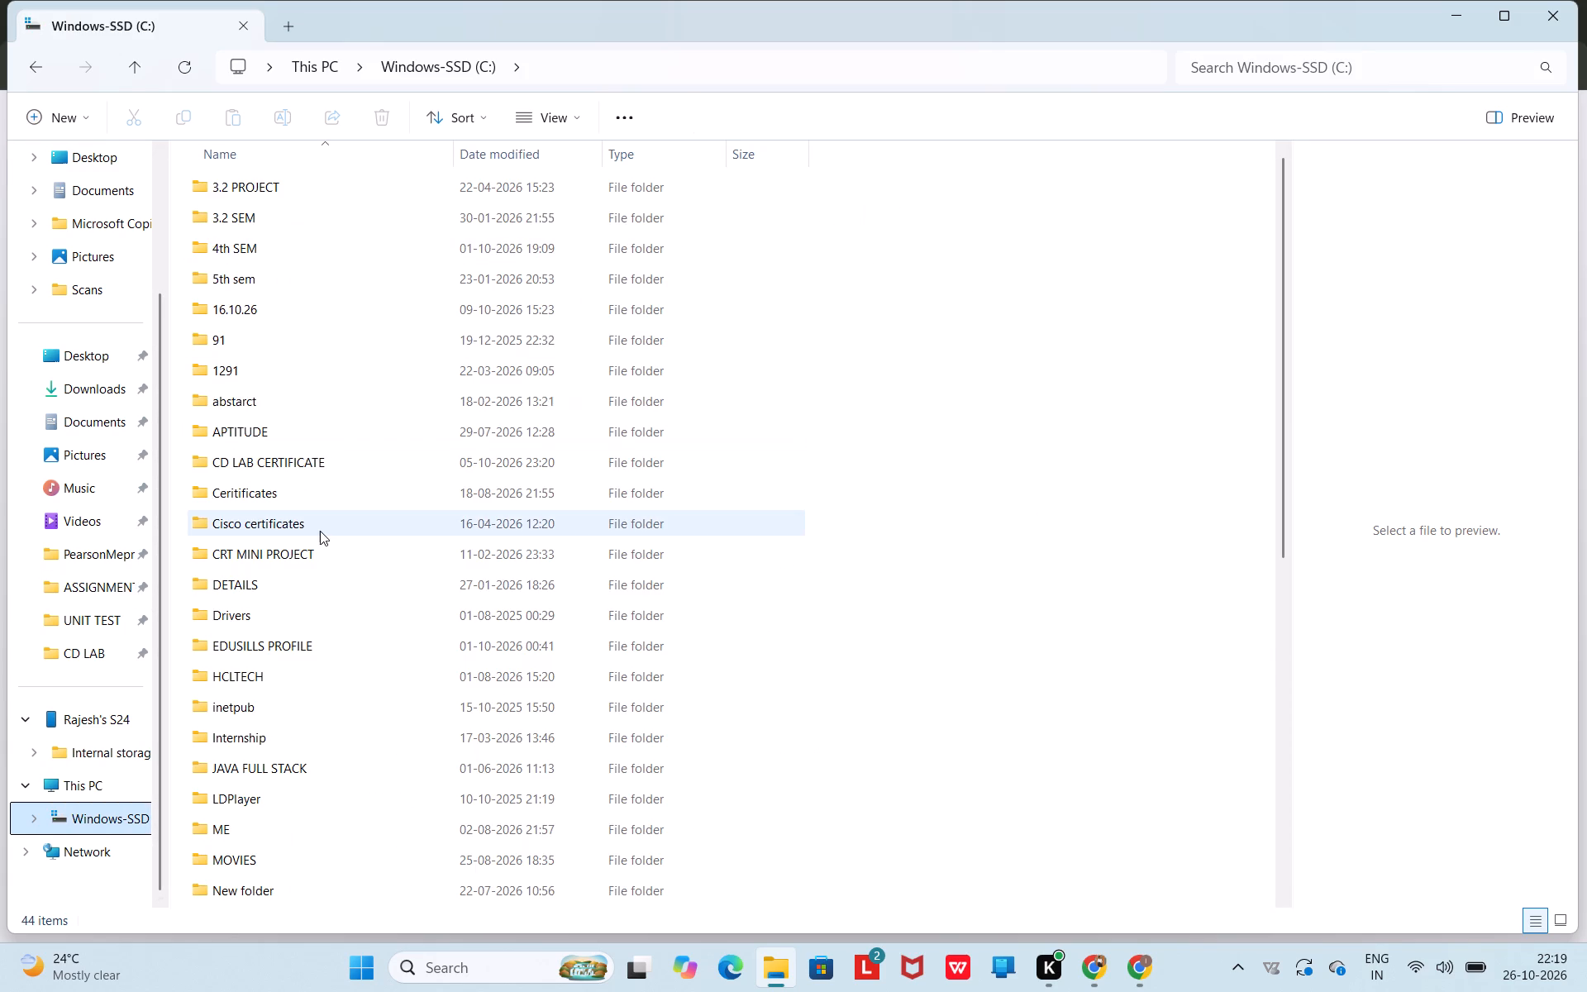
Look through the Windows-SSD (C:) drive and the UNIT TEST folder's path for the CD course folder.
{"action": "scroll", "coordinate": [320, 531], "scroll_direction": "down", "scroll_amount": 11}
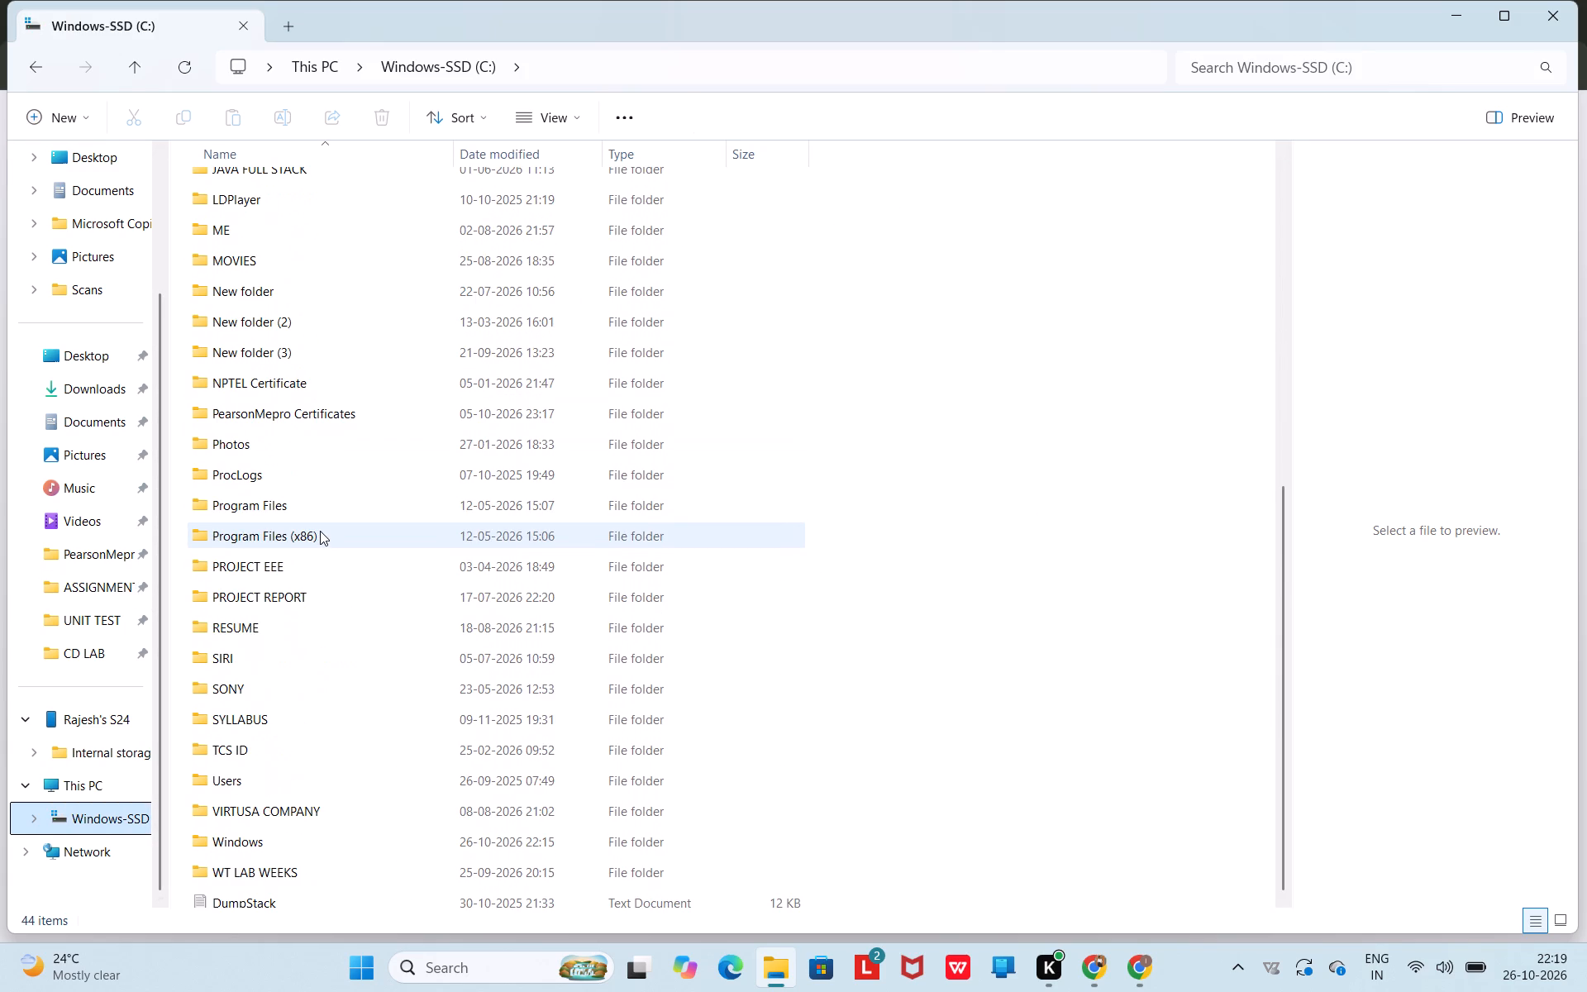
{"action": "scroll", "coordinate": [320, 531], "scroll_direction": "up", "scroll_amount": 8}
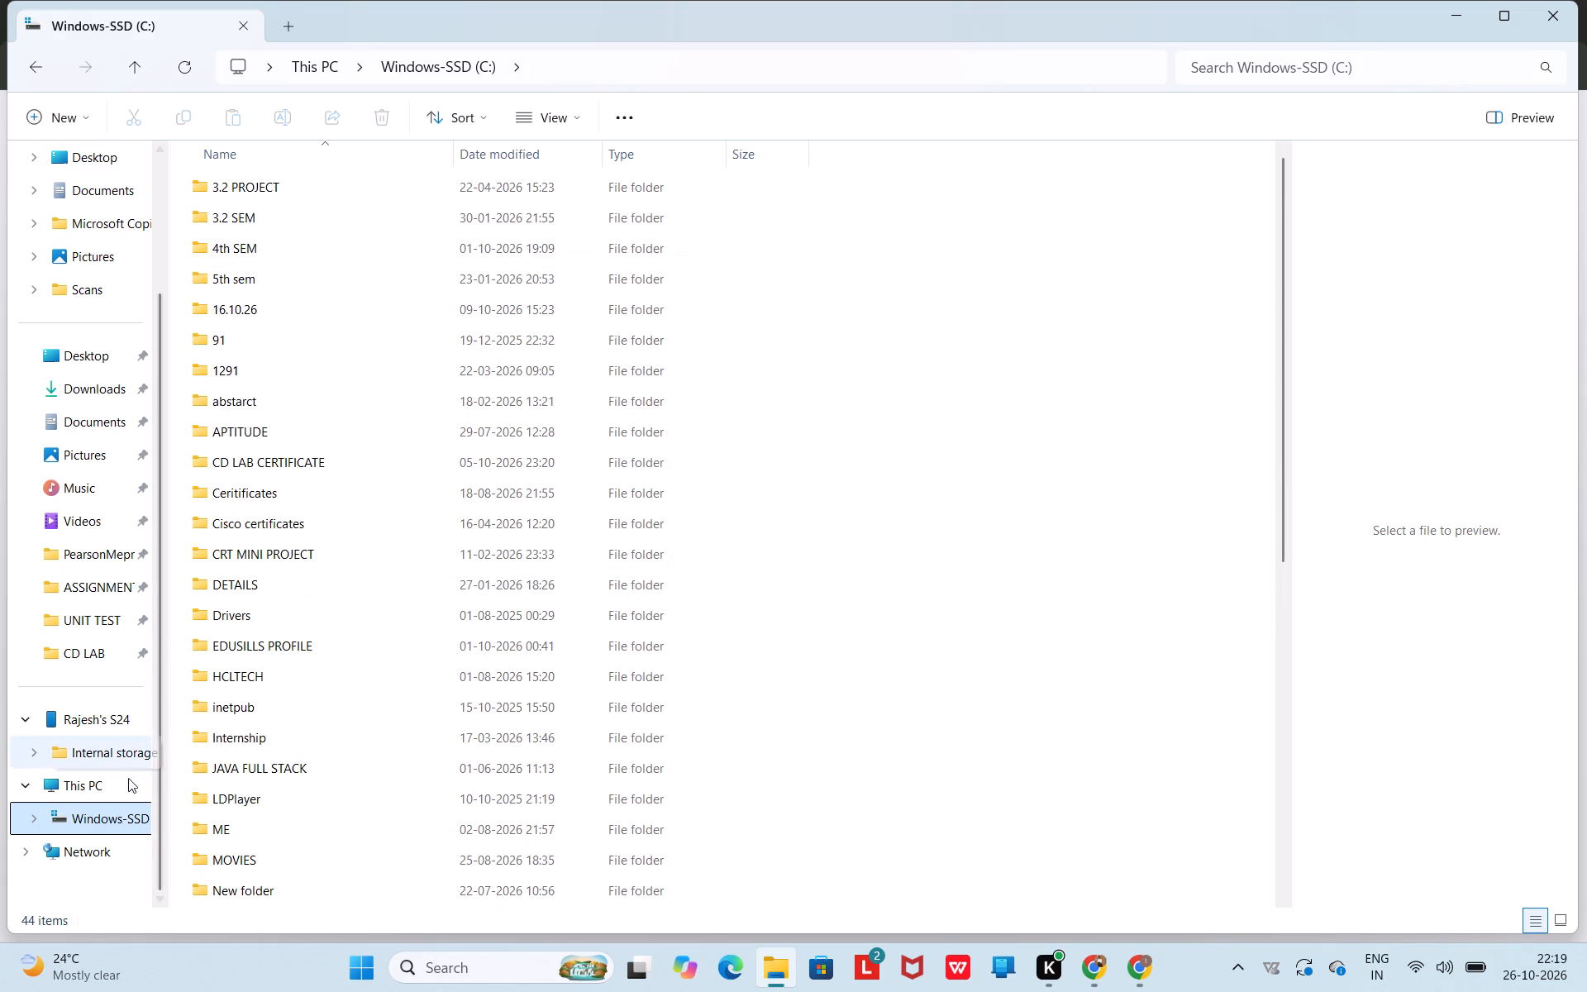
{"action": "left_click", "coordinate": [100, 627]}
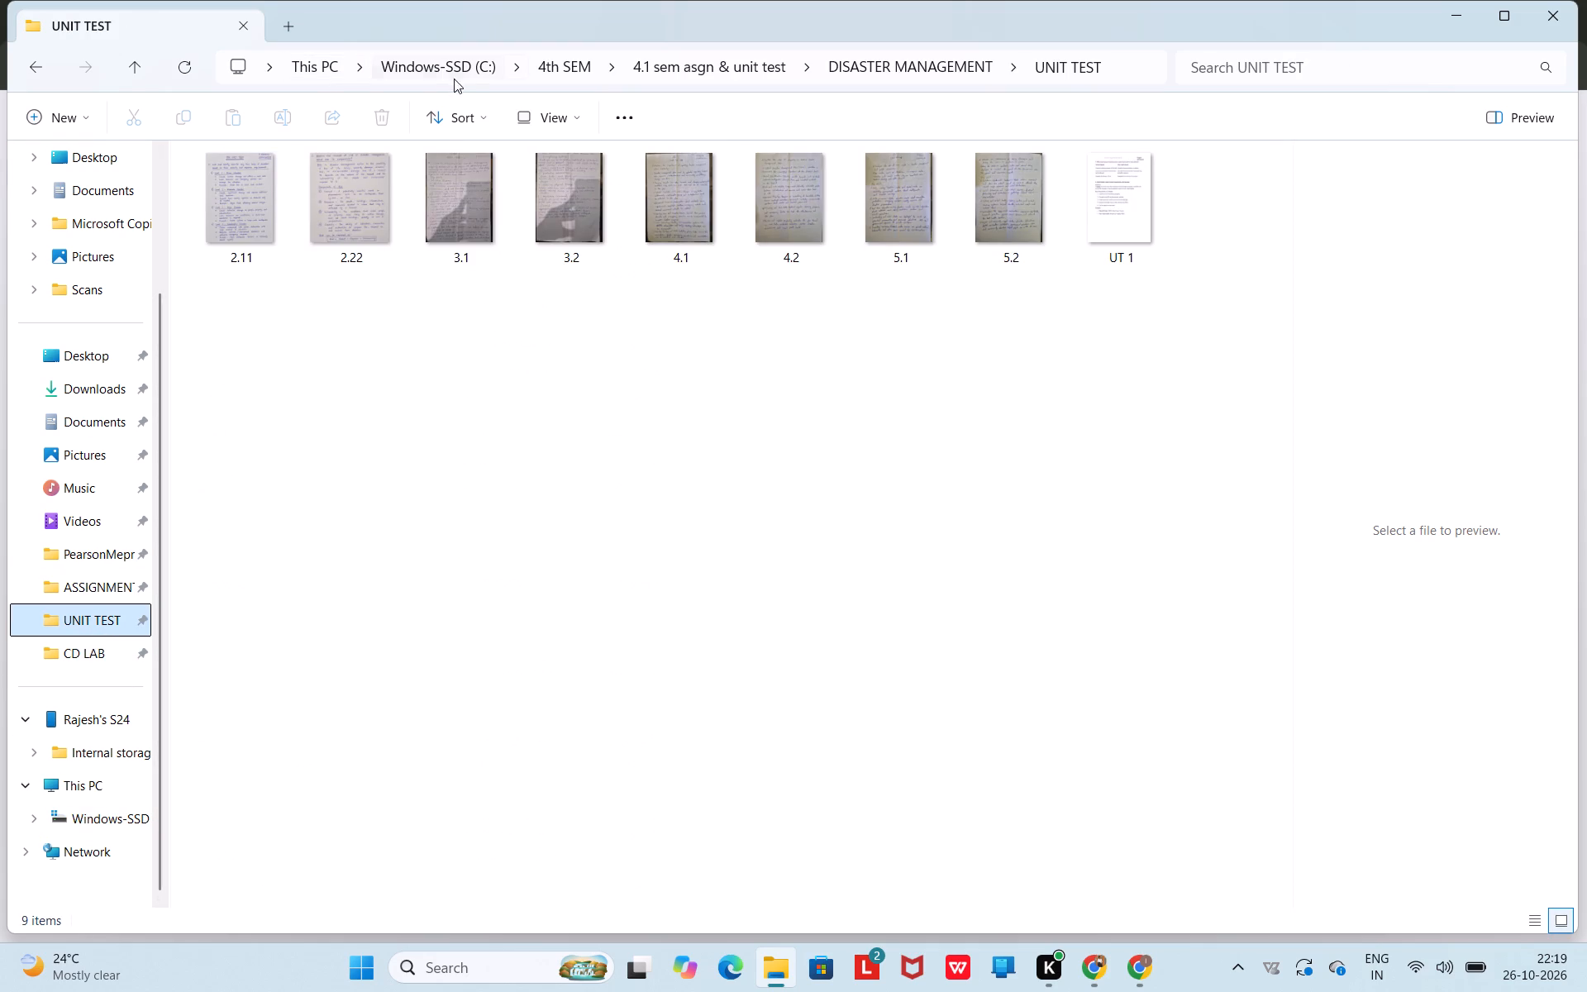
{"action": "left_click", "coordinate": [514, 72]}
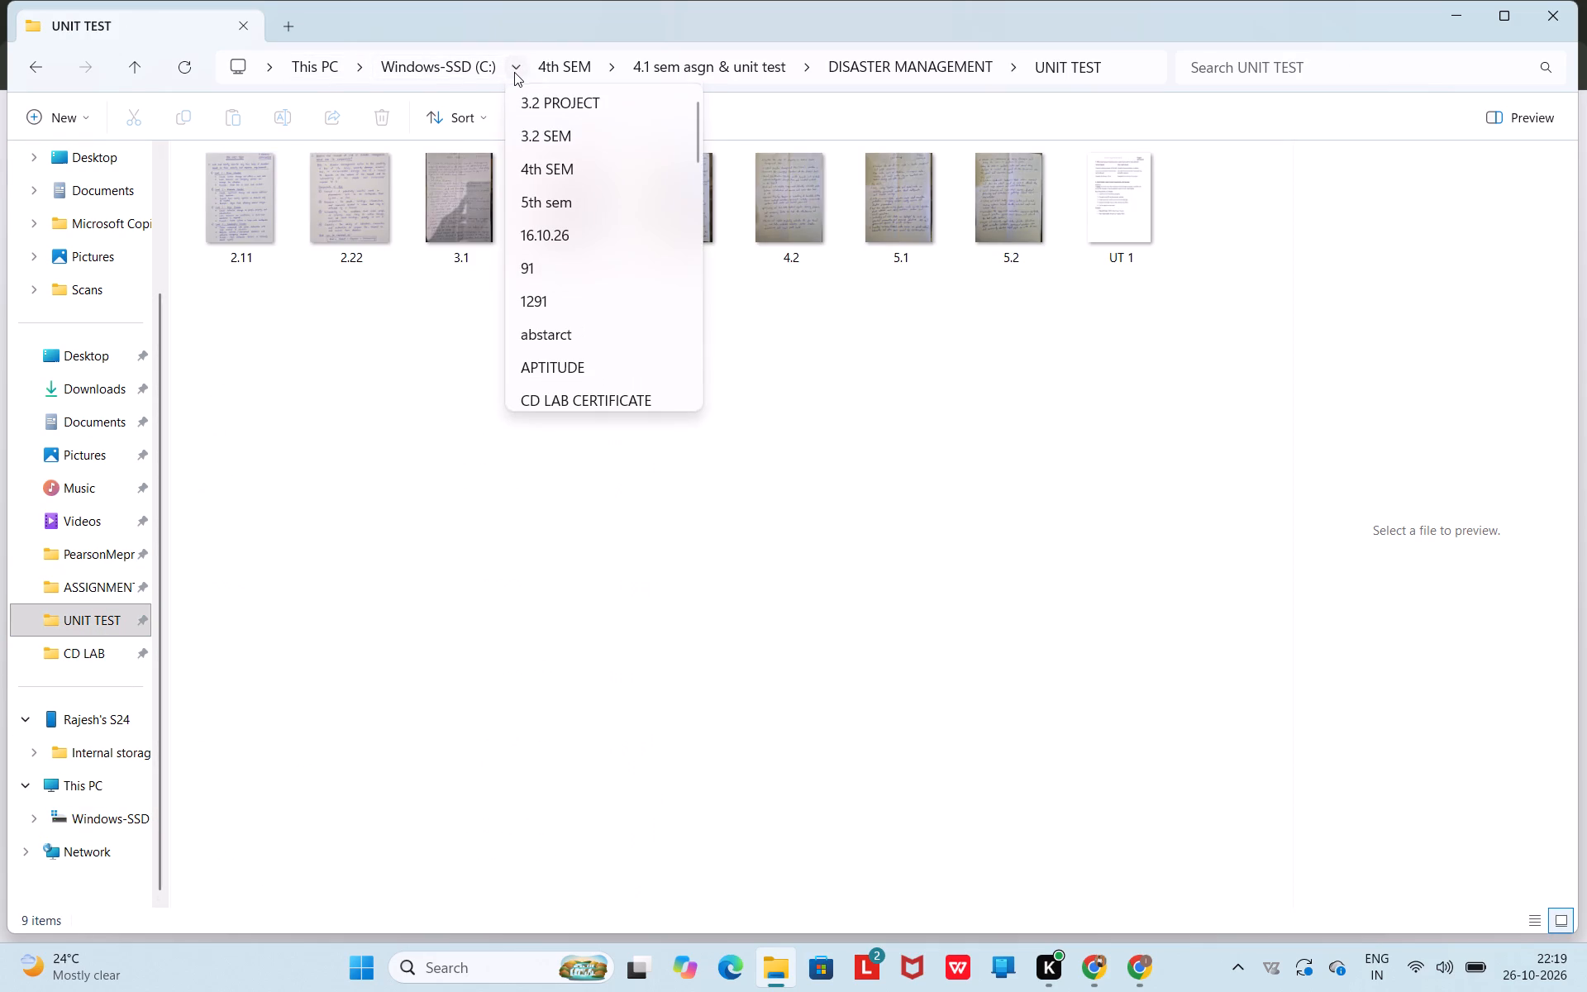
{"action": "left_click", "coordinate": [514, 72]}
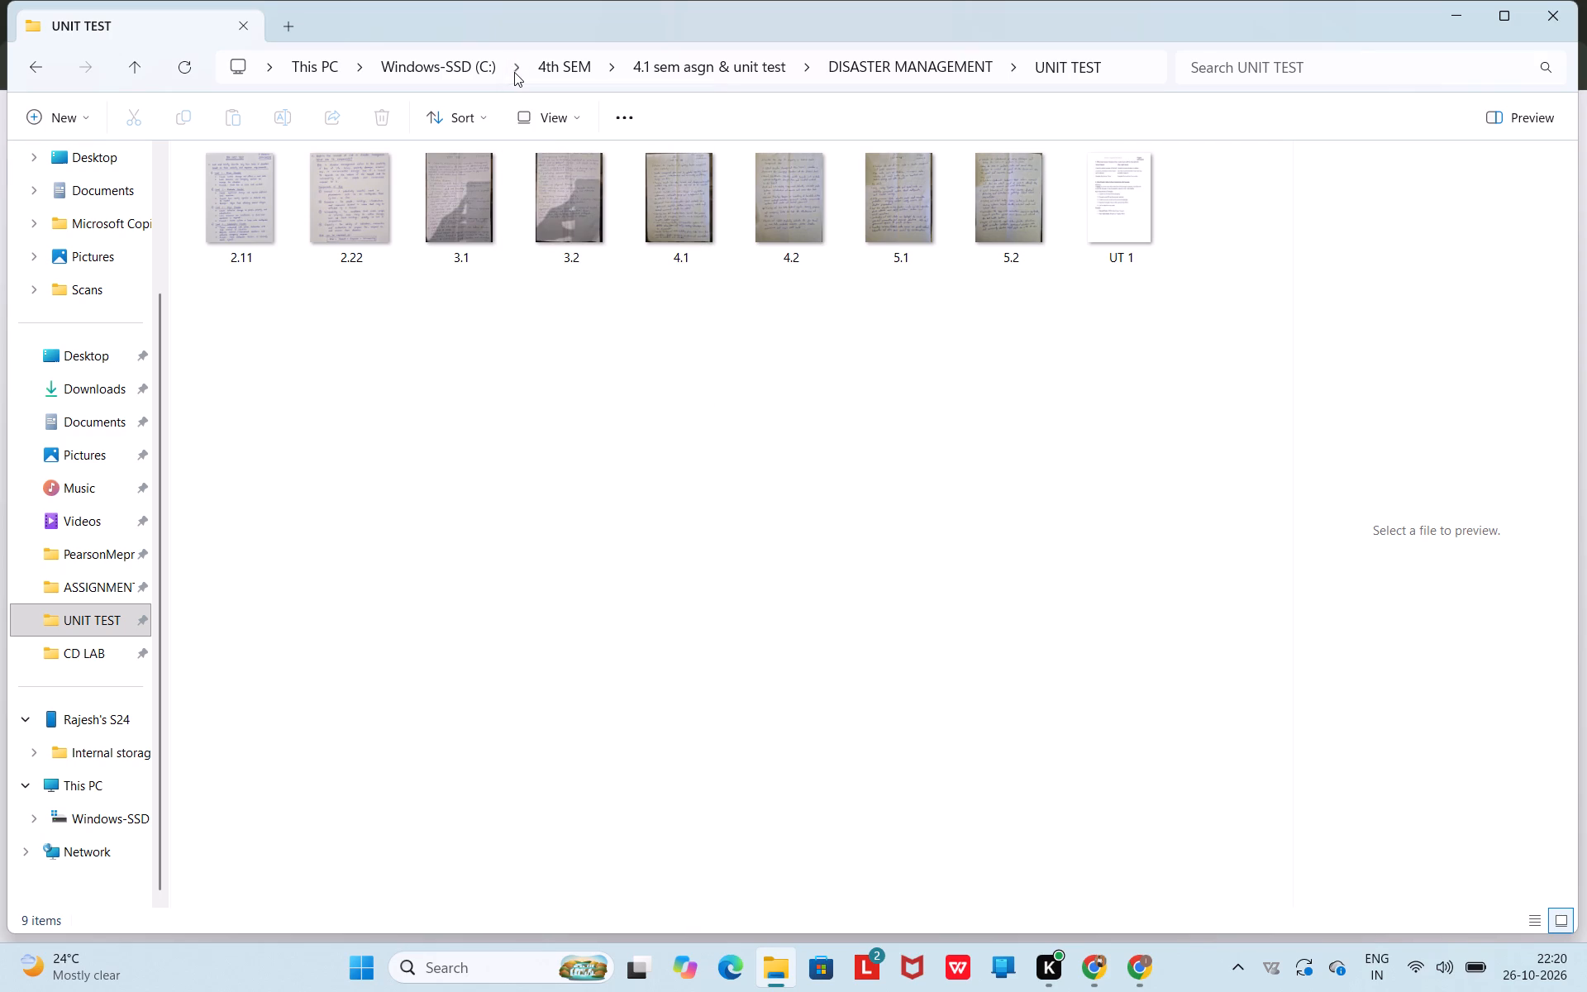
{"action": "left_click", "coordinate": [610, 65]}
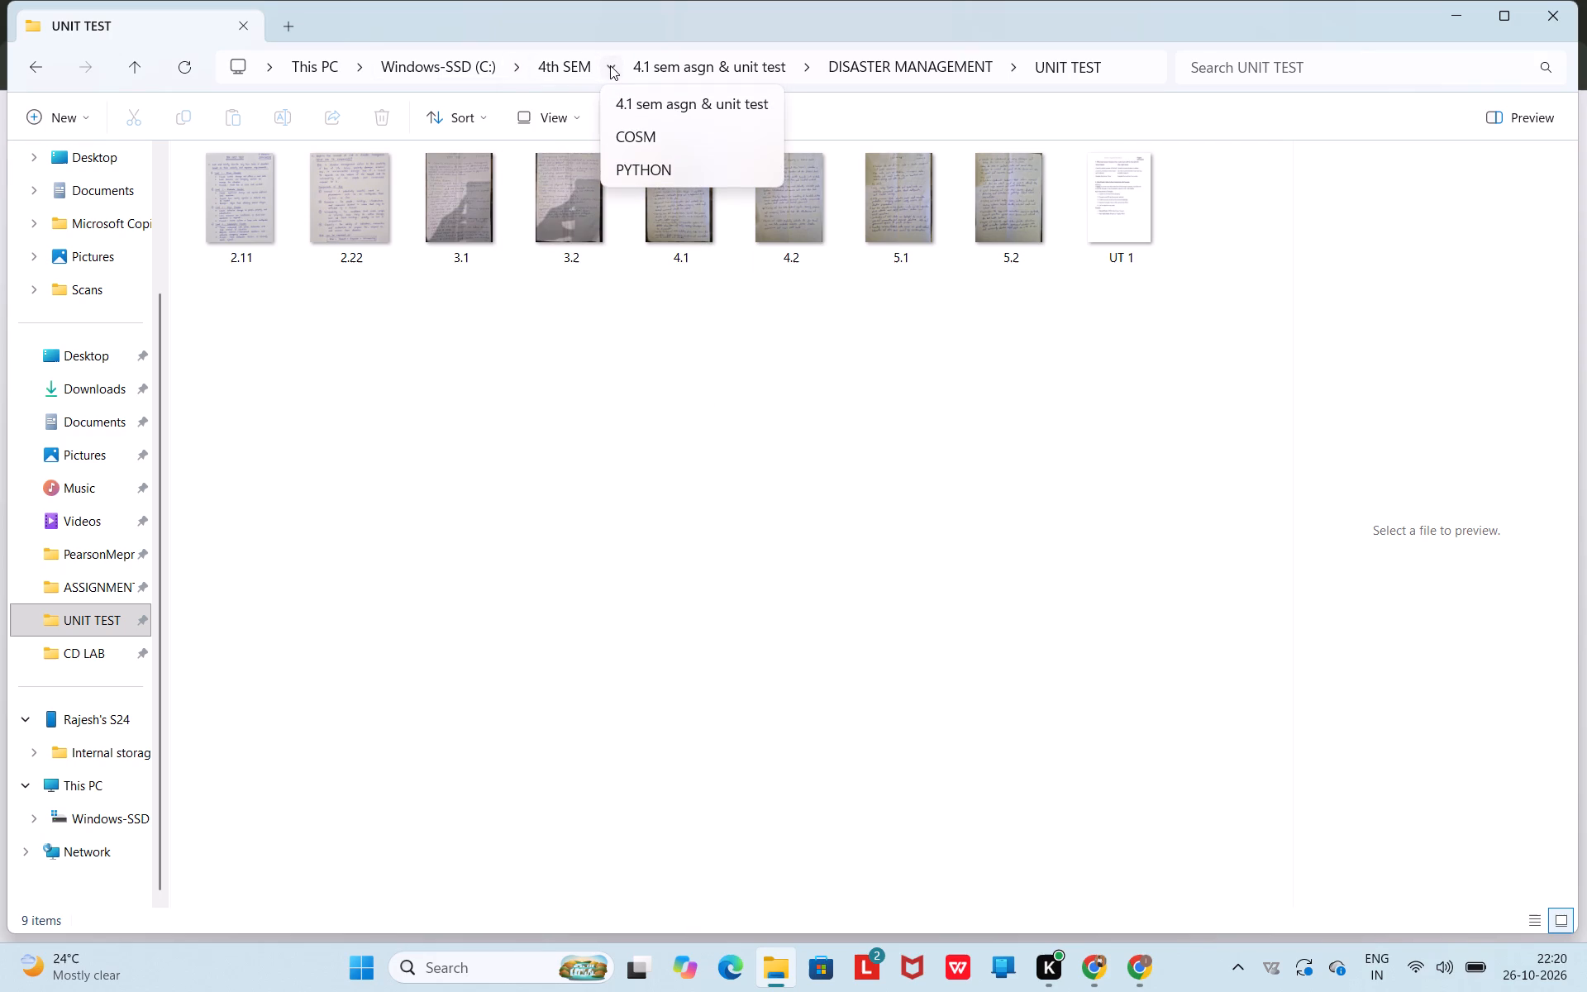
{"action": "left_click", "coordinate": [610, 65]}
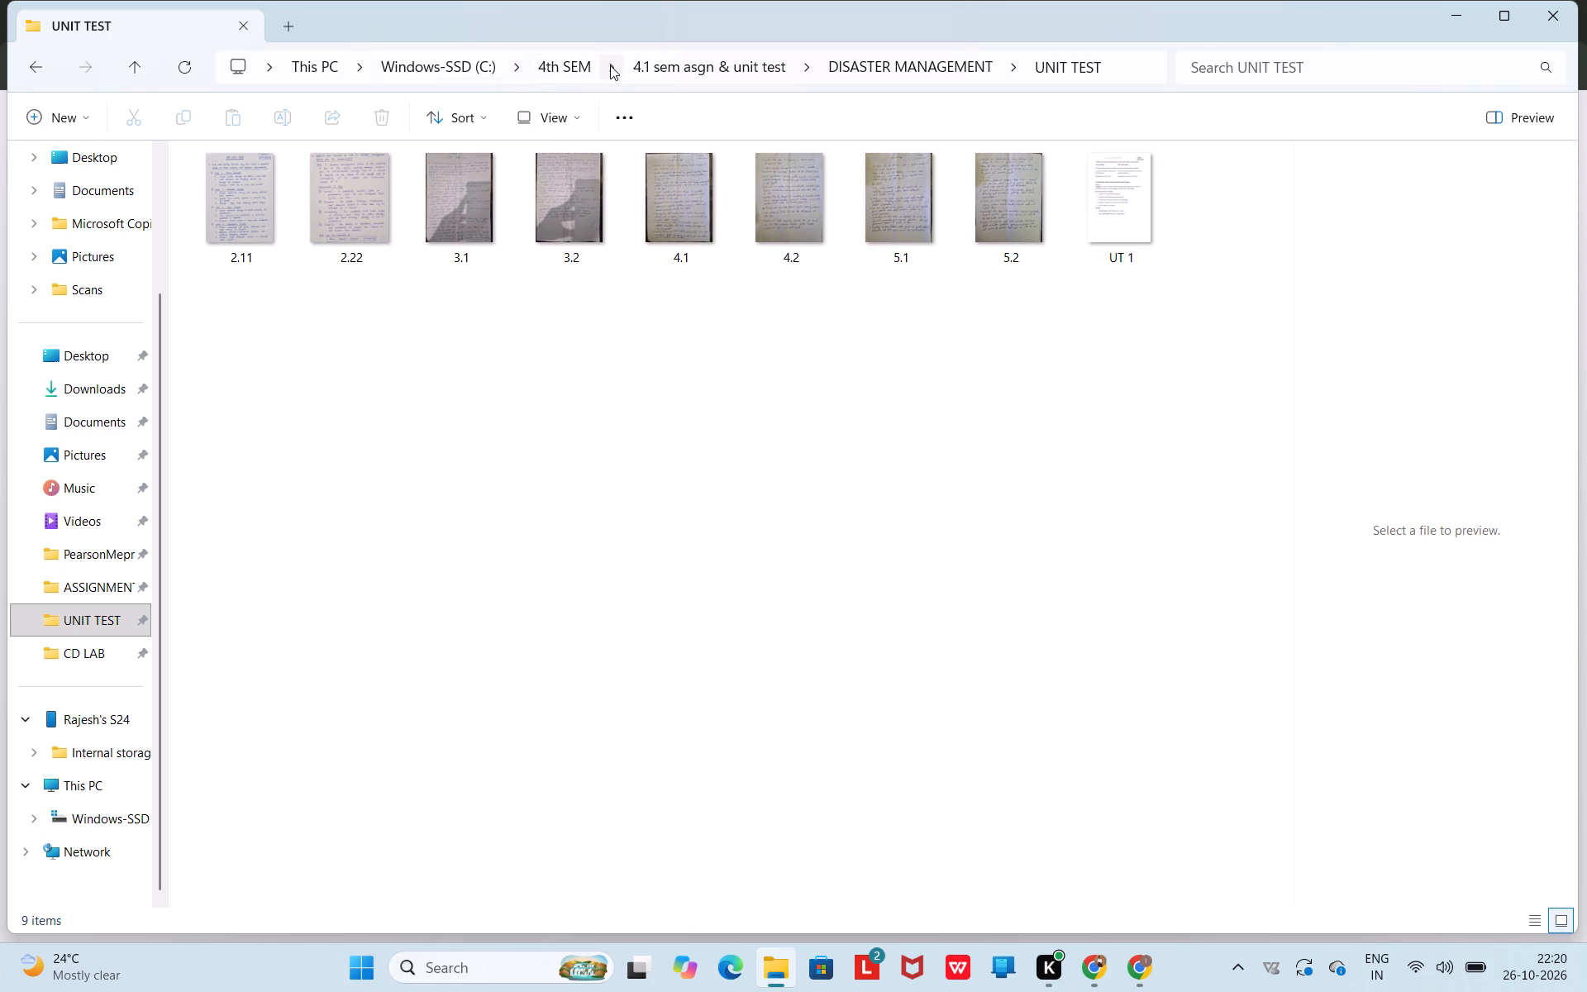
{"action": "scroll", "coordinate": [85, 754], "scroll_direction": "down", "scroll_amount": 3}
Open the "4.1 sem asgn & unit test" folder inside 4th SEM on the Windows-SSD (C:) drive.
{"action": "left_click", "coordinate": [103, 823]}
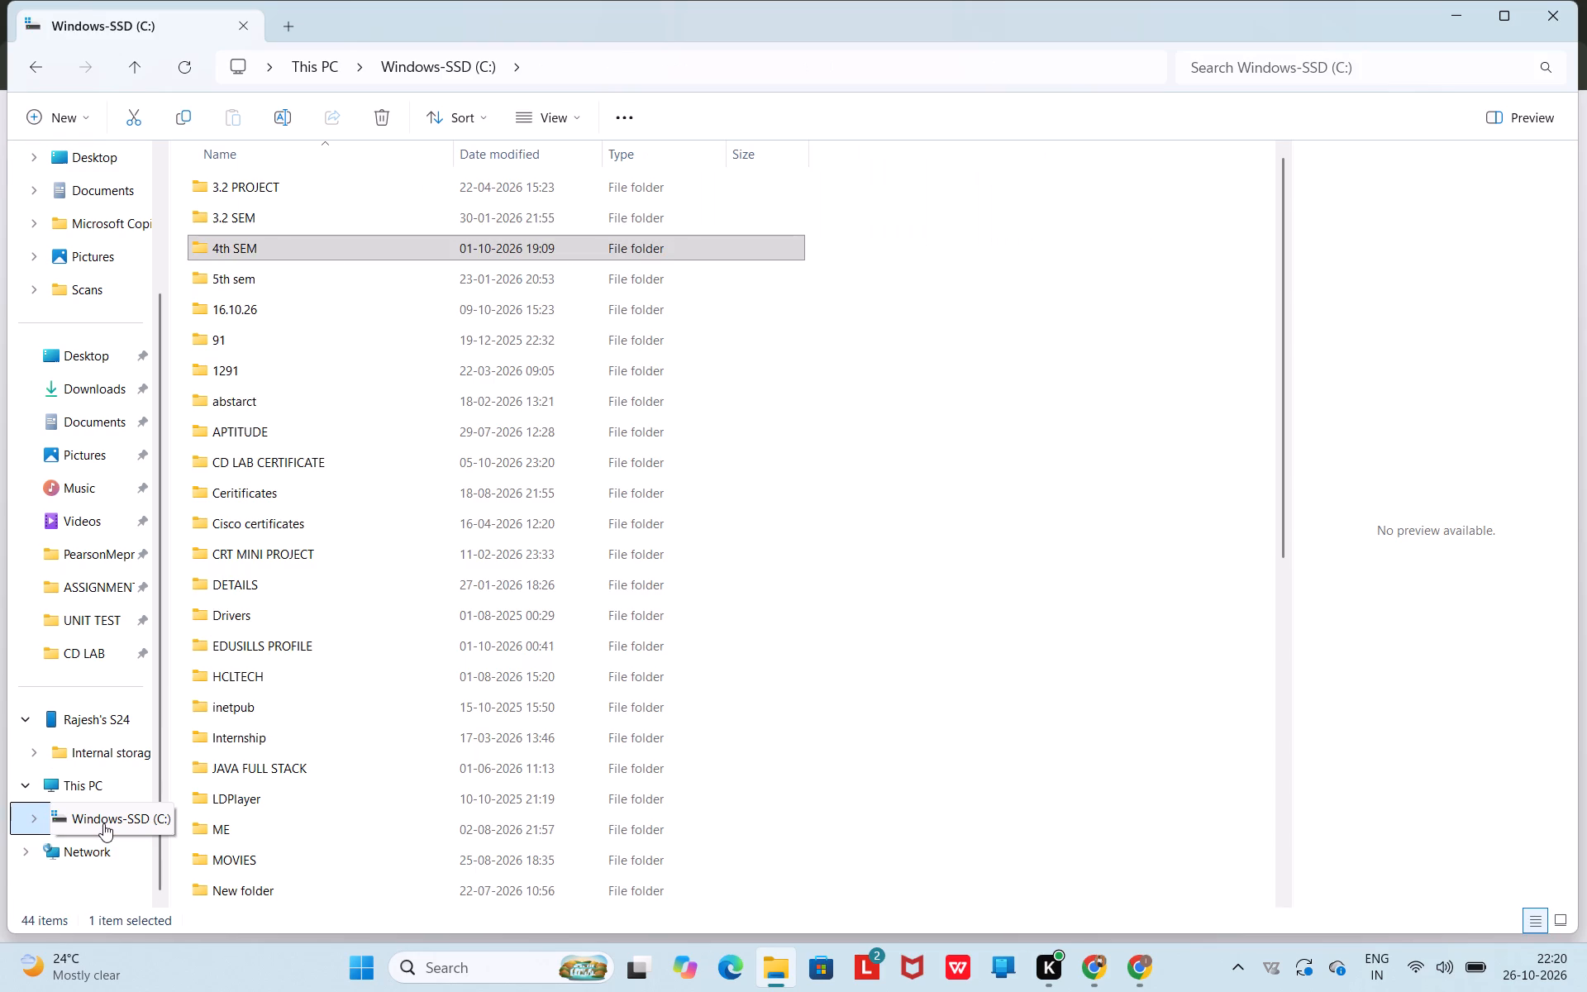
{"action": "double_click", "coordinate": [357, 246]}
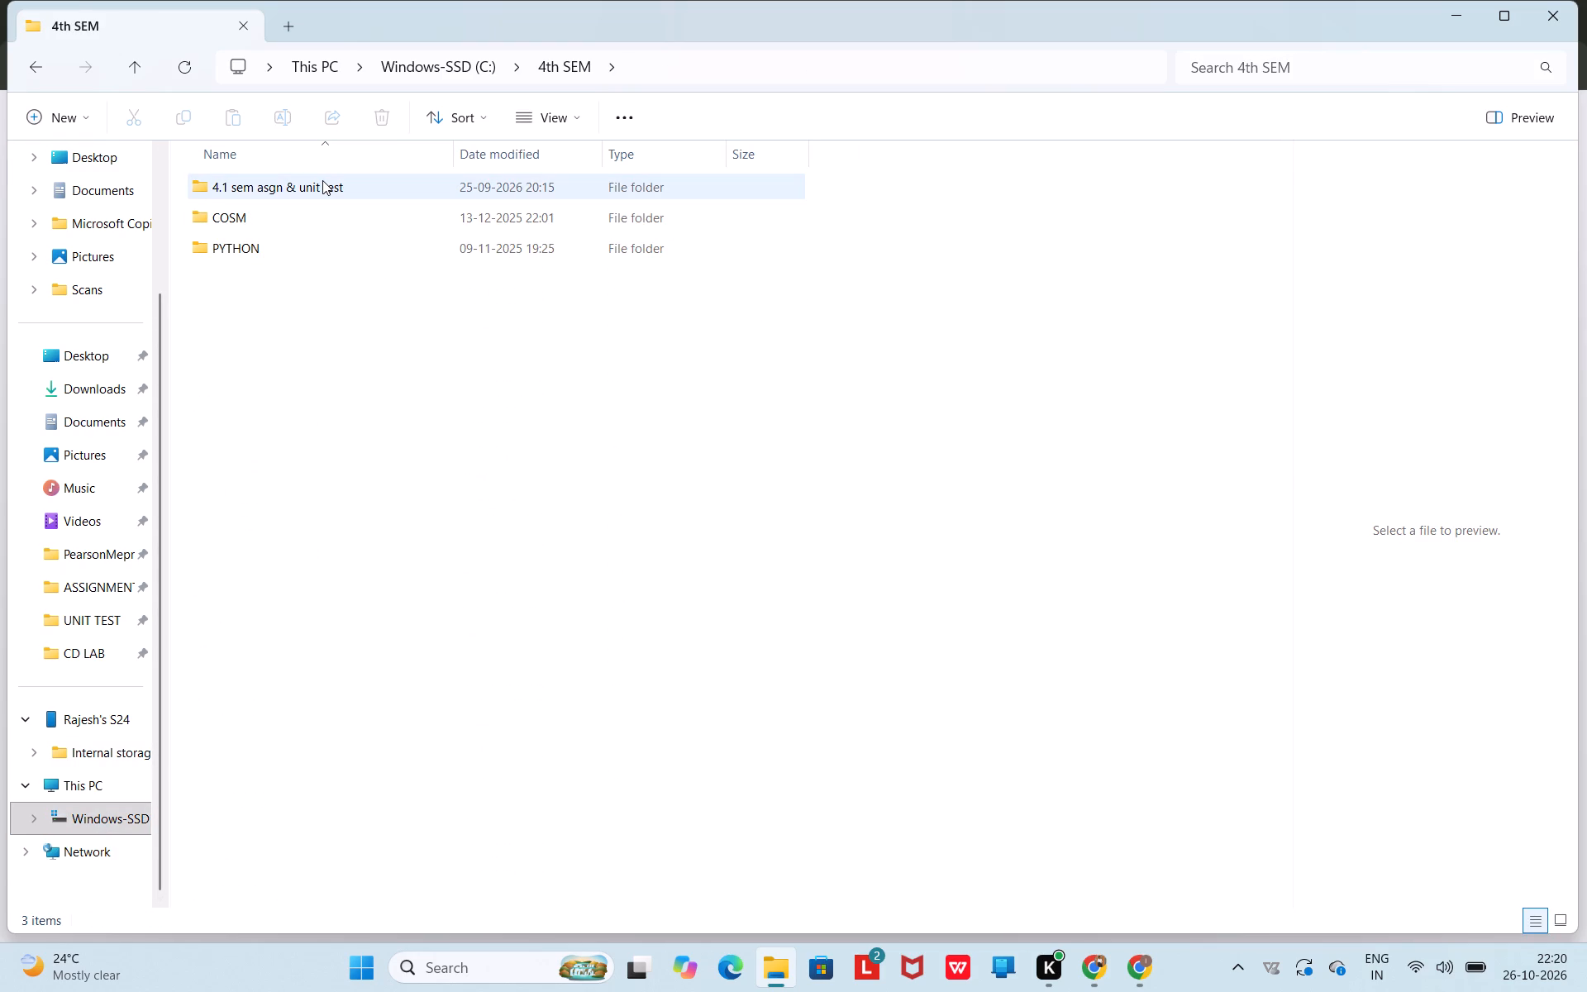
{"action": "double_click", "coordinate": [322, 180]}
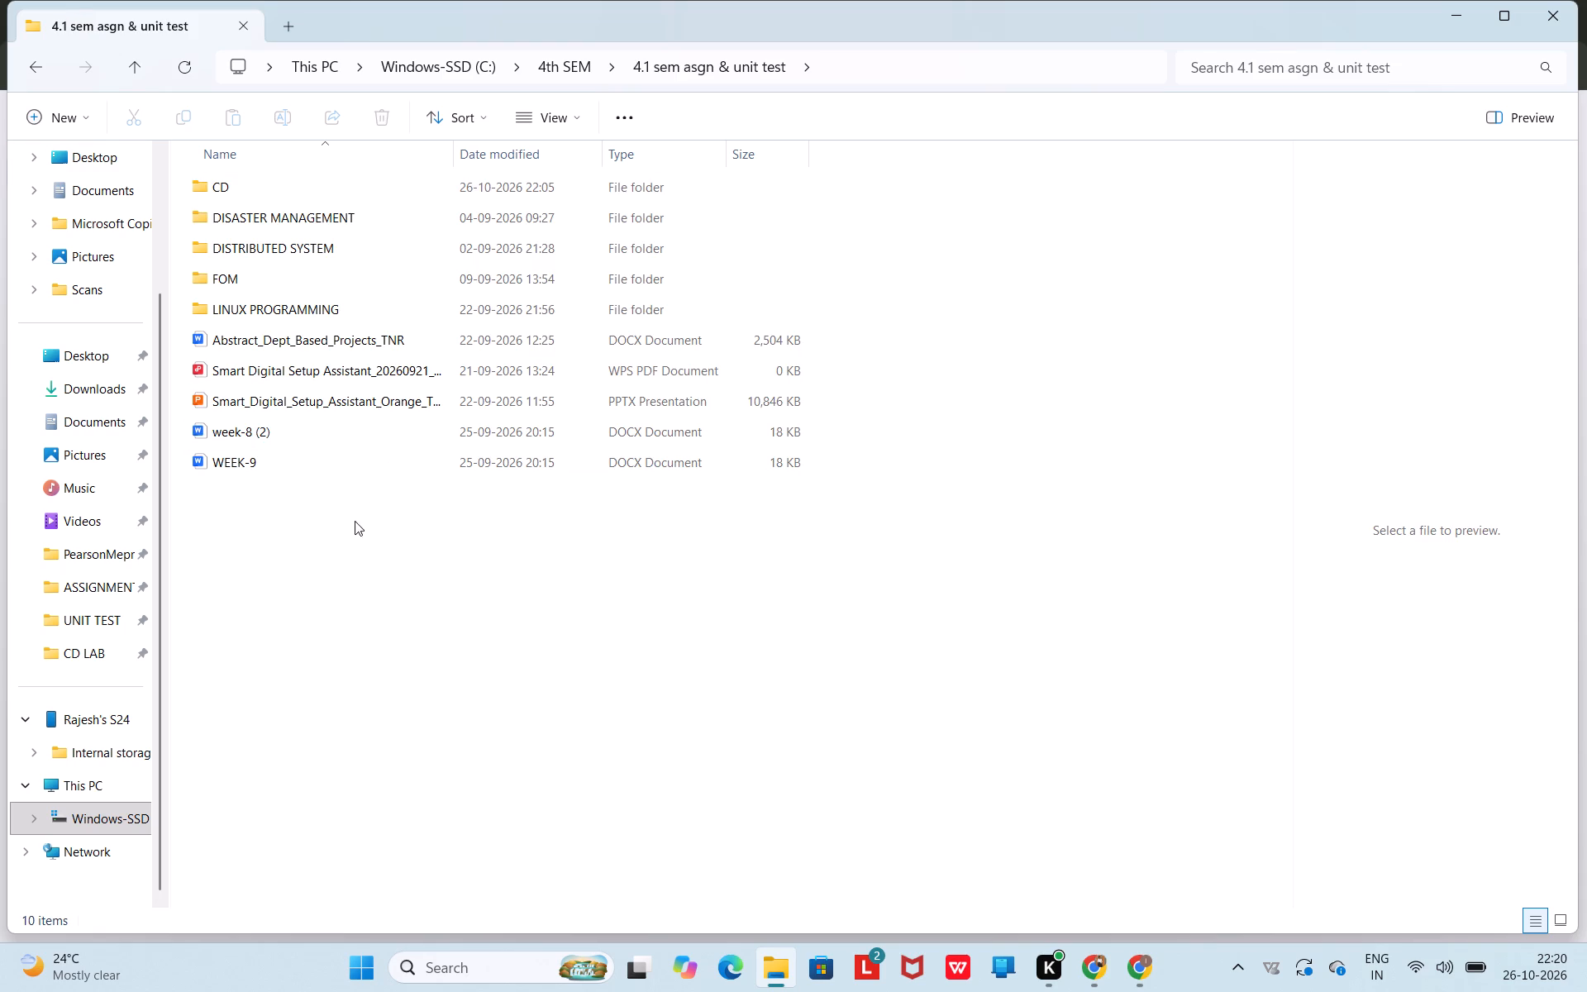
View the WEEK-9 document briefly and close it.
{"action": "double_click", "coordinate": [355, 462]}
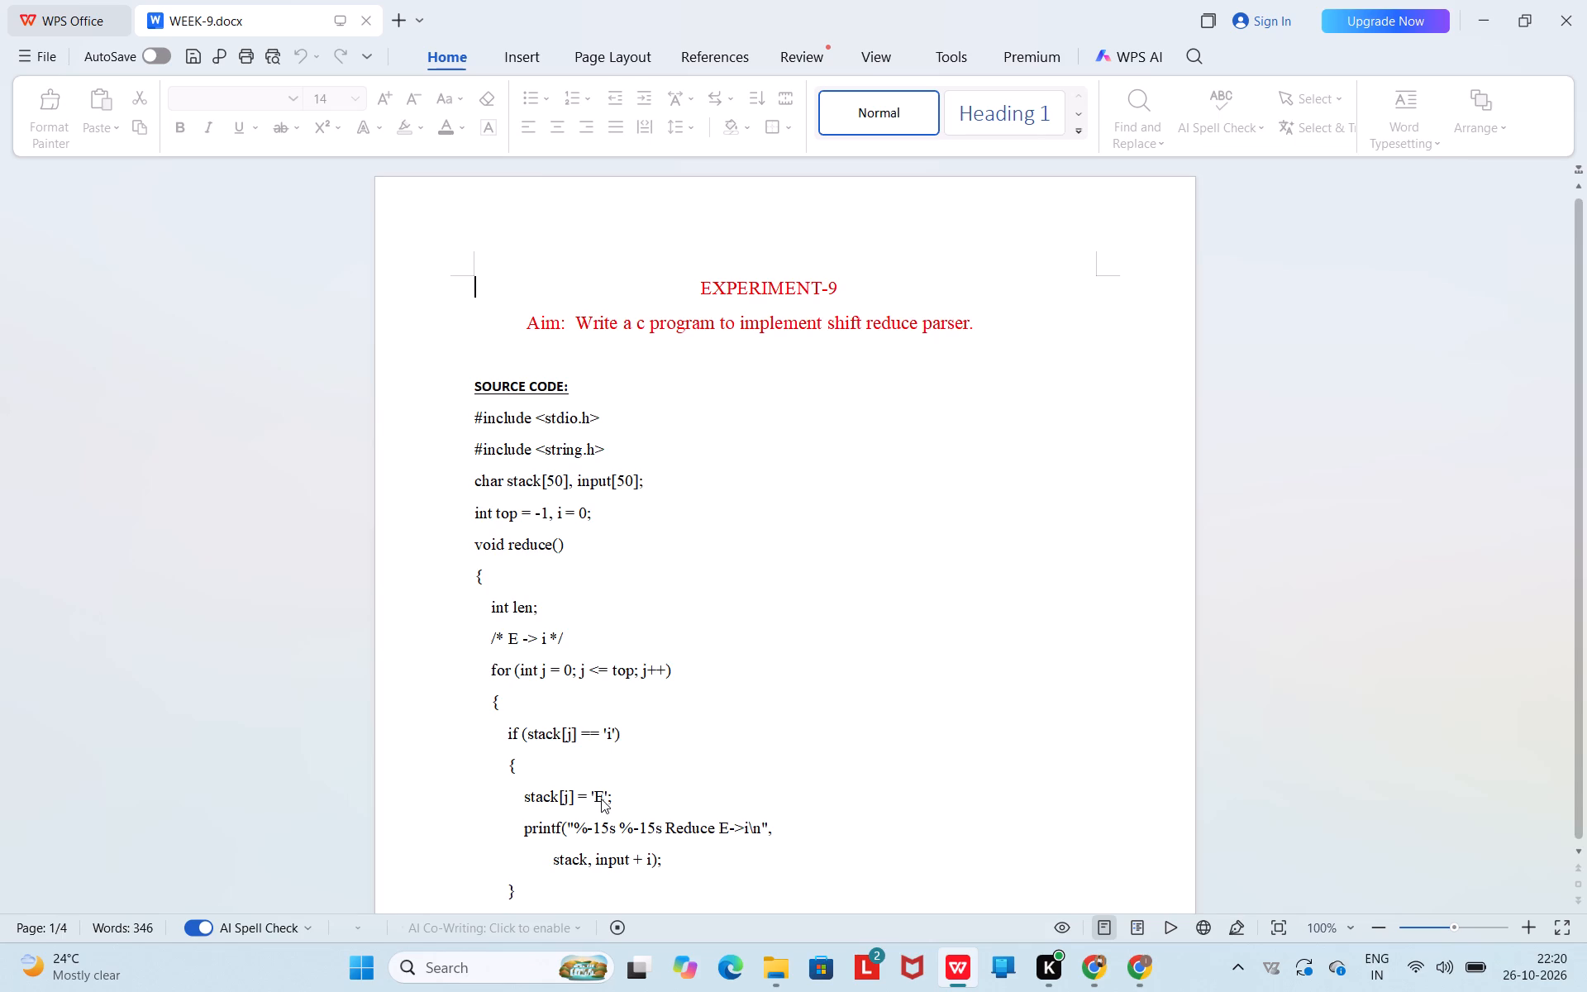
{"action": "left_click", "coordinate": [1579, 0]}
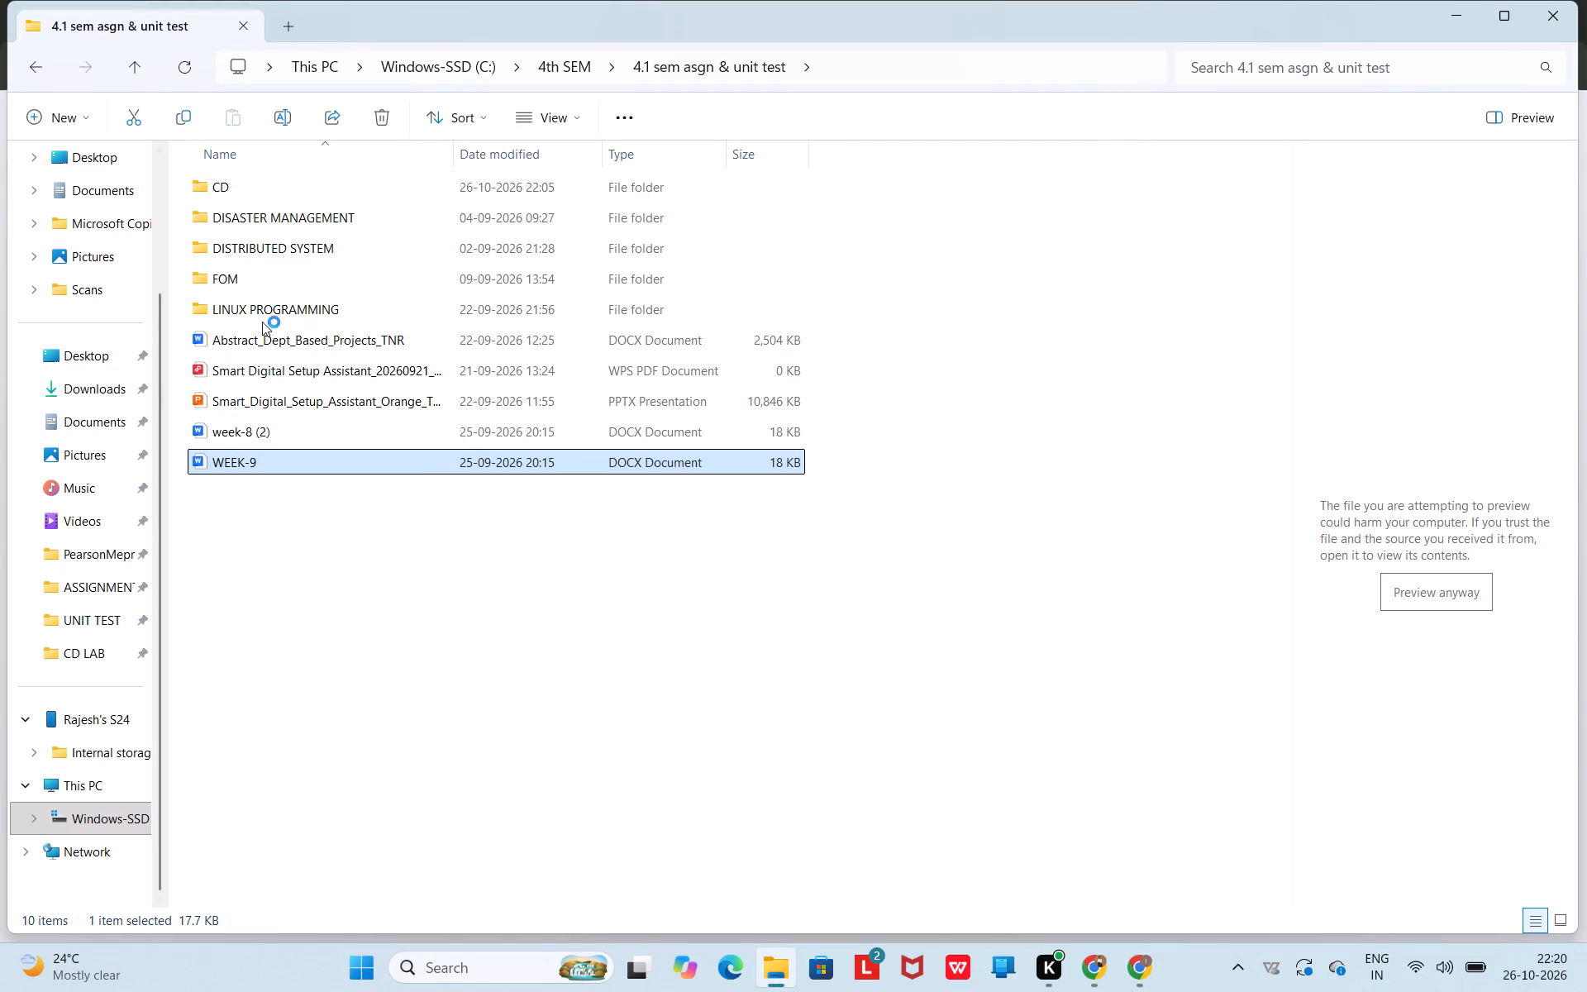
Open the CD LAB folder inside the CD folder.
{"action": "double_click", "coordinate": [308, 190]}
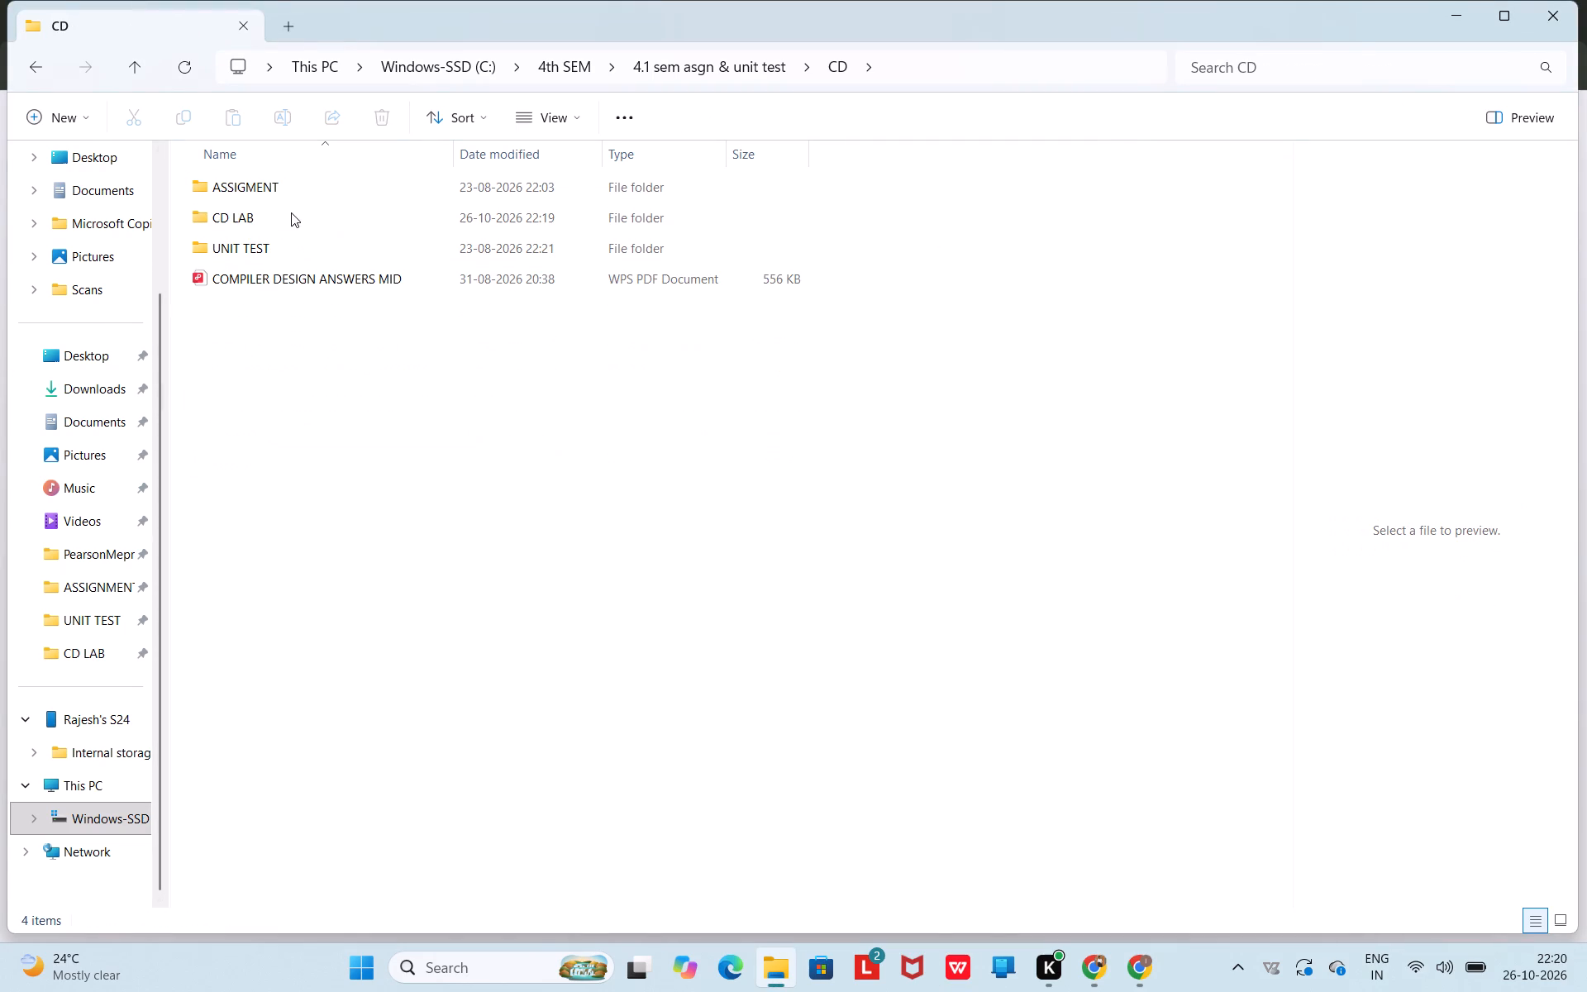
{"action": "double_click", "coordinate": [289, 213]}
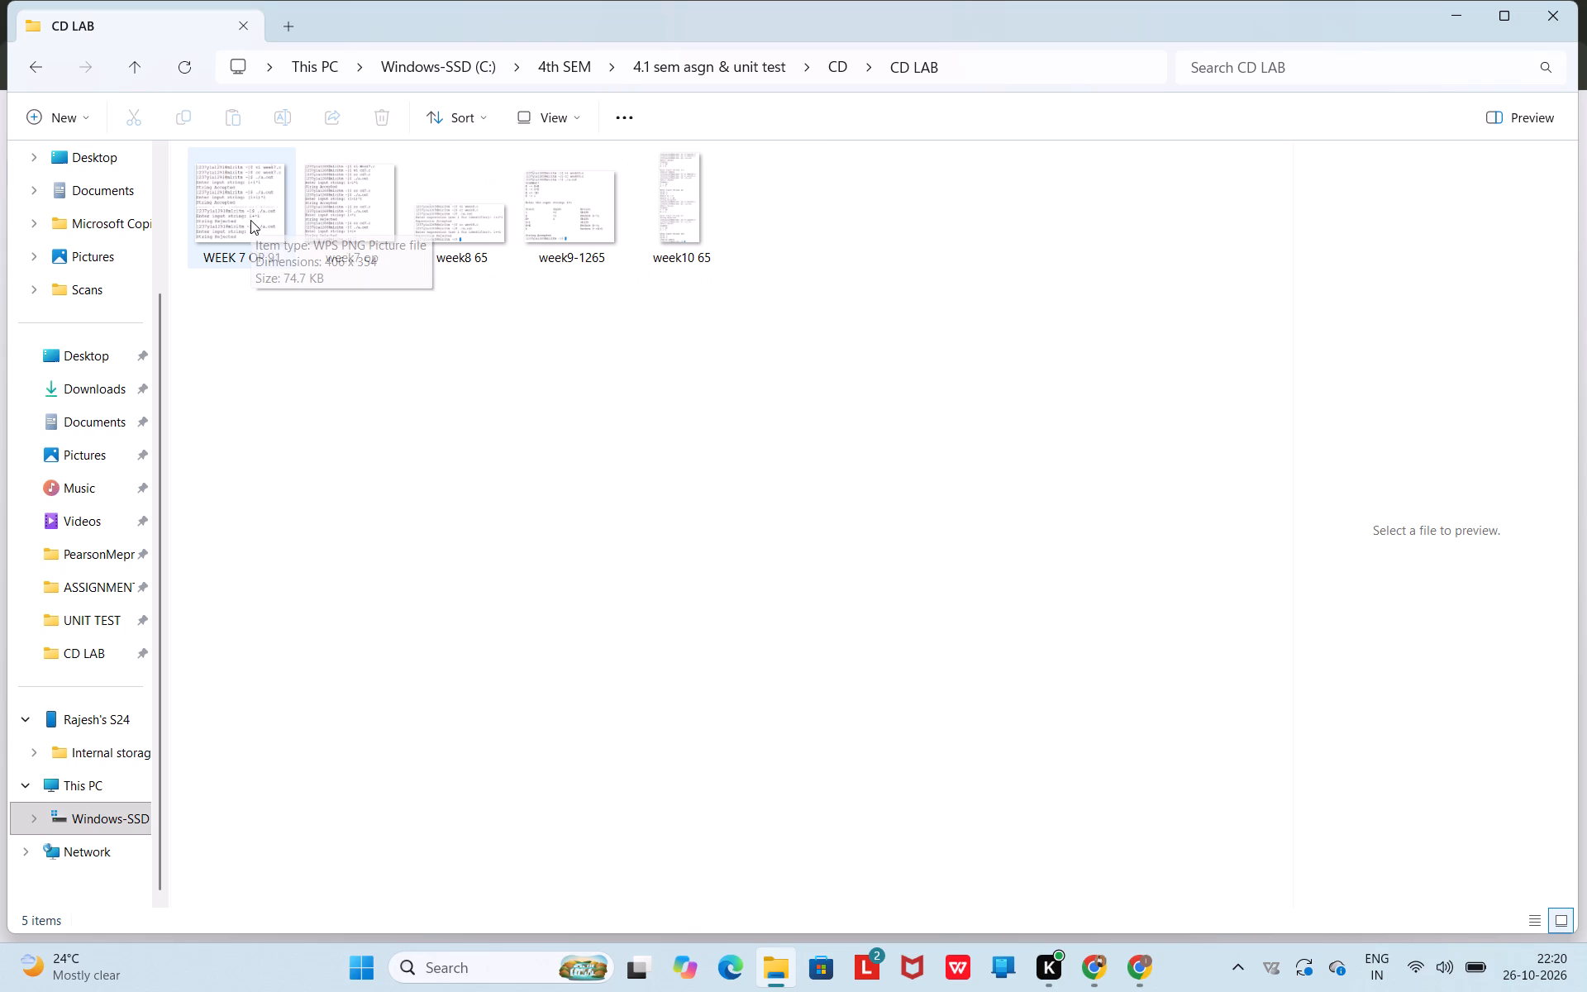
View the WEEK 7 OP 91 and week7 op images one after the other to compare their program outputs.
{"action": "double_click", "coordinate": [250, 220]}
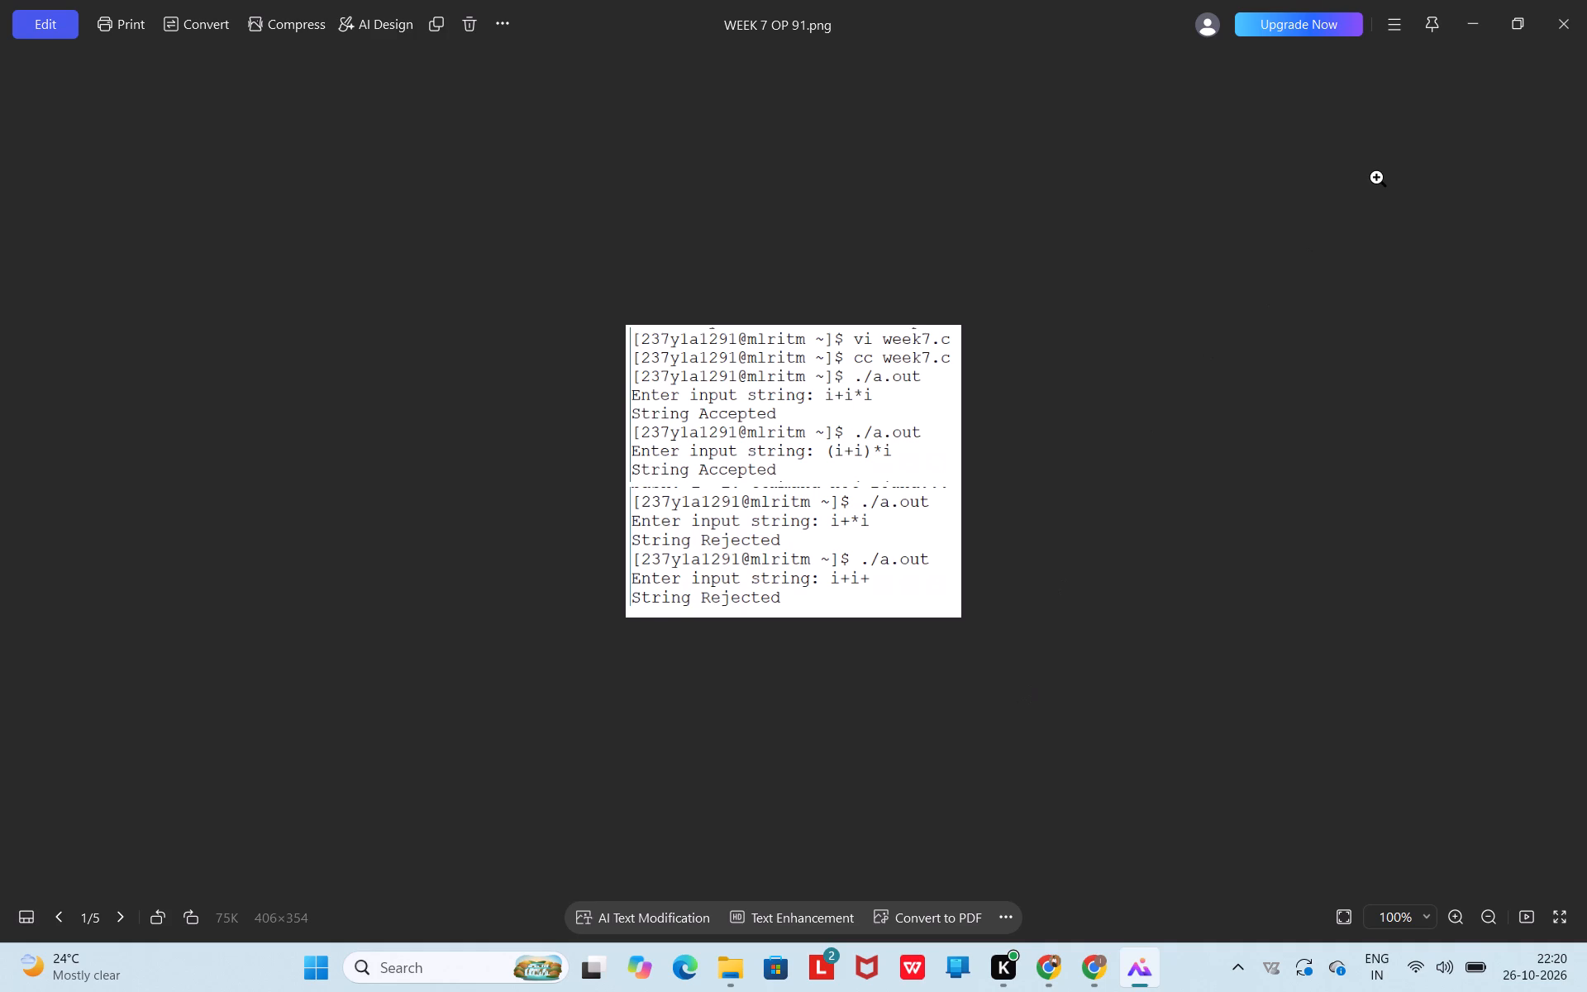
{"action": "left_click", "coordinate": [1485, 32]}
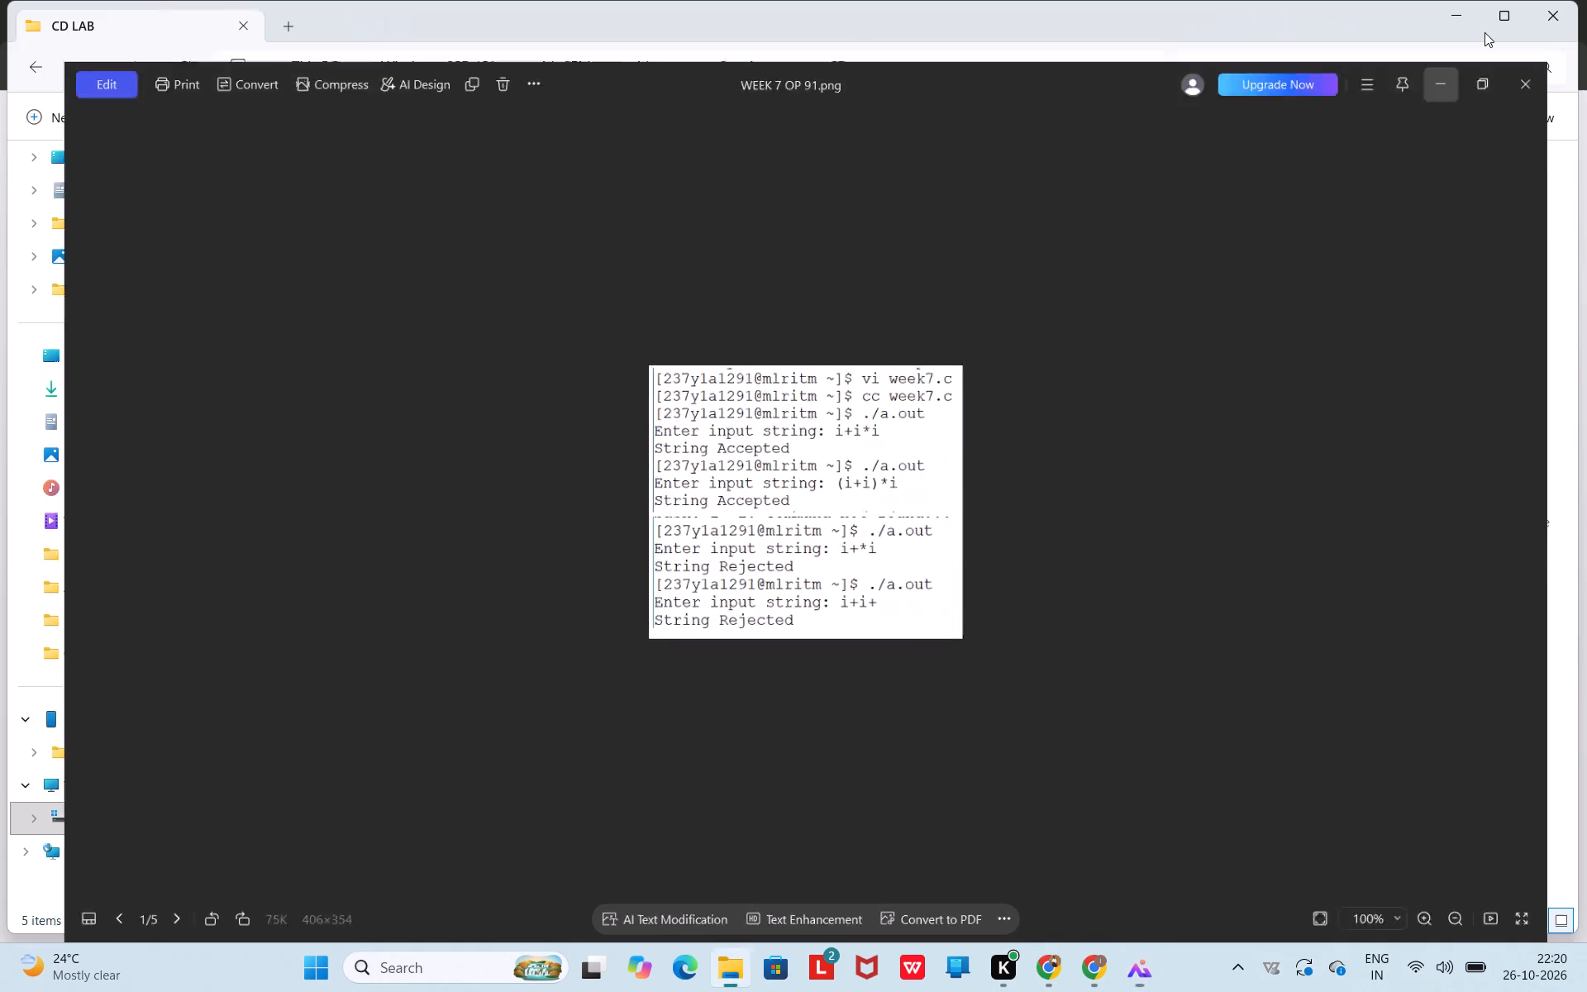
{"action": "double_click", "coordinate": [371, 217]}
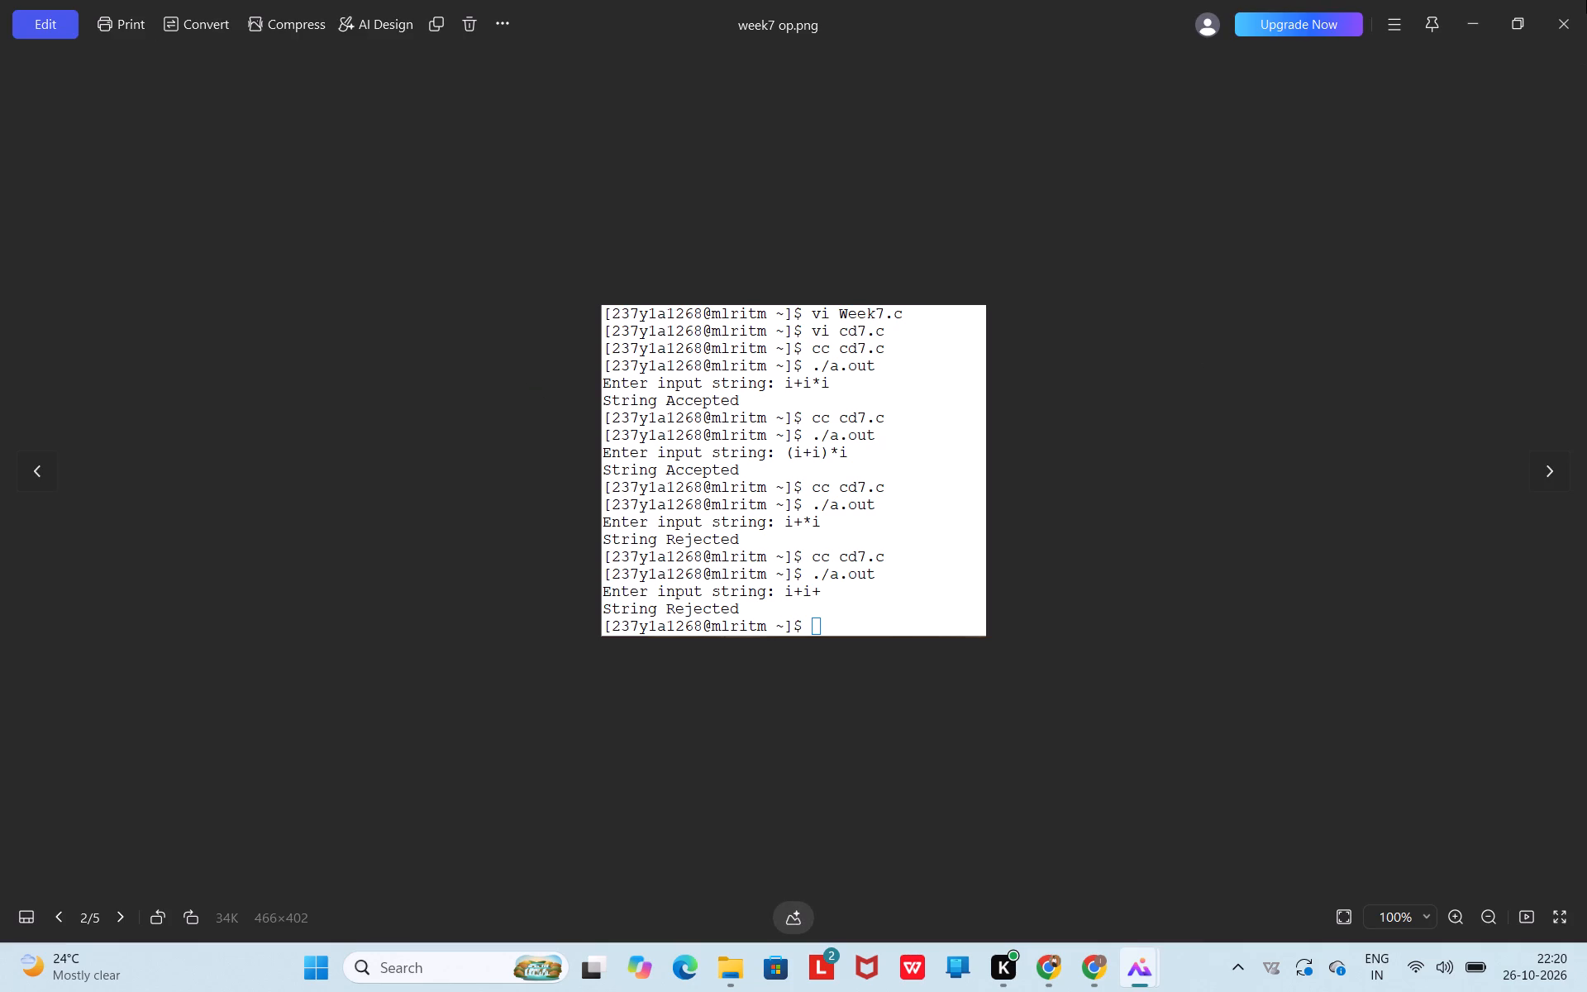
{"action": "left_click", "coordinate": [1563, 12]}
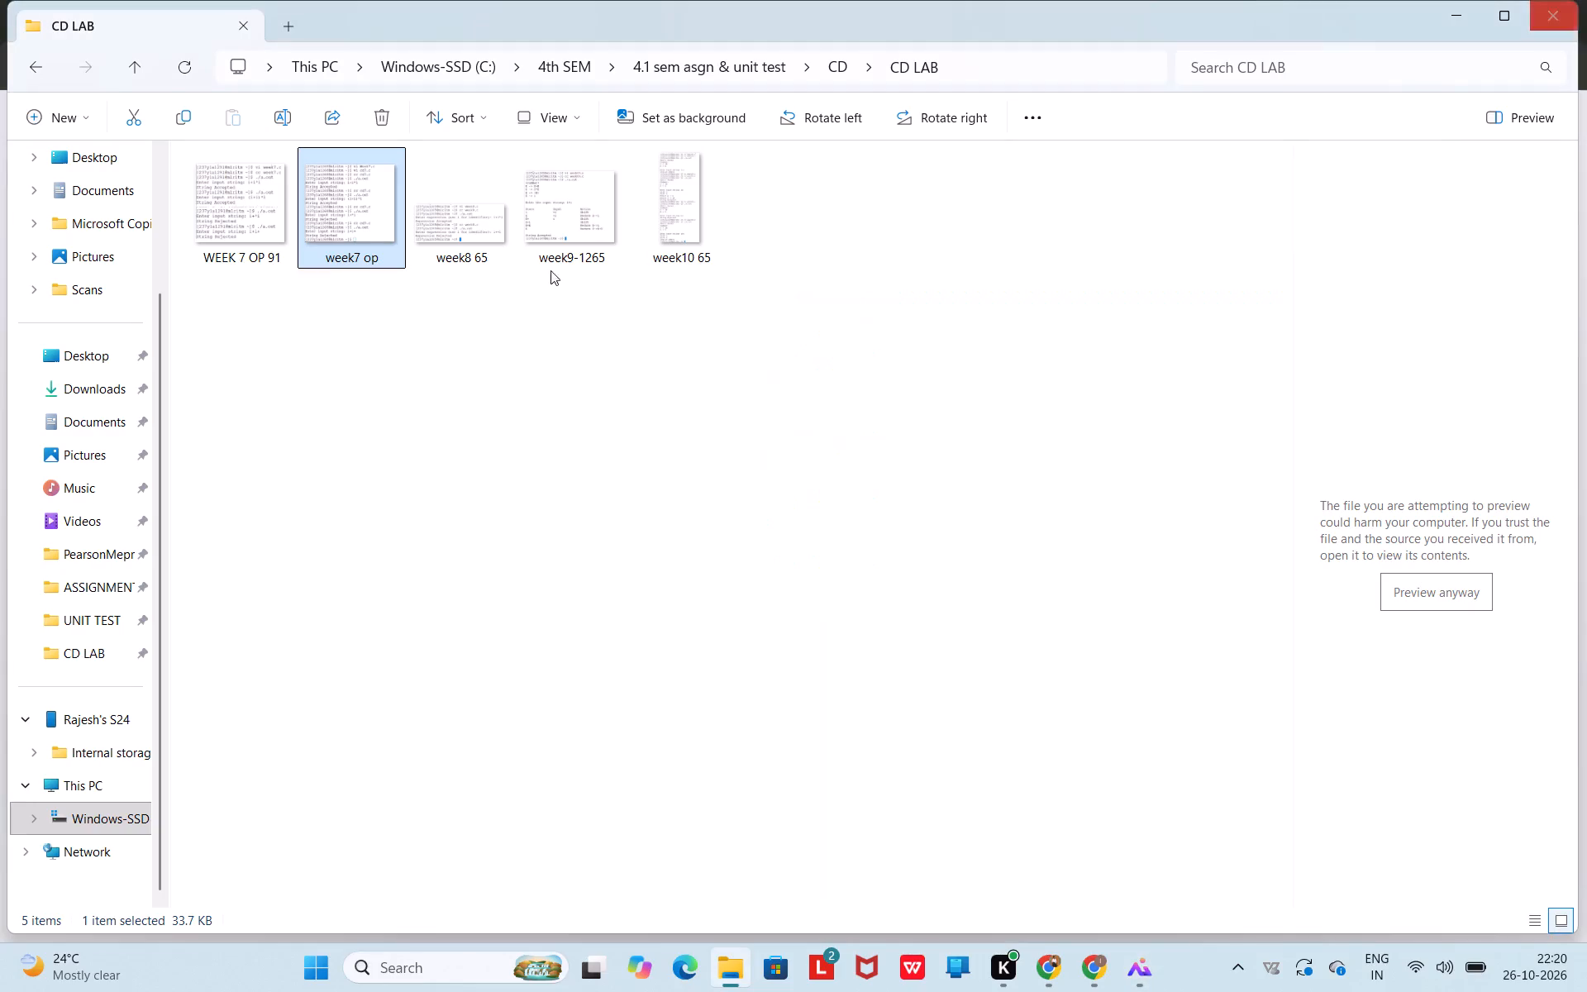
Open the WEEK 7 OP 91 image and snip the prompt text of its first three lines, up to the $ sign.
{"action": "double_click", "coordinate": [251, 217]}
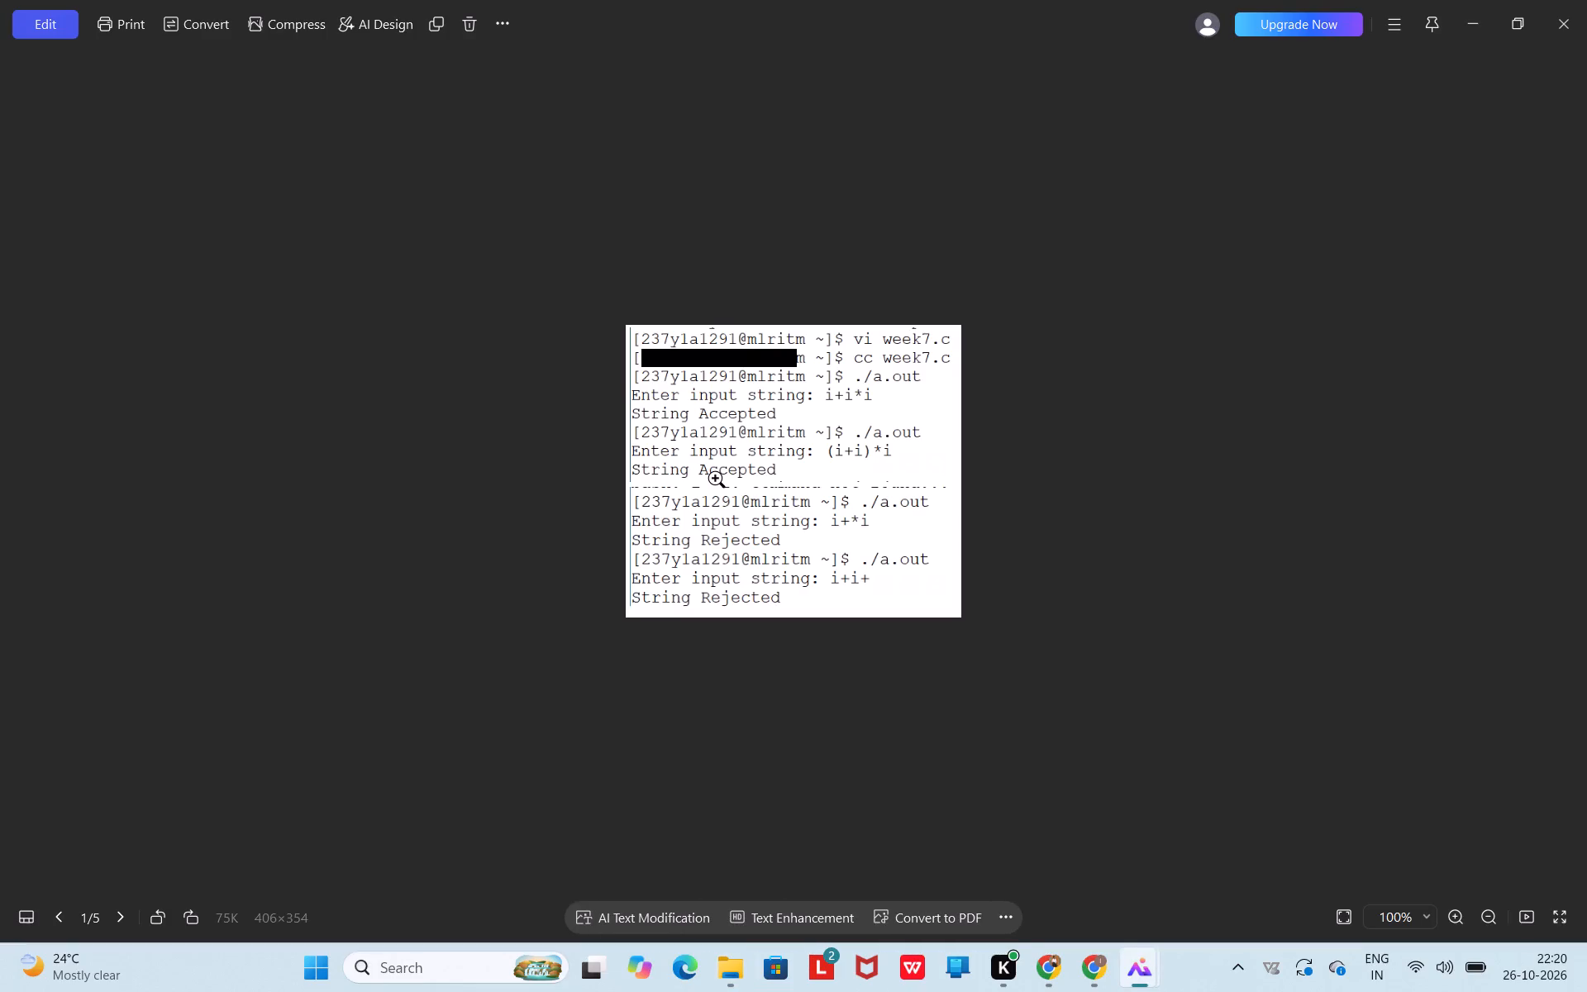
{"action": "key", "text": "Print"}
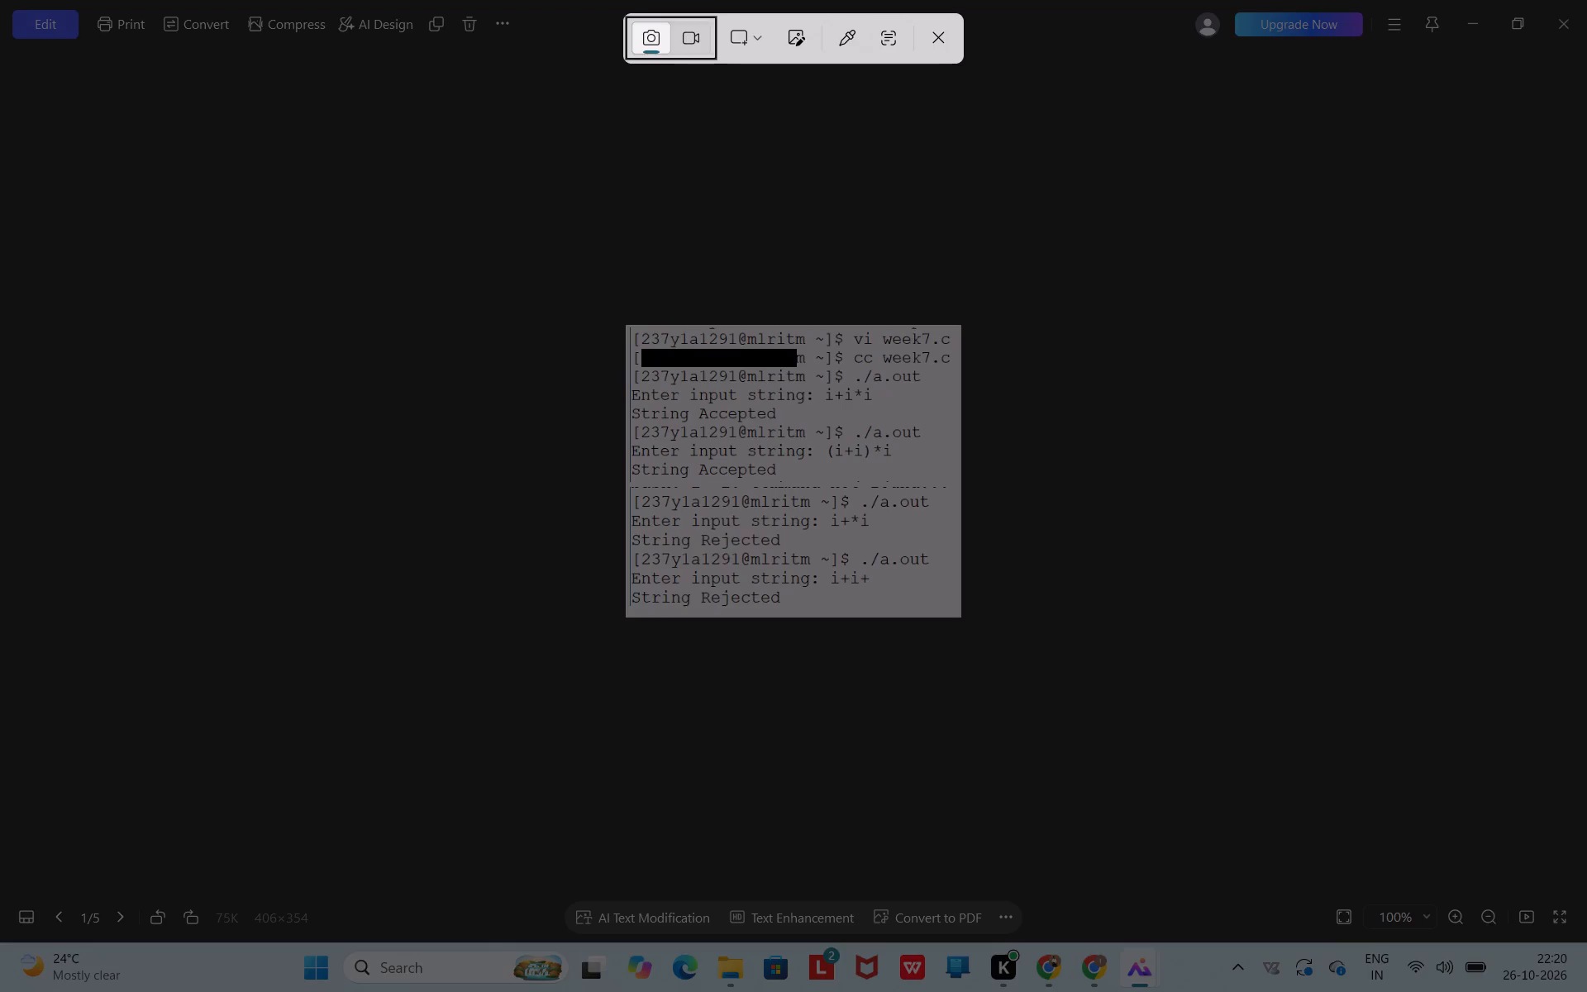
{"action": "left_click_drag", "start_coordinate": [633, 329], "coordinate": [793, 410]}
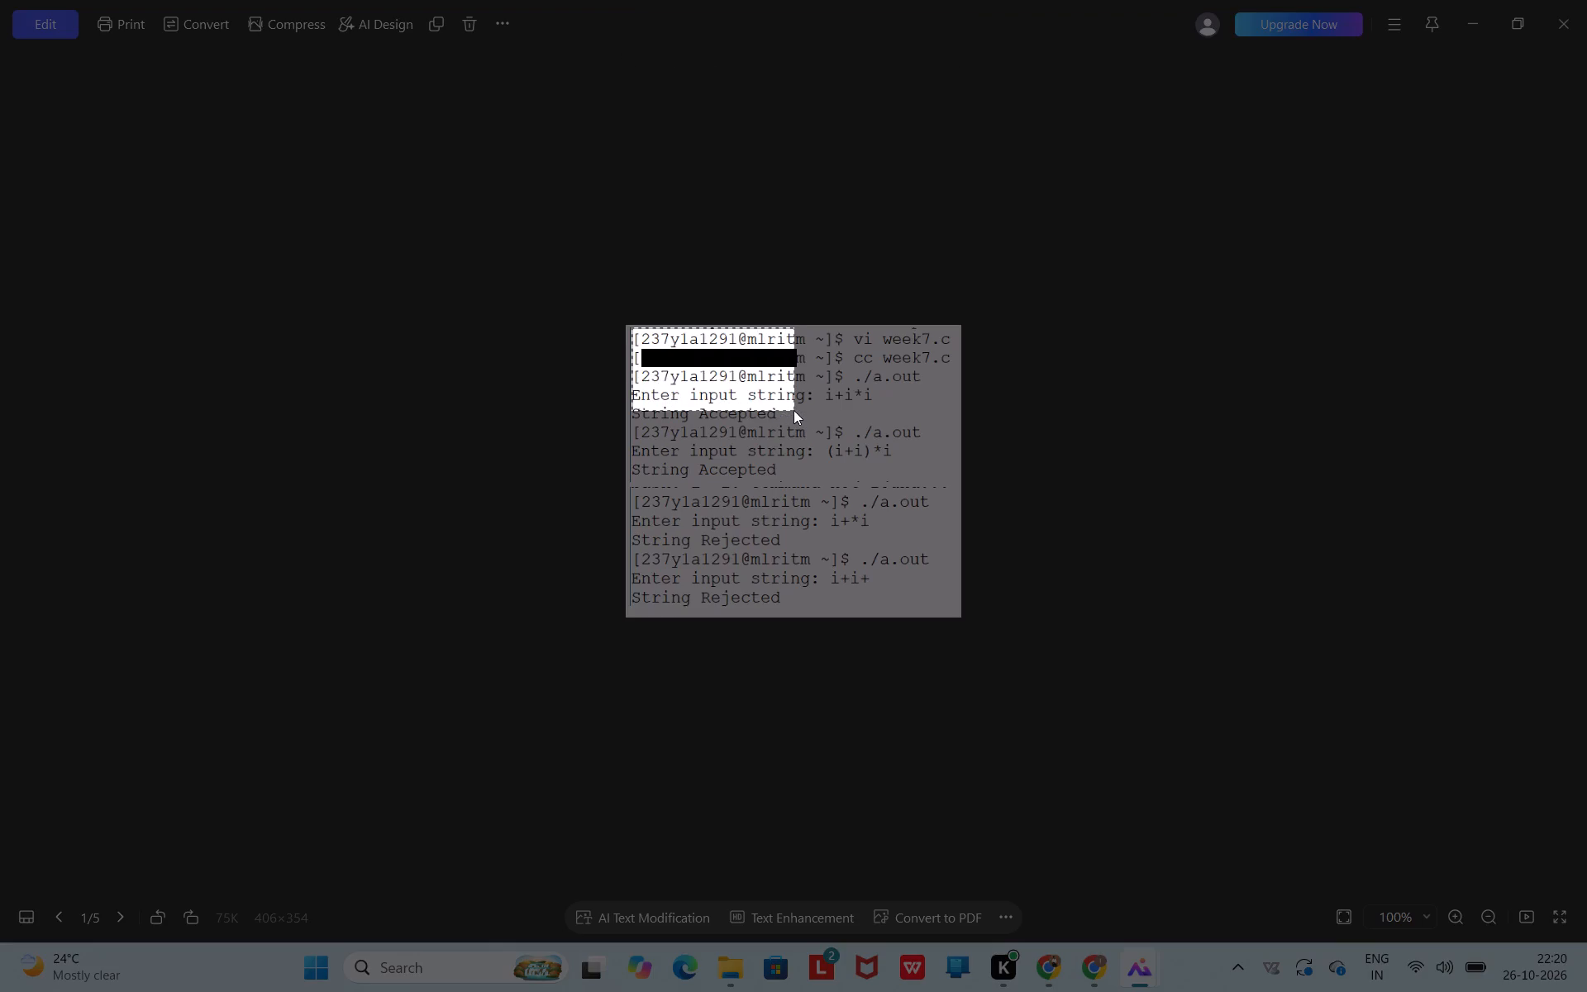
{"action": "left_click_drag", "start_coordinate": [793, 410], "coordinate": [849, 389]}
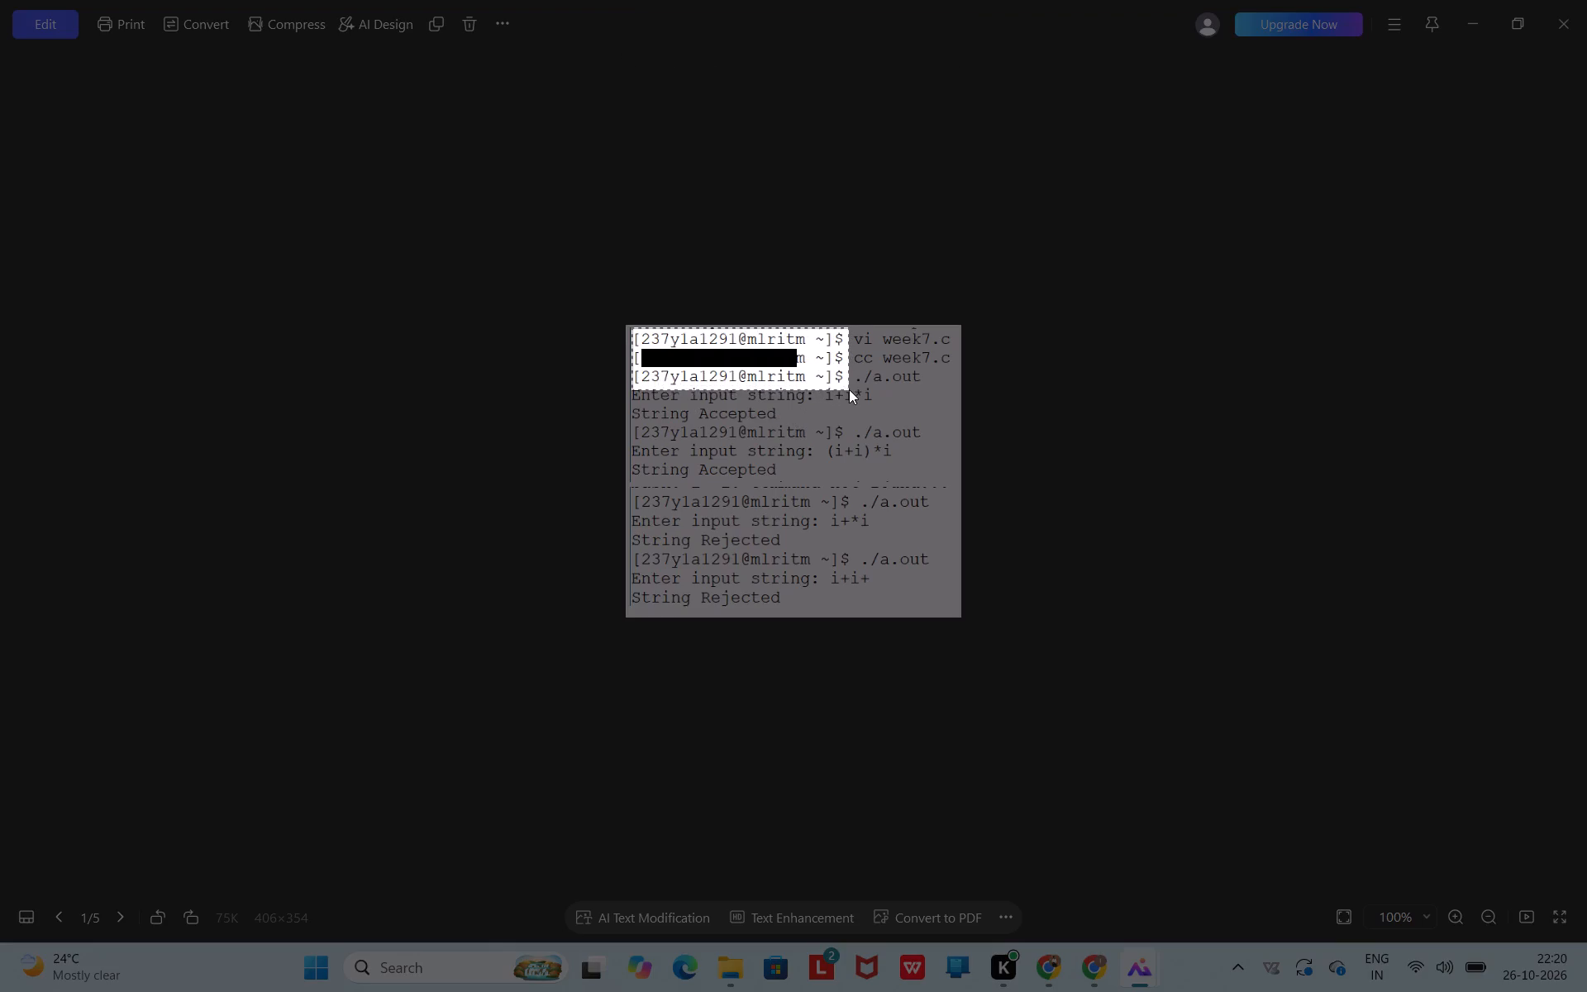
{"action": "left_click_drag", "start_coordinate": [849, 389], "coordinate": [845, 387]}
{"action": "left_click_drag", "start_coordinate": [845, 387], "coordinate": [847, 386]}
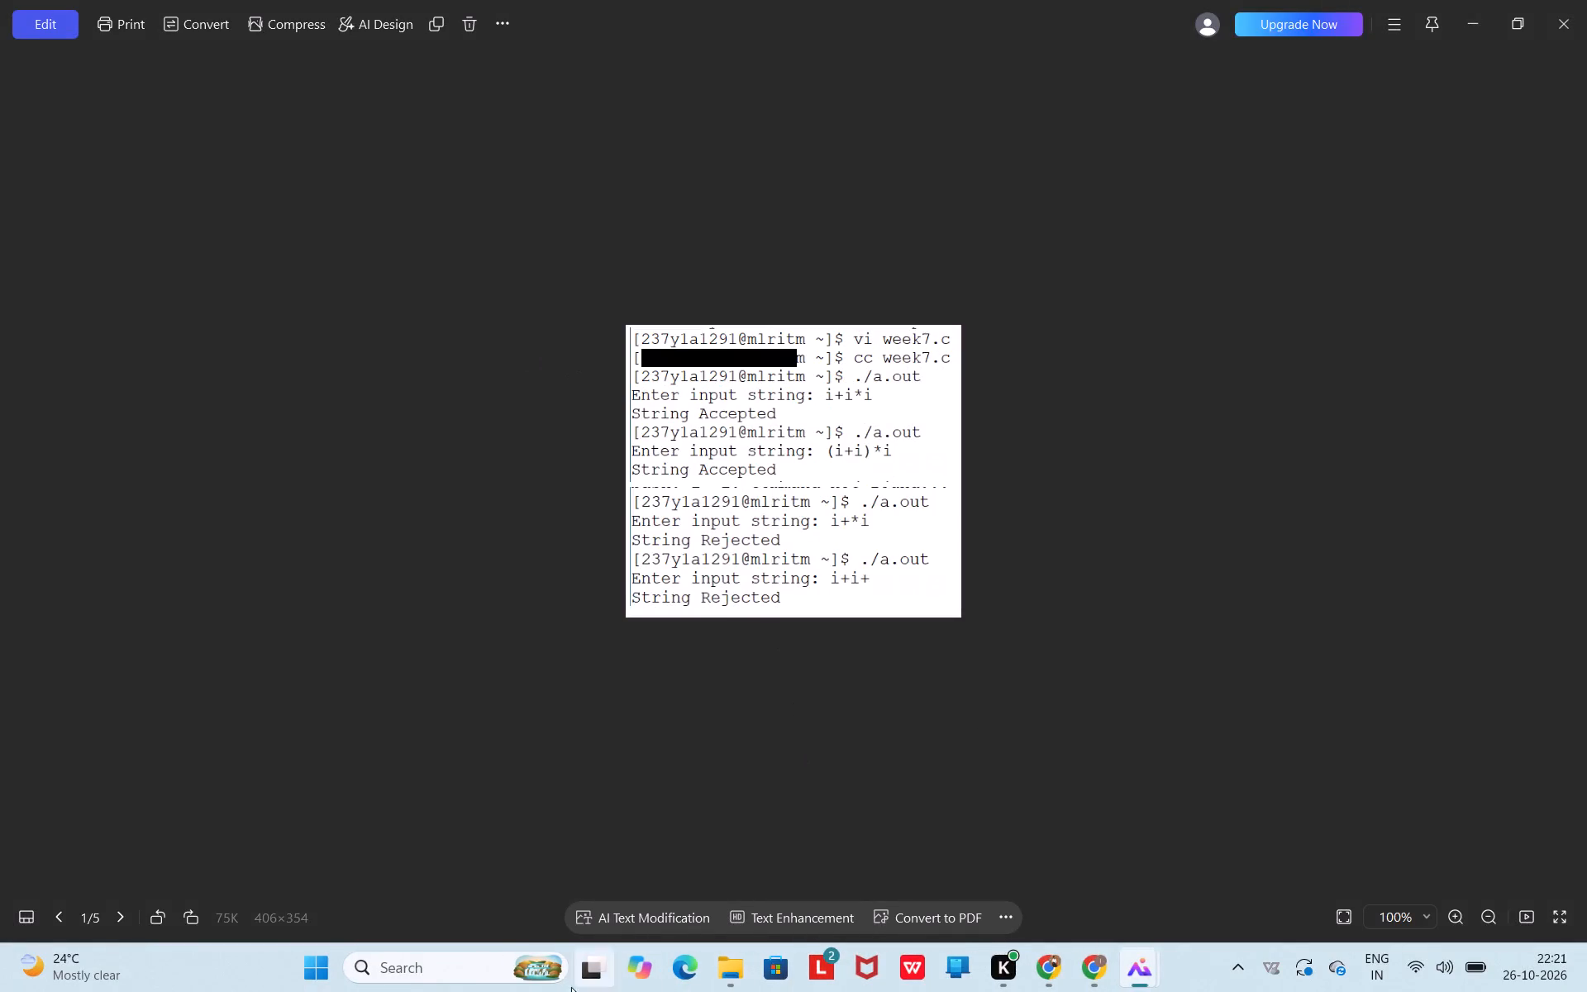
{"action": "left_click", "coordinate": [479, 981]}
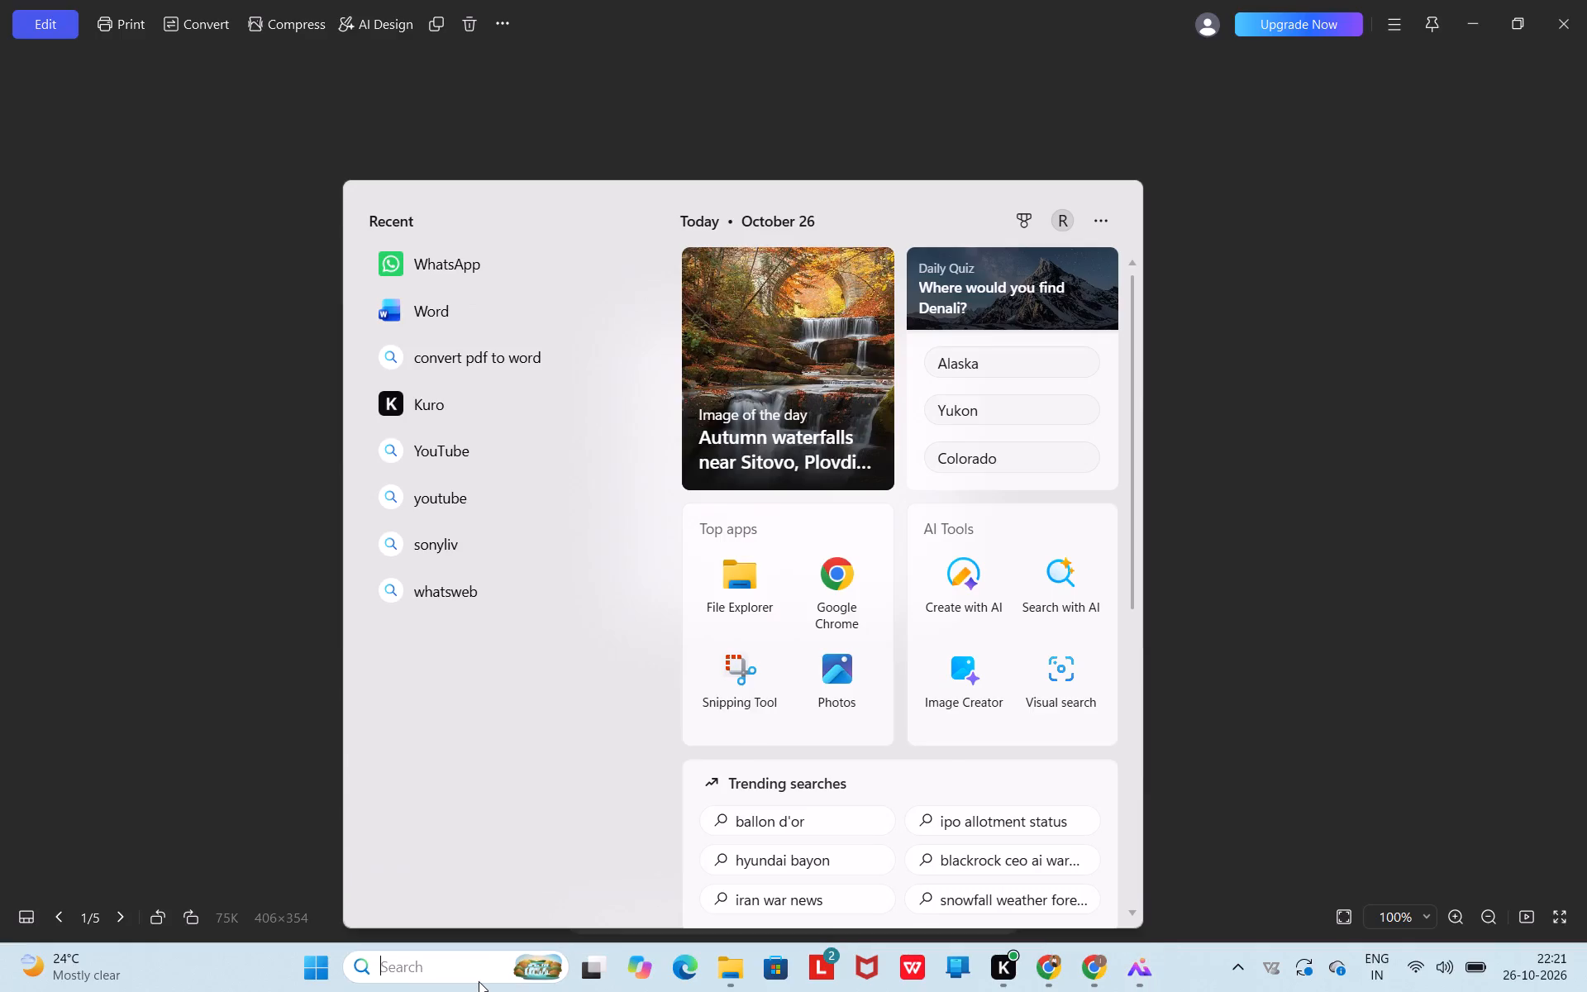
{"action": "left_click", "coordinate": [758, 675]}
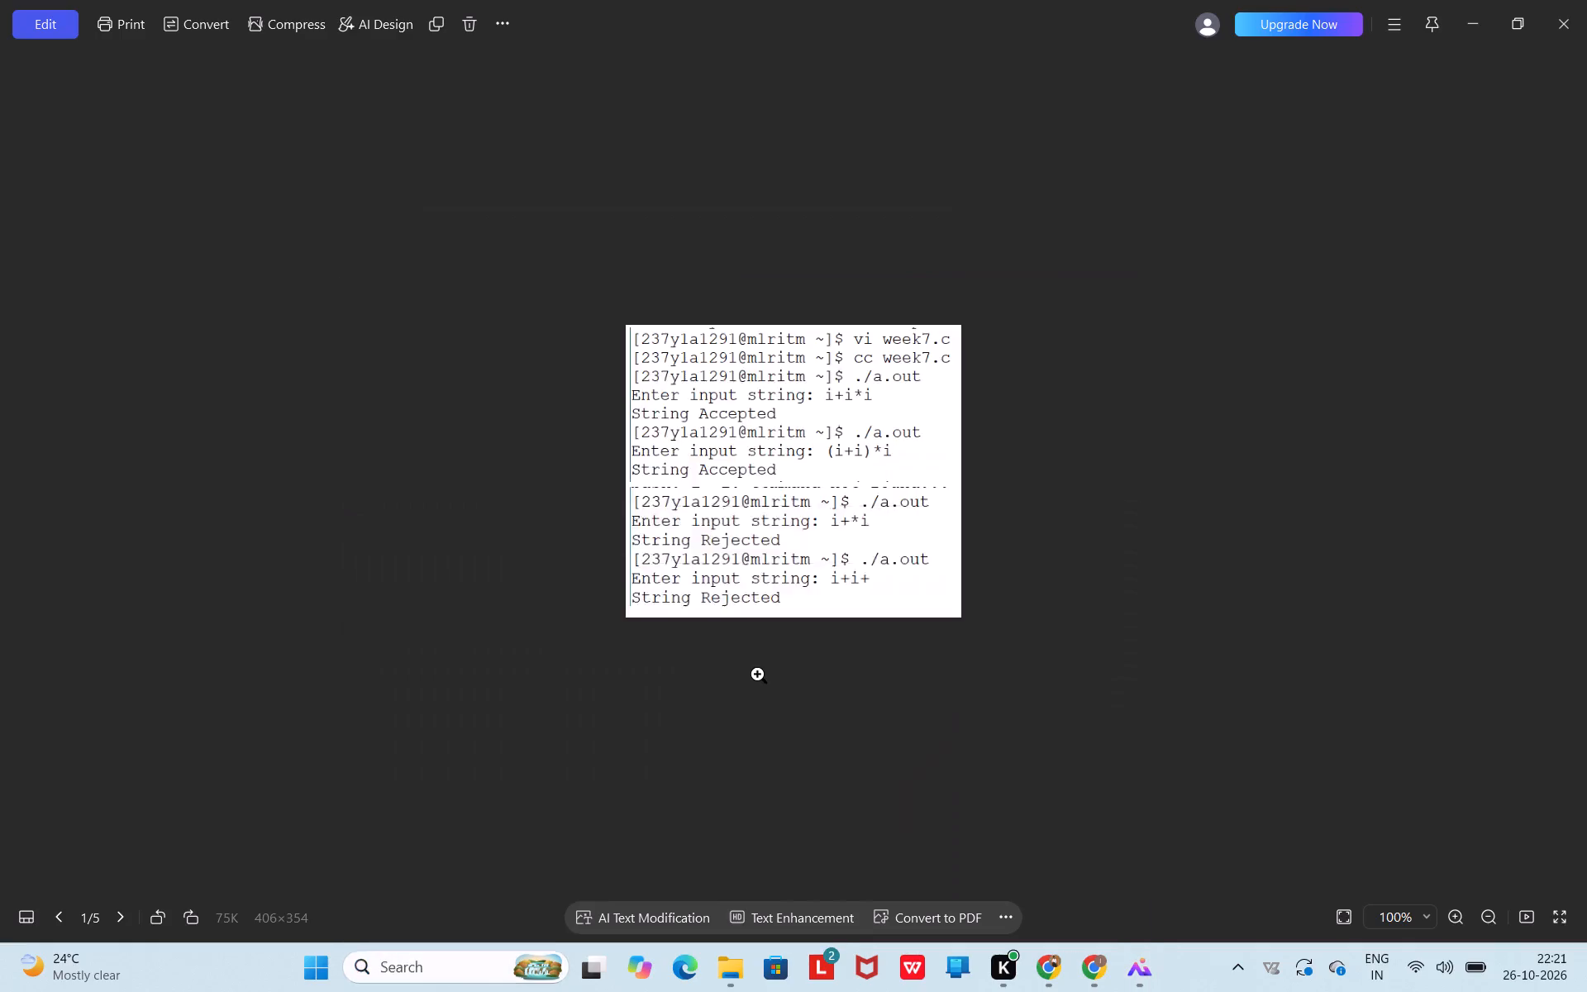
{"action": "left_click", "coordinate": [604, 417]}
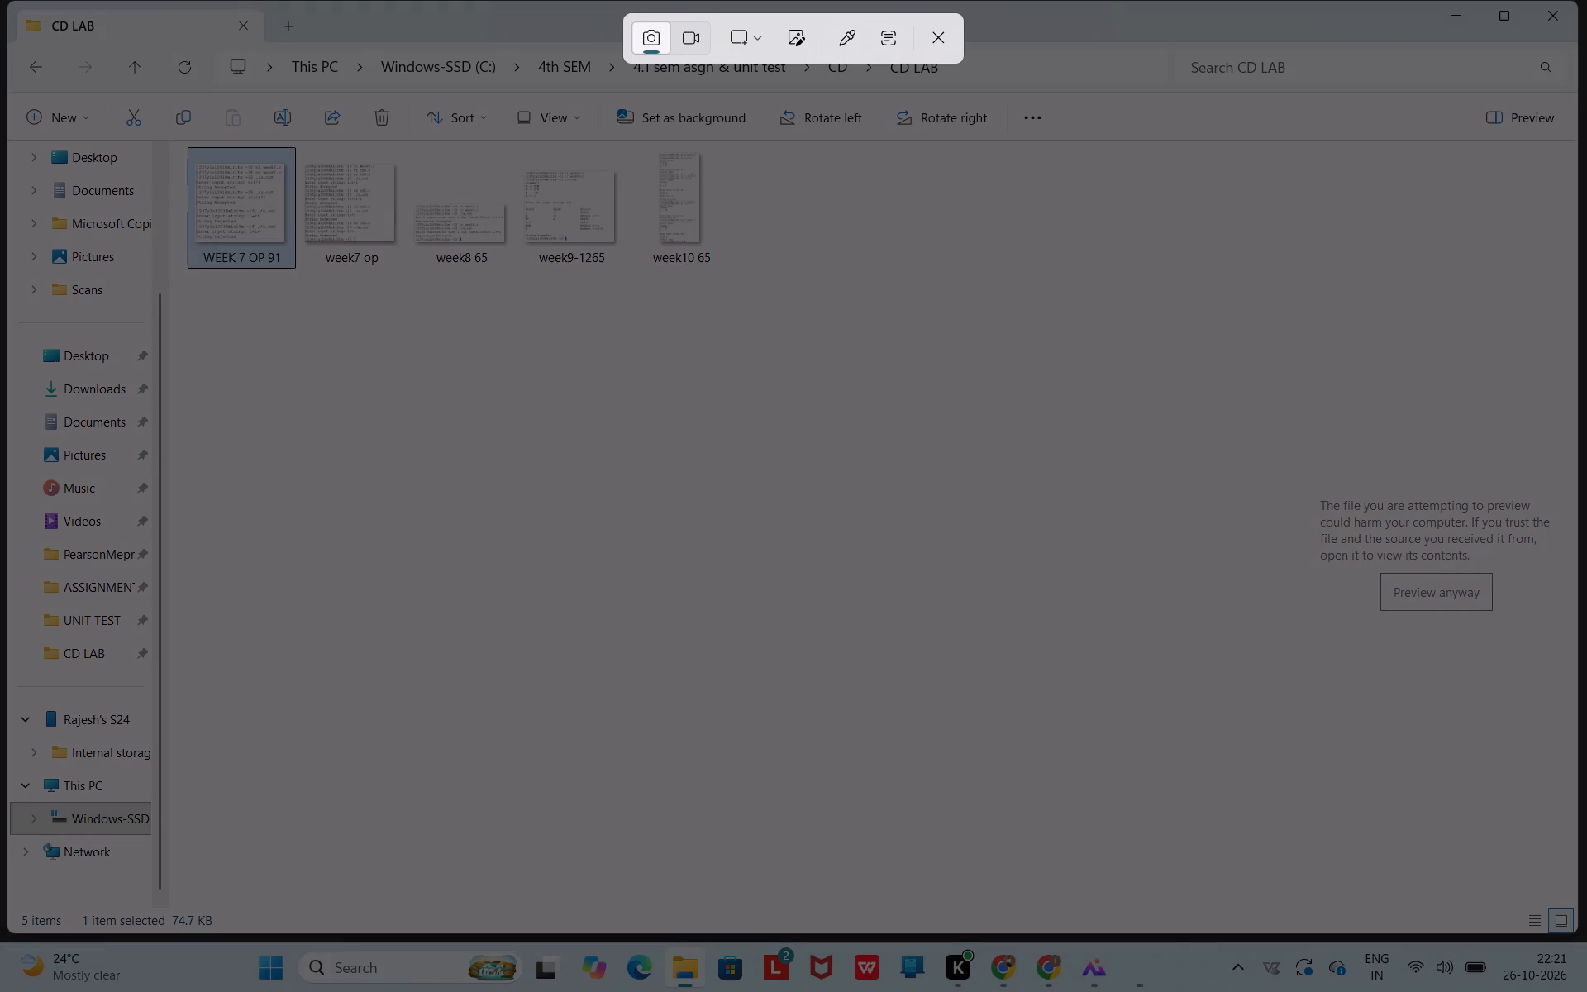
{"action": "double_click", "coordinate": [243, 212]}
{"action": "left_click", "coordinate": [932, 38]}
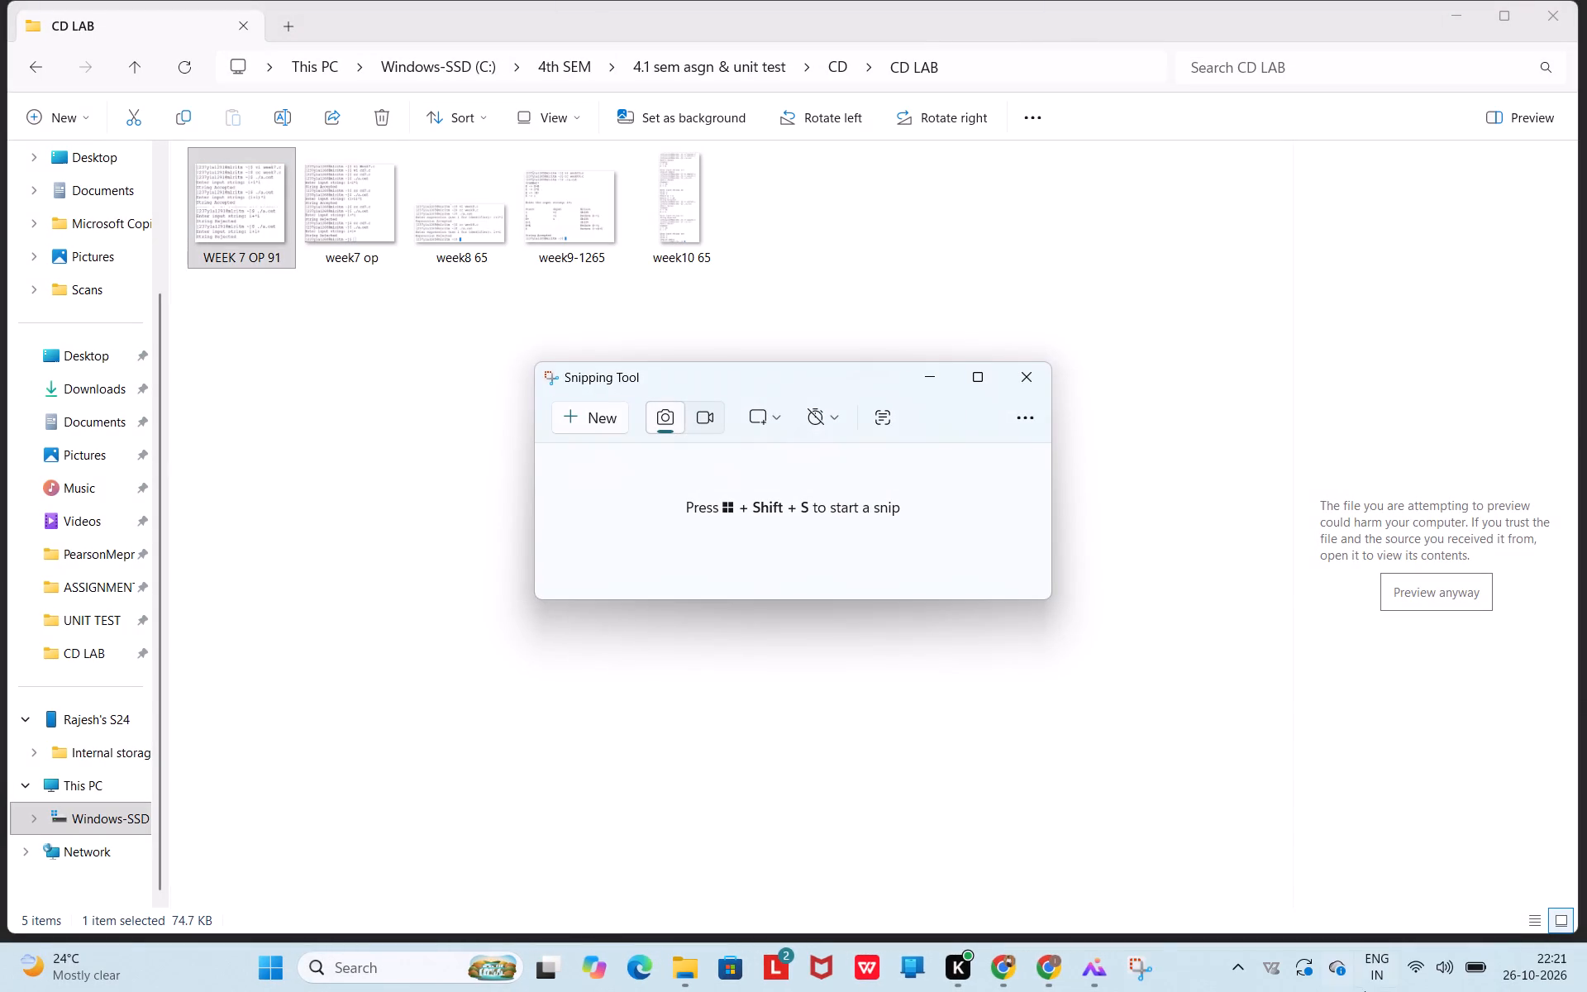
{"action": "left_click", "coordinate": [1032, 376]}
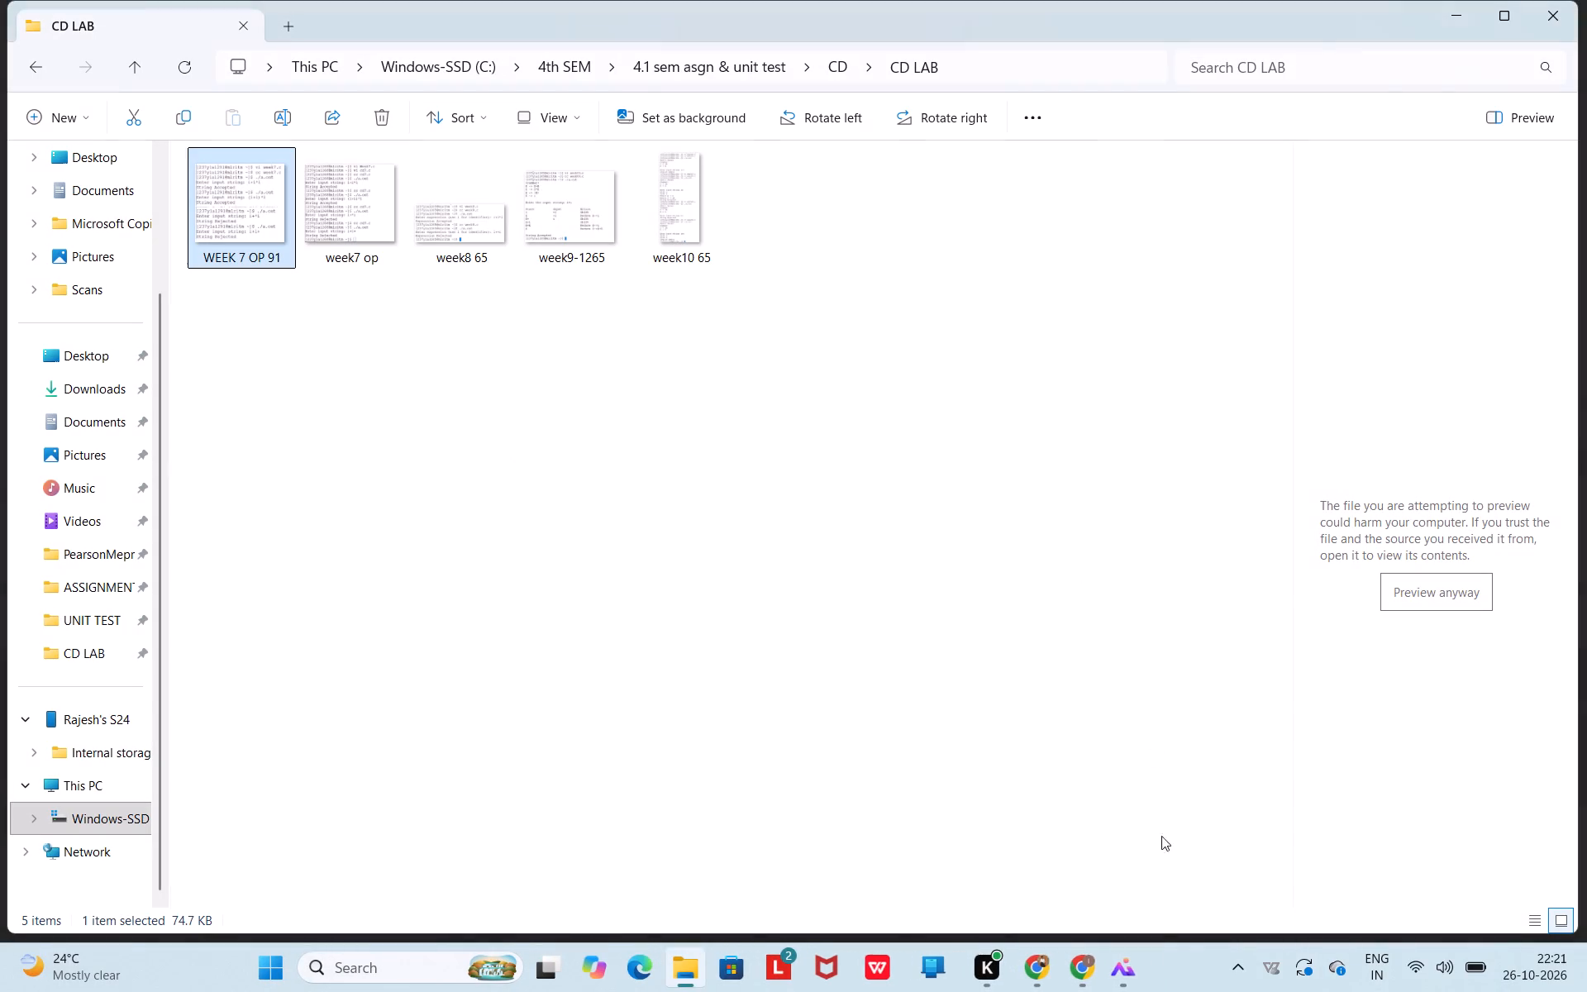
Reopen the WEEK 7 OP 91 image enlarged to 150% and snip the prompt text of its first three lines again.
{"action": "left_click", "coordinate": [1153, 964]}
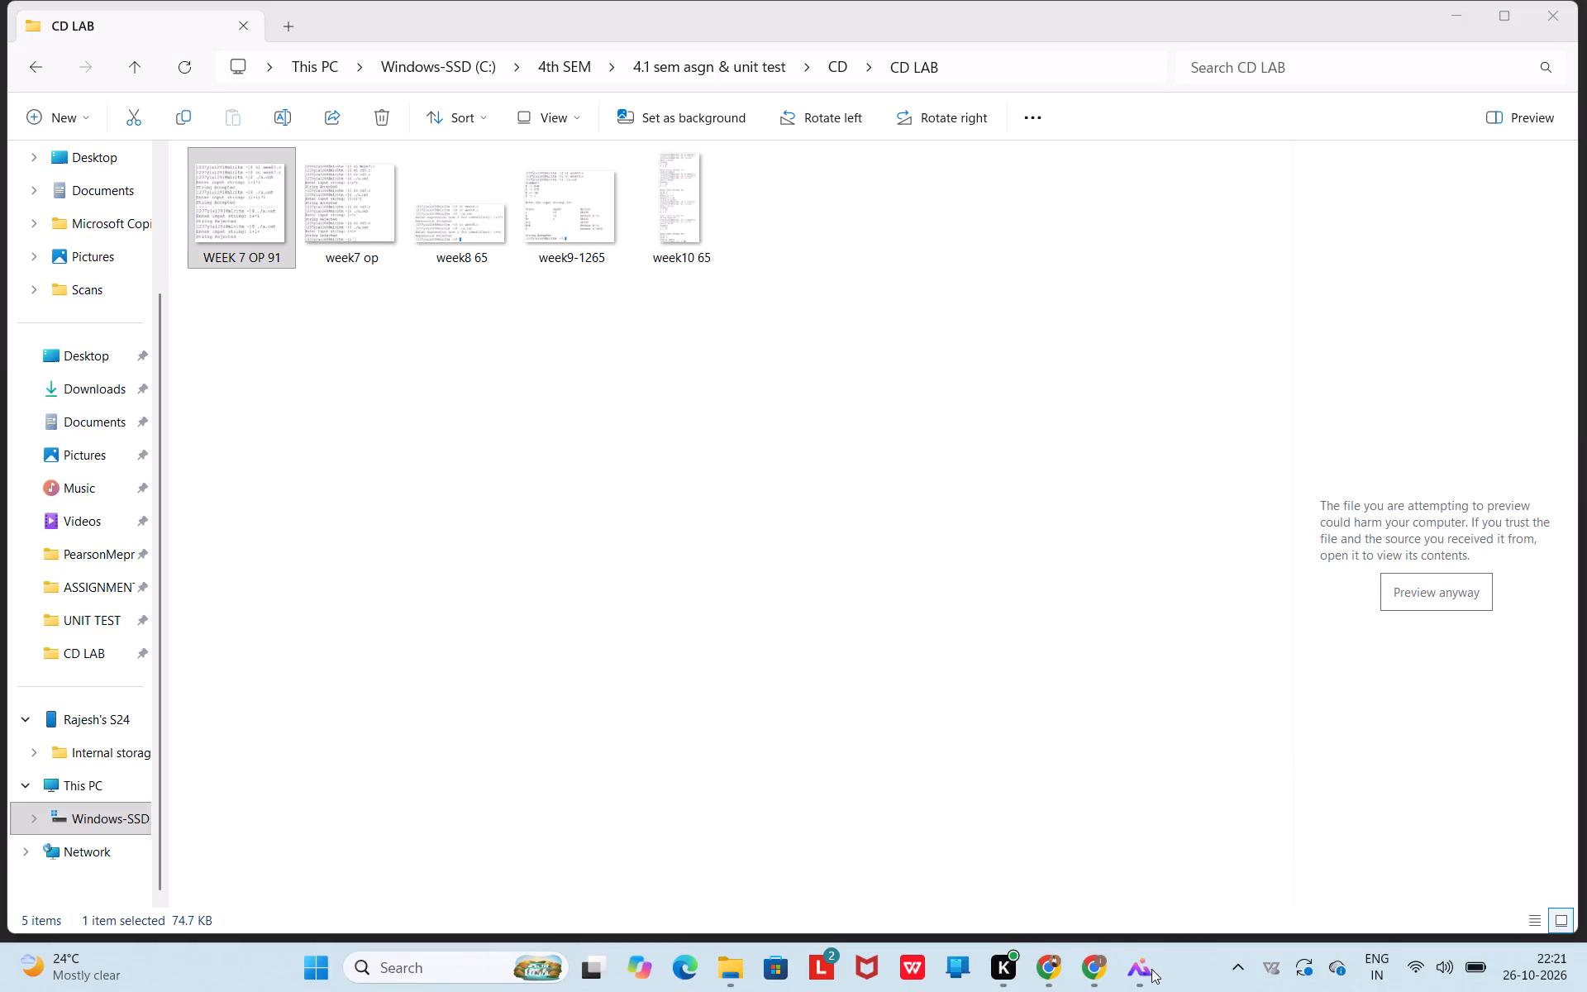
{"action": "left_click", "coordinate": [1142, 966]}
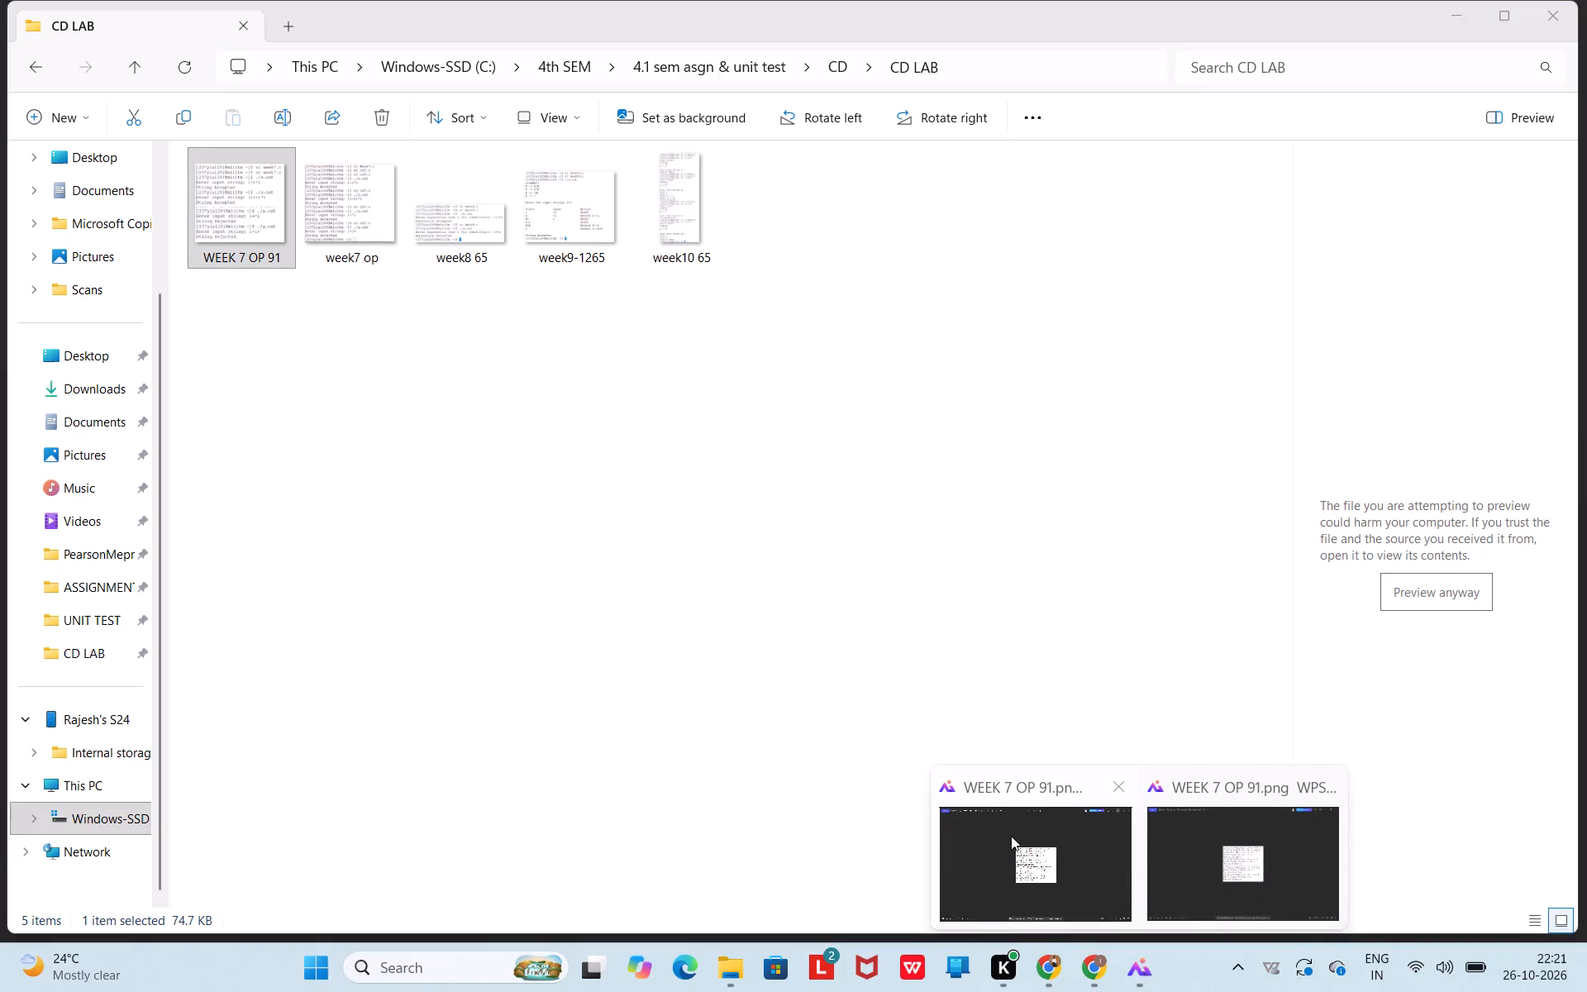
{"action": "left_click", "coordinate": [1025, 858]}
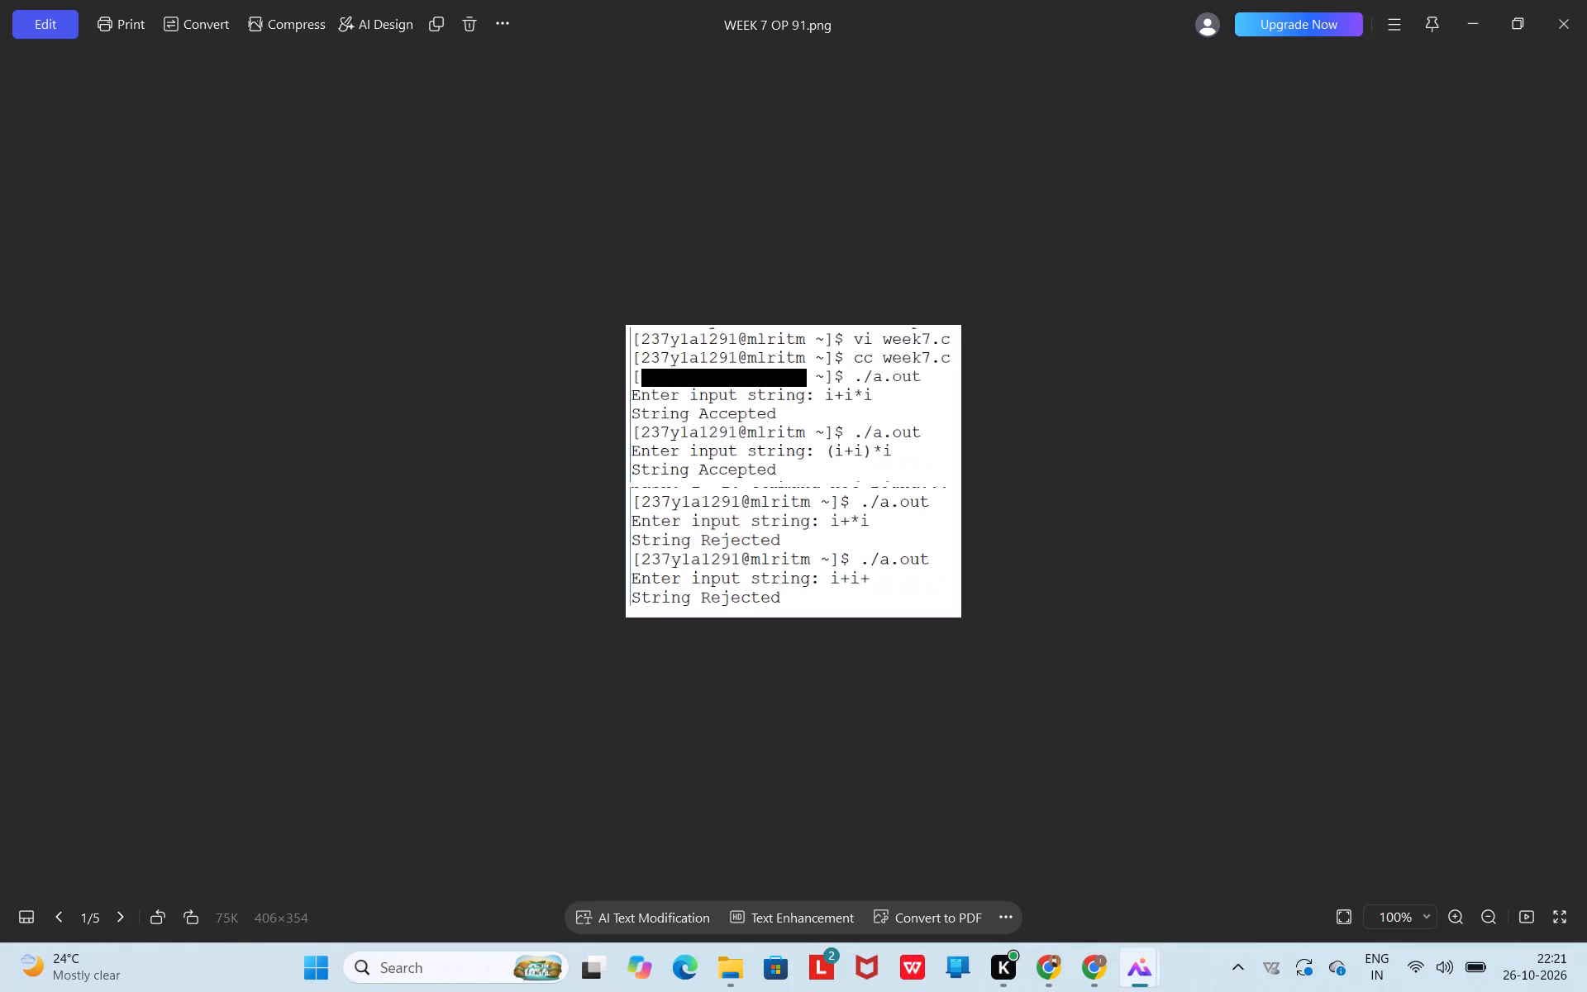
{"action": "scroll", "coordinate": [679, 391], "scroll_direction": "up", "scroll_amount": 4, "text": "ctrl"}
{"action": "scroll", "coordinate": [679, 391], "scroll_direction": "down", "scroll_amount": 3, "text": "ctrl"}
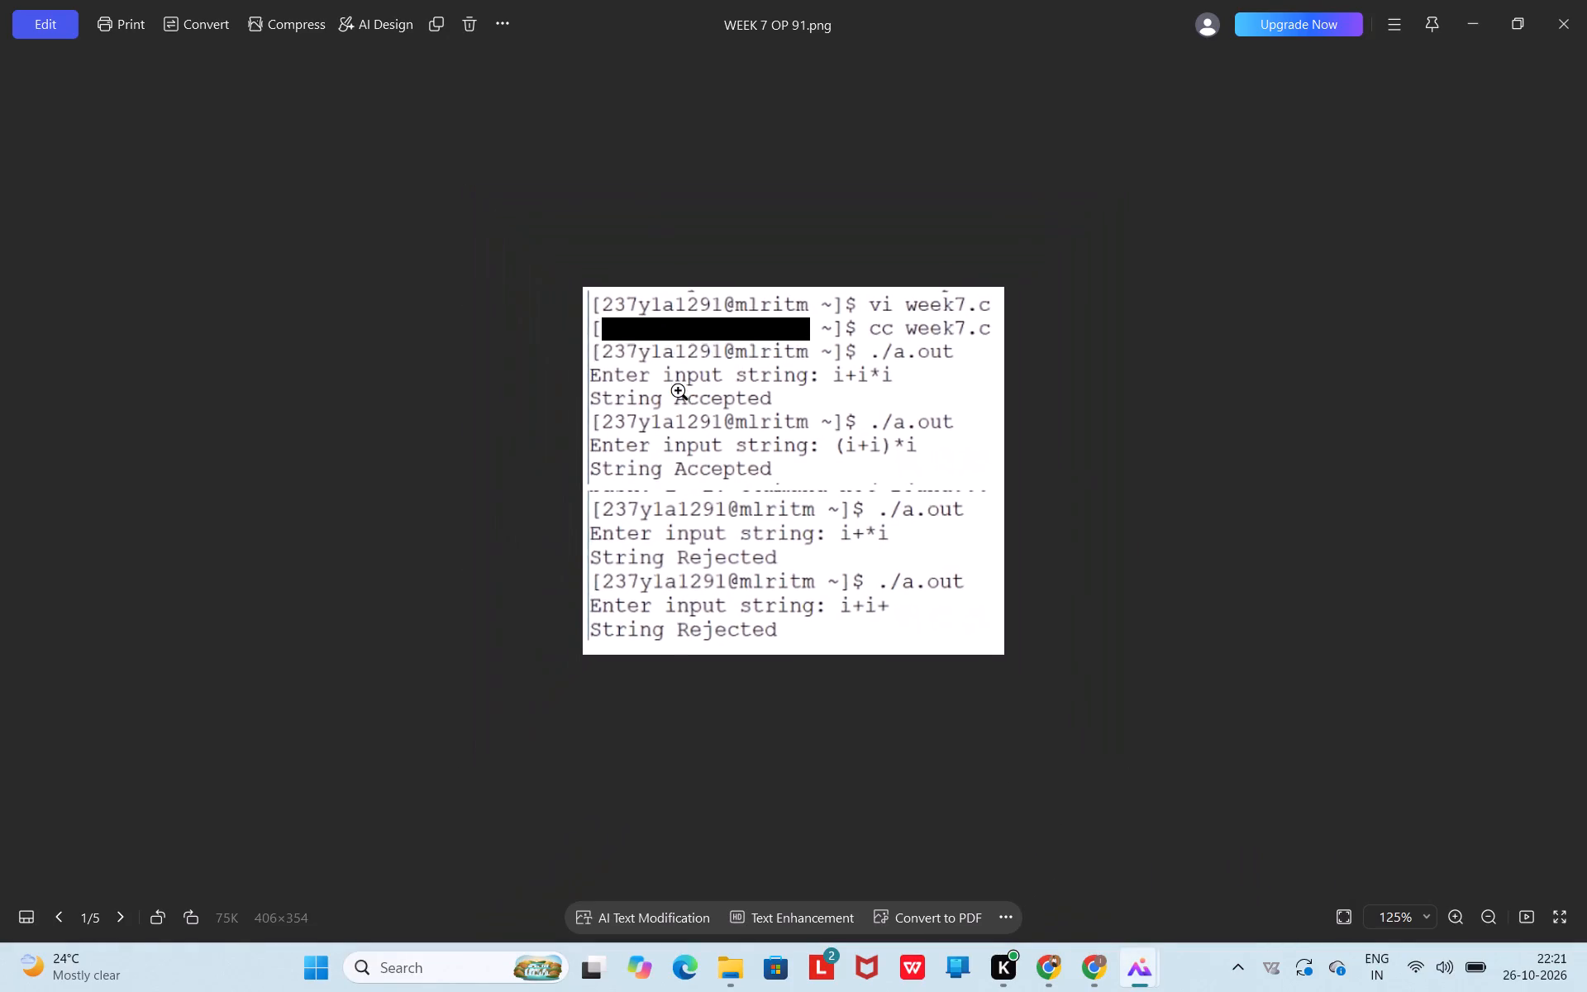
{"action": "scroll", "coordinate": [679, 391], "scroll_direction": "up", "scroll_amount": 1, "text": "ctrl"}
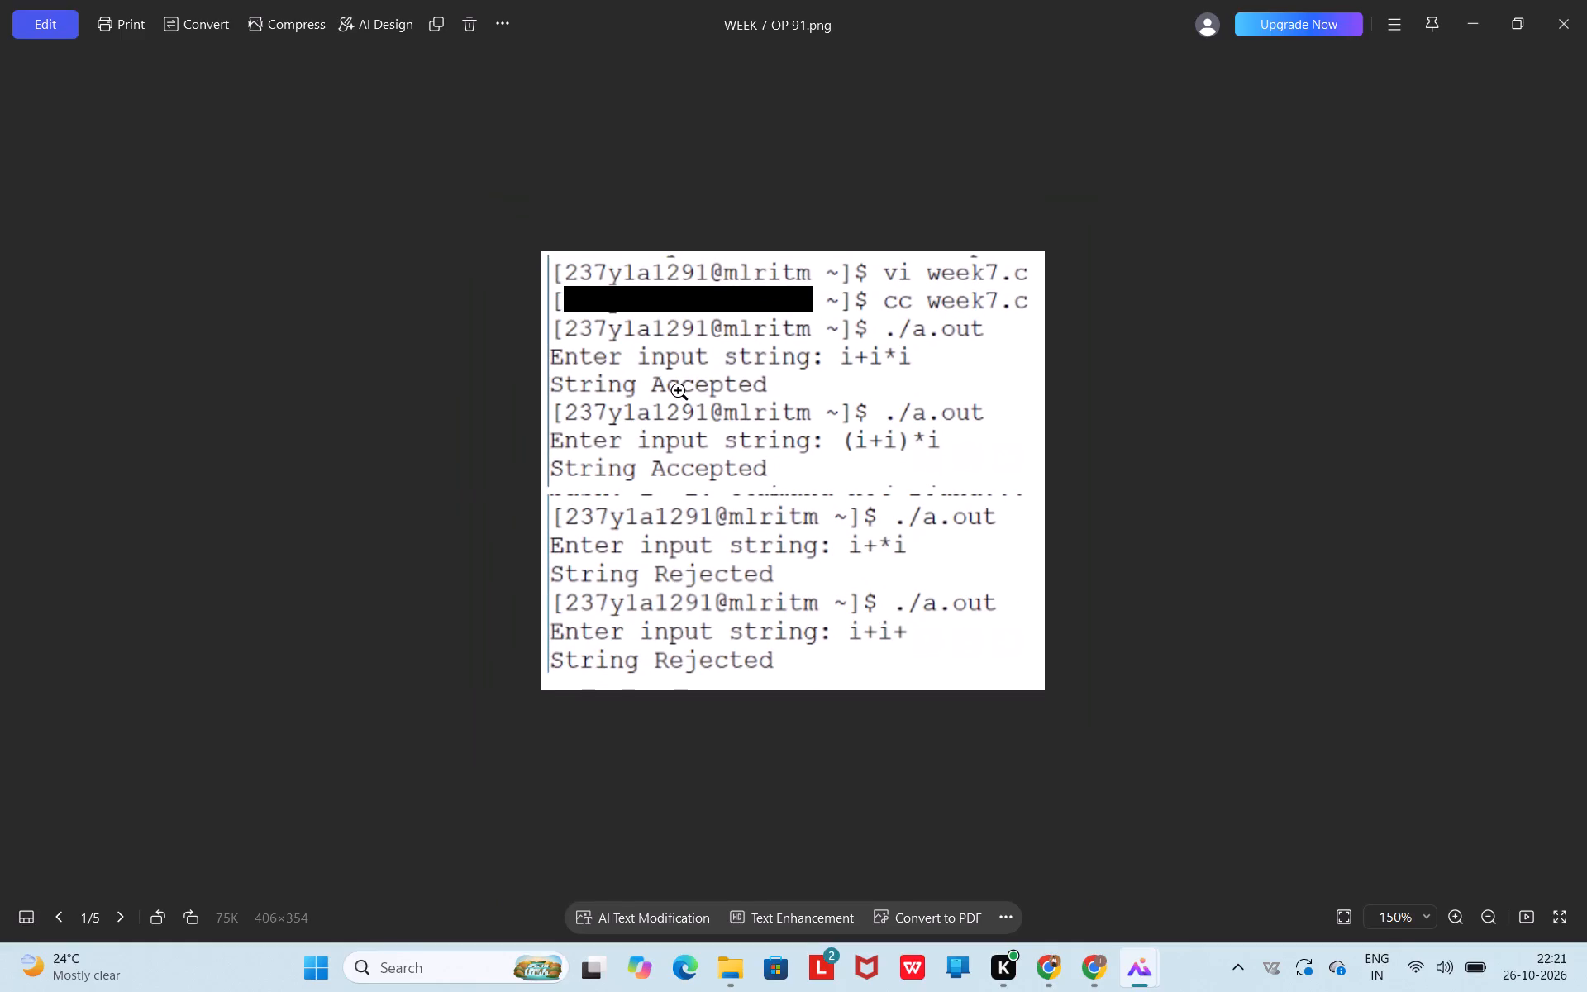
{"action": "key", "text": "Print"}
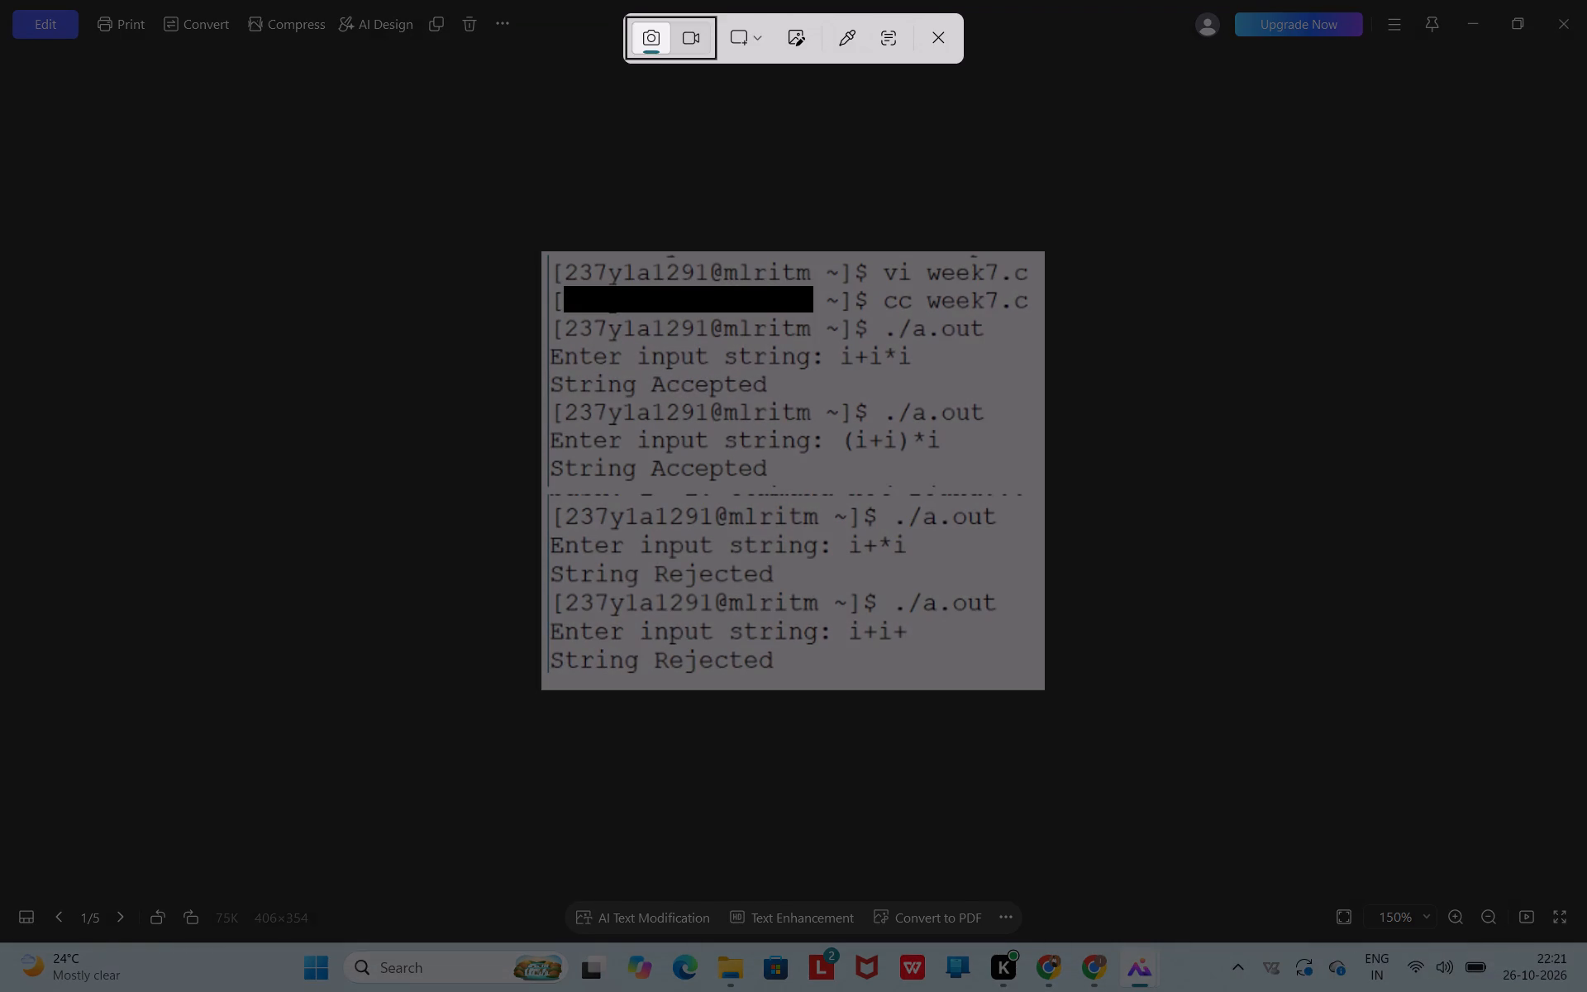
{"action": "left_click_drag", "start_coordinate": [555, 253], "coordinate": [636, 308]}
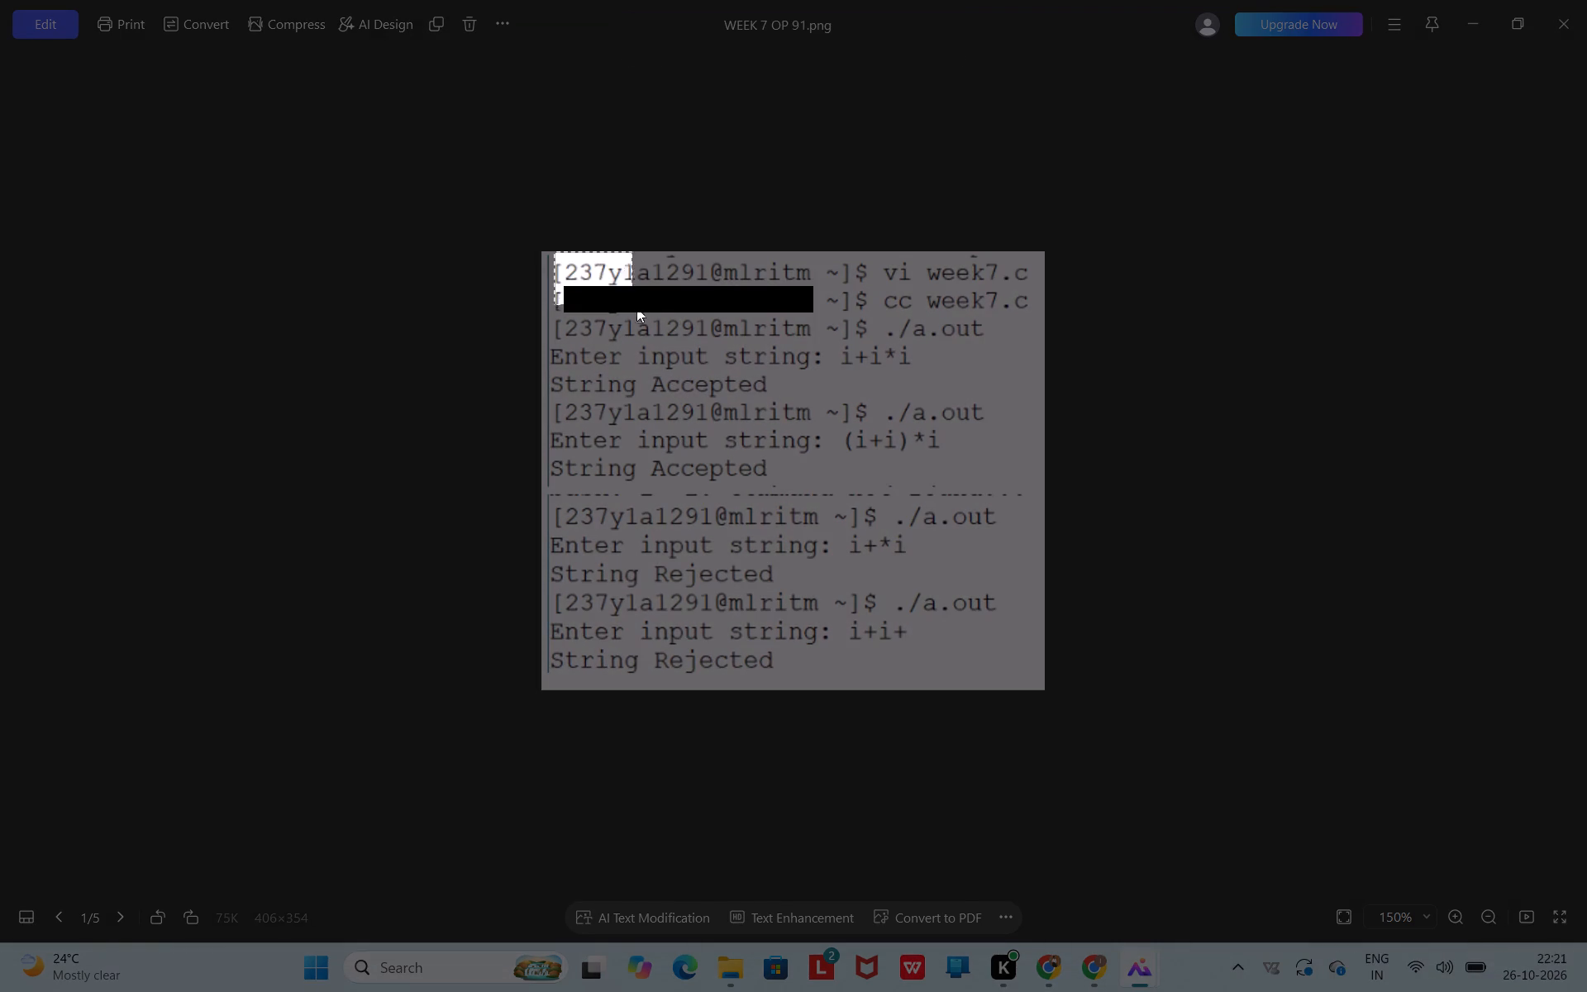
{"action": "left_click_drag", "start_coordinate": [636, 308], "coordinate": [839, 341]}
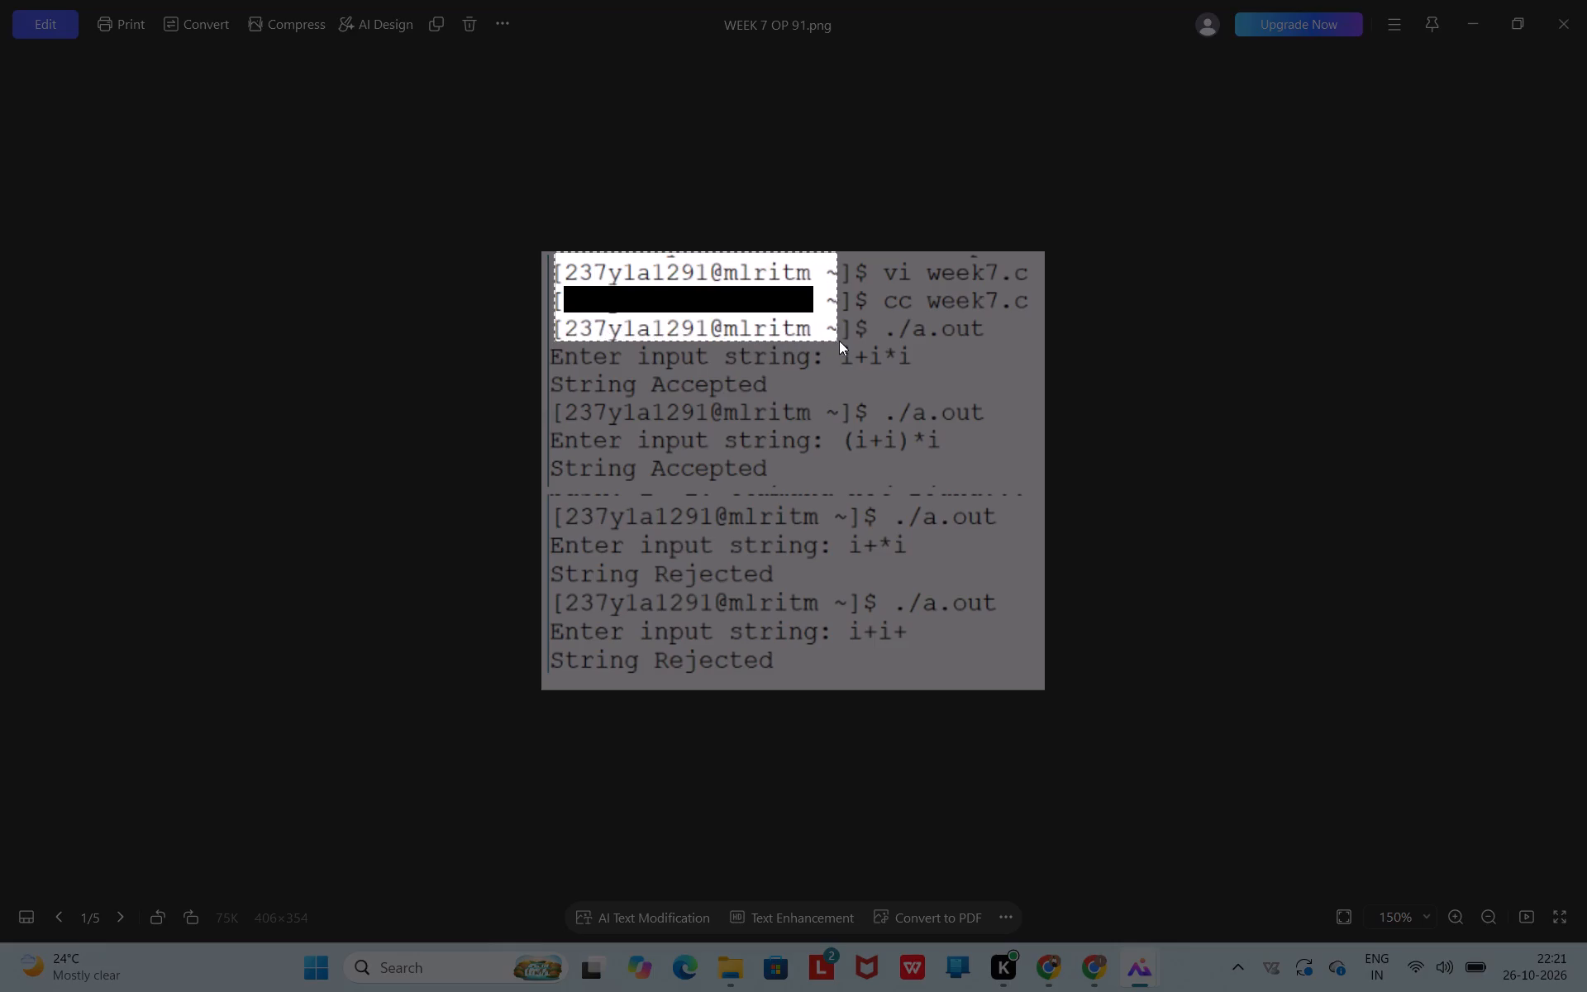
{"action": "left_click_drag", "start_coordinate": [839, 341], "coordinate": [870, 341]}
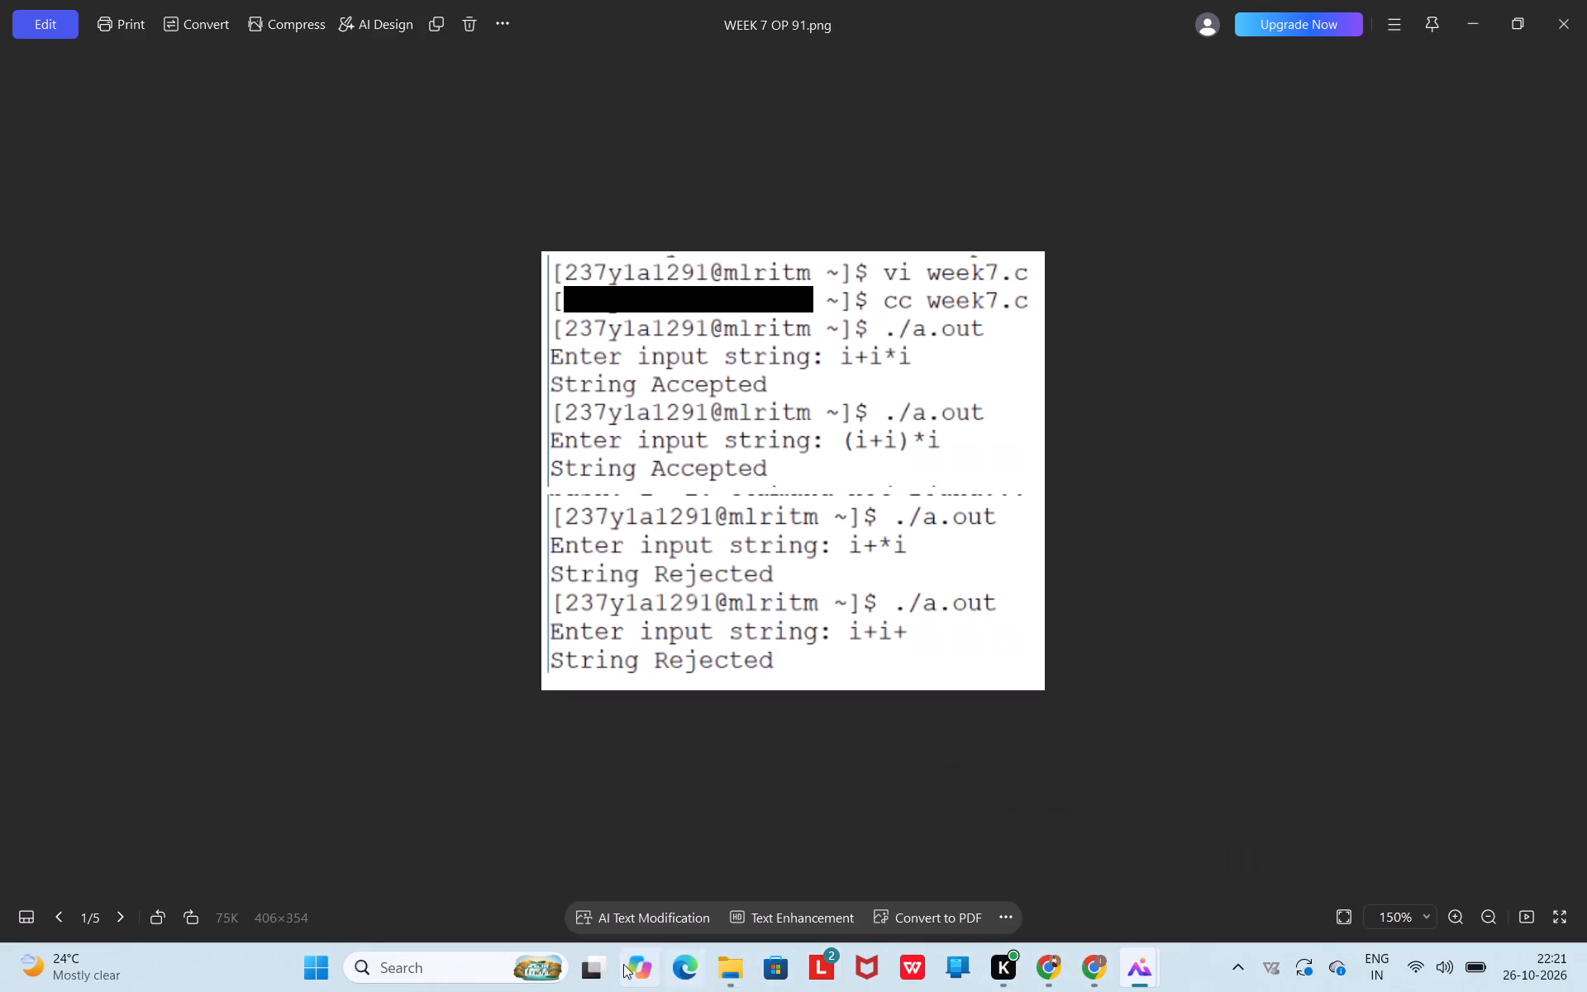
{"action": "left_click", "coordinate": [726, 968]}
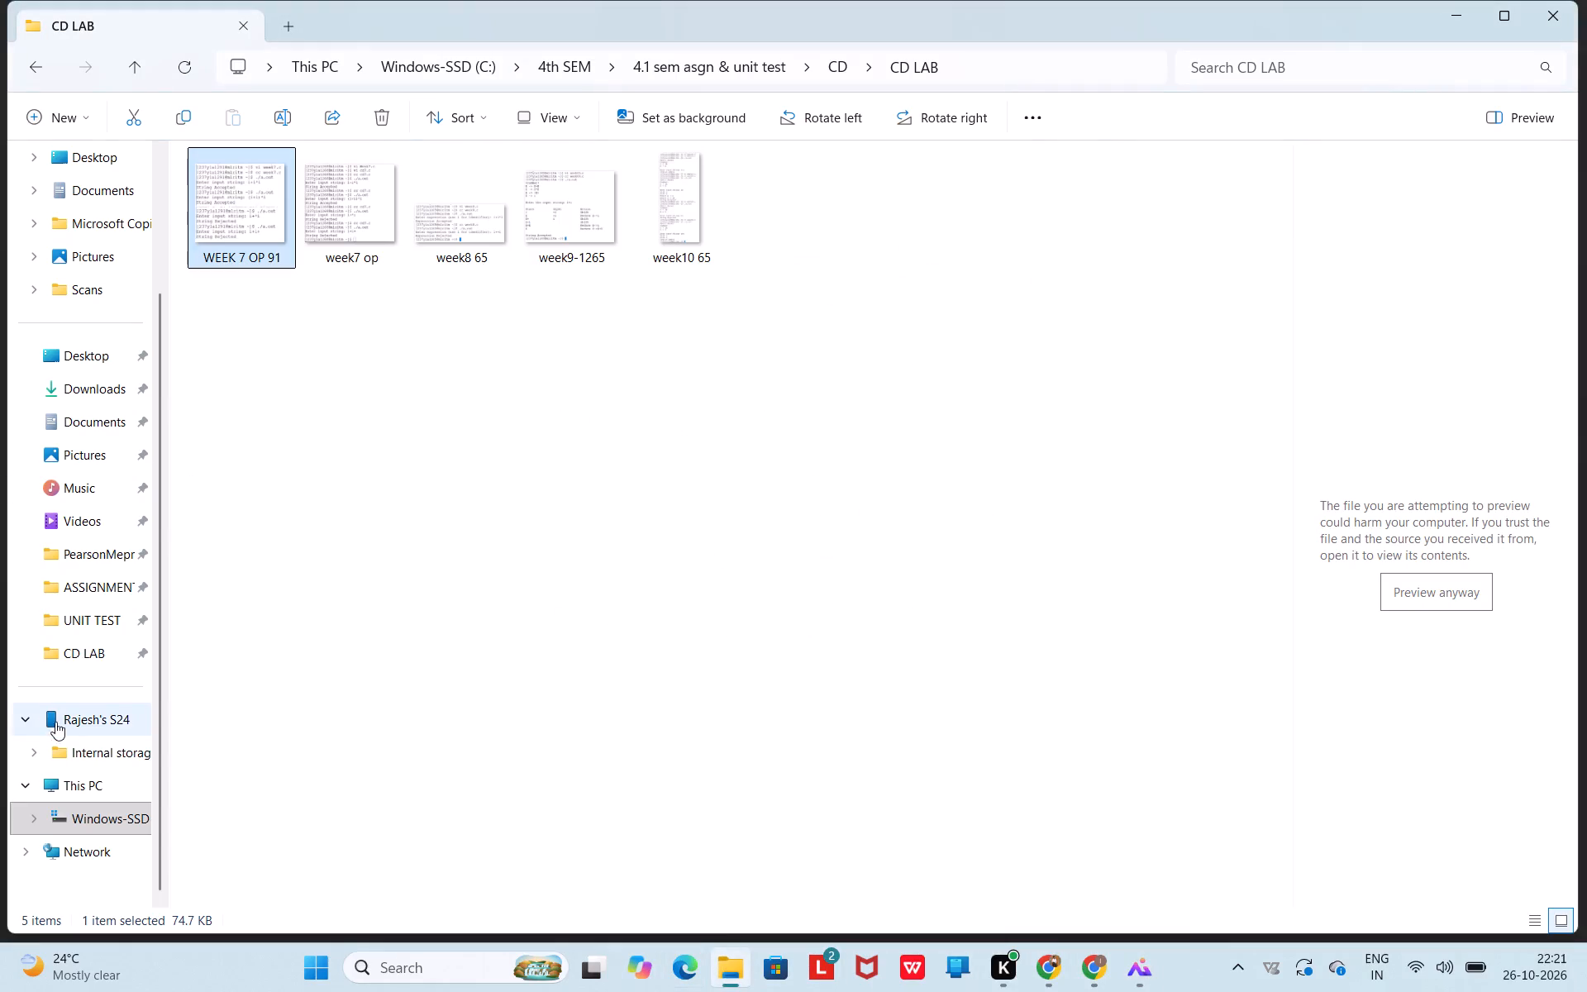
{"action": "scroll", "coordinate": [62, 729], "scroll_direction": "down", "scroll_amount": 1}
{"action": "left_click", "coordinate": [88, 455]}
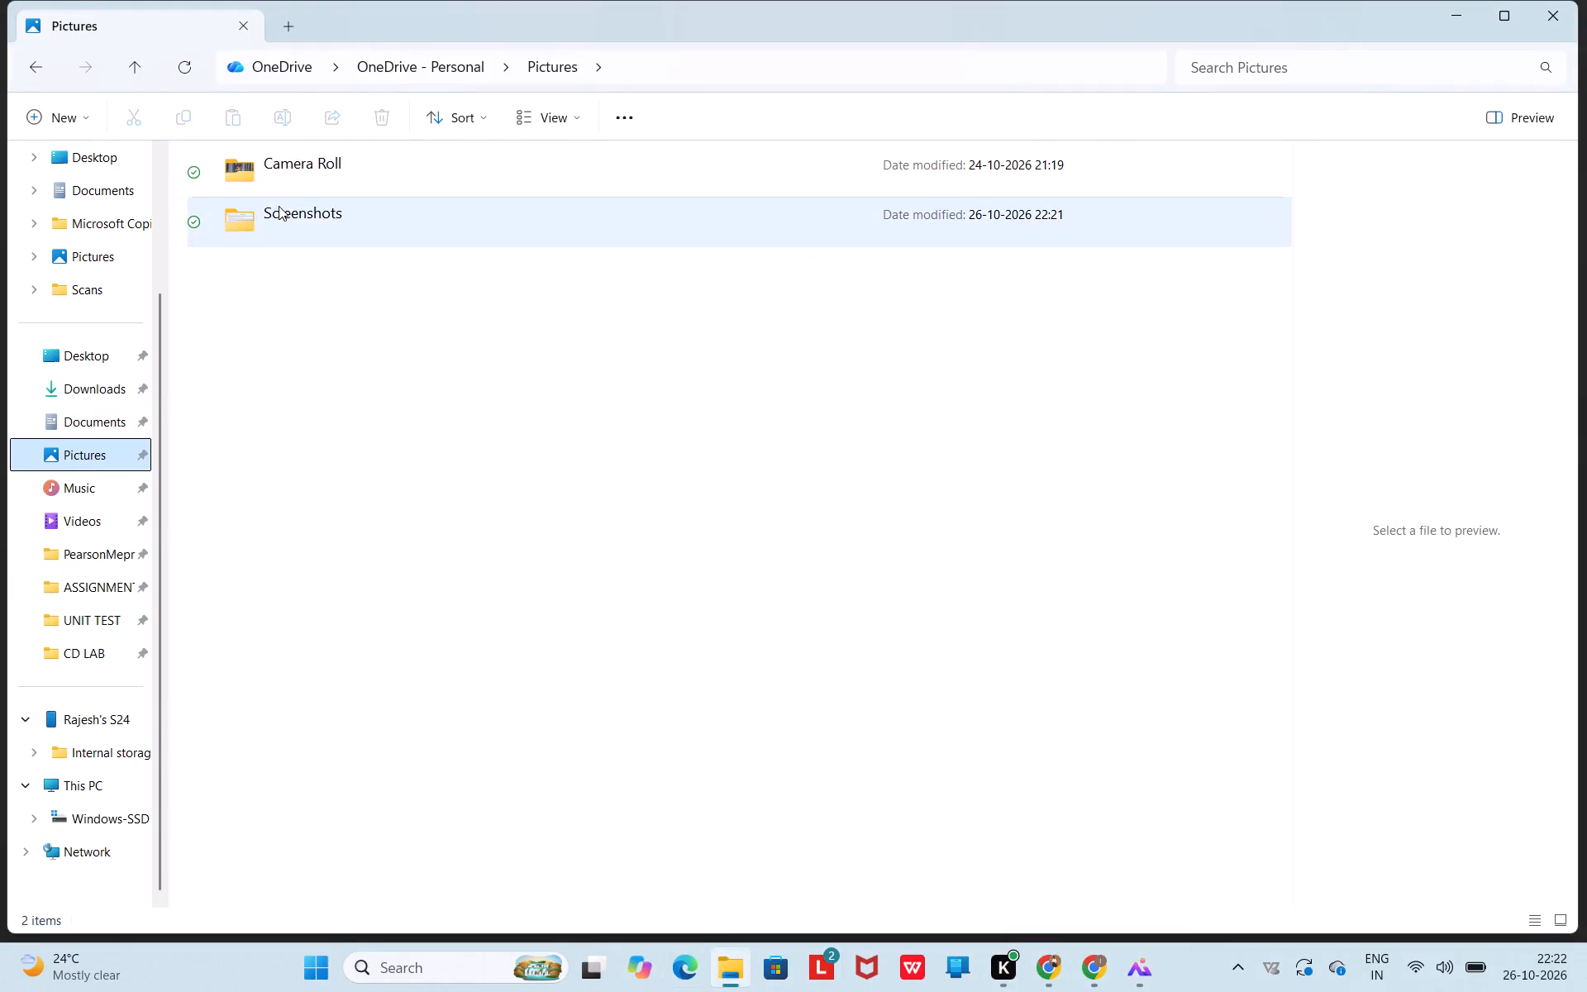
{"action": "double_click", "coordinate": [279, 206]}
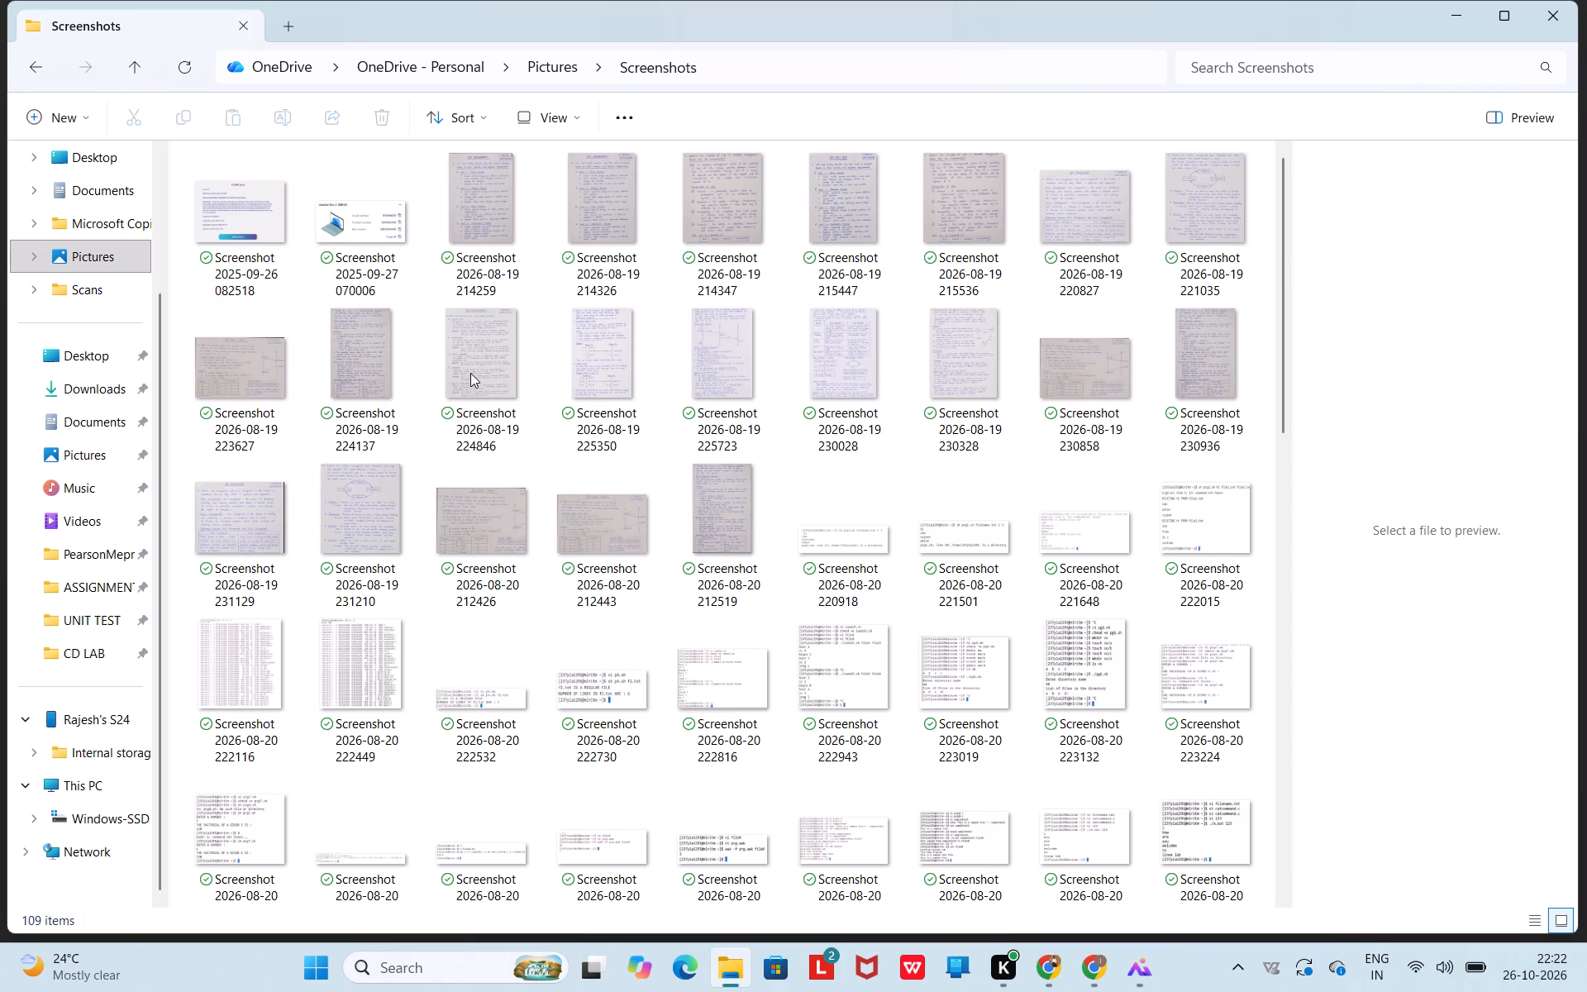
{"action": "scroll", "coordinate": [470, 373], "scroll_direction": "down", "scroll_amount": 12}
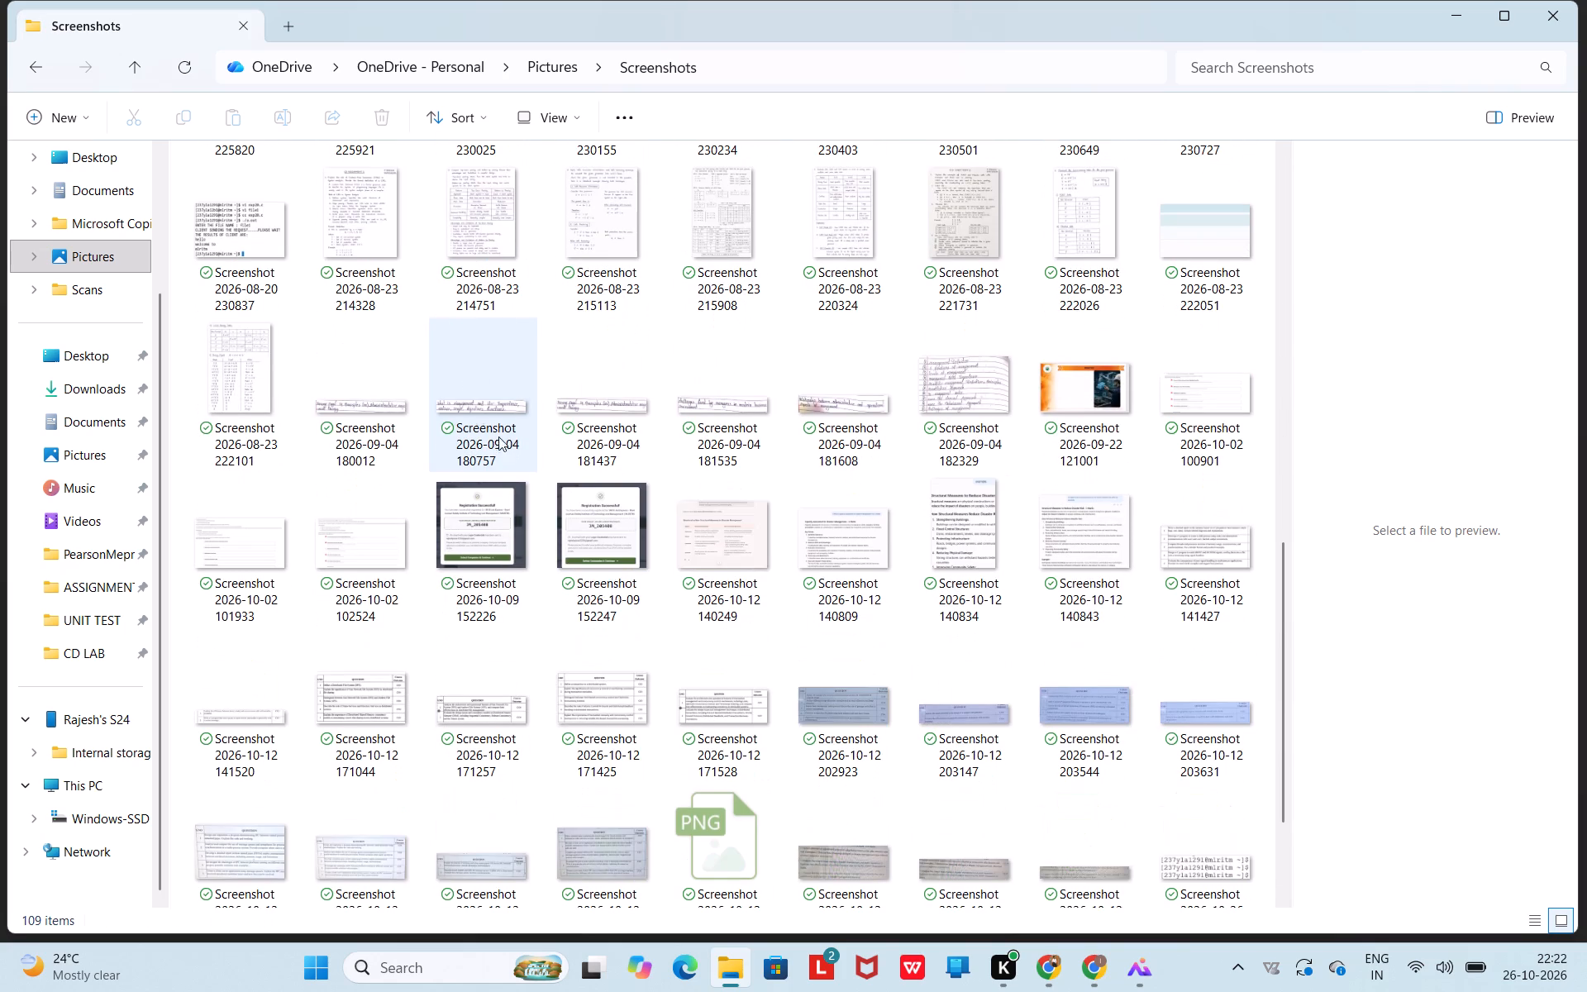
{"action": "scroll", "coordinate": [973, 764], "scroll_direction": "down", "scroll_amount": 6}
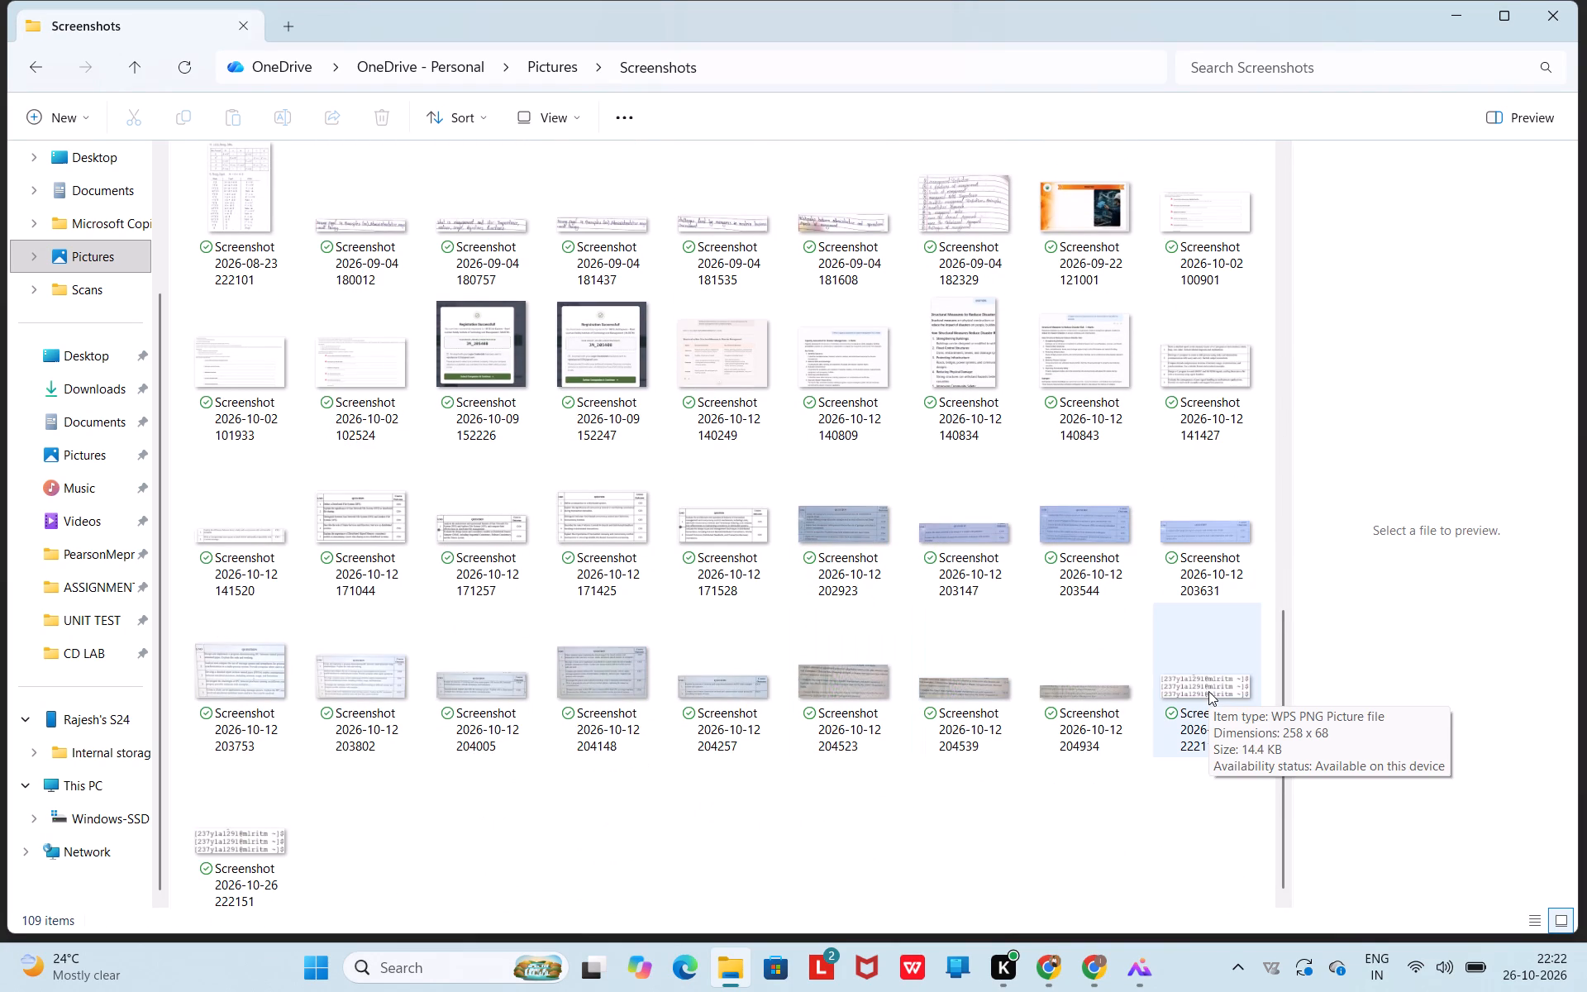
{"action": "key", "text": "ctrl+c"}
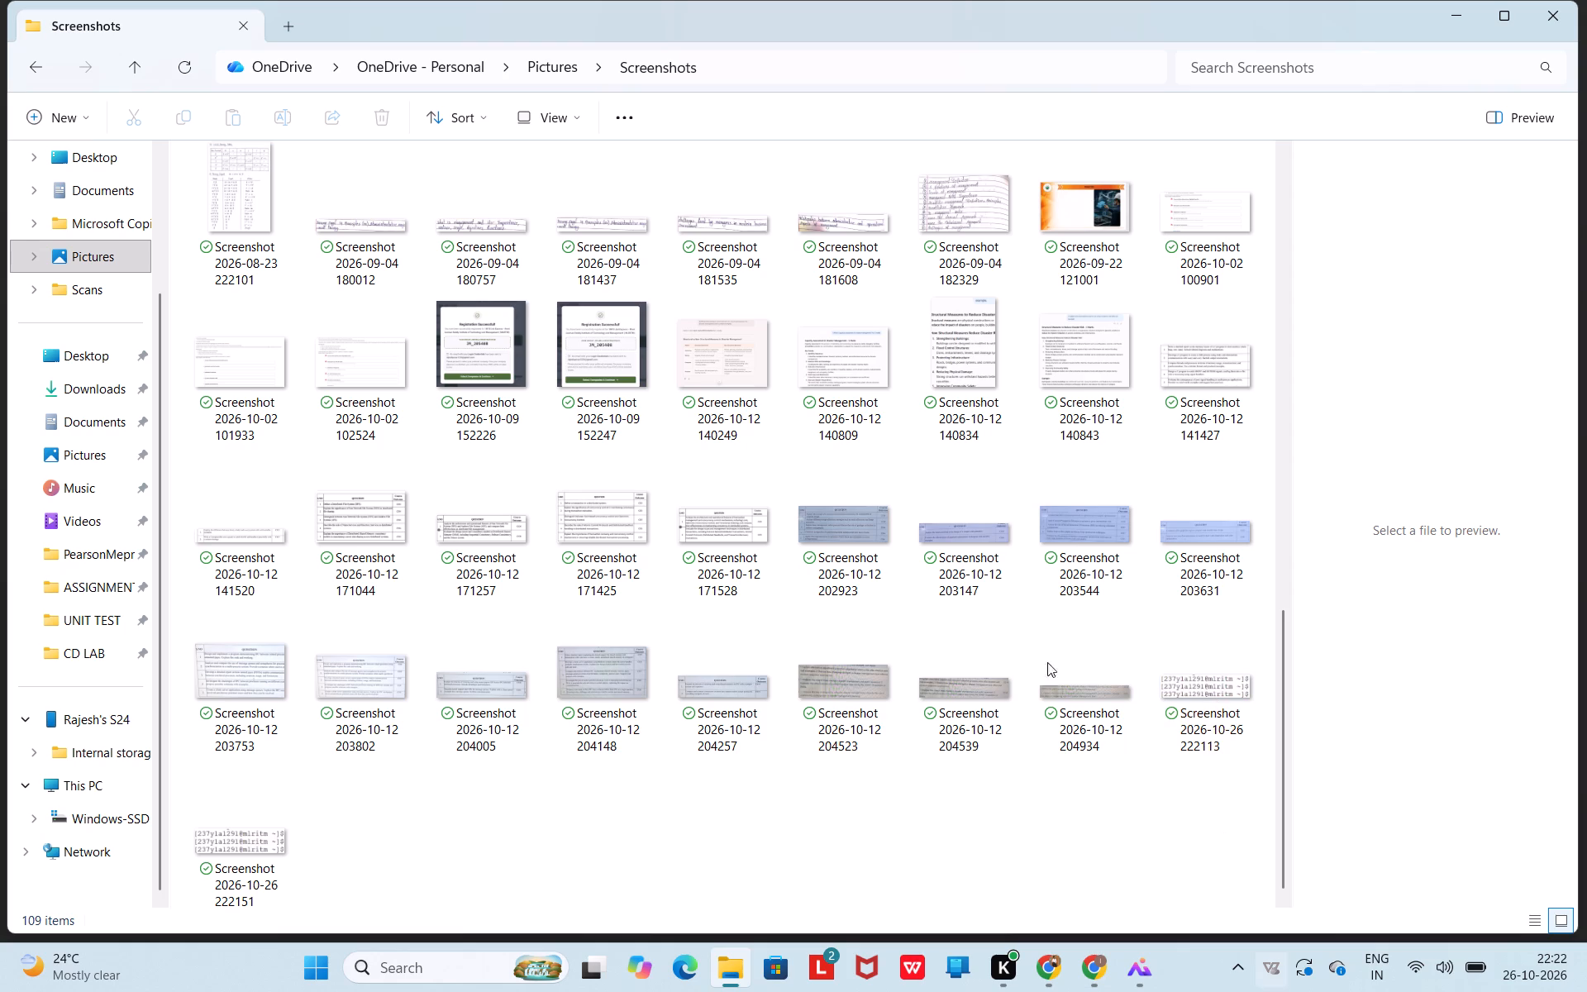
{"action": "left_click", "coordinate": [1187, 719]}
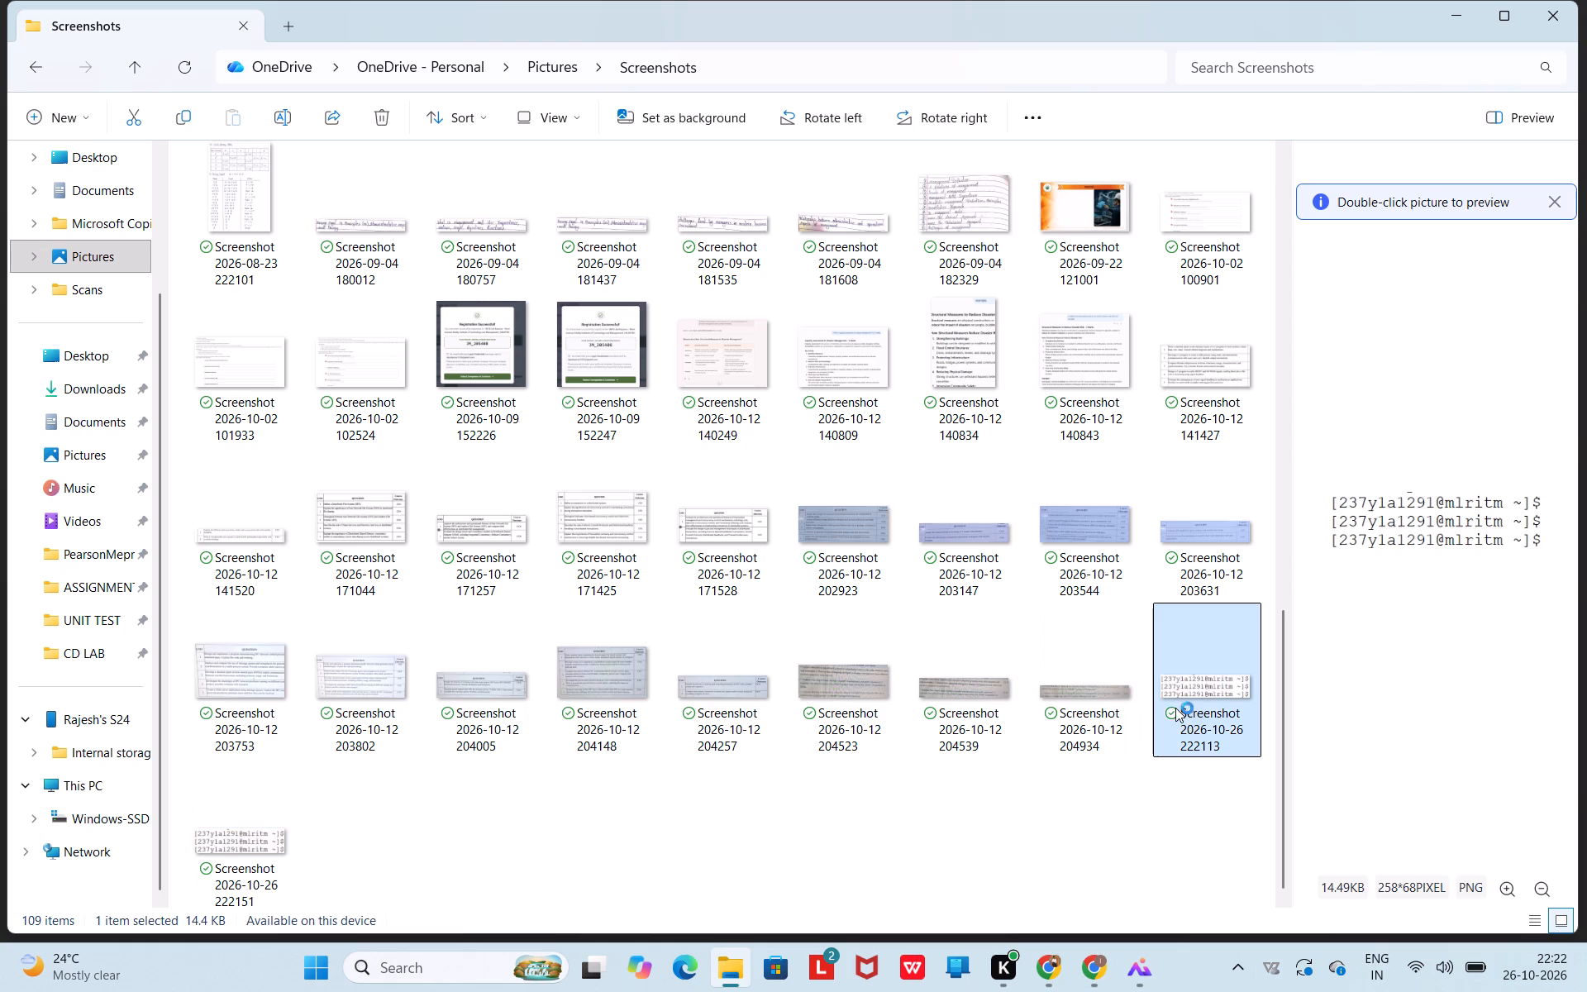
{"action": "left_click", "coordinate": [187, 125]}
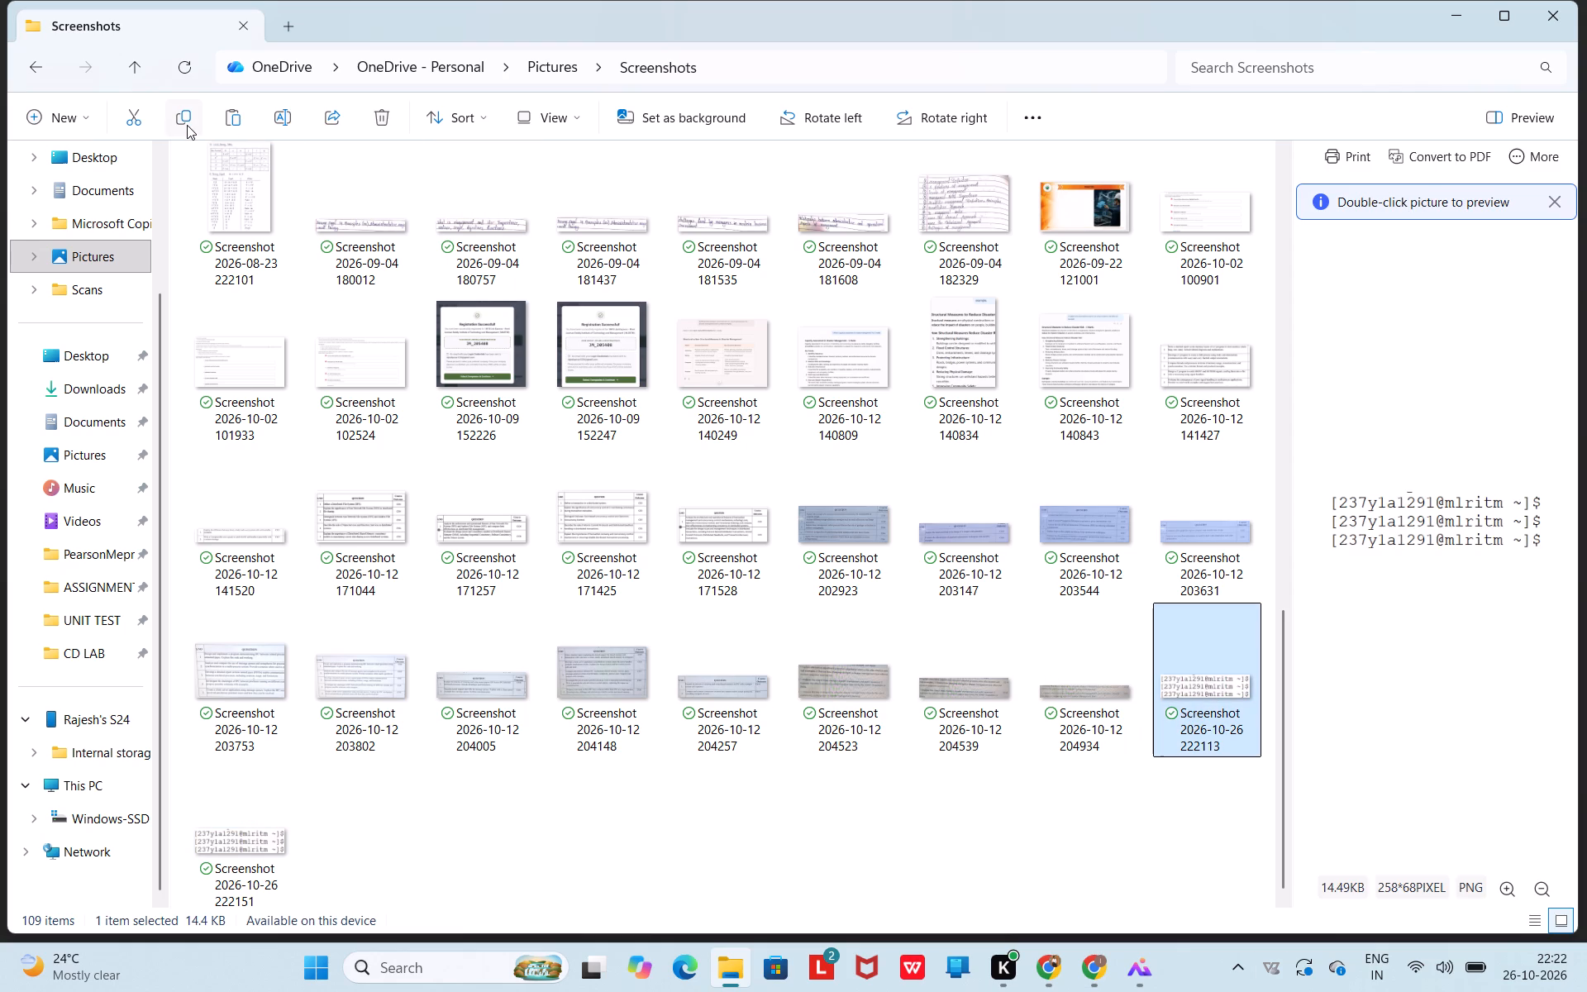
{"action": "left_click", "coordinate": [111, 644]}
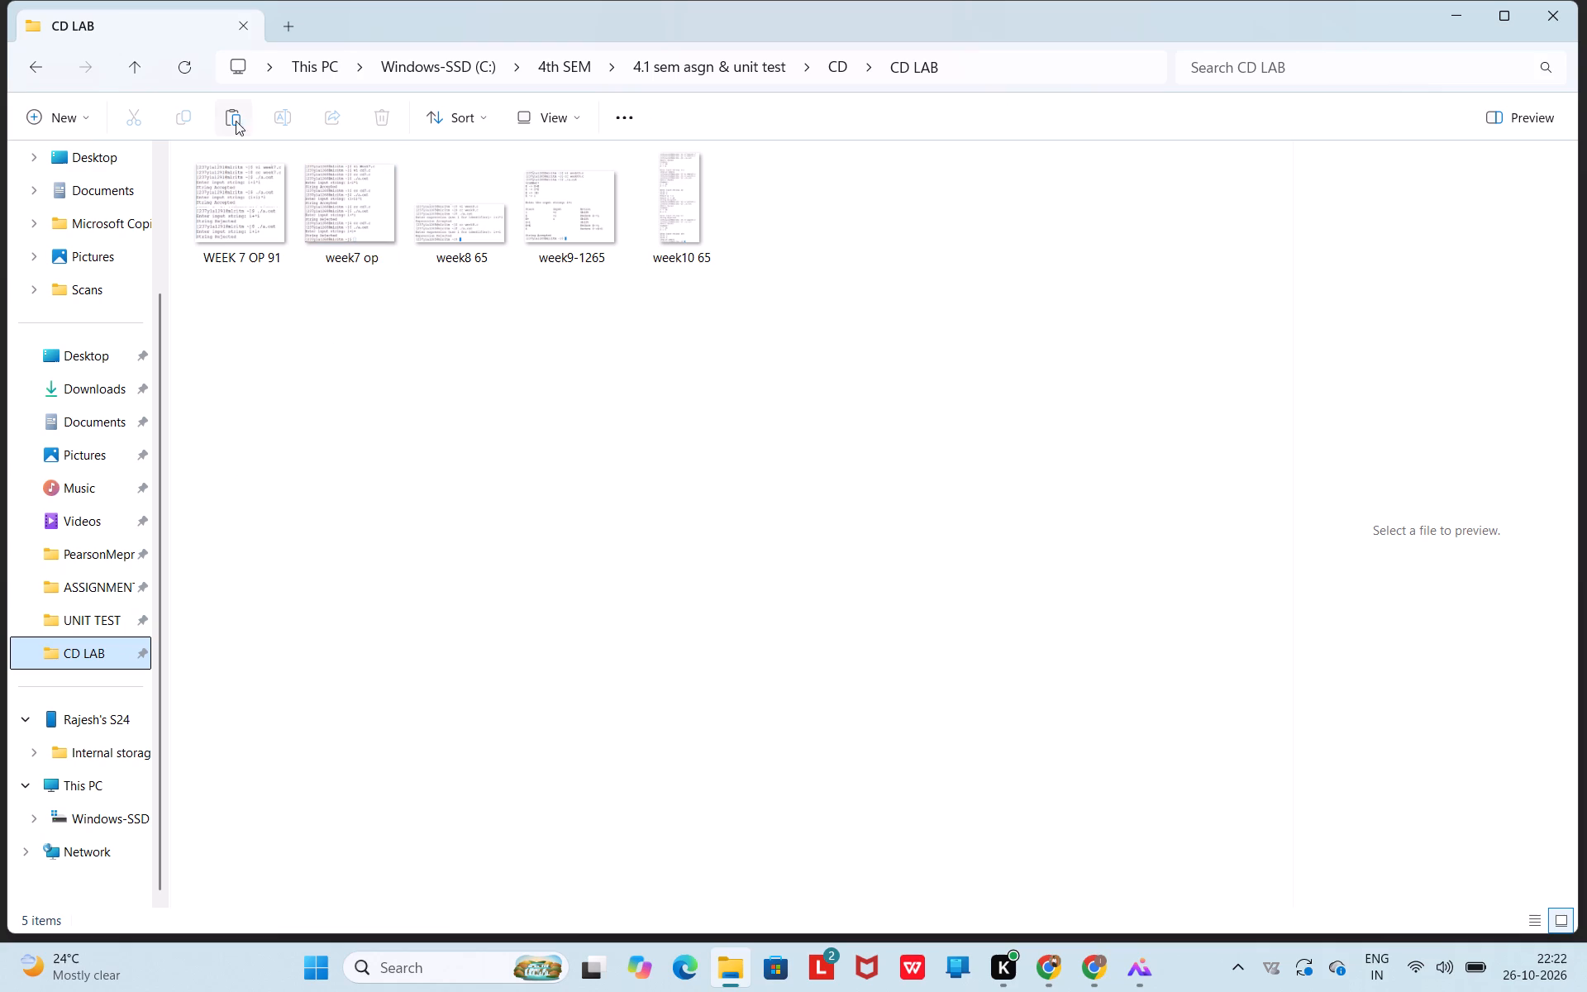
{"action": "left_click", "coordinate": [230, 131]}
{"action": "left_click", "coordinate": [626, 487]}
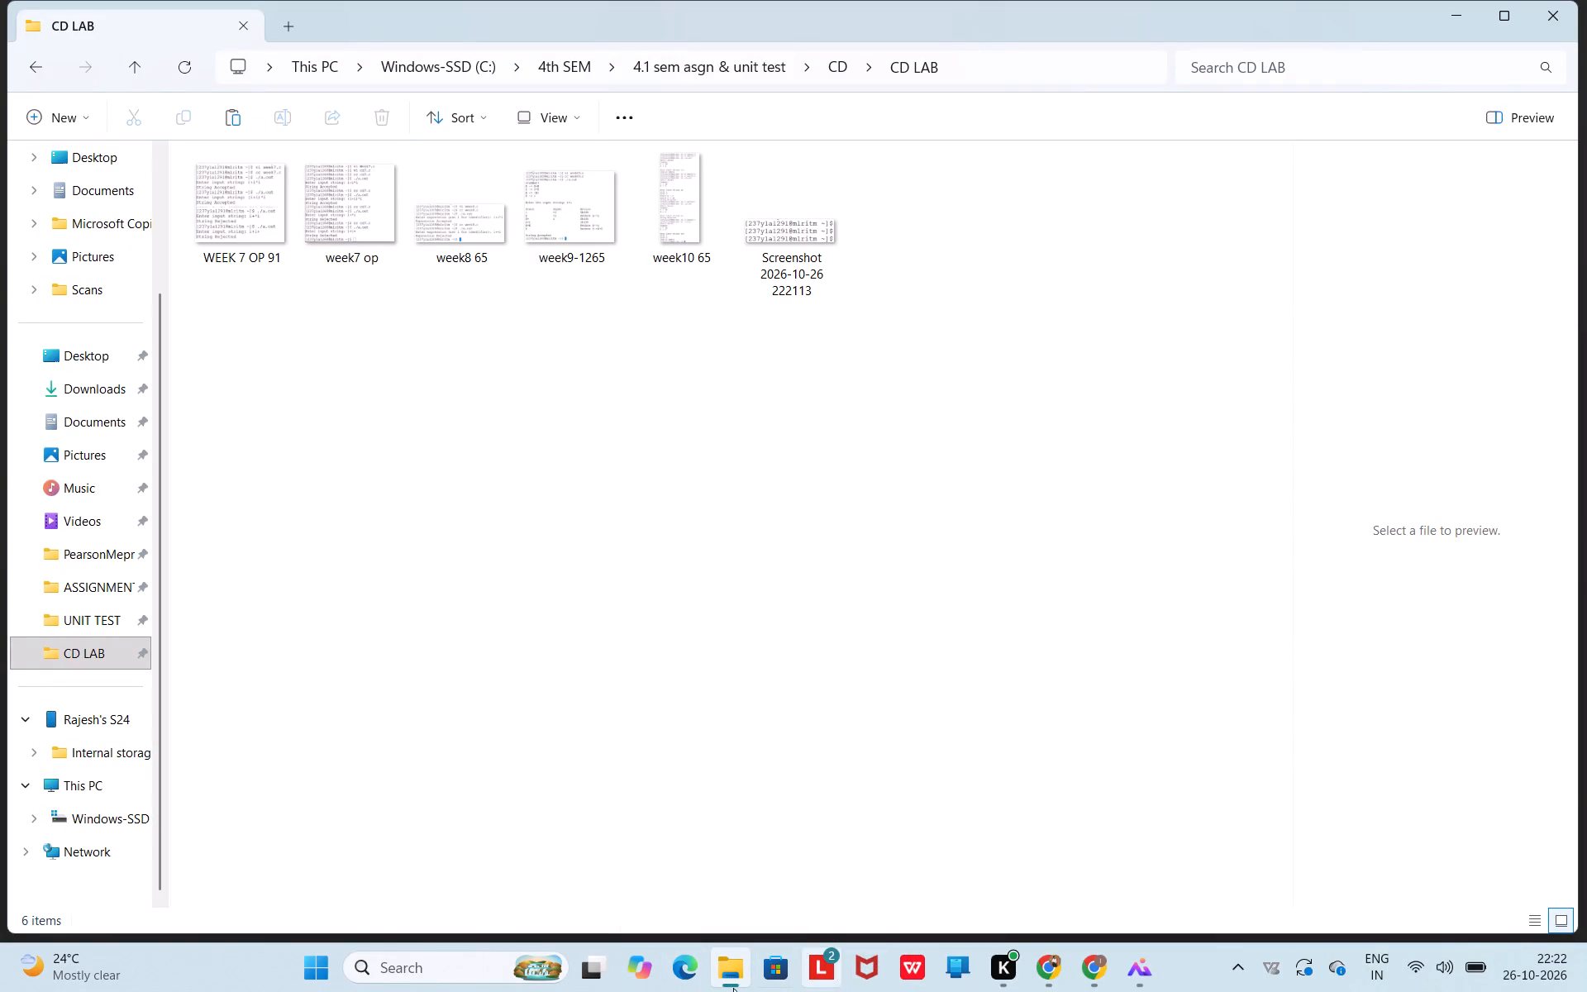
Switch to Word and show its choices for creating a new document.
{"action": "left_click", "coordinate": [468, 969]}
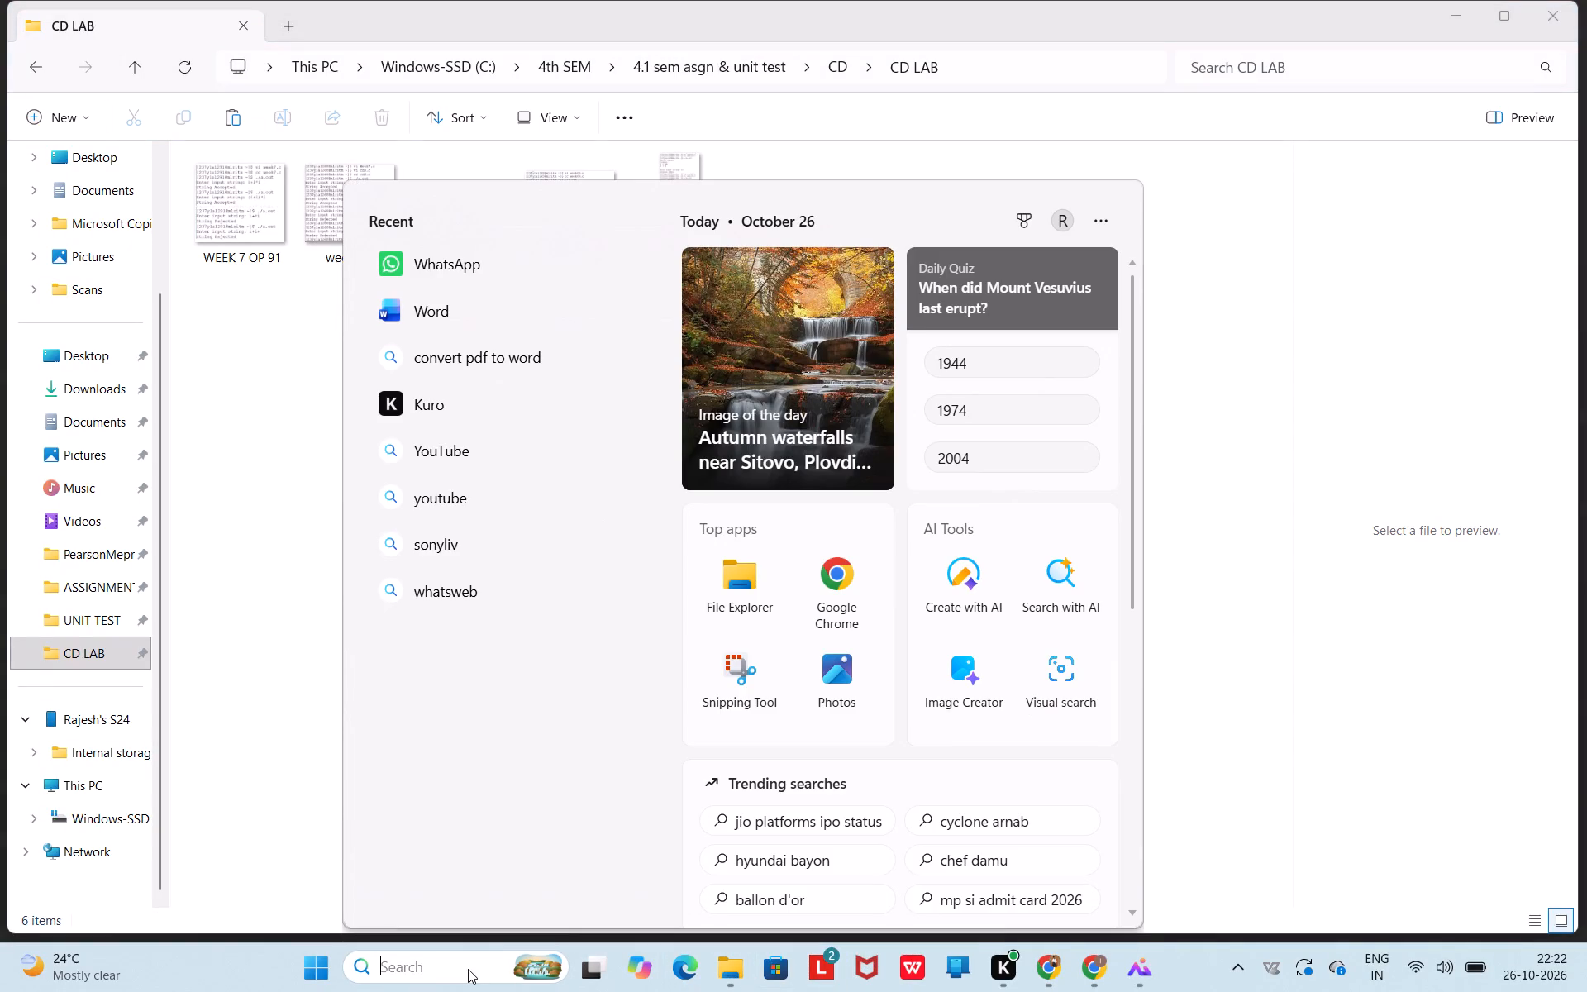
{"action": "left_click", "coordinate": [476, 315]}
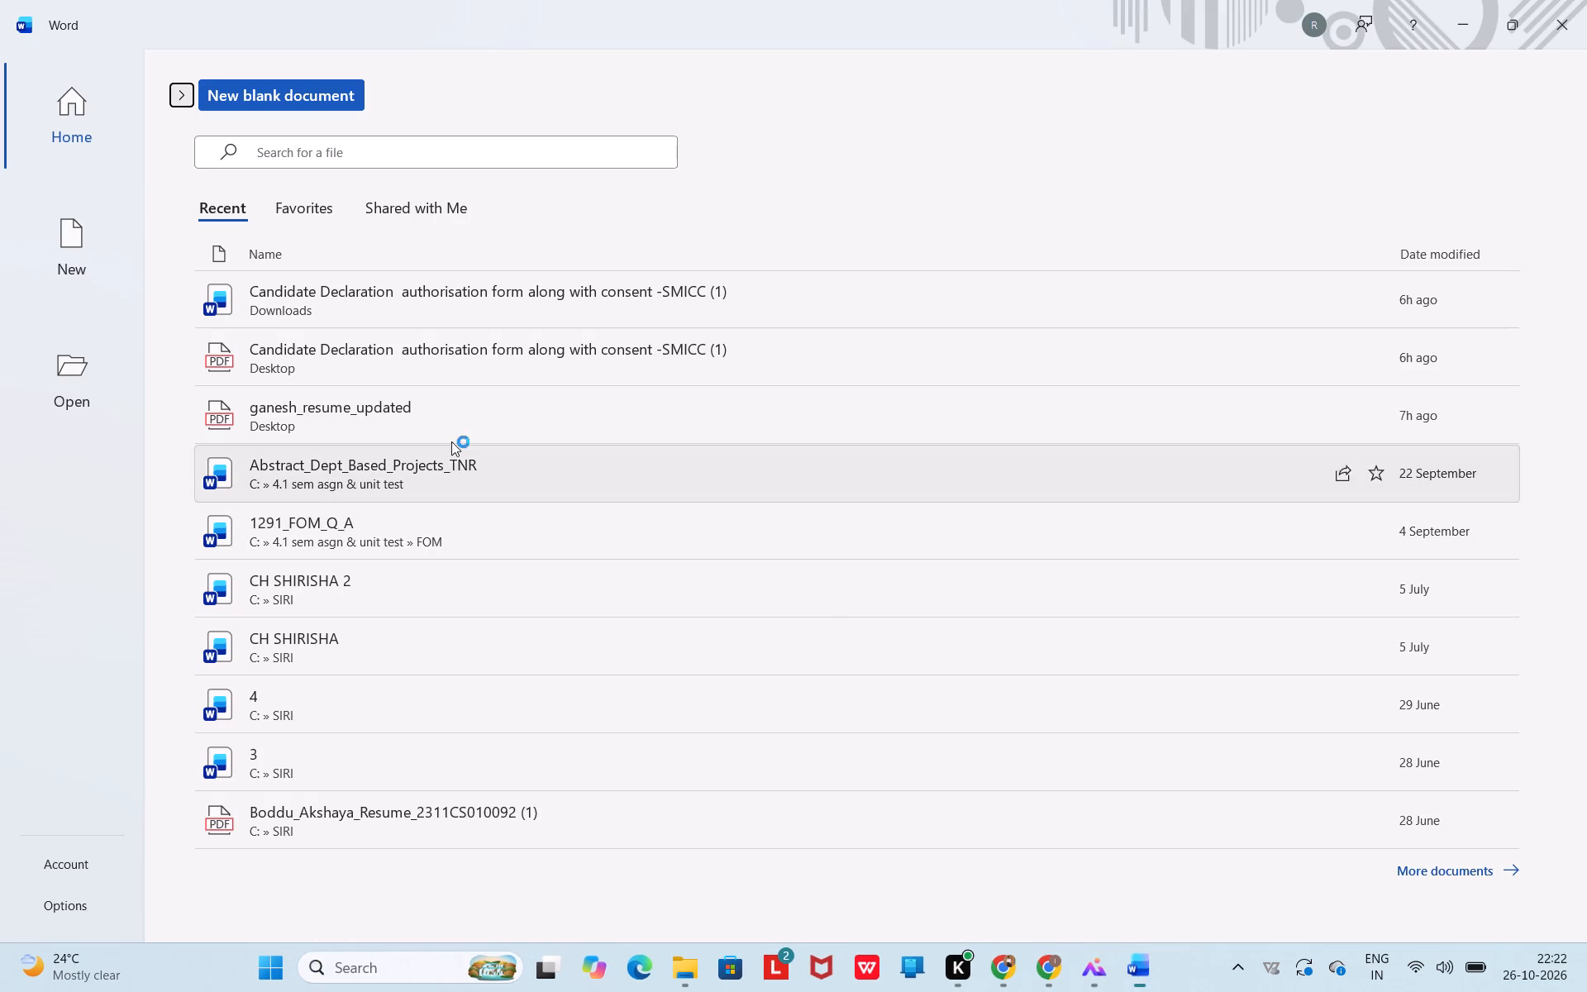
{"action": "left_click", "coordinate": [58, 238]}
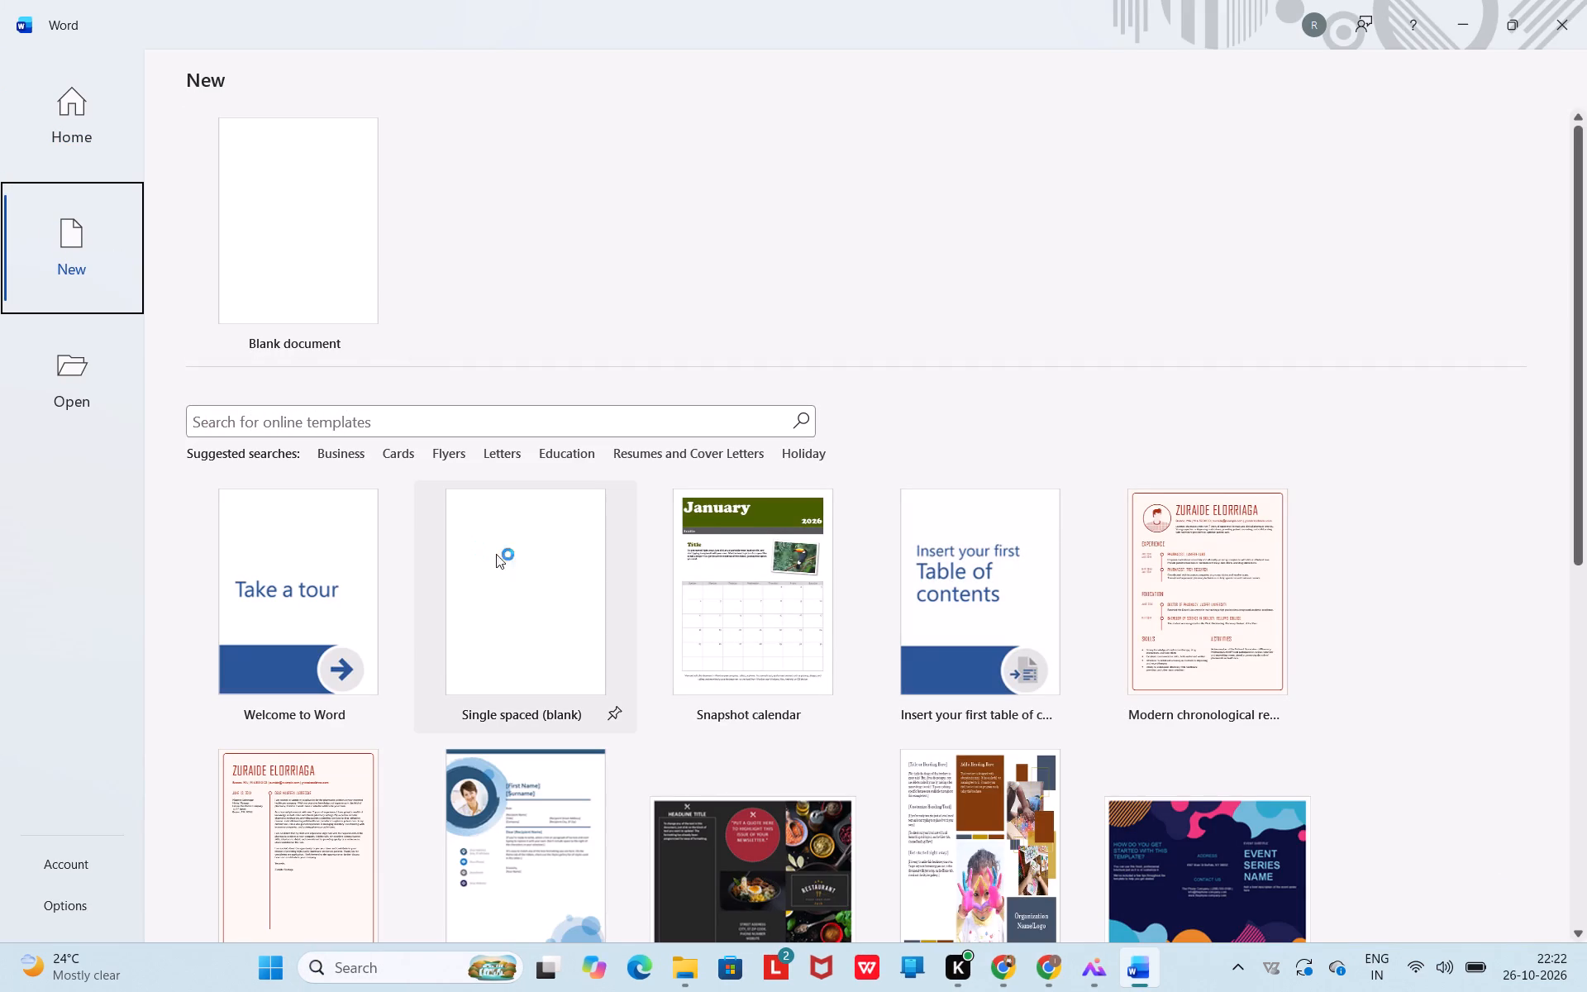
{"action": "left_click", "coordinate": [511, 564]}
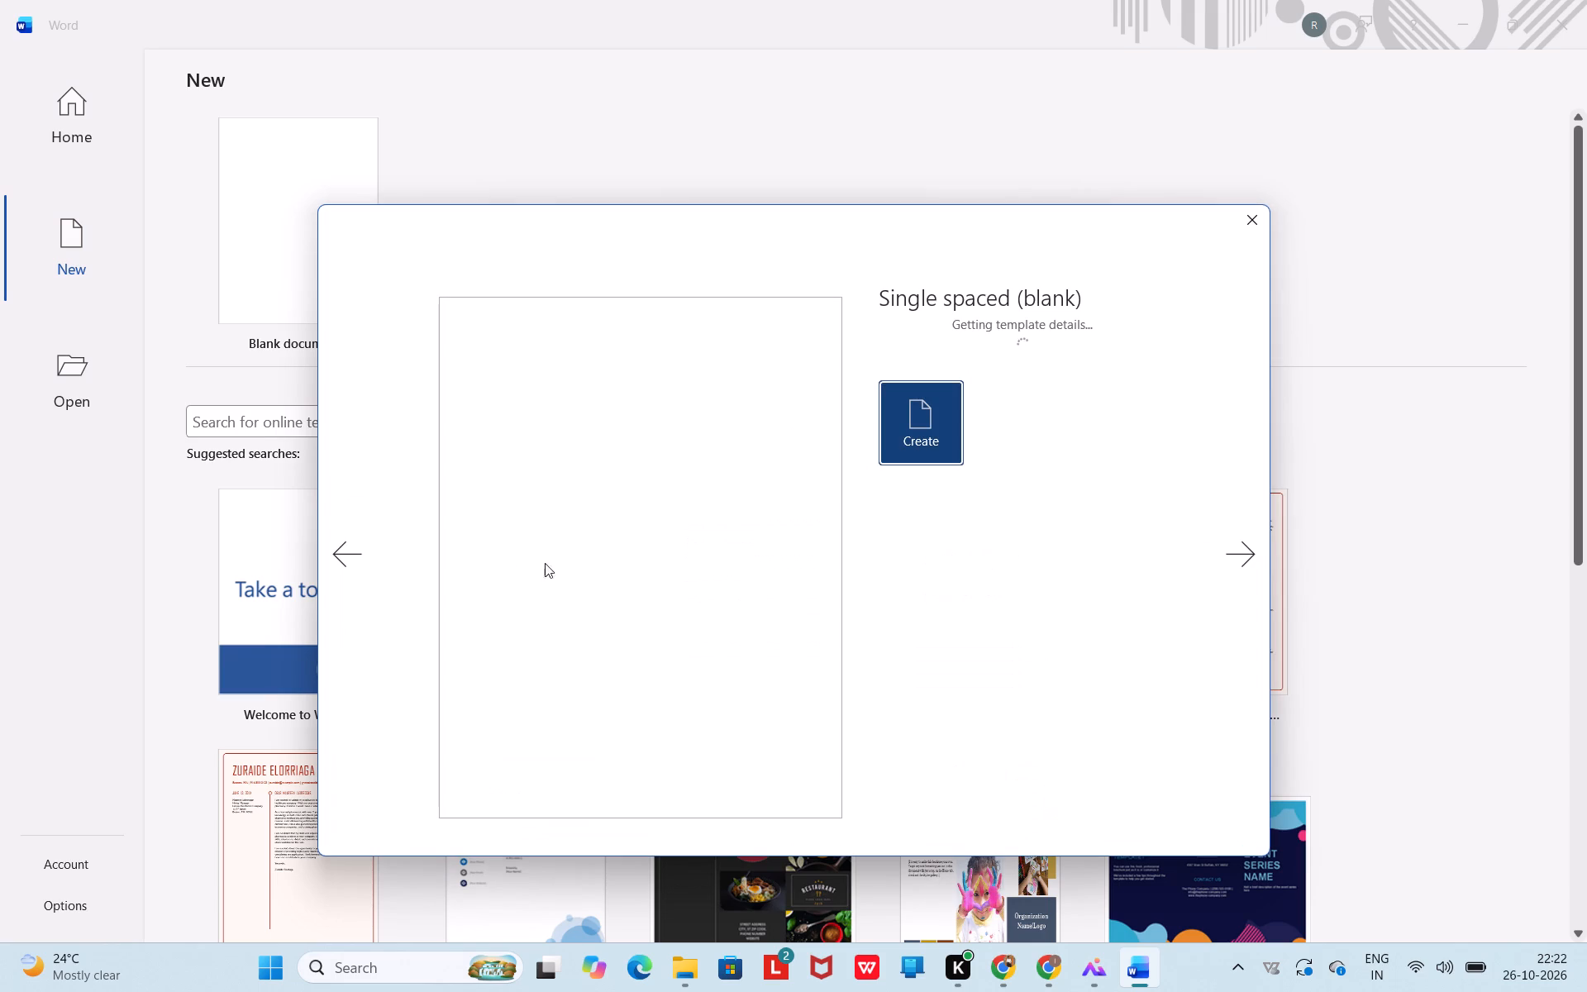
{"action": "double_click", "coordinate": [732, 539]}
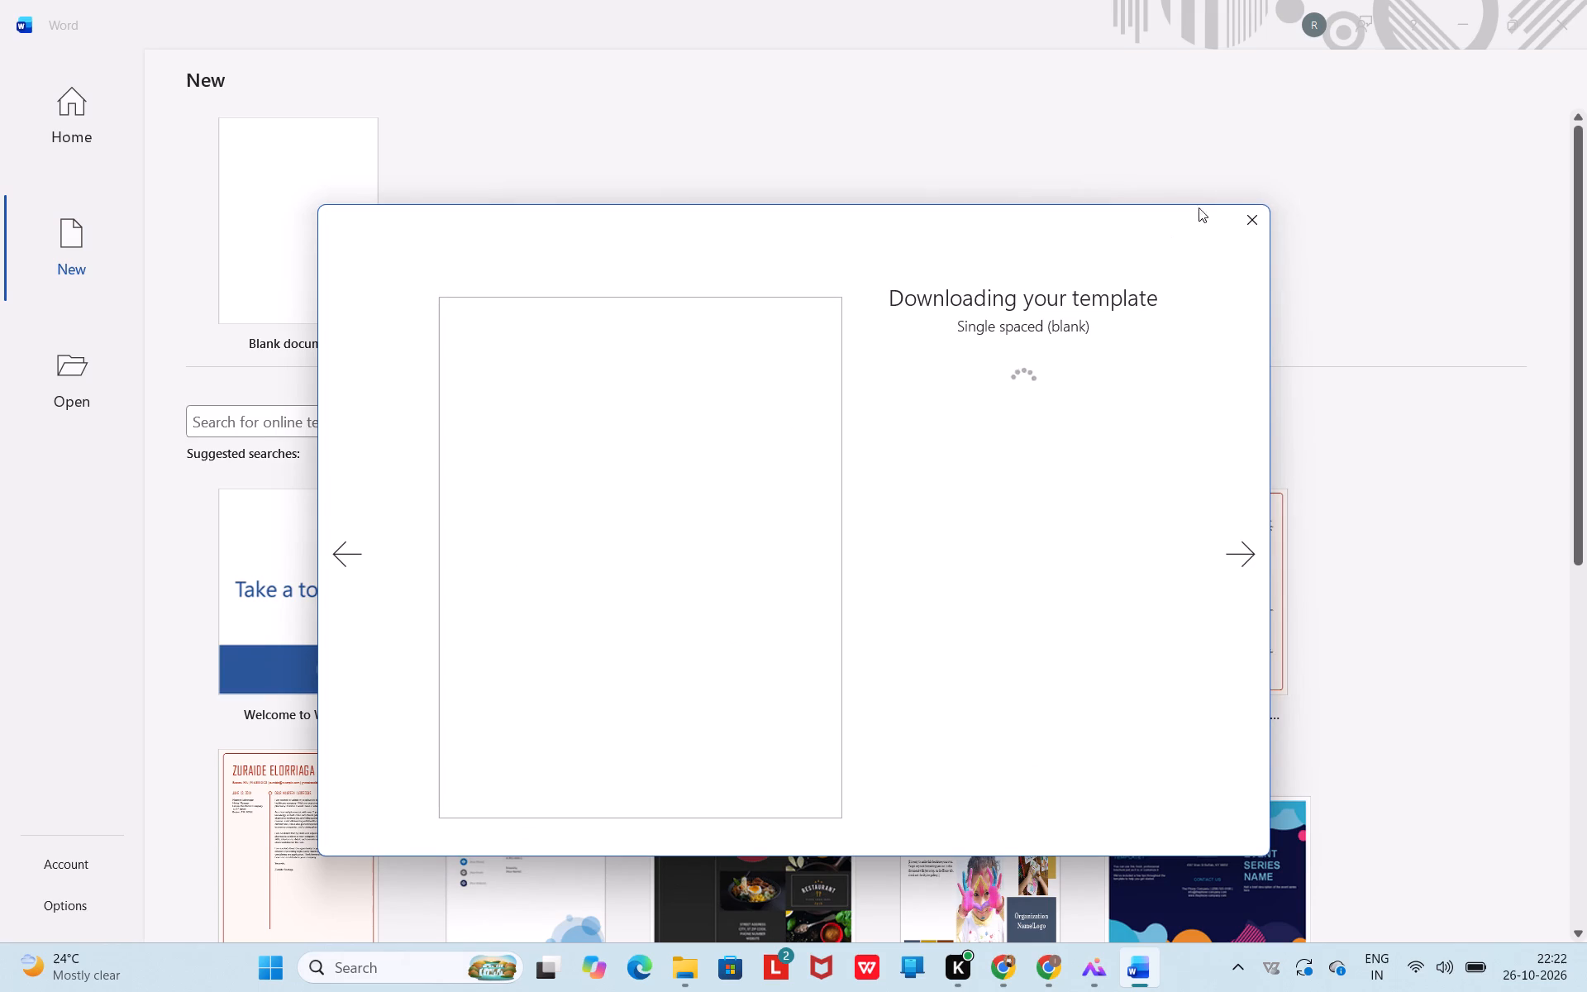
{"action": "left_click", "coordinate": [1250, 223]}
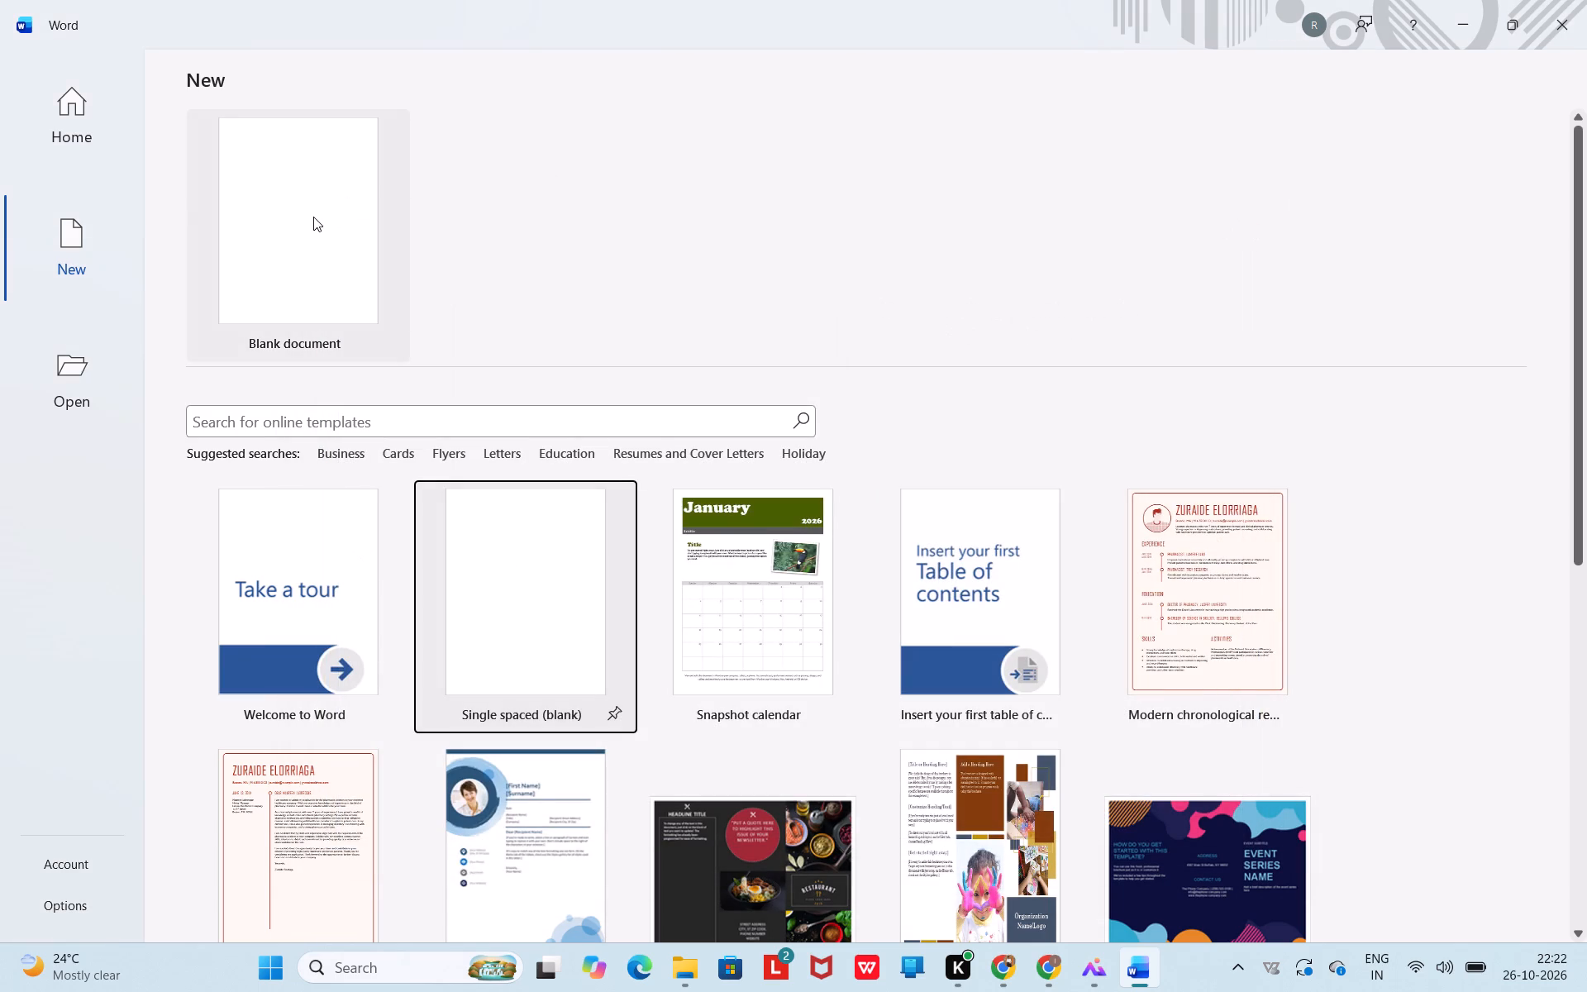
Create a new blank document.
{"action": "double_click", "coordinate": [313, 216]}
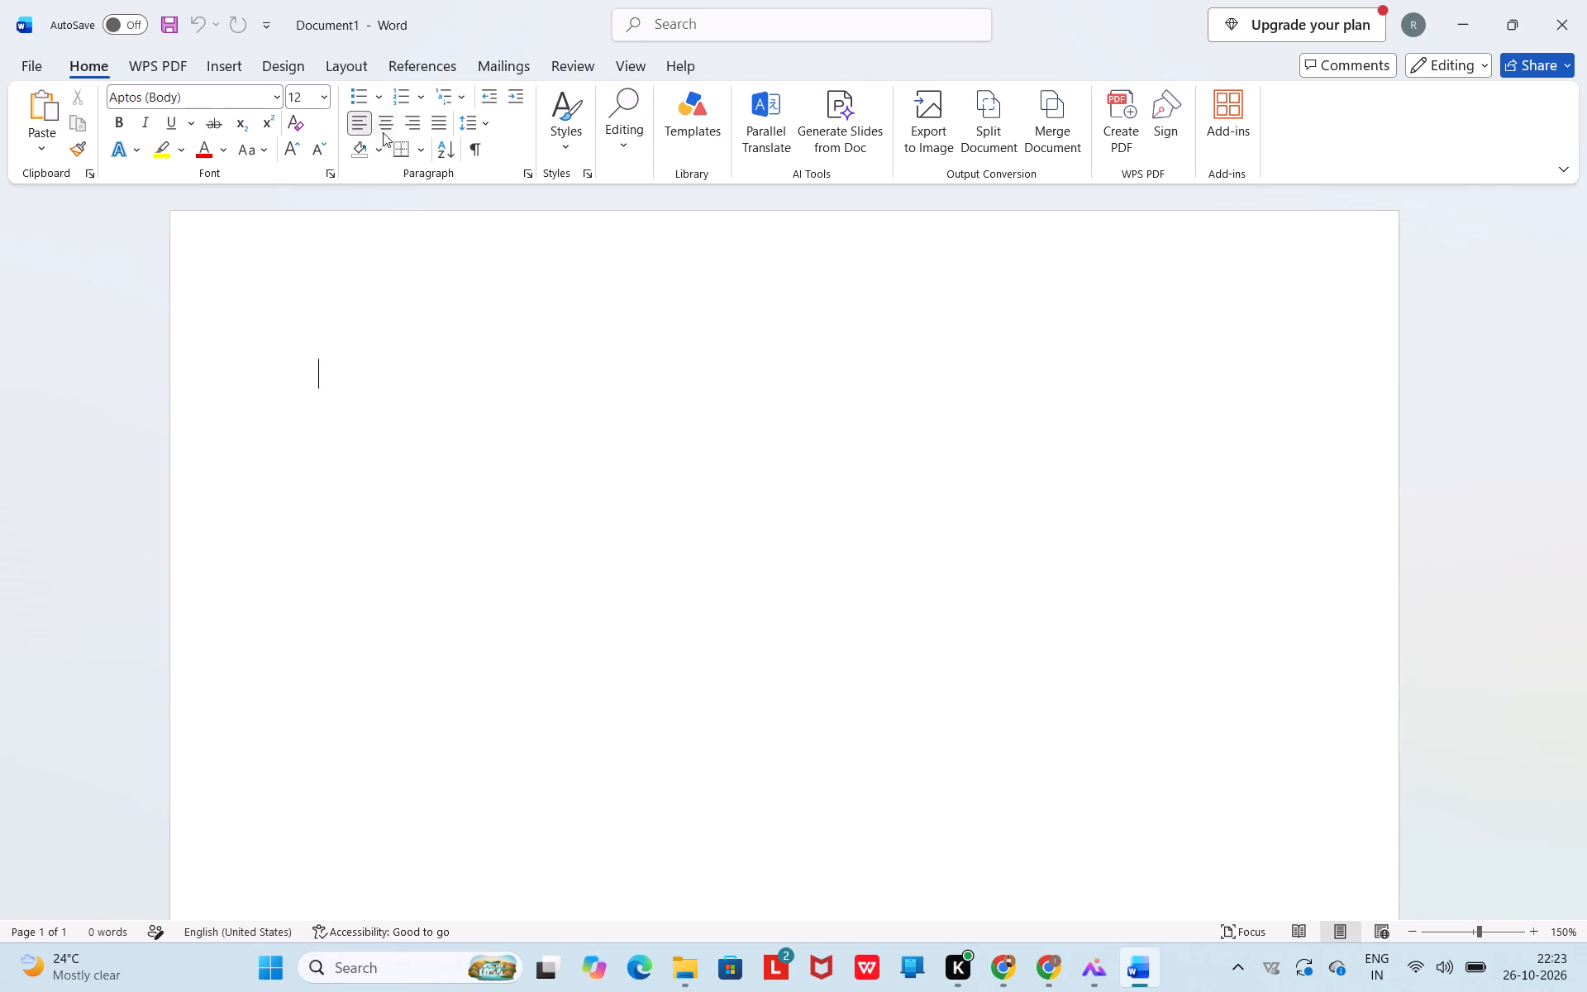
Insert the week8 65 picture from the CD LAB folder, under 4th SEM > 4.1 sem asgn & unit test > CD on drive C.
{"action": "left_click", "coordinate": [236, 63]}
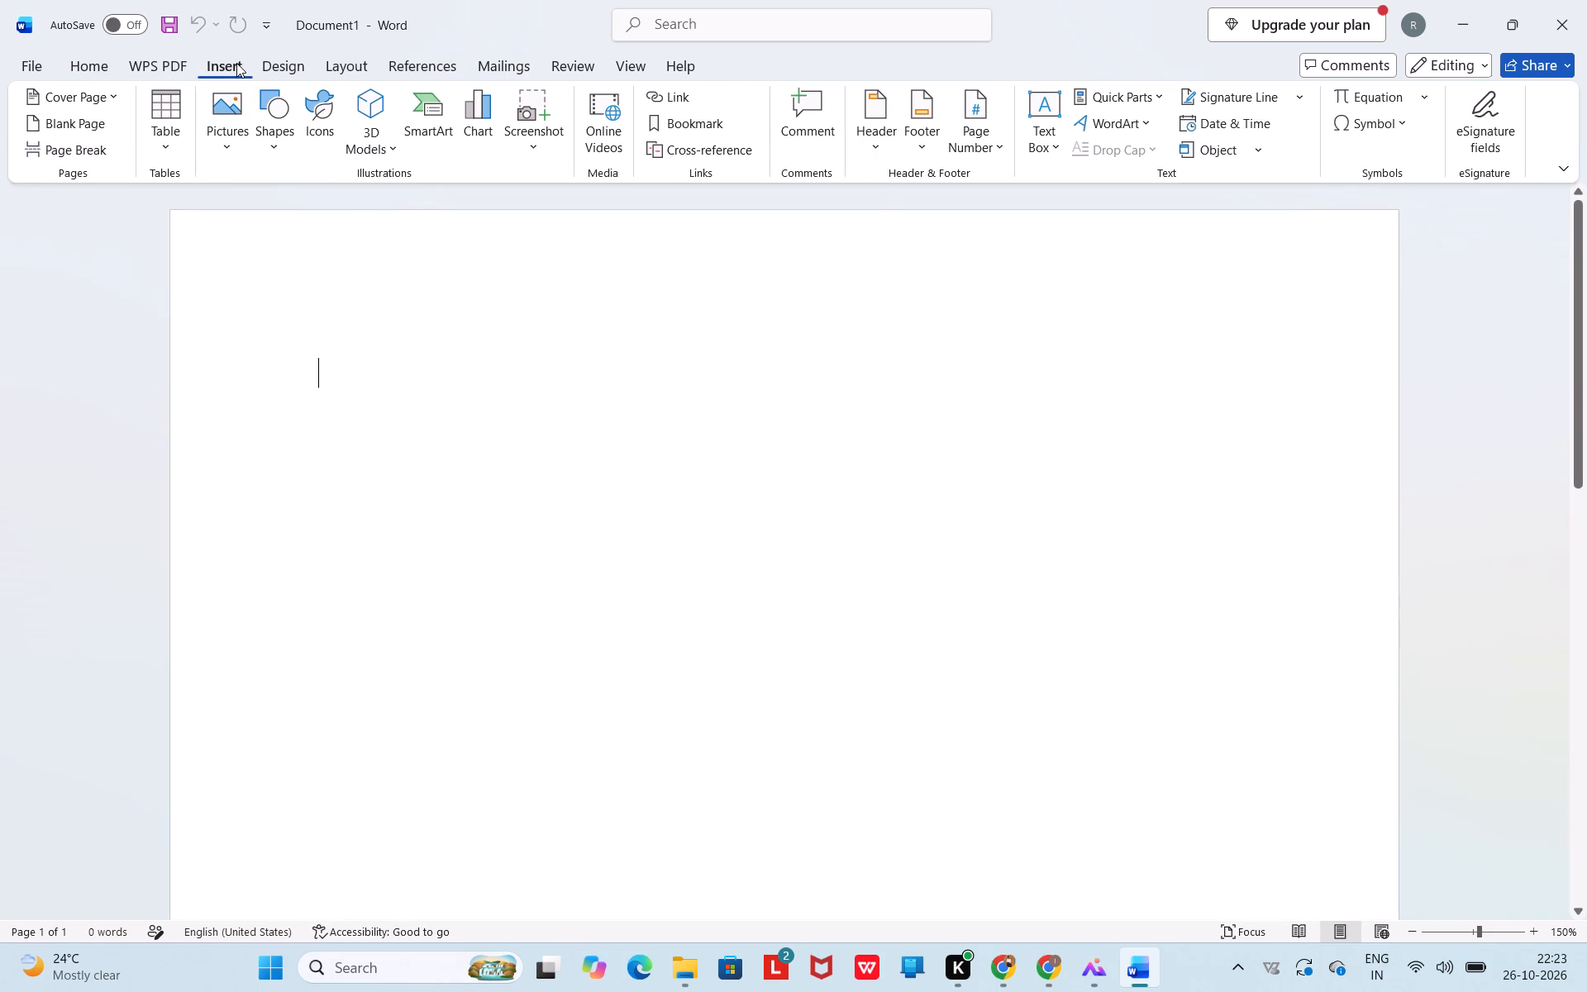
{"action": "left_click", "coordinate": [237, 95]}
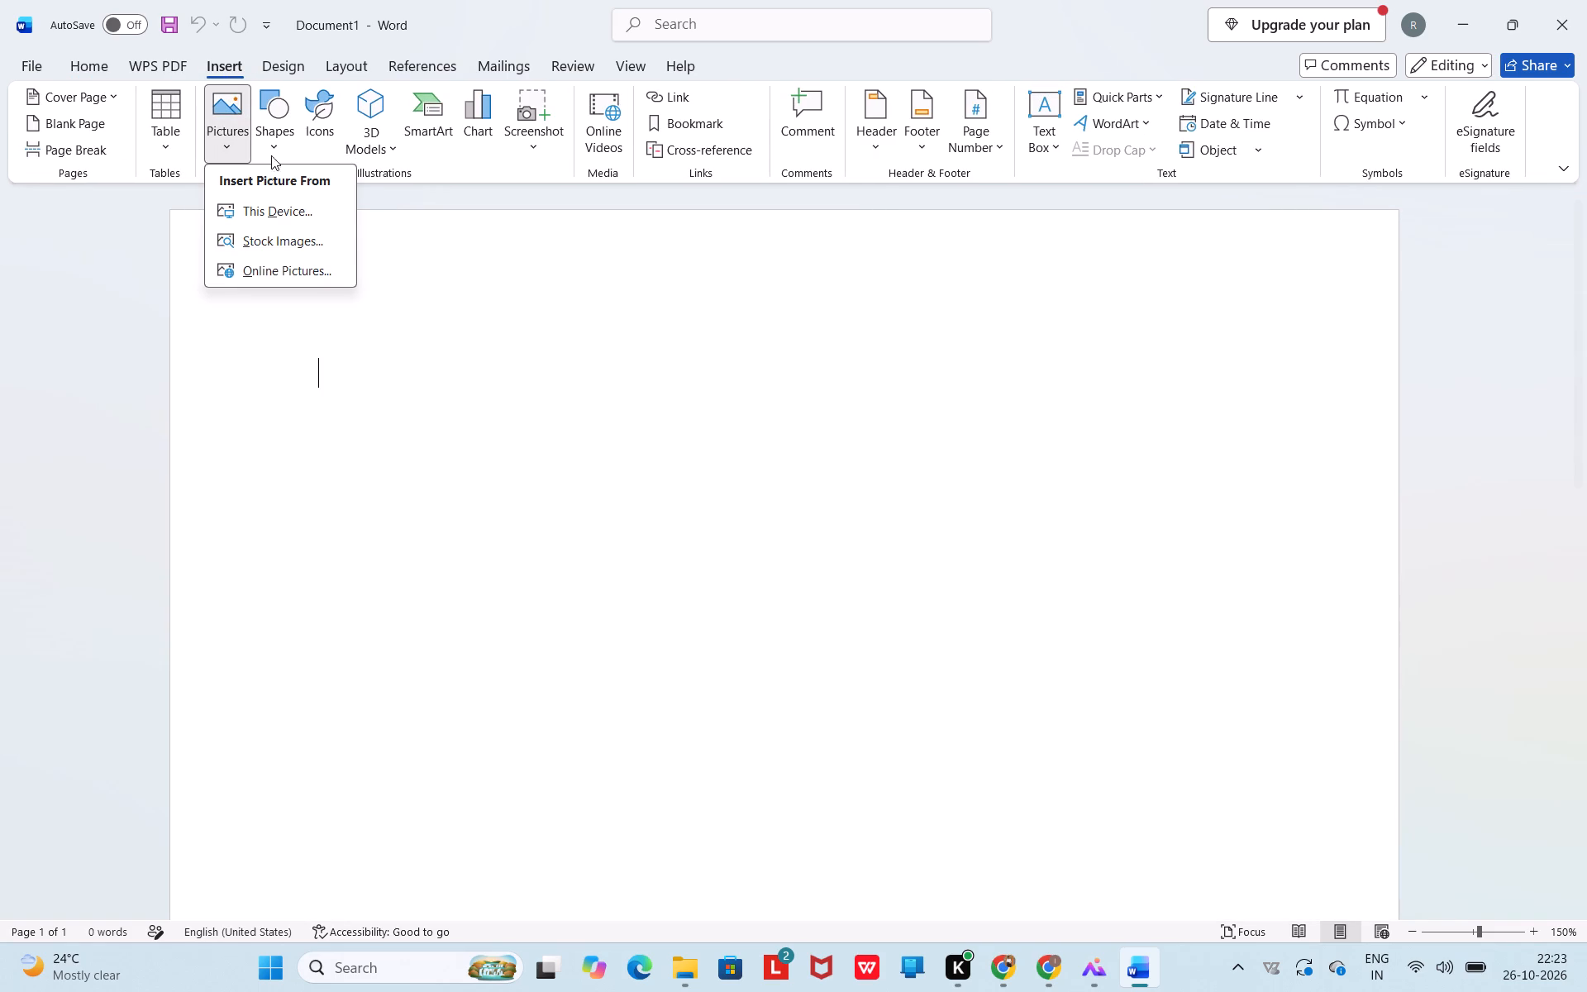
{"action": "left_click", "coordinate": [286, 208]}
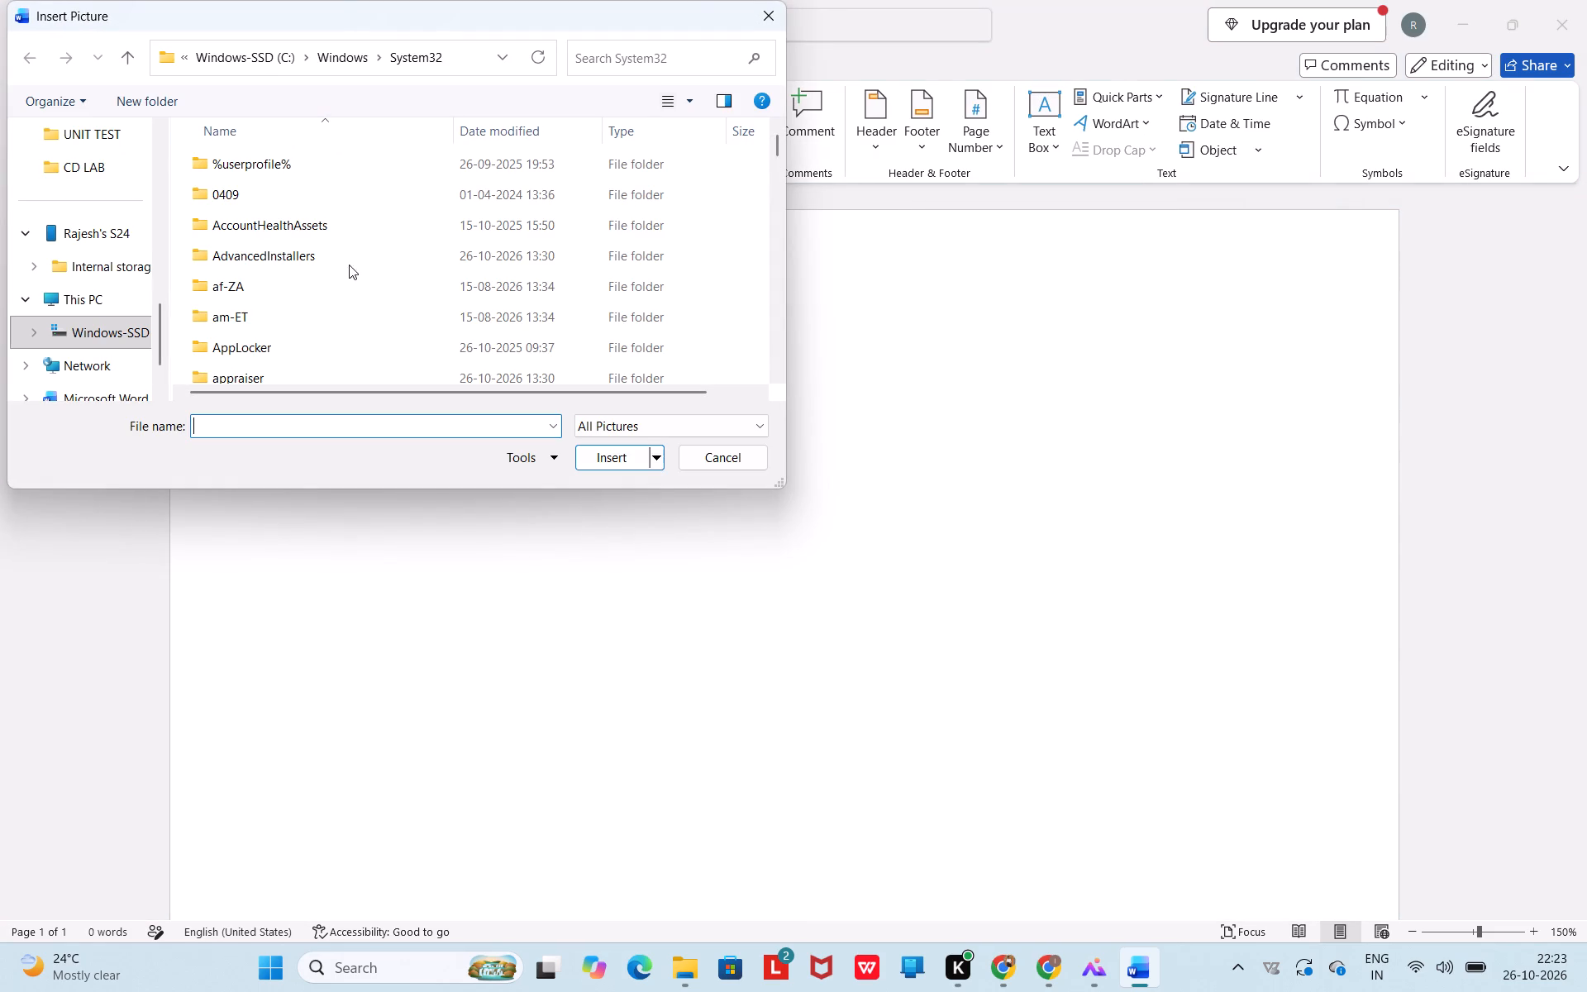
{"action": "left_click", "coordinate": [117, 331]}
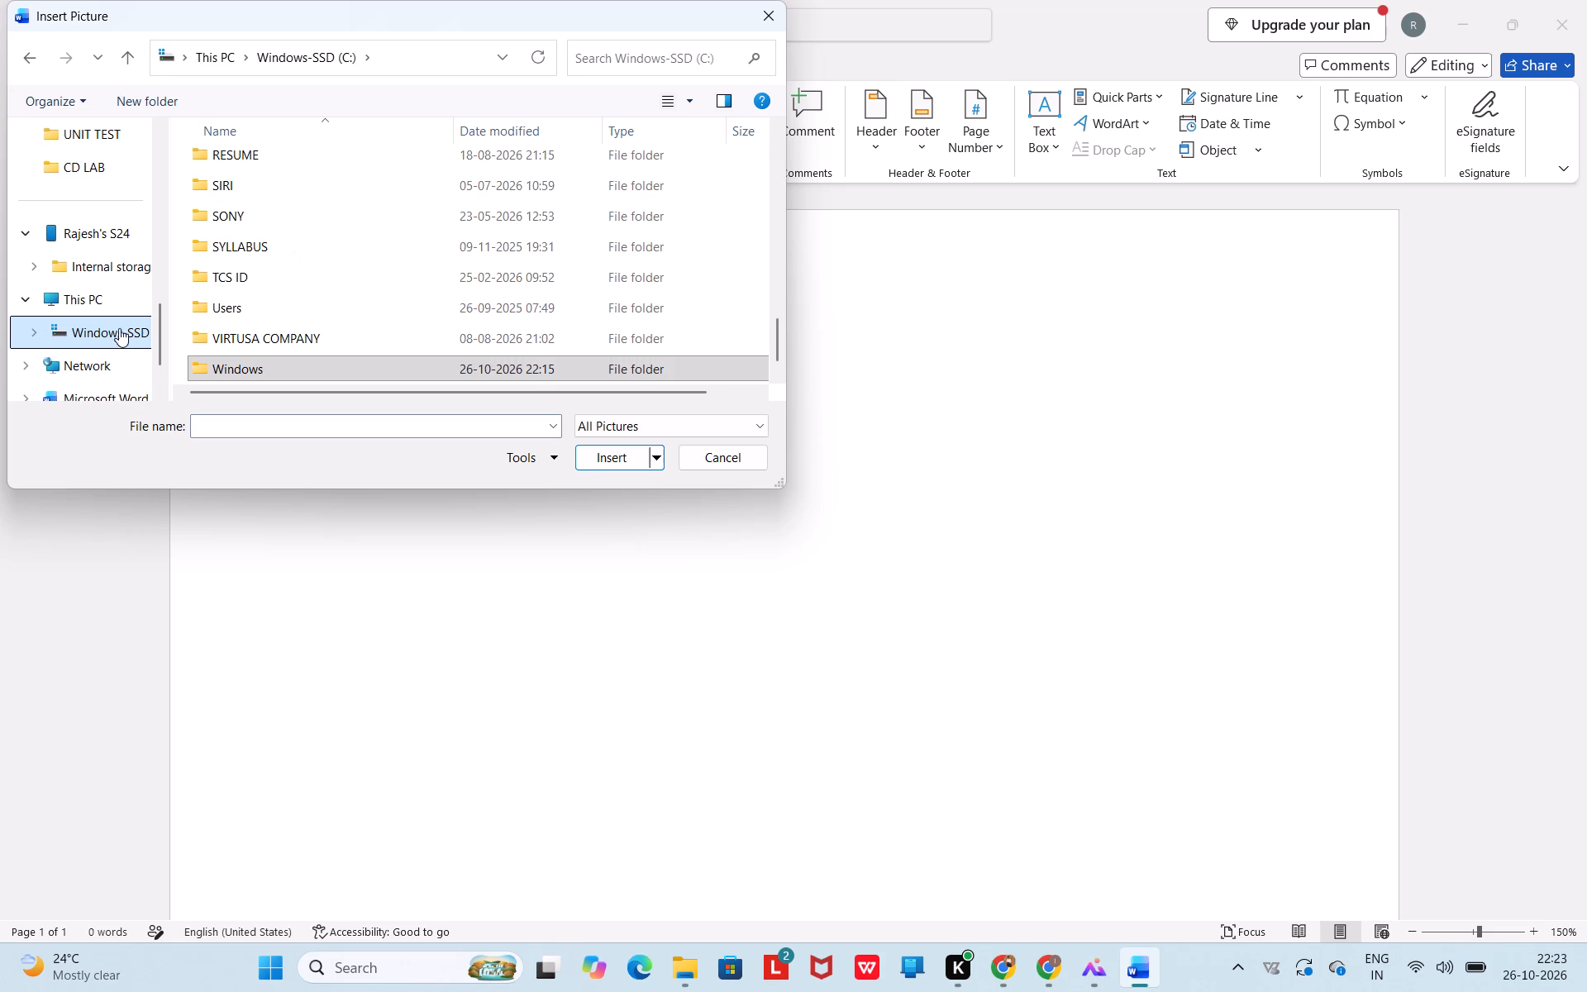
{"action": "scroll", "coordinate": [266, 251], "scroll_direction": "up", "scroll_amount": 10}
{"action": "double_click", "coordinate": [262, 230]}
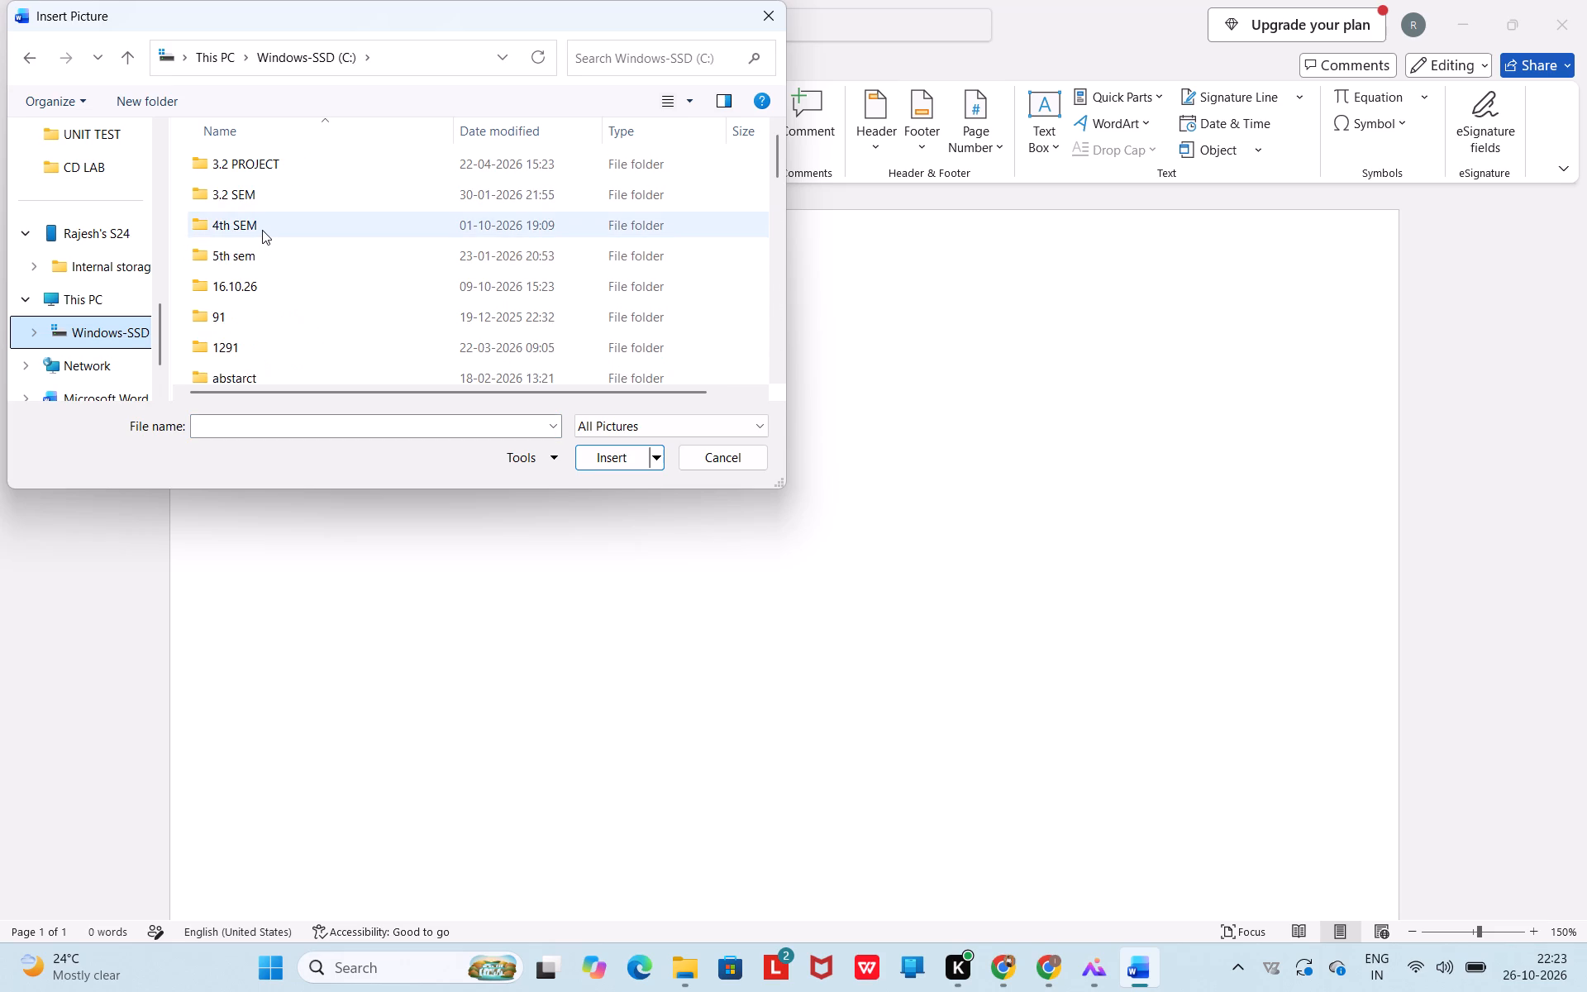
{"action": "double_click", "coordinate": [310, 168]}
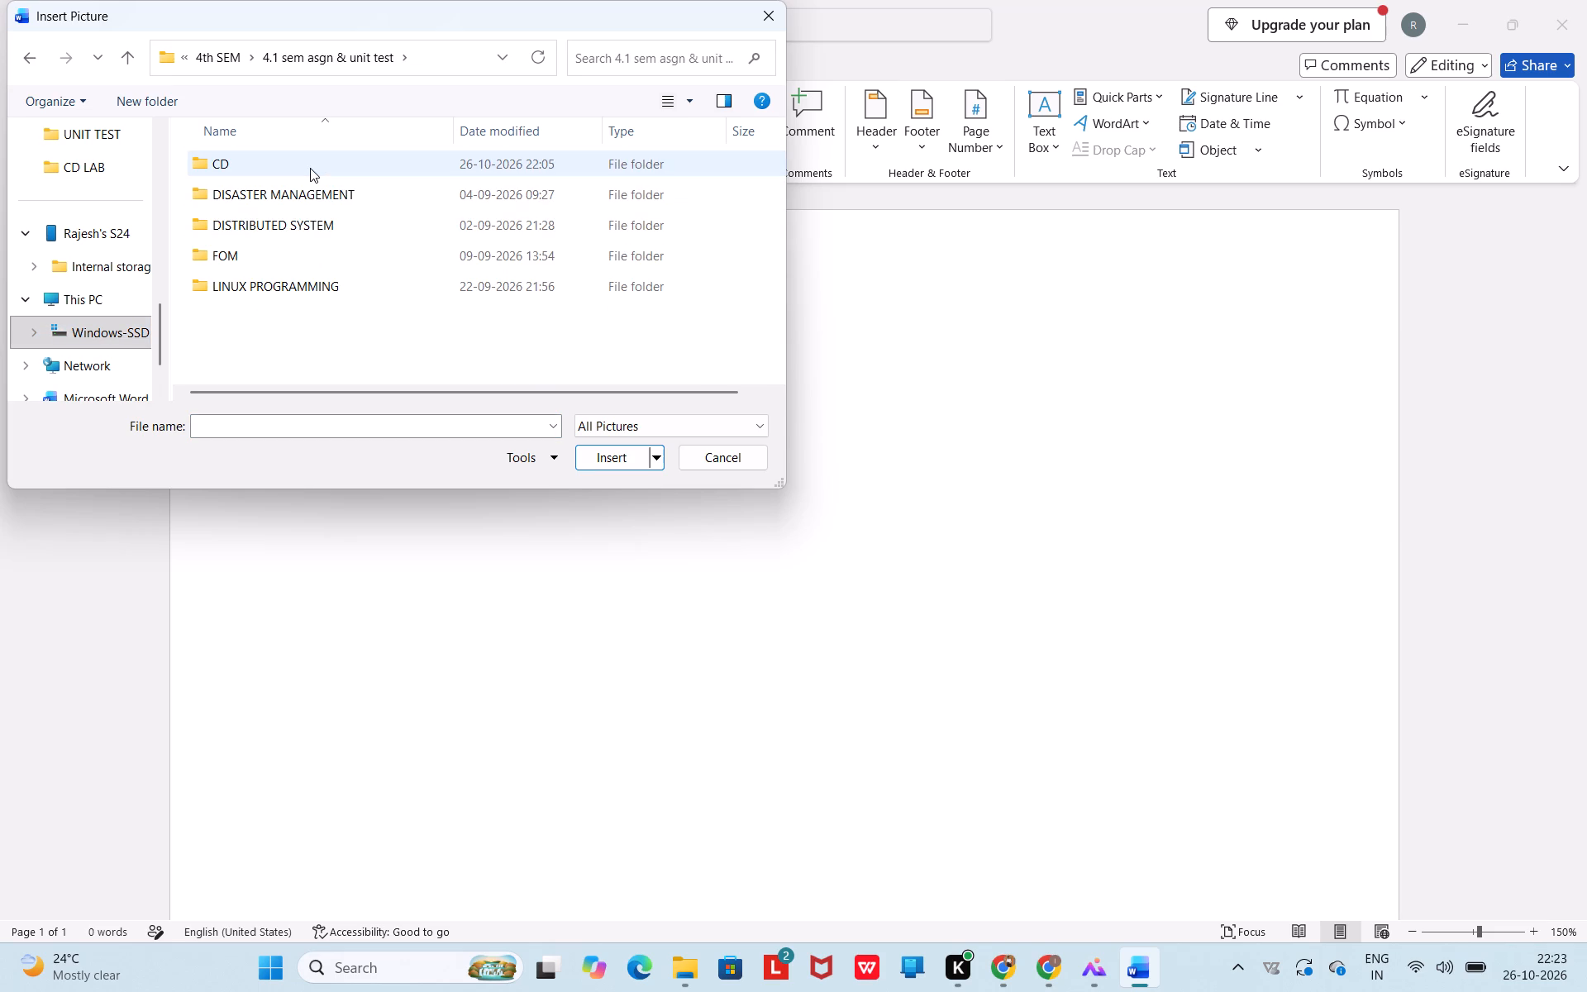
{"action": "double_click", "coordinate": [274, 176]}
{"action": "double_click", "coordinate": [298, 163]}
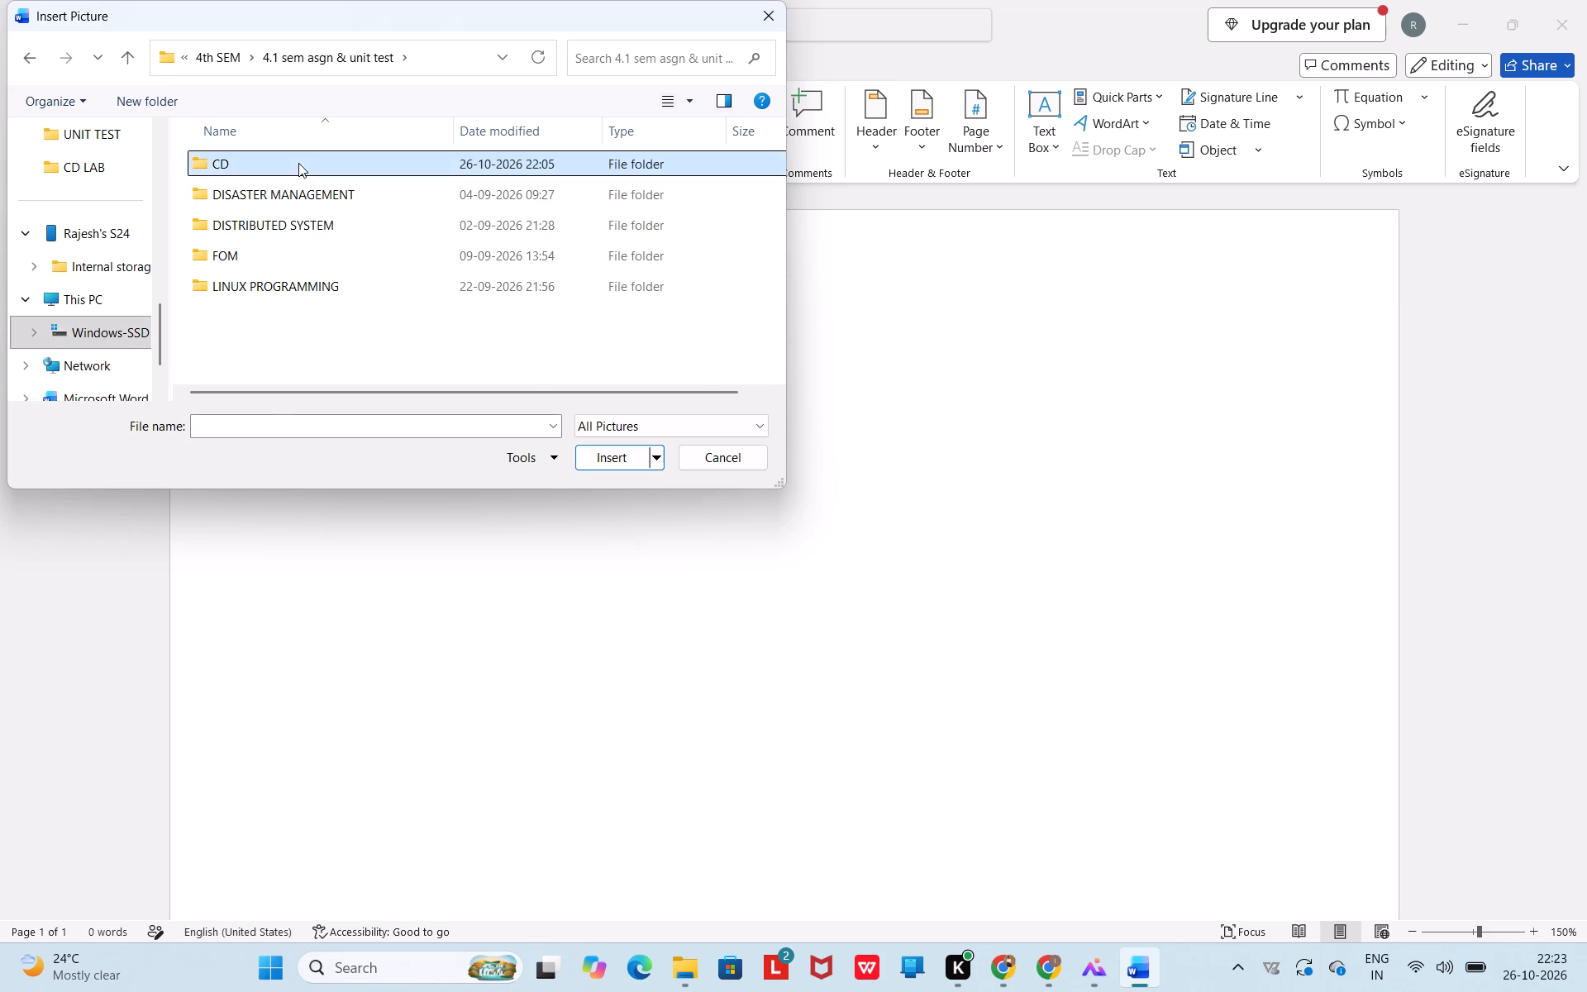
{"action": "double_click", "coordinate": [276, 197]}
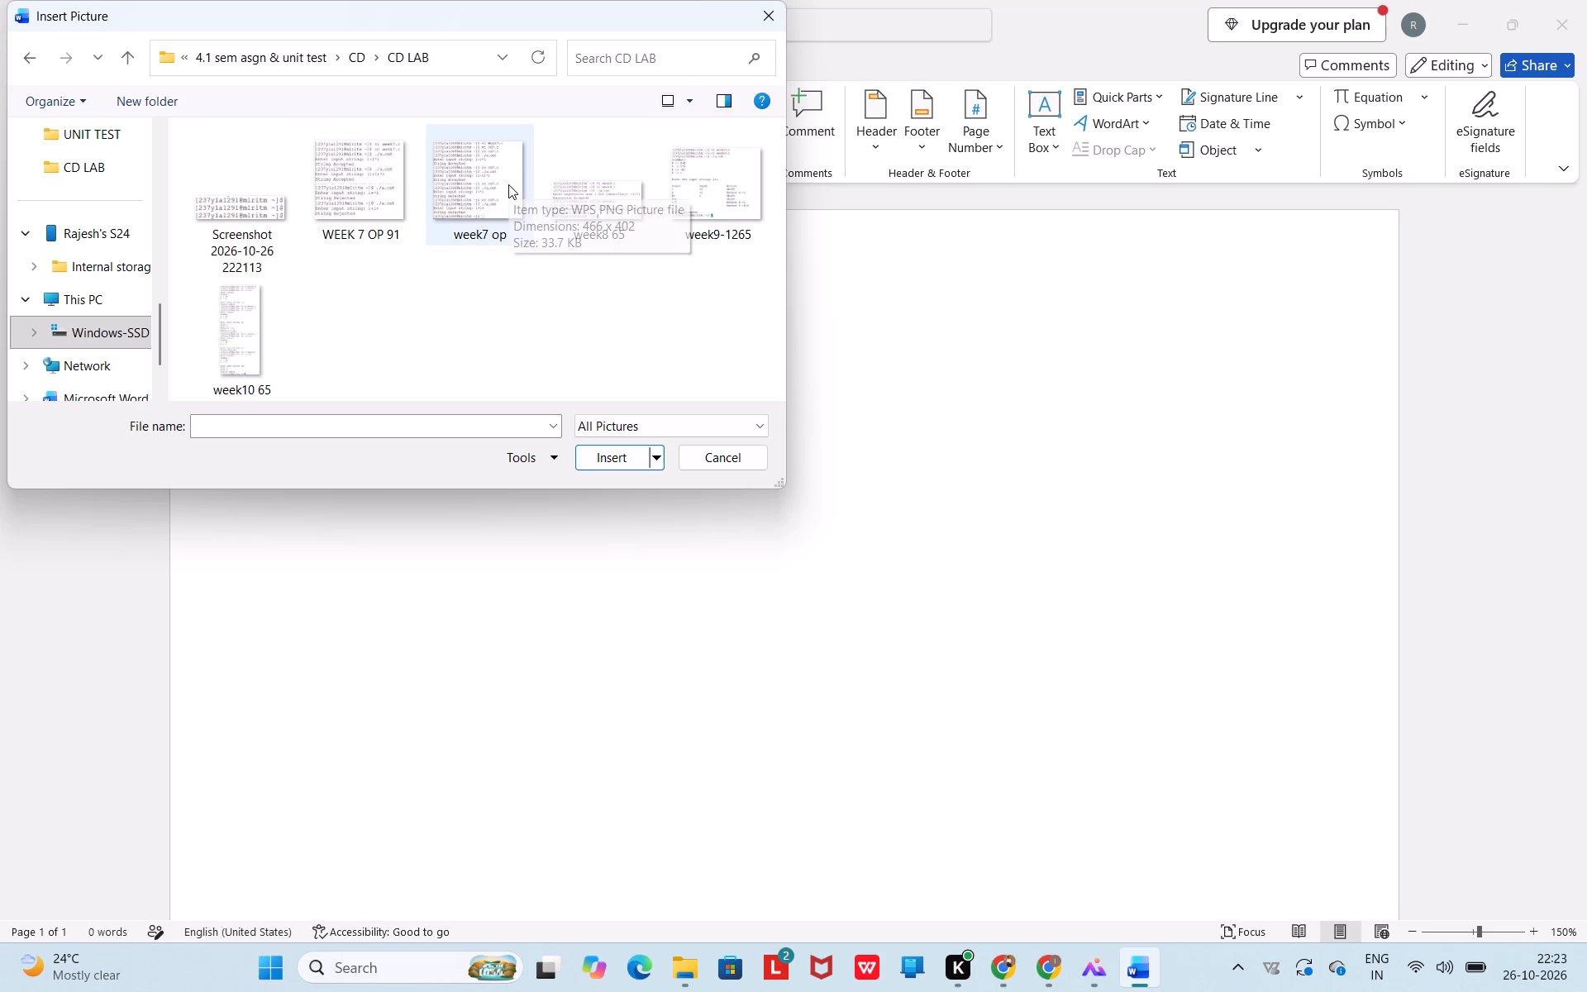
{"action": "left_click", "coordinate": [593, 186]}
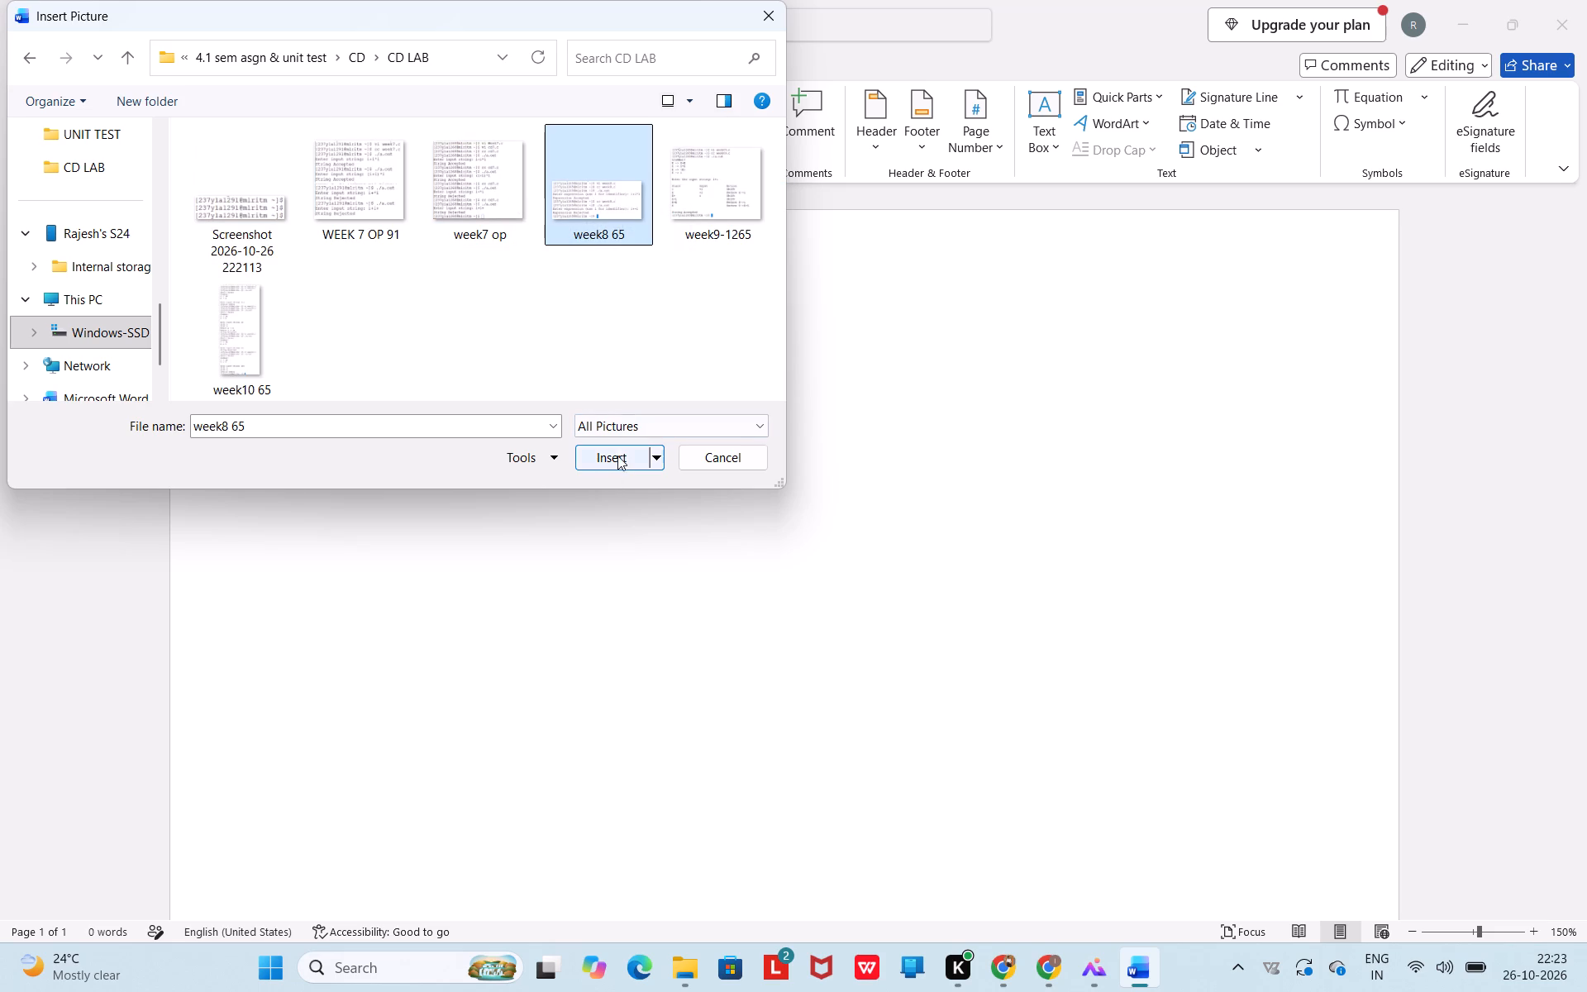
{"action": "left_click", "coordinate": [618, 453]}
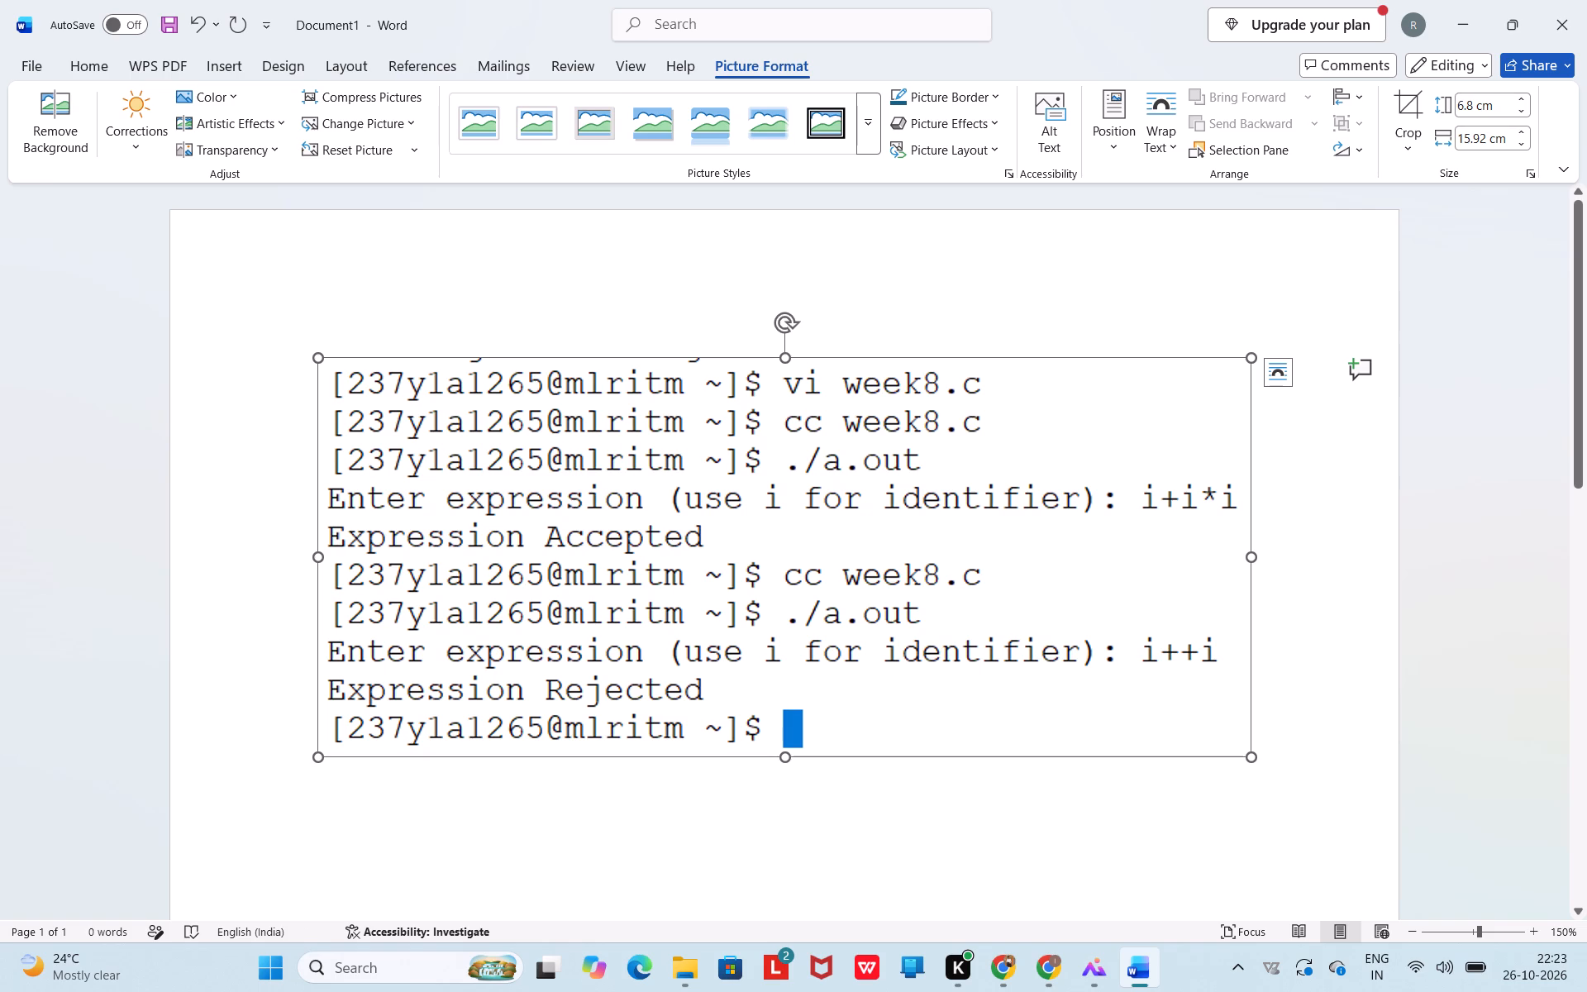
Shrink the week8 65 picture to about 5.18 by 12.13 cm and set its text wrapping to Tight.
{"action": "left_click_drag", "start_coordinate": [1249, 757], "coordinate": [1040, 697]}
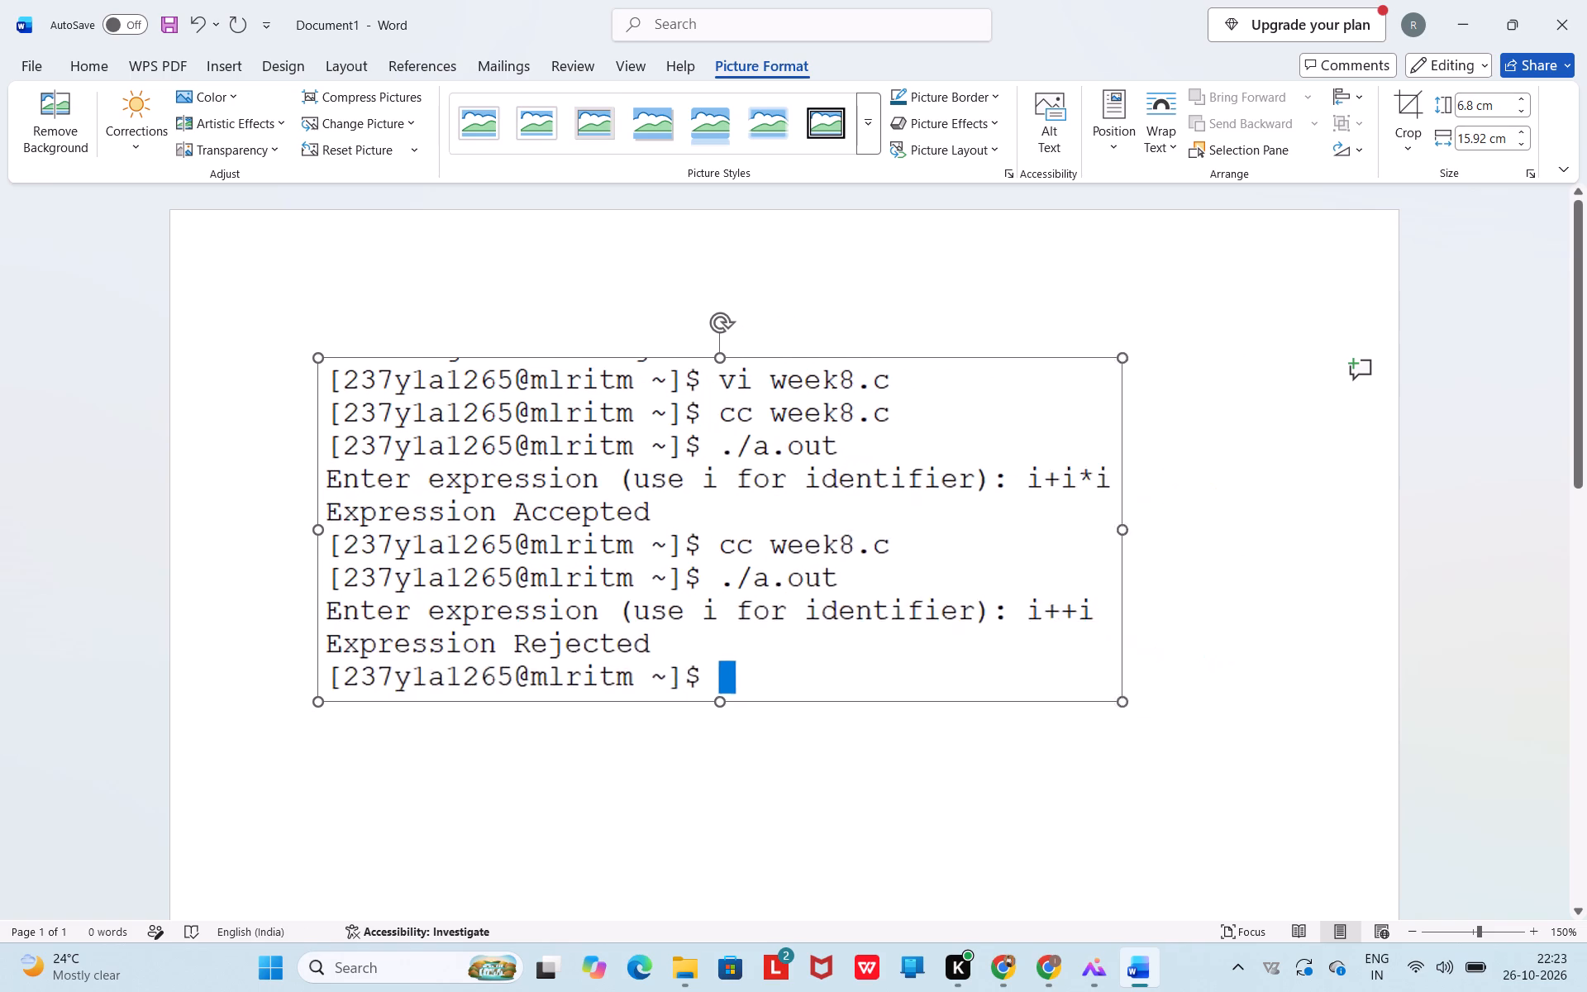
{"action": "left_click_drag", "start_coordinate": [1040, 697], "coordinate": [964, 661]}
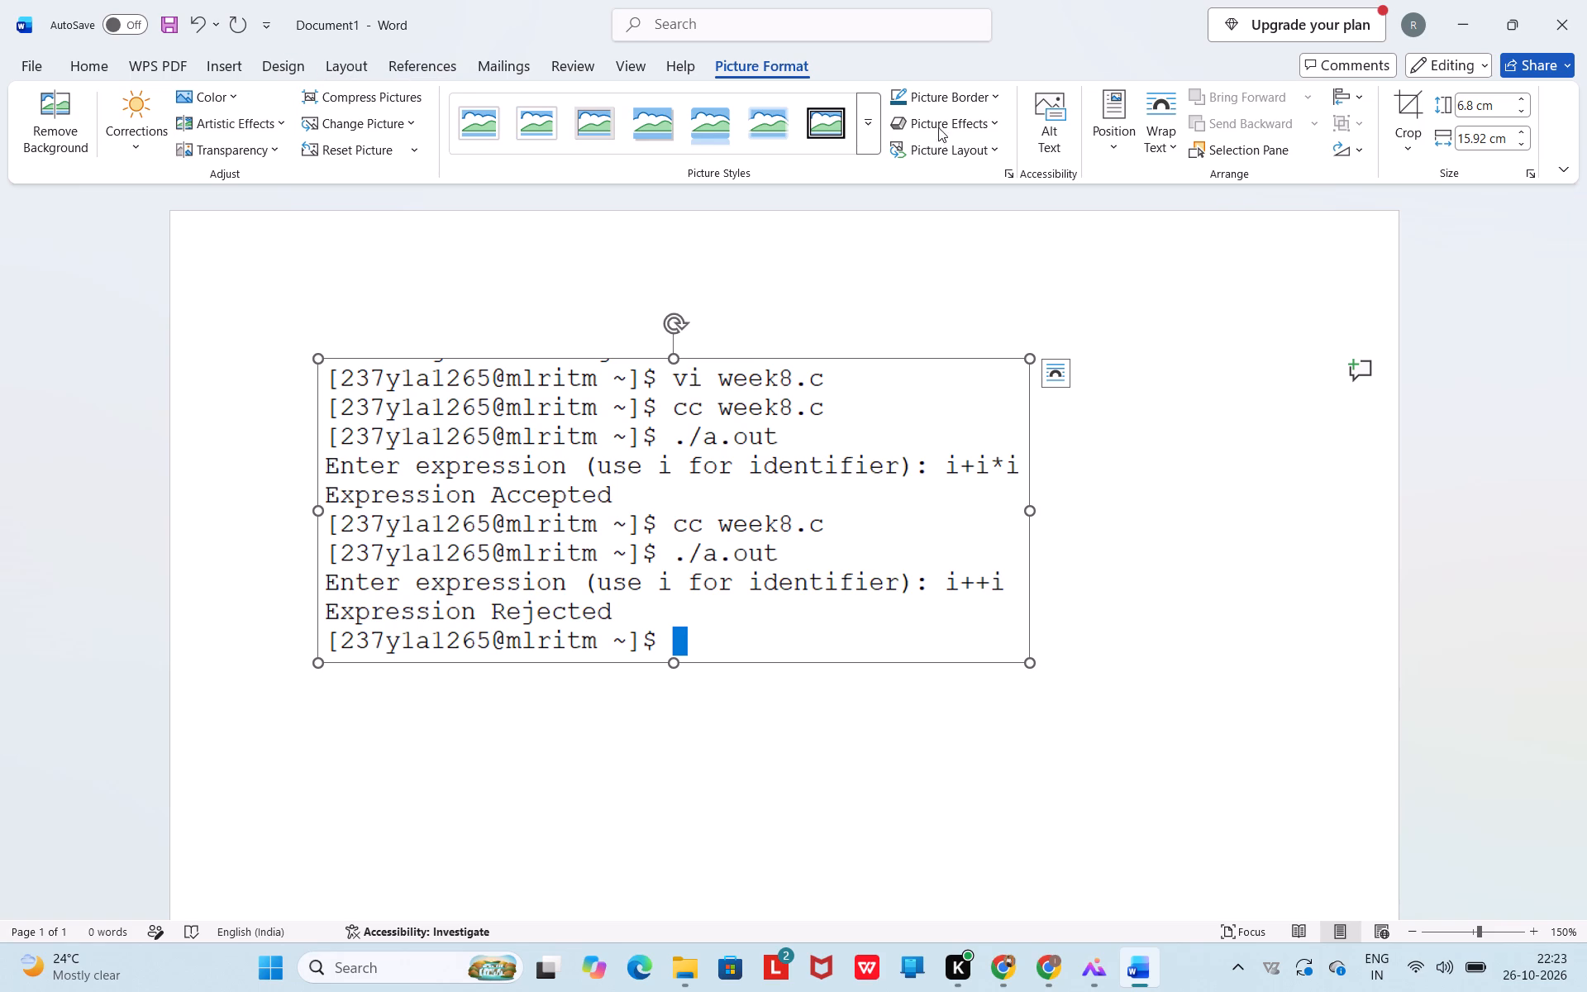
{"action": "left_click", "coordinate": [1164, 111]}
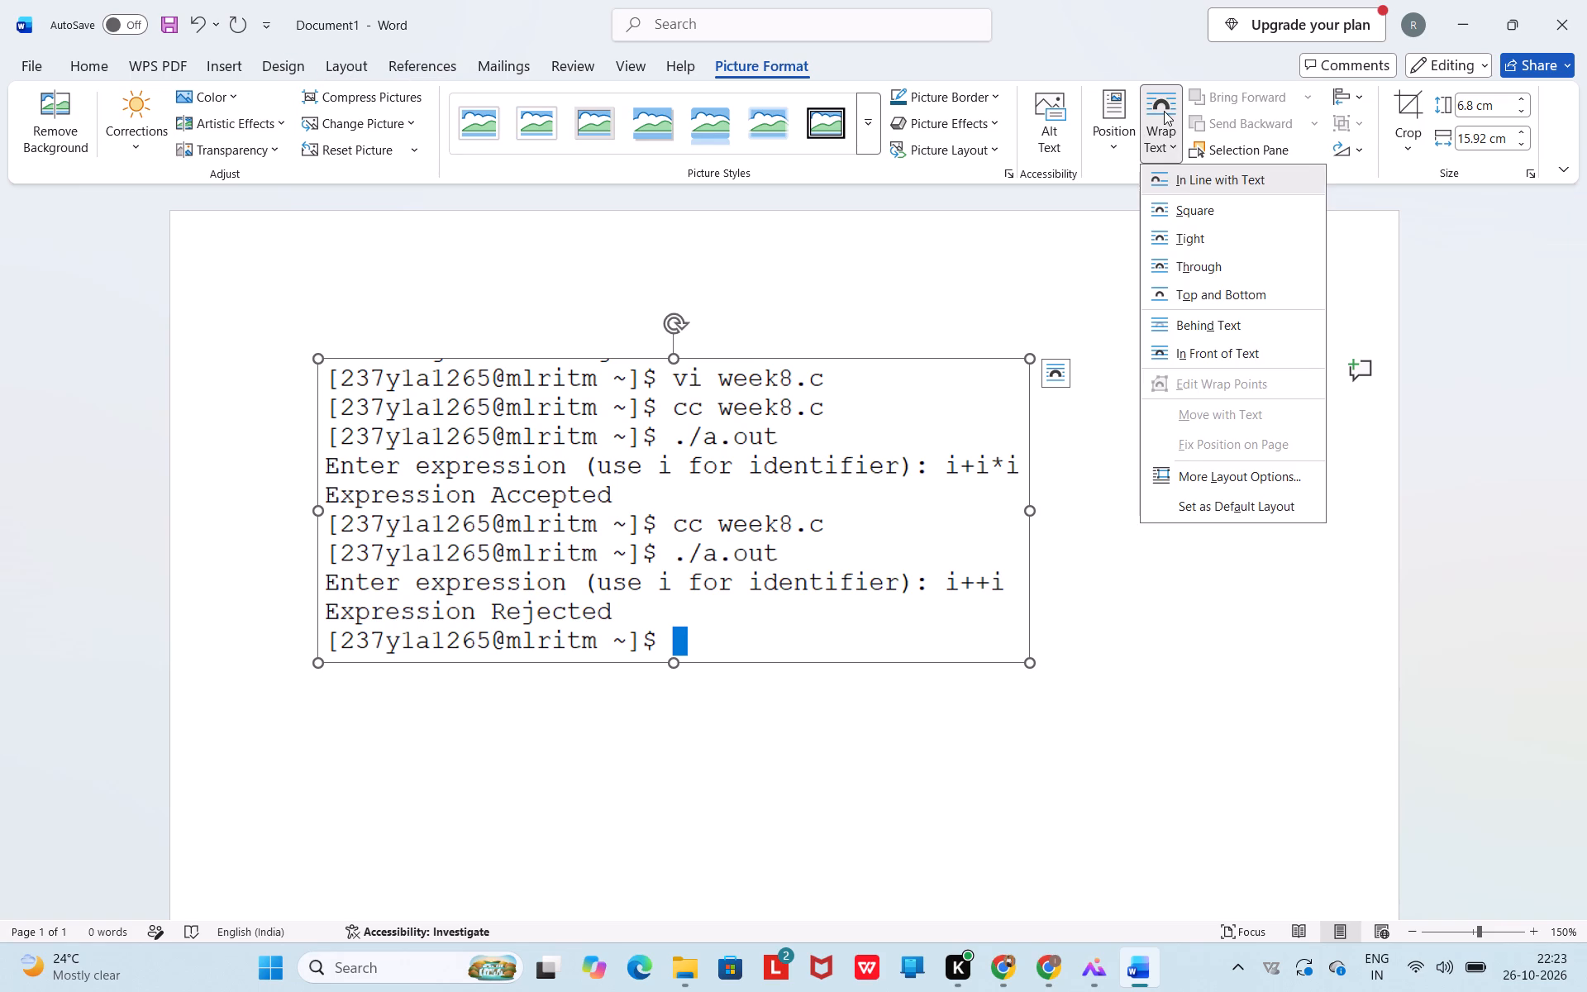
{"action": "left_click", "coordinate": [1182, 233]}
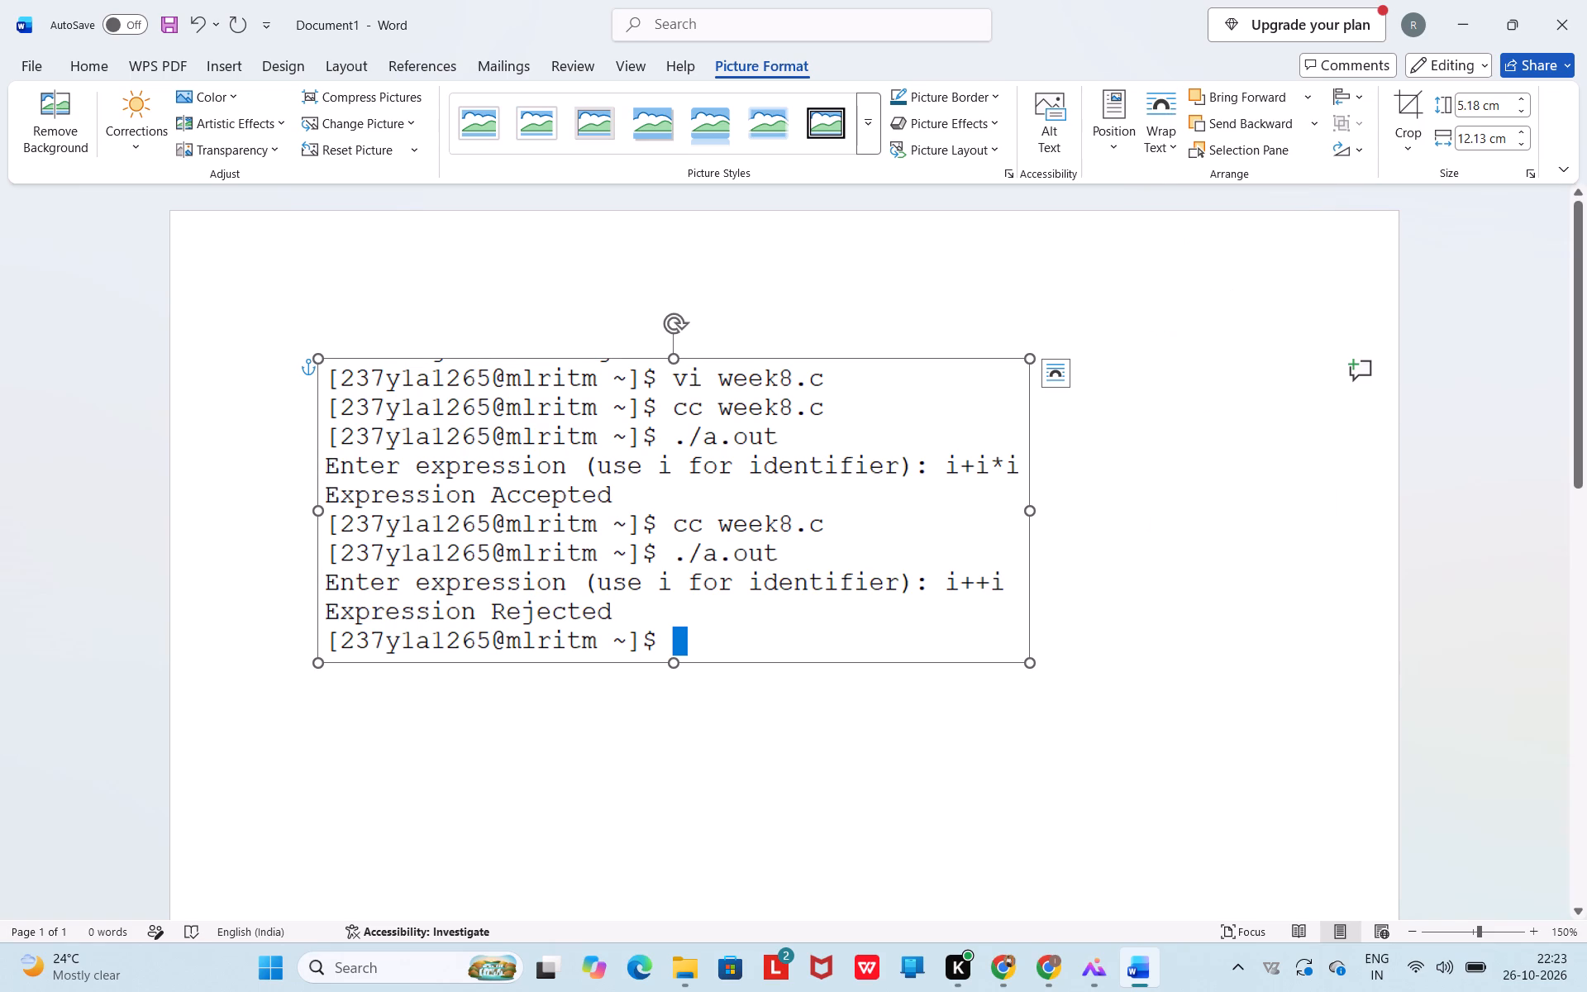
{"action": "left_click", "coordinate": [245, 61]}
{"action": "left_click", "coordinate": [236, 138]}
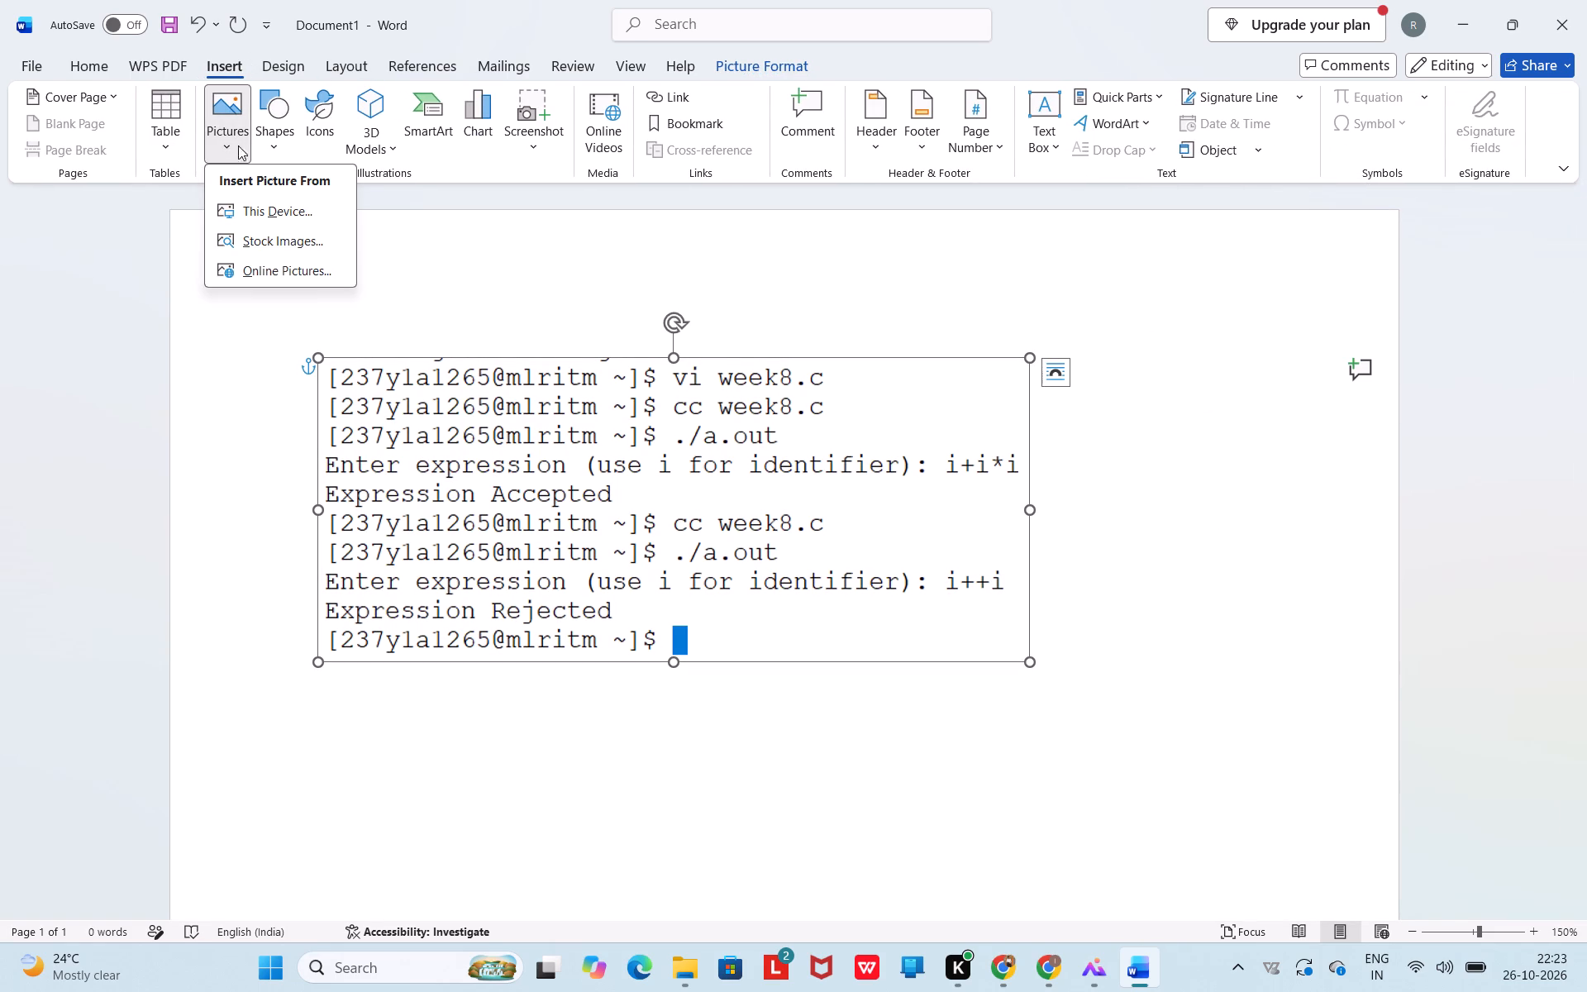
{"action": "left_click", "coordinate": [270, 204]}
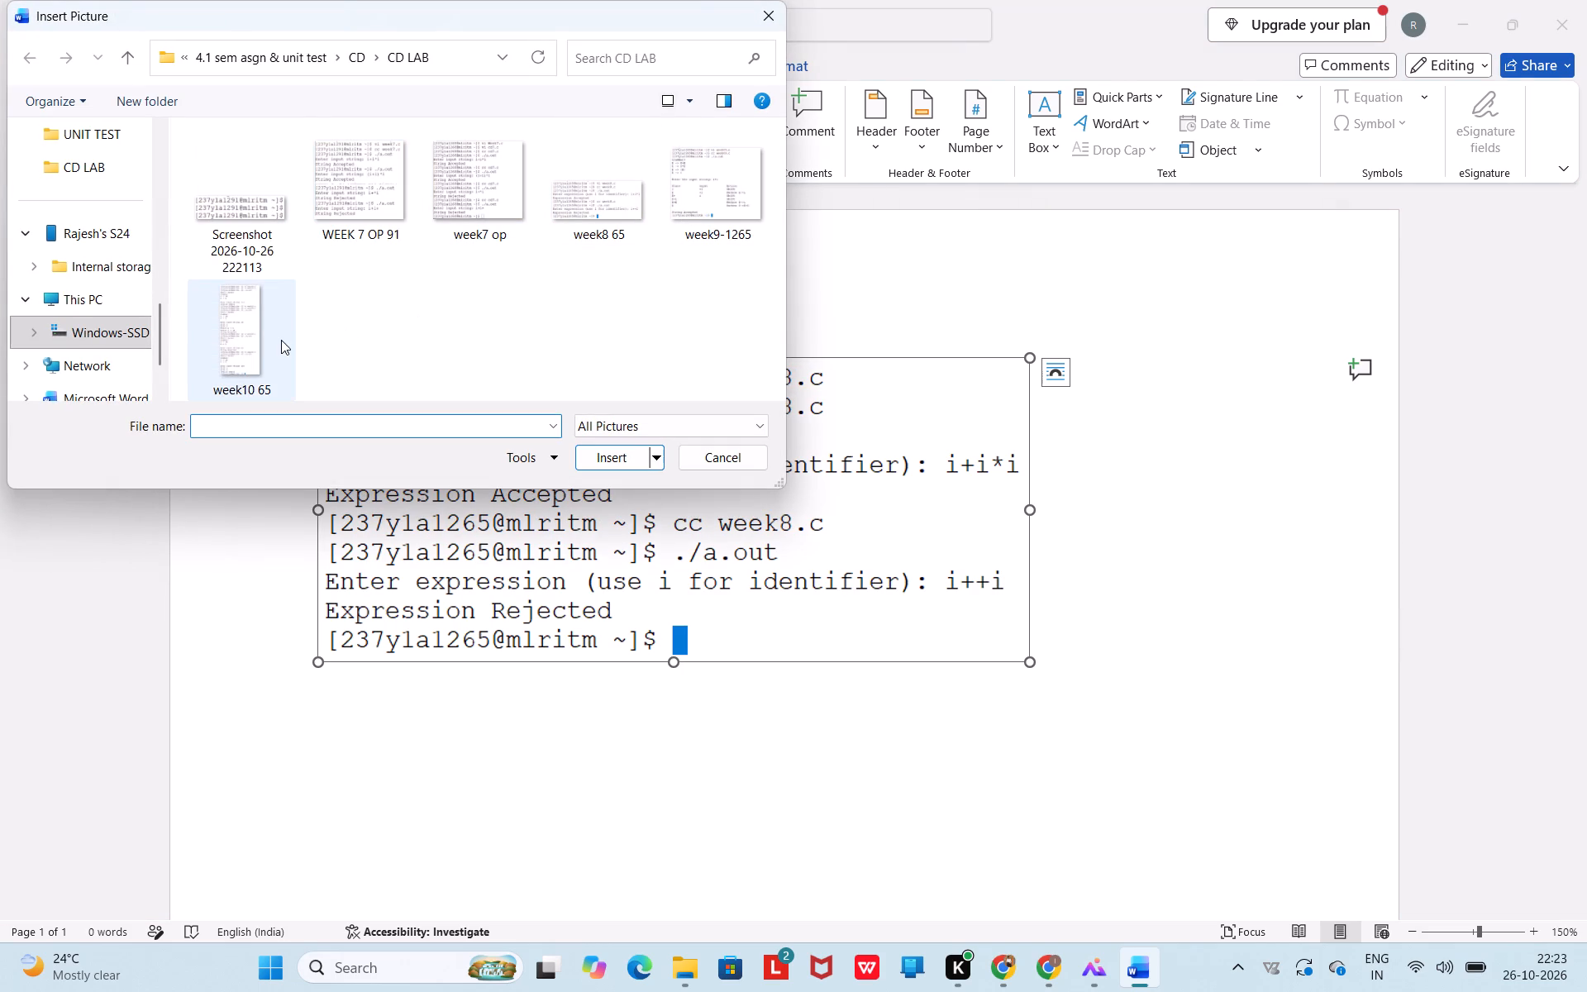
{"action": "left_click", "coordinate": [247, 217]}
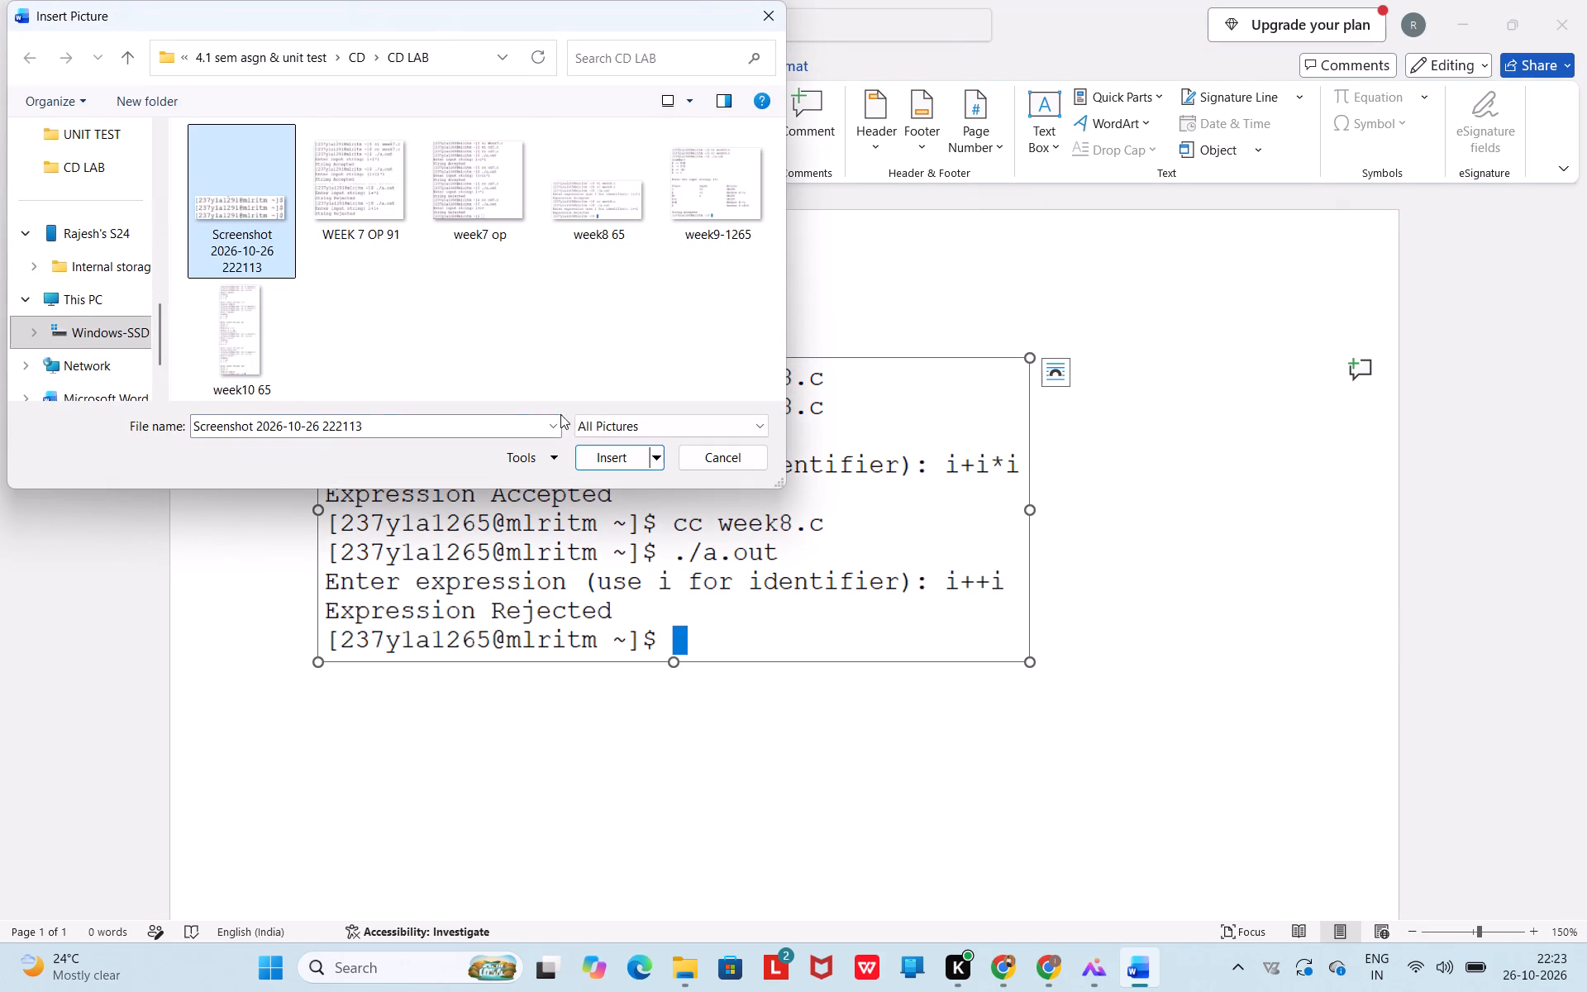
{"action": "left_click", "coordinate": [618, 457]}
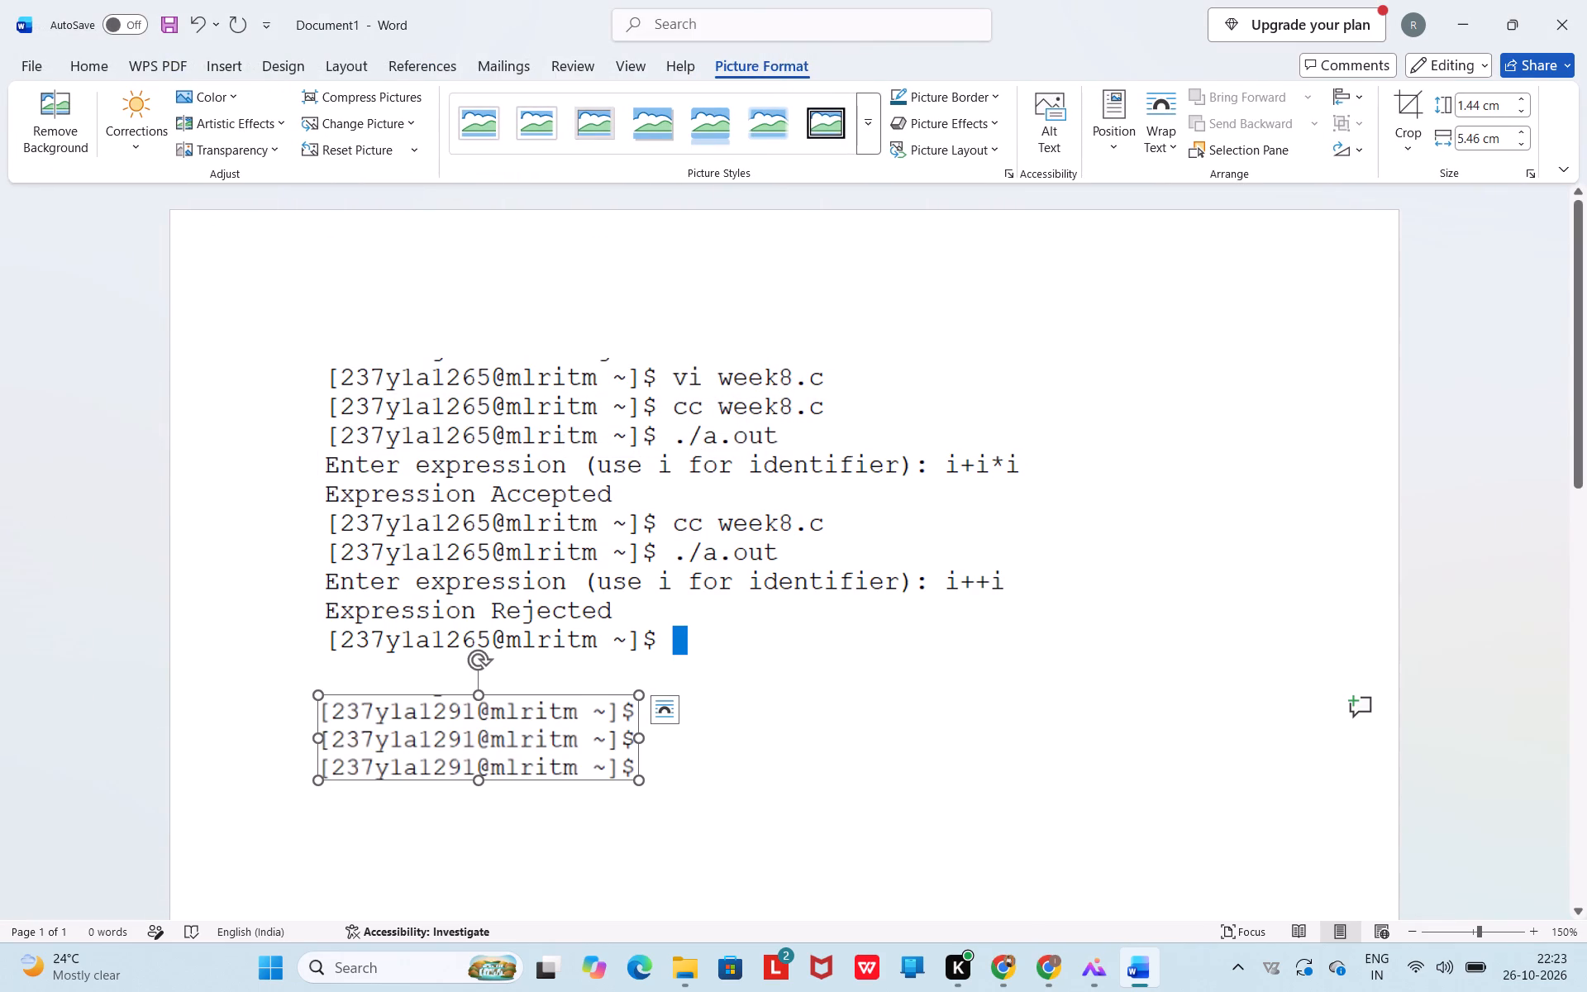
Set the inserted prompt screenshot's text wrapping to In Front of Text.
{"action": "left_click_drag", "start_coordinate": [561, 725], "coordinate": [594, 757]}
{"action": "left_click", "coordinate": [594, 757]}
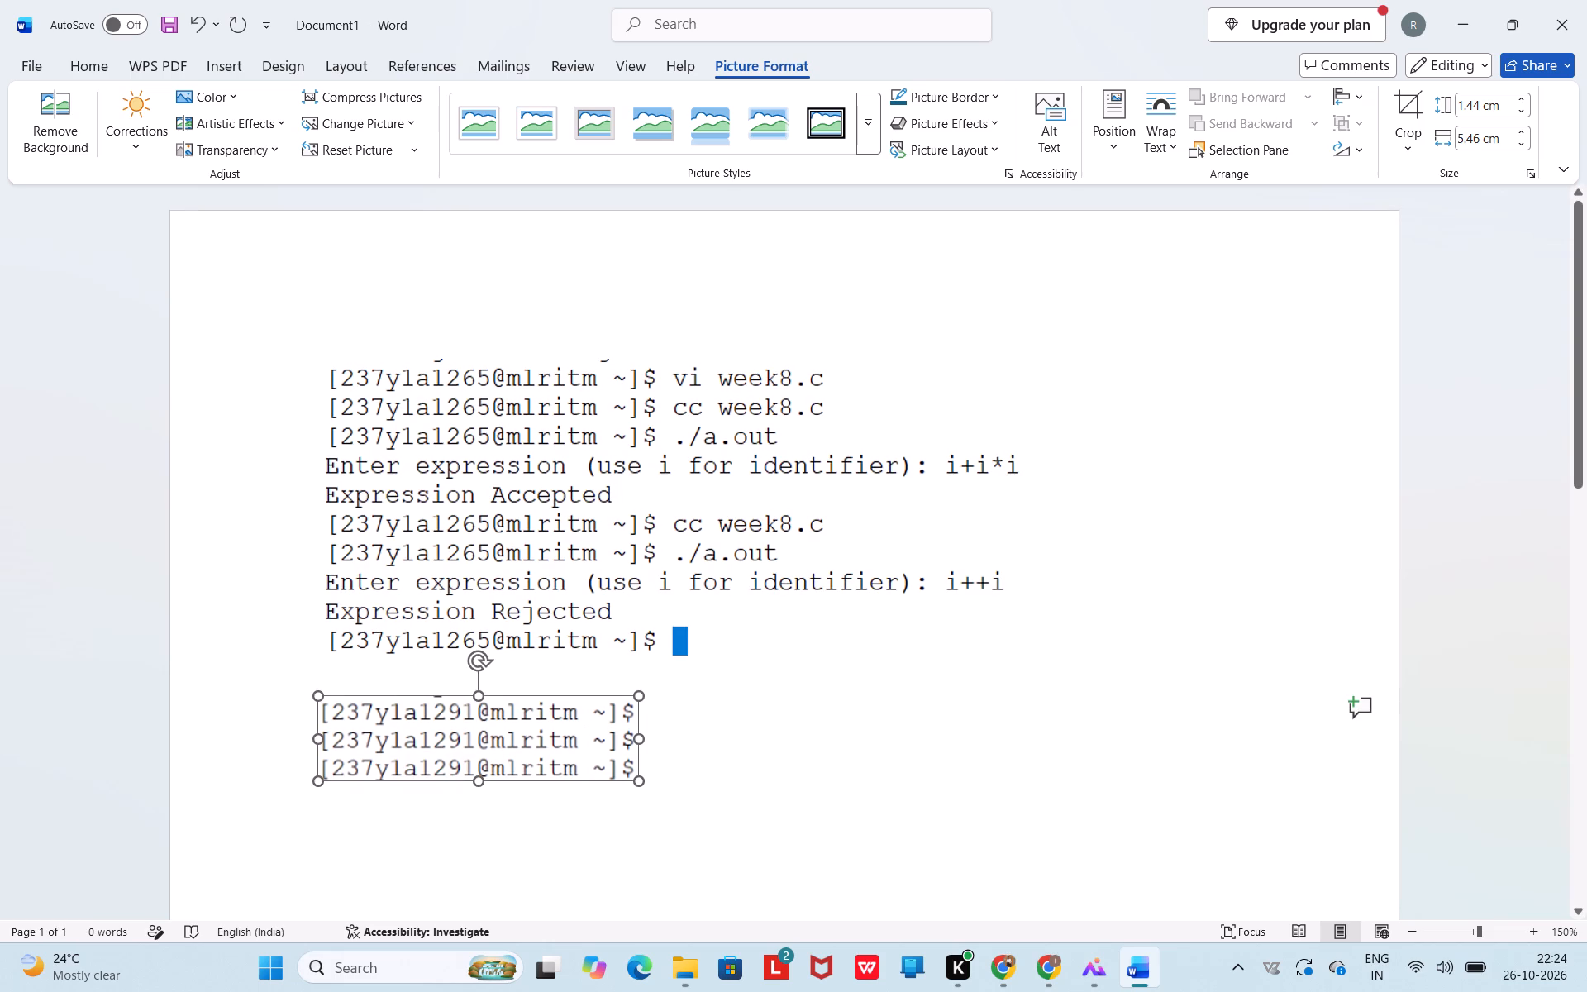
{"action": "left_click", "coordinate": [659, 714]}
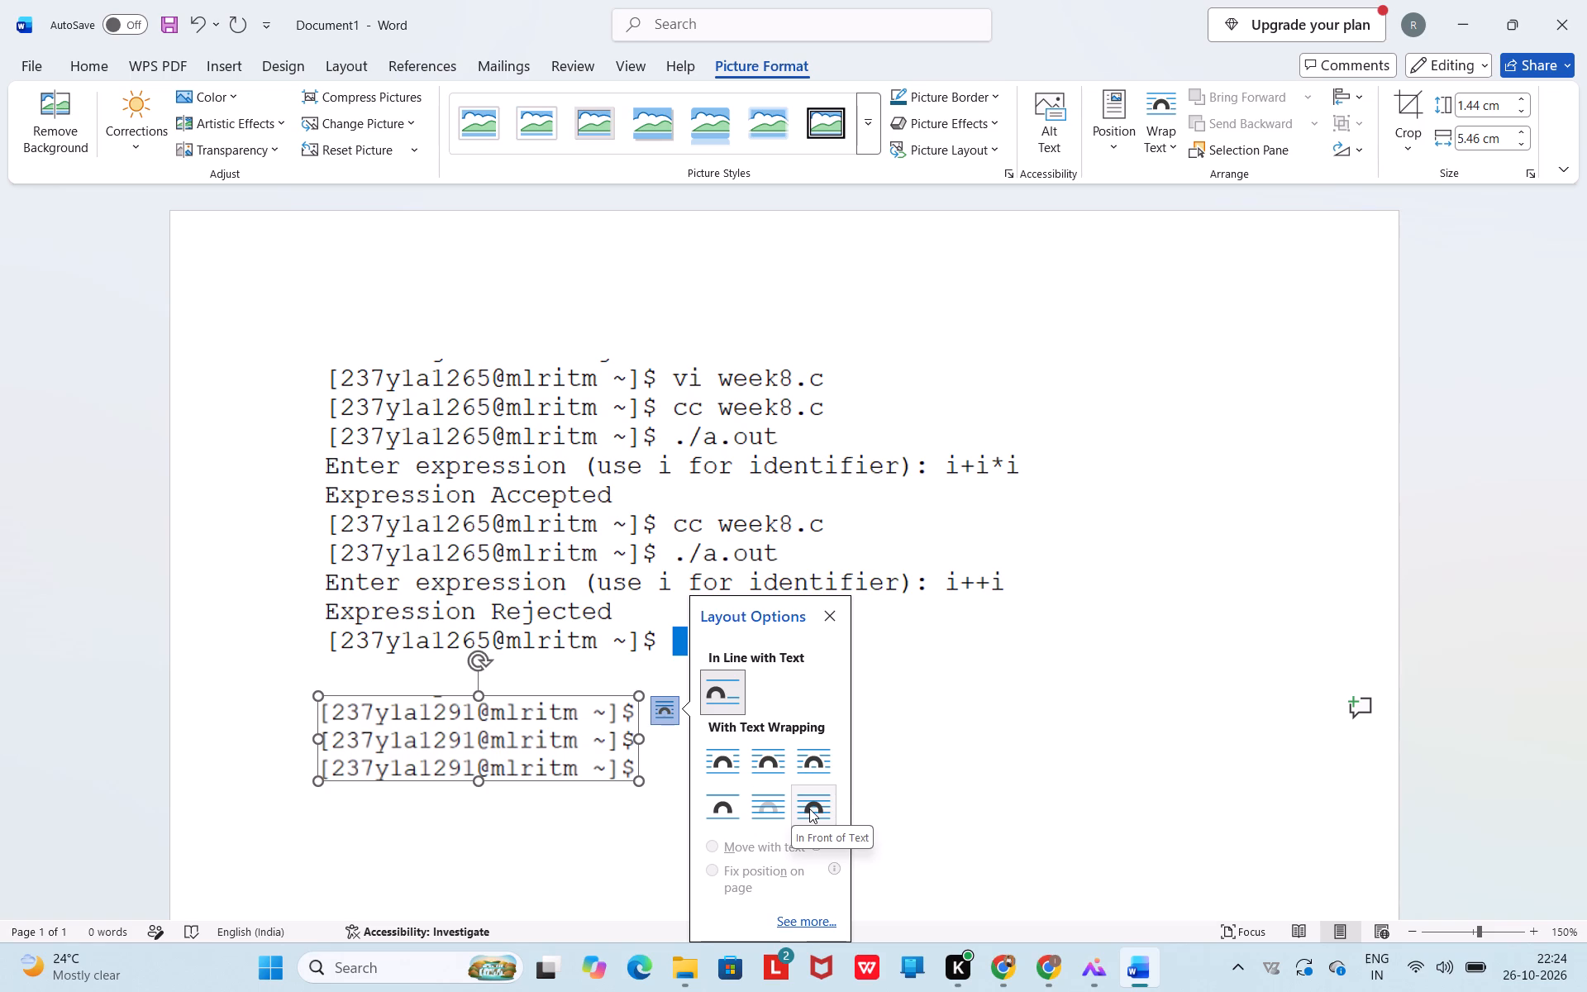
{"action": "left_click", "coordinate": [823, 810]}
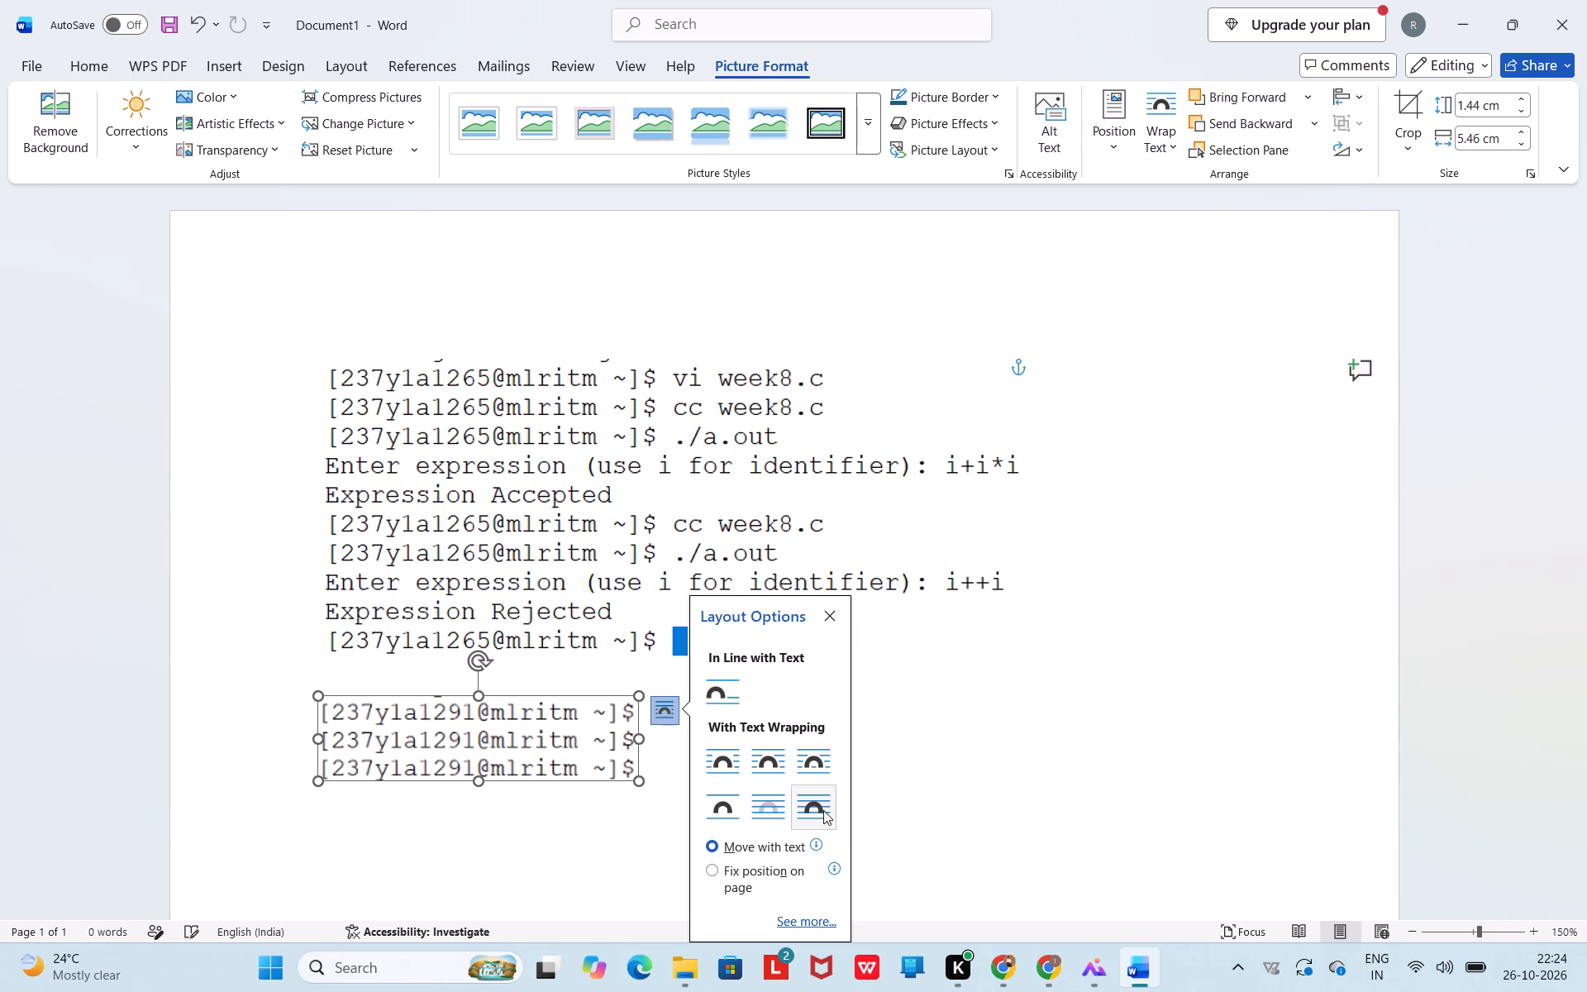
Lay the prompt screenshot over the first three prompts of the week8 65 picture and enlarge it to about 1.48 by 5.63 cm.
{"action": "left_click_drag", "start_coordinate": [547, 745], "coordinate": [554, 433]}
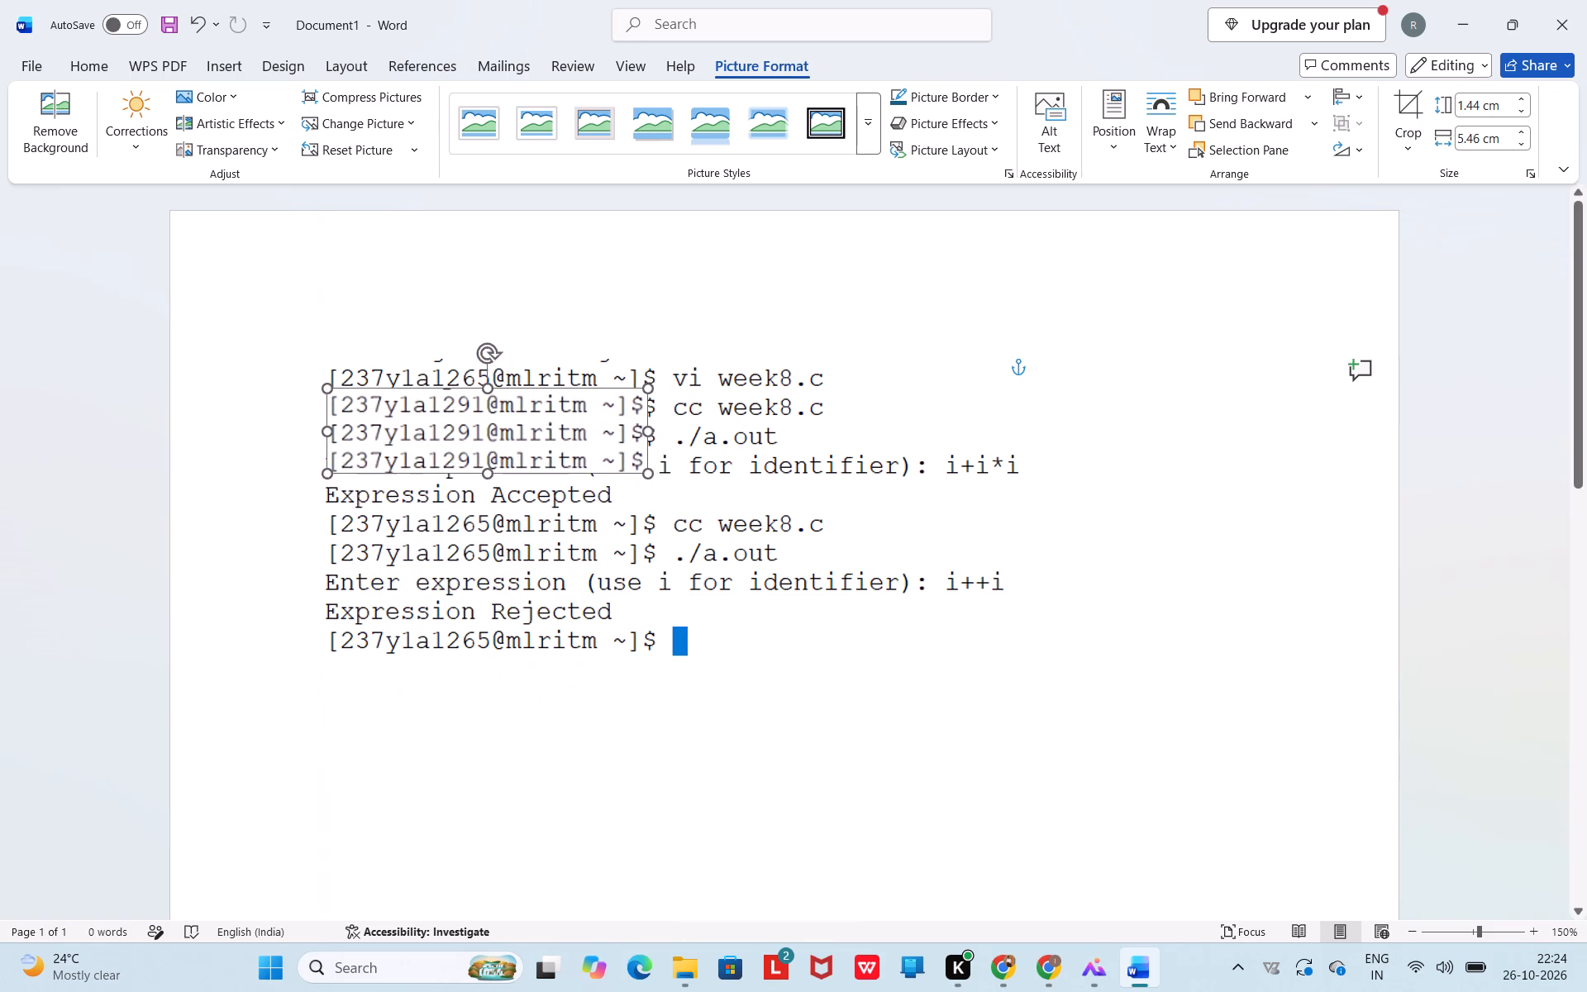
{"action": "left_click_drag", "start_coordinate": [554, 433], "coordinate": [562, 414]}
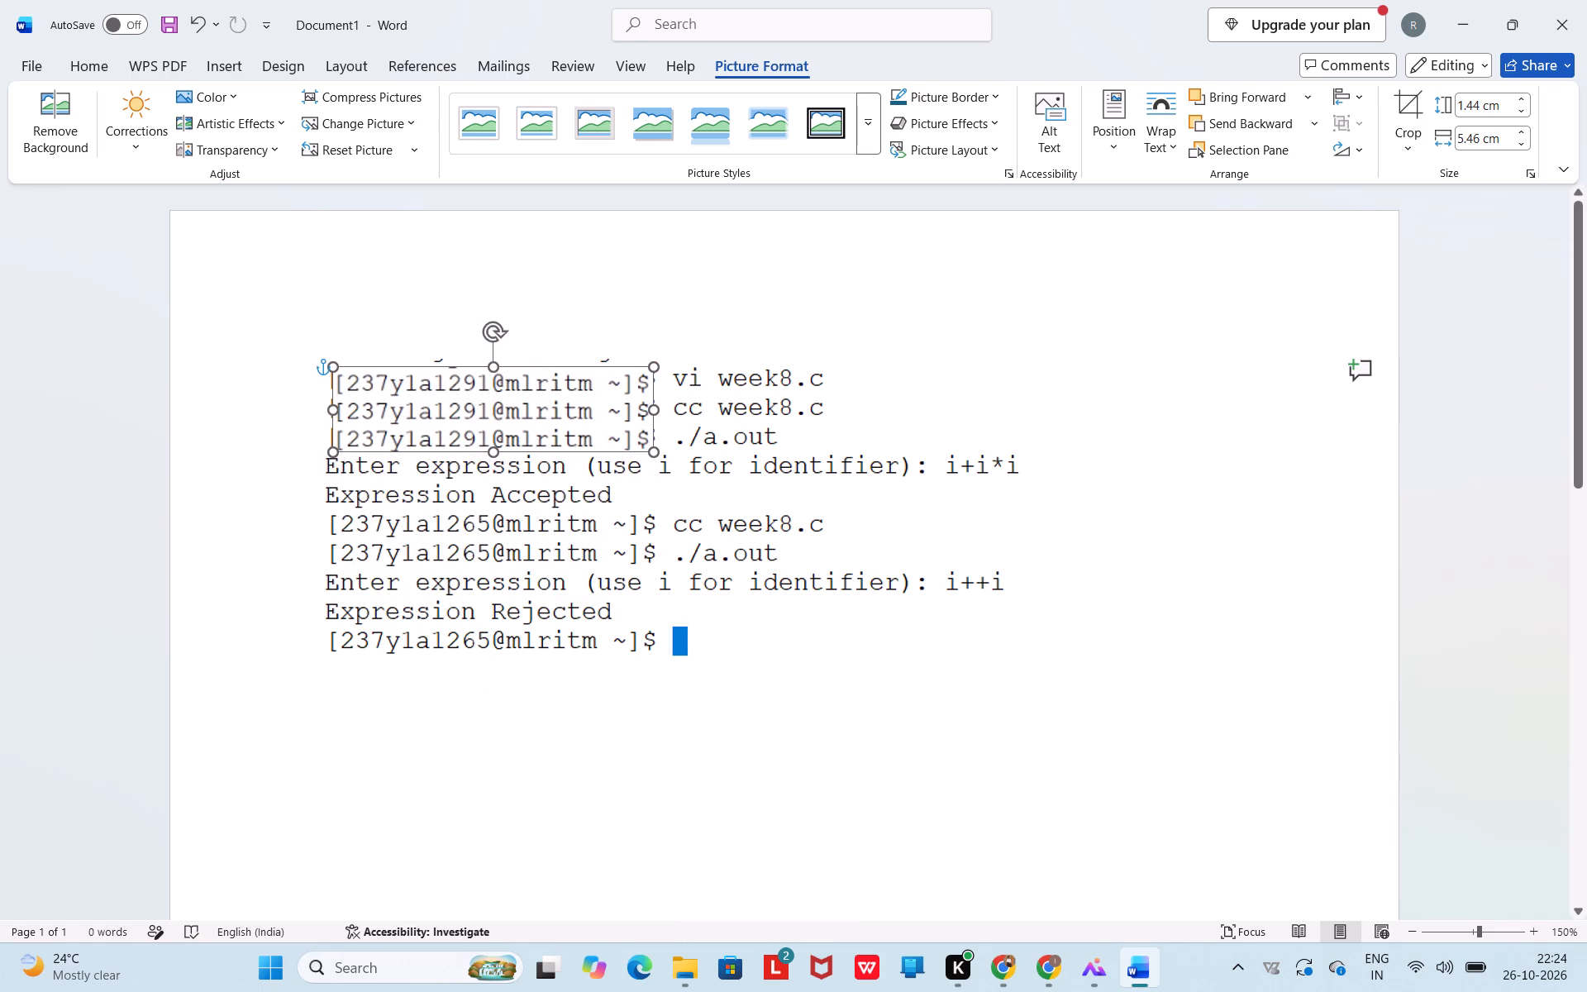
{"action": "left_click_drag", "start_coordinate": [562, 414], "coordinate": [556, 413]}
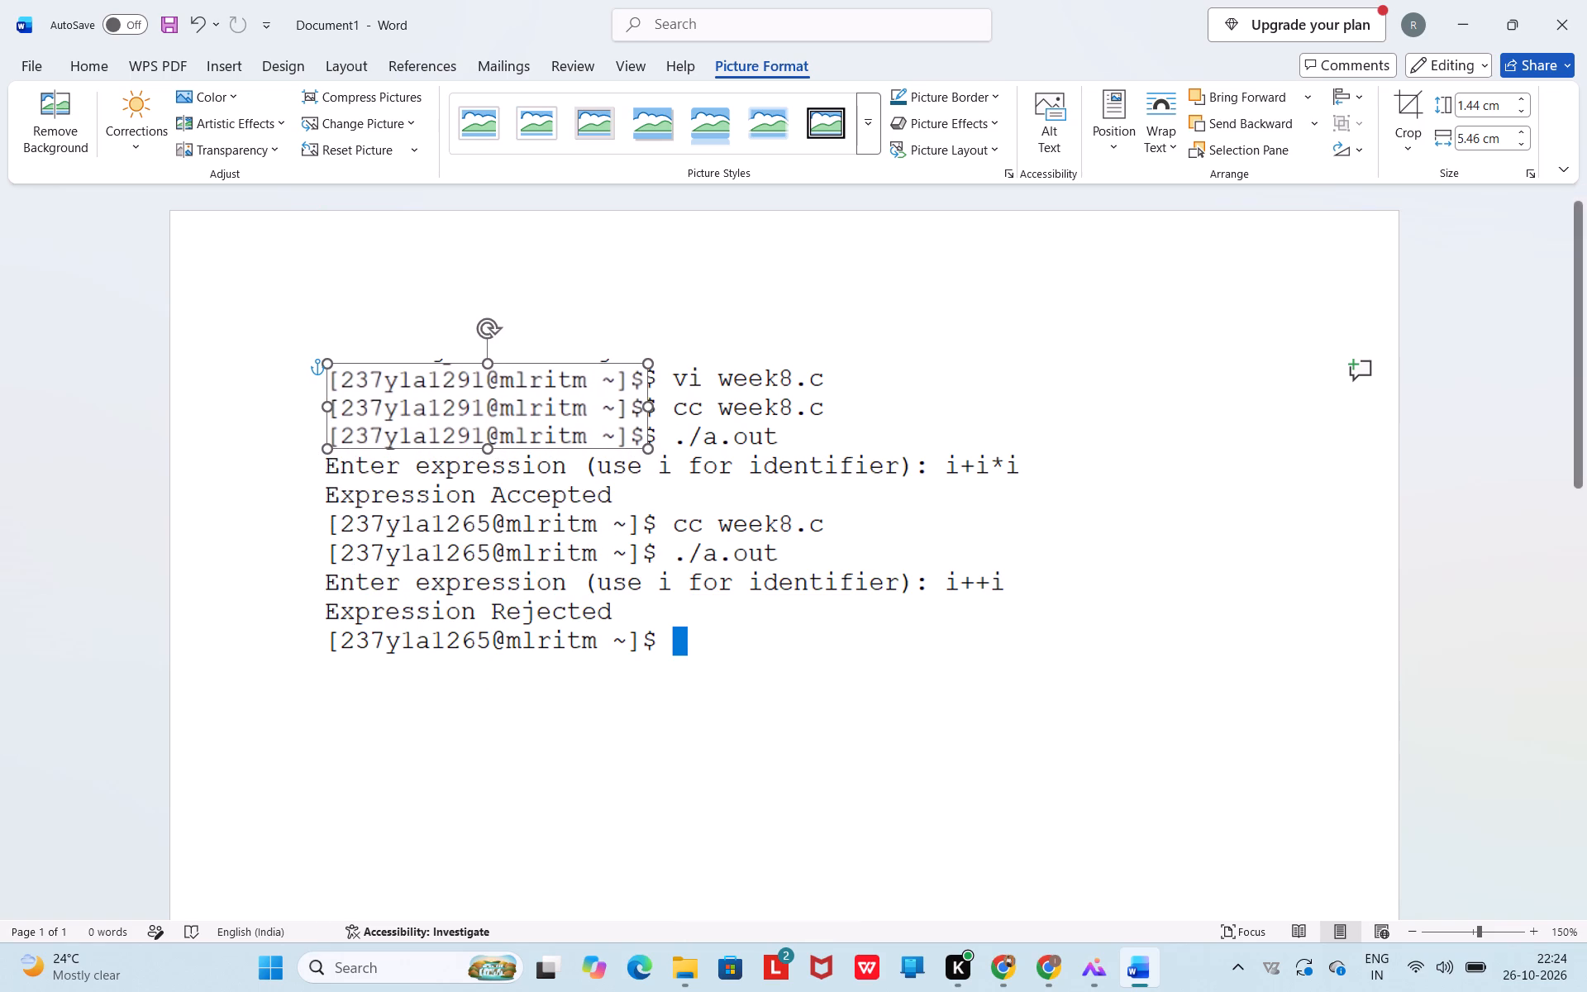
{"action": "left_click_drag", "start_coordinate": [556, 413], "coordinate": [556, 416]}
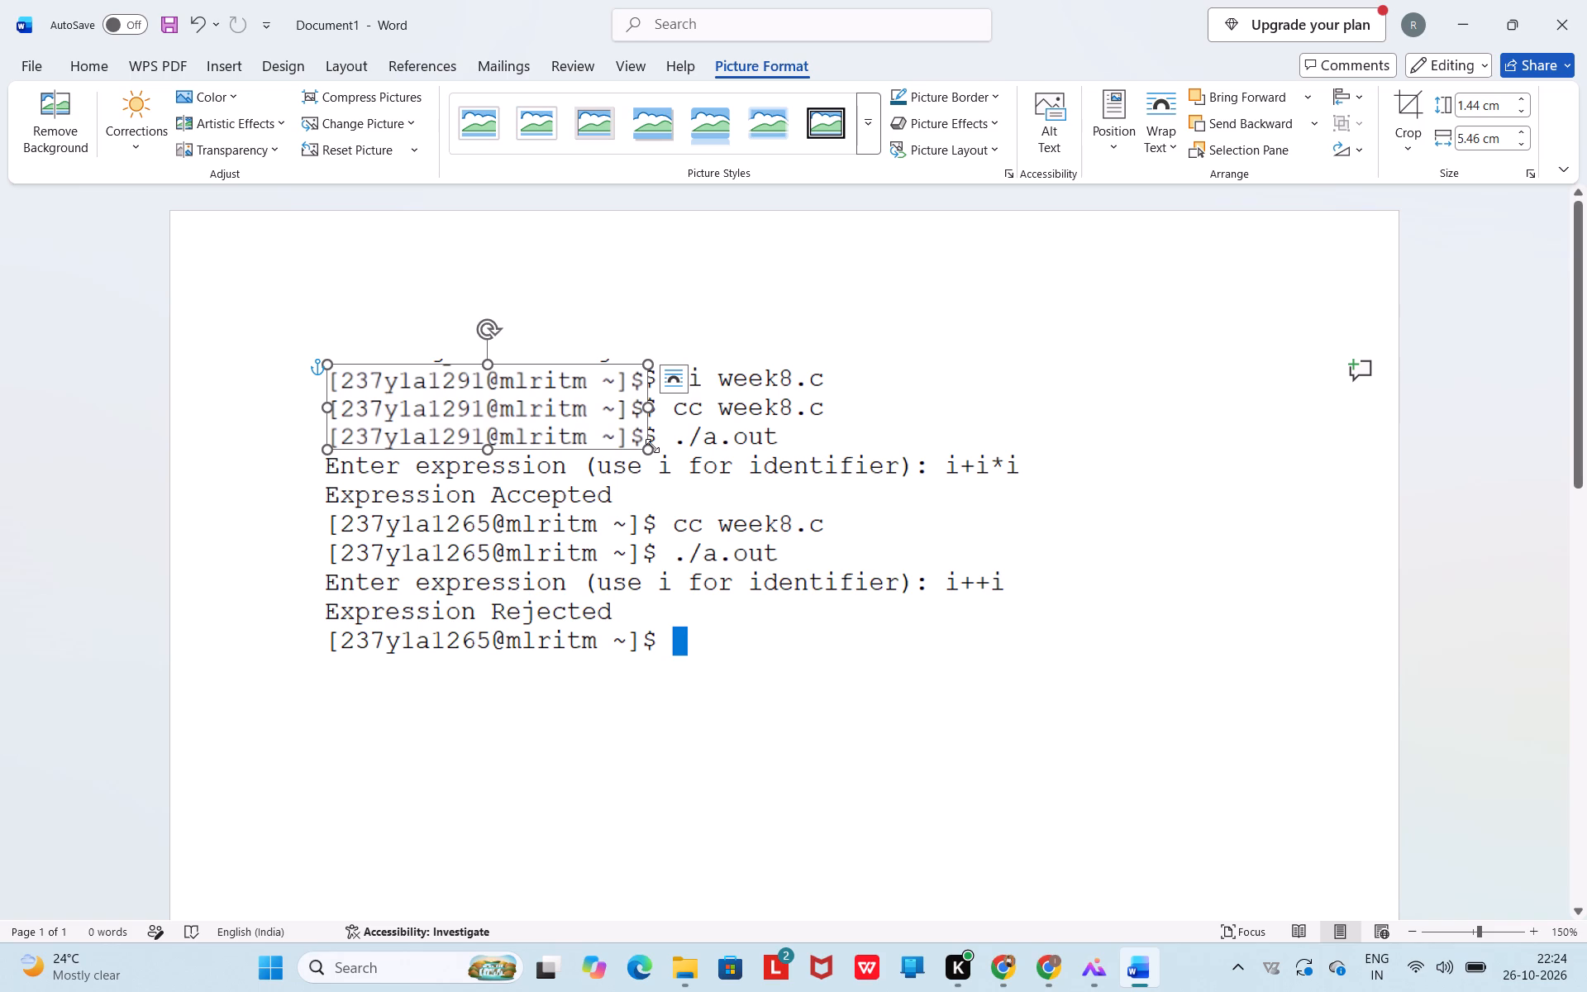
{"action": "left_click_drag", "start_coordinate": [650, 451], "coordinate": [656, 447]}
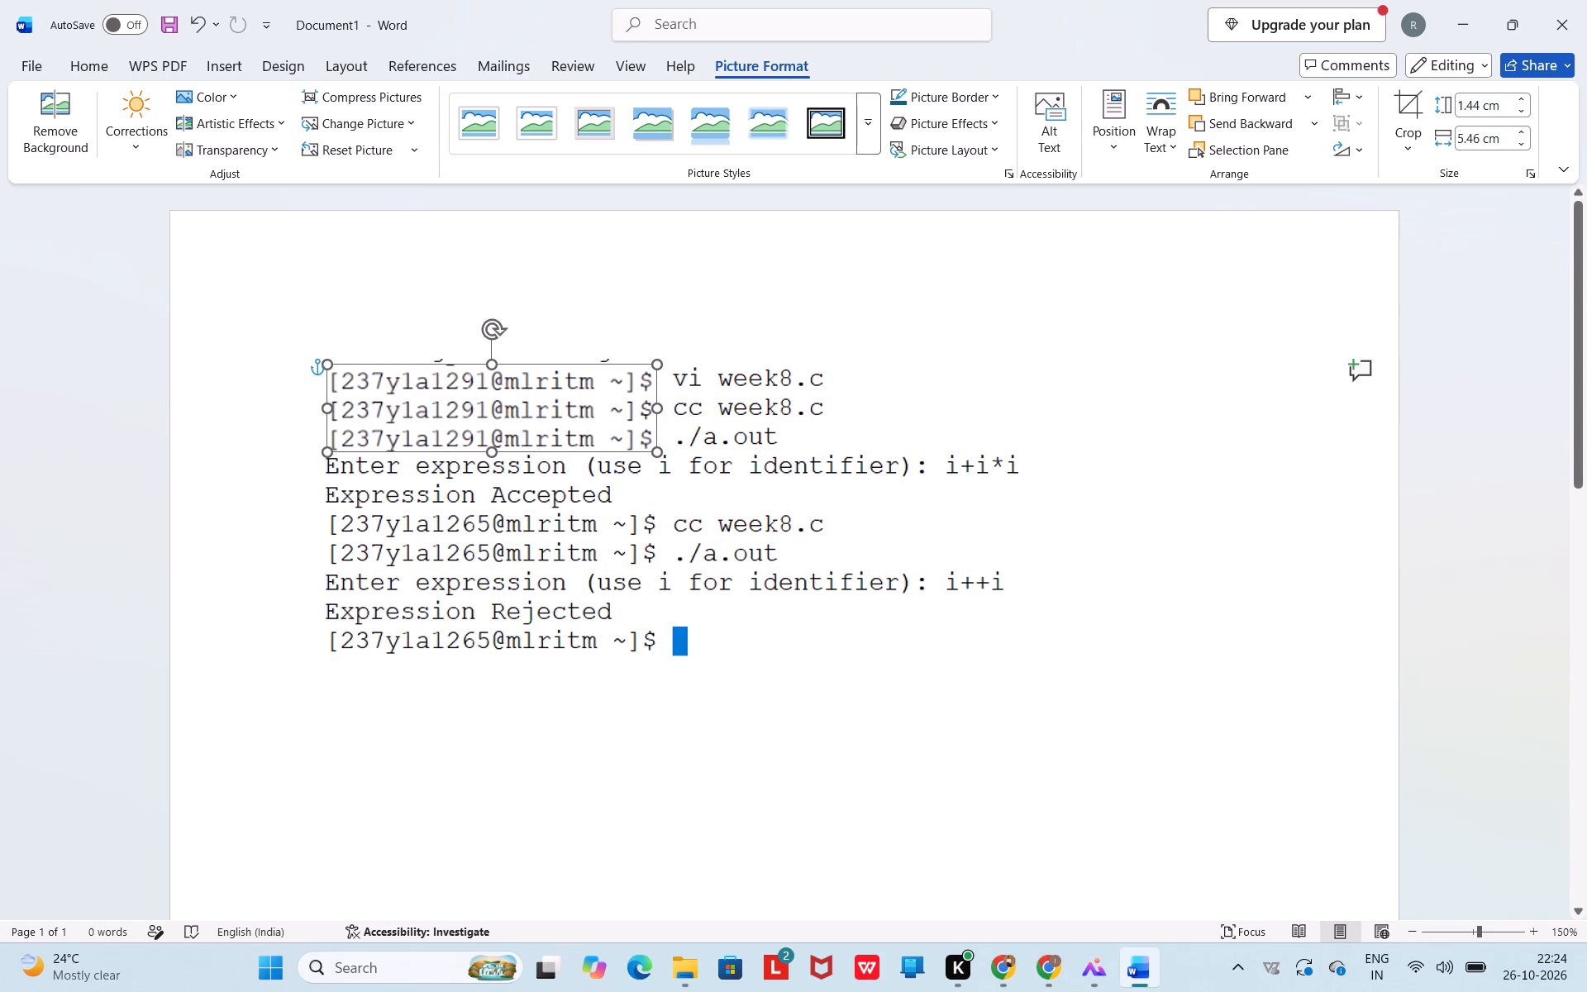
{"action": "left_click_drag", "start_coordinate": [656, 447], "coordinate": [657, 447]}
{"action": "left_click", "coordinate": [792, 296]}
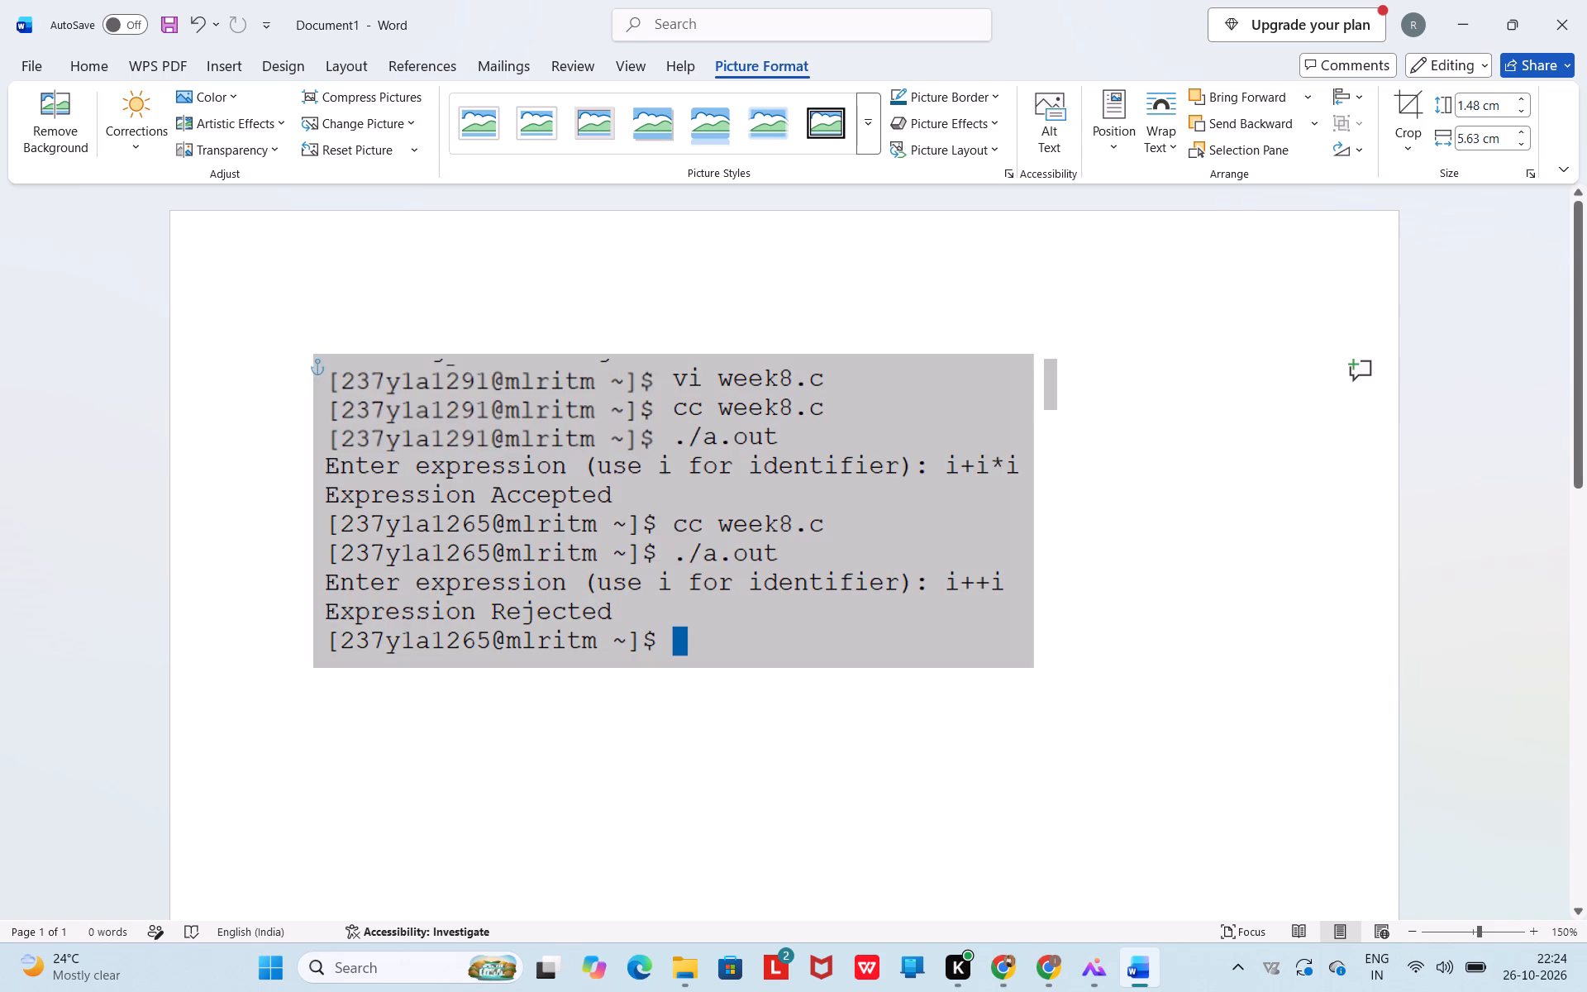
{"action": "left_click", "coordinate": [565, 265]}
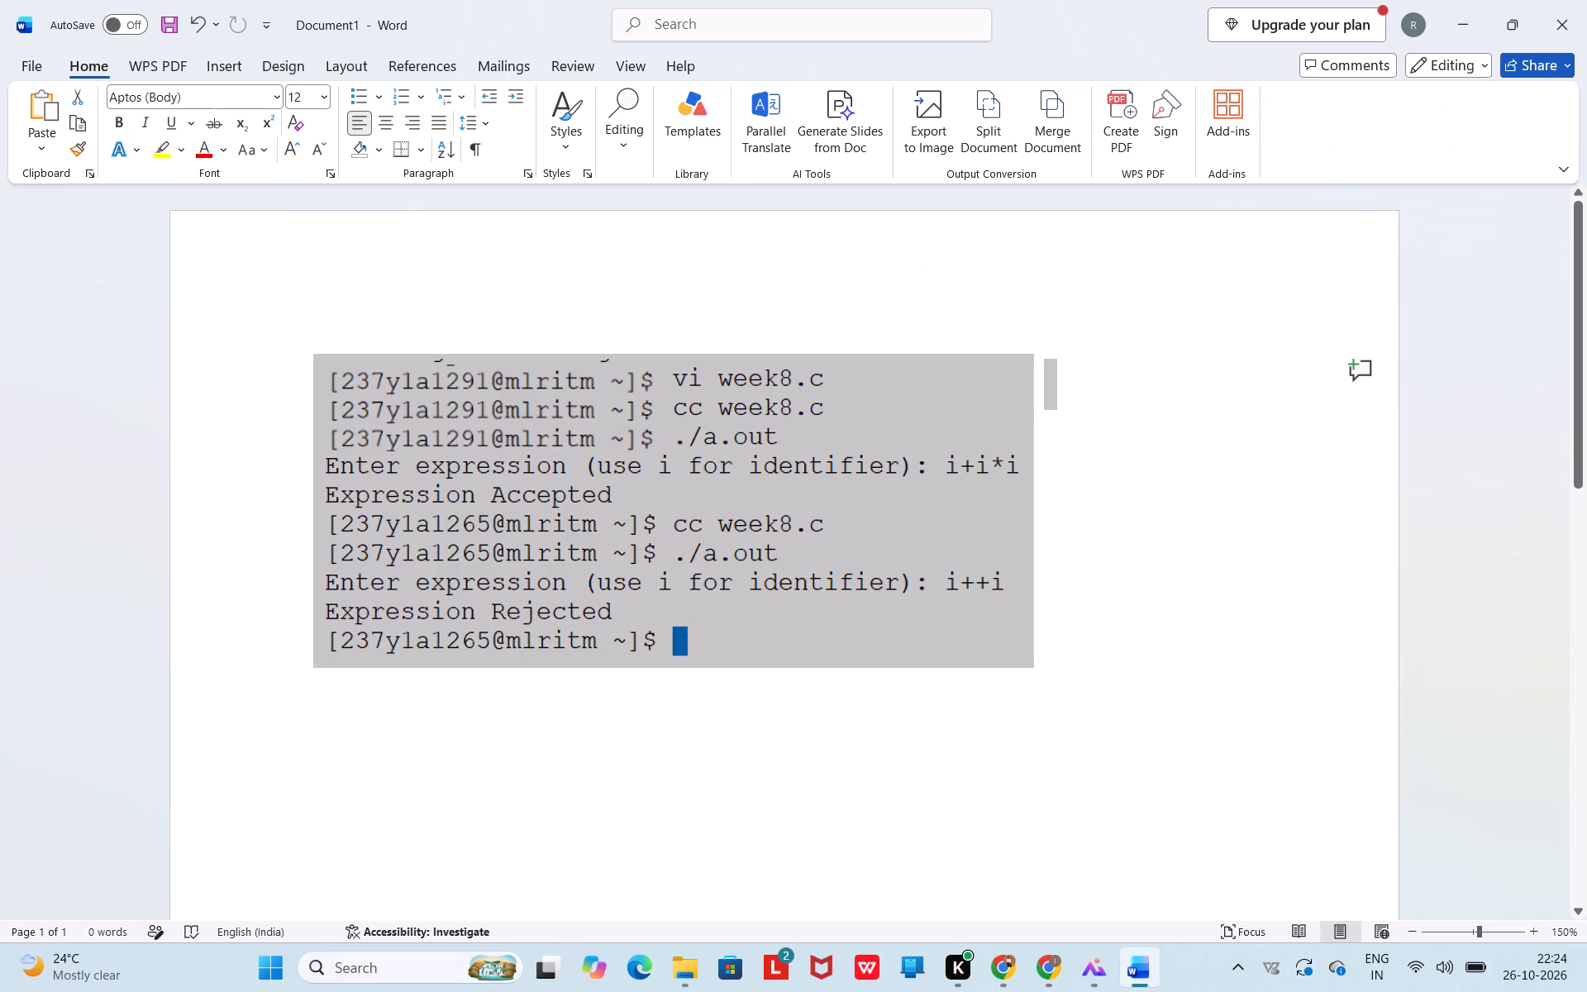
{"action": "left_click", "coordinate": [611, 719]}
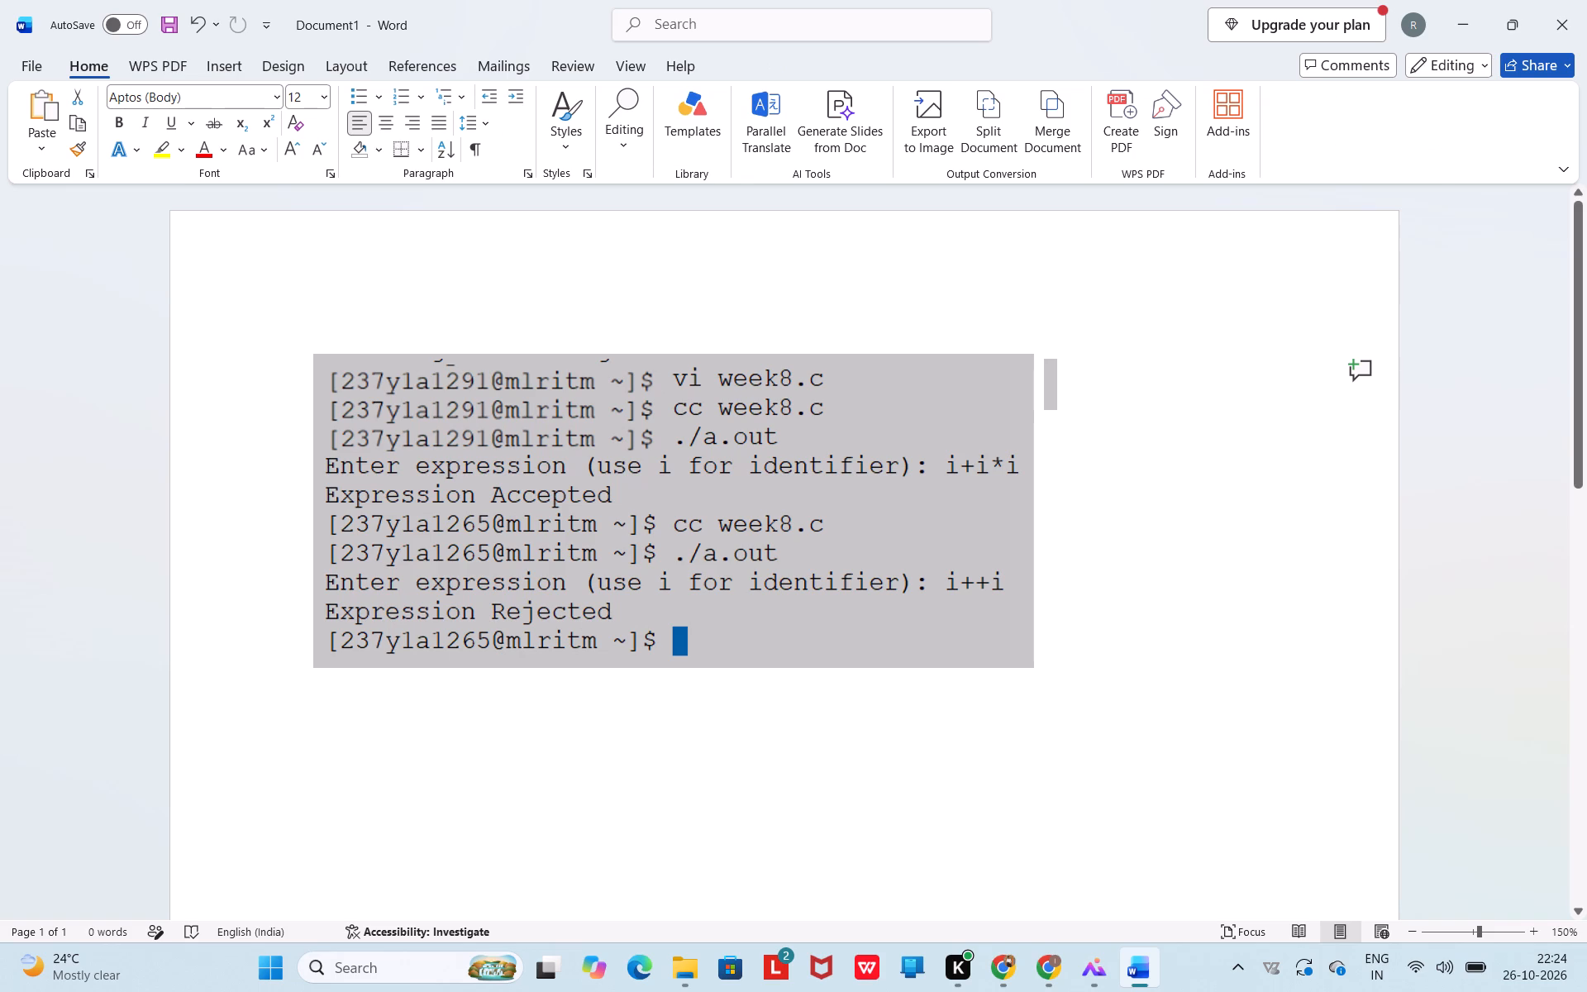
{"action": "triple_click", "coordinate": [932, 725]}
{"action": "left_click", "coordinate": [932, 725]}
{"action": "left_click", "coordinate": [932, 725]}
{"action": "left_click", "coordinate": [932, 725]}
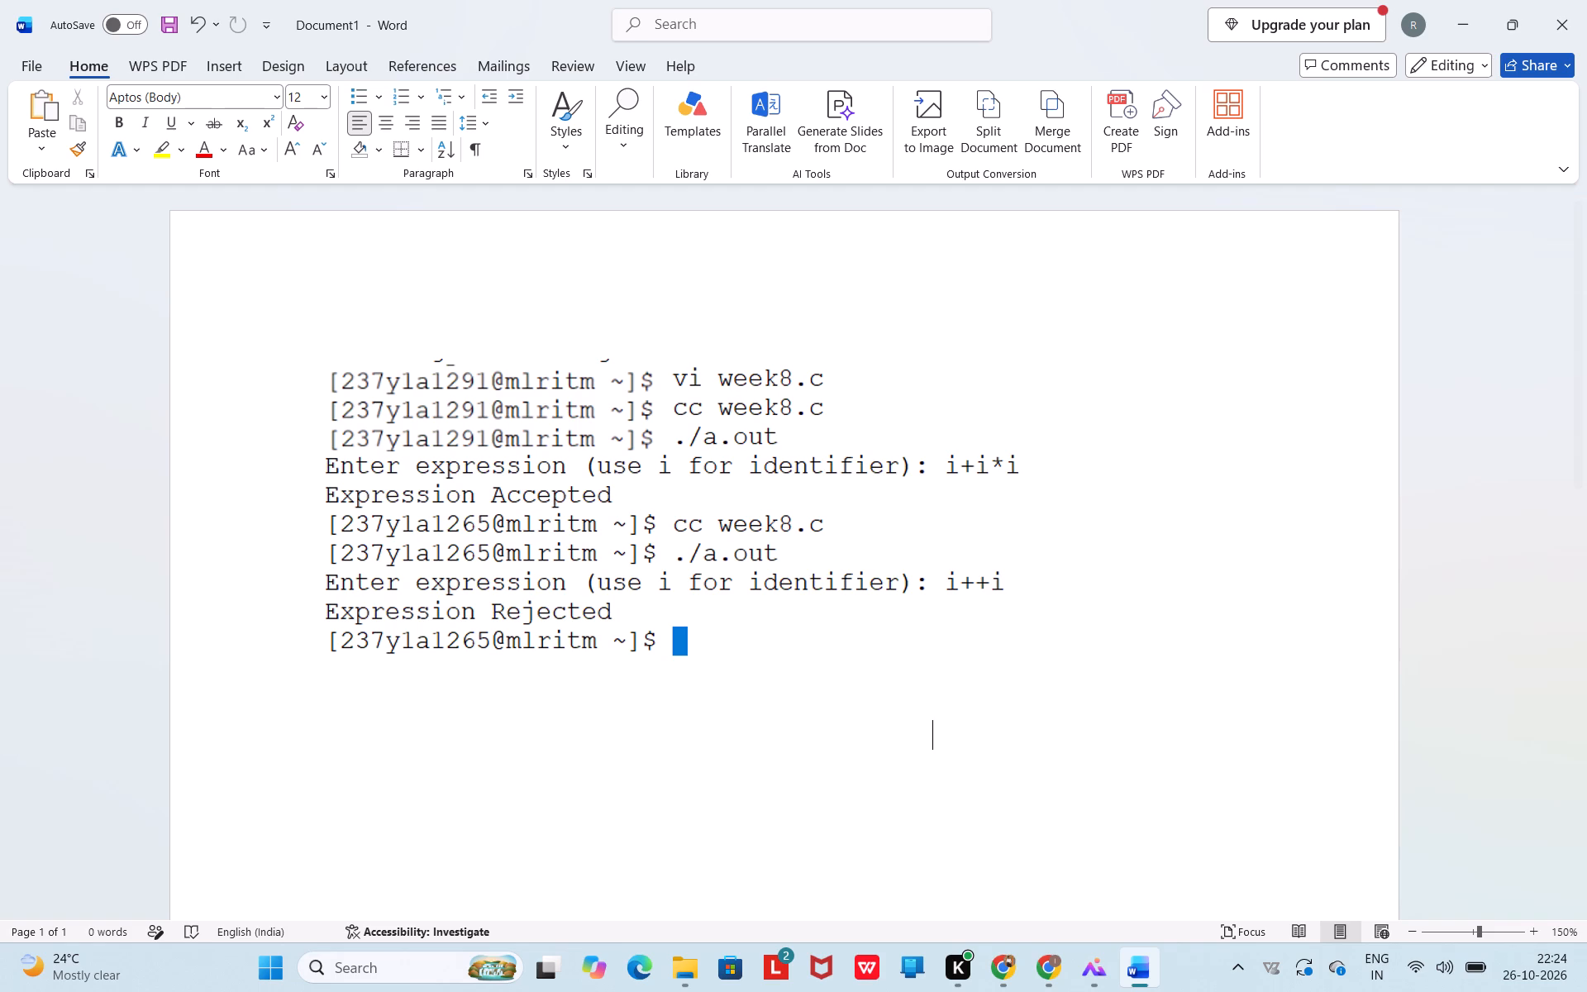
Switch to the WEEK 7 OP 91 image and snip its second and third prompts, up to the $ signs.
{"action": "left_click", "coordinate": [1103, 971]}
{"action": "left_click", "coordinate": [1103, 971]}
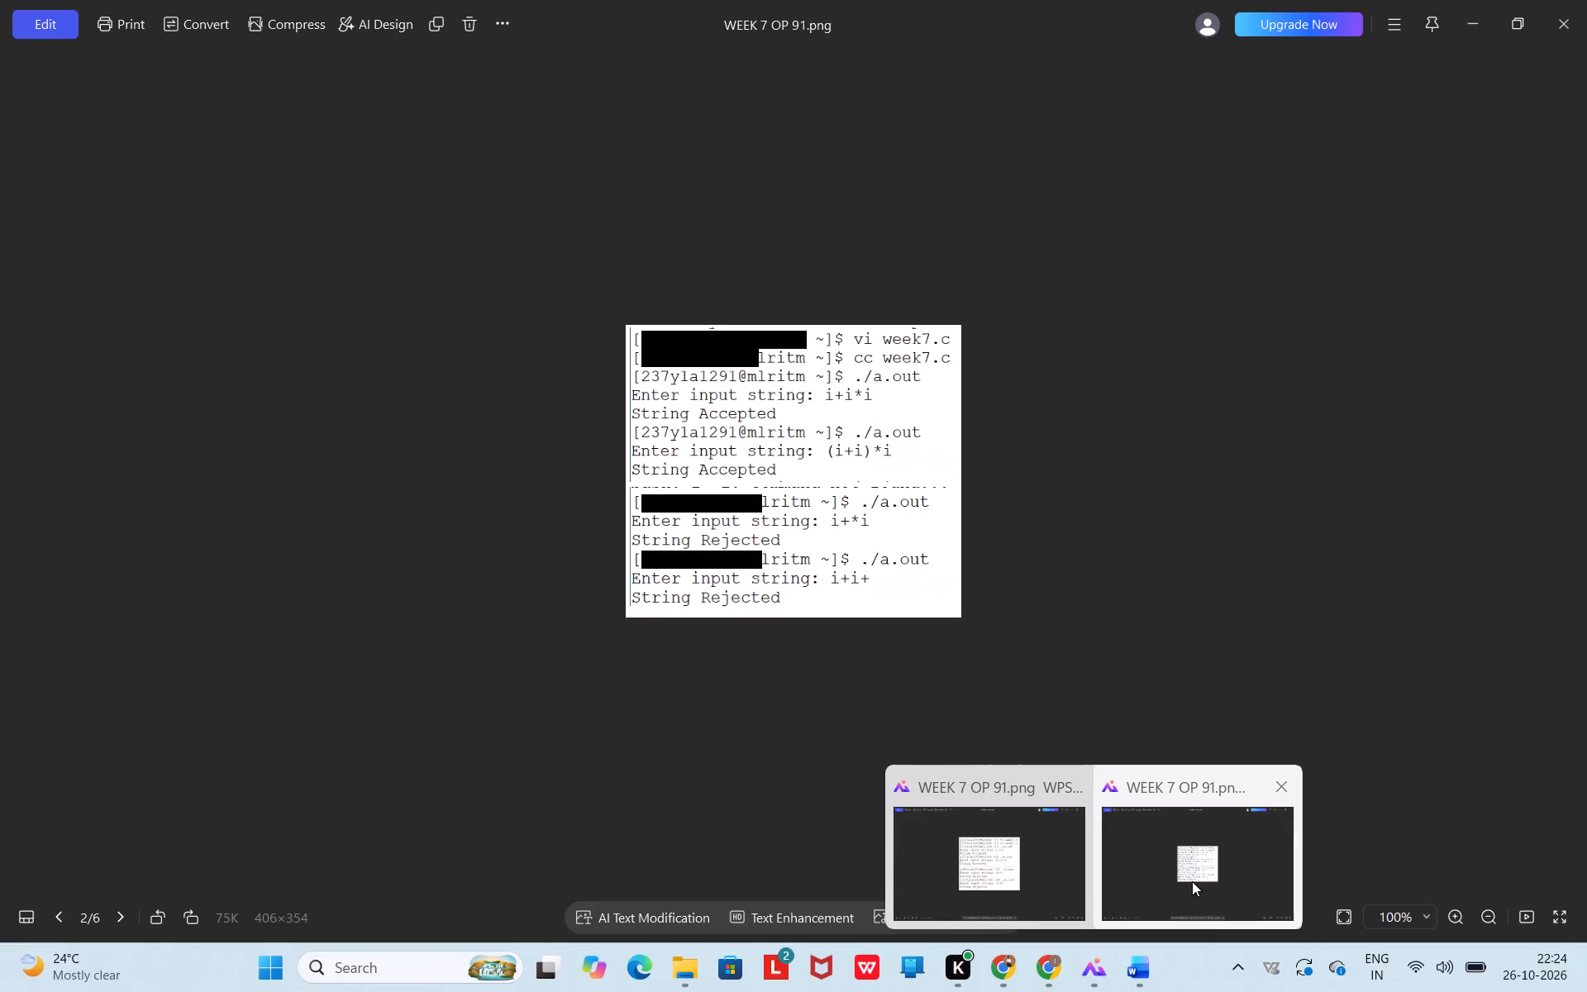
{"action": "left_click", "coordinate": [1040, 879]}
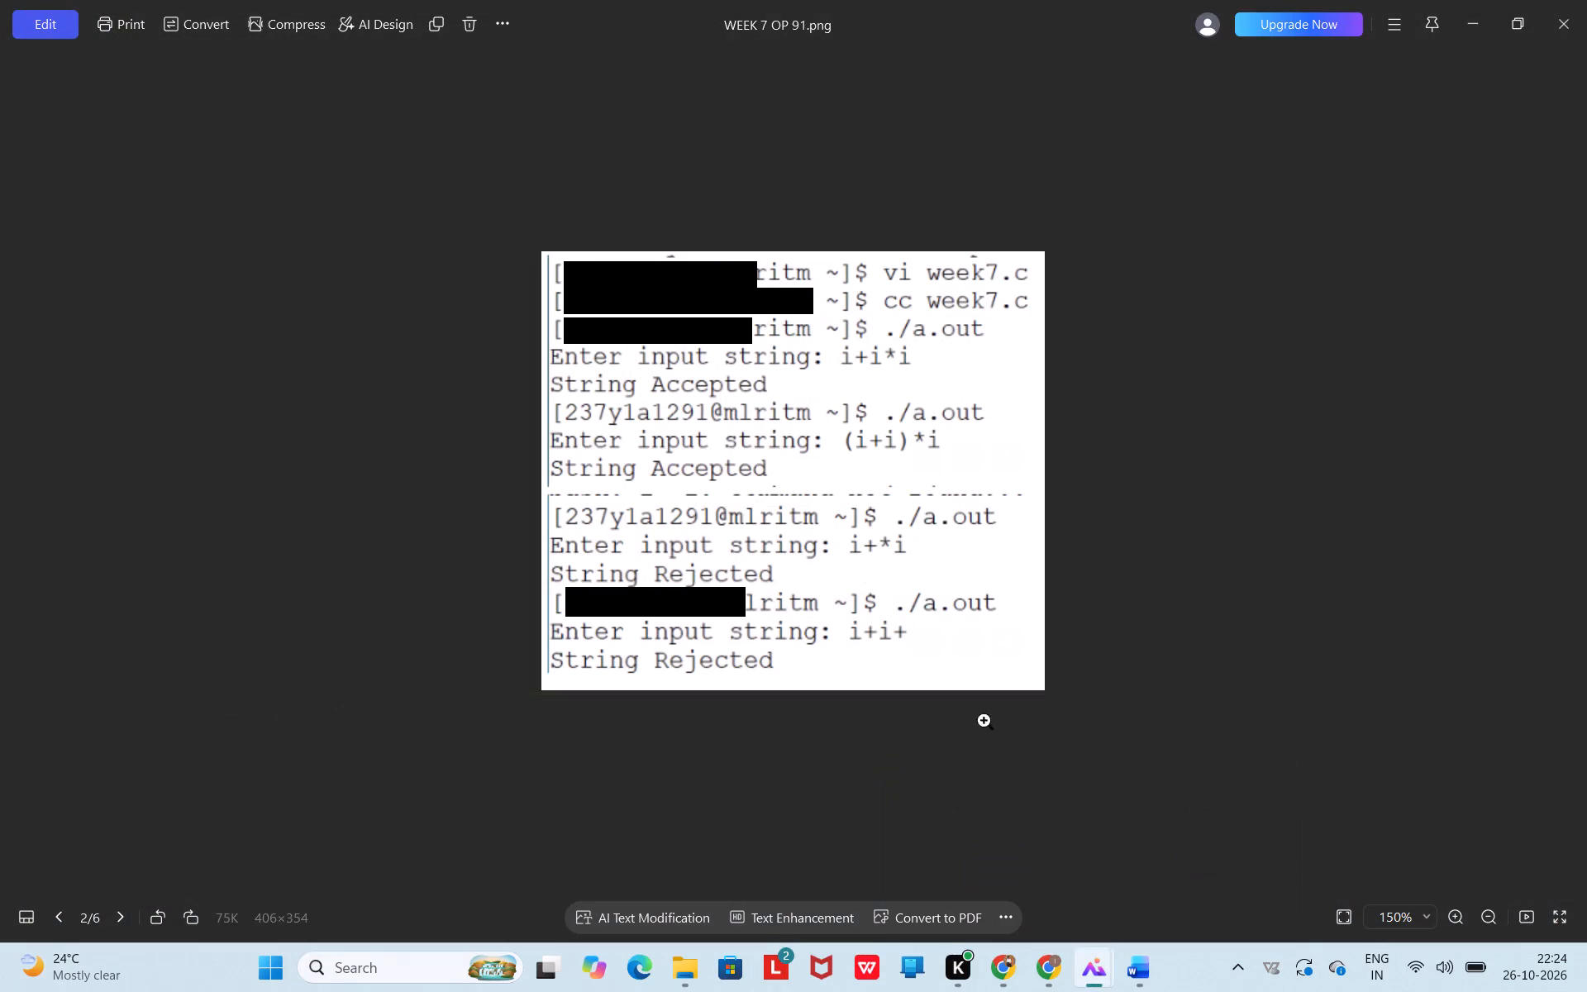
{"action": "scroll", "coordinate": [745, 548], "scroll_direction": "up", "scroll_amount": 4, "text": "ctrl"}
{"action": "scroll", "coordinate": [745, 548], "scroll_direction": "down", "scroll_amount": 1, "text": "ctrl"}
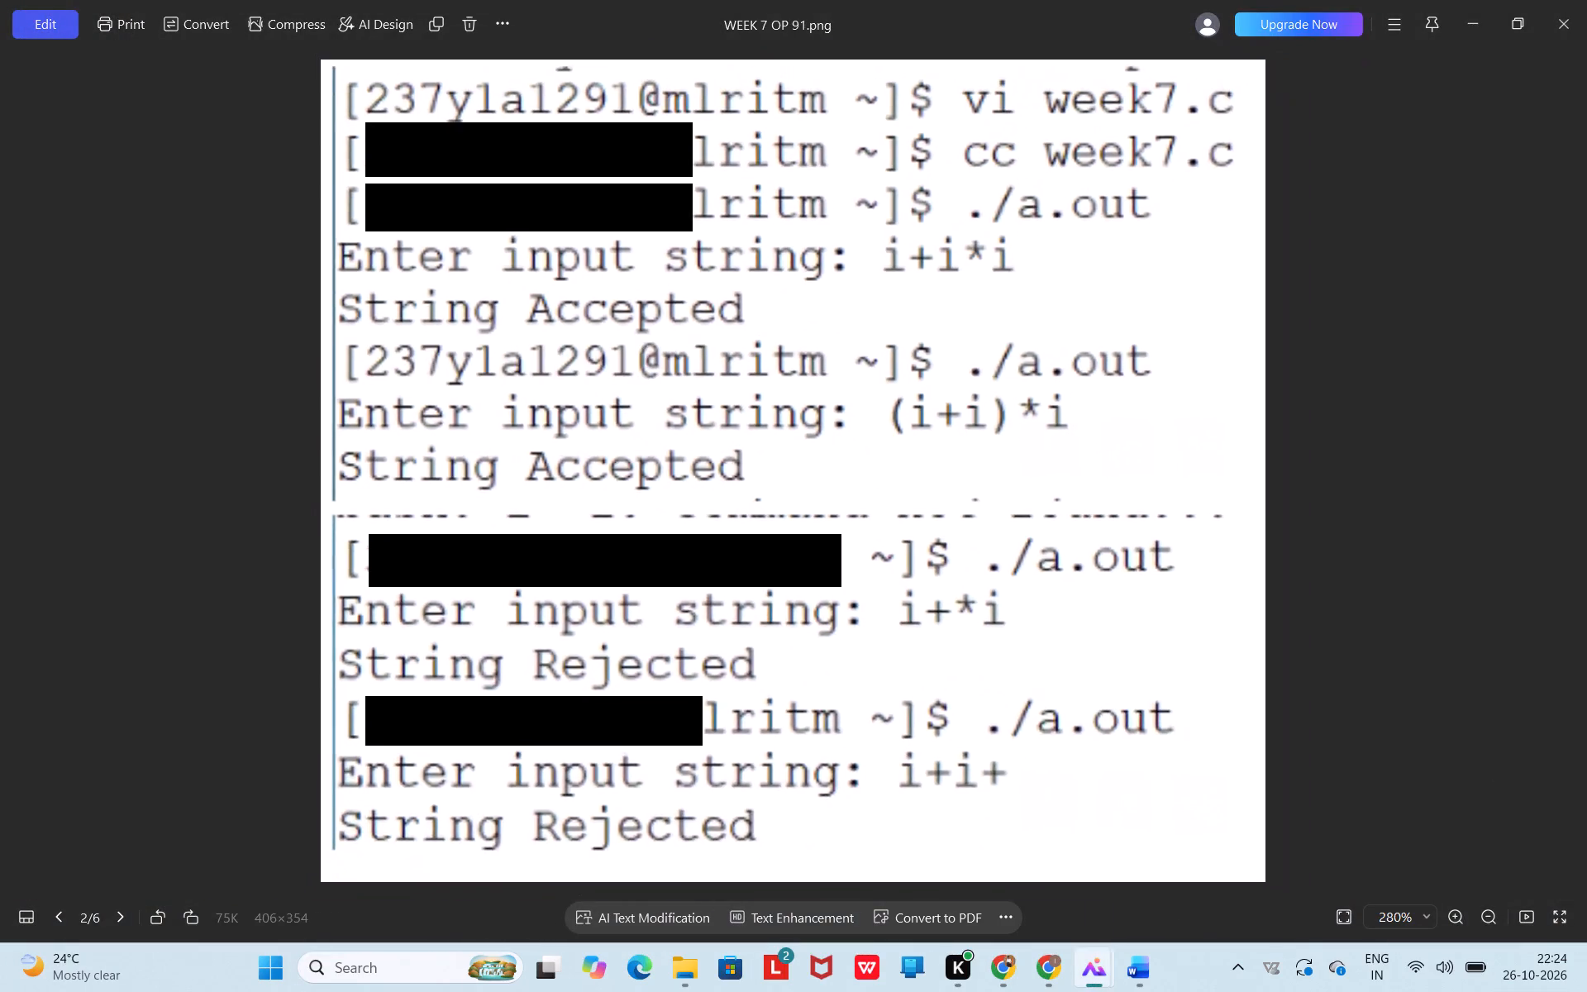
{"action": "scroll", "coordinate": [745, 548], "scroll_direction": "down", "scroll_amount": 1, "text": "ctrl"}
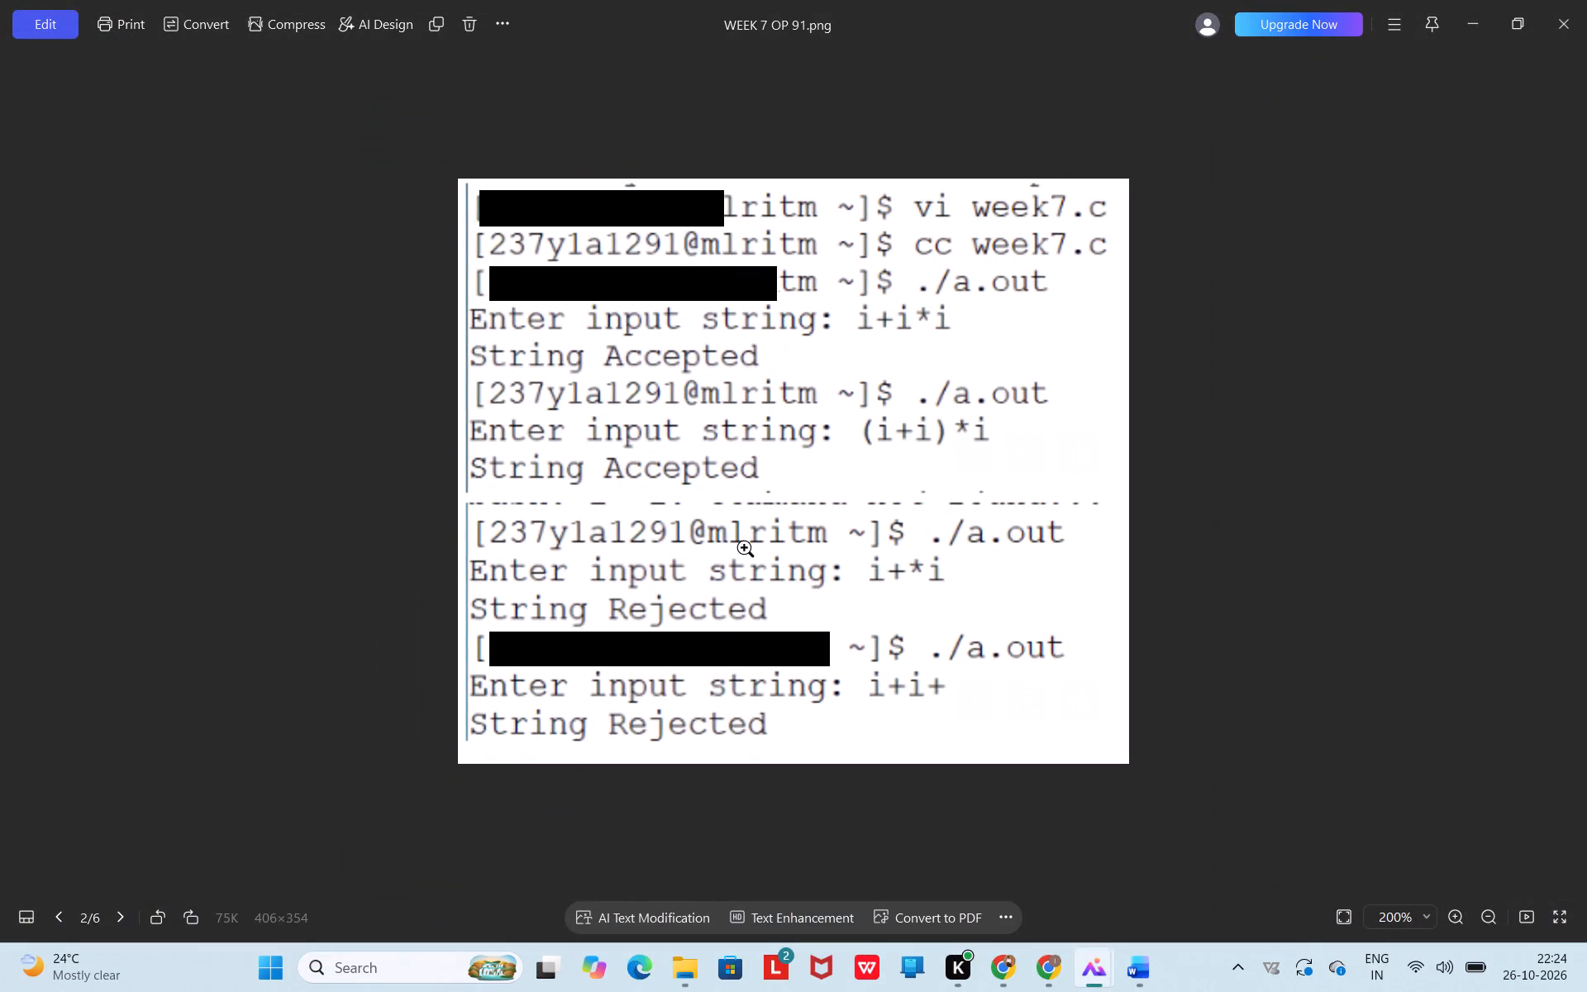
{"action": "scroll", "coordinate": [745, 548], "scroll_direction": "up", "scroll_amount": 1, "text": "ctrl"}
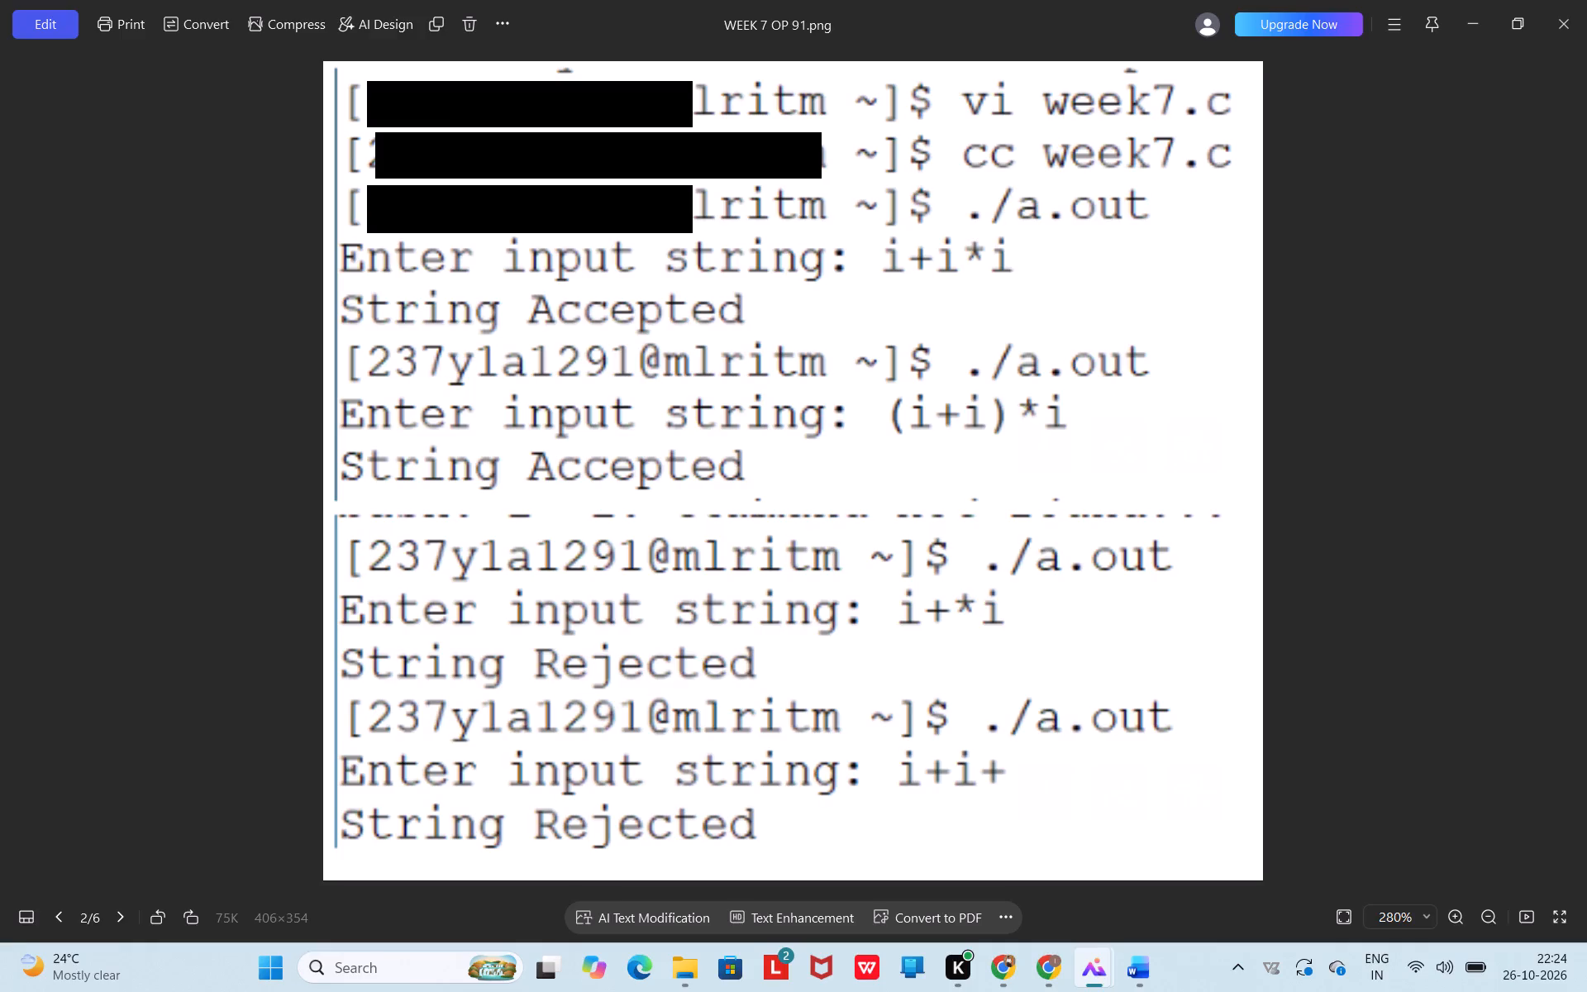
{"action": "key", "text": "Print"}
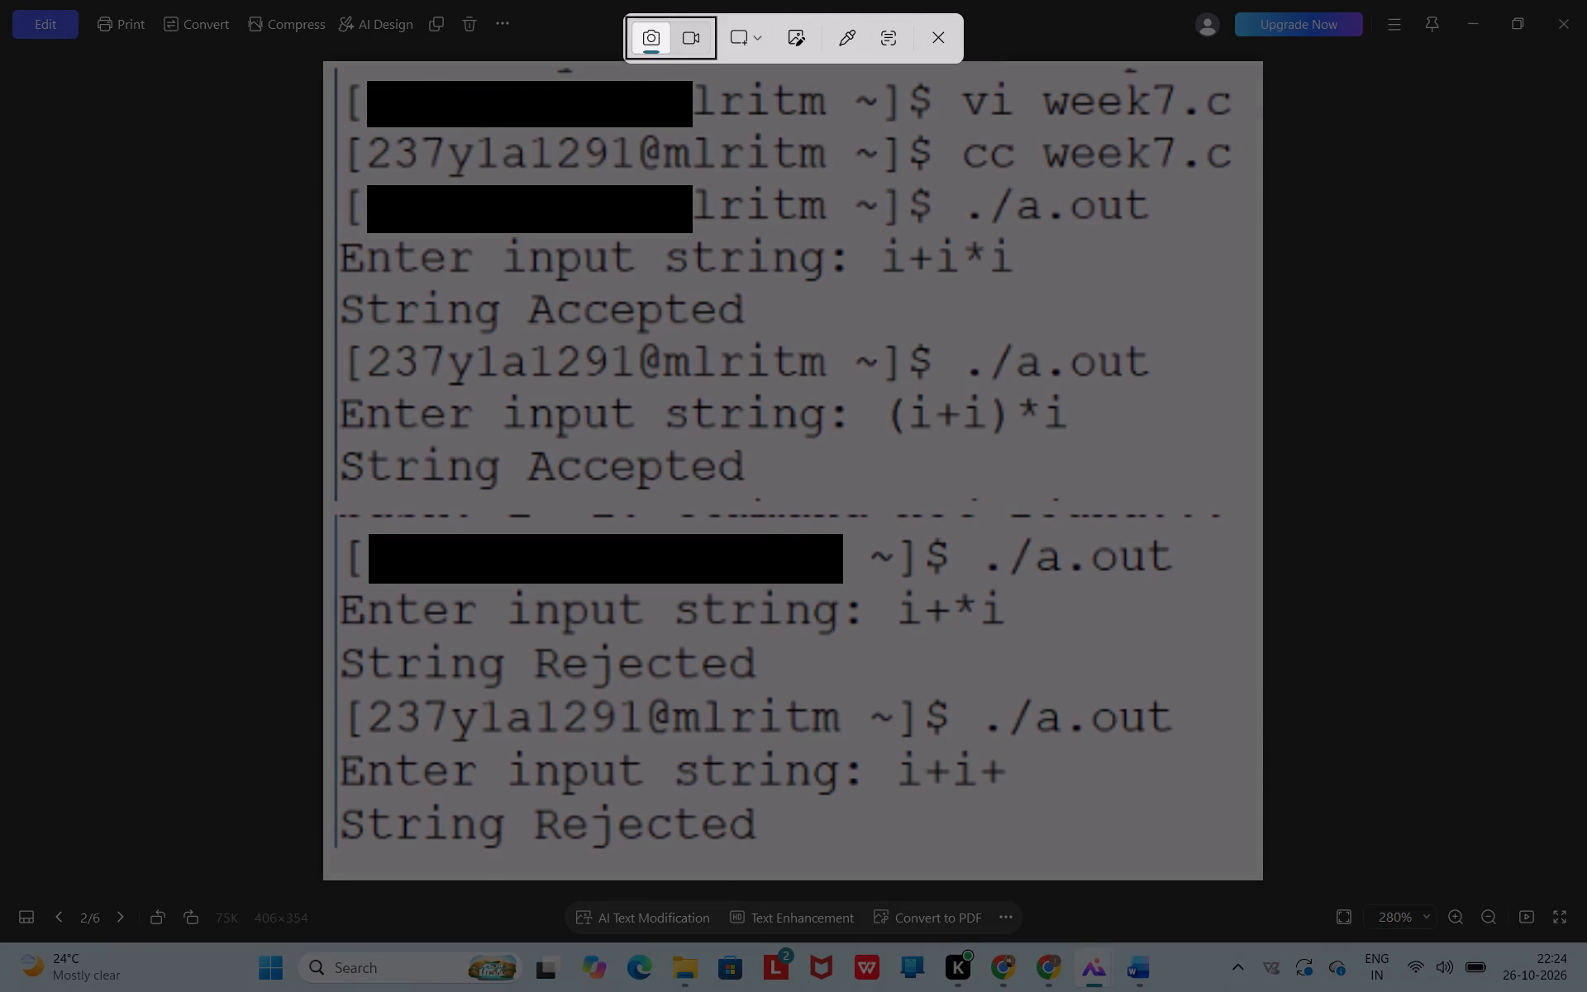
{"action": "left_click_drag", "start_coordinate": [342, 128], "coordinate": [854, 222]}
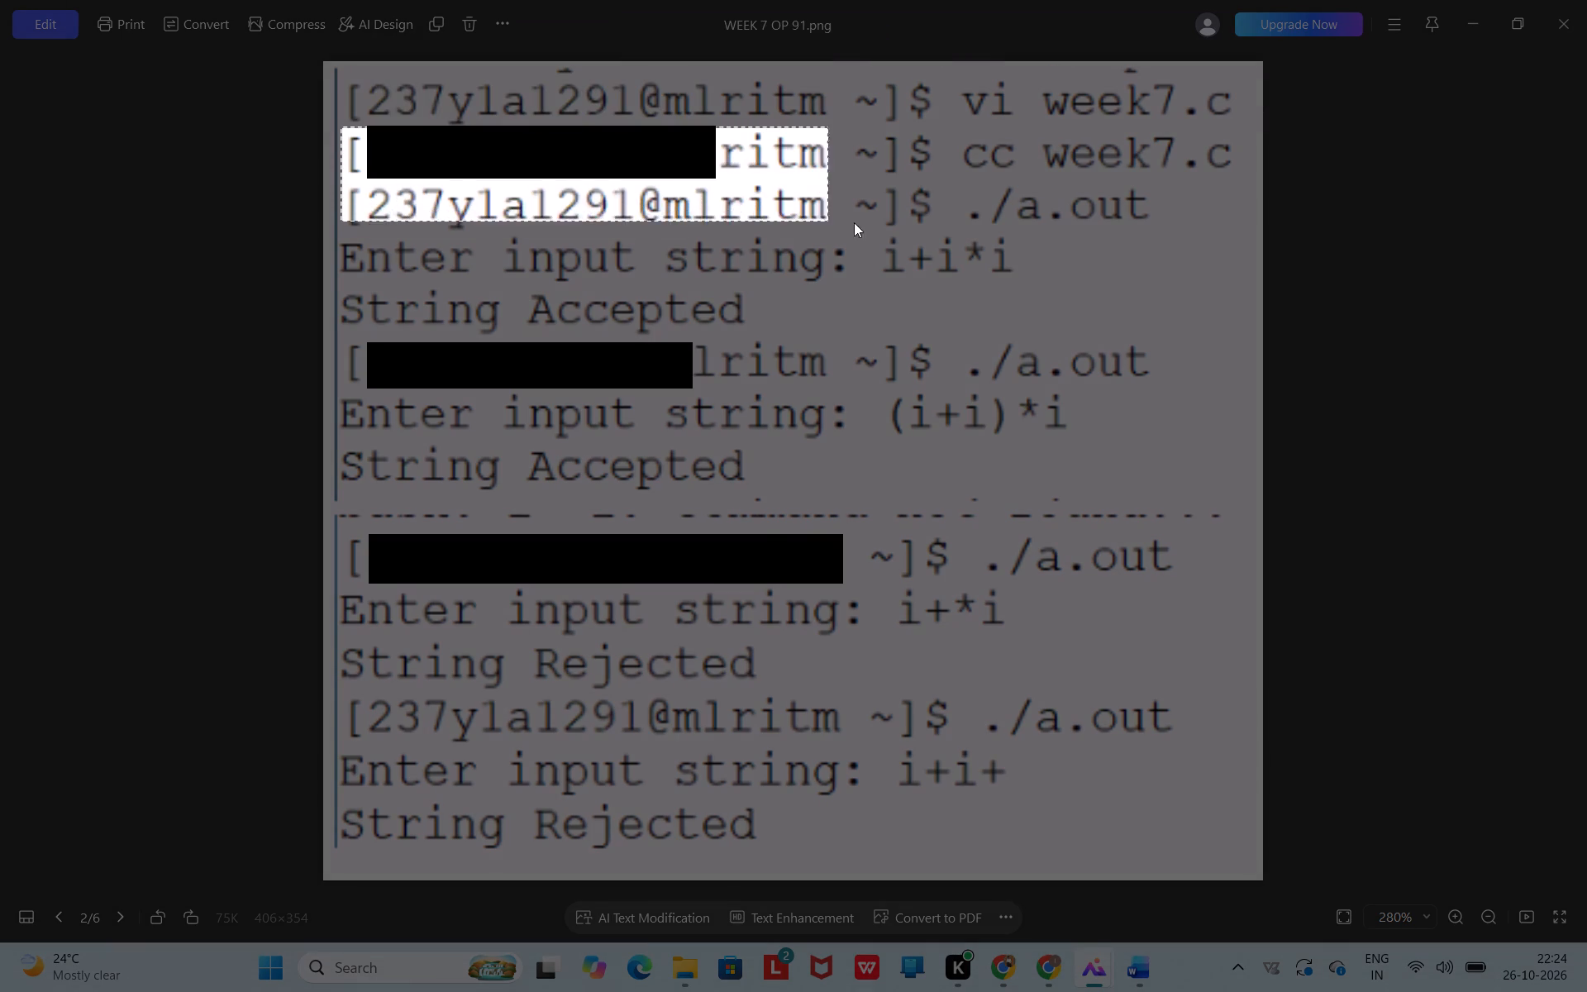
{"action": "left_click_drag", "start_coordinate": [854, 222], "coordinate": [946, 231]}
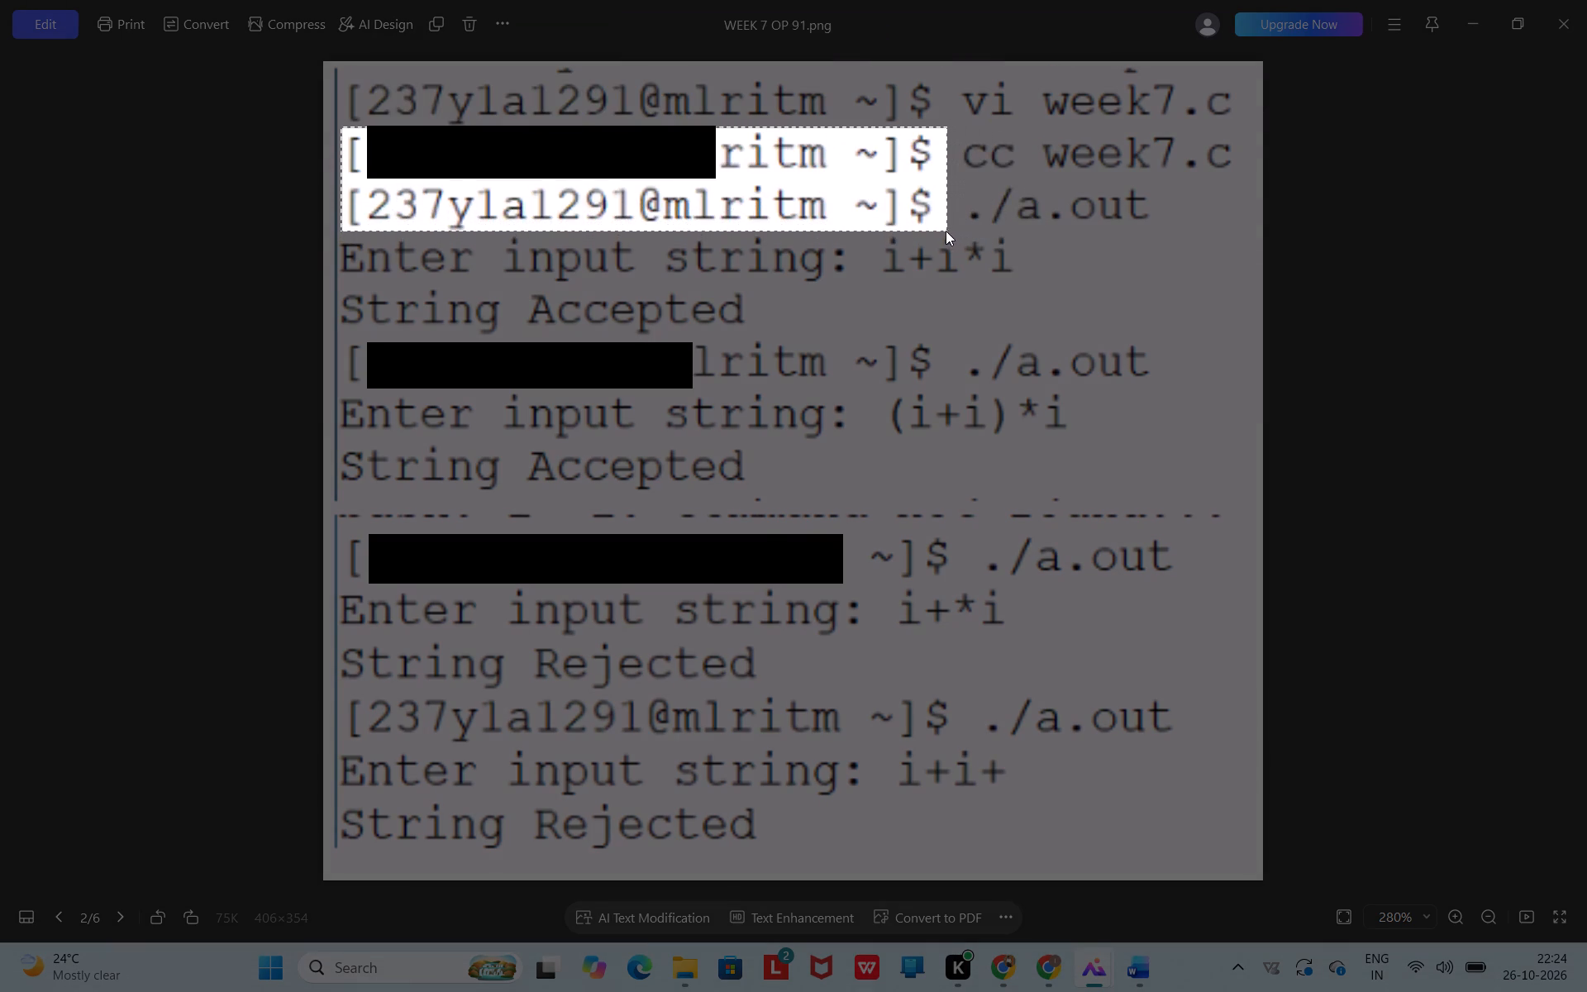
{"action": "left_click_drag", "start_coordinate": [946, 231], "coordinate": [949, 236]}
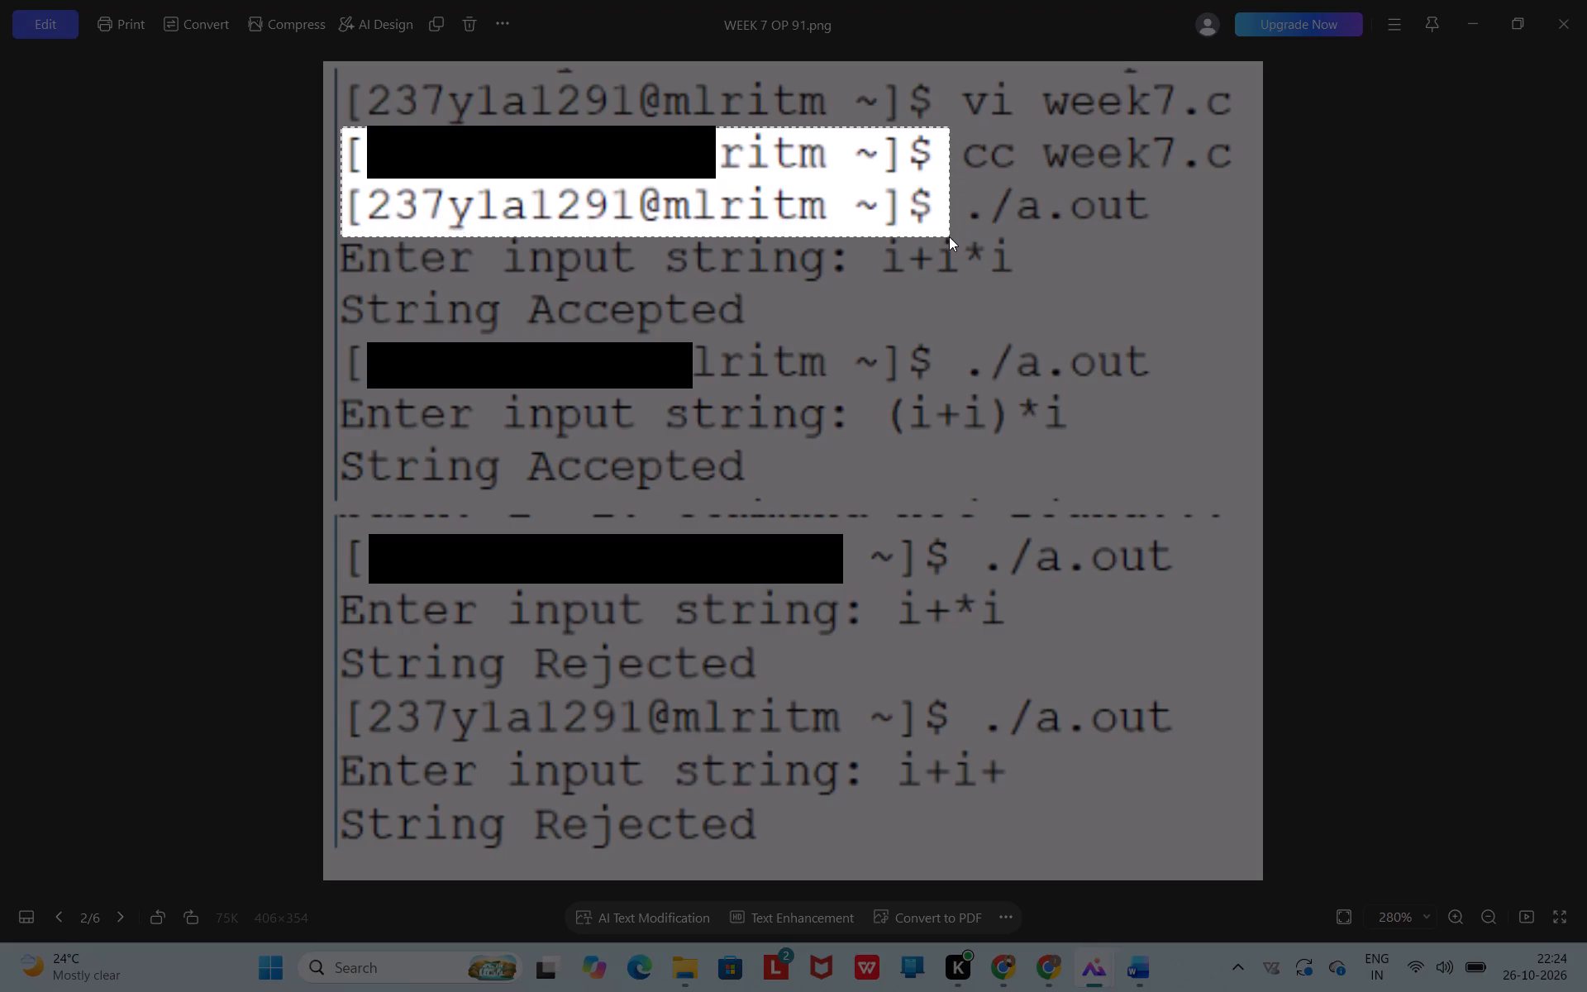
{"action": "left_click_drag", "start_coordinate": [949, 236], "coordinate": [950, 231]}
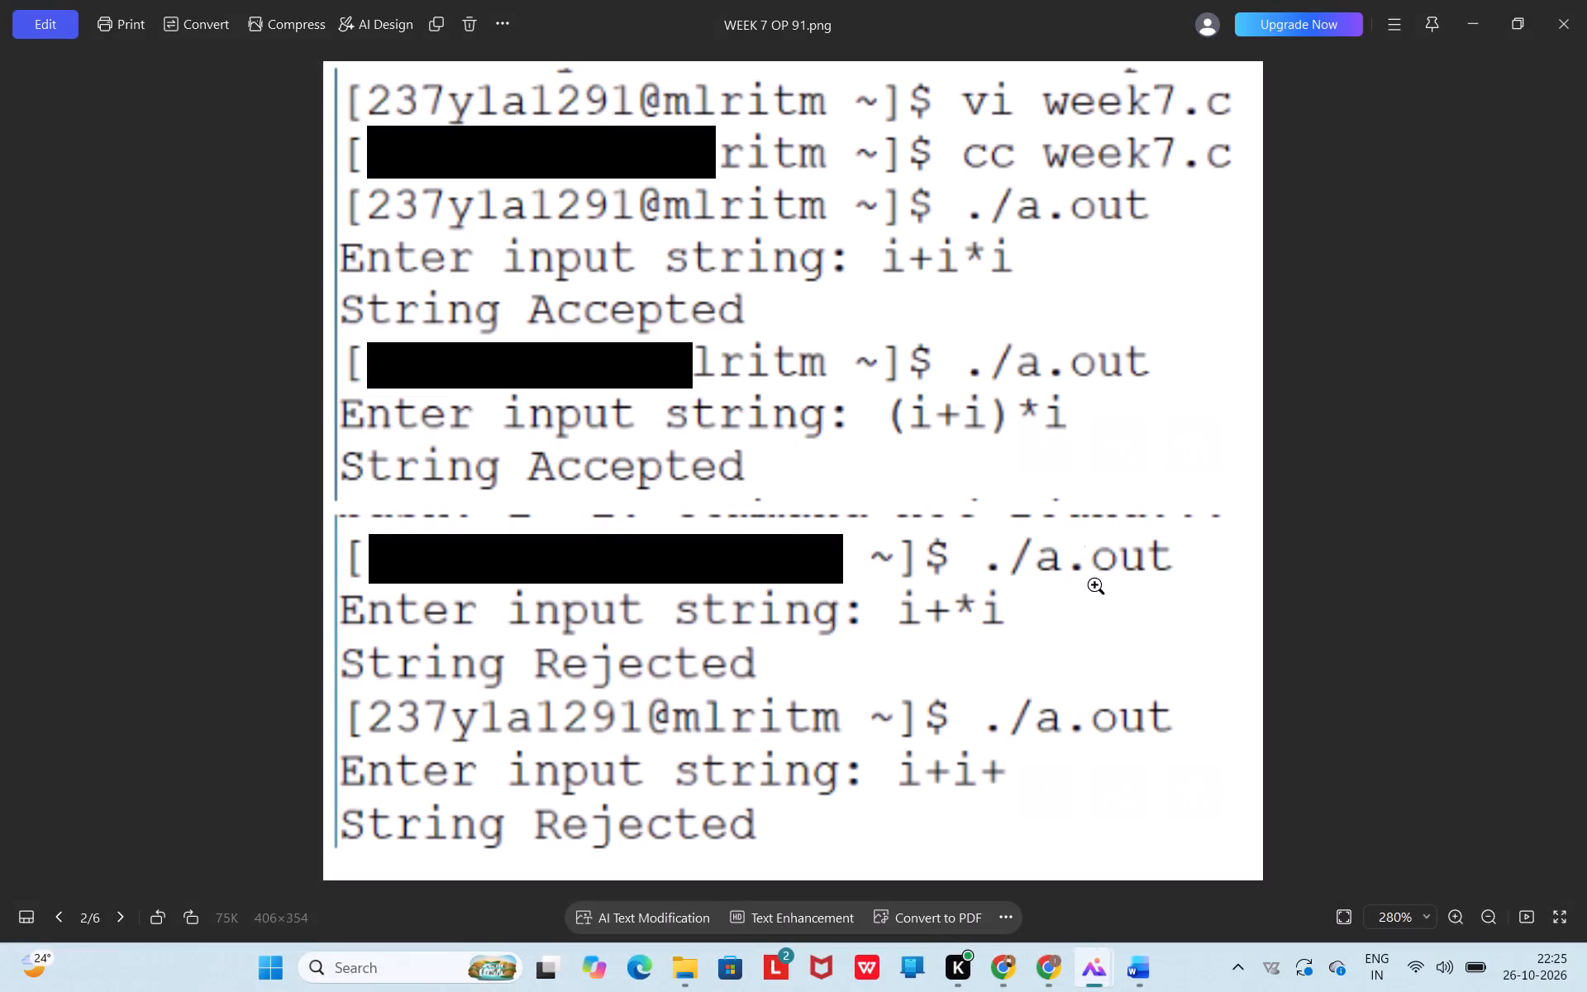
{"action": "left_click", "coordinate": [694, 964]}
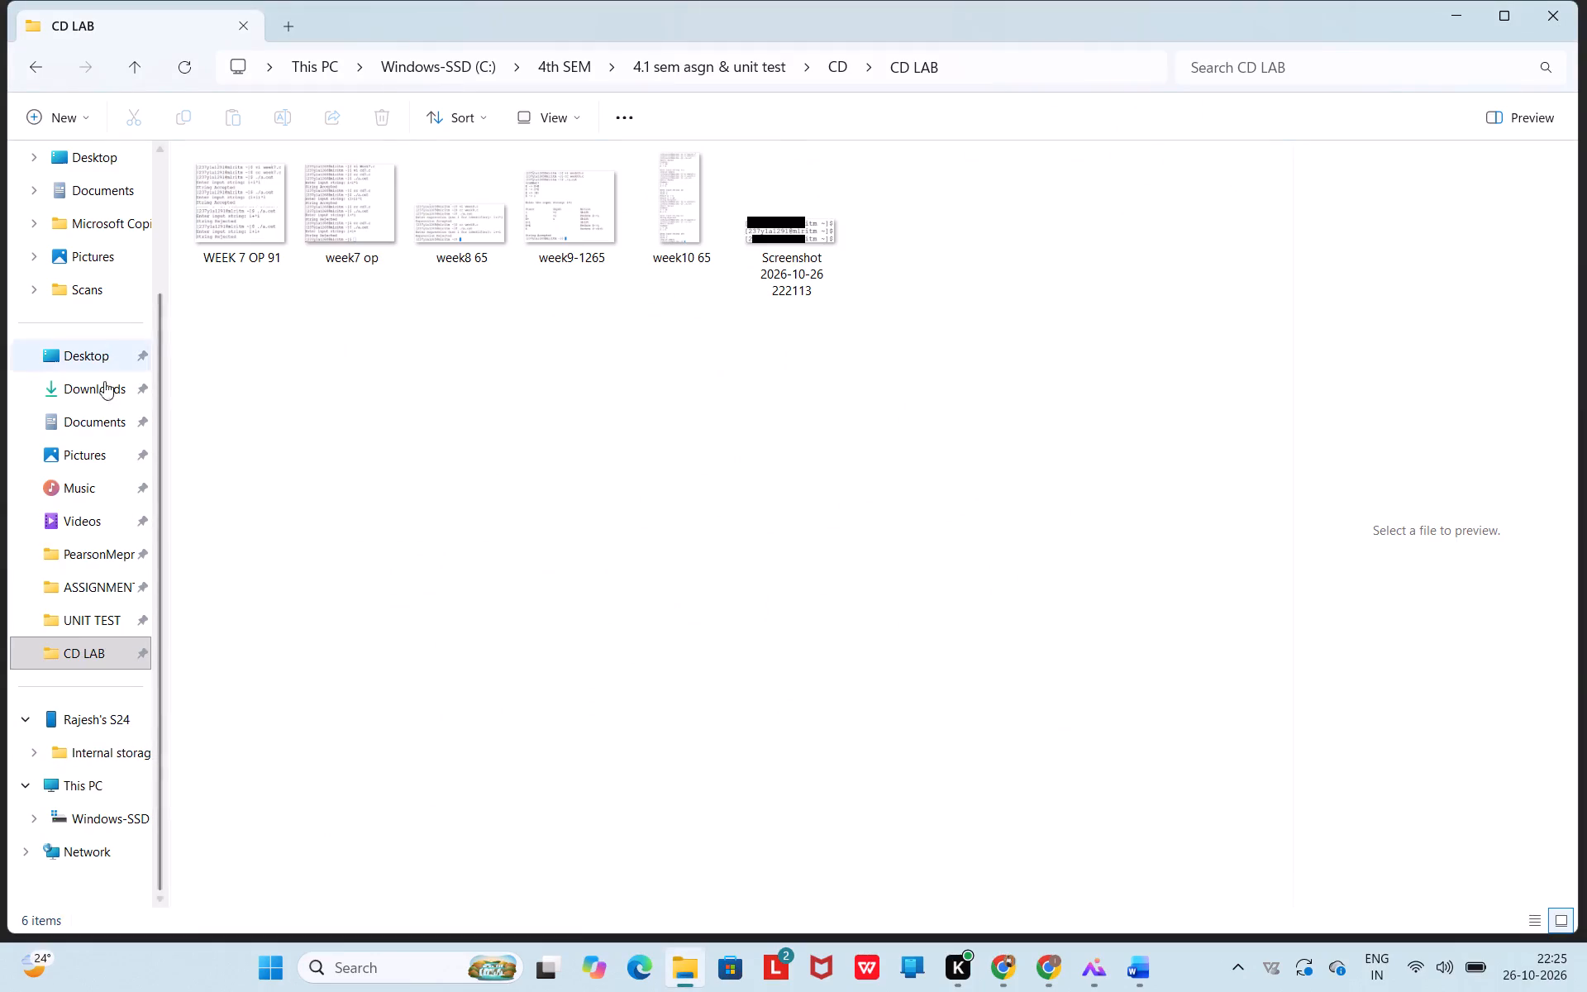
{"action": "left_click", "coordinate": [121, 446]}
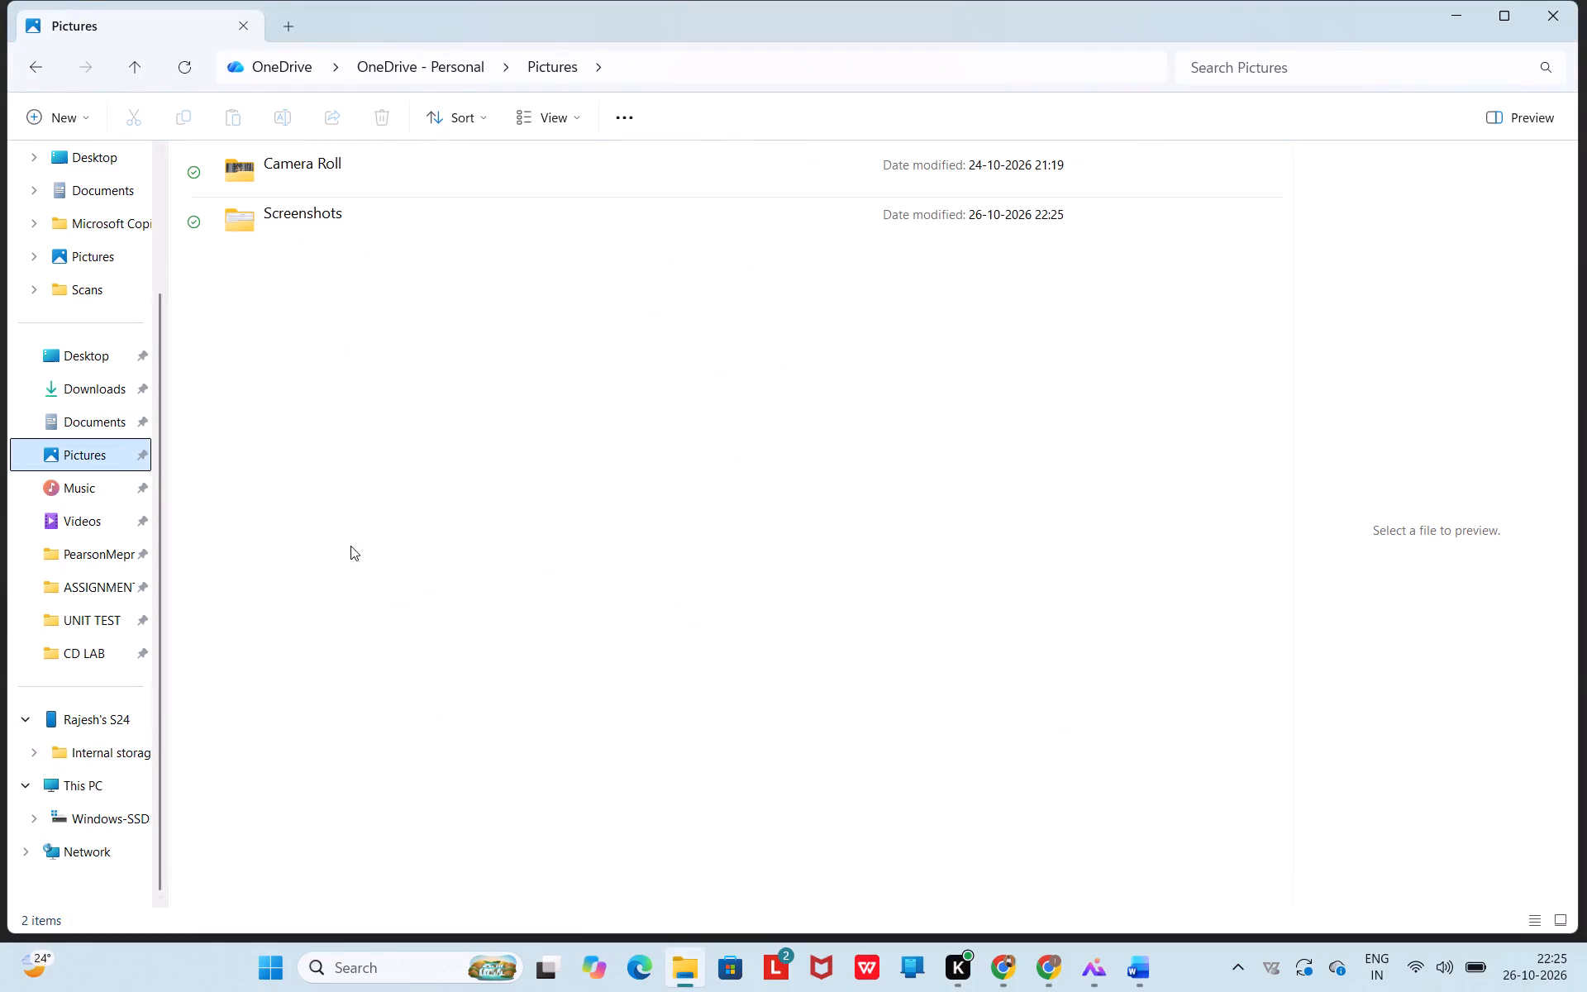
{"action": "double_click", "coordinate": [396, 224]}
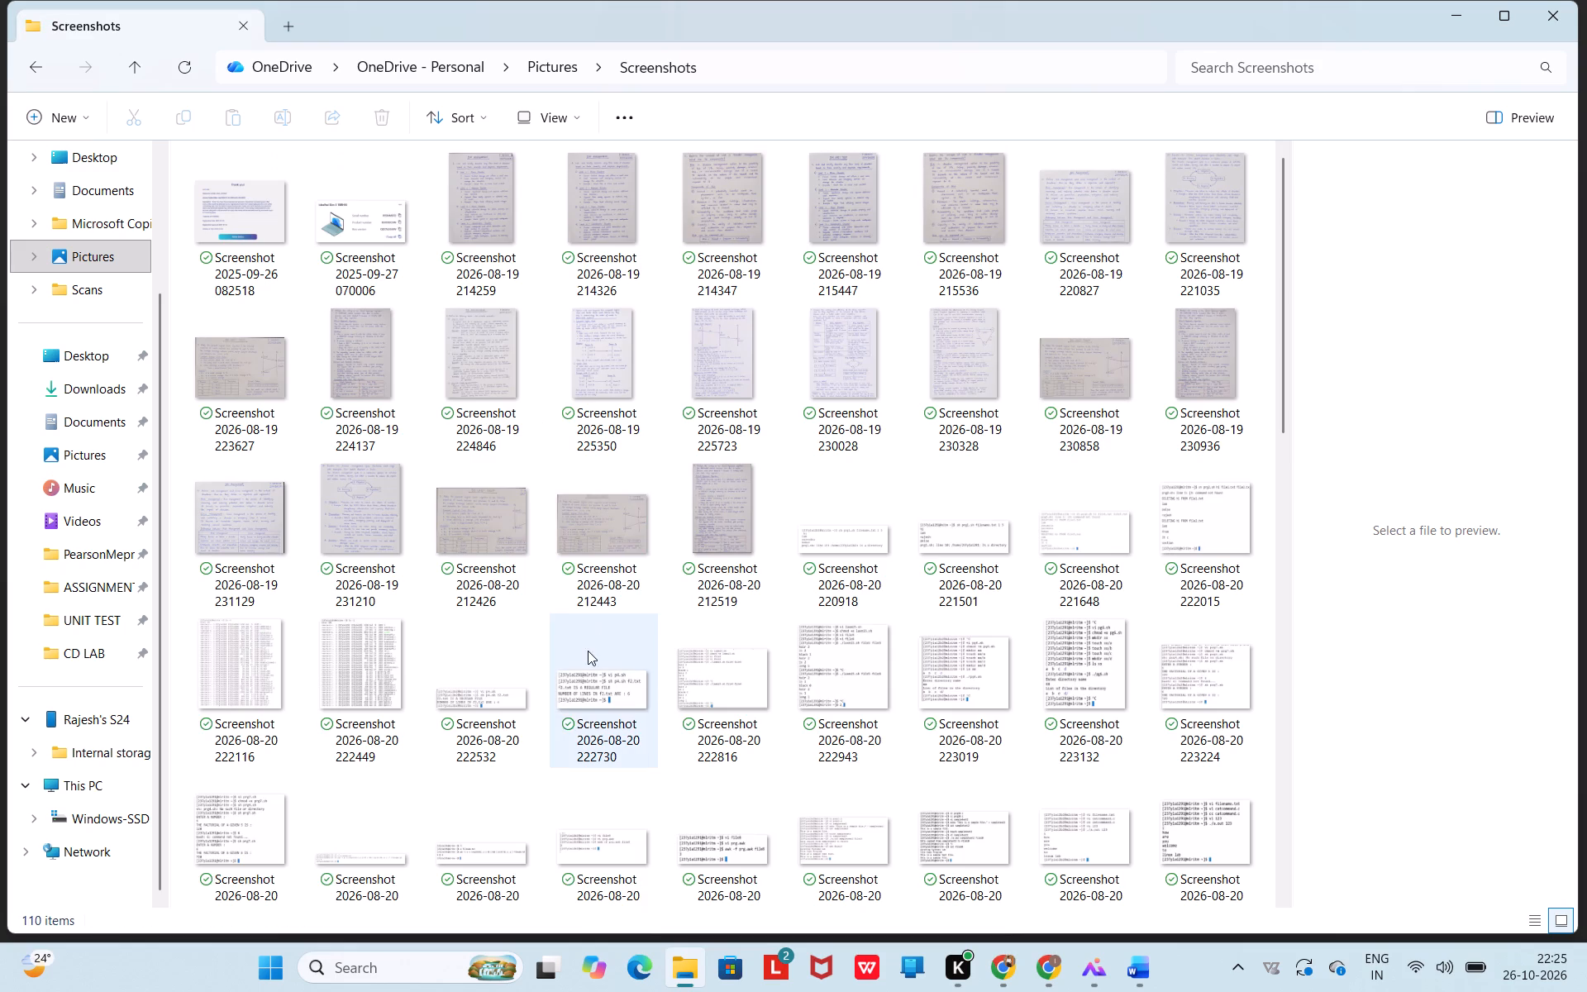
{"action": "scroll", "coordinate": [588, 651], "scroll_direction": "down", "scroll_amount": 9}
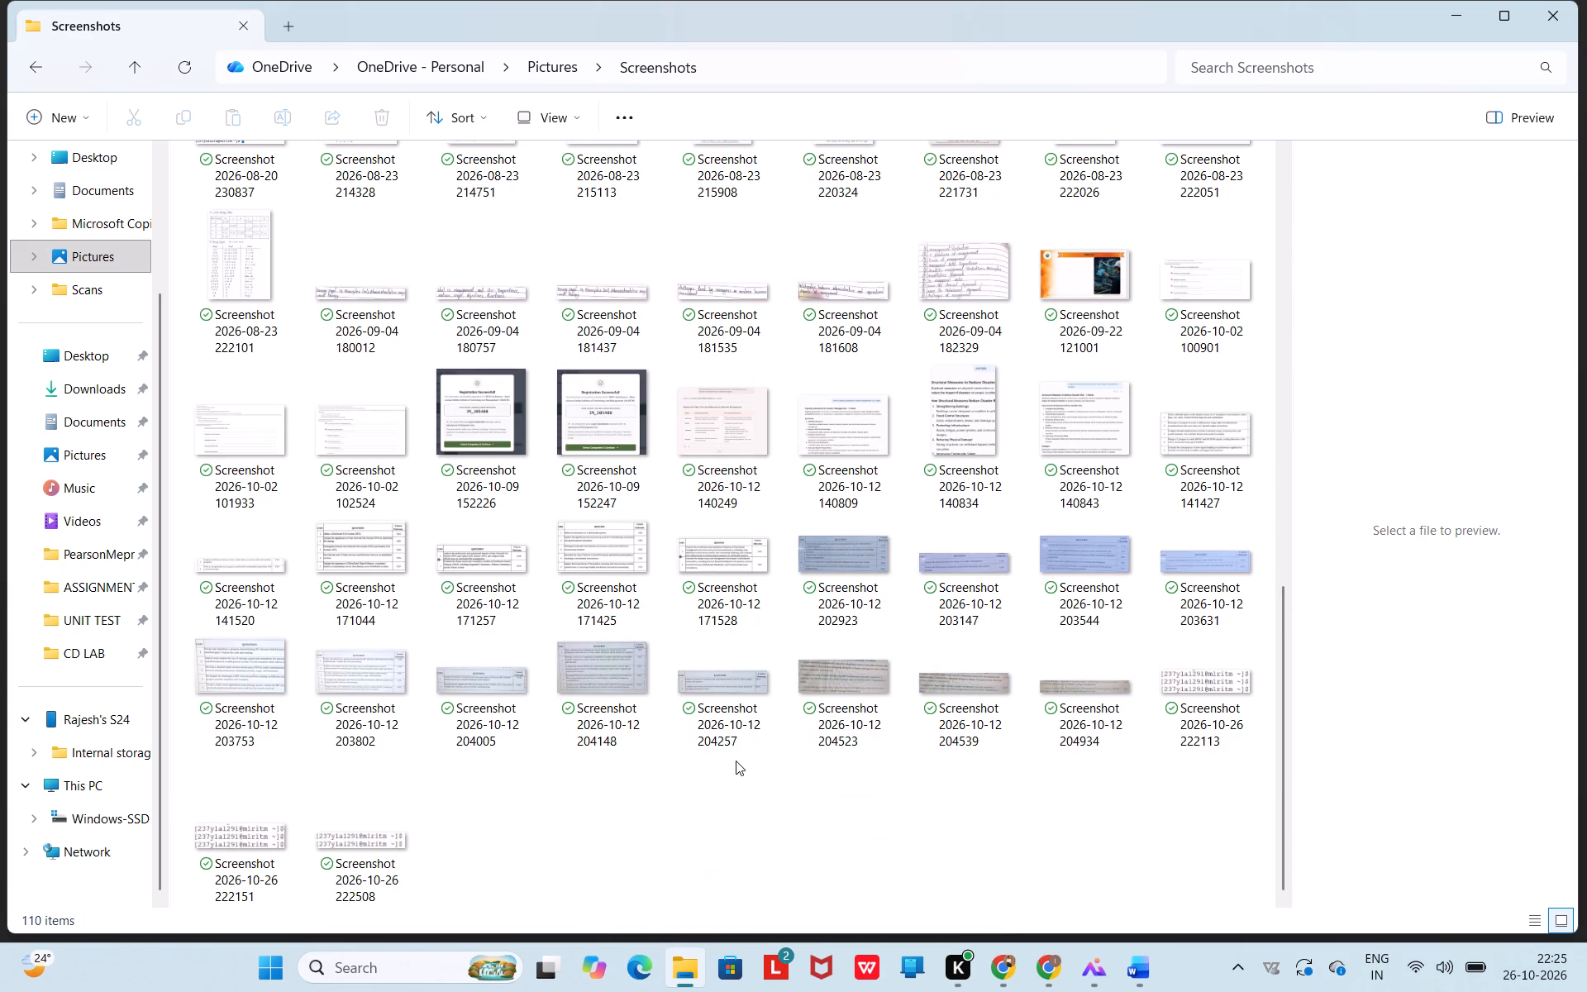
{"action": "scroll", "coordinate": [818, 728], "scroll_direction": "up", "scroll_amount": 7}
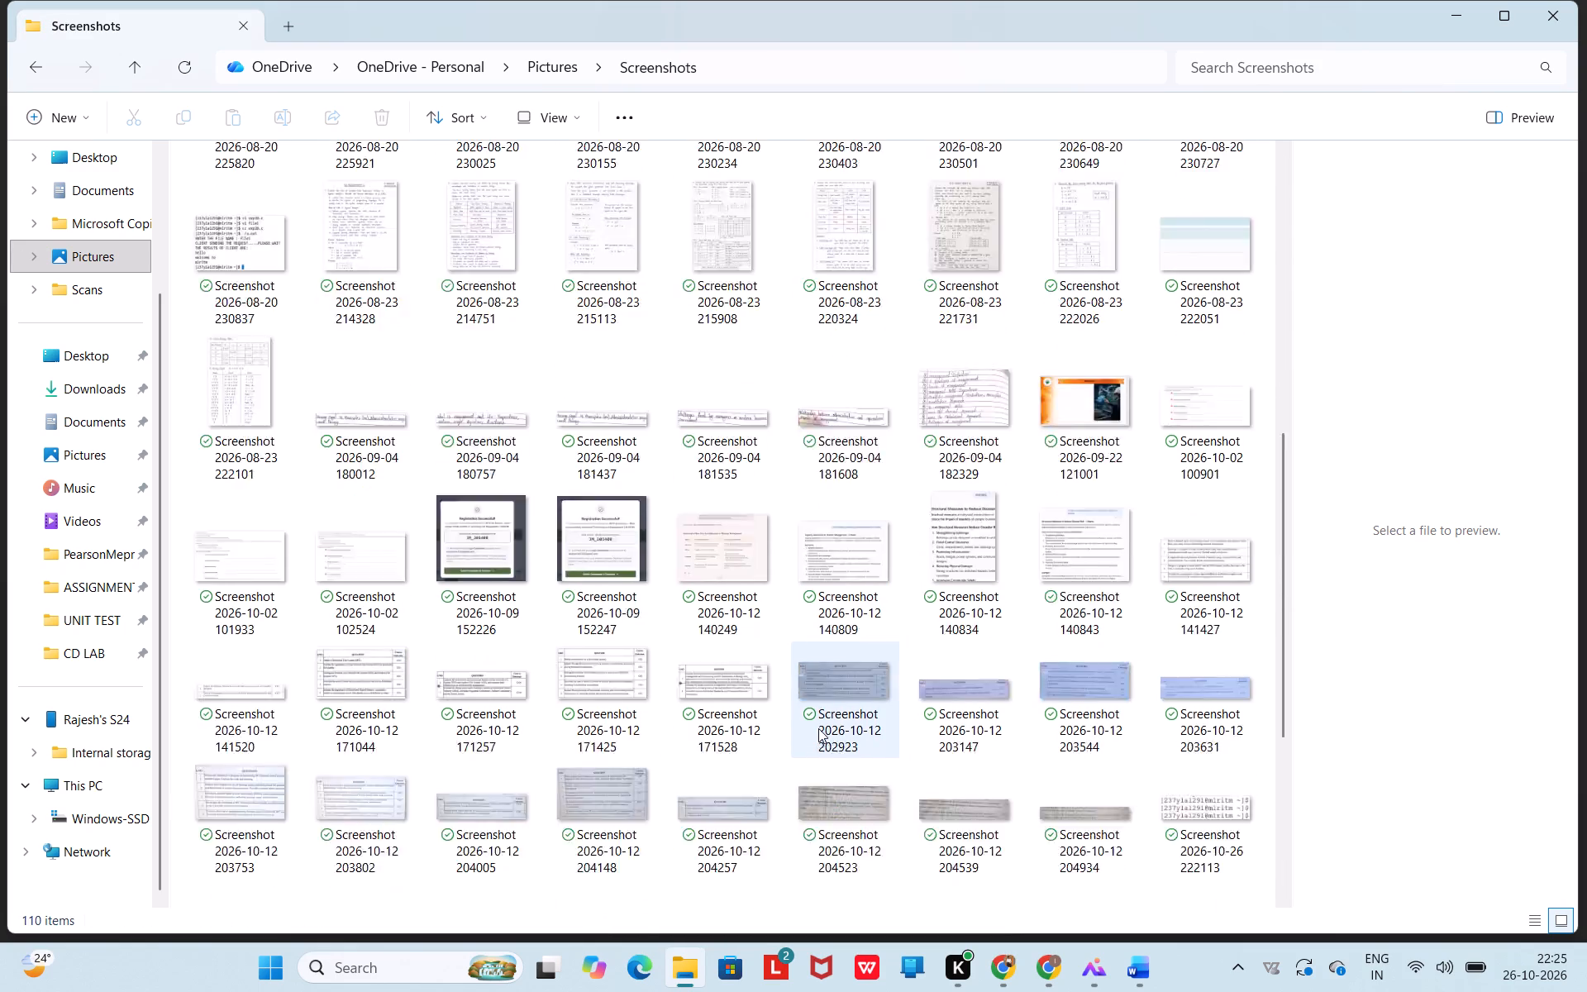
{"action": "scroll", "coordinate": [818, 728], "scroll_direction": "down", "scroll_amount": 5}
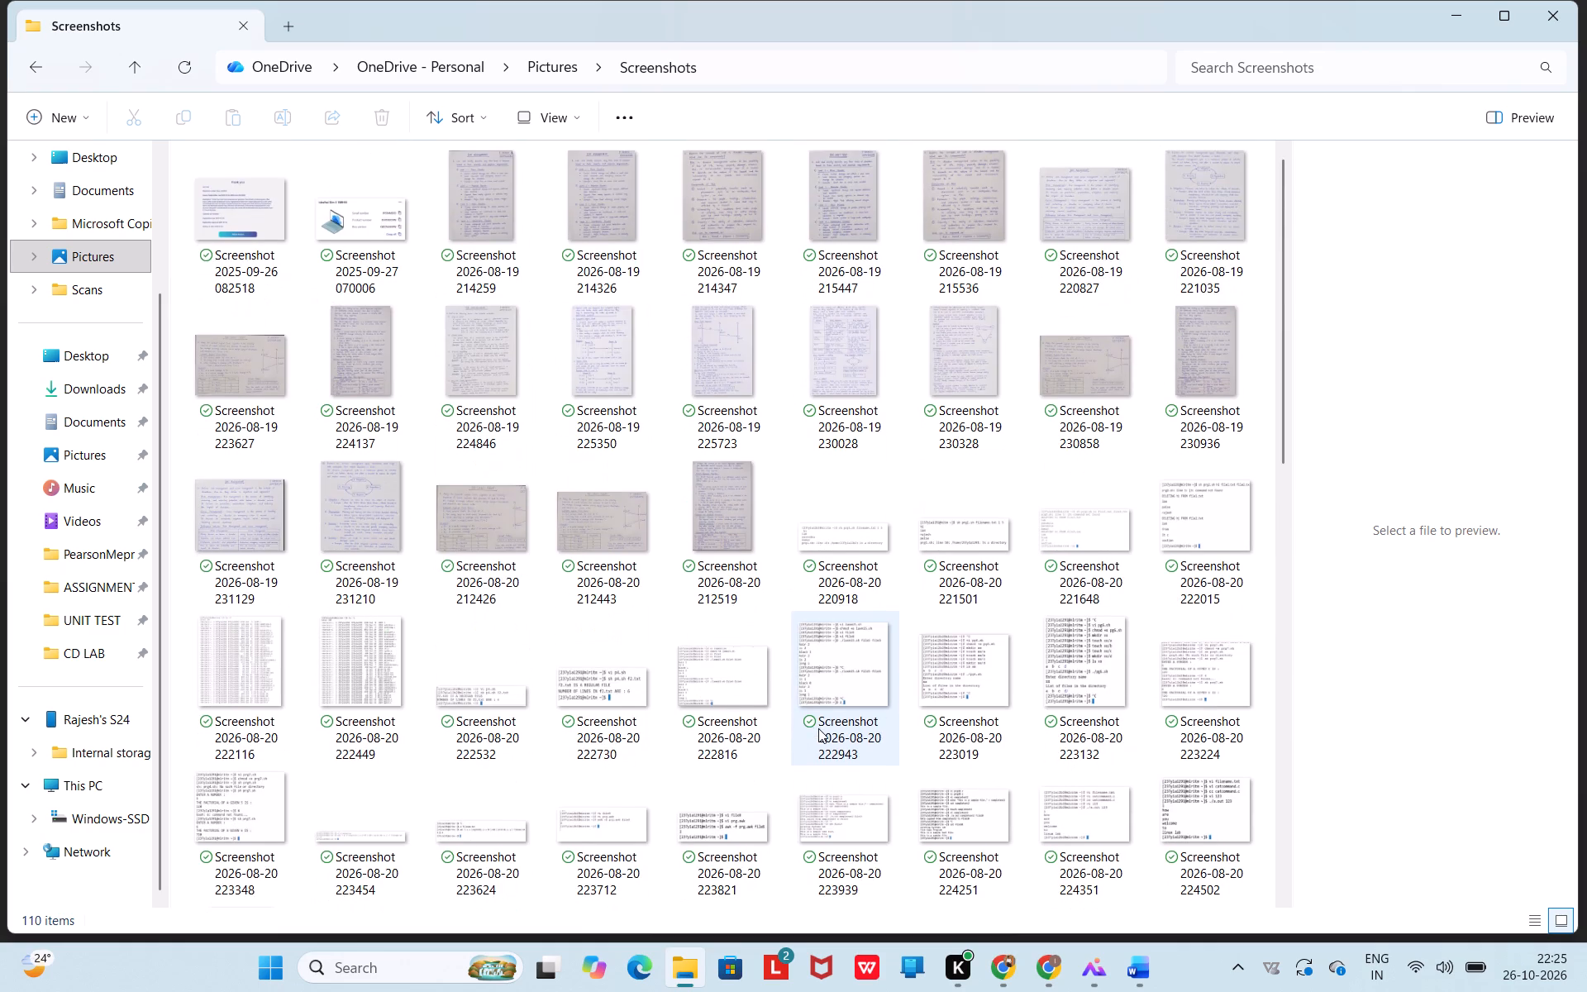
{"action": "scroll", "coordinate": [818, 728], "scroll_direction": "down", "scroll_amount": 7}
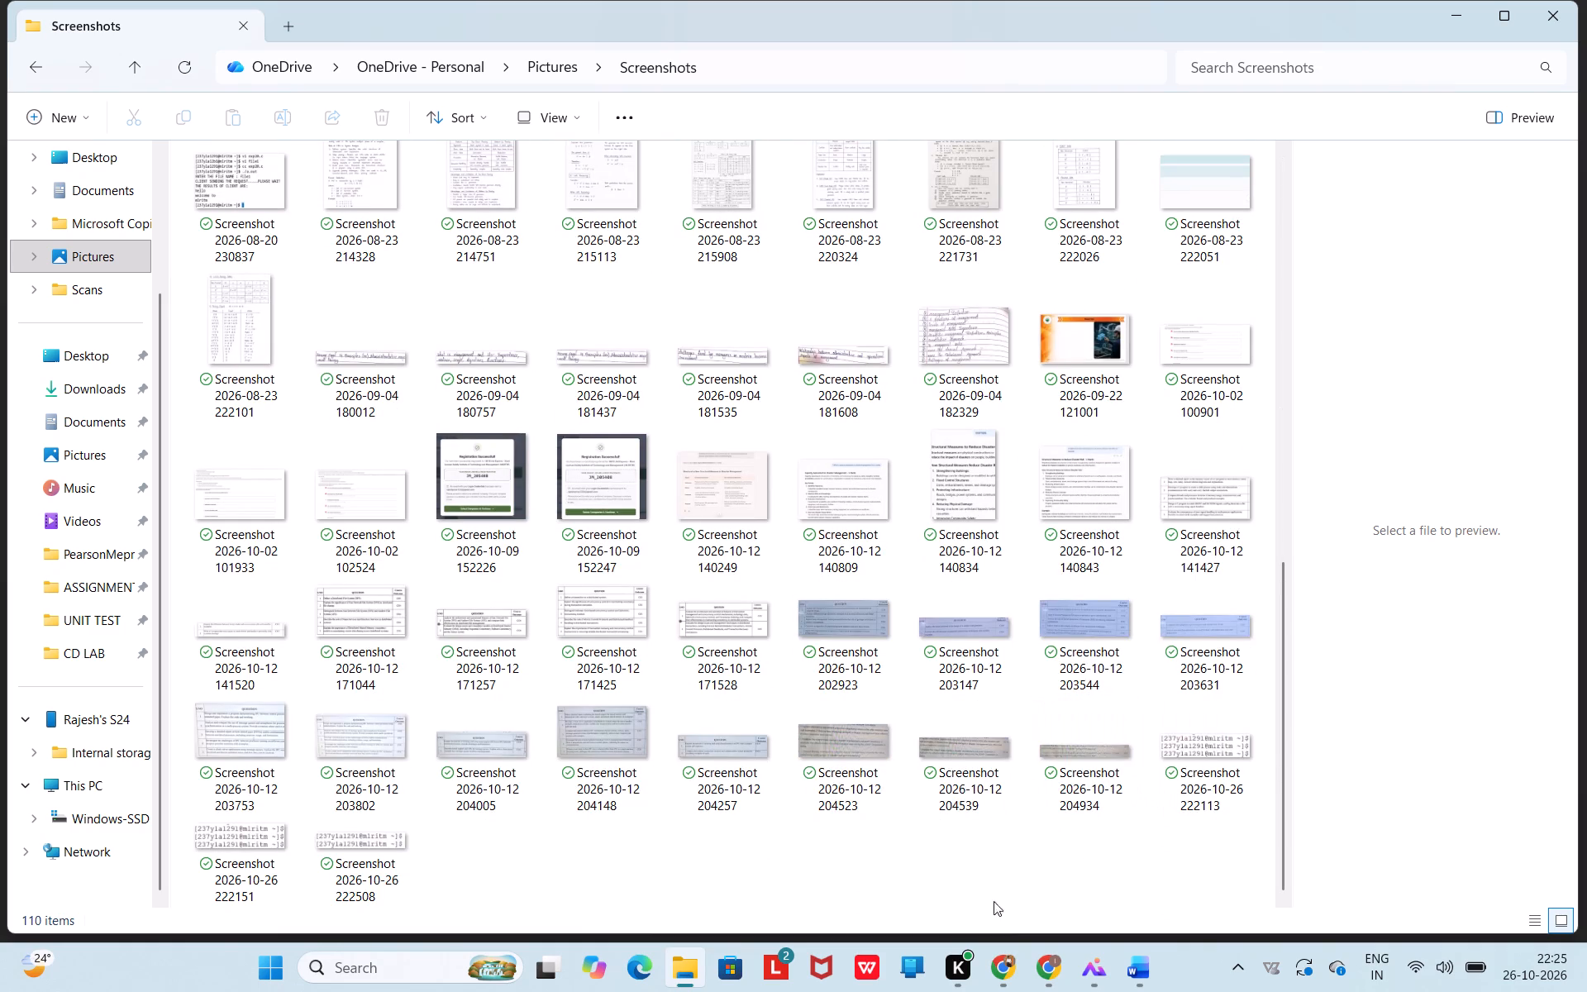
{"action": "left_click", "coordinate": [358, 853]}
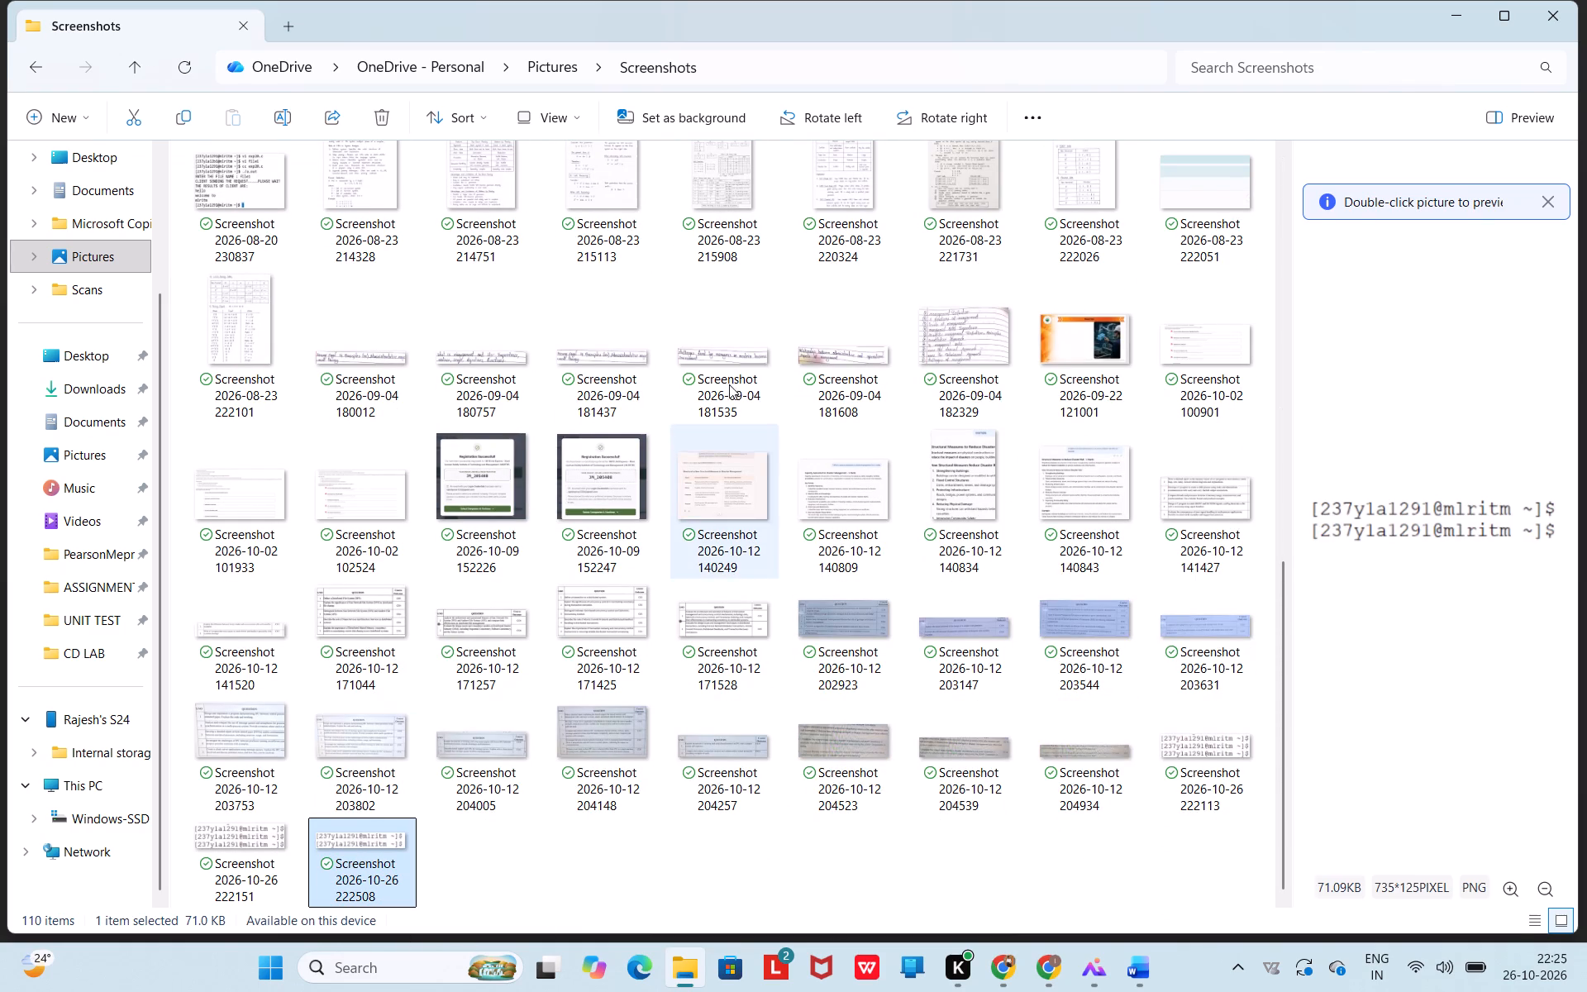
{"action": "left_click", "coordinate": [186, 122]}
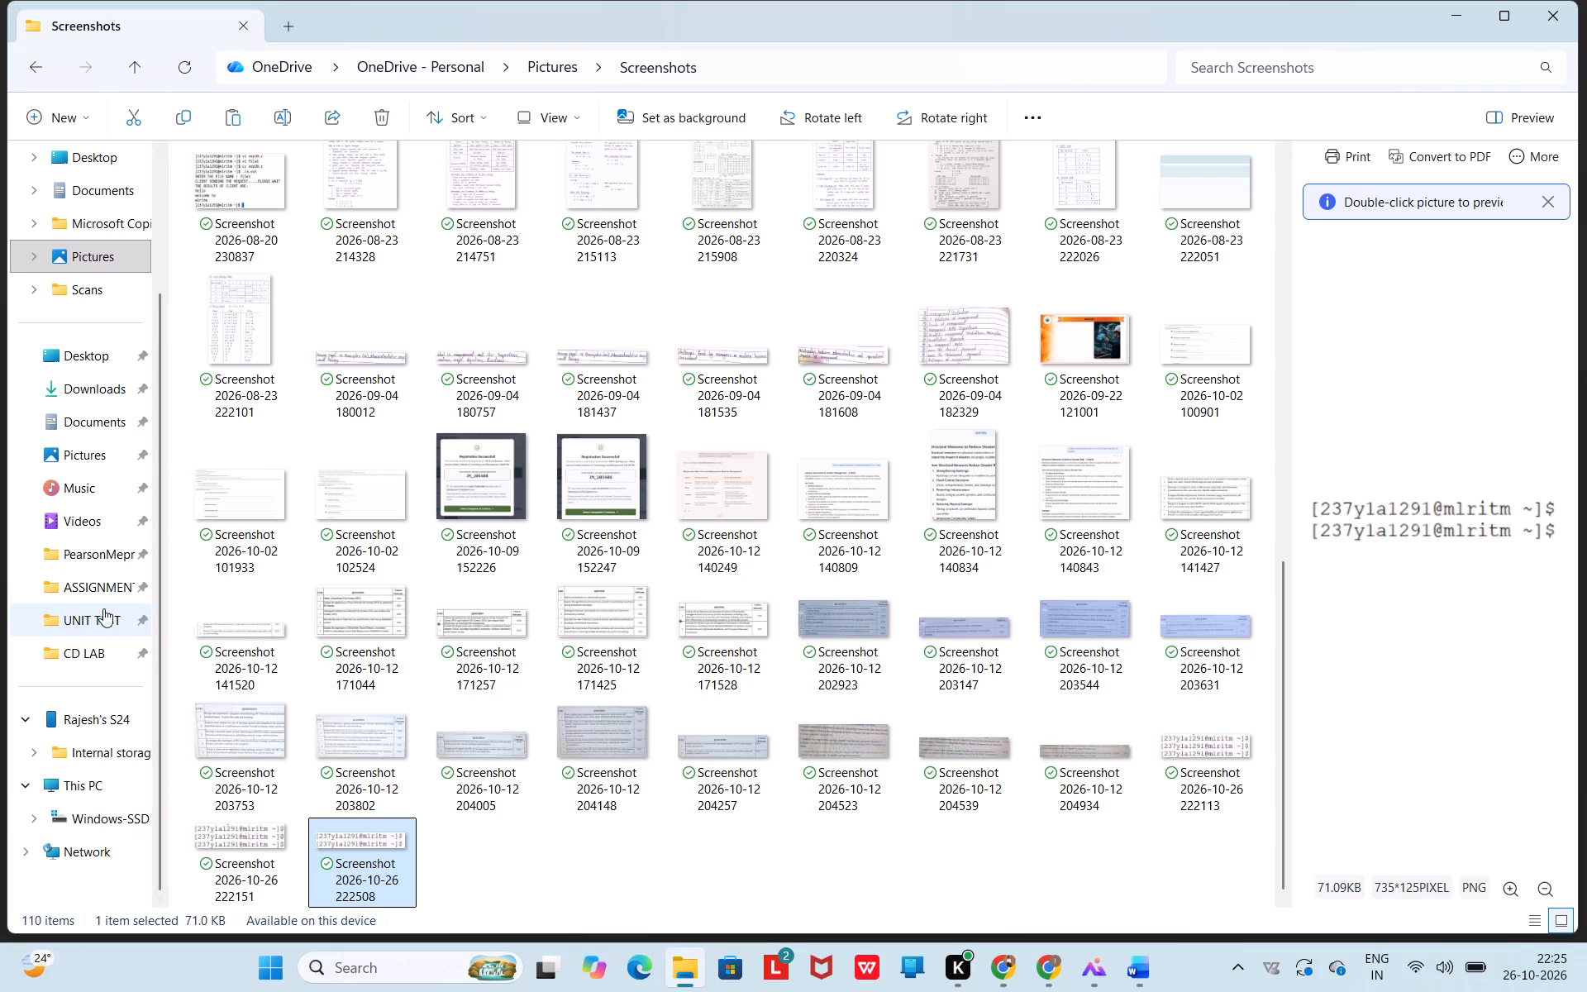
{"action": "left_click", "coordinate": [111, 644]}
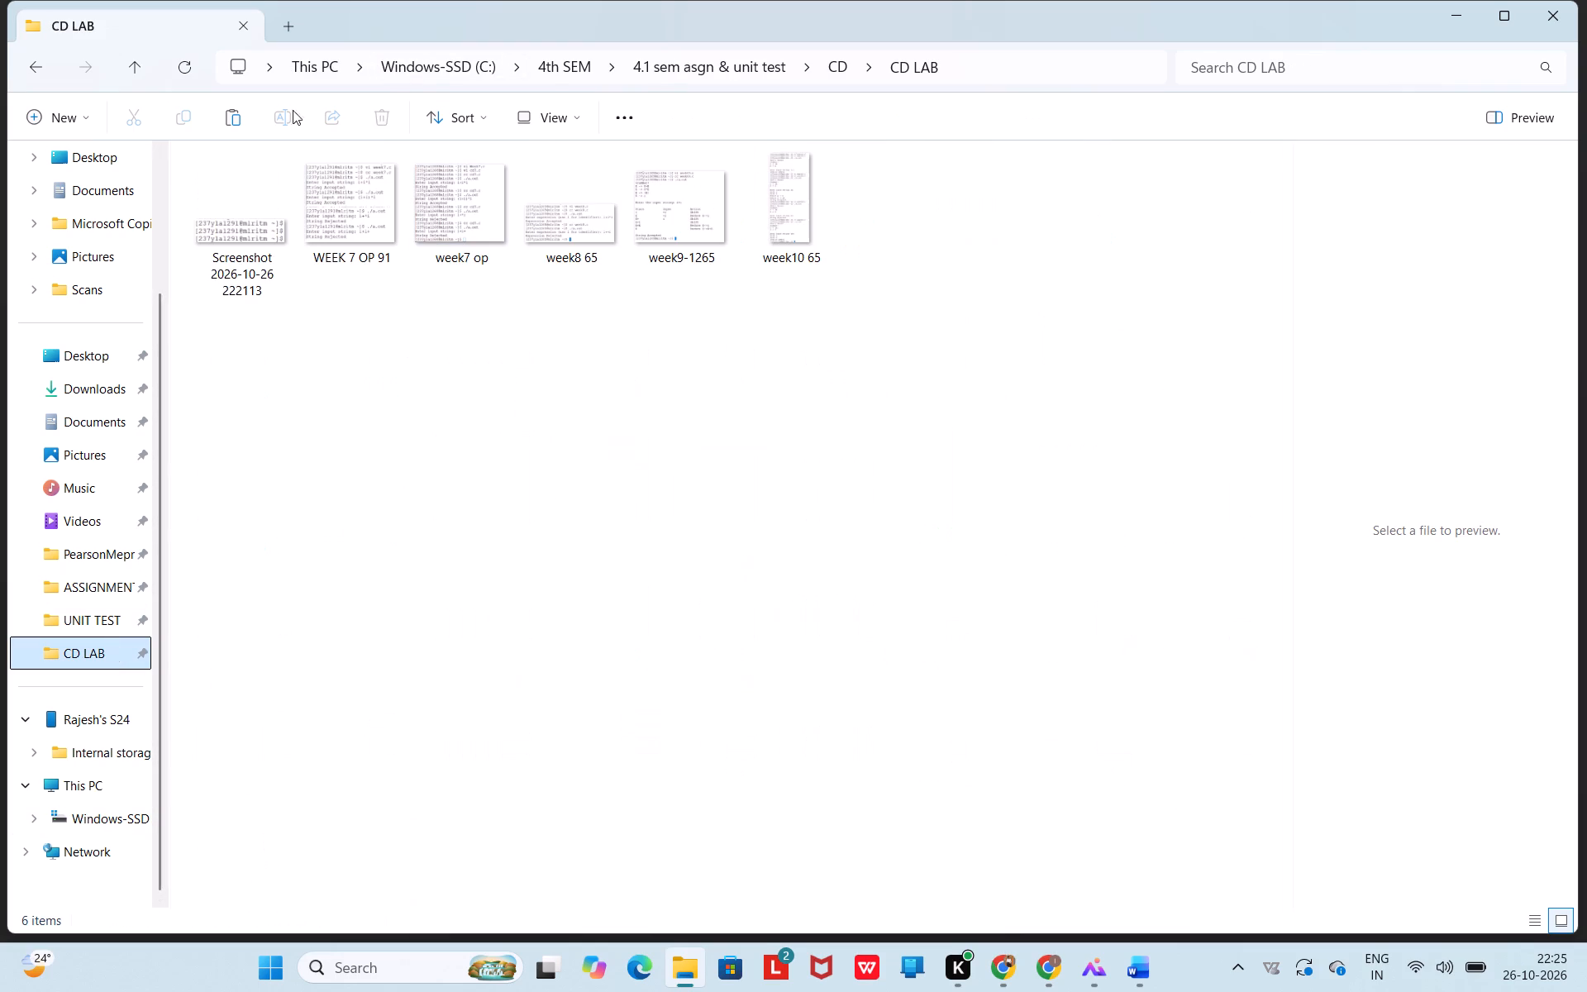
{"action": "left_click", "coordinate": [235, 117]}
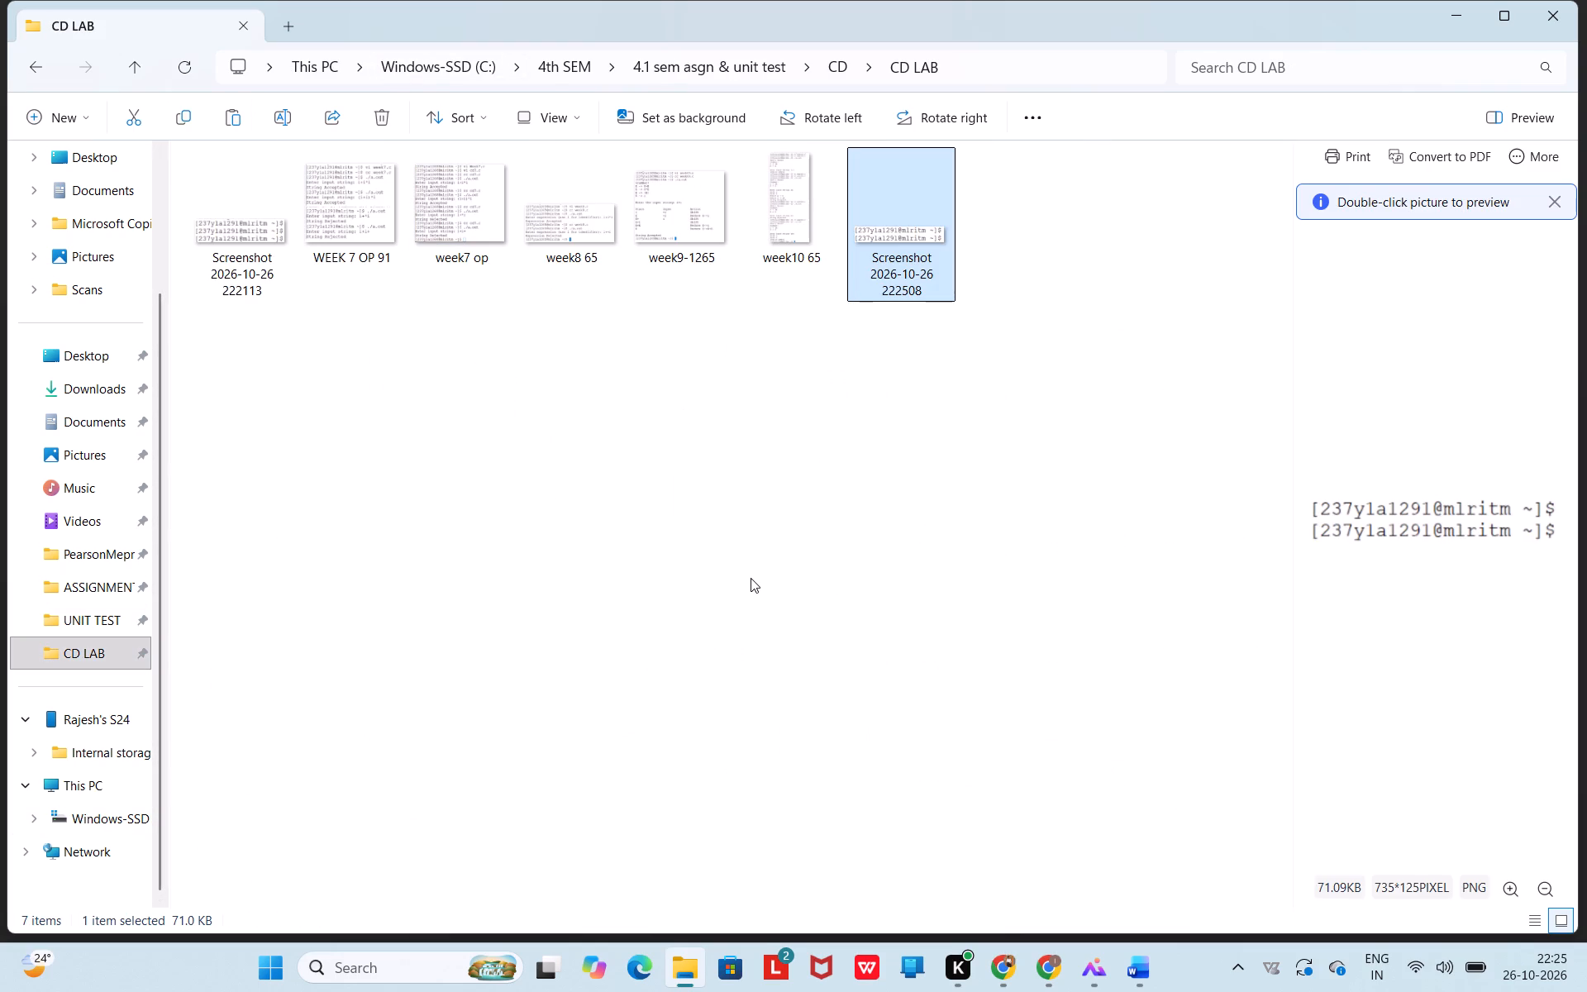
{"action": "left_click", "coordinate": [751, 578]}
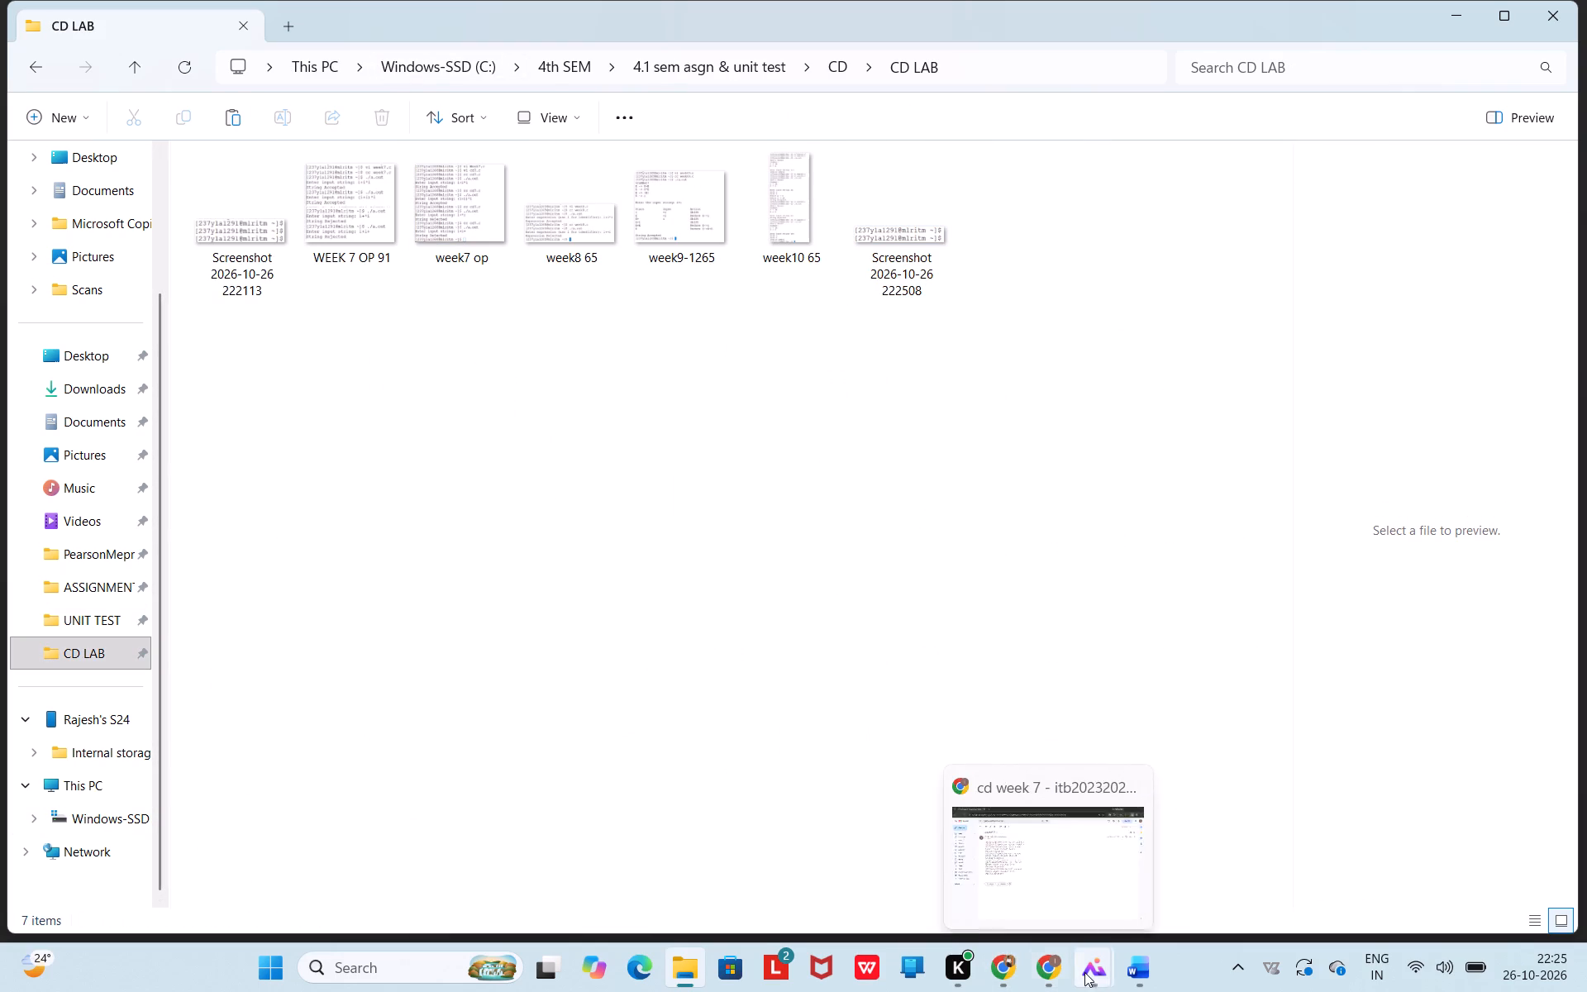
{"action": "left_click", "coordinate": [1134, 978]}
{"action": "left_click", "coordinate": [902, 807]}
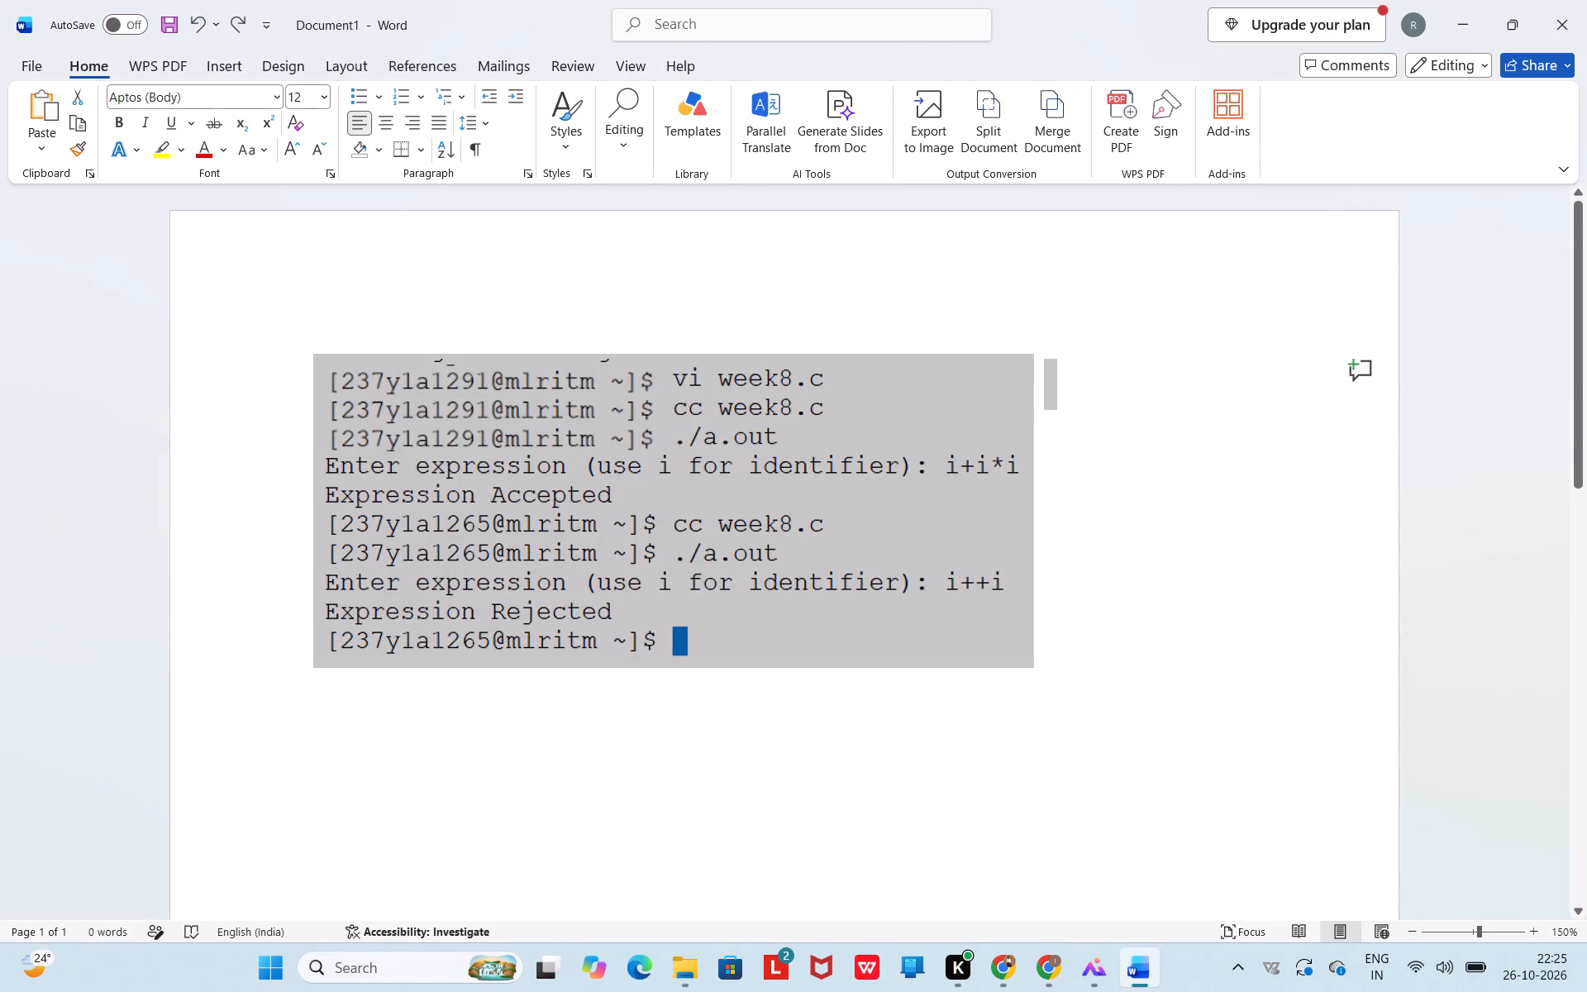
{"action": "left_click", "coordinate": [902, 807]}
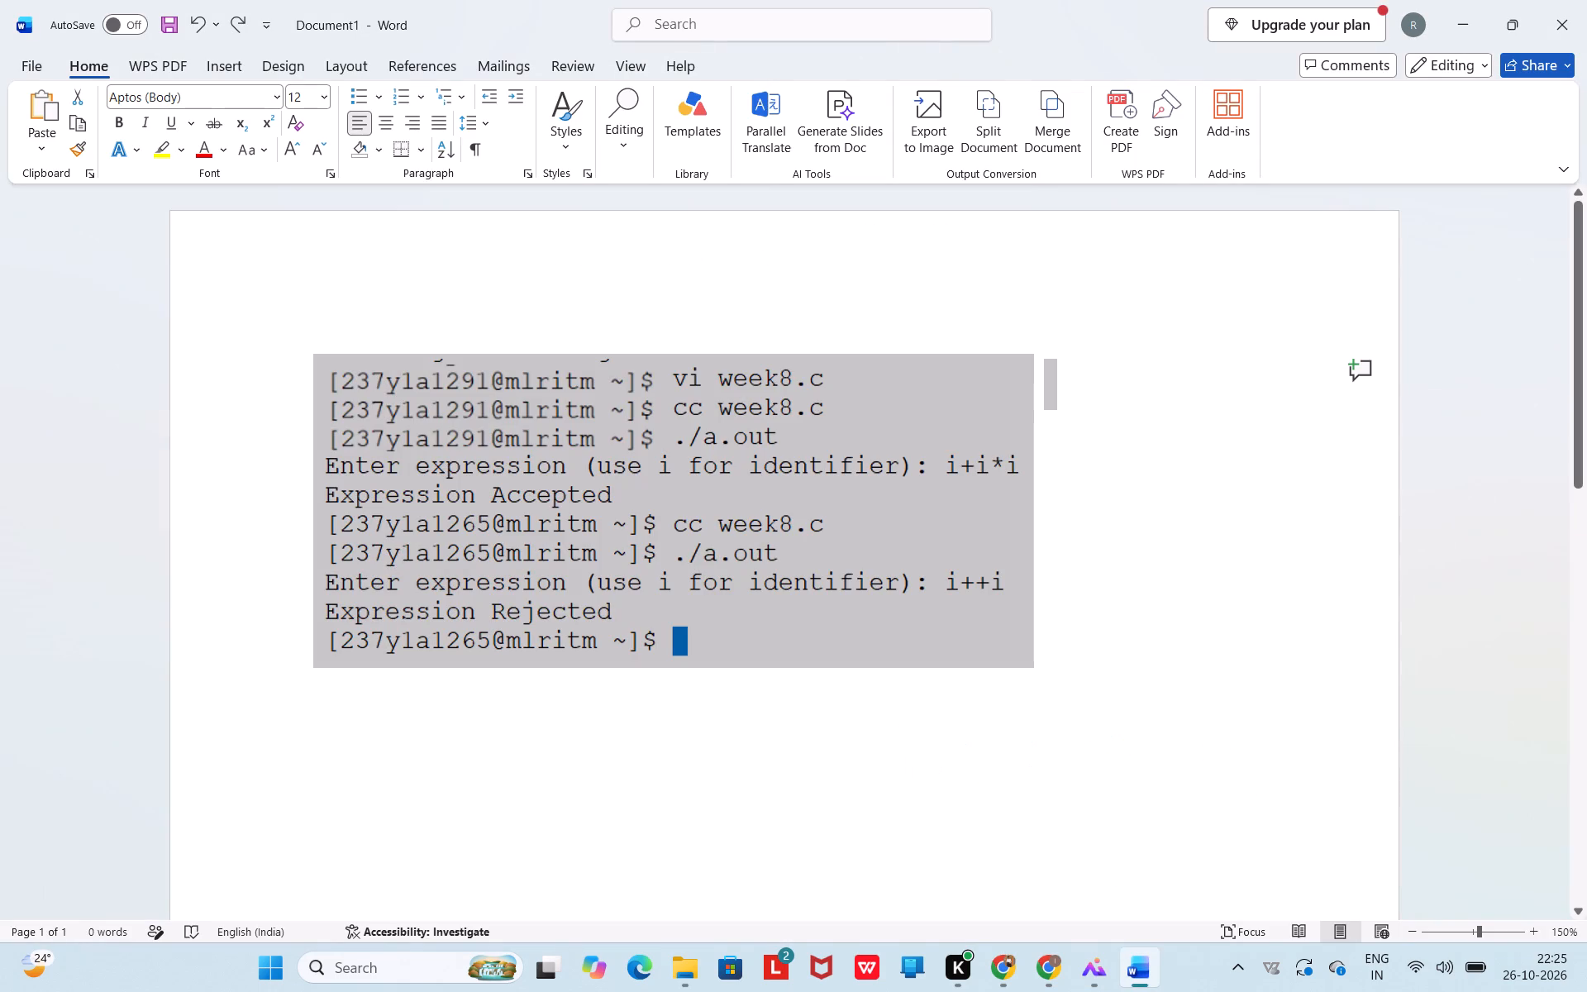
{"action": "left_click", "coordinate": [902, 807]}
{"action": "double_click", "coordinate": [1073, 775]}
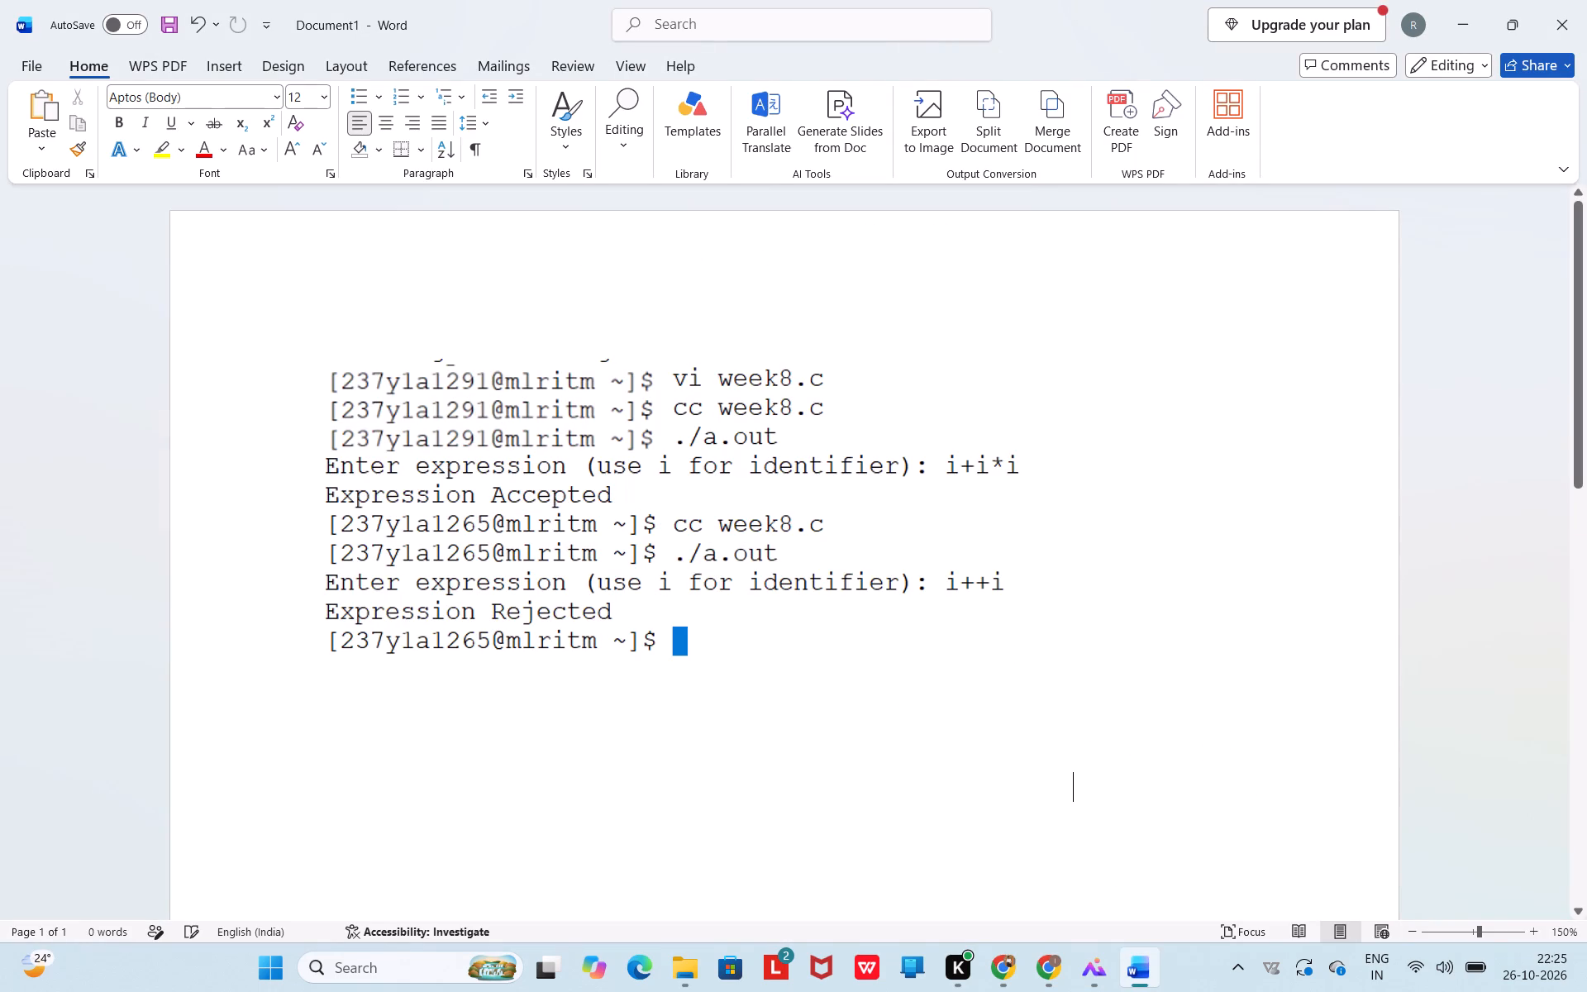
{"action": "left_click", "coordinate": [226, 63]}
{"action": "left_click", "coordinate": [228, 117]}
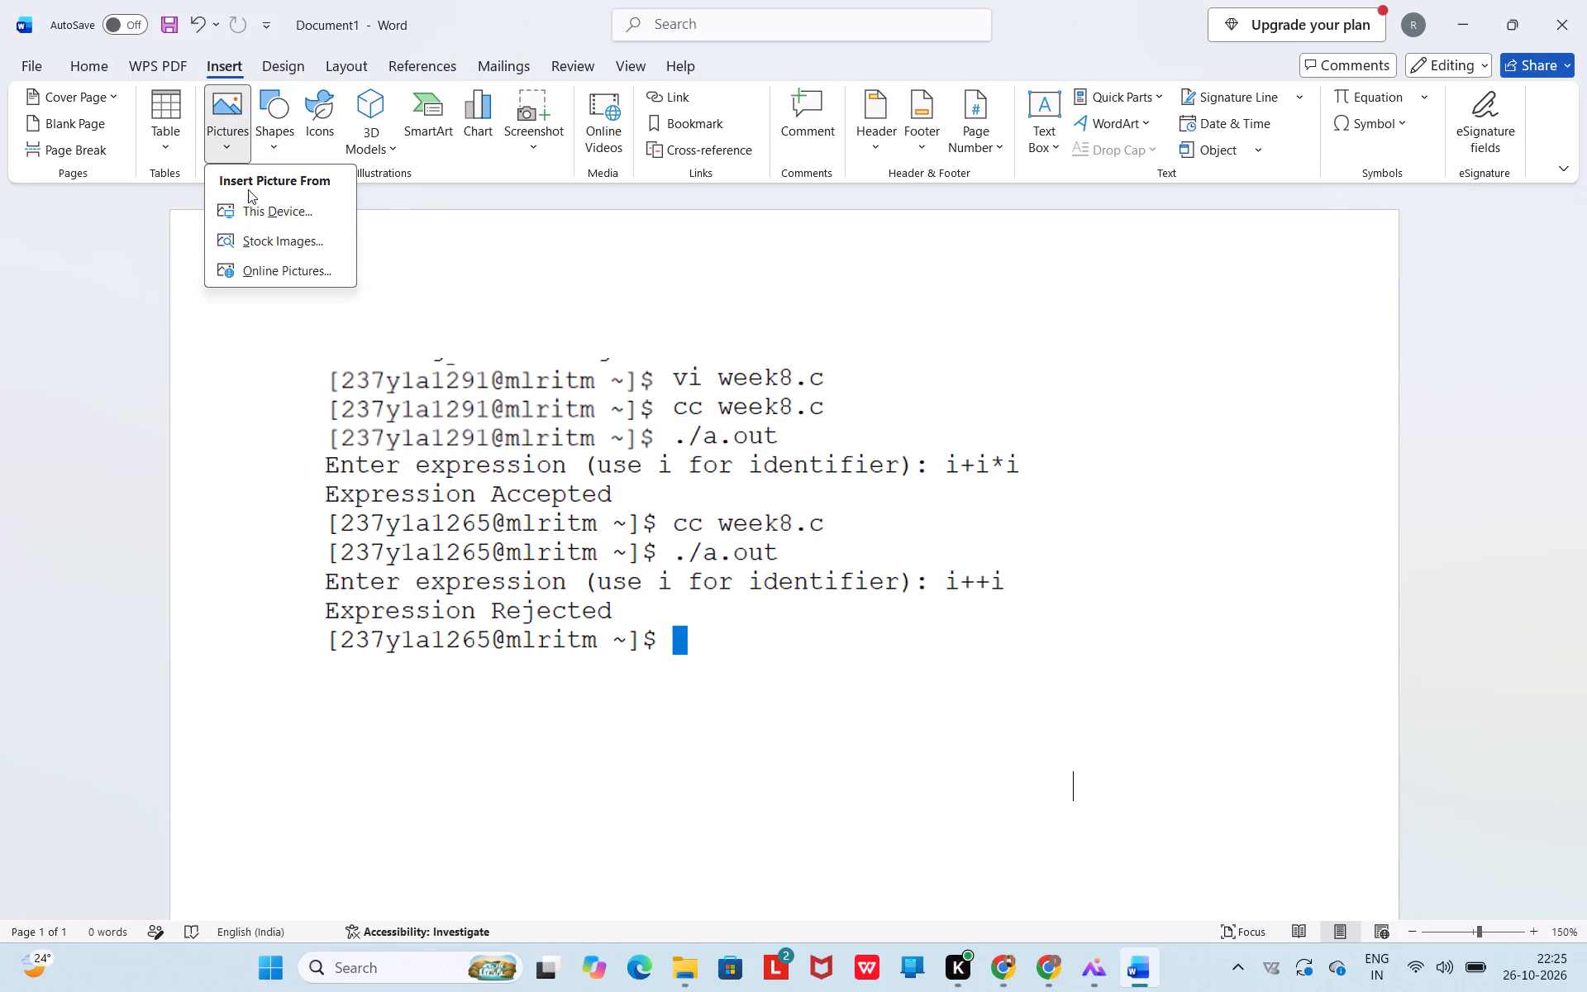
{"action": "left_click", "coordinate": [251, 201]}
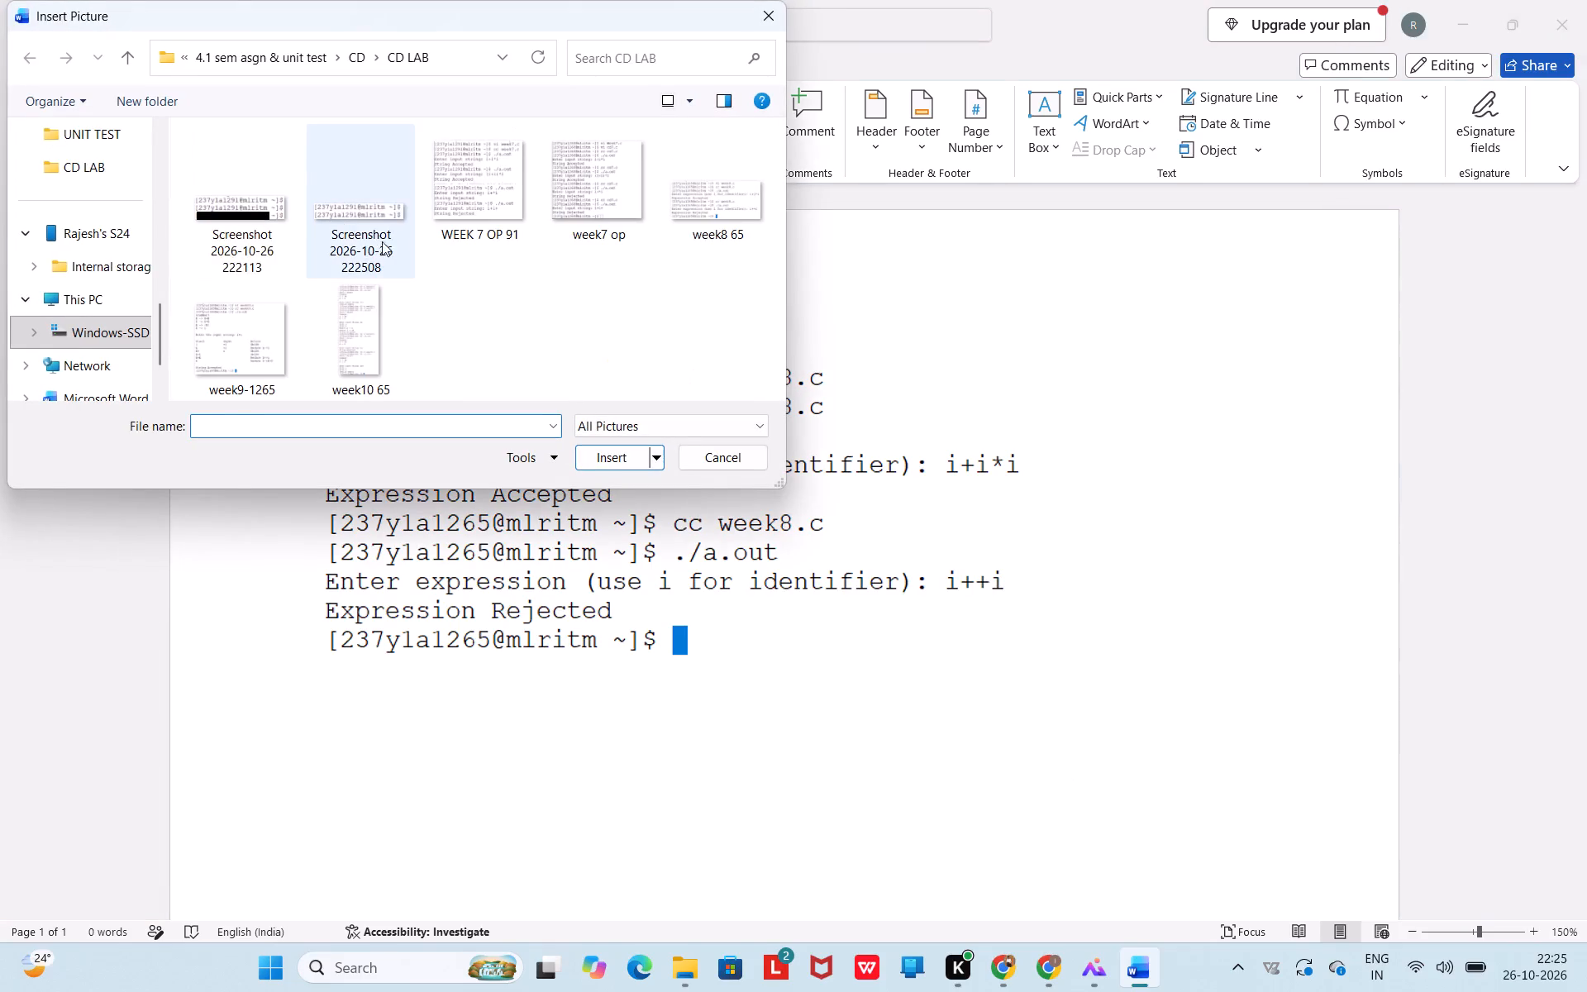
{"action": "left_click", "coordinate": [350, 205]}
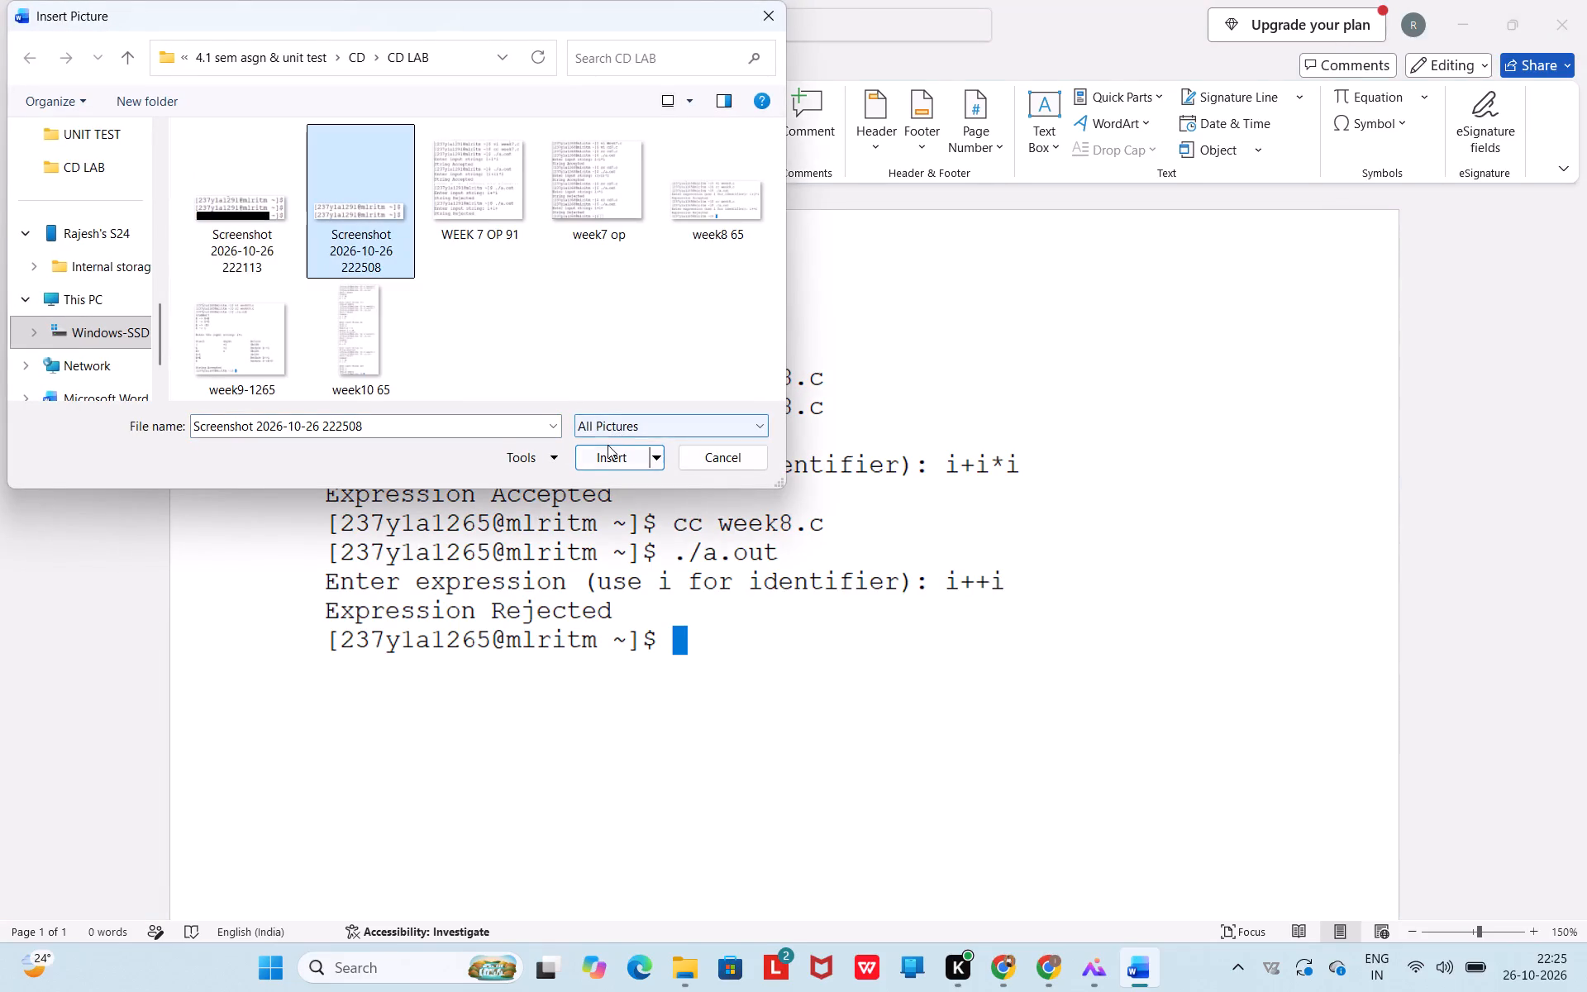
{"action": "left_click", "coordinate": [608, 445]}
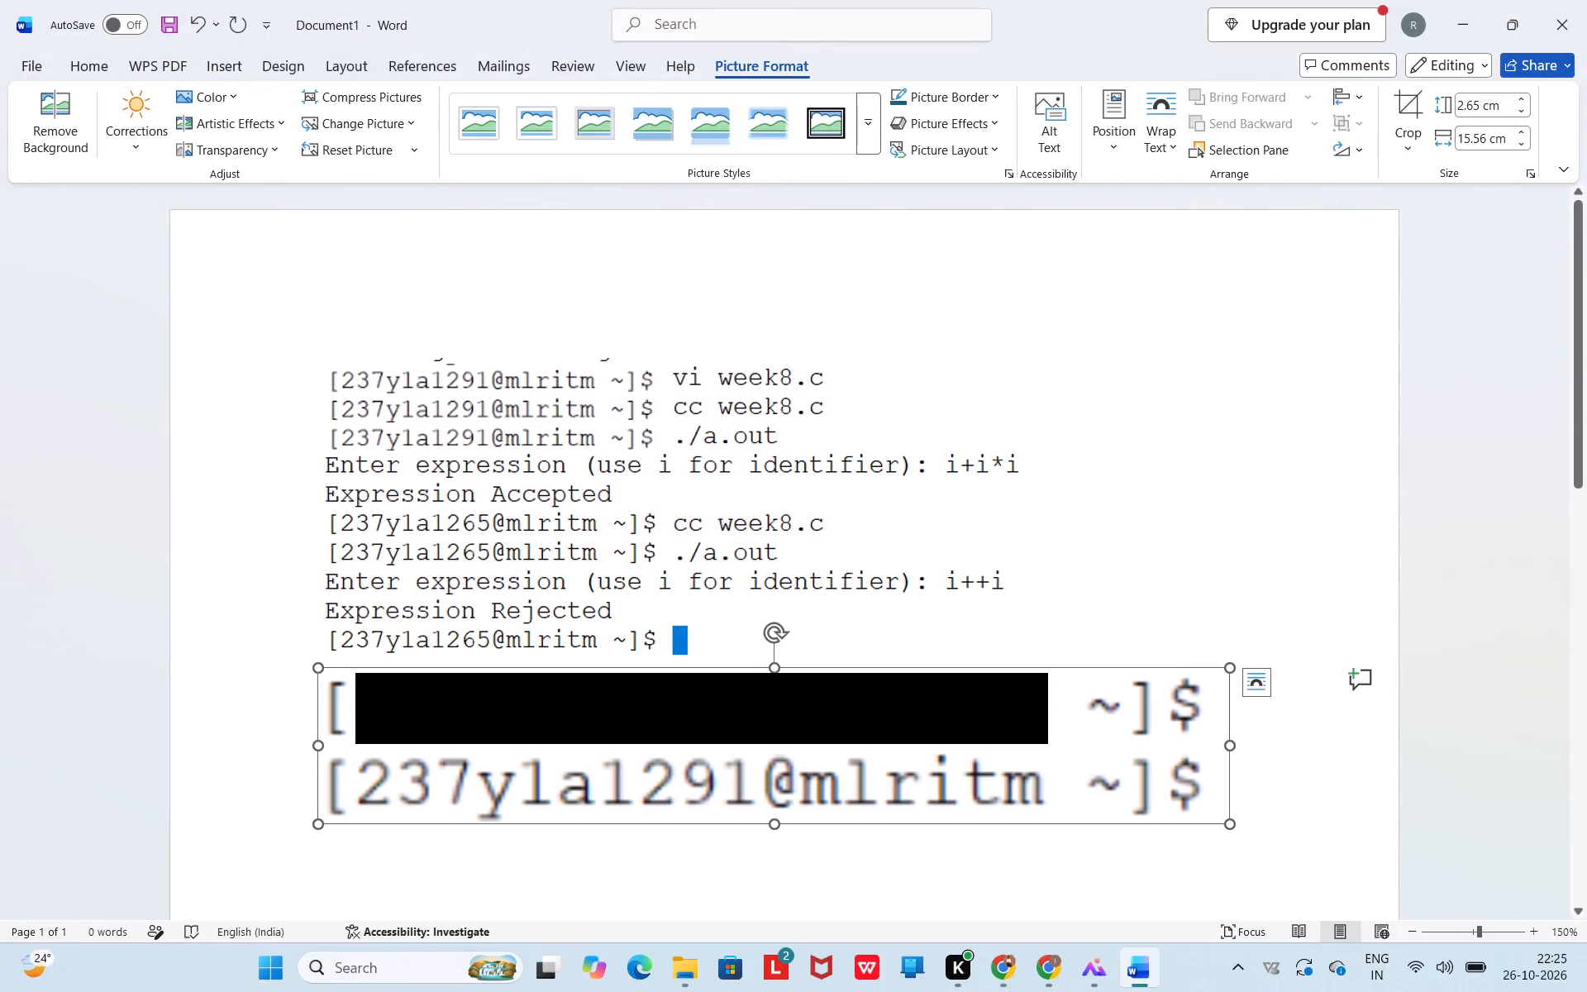
Shrink the inserted two-prompt screenshot to about 1.17 by 6.89 cm.
{"action": "left_click_drag", "start_coordinate": [1227, 831], "coordinate": [674, 737]}
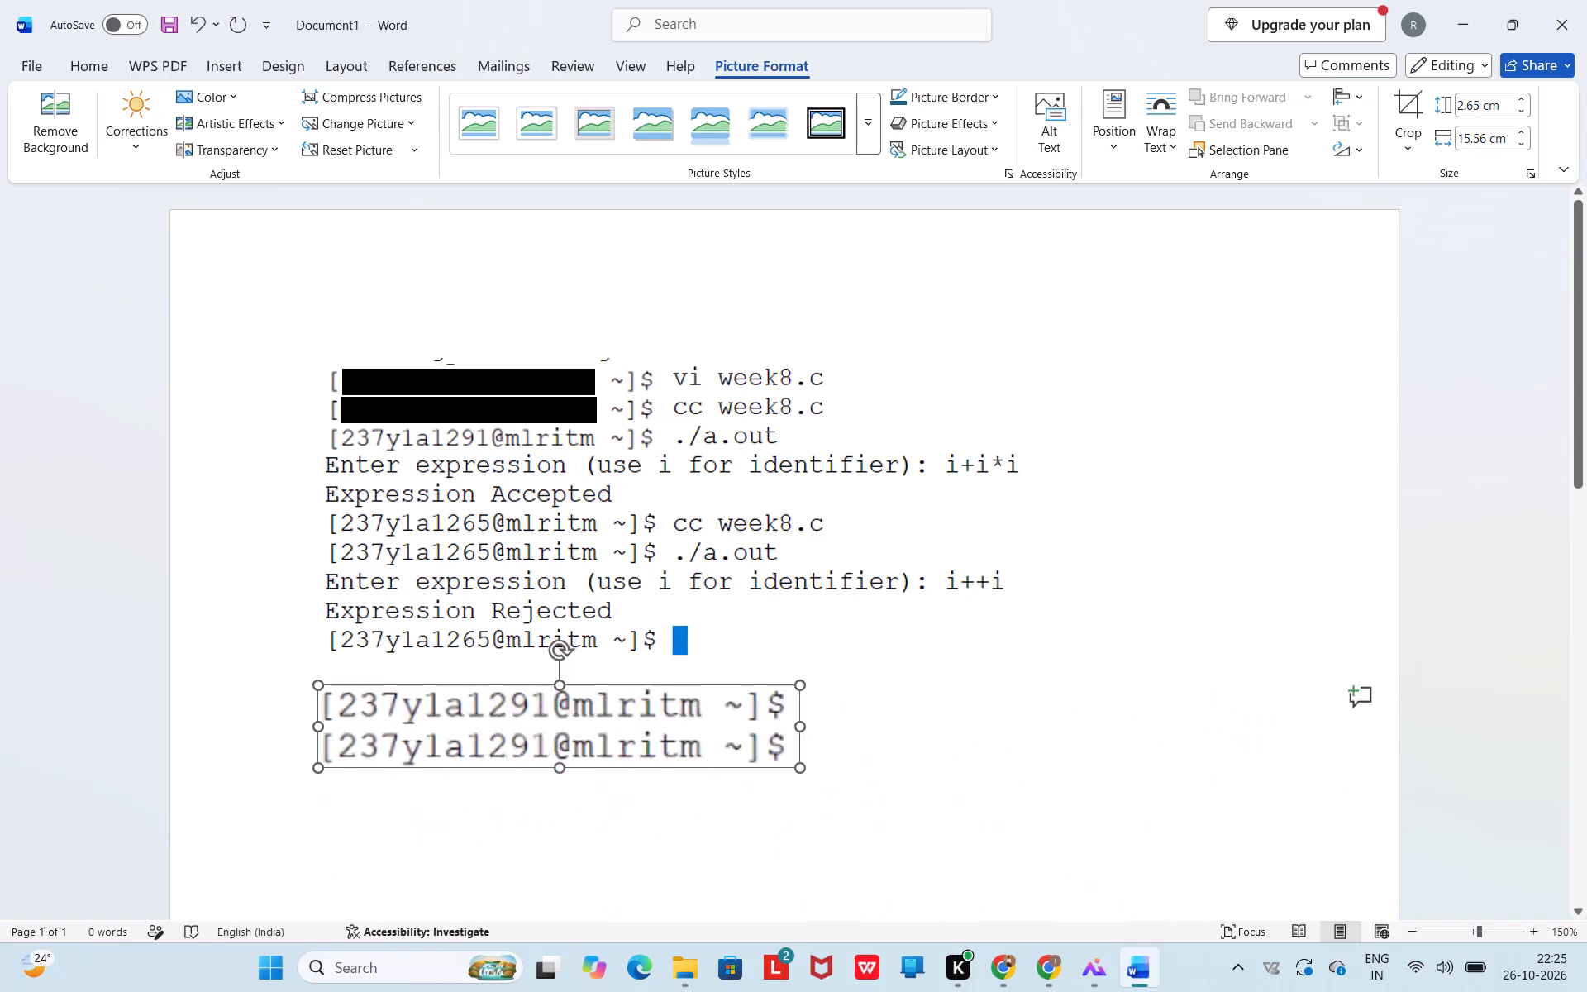
{"action": "left_click_drag", "start_coordinate": [674, 737], "coordinate": [670, 737]}
{"action": "left_click_drag", "start_coordinate": [623, 738], "coordinate": [576, 665]}
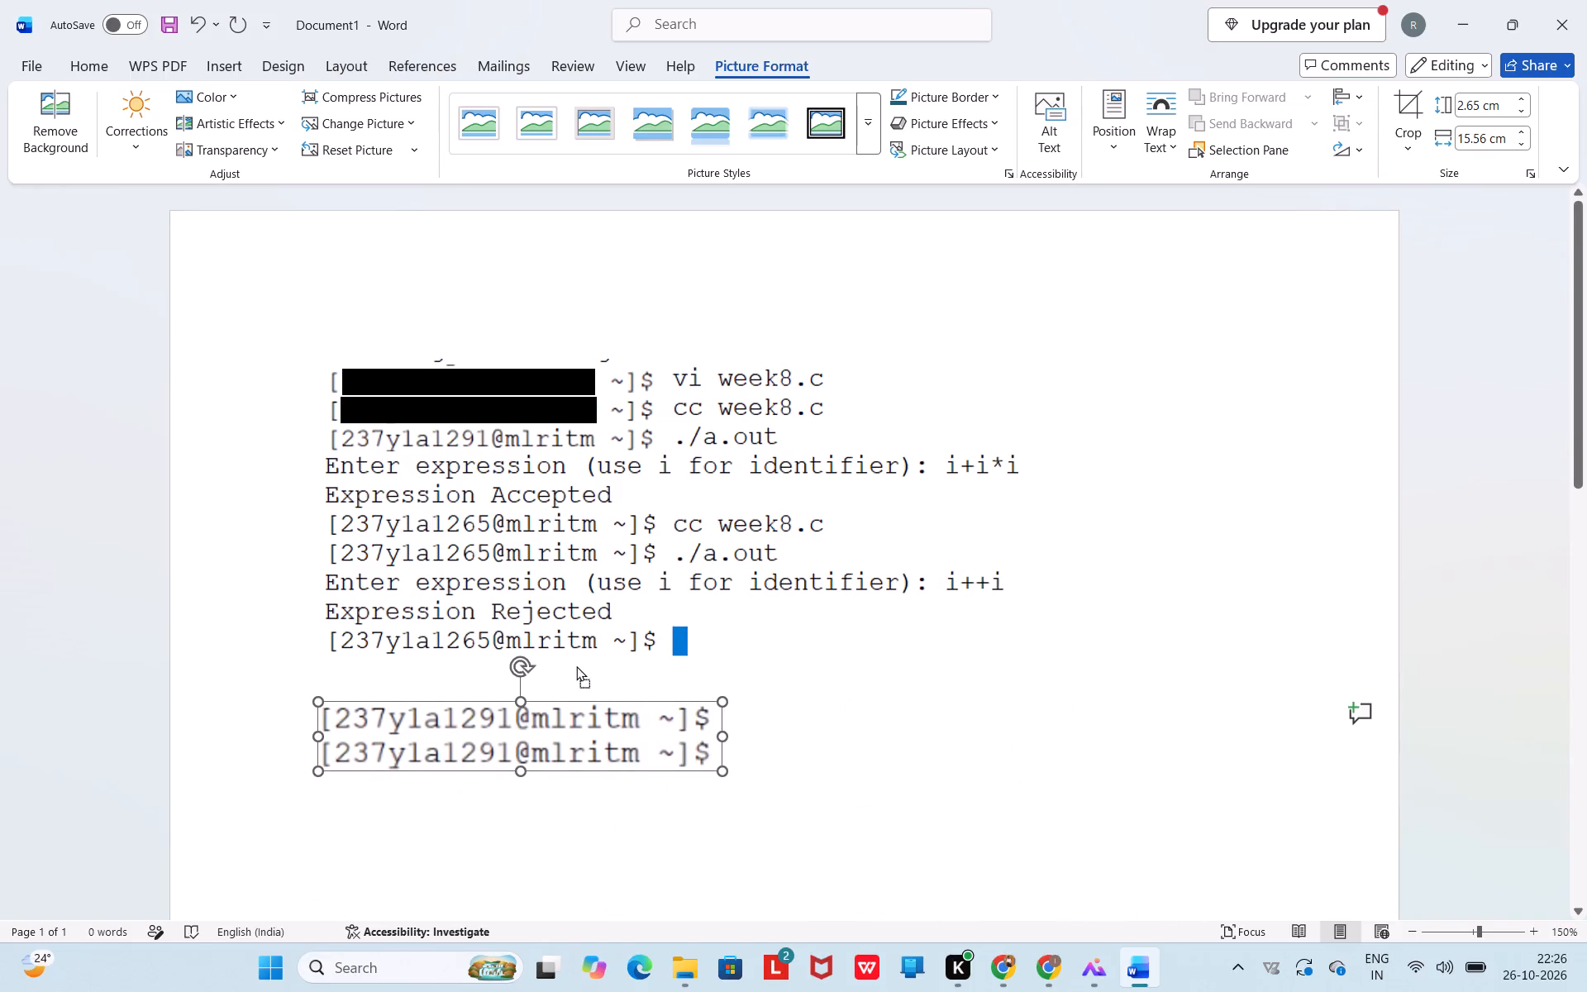
{"action": "left_click_drag", "start_coordinate": [576, 665], "coordinate": [579, 727]}
{"action": "left_click", "coordinate": [579, 727]}
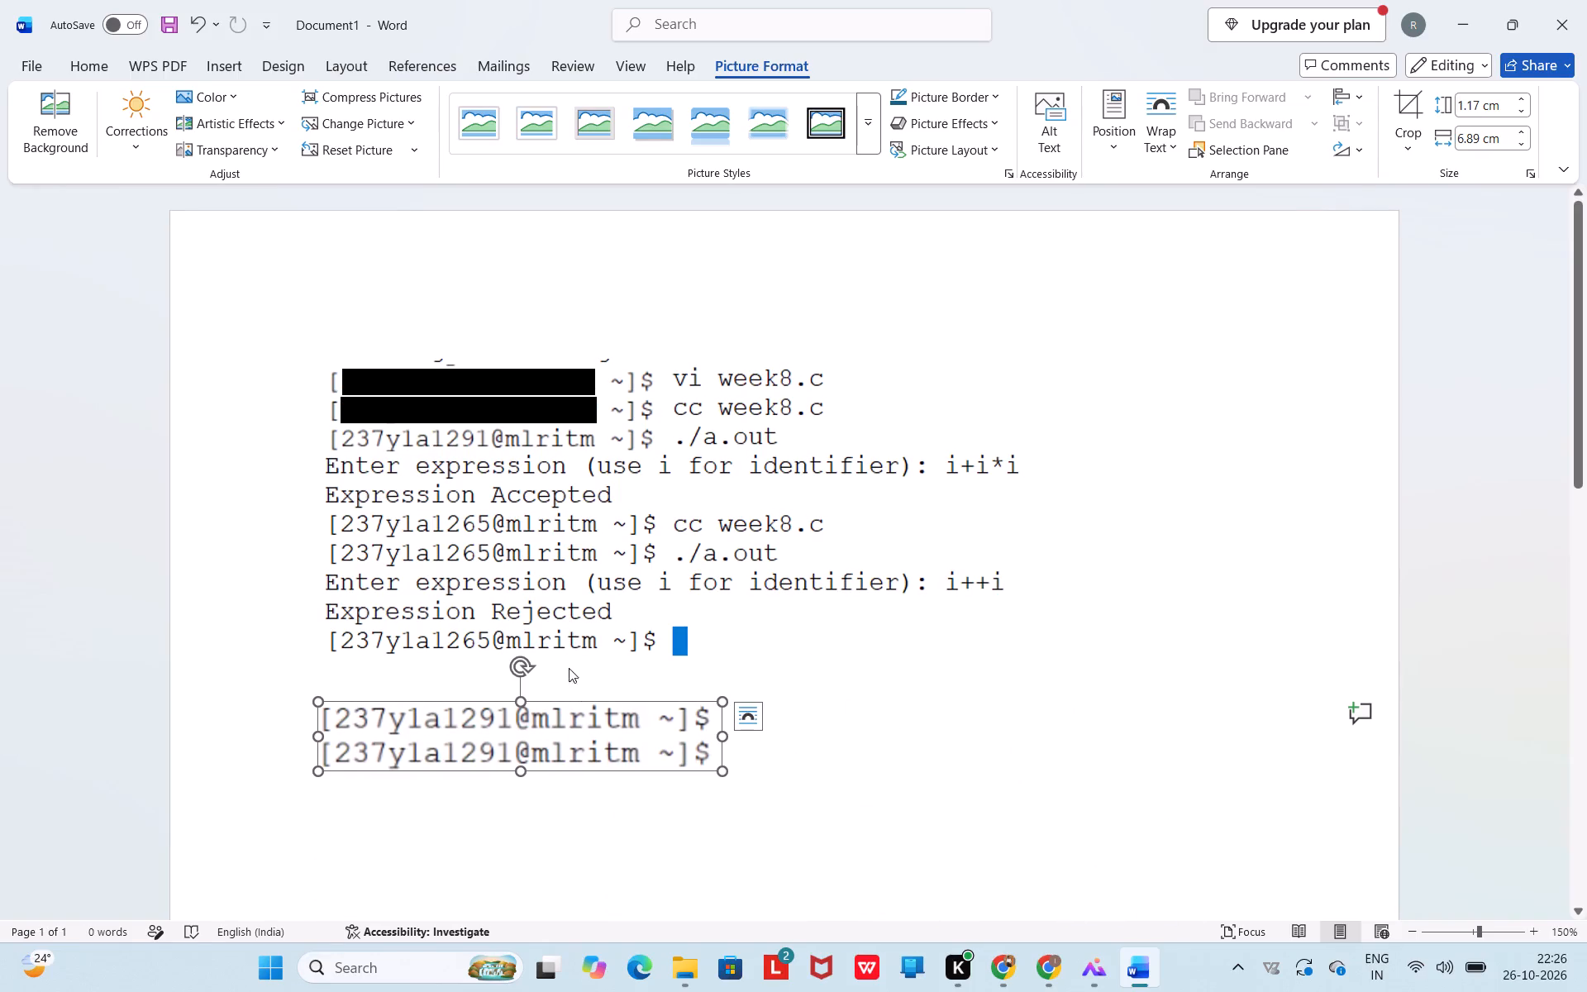
{"action": "left_click_drag", "start_coordinate": [577, 727], "coordinate": [620, 731]}
{"action": "left_click", "coordinate": [620, 731]}
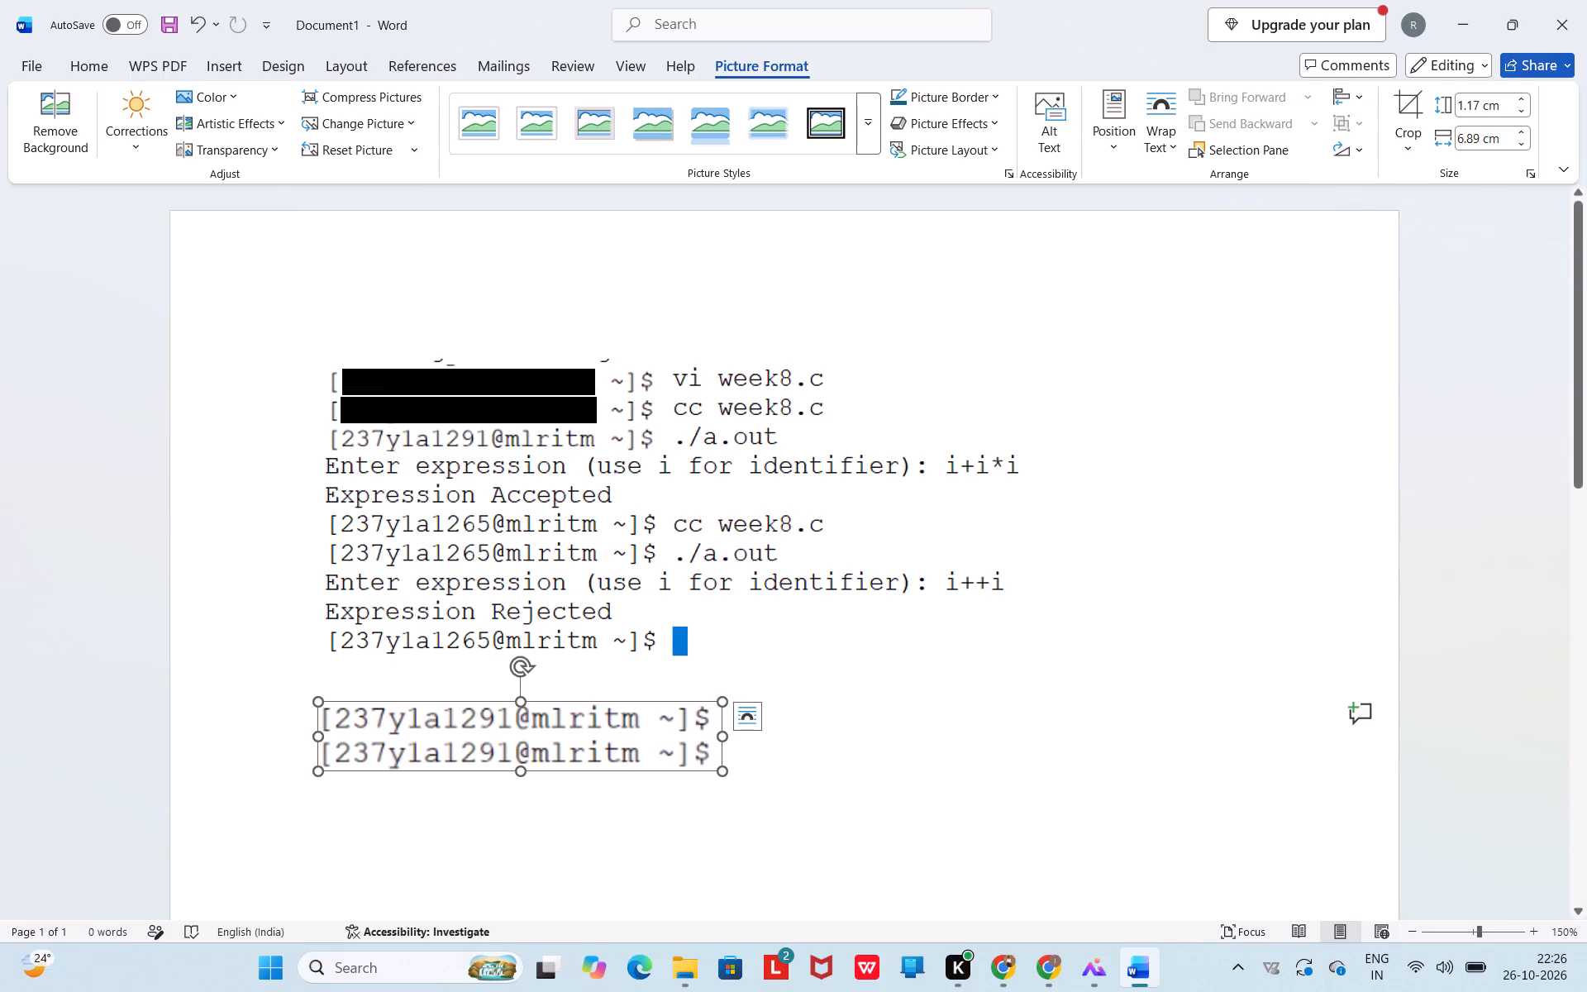
Set the two-prompt screenshot's text wrapping to Tight.
{"action": "left_click", "coordinate": [745, 721]}
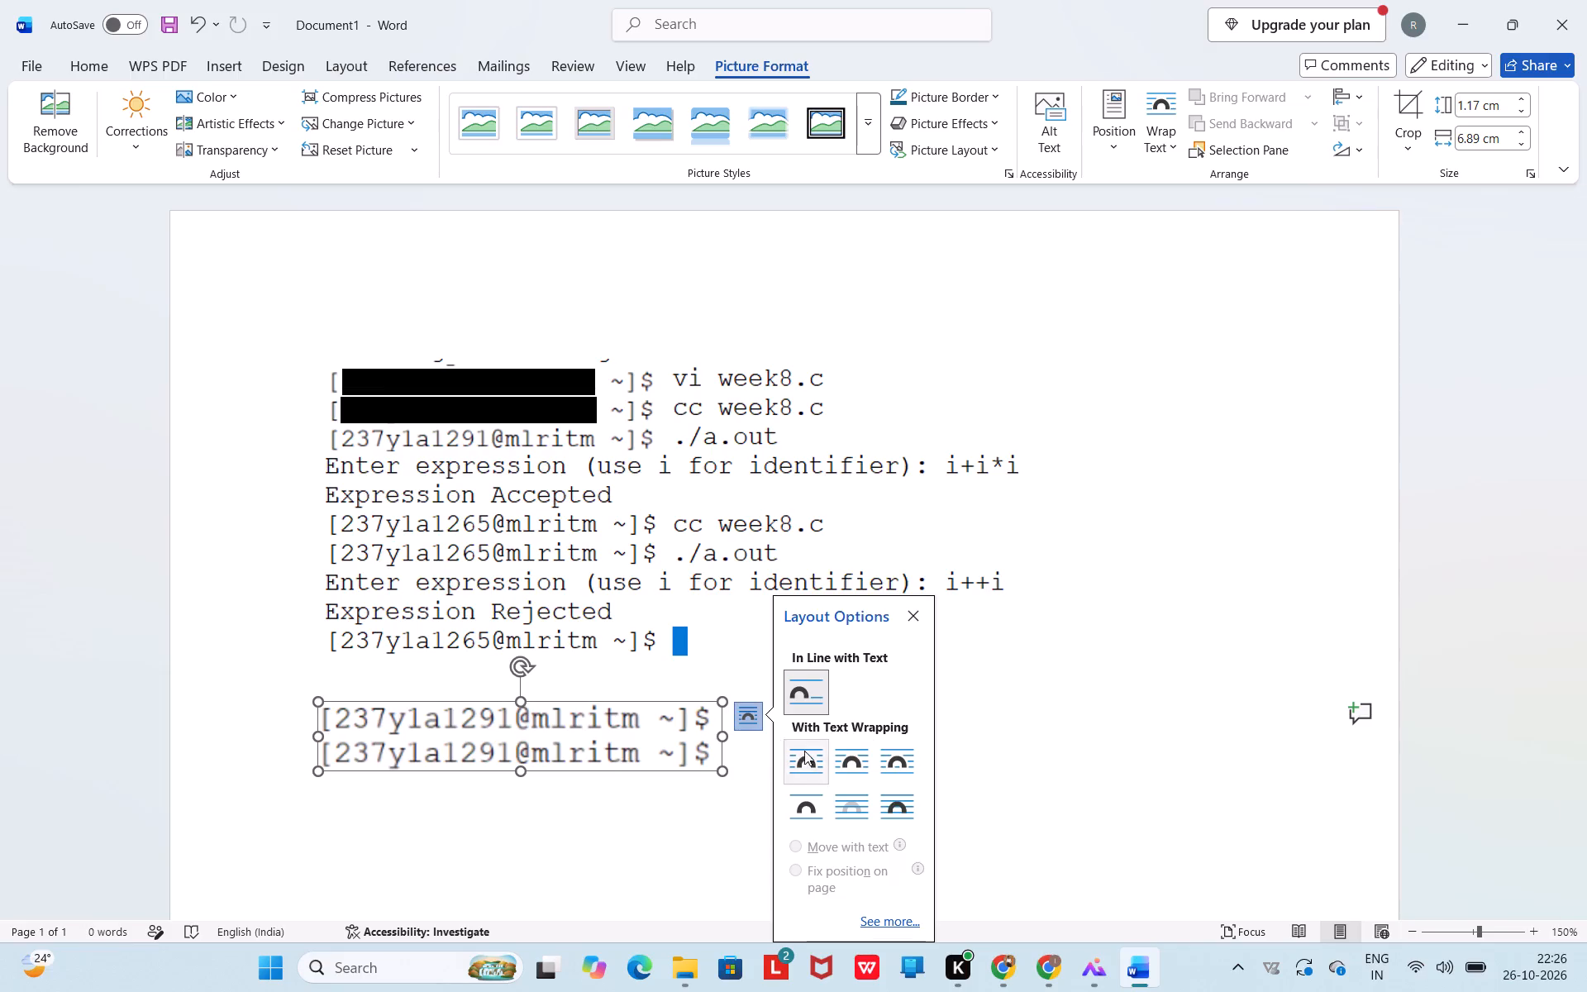
{"action": "left_click", "coordinate": [854, 763]}
Move the two-prompt screenshot over the prompts before the second cc week8.c and ./a.out lines of the week8 65 picture.
{"action": "left_click_drag", "start_coordinate": [564, 743], "coordinate": [529, 599]}
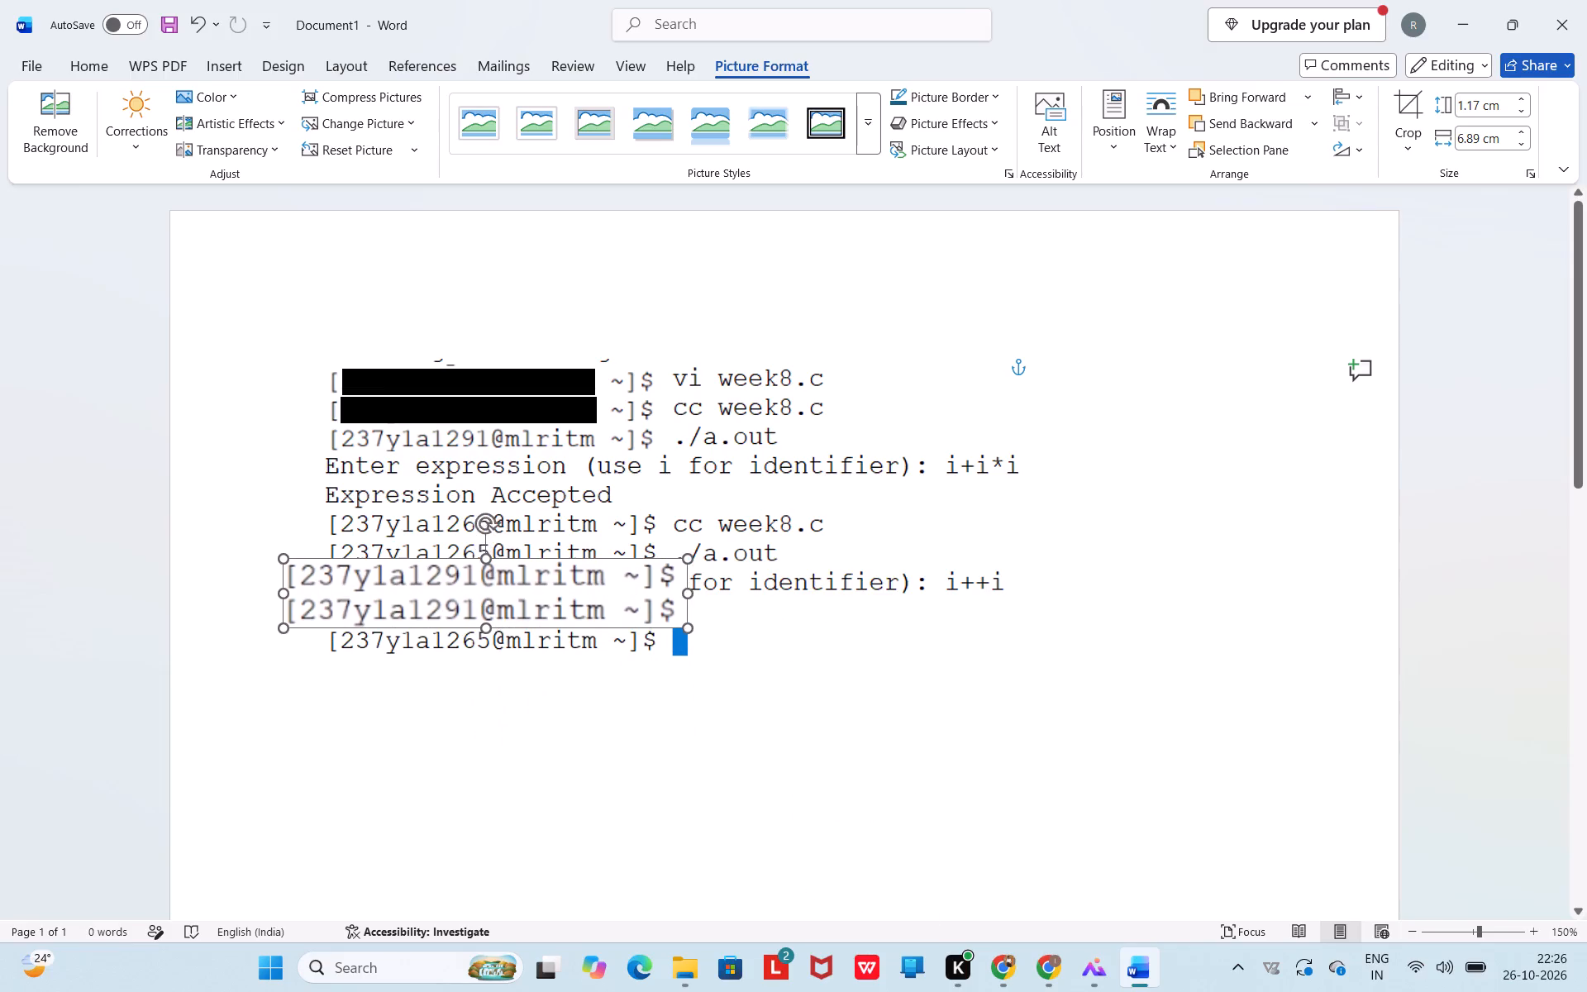
{"action": "left_click_drag", "start_coordinate": [529, 599], "coordinate": [565, 551]}
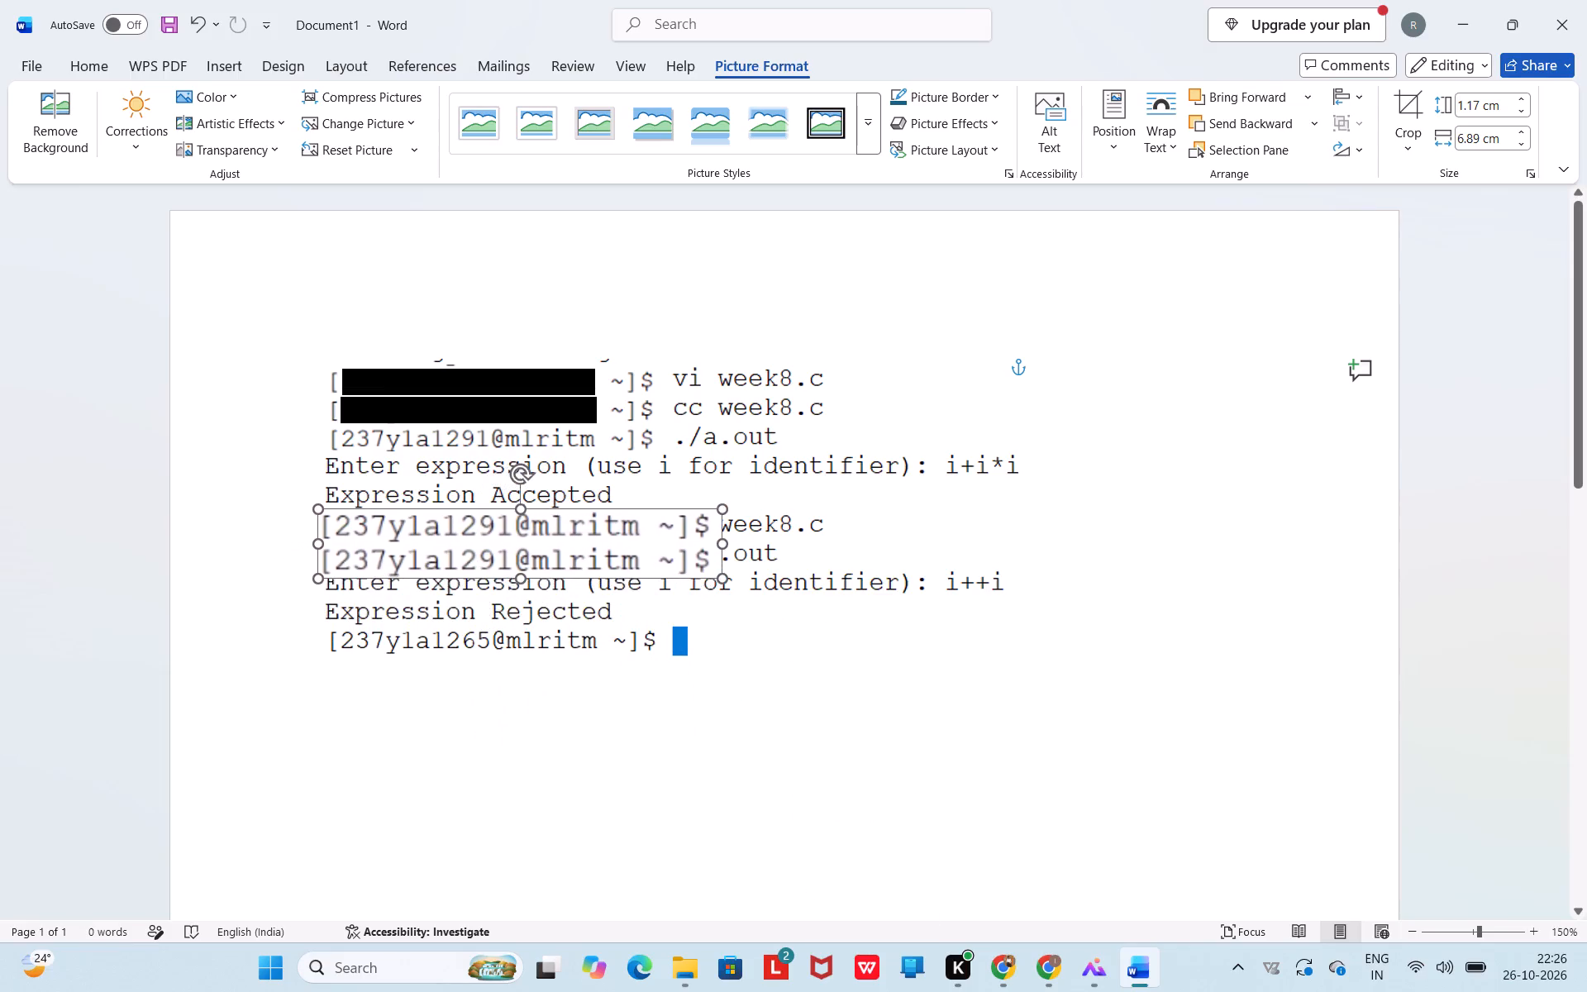
{"action": "left_click_drag", "start_coordinate": [565, 551], "coordinate": [564, 550]}
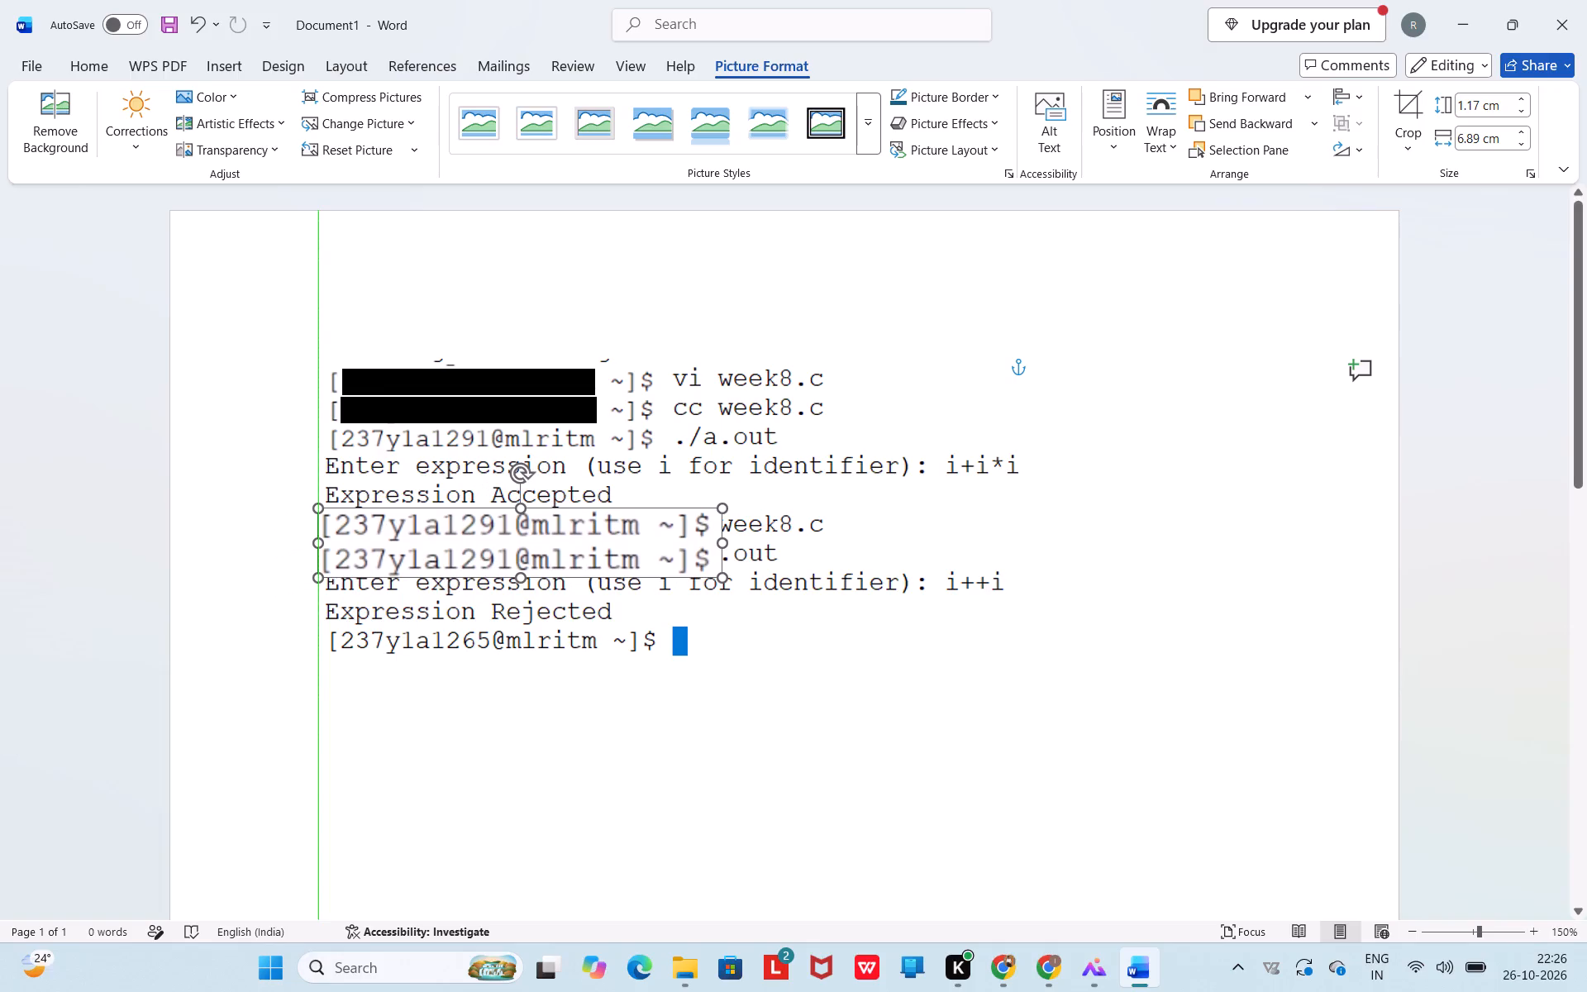
{"action": "left_click_drag", "start_coordinate": [564, 550], "coordinate": [565, 550]}
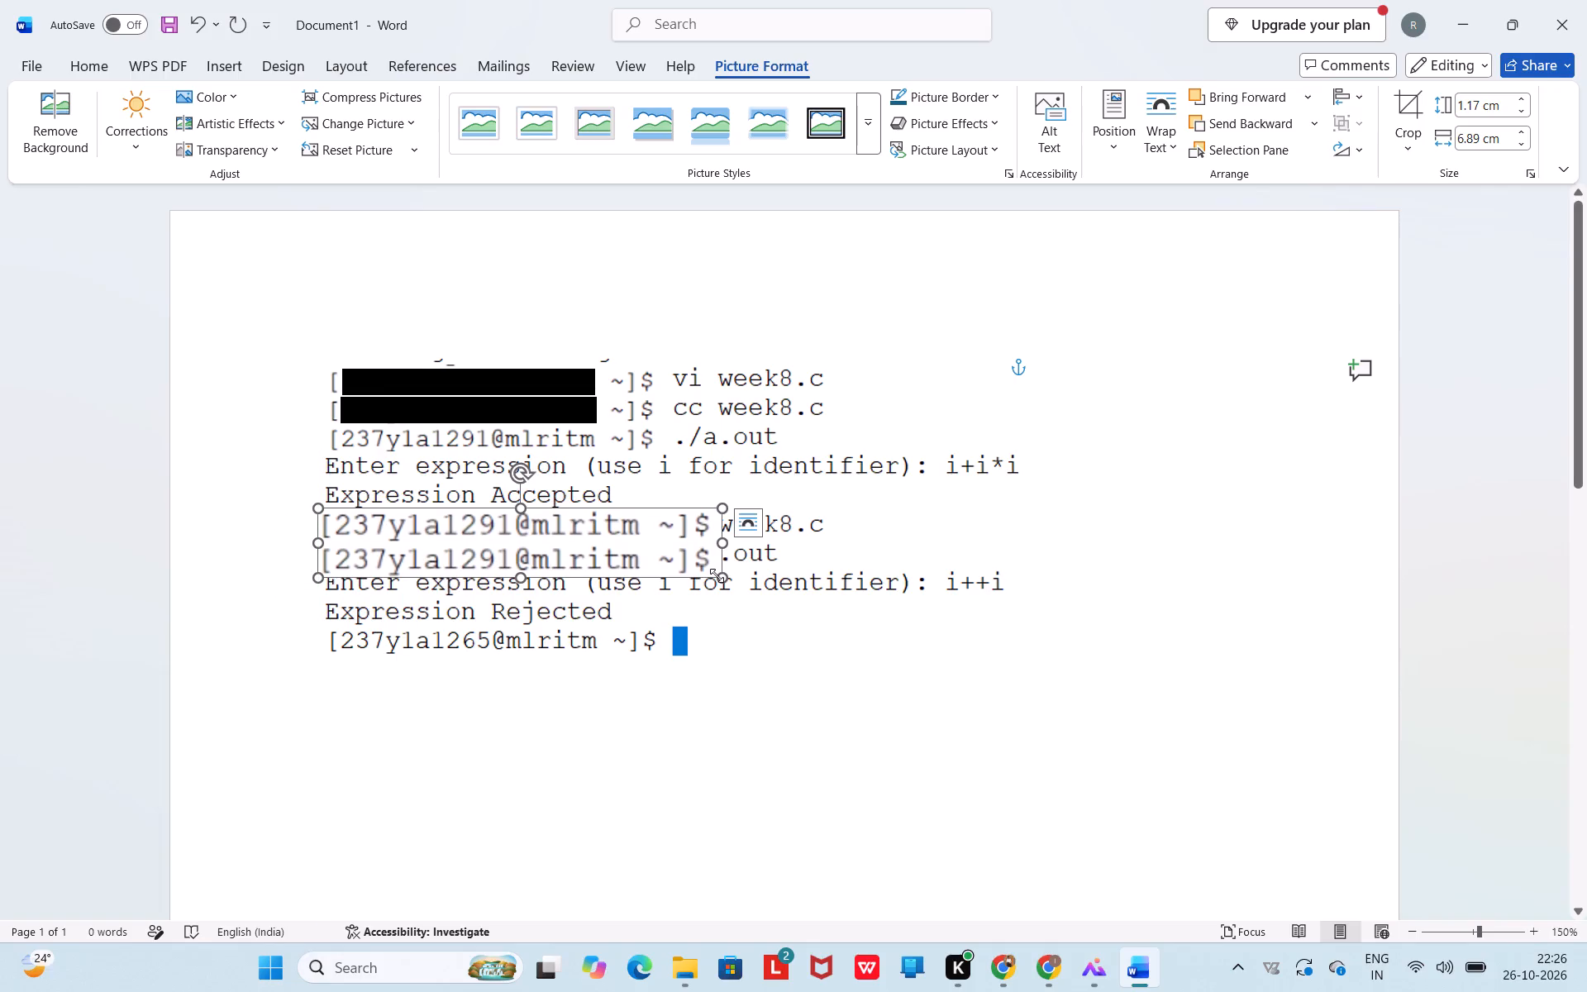
Shrink the two-prompt screenshot to about 1.02 by 5.97 cm so it leaves the cc week8.c and ./a.out commands uncovered.
{"action": "left_click_drag", "start_coordinate": [722, 575], "coordinate": [712, 573]}
{"action": "left_click_drag", "start_coordinate": [712, 573], "coordinate": [628, 563]}
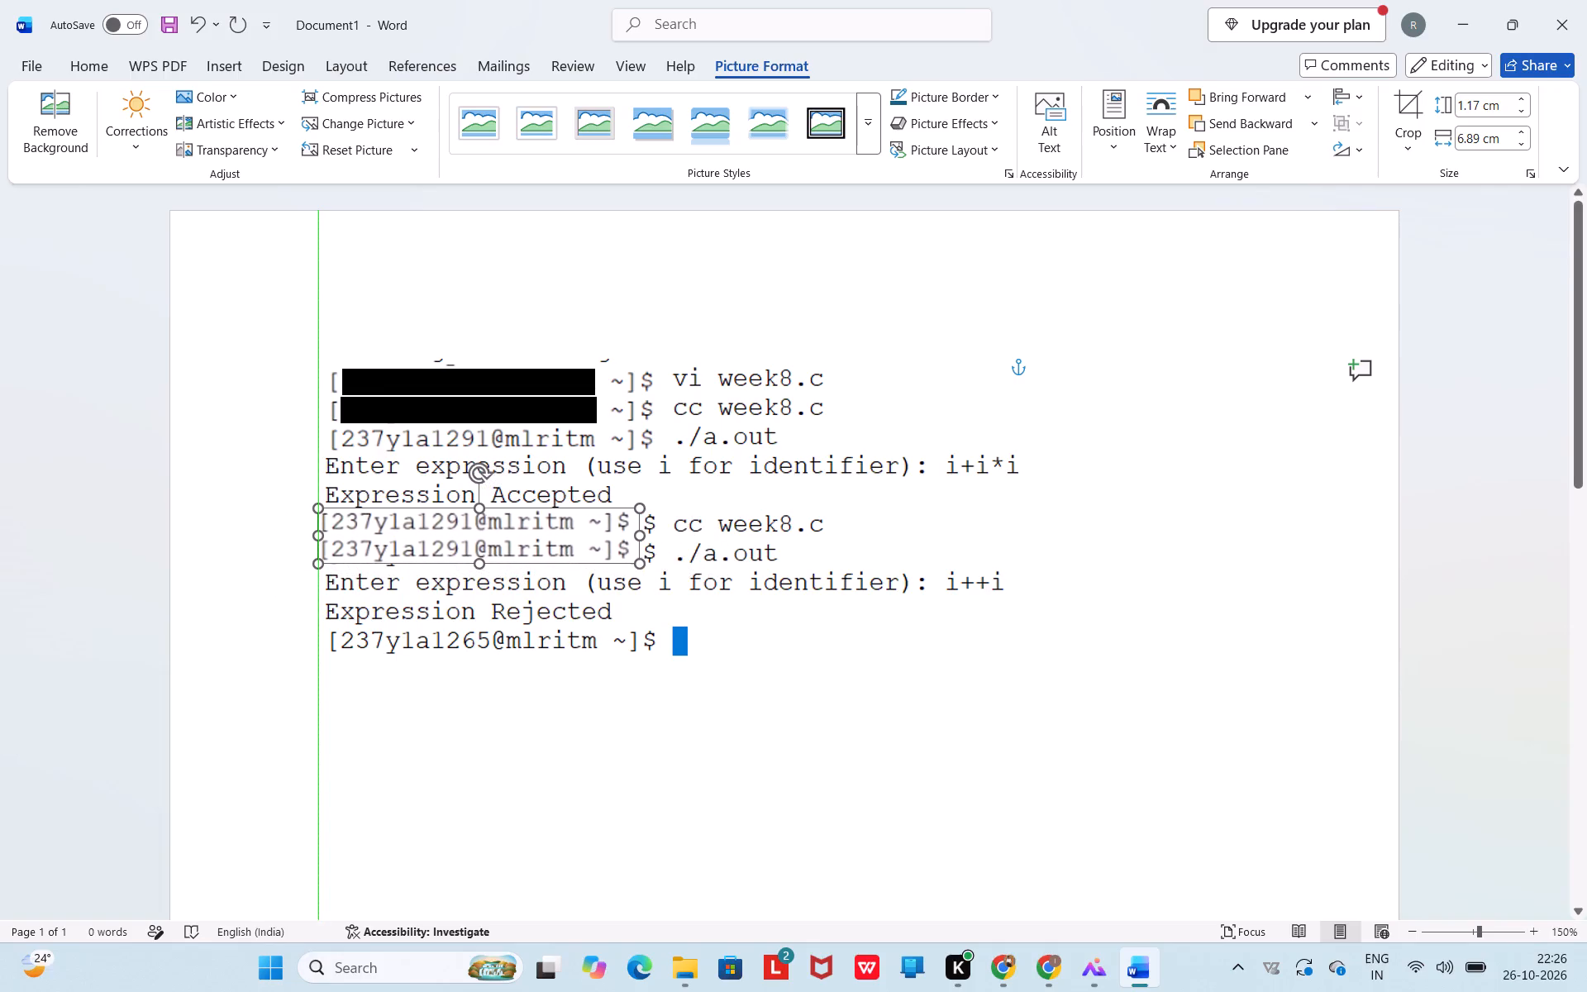
{"action": "left_click_drag", "start_coordinate": [628, 563], "coordinate": [657, 565]}
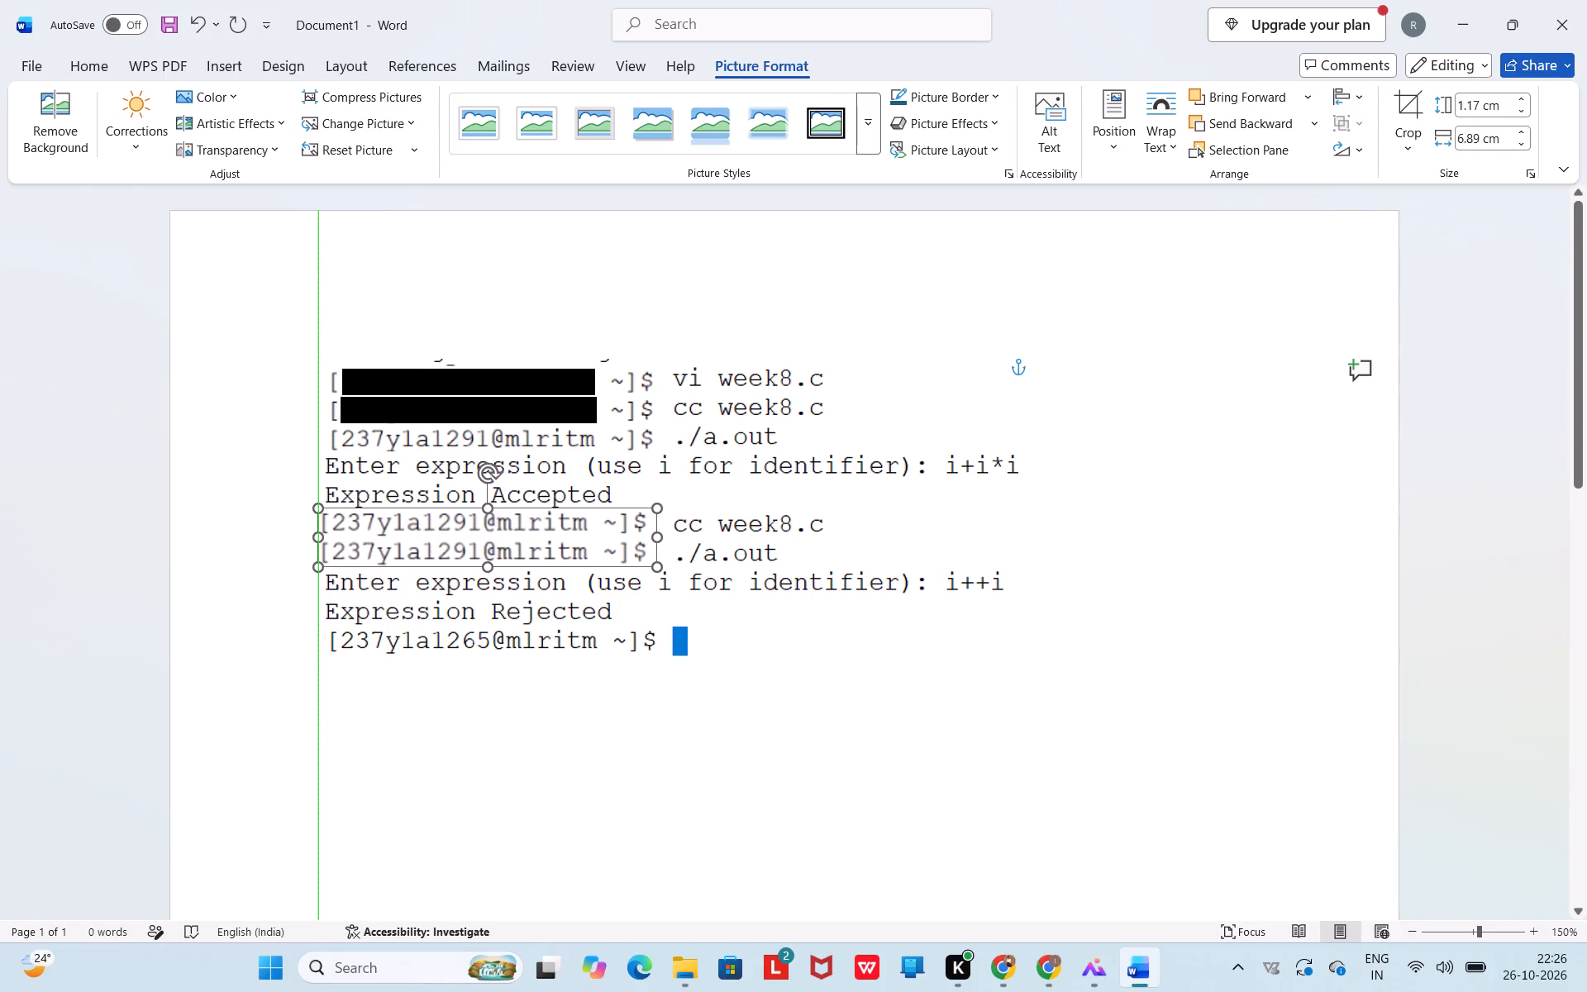
{"action": "left_click_drag", "start_coordinate": [657, 565], "coordinate": [662, 568]}
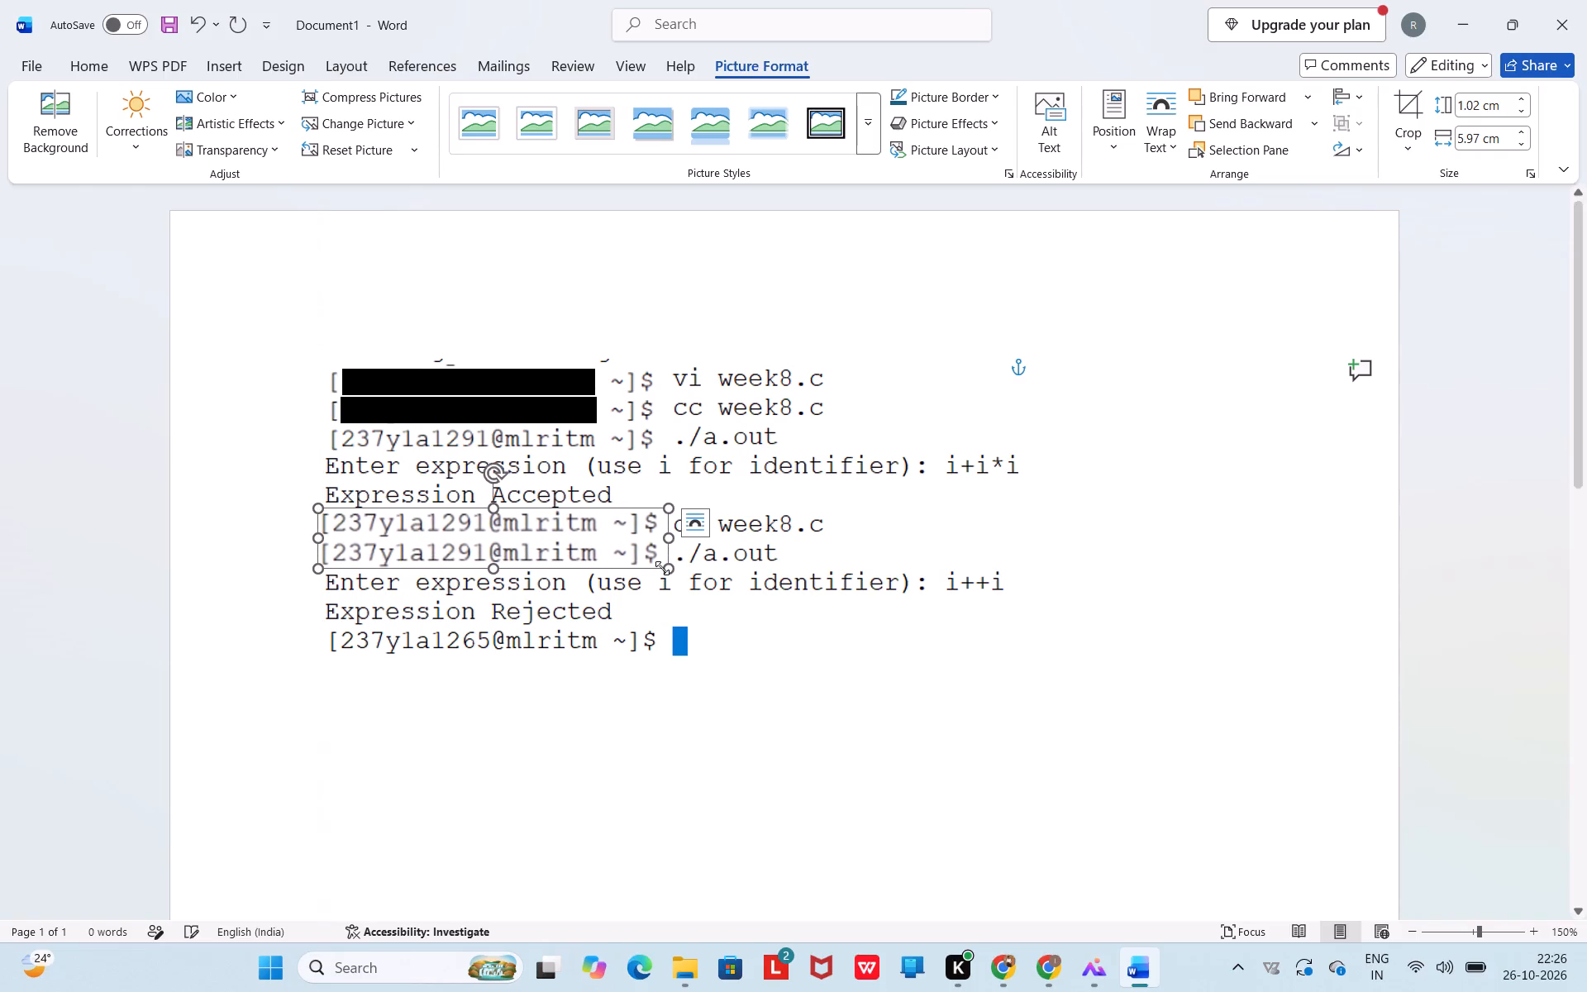
{"action": "left_click", "coordinate": [773, 708]}
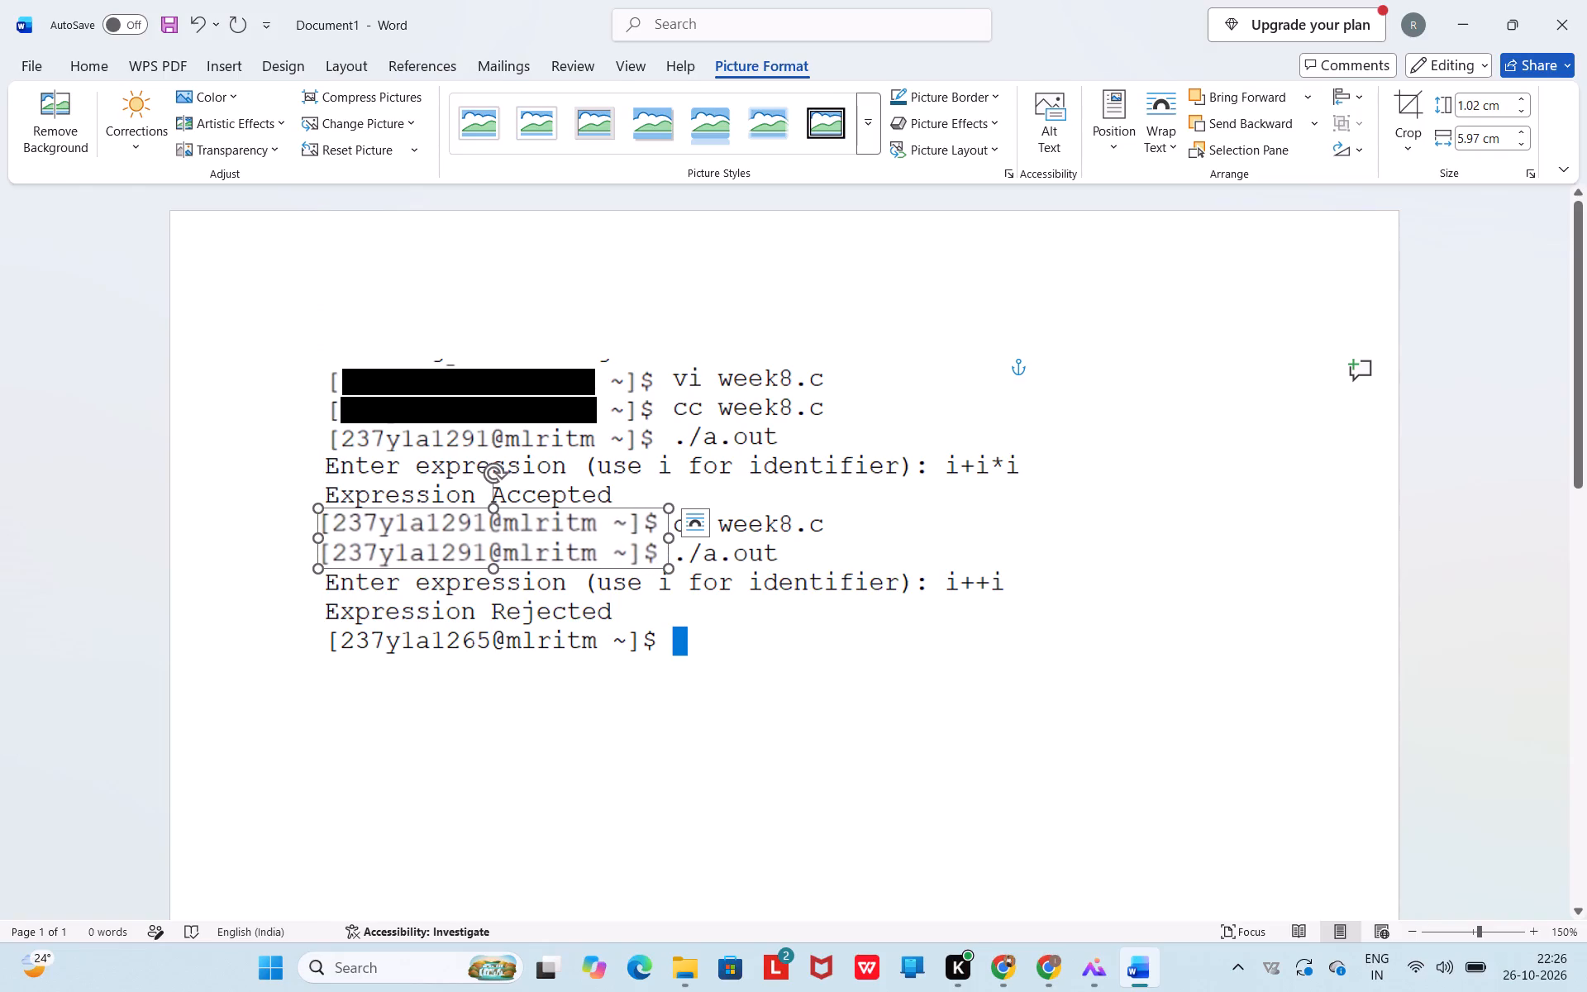
{"action": "left_click", "coordinate": [512, 725]}
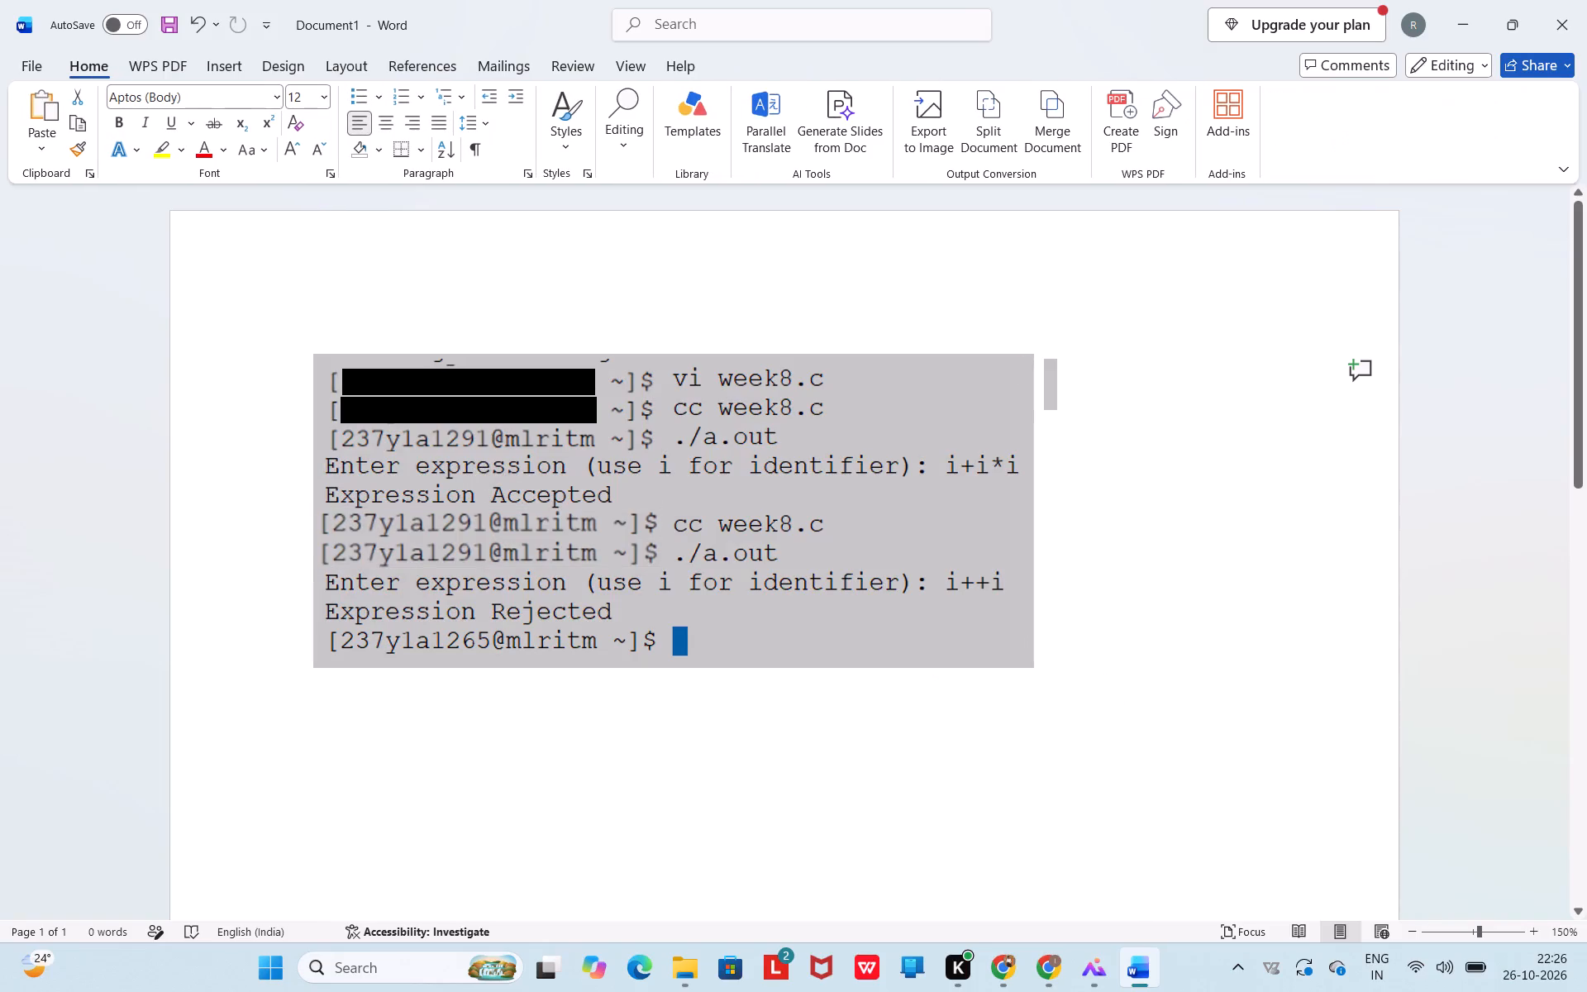
{"action": "double_click", "coordinate": [706, 797]}
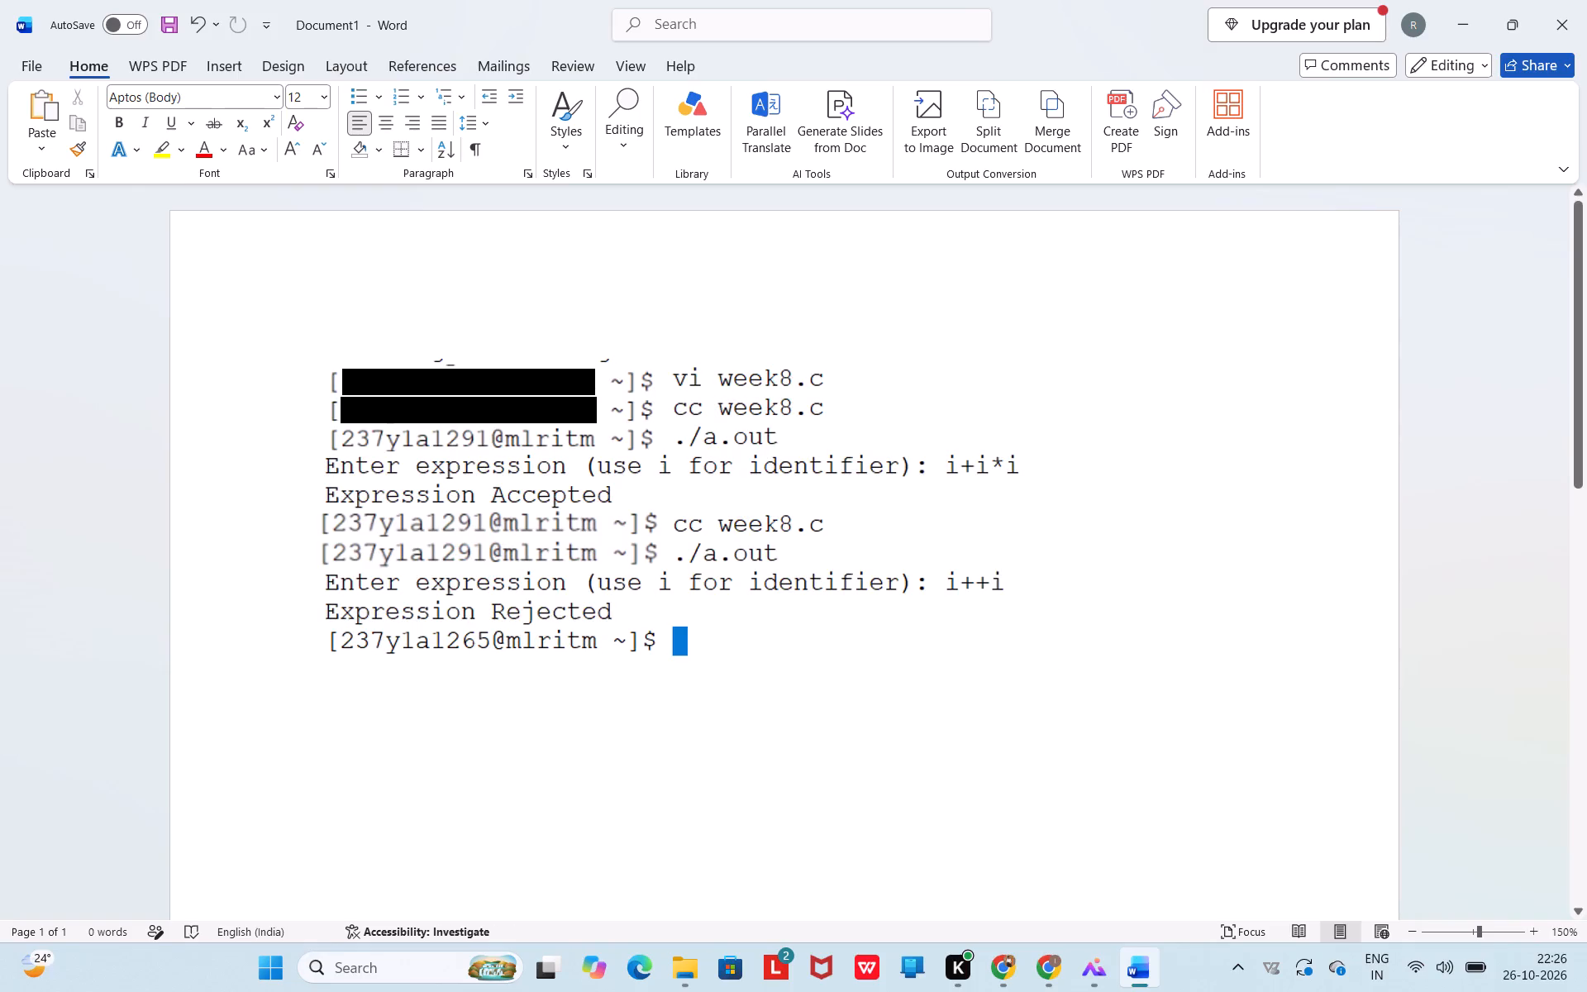
Reduce the two-prompt screenshot slightly further, to about 0.98 by 5.74 cm.
{"action": "left_click", "coordinate": [564, 540]}
{"action": "double_click", "coordinate": [564, 540]}
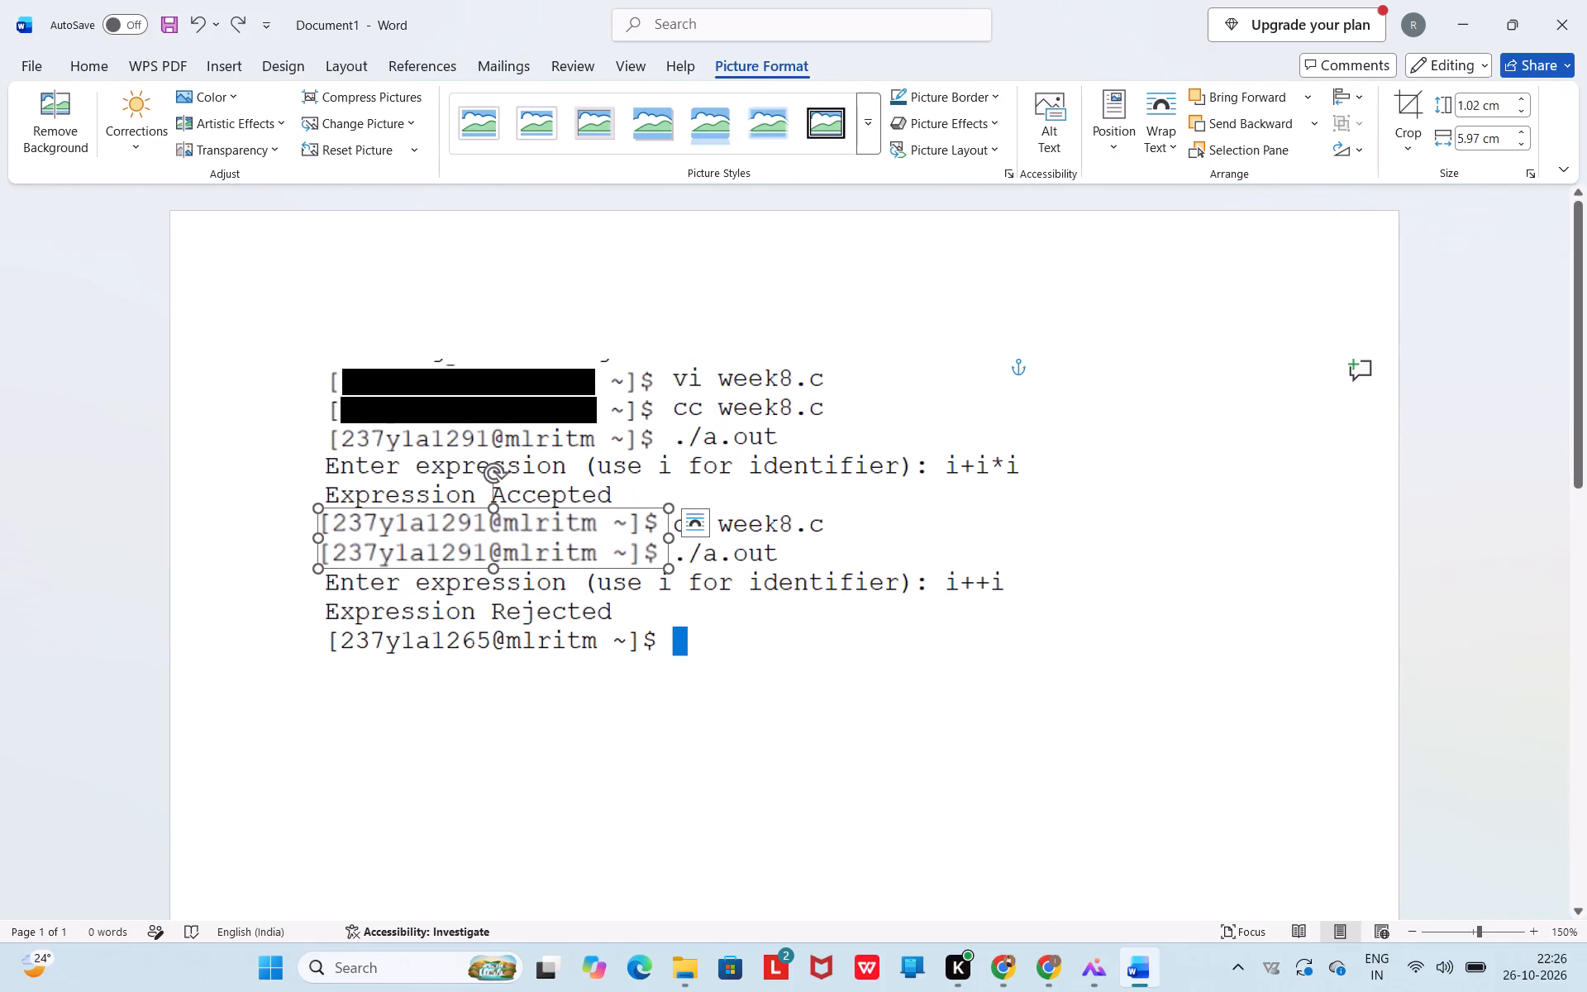
{"action": "left_click_drag", "start_coordinate": [670, 570], "coordinate": [664, 565]}
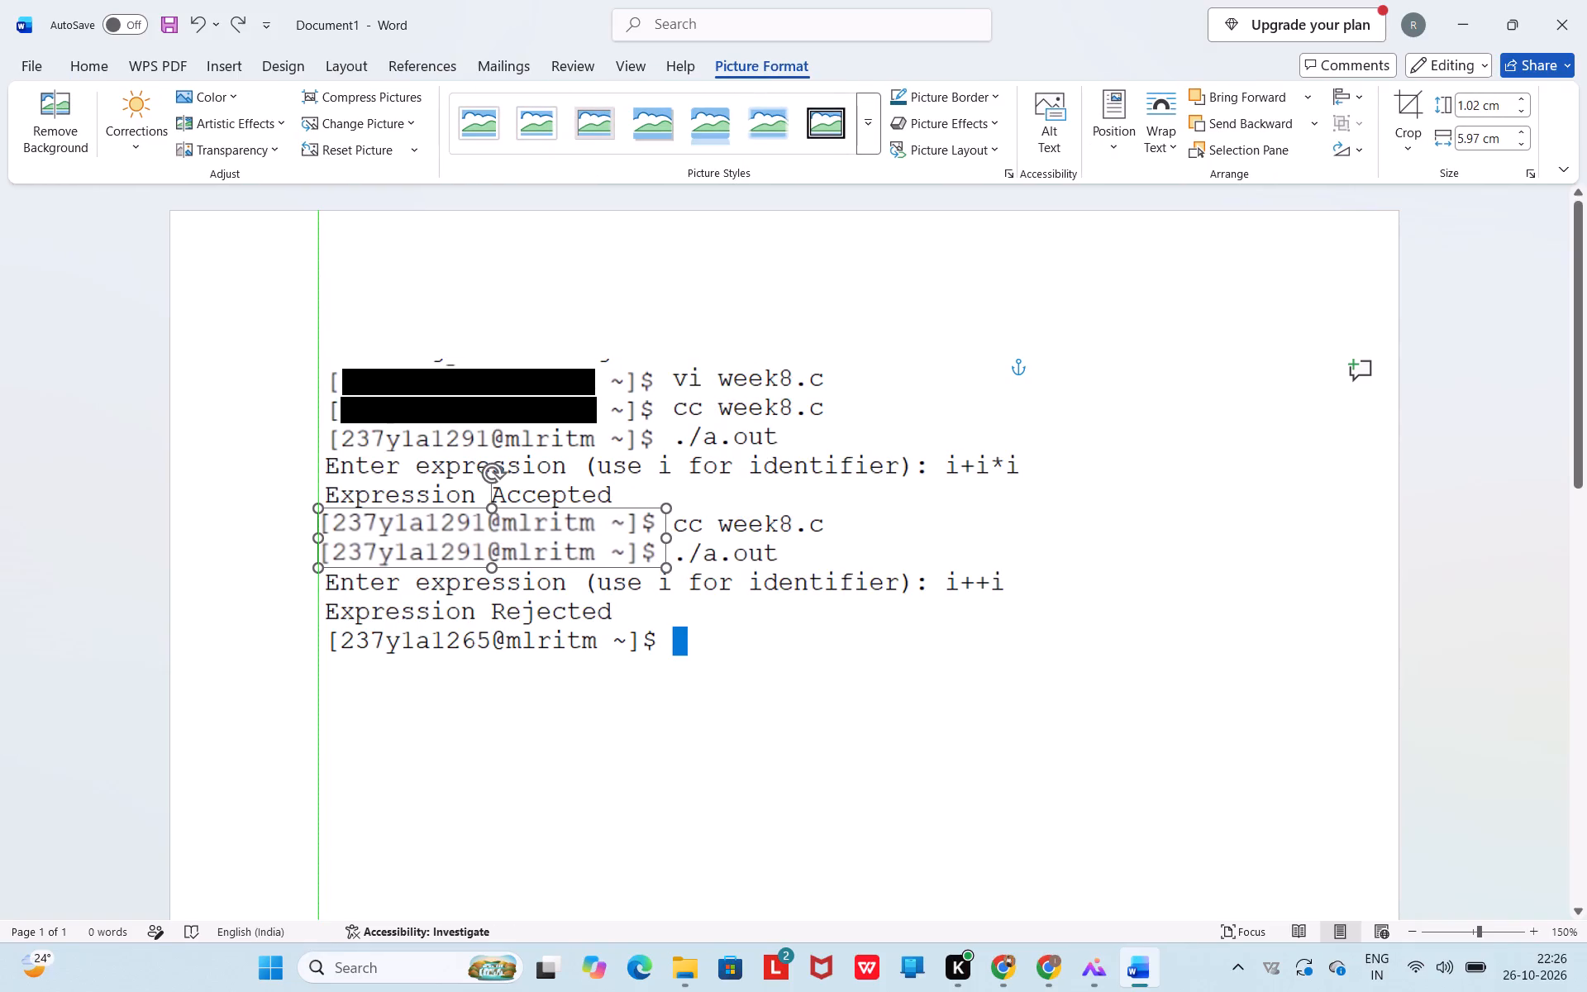
{"action": "left_click_drag", "start_coordinate": [664, 565], "coordinate": [659, 563]}
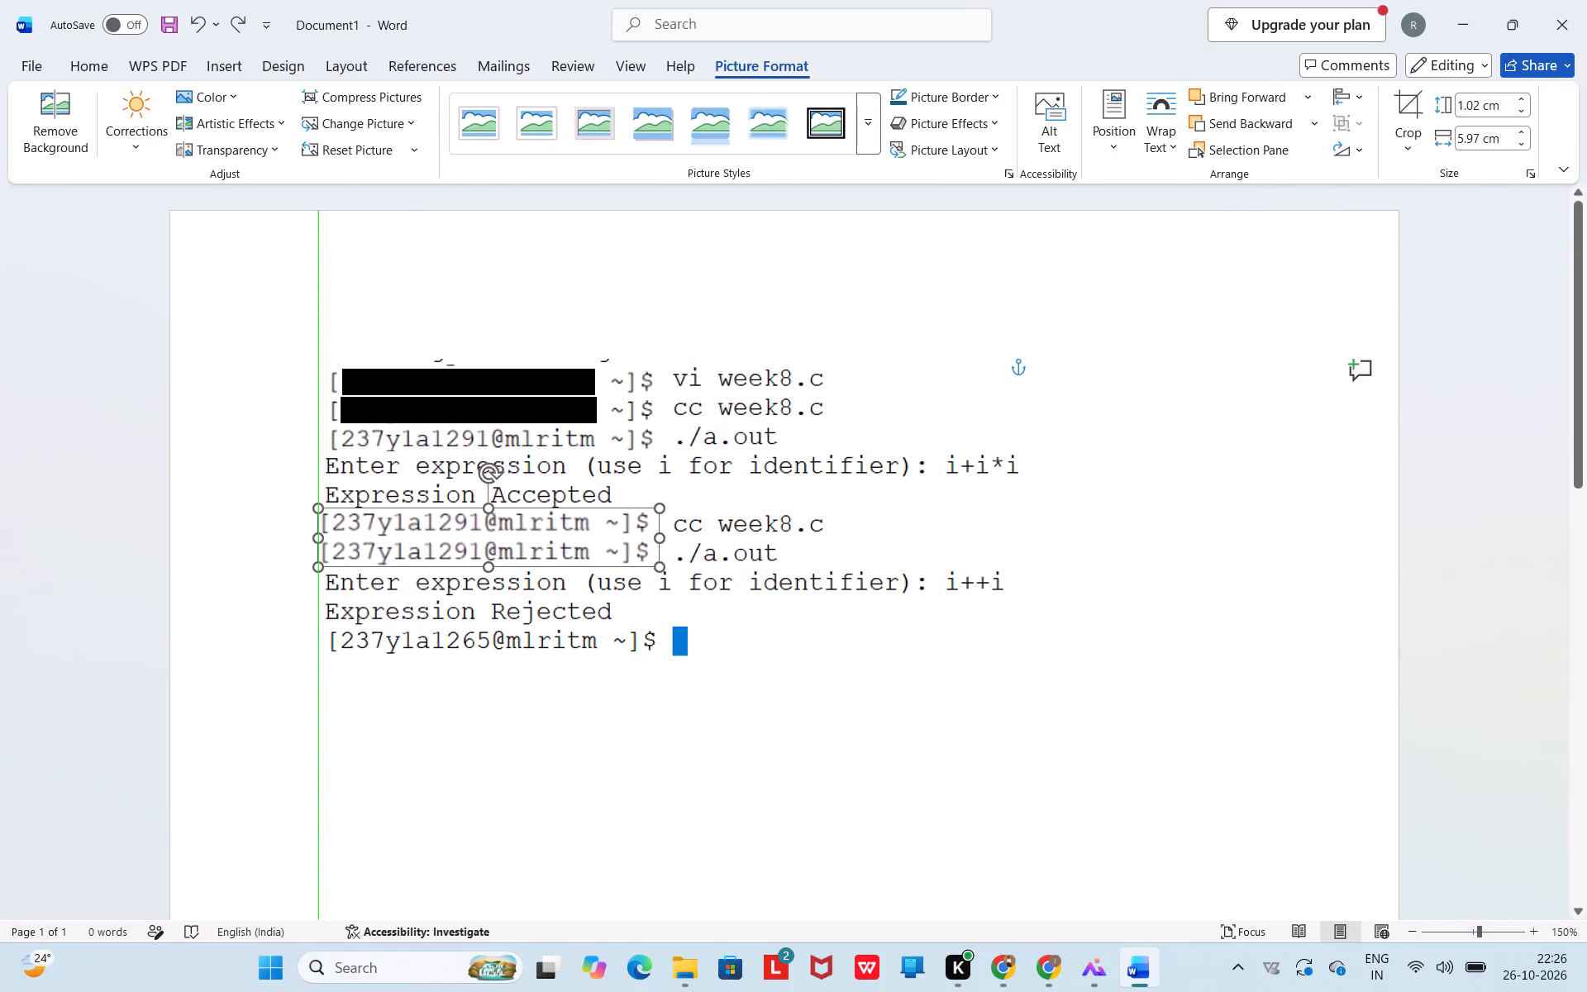
{"action": "left_click_drag", "start_coordinate": [659, 563], "coordinate": [655, 565]}
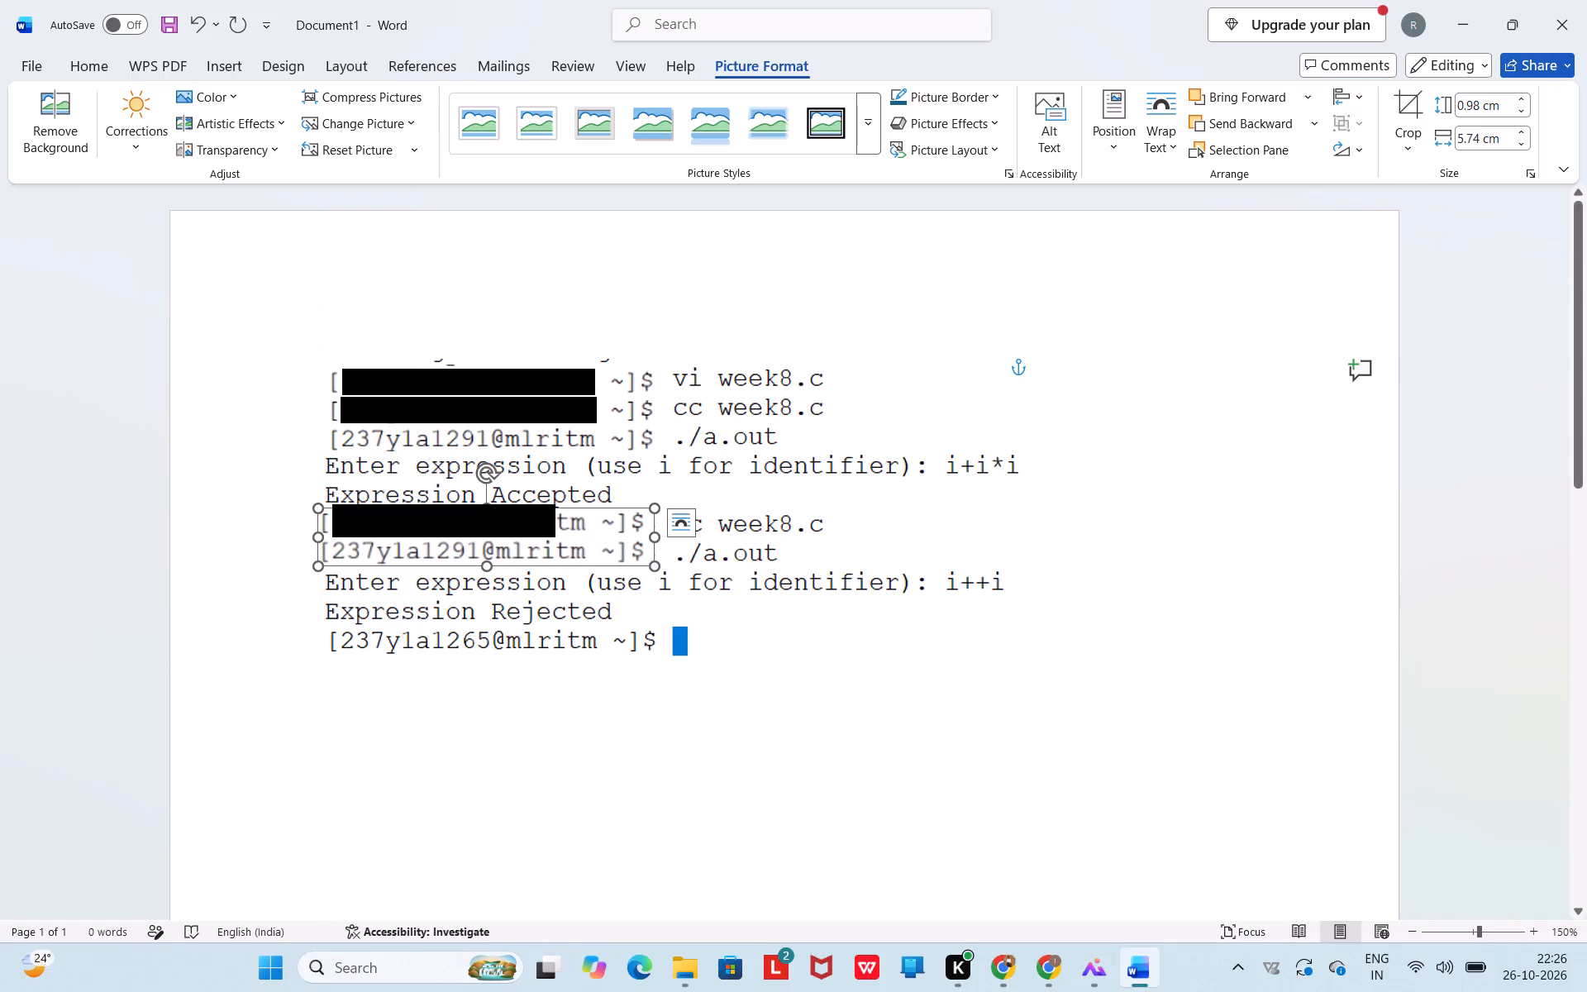
Nudge the two-prompt screenshot into line with the second cc week8.c and ./a.out commands and deselect it.
{"action": "left_click_drag", "start_coordinate": [470, 547], "coordinate": [483, 548]}
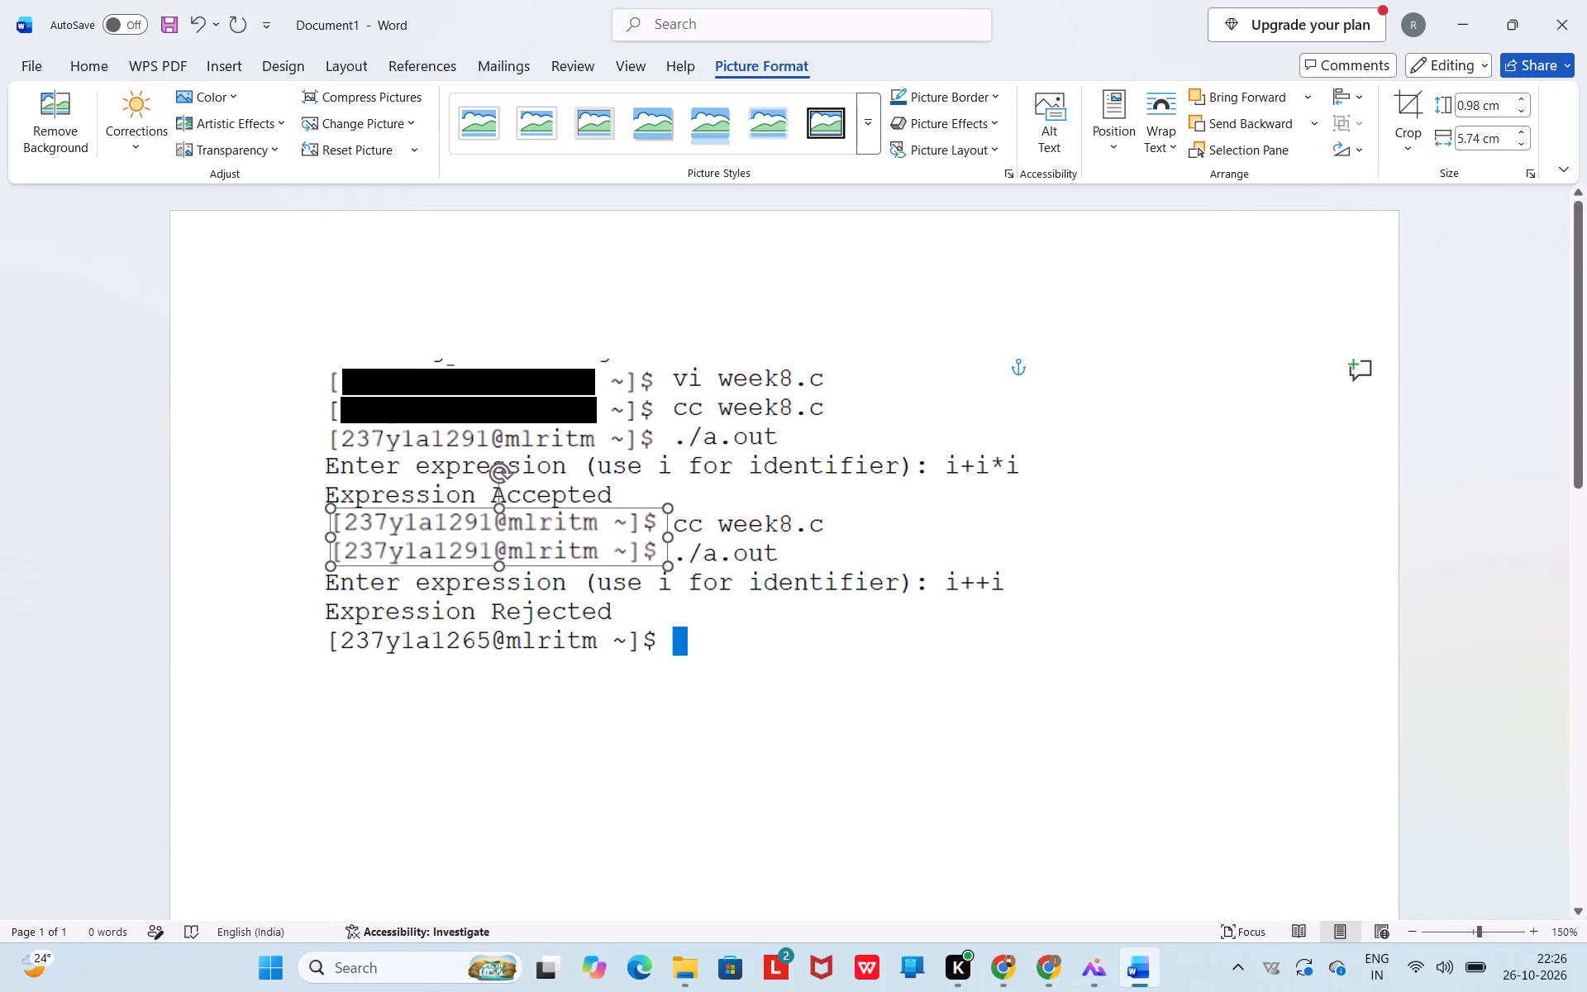
{"action": "left_click_drag", "start_coordinate": [483, 548], "coordinate": [480, 551]}
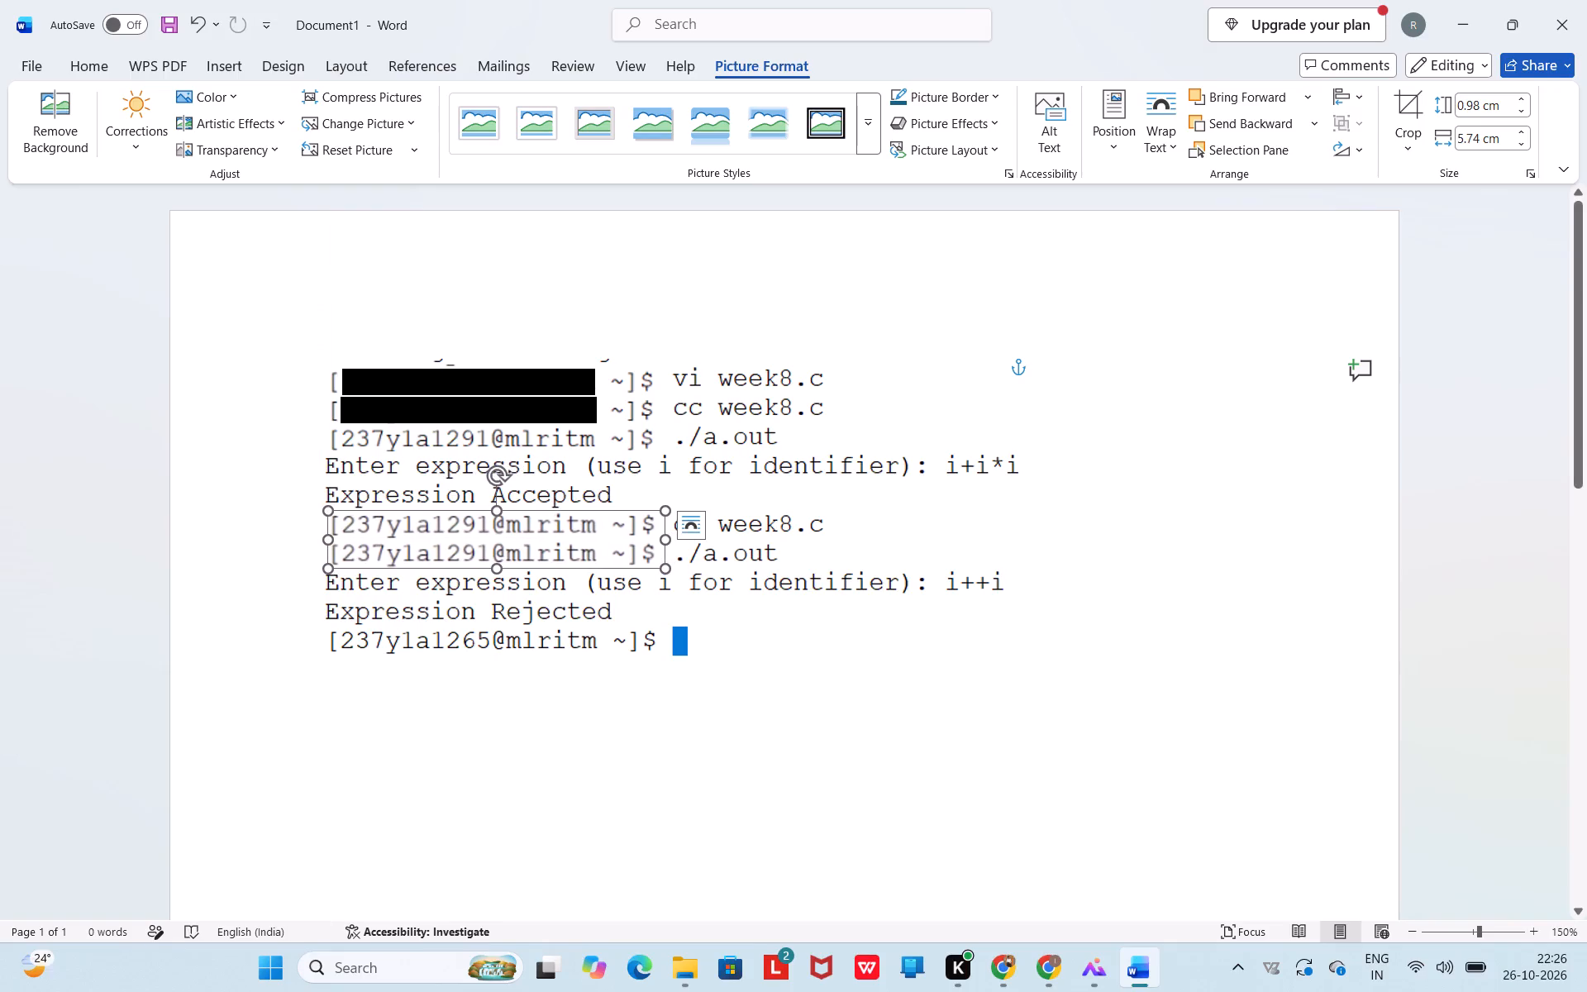
{"action": "left_click", "coordinate": [673, 718]}
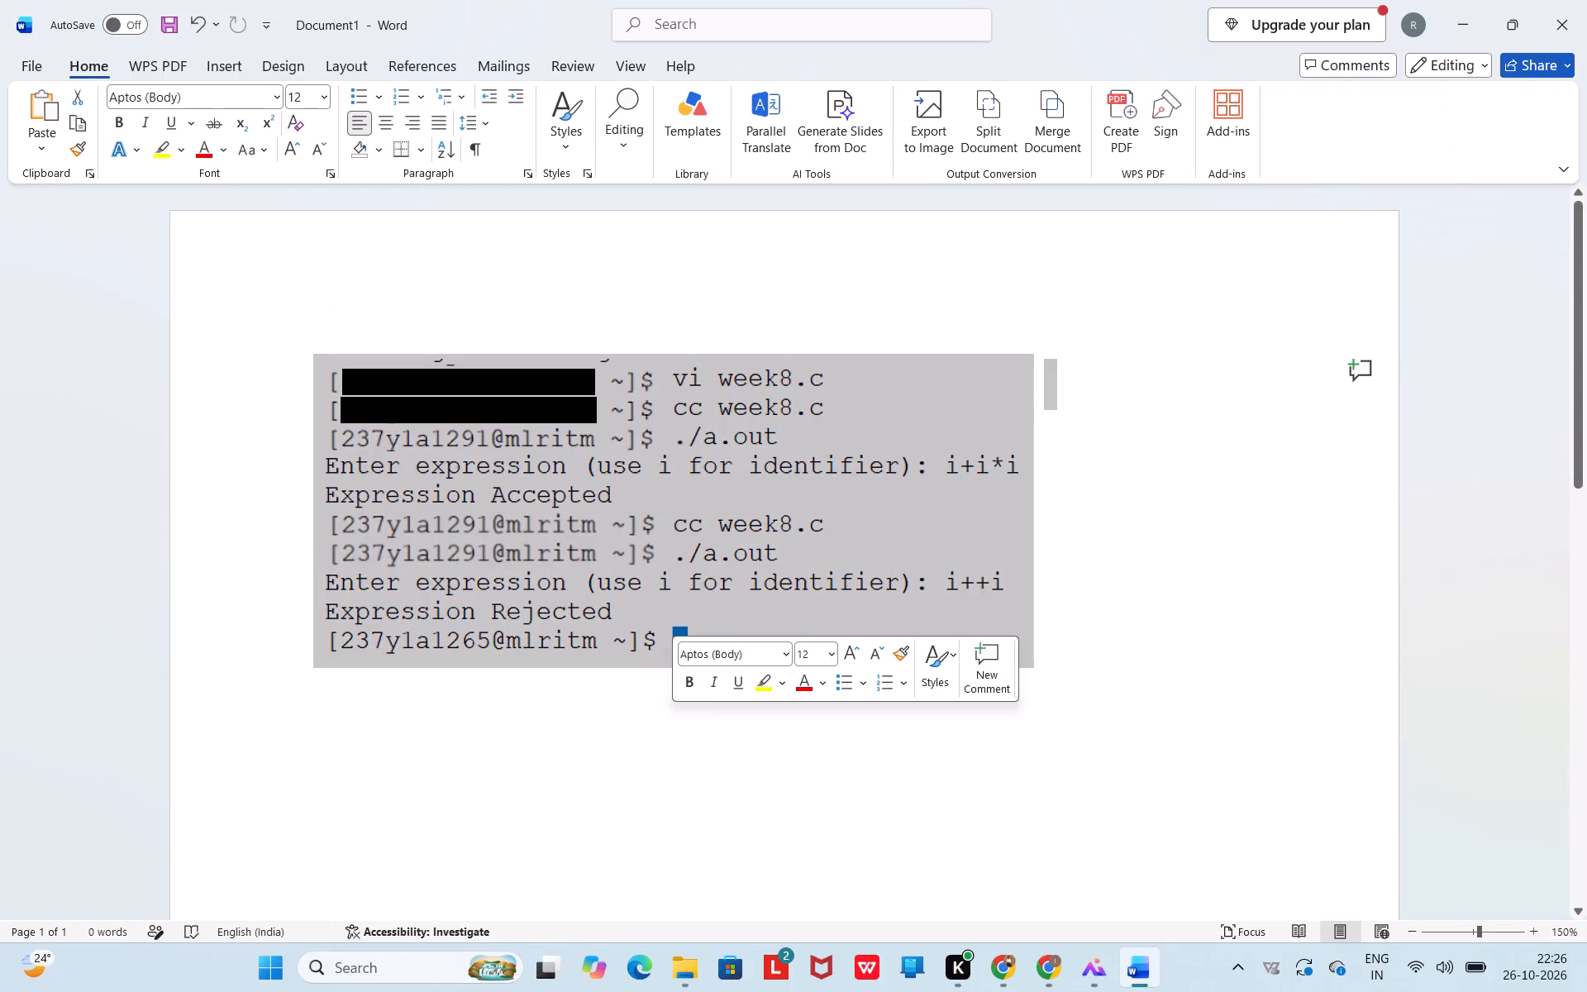
{"action": "left_click", "coordinate": [673, 718]}
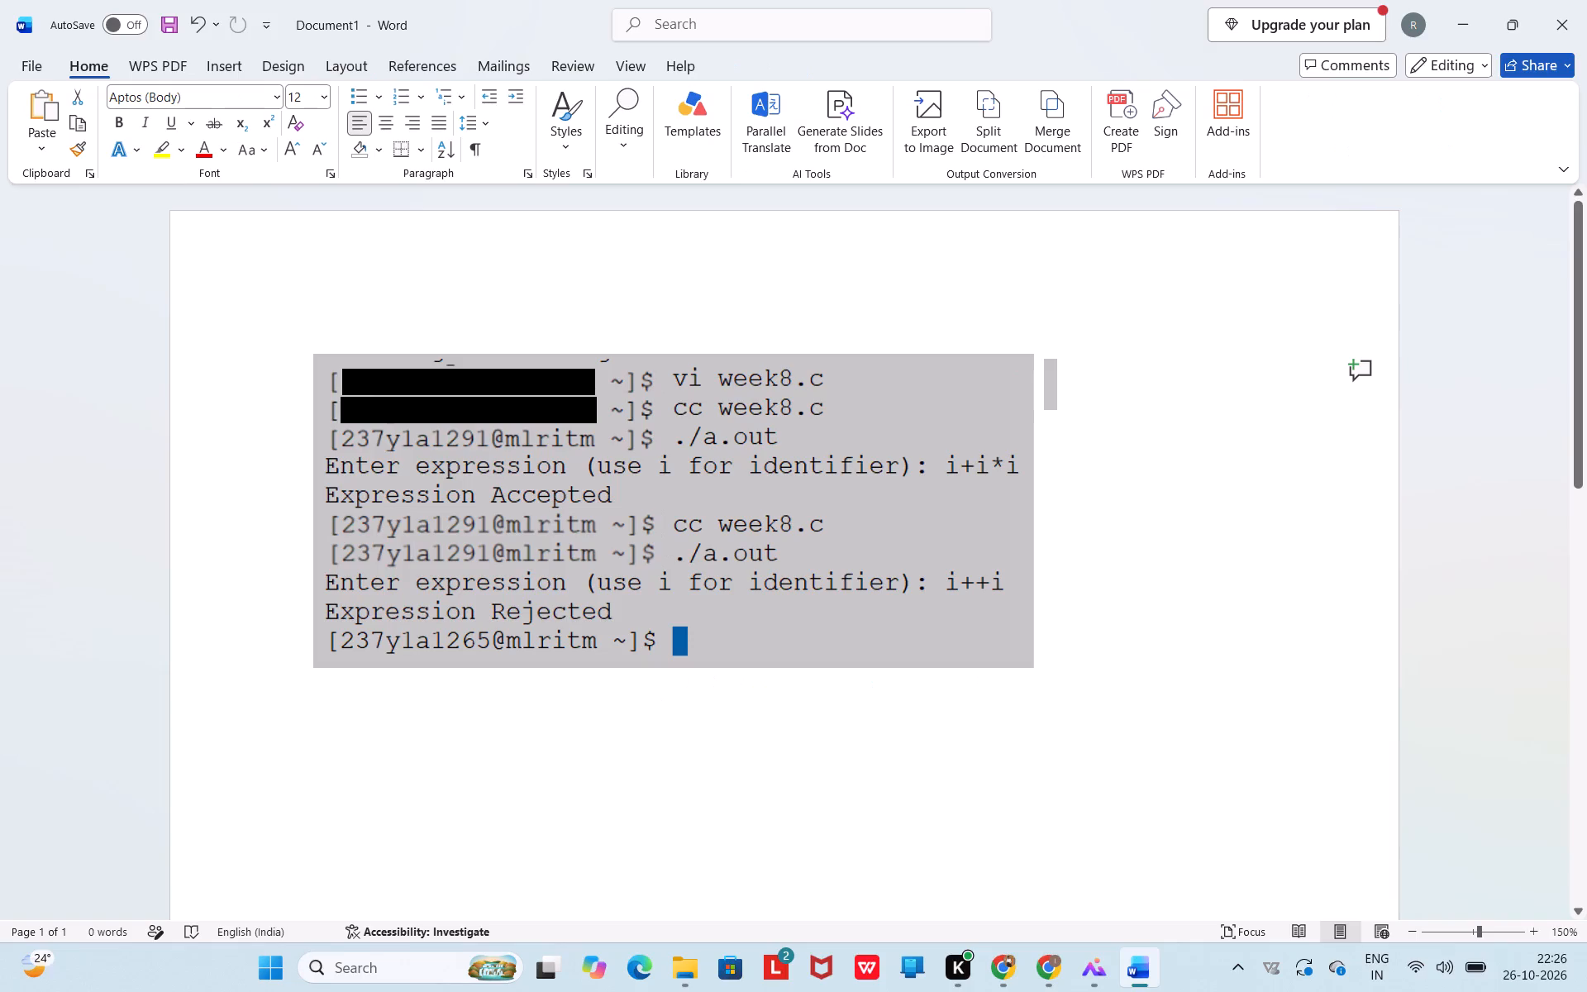
{"action": "left_click", "coordinate": [673, 718]}
{"action": "left_click", "coordinate": [1230, 555]}
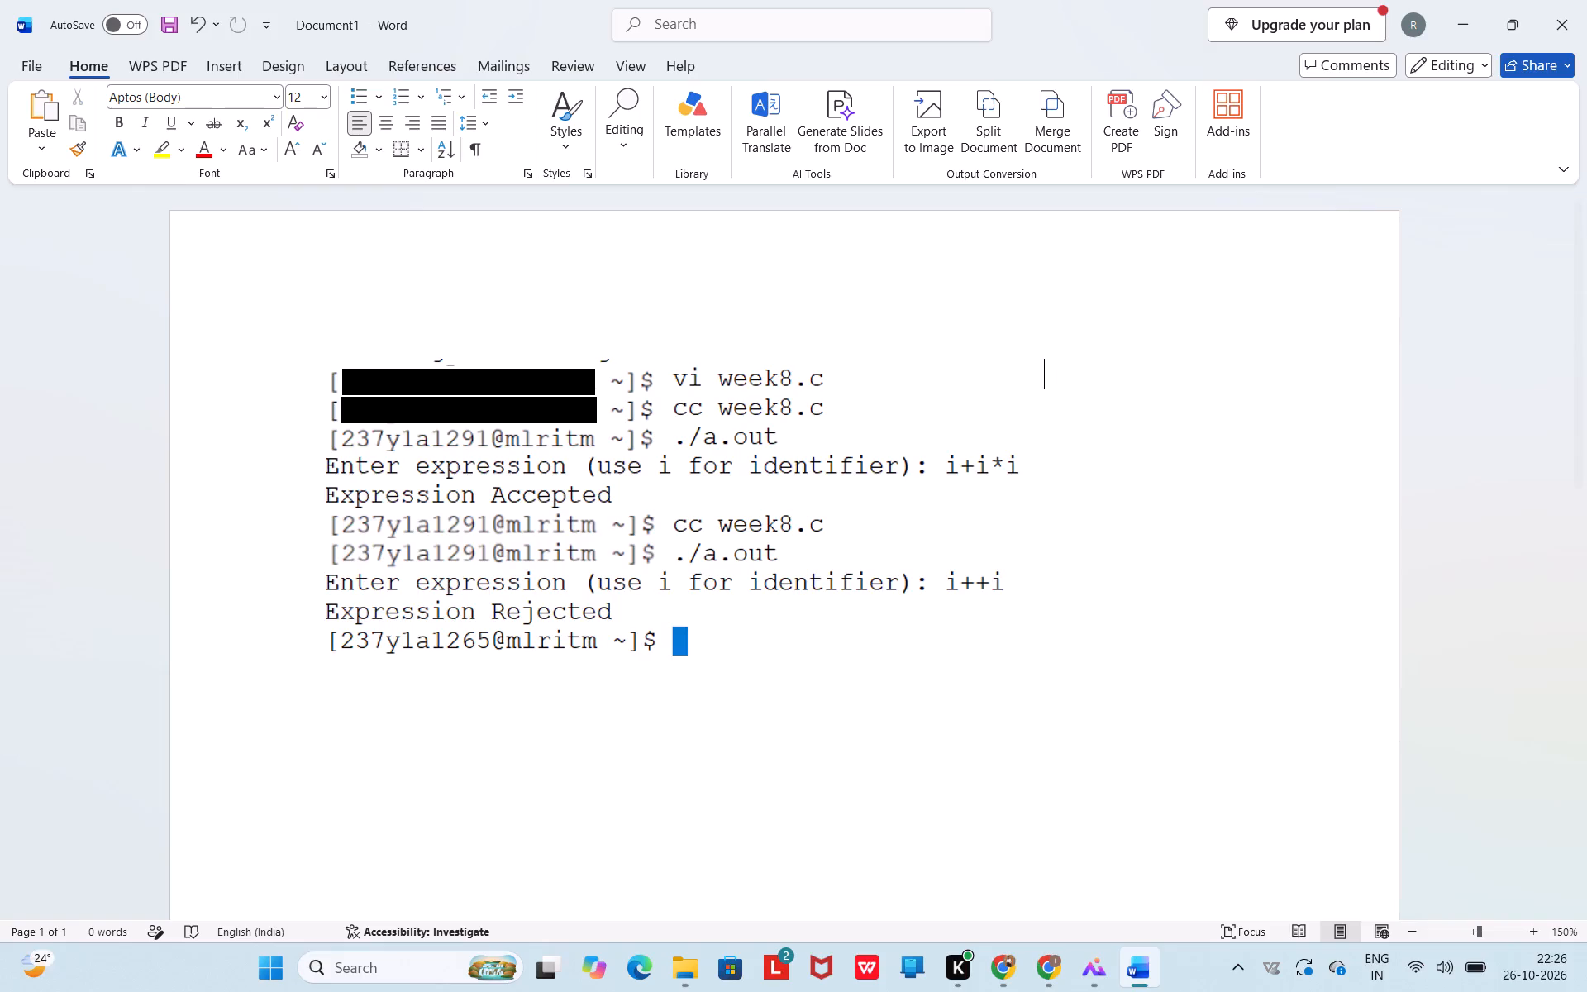
Snip the composed week 8 output from the vi week8.c line through Expression Rejected, leaving out the final prompt line.
{"action": "key", "text": "Print"}
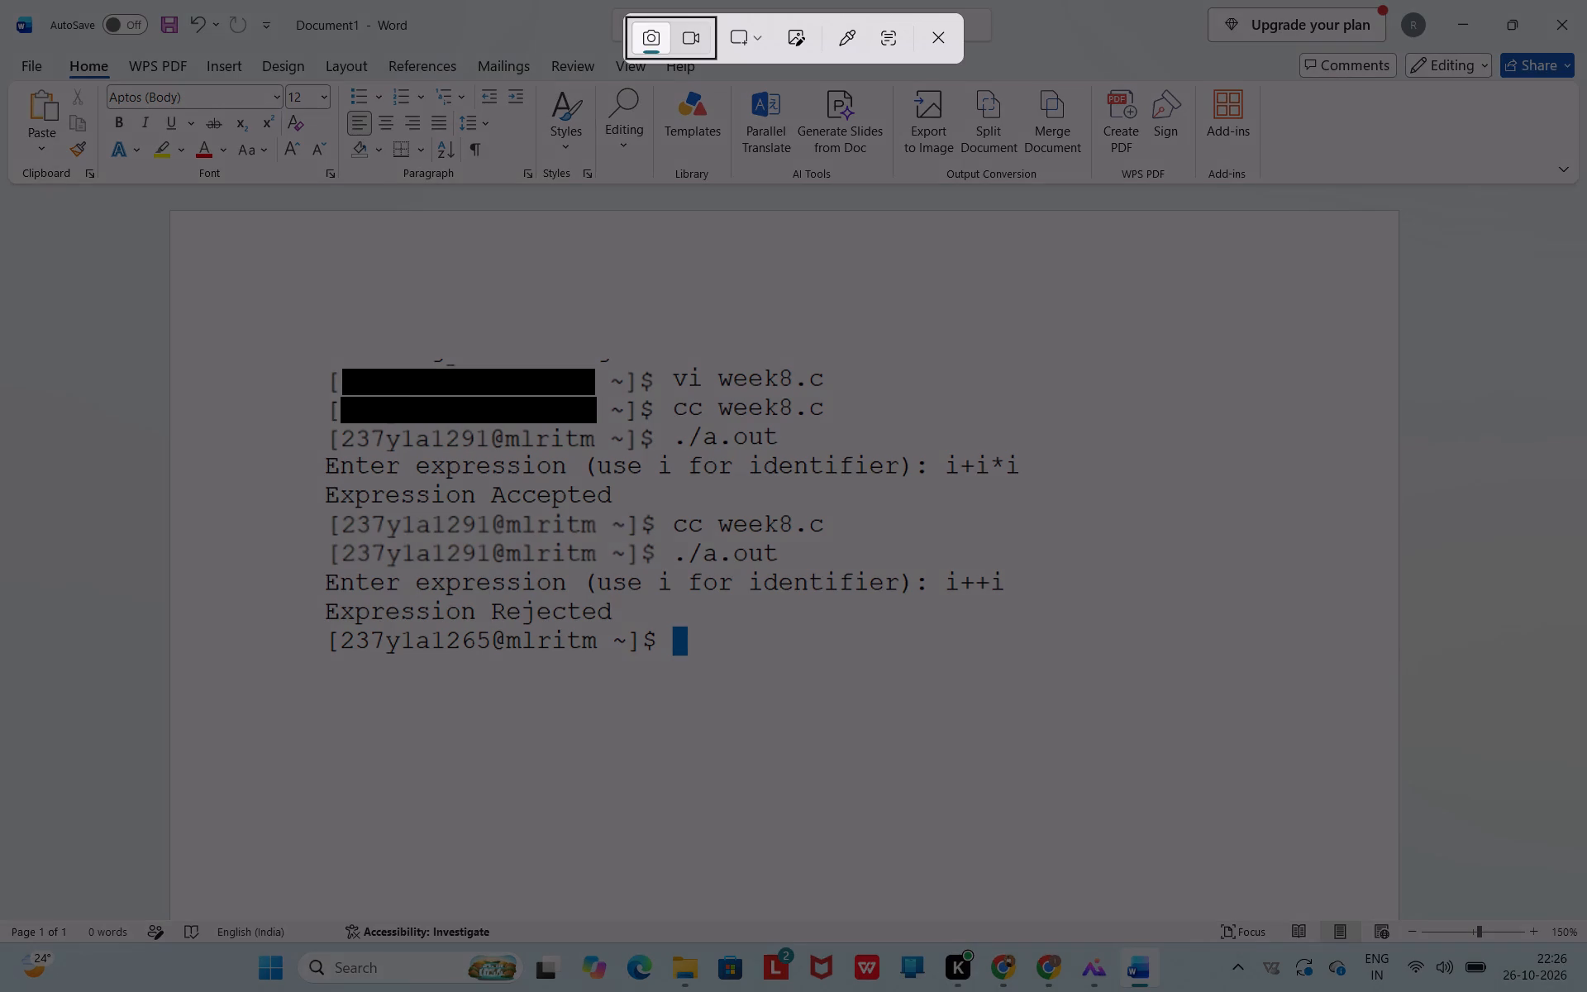
{"action": "left_click_drag", "start_coordinate": [309, 357], "coordinate": [989, 627]}
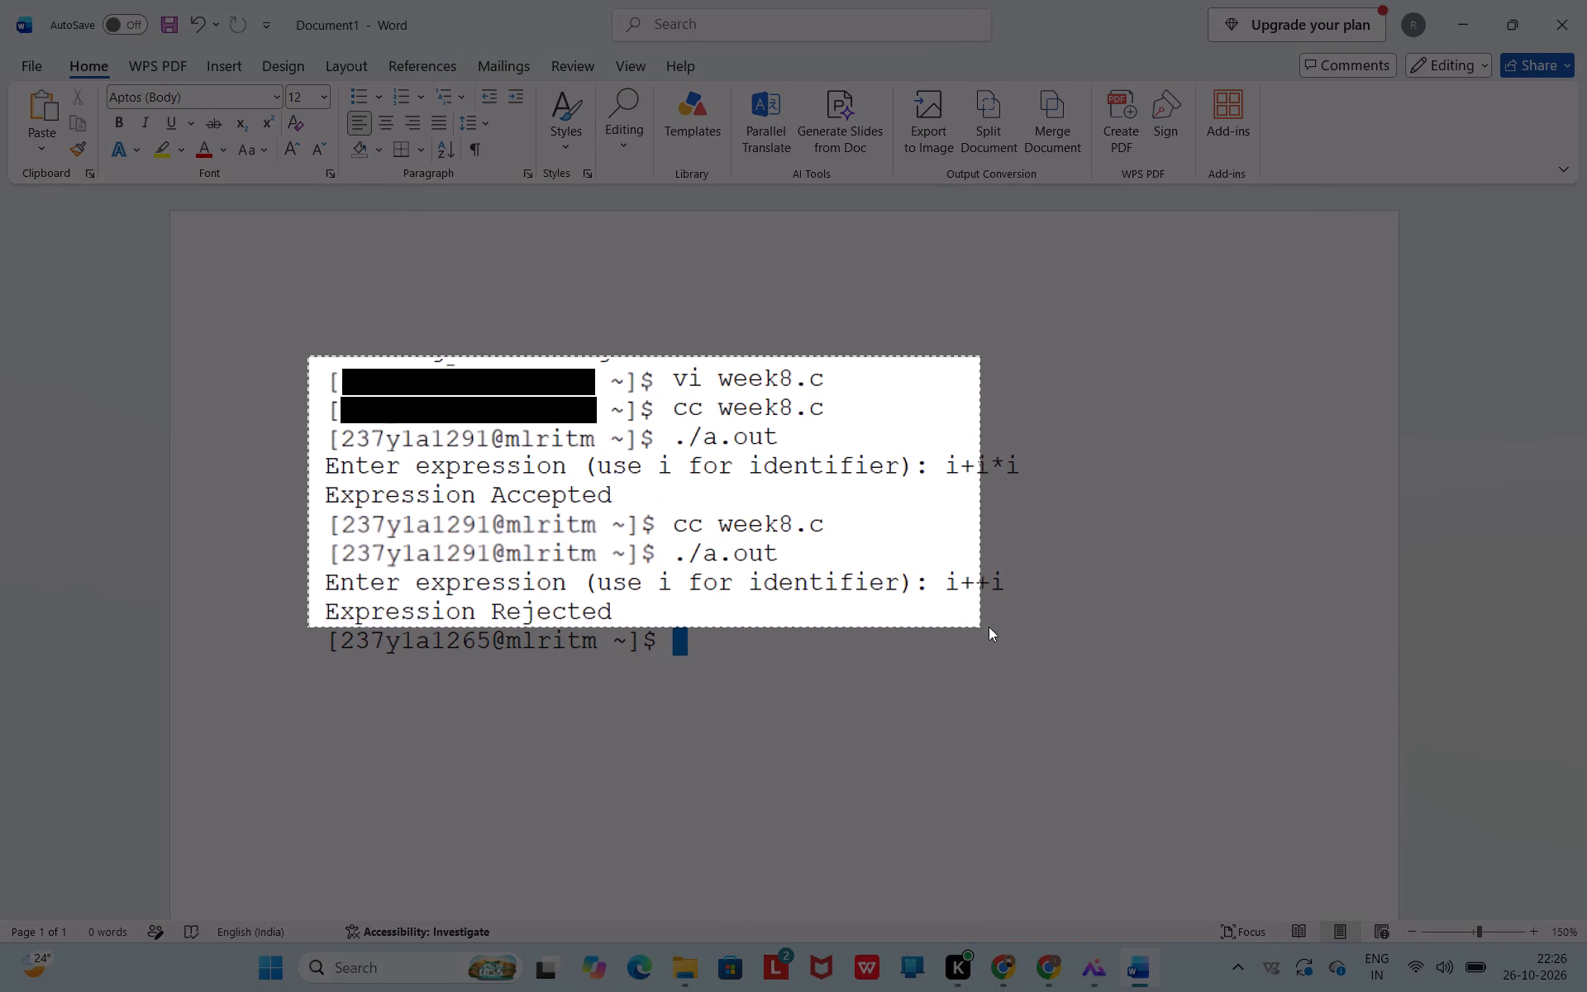
{"action": "left_click_drag", "start_coordinate": [989, 627], "coordinate": [1037, 630]}
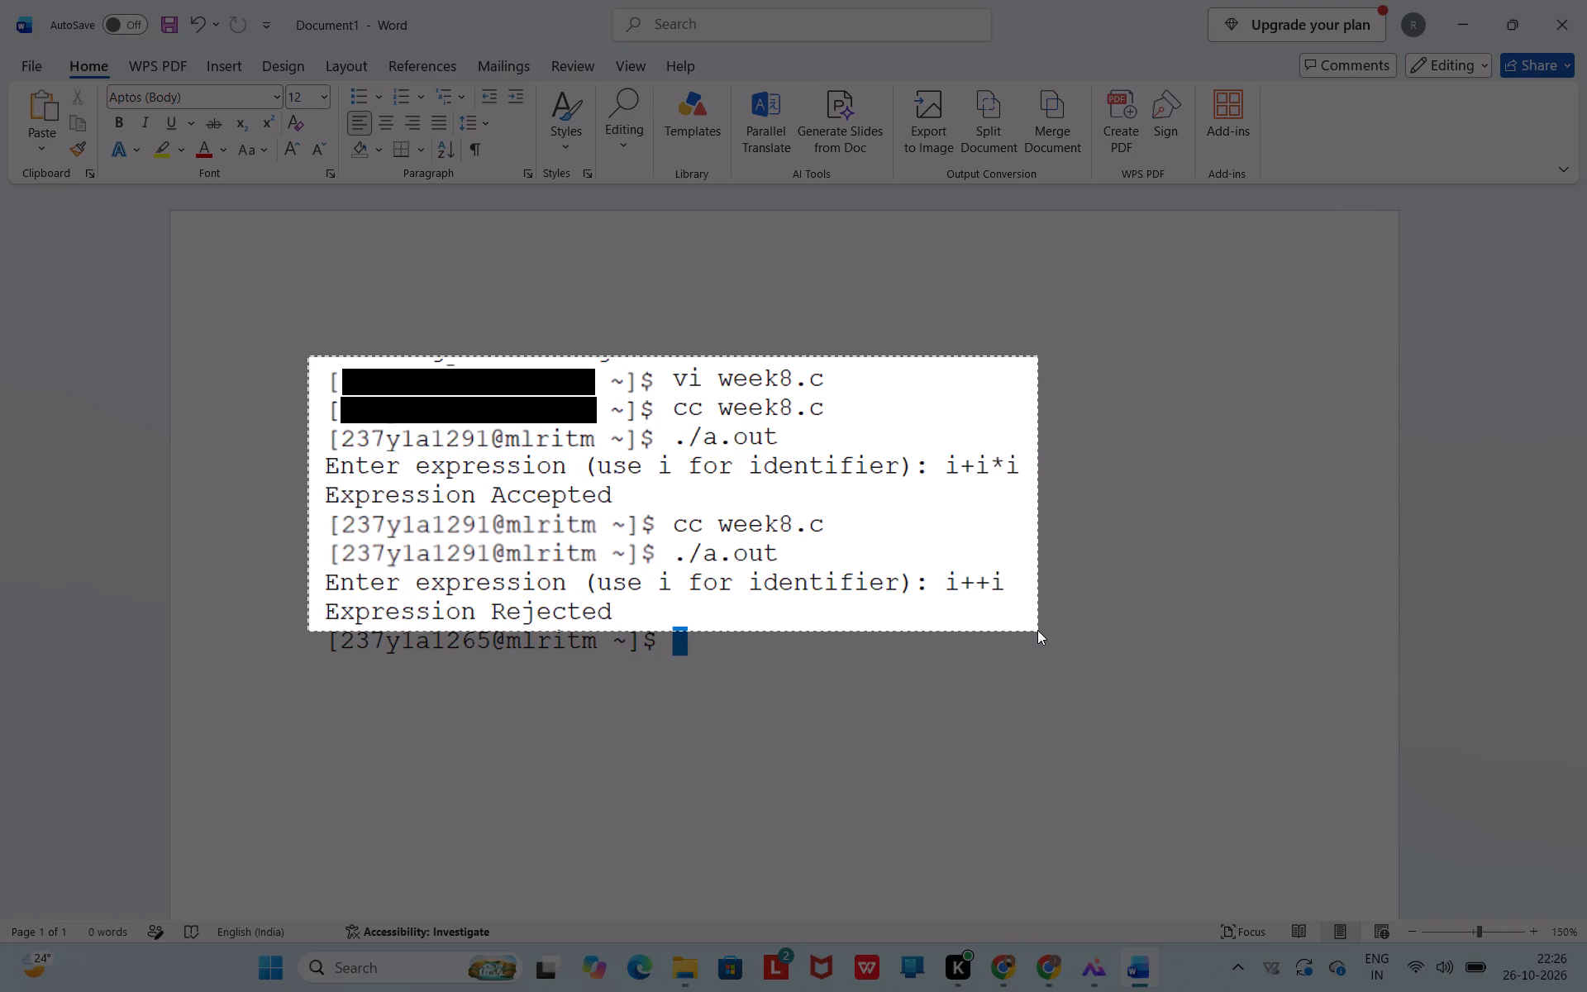
{"action": "left_click_drag", "start_coordinate": [1037, 630], "coordinate": [1037, 633]}
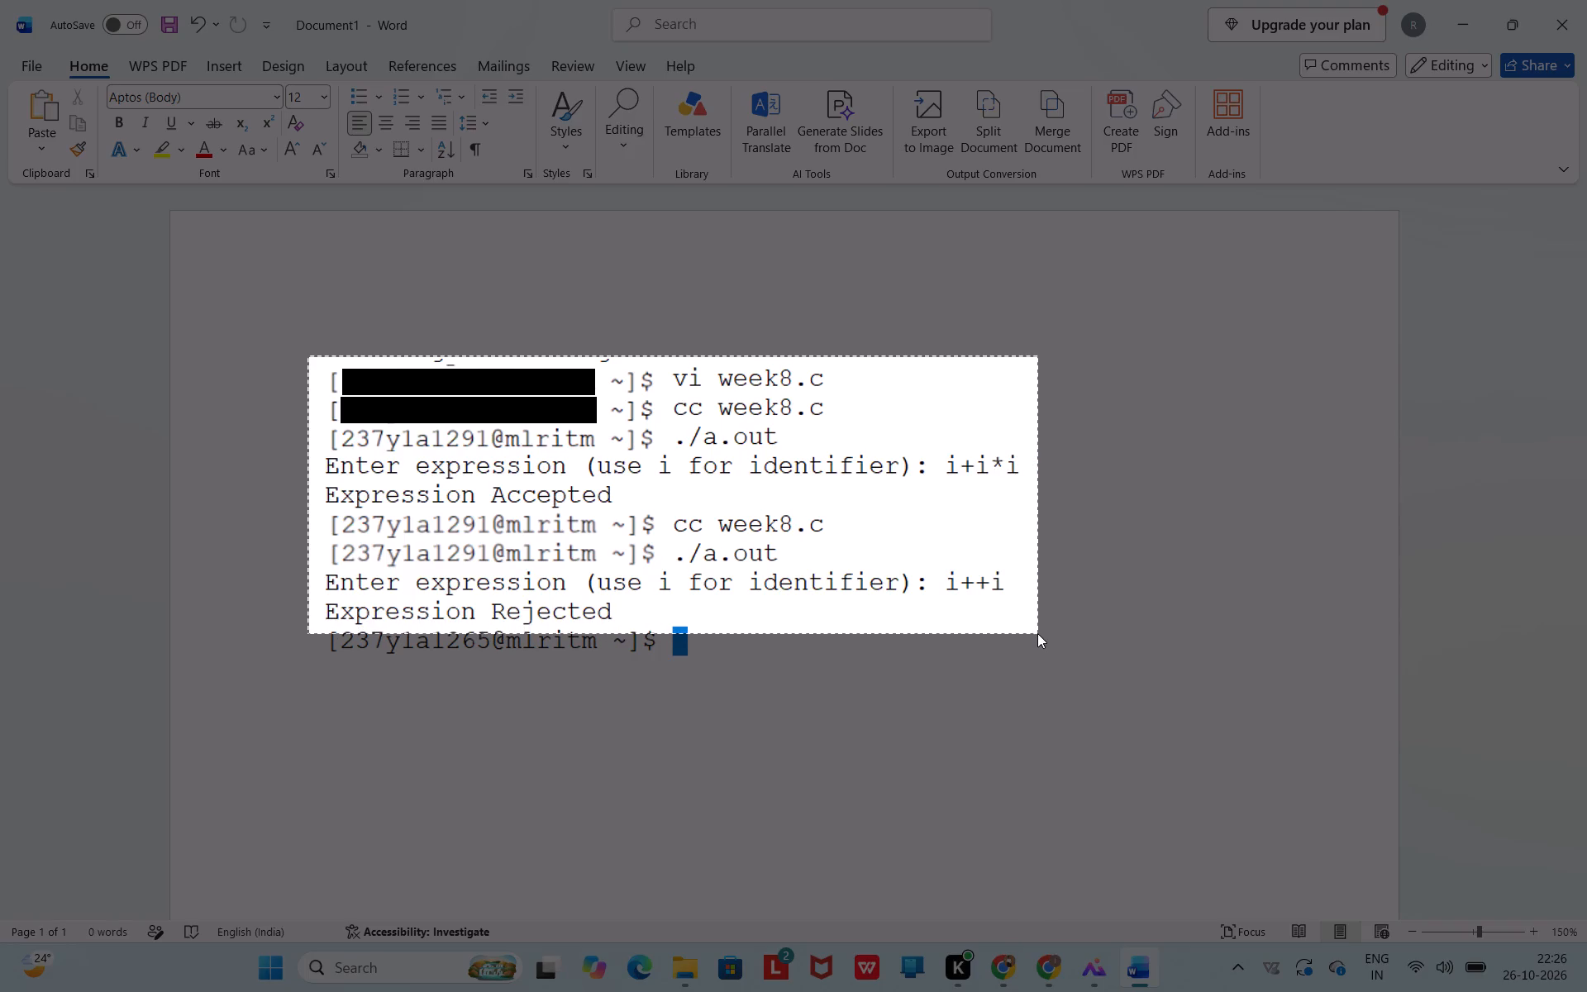
{"action": "left_click_drag", "start_coordinate": [1037, 633], "coordinate": [1037, 634]}
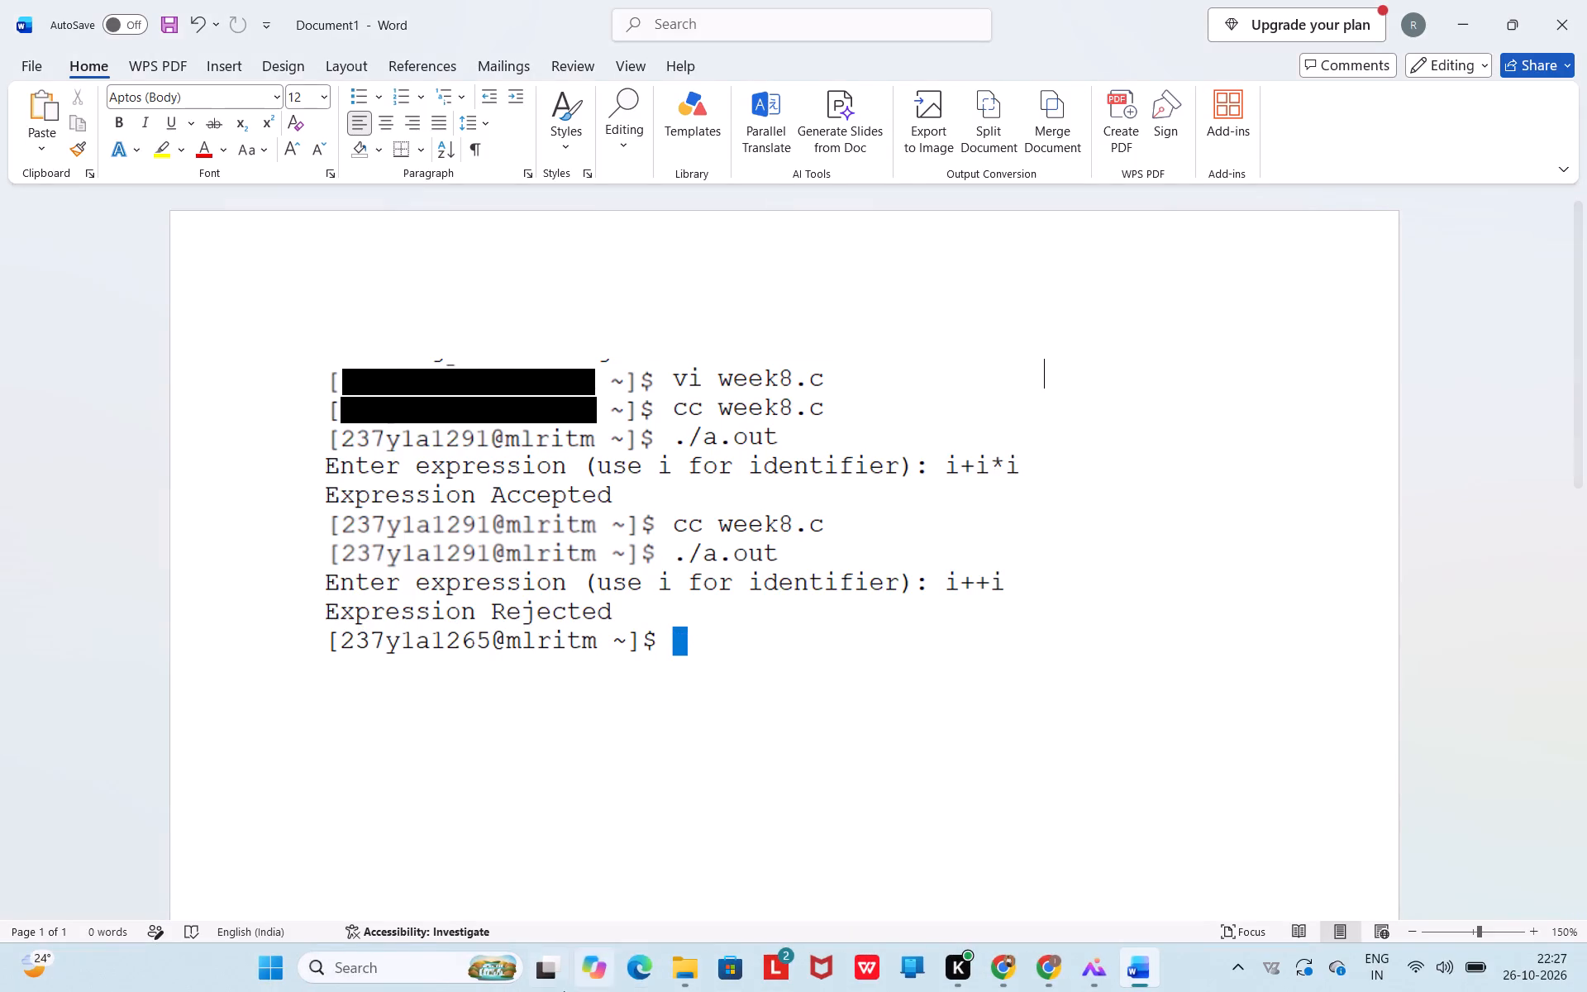
{"action": "left_click", "coordinate": [686, 979]}
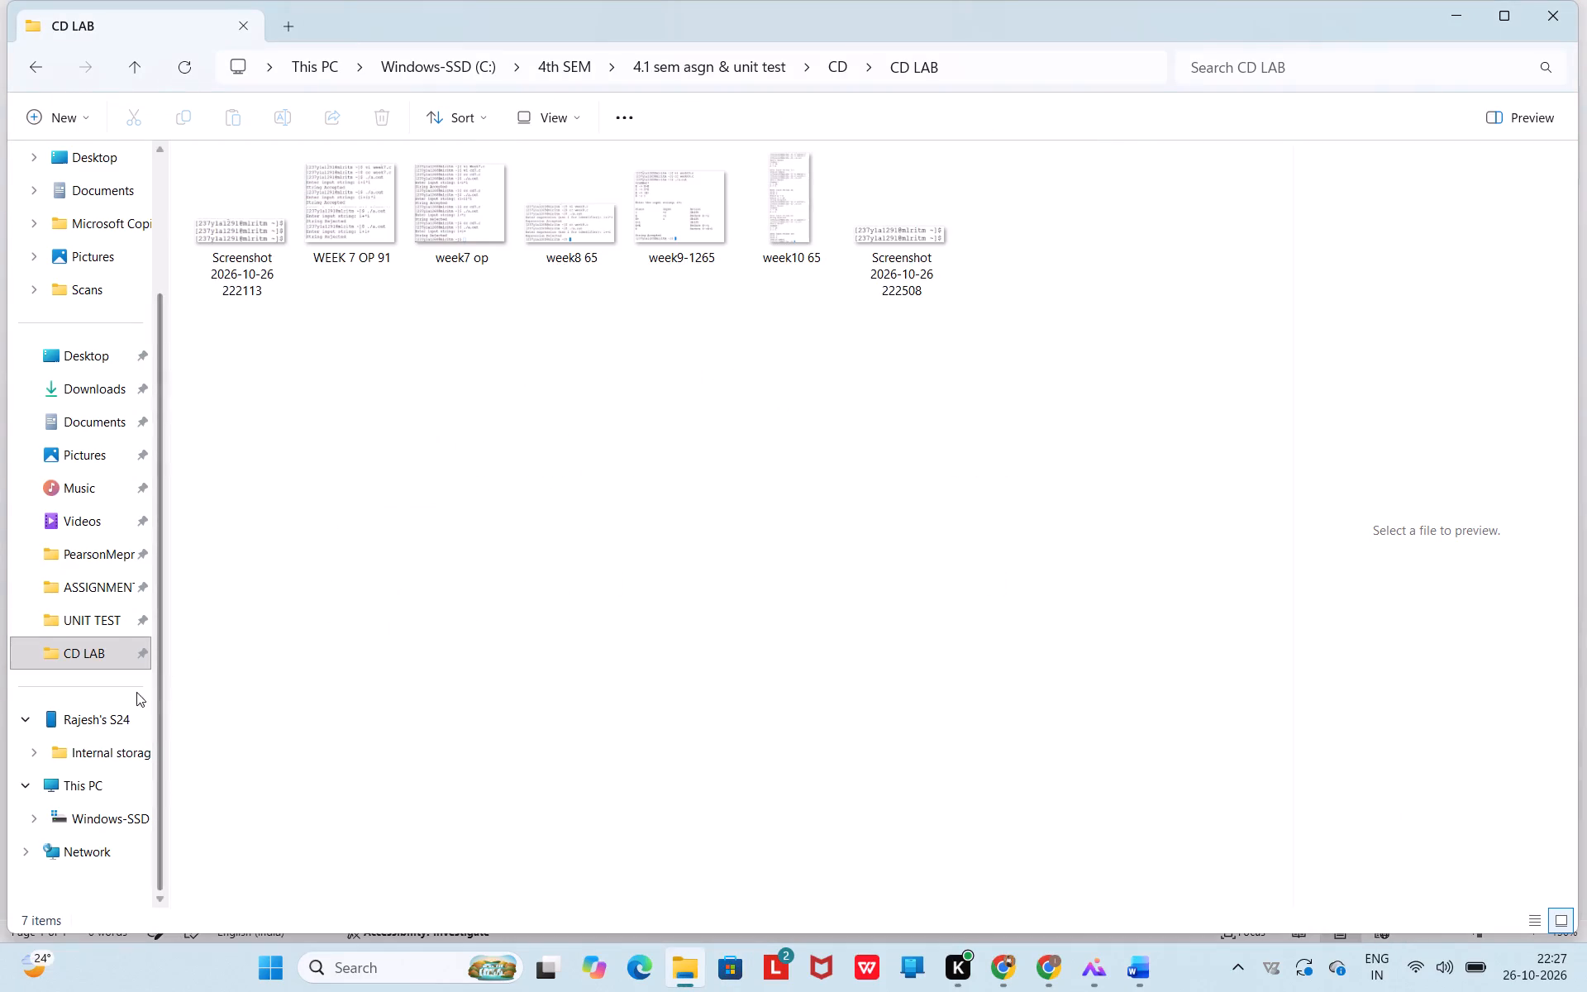
{"action": "left_click", "coordinate": [107, 461]}
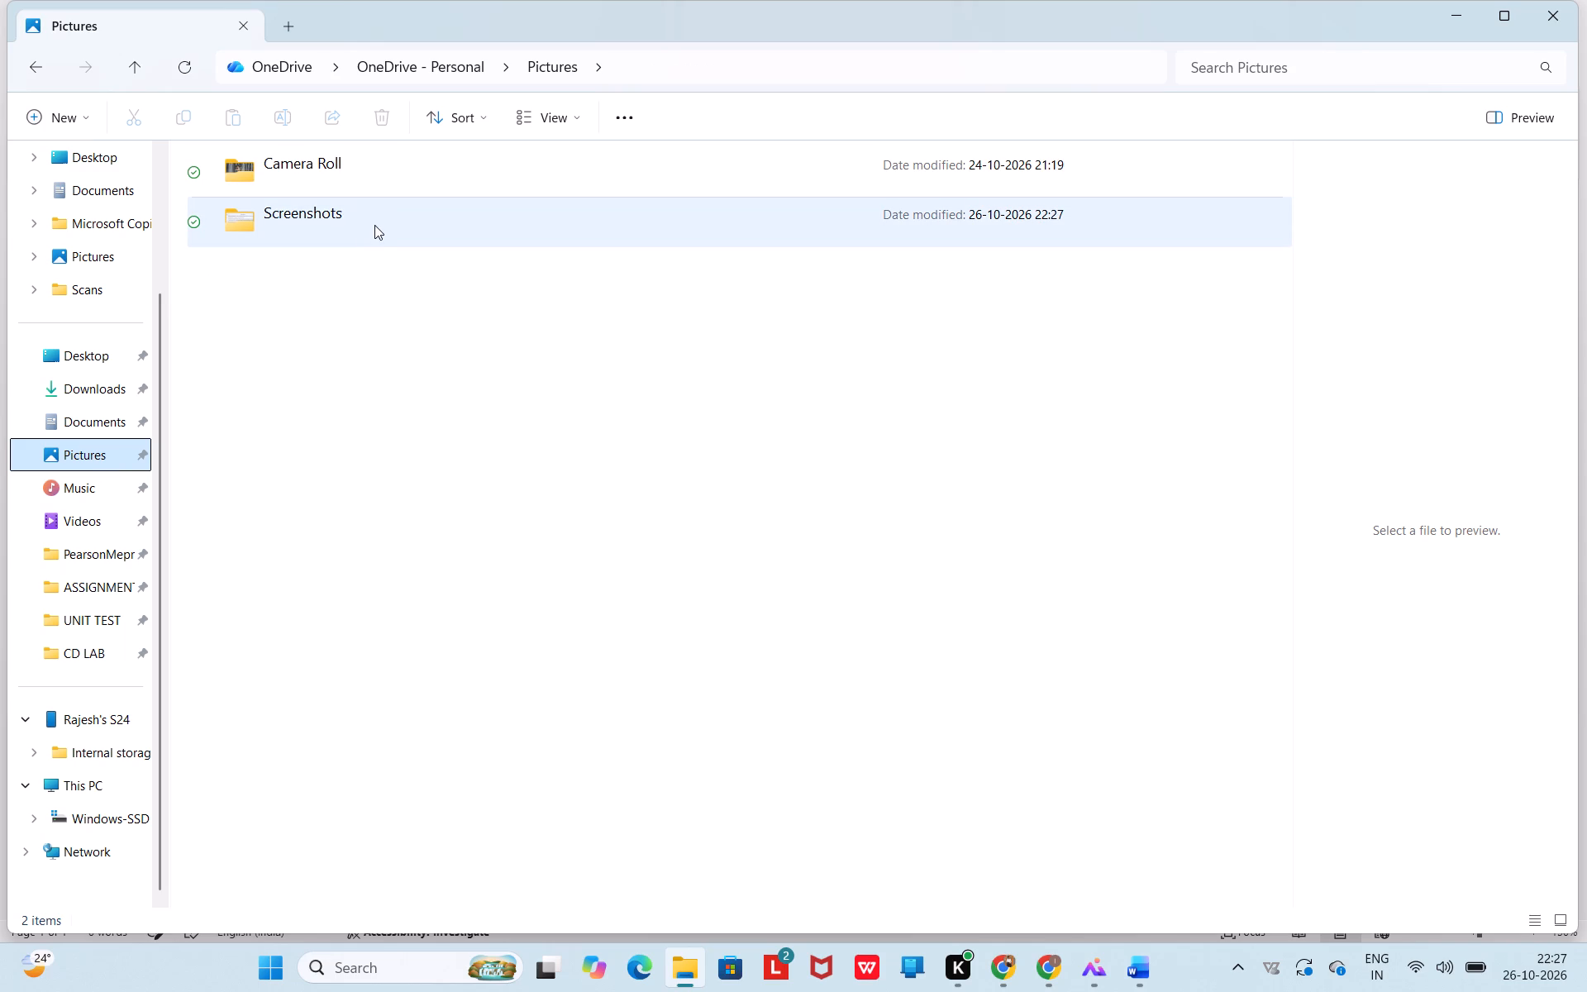
{"action": "double_click", "coordinate": [374, 225]}
{"action": "scroll", "coordinate": [610, 665], "scroll_direction": "down", "scroll_amount": 9}
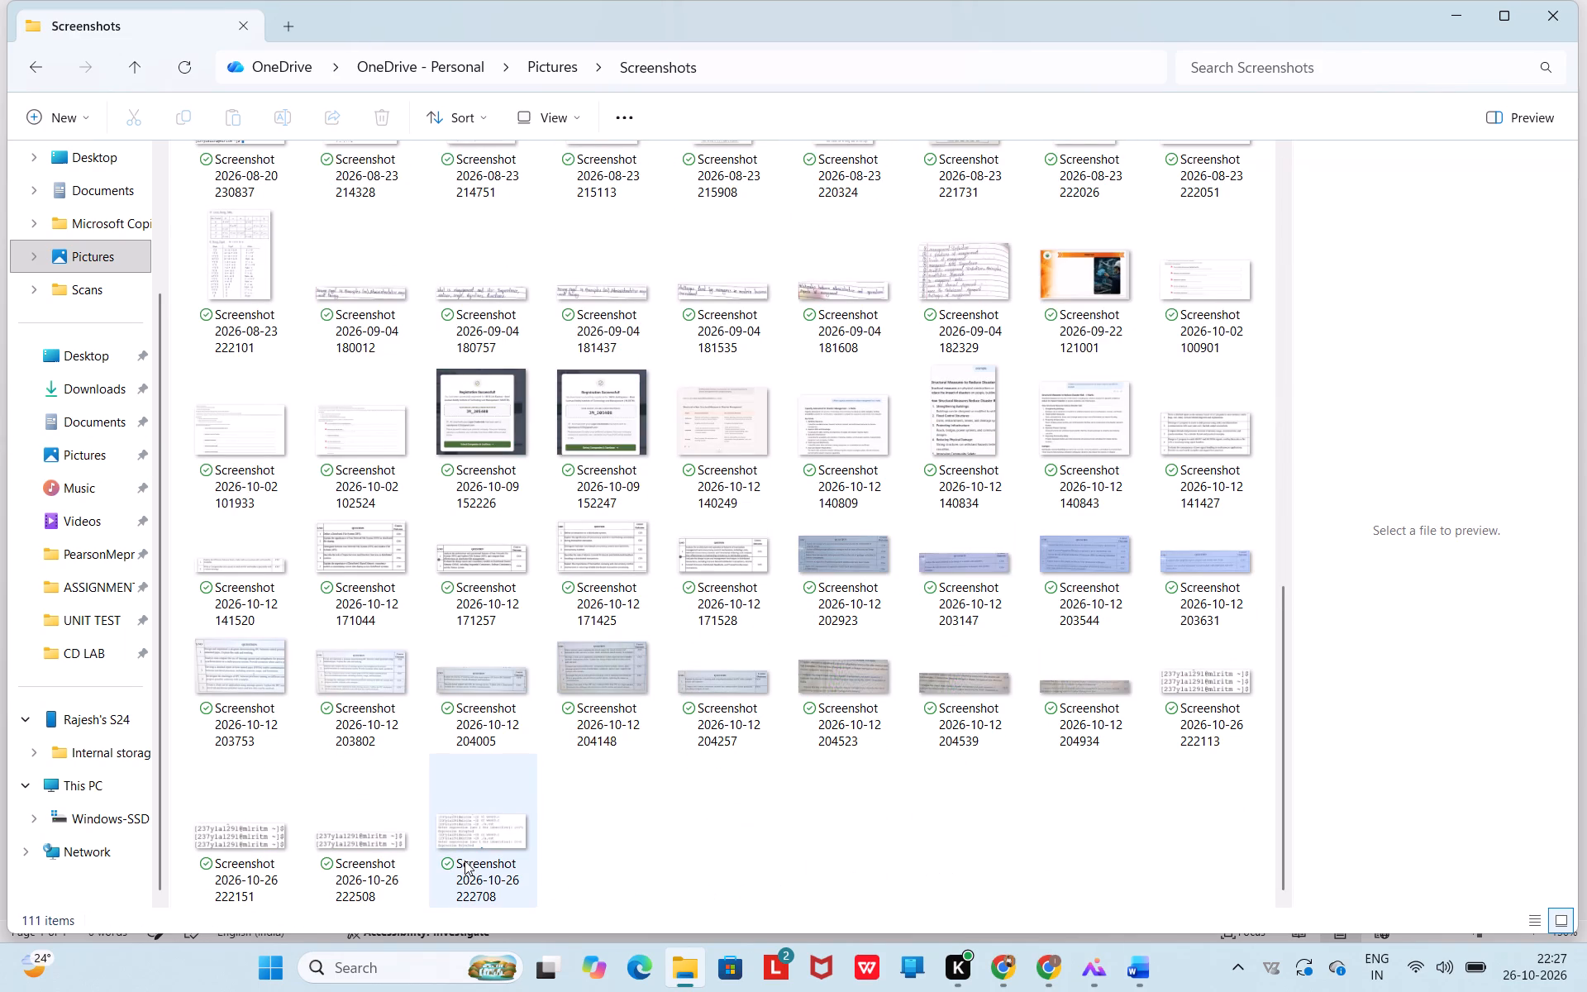
{"action": "left_click", "coordinate": [465, 853]}
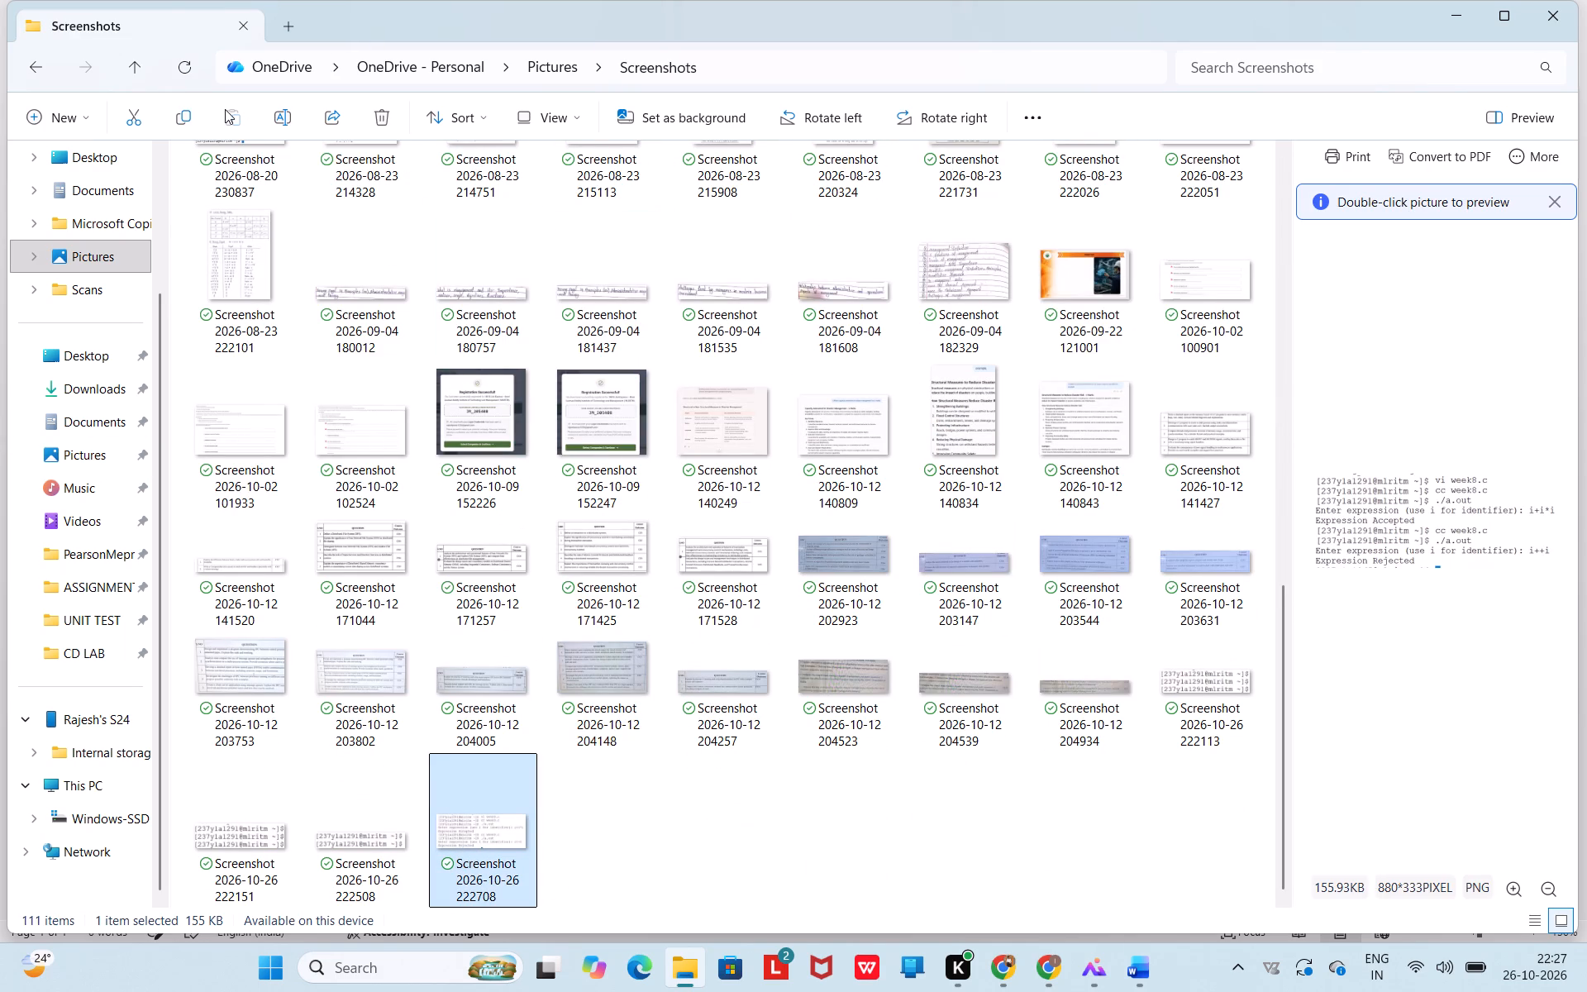
{"action": "left_click", "coordinate": [182, 117]}
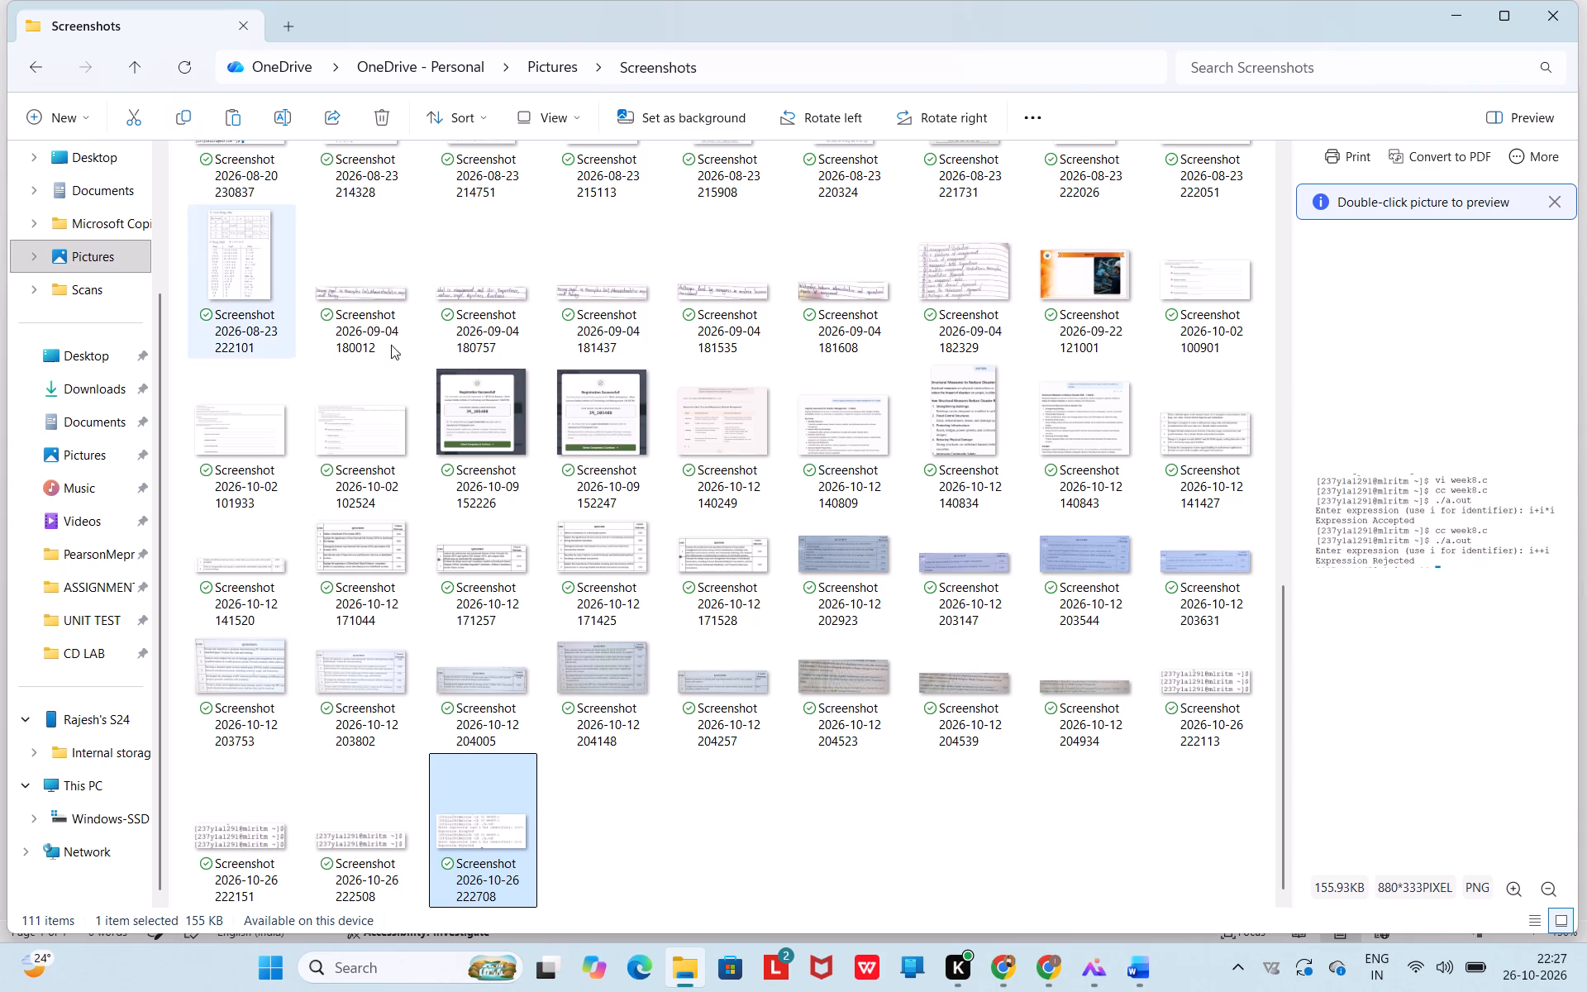
{"action": "left_click", "coordinate": [97, 649]}
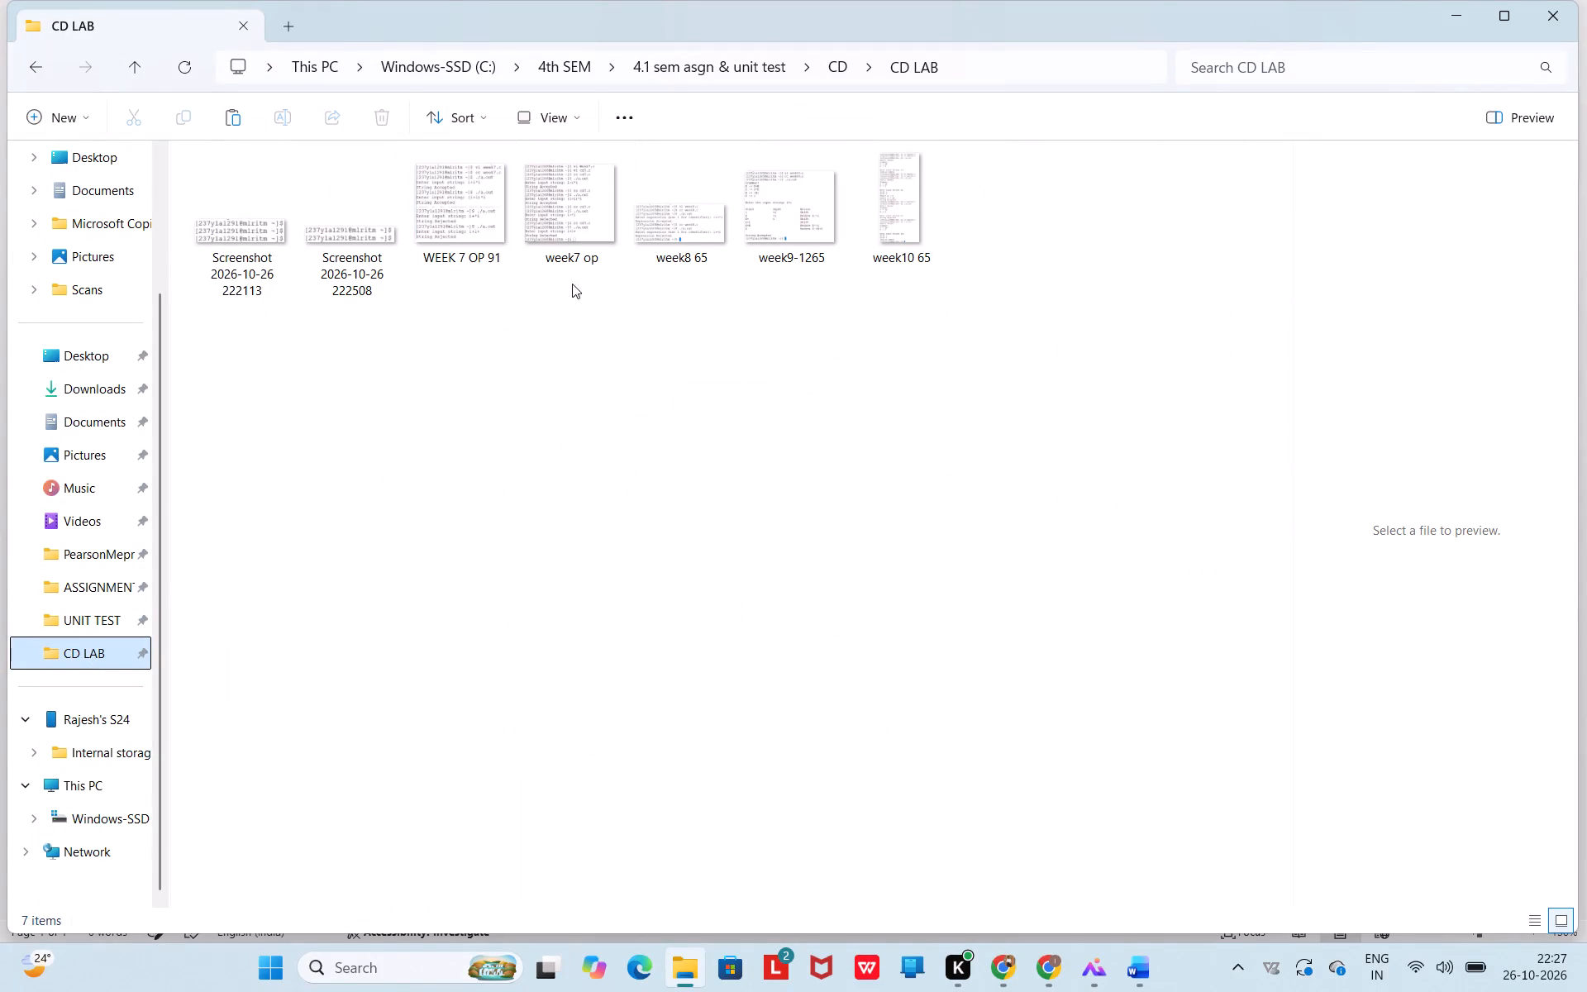
{"action": "left_click", "coordinate": [242, 112]}
{"action": "left_click", "coordinate": [1015, 290]}
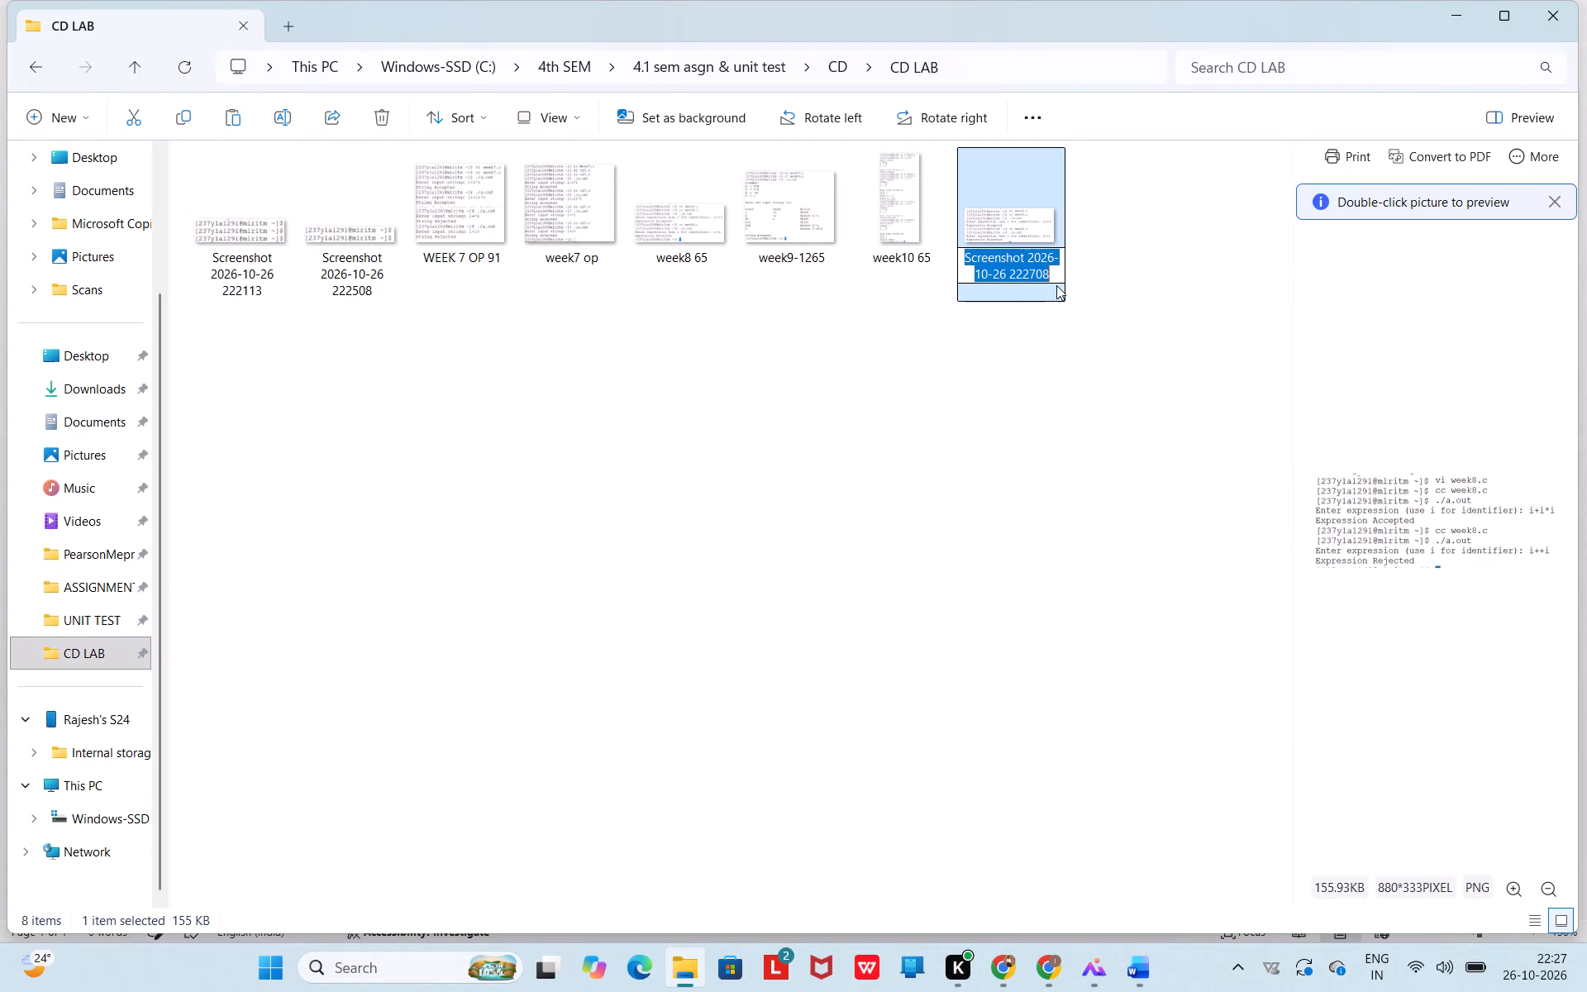
{"action": "key", "text": "BackSpace"}
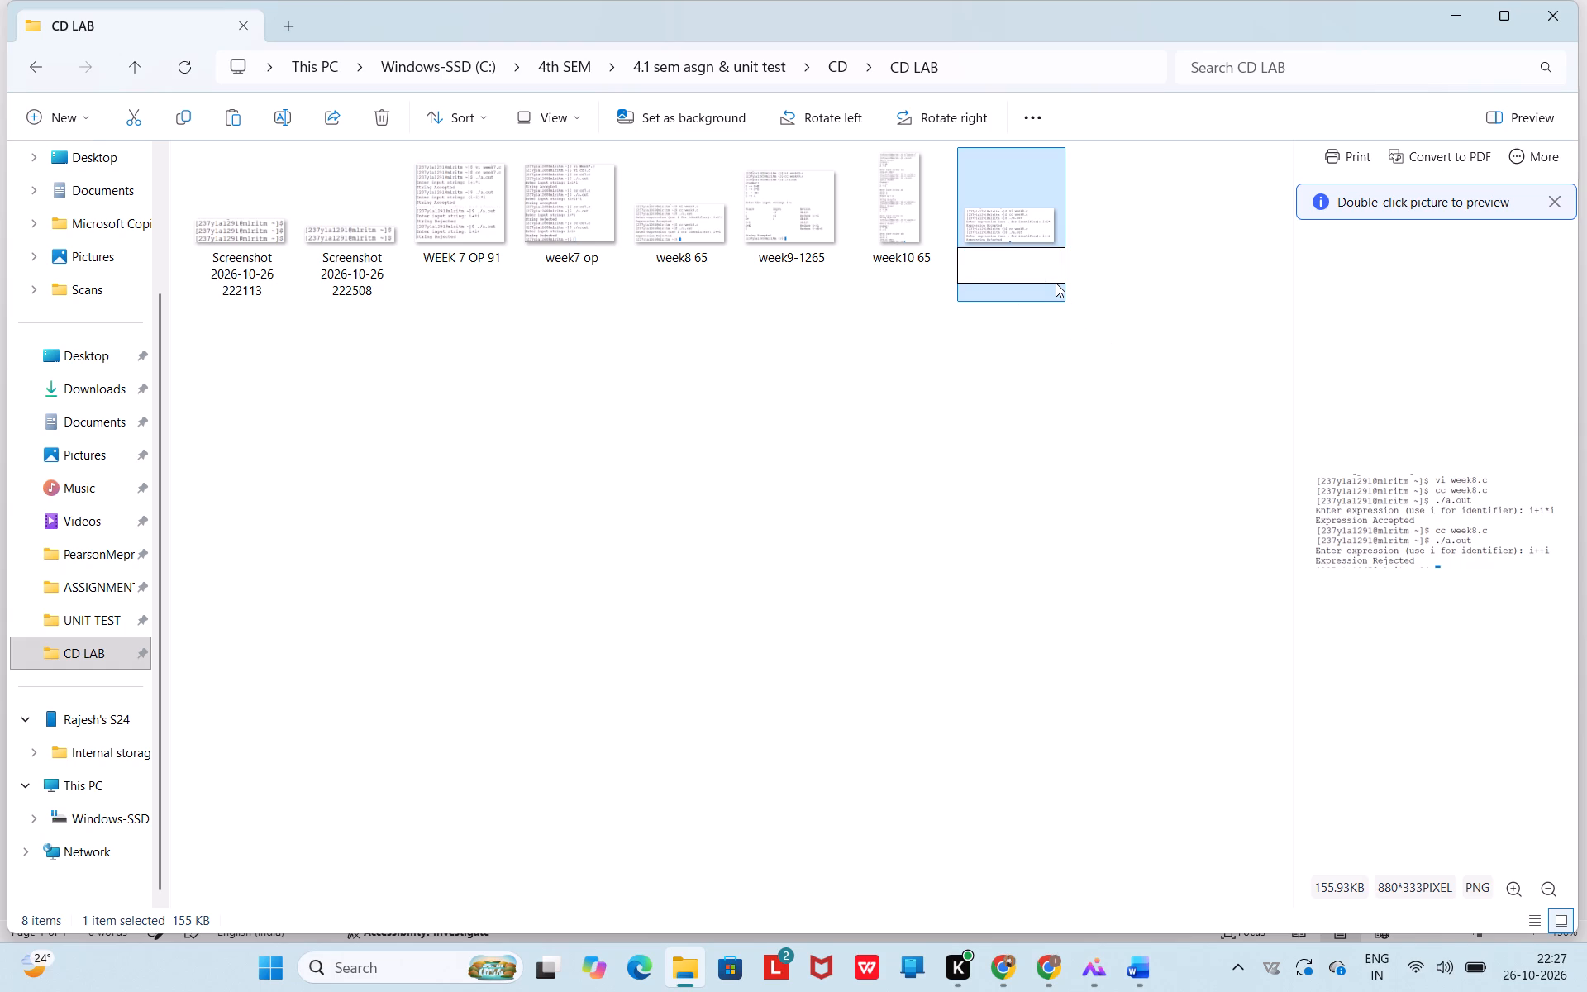
{"action": "type", "text": "WEE"}
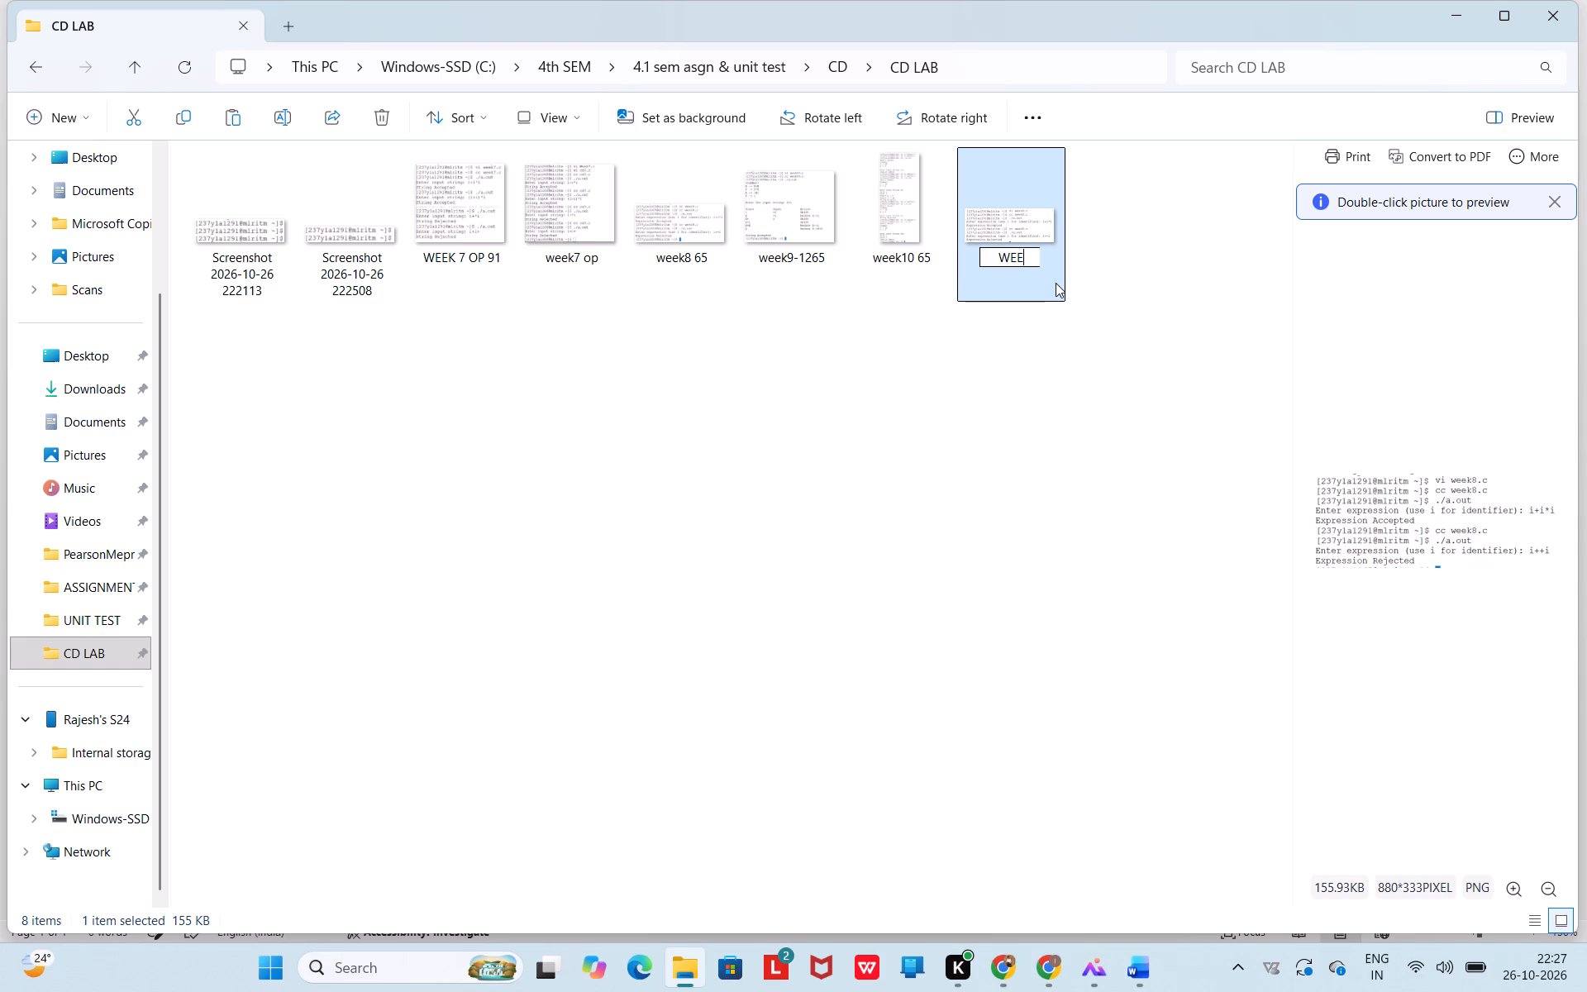
{"action": "type", "text": "KK 8"}
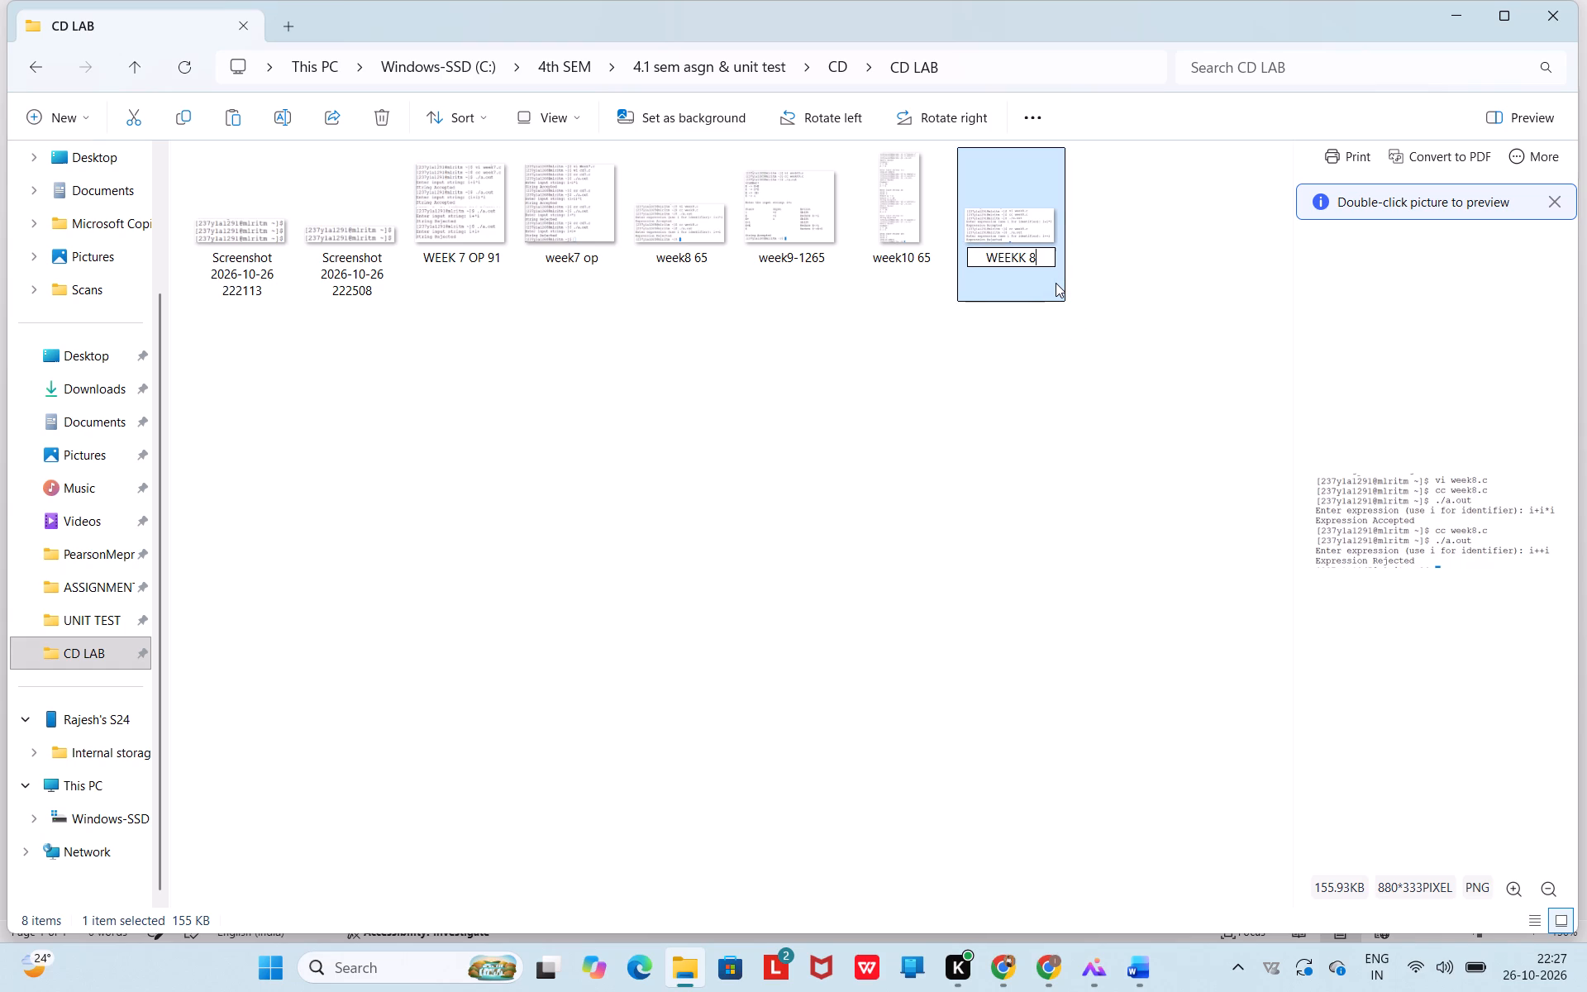
{"action": "left_click", "coordinate": [1042, 414]}
Delete the week8 65 picture from the CD LAB folder.
{"action": "left_click", "coordinate": [690, 227]}
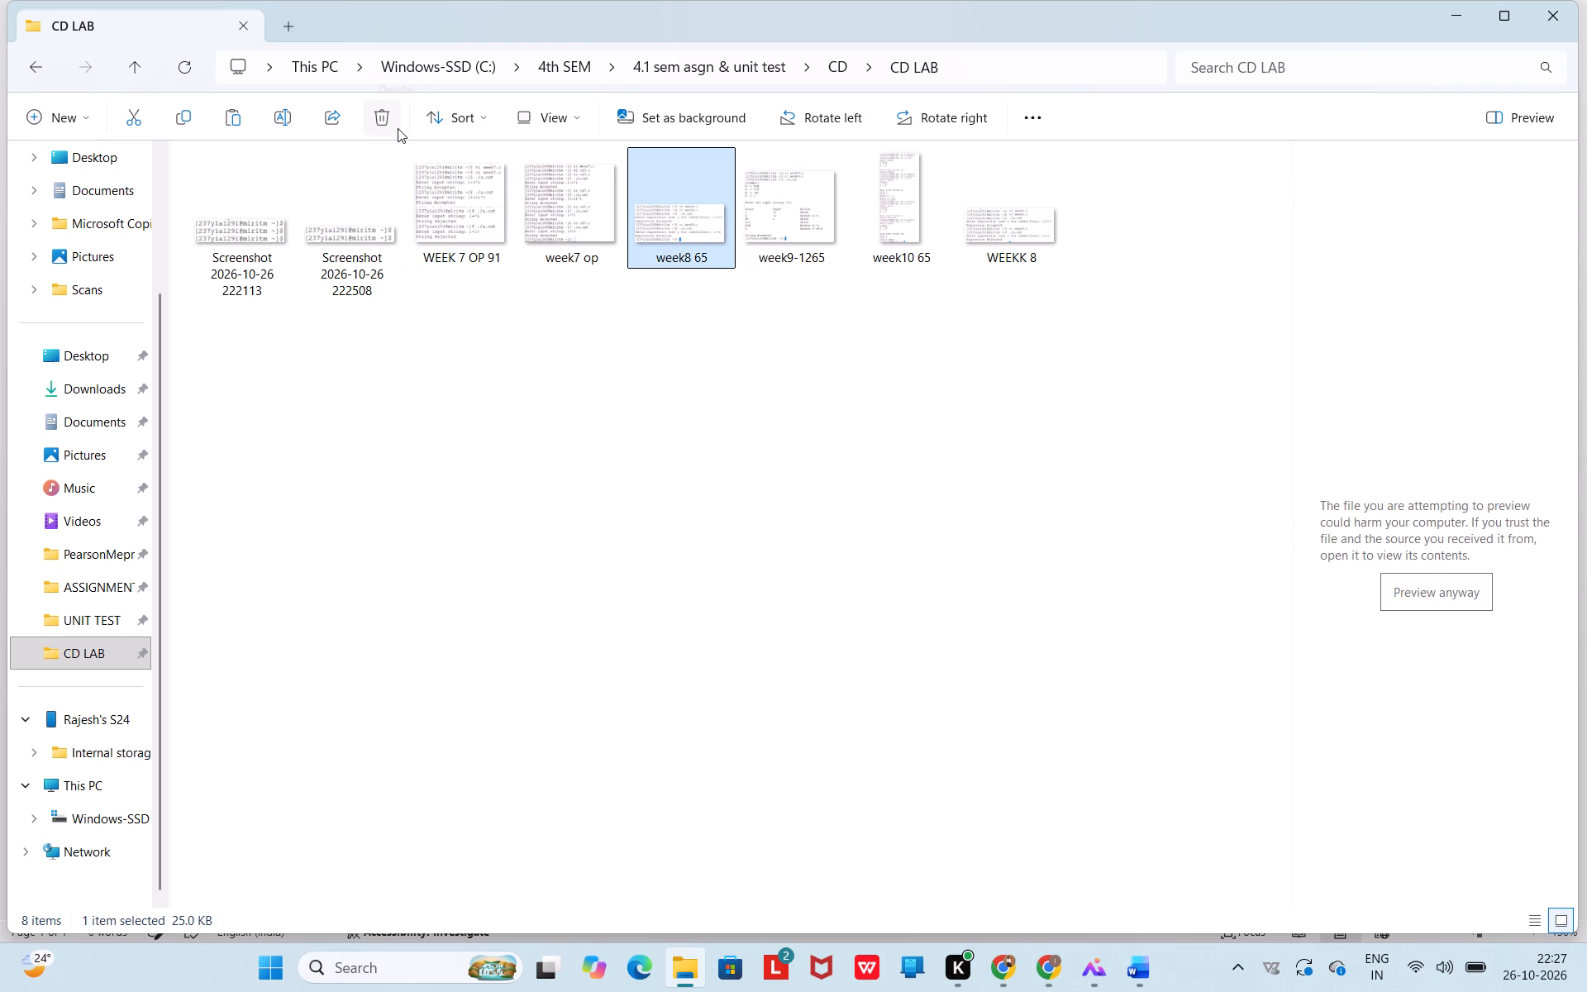
{"action": "left_click", "coordinate": [398, 128]}
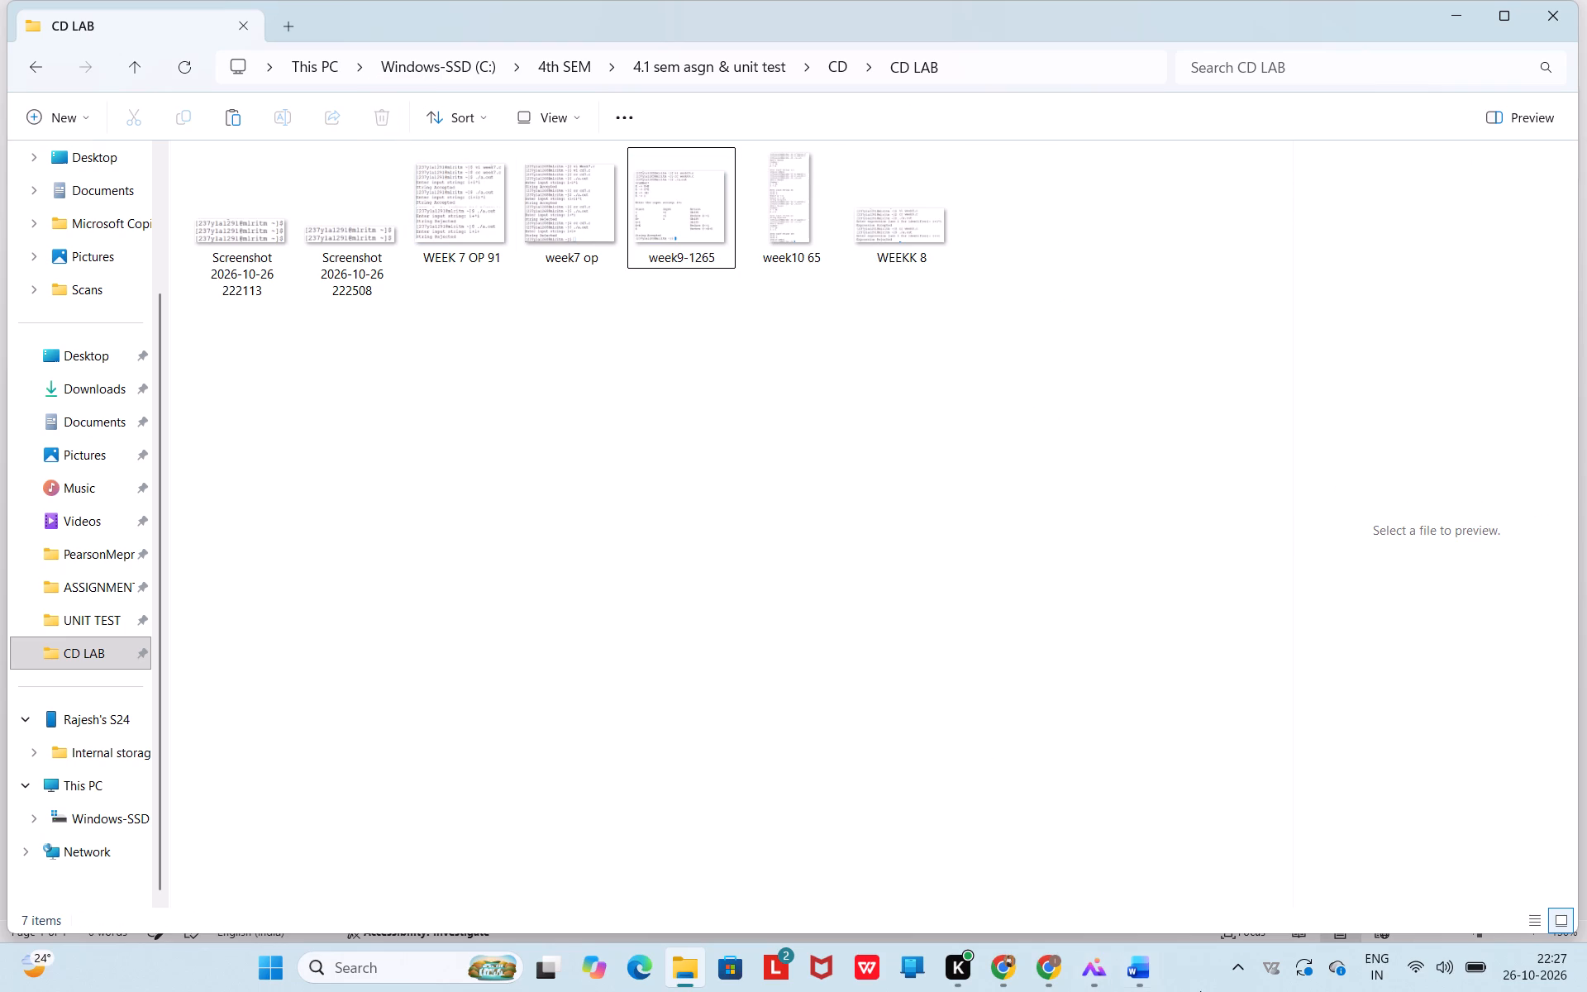
Switch to Word and undo all the week 8 edits until Document1 is blank.
{"action": "left_click", "coordinate": [1143, 975]}
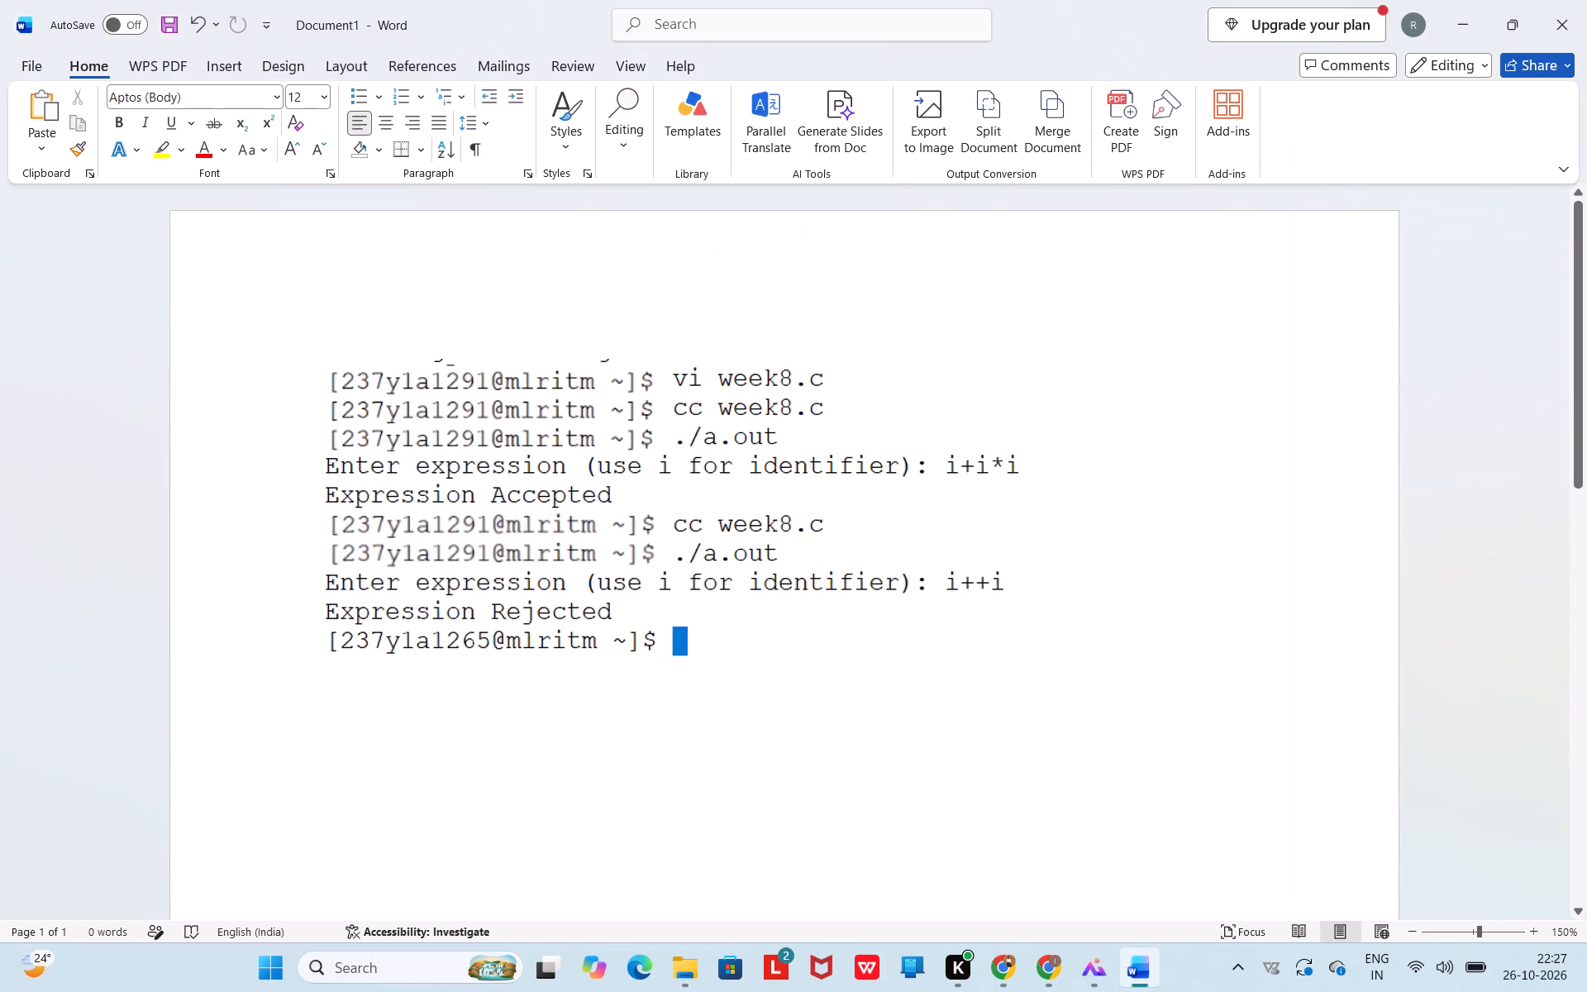
{"action": "triple_click", "coordinate": [191, 28]}
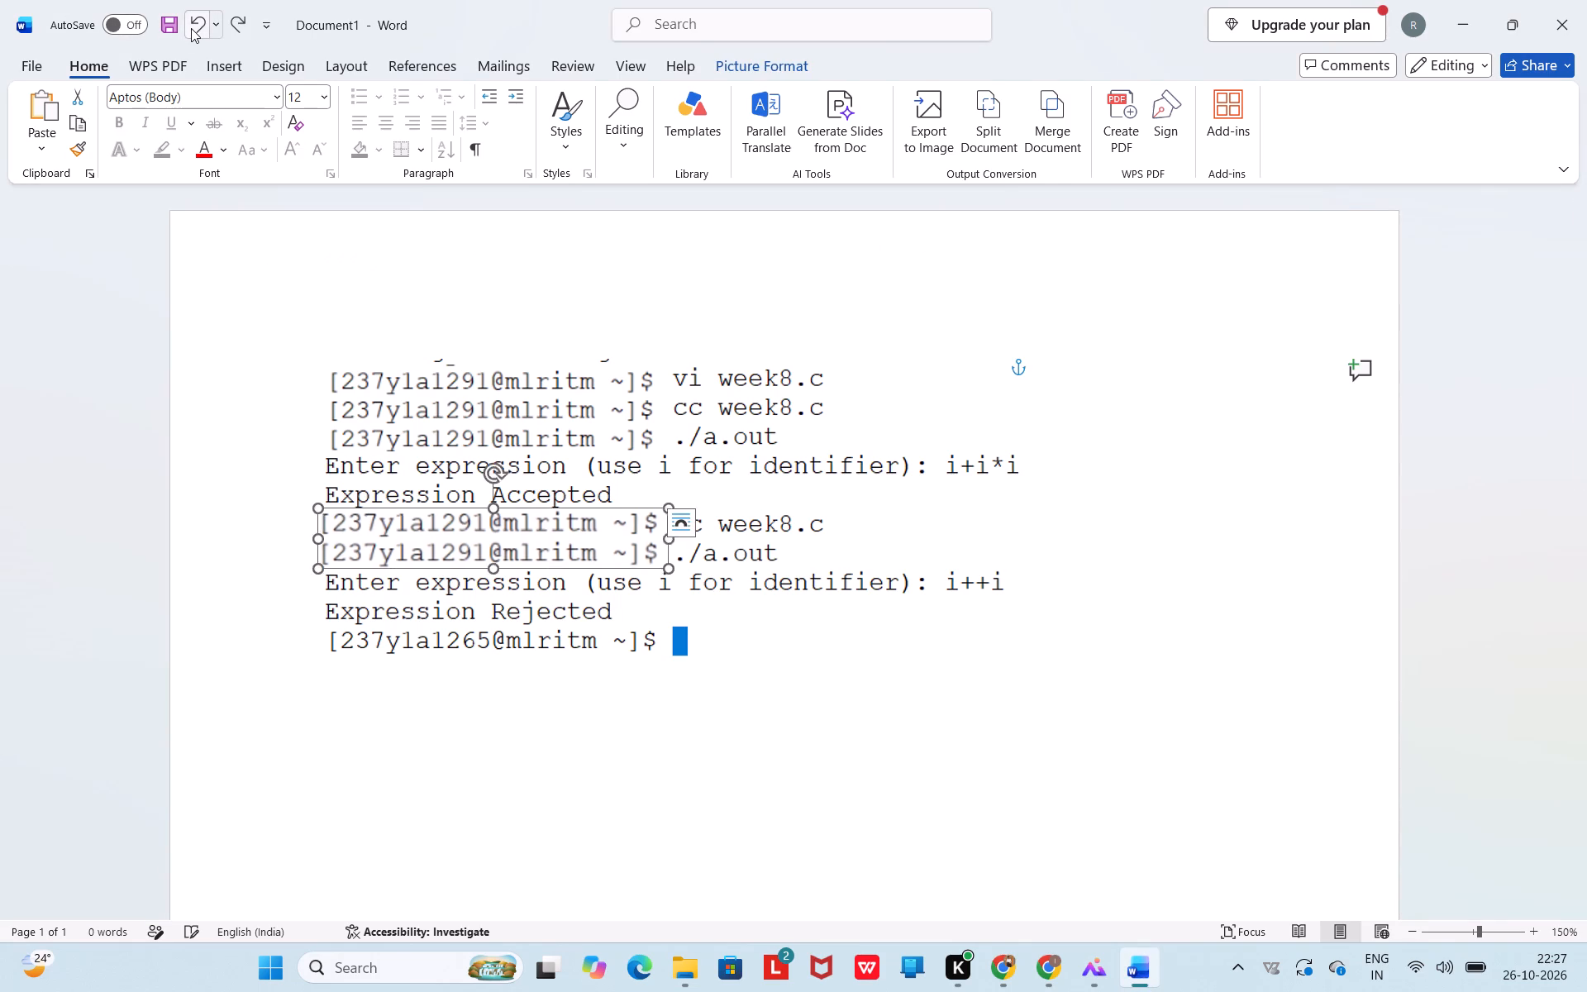
{"action": "triple_click", "coordinate": [191, 28]}
{"action": "triple_click", "coordinate": [191, 28]}
{"action": "triple_click", "coordinate": [191, 28]}
{"action": "triple_click", "coordinate": [191, 28]}
{"action": "double_click", "coordinate": [191, 28]}
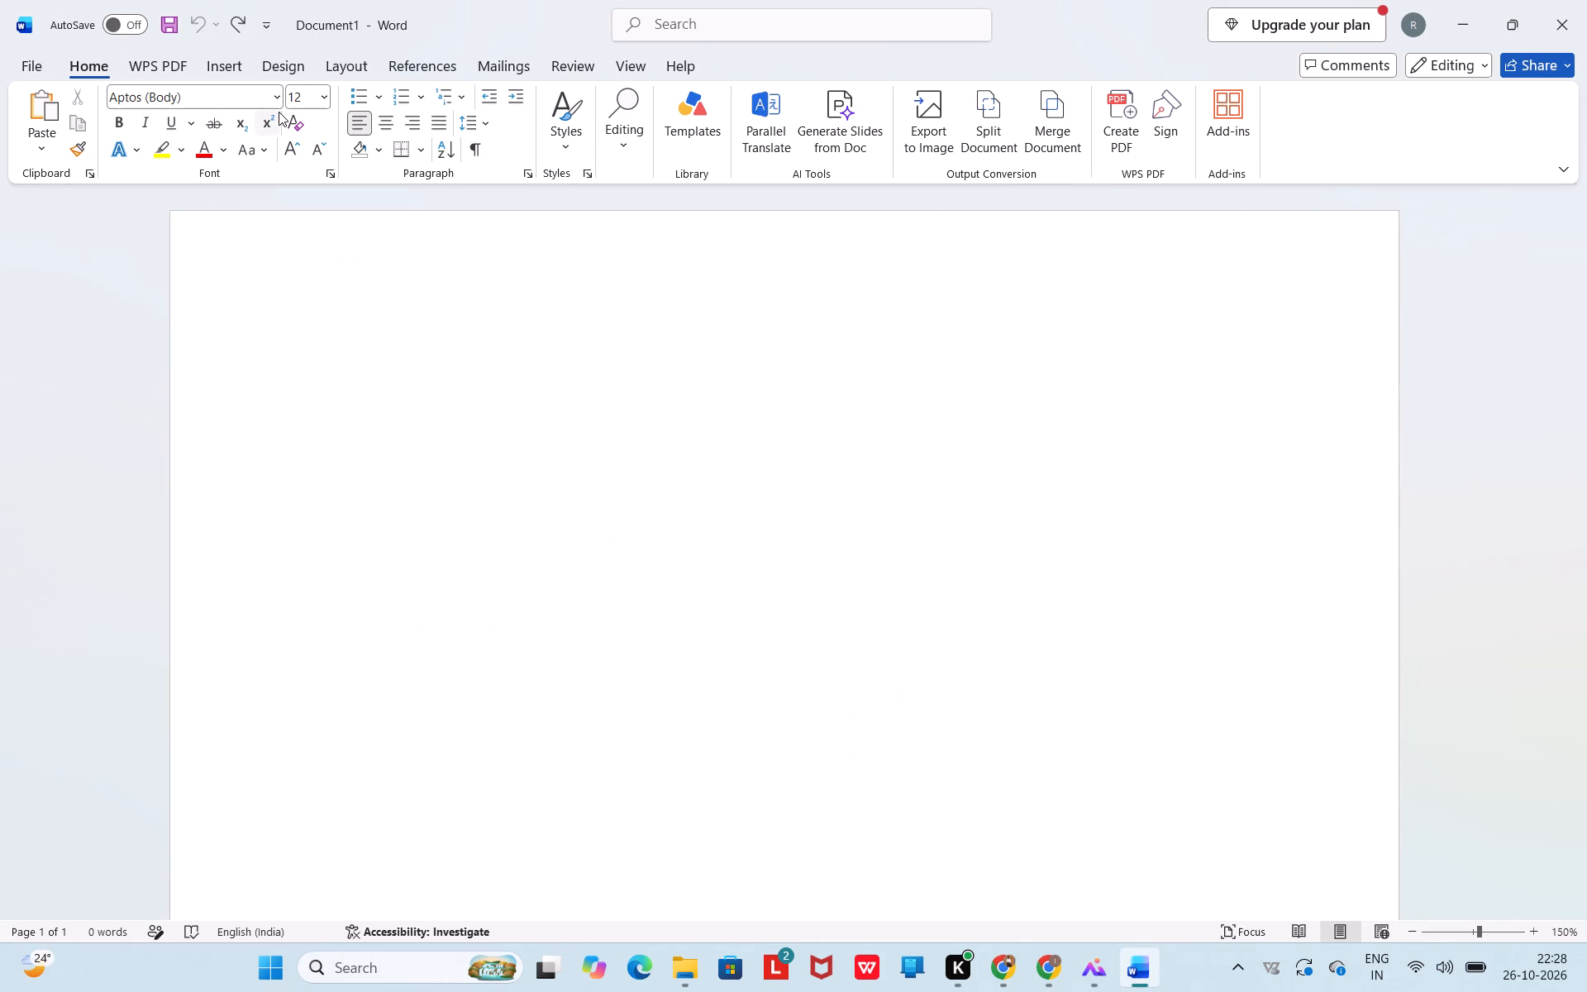
Insert the week9-1265 picture from the CD LAB folder into the blank document.
{"action": "left_click", "coordinate": [236, 73]}
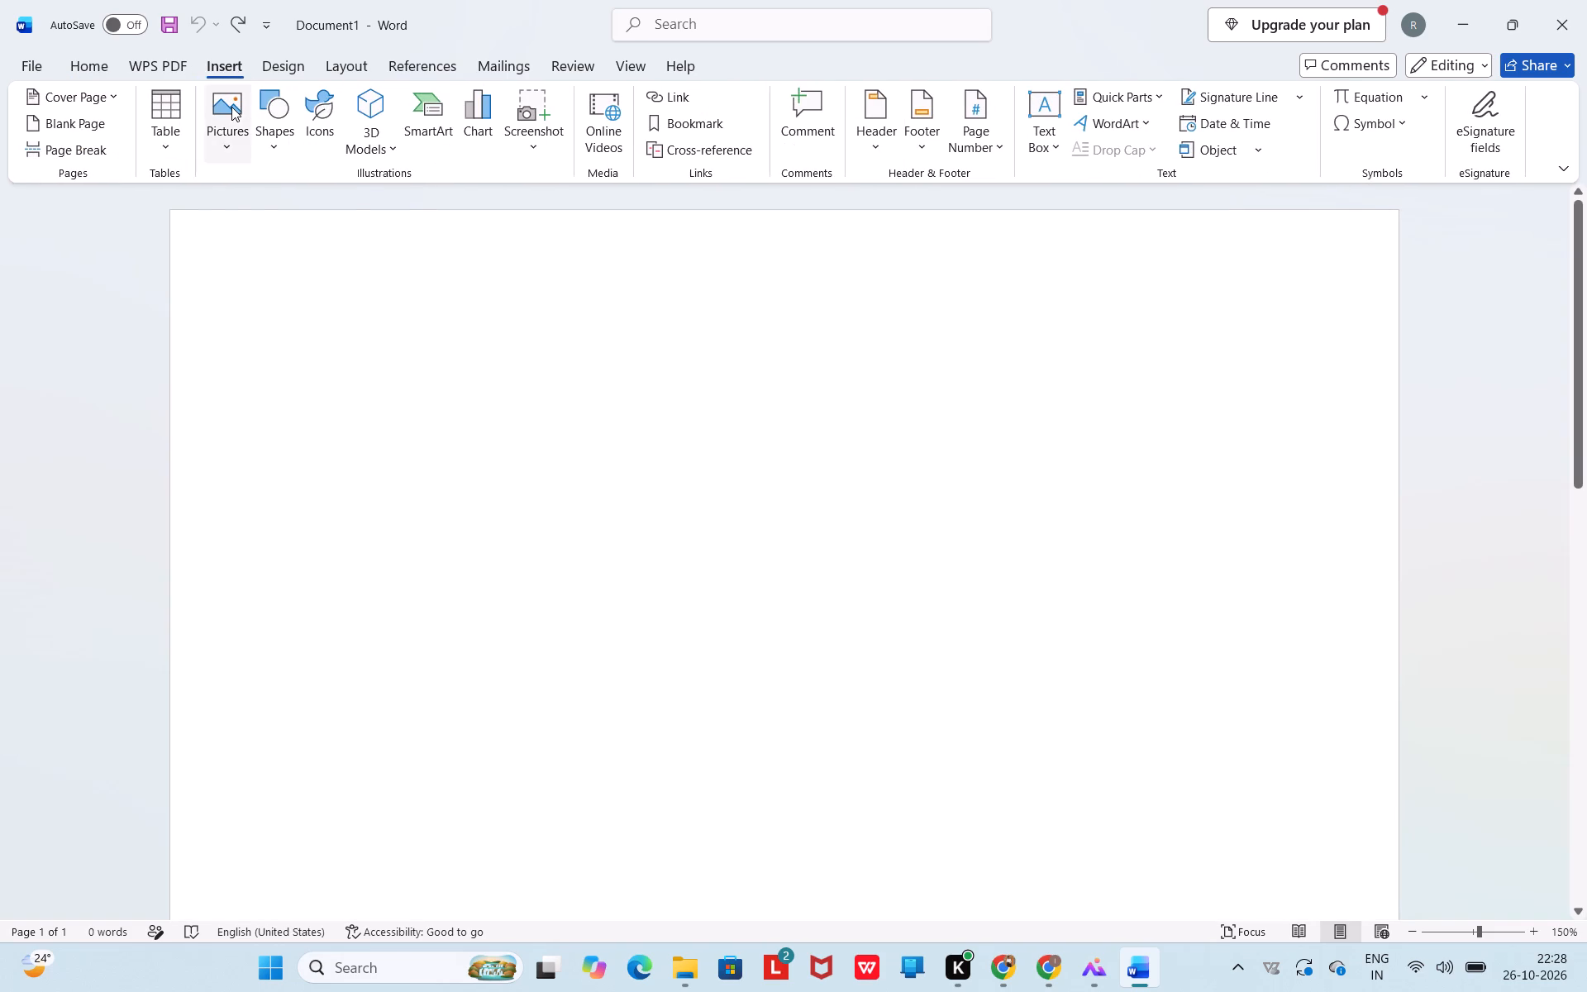
{"action": "left_click", "coordinate": [231, 107]}
{"action": "left_click", "coordinate": [265, 210]}
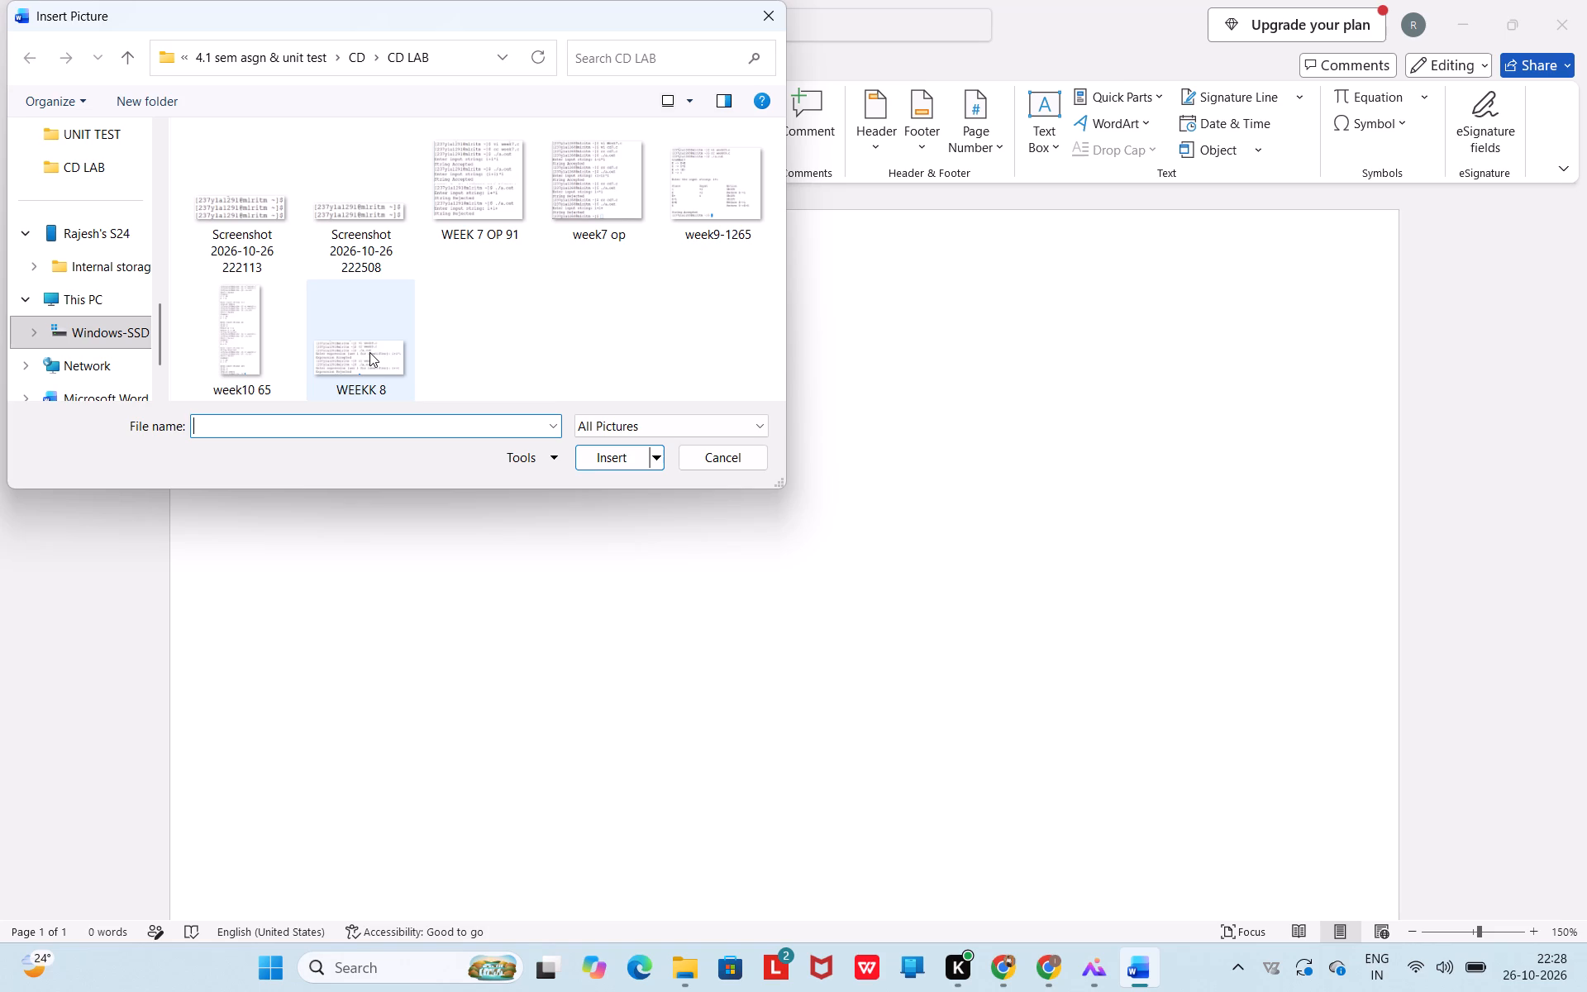
{"action": "left_click", "coordinate": [732, 210]}
{"action": "left_click", "coordinate": [606, 459]}
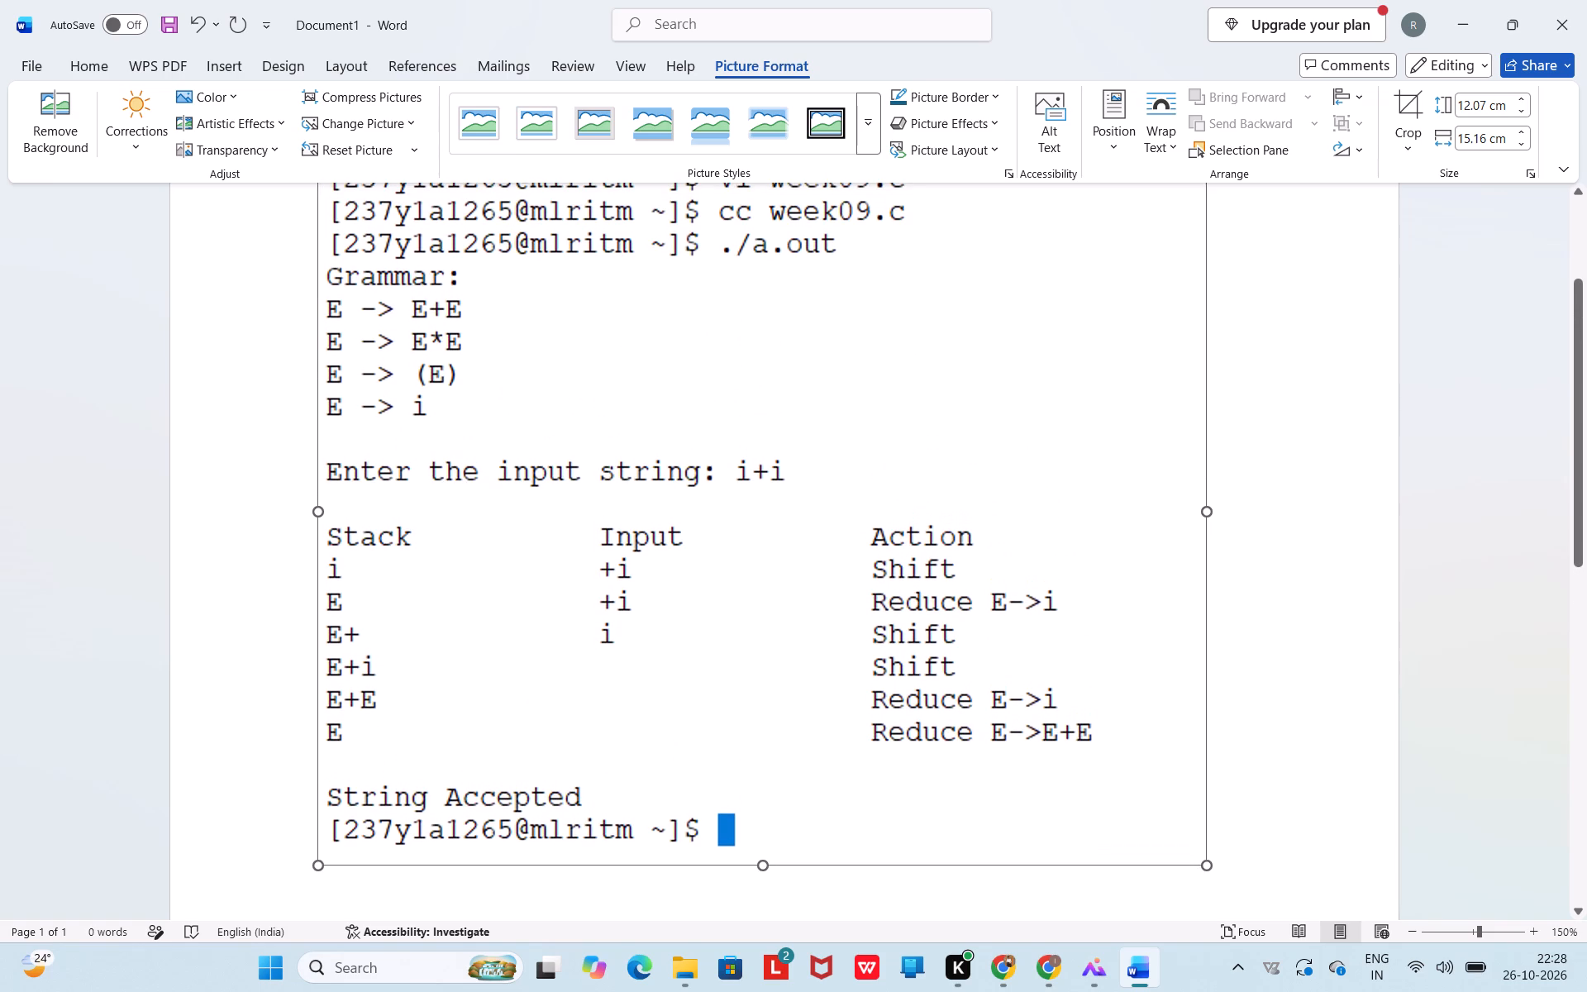
Shrink the week9-1265 picture proportionally to about 8.24 by 10.35 cm.
{"action": "left_click_drag", "start_coordinate": [1206, 867], "coordinate": [1114, 774]}
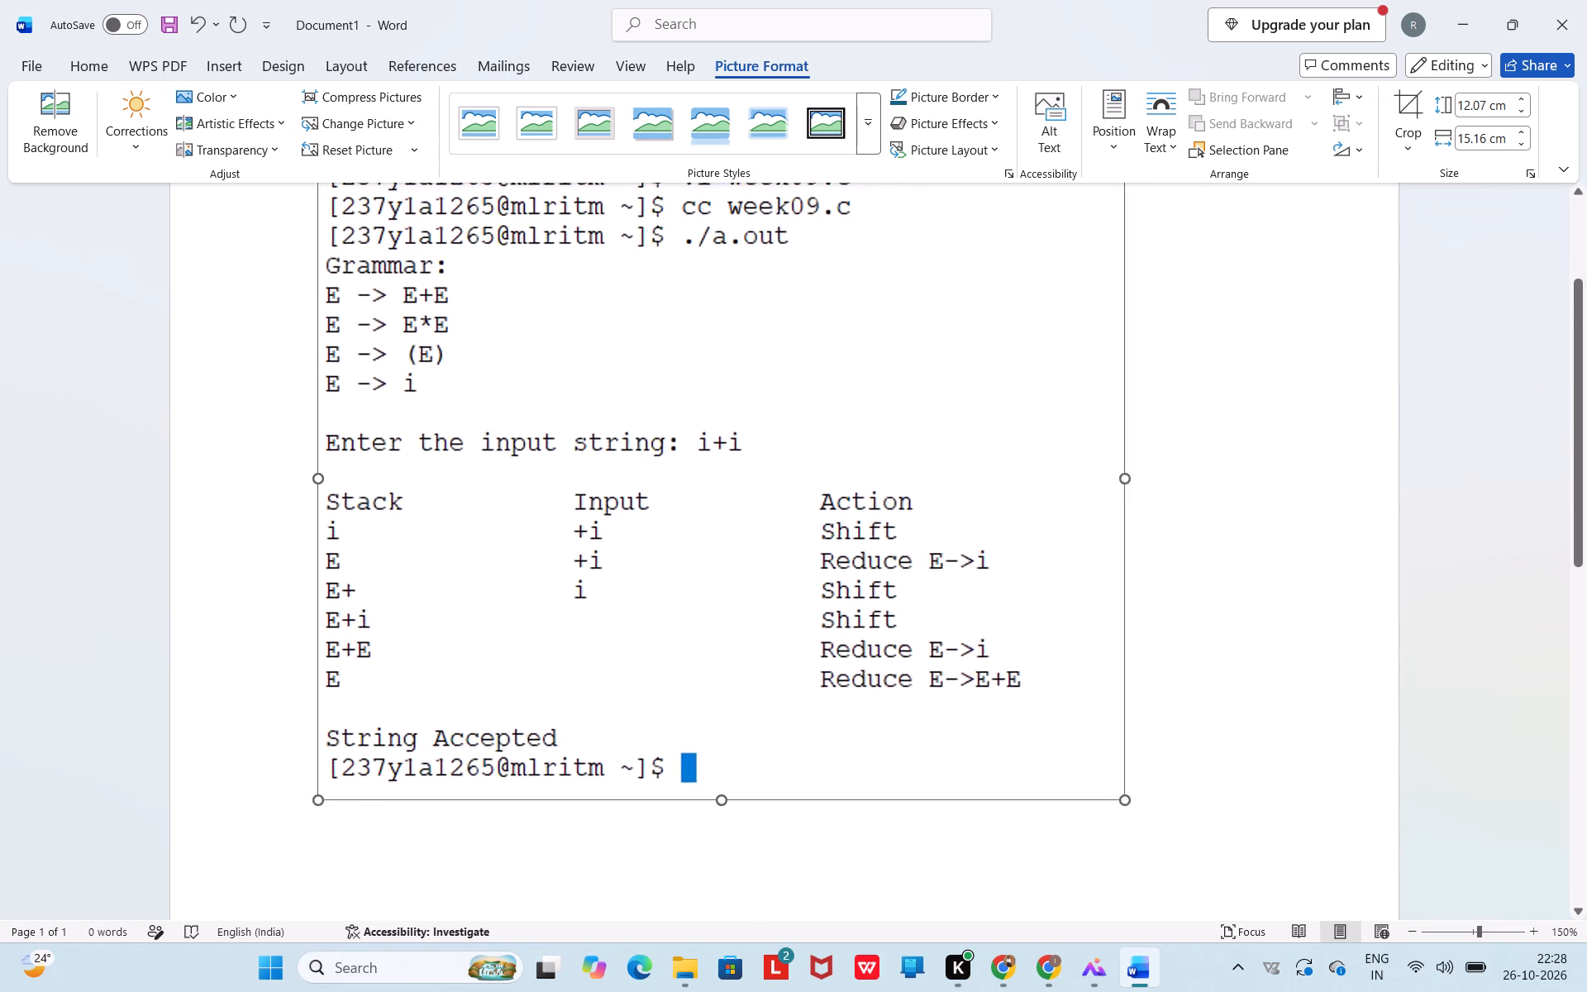
{"action": "left_click_drag", "start_coordinate": [1114, 774], "coordinate": [944, 670]}
{"action": "scroll", "coordinate": [1128, 495], "scroll_direction": "up", "scroll_amount": 1}
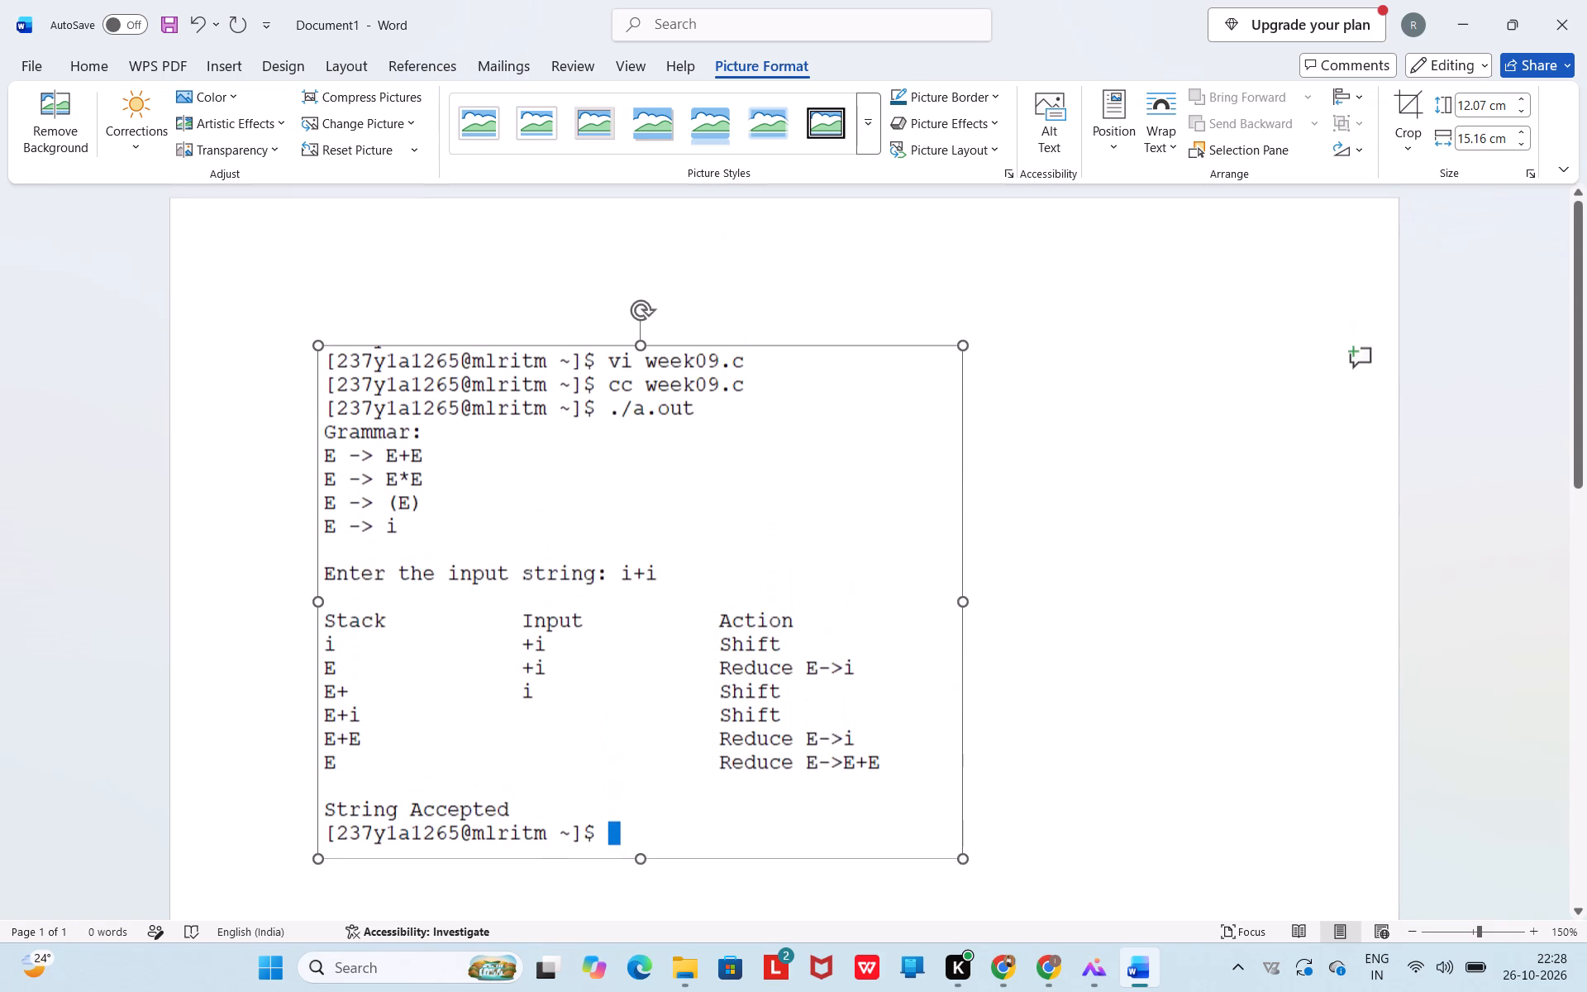
{"action": "scroll", "coordinate": [1128, 495], "scroll_direction": "up", "scroll_amount": 2}
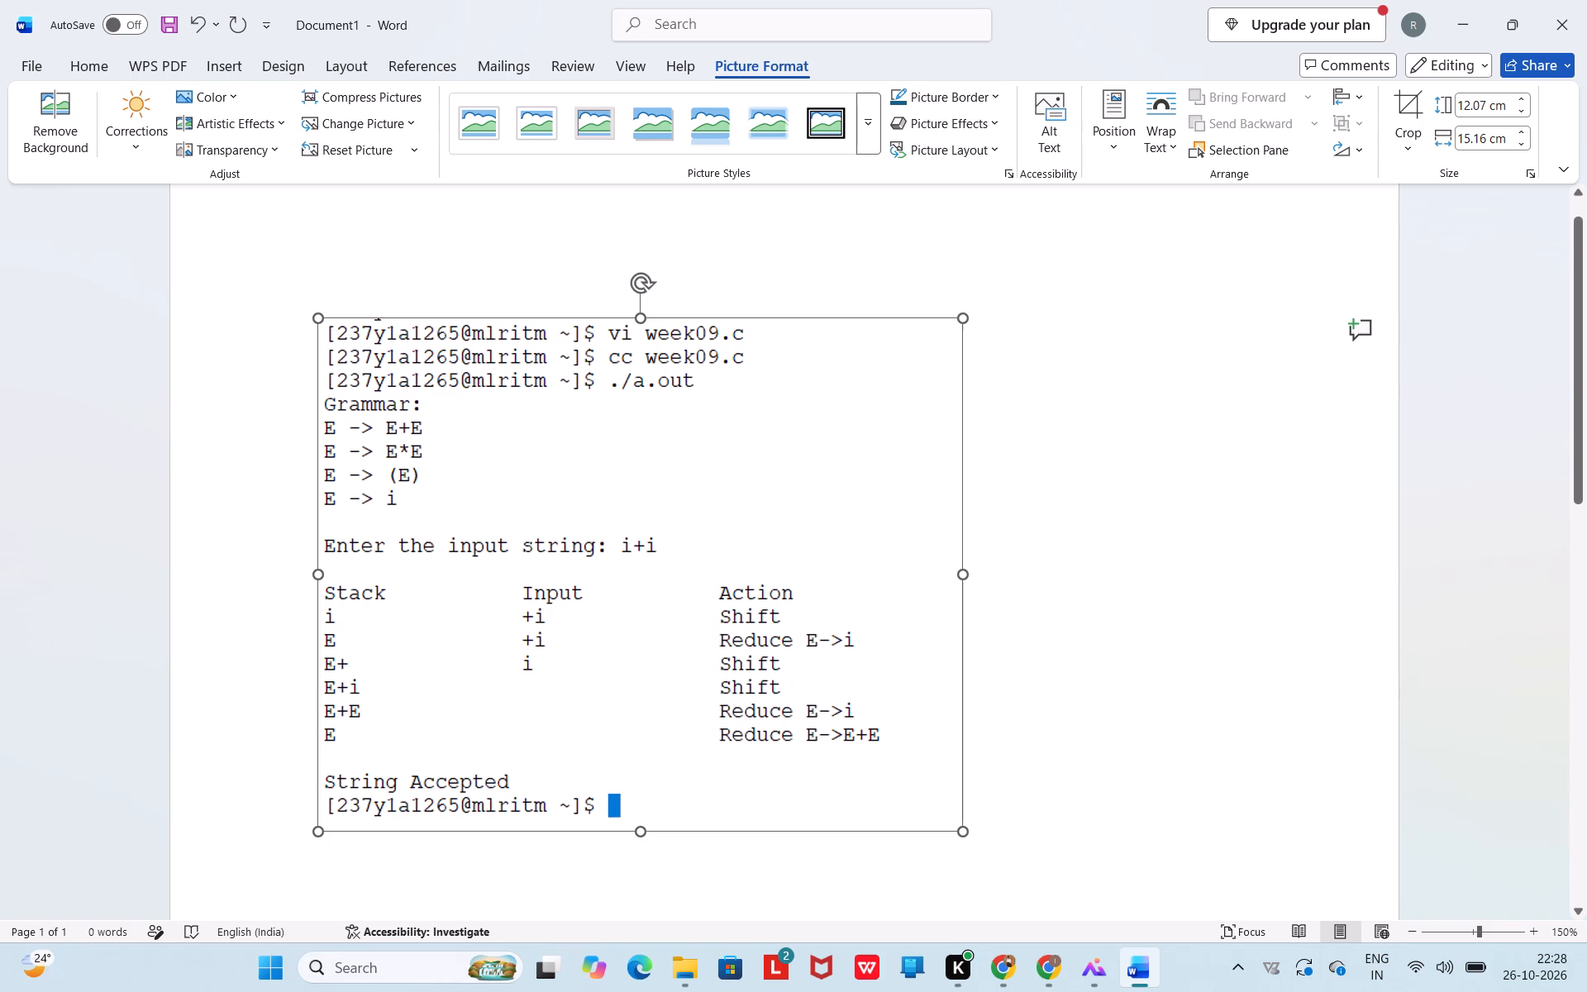
{"action": "left_click_drag", "start_coordinate": [959, 832], "coordinate": [922, 802]}
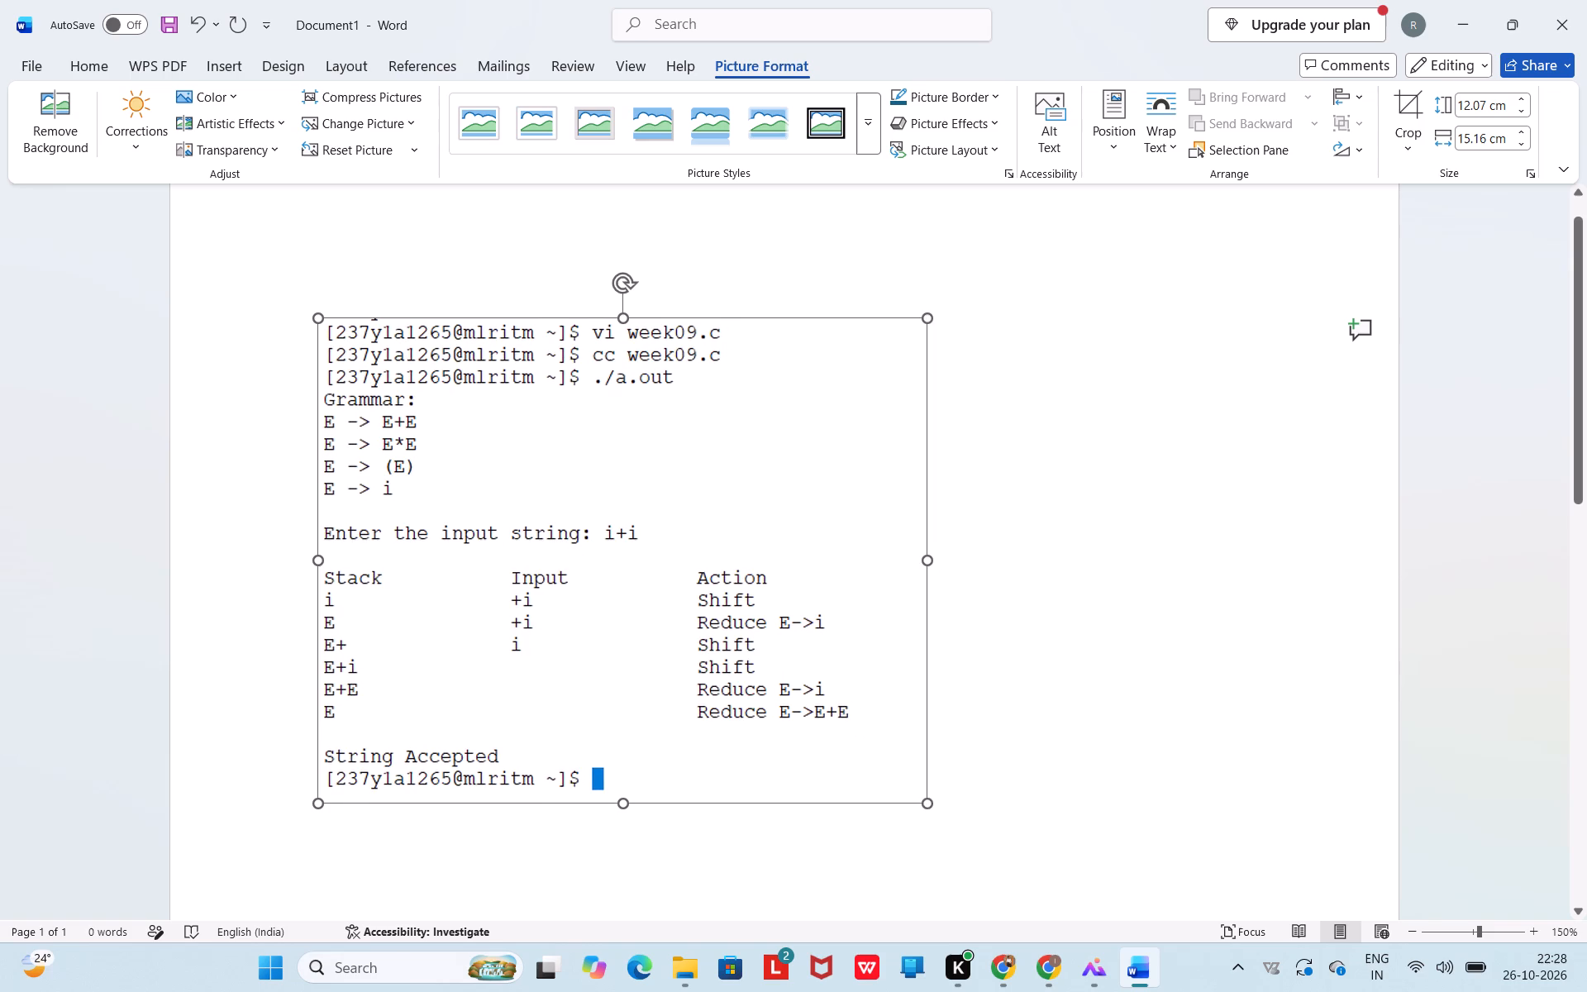
{"action": "left_click_drag", "start_coordinate": [922, 802], "coordinate": [921, 801]}
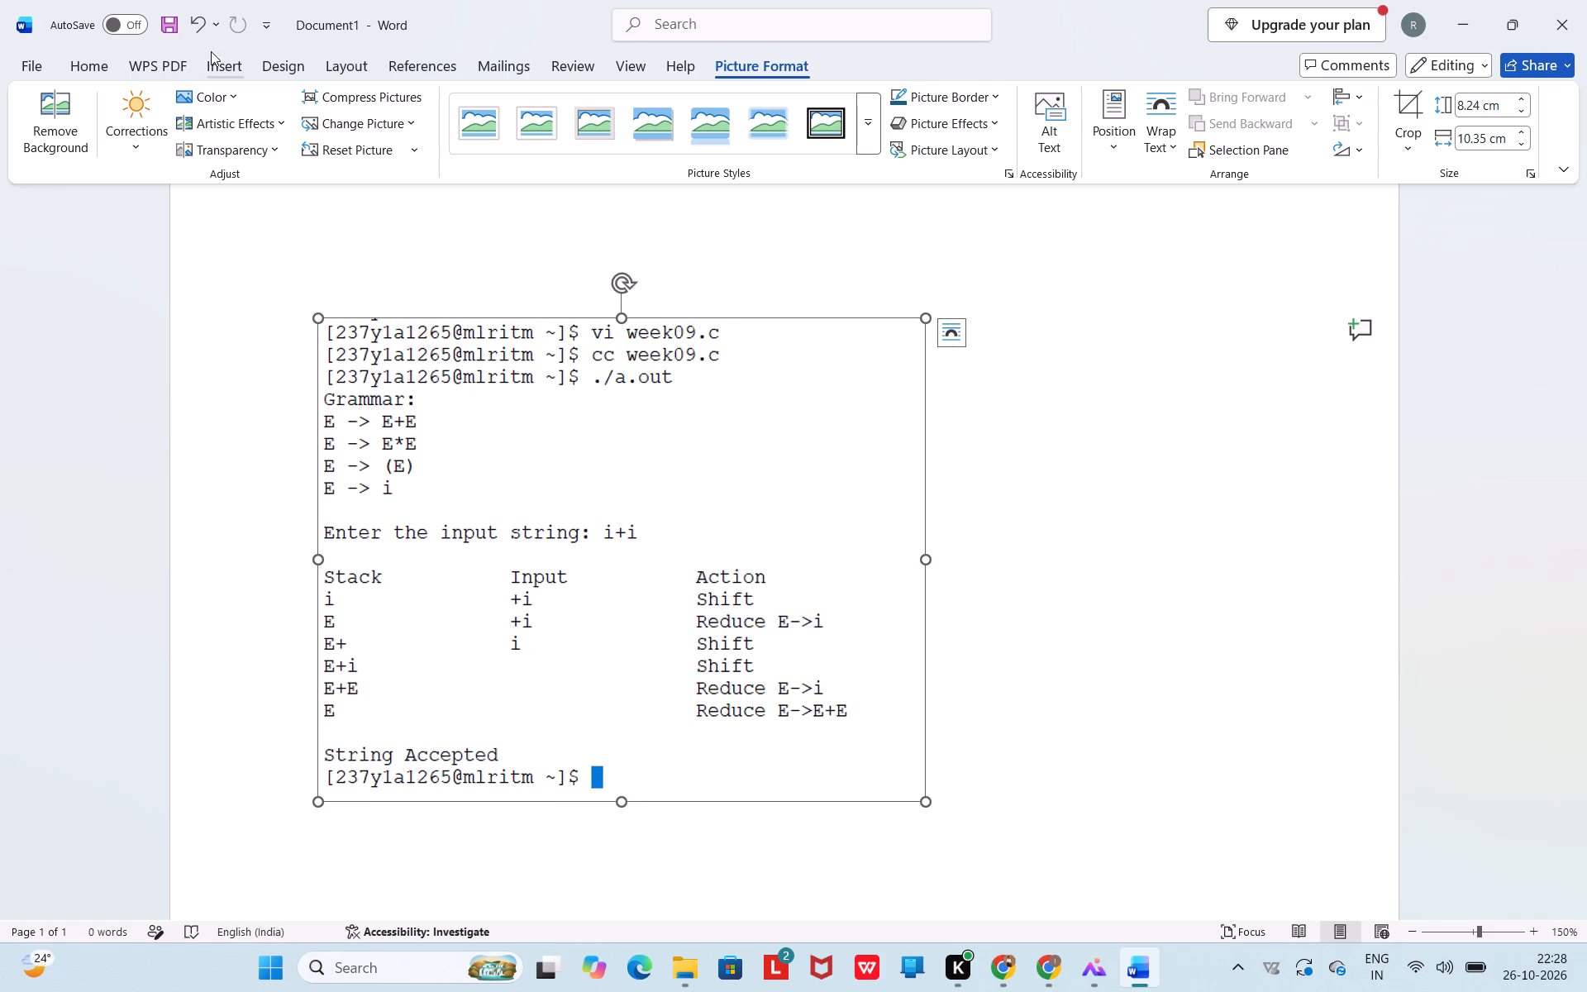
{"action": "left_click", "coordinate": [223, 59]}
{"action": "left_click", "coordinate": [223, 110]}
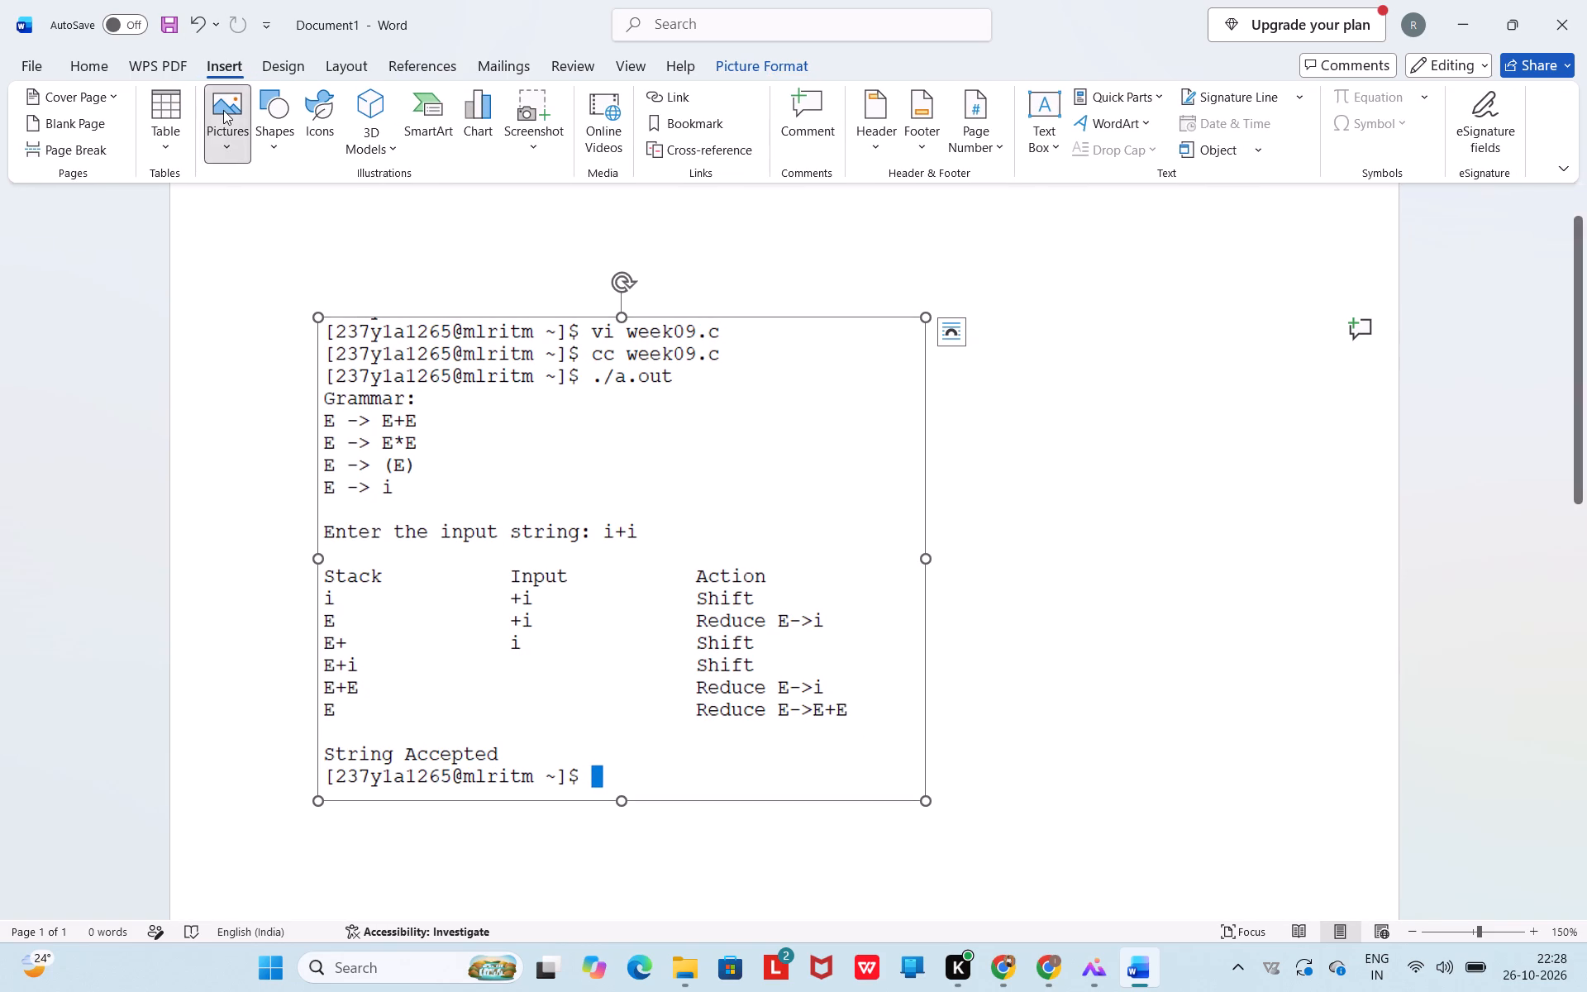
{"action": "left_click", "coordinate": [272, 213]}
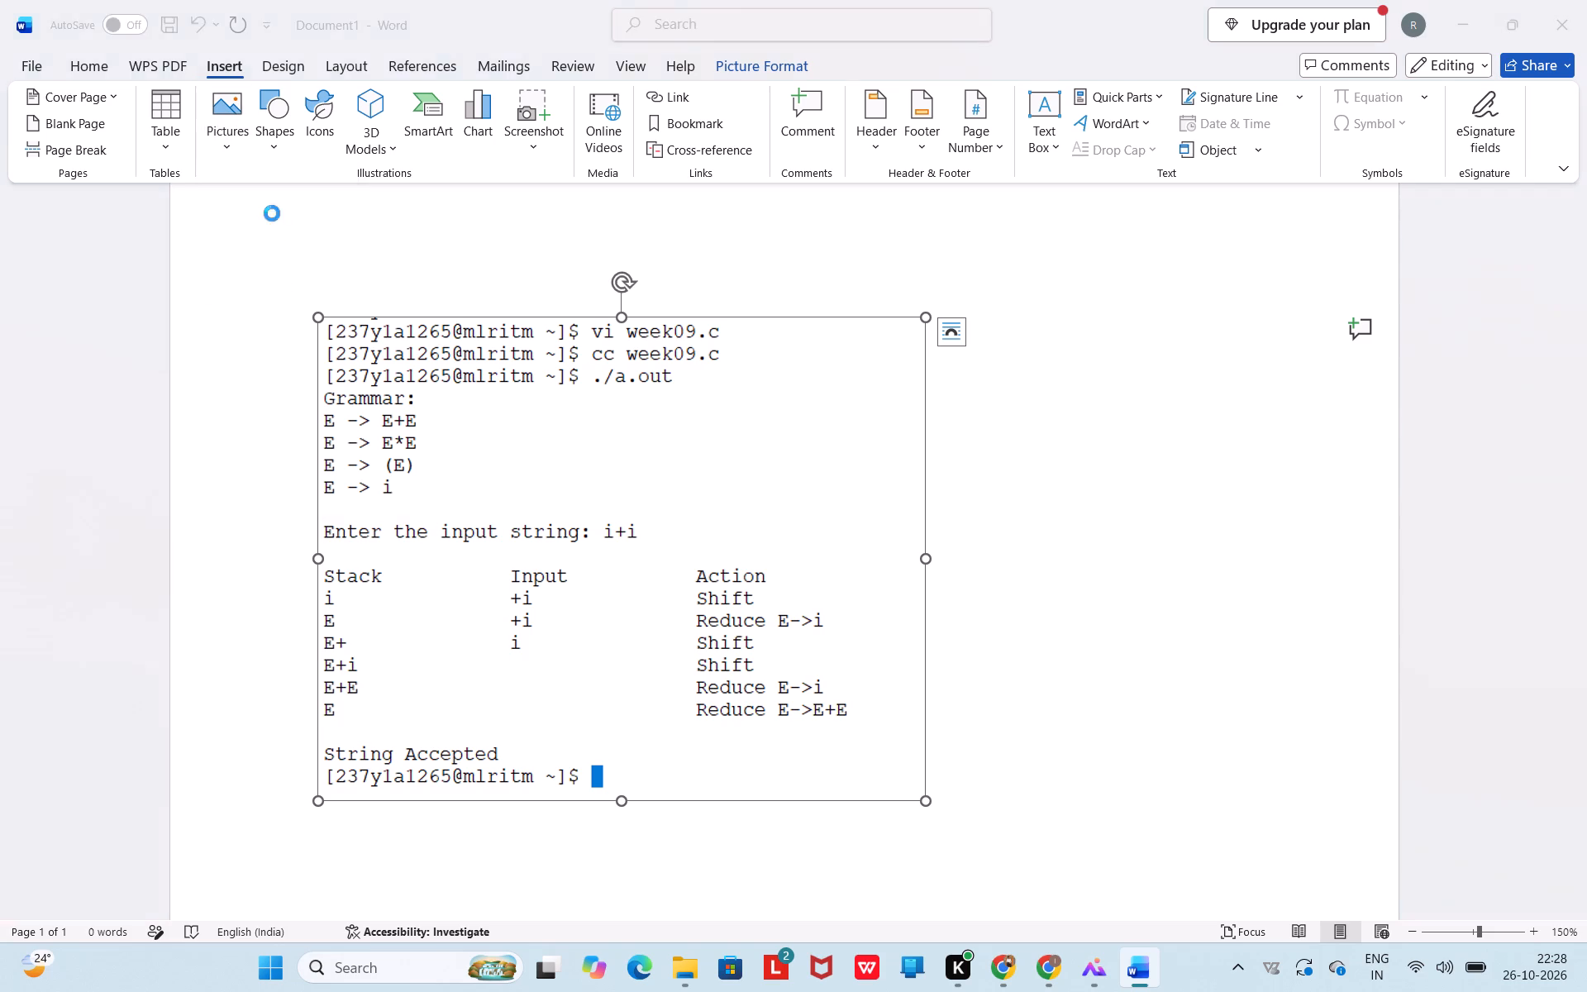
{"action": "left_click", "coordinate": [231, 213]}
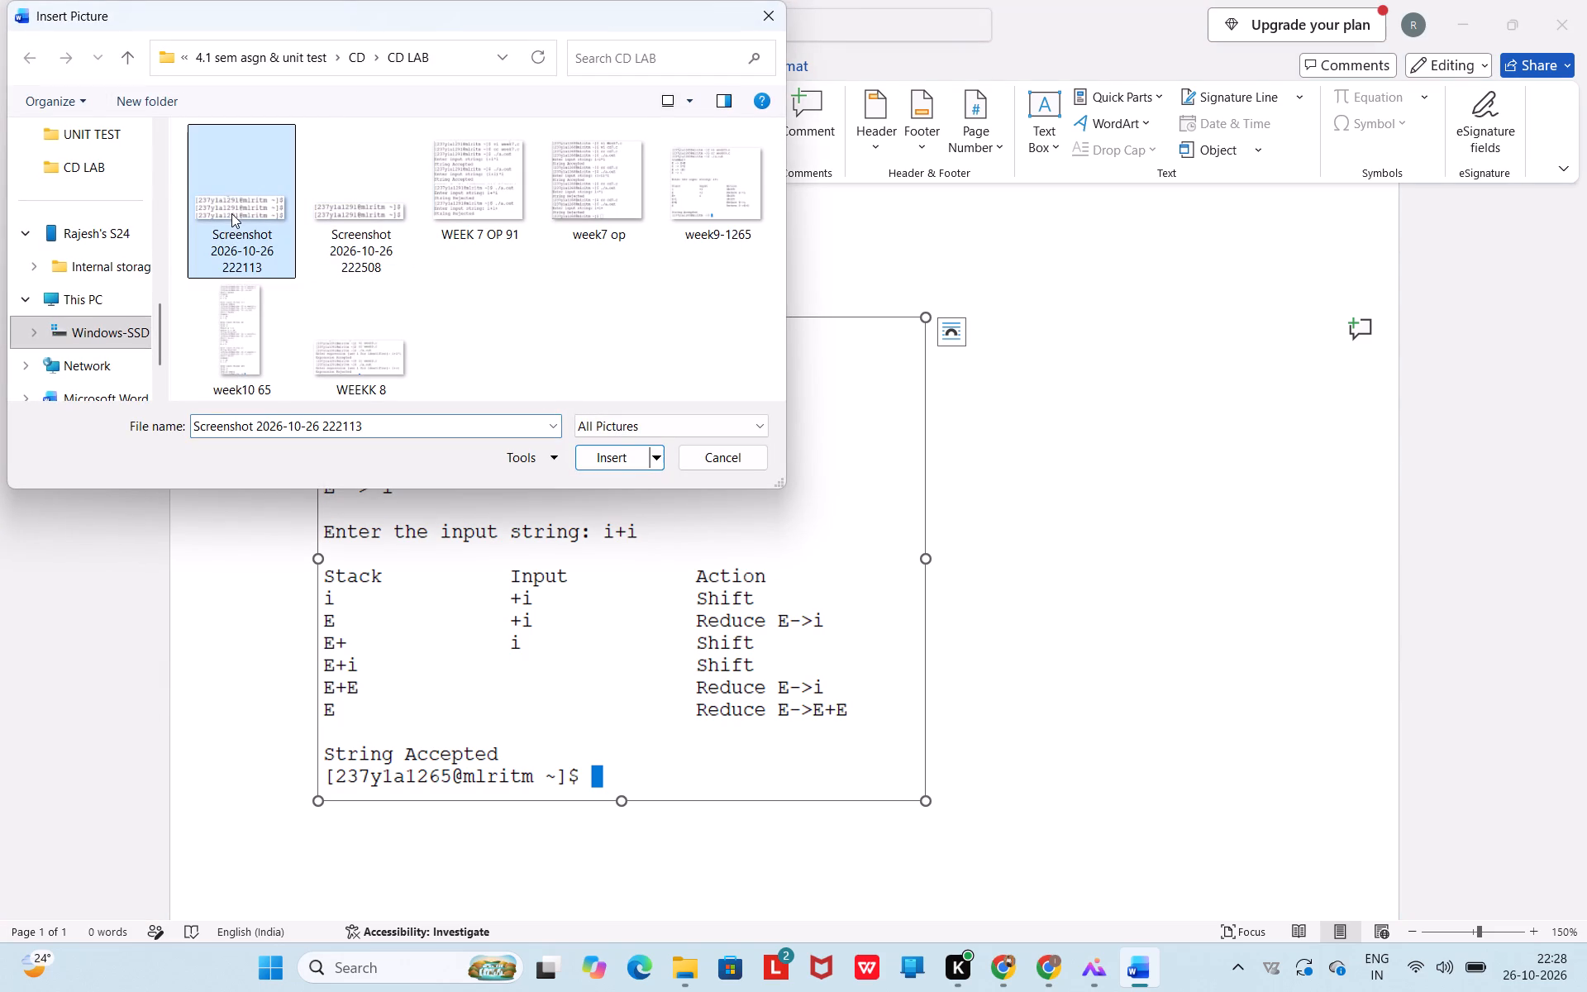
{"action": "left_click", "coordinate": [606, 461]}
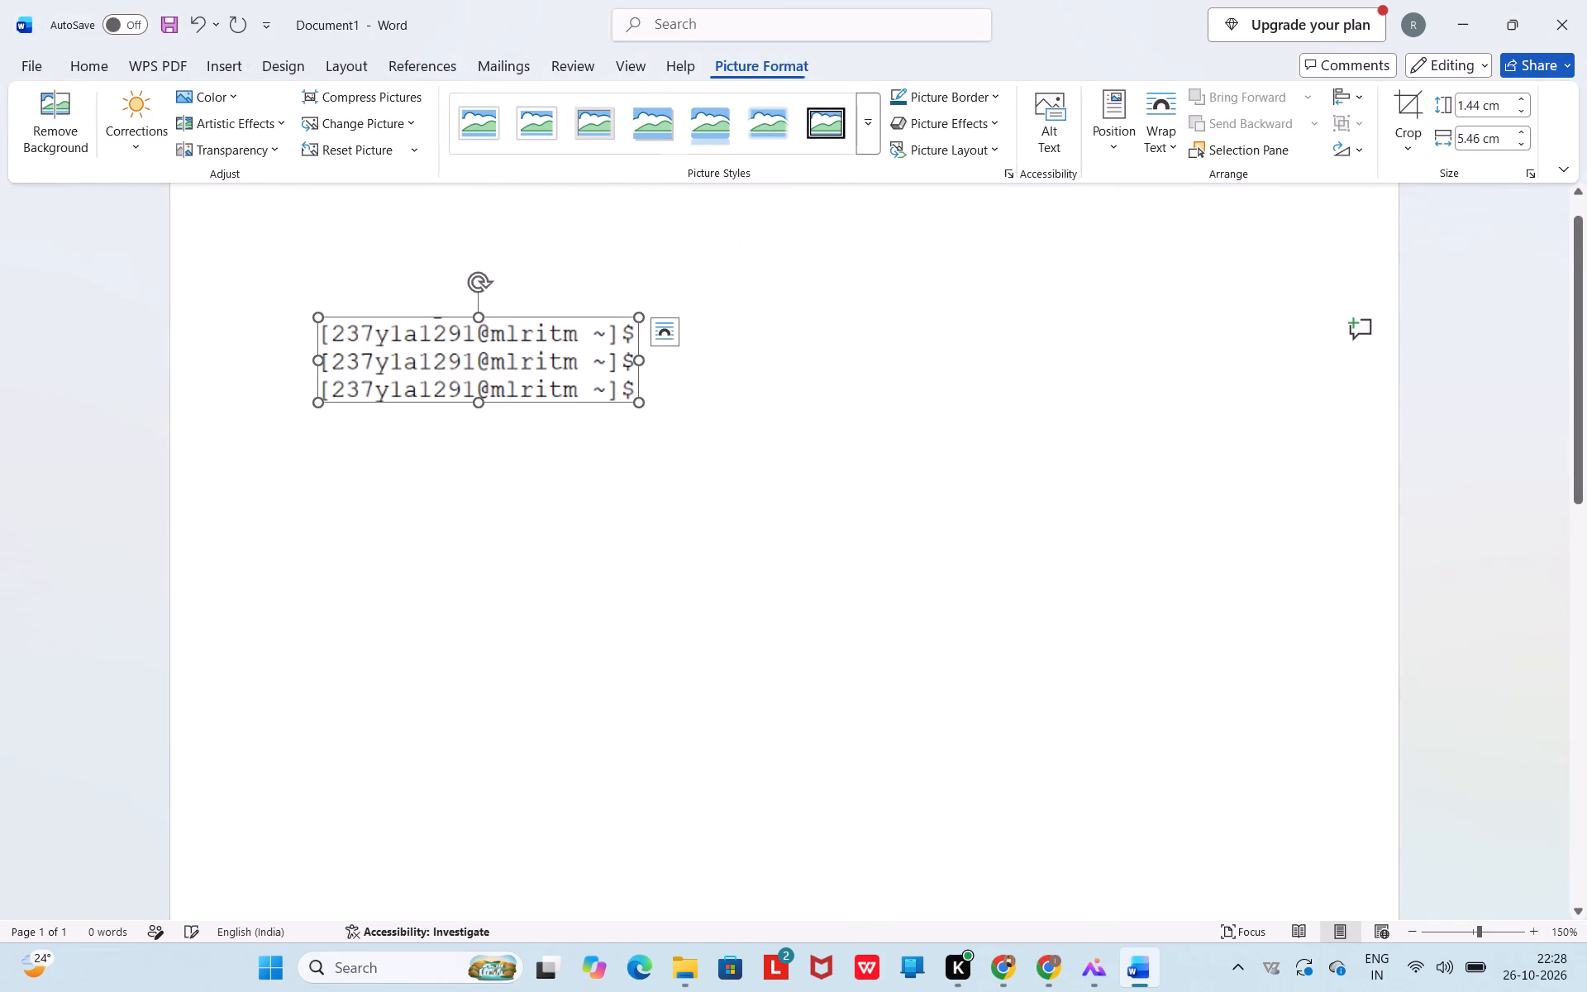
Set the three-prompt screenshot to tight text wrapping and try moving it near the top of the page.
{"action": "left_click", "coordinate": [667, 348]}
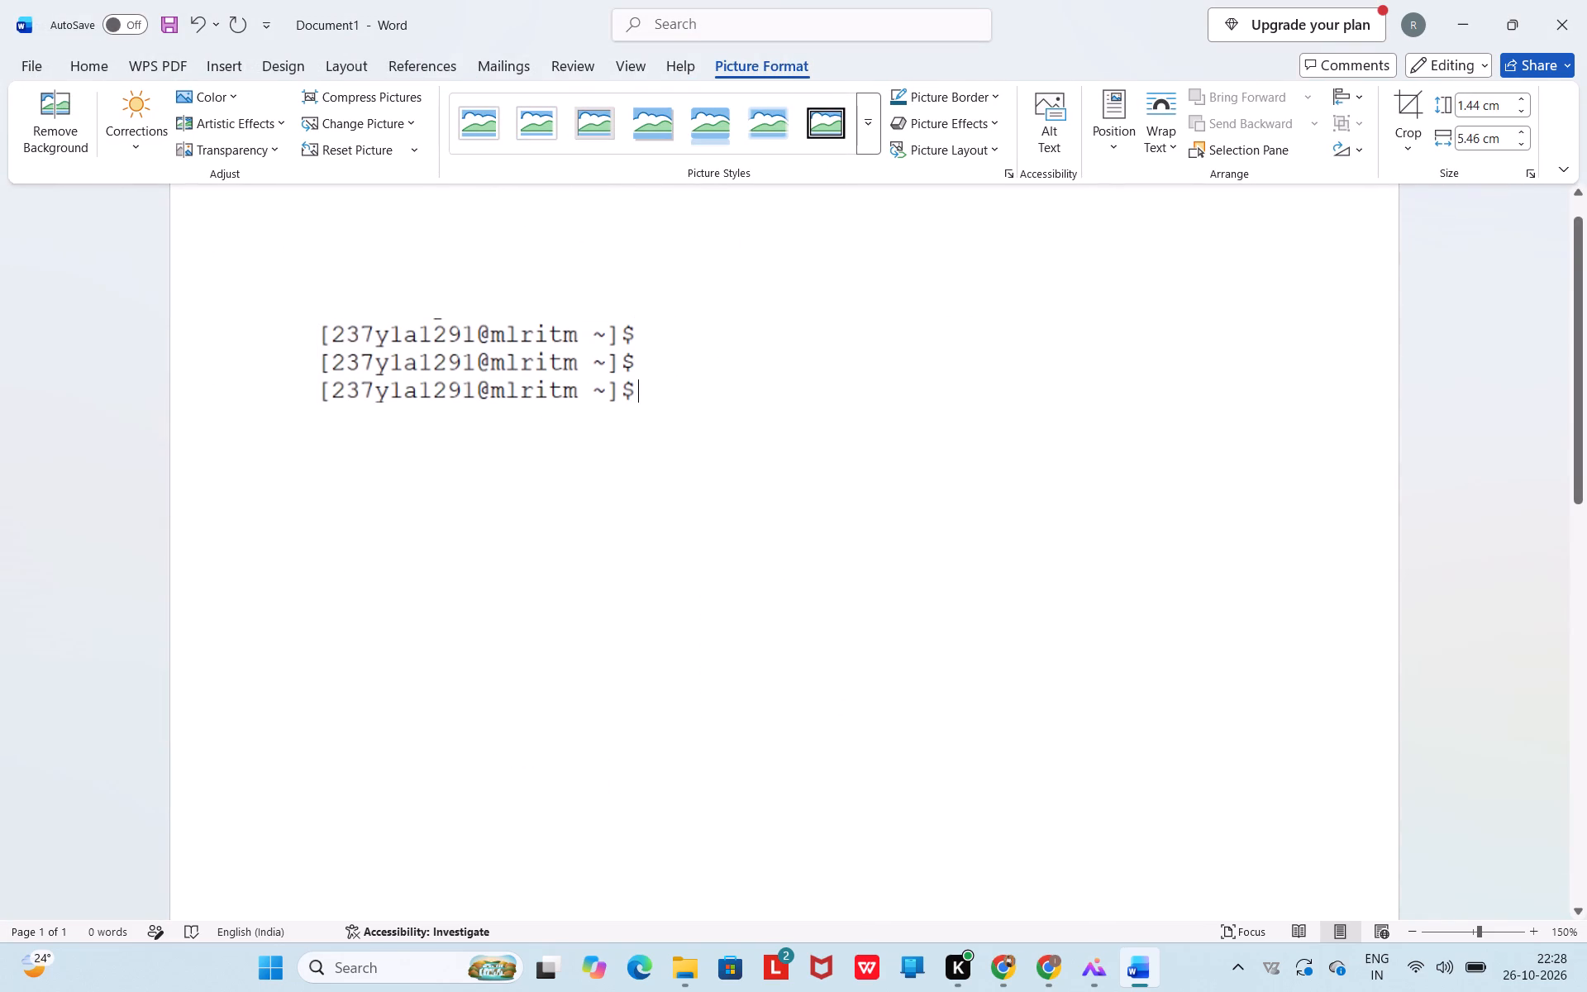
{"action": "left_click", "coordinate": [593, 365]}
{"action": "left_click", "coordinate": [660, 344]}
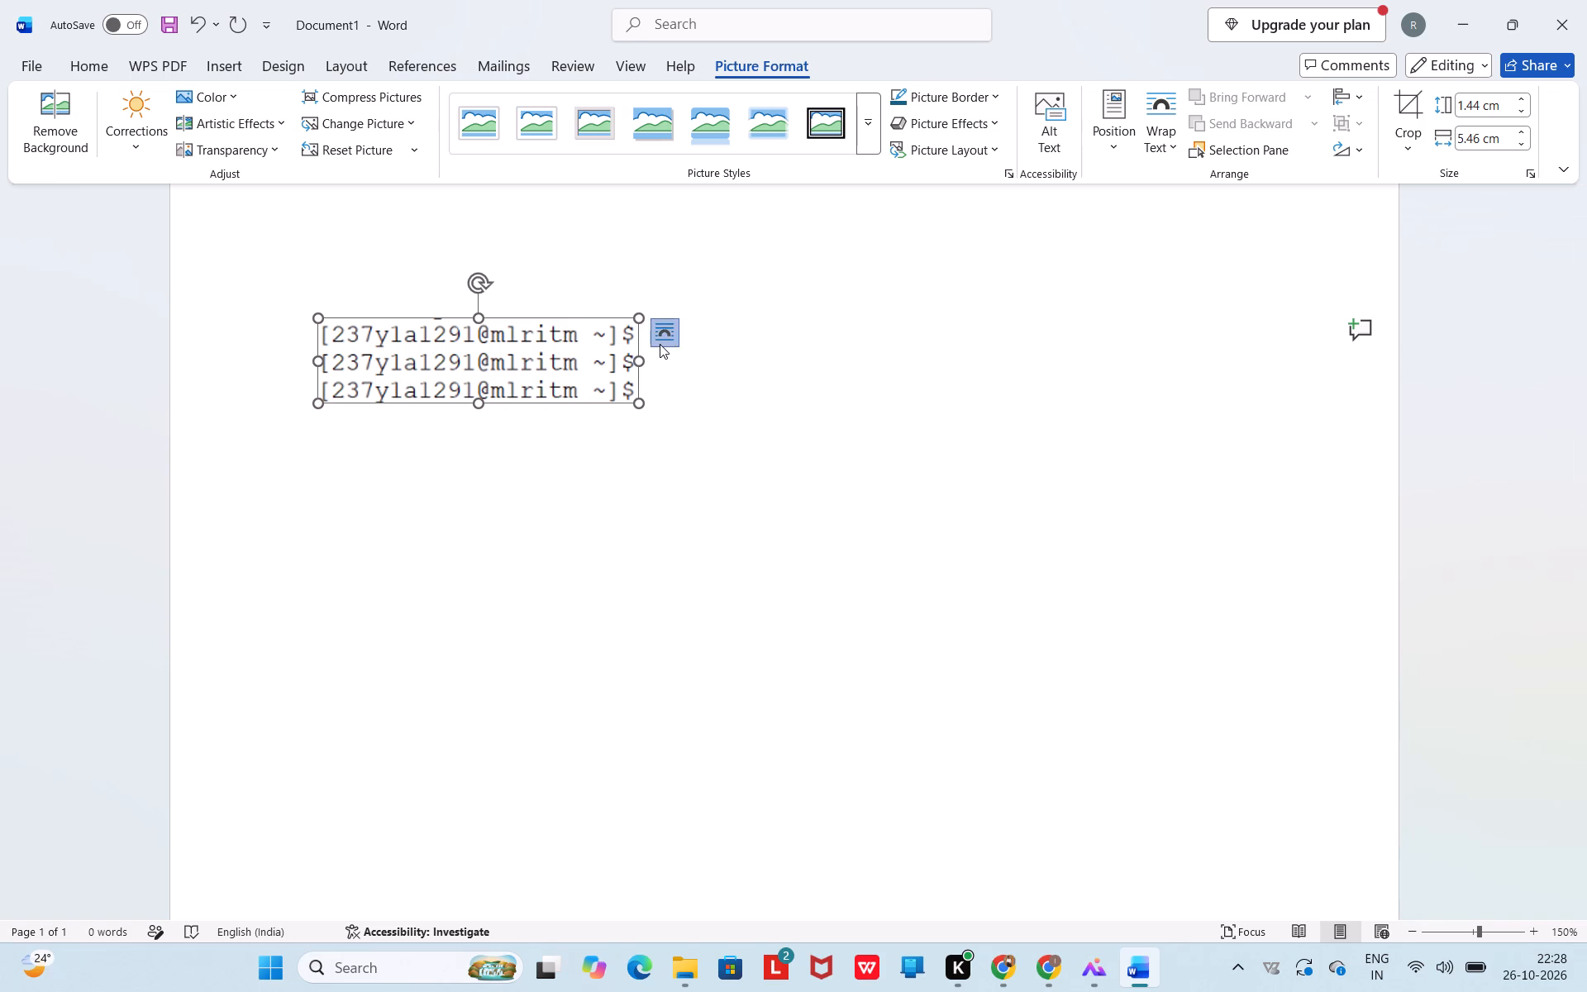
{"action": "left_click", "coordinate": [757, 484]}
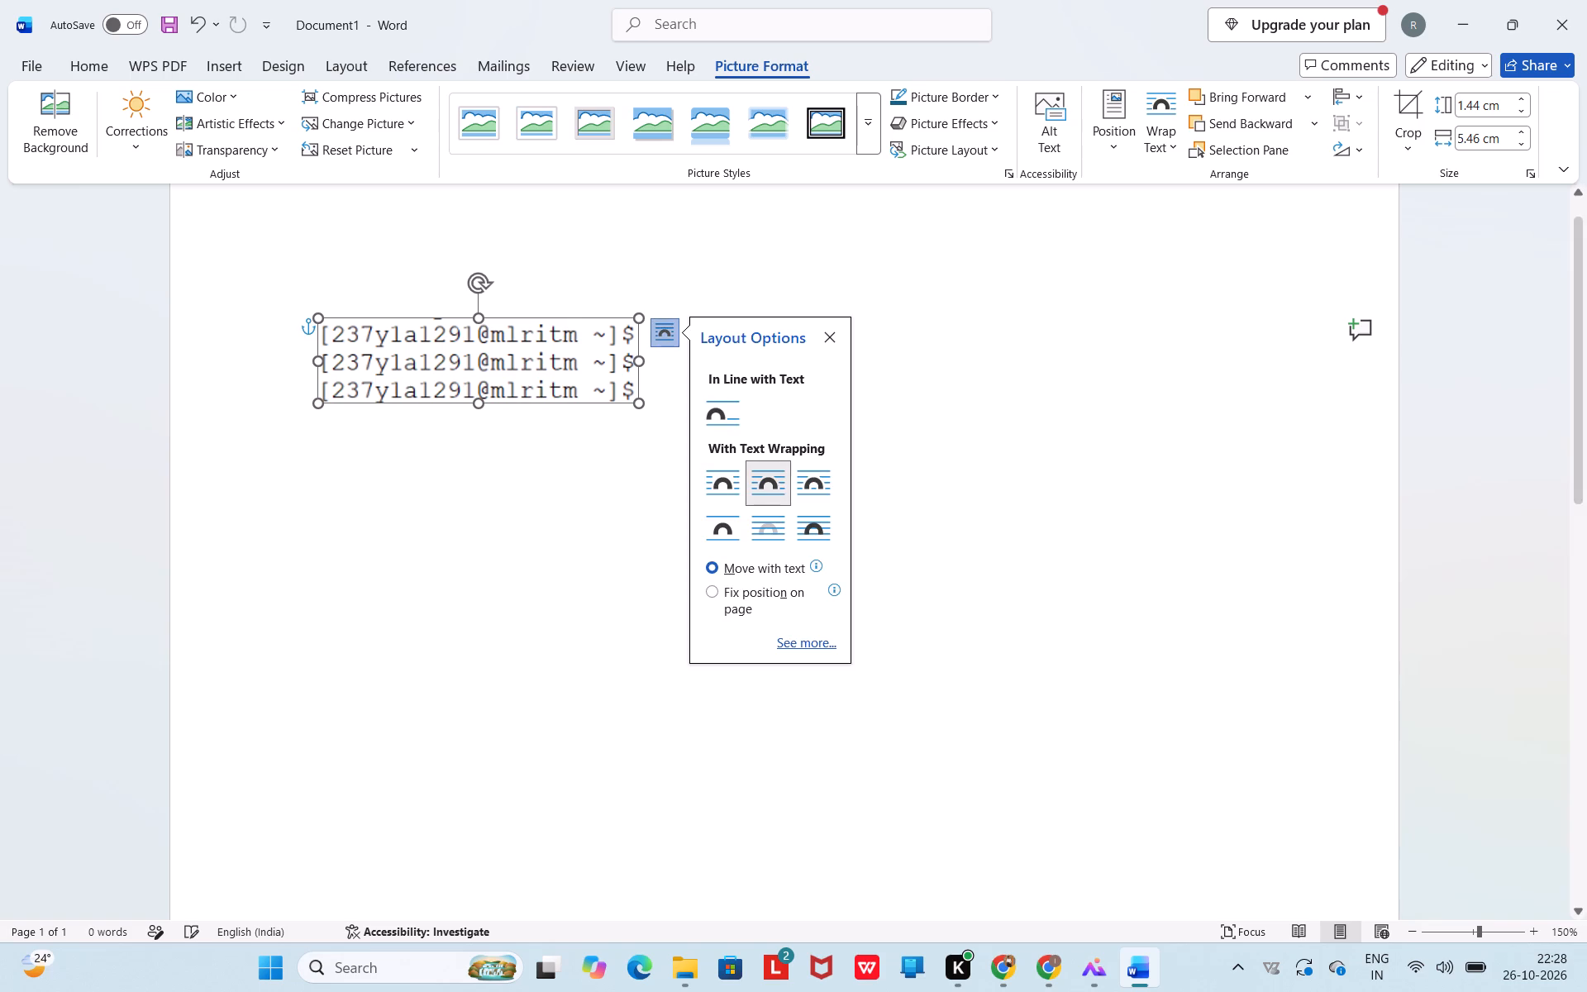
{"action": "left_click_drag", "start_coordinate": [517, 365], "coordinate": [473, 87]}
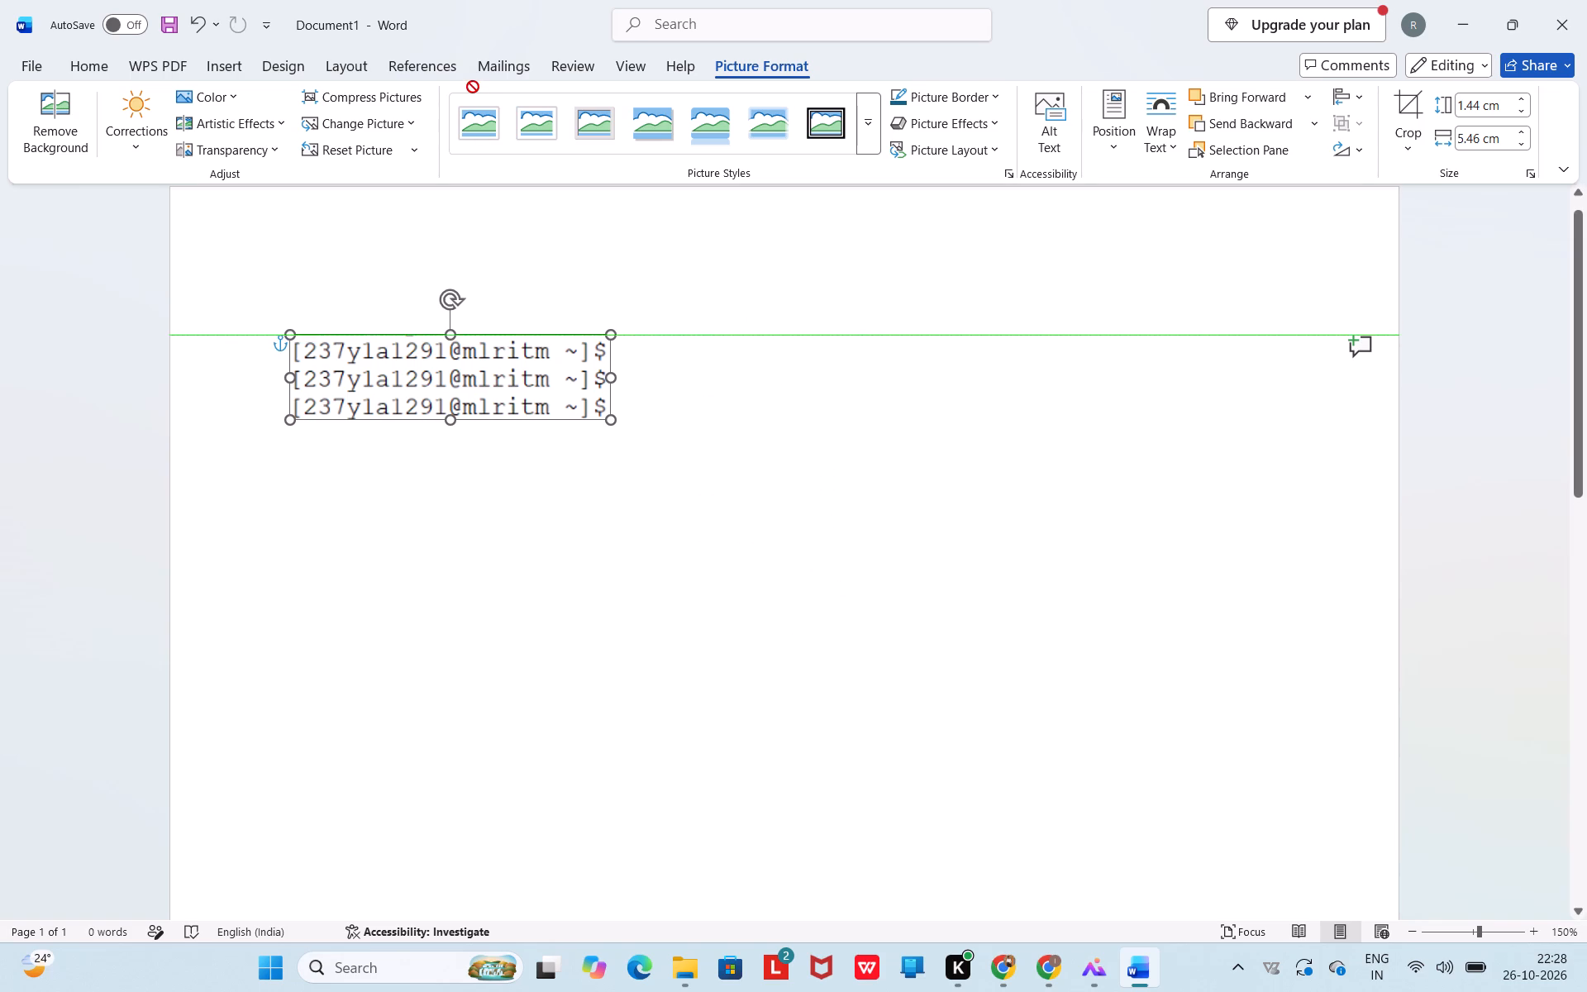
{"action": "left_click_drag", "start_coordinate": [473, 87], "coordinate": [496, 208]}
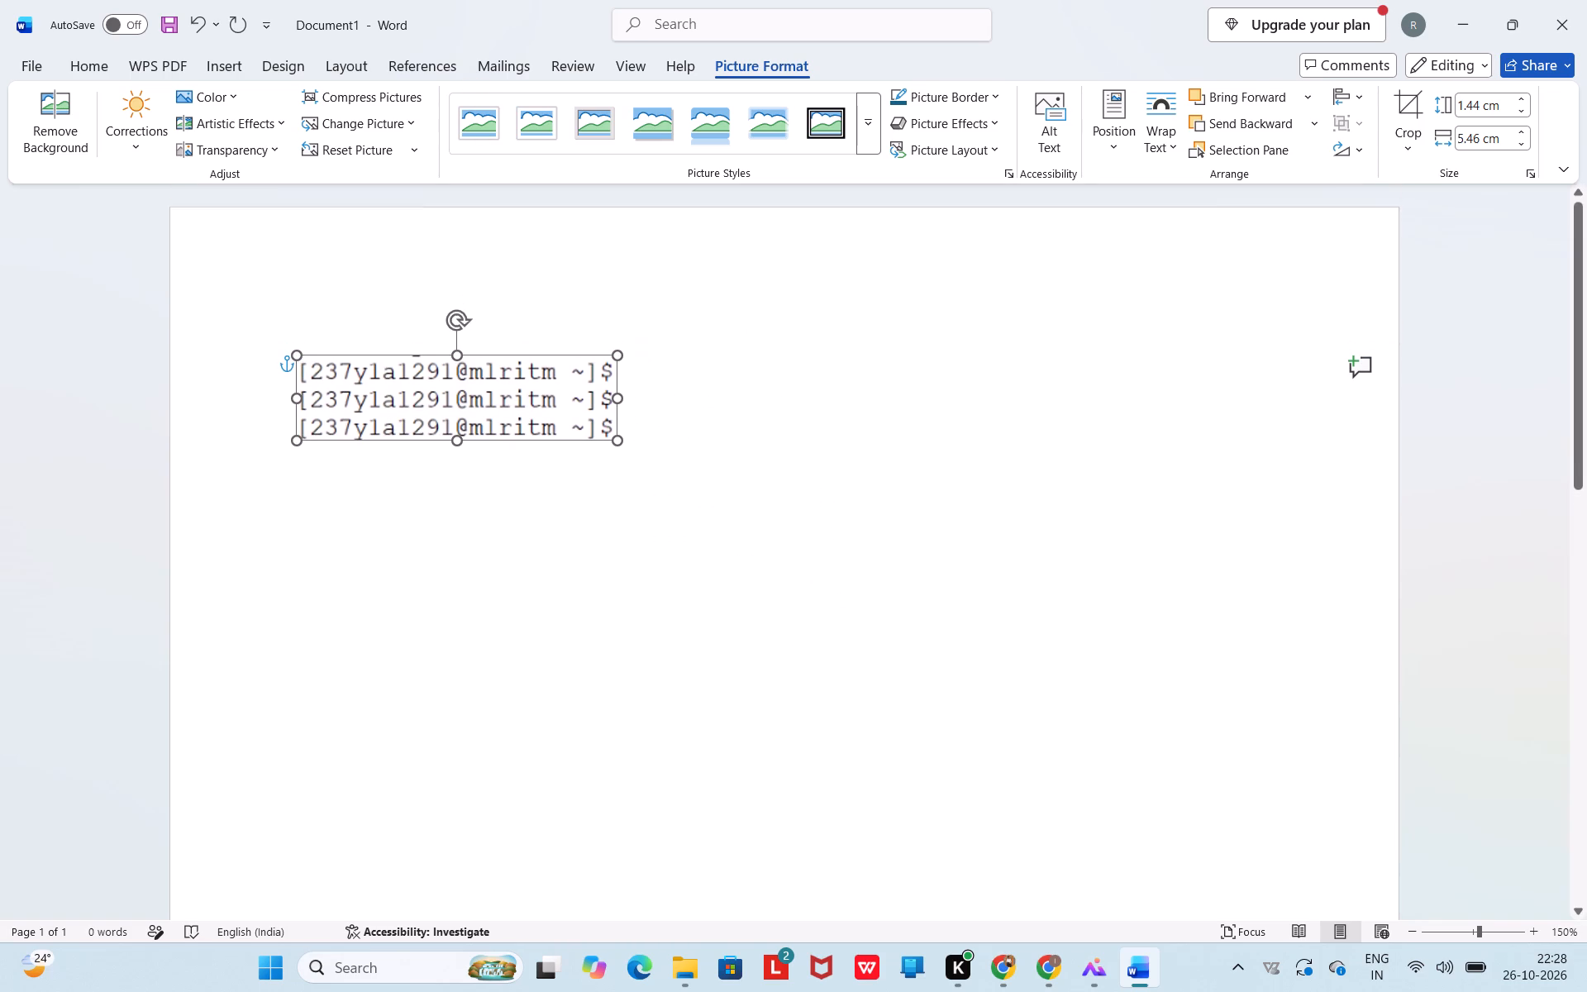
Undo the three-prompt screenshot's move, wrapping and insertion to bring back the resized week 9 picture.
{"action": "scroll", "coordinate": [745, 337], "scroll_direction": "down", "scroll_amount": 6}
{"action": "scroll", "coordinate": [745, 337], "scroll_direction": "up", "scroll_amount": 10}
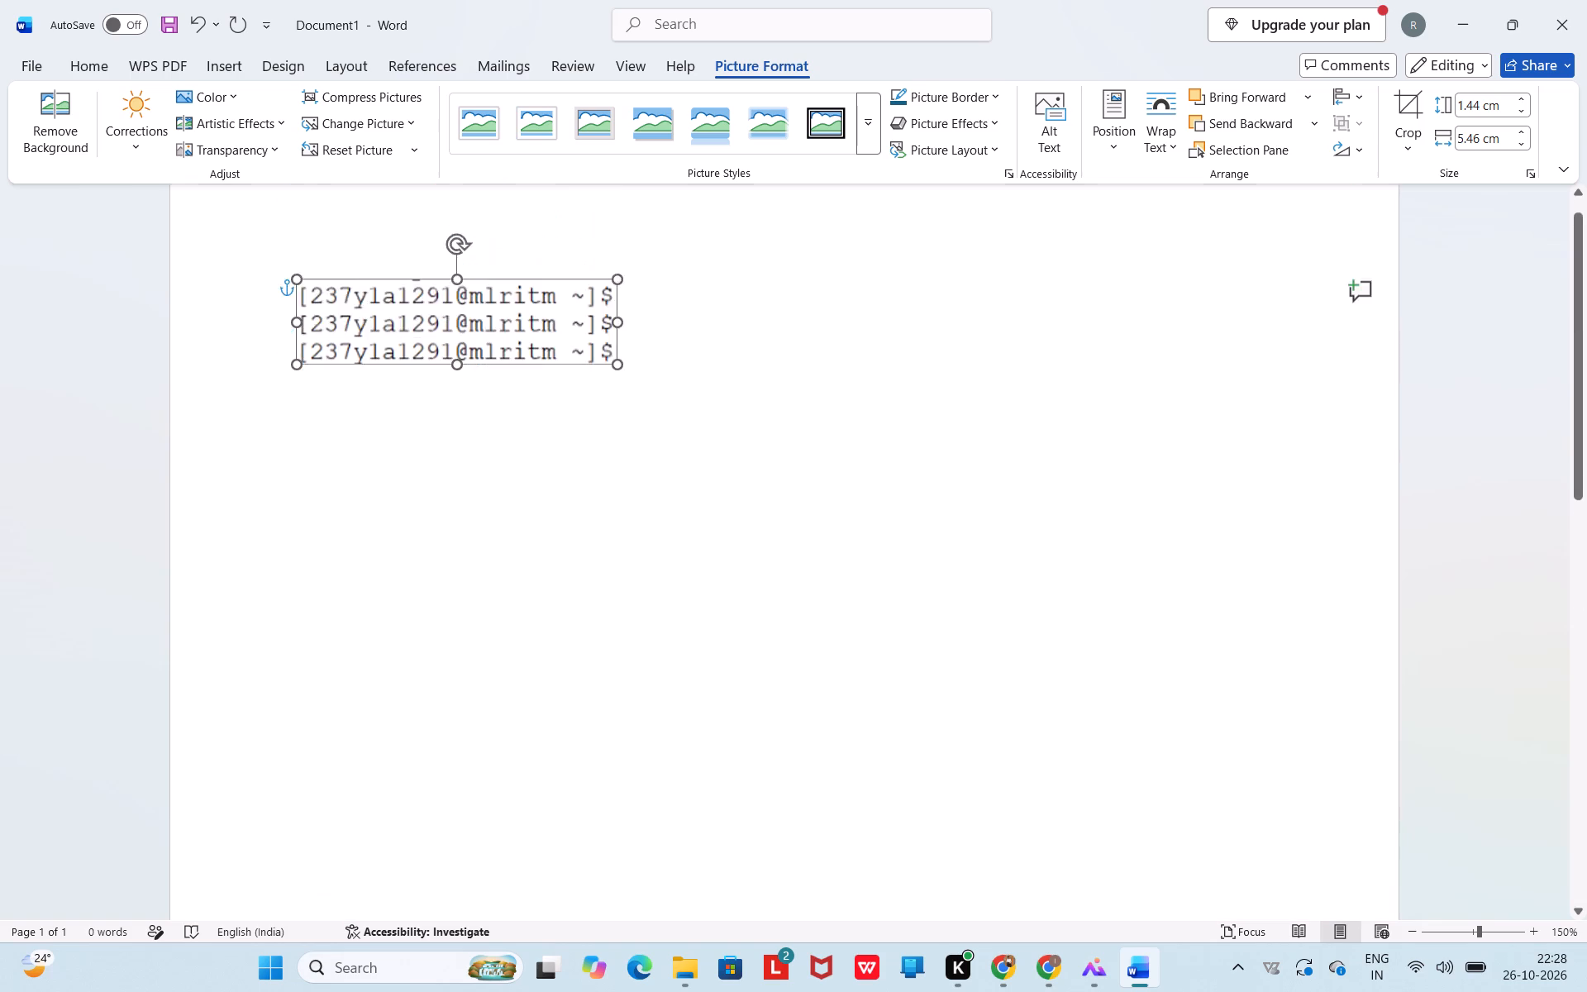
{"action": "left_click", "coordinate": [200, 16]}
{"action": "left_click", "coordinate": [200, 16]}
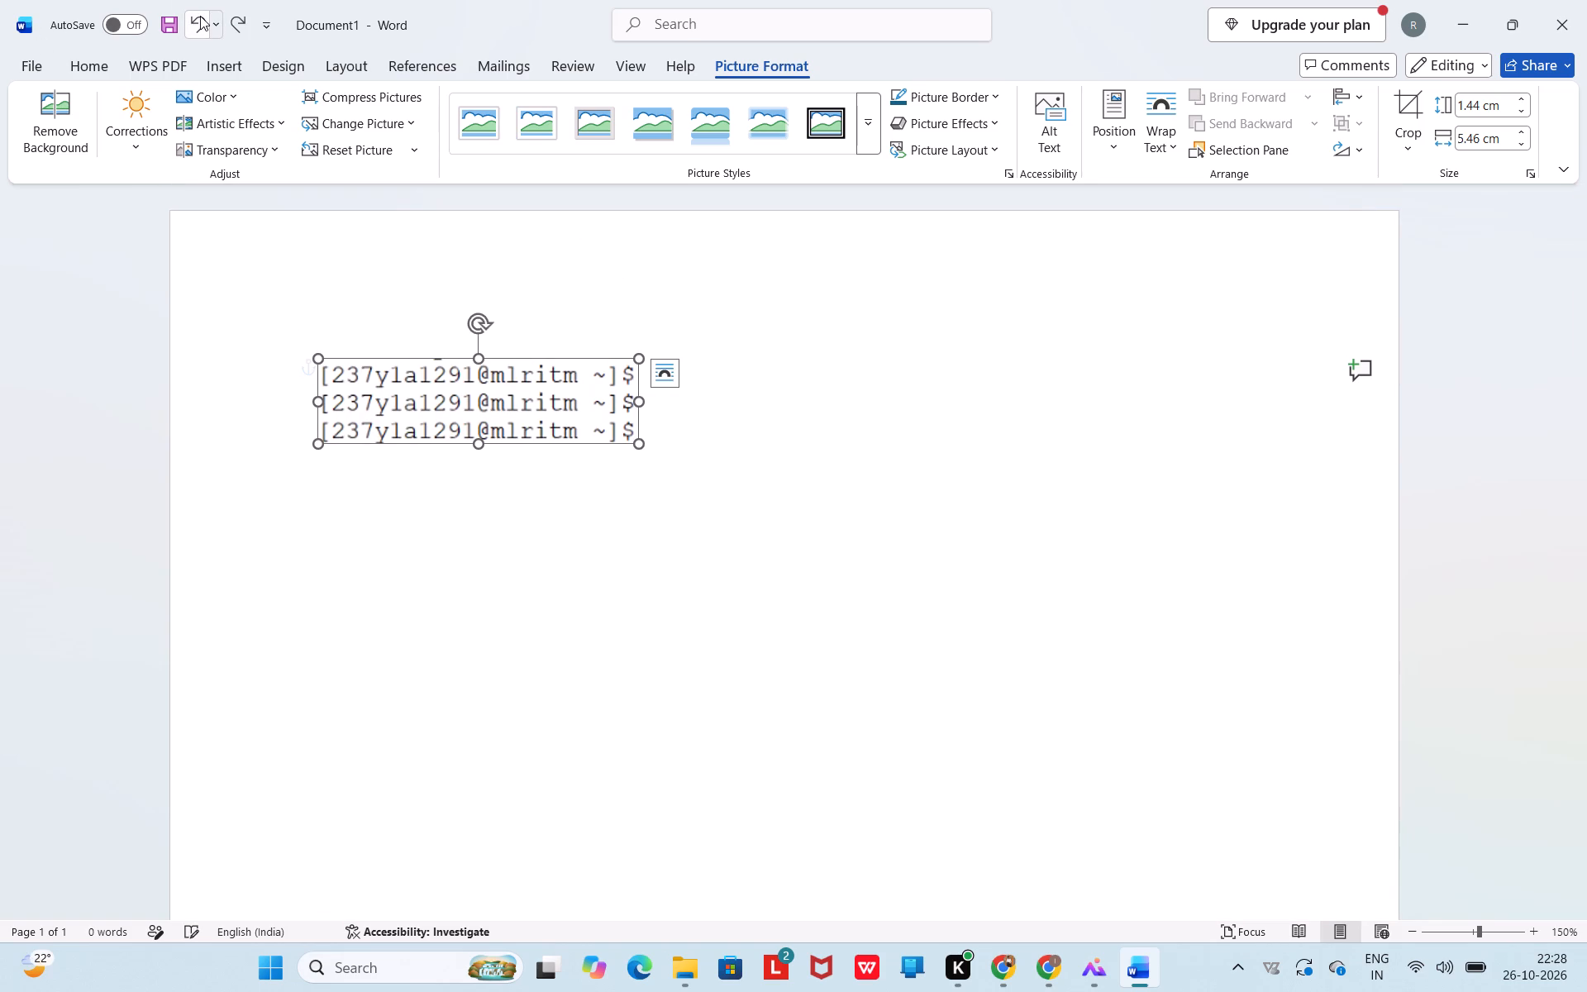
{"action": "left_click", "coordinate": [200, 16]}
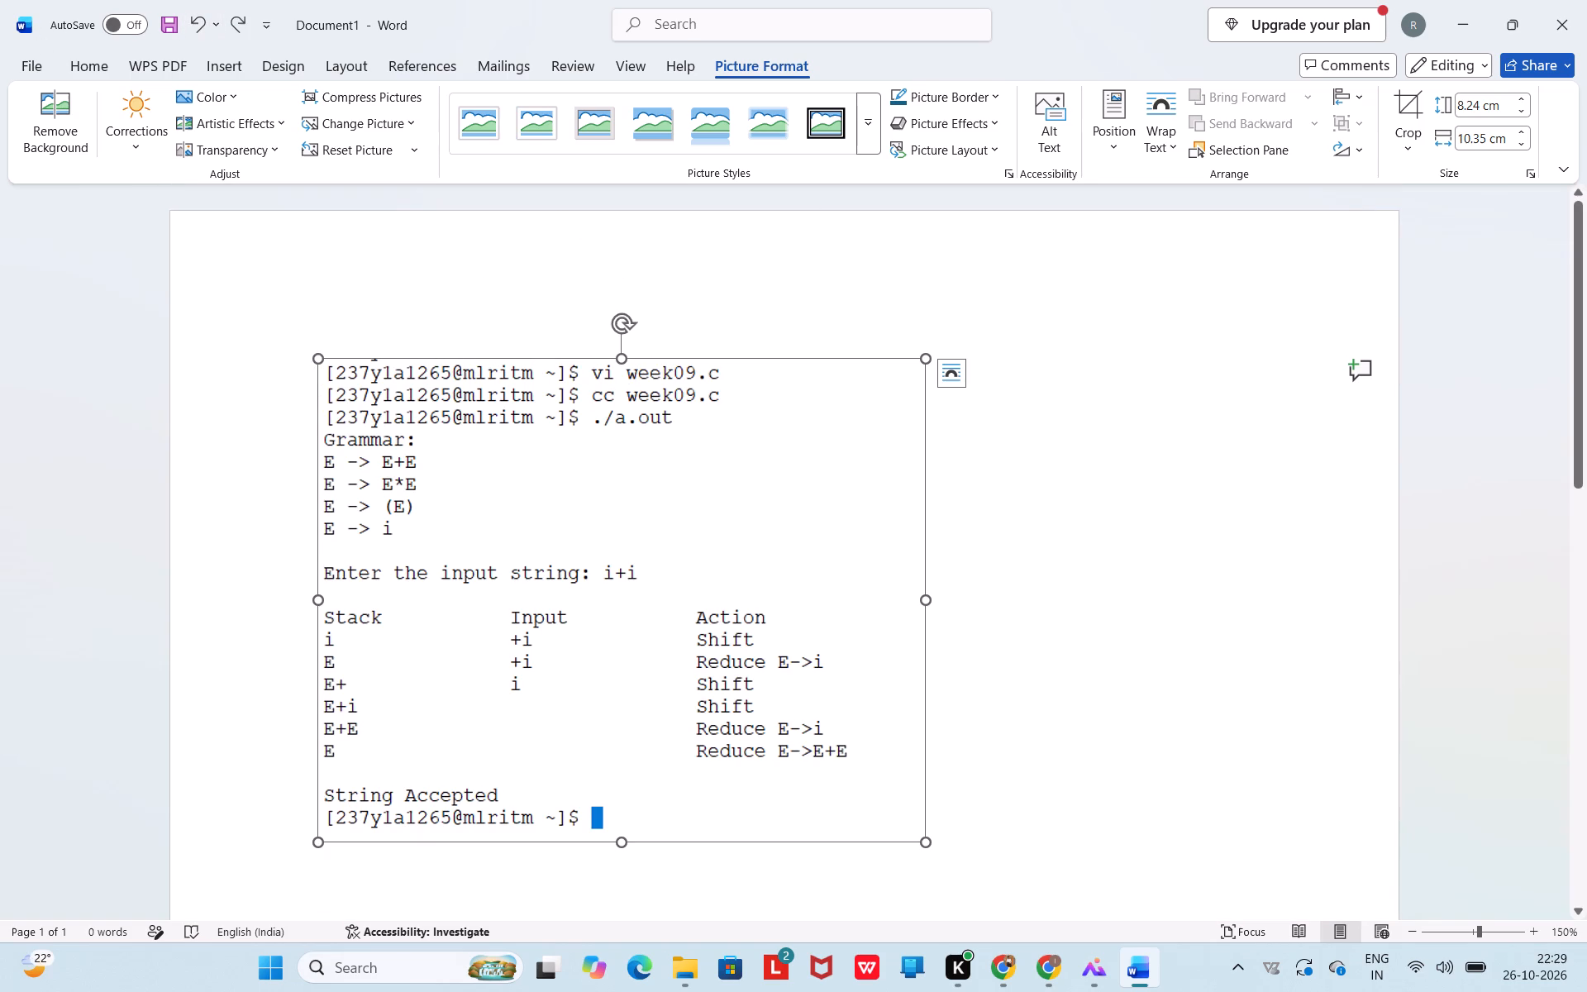
{"action": "scroll", "coordinate": [1197, 727], "scroll_direction": "down", "scroll_amount": 5}
{"action": "scroll", "coordinate": [1197, 727], "scroll_direction": "up", "scroll_amount": 3}
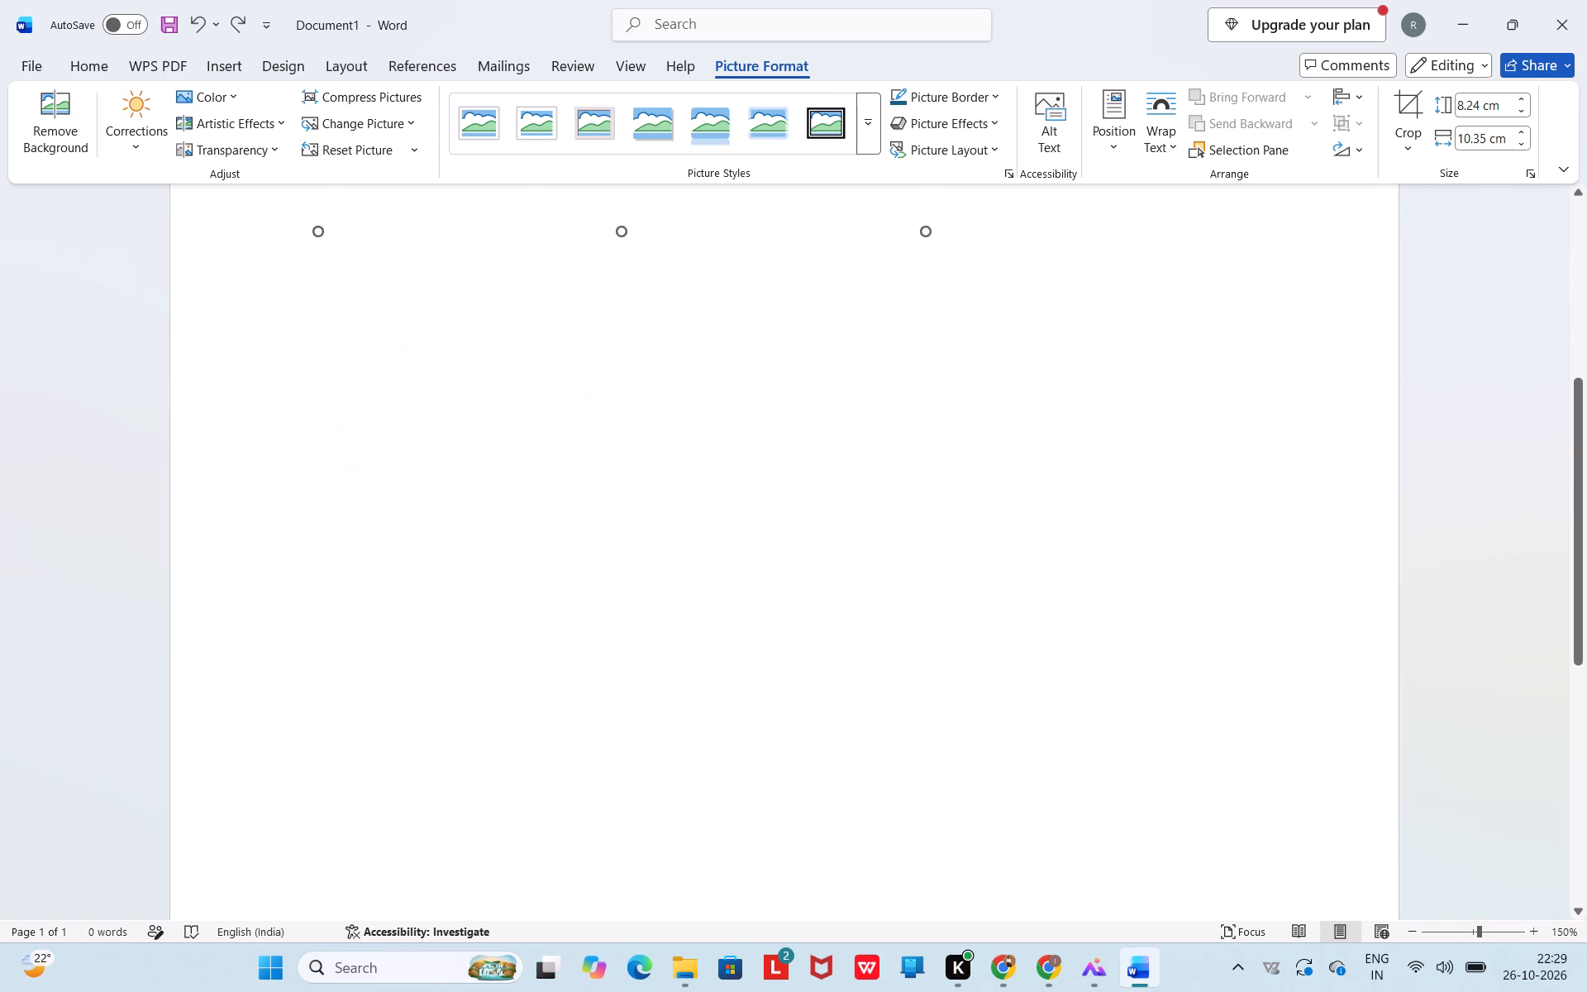
{"action": "scroll", "coordinate": [1197, 727], "scroll_direction": "up", "scroll_amount": 2}
{"action": "scroll", "coordinate": [1197, 727], "scroll_direction": "down", "scroll_amount": 1}
{"action": "left_click", "coordinate": [1121, 727]}
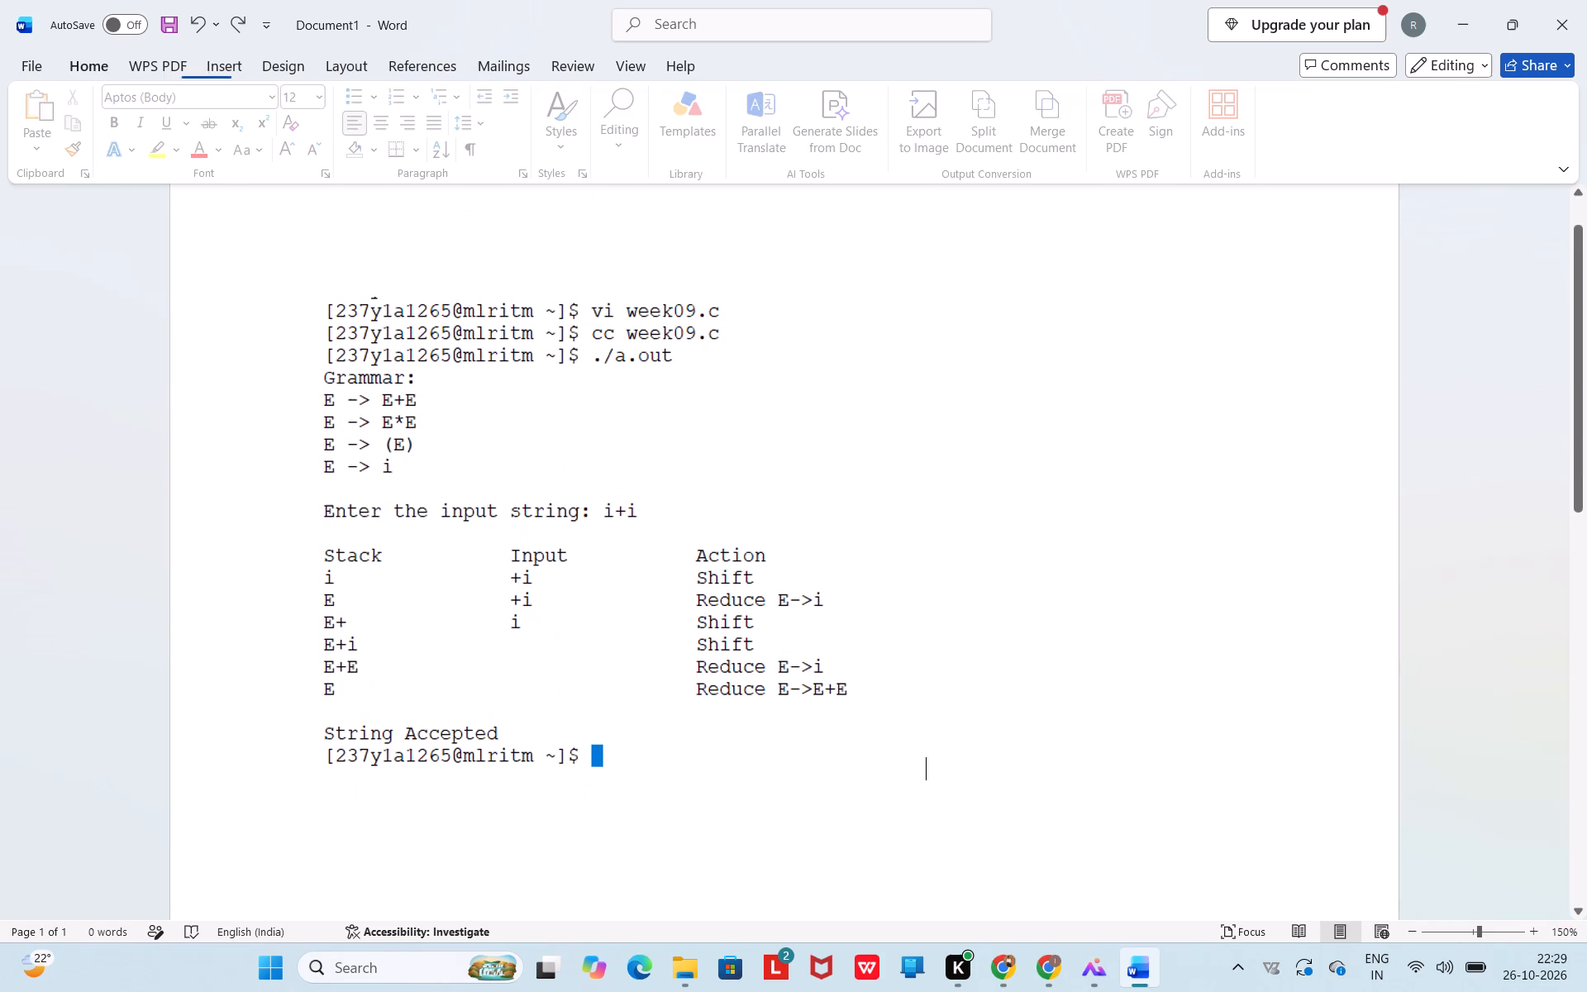
{"action": "left_click", "coordinate": [228, 63]}
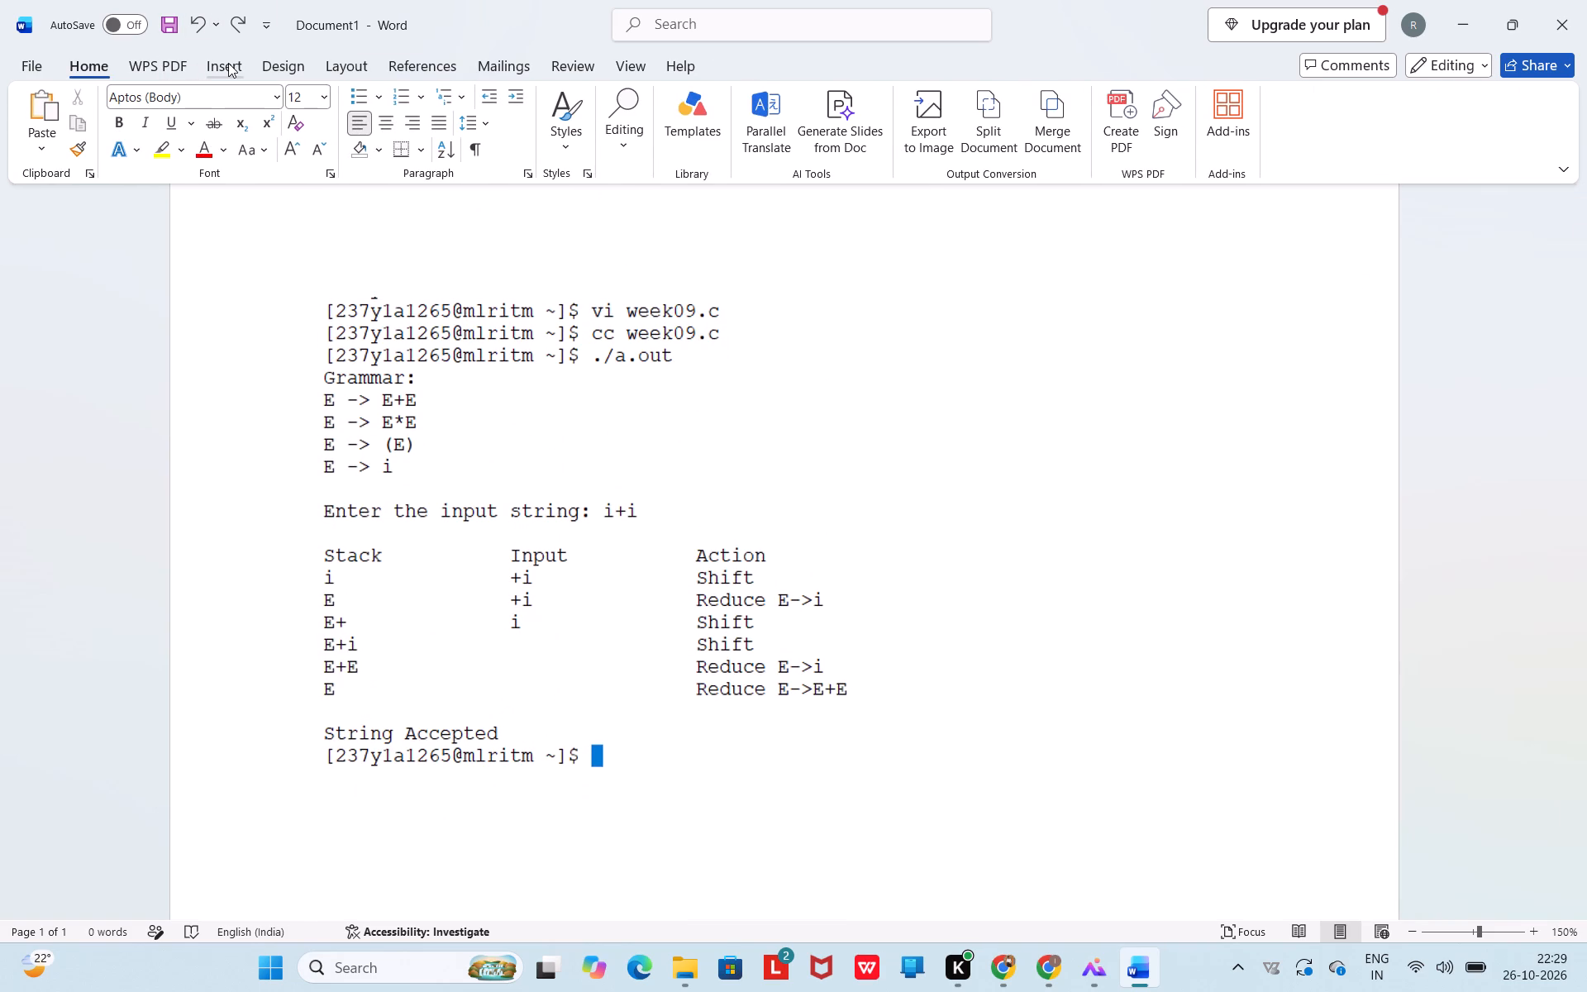
{"action": "left_click", "coordinate": [231, 93]}
{"action": "left_click", "coordinate": [285, 215]}
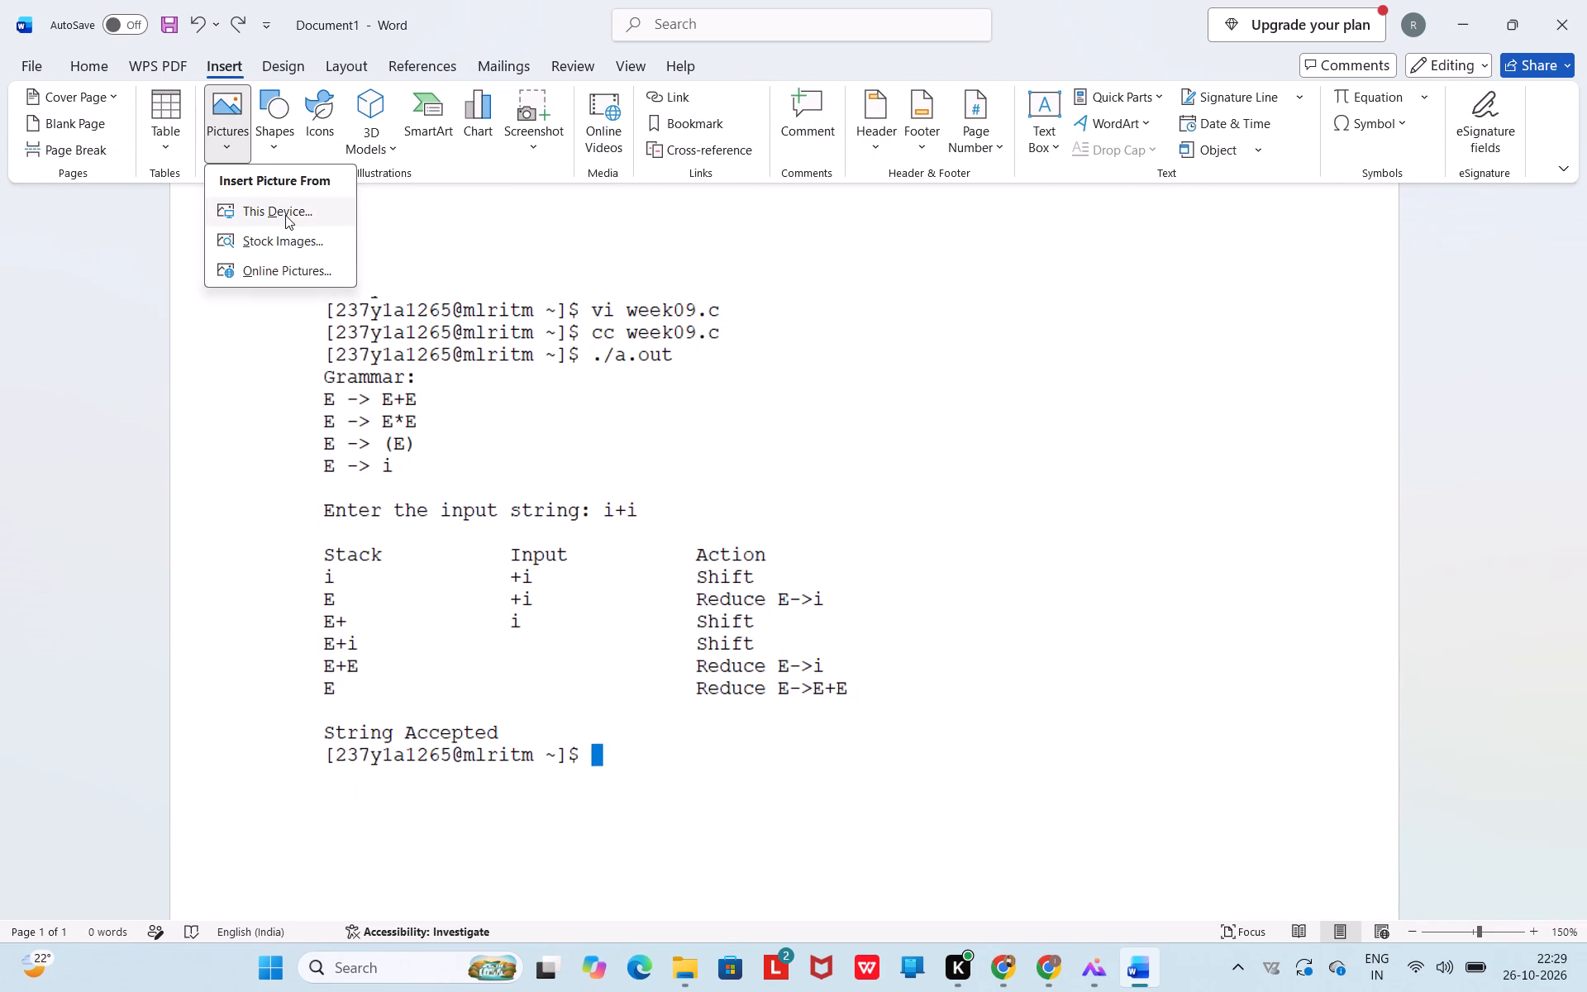
{"action": "left_click", "coordinate": [236, 216]}
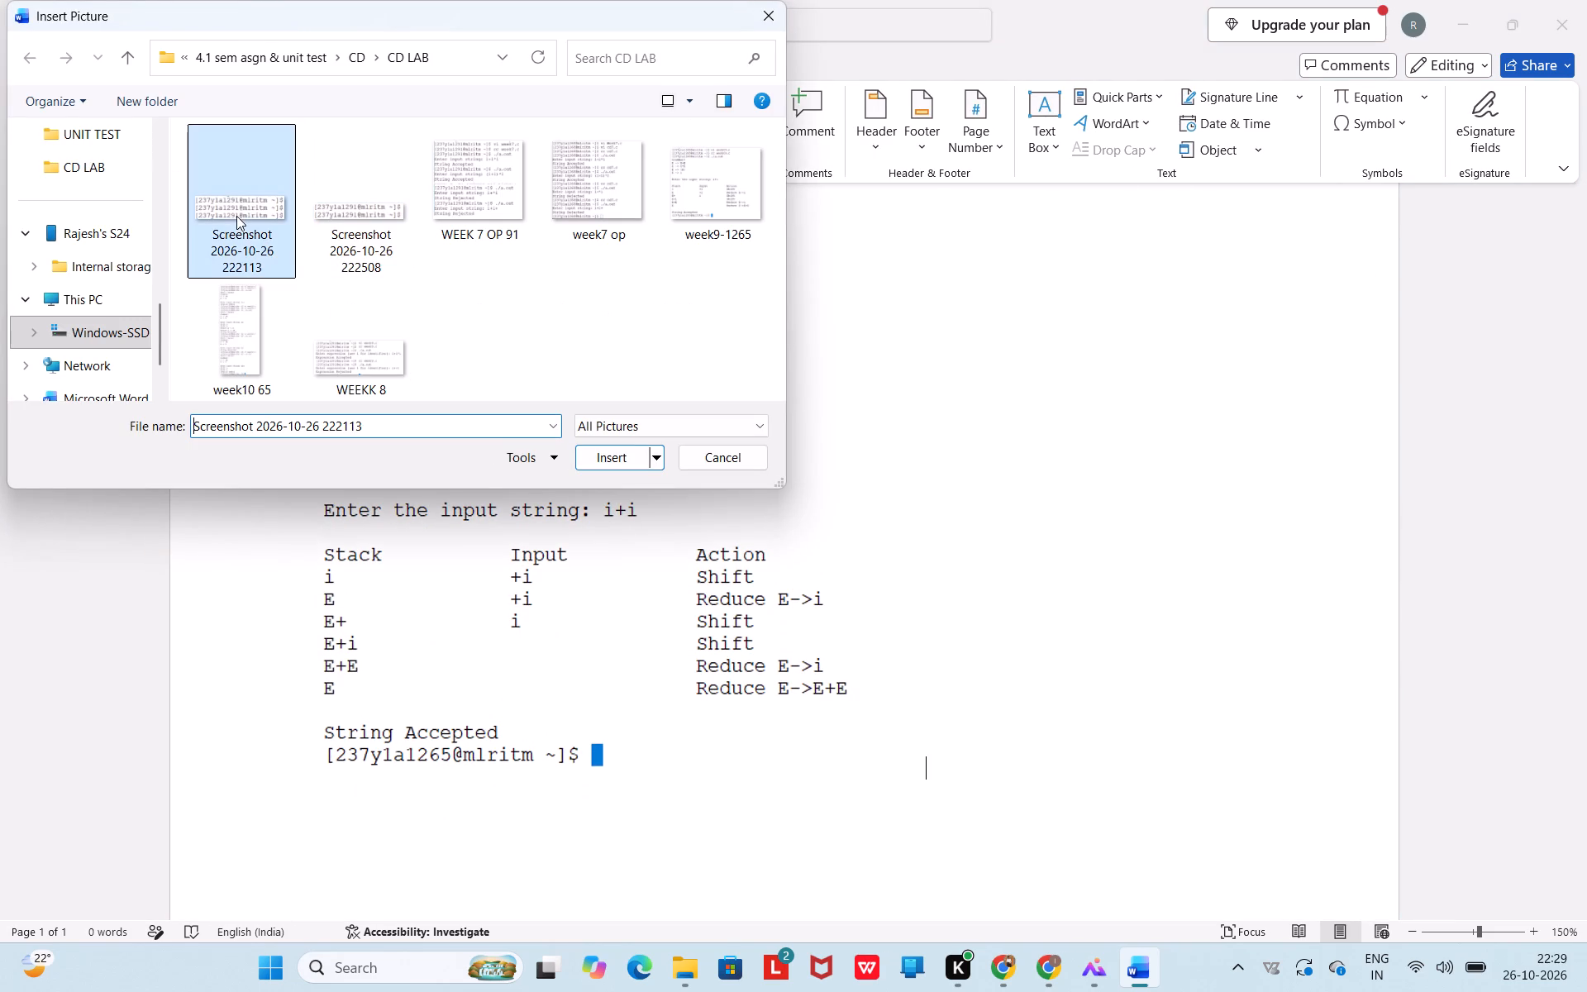
{"action": "left_click", "coordinate": [617, 455]}
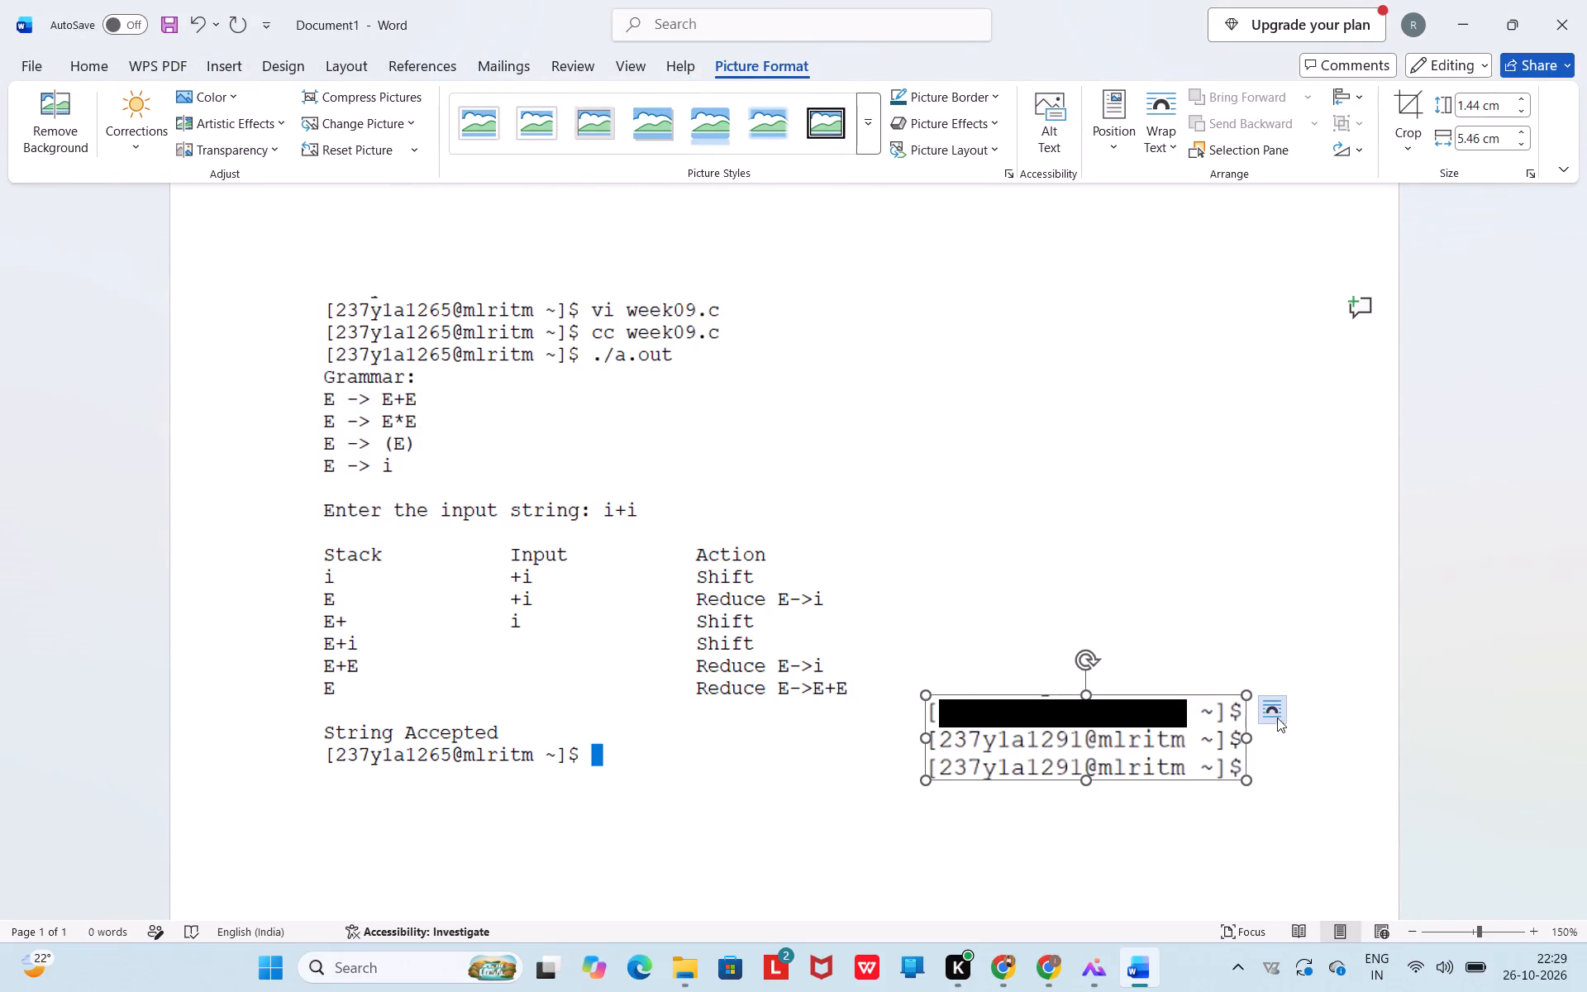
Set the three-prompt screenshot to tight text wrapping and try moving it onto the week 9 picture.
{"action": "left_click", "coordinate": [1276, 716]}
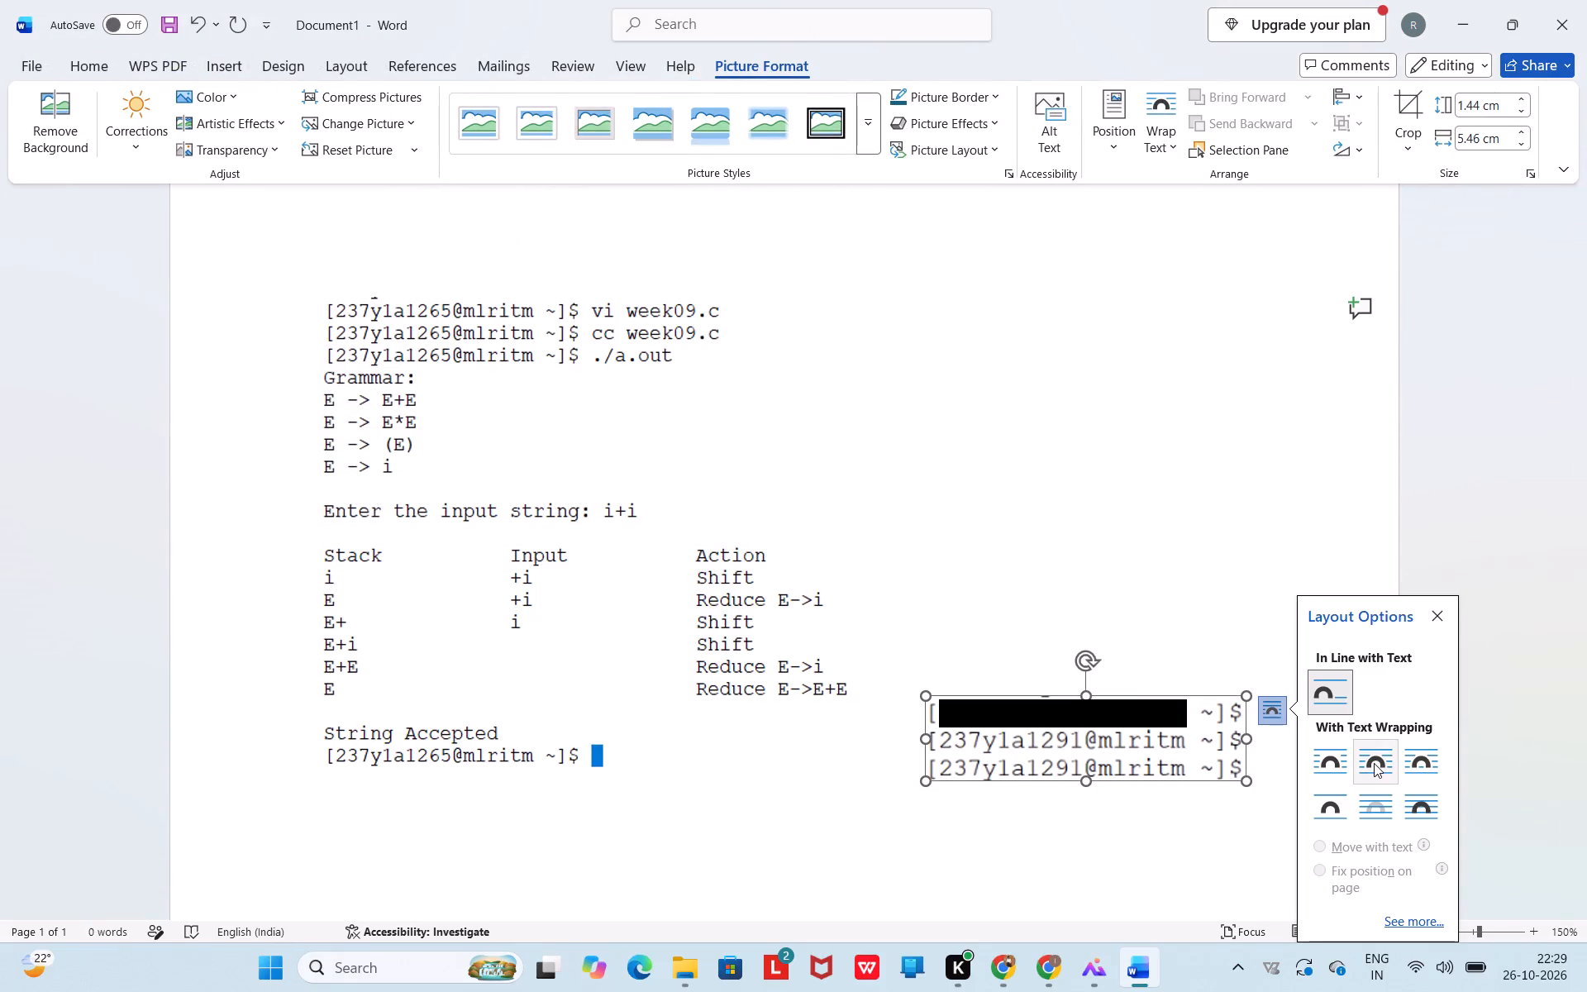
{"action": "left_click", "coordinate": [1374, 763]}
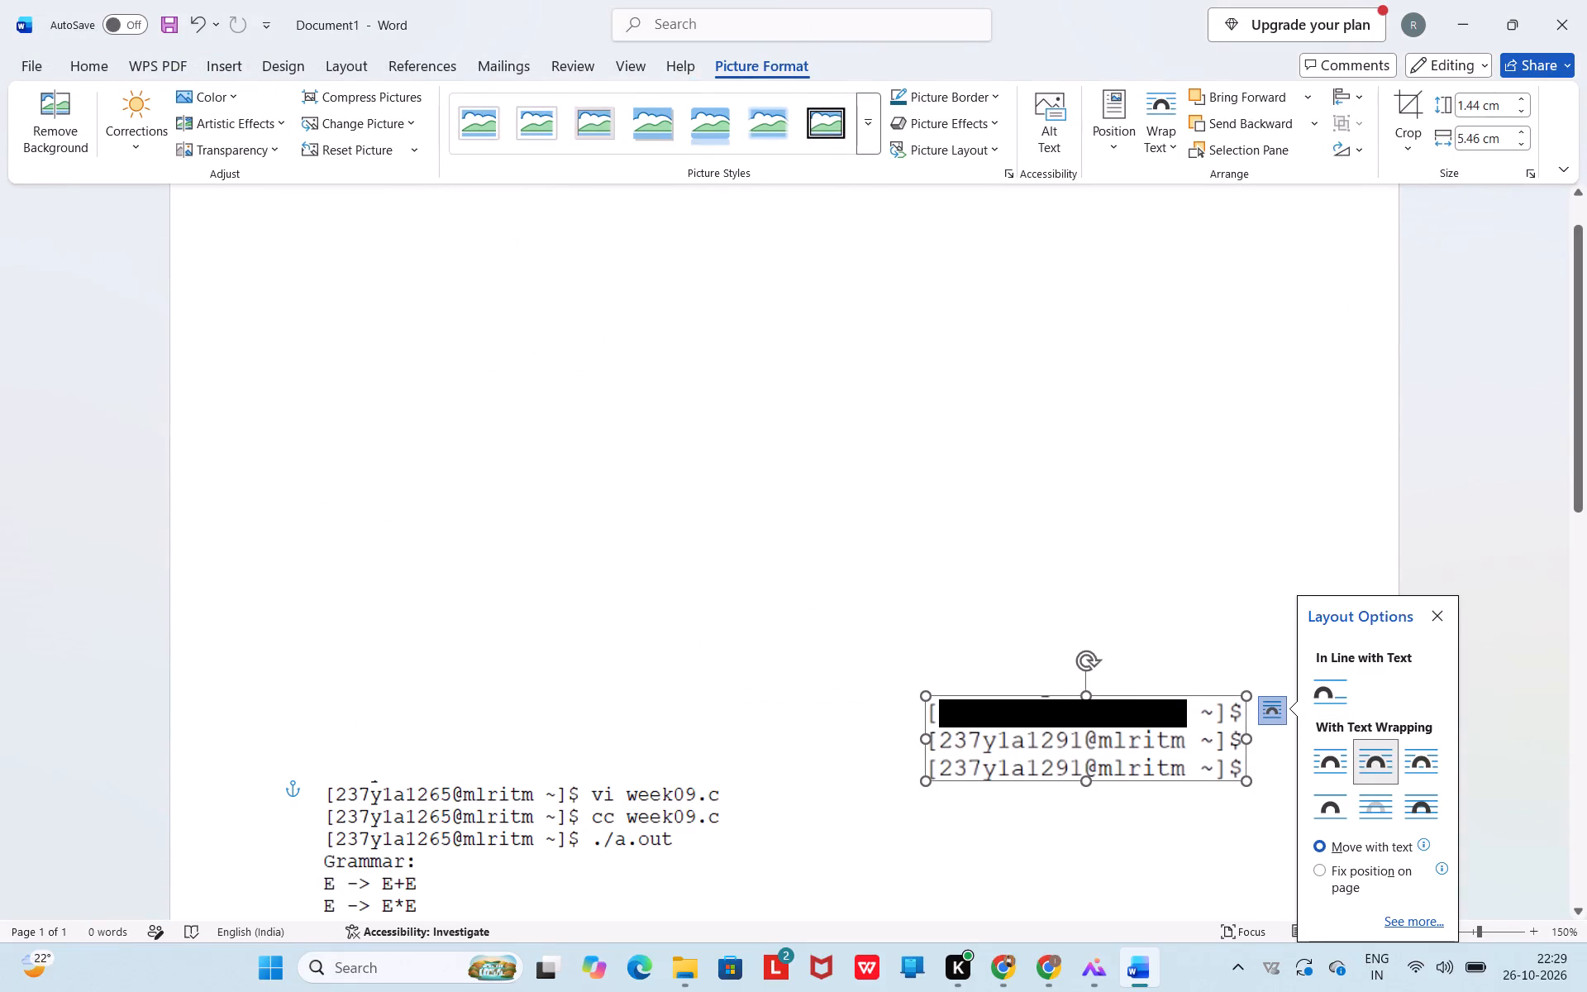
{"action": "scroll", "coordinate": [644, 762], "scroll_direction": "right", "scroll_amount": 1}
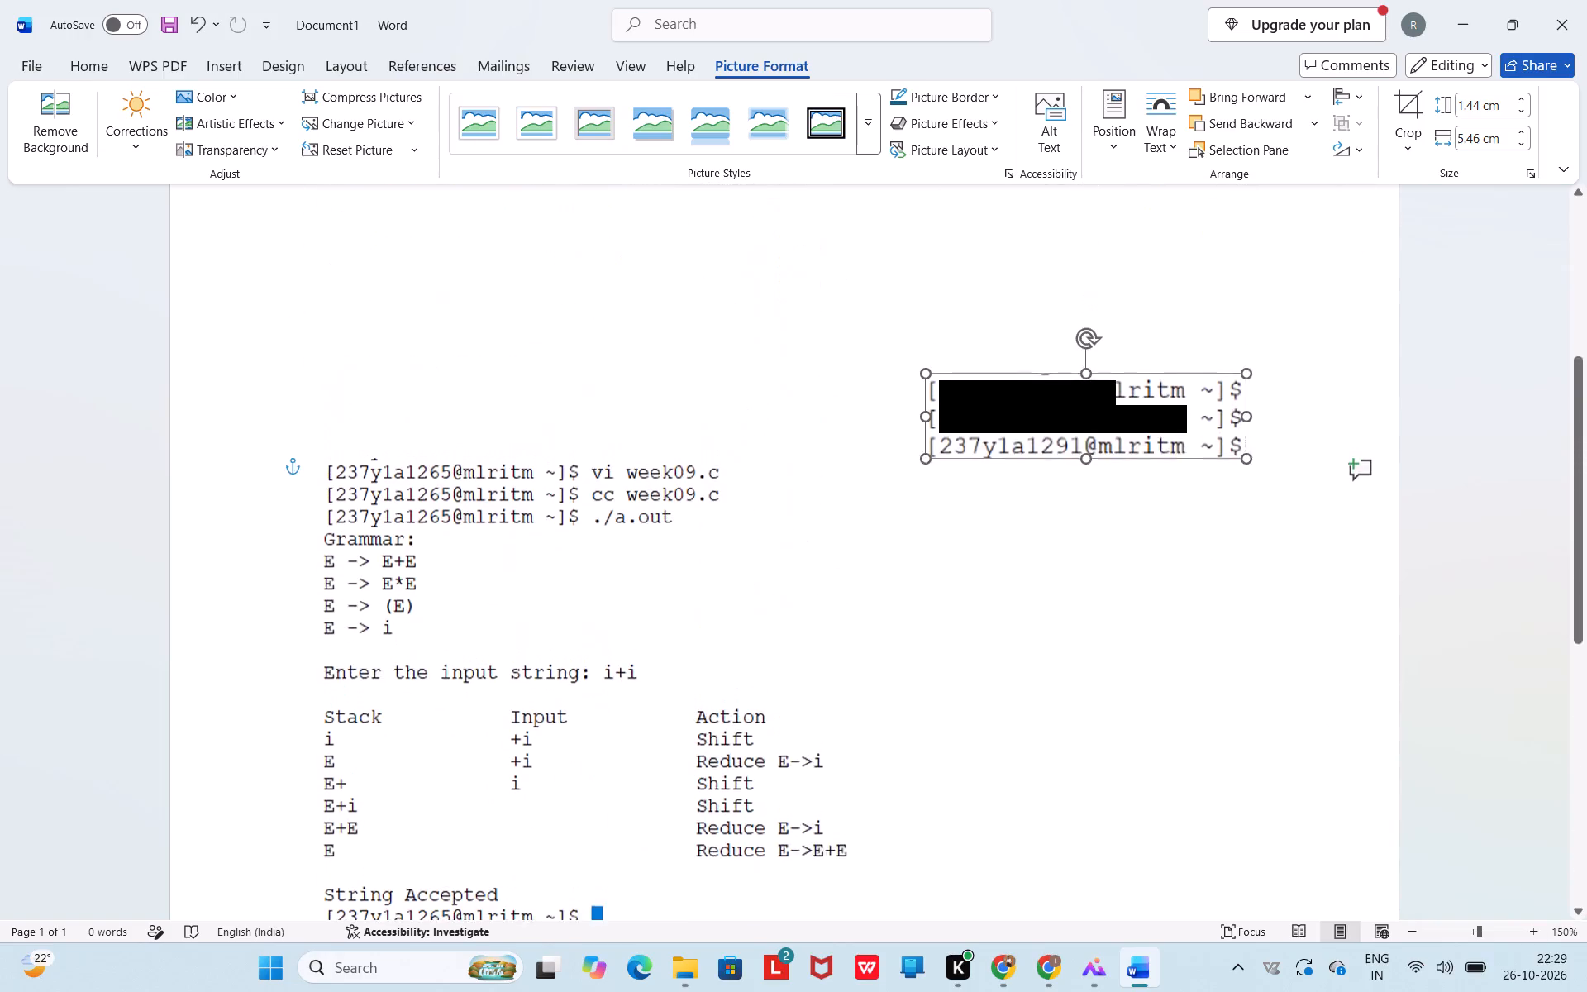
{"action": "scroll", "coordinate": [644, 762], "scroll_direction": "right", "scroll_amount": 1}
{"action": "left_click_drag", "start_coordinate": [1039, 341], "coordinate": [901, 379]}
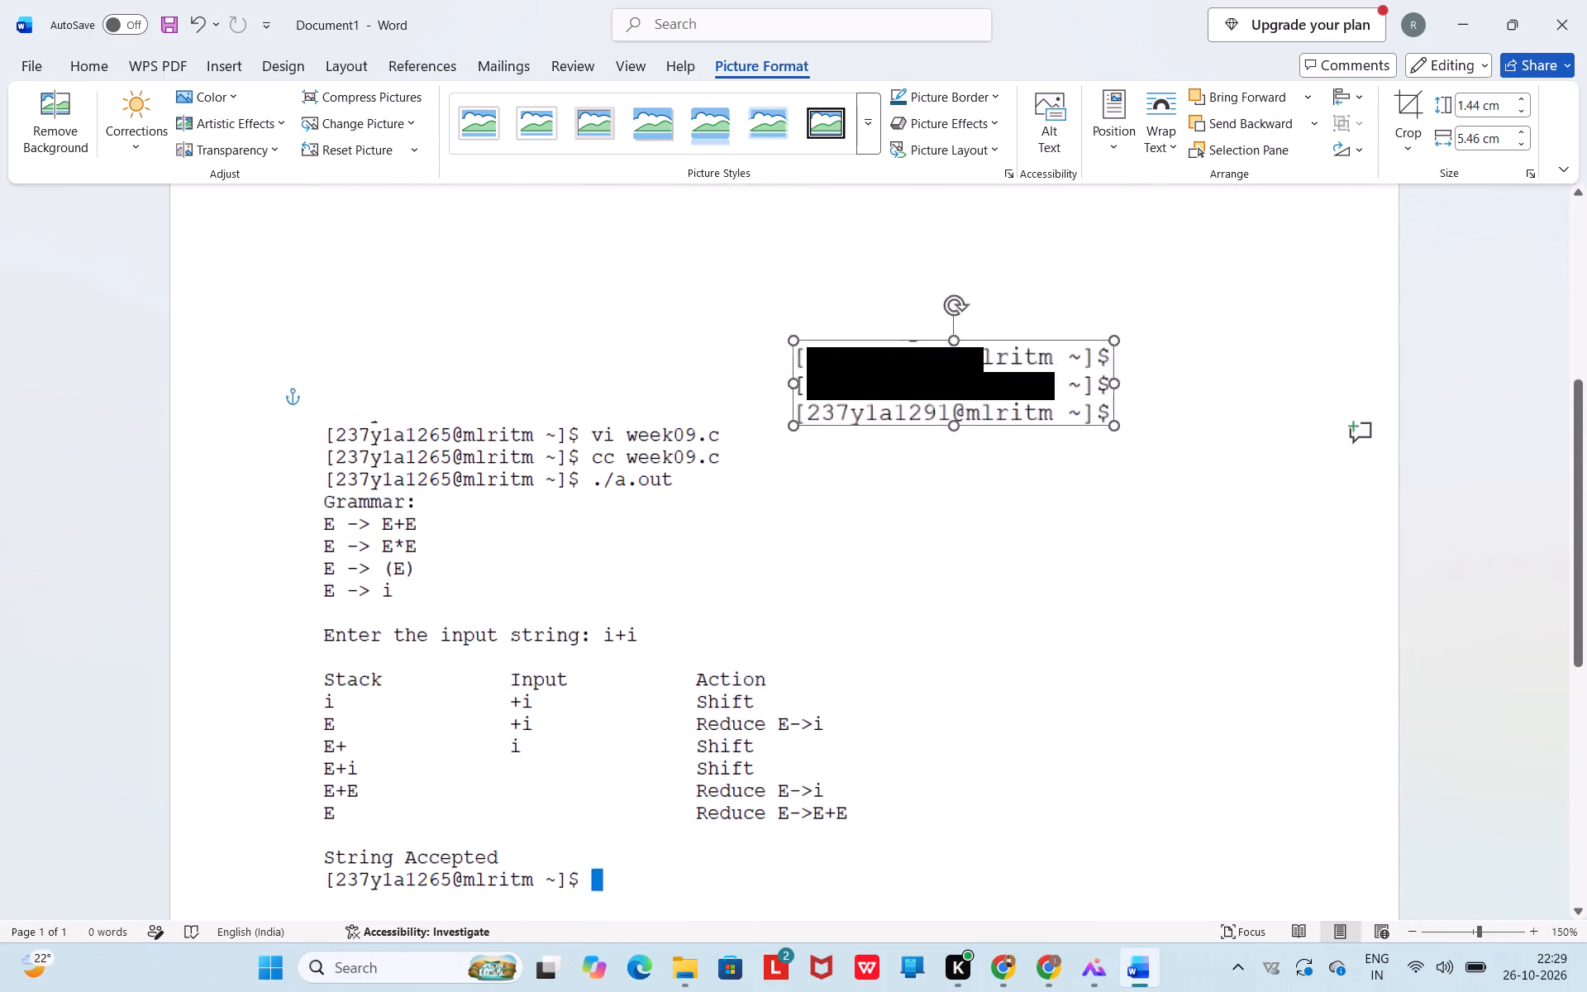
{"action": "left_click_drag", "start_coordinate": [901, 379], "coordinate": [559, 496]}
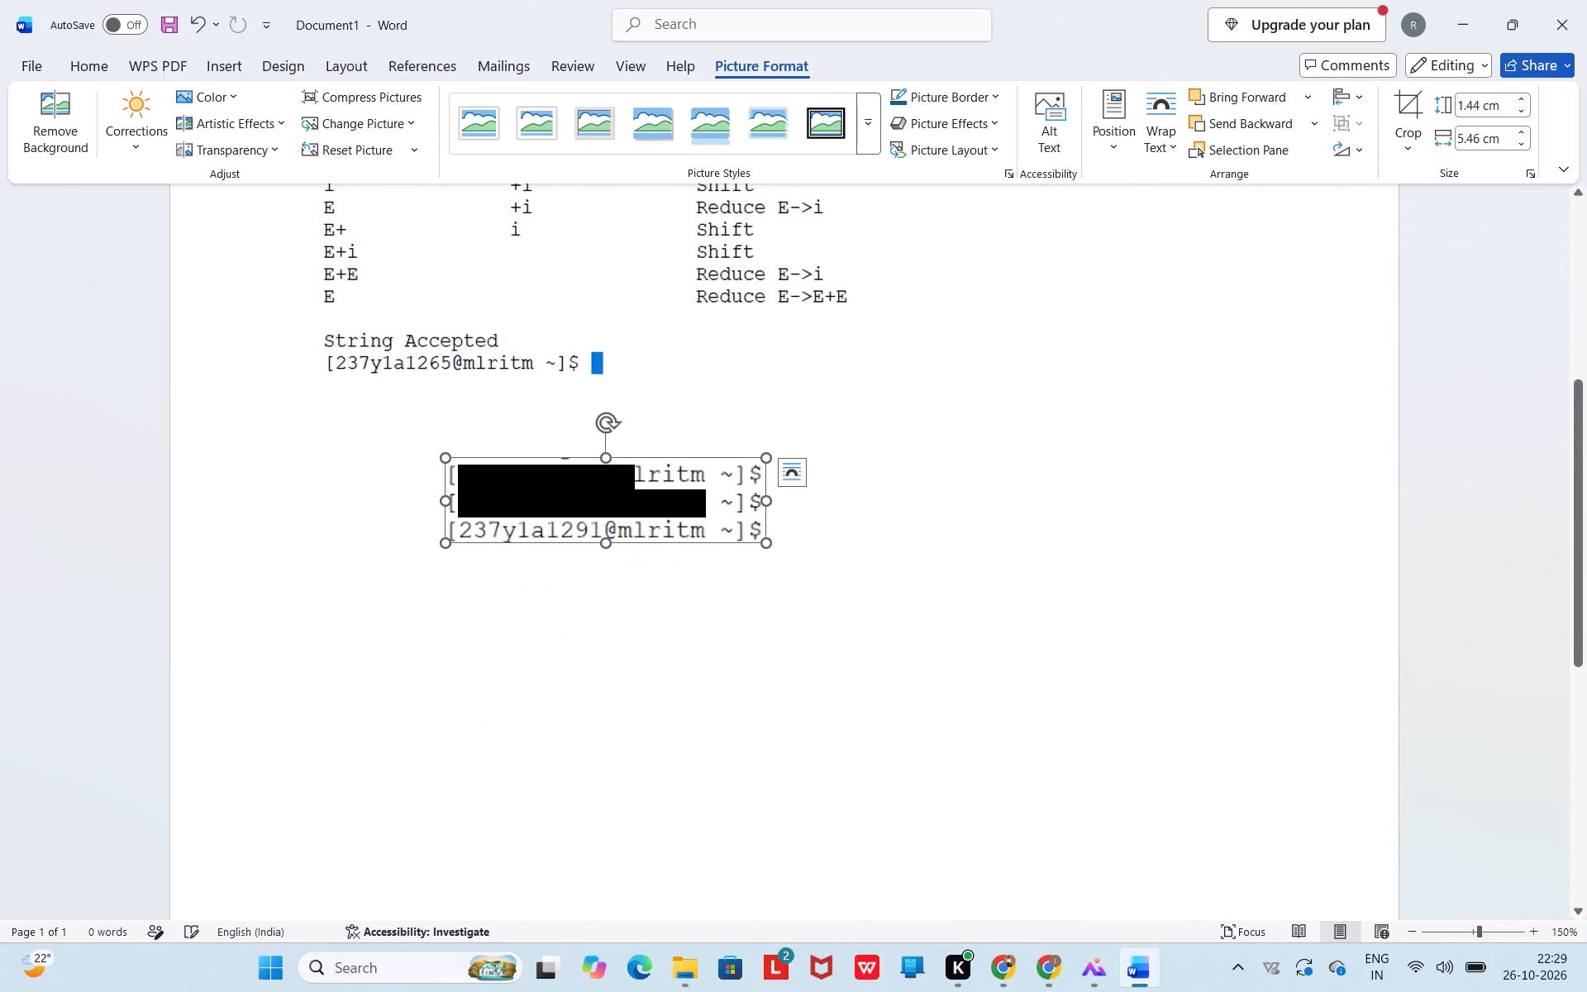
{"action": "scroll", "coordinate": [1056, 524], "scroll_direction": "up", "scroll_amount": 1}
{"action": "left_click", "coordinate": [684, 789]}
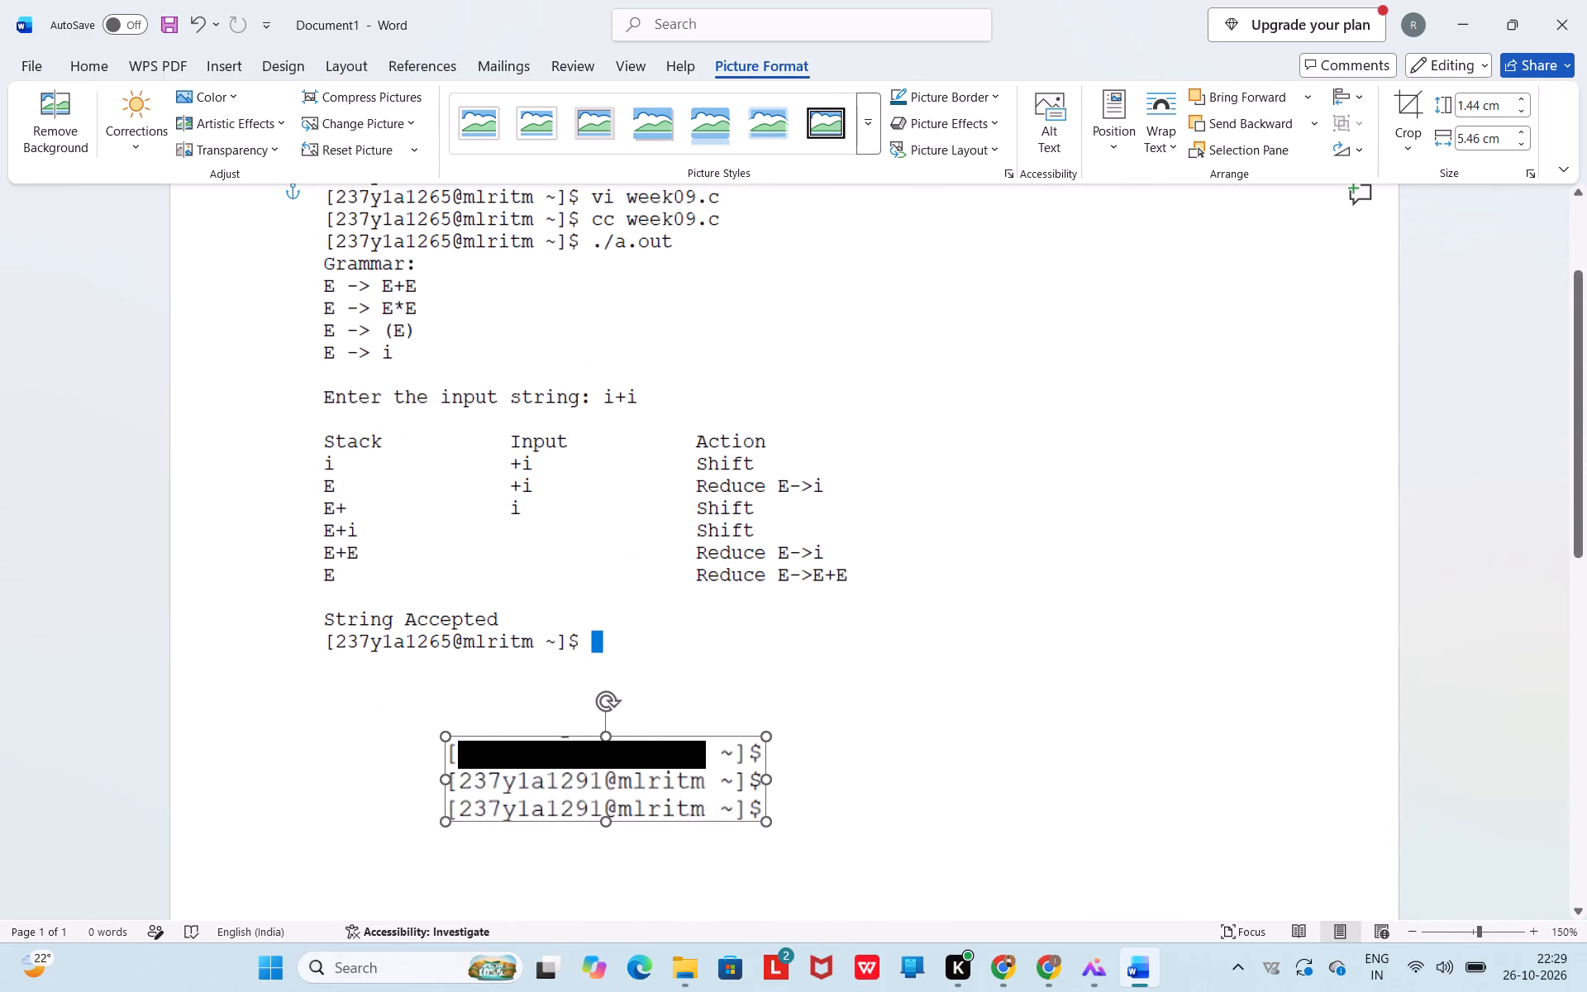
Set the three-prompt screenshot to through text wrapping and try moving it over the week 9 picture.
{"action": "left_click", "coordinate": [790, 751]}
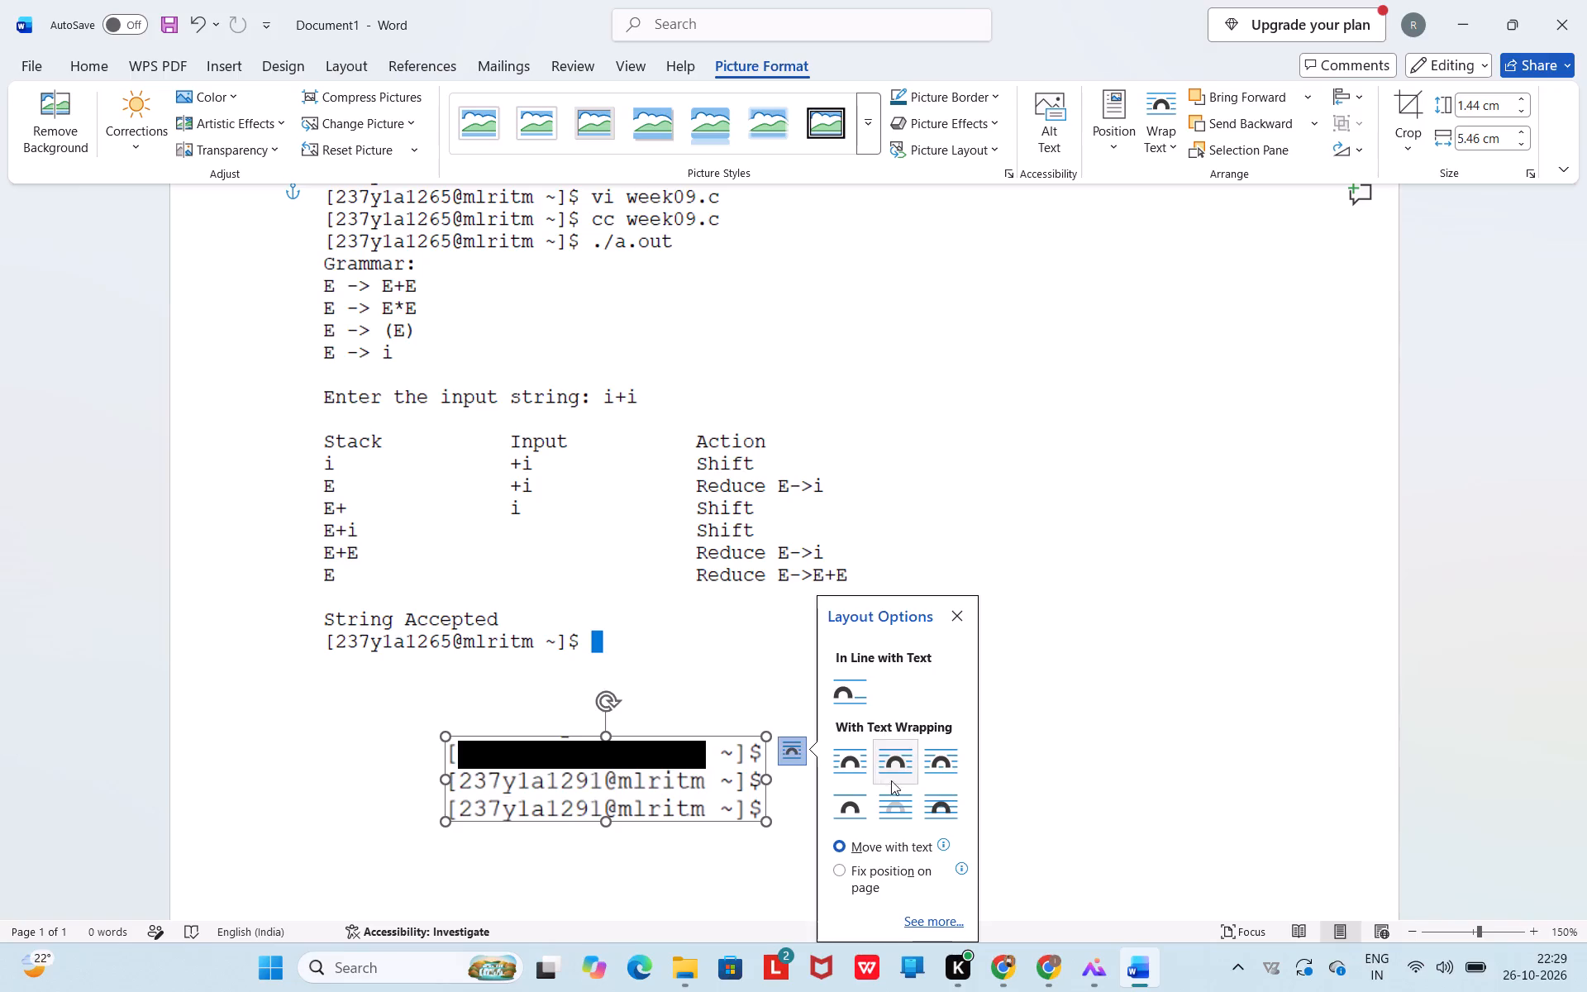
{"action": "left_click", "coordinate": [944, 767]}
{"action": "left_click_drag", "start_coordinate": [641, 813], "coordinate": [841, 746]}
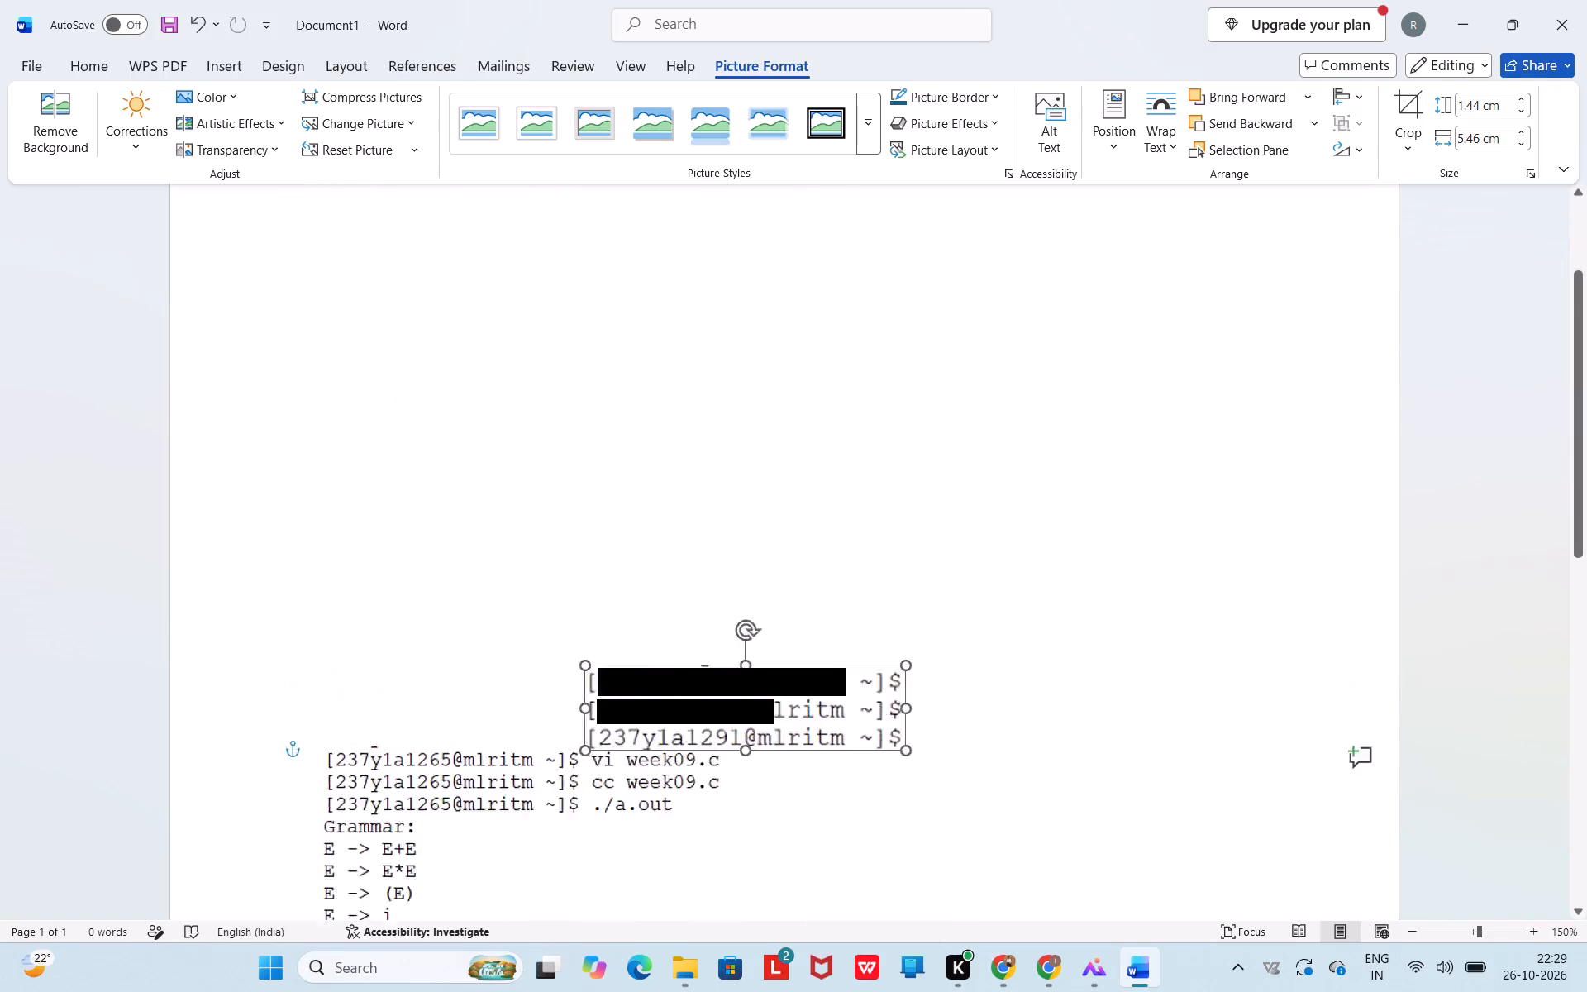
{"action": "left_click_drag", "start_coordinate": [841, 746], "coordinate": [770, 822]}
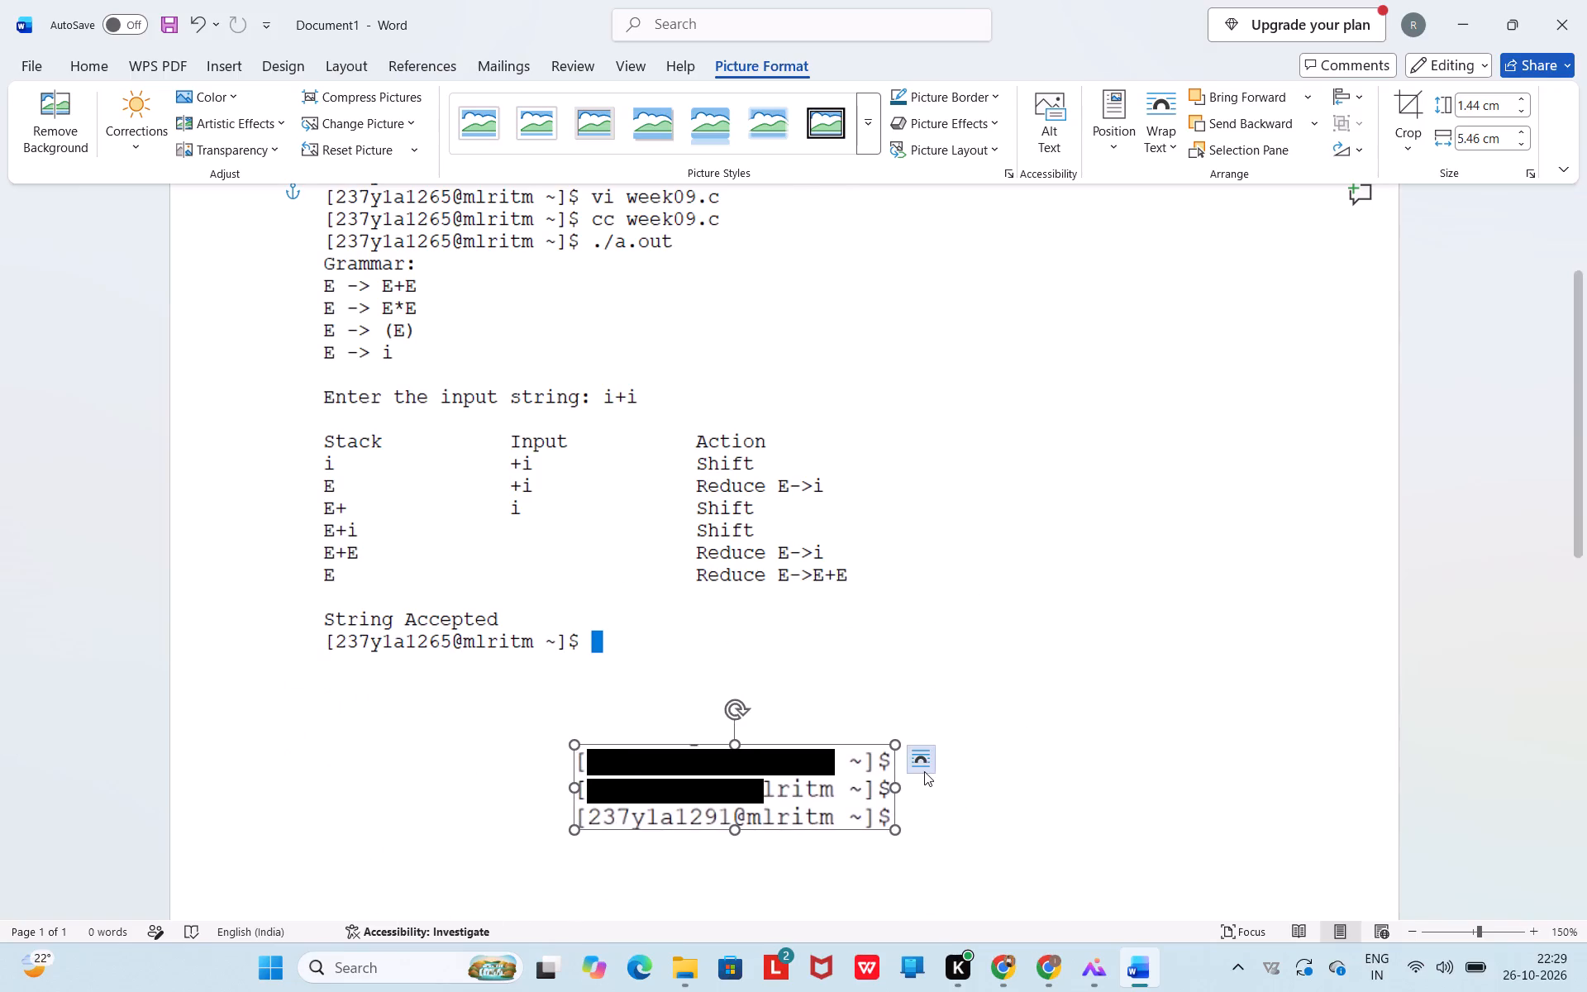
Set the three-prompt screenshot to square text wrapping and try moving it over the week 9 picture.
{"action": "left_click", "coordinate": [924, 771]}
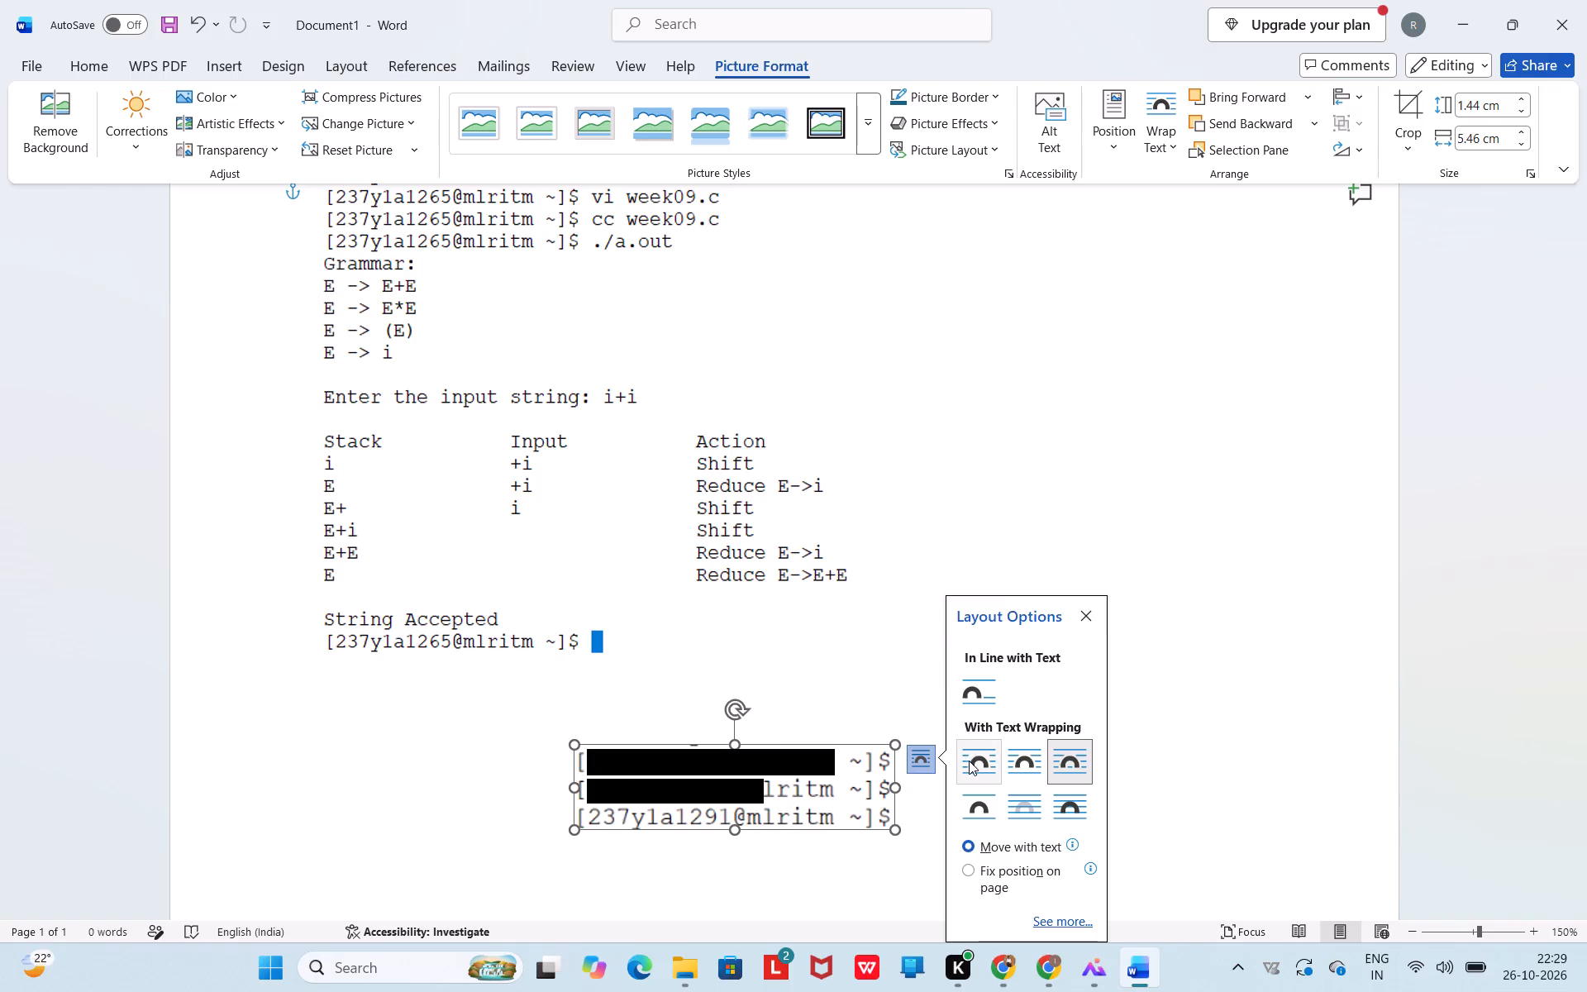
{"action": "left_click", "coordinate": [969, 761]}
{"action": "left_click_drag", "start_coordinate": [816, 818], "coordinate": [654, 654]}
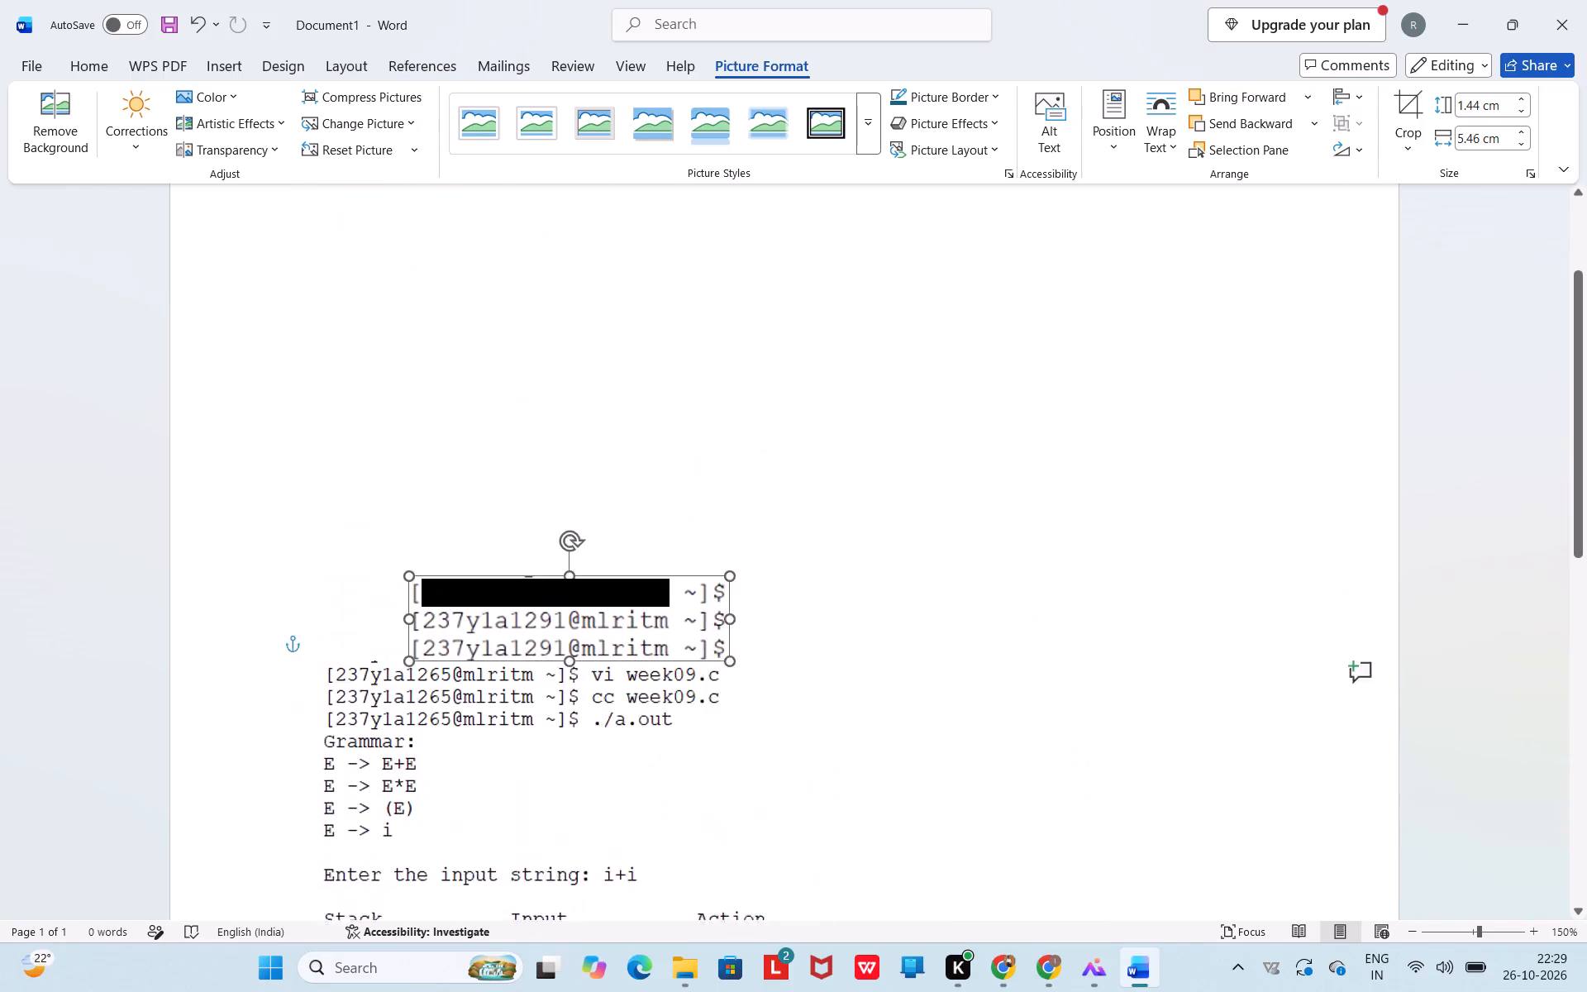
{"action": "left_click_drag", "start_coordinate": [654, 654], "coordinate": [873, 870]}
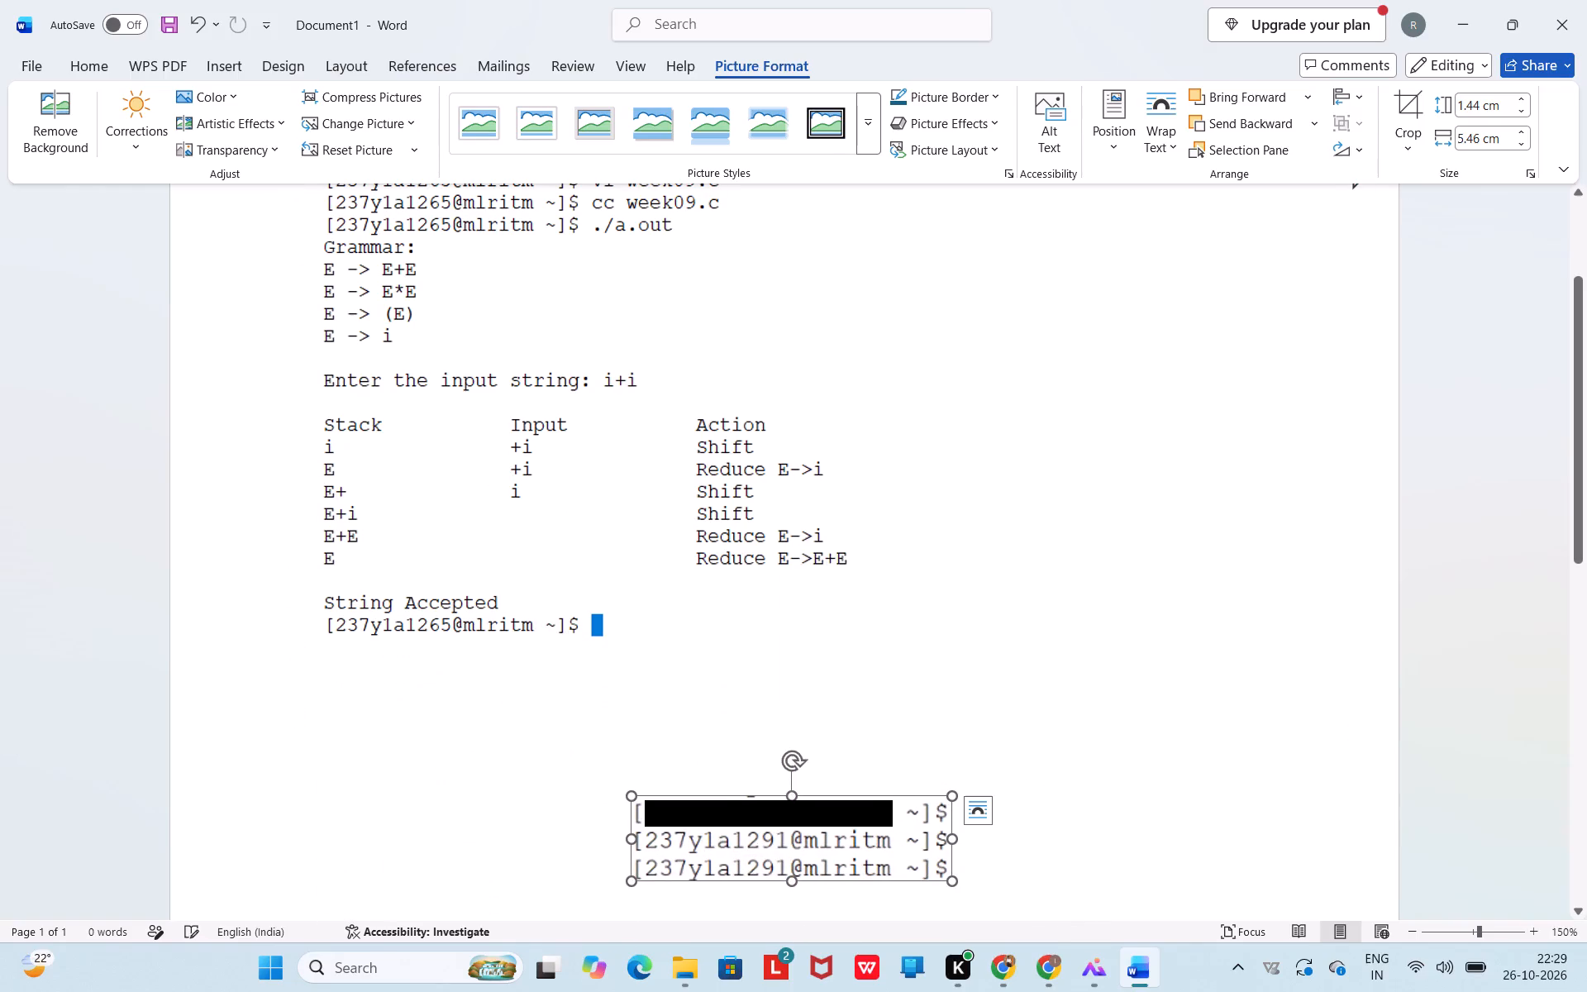
Set the three-prompt screenshot in front of text and align it with the first three prompt lines of the week 9 picture.
{"action": "left_click", "coordinate": [983, 820]}
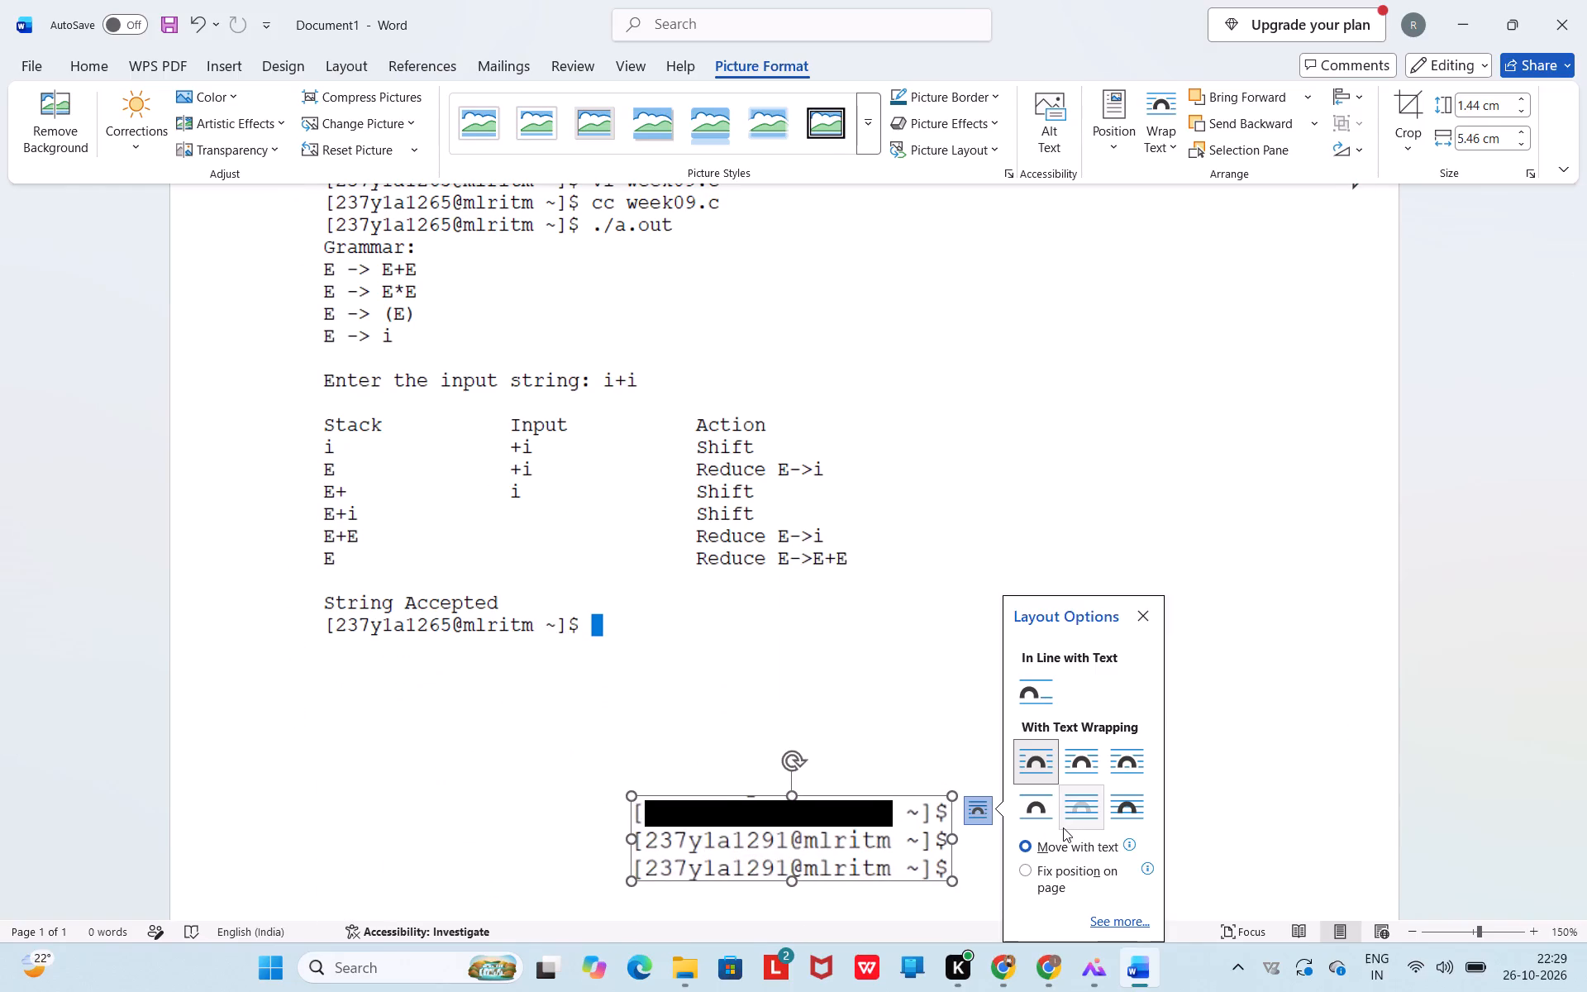
{"action": "left_click", "coordinate": [1134, 802]}
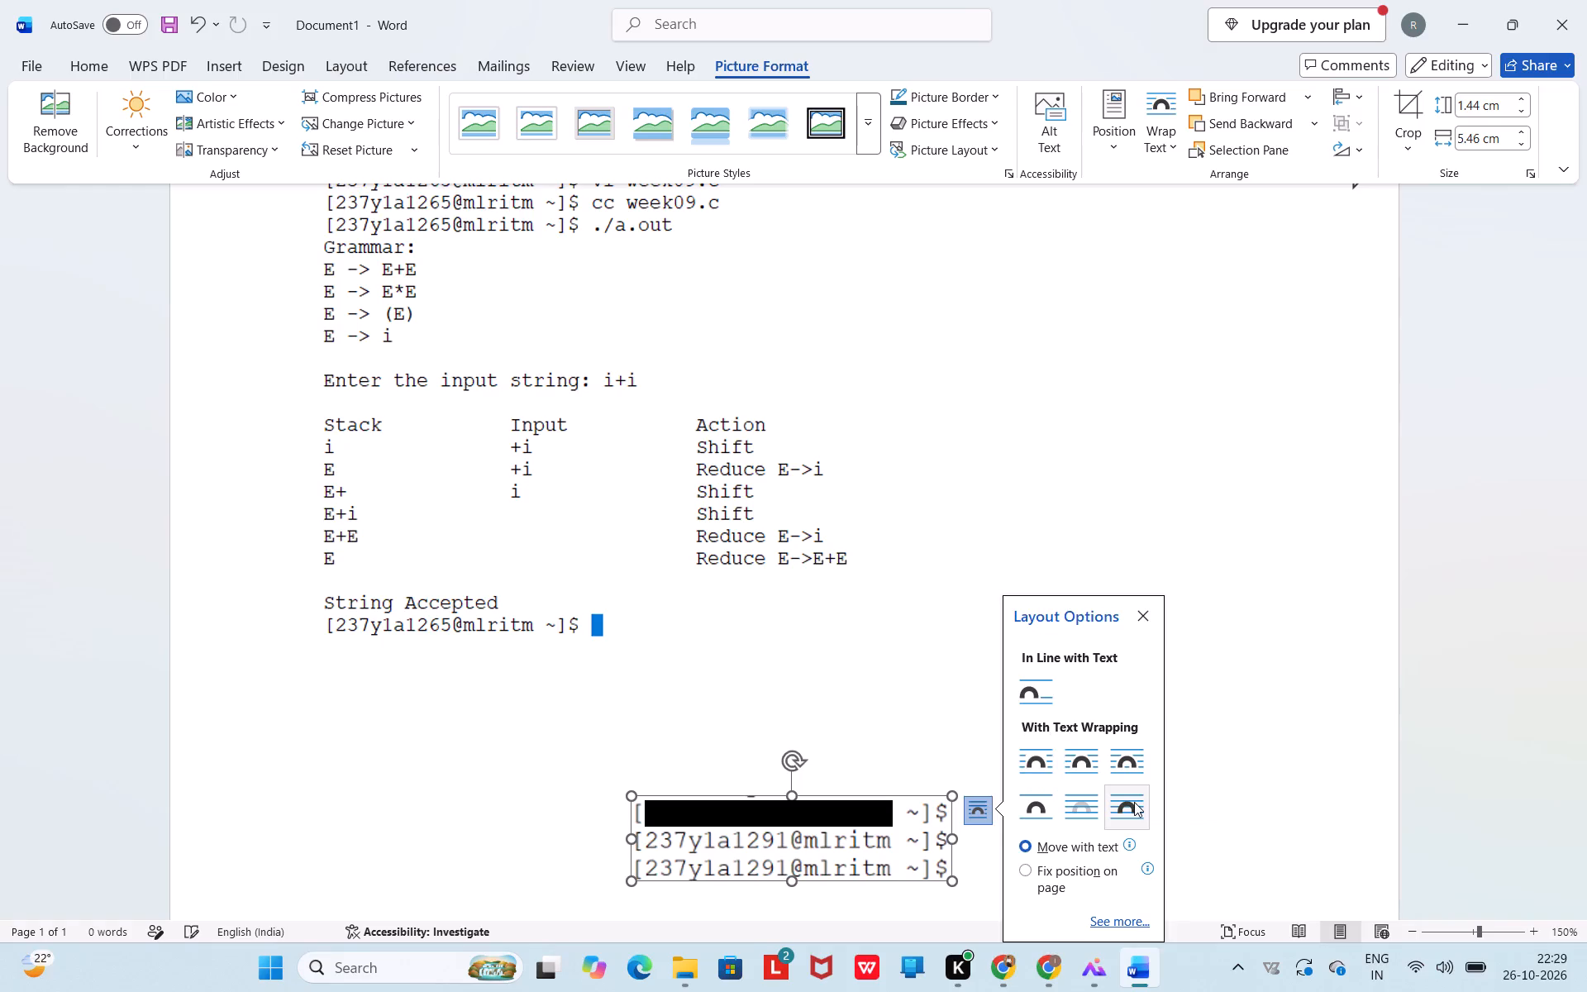
{"action": "left_click_drag", "start_coordinate": [884, 826], "coordinate": [624, 290]}
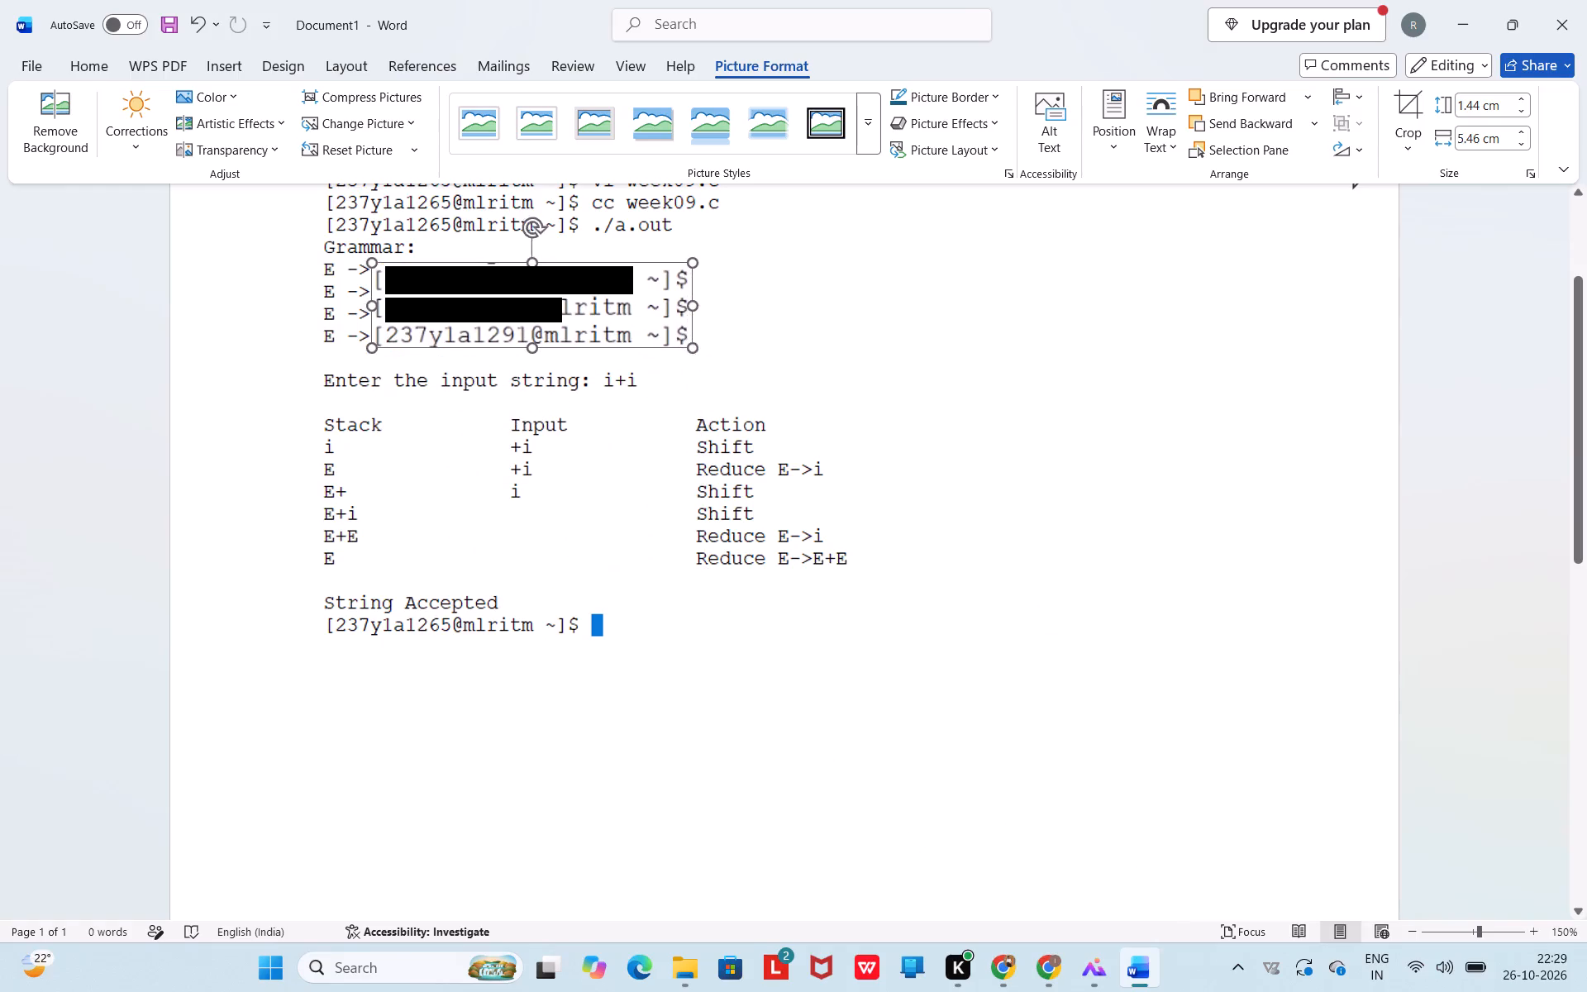
{"action": "left_click_drag", "start_coordinate": [624, 290], "coordinate": [590, 287]}
{"action": "scroll", "coordinate": [975, 331], "scroll_direction": "up", "scroll_amount": 1}
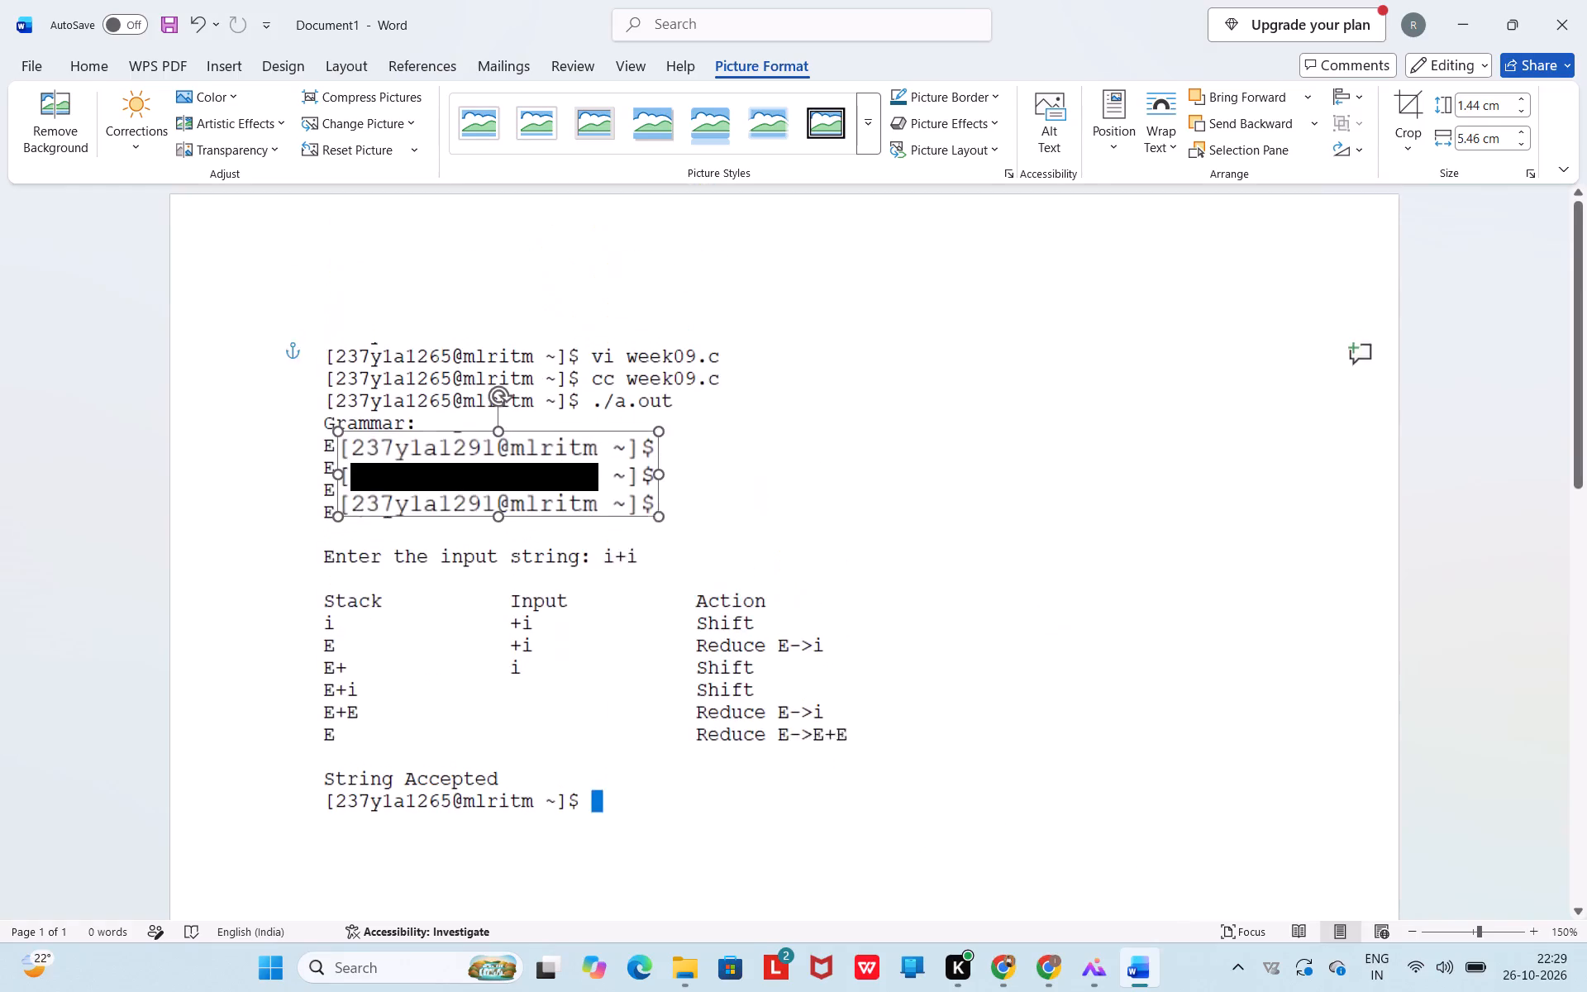
{"action": "scroll", "coordinate": [975, 331], "scroll_direction": "up", "scroll_amount": 1}
{"action": "left_click_drag", "start_coordinate": [583, 493], "coordinate": [562, 429]}
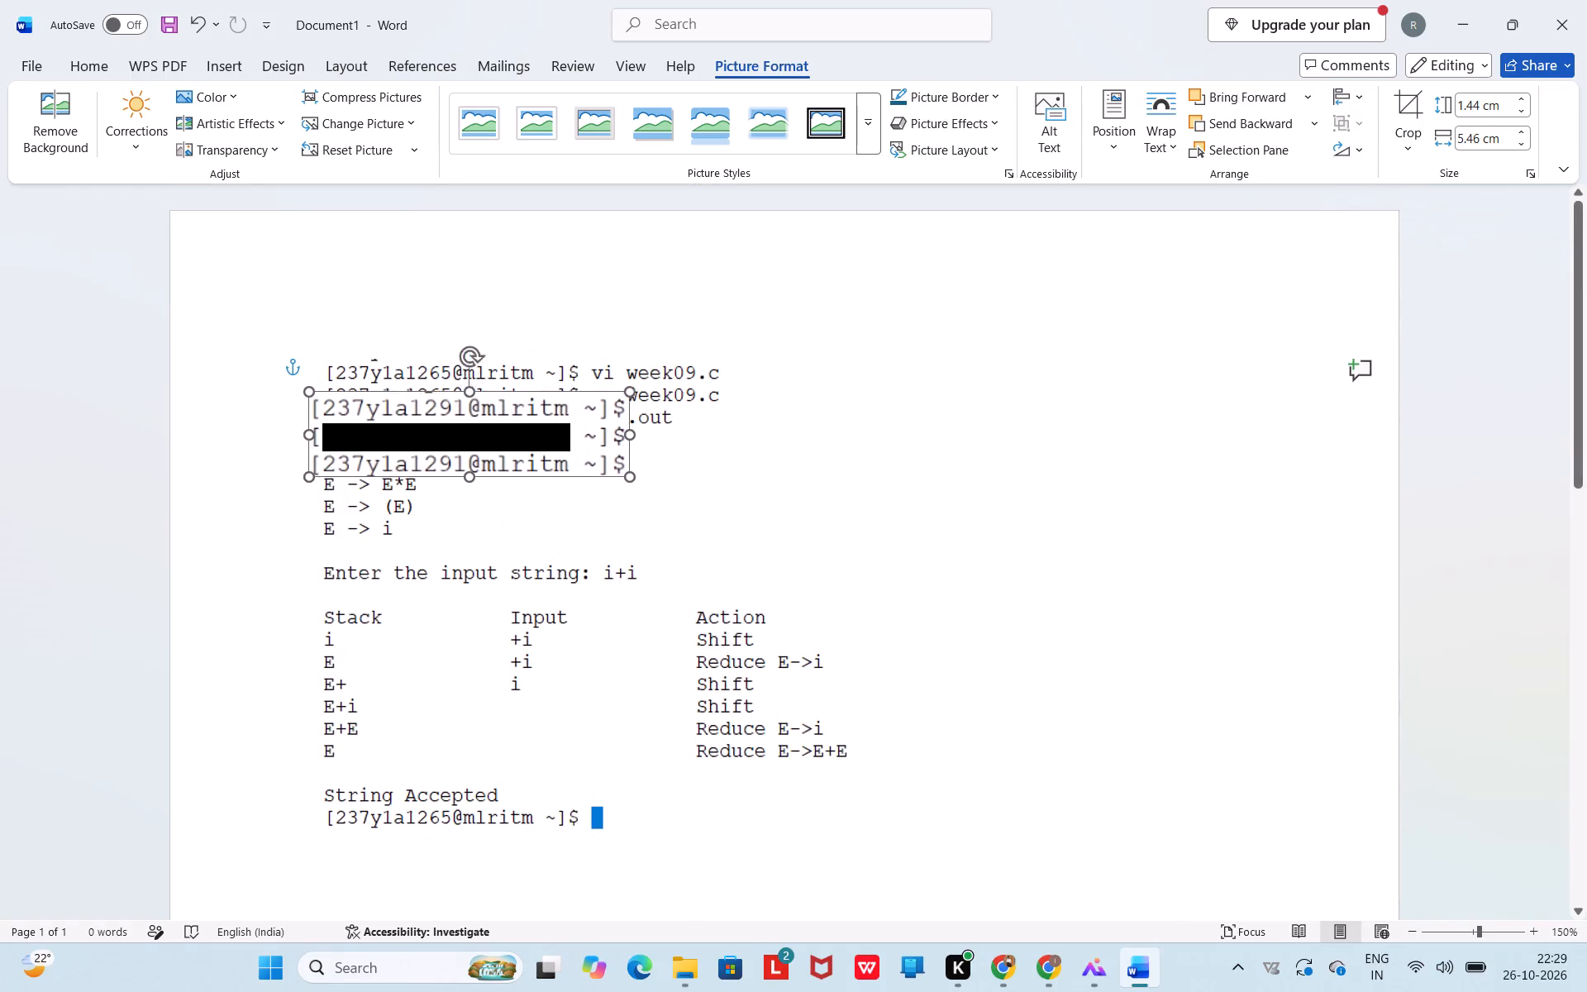
{"action": "left_click_drag", "start_coordinate": [562, 429], "coordinate": [601, 409]}
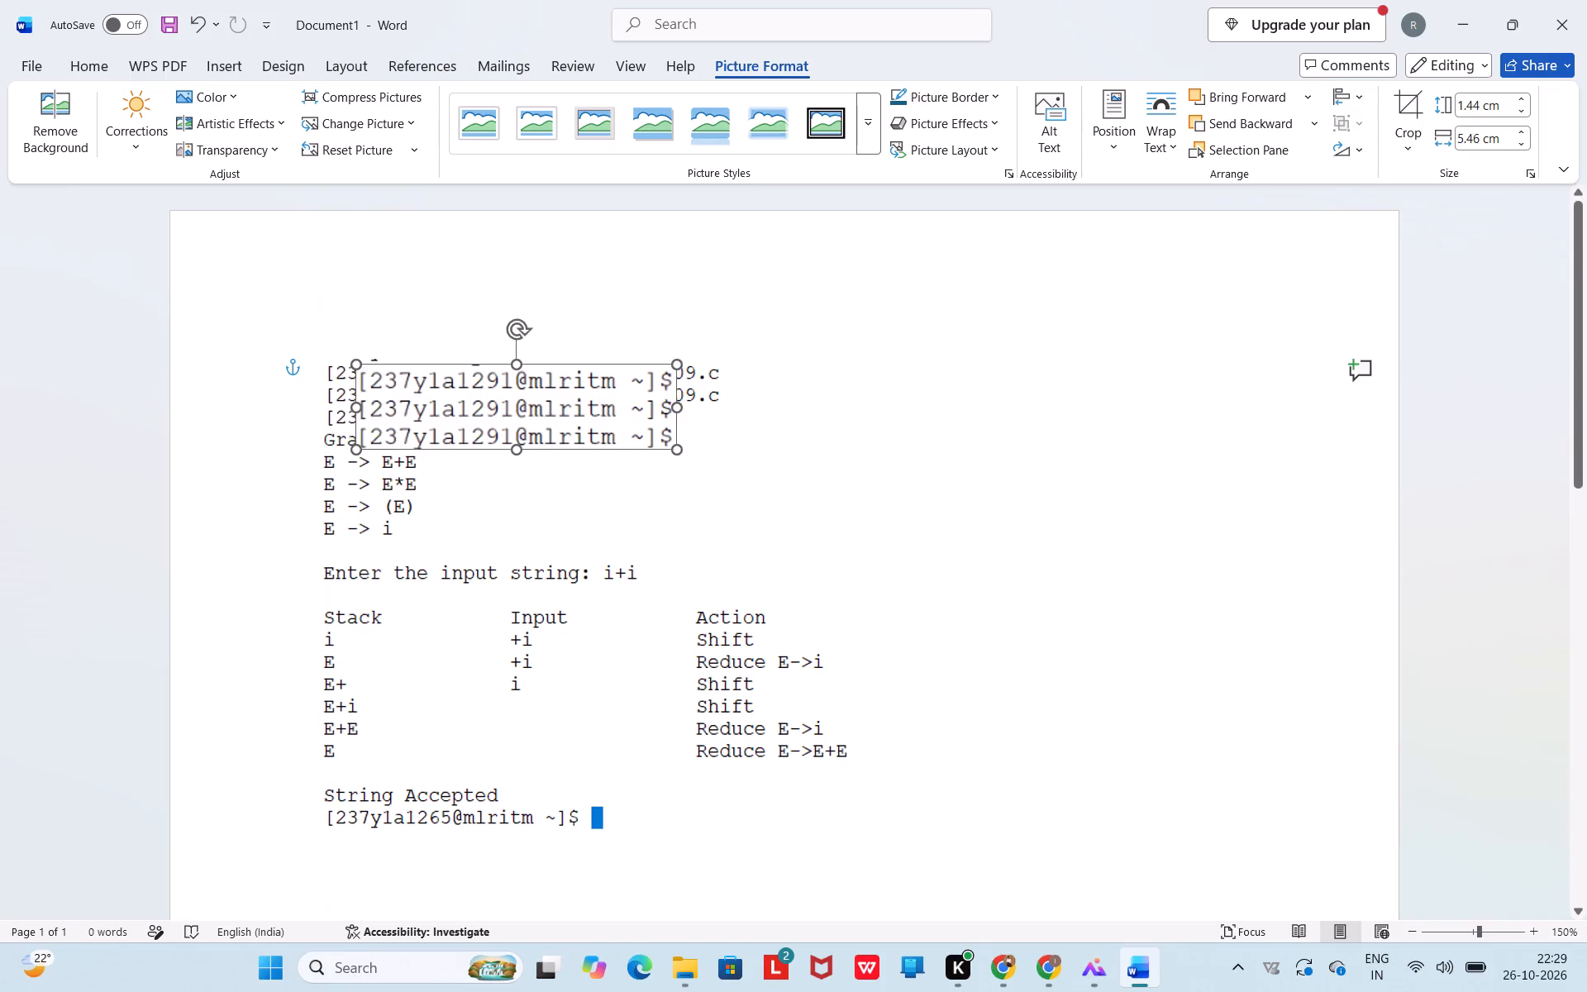
{"action": "left_click_drag", "start_coordinate": [601, 409], "coordinate": [569, 403]}
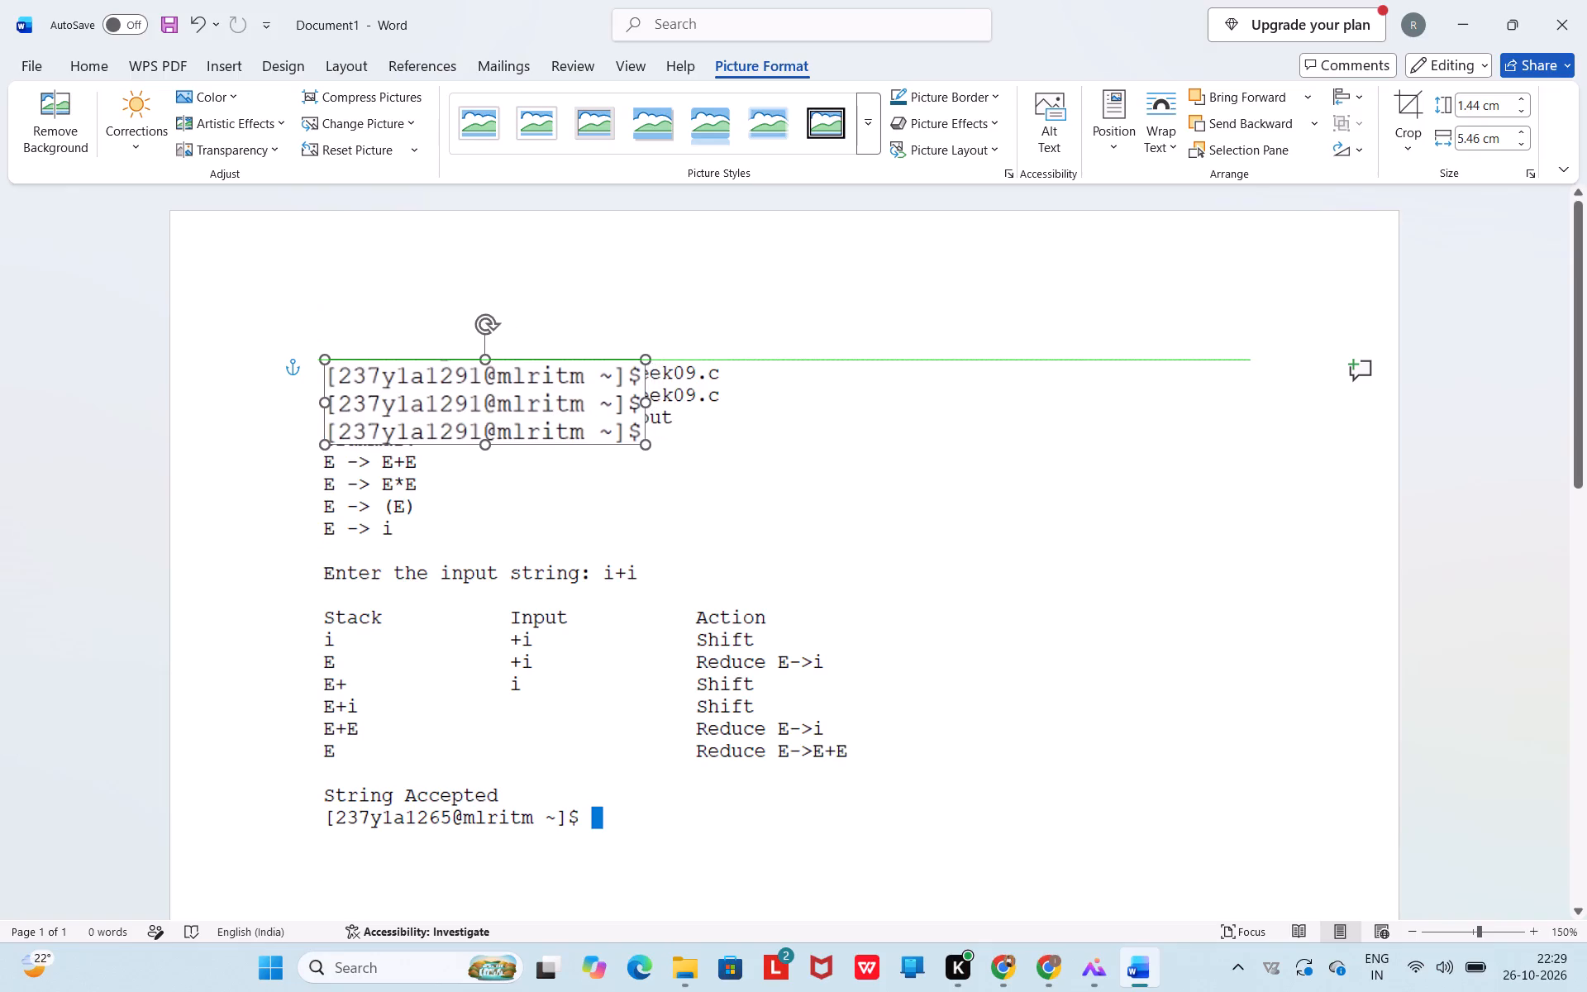
{"action": "left_click_drag", "start_coordinate": [569, 403], "coordinate": [569, 402]}
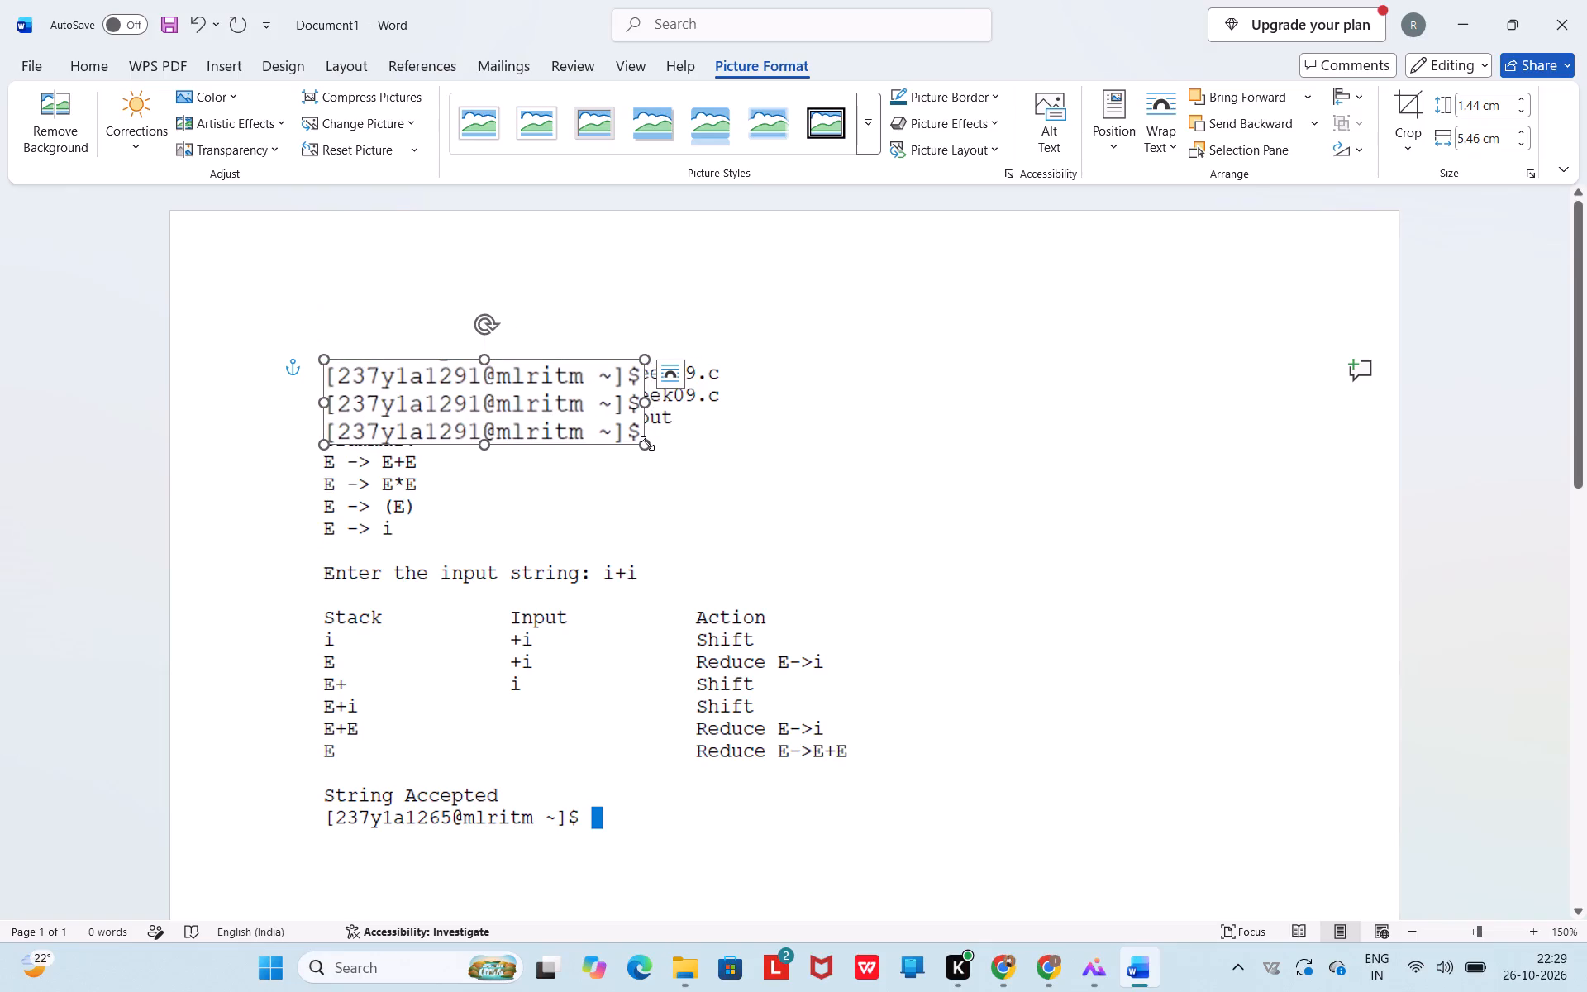
Shrink the three-prompt overlay until it covers the original prompts before vi week09.c, cc week09.c and ./a.out, then deselect it.
{"action": "left_click_drag", "start_coordinate": [647, 443], "coordinate": [561, 426]}
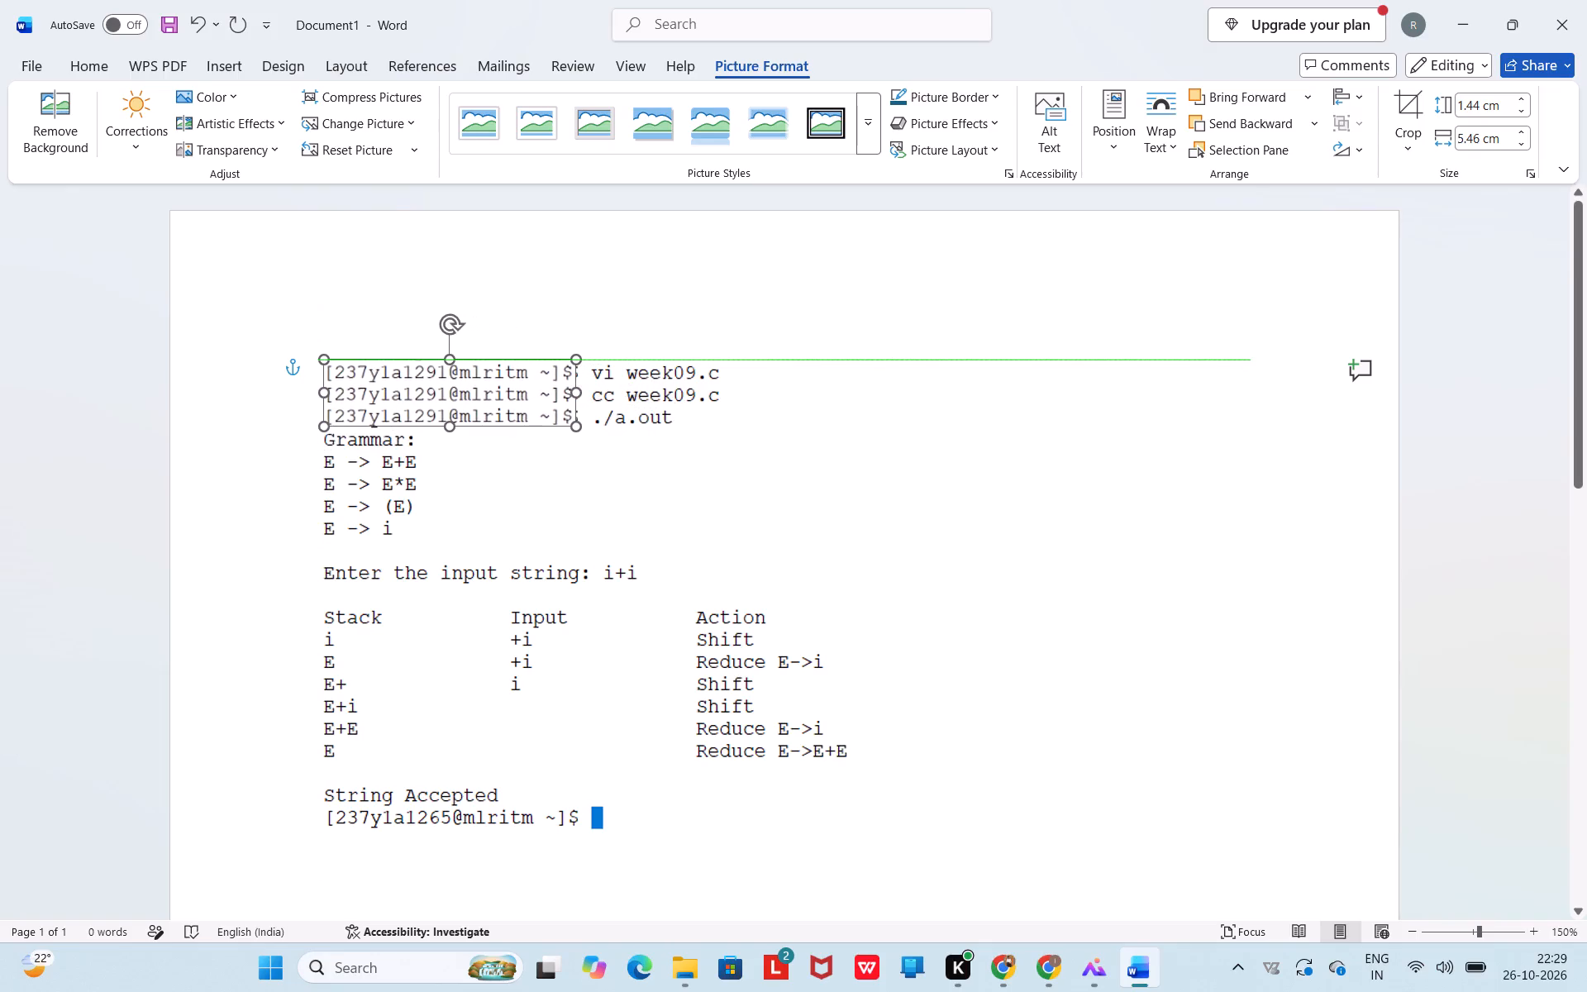
{"action": "left_click_drag", "start_coordinate": [561, 426], "coordinate": [566, 427]}
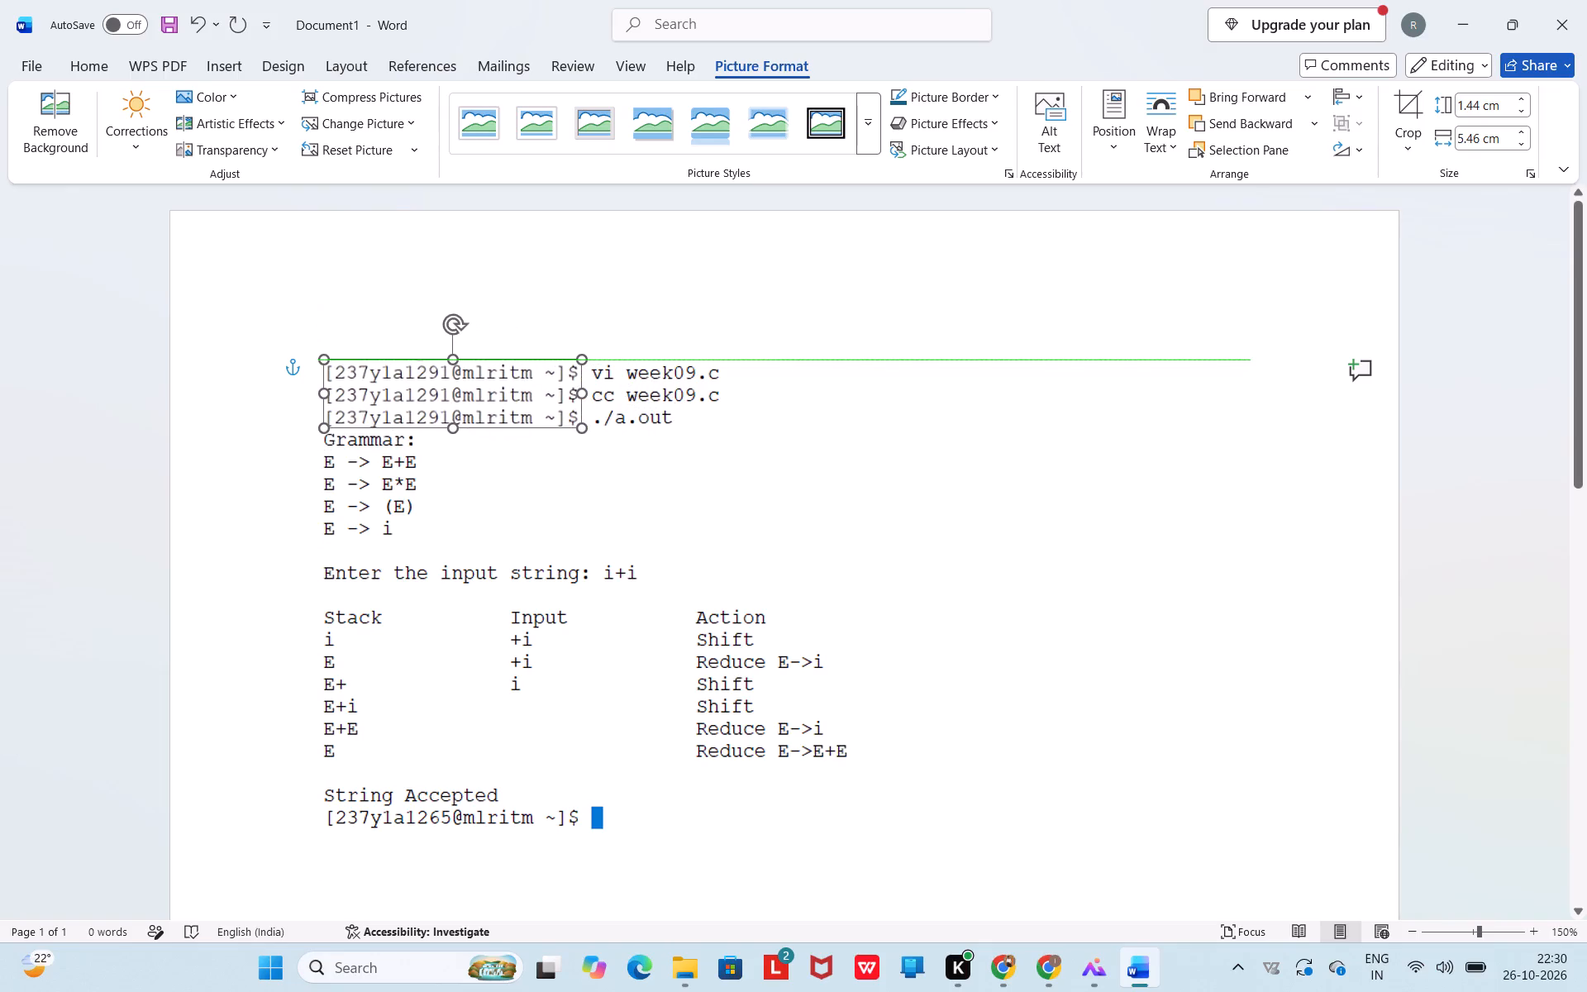
{"action": "left_click_drag", "start_coordinate": [566, 427], "coordinate": [555, 427]}
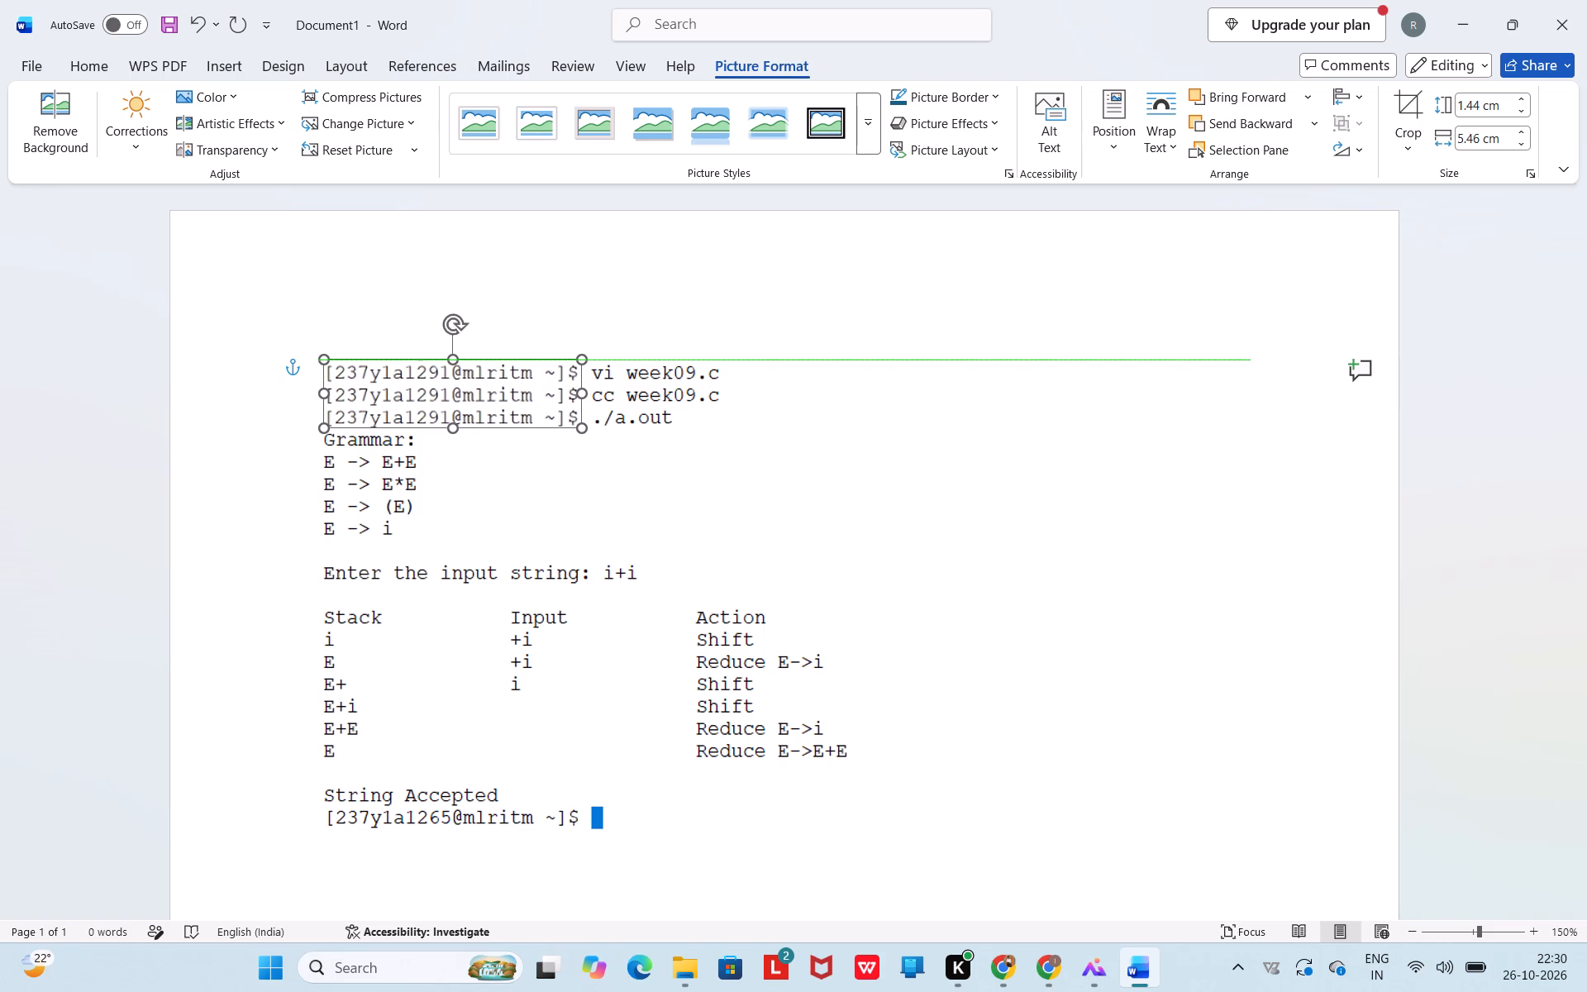
{"action": "left_click_drag", "start_coordinate": [555, 427], "coordinate": [557, 427]}
{"action": "left_click", "coordinate": [670, 451]}
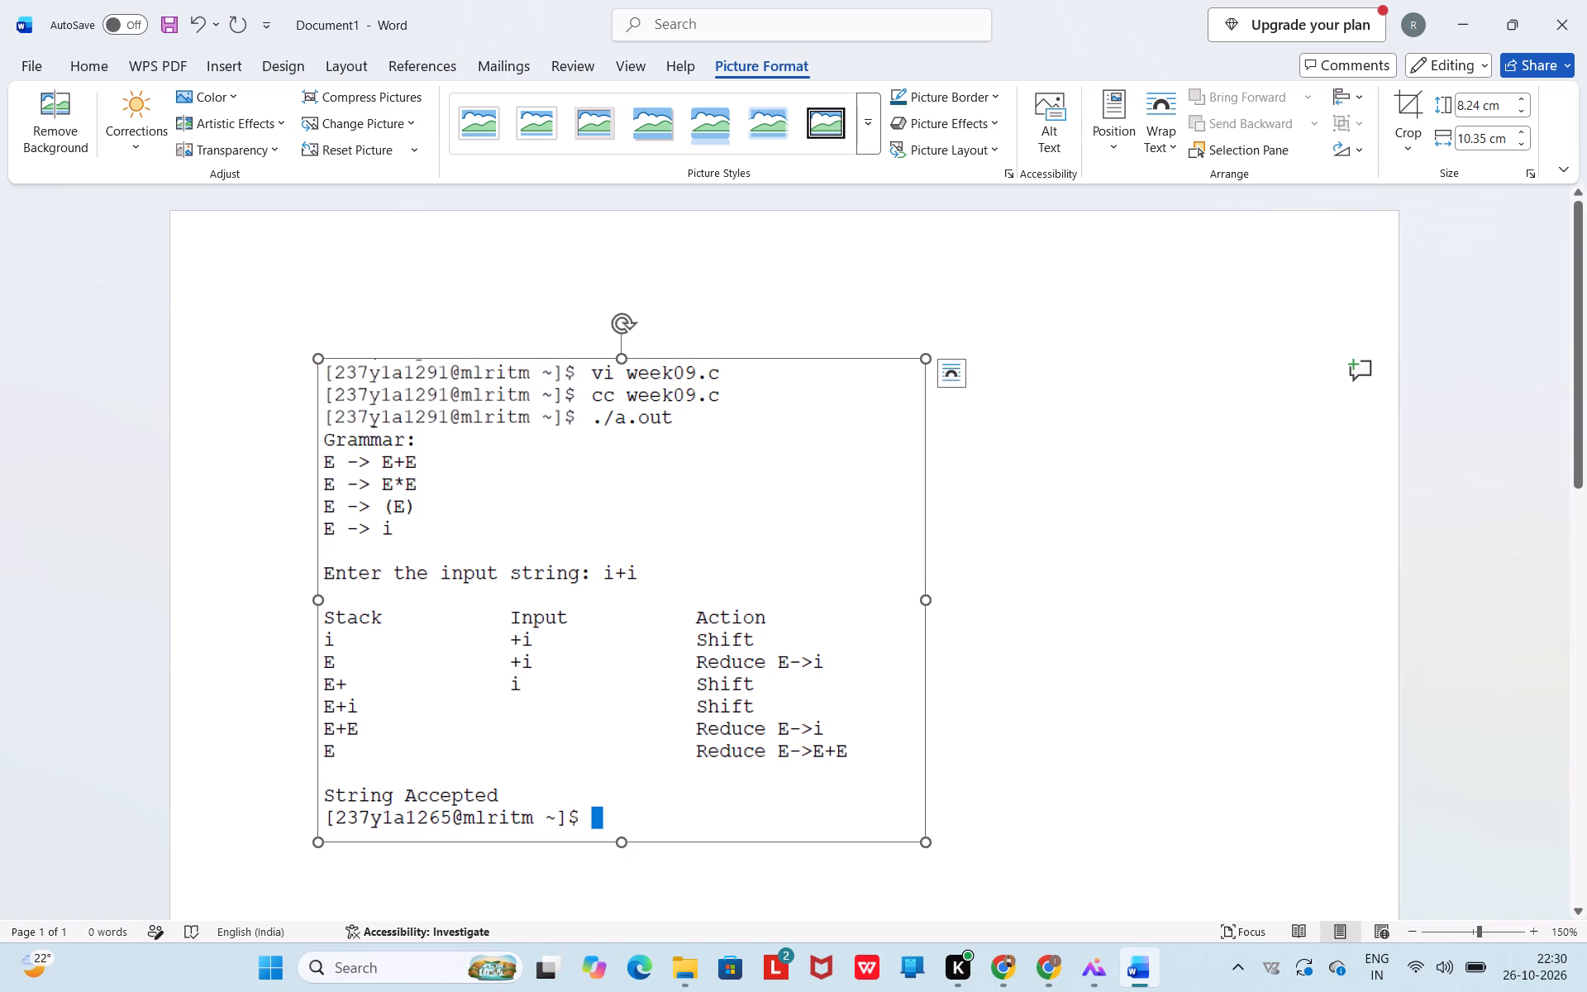
{"action": "left_click", "coordinate": [1132, 689]}
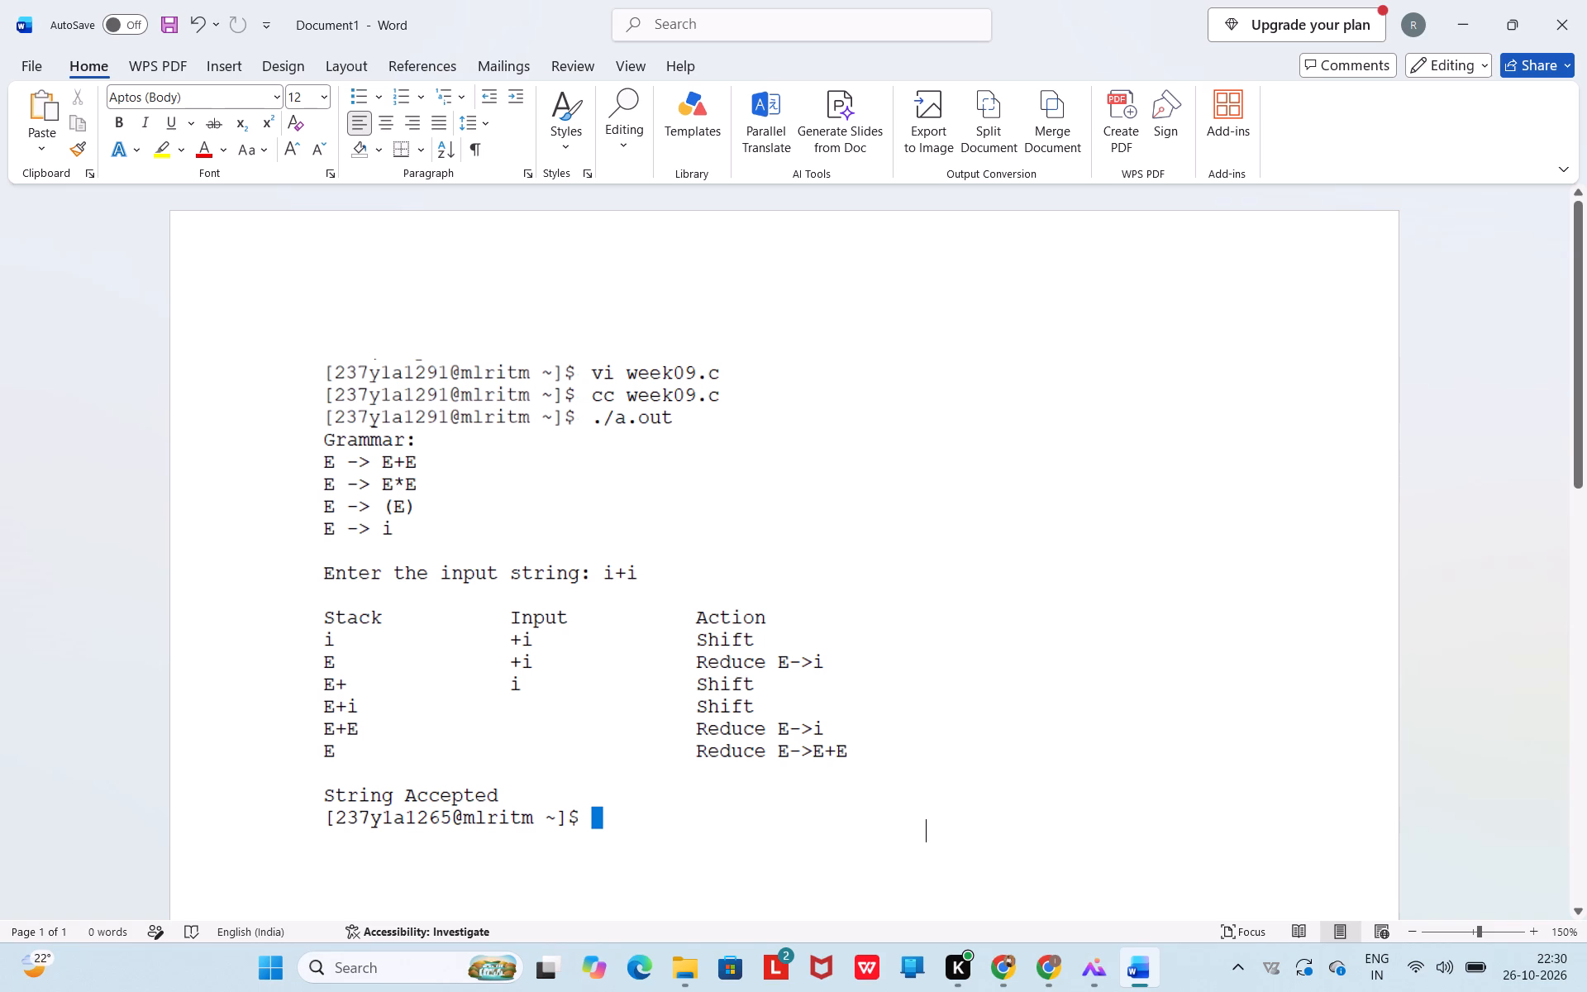
Snip the composed week 9 output from the vi week09.c line down to String Accepted, leaving out the last prompt line.
{"action": "key", "text": "Print"}
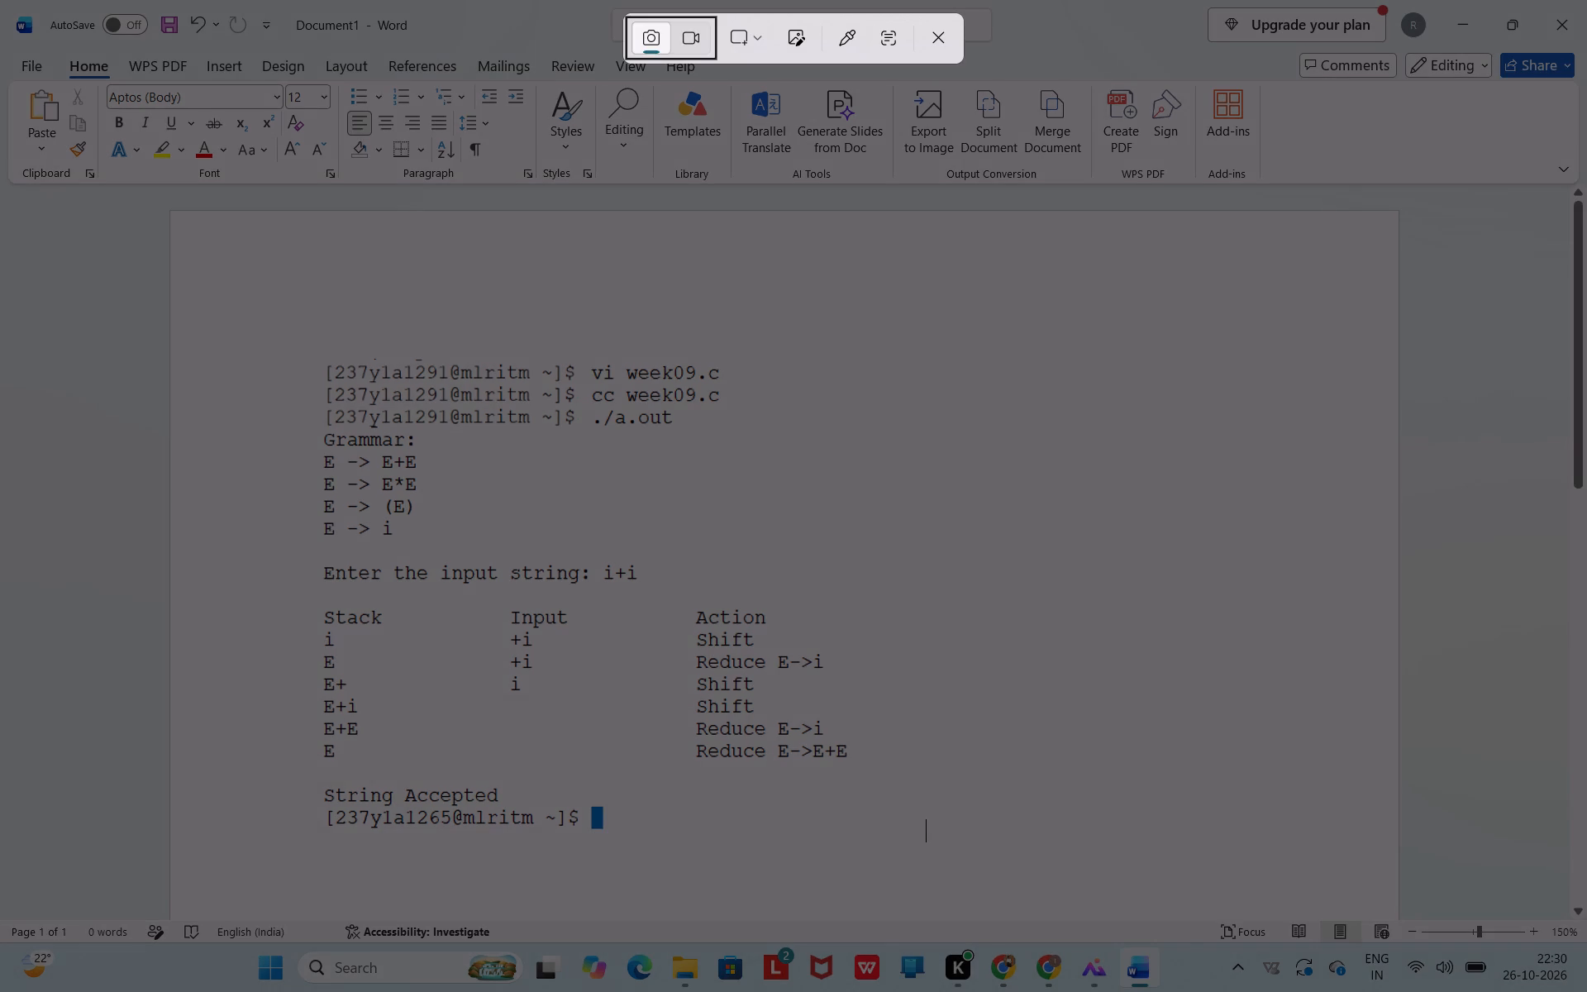
{"action": "left_click_drag", "start_coordinate": [317, 346], "coordinate": [683, 631]}
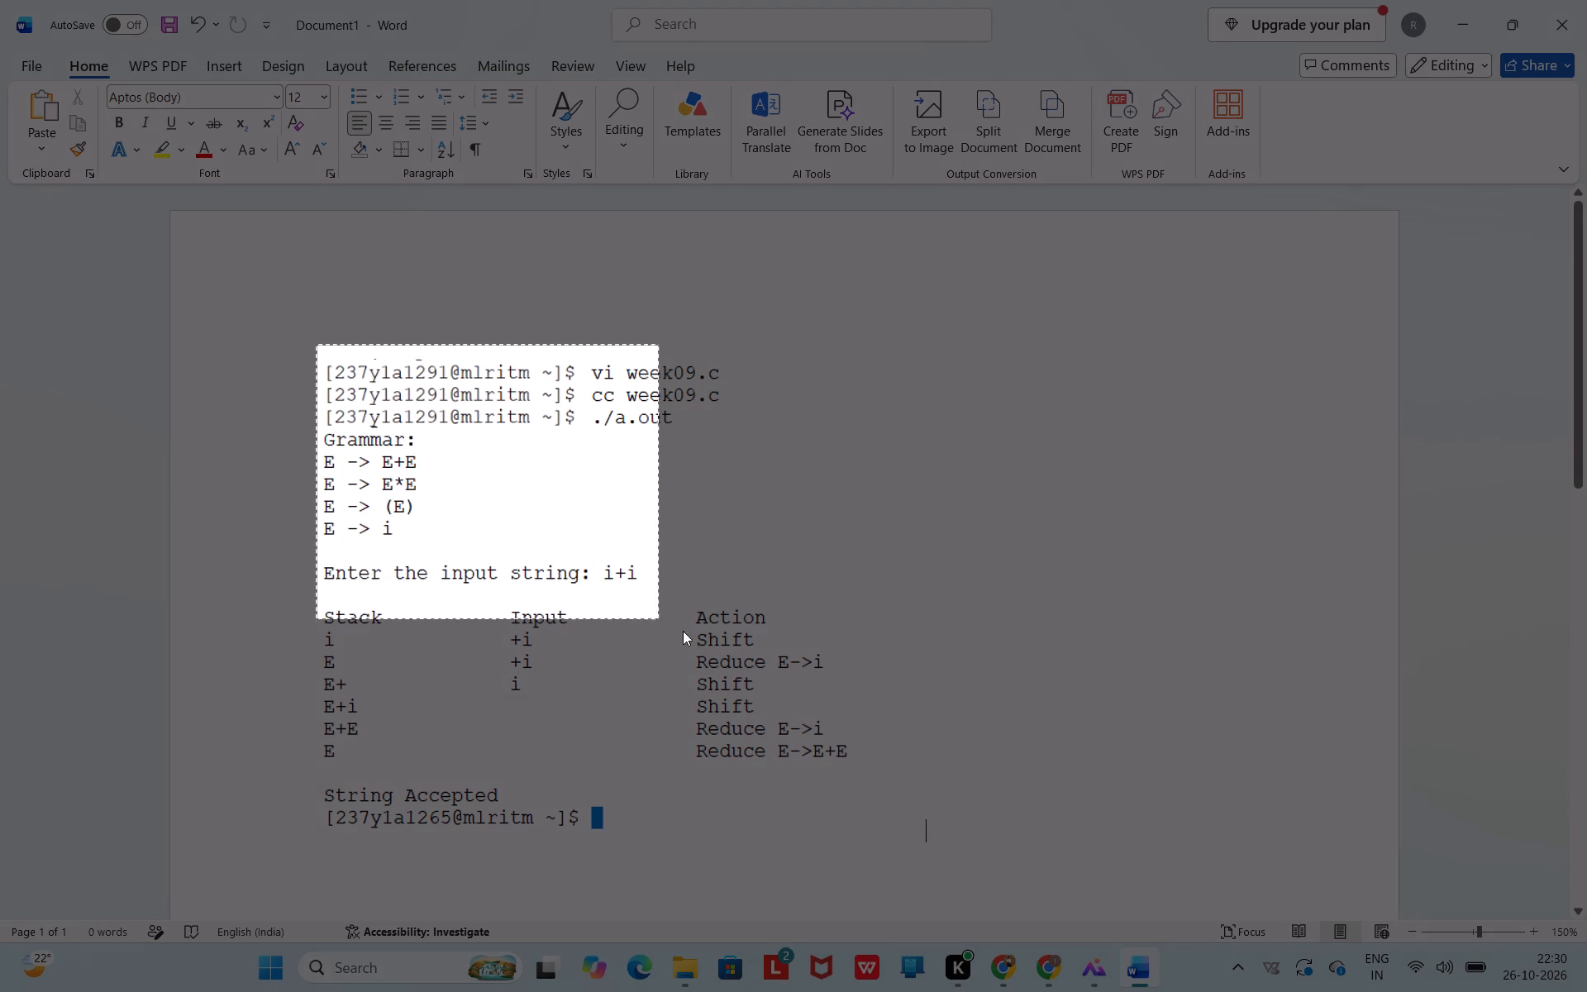
{"action": "left_click_drag", "start_coordinate": [683, 631], "coordinate": [933, 810]}
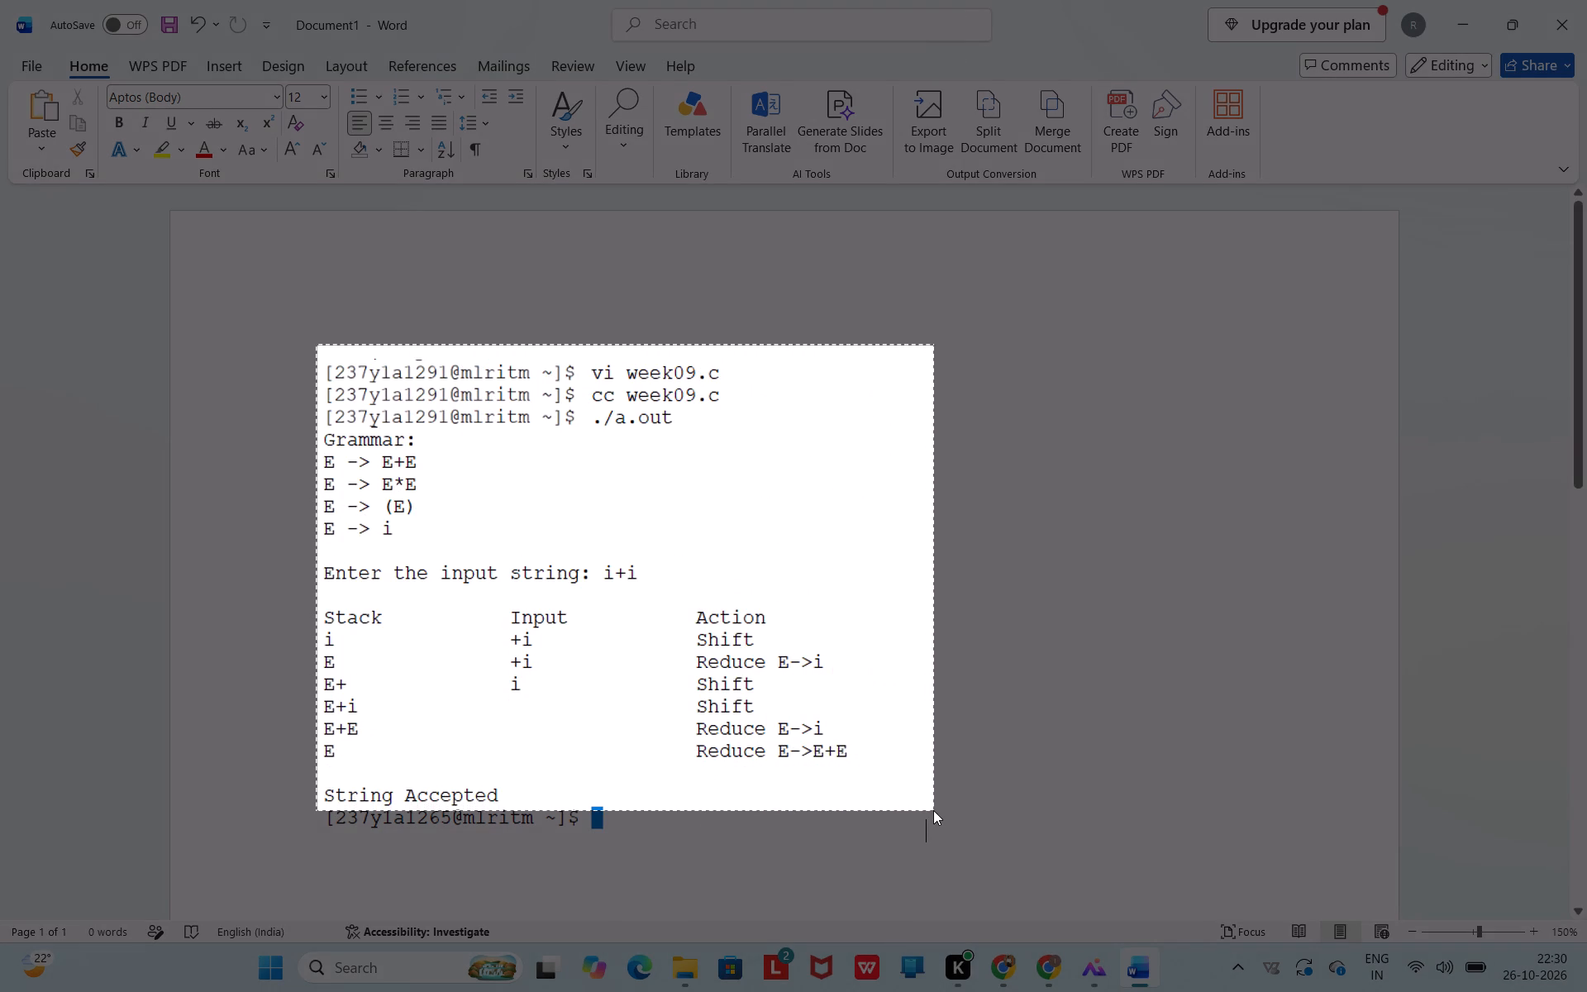
{"action": "left_click_drag", "start_coordinate": [933, 810], "coordinate": [912, 808]}
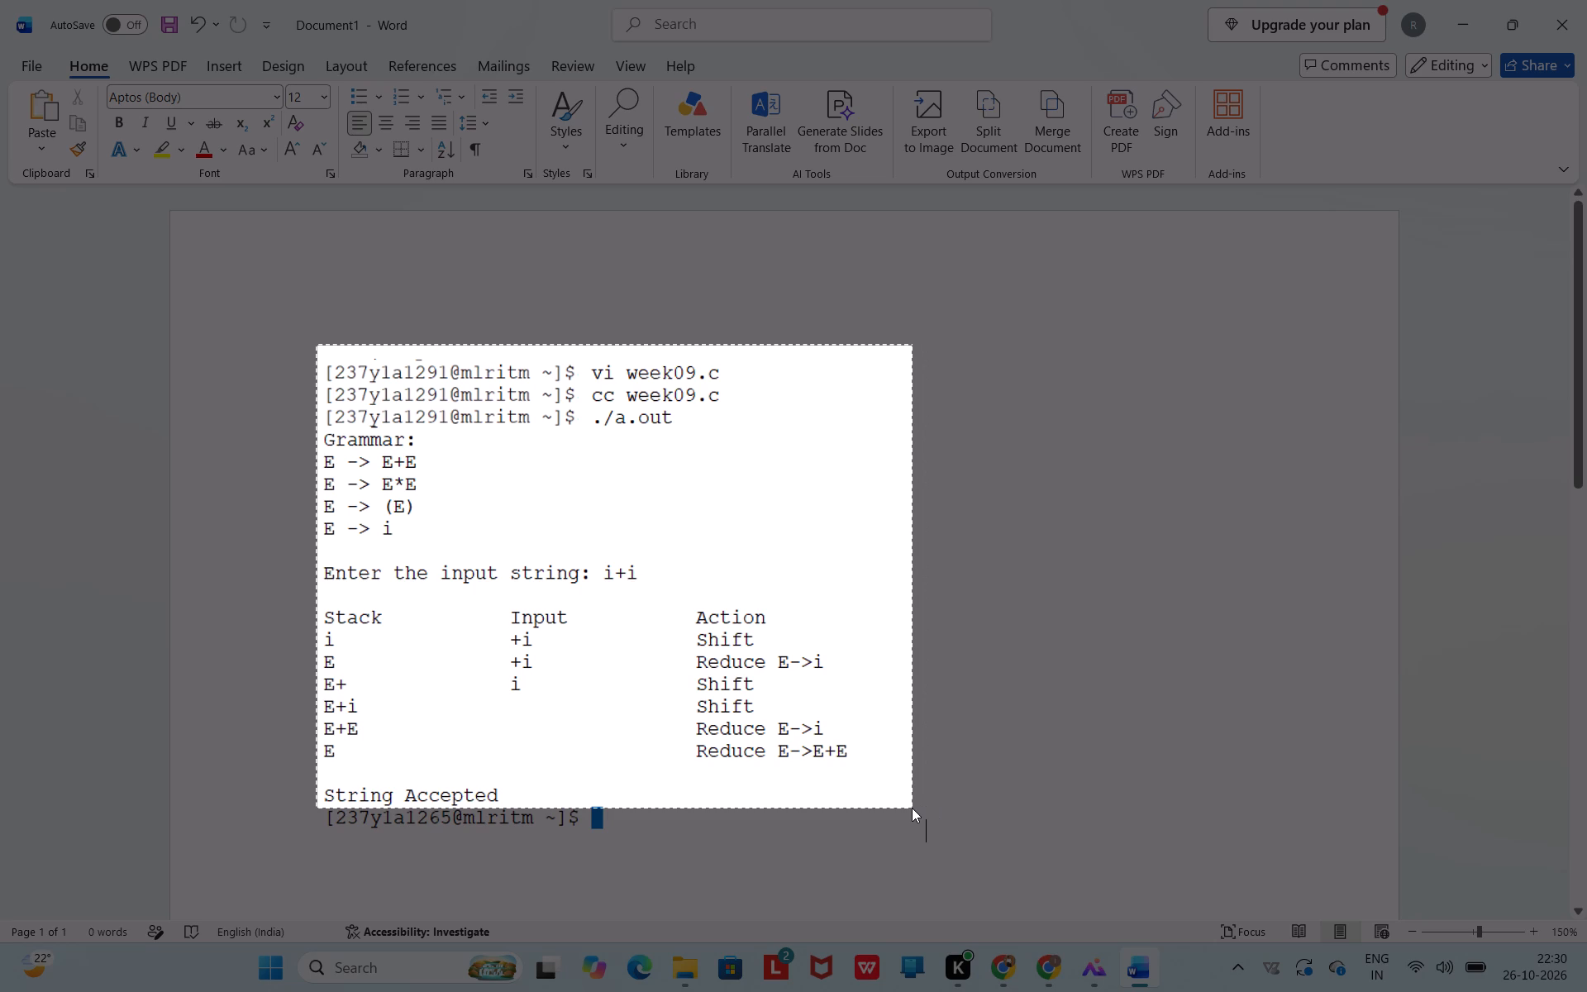
{"action": "left_click_drag", "start_coordinate": [912, 808], "coordinate": [906, 809]}
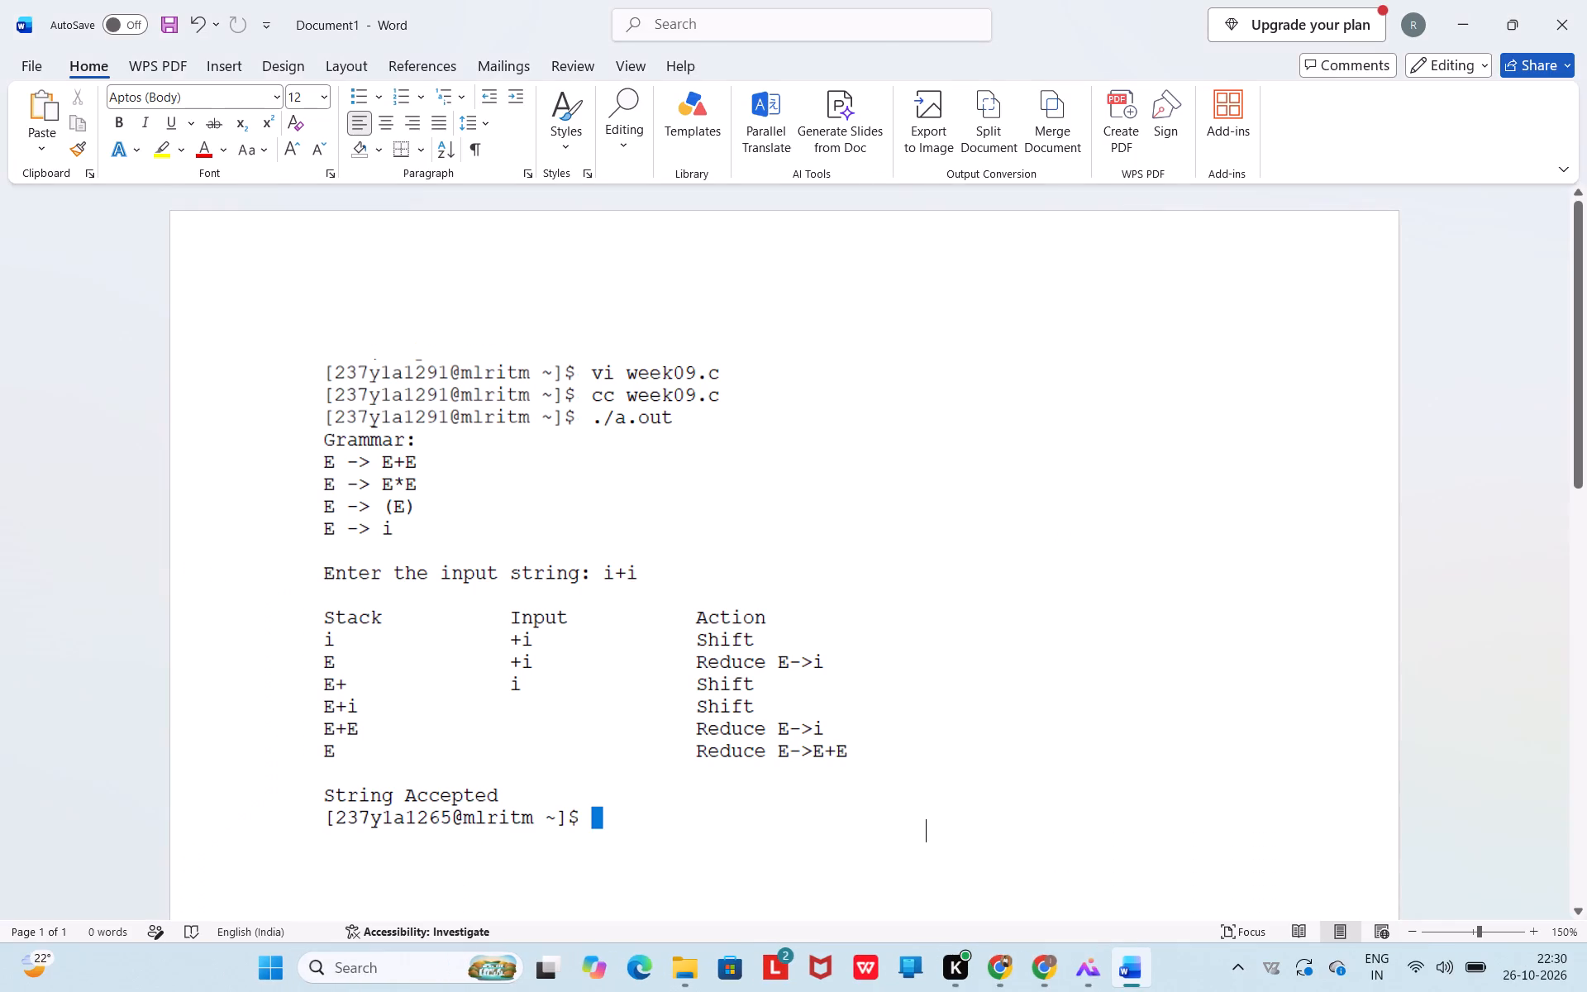
{"action": "left_click", "coordinate": [685, 972]}
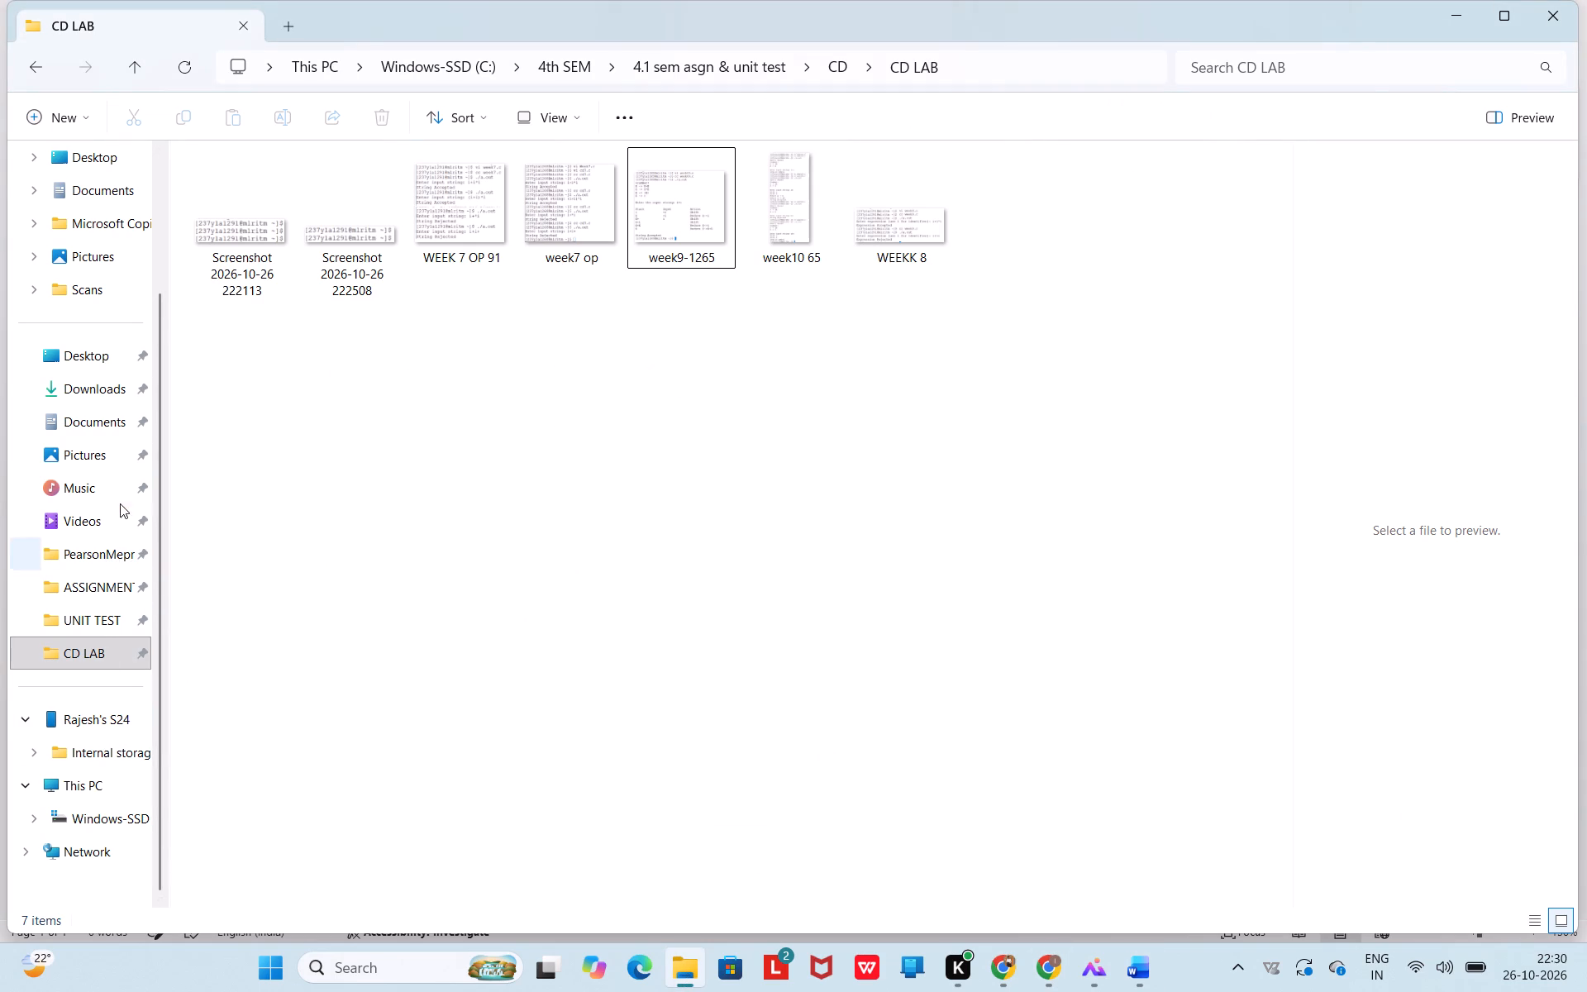
{"action": "left_click", "coordinate": [103, 465]}
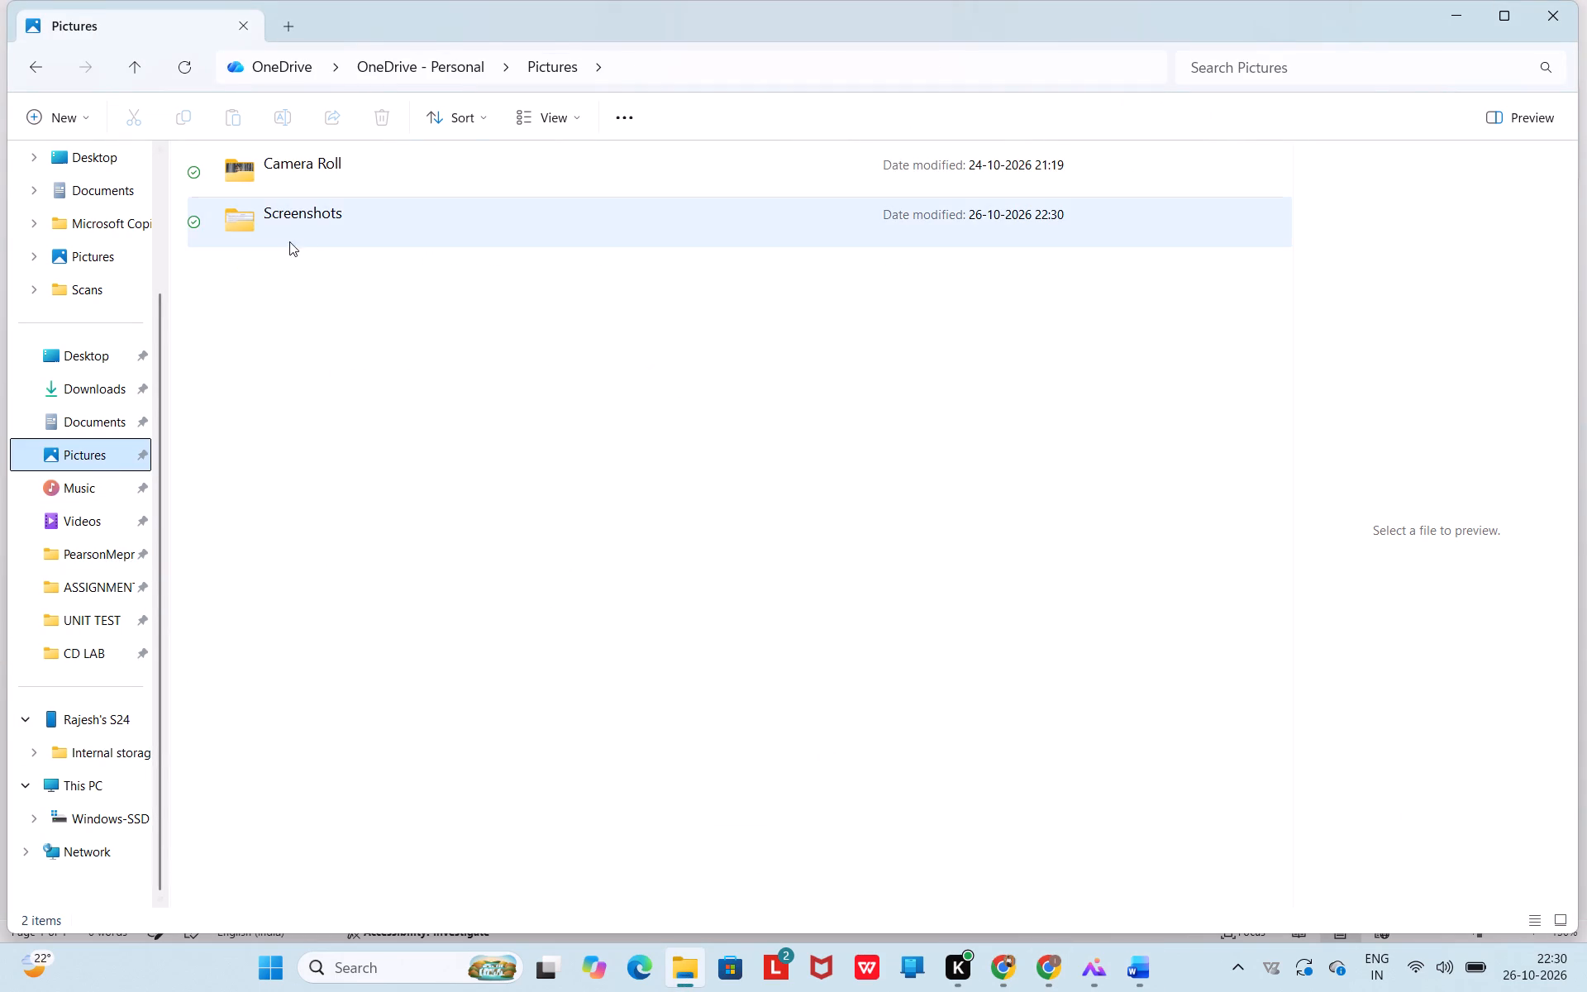
{"action": "double_click", "coordinate": [350, 220]}
{"action": "scroll", "coordinate": [707, 677], "scroll_direction": "down", "scroll_amount": 8}
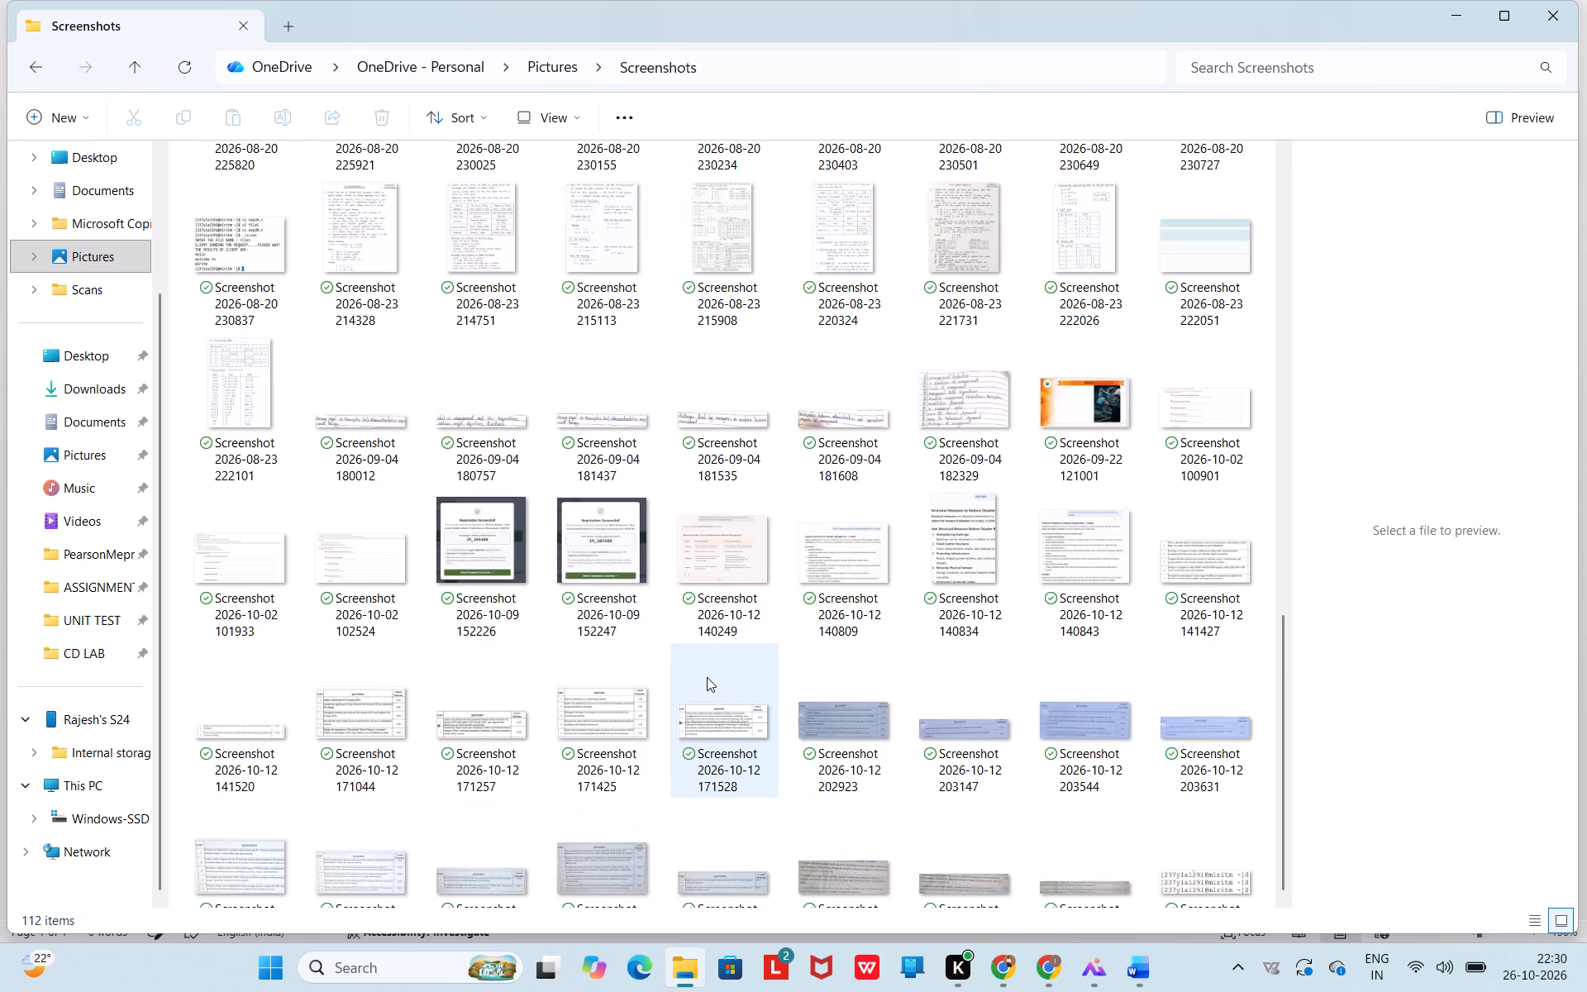
{"action": "scroll", "coordinate": [707, 677], "scroll_direction": "down", "scroll_amount": 8}
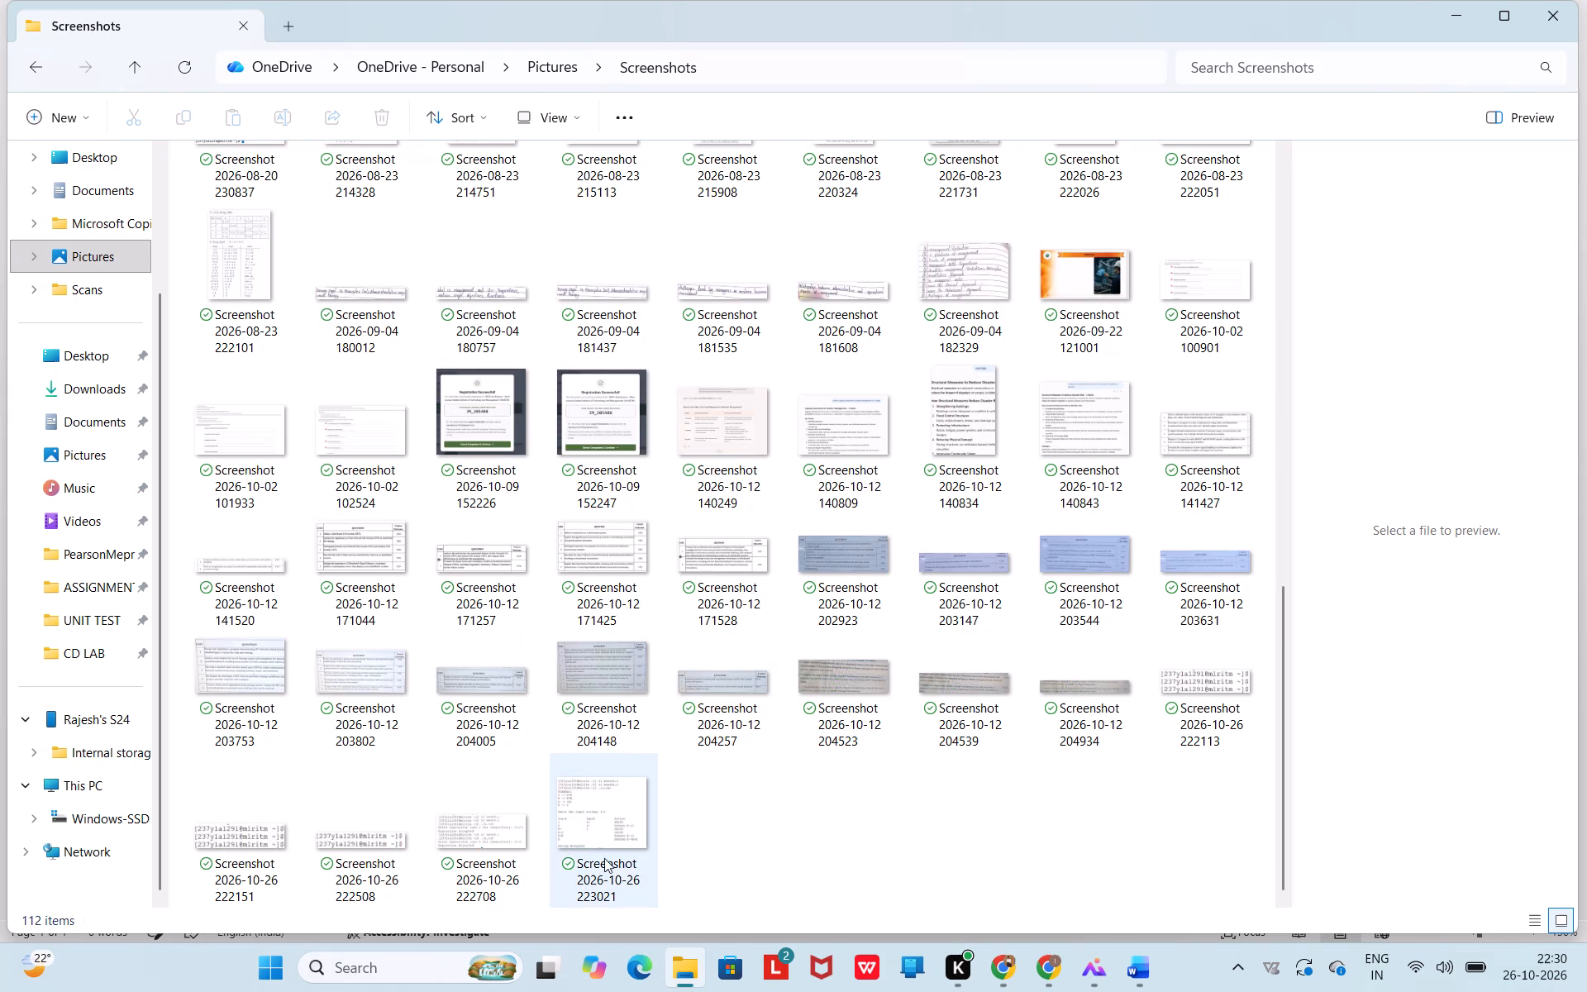
{"action": "left_click", "coordinate": [617, 818]}
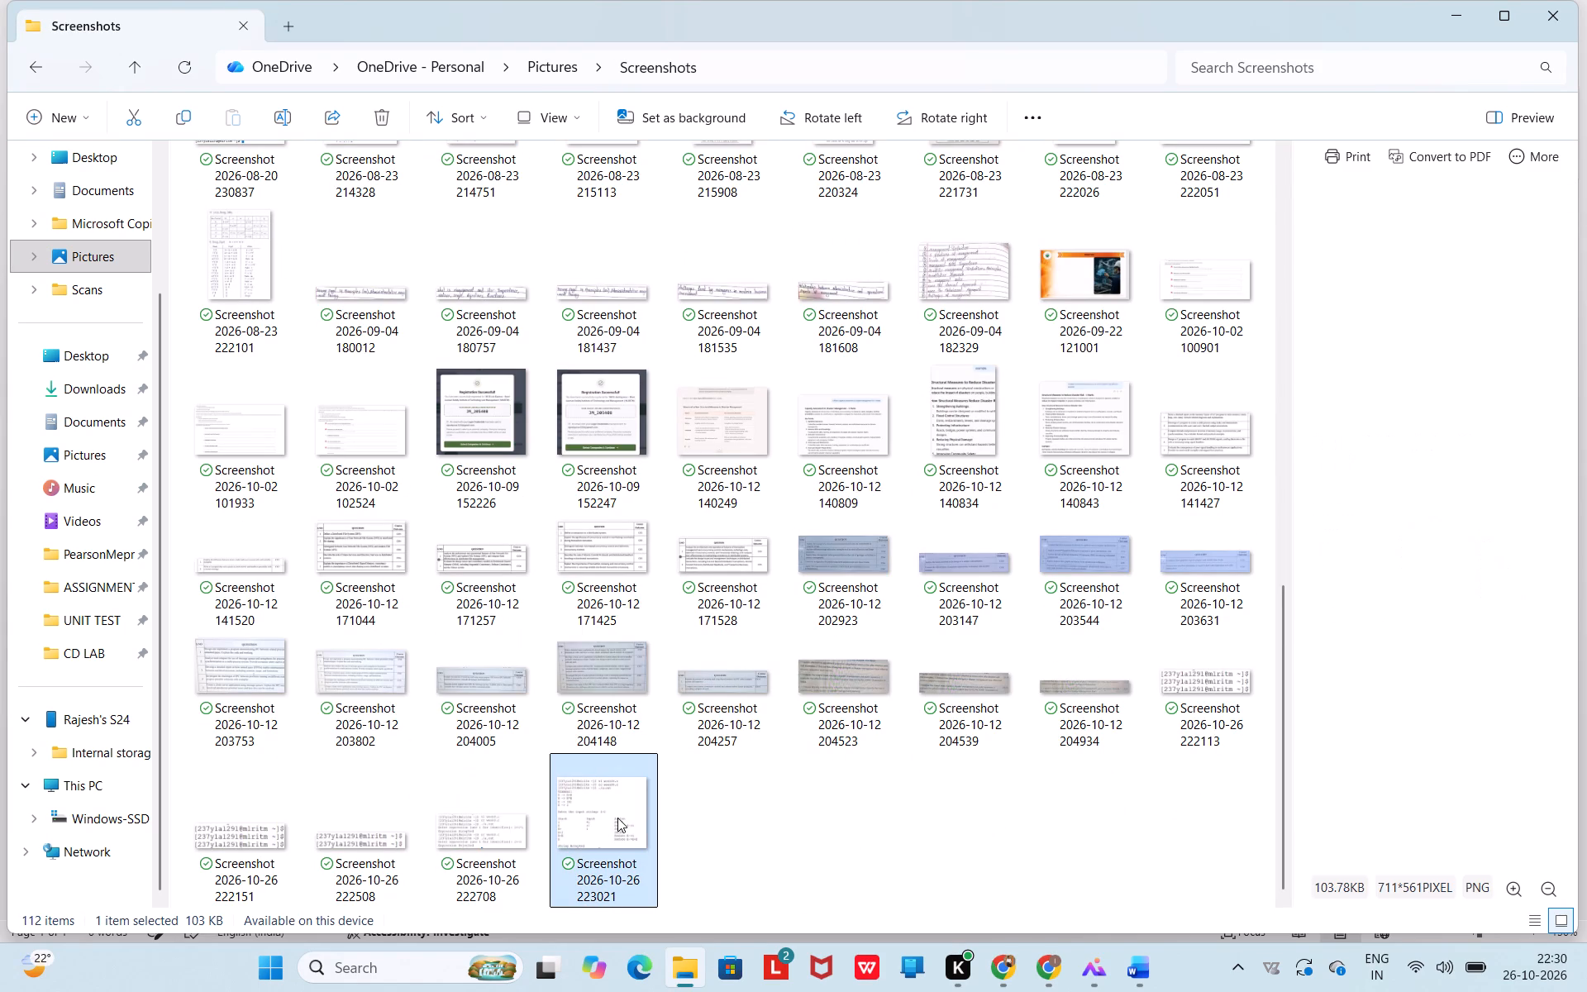
{"action": "left_click", "coordinate": [186, 118]}
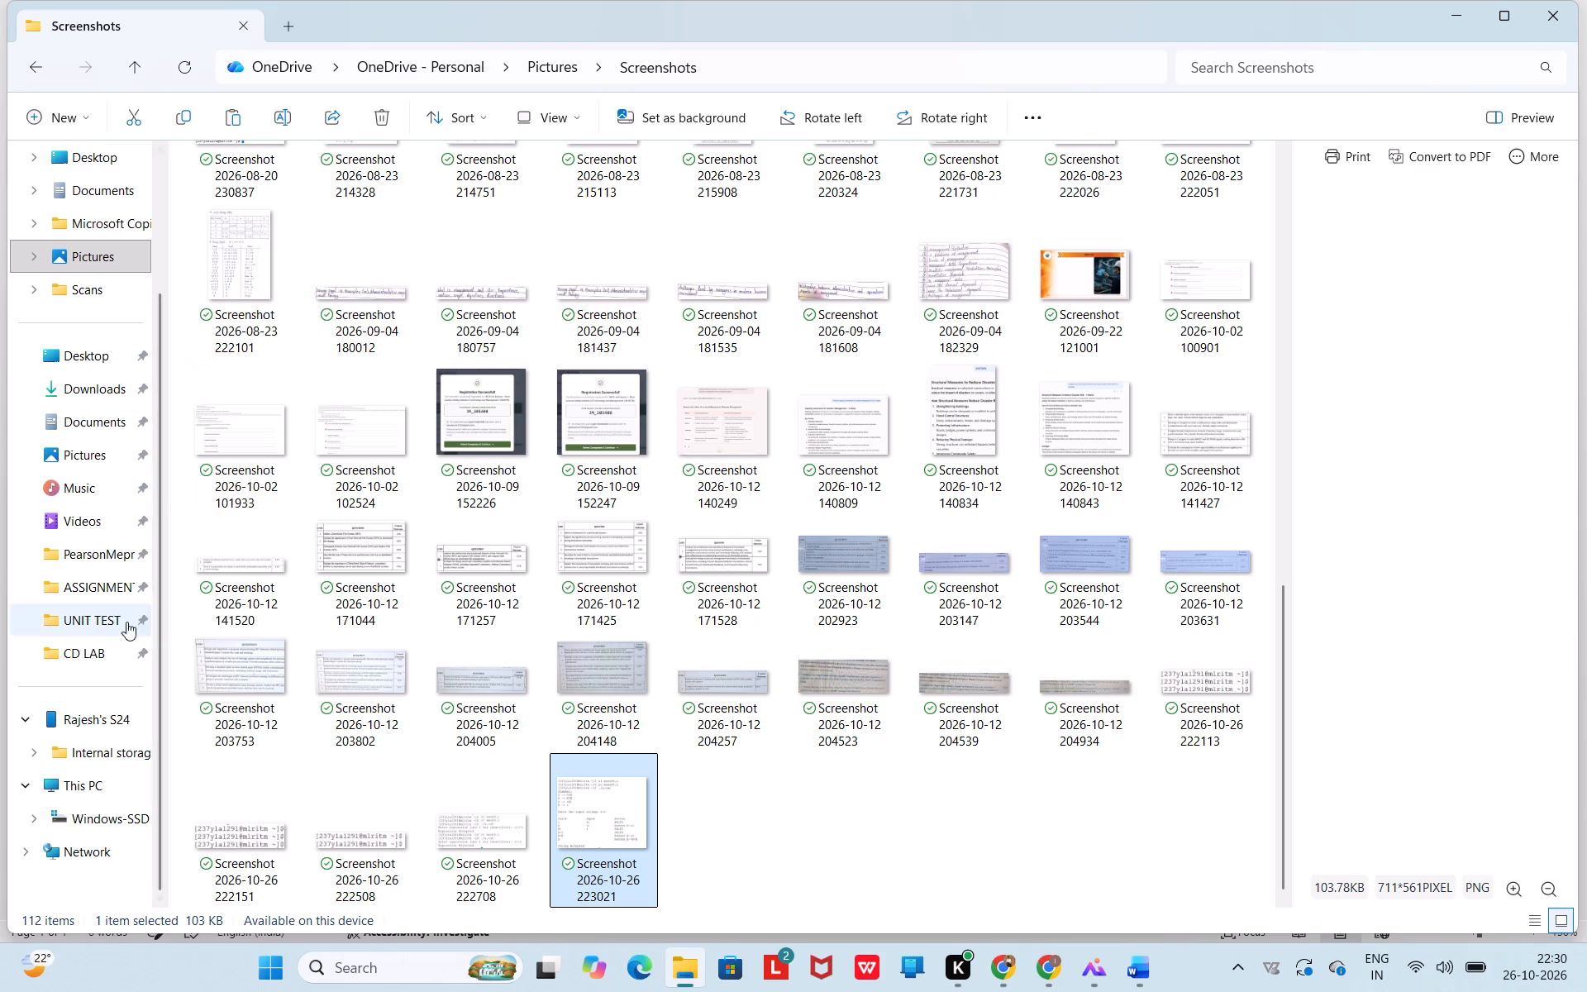
{"action": "left_click", "coordinate": [107, 646]}
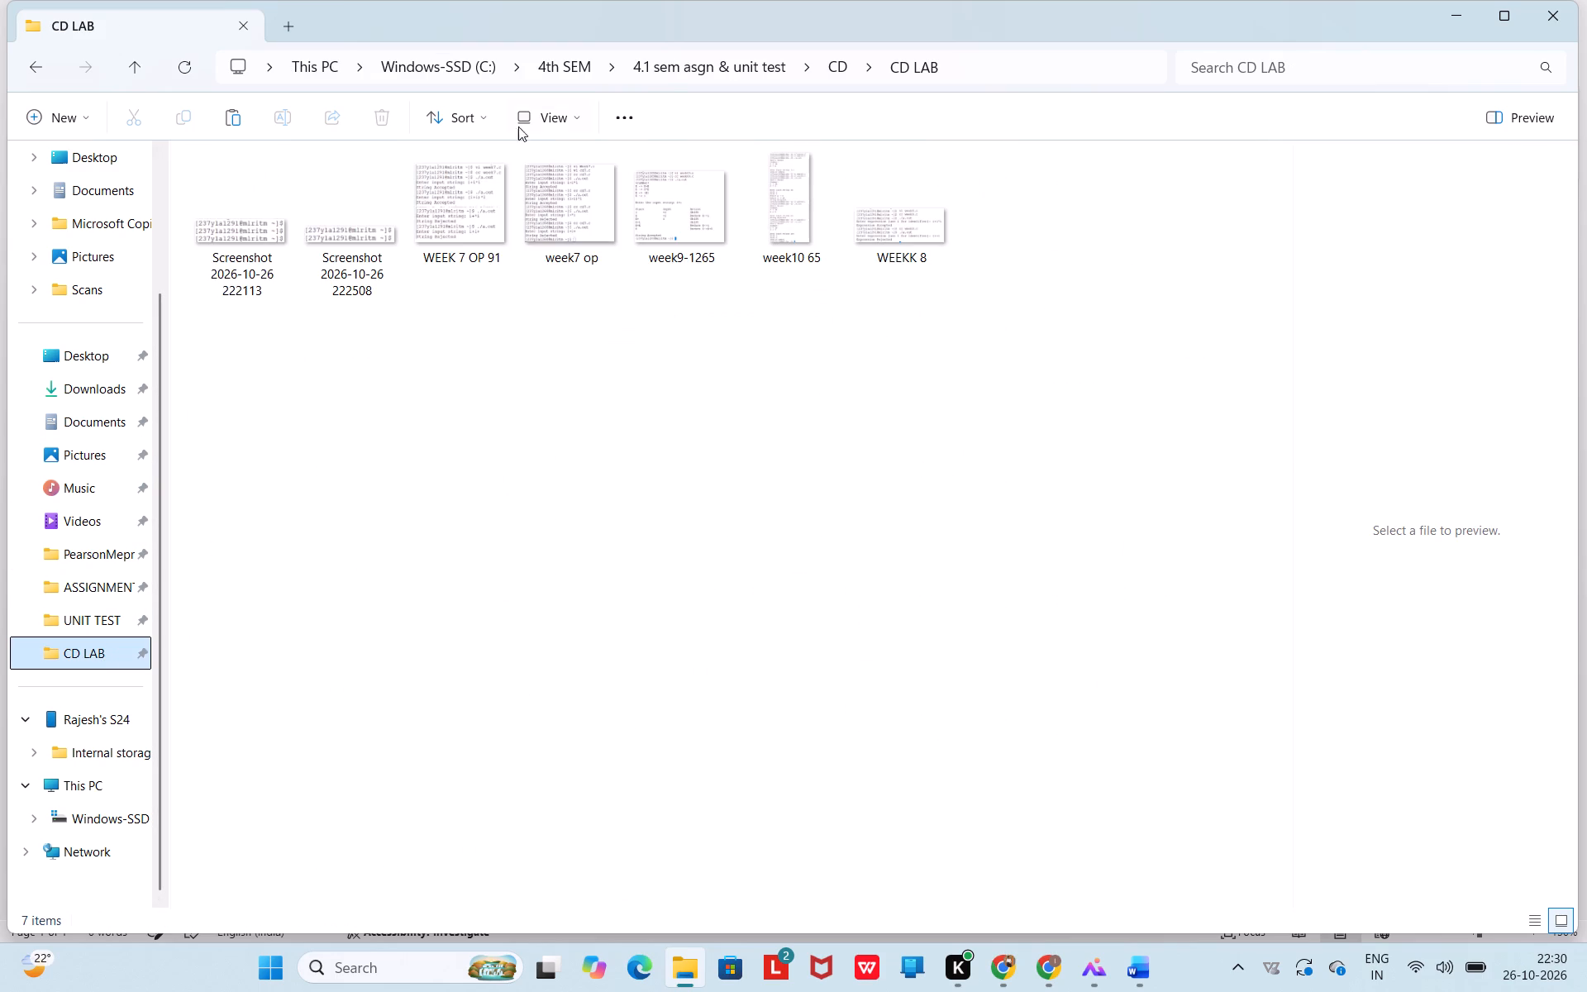
{"action": "left_click", "coordinate": [233, 119]}
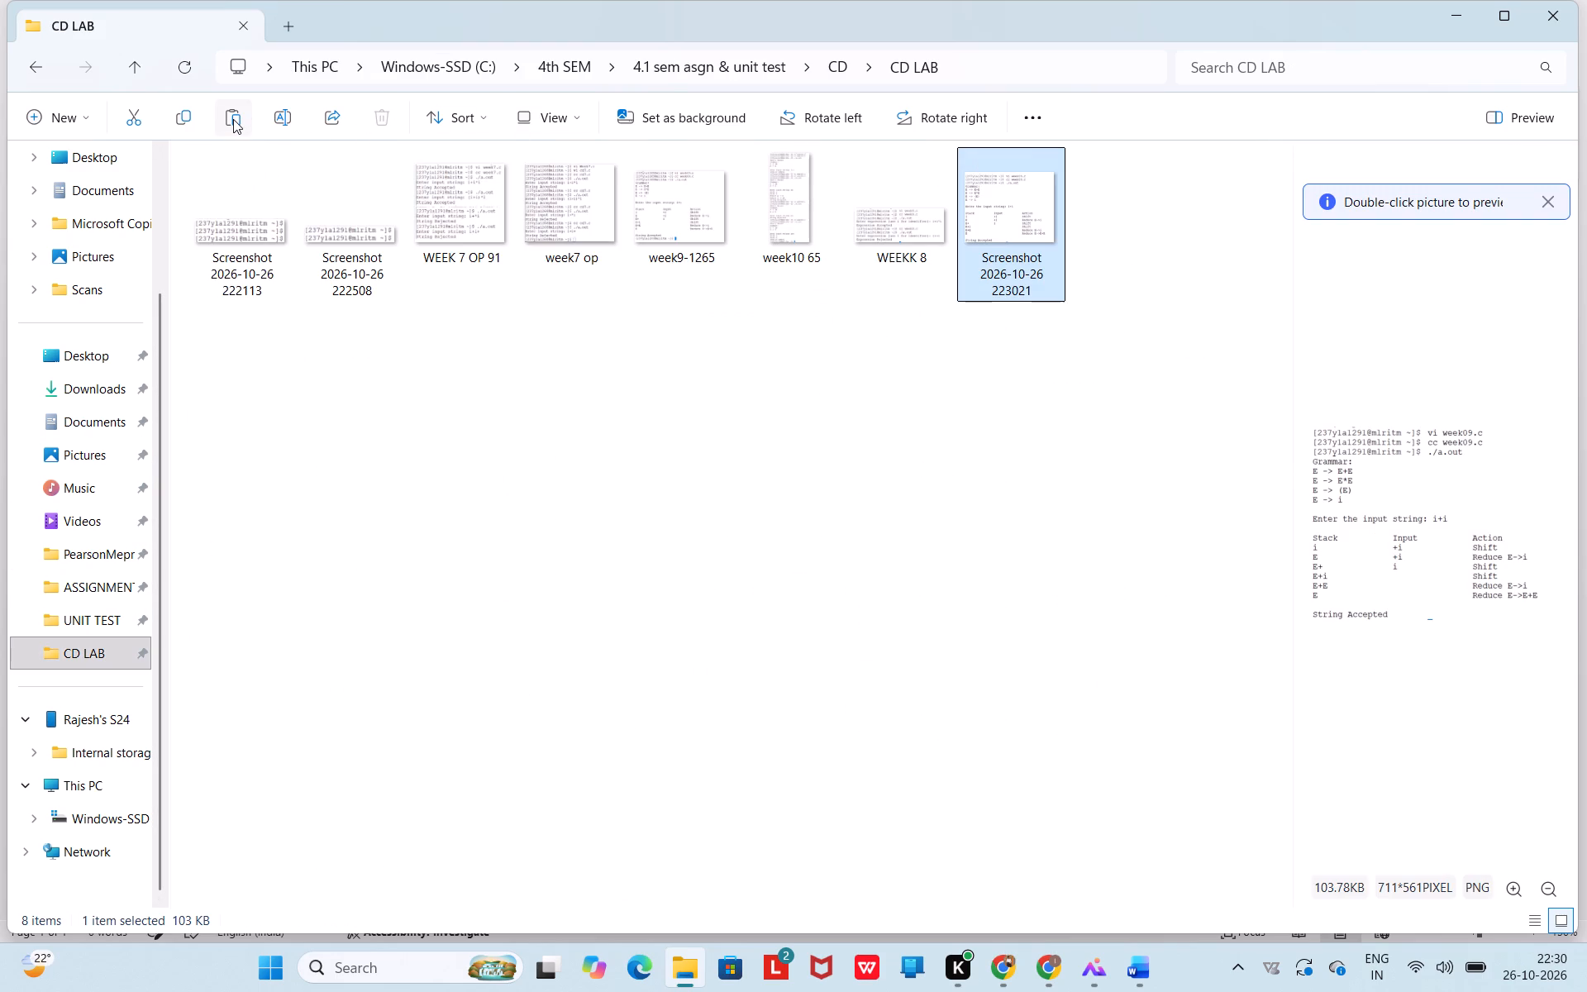
Rename the pasted screenshot in CD LAB as WEEK 9.
{"action": "left_click", "coordinate": [1027, 269]}
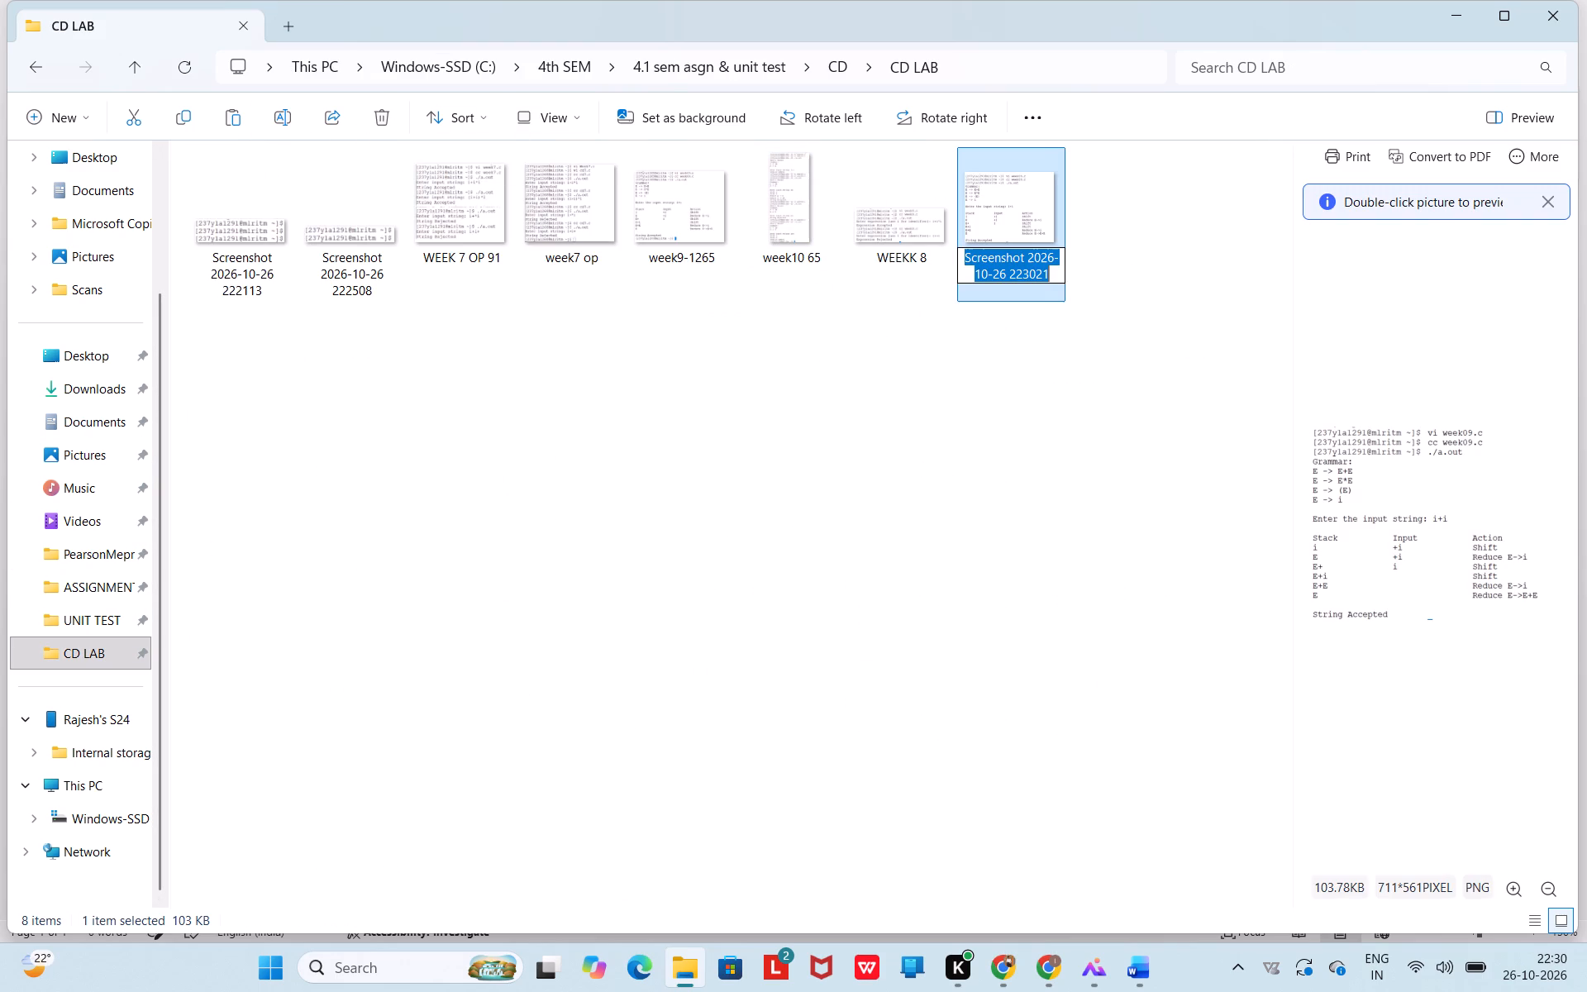
{"action": "key", "text": "BackSpace"}
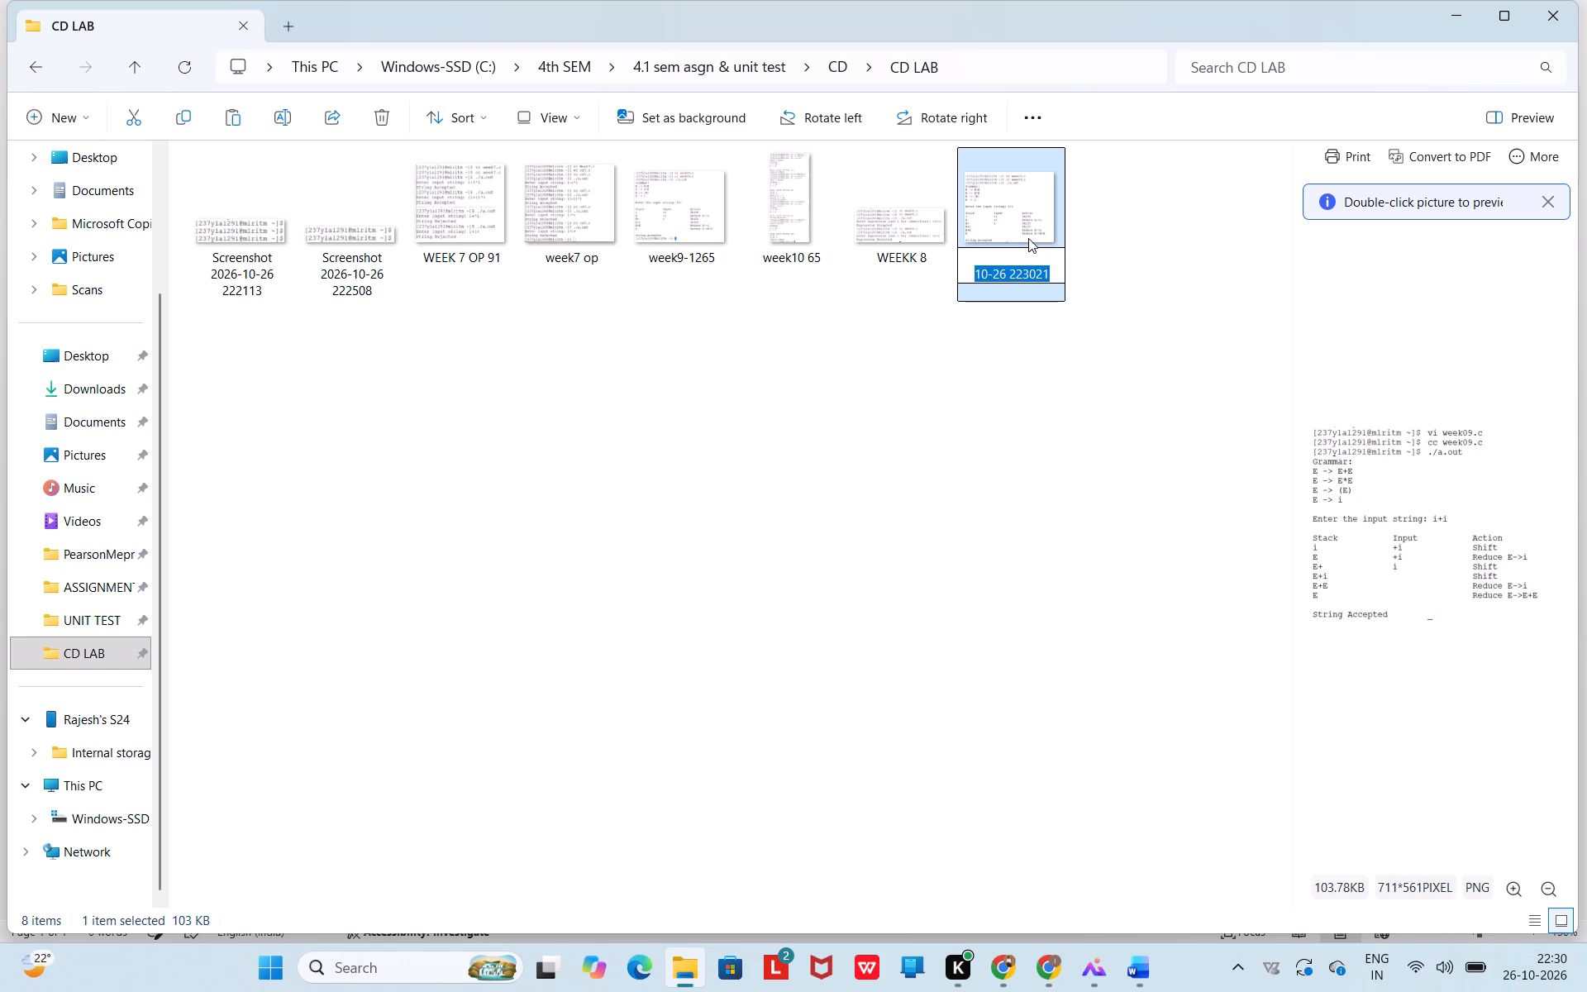
{"action": "type", "text": "WEEK"}
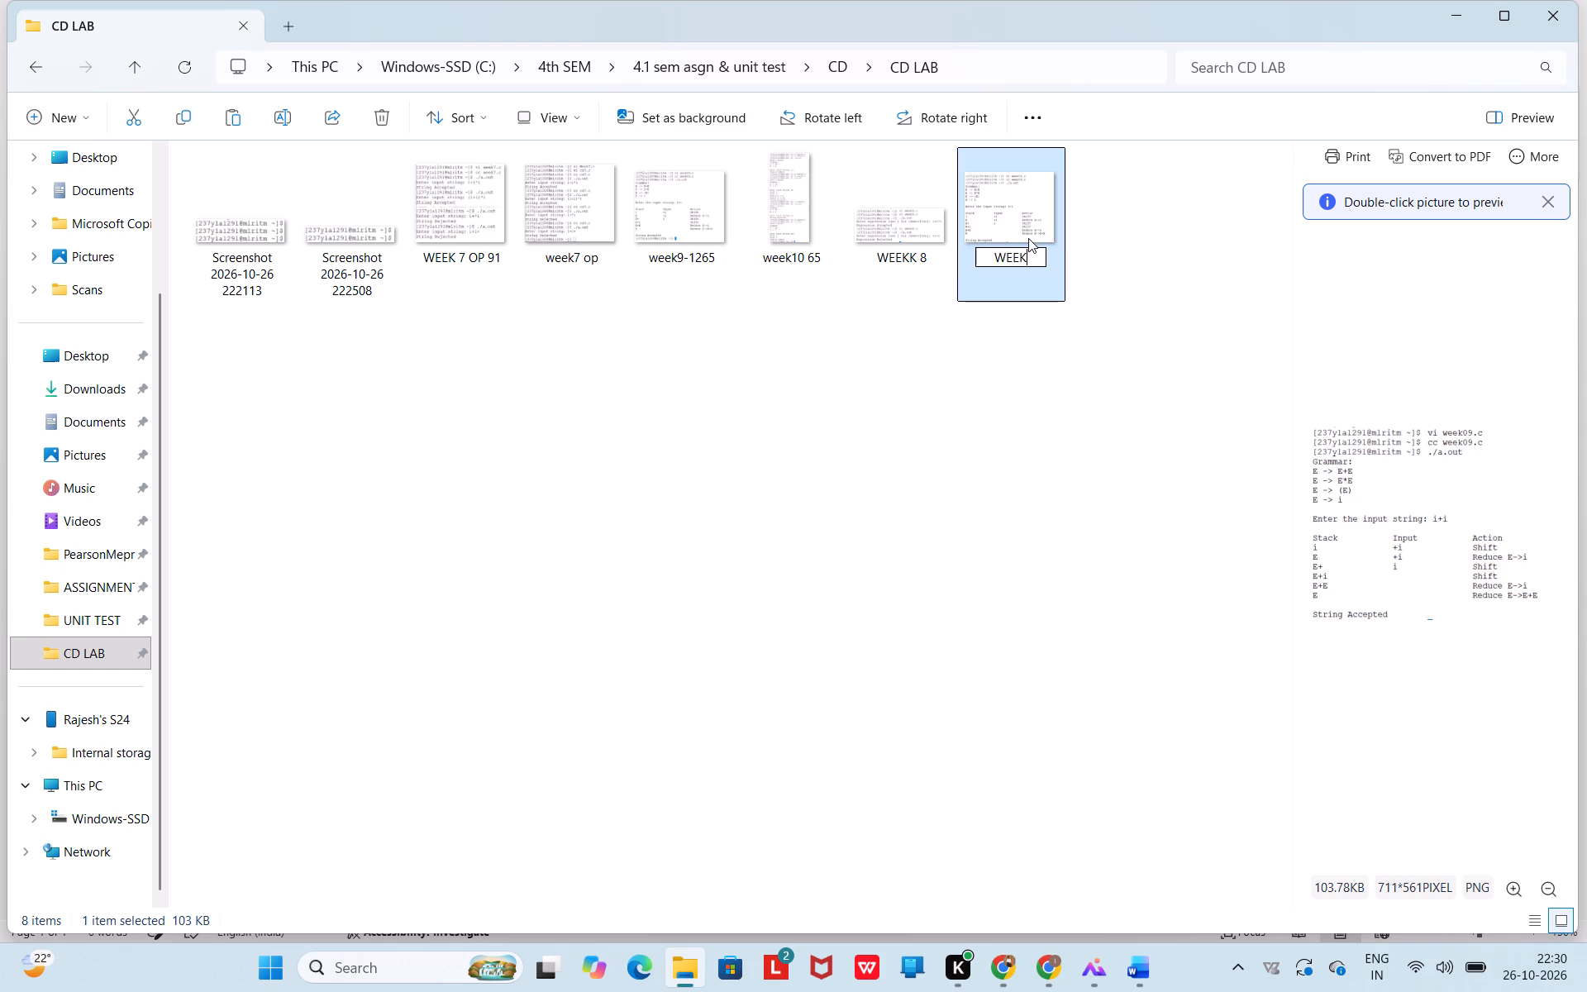
{"action": "key", "text": "space"}
{"action": "key", "text": "9"}
{"action": "left_click", "coordinate": [1096, 515]}
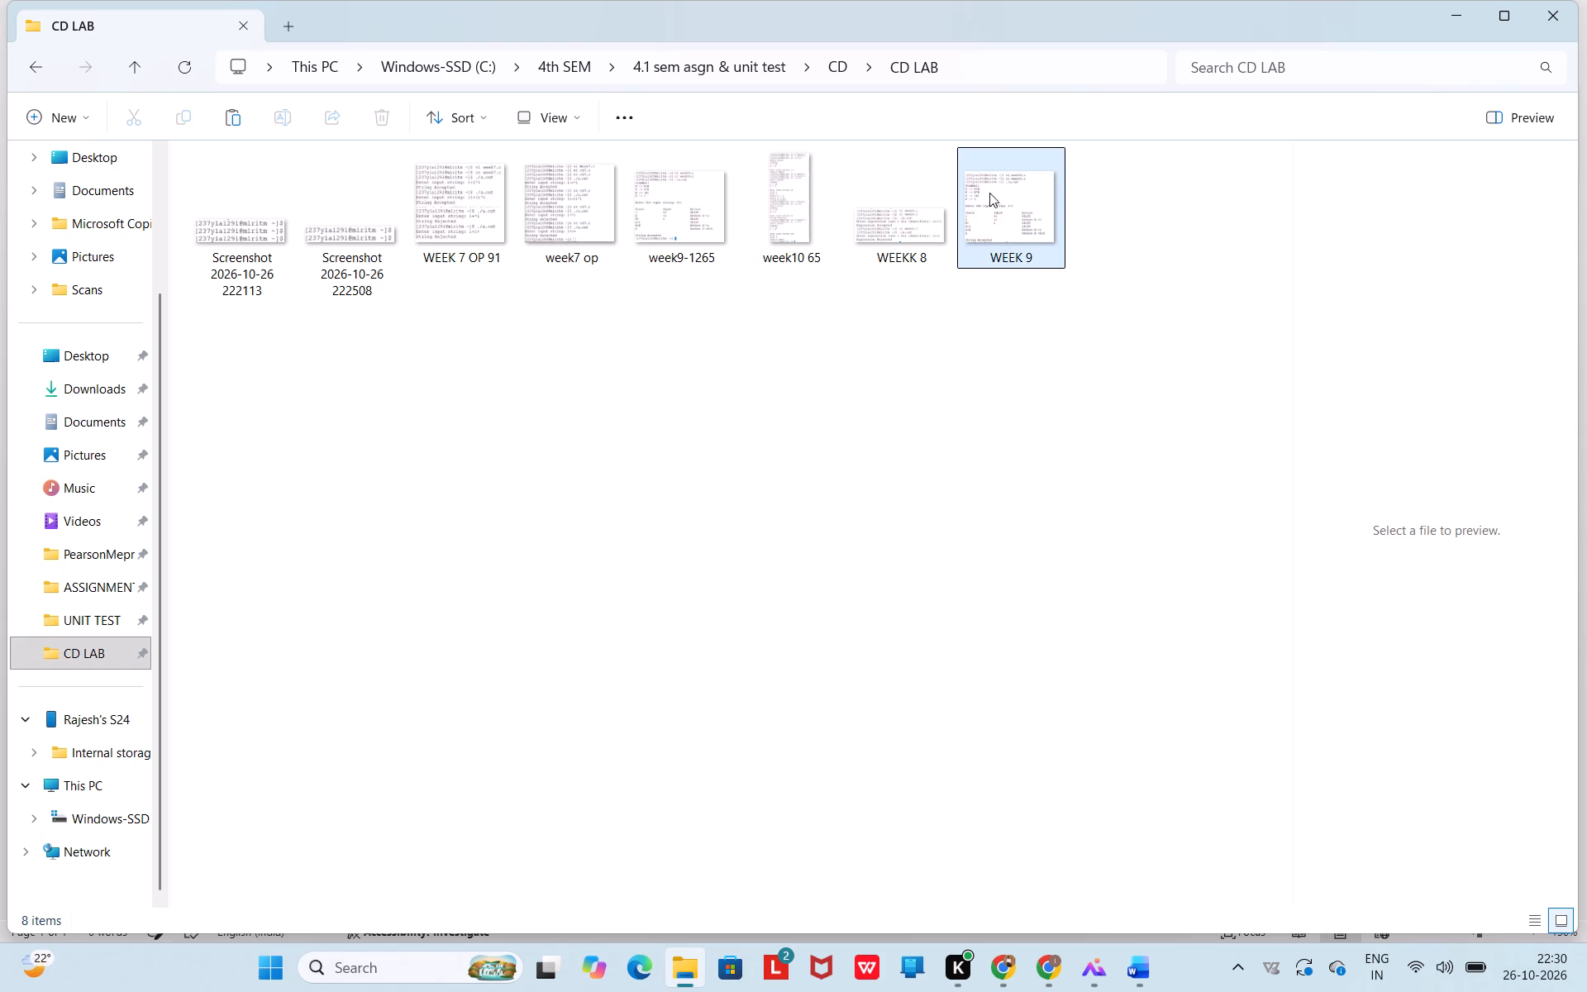
Open the WEEK 9 picture to check the composed output, and close the viewer.
{"action": "double_click", "coordinate": [987, 193]}
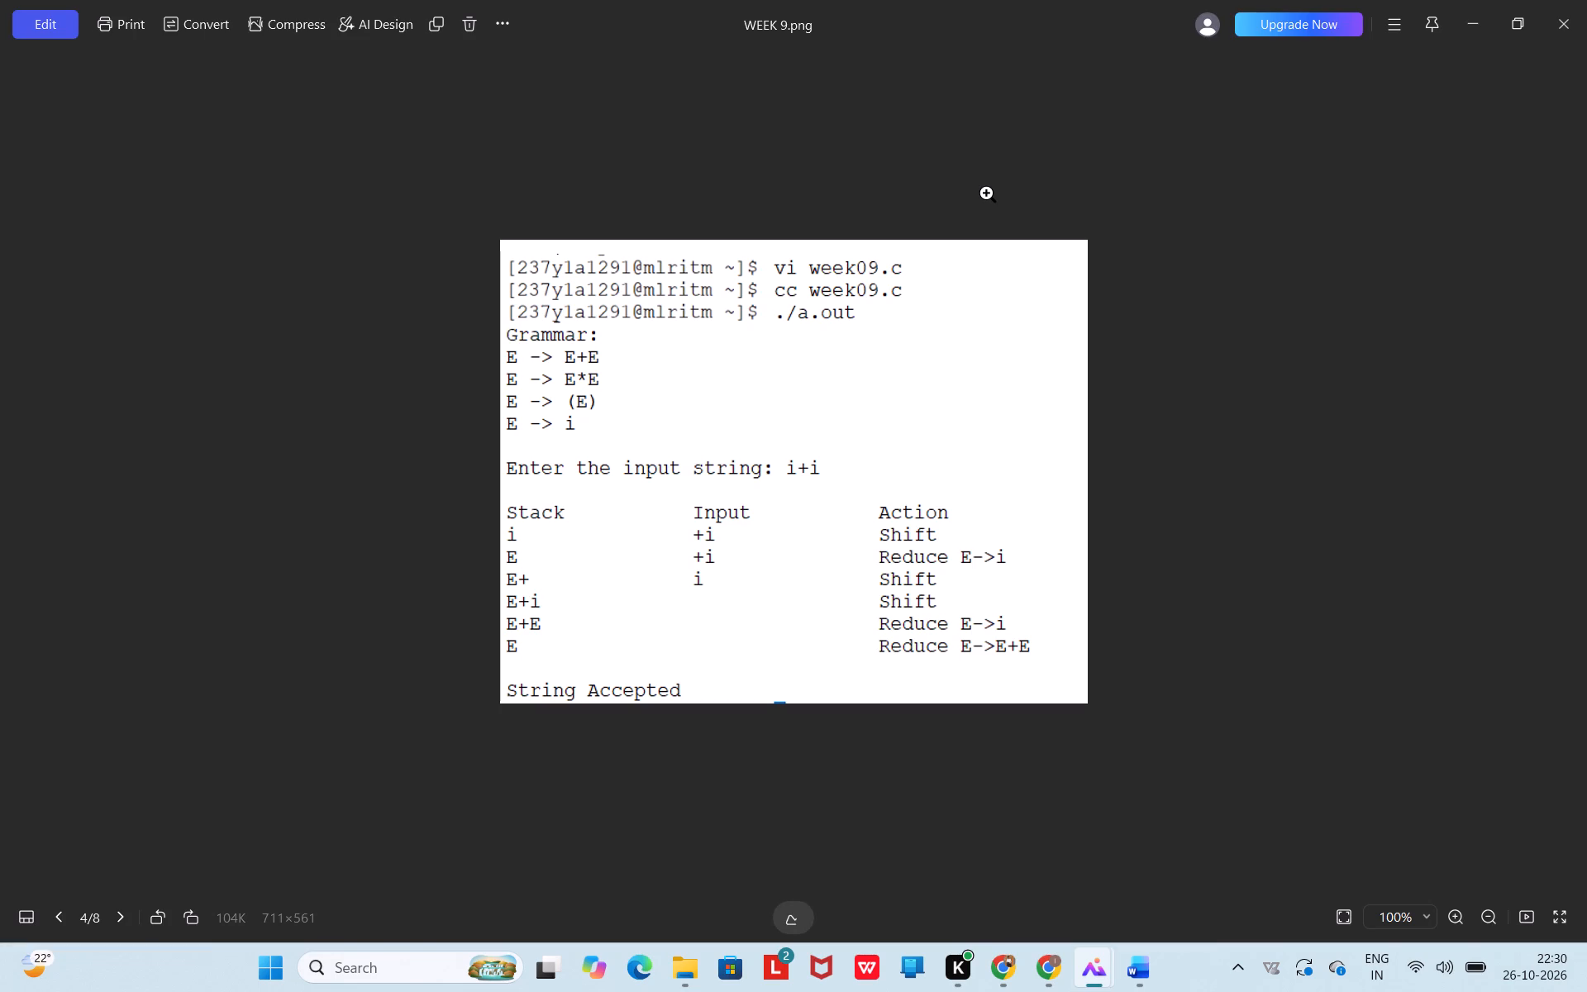
{"action": "left_click", "coordinate": [445, 378]}
{"action": "left_click", "coordinate": [1556, 18]}
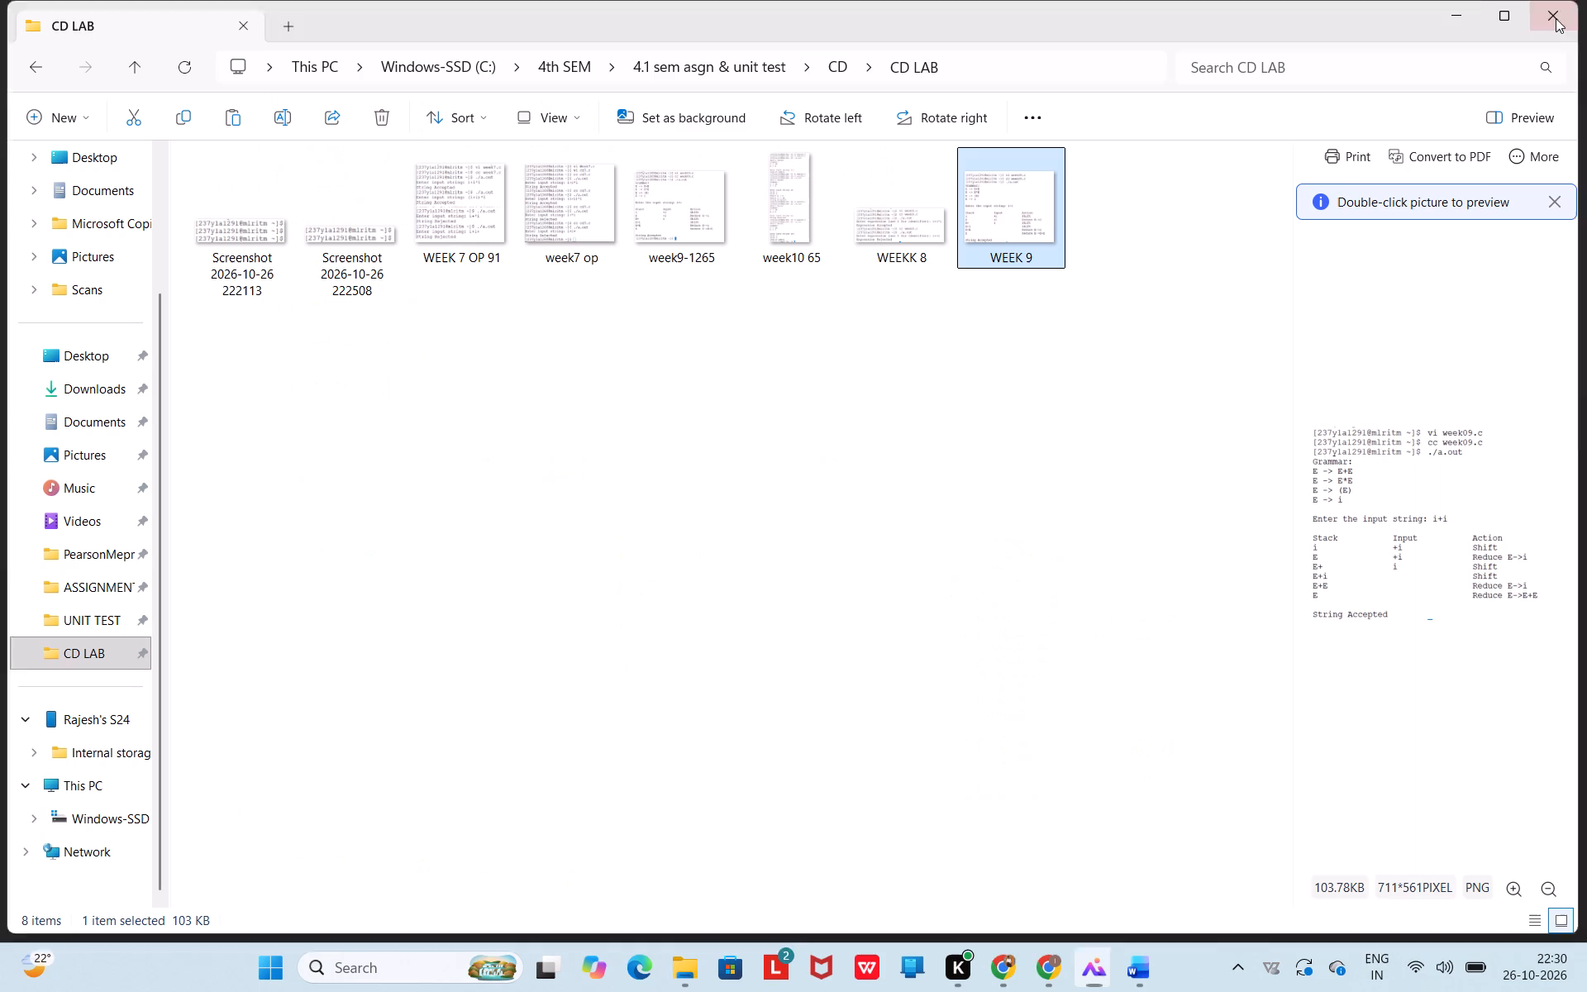
Delete the original week9-1265 picture from the CD LAB folder.
{"action": "left_click", "coordinate": [658, 217]}
{"action": "left_click", "coordinate": [370, 111]}
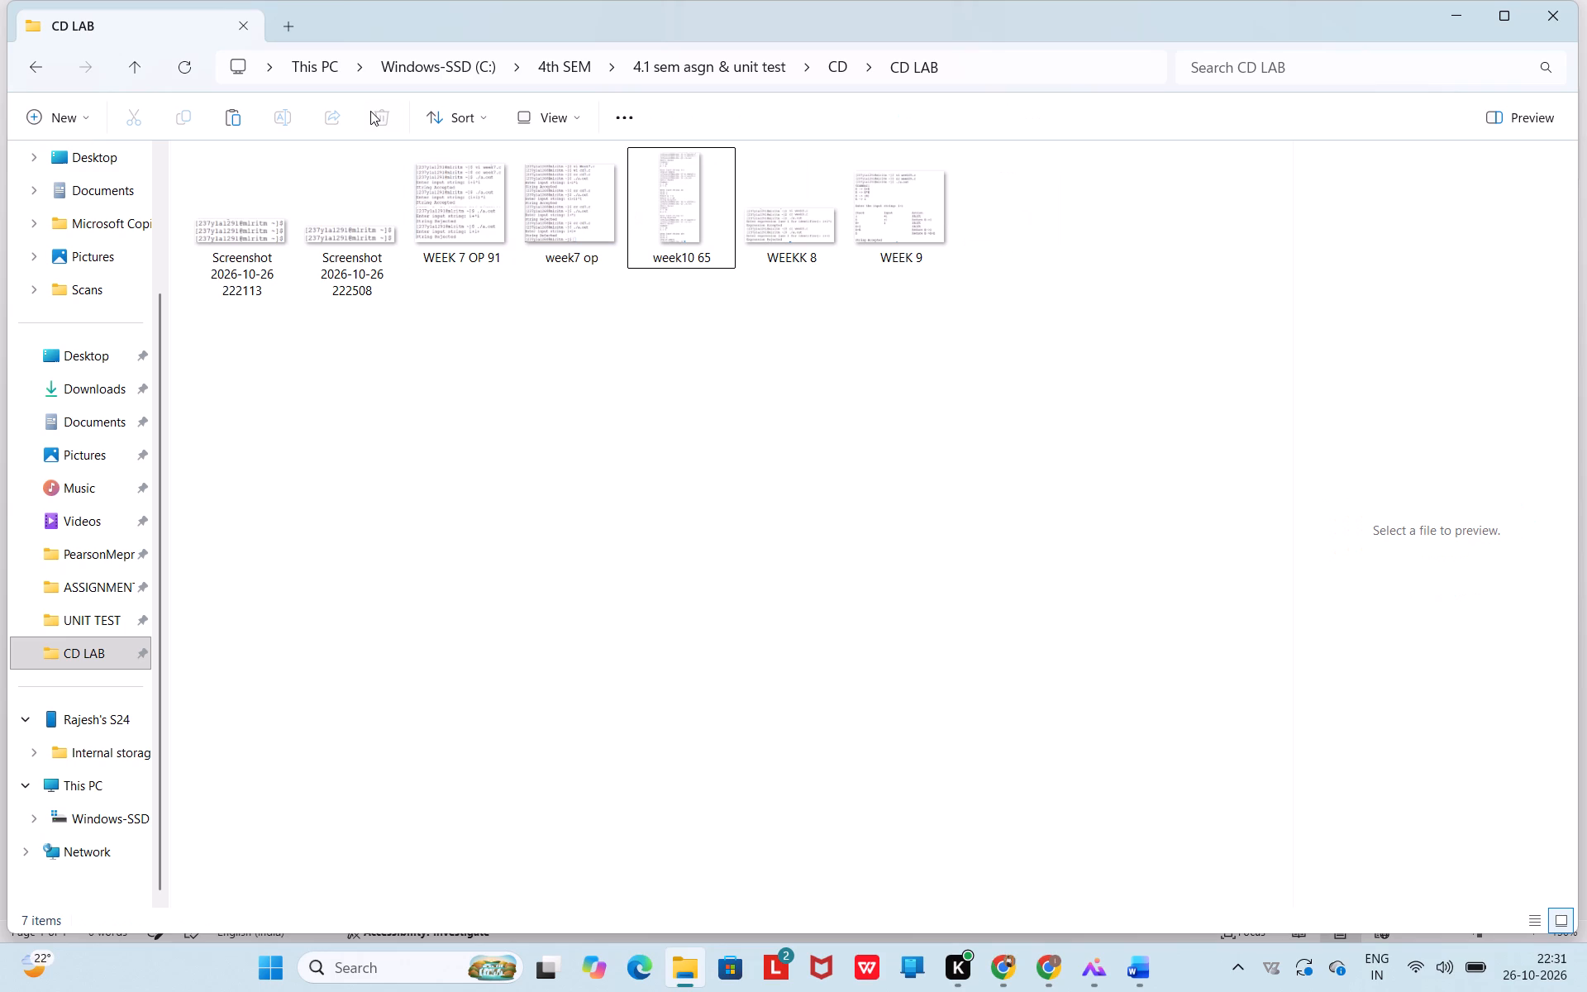
Open the week10 65 picture to examine its prompts and output, and close the viewer.
{"action": "double_click", "coordinate": [693, 191]}
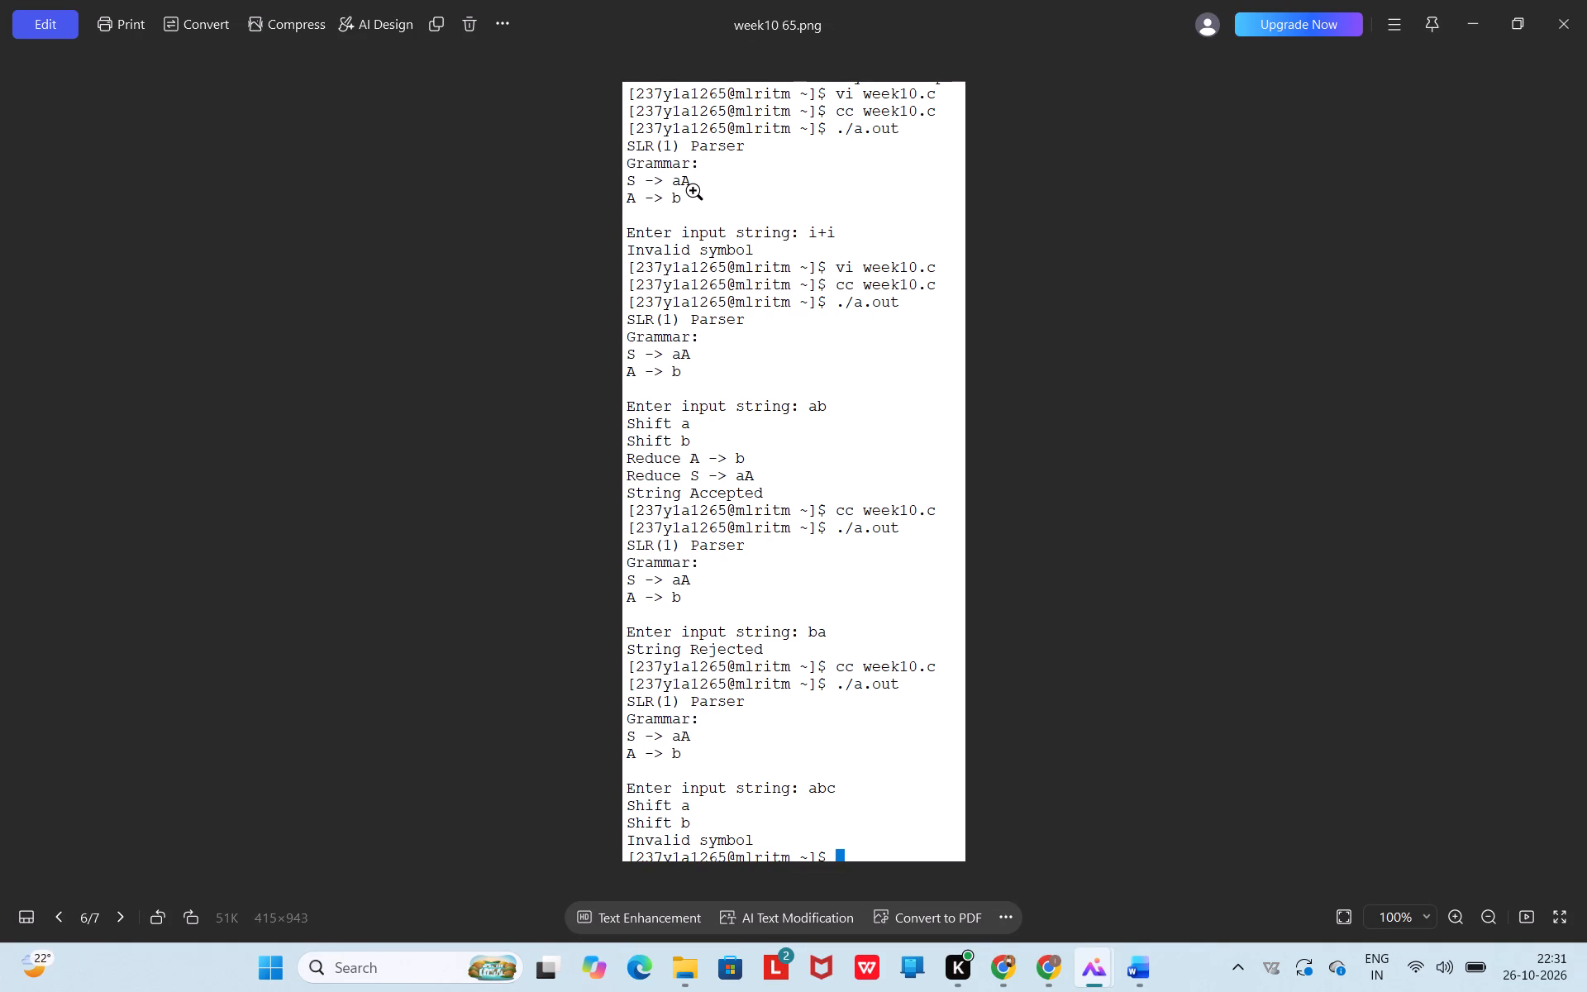
{"action": "left_click", "coordinate": [1566, 12]}
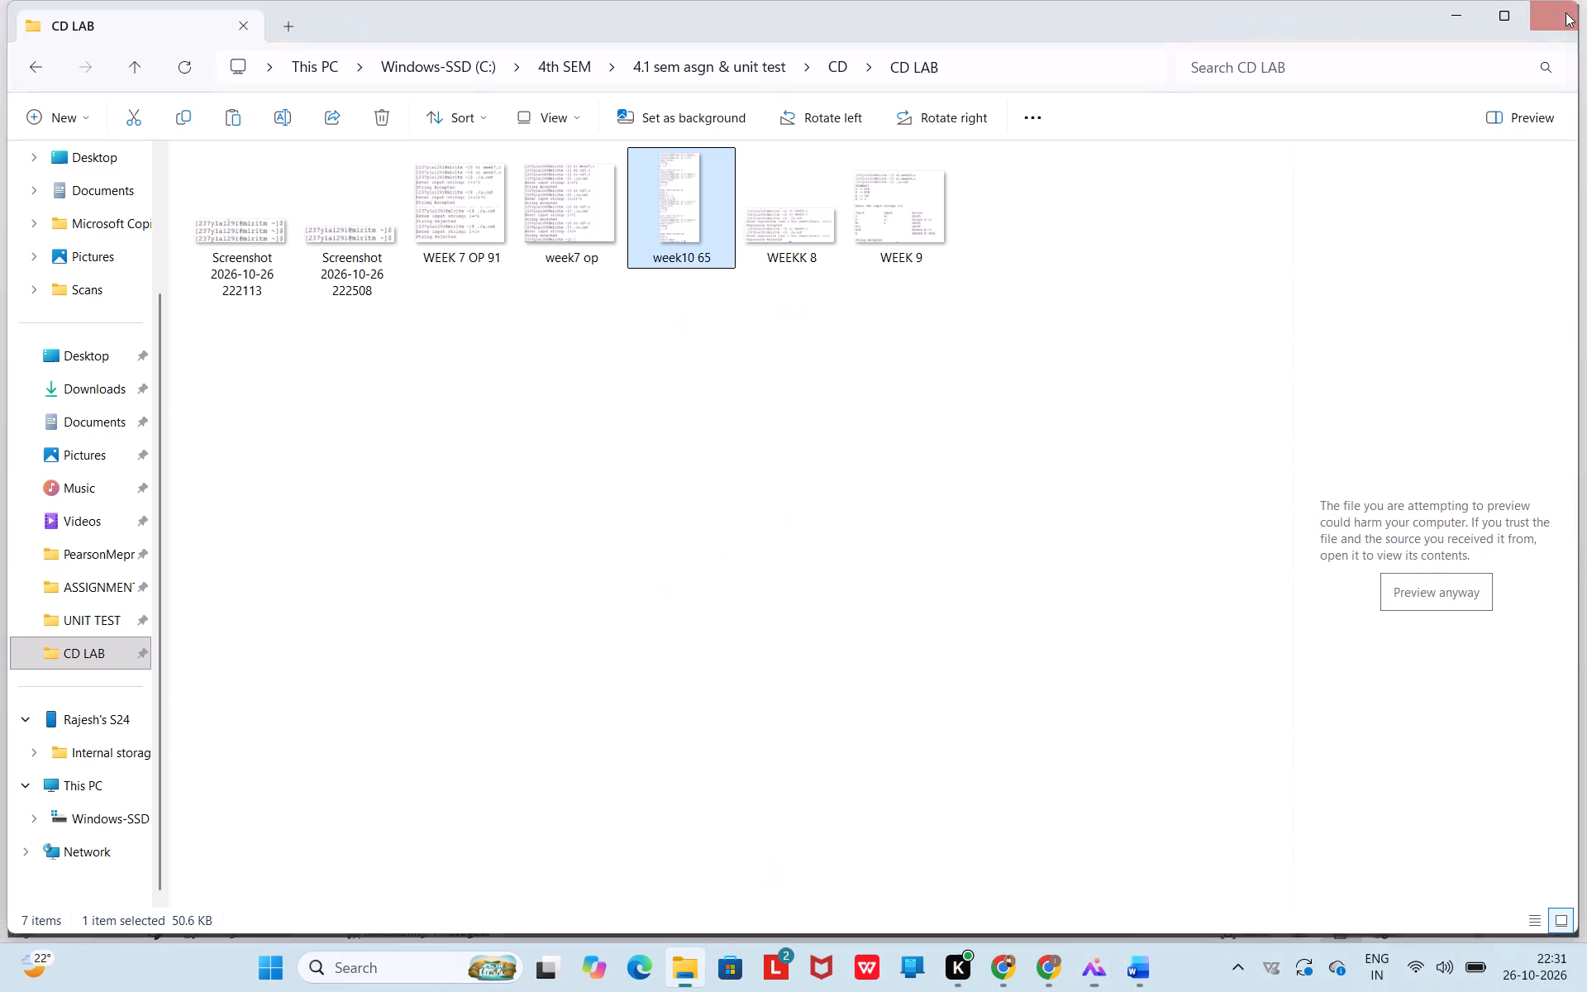
Switch to Word and undo all the week 9 picture edits back to a blank page.
{"action": "left_click", "coordinate": [1152, 947]}
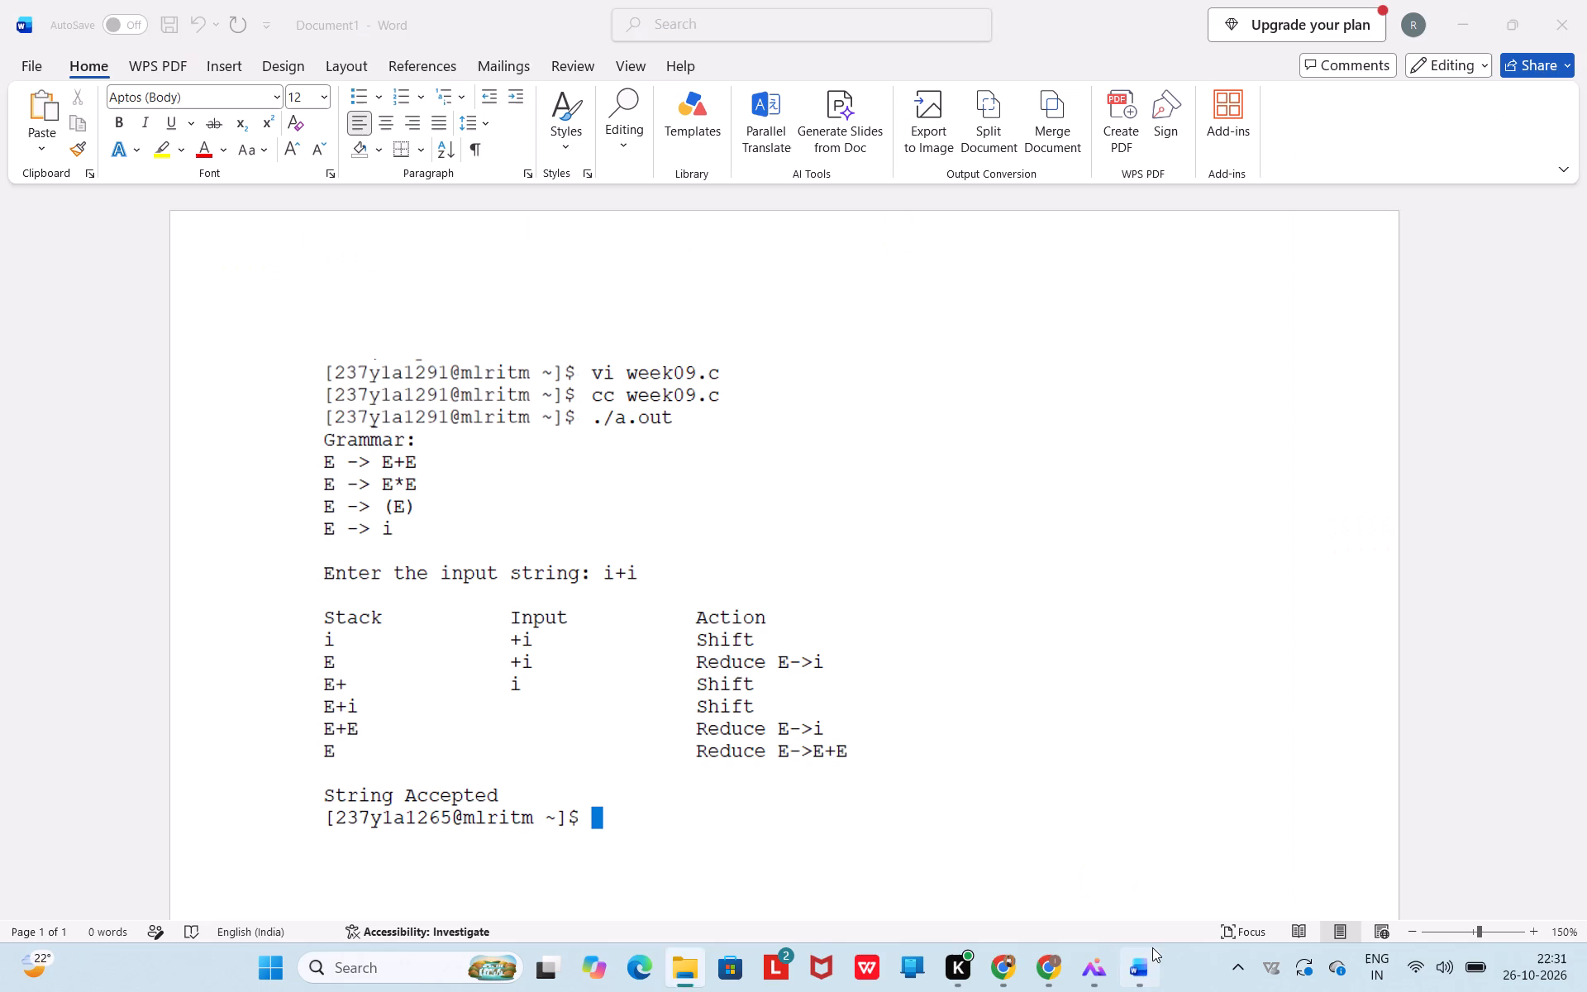
{"action": "key", "text": "BackSpace"}
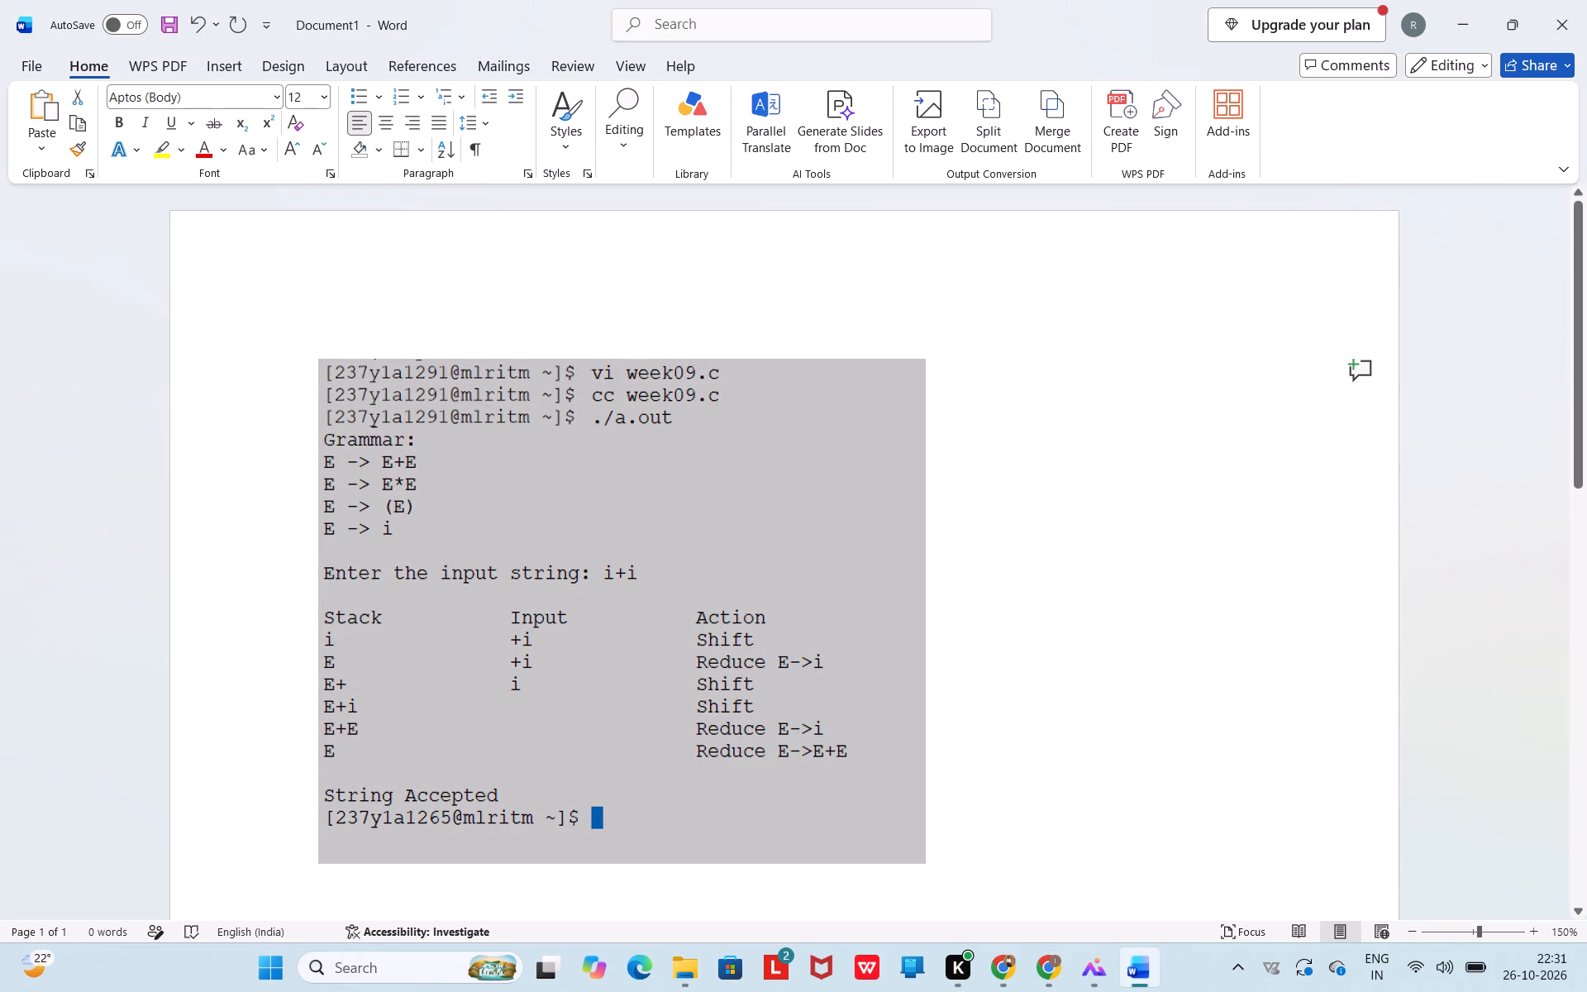
{"action": "left_click_drag", "start_coordinate": [183, 18], "coordinate": [194, 27]}
{"action": "left_click", "coordinate": [194, 27]}
{"action": "triple_click", "coordinate": [194, 27]}
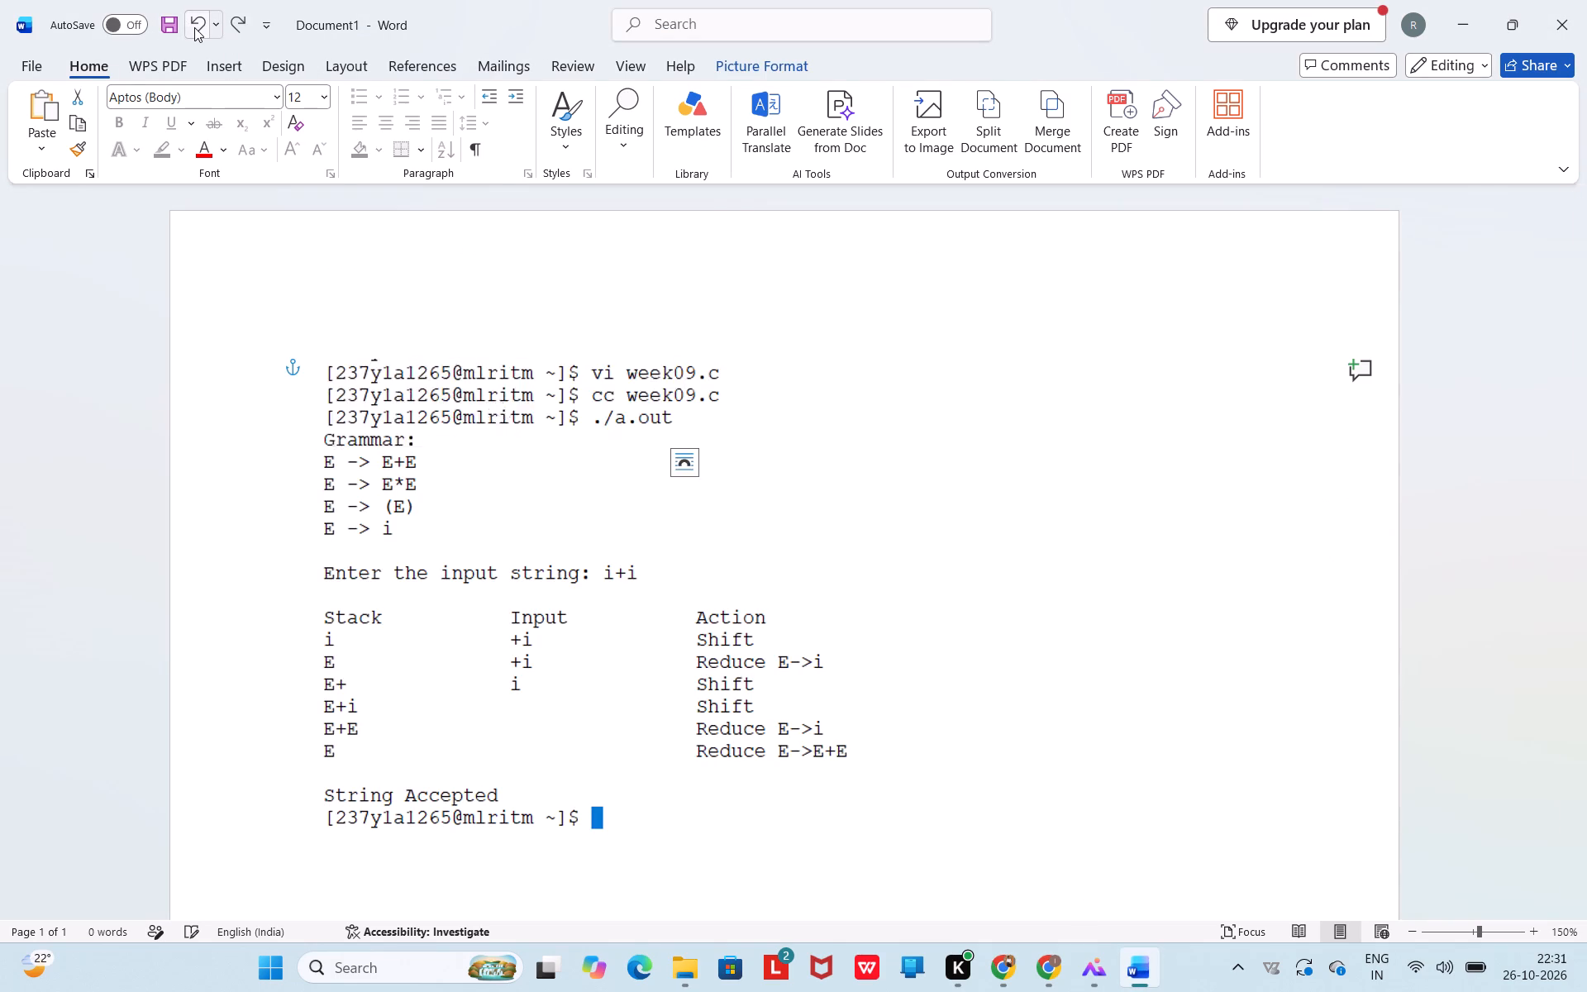
{"action": "triple_click", "coordinate": [194, 27]}
{"action": "triple_click", "coordinate": [194, 27]}
{"action": "triple_click", "coordinate": [194, 27]}
{"action": "triple_click", "coordinate": [194, 27]}
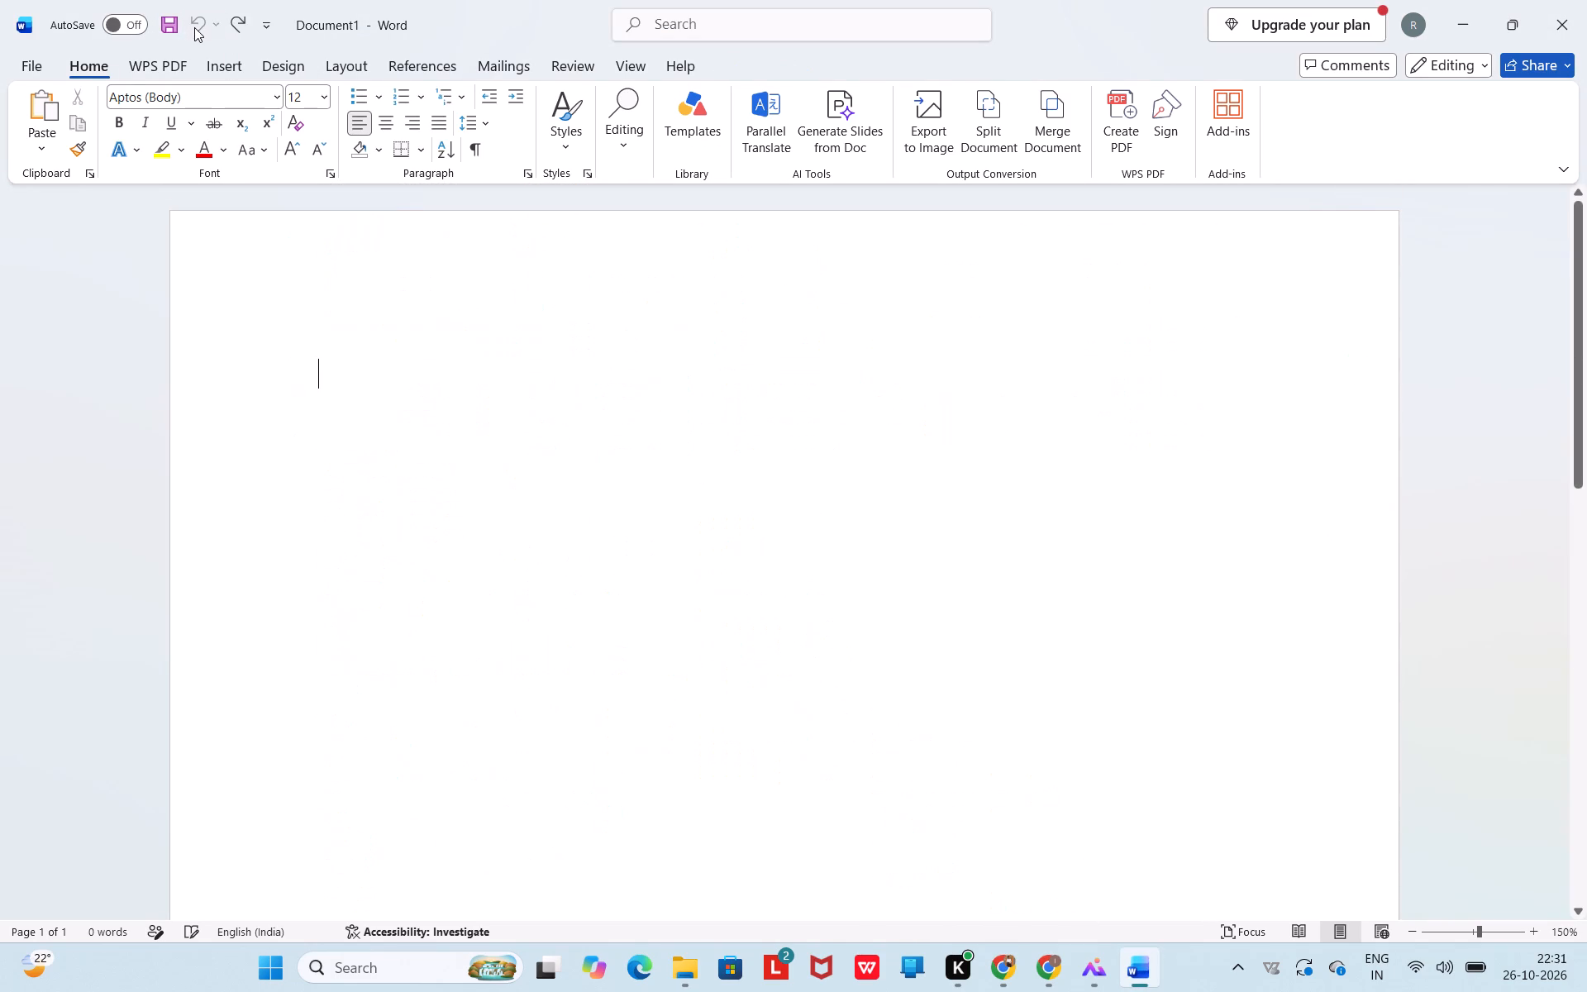
{"action": "double_click", "coordinate": [194, 27]}
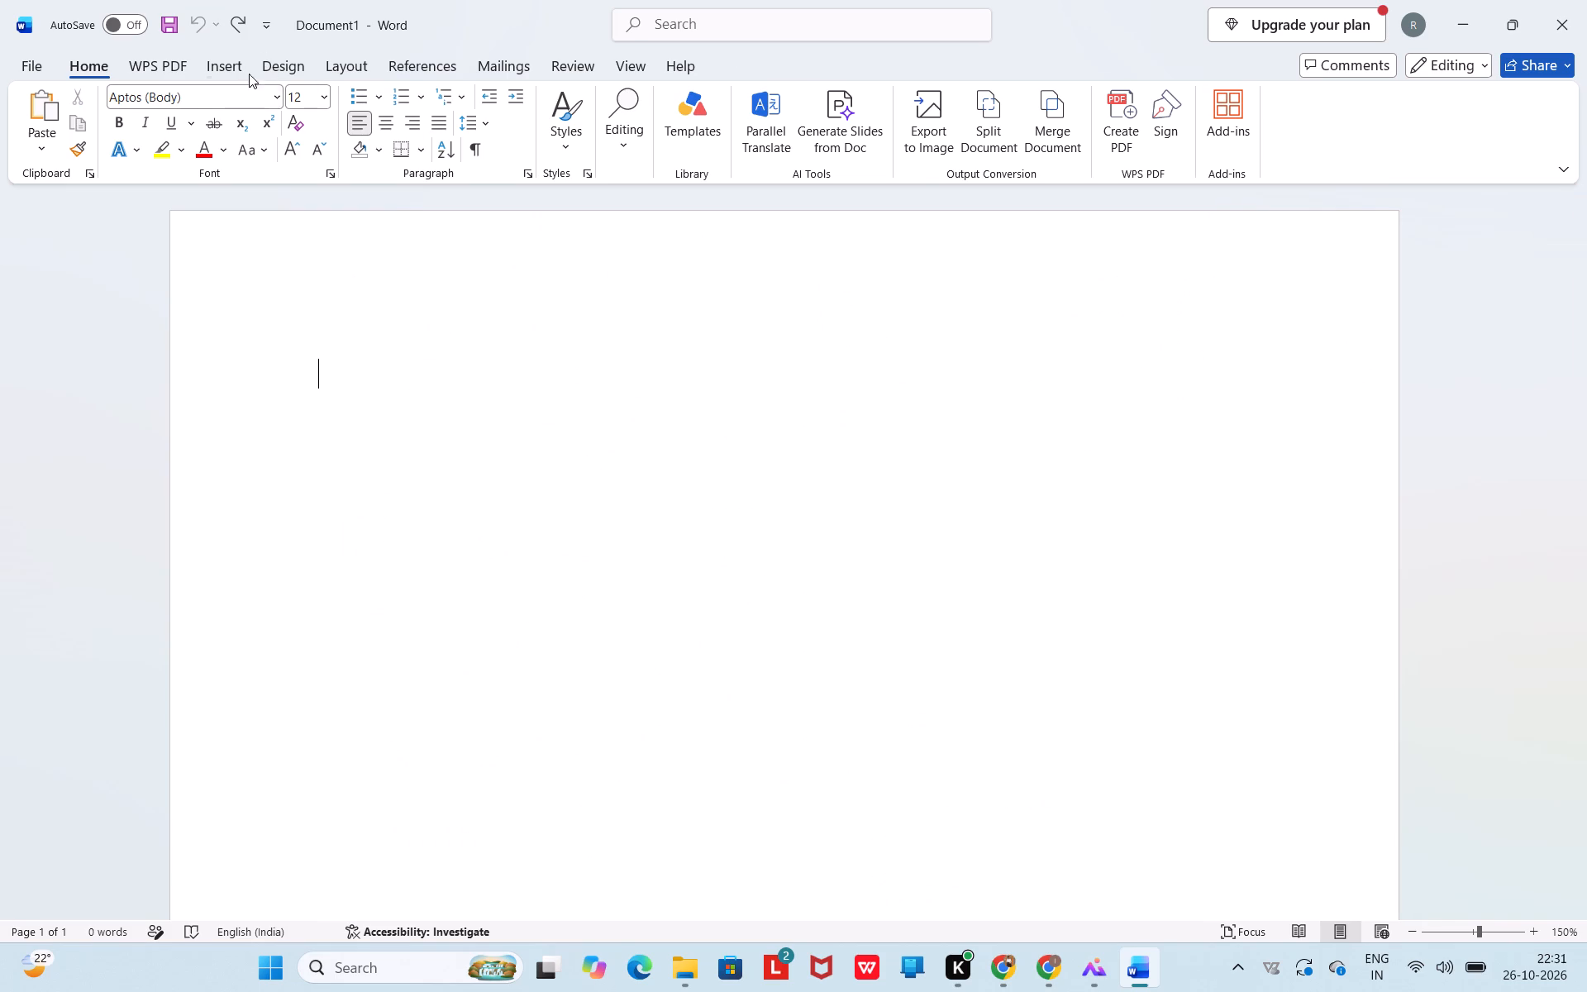
Insert the week10 65 picture from the CD LAB folder on this device into the blank document.
{"action": "left_click", "coordinate": [230, 69]}
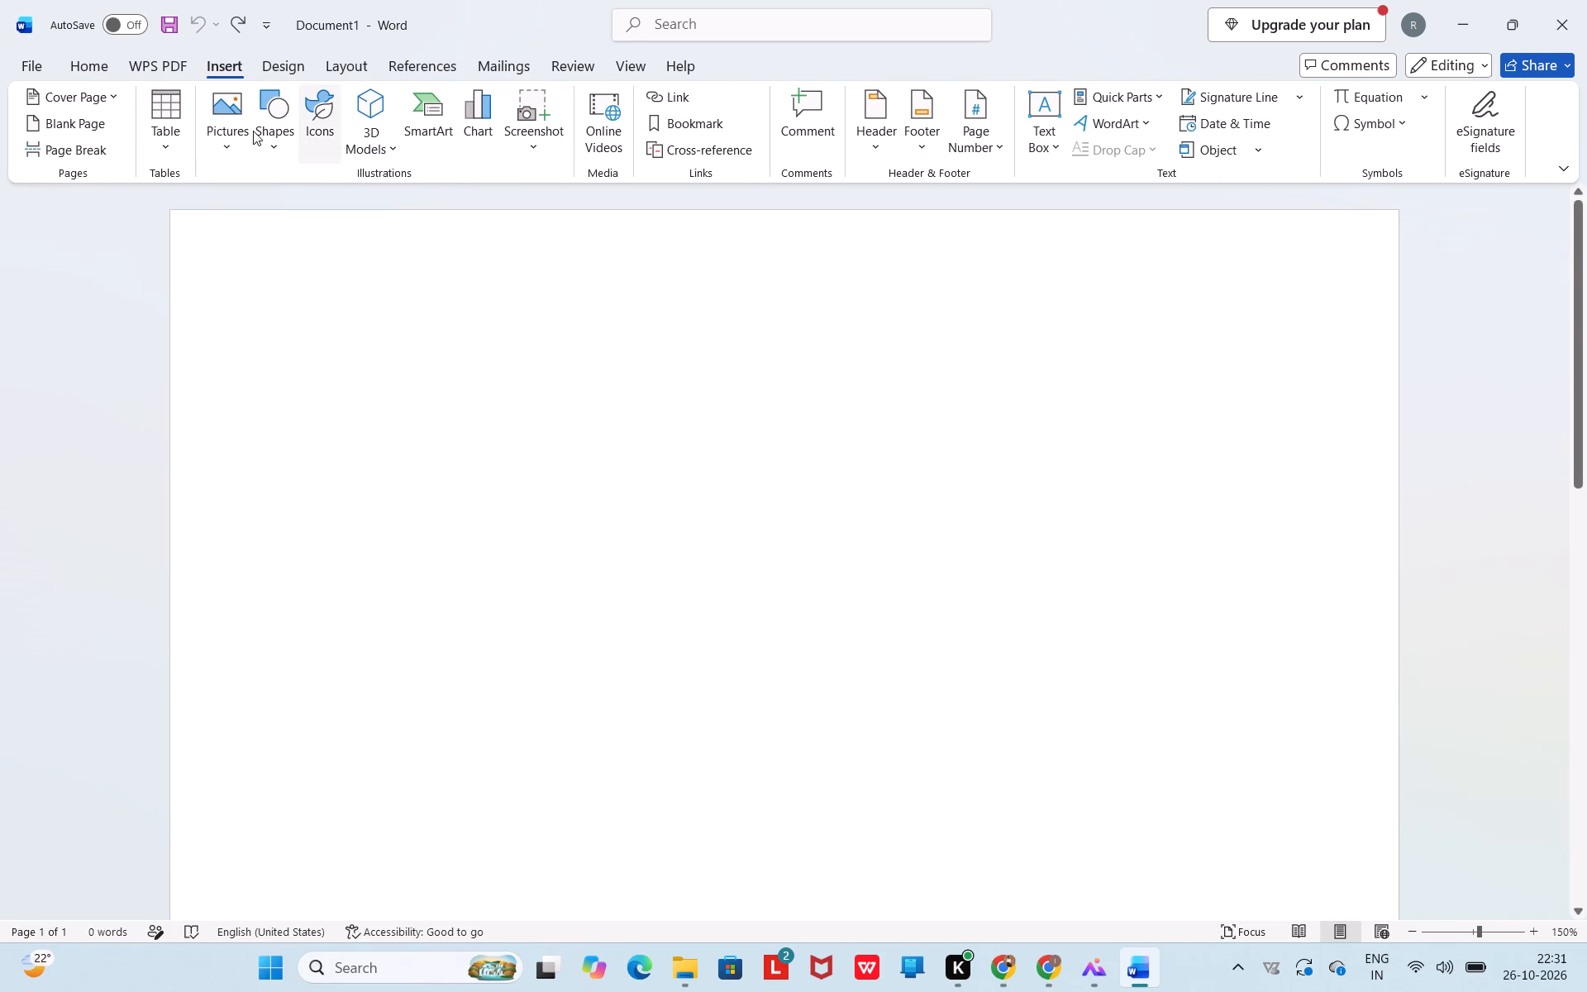
{"action": "left_click", "coordinate": [226, 122]}
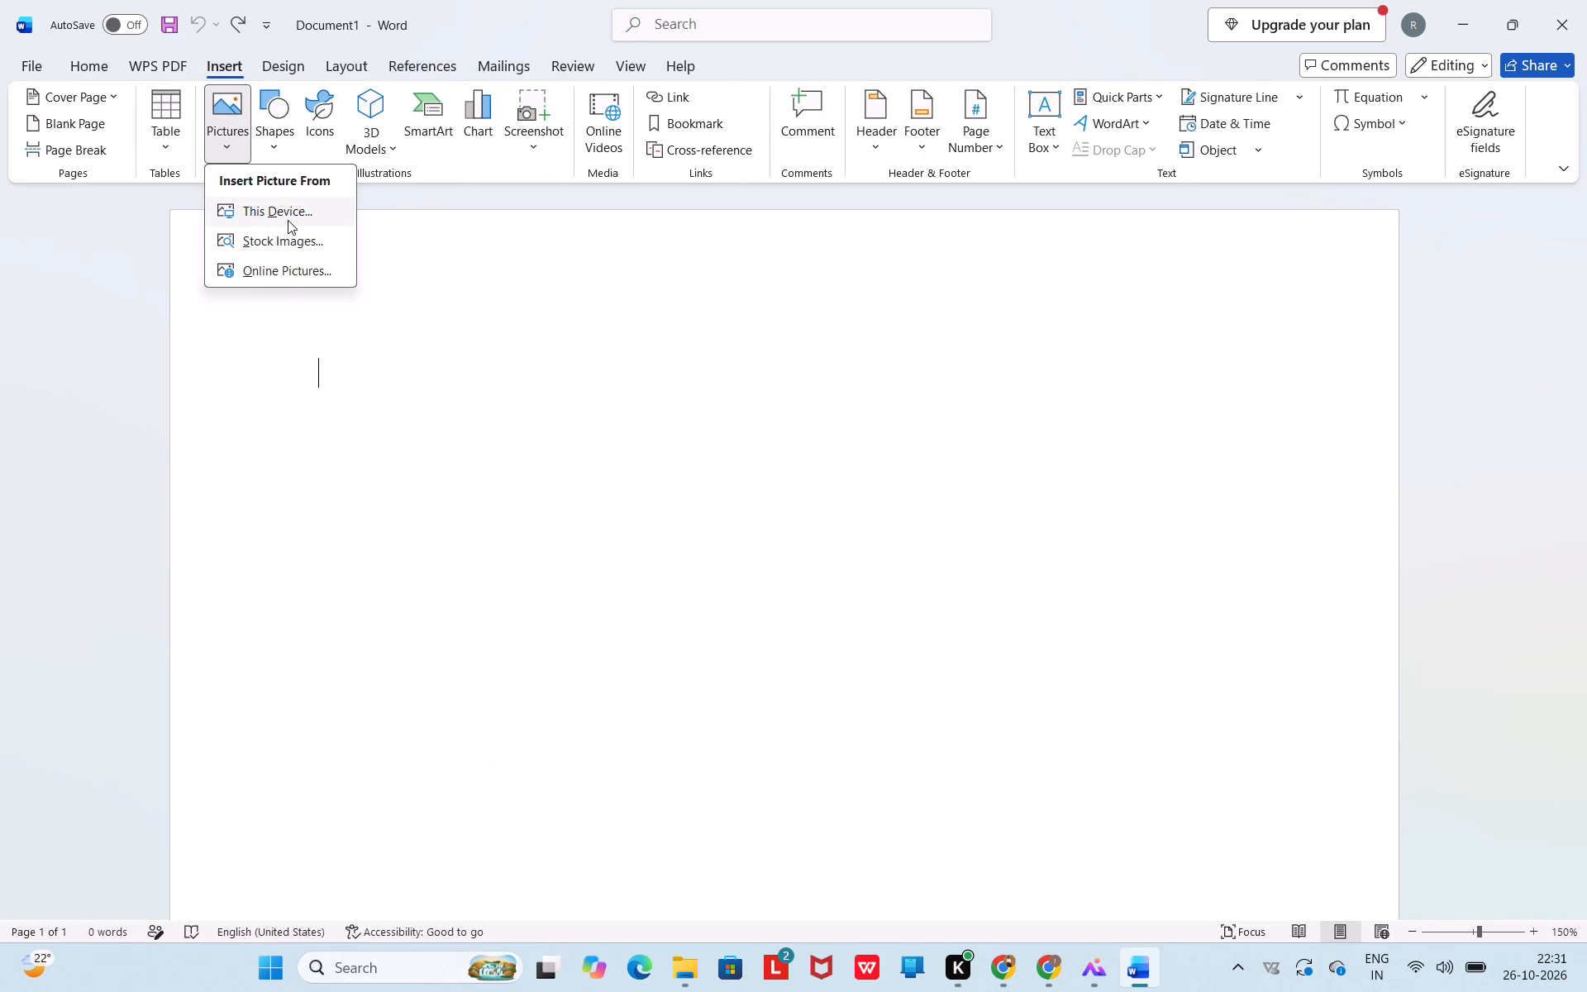
{"action": "left_click", "coordinate": [290, 220]}
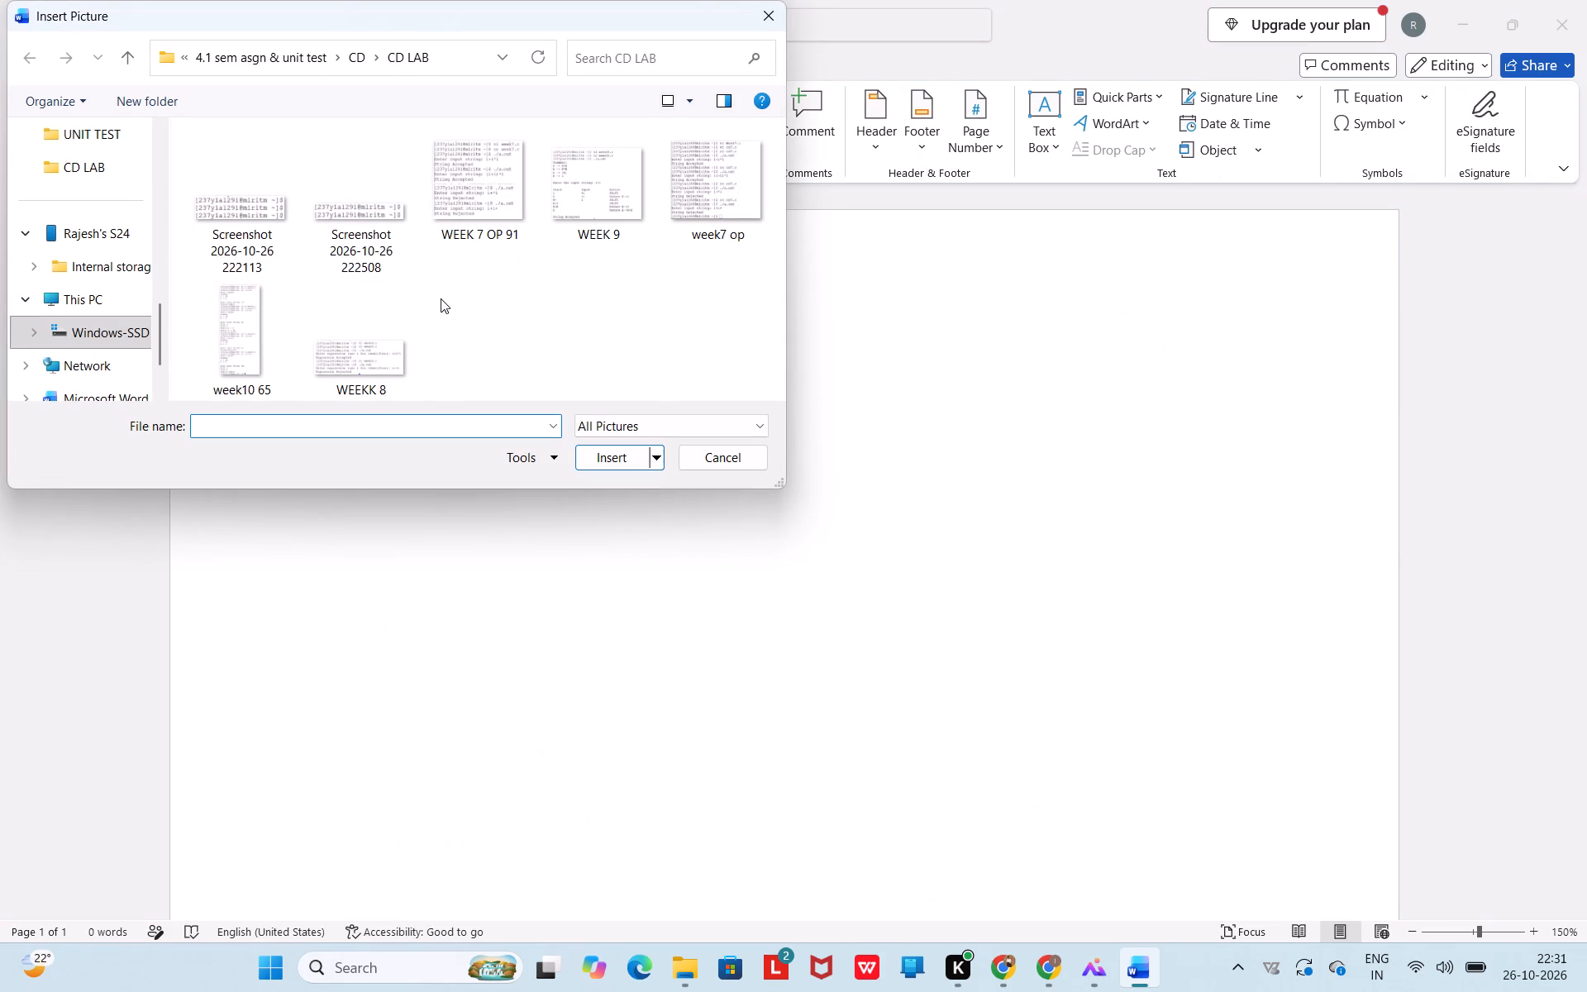
{"action": "left_click", "coordinate": [259, 338]}
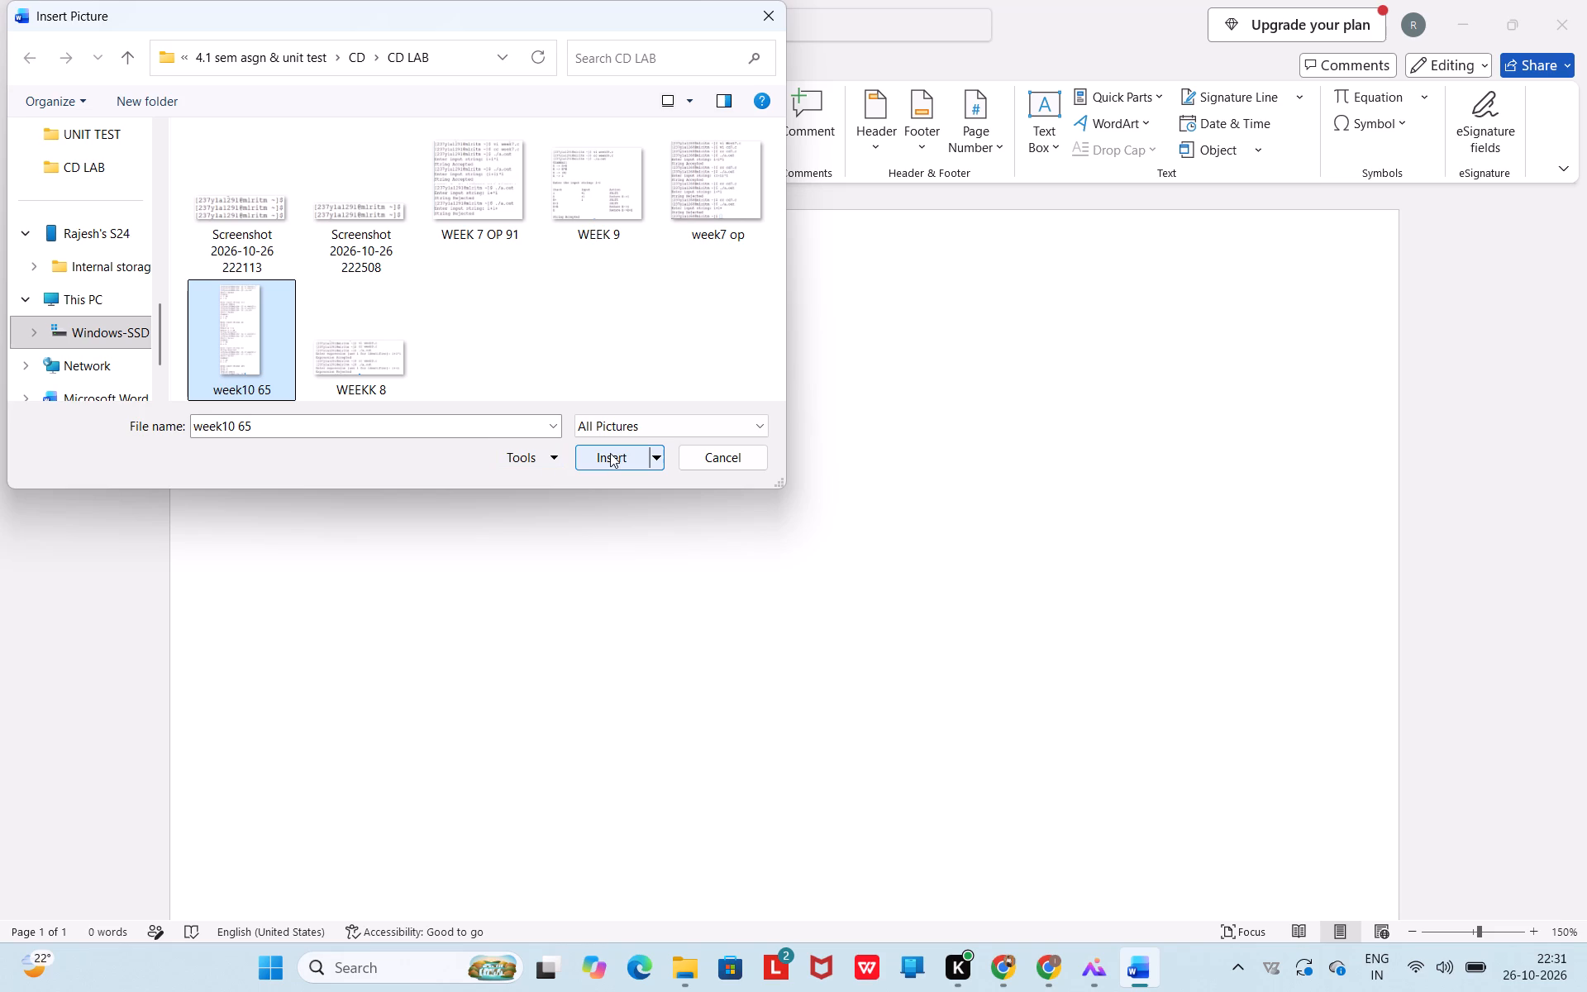
{"action": "left_click", "coordinate": [610, 453]}
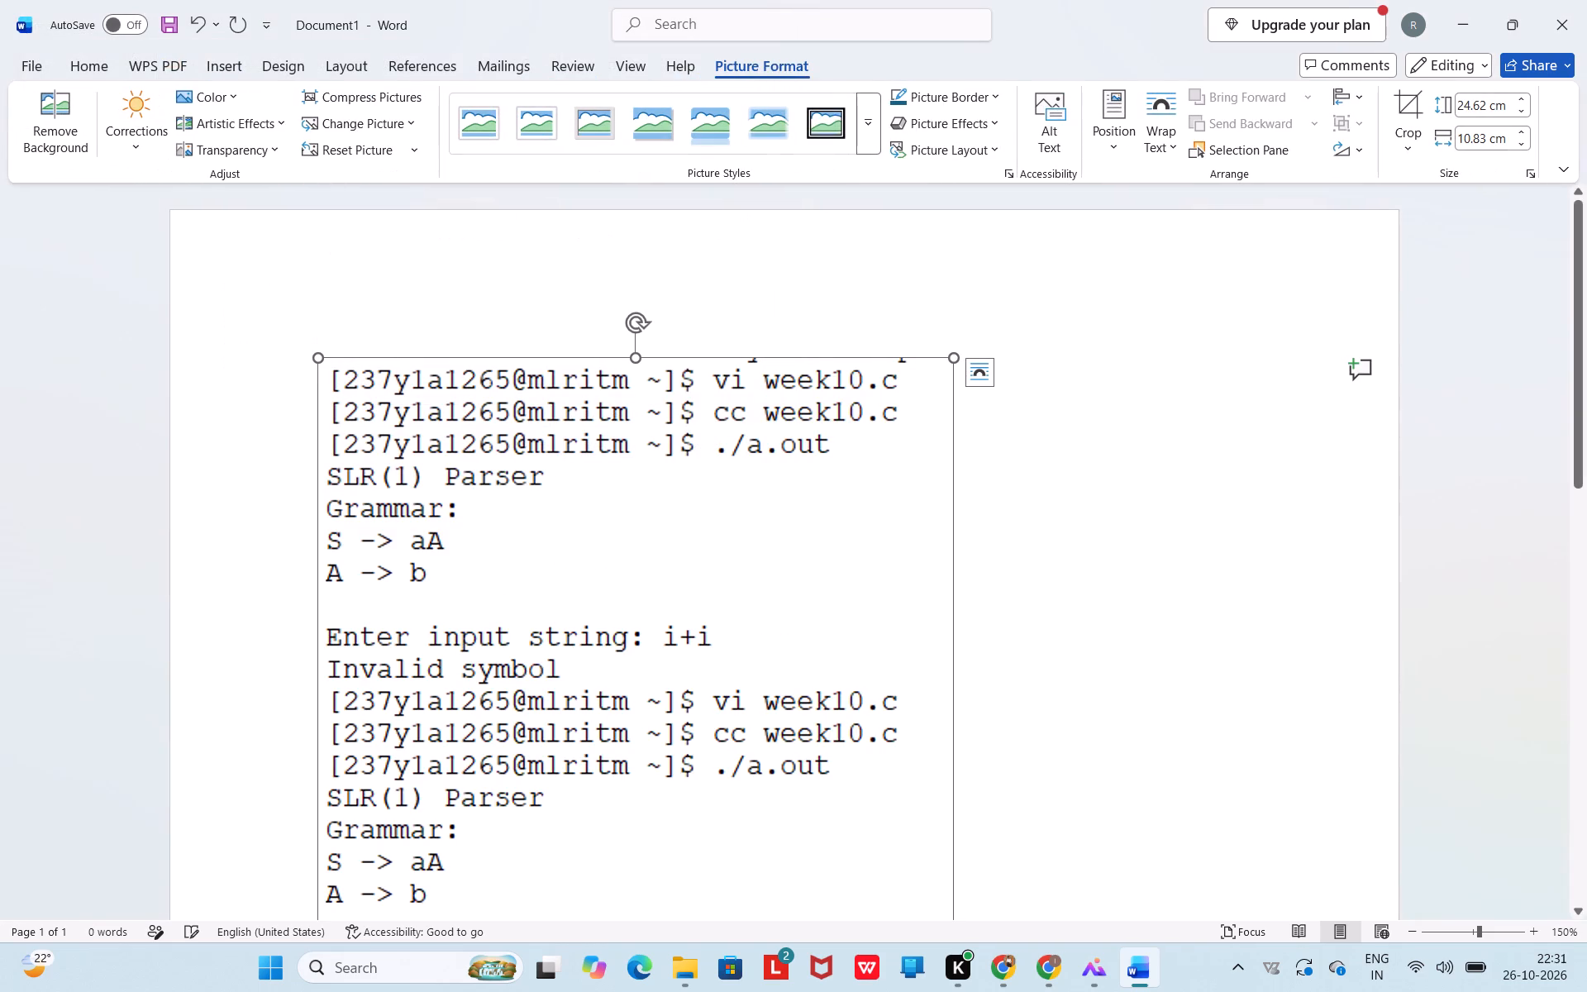
Shrink the inserted week10 65 picture proportionally to about 20.62 cm high and 9.07 cm wide.
{"action": "scroll", "coordinate": [1127, 637], "scroll_direction": "right", "scroll_amount": 1}
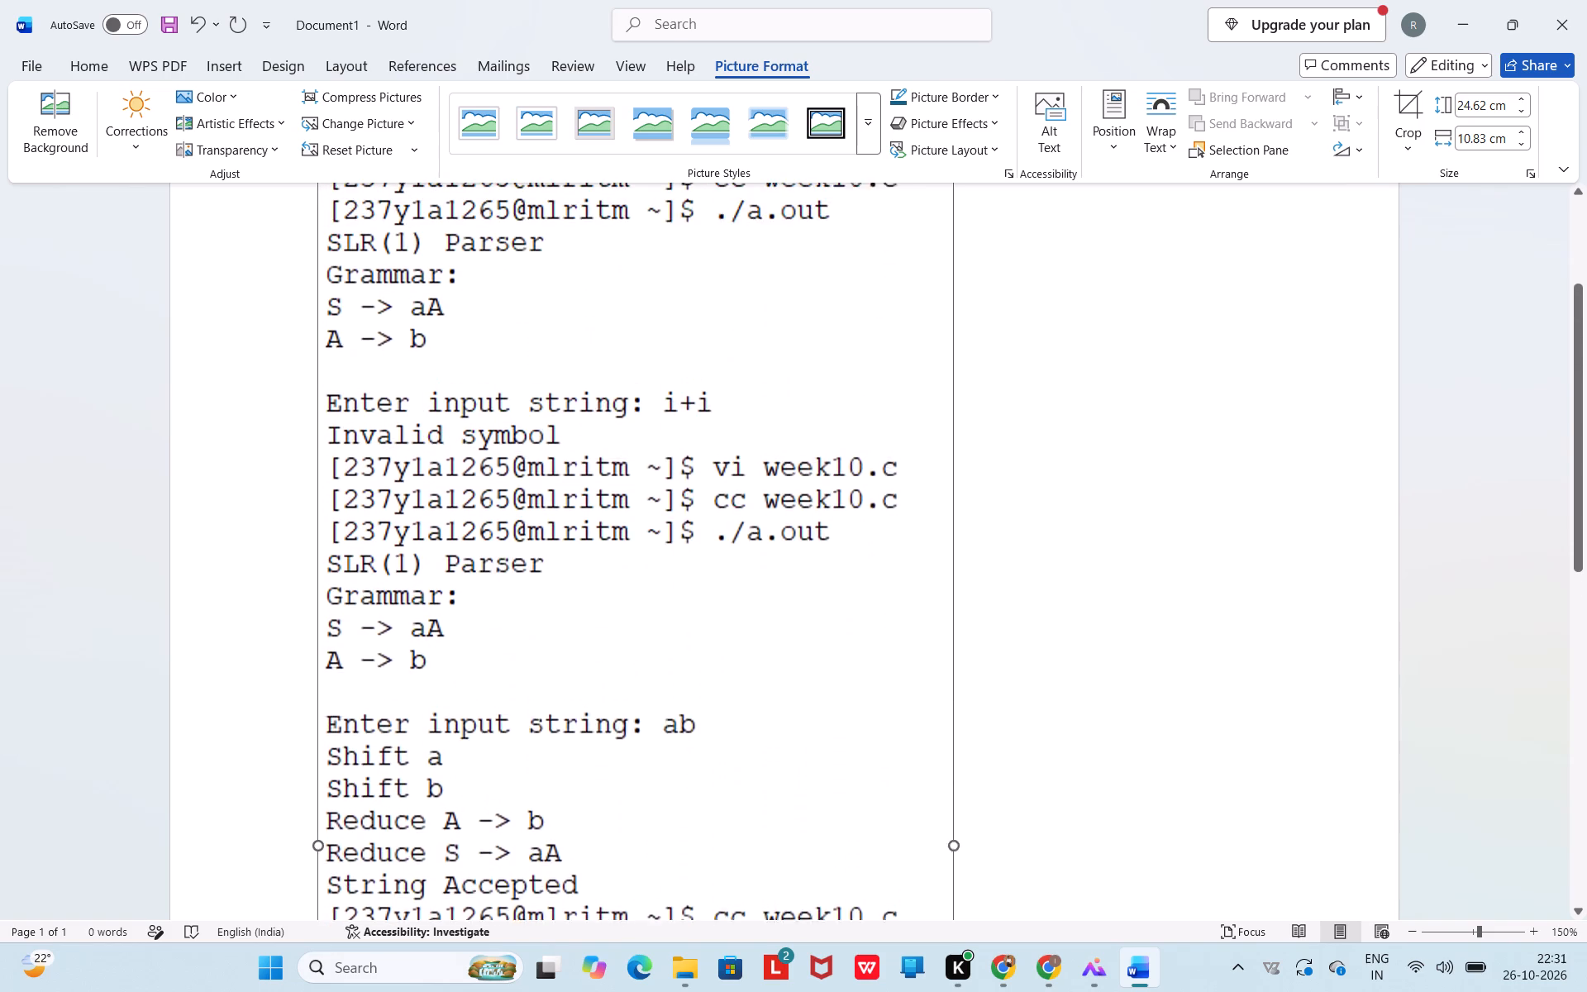
{"action": "scroll", "coordinate": [1127, 637], "scroll_direction": "right", "scroll_amount": 2}
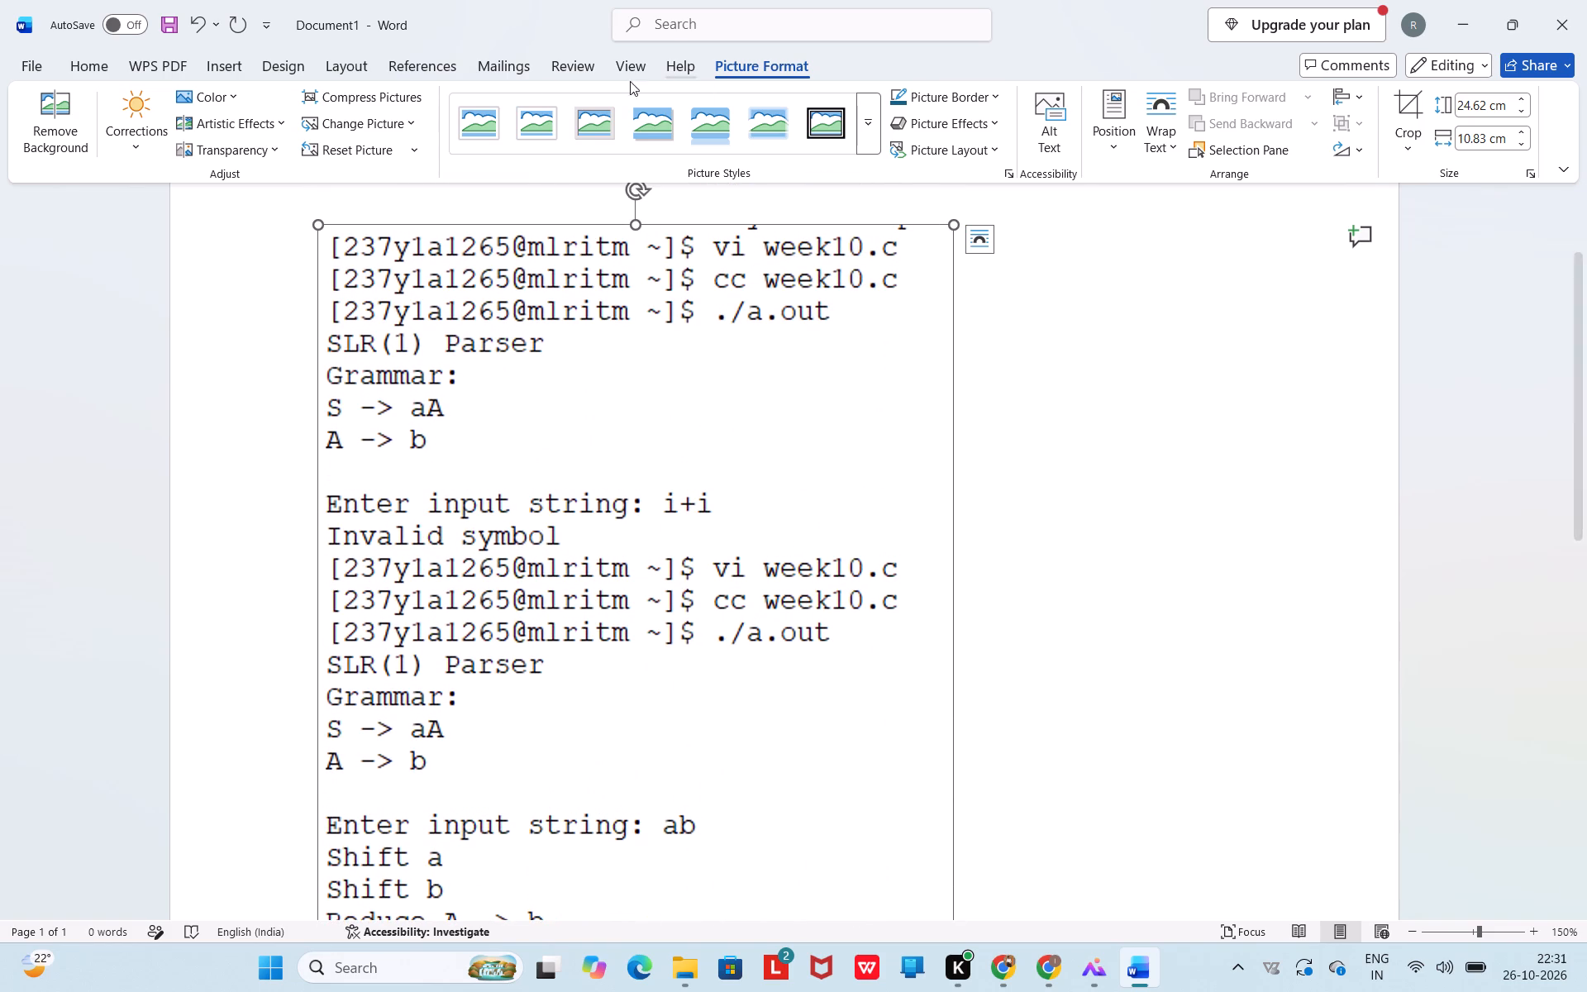
{"action": "left_click", "coordinate": [218, 53]}
{"action": "left_click", "coordinate": [228, 107]}
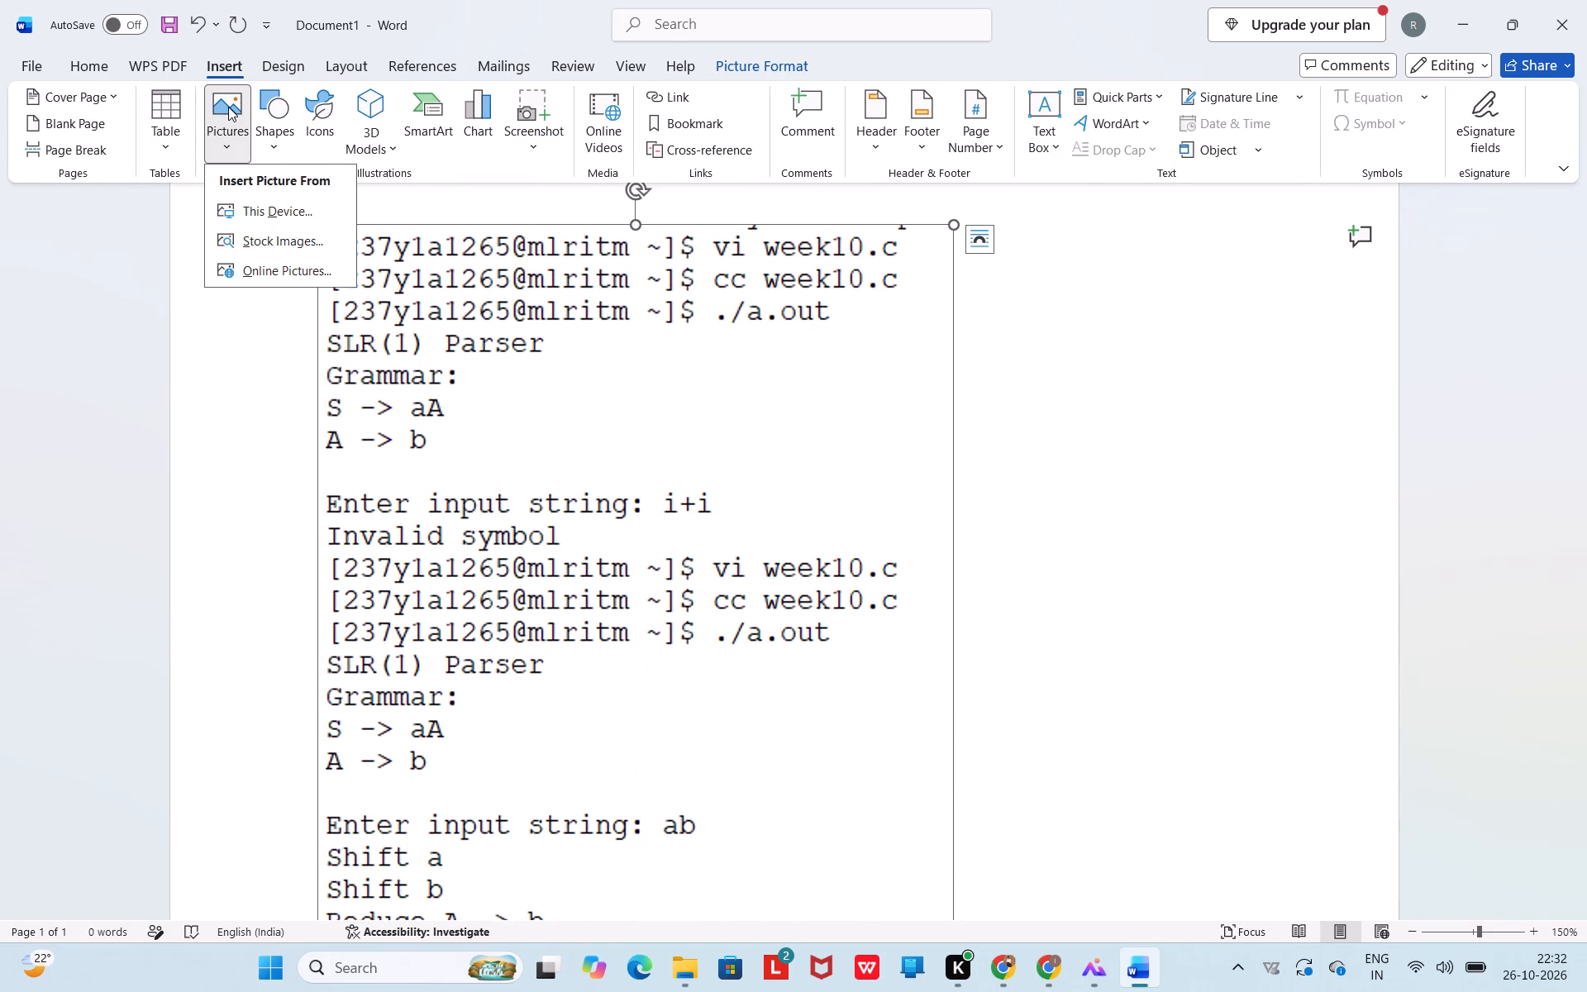
{"action": "scroll", "coordinate": [1032, 533], "scroll_direction": "down", "scroll_amount": 2}
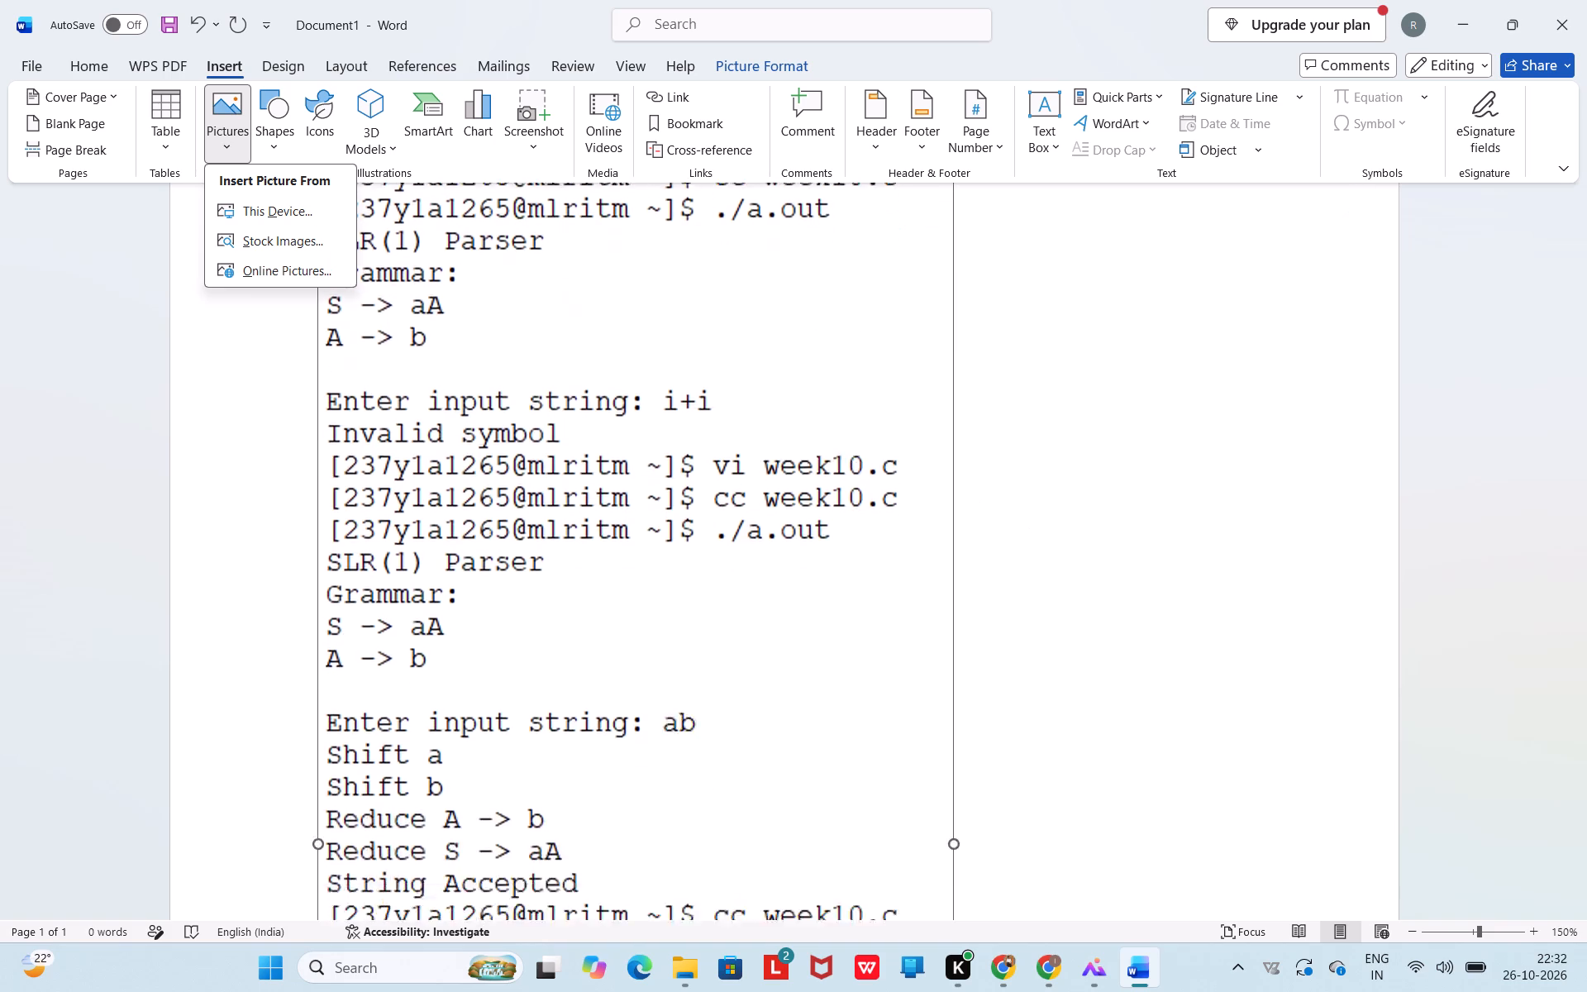
{"action": "scroll", "coordinate": [1032, 533], "scroll_direction": "down", "scroll_amount": 3}
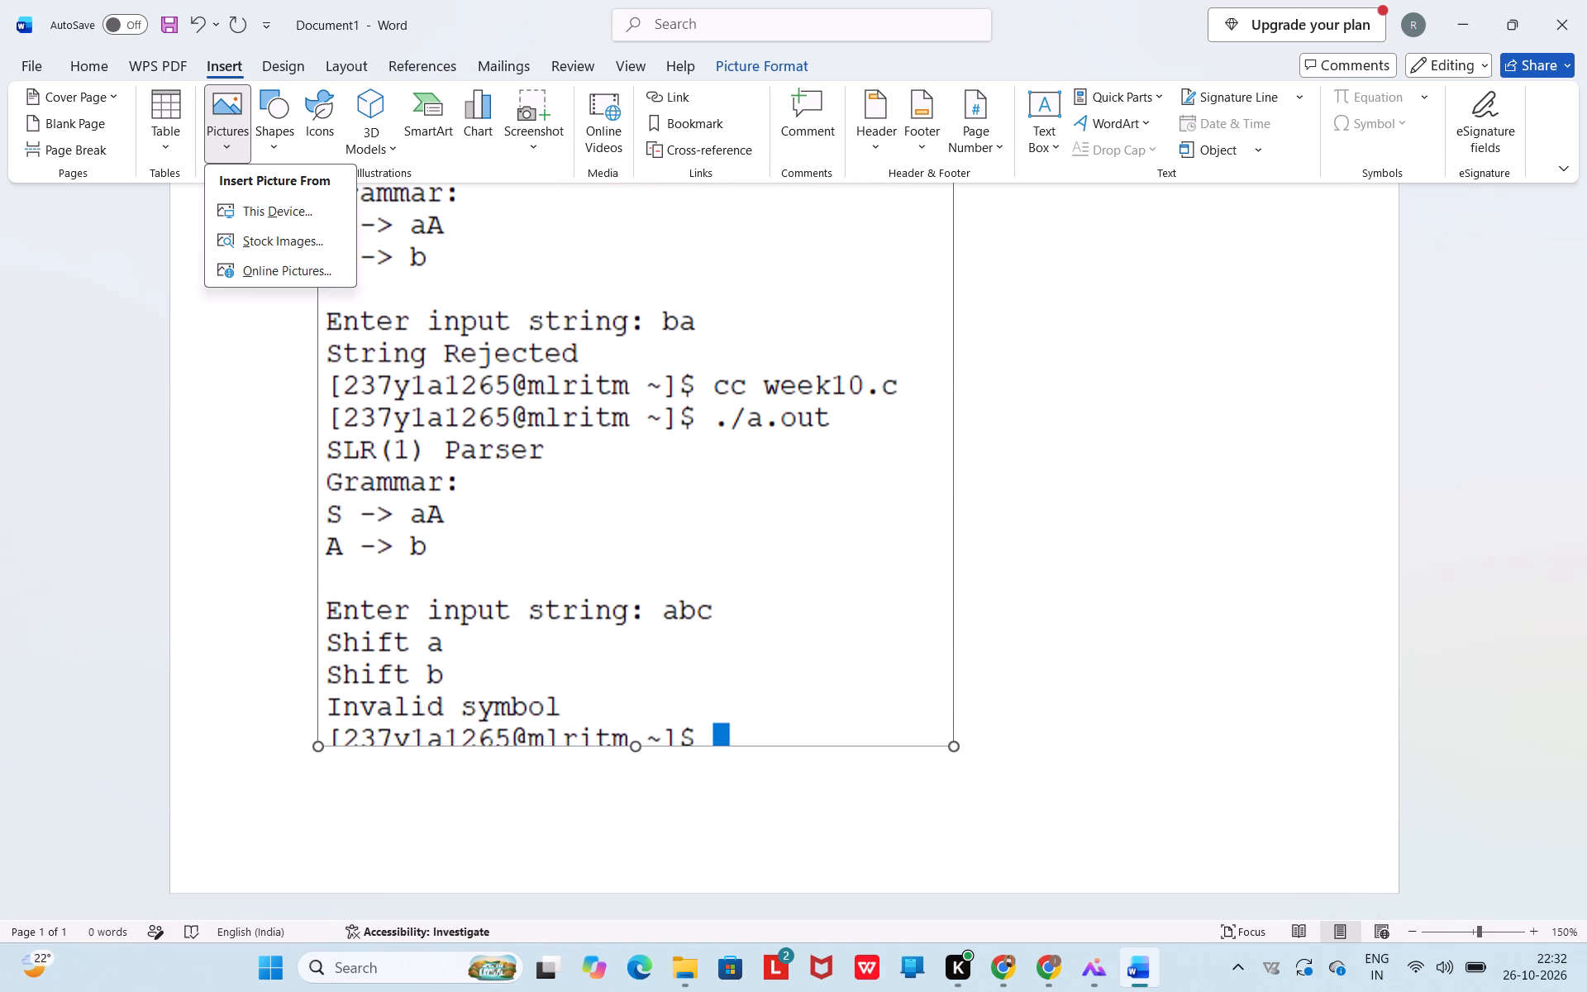
{"action": "left_click_drag", "start_coordinate": [954, 747], "coordinate": [861, 661]}
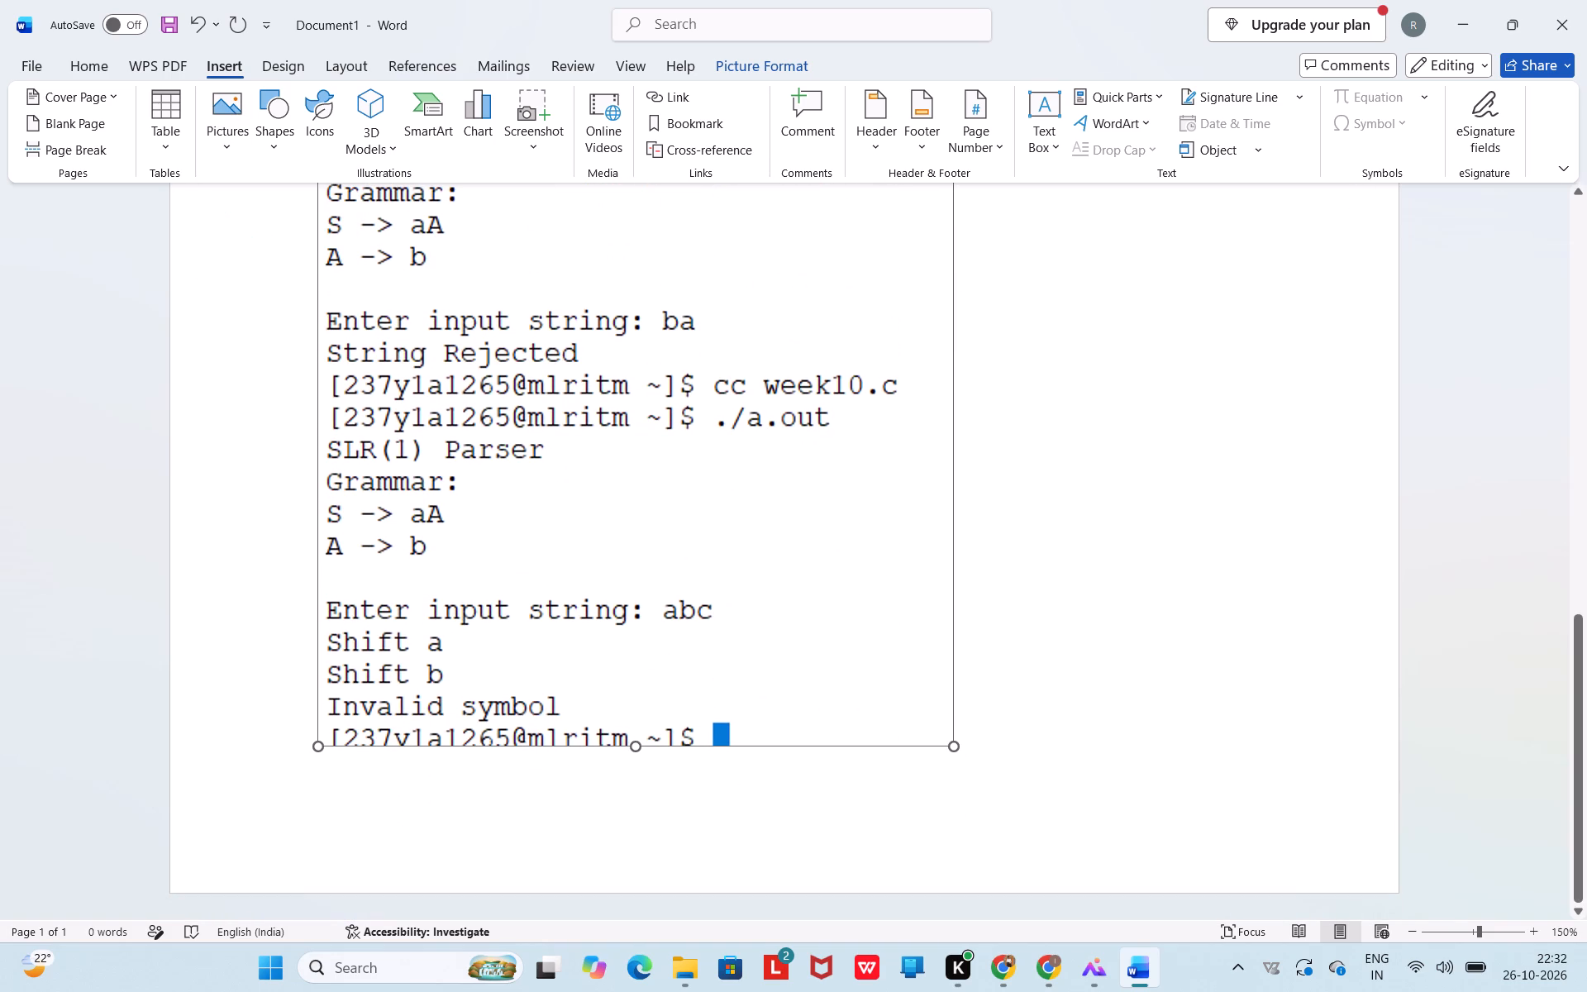
{"action": "left_click_drag", "start_coordinate": [861, 661], "coordinate": [813, 586]}
{"action": "left_click_drag", "start_coordinate": [951, 748], "coordinate": [796, 627]}
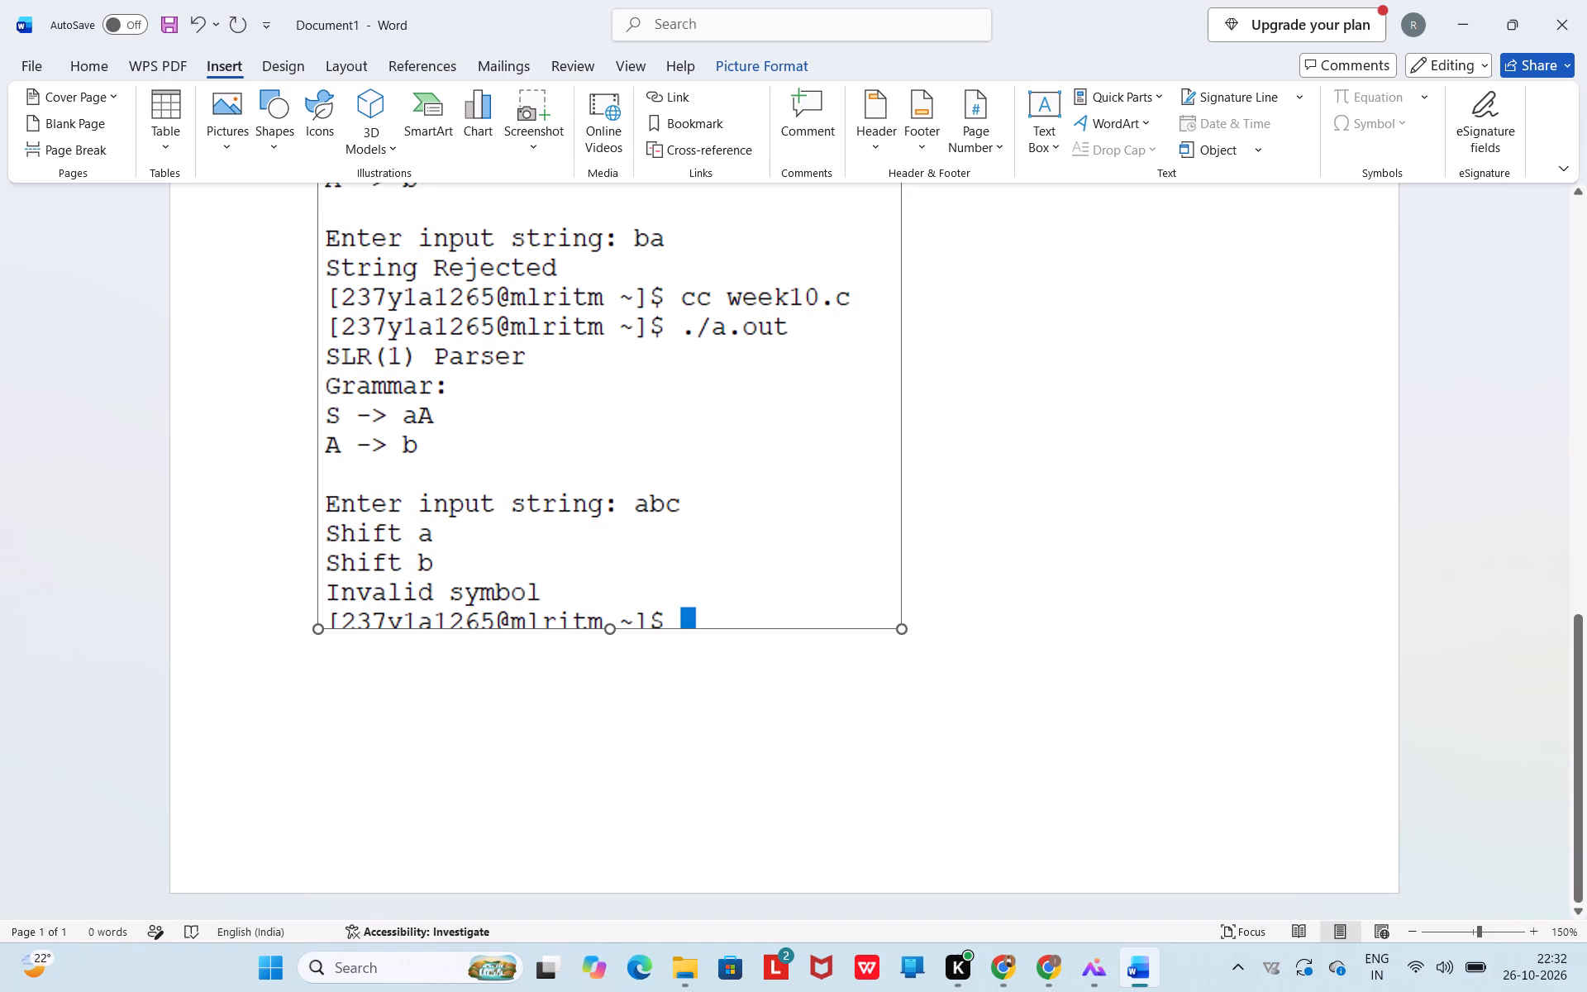
{"action": "left_click_drag", "start_coordinate": [796, 627], "coordinate": [706, 511]}
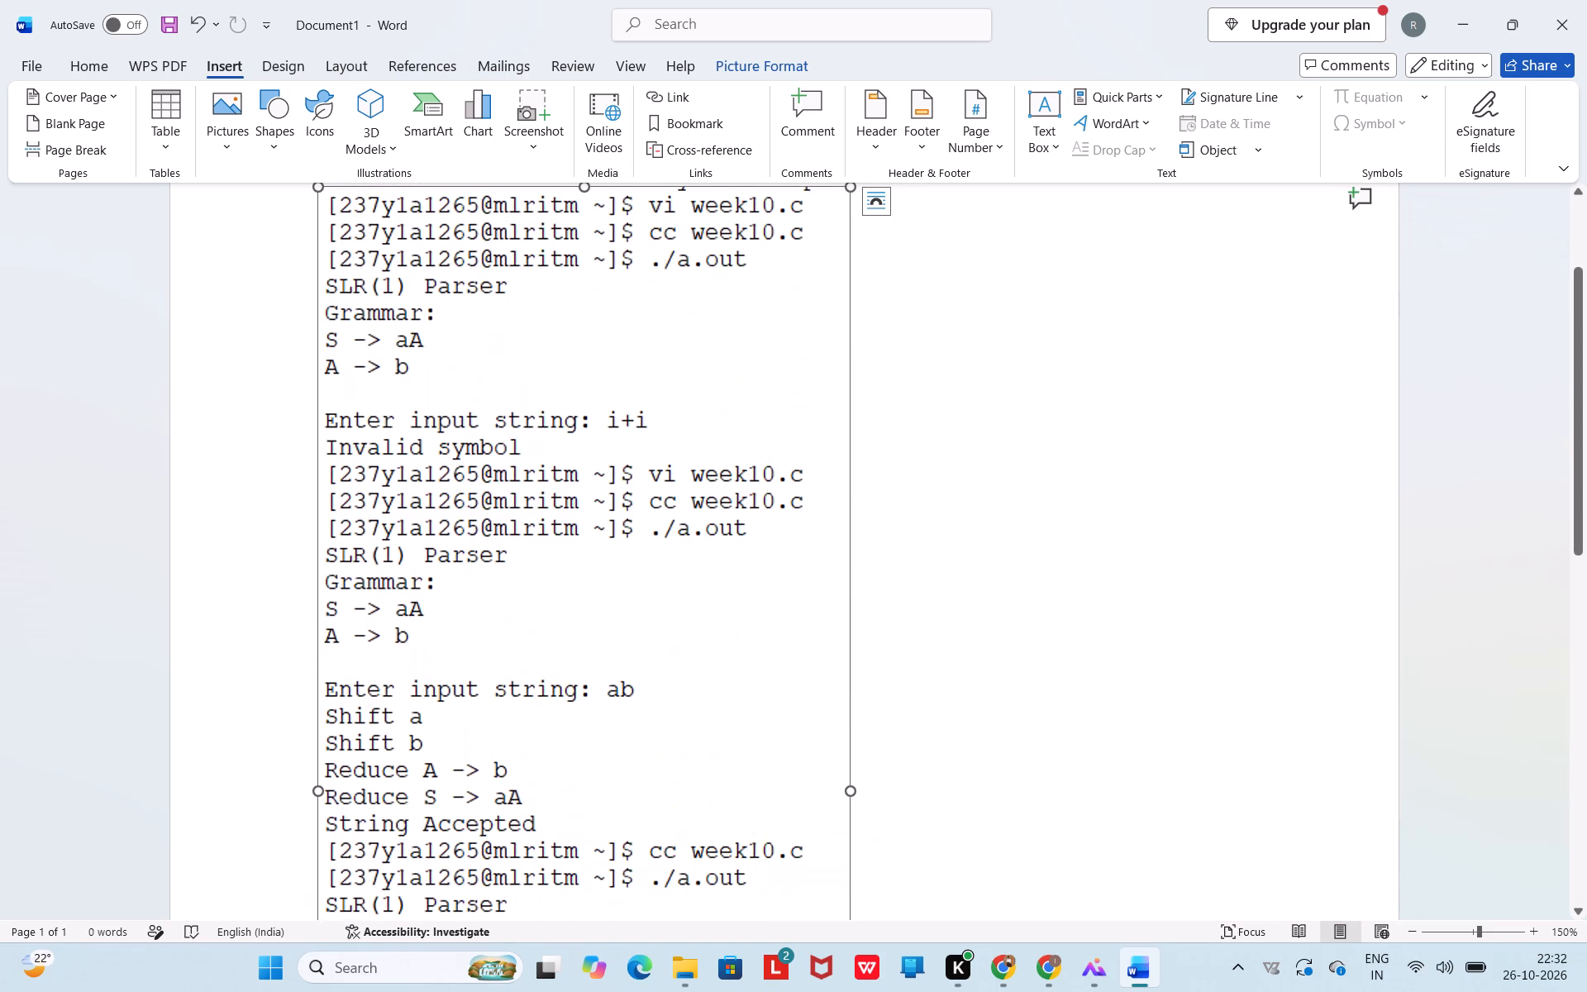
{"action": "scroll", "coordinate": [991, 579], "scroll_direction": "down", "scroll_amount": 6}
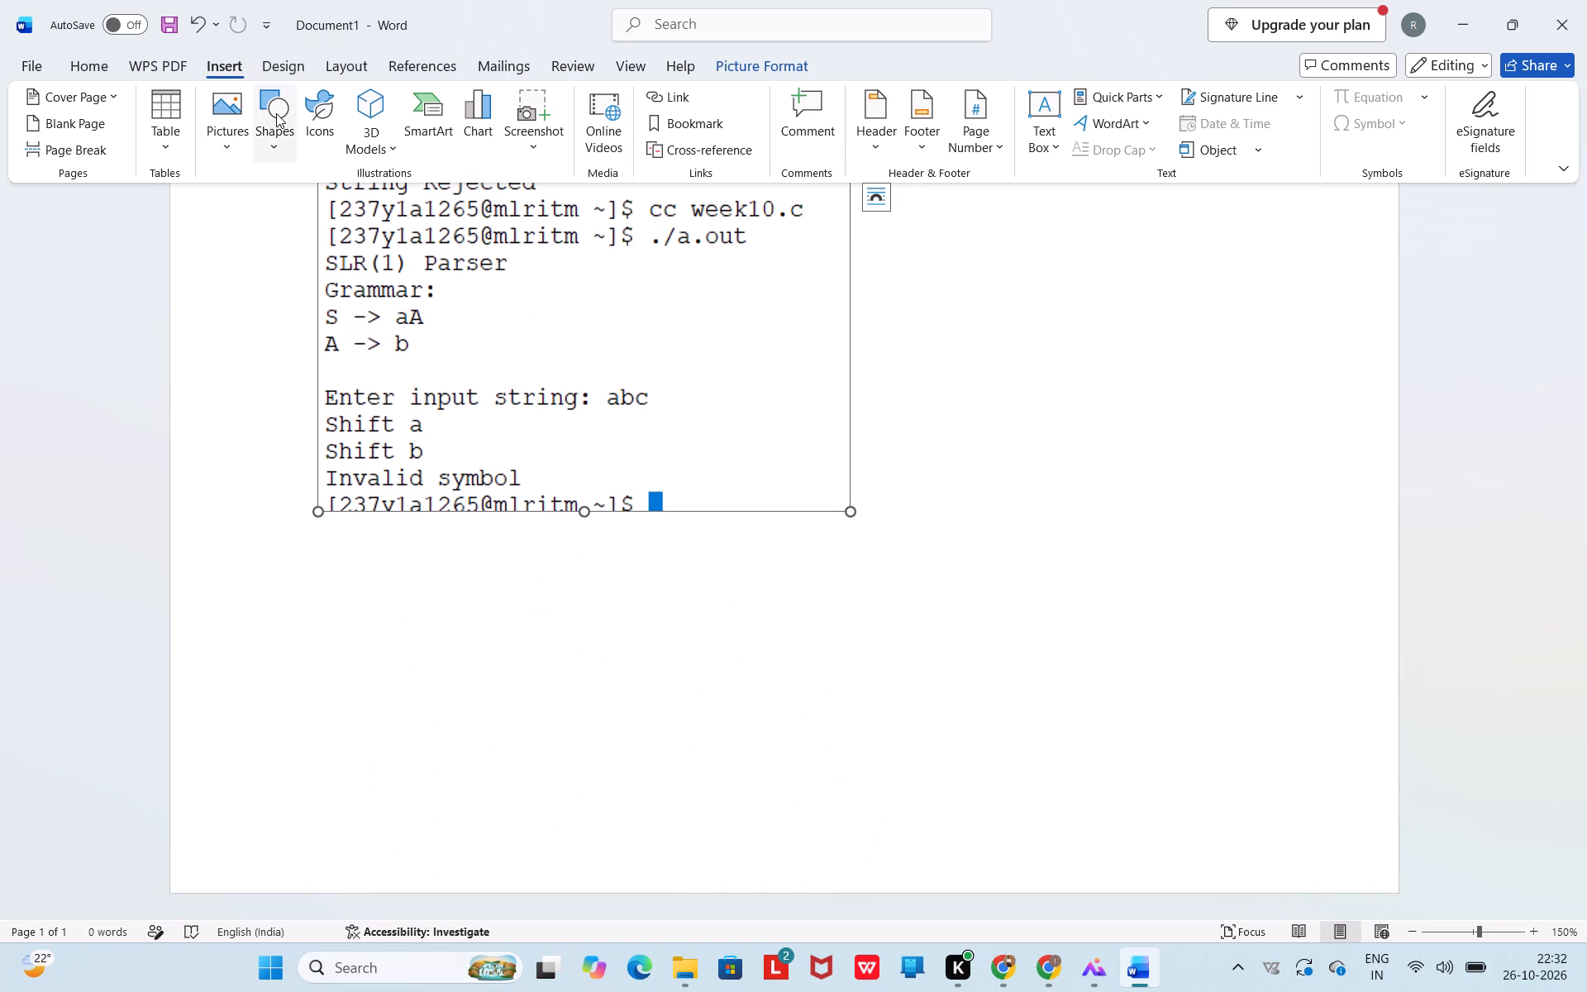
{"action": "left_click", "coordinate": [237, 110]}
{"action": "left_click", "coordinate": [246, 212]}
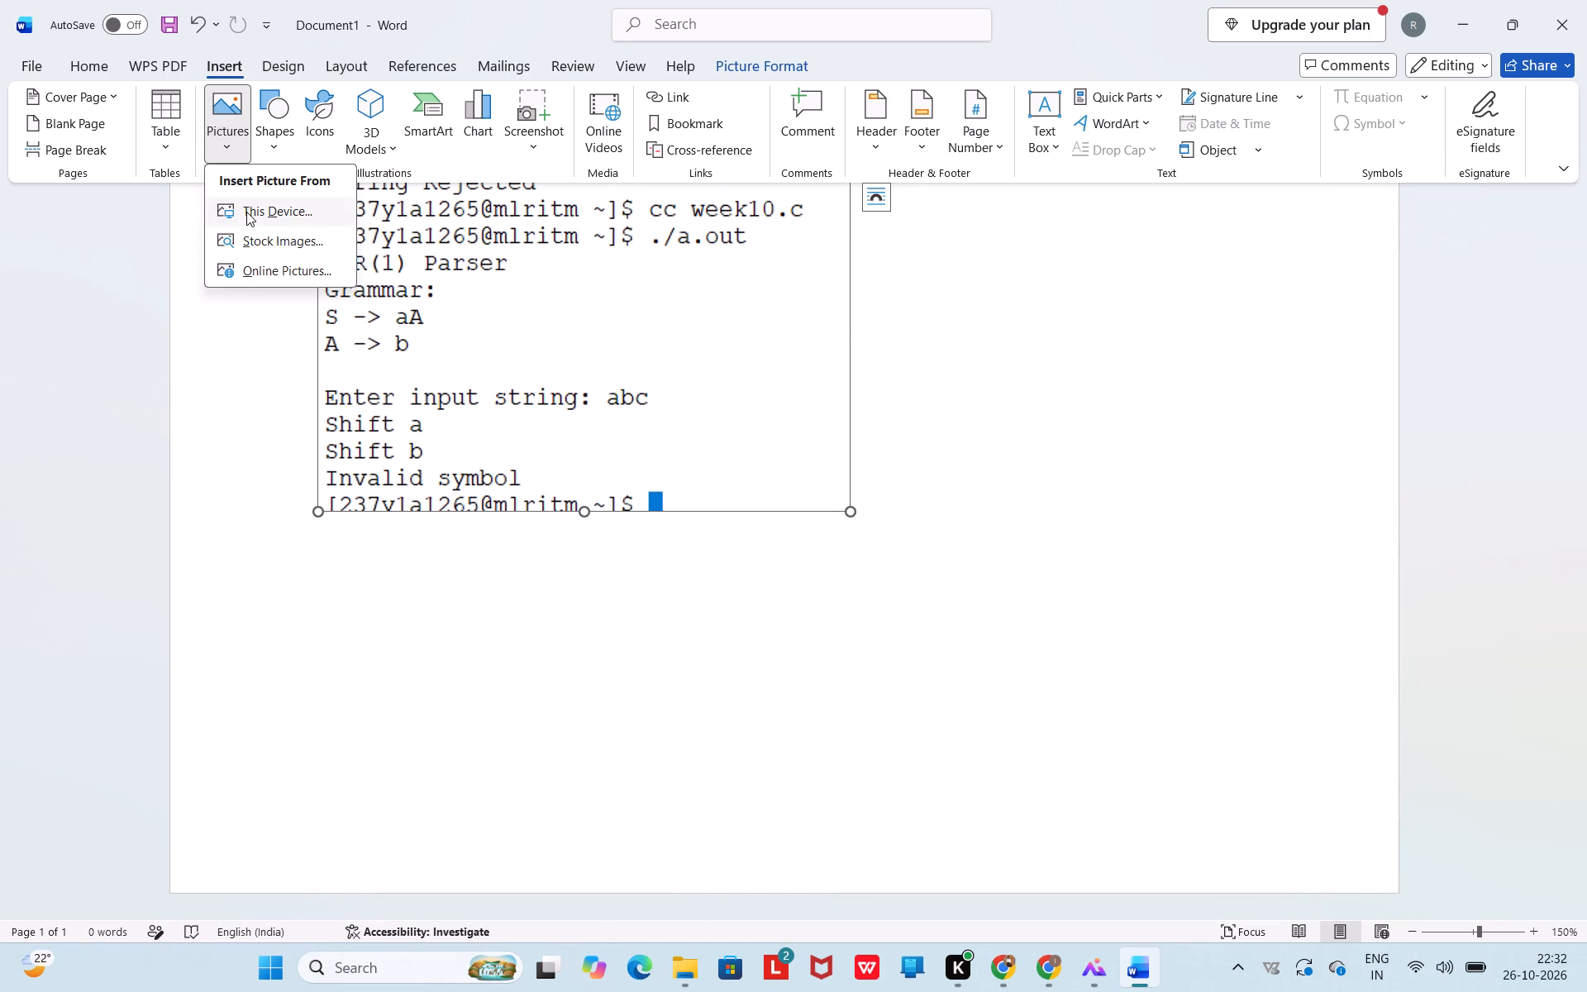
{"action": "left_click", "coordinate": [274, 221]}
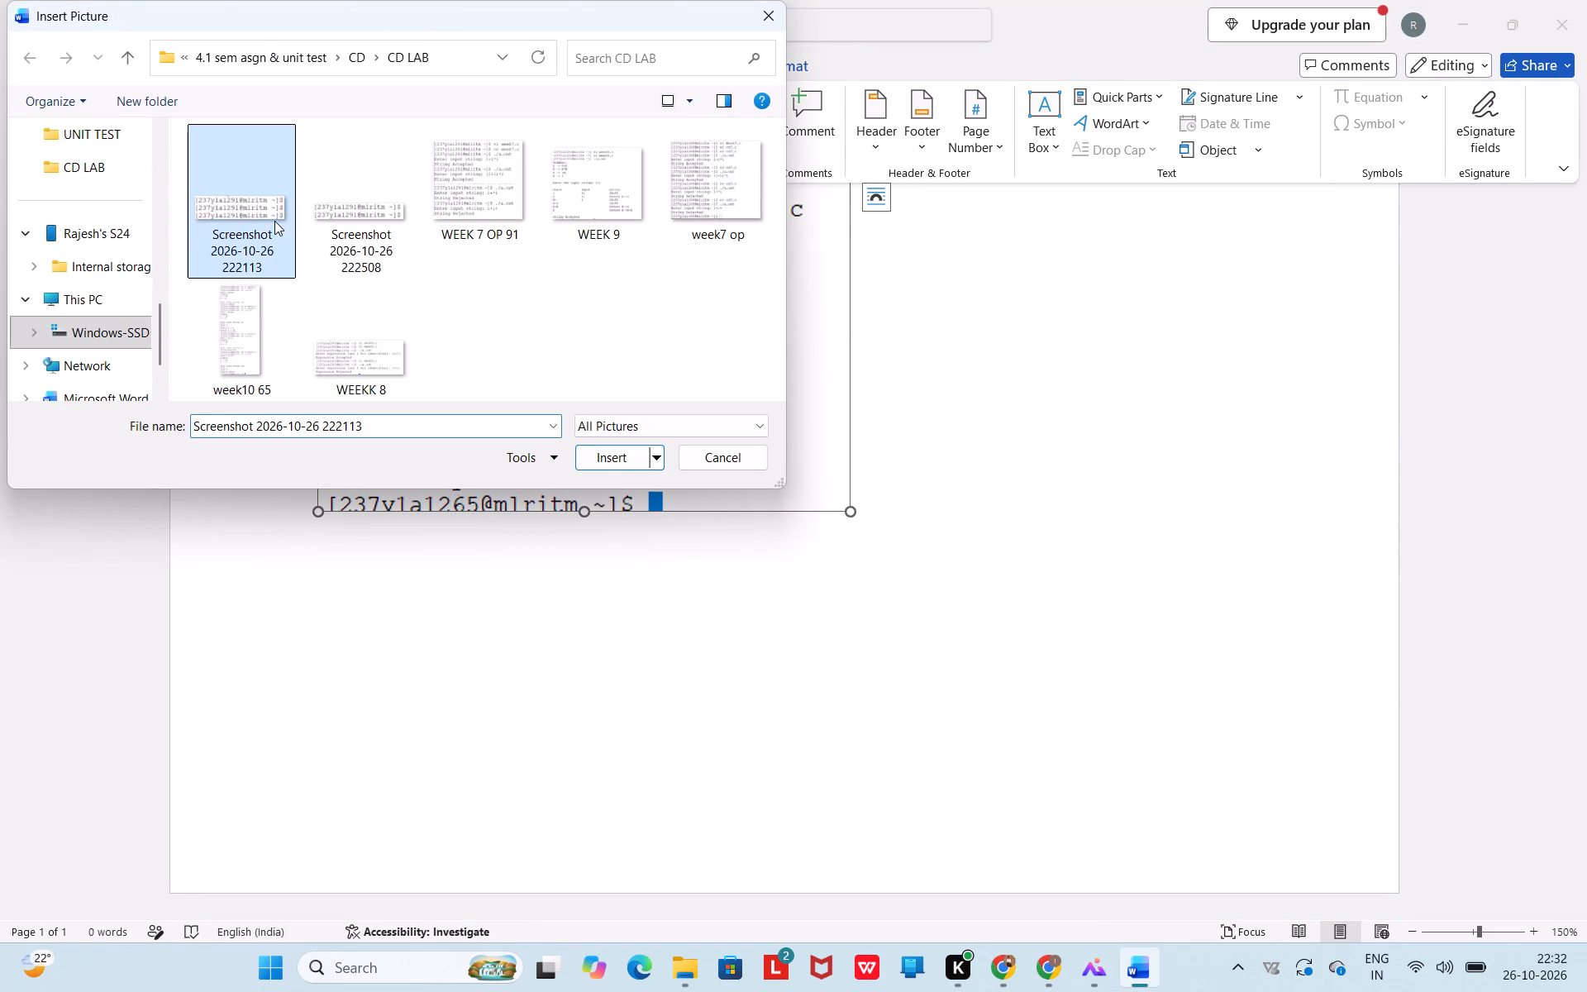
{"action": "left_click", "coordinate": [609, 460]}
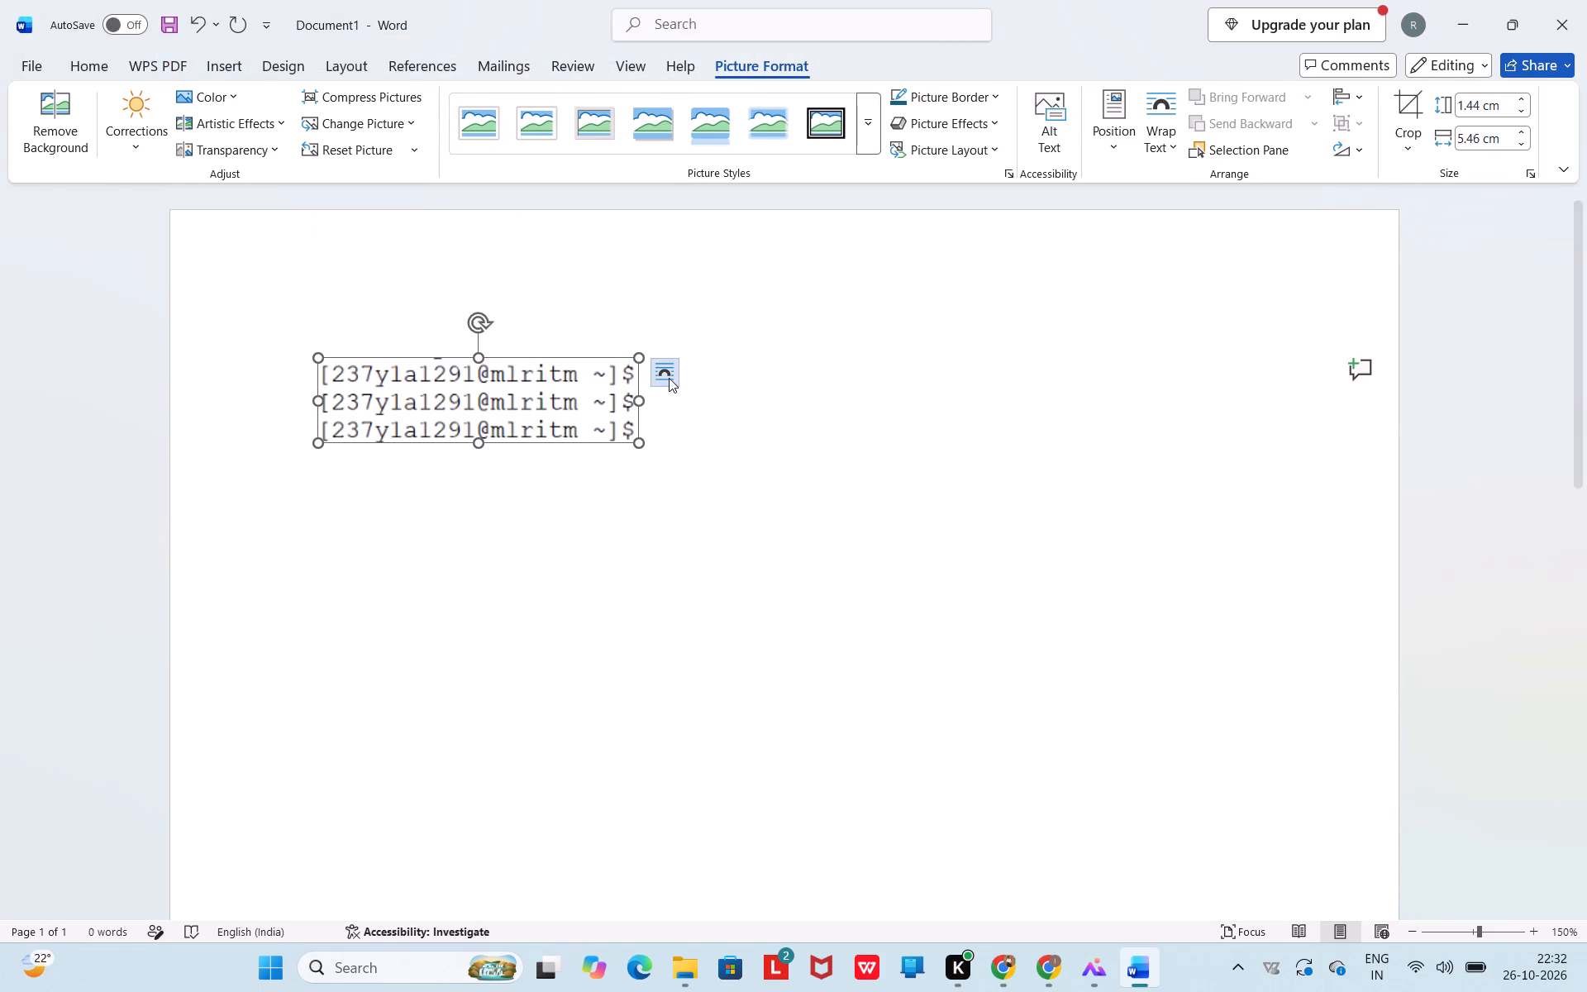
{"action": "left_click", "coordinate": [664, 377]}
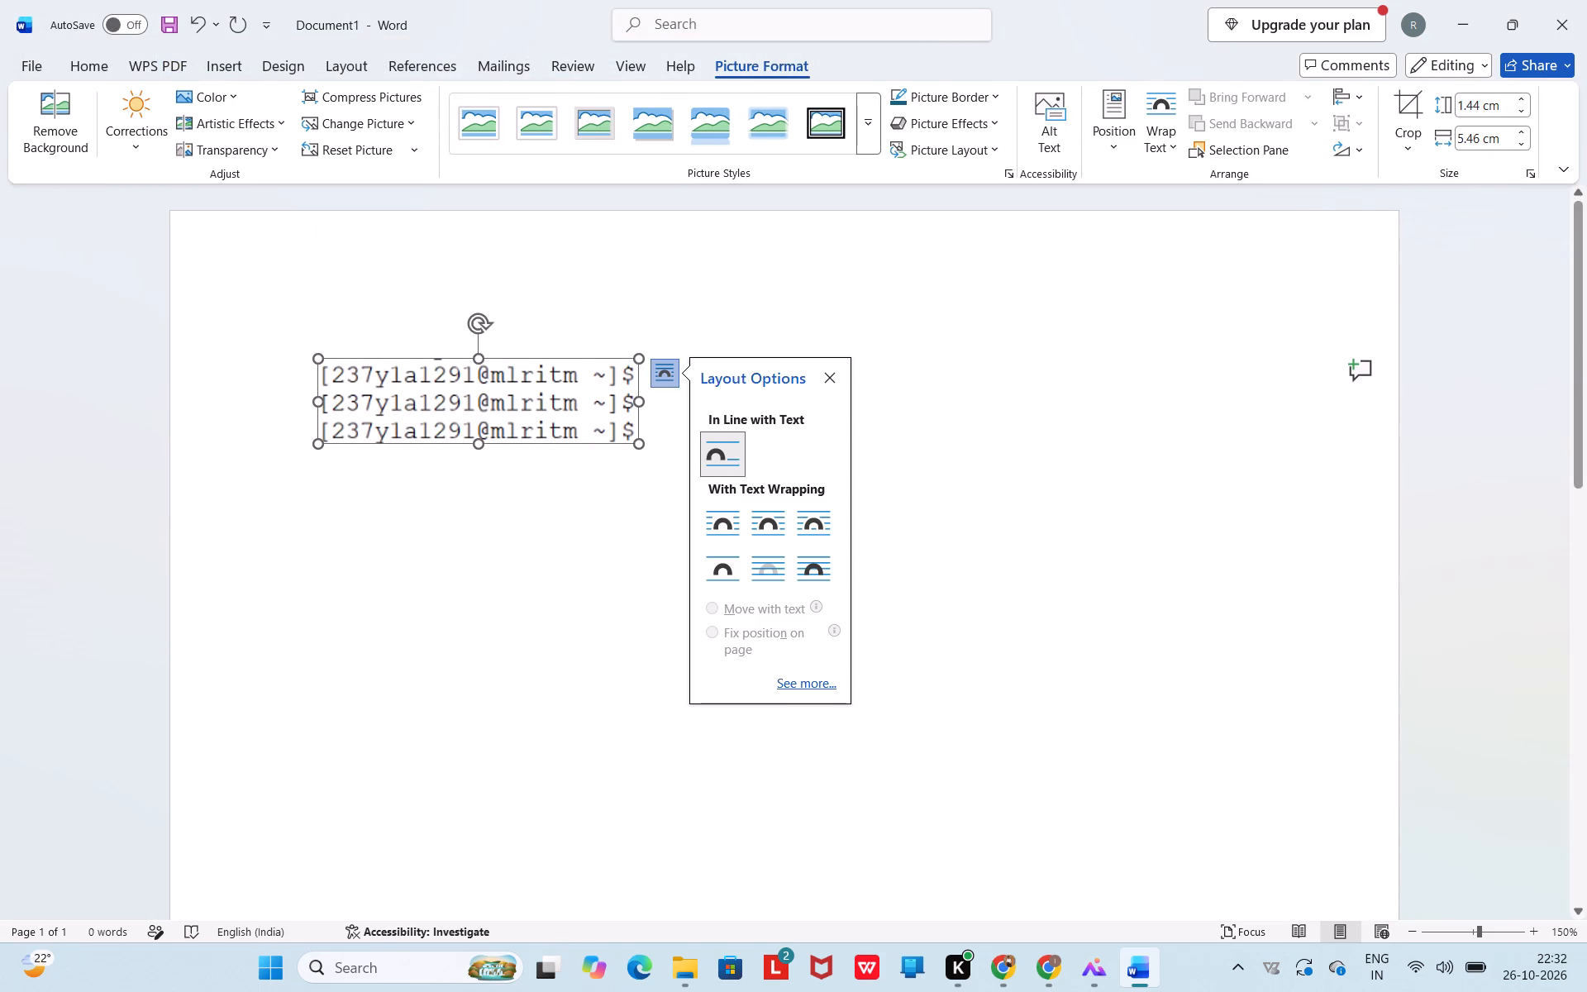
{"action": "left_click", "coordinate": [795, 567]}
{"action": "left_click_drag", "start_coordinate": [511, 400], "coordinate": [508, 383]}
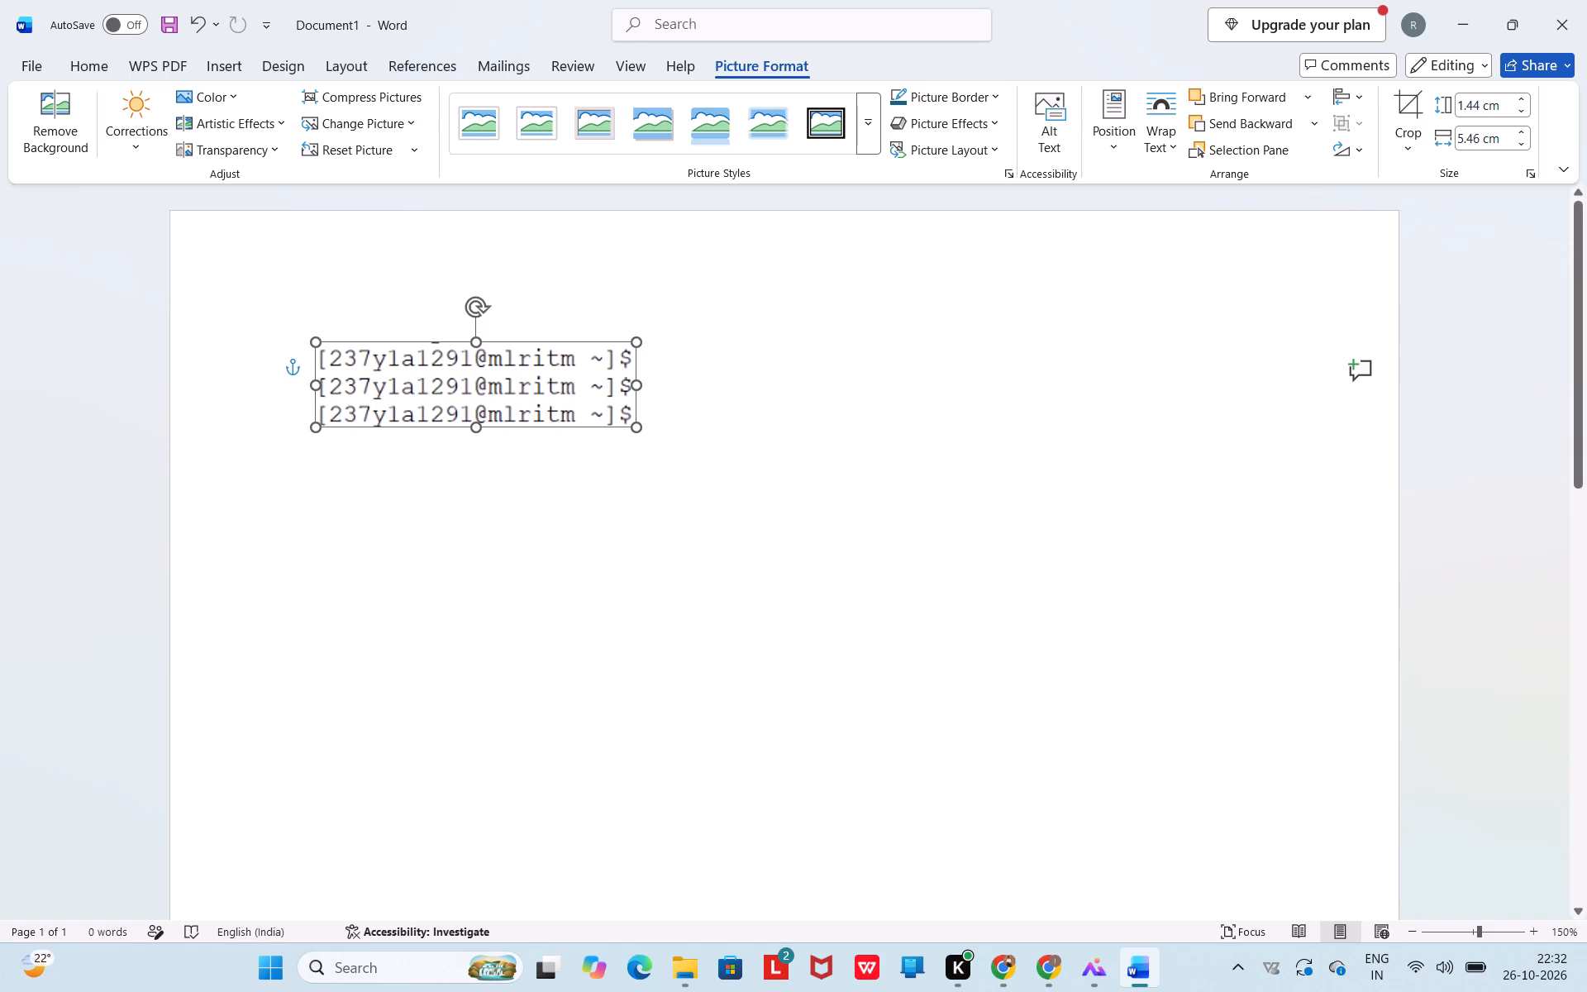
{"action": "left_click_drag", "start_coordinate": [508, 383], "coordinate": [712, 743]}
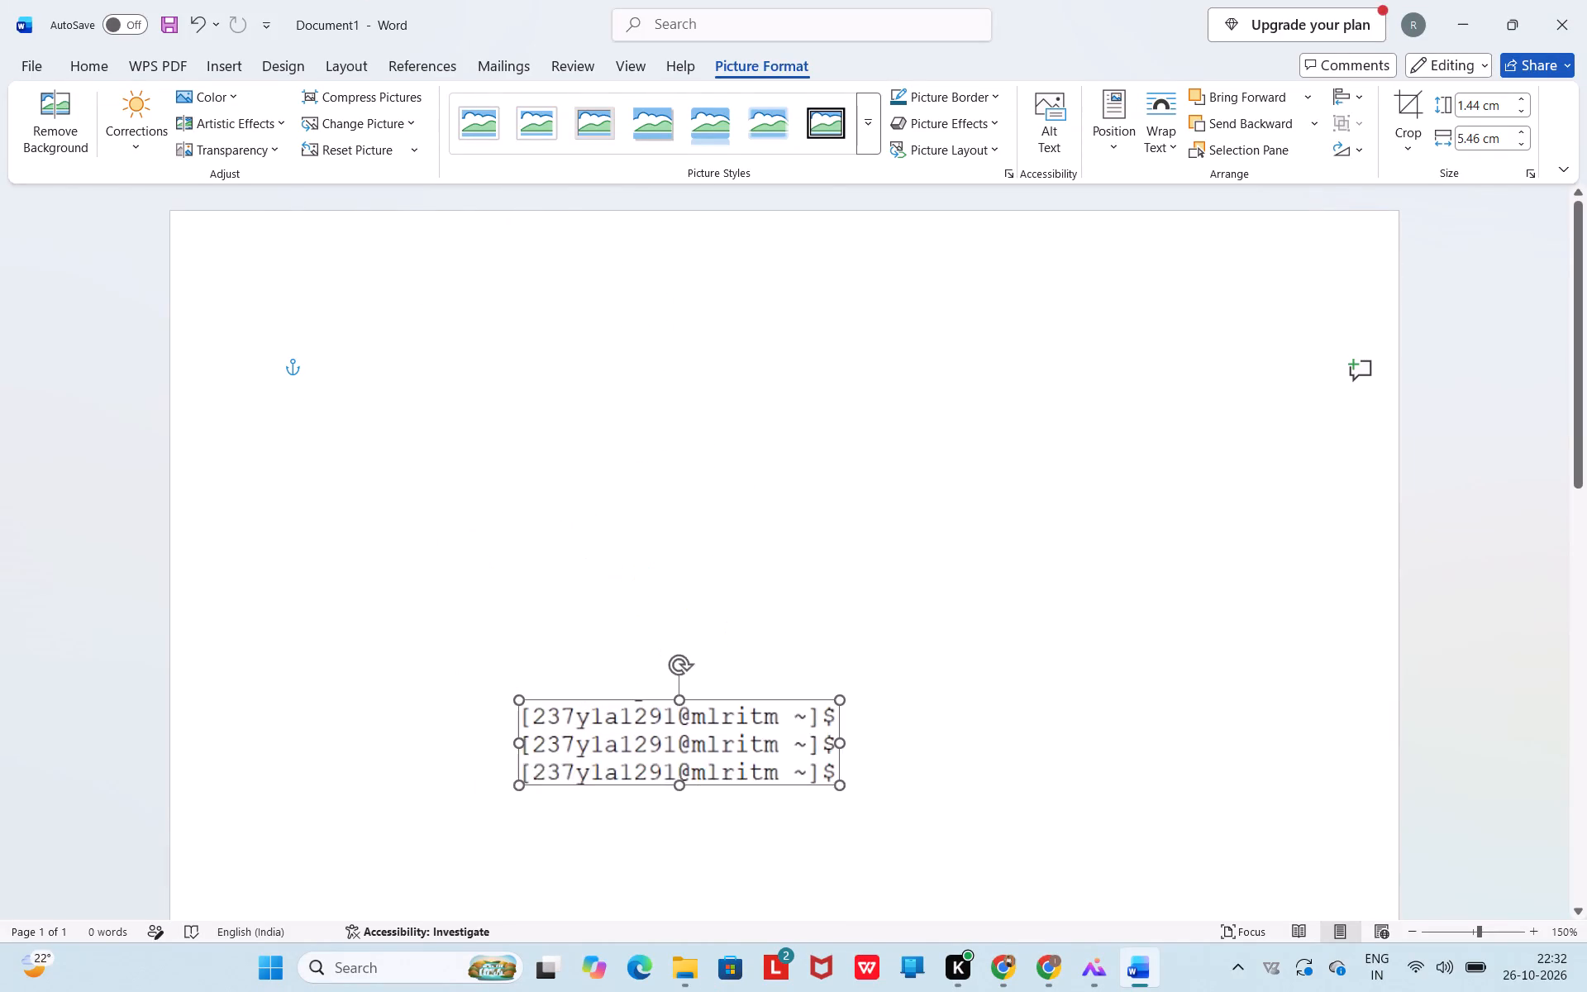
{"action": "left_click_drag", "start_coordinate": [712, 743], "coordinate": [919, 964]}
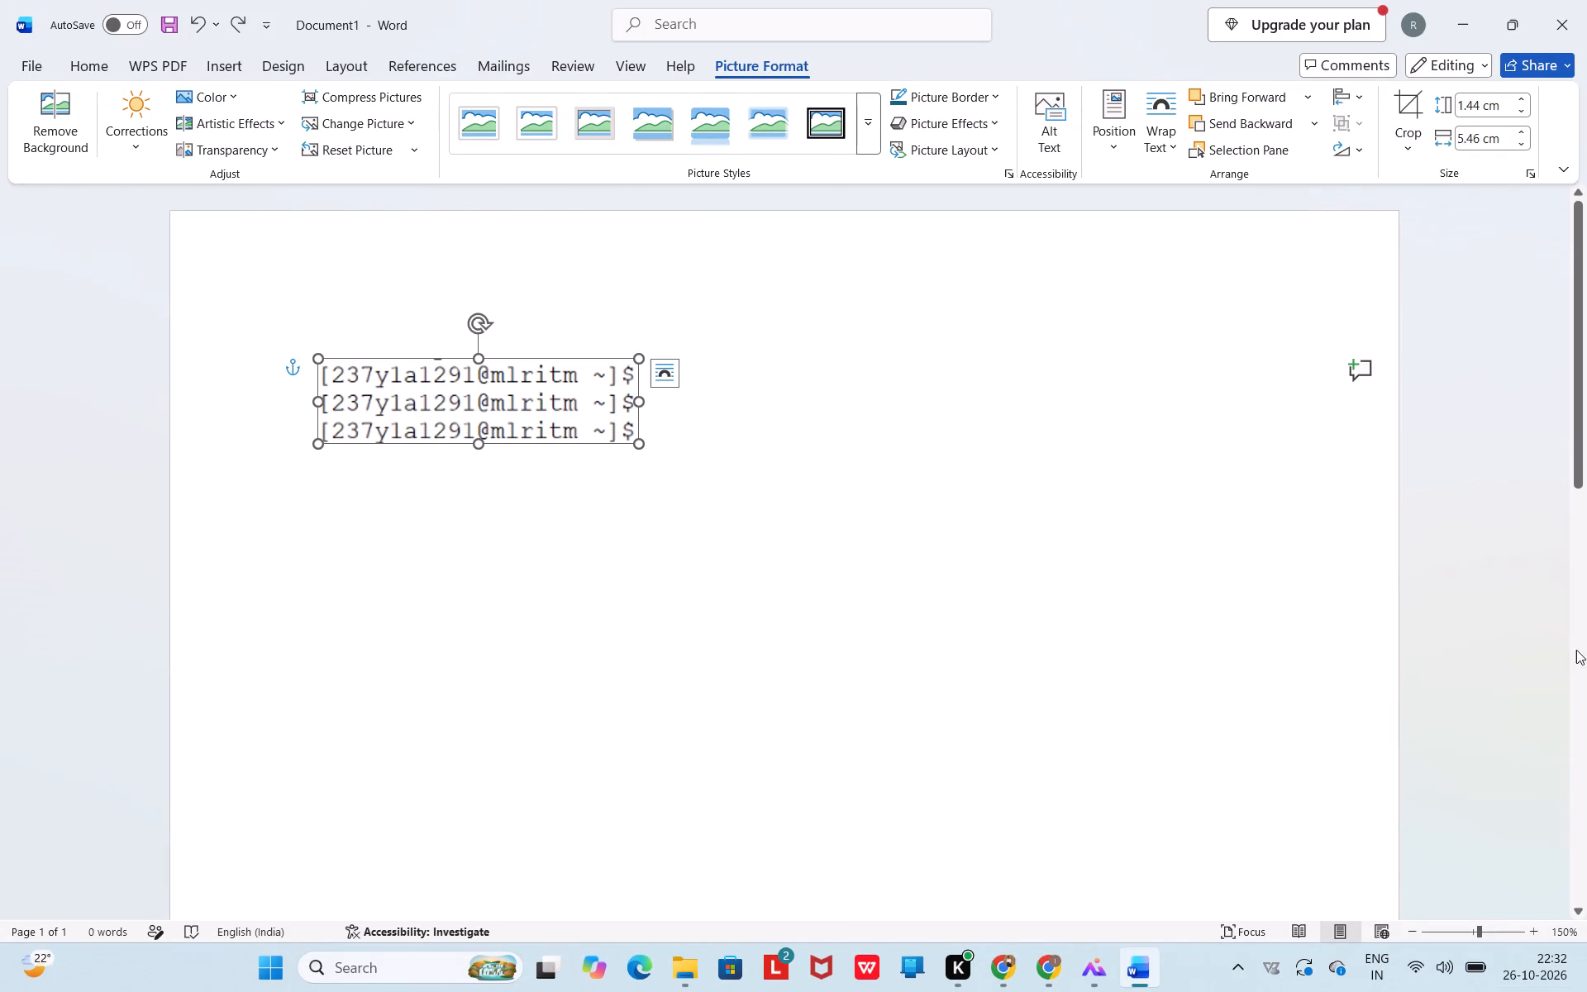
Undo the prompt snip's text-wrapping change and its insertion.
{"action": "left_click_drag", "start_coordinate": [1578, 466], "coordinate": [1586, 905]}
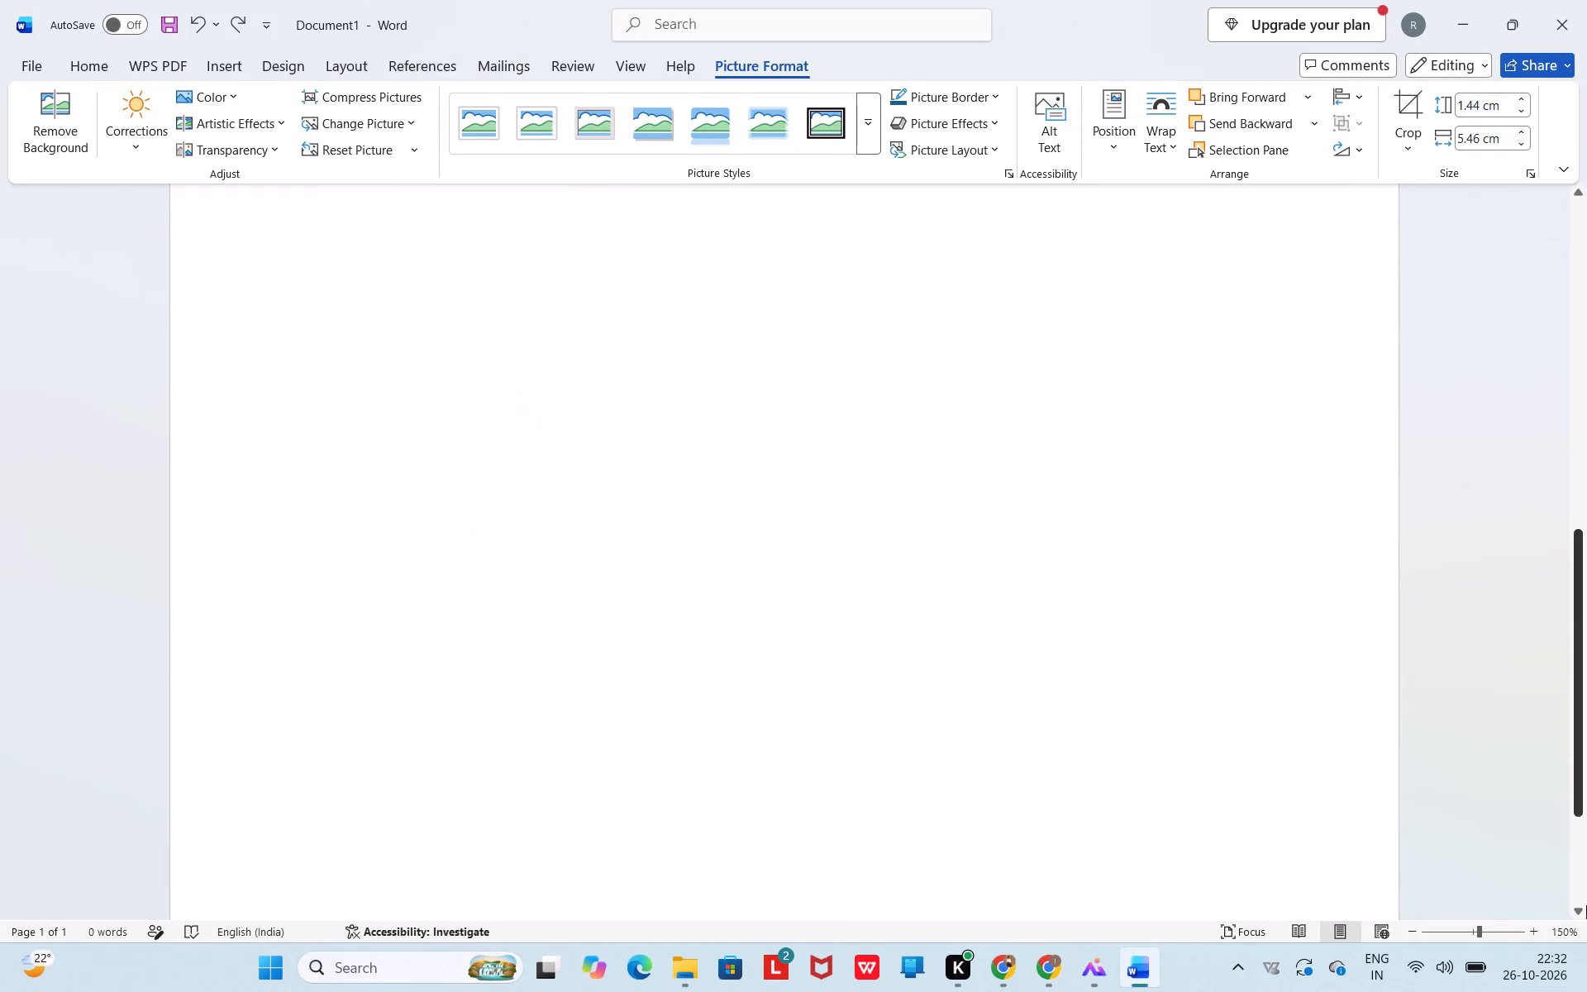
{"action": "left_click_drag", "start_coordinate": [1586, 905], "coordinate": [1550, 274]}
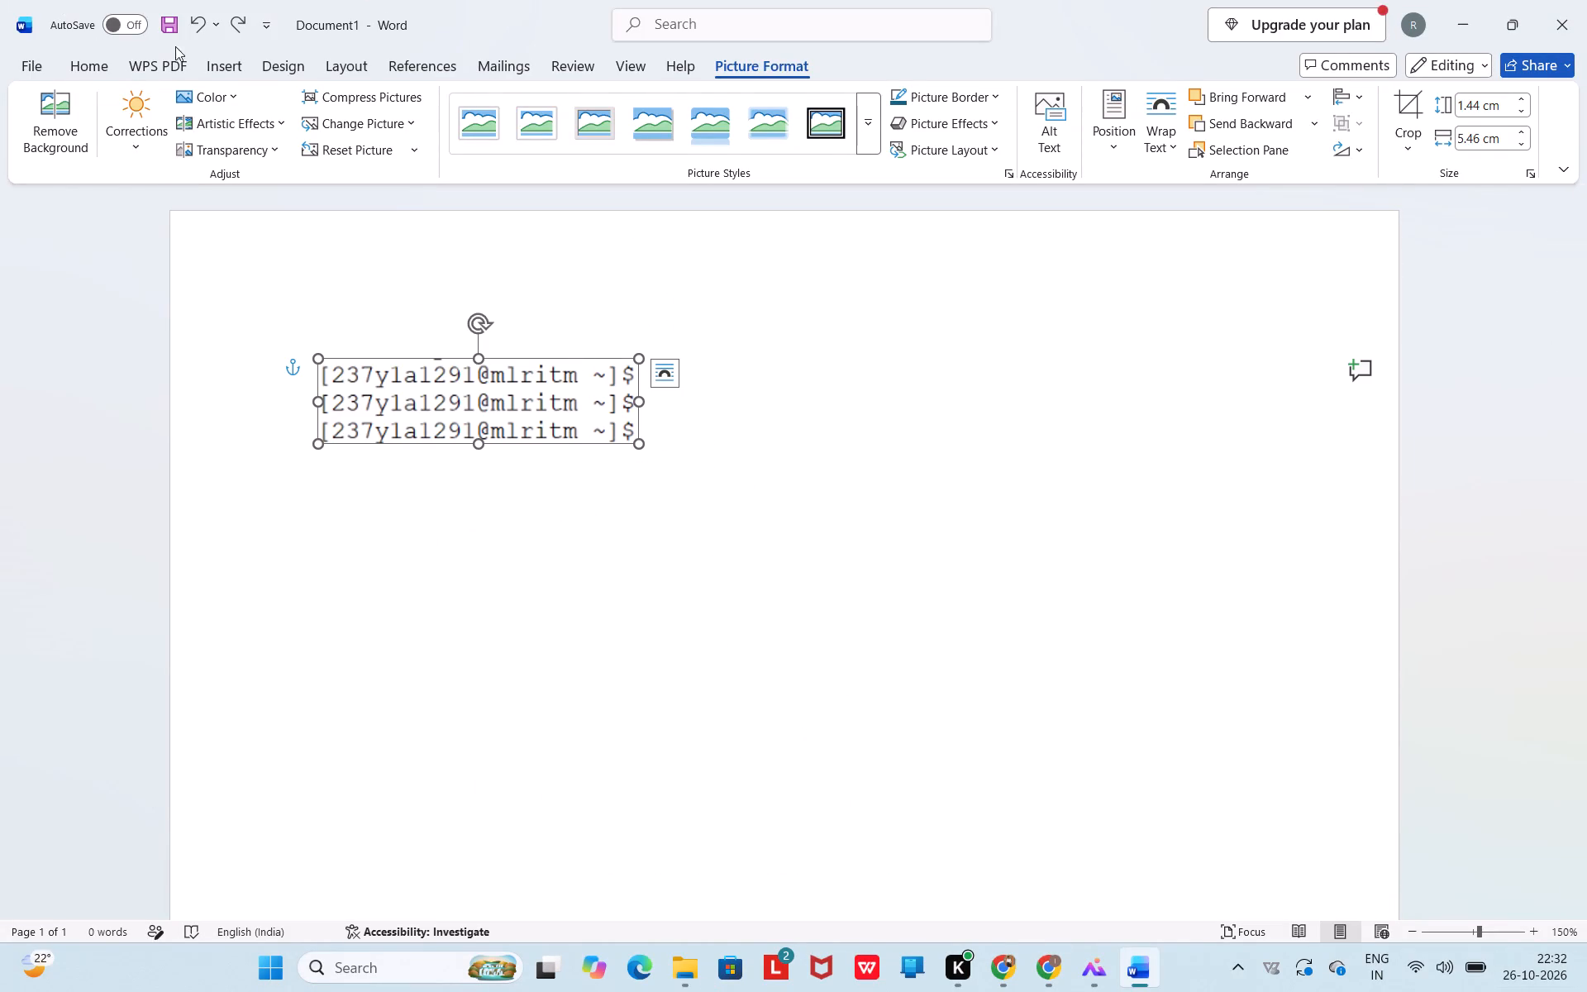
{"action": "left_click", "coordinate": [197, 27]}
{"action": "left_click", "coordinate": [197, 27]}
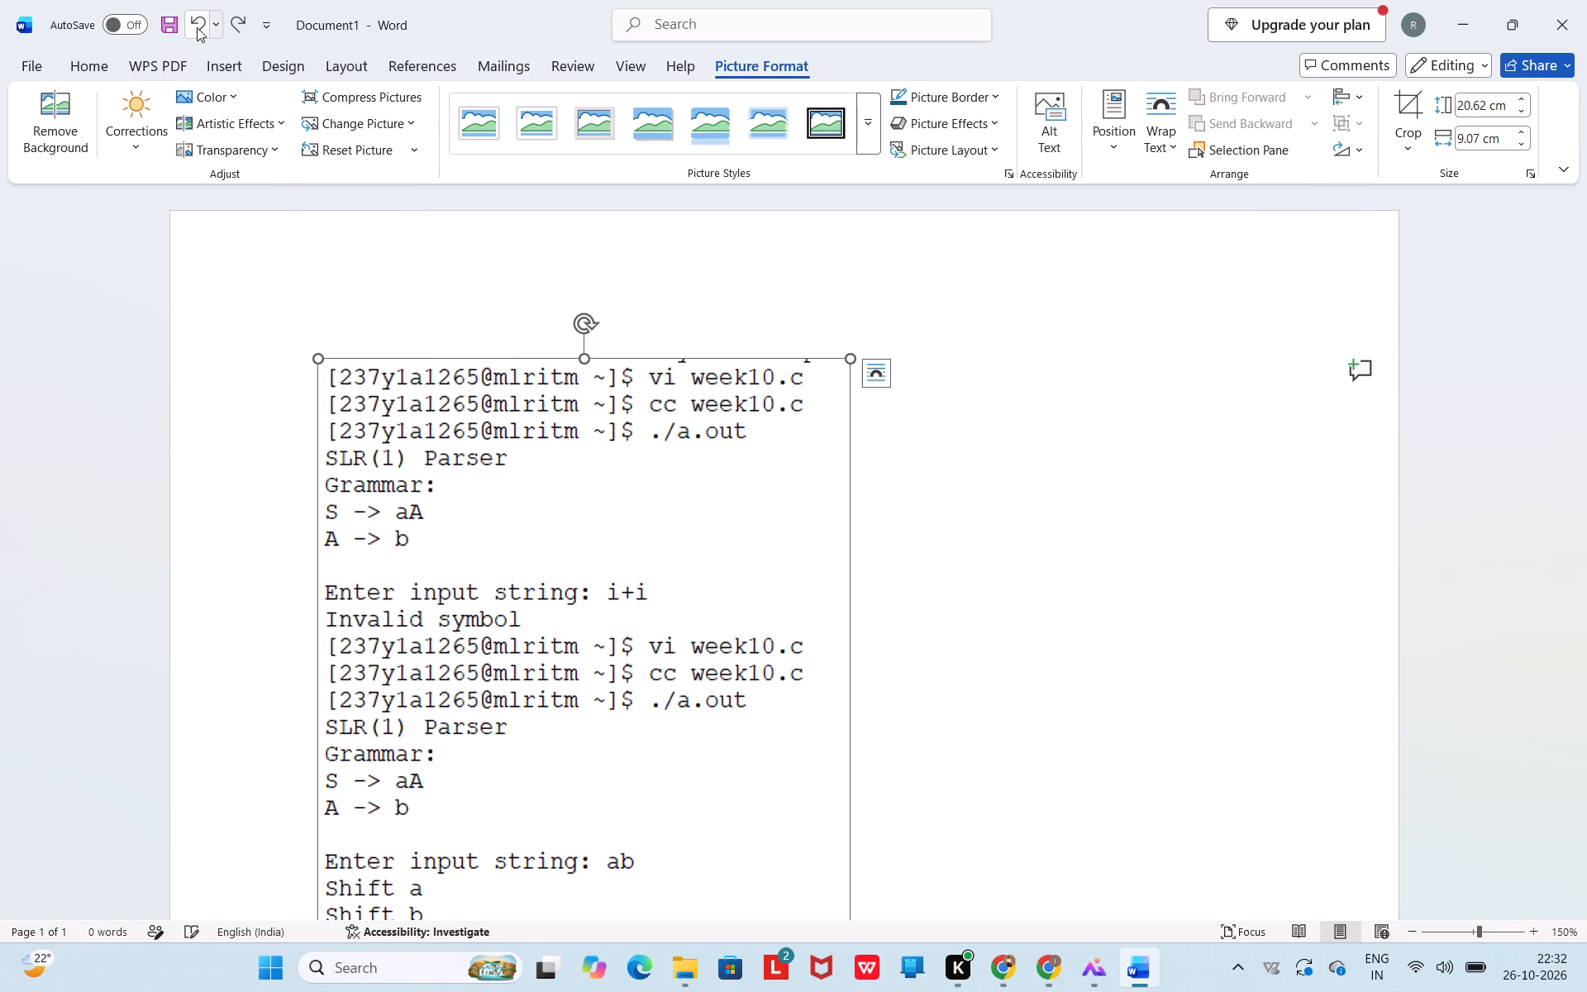
{"action": "scroll", "coordinate": [908, 492], "scroll_direction": "down", "scroll_amount": 1}
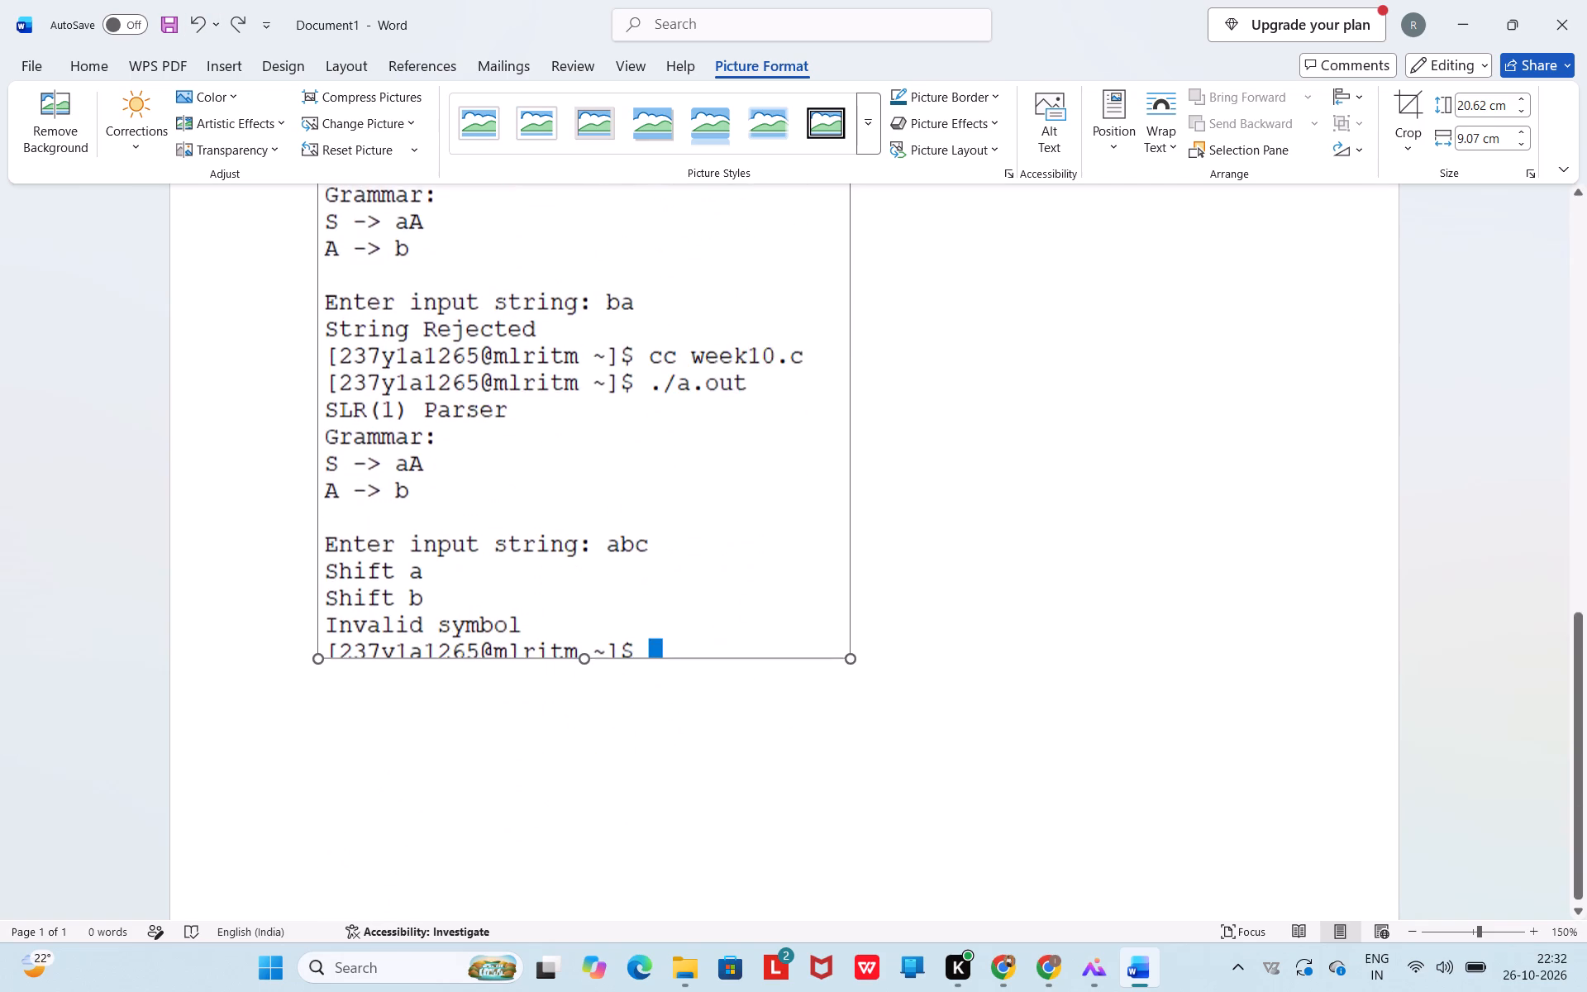
{"action": "scroll", "coordinate": [908, 492], "scroll_direction": "down", "scroll_amount": 1}
{"action": "left_click", "coordinate": [908, 492]}
{"action": "left_click", "coordinate": [908, 492]}
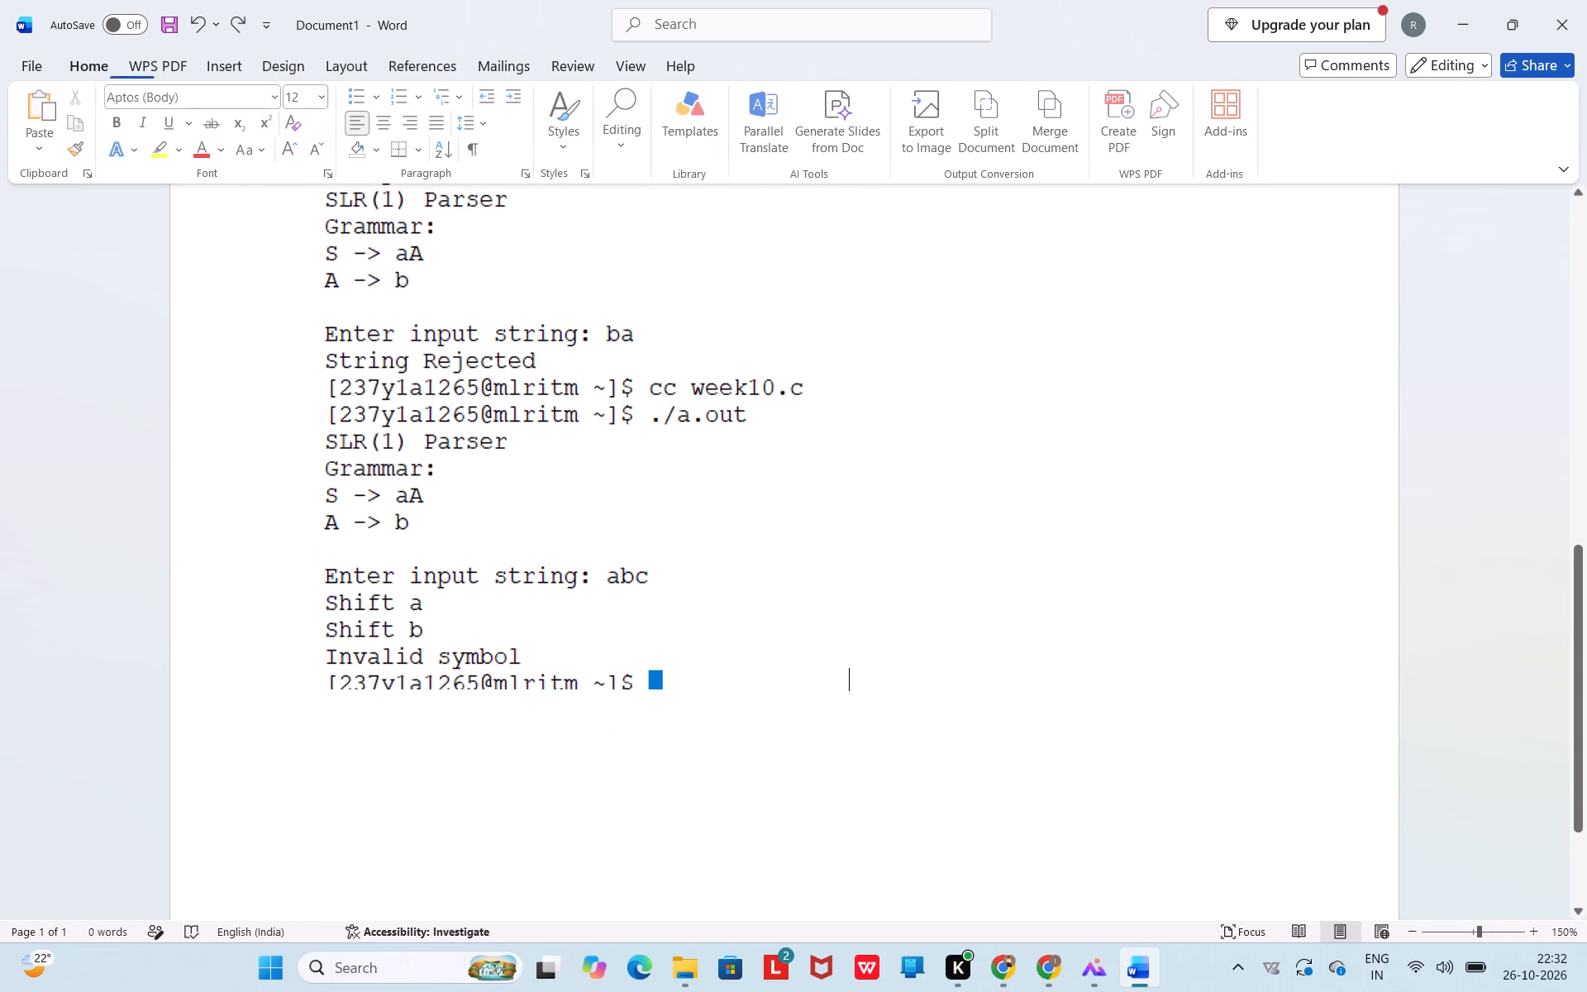
{"action": "left_click", "coordinate": [236, 64]}
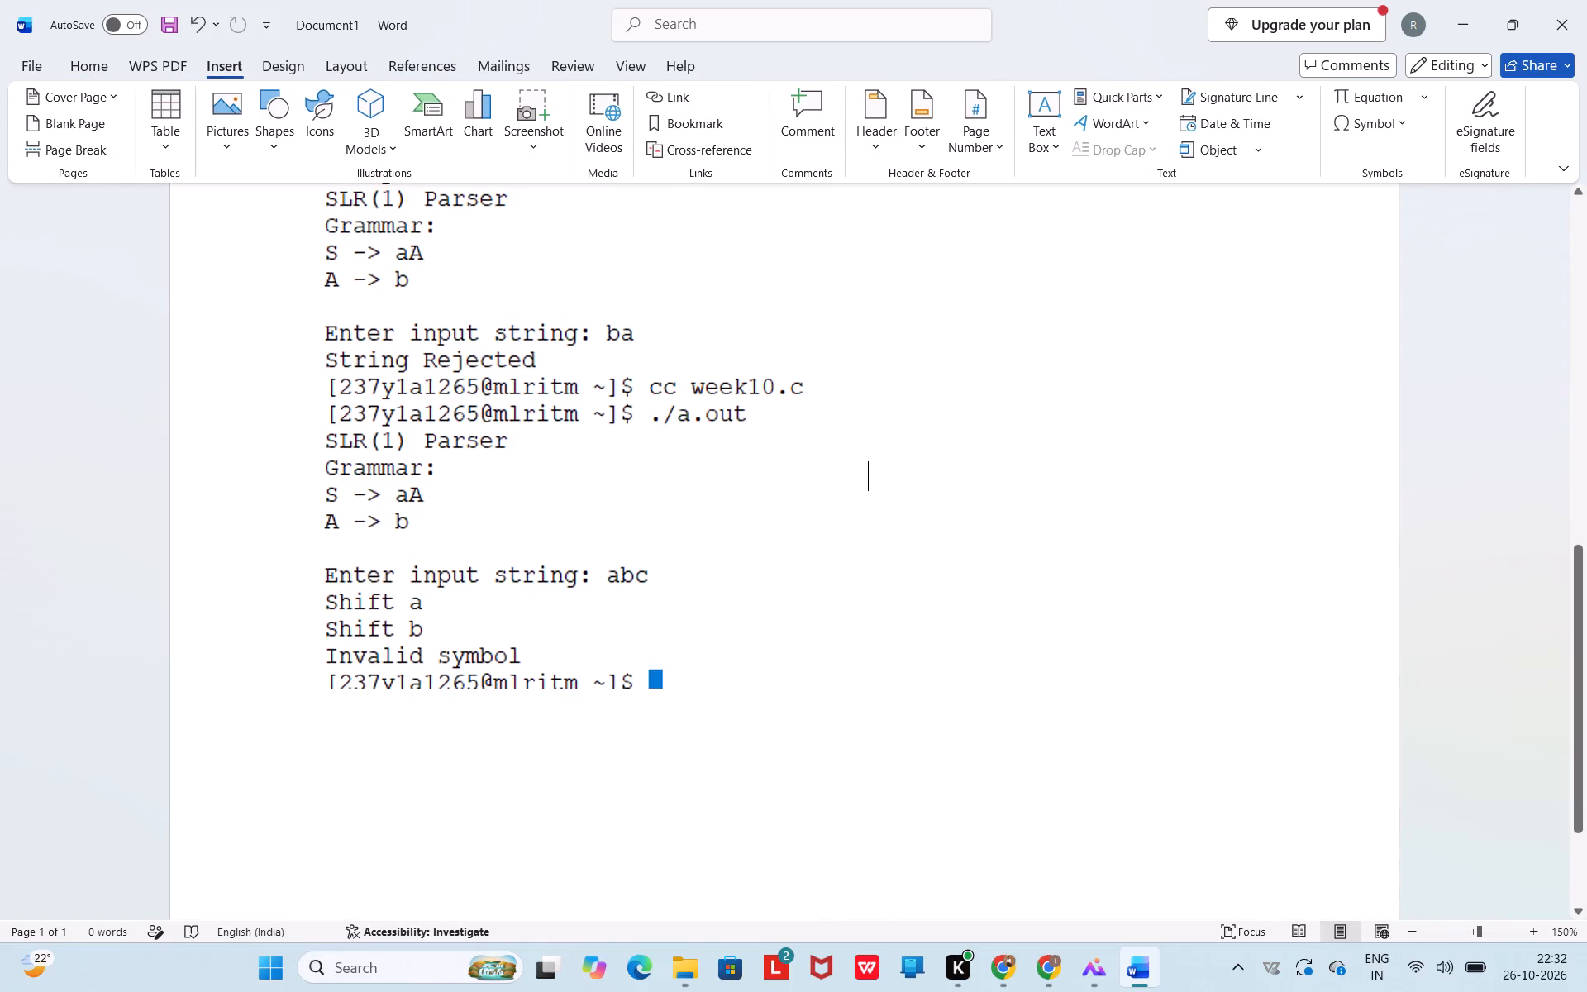
{"action": "left_click", "coordinate": [226, 119]}
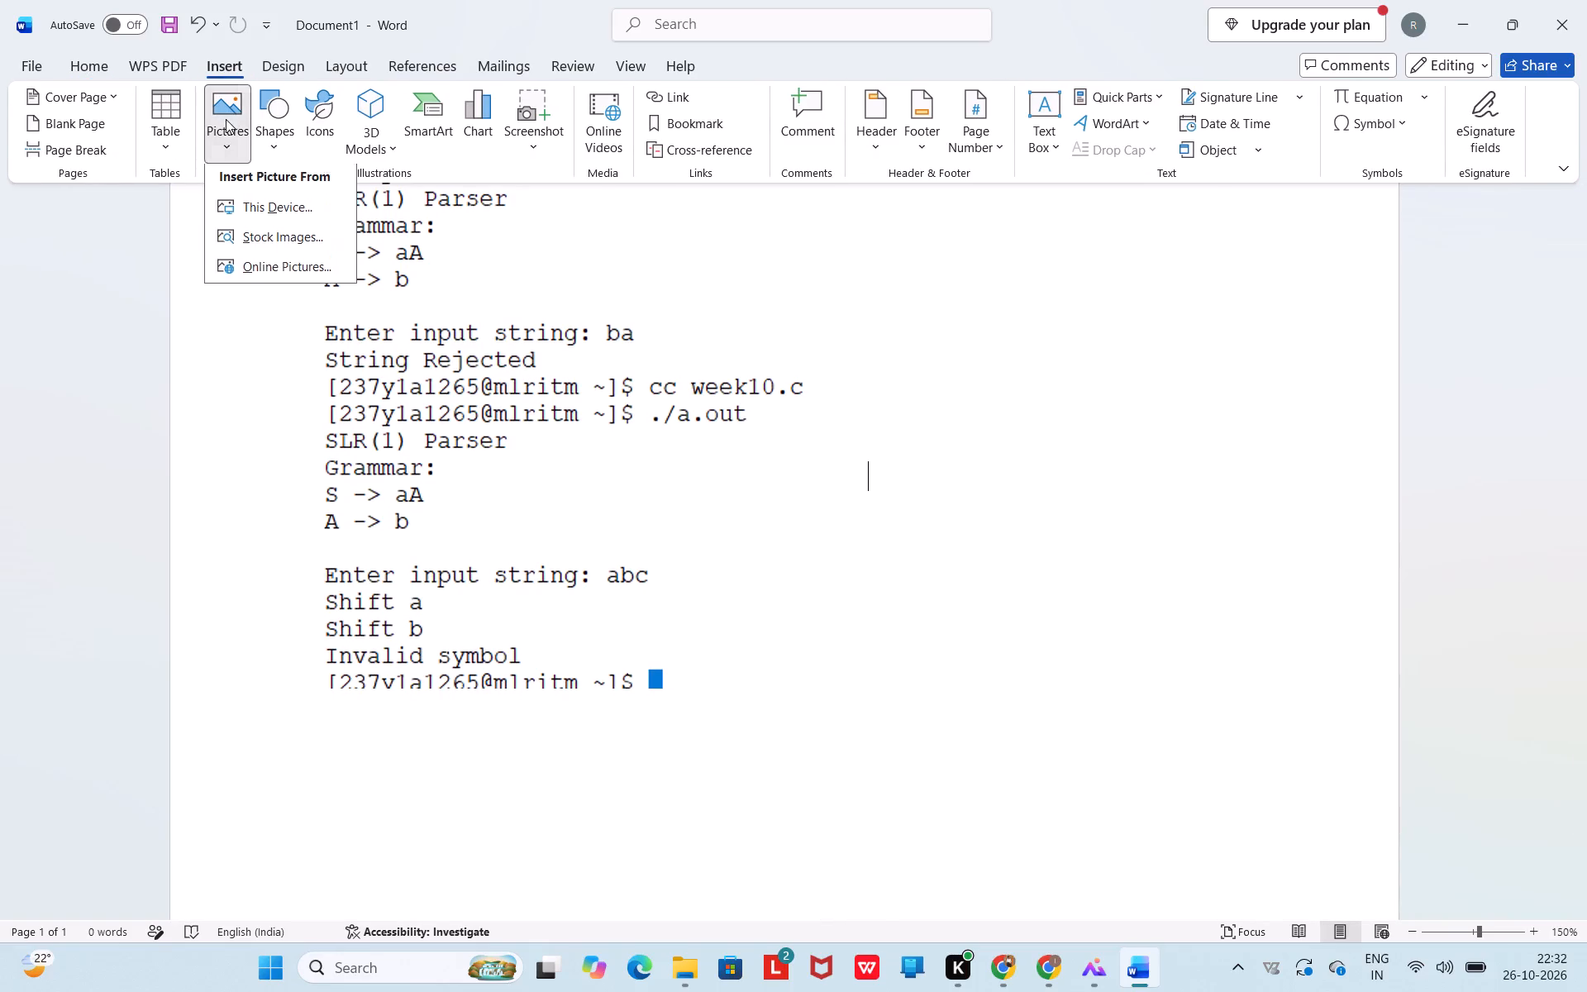
{"action": "left_click", "coordinate": [265, 216]}
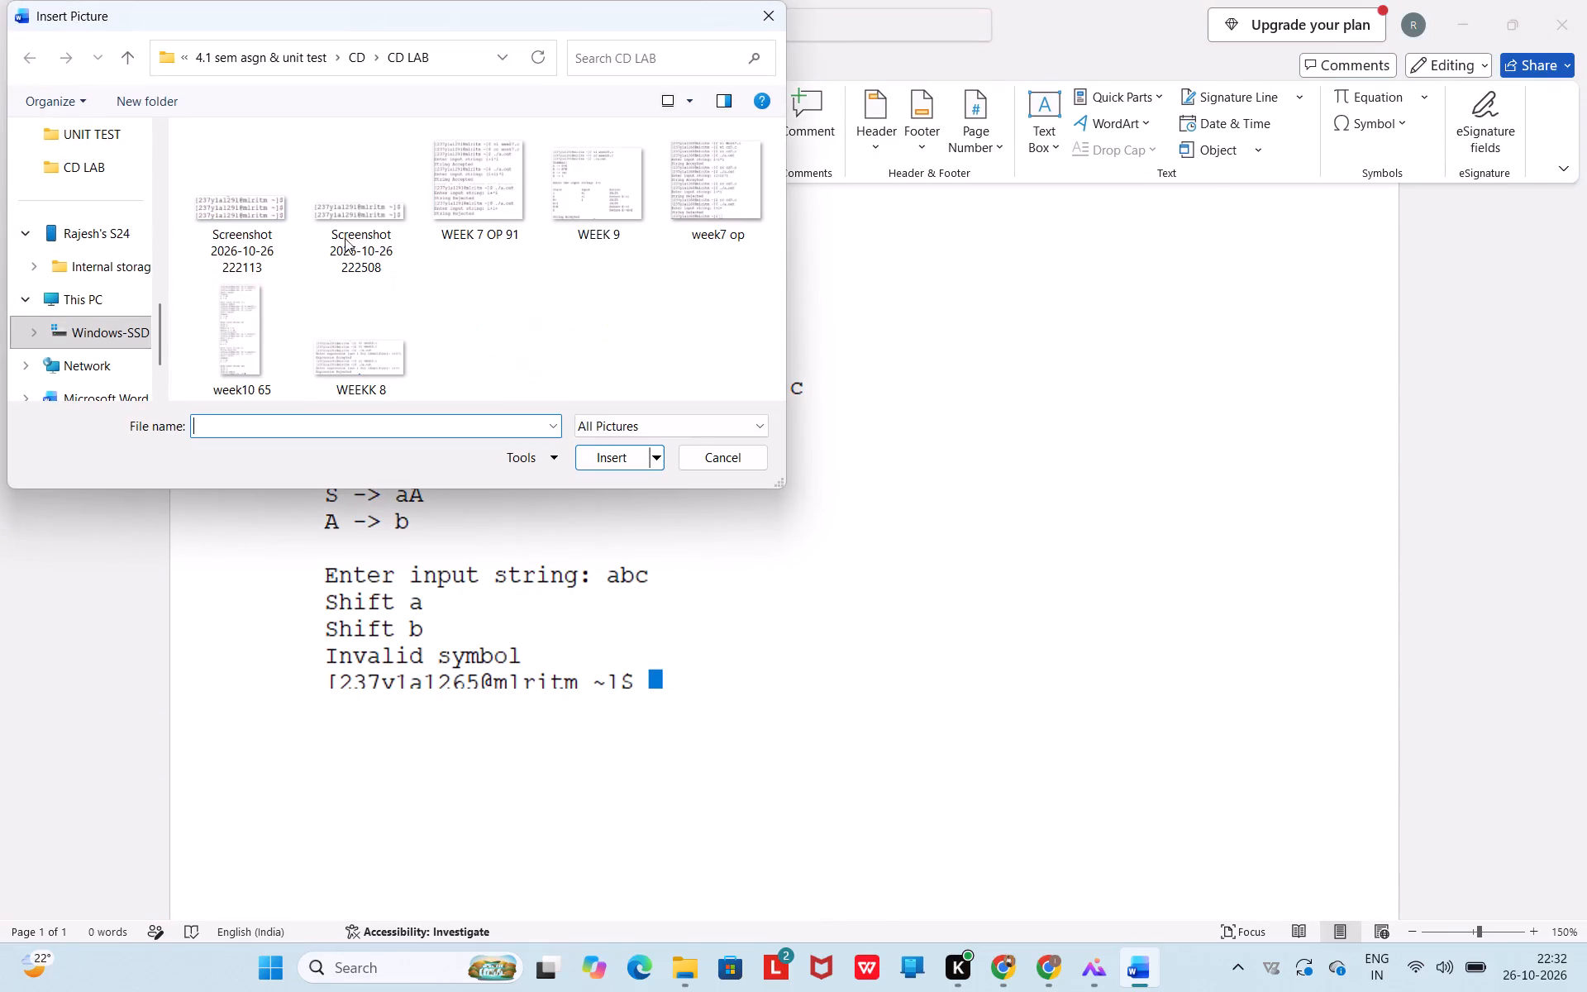
{"action": "left_click", "coordinate": [232, 208]}
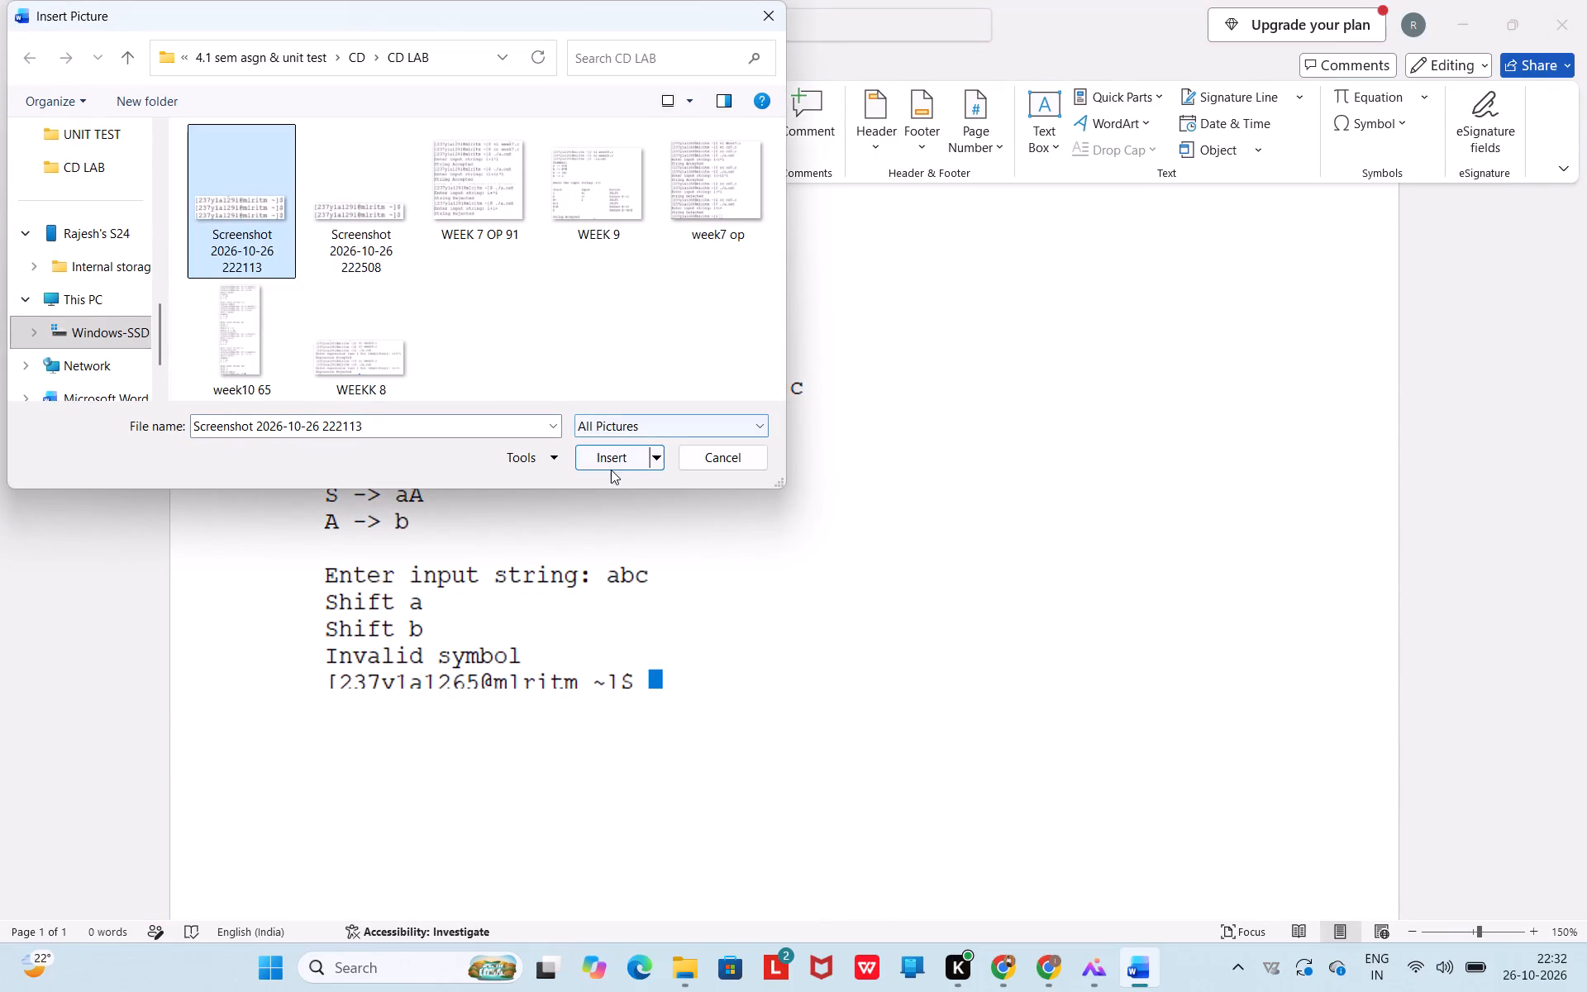
{"action": "left_click", "coordinate": [611, 456]}
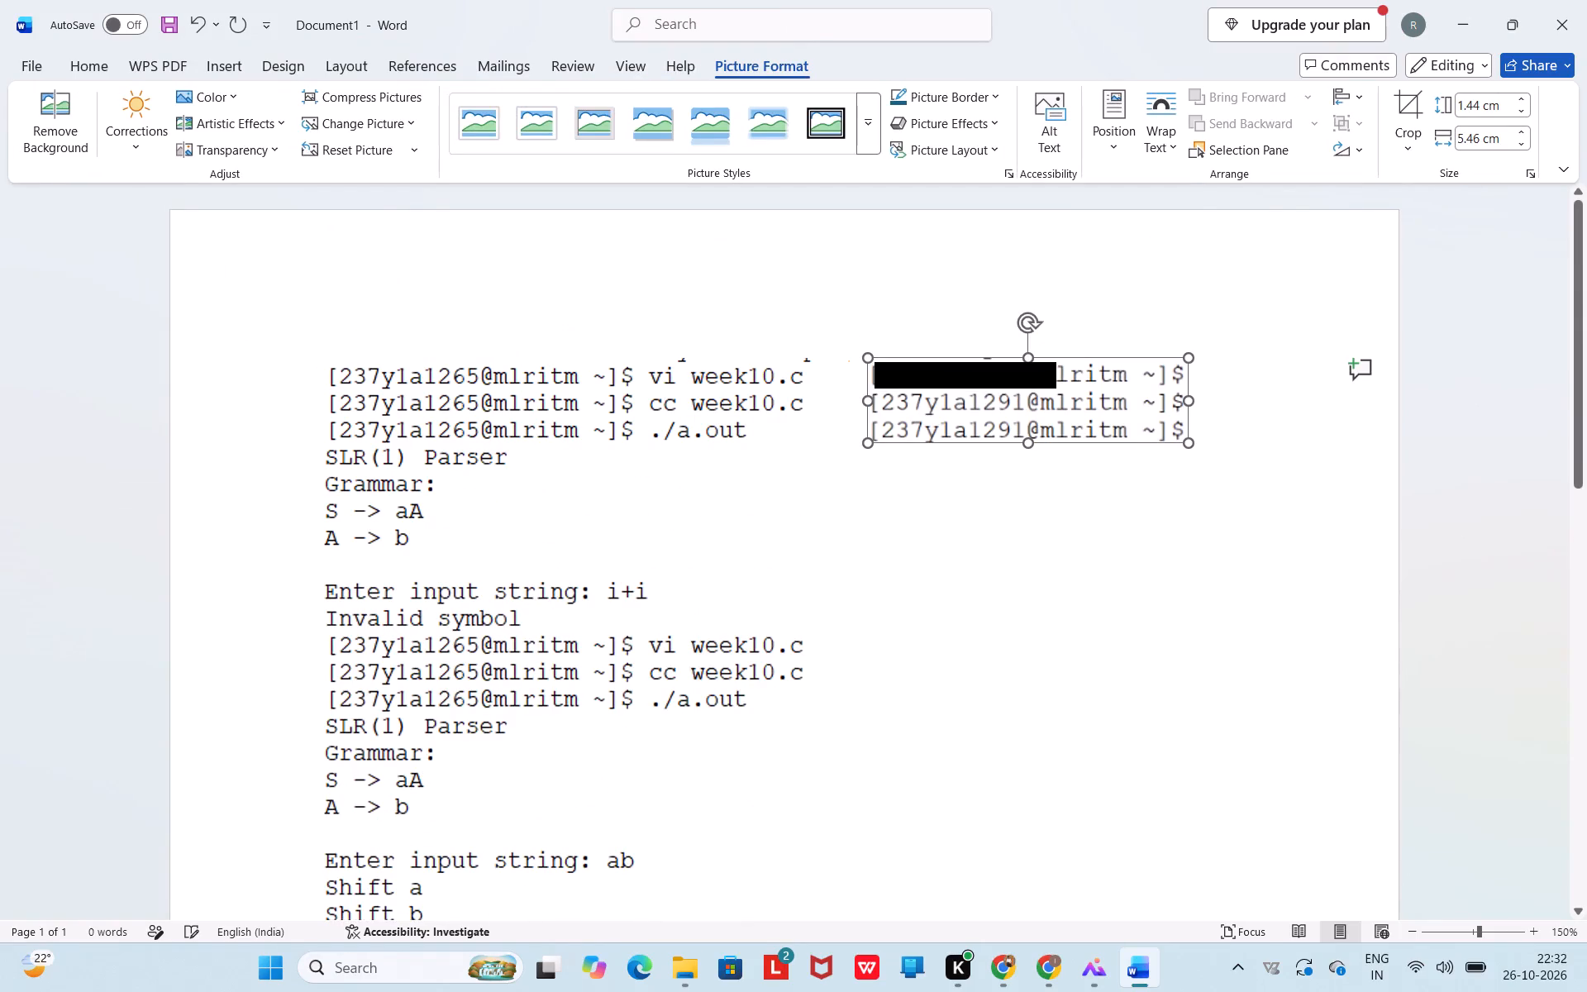
Set the prompt snip in front of text and align it over the first vi, cc and ./a.out prompts of the week 10 picture.
{"action": "left_click", "coordinate": [1220, 373]}
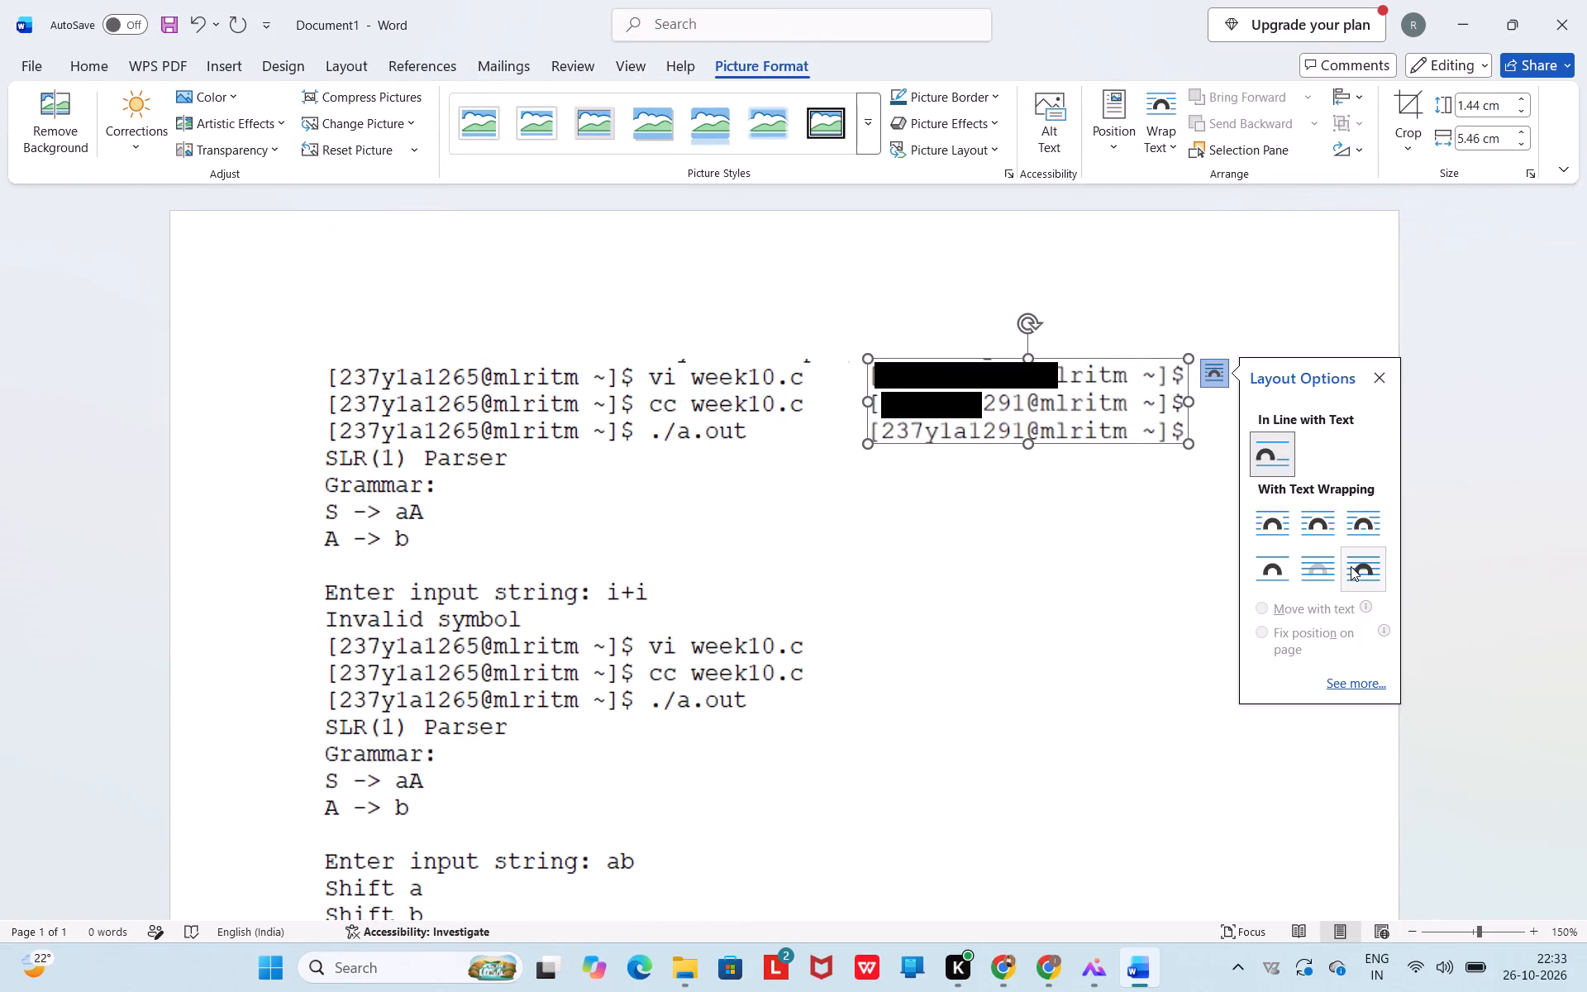
{"action": "left_click", "coordinate": [1351, 566]}
{"action": "left_click_drag", "start_coordinate": [1070, 422], "coordinate": [629, 429]}
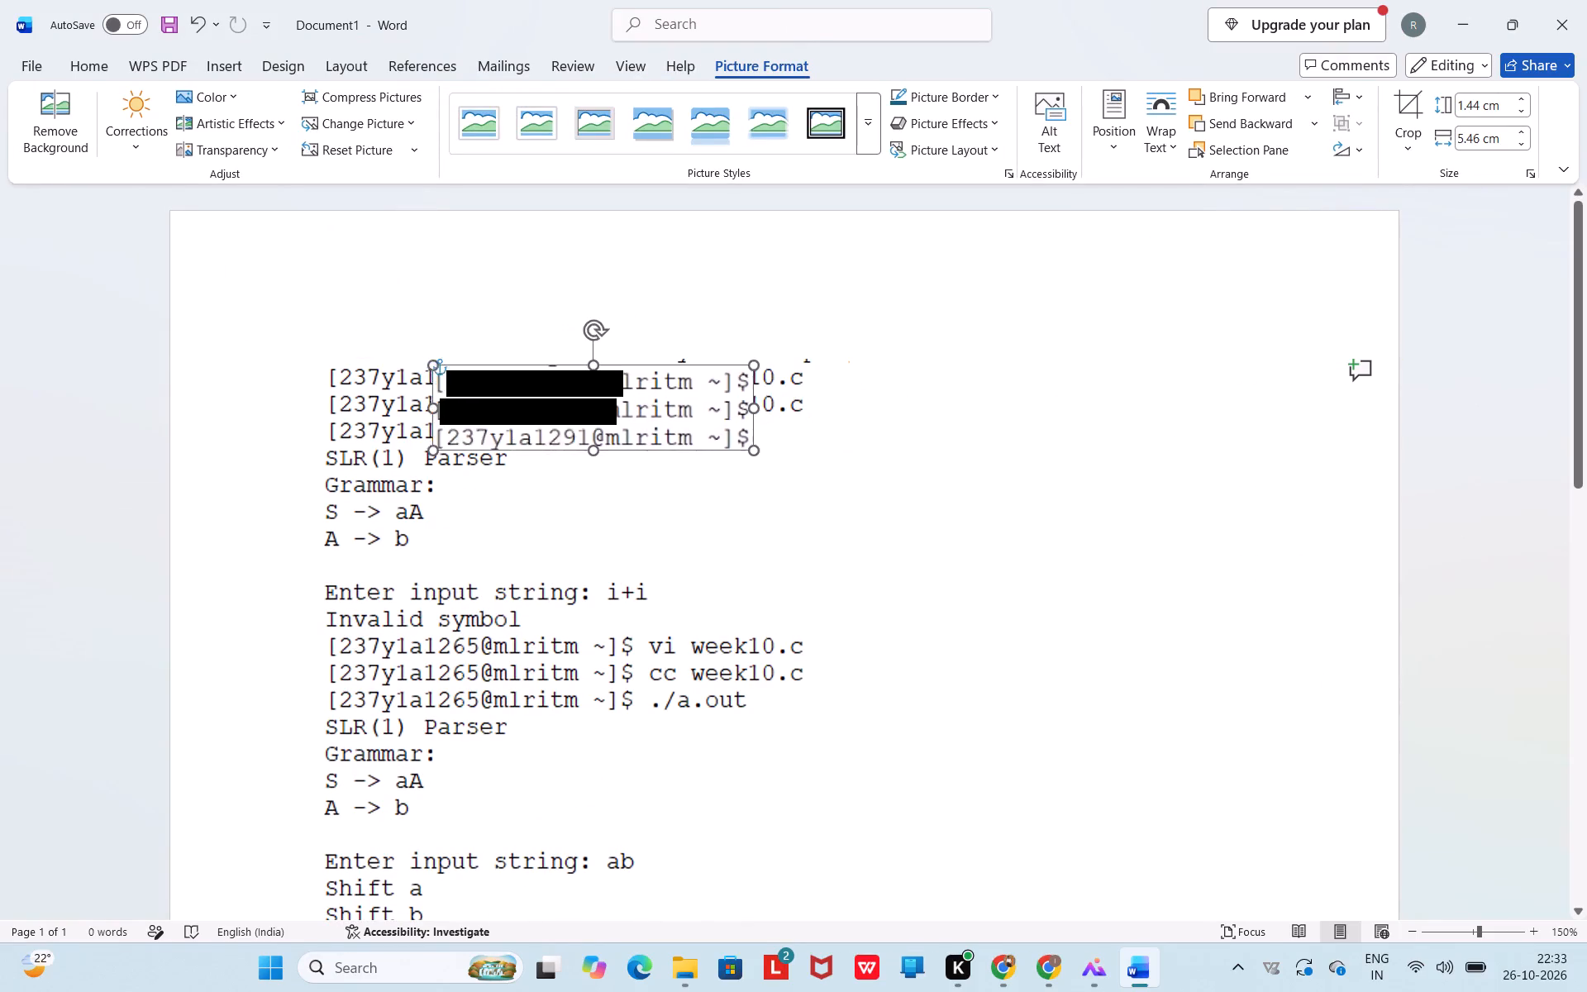
{"action": "left_click_drag", "start_coordinate": [629, 429], "coordinate": [531, 426]}
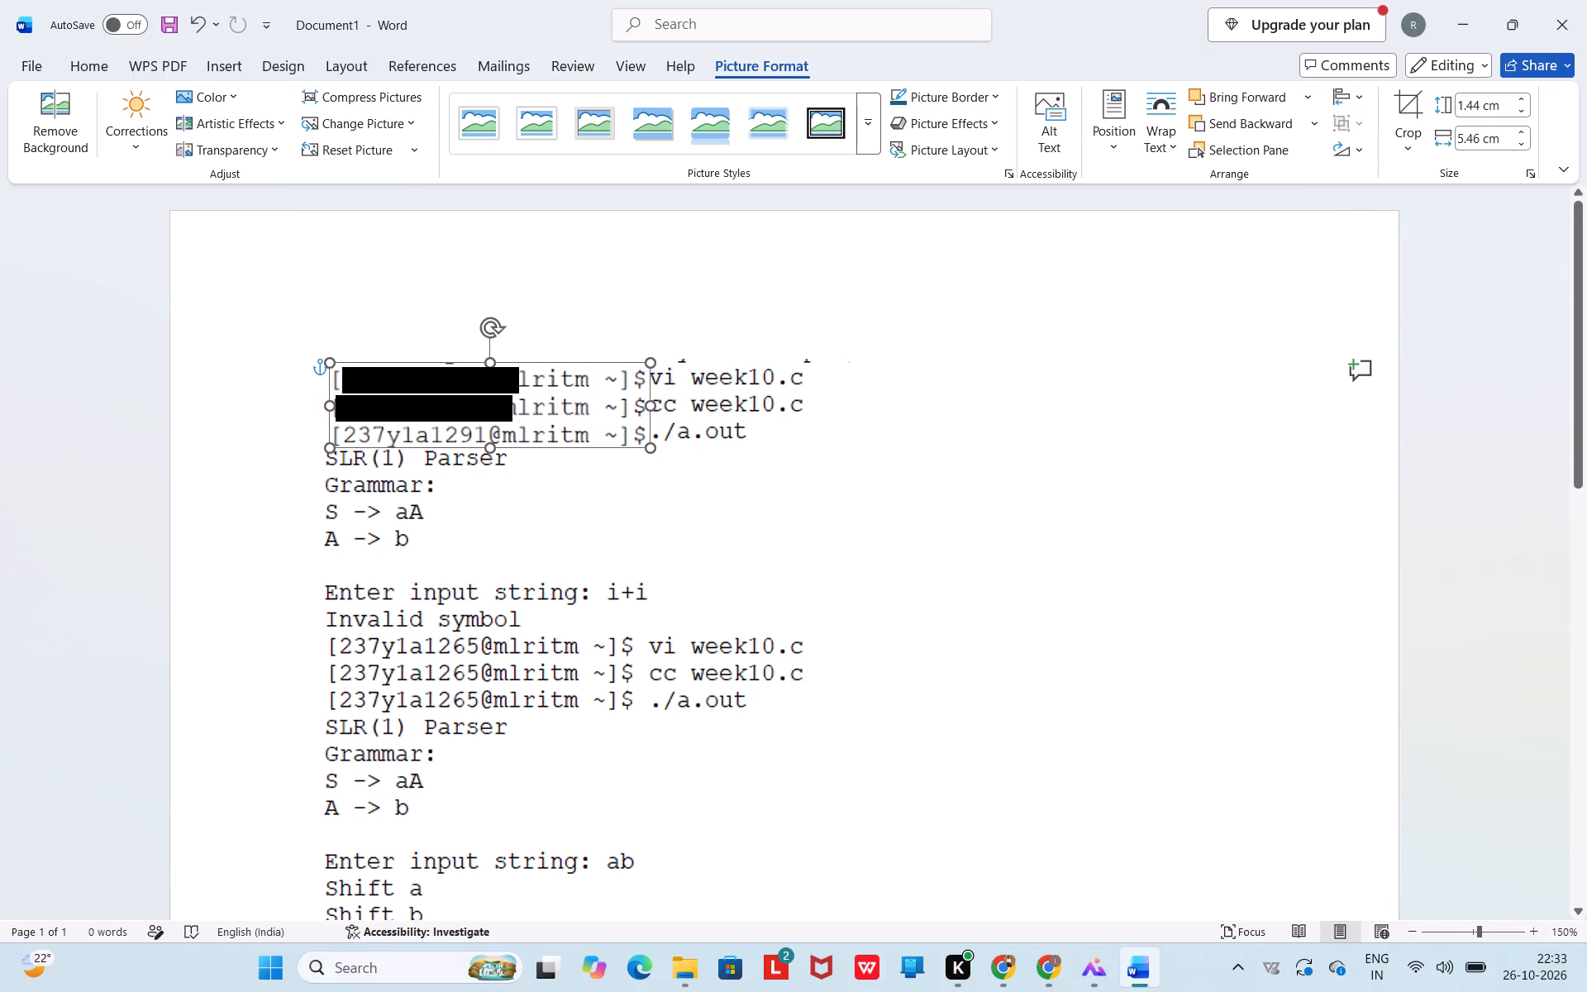
{"action": "left_click_drag", "start_coordinate": [531, 426], "coordinate": [524, 417]}
{"action": "left_click", "coordinate": [885, 552]}
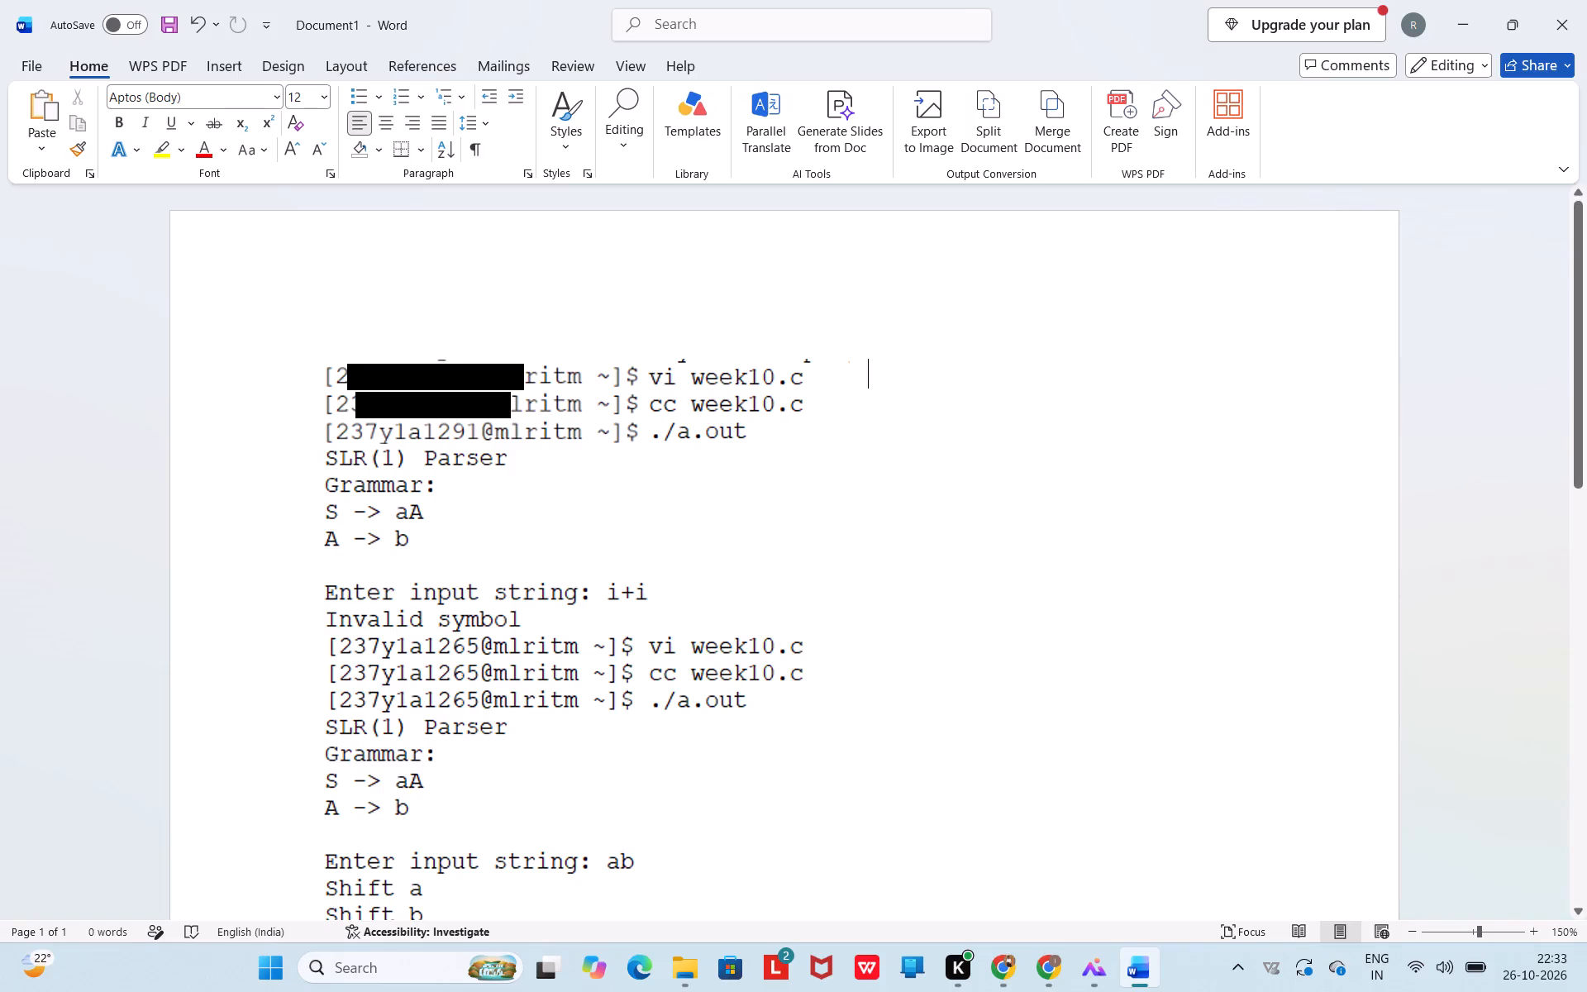
{"action": "scroll", "coordinate": [885, 552], "scroll_direction": "down", "scroll_amount": 1}
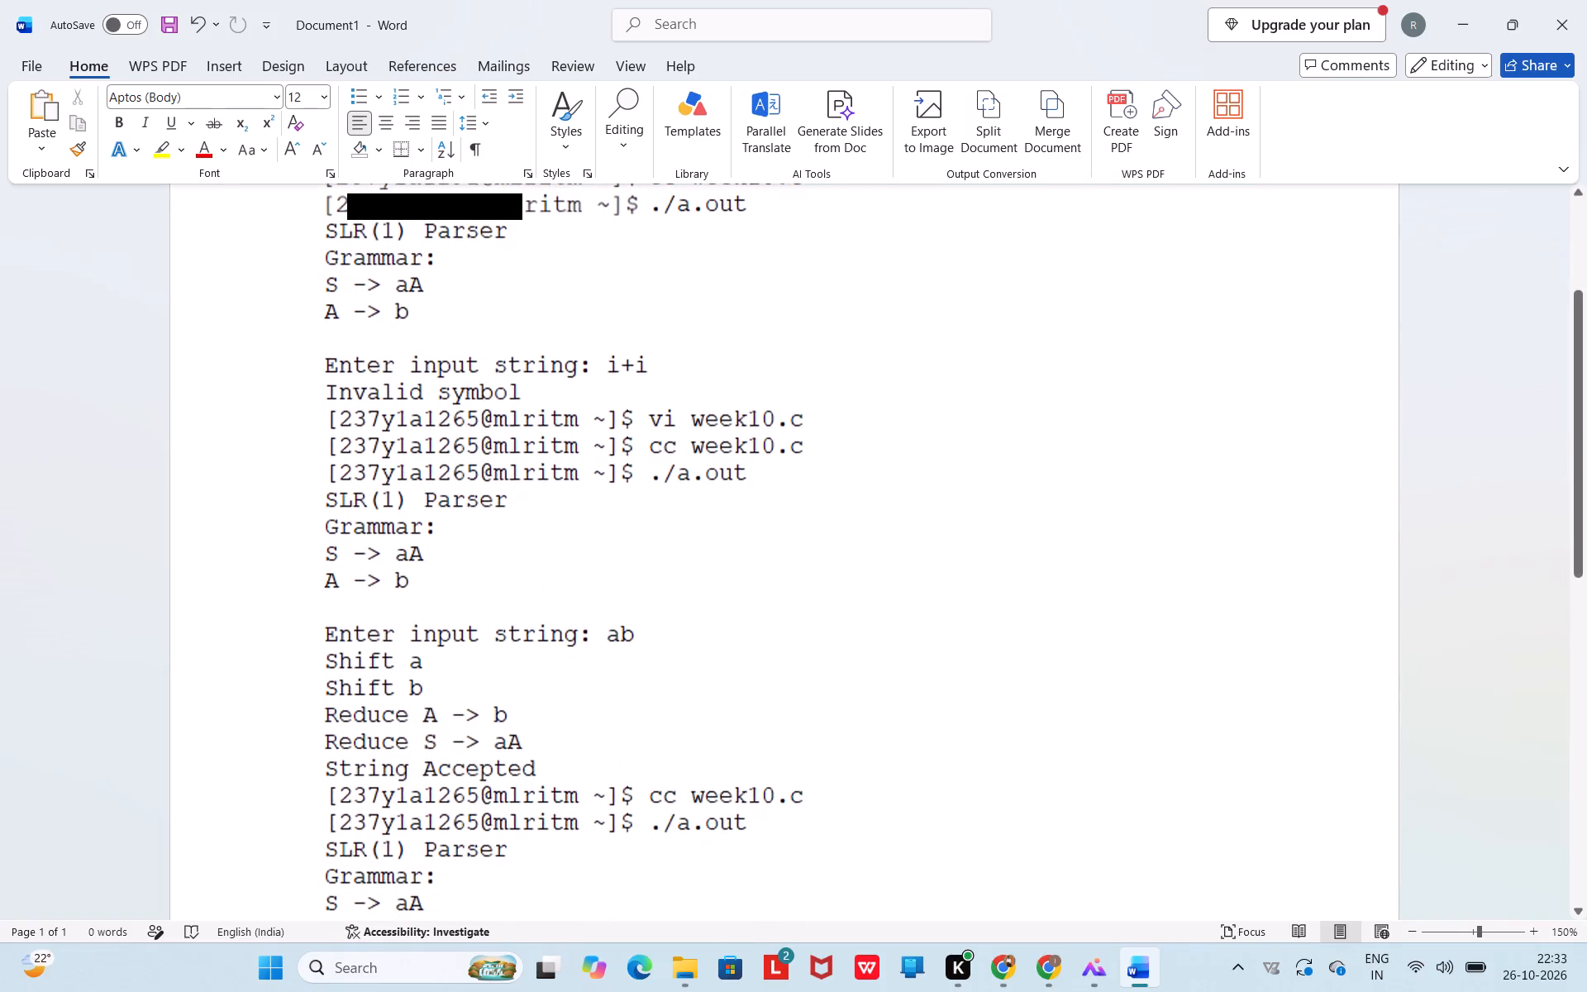
{"action": "left_click", "coordinate": [997, 490]}
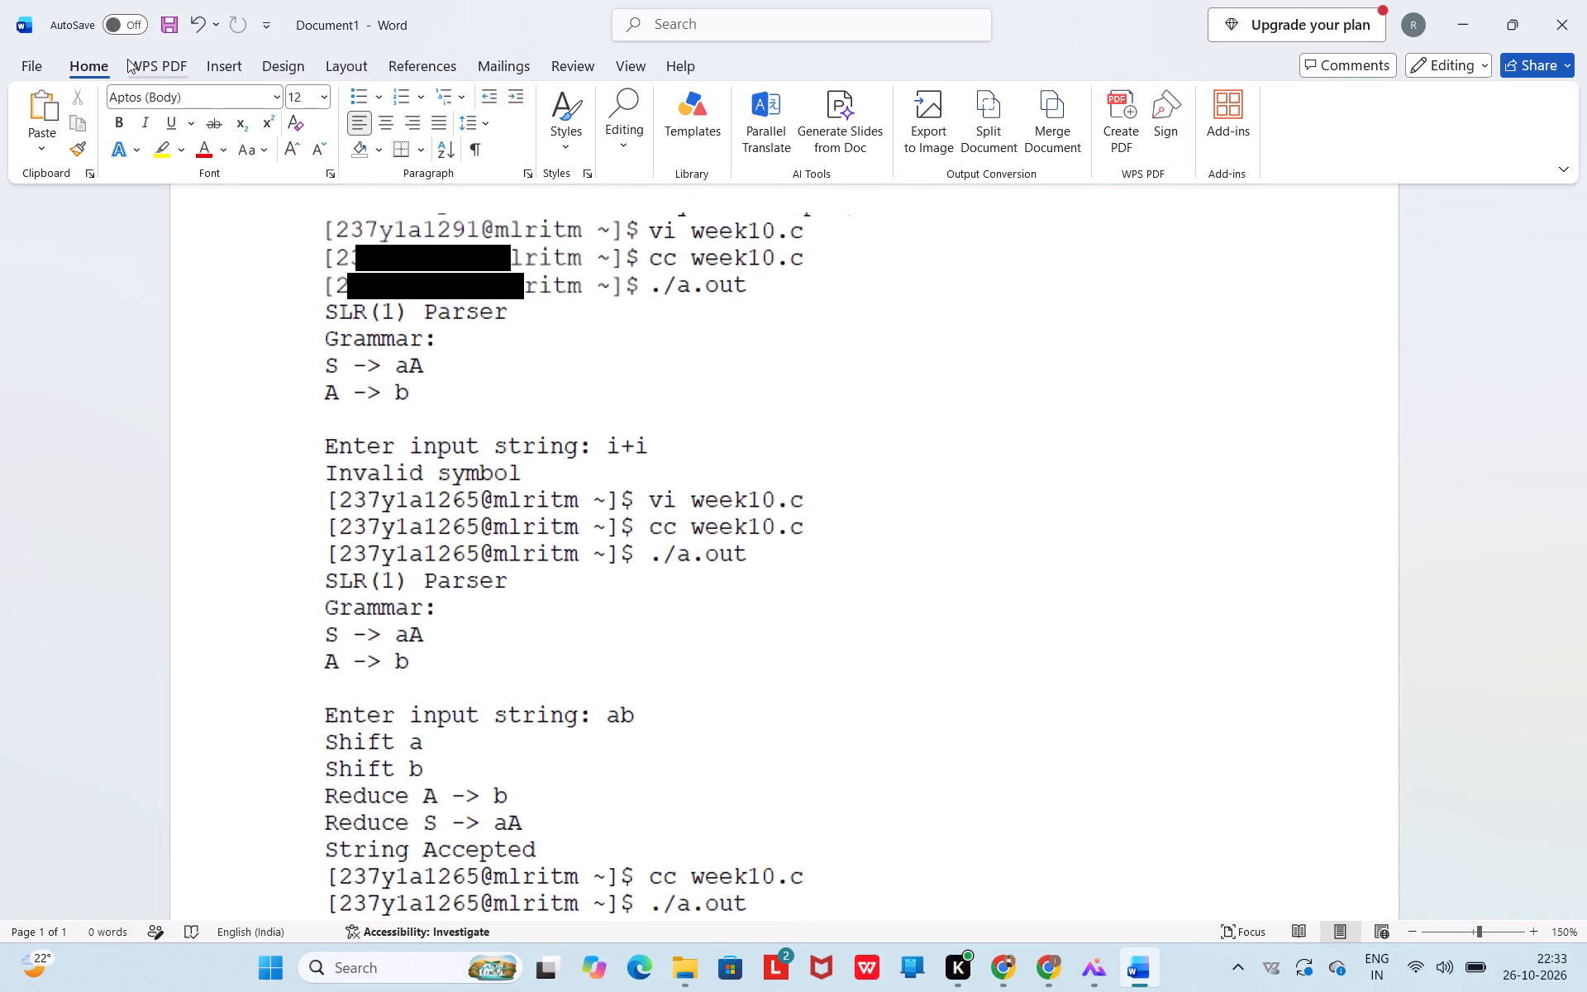
{"action": "left_click", "coordinate": [238, 64]}
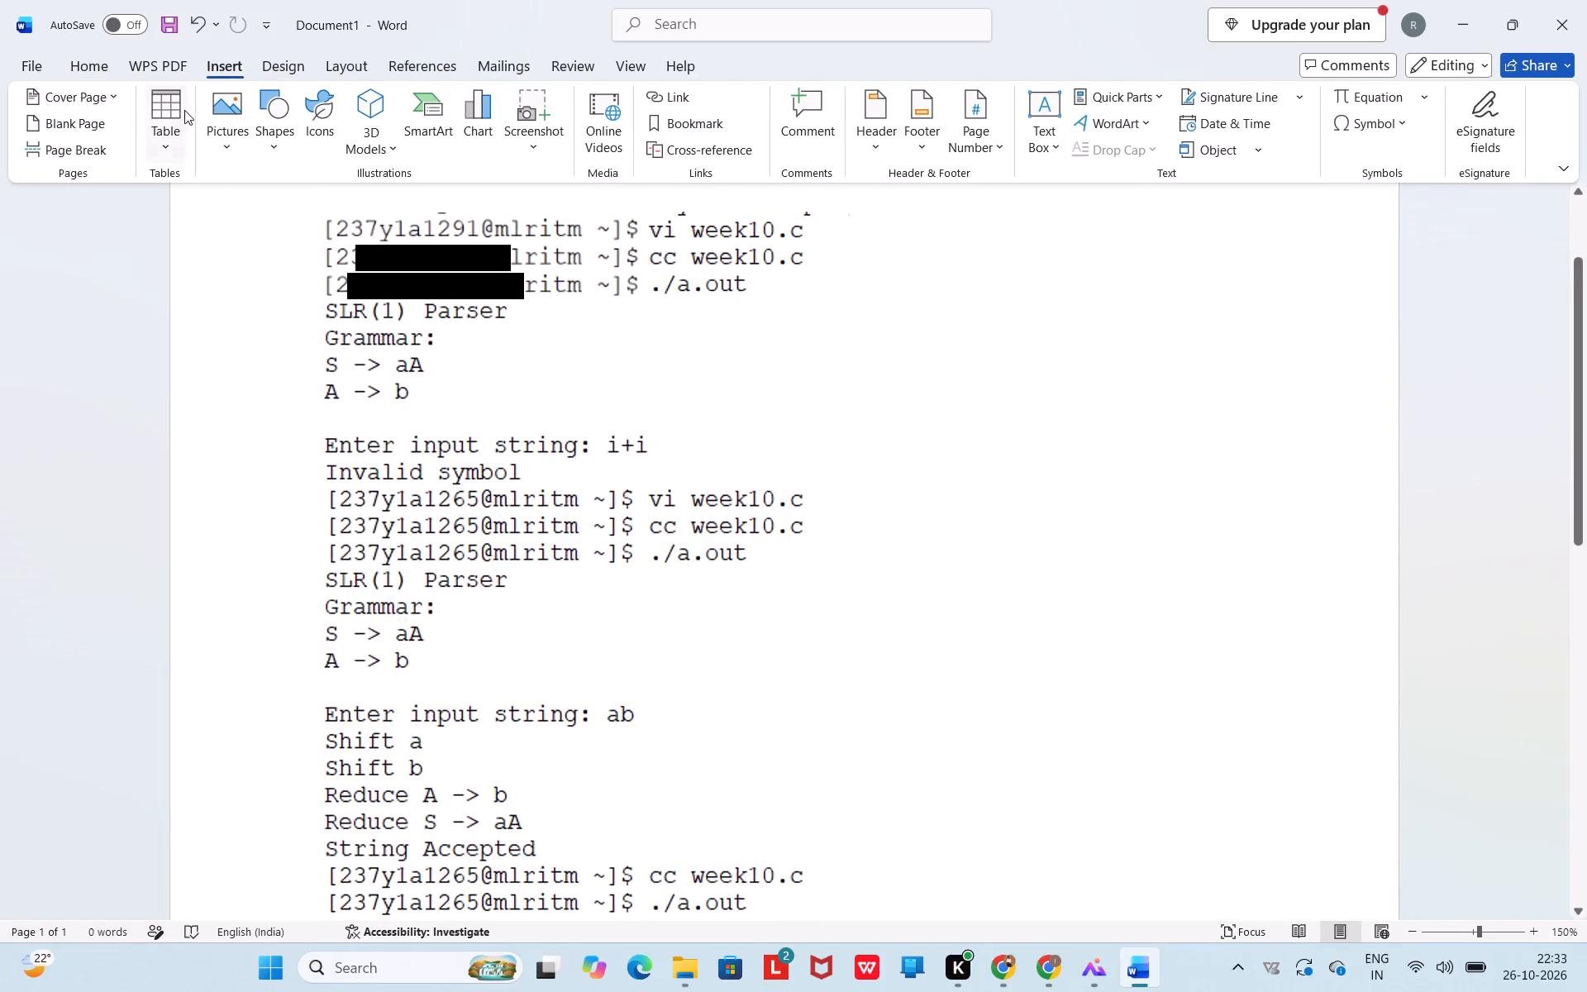
{"action": "left_click", "coordinate": [217, 118]}
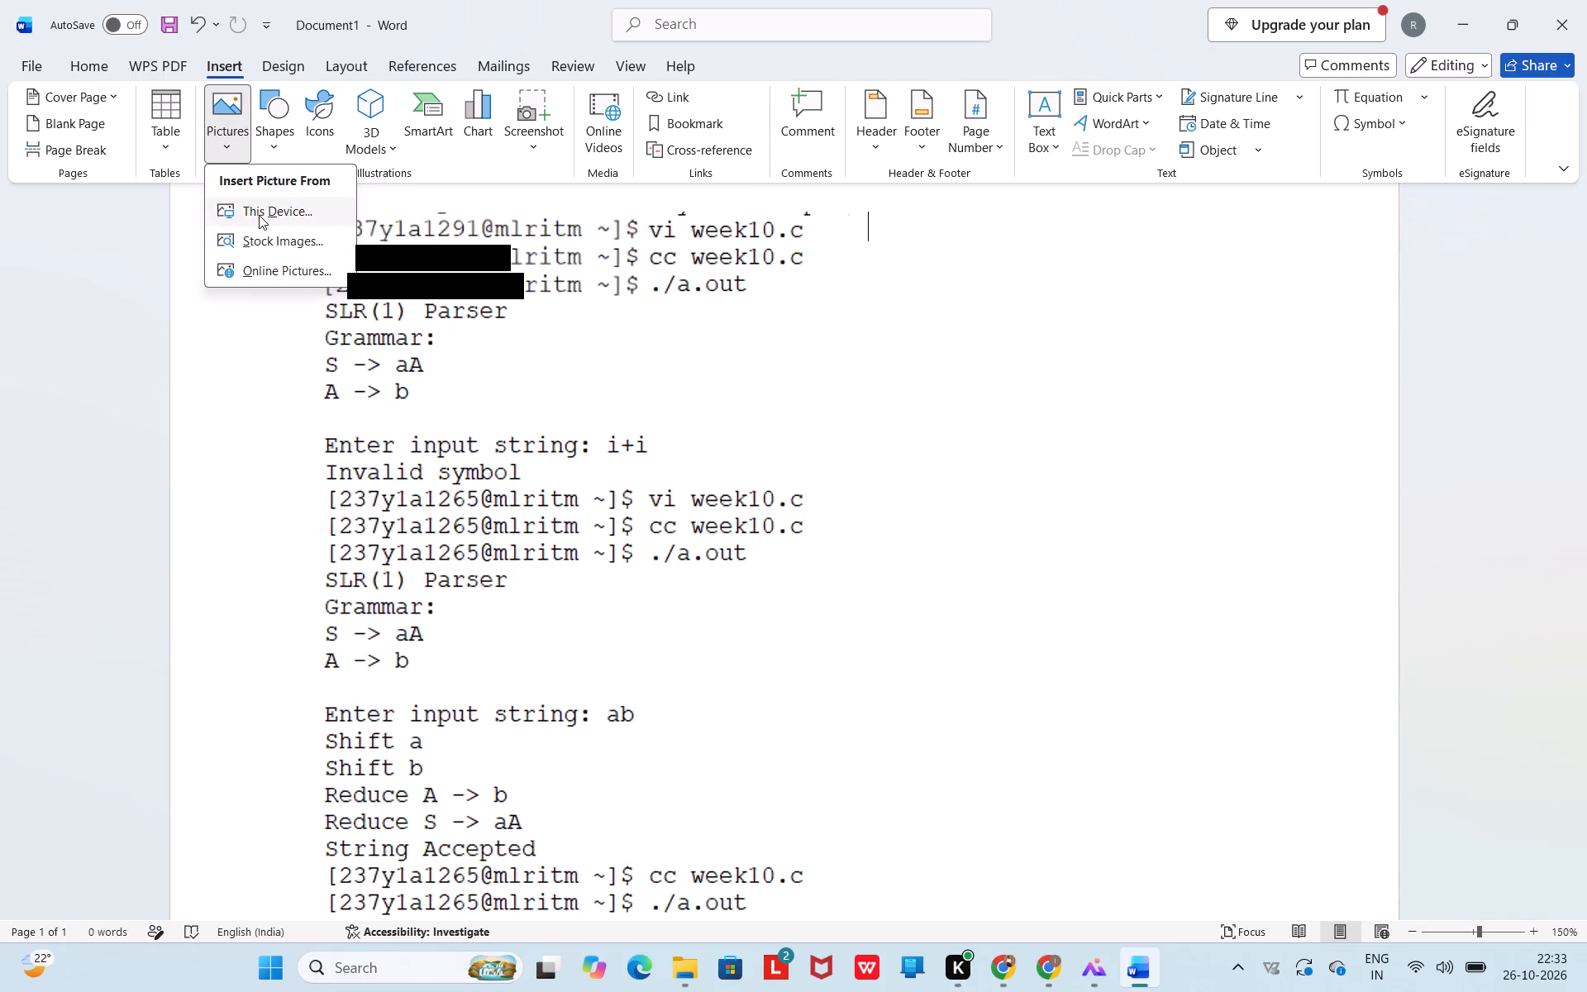
{"action": "left_click", "coordinate": [259, 215]}
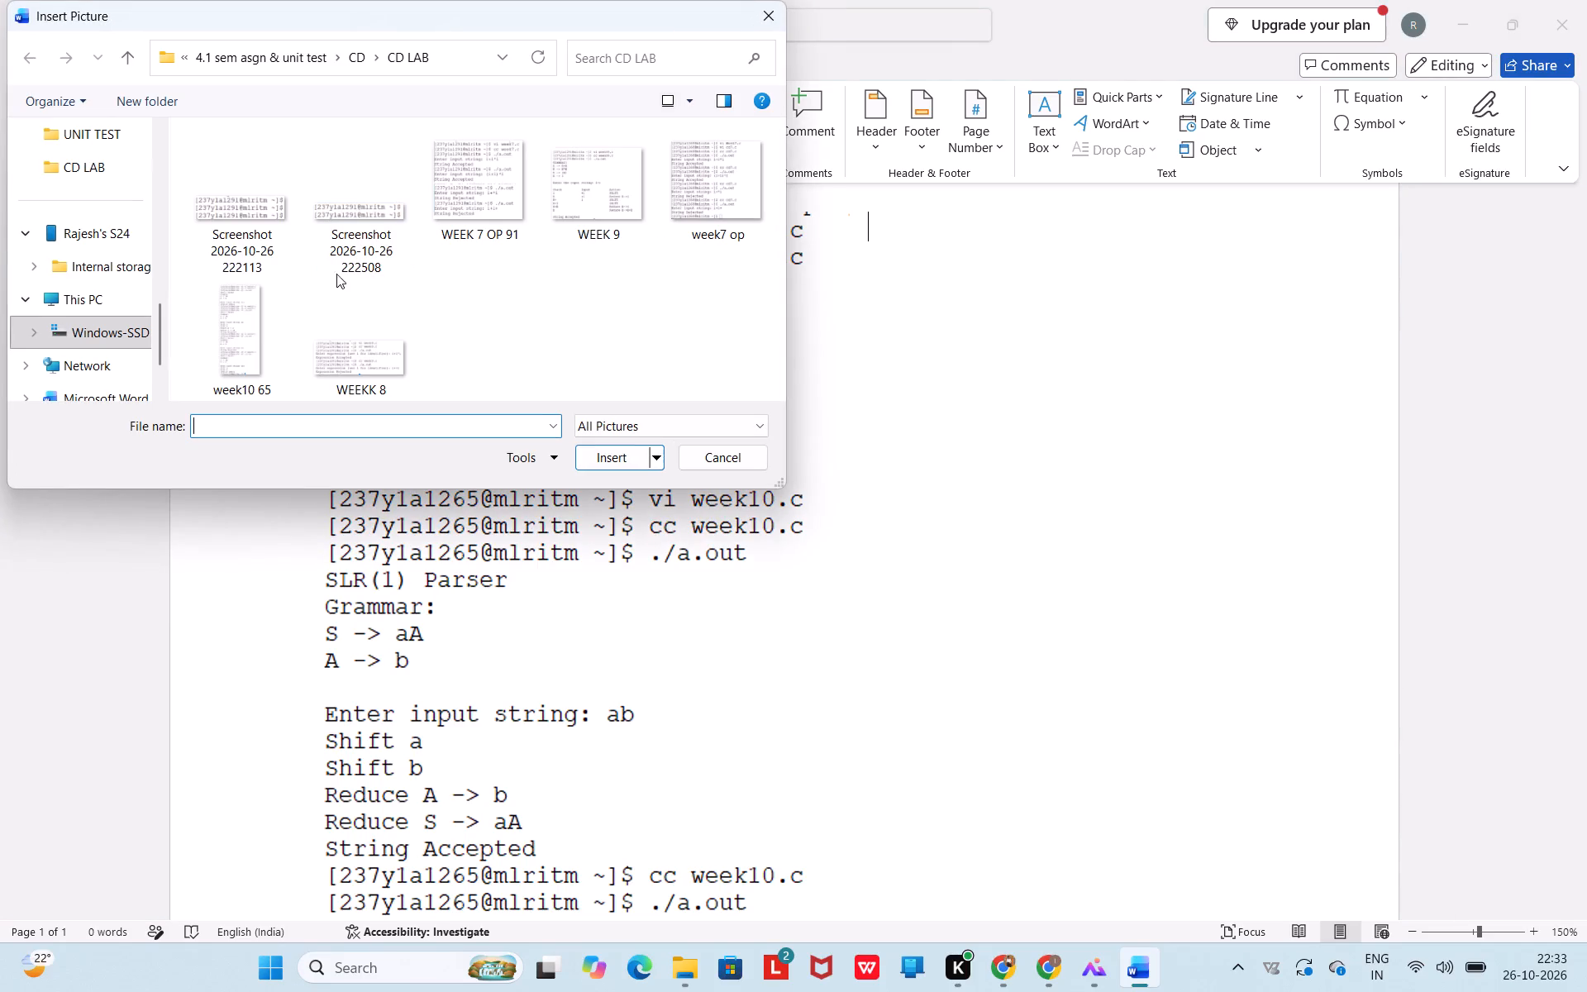
{"action": "left_click", "coordinate": [266, 223]}
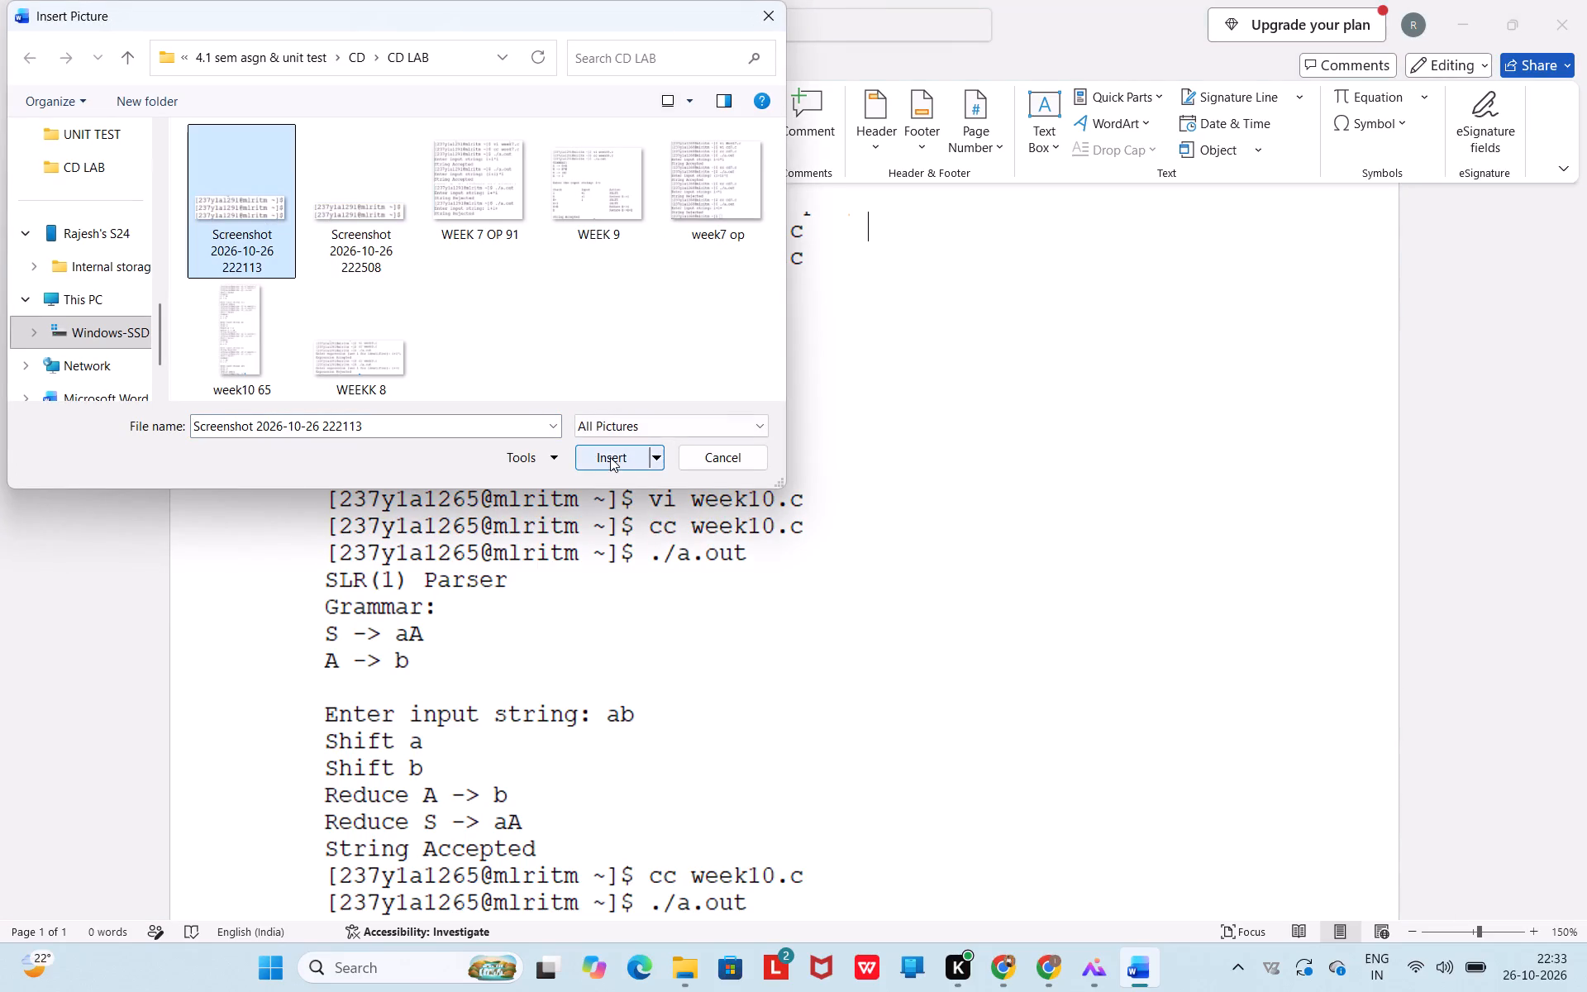
{"action": "left_click", "coordinate": [610, 457]}
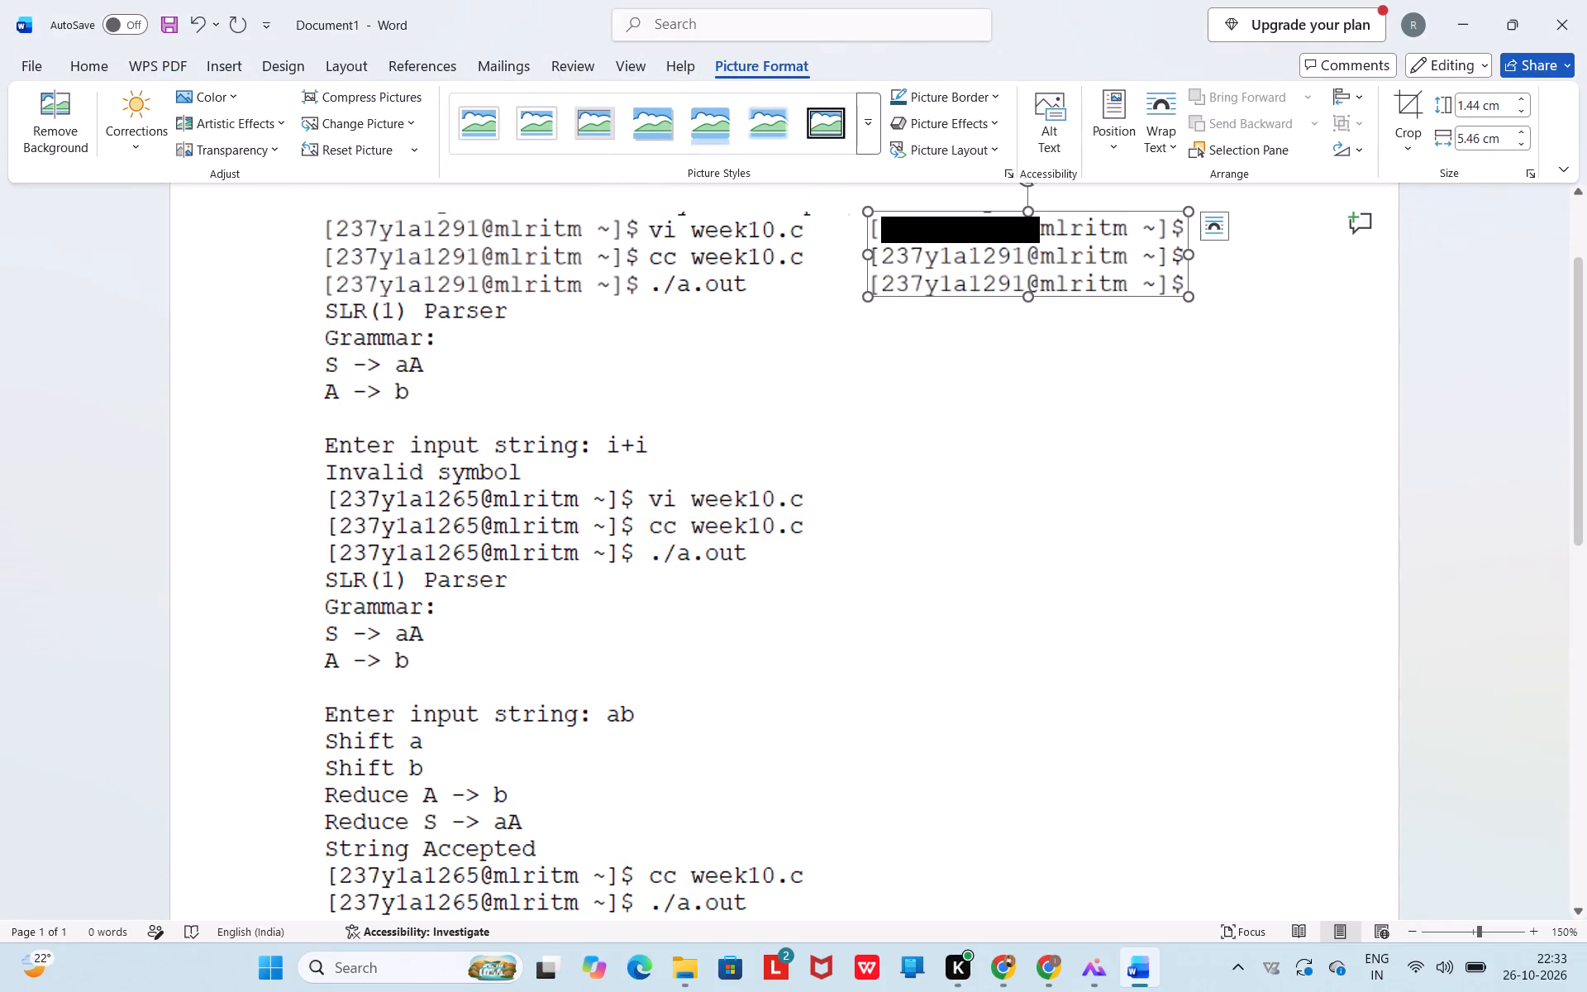
Set the new prompt snip in front of text and align it over the vi, cc and ./a.out prompts below the first "Invalid symbol" line.
{"action": "left_click", "coordinate": [1212, 236]}
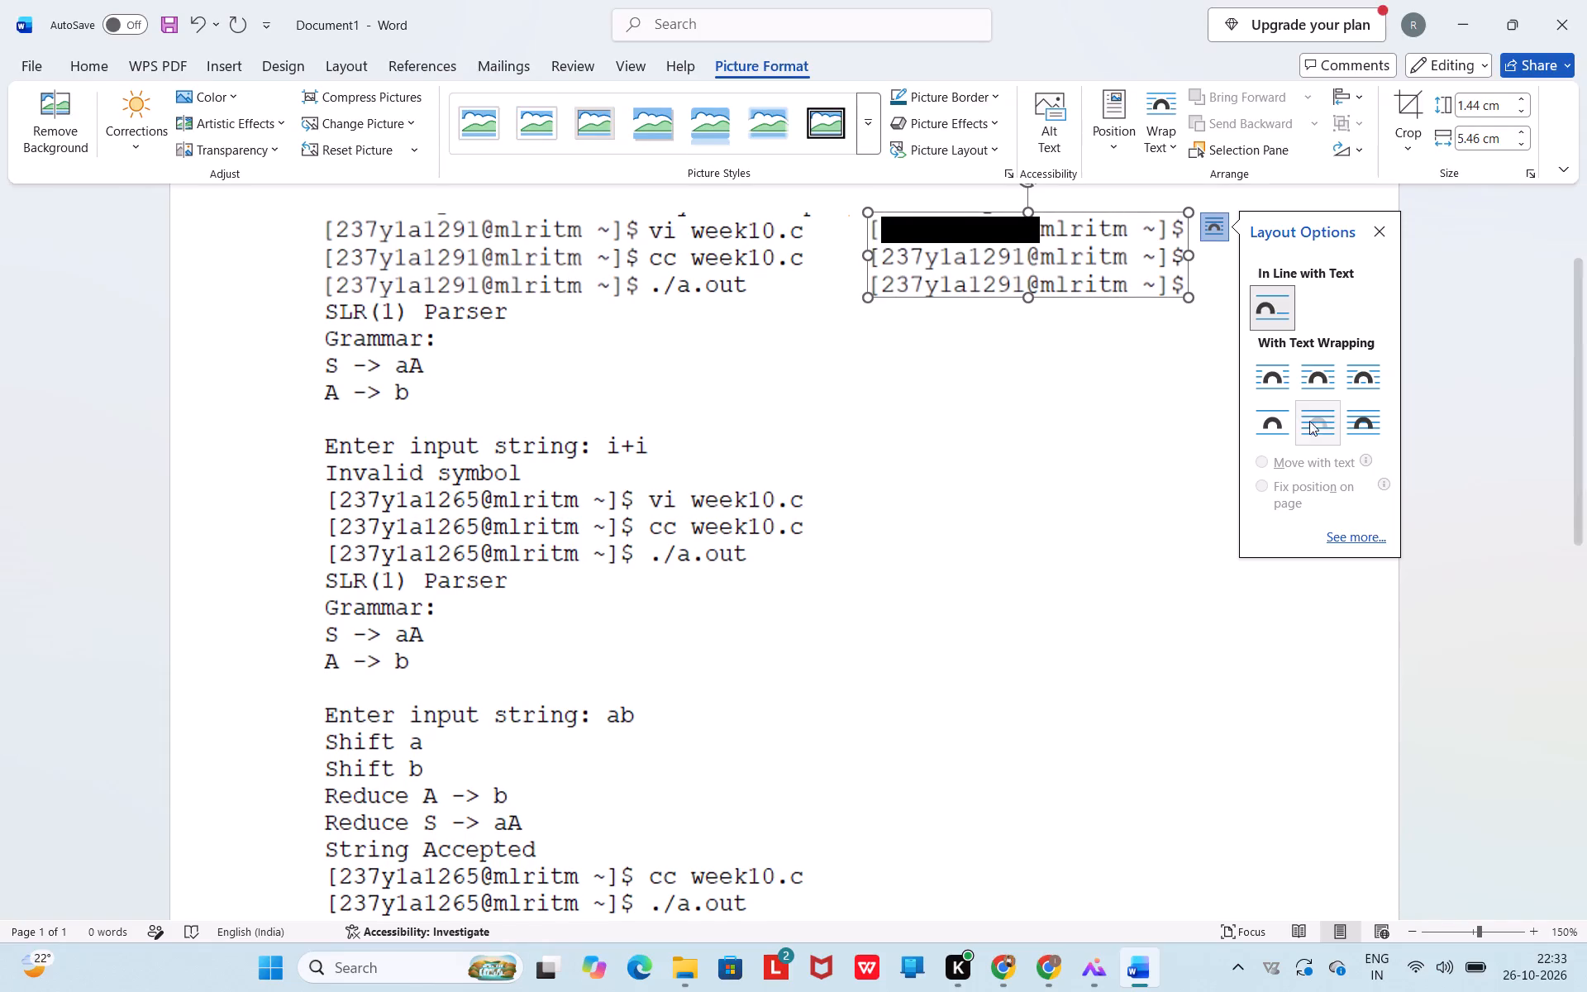
{"action": "left_click", "coordinate": [1356, 426]}
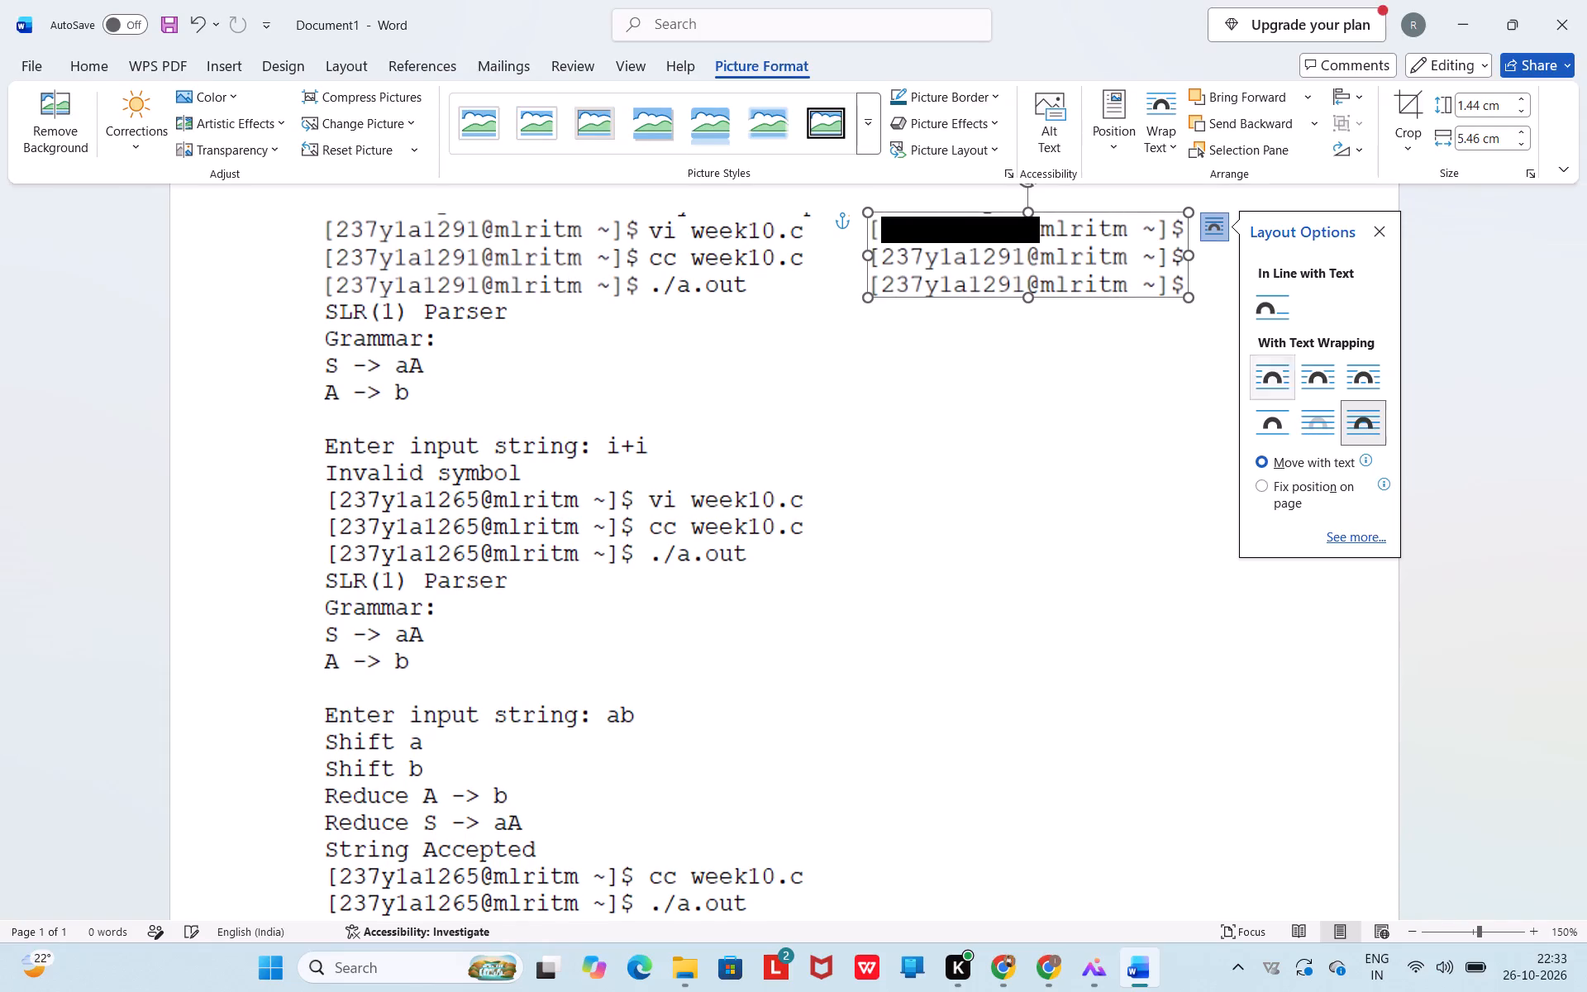
{"action": "left_click_drag", "start_coordinate": [1021, 257], "coordinate": [956, 308]}
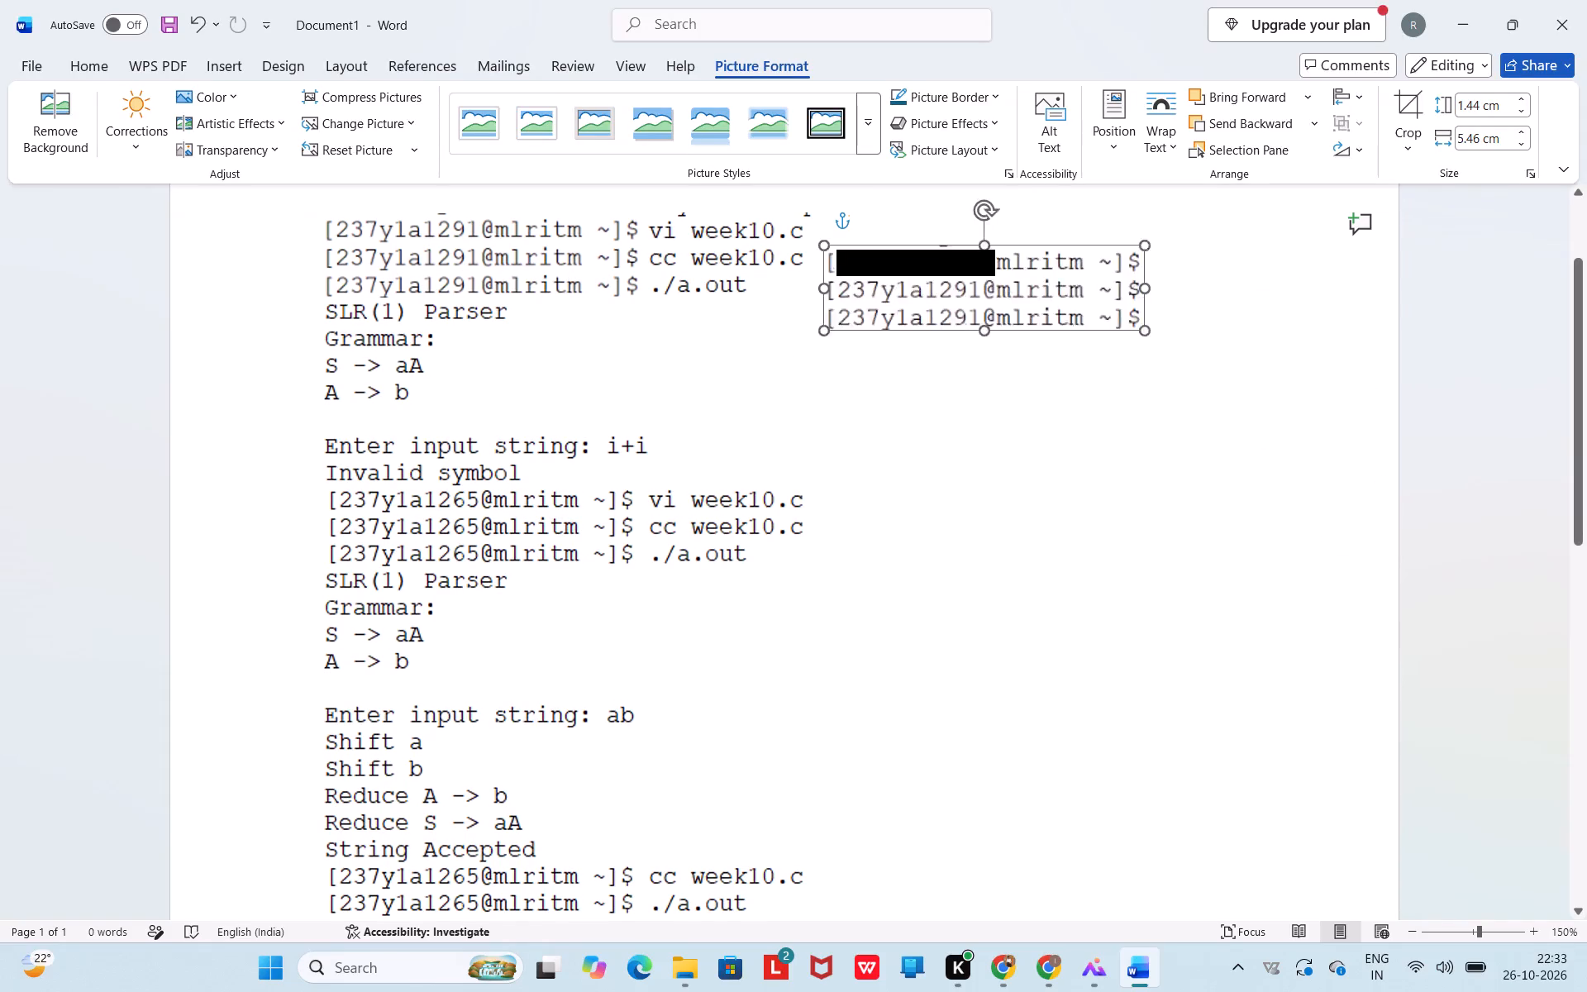
{"action": "left_click_drag", "start_coordinate": [956, 308], "coordinate": [498, 539]}
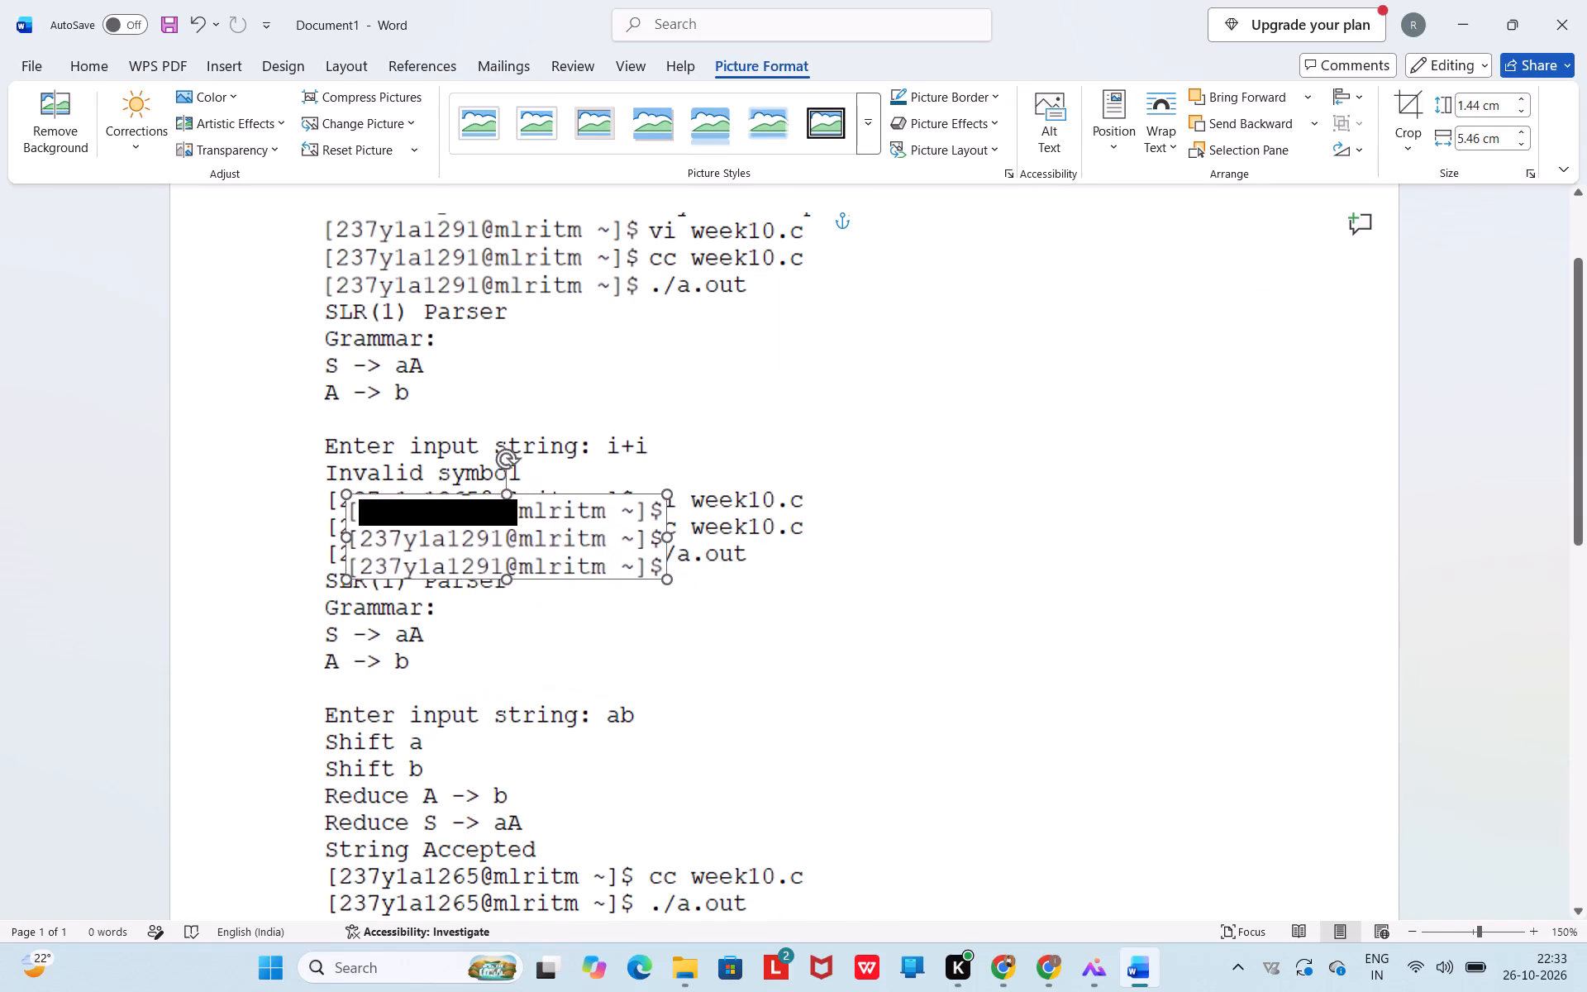
{"action": "left_click_drag", "start_coordinate": [498, 539], "coordinate": [479, 532]}
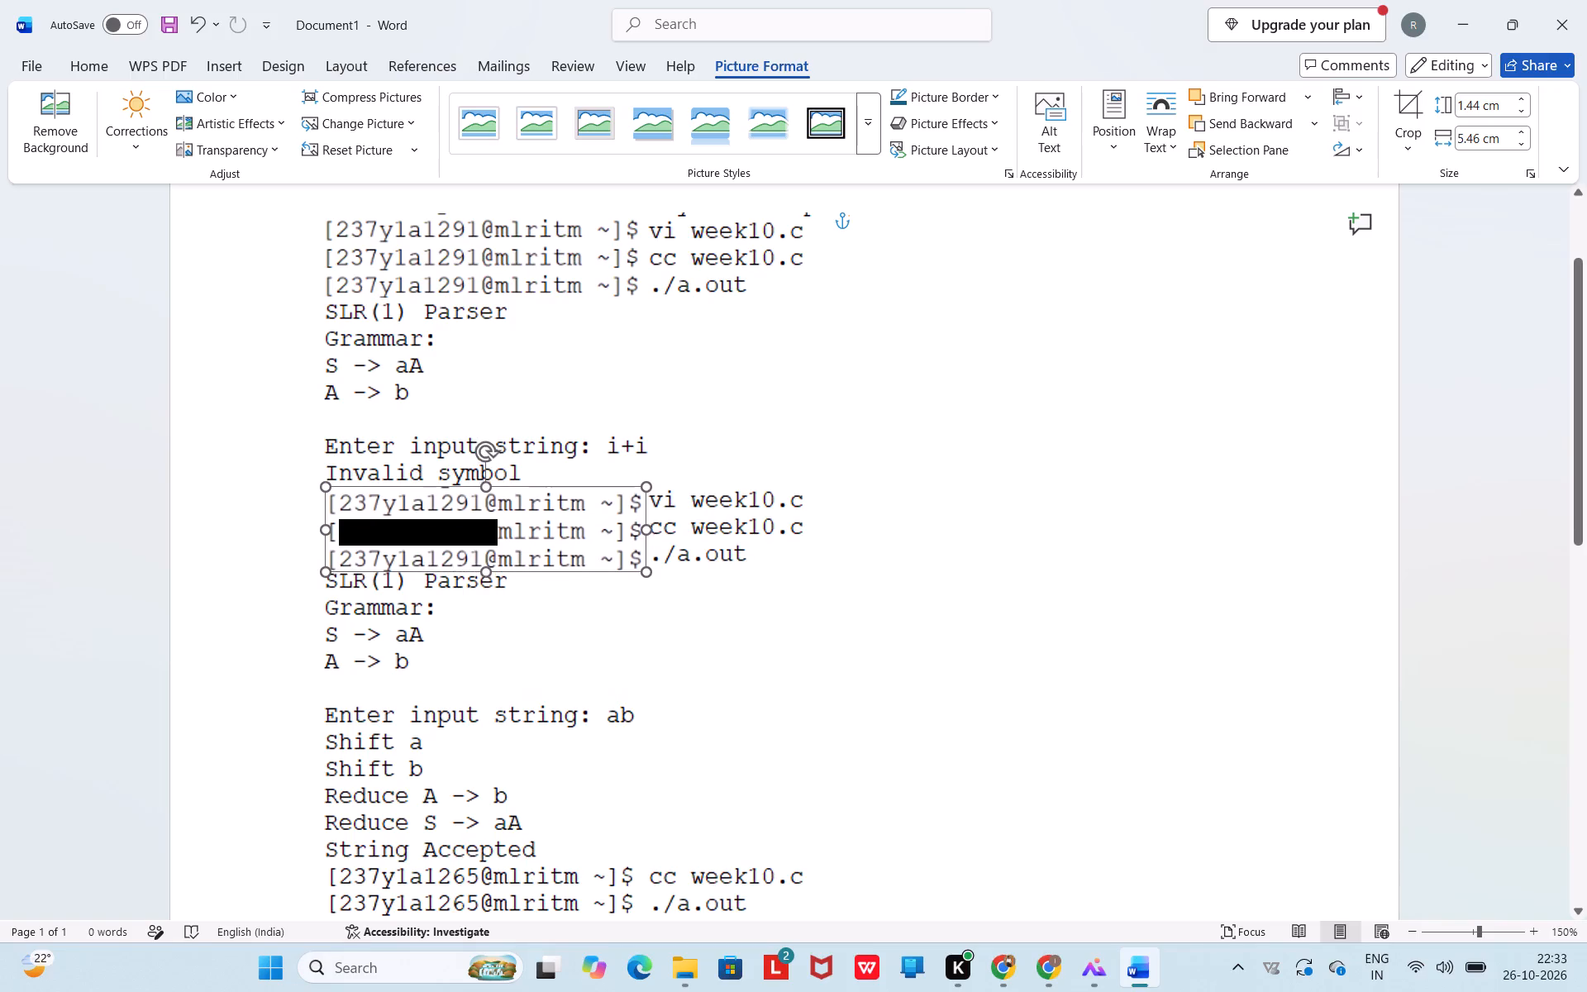
{"action": "left_click_drag", "start_coordinate": [479, 532], "coordinate": [477, 530]}
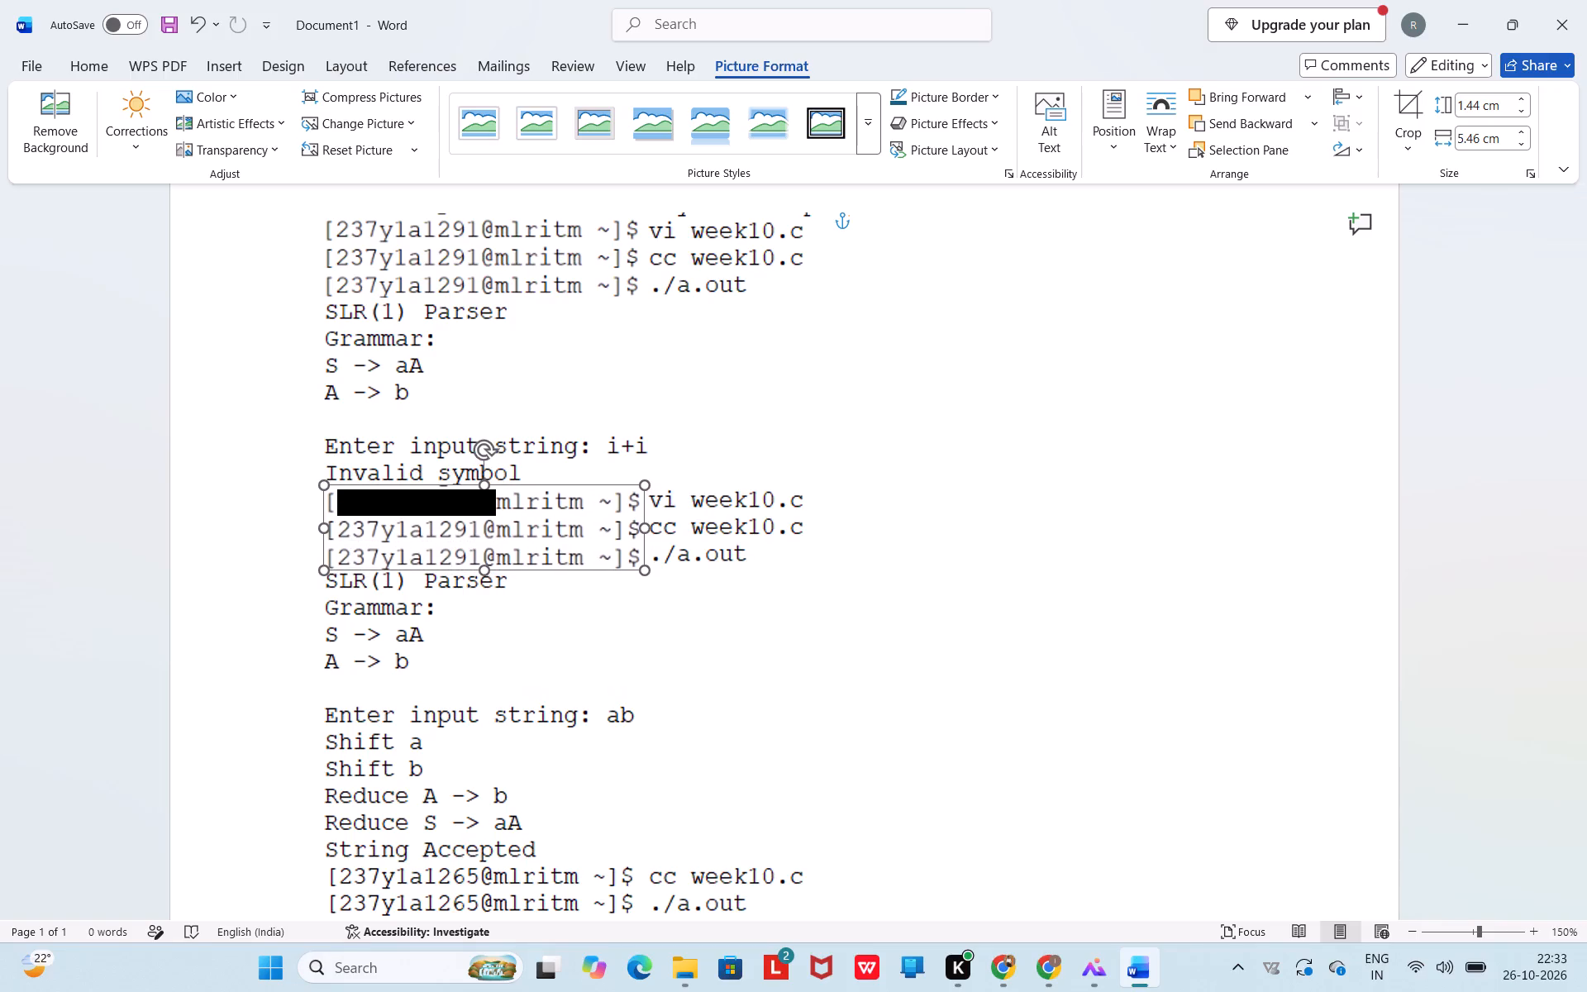
{"action": "left_click_drag", "start_coordinate": [477, 530], "coordinate": [479, 532]}
{"action": "left_click", "coordinate": [813, 613]}
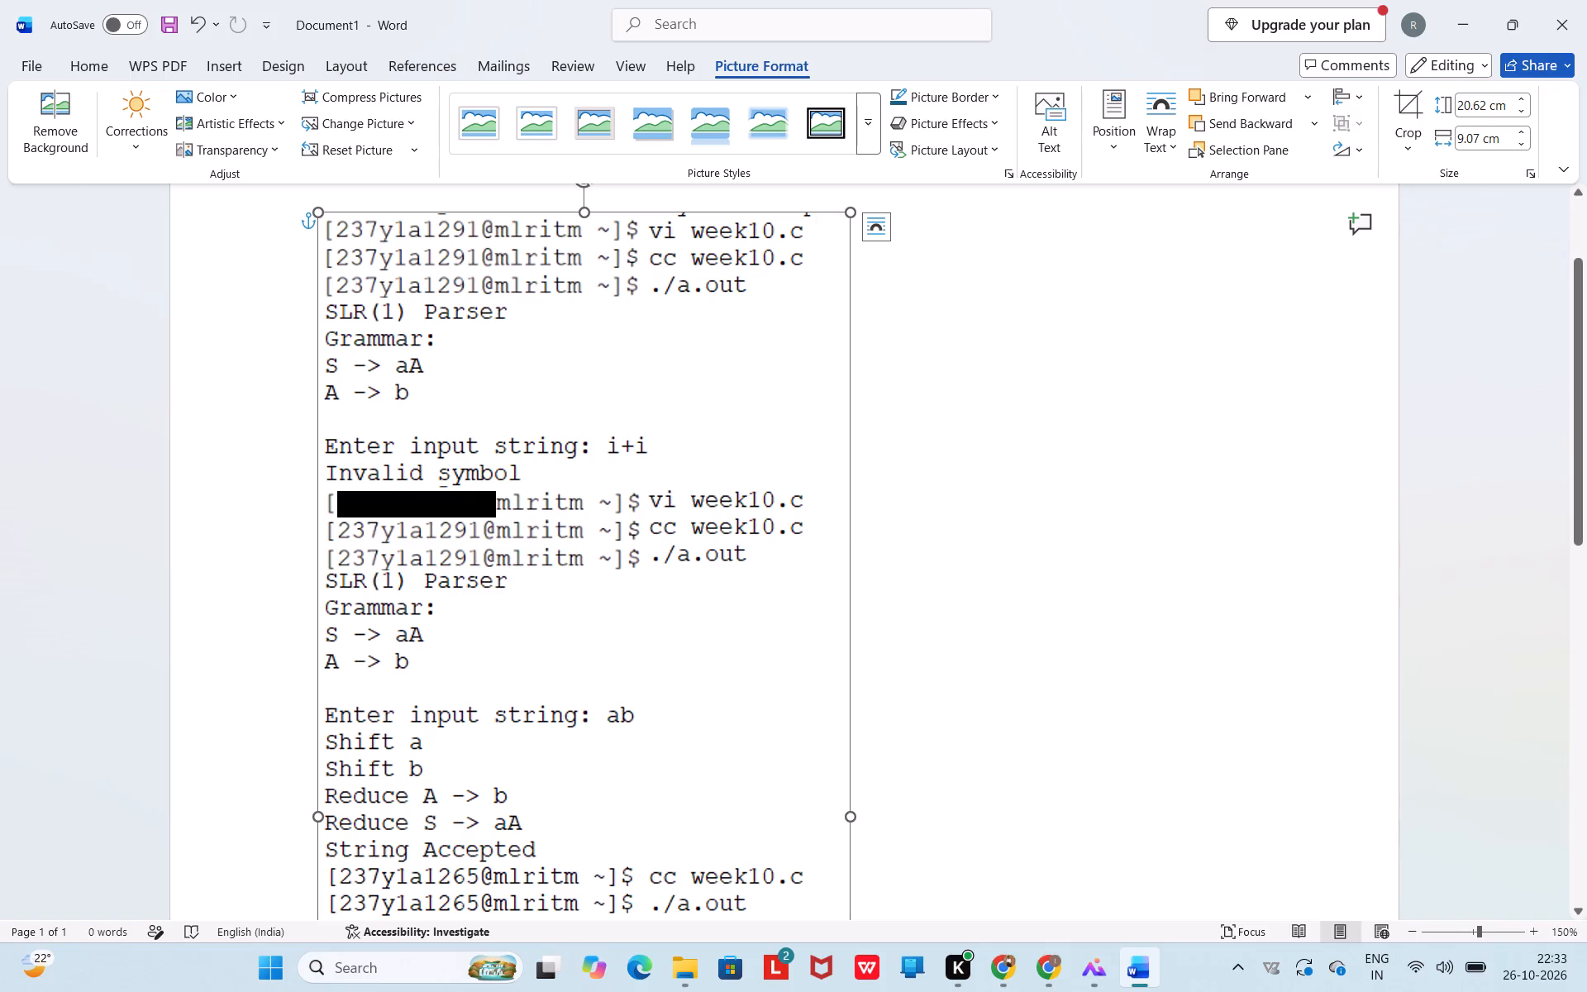
{"action": "scroll", "coordinate": [1096, 591], "scroll_direction": "down", "scroll_amount": 1}
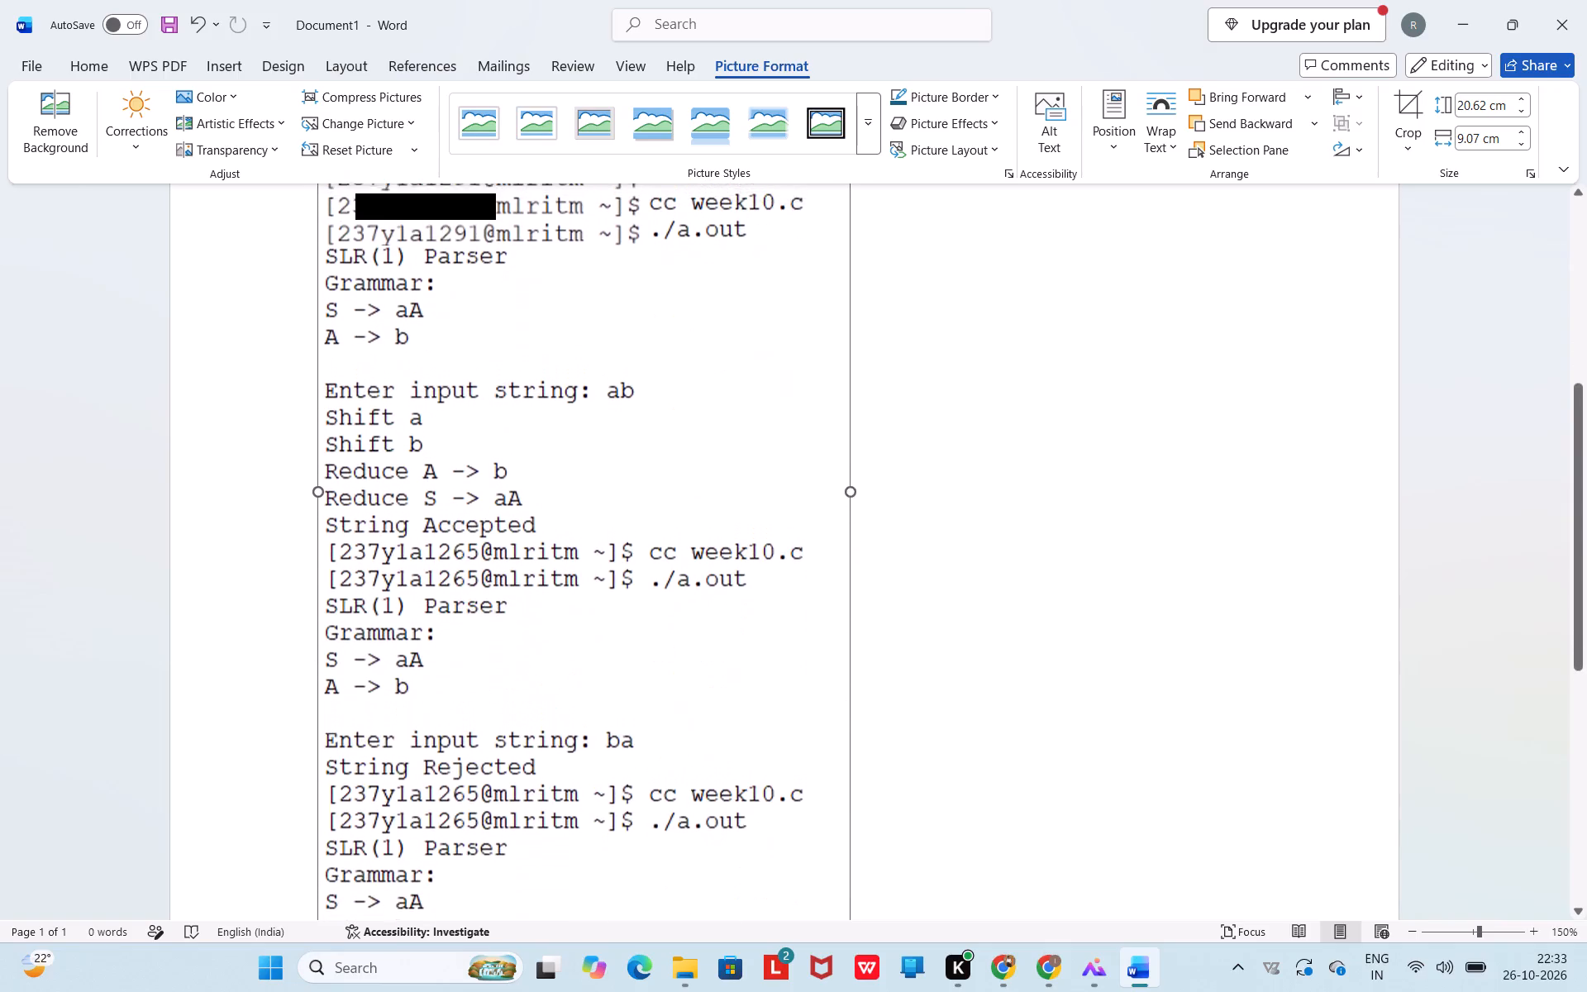
{"action": "scroll", "coordinate": [1096, 591], "scroll_direction": "down", "scroll_amount": 2}
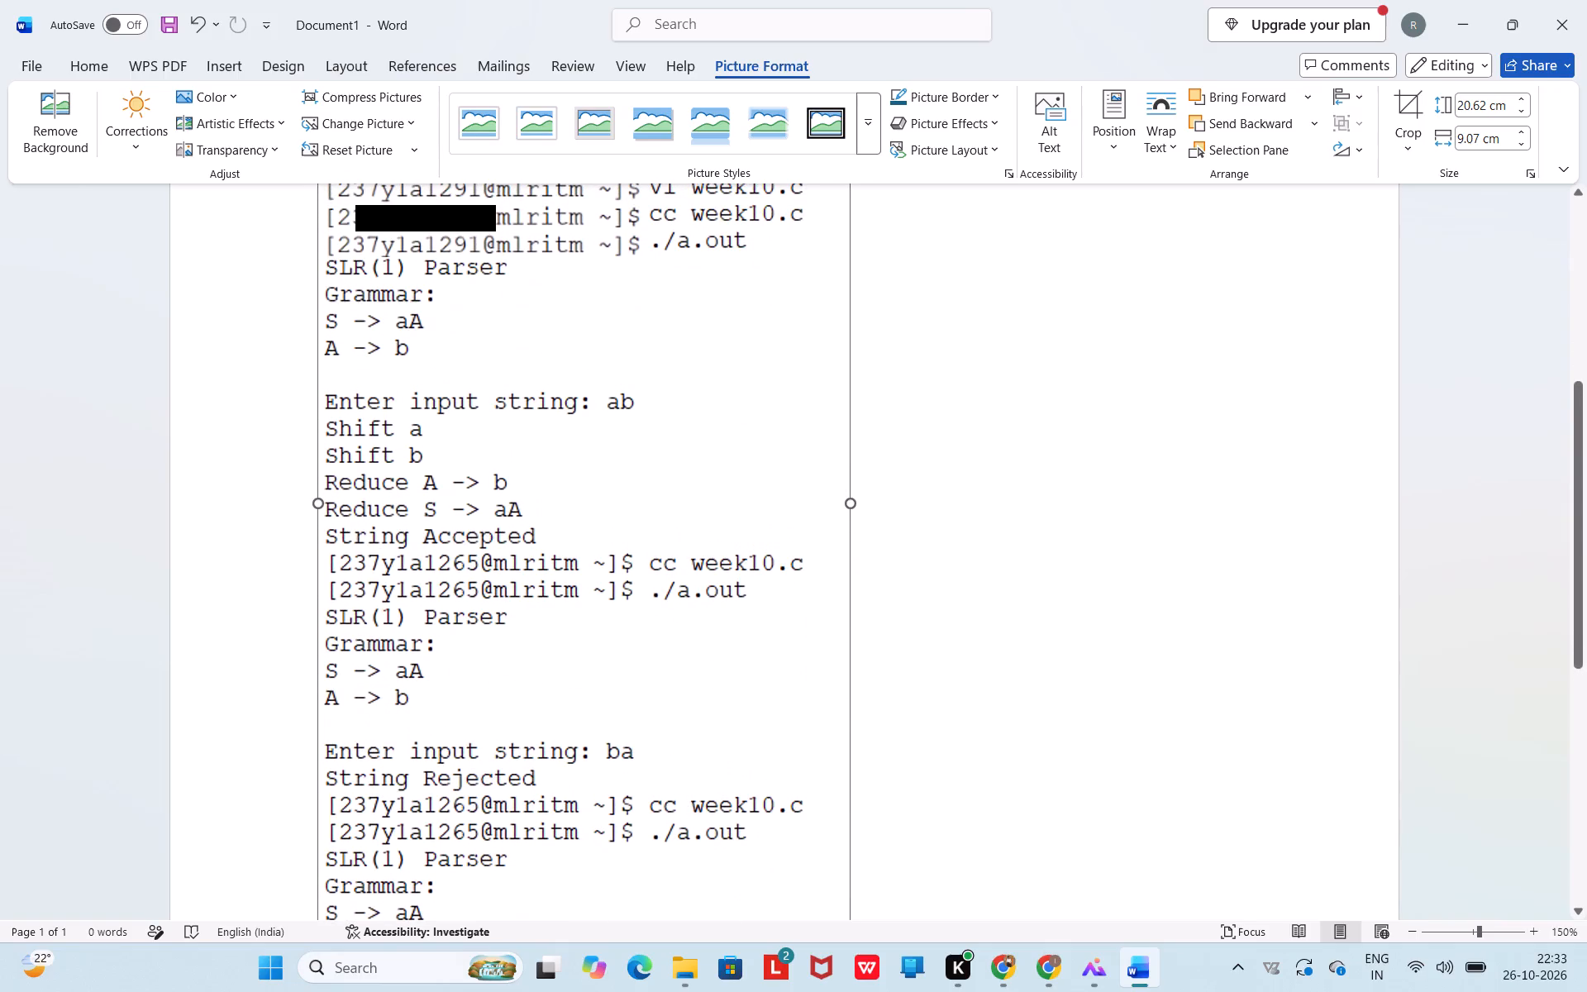
{"action": "left_click", "coordinate": [215, 62]}
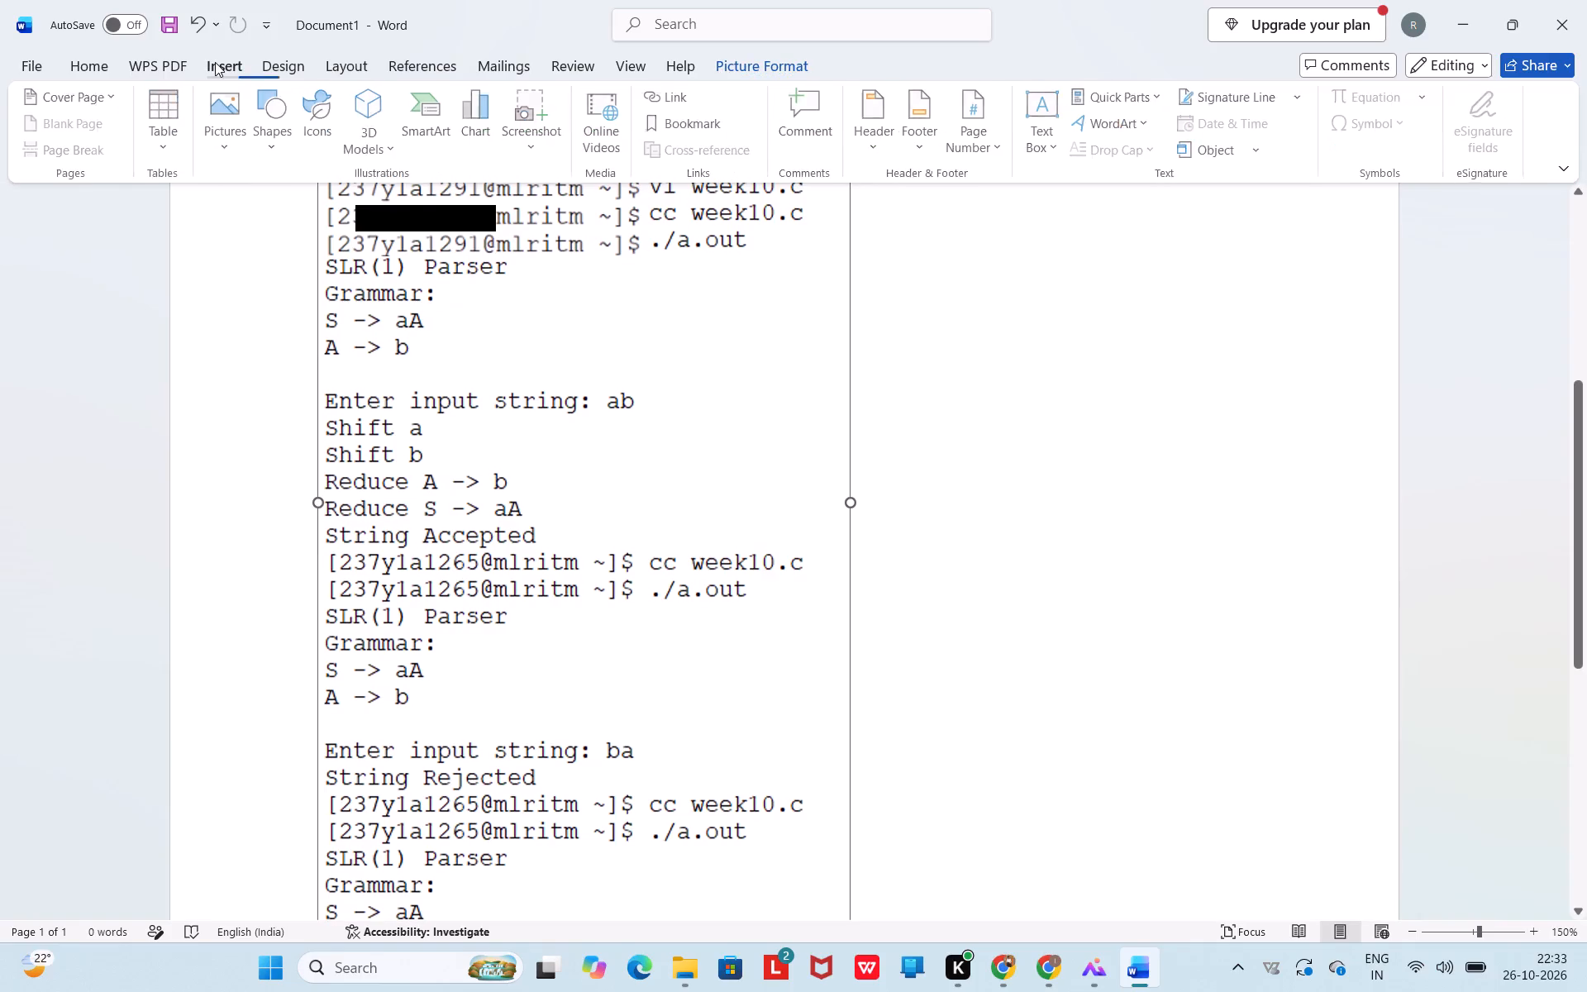
{"action": "left_click", "coordinate": [216, 115]}
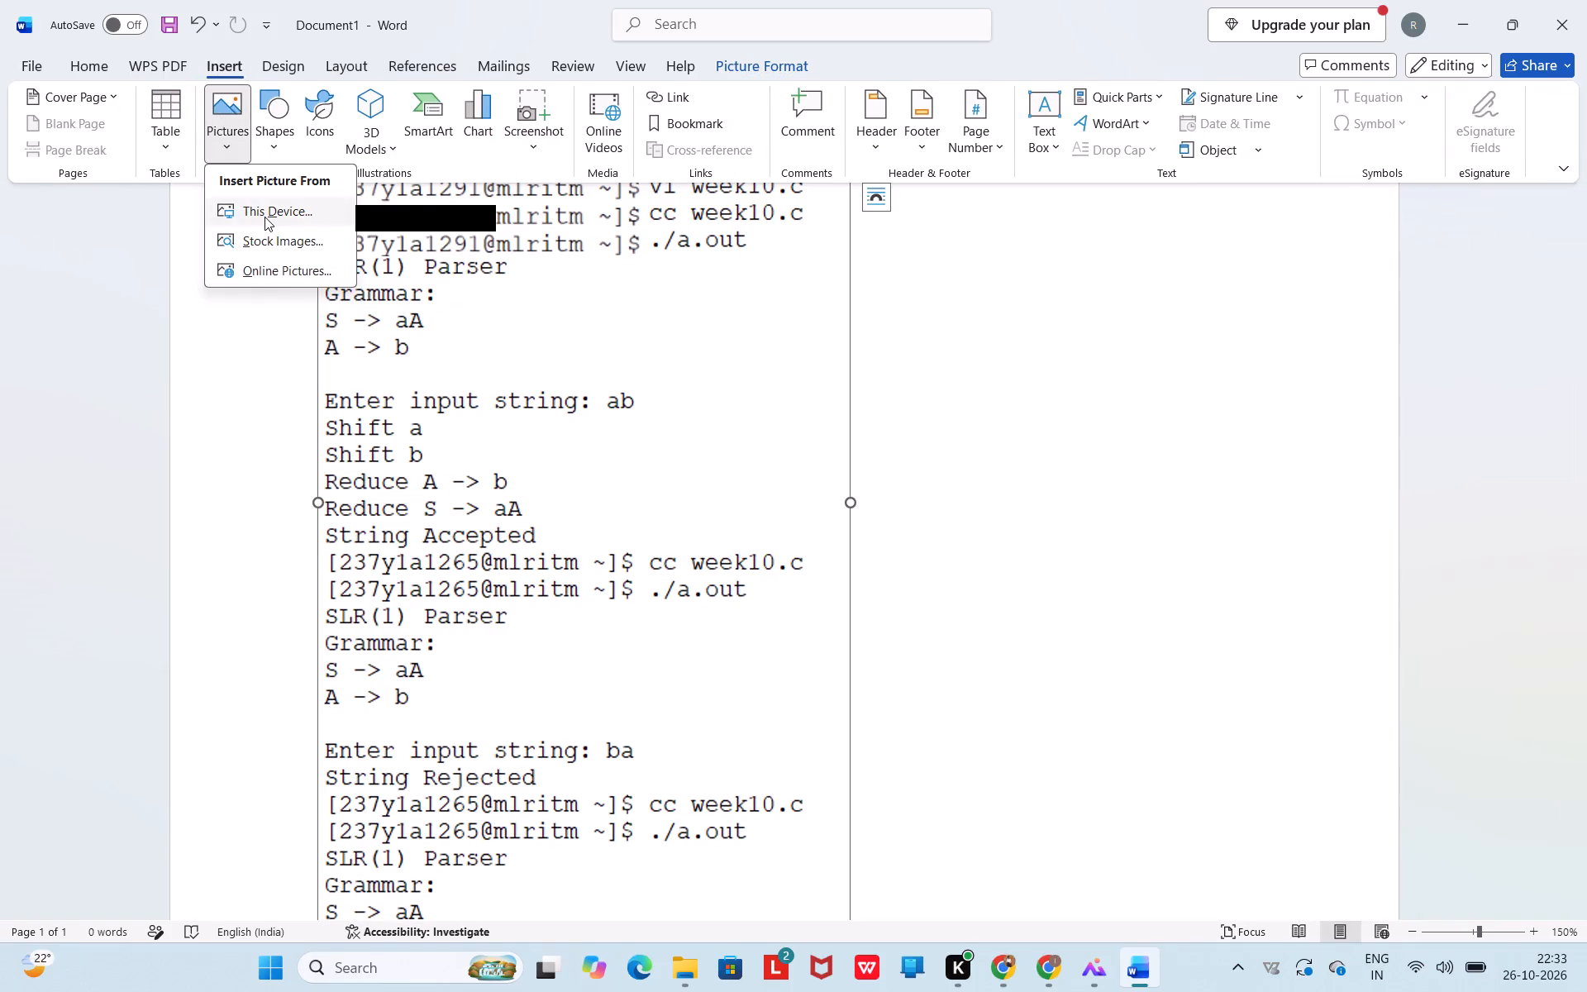
{"action": "left_click", "coordinate": [264, 217]}
{"action": "left_click", "coordinate": [359, 231]}
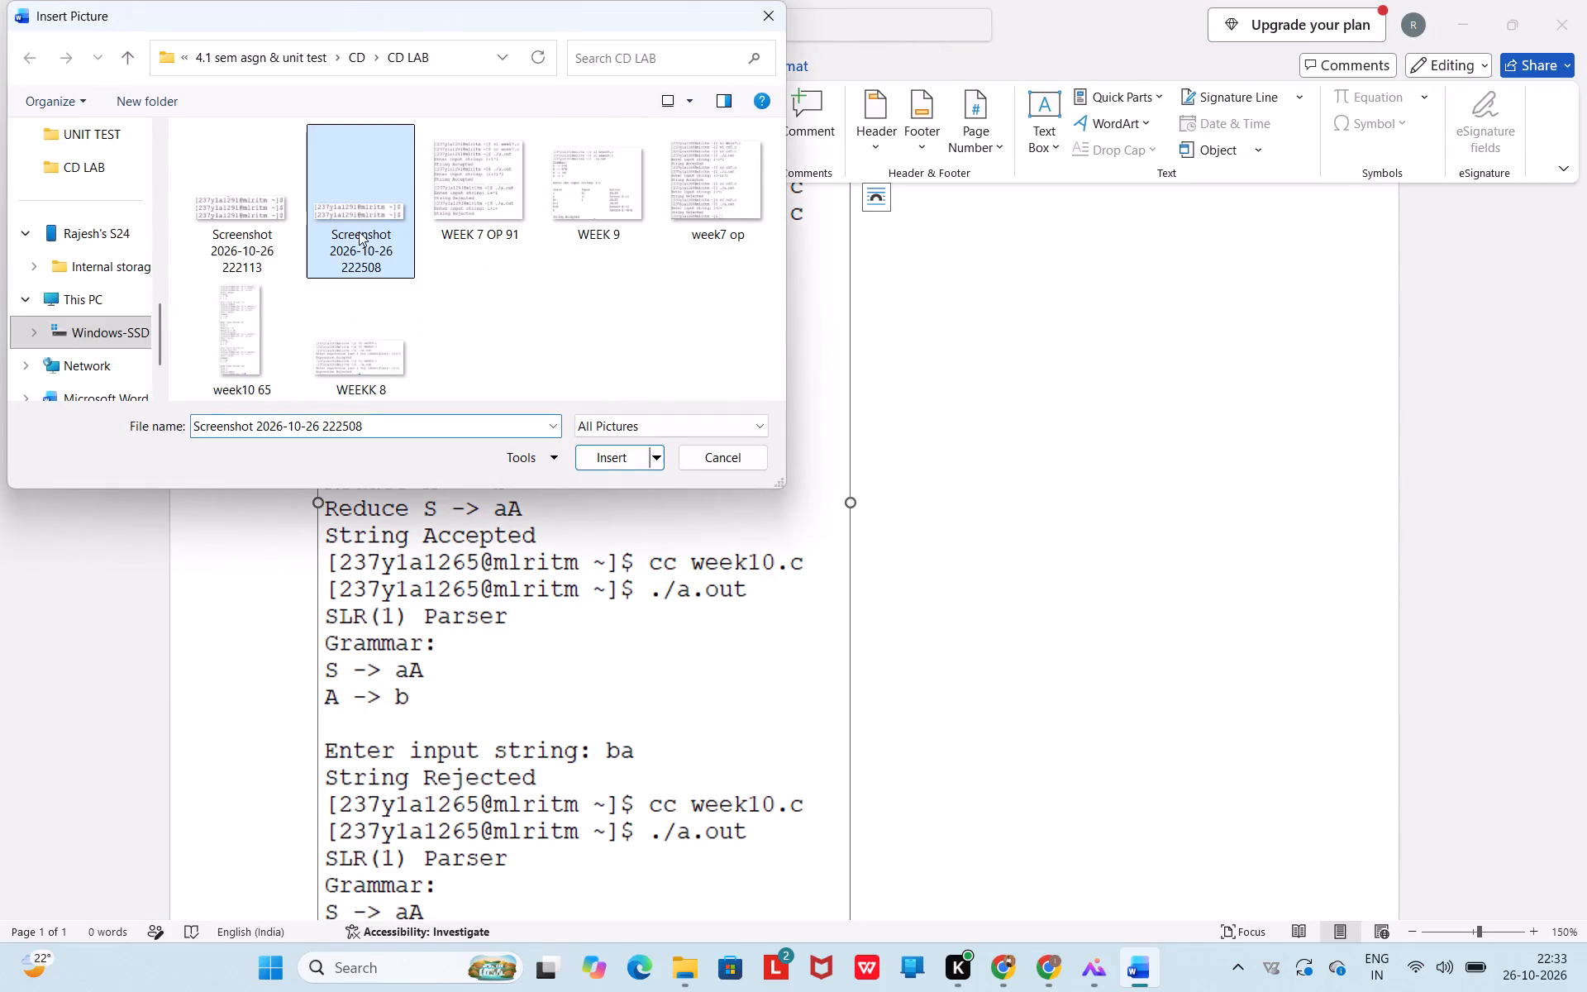
{"action": "left_click", "coordinate": [609, 453]}
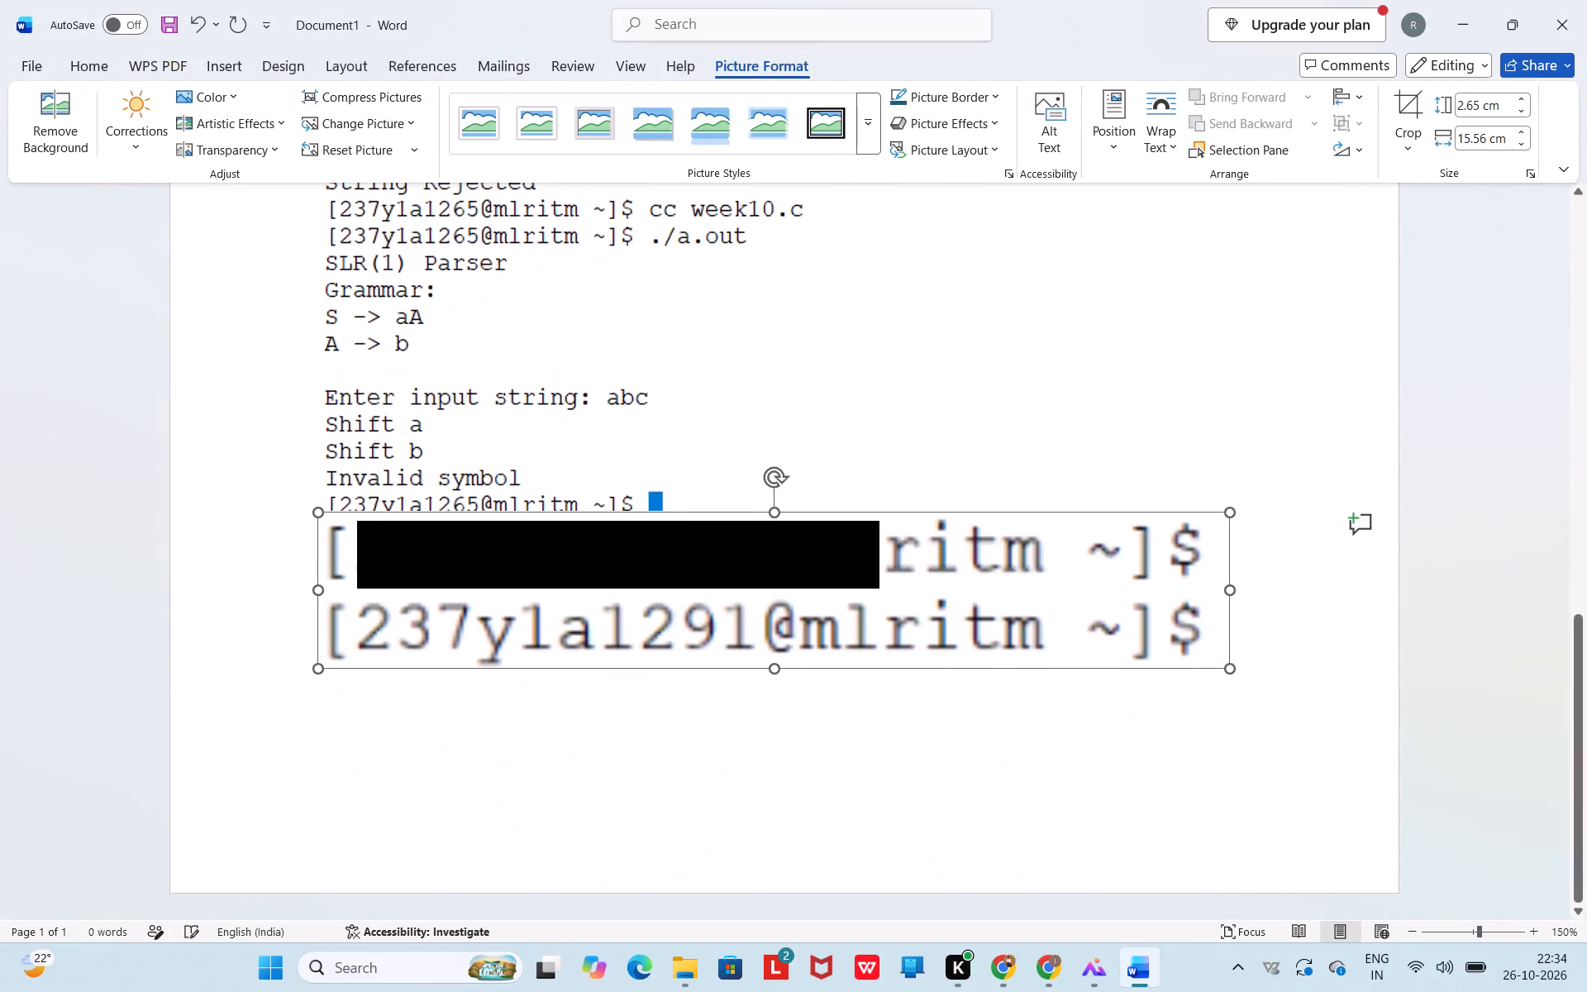
Set the two-line prompt snip in front of text, move it up over the week 10 picture and shrink it to about 4.5 cm wide.
{"action": "left_click", "coordinate": [1256, 529]}
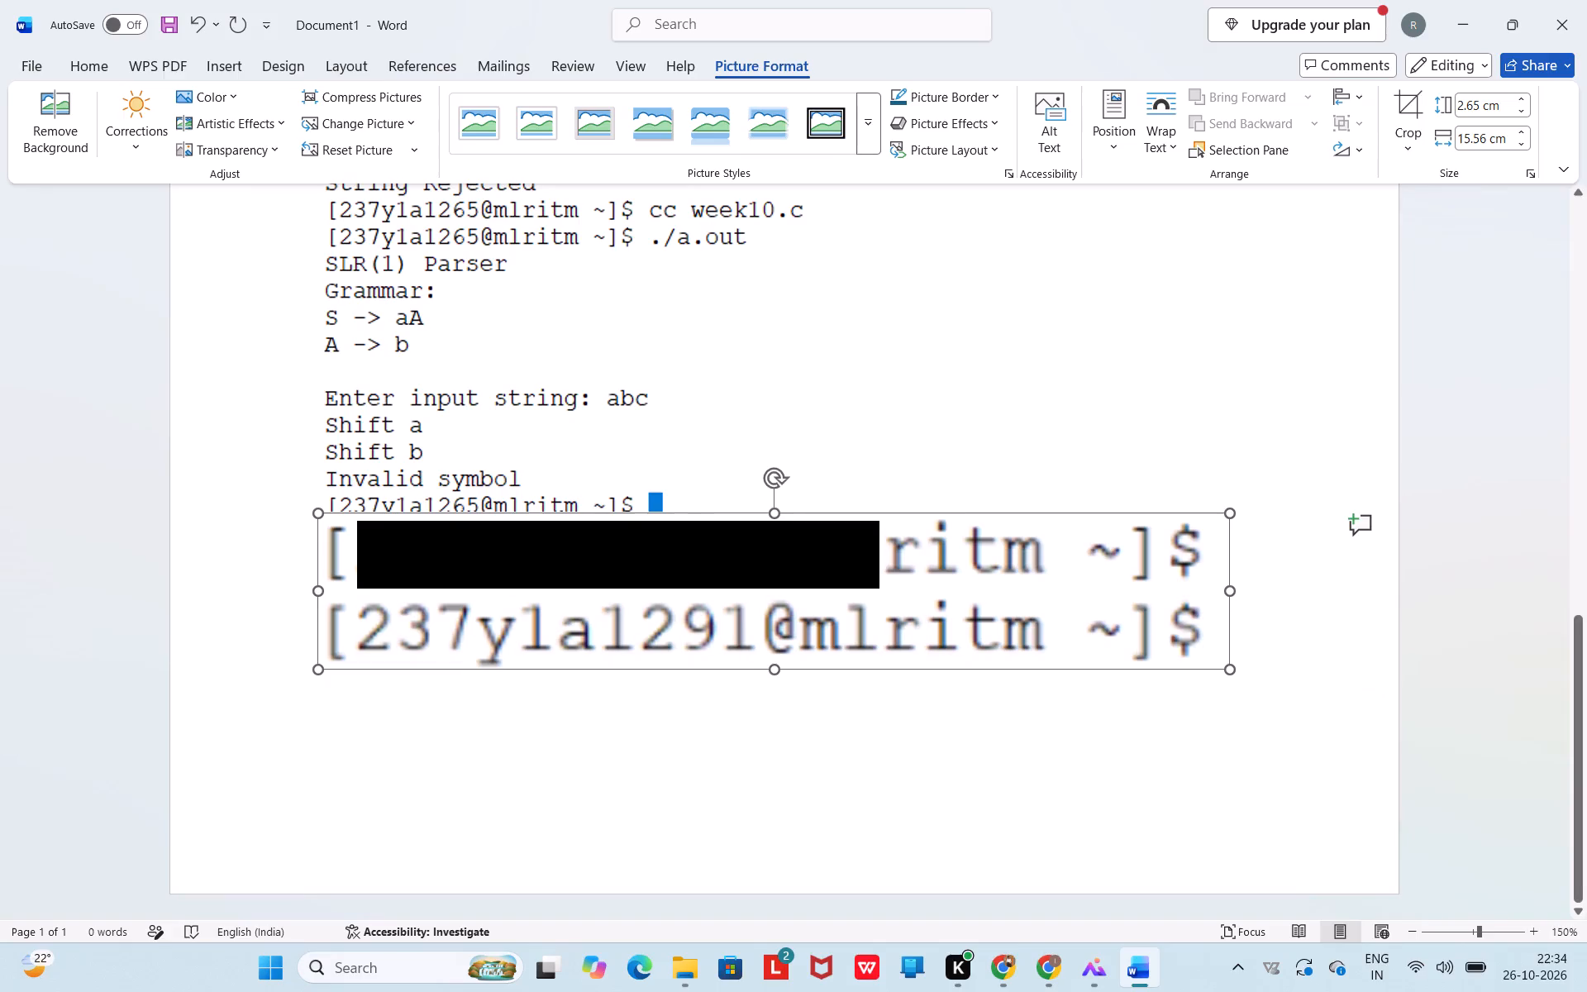
{"action": "left_click", "coordinate": [1256, 529]}
{"action": "left_click", "coordinate": [1256, 529]}
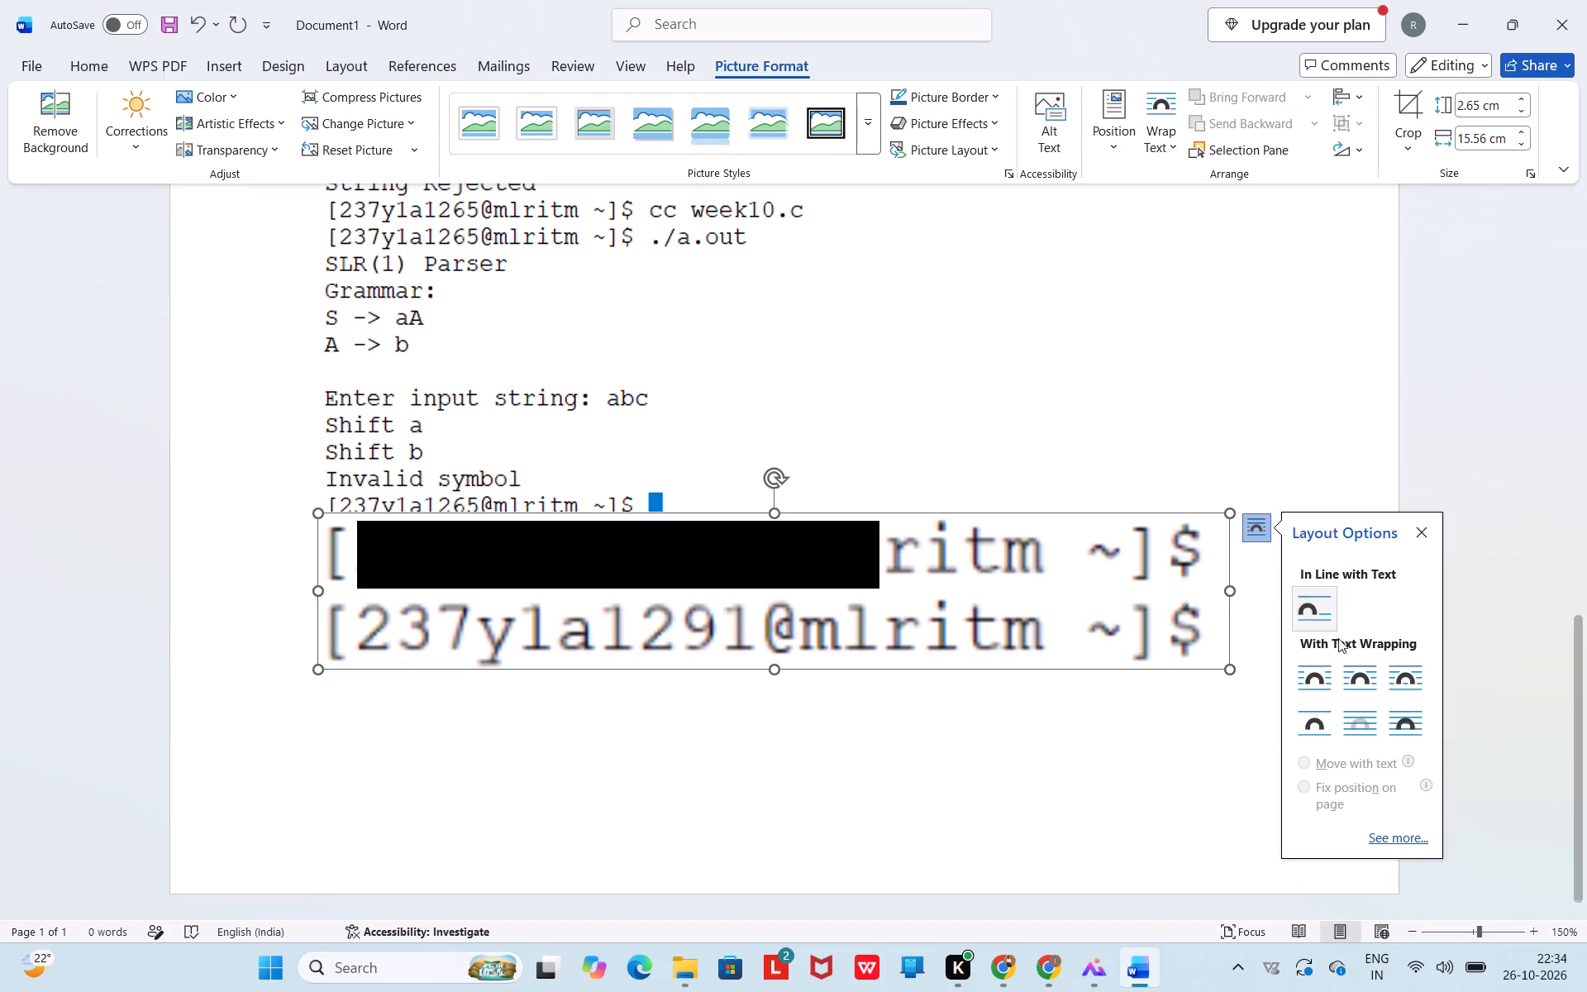
{"action": "left_click", "coordinate": [1396, 725]}
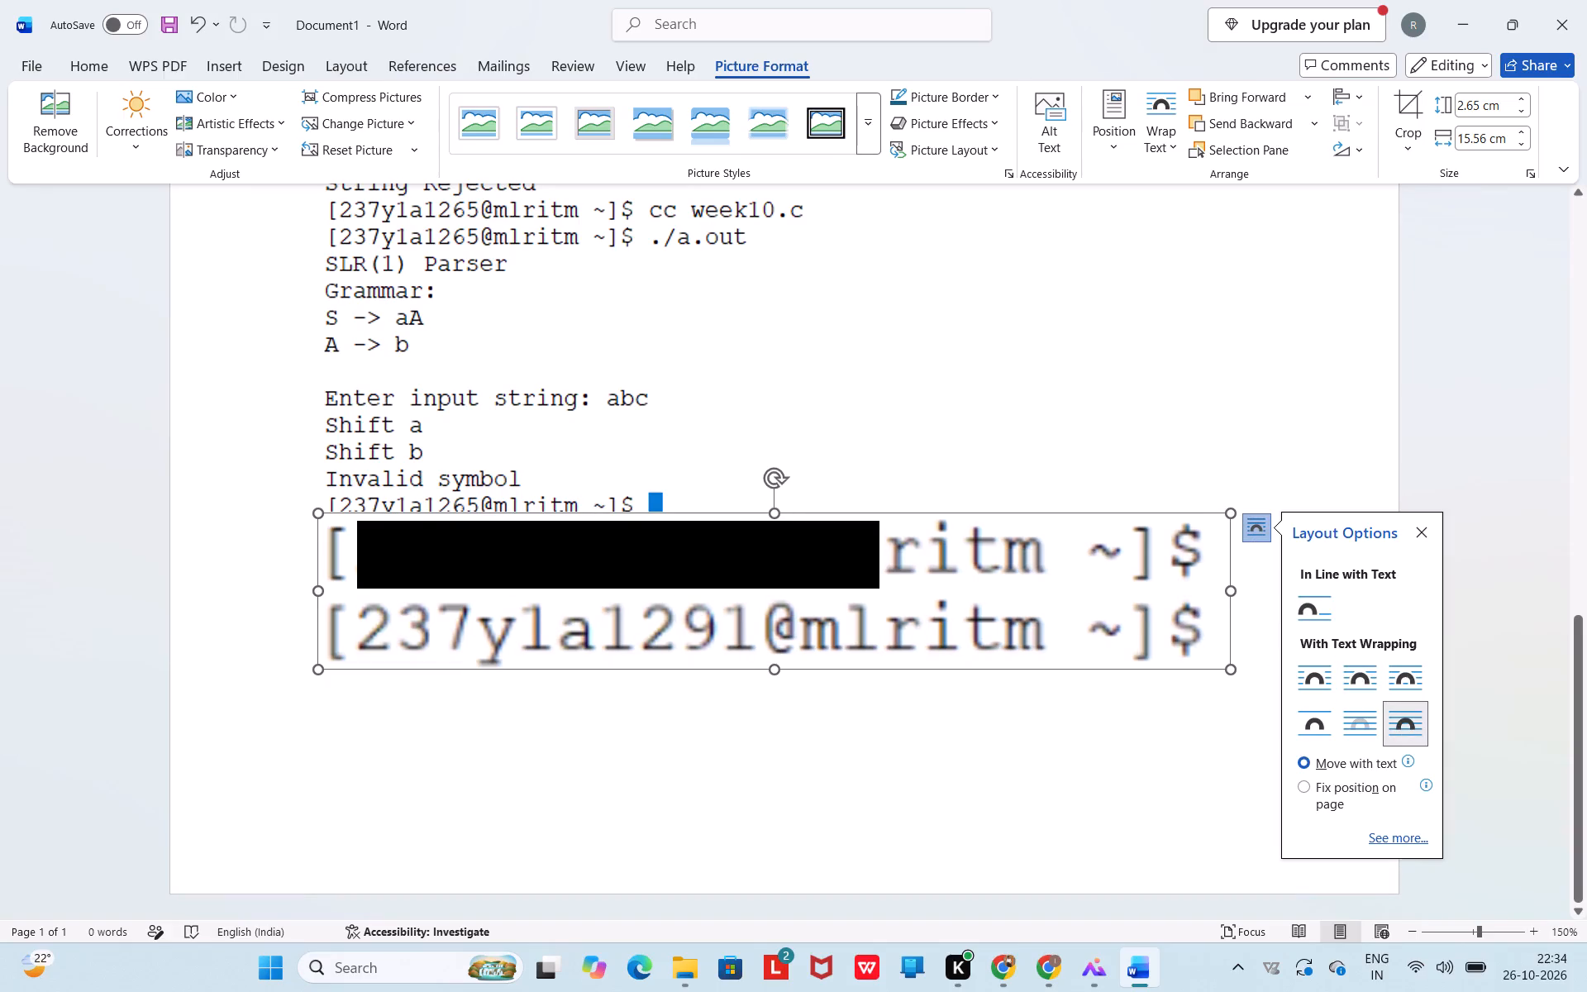
{"action": "left_click_drag", "start_coordinate": [854, 613], "coordinate": [756, 257]}
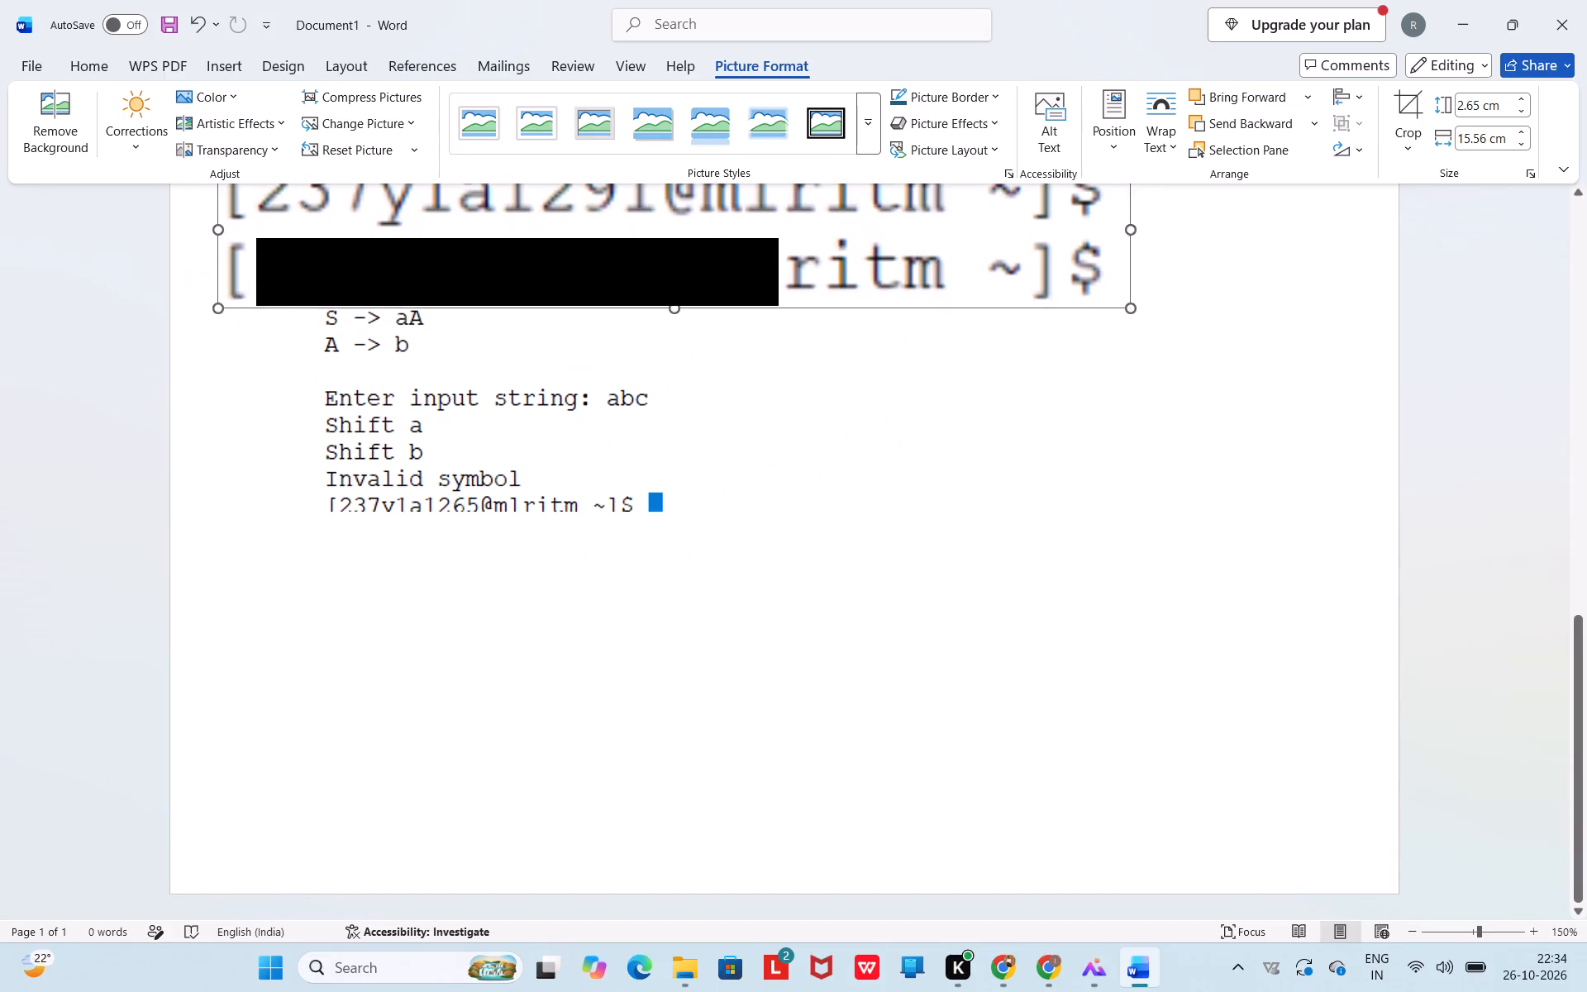
{"action": "left_click_drag", "start_coordinate": [756, 257], "coordinate": [770, 301]}
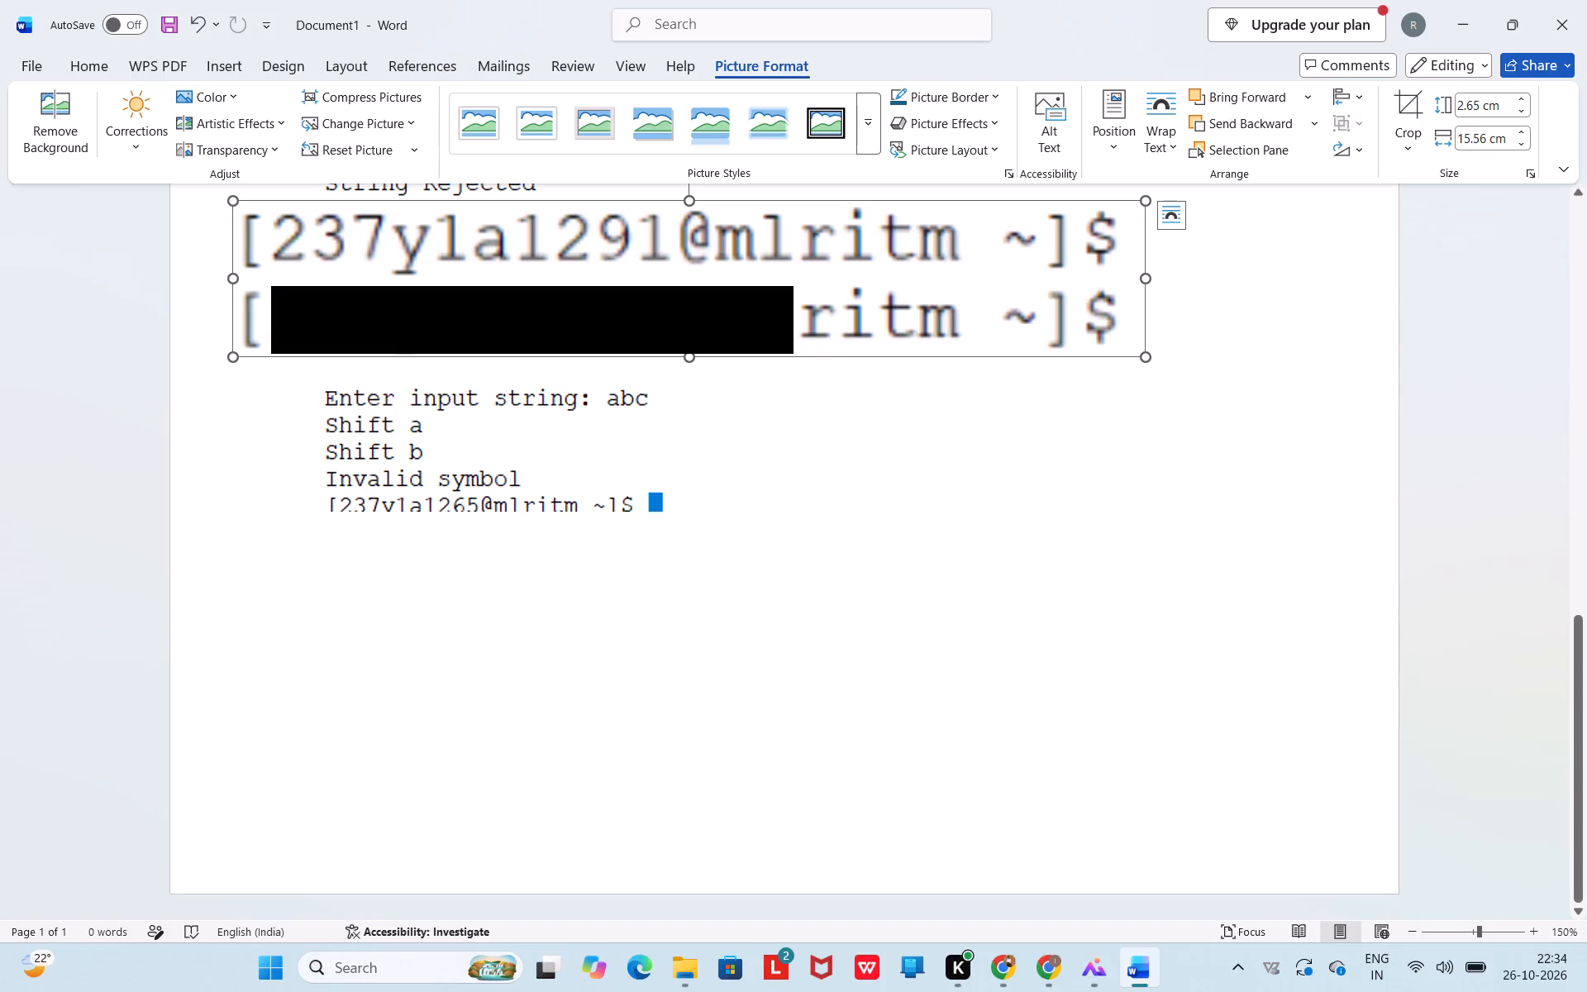
{"action": "left_click_drag", "start_coordinate": [1146, 355], "coordinate": [991, 331]}
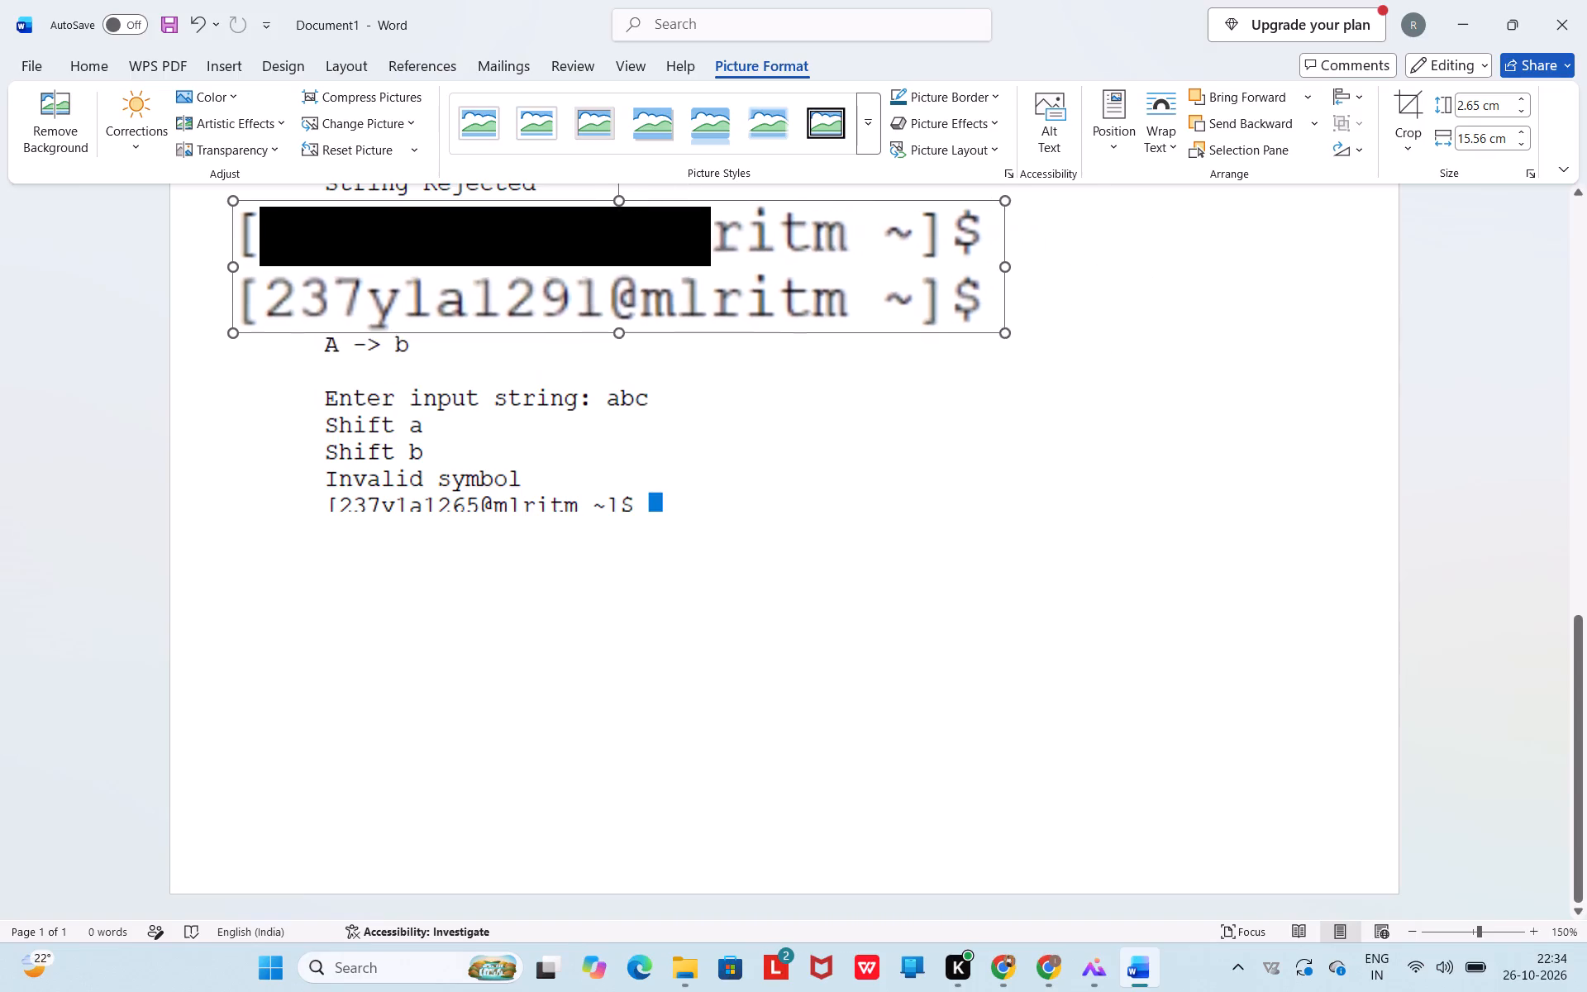
{"action": "left_click_drag", "start_coordinate": [991, 331], "coordinate": [484, 217]}
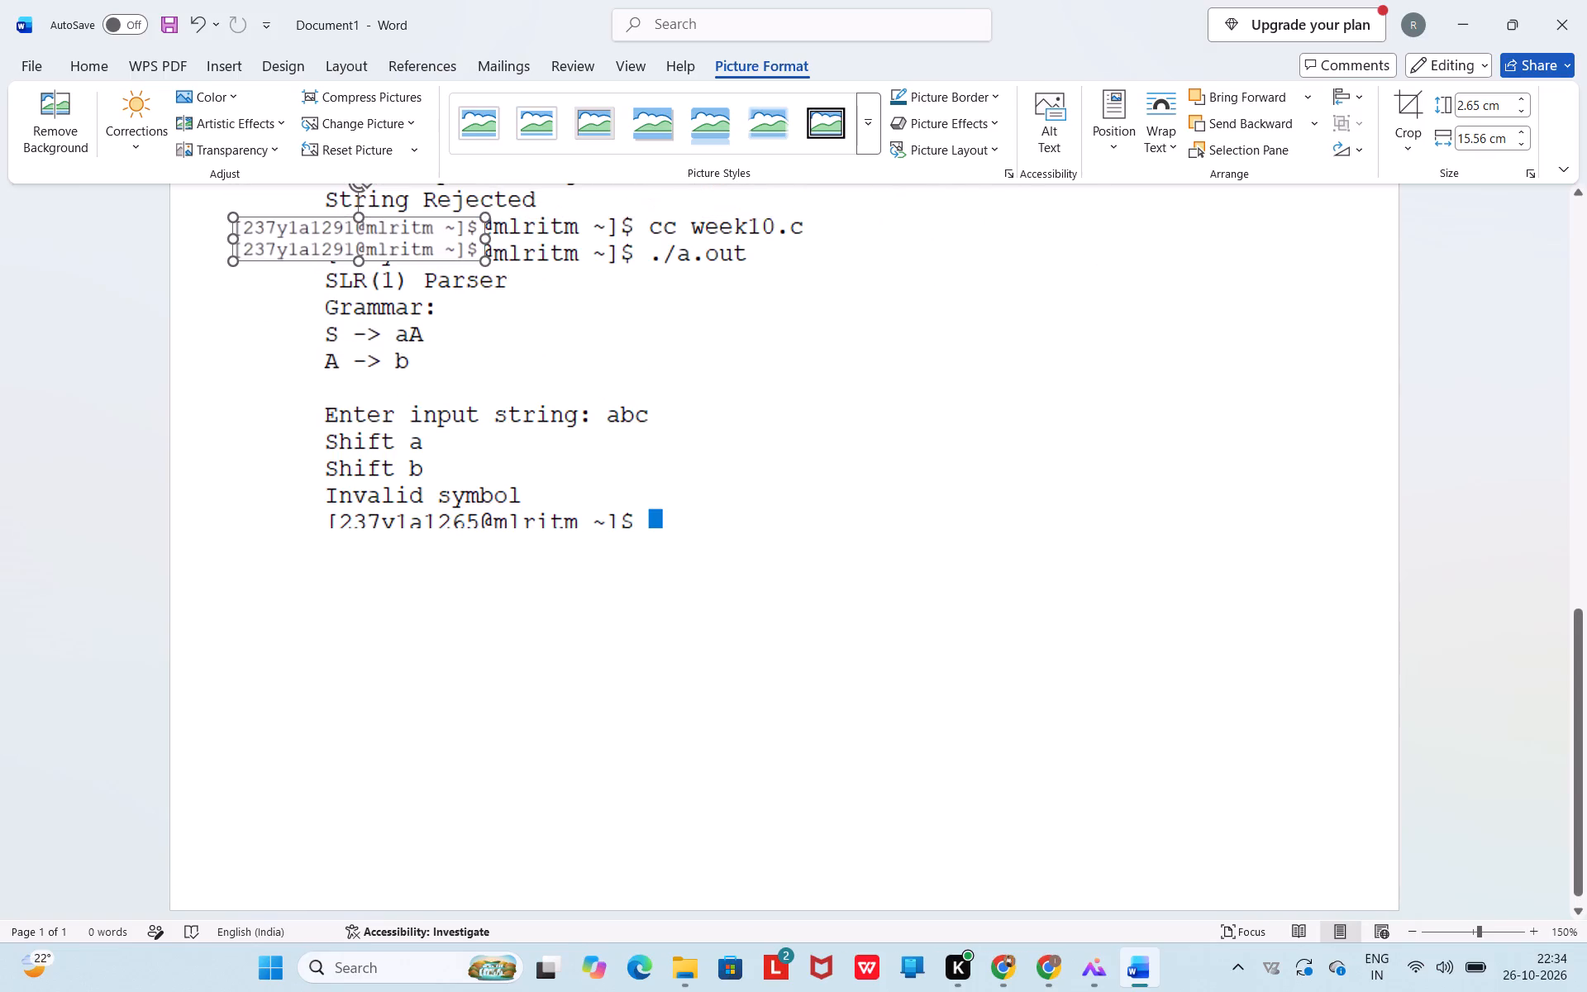
{"action": "left_click_drag", "start_coordinate": [484, 217], "coordinate": [499, 239]}
Move the two-line snip over the cc and ./a.out prompts below "String Accepted" and enlarge it to match their width.
{"action": "scroll", "coordinate": [894, 338], "scroll_direction": "up", "scroll_amount": 1}
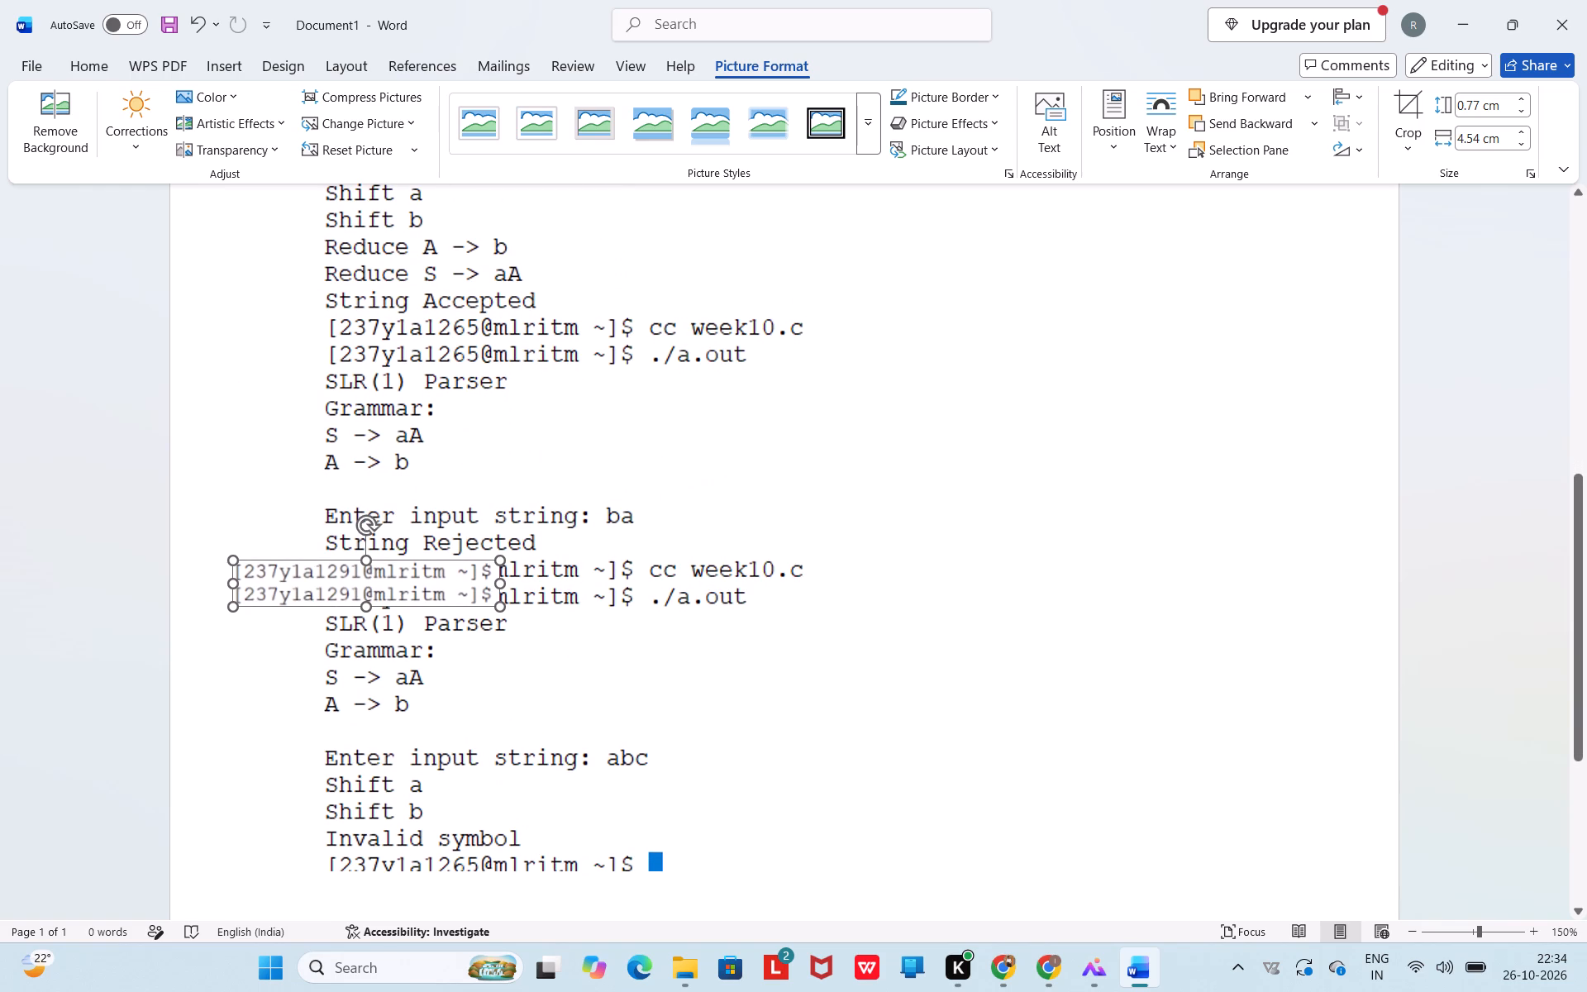
{"action": "left_click_drag", "start_coordinate": [450, 589], "coordinate": [535, 339]}
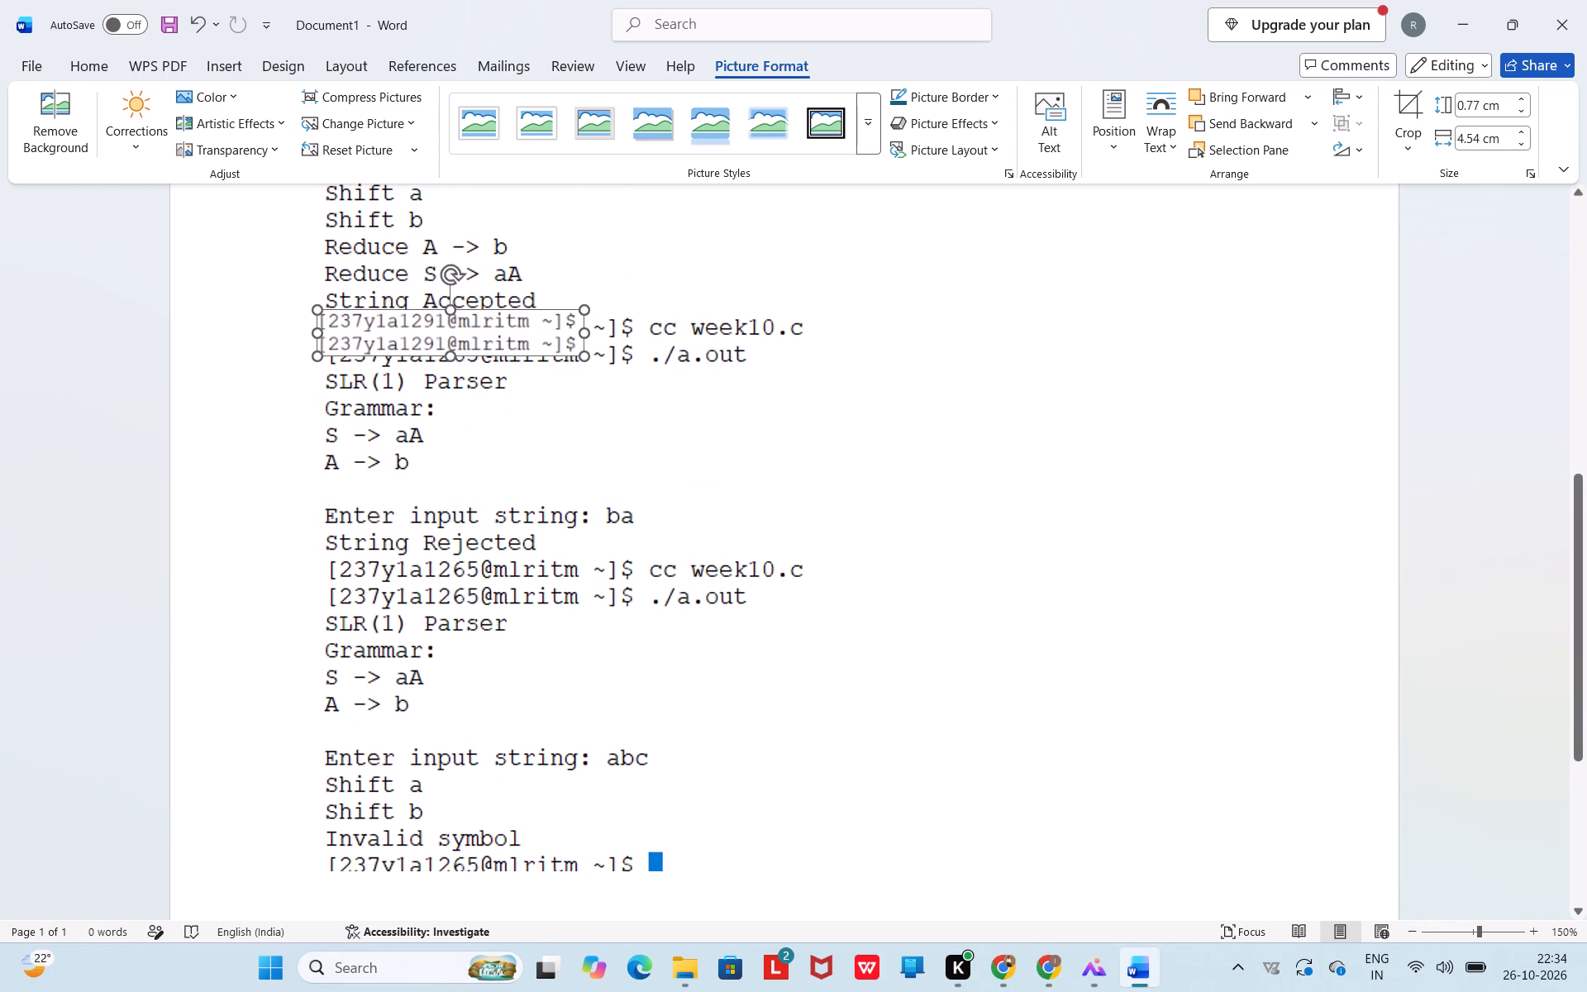
{"action": "left_click_drag", "start_coordinate": [535, 339], "coordinate": [555, 351]}
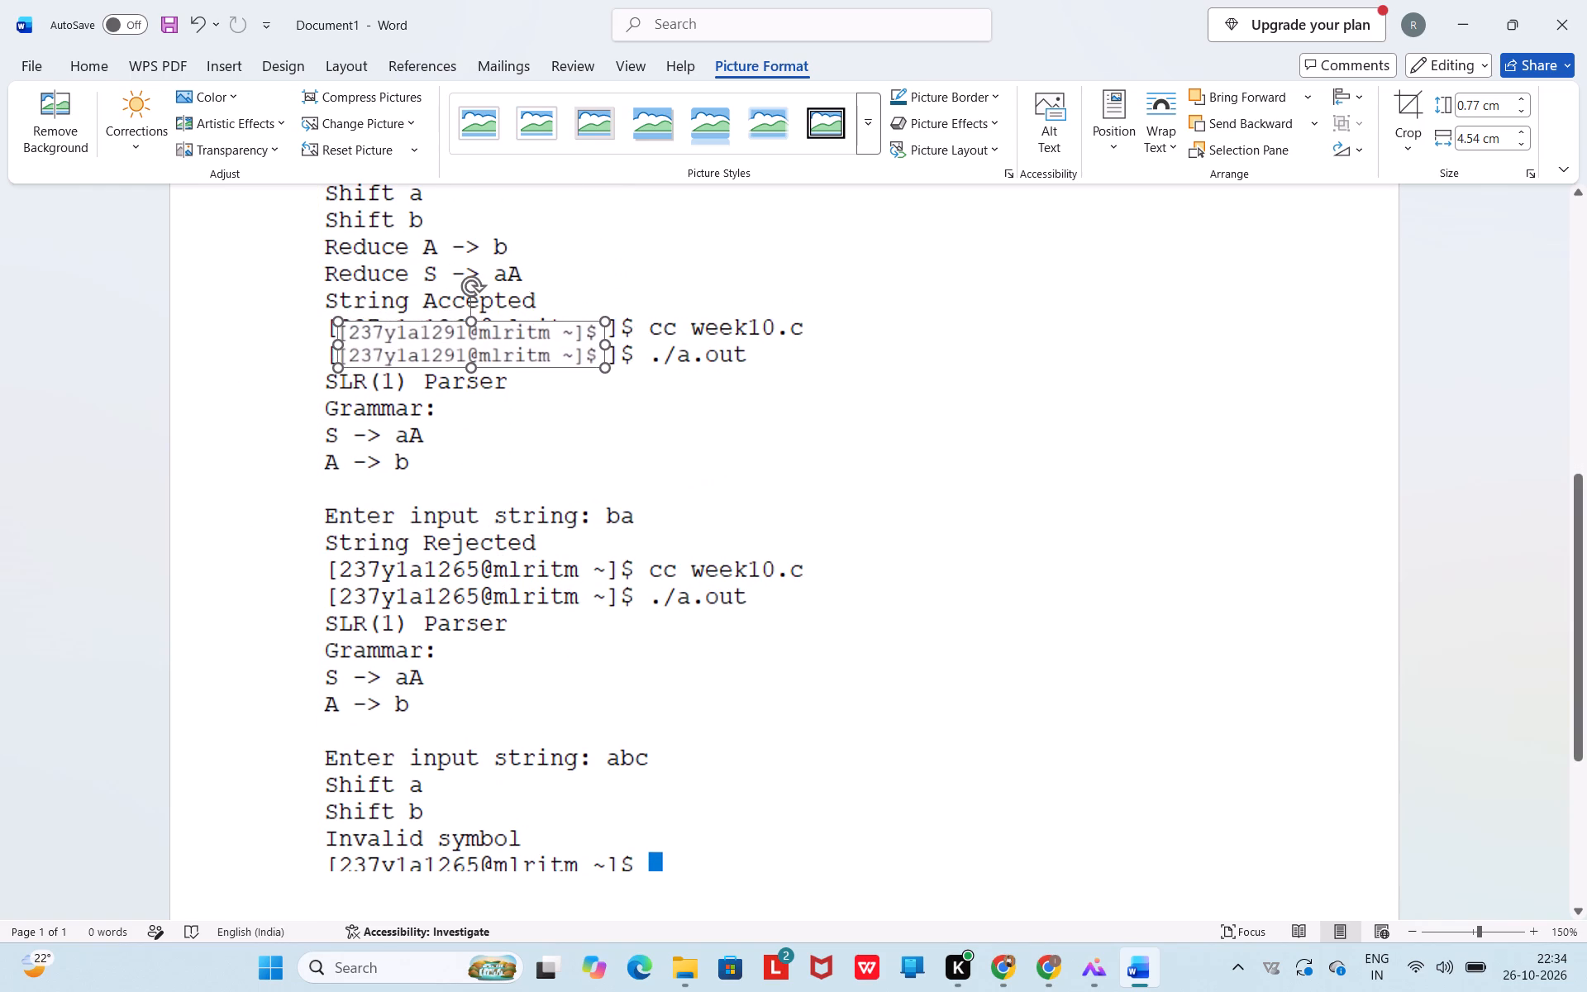
{"action": "left_click_drag", "start_coordinate": [604, 365], "coordinate": [627, 363]}
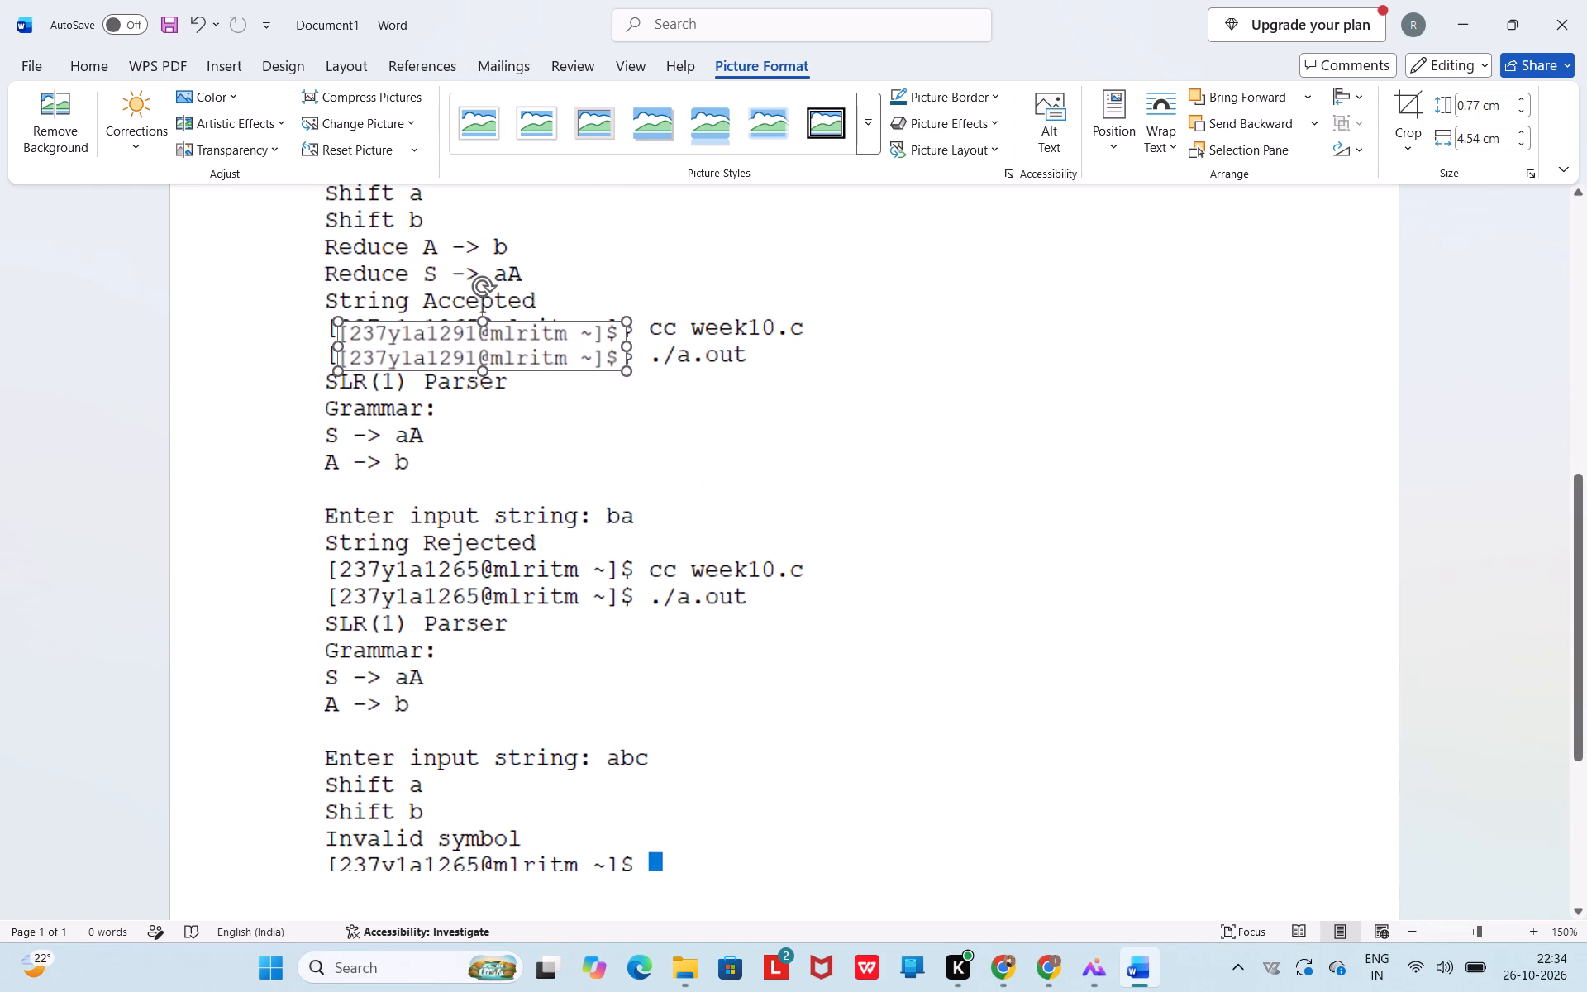
{"action": "left_click_drag", "start_coordinate": [627, 363], "coordinate": [643, 369]}
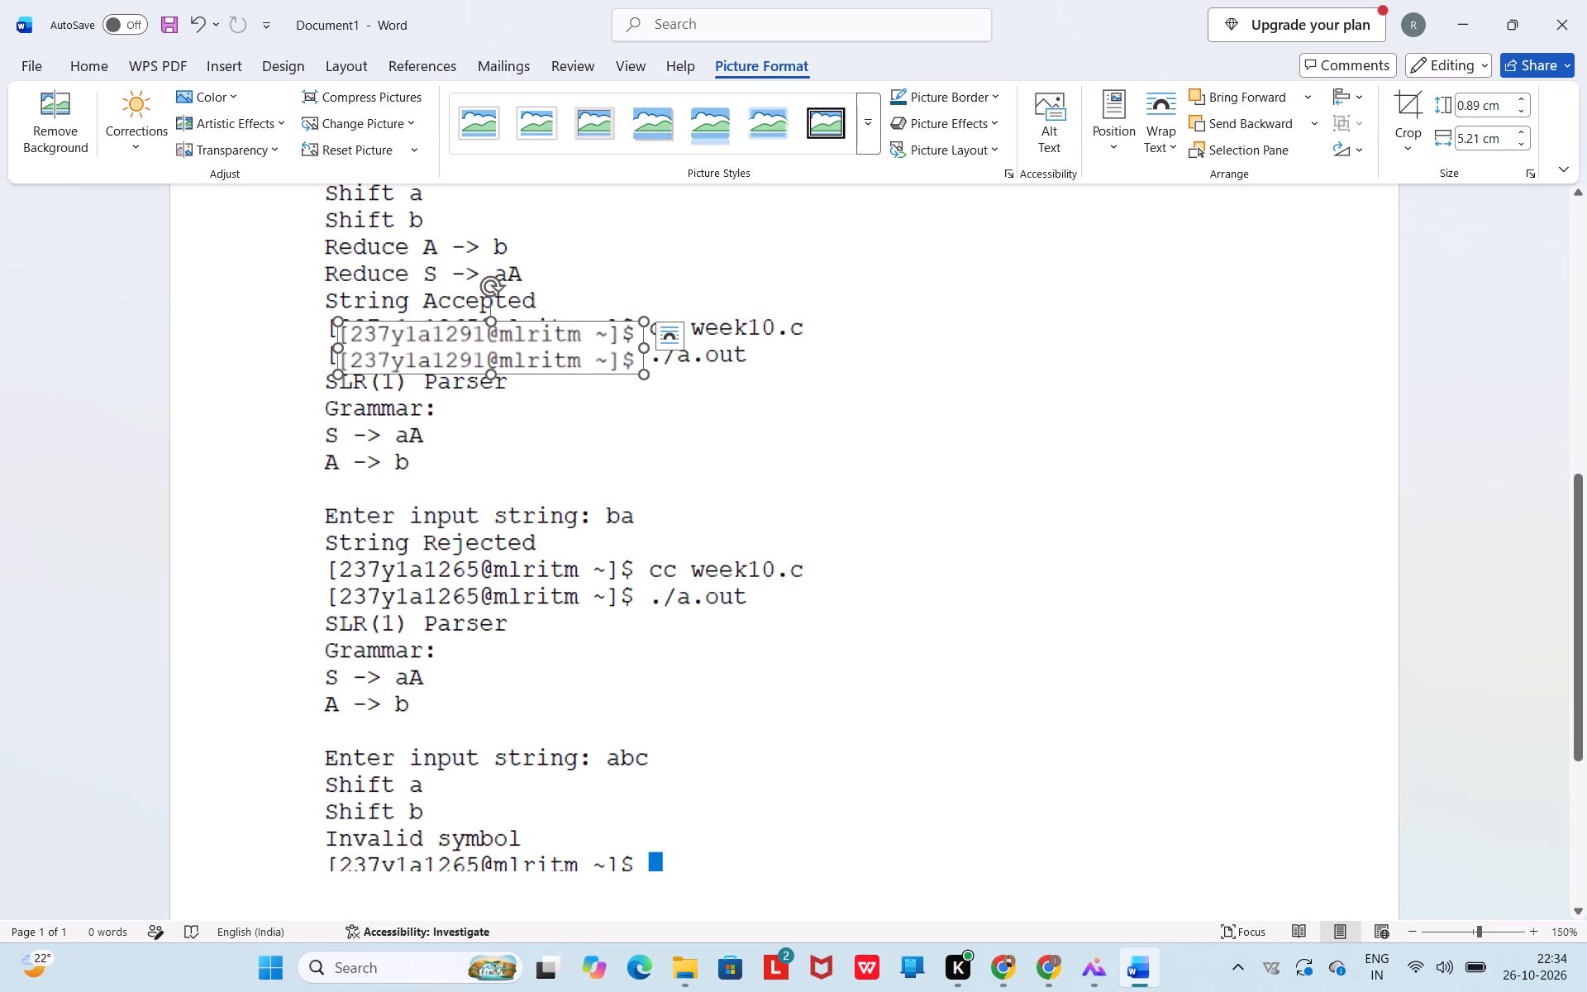
{"action": "left_click_drag", "start_coordinate": [551, 352], "coordinate": [540, 346]}
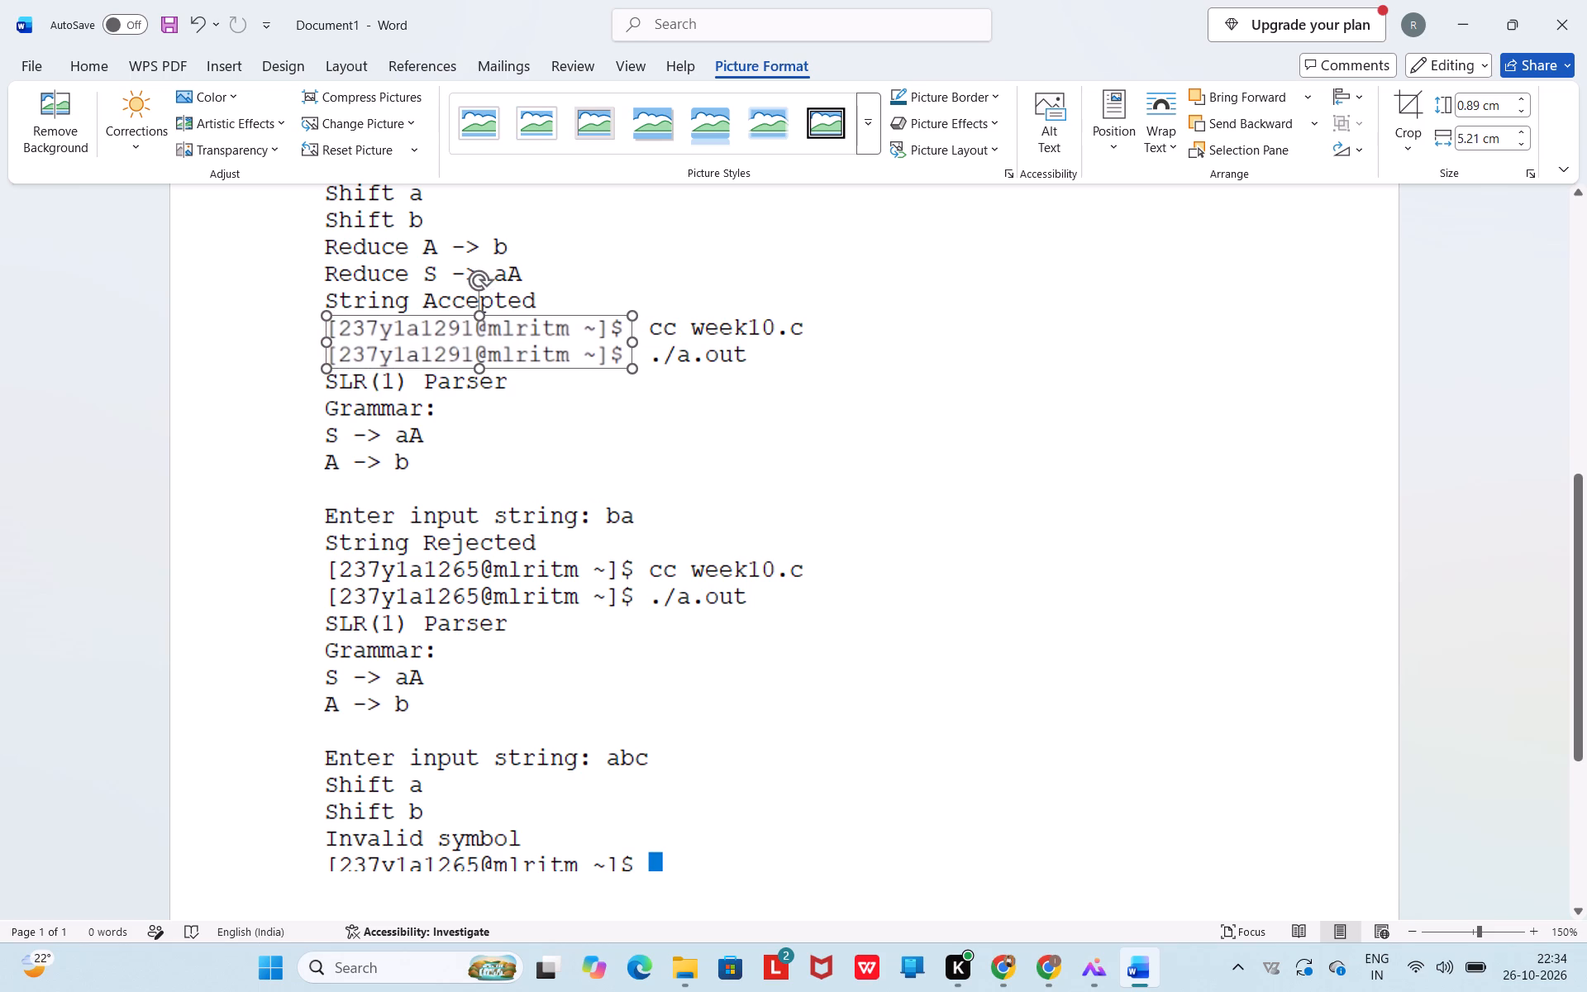
{"action": "left_click_drag", "start_coordinate": [540, 346], "coordinate": [537, 346]}
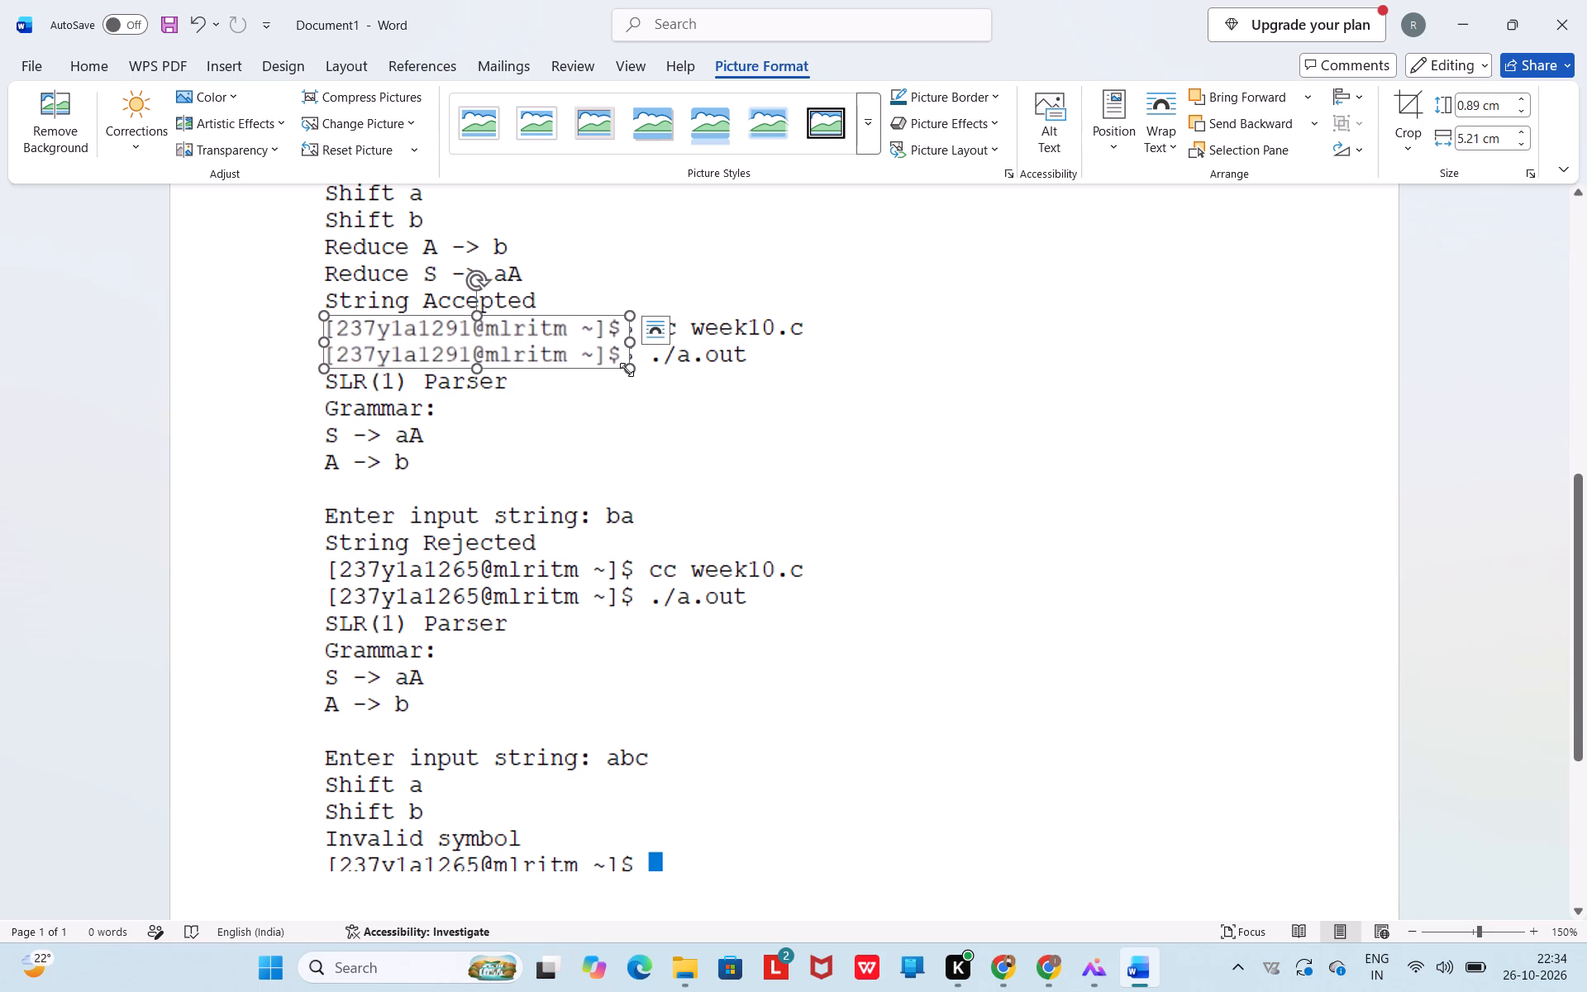
{"action": "left_click_drag", "start_coordinate": [627, 369], "coordinate": [639, 369]}
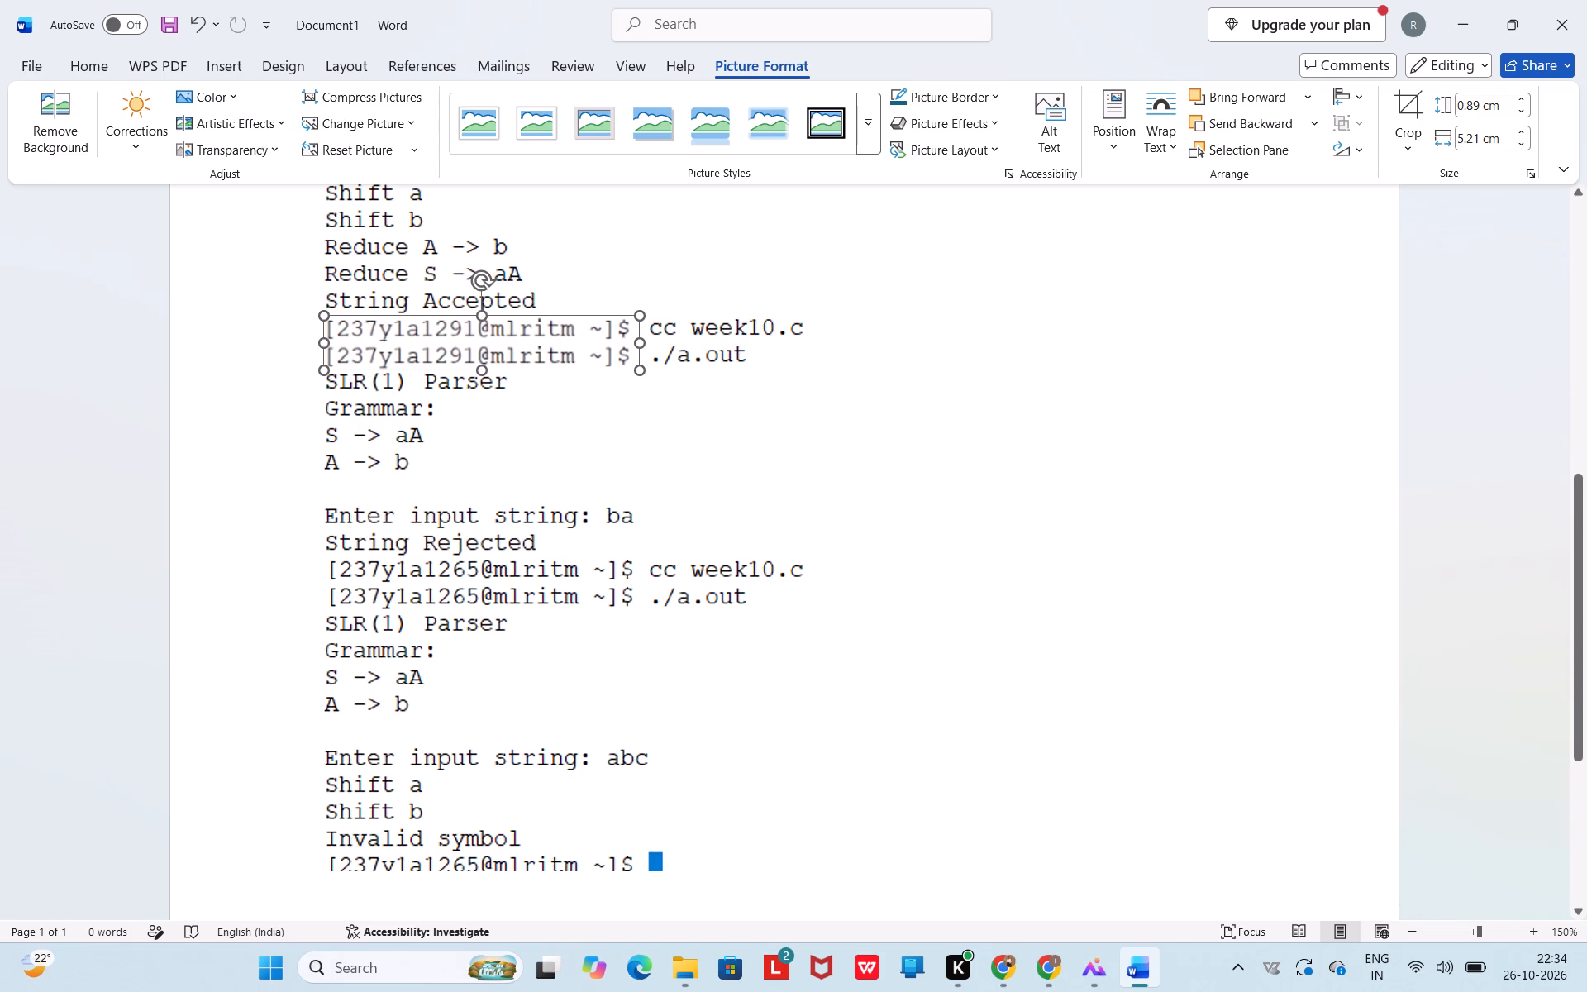
Enlarge the two-line snip over the prompts below "String Accepted" to about 5.5 cm wide.
{"action": "left_click_drag", "start_coordinate": [639, 369], "coordinate": [641, 370]}
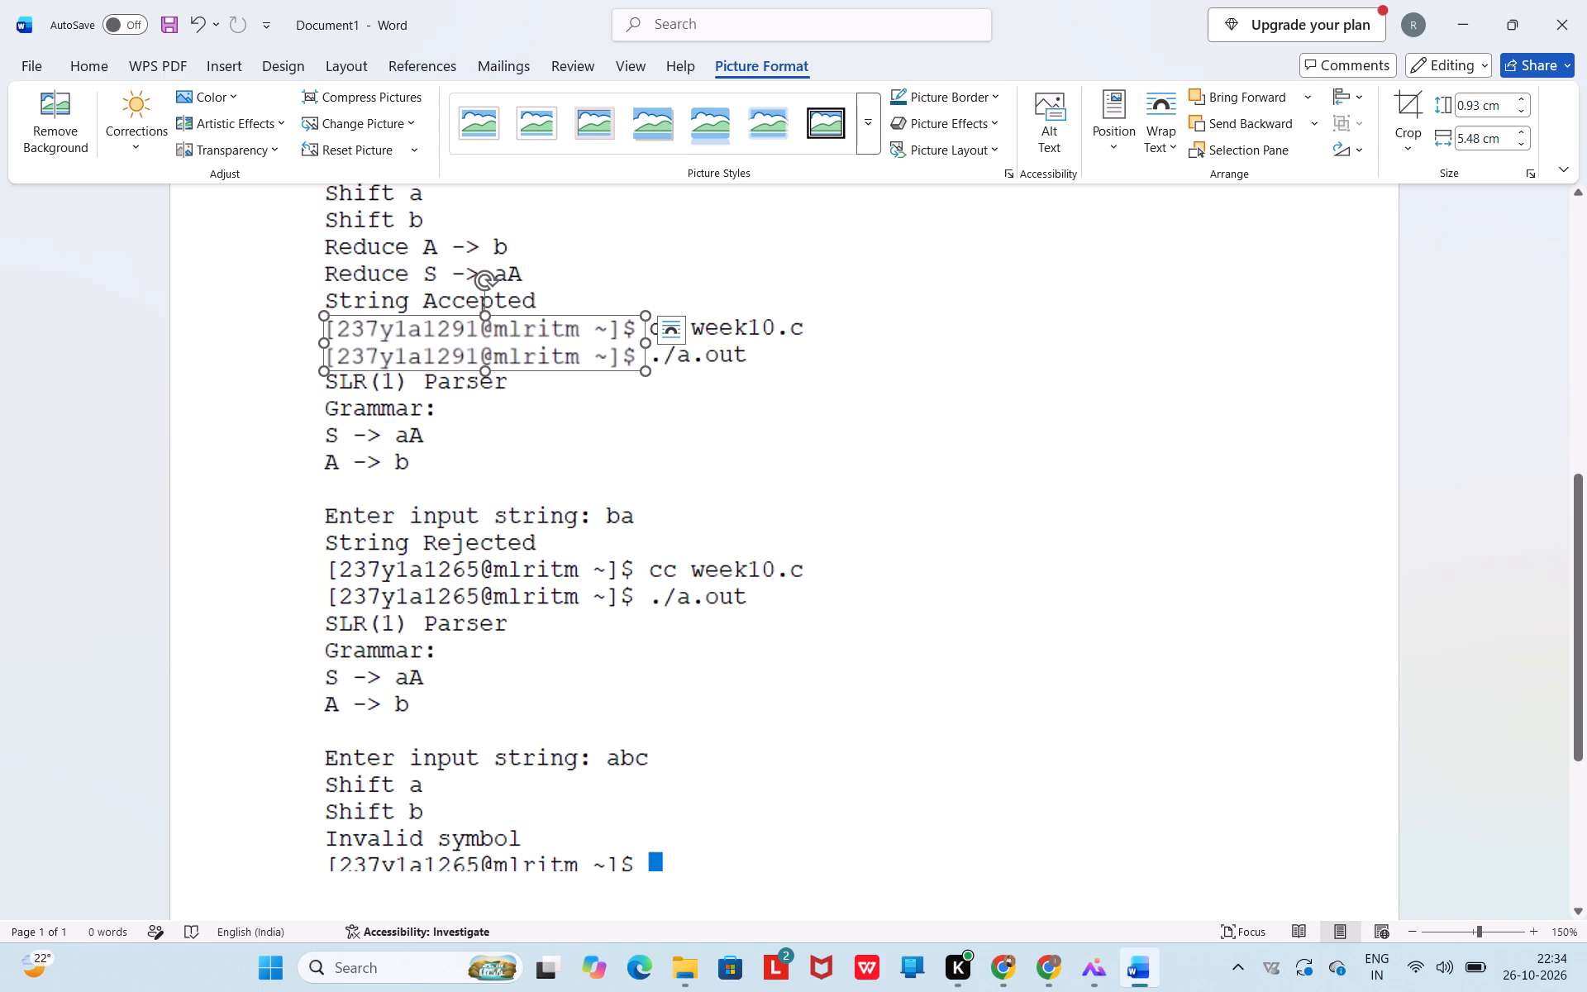
{"action": "left_click", "coordinate": [687, 403]}
{"action": "scroll", "coordinate": [702, 441], "scroll_direction": "down", "scroll_amount": 1}
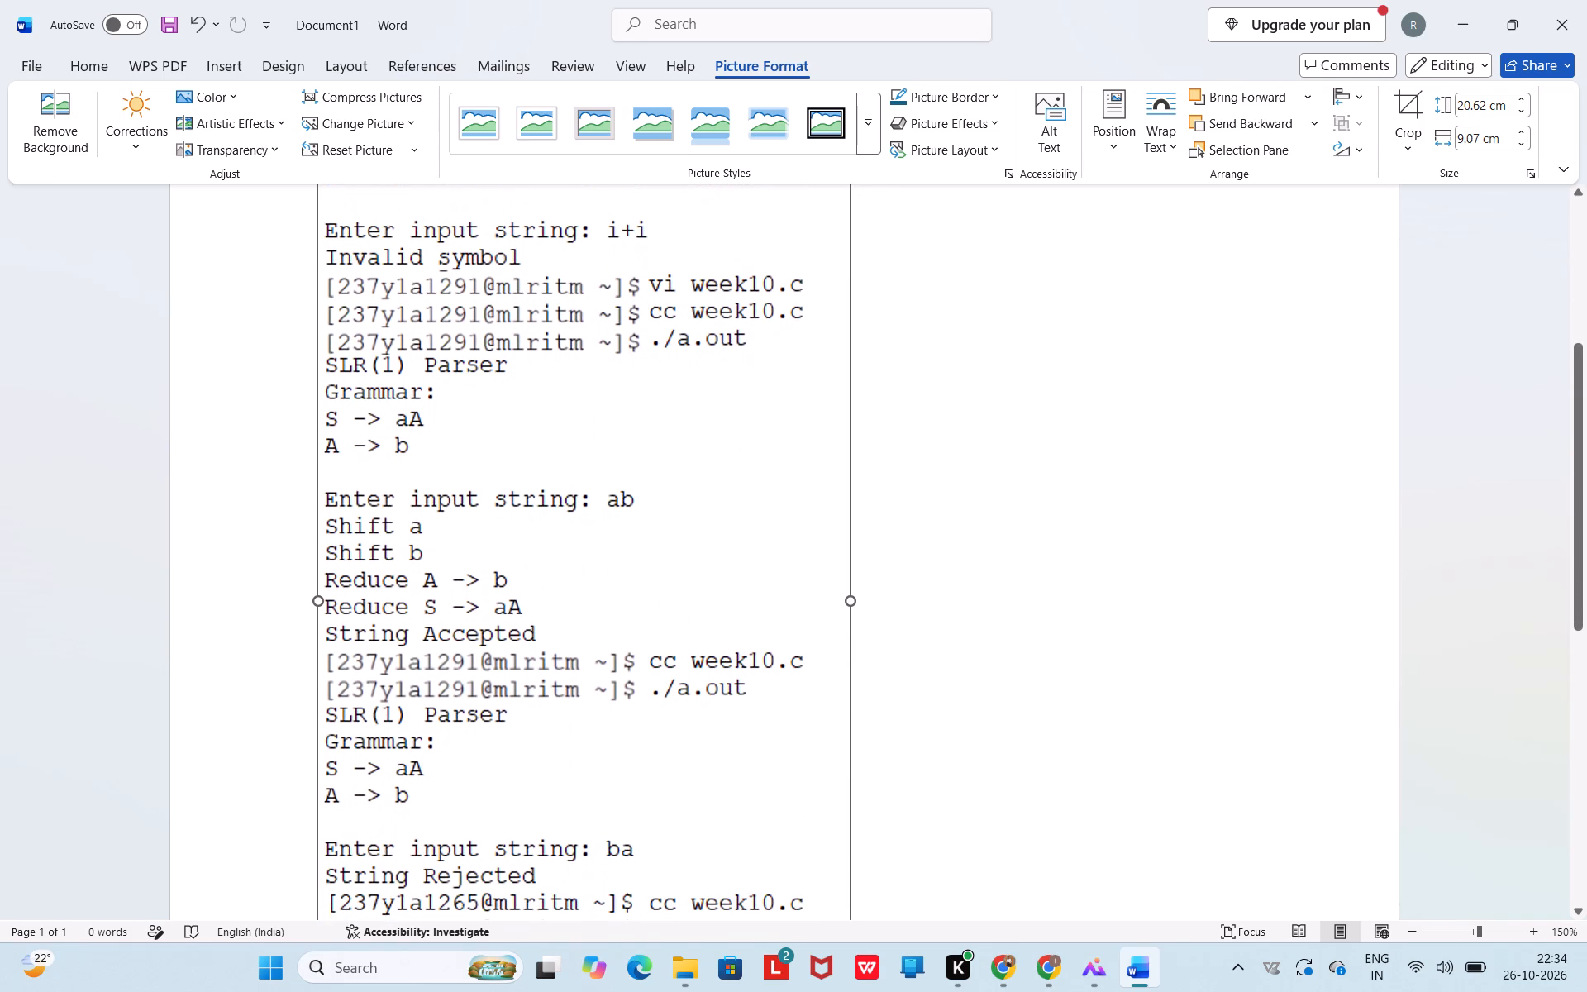
{"action": "scroll", "coordinate": [702, 441], "scroll_direction": "down", "scroll_amount": 1}
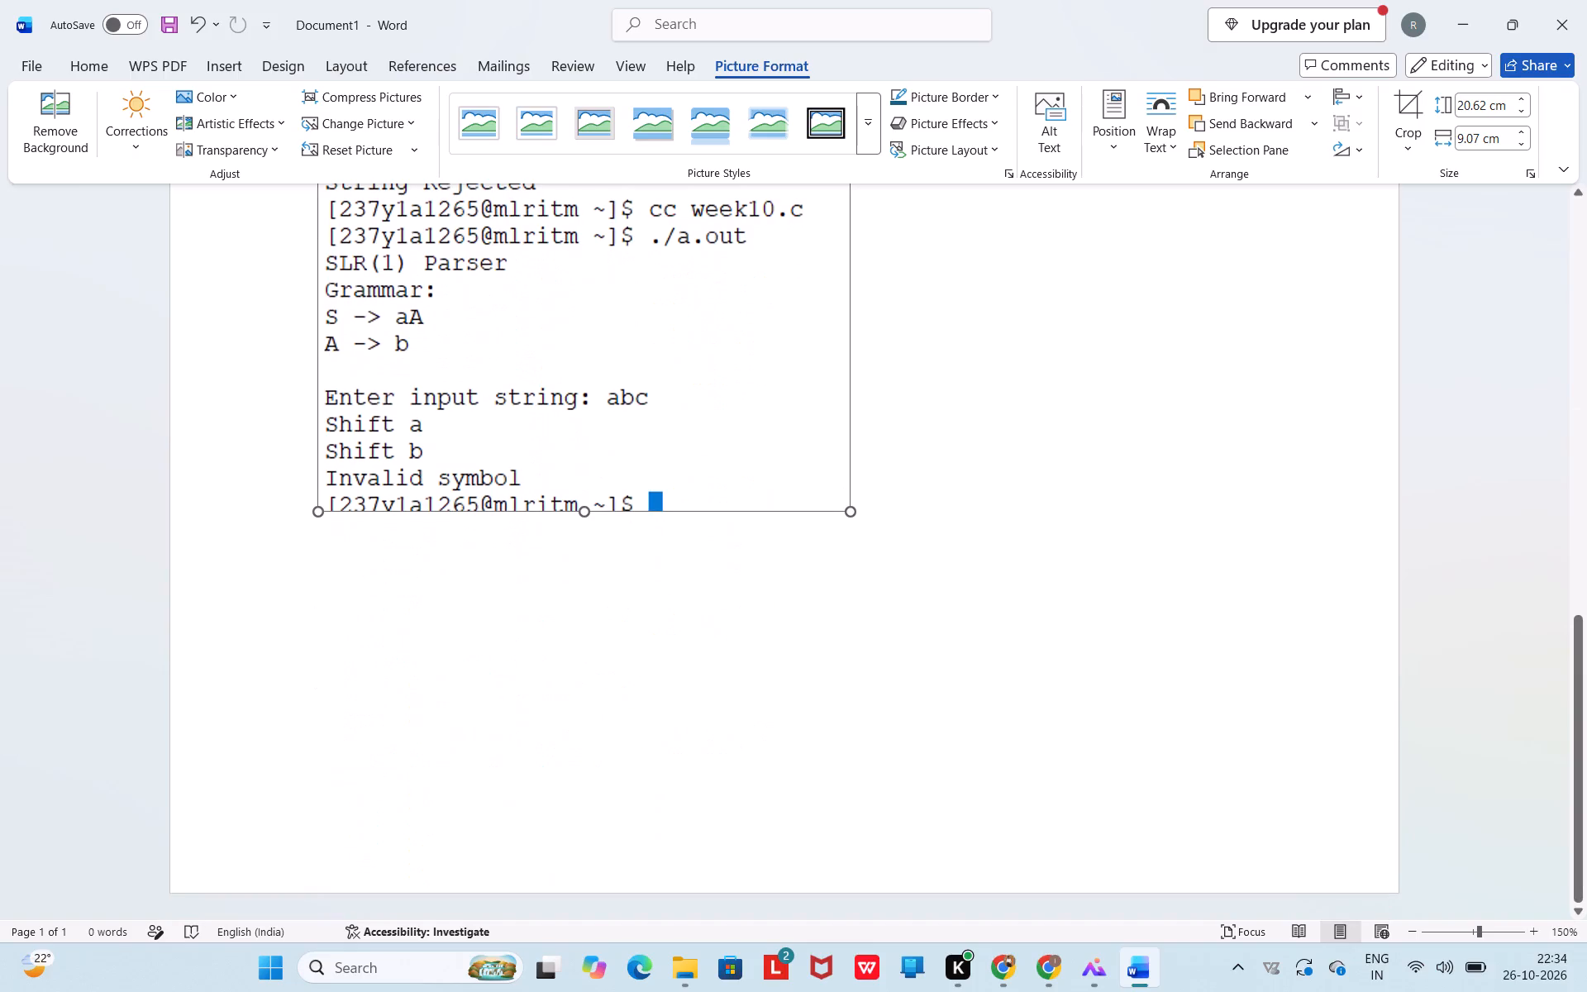
{"action": "left_click", "coordinate": [997, 358]}
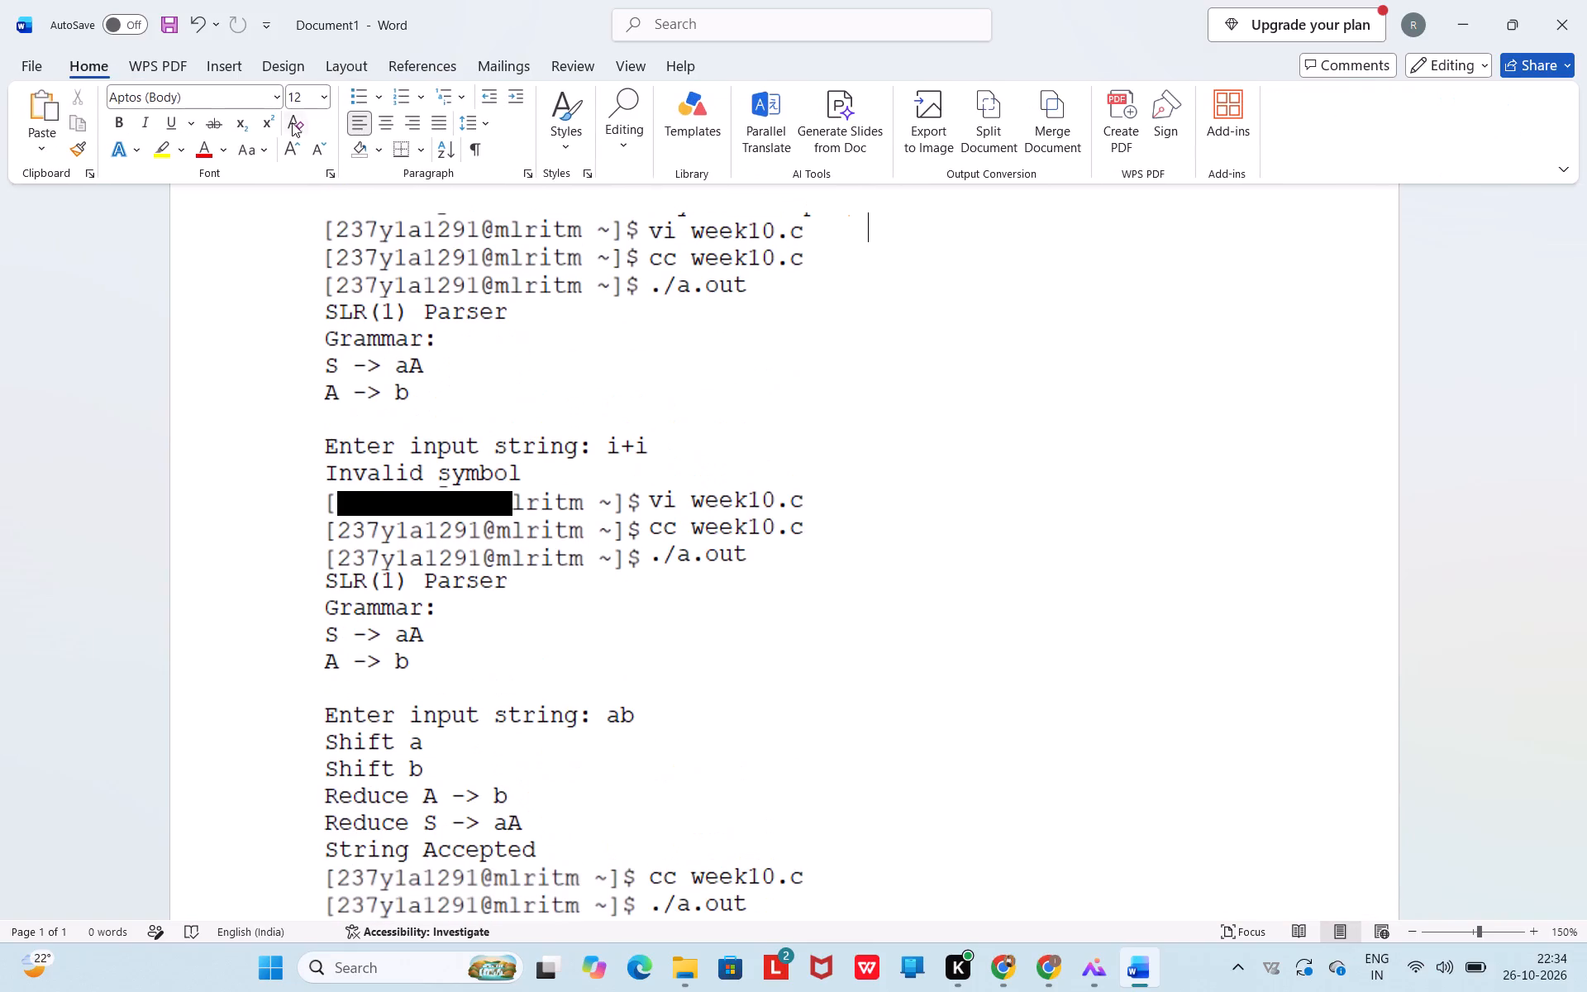
{"action": "left_click", "coordinate": [229, 64]}
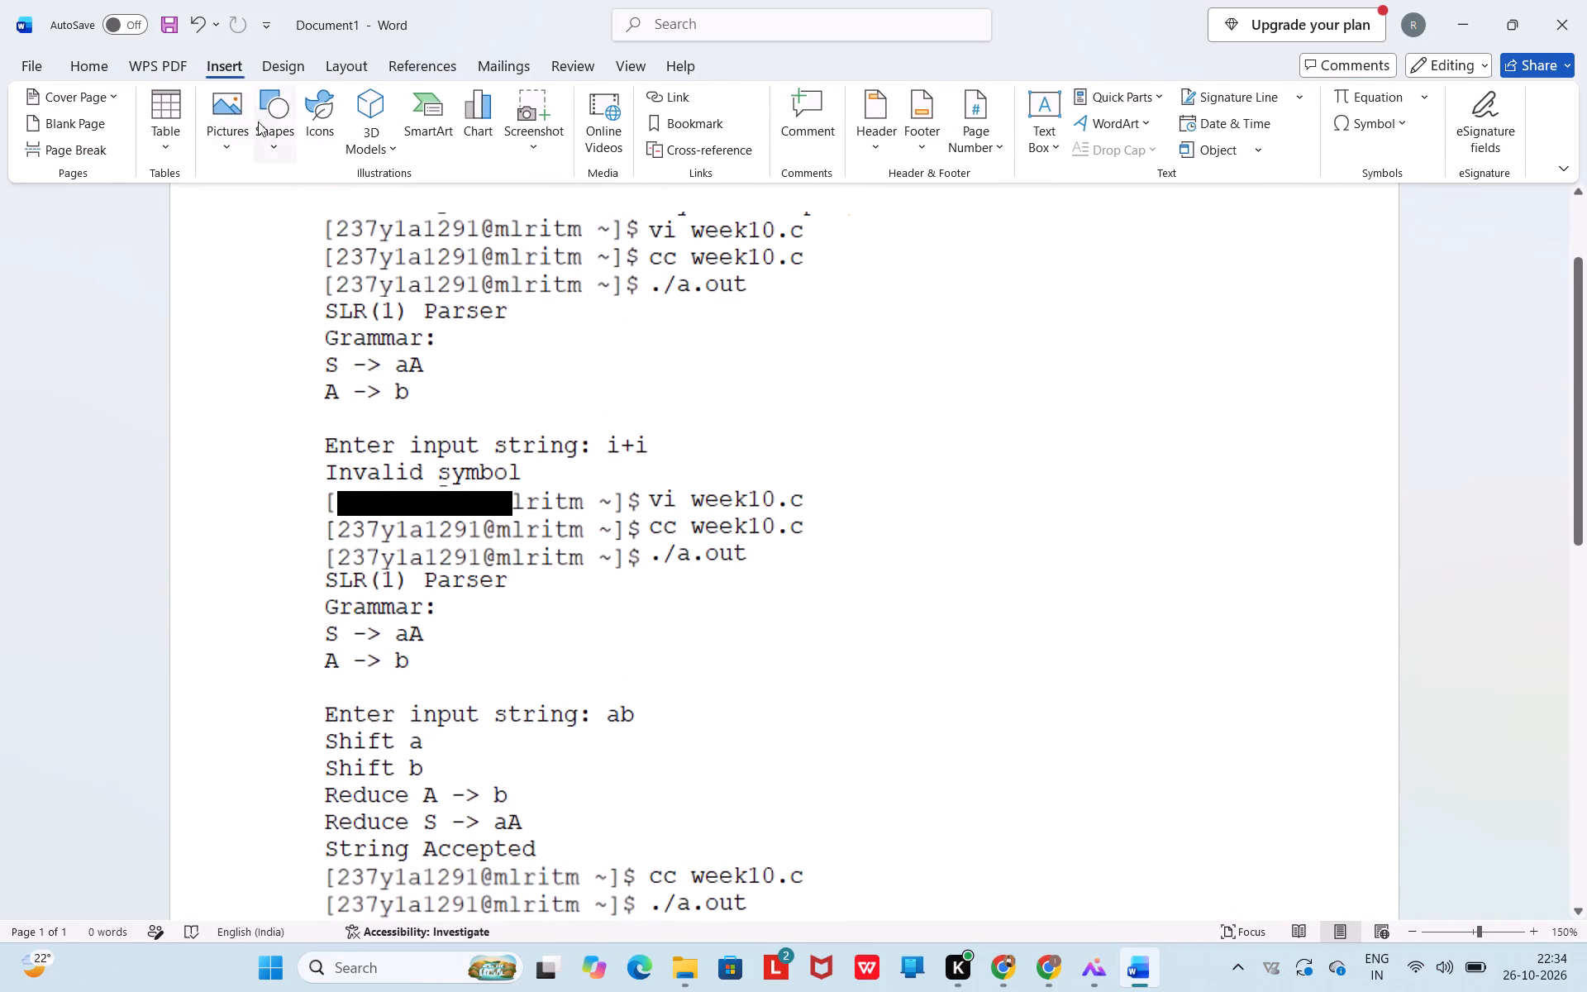
{"action": "left_click", "coordinate": [231, 133]}
{"action": "left_click", "coordinate": [269, 199]}
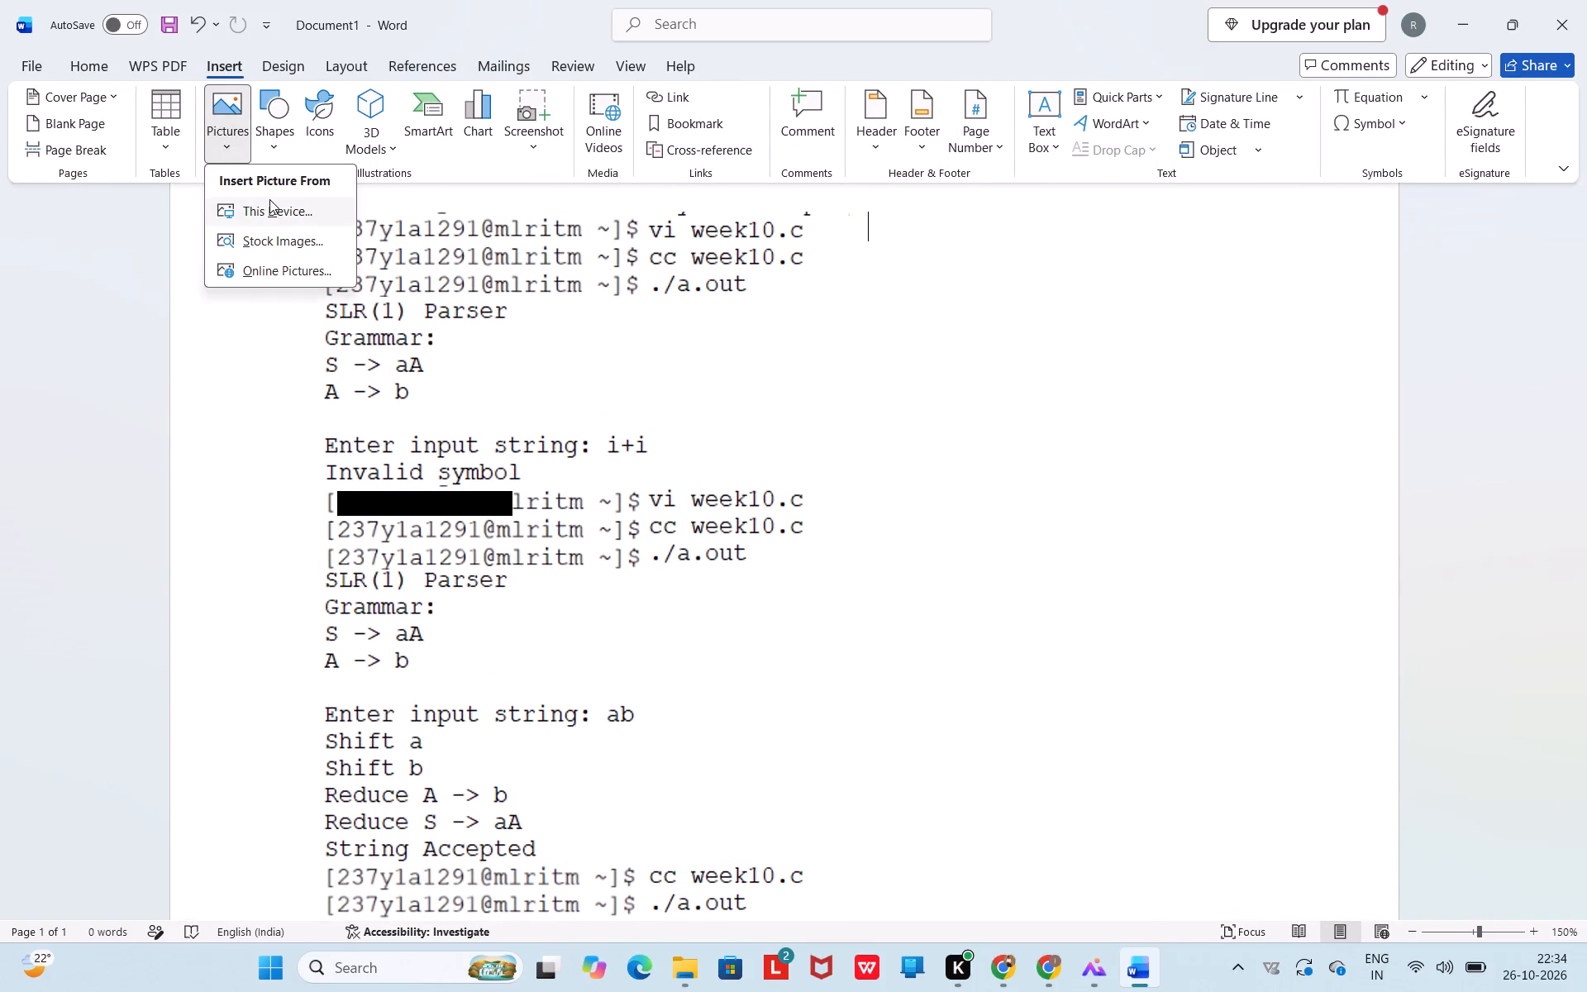
{"action": "left_click", "coordinate": [341, 226]}
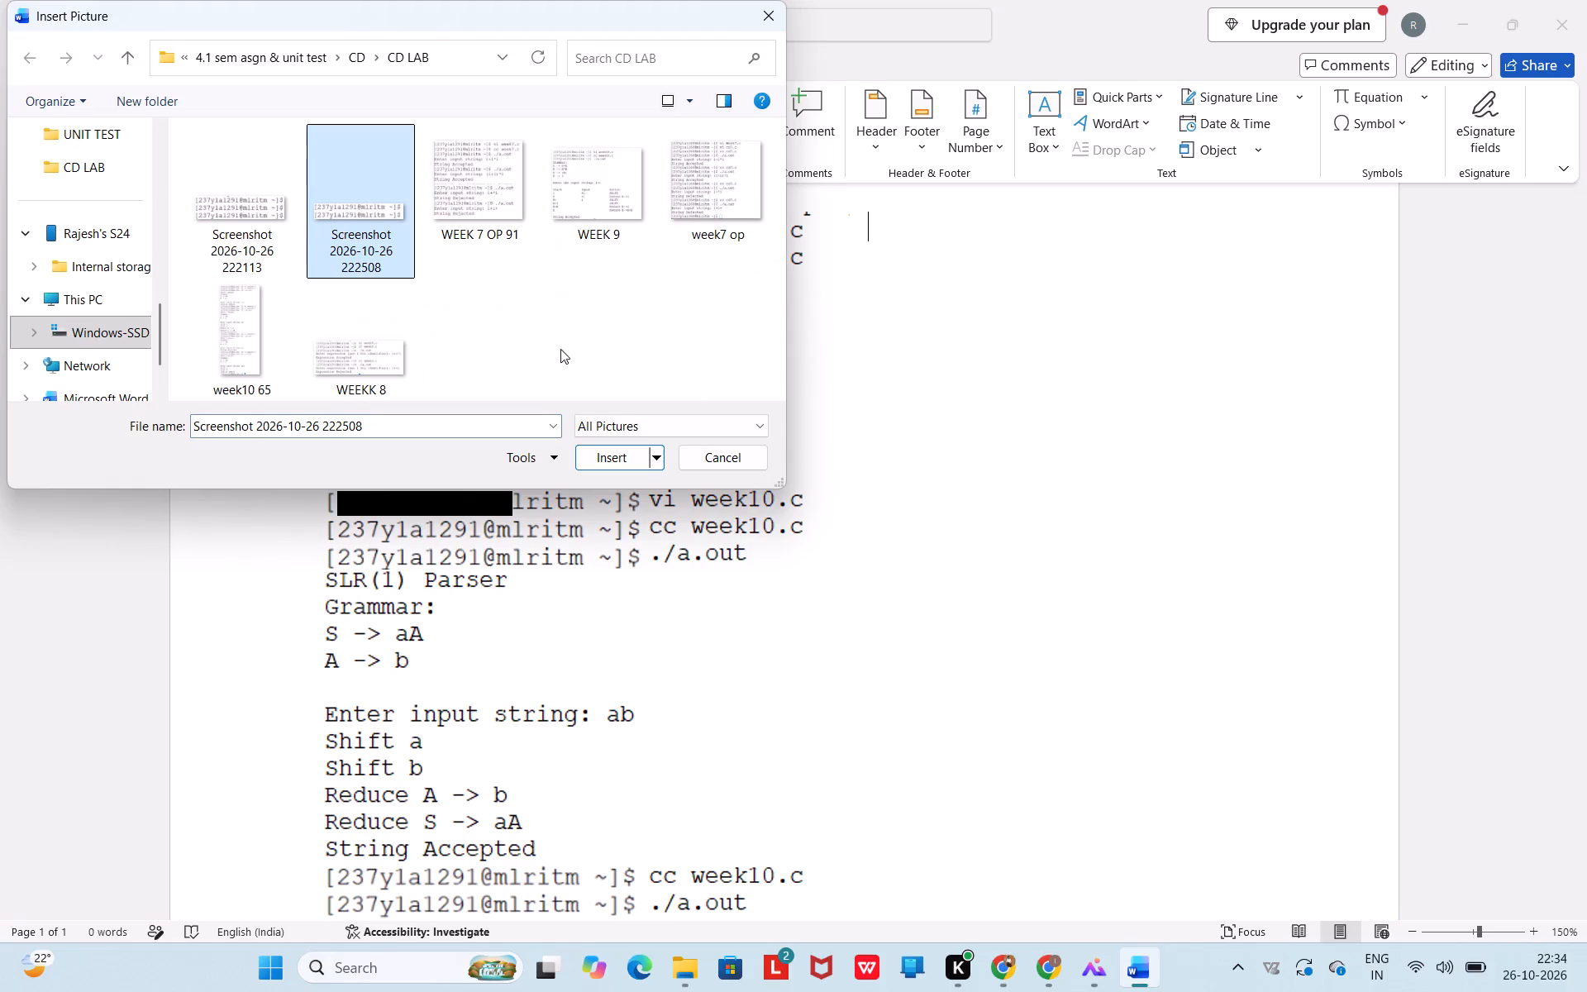
{"action": "left_click", "coordinate": [623, 449]}
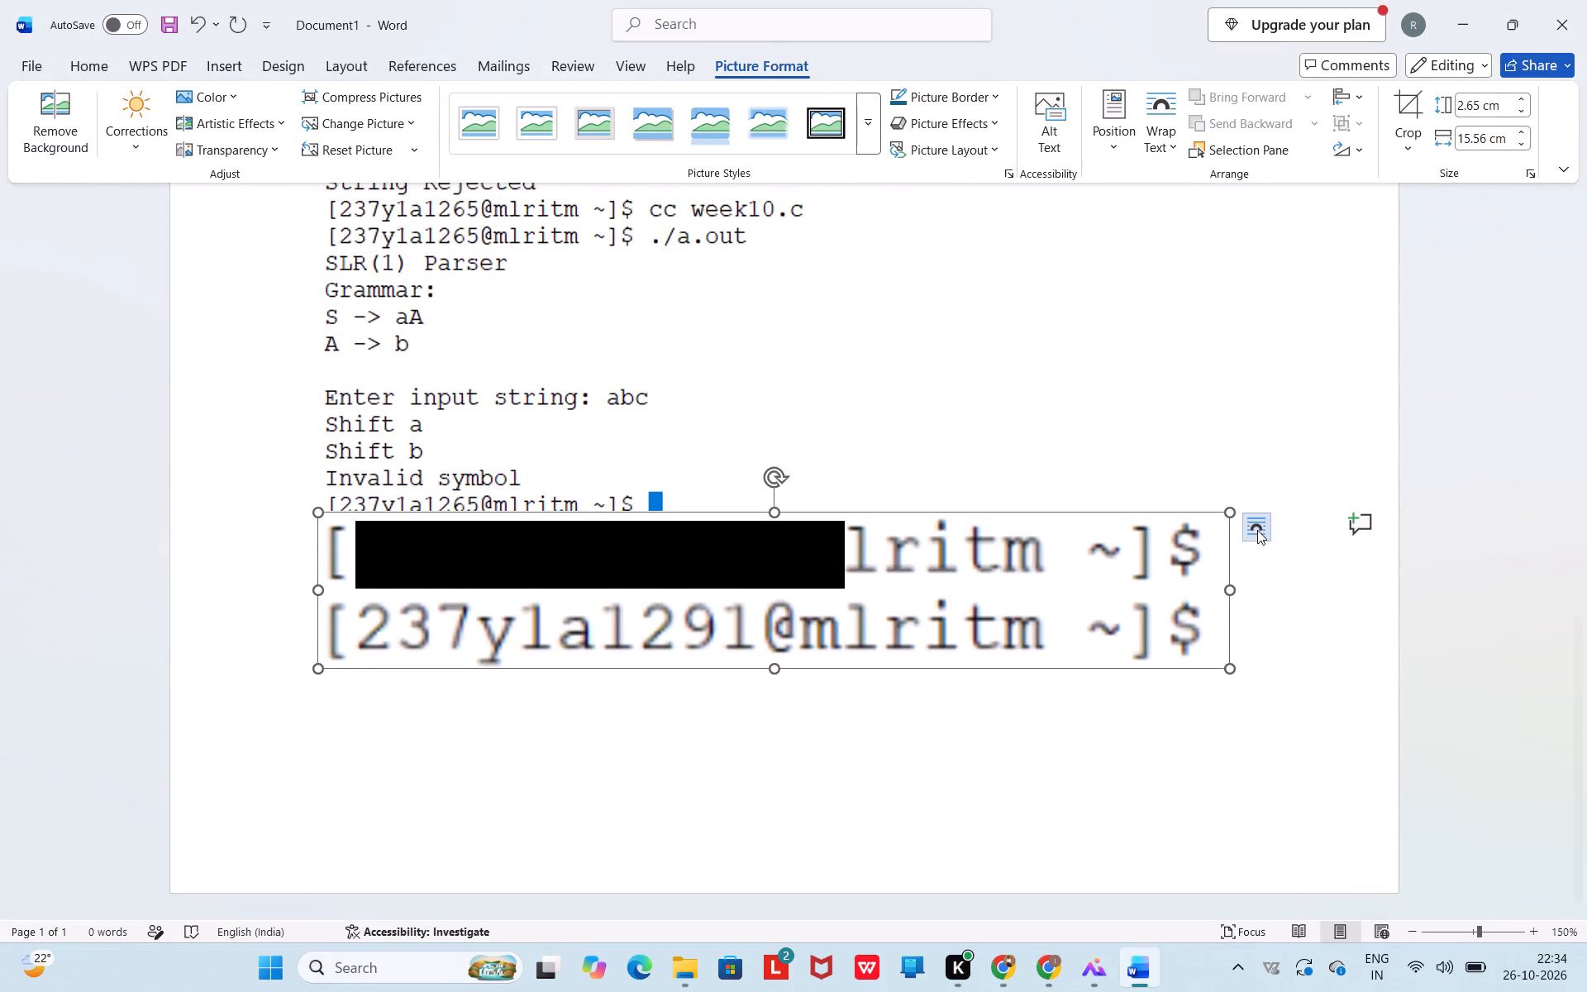
Set the newly inserted two-line snip in front of text and shrink it to about 5.7 cm wide.
{"action": "left_click", "coordinate": [1256, 529]}
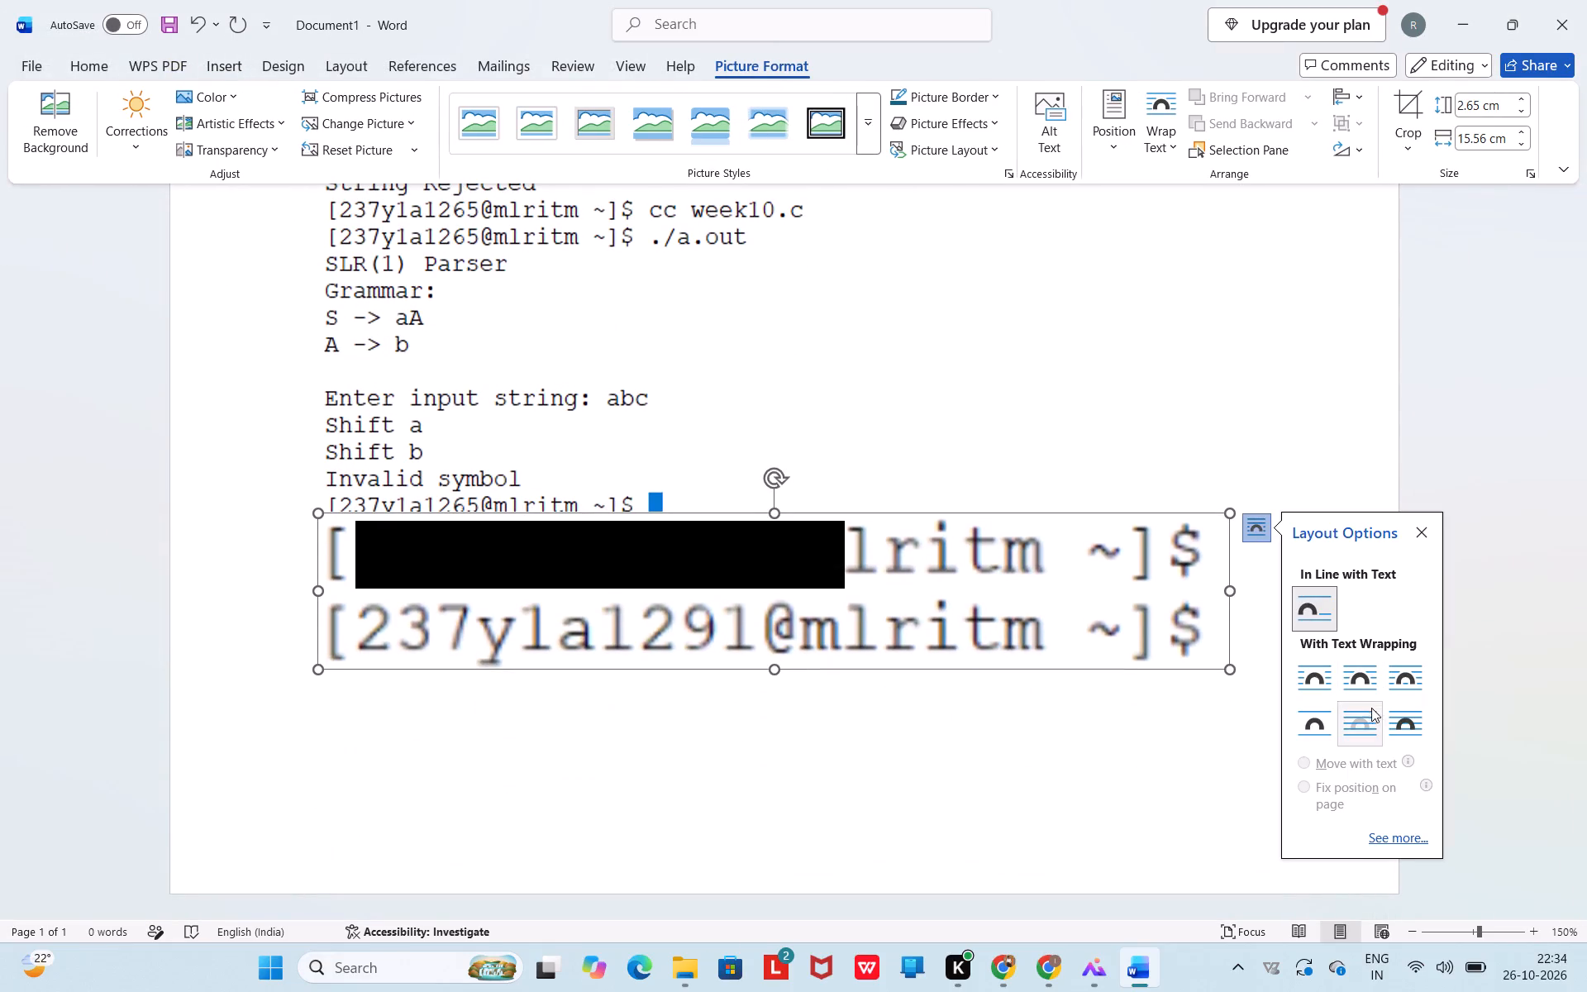
{"action": "left_click", "coordinate": [1406, 724]}
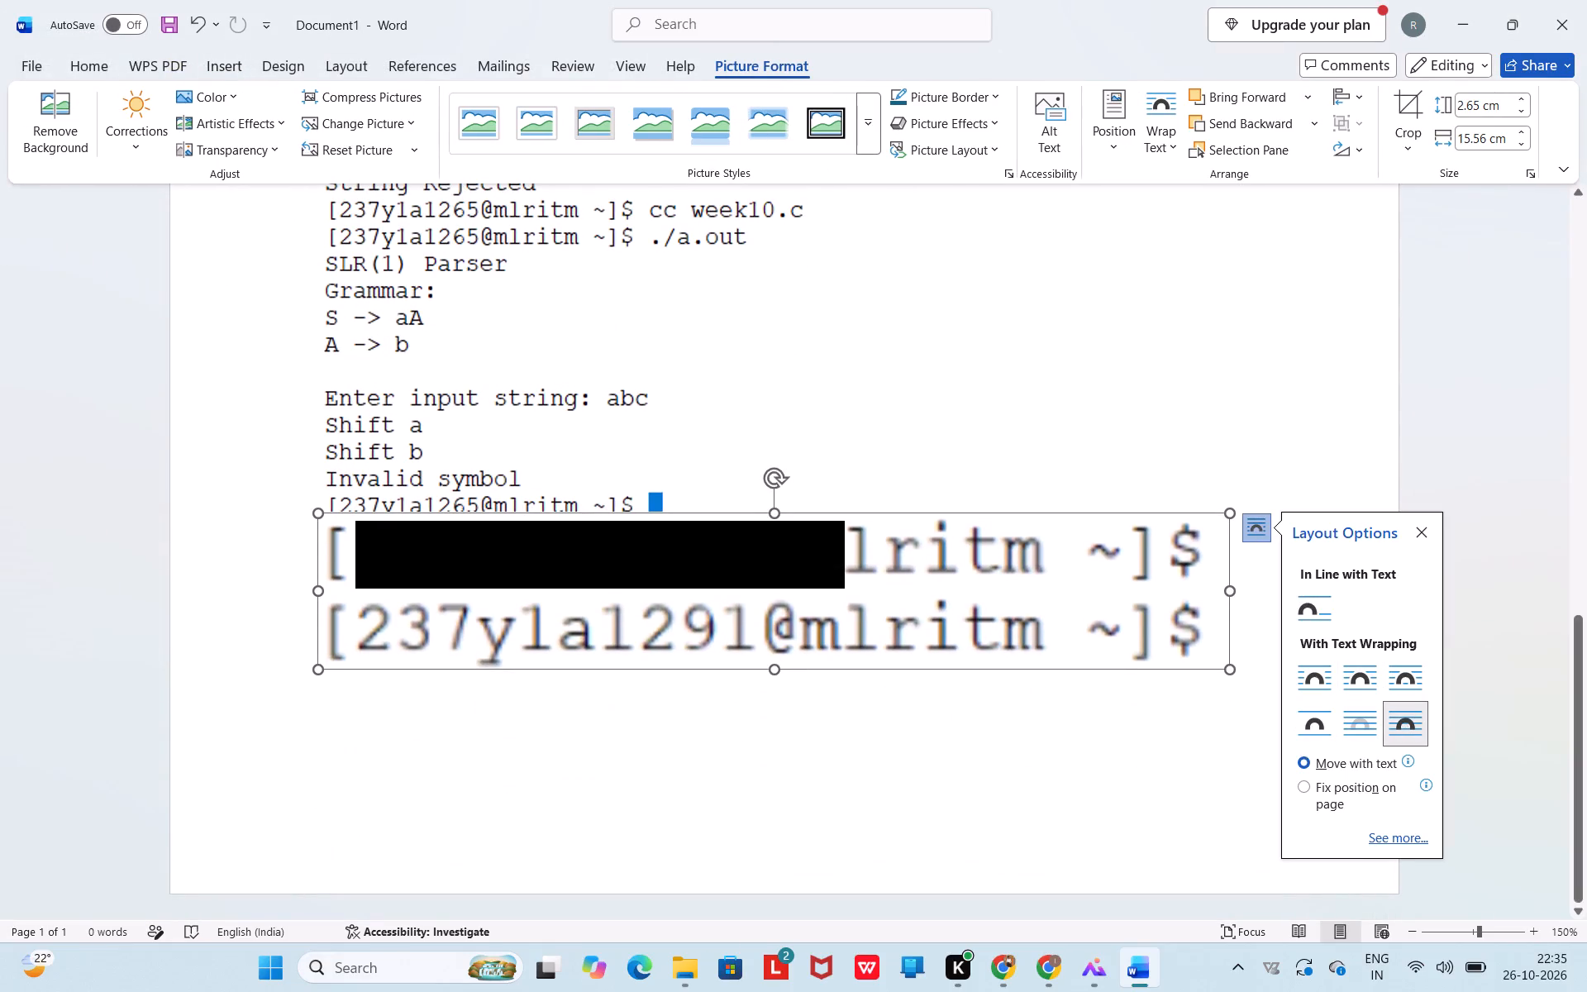
{"action": "left_click_drag", "start_coordinate": [1234, 670], "coordinate": [1178, 670]}
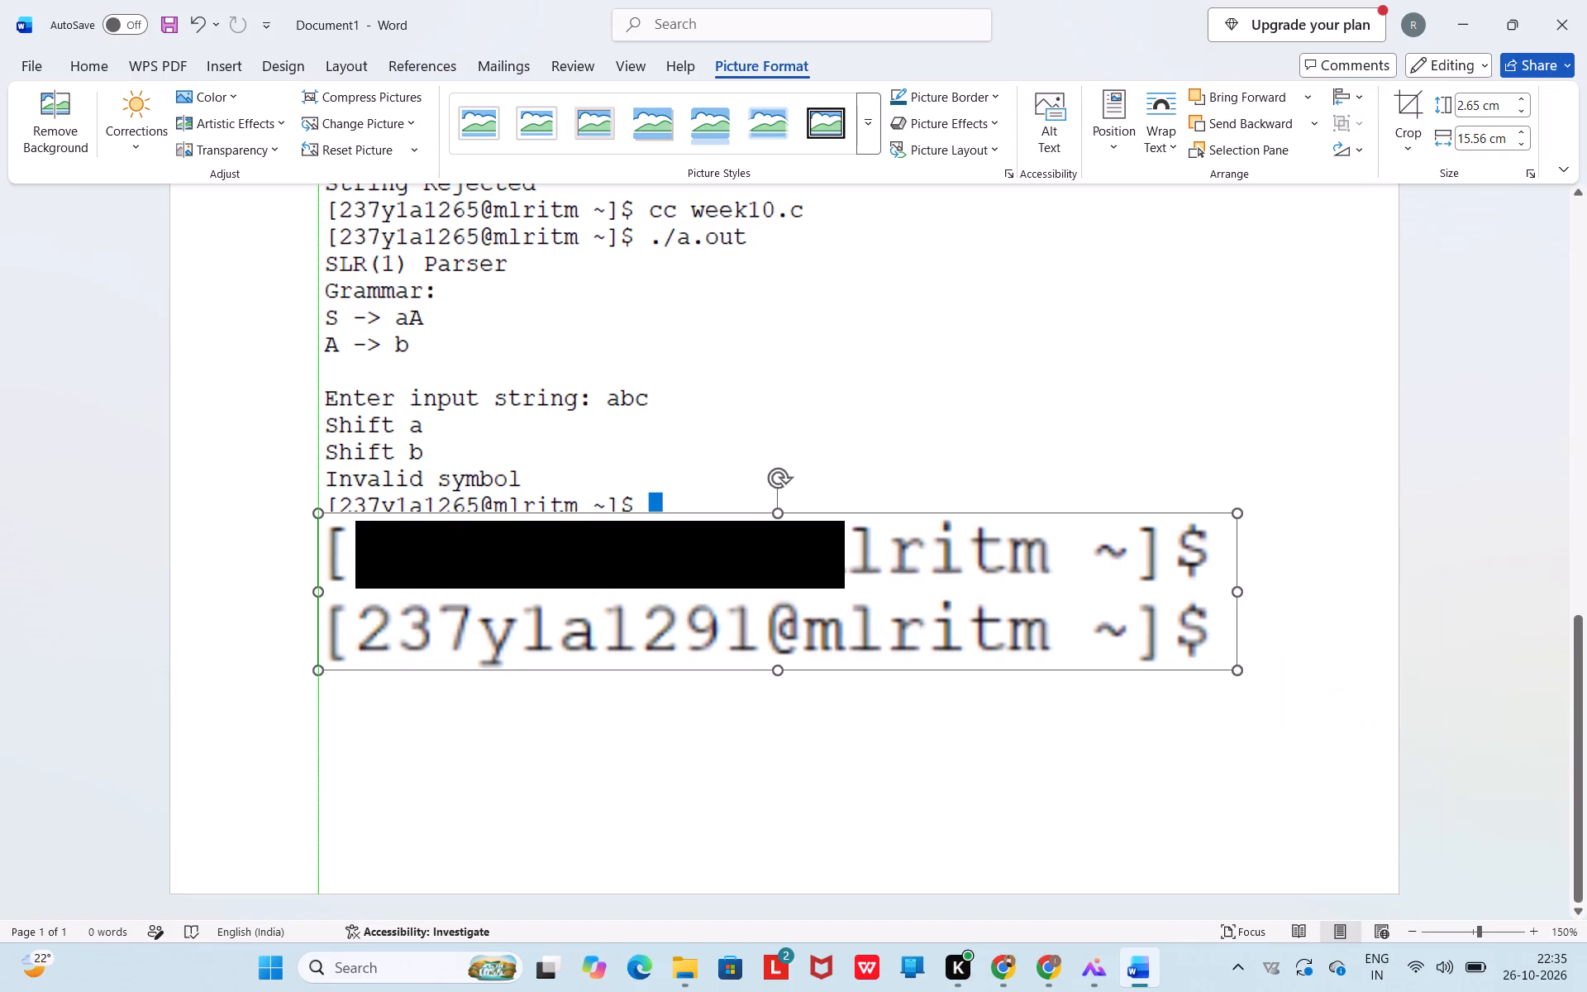
{"action": "left_click_drag", "start_coordinate": [1178, 670], "coordinate": [730, 581]}
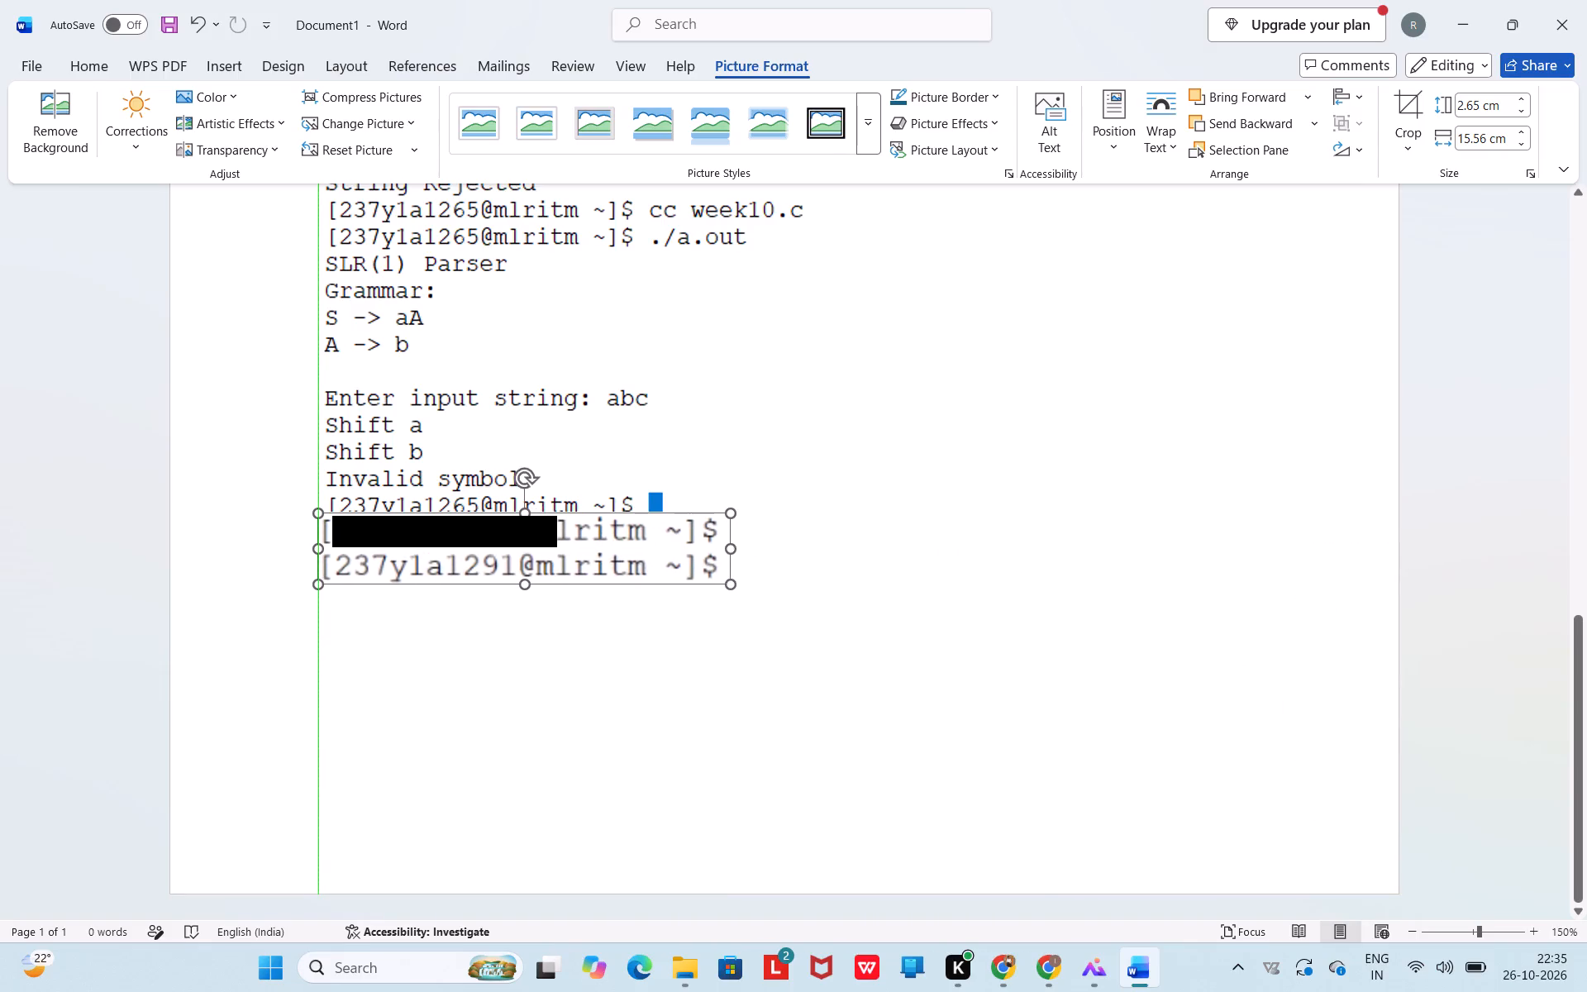
{"action": "left_click_drag", "start_coordinate": [730, 581], "coordinate": [659, 567]}
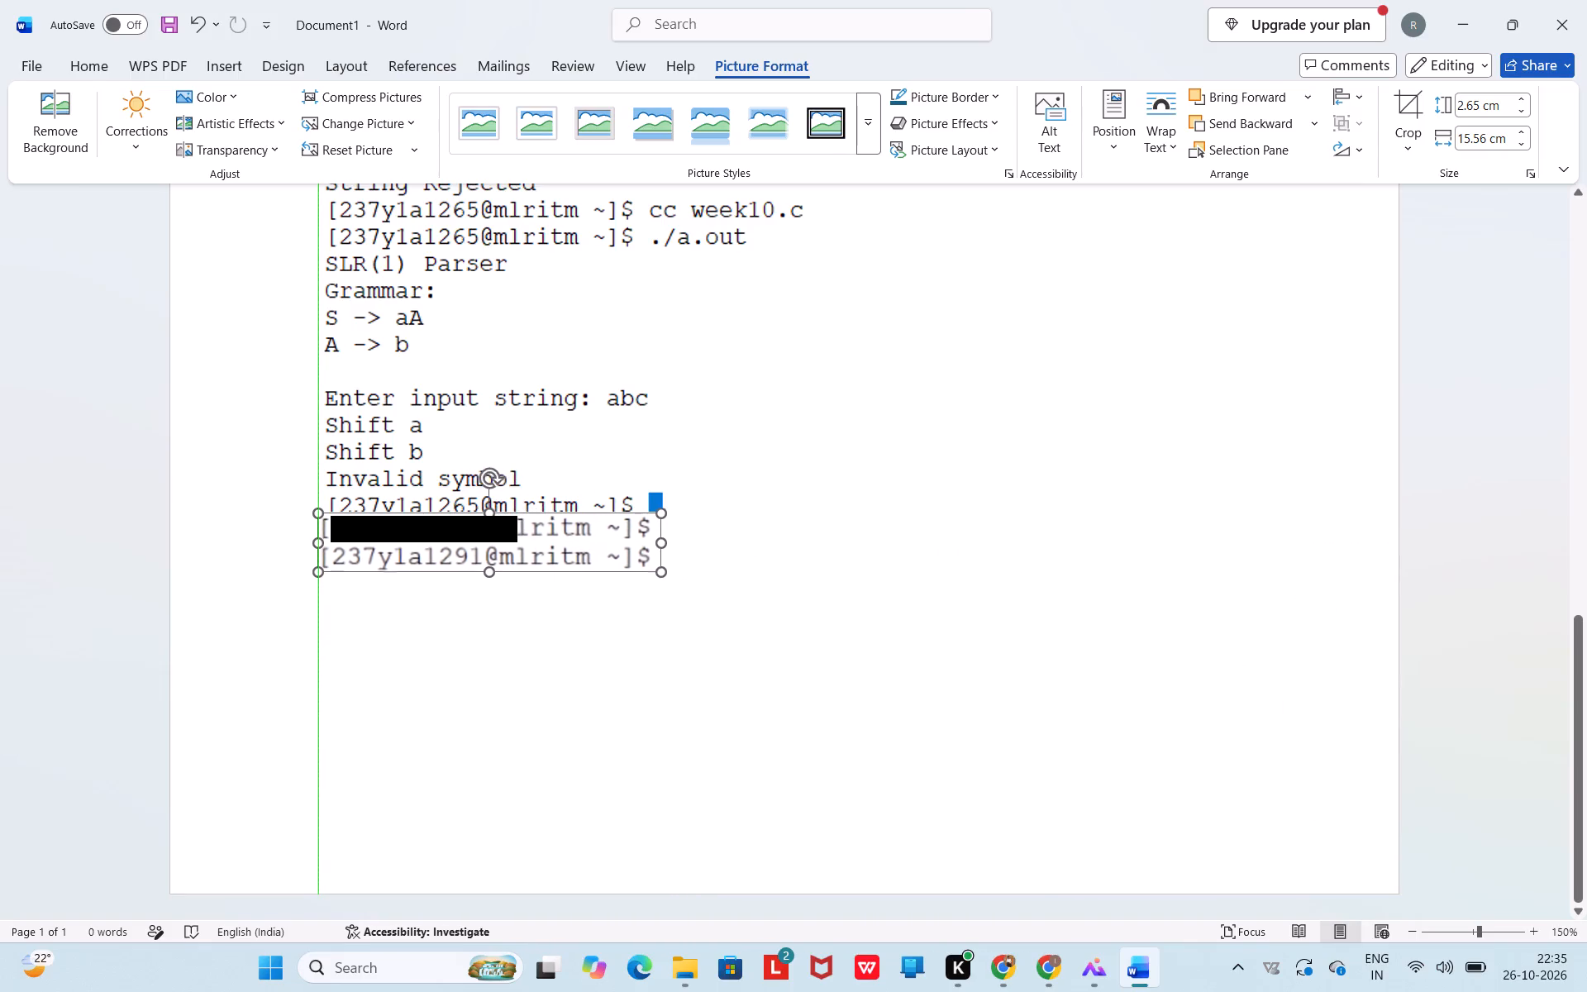
{"action": "left_click_drag", "start_coordinate": [659, 567], "coordinate": [654, 567]}
Move the snip over the cc and ./a.out prompts below "String Rejected", shrink it to about 5.5 cm wide and align it.
{"action": "left_click_drag", "start_coordinate": [563, 537], "coordinate": [550, 246]}
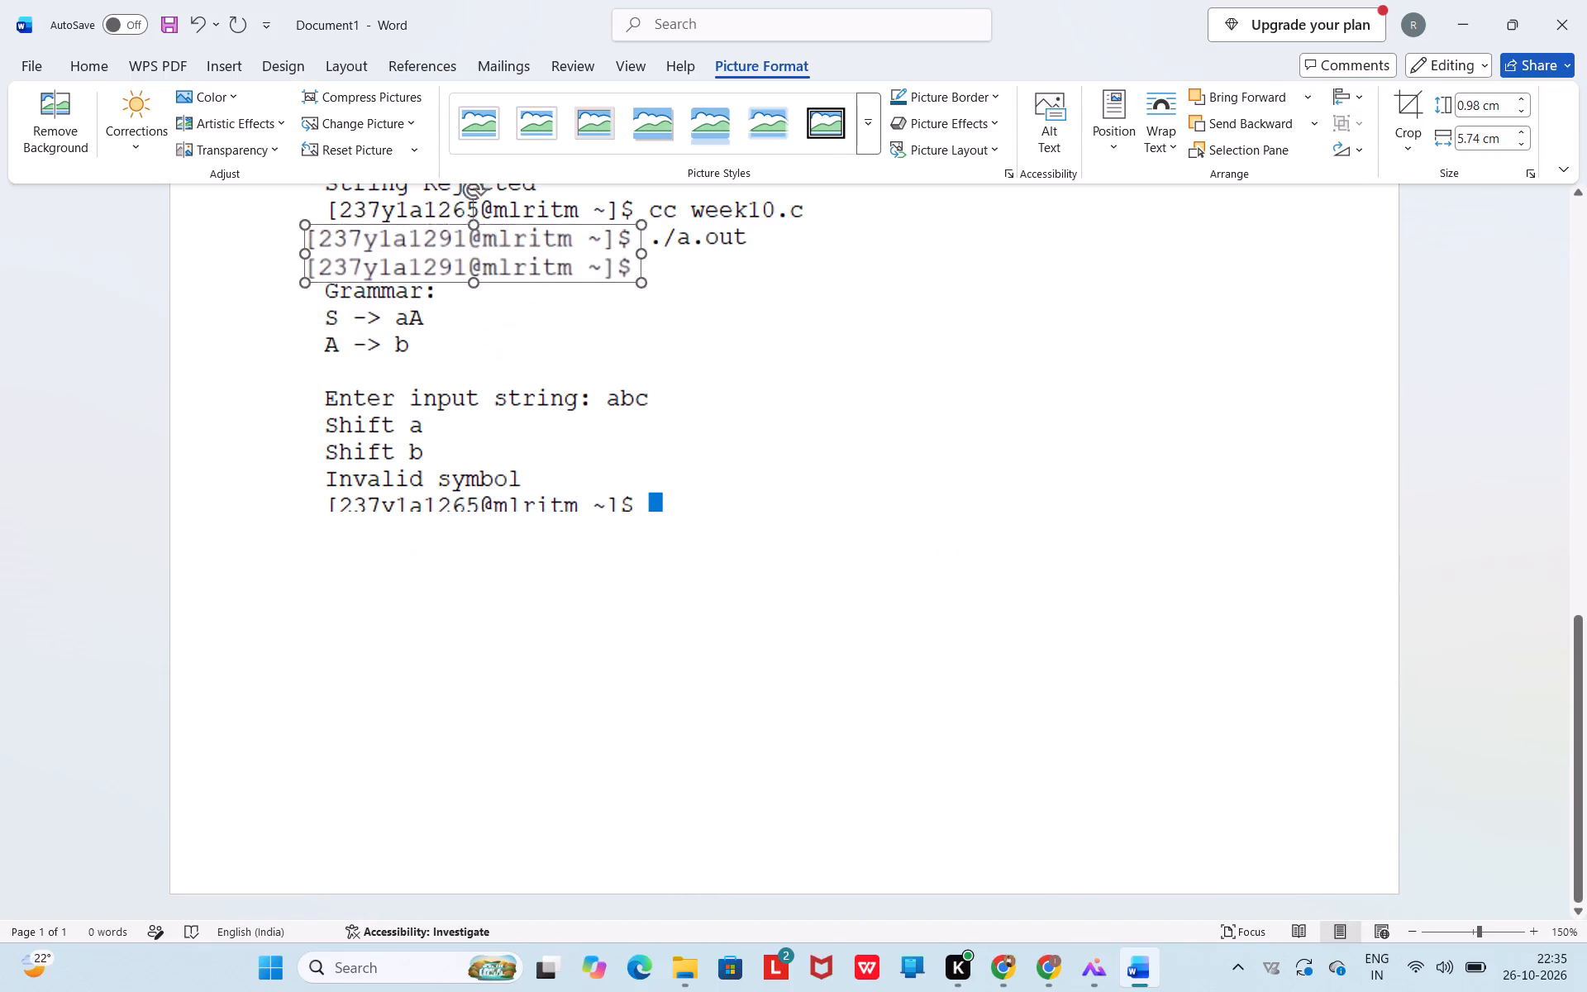
{"action": "left_click_drag", "start_coordinate": [550, 246], "coordinate": [581, 218]}
{"action": "scroll", "coordinate": [883, 304], "scroll_direction": "up", "scroll_amount": 1}
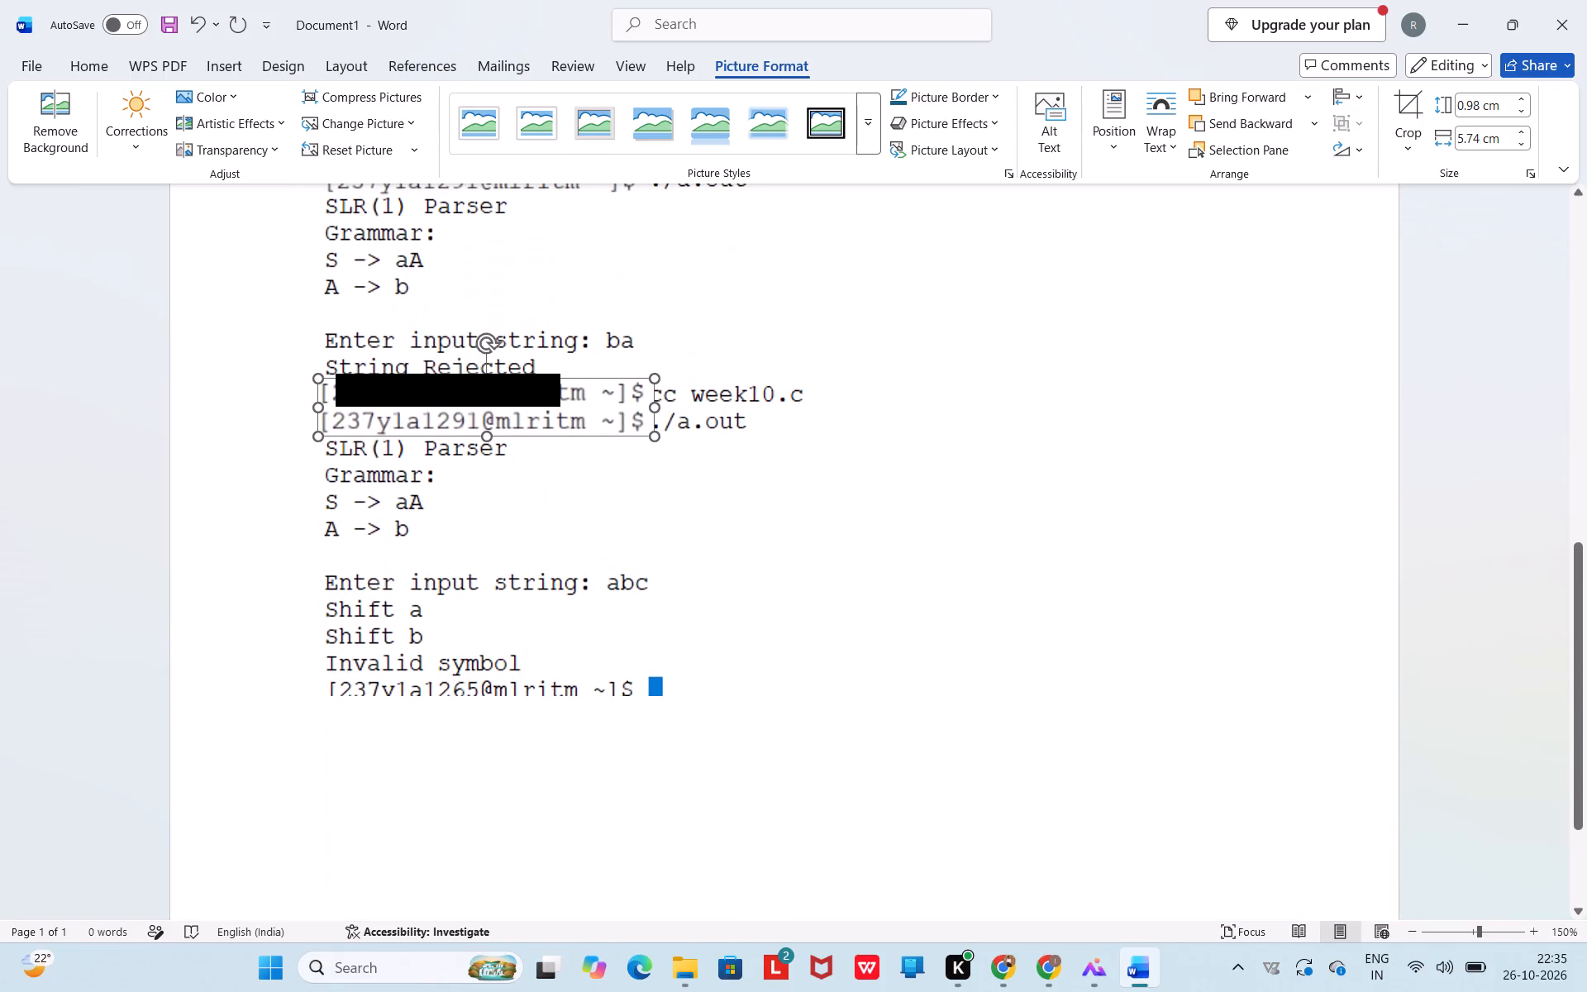
{"action": "left_click_drag", "start_coordinate": [659, 437], "coordinate": [653, 437]}
{"action": "left_click_drag", "start_coordinate": [653, 437], "coordinate": [622, 434]}
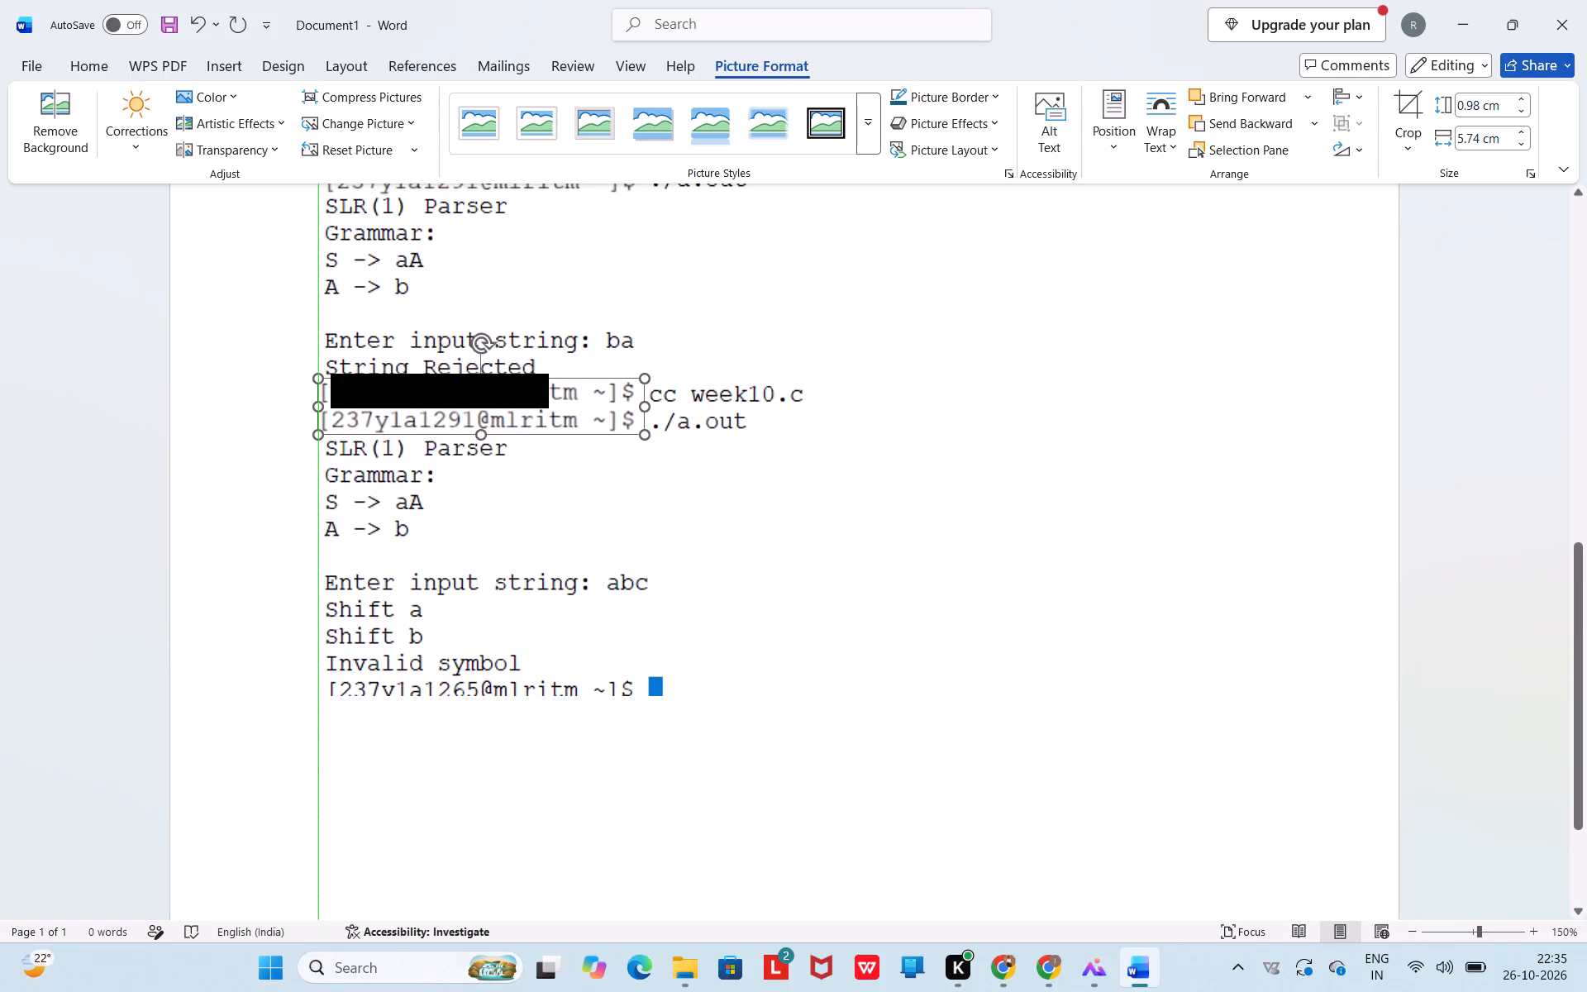
{"action": "left_click_drag", "start_coordinate": [622, 434], "coordinate": [618, 433]}
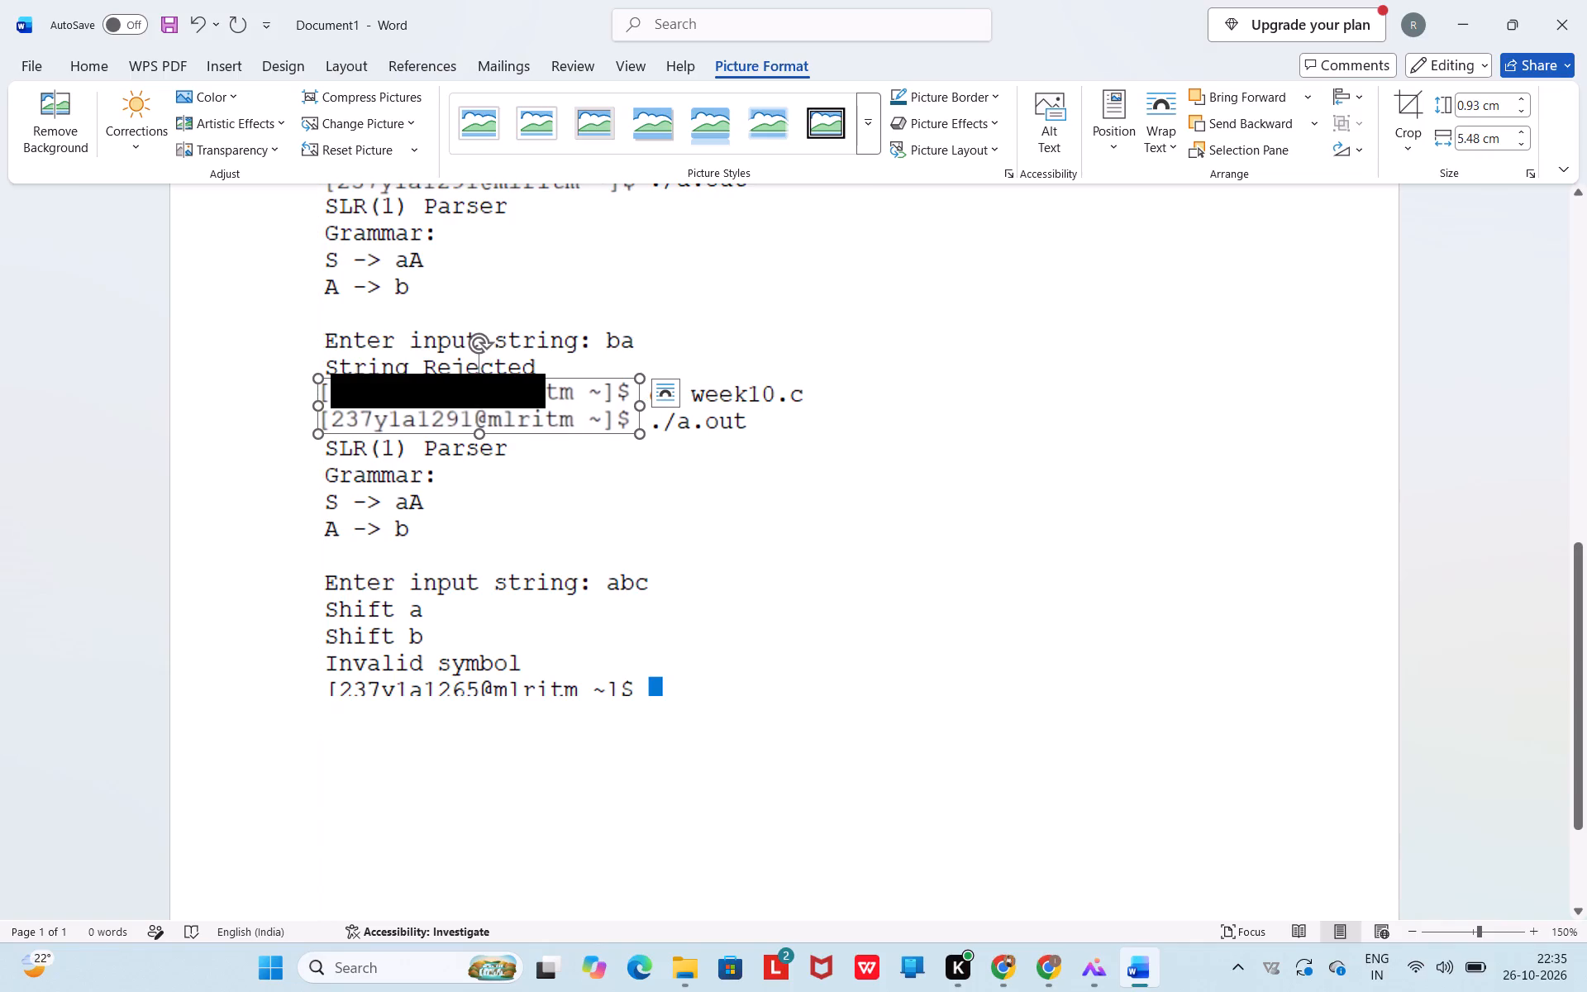
{"action": "left_click", "coordinate": [701, 463]}
{"action": "left_click_drag", "start_coordinate": [558, 403], "coordinate": [564, 406]}
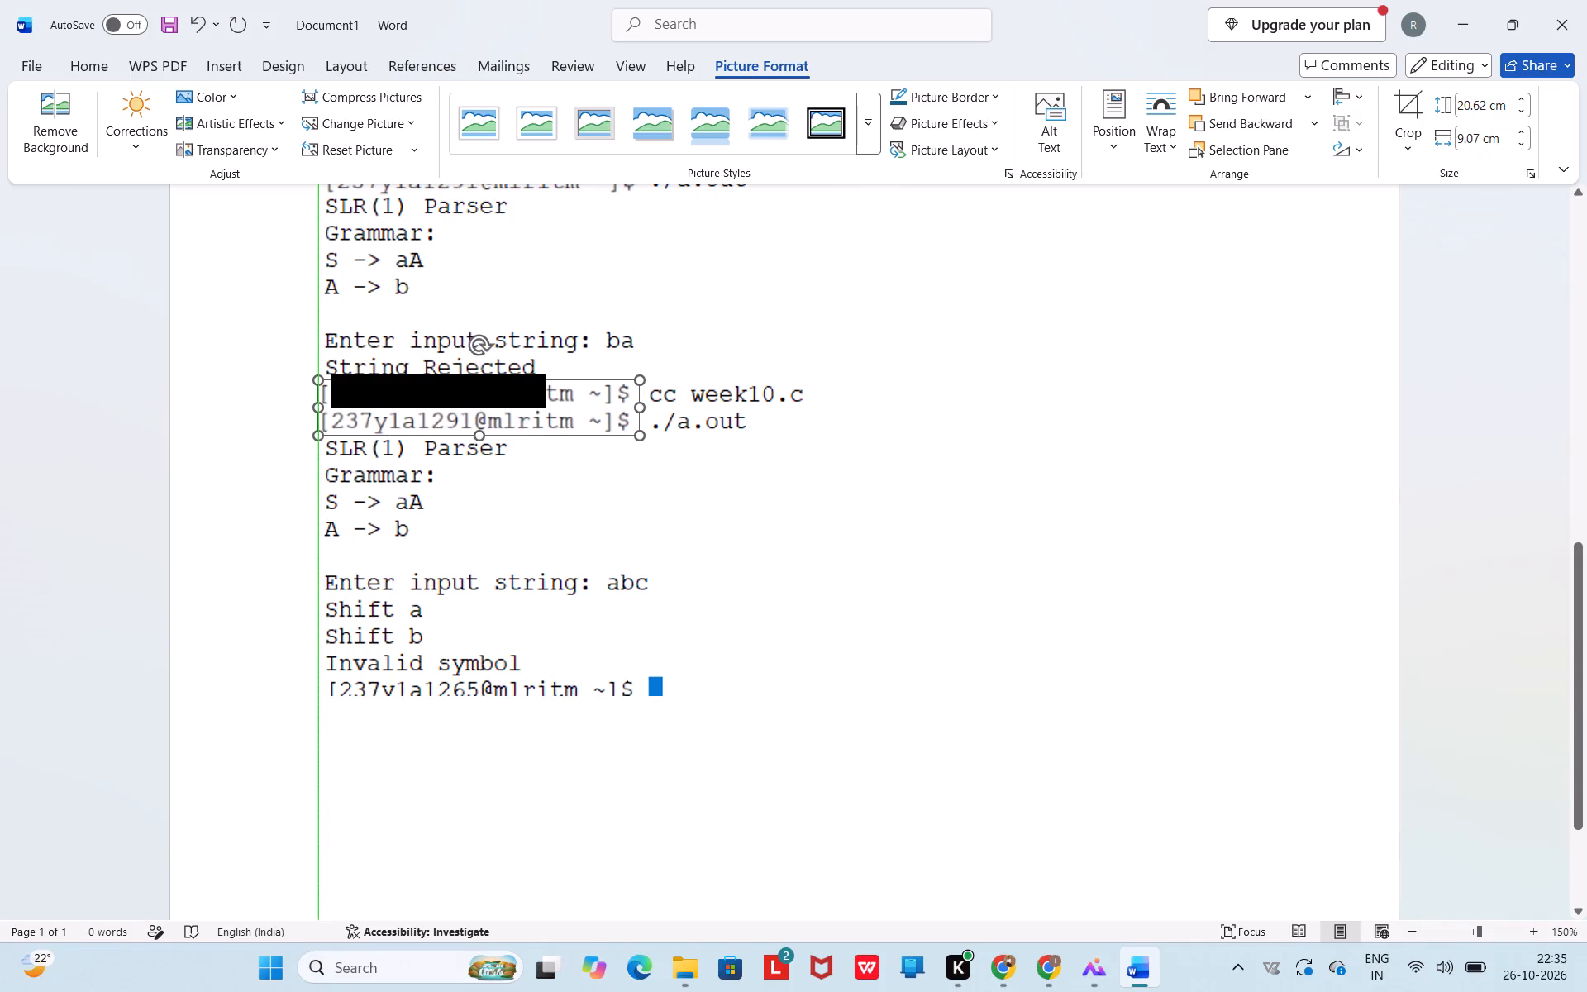
{"action": "left_click_drag", "start_coordinate": [564, 406], "coordinate": [566, 406]}
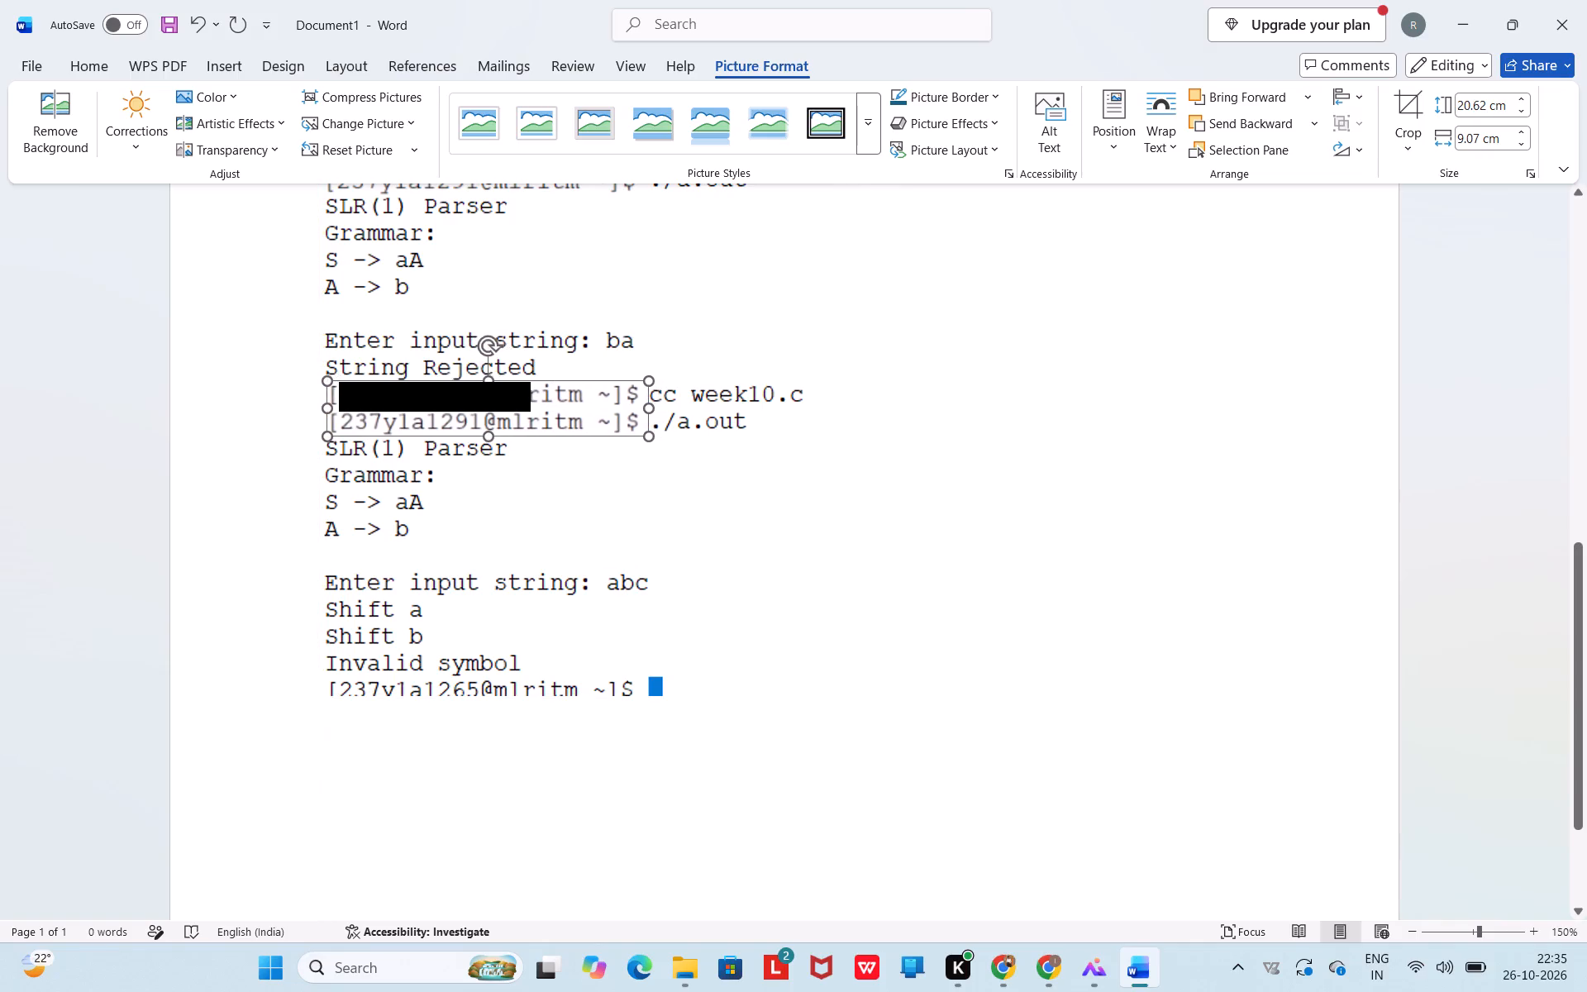
{"action": "left_click_drag", "start_coordinate": [566, 406], "coordinate": [567, 407]}
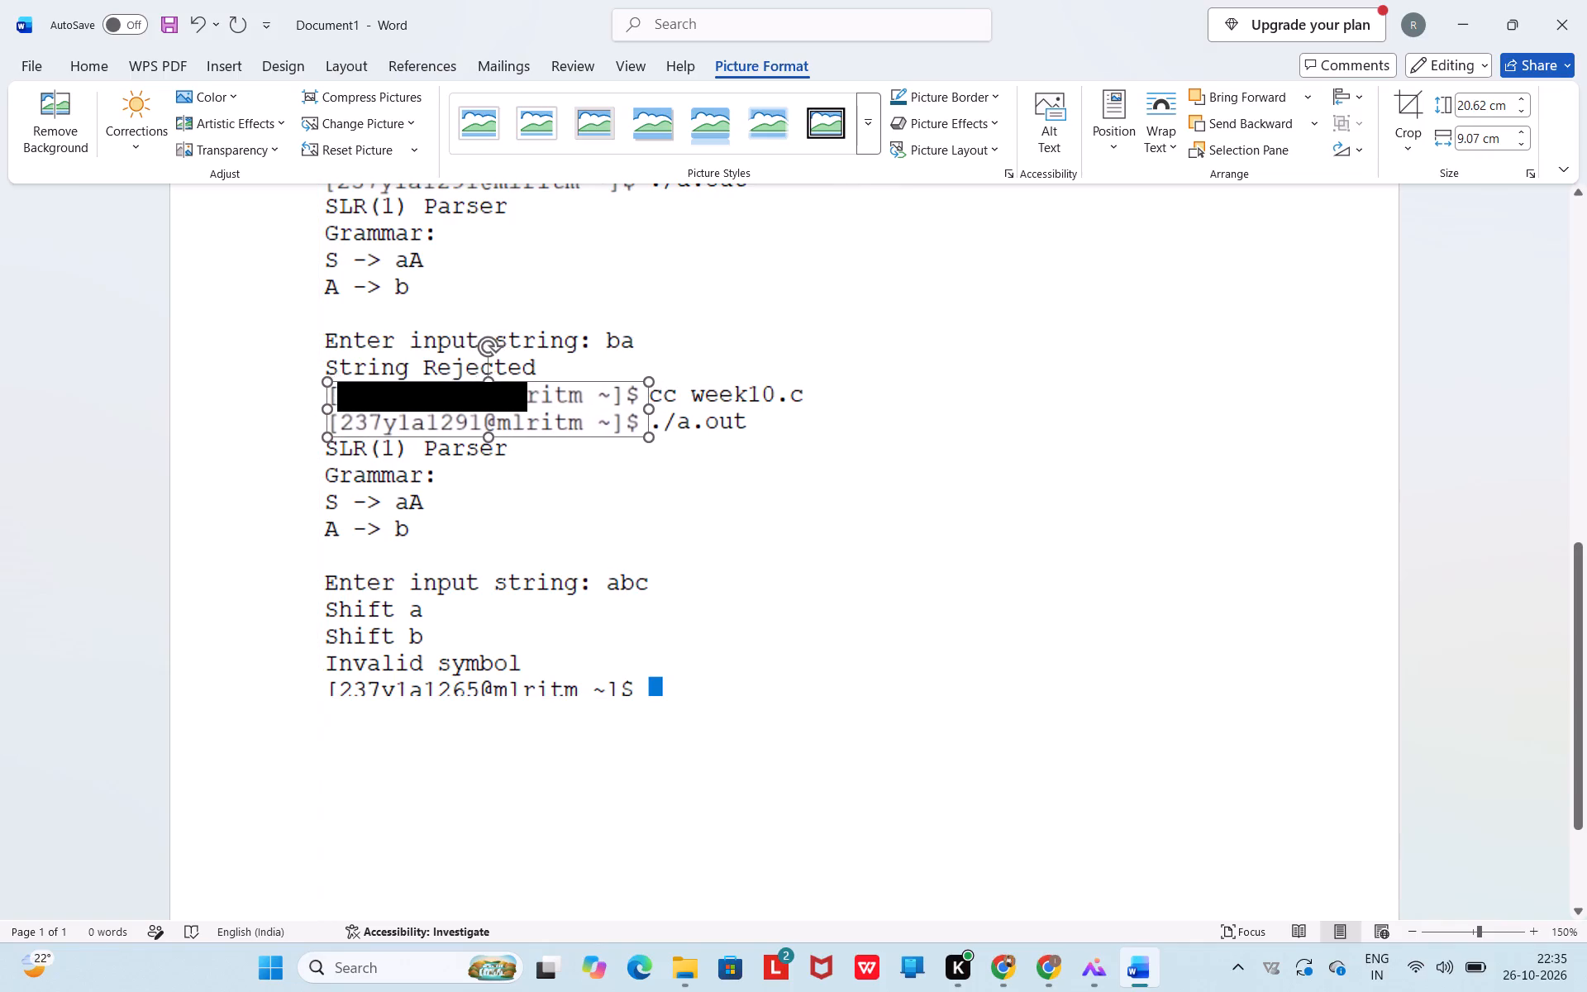
{"action": "left_click_drag", "start_coordinate": [567, 407], "coordinate": [567, 409]}
{"action": "left_click", "coordinate": [705, 479]}
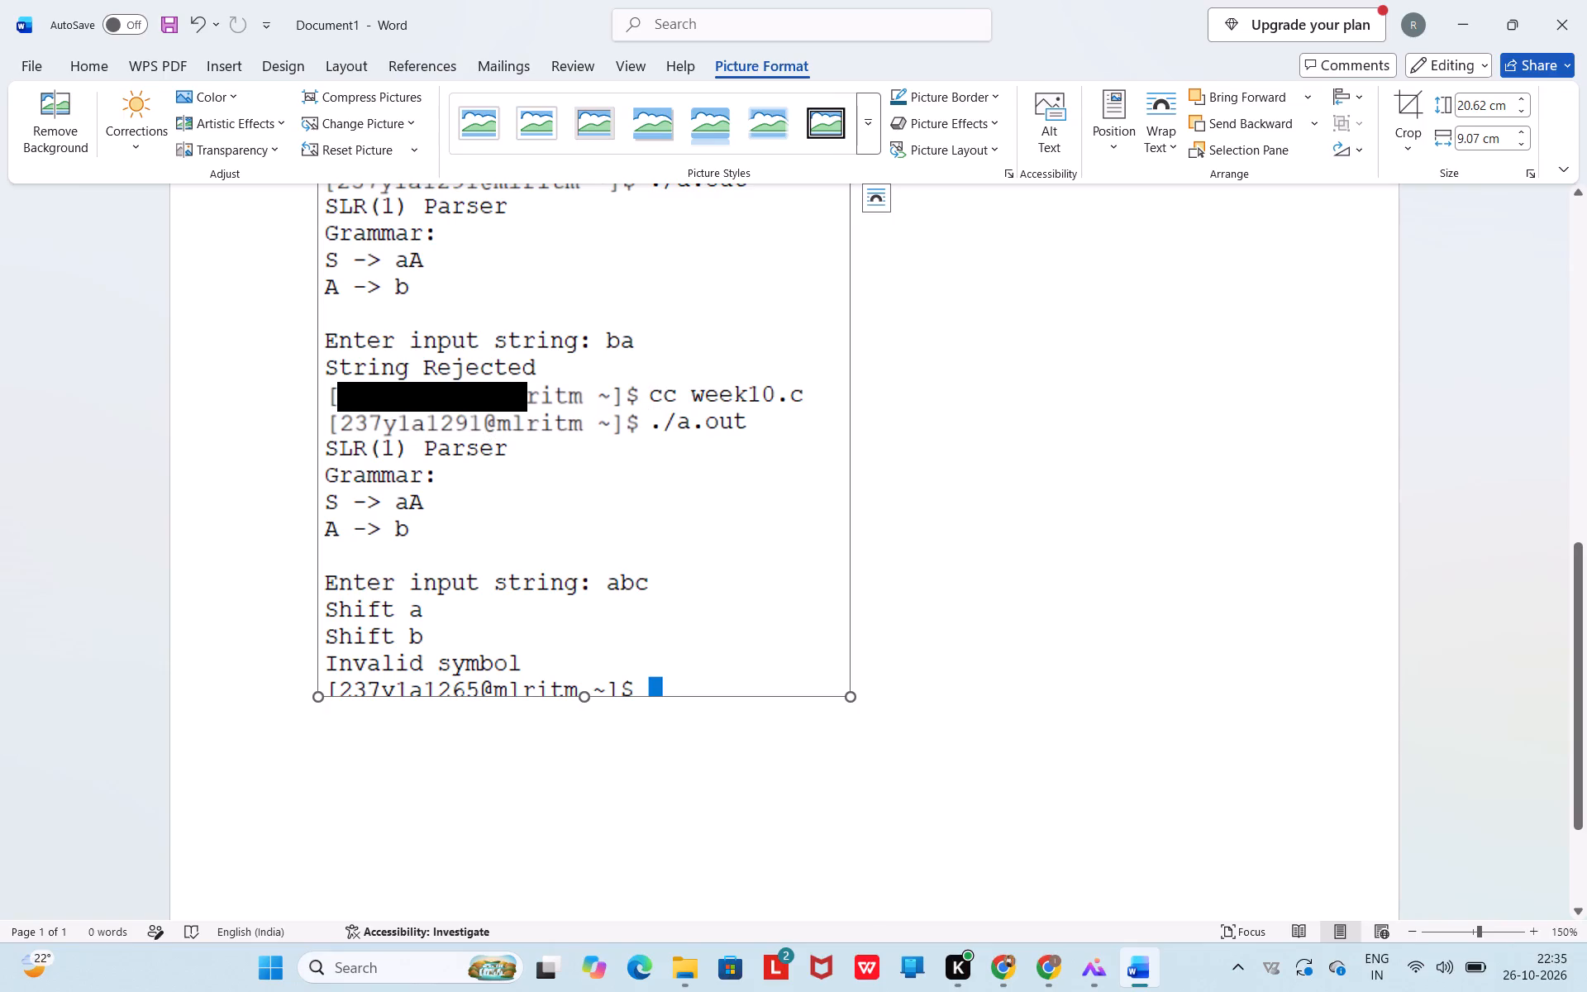
Fit the whole week 10 output in view at 90% zoom and capture it as a rectangular screen snip.
{"action": "scroll", "coordinate": [1176, 509], "scroll_direction": "up", "scroll_amount": 3}
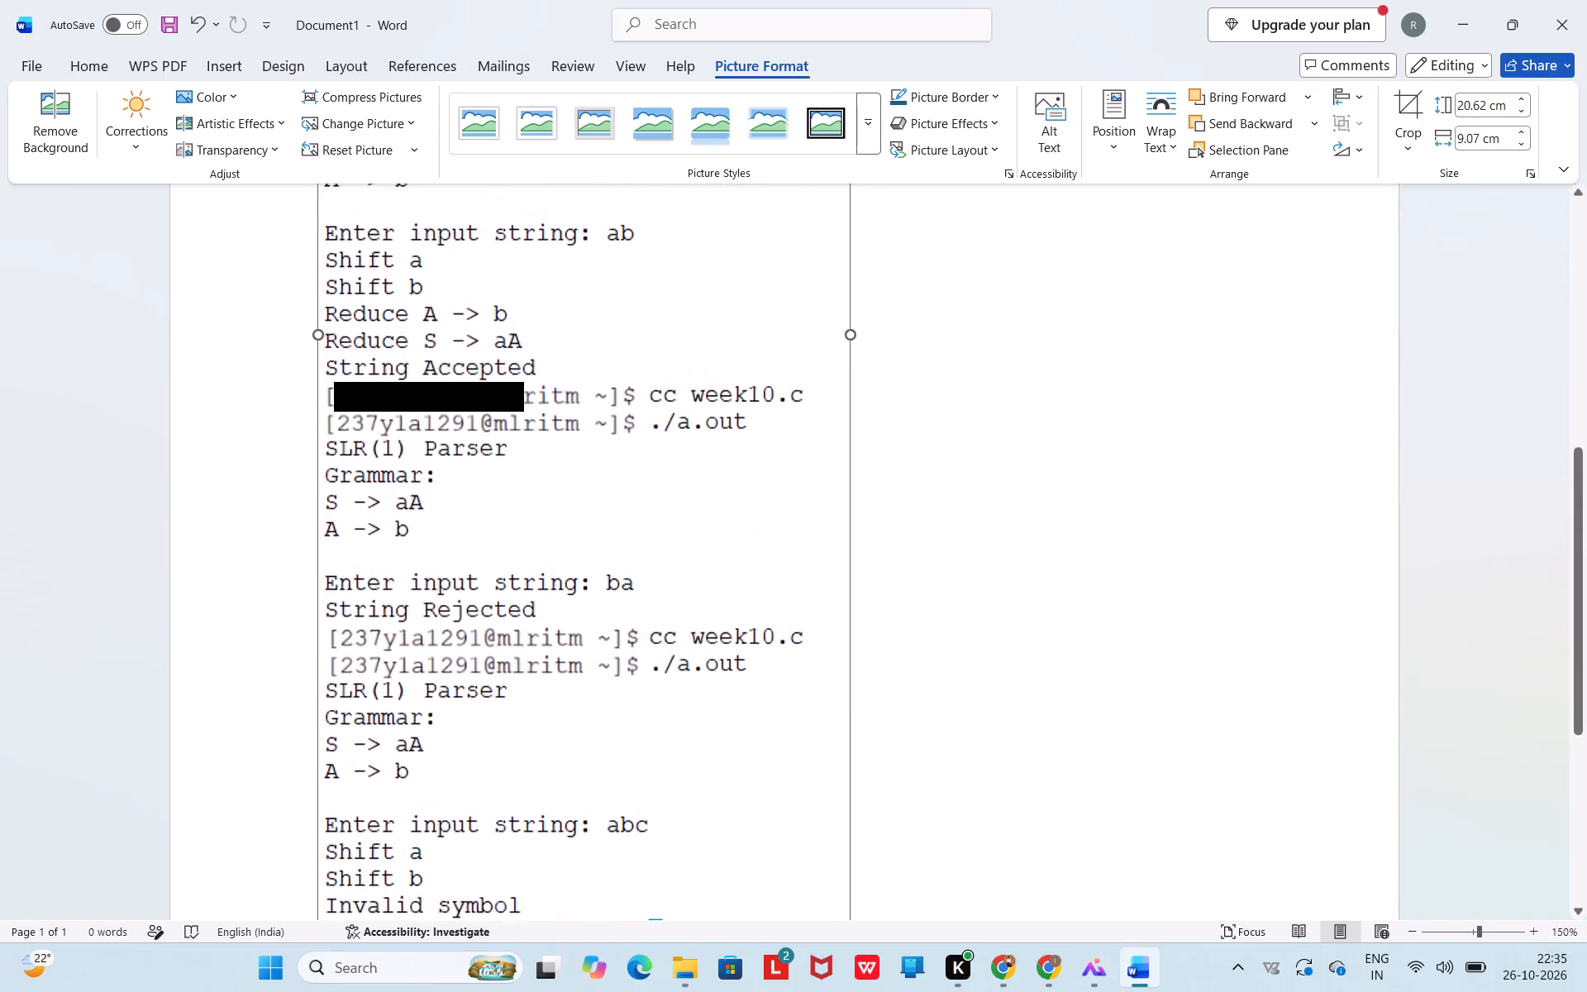
{"action": "scroll", "coordinate": [1176, 509], "scroll_direction": "up", "scroll_amount": 2}
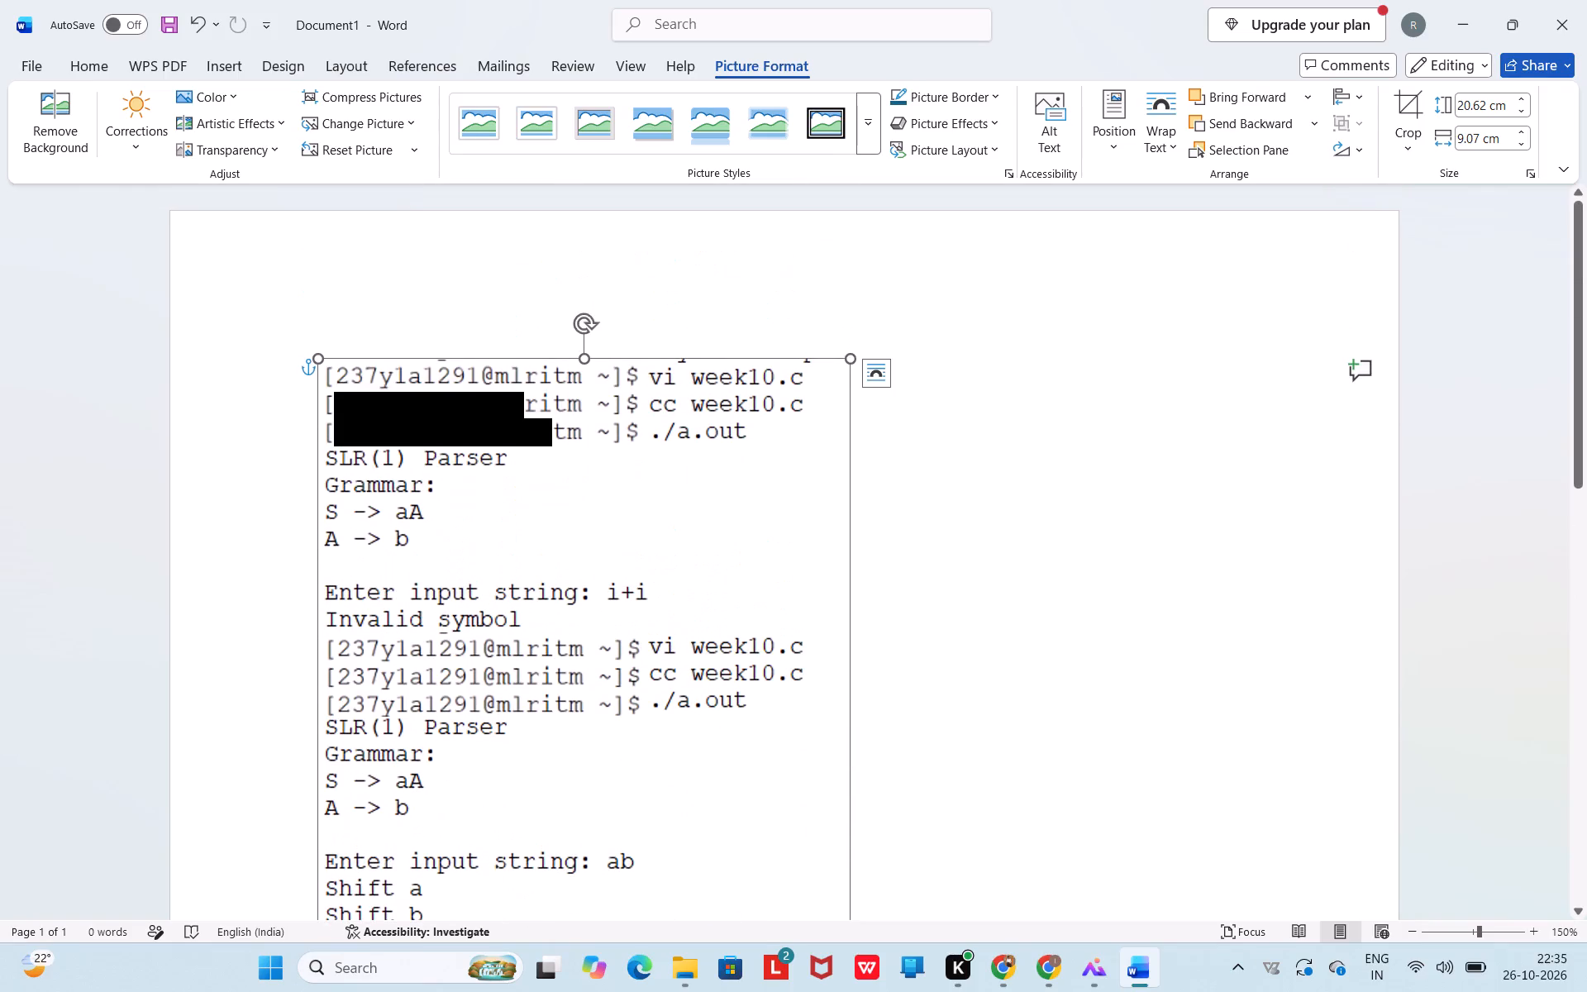
{"action": "key", "text": "ctrl+minus"}
{"action": "key", "text": "ctrl+minus"}
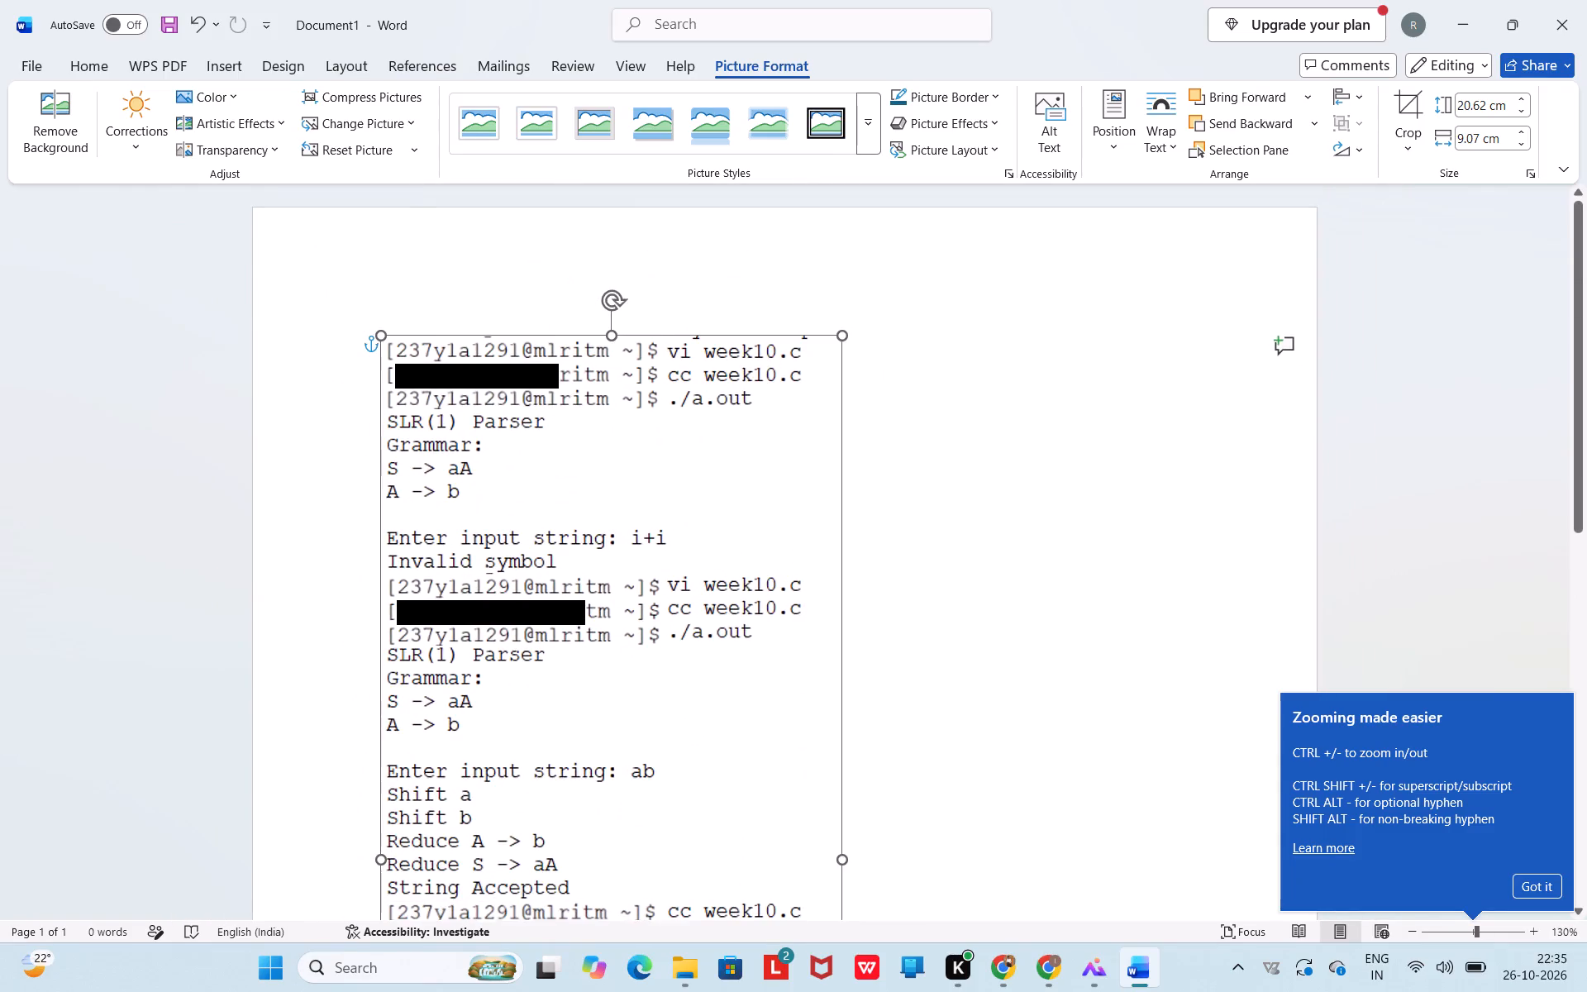
{"action": "key", "text": "ctrl+minus"}
{"action": "key", "text": "ctrl+minus"}
{"action": "key", "text": "ctrl+minus"}
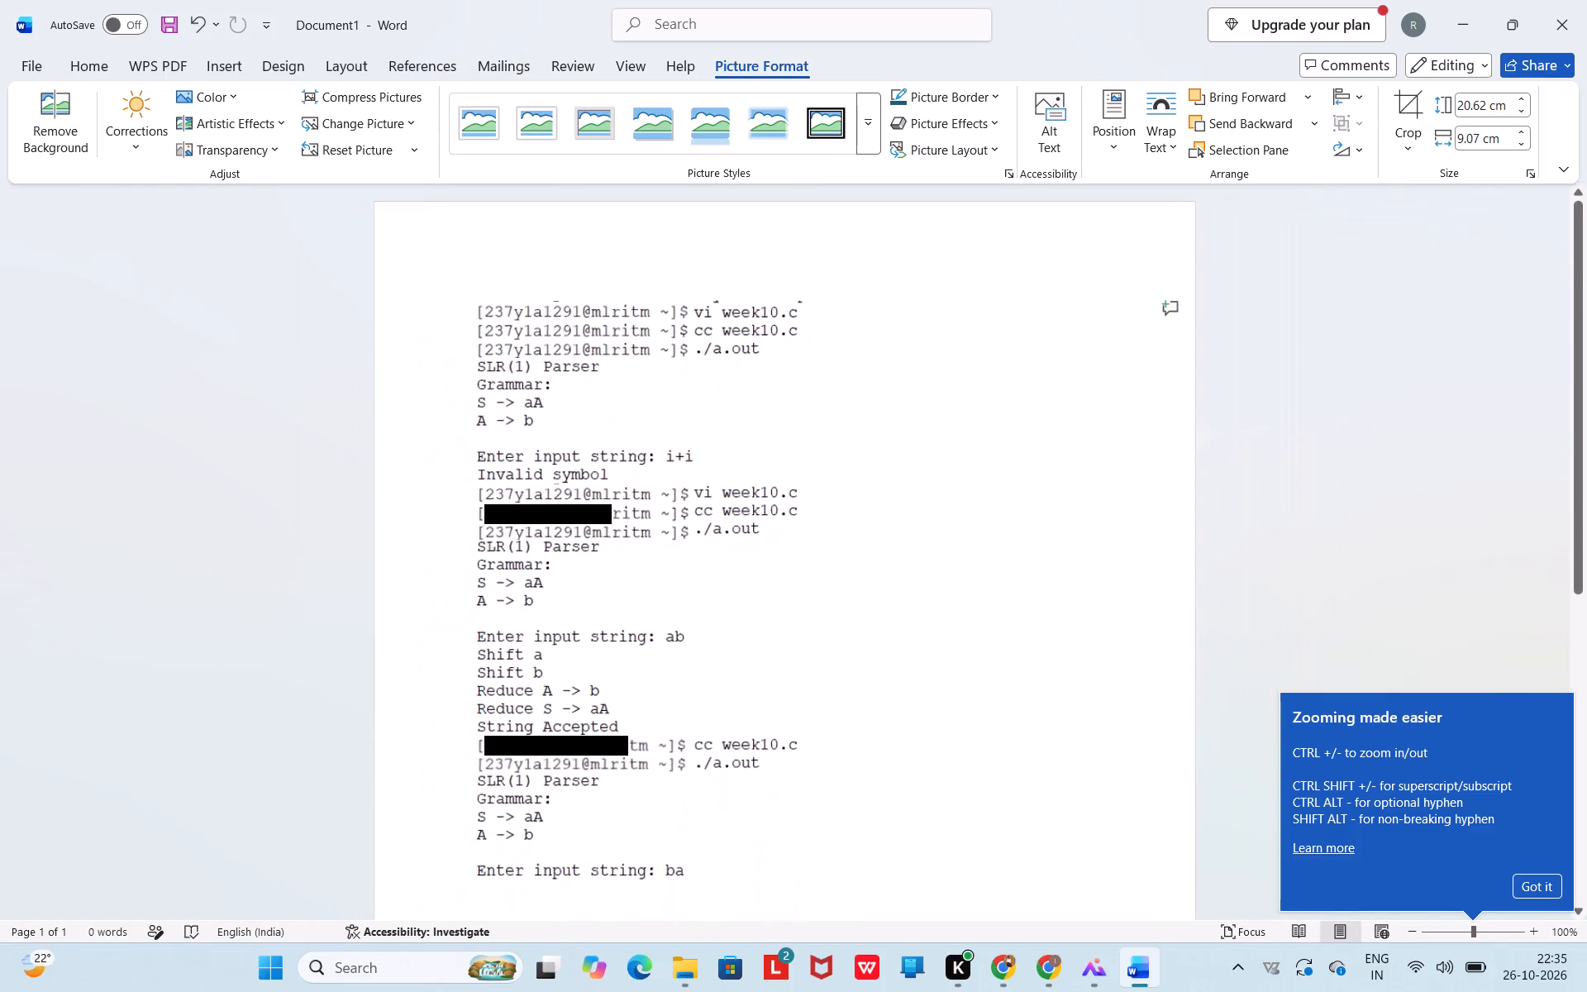
{"action": "key", "text": "ctrl+minus"}
{"action": "key", "text": "ctrl+minus"}
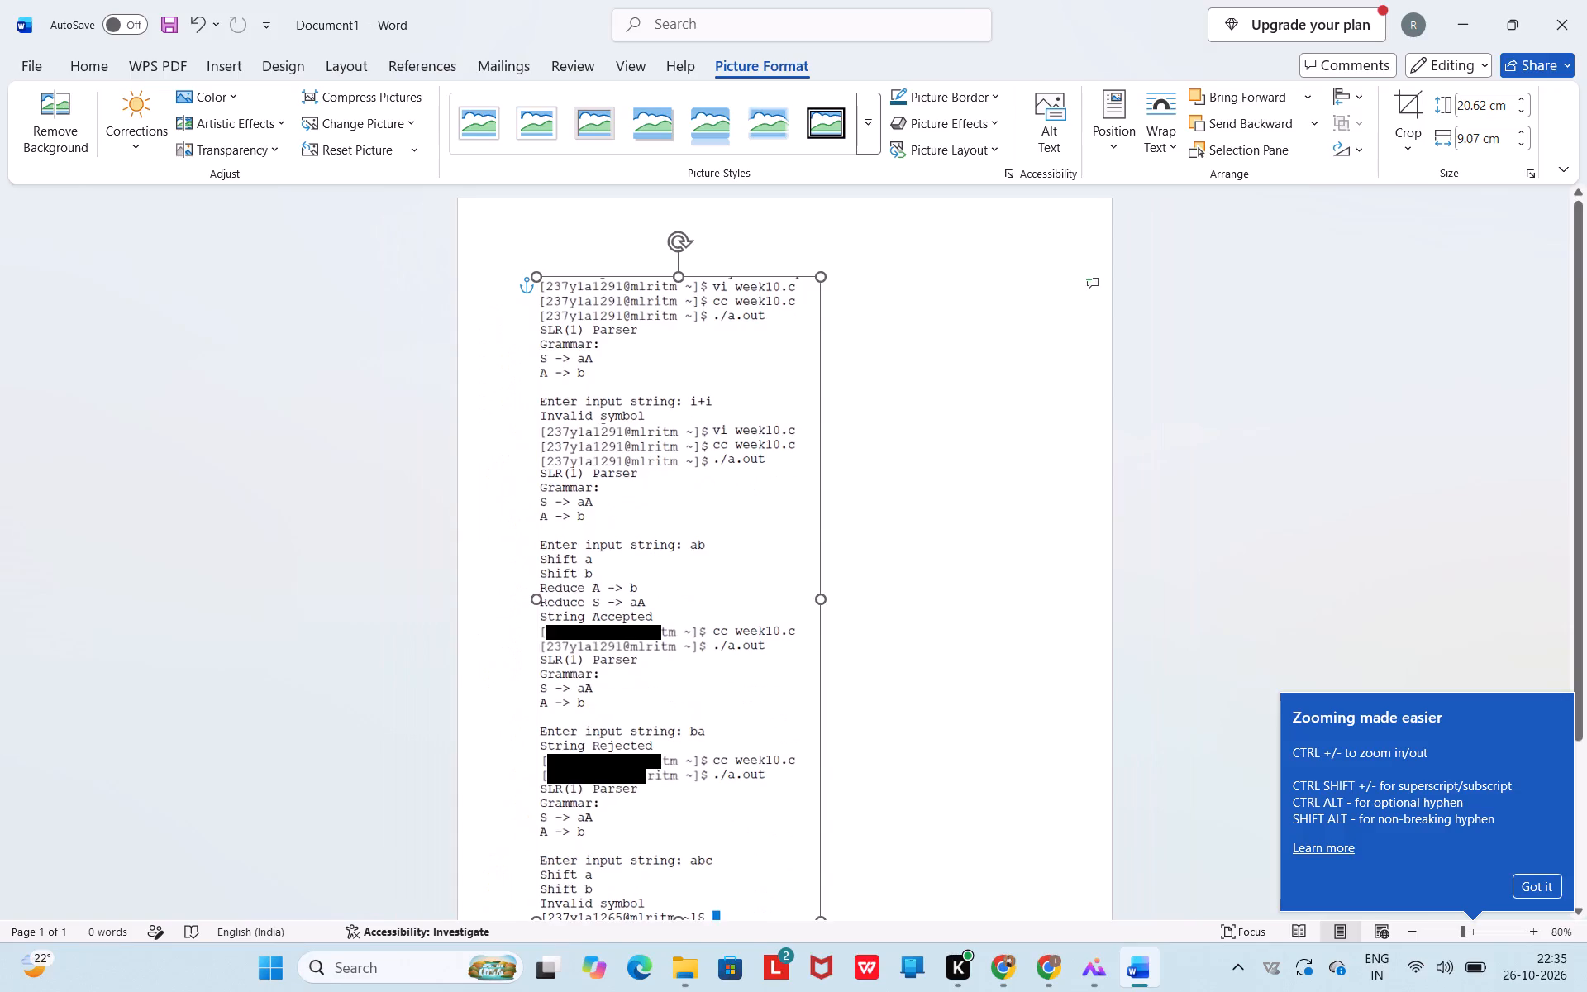
{"action": "key", "text": "ctrl+minus"}
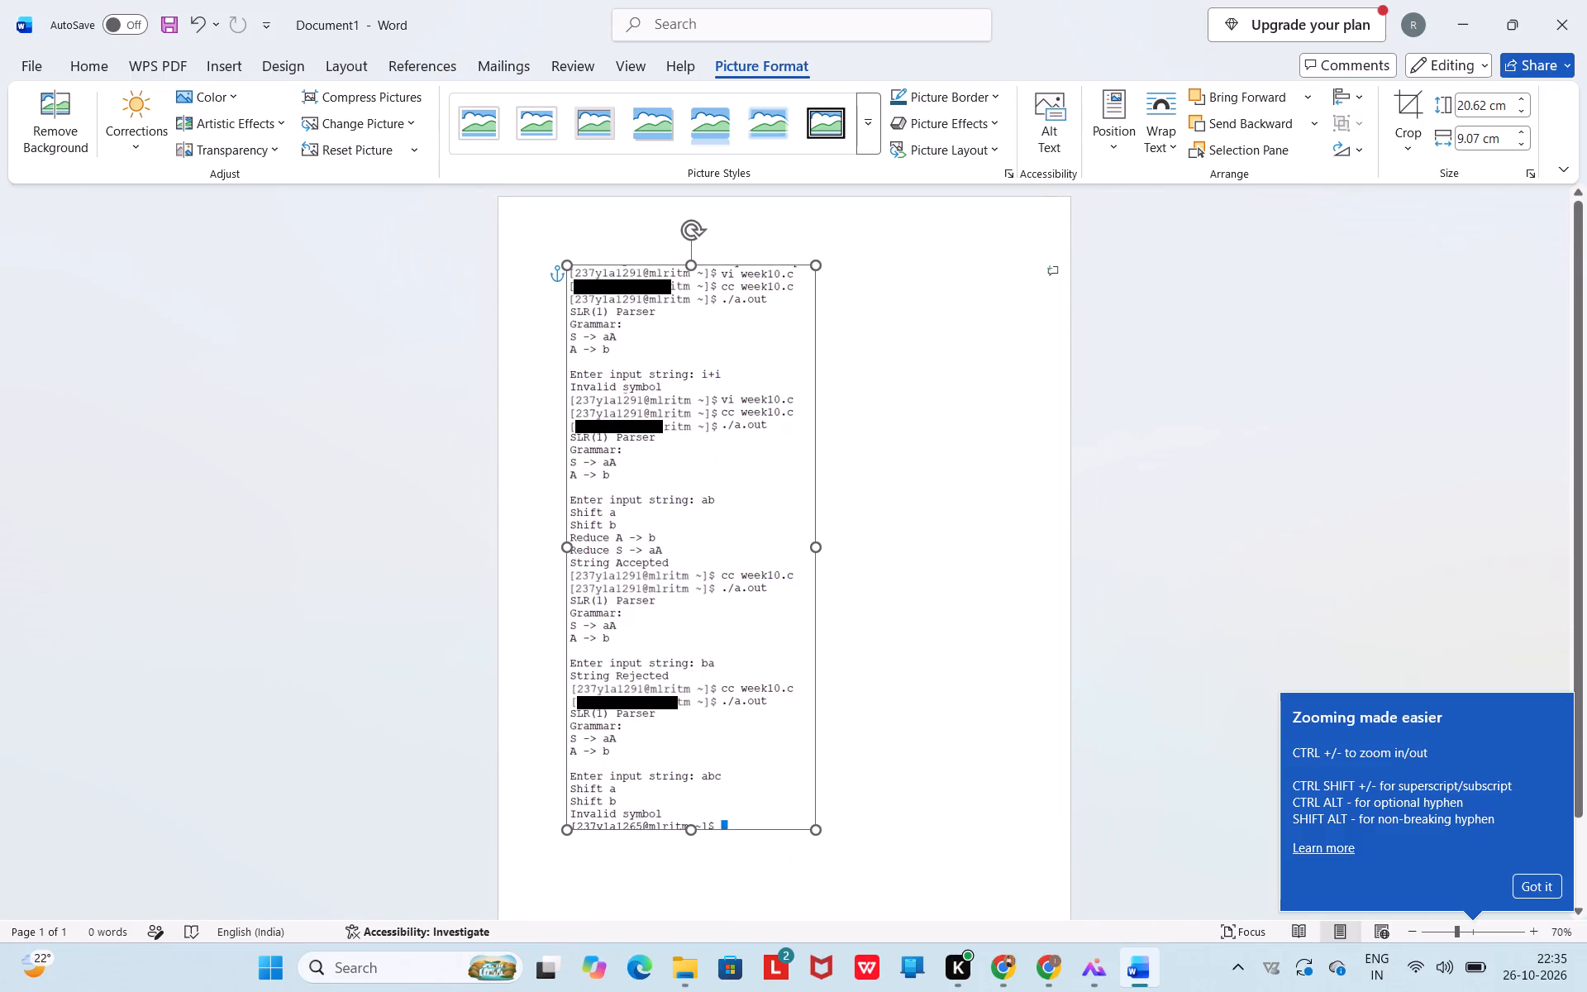
{"action": "key", "text": "ctrl+equal"}
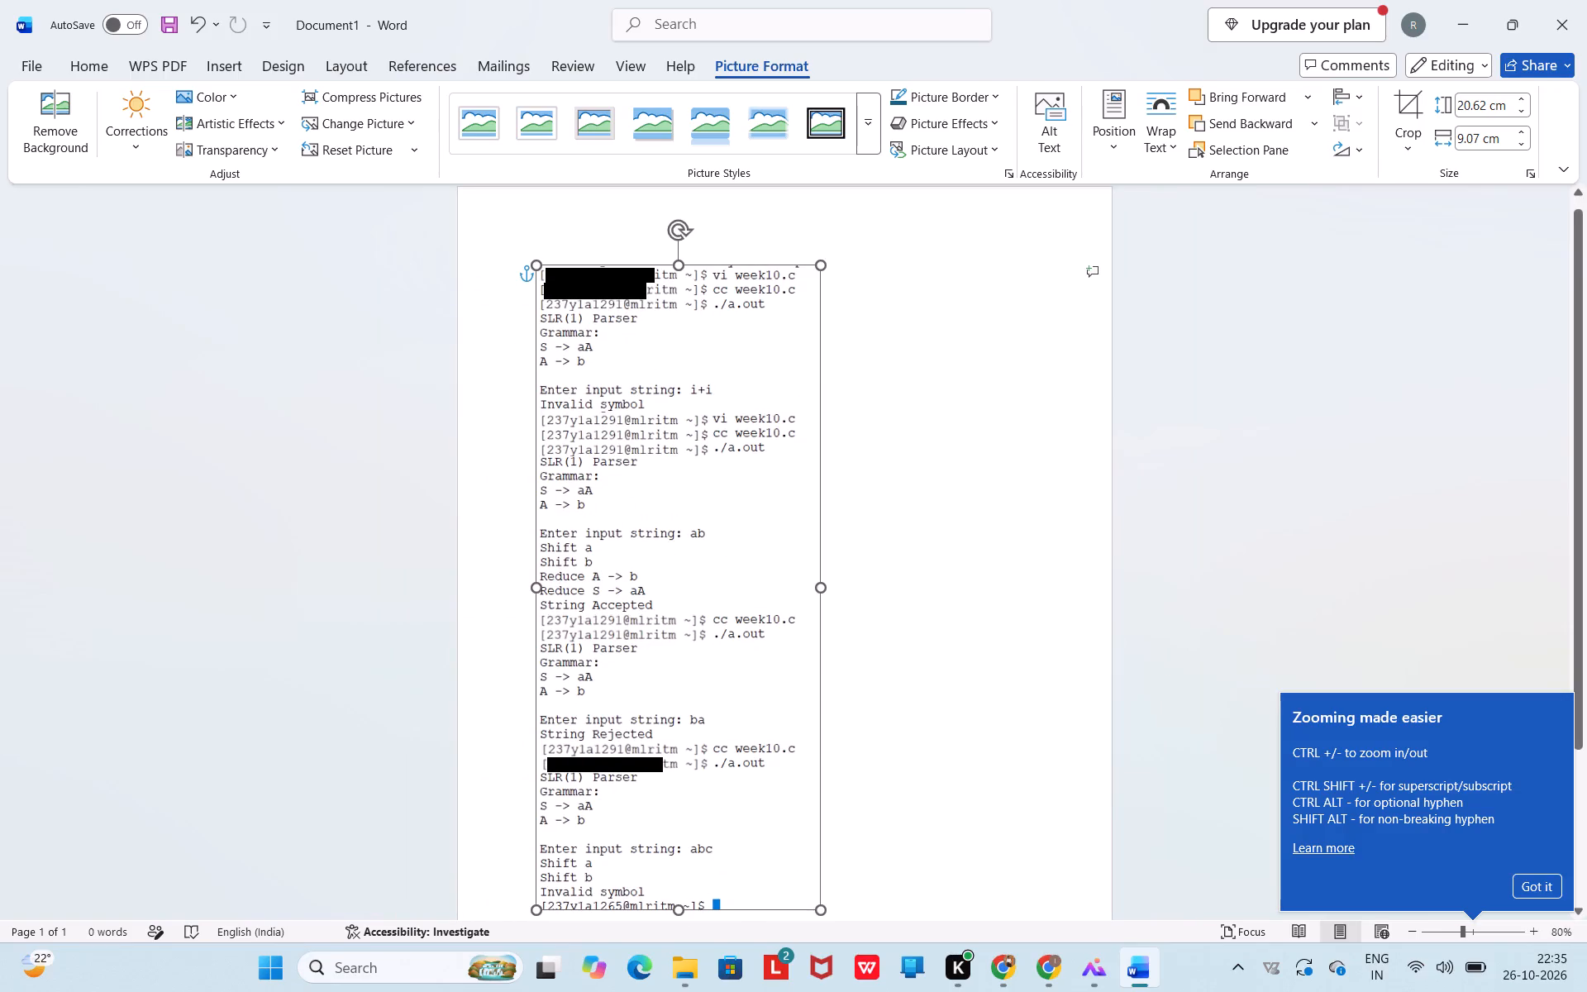
{"action": "left_click", "coordinate": [1035, 498]}
{"action": "scroll", "coordinate": [1035, 498], "scroll_direction": "down", "scroll_amount": 1}
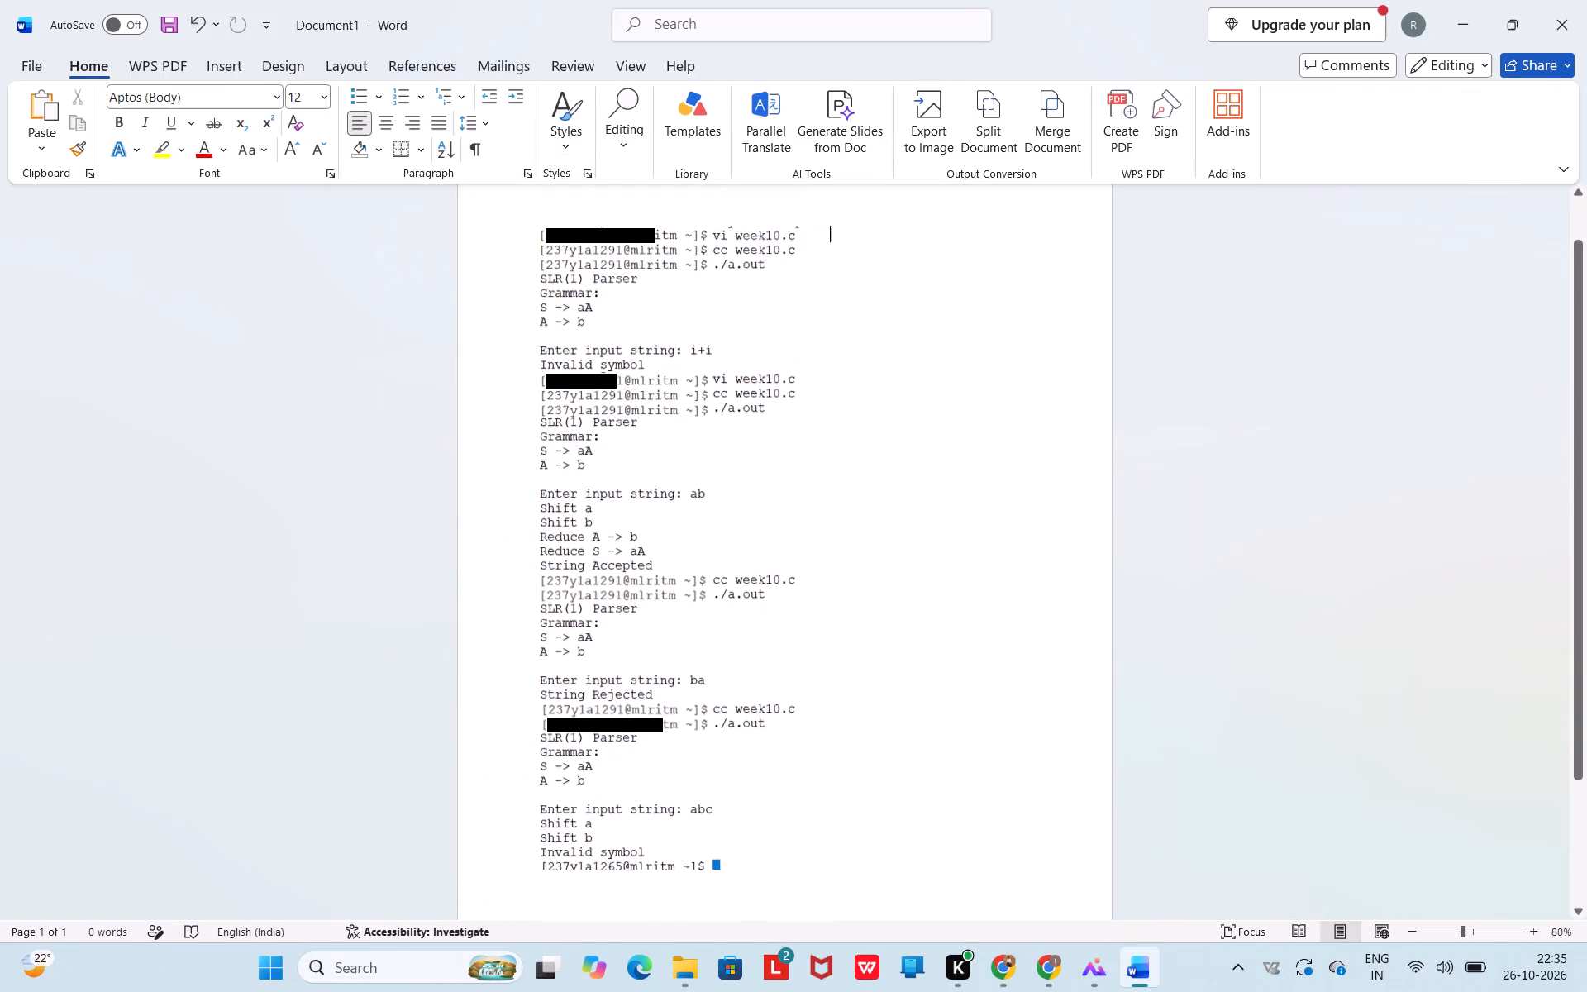
{"action": "scroll", "coordinate": [1035, 498], "scroll_direction": "down", "scroll_amount": 2}
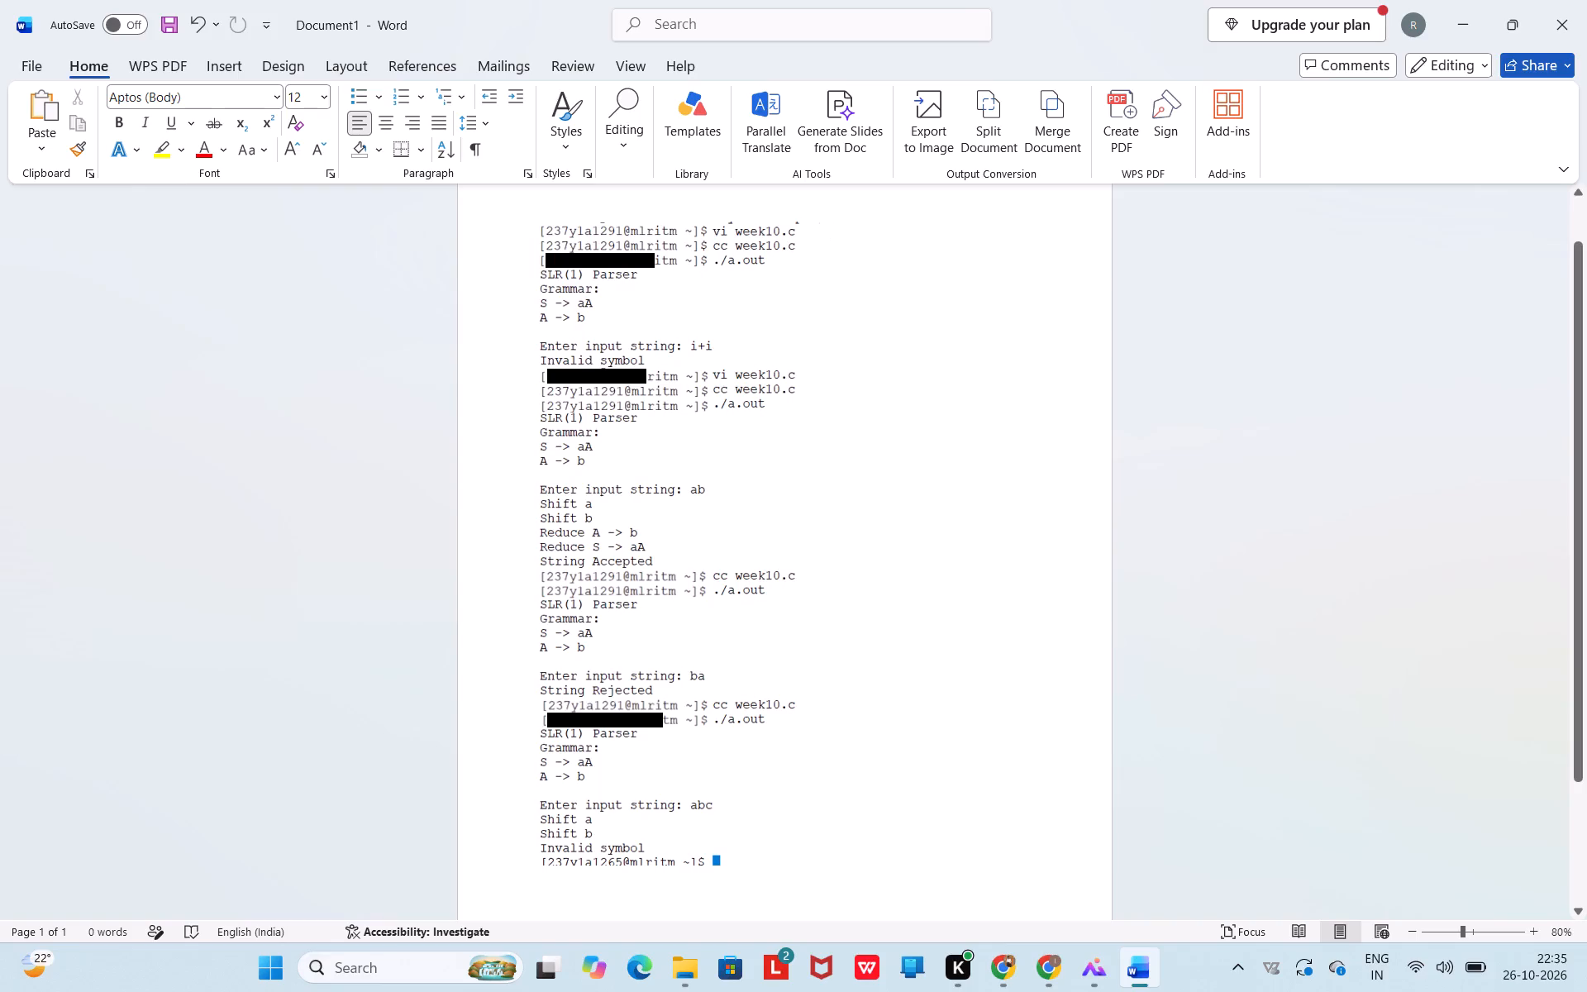
{"action": "key", "text": "ctrl+equal"}
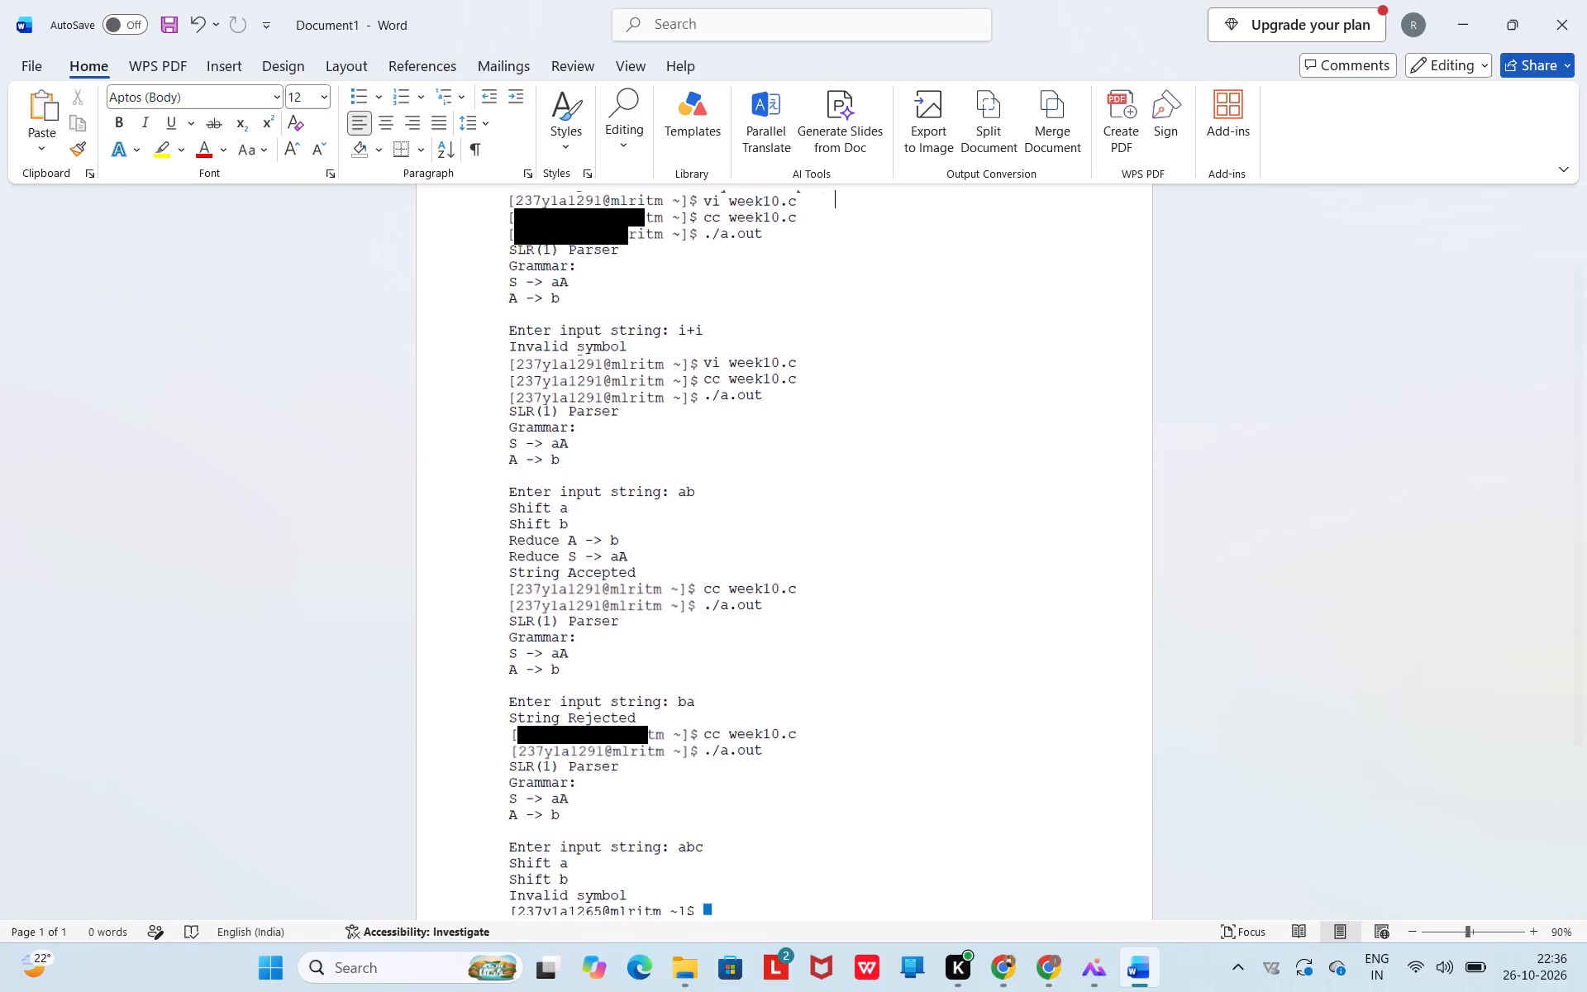
{"action": "key", "text": "Print"}
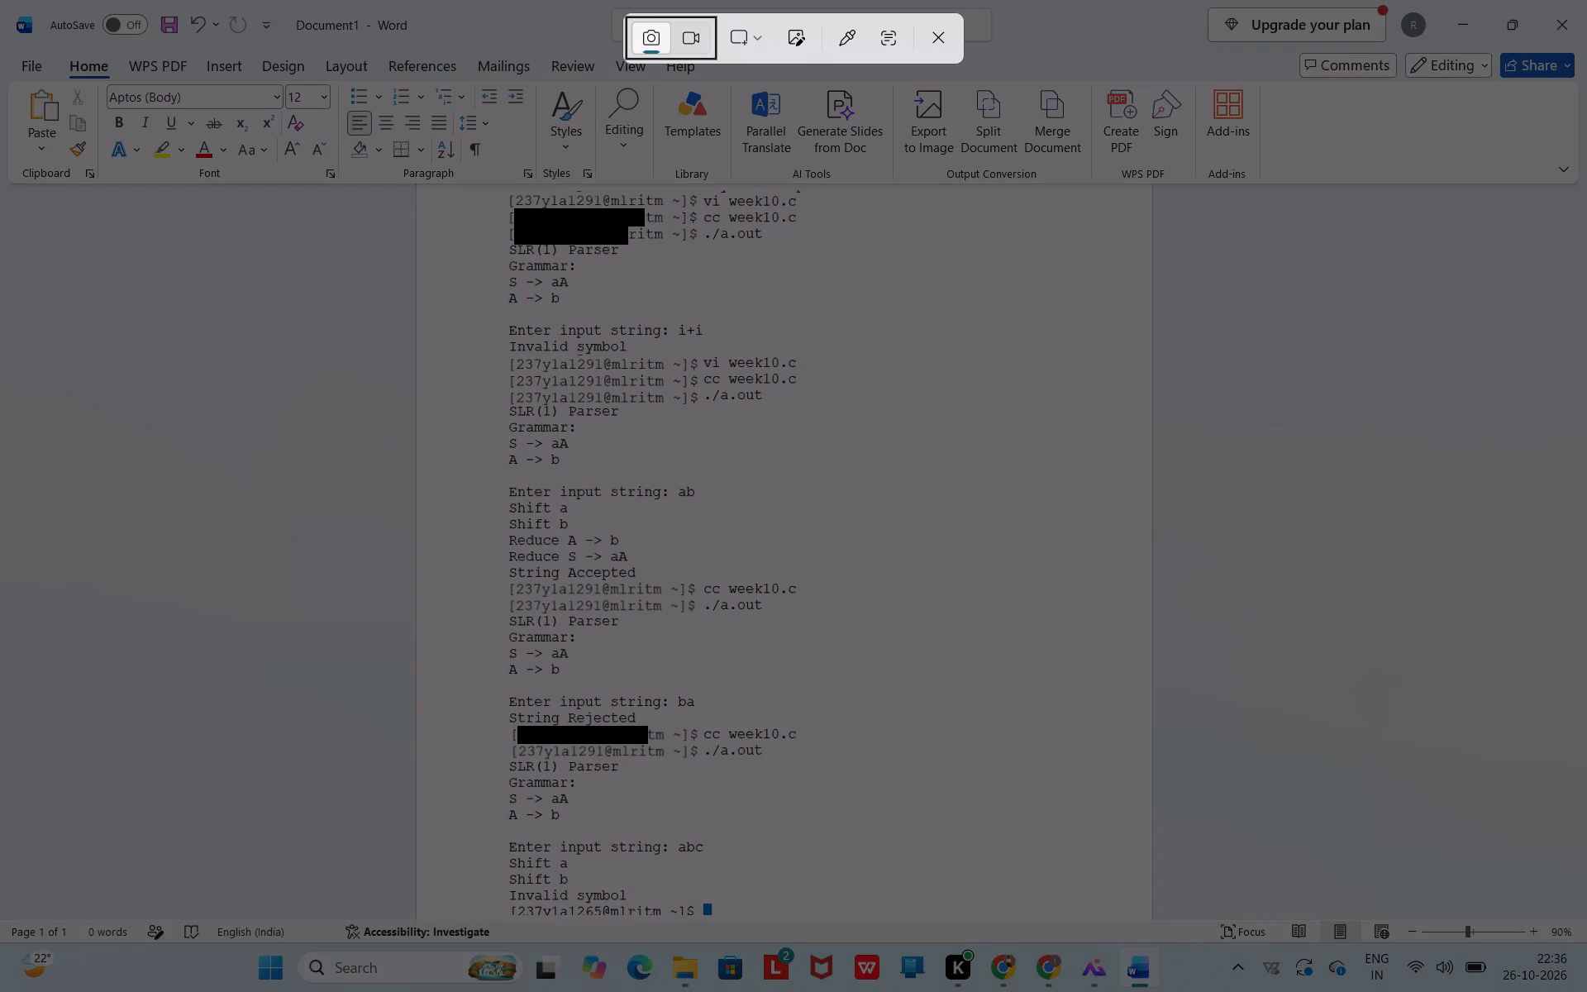
{"action": "left_click_drag", "start_coordinate": [503, 191], "coordinate": [813, 744]}
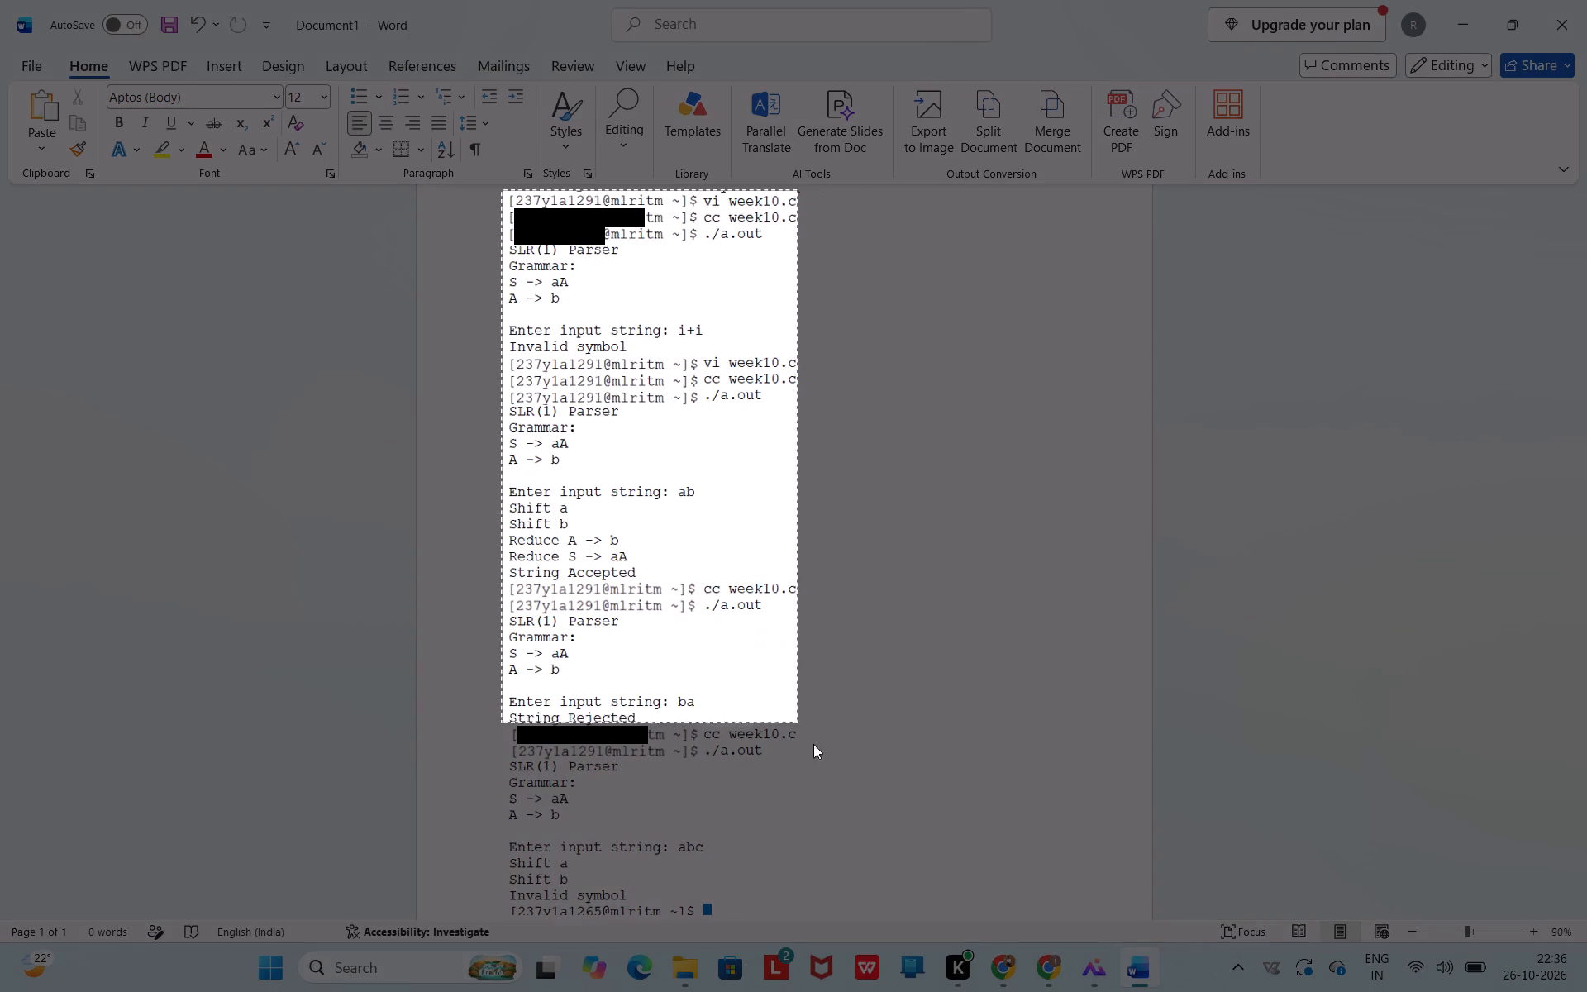
{"action": "left_click_drag", "start_coordinate": [813, 744], "coordinate": [808, 930]}
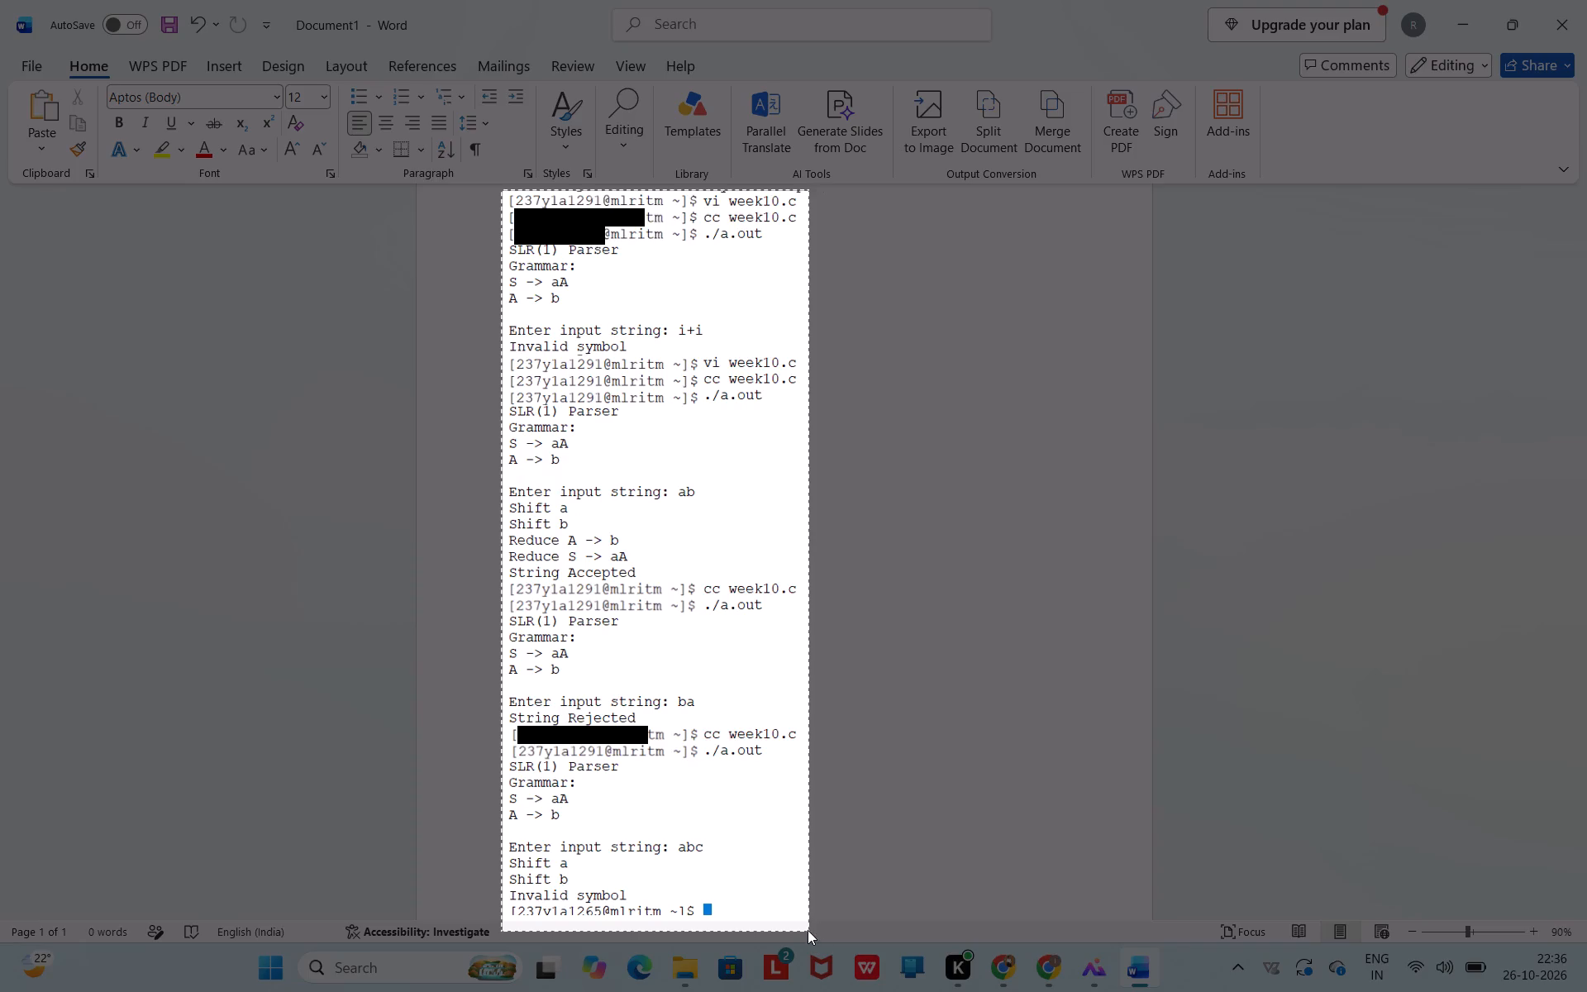
Finish the rectangular snip of the week 10 output so it ends just below the last "Invalid symbol" line, excluding the final prompt.
{"action": "left_click_drag", "start_coordinate": [808, 930], "coordinate": [824, 909]}
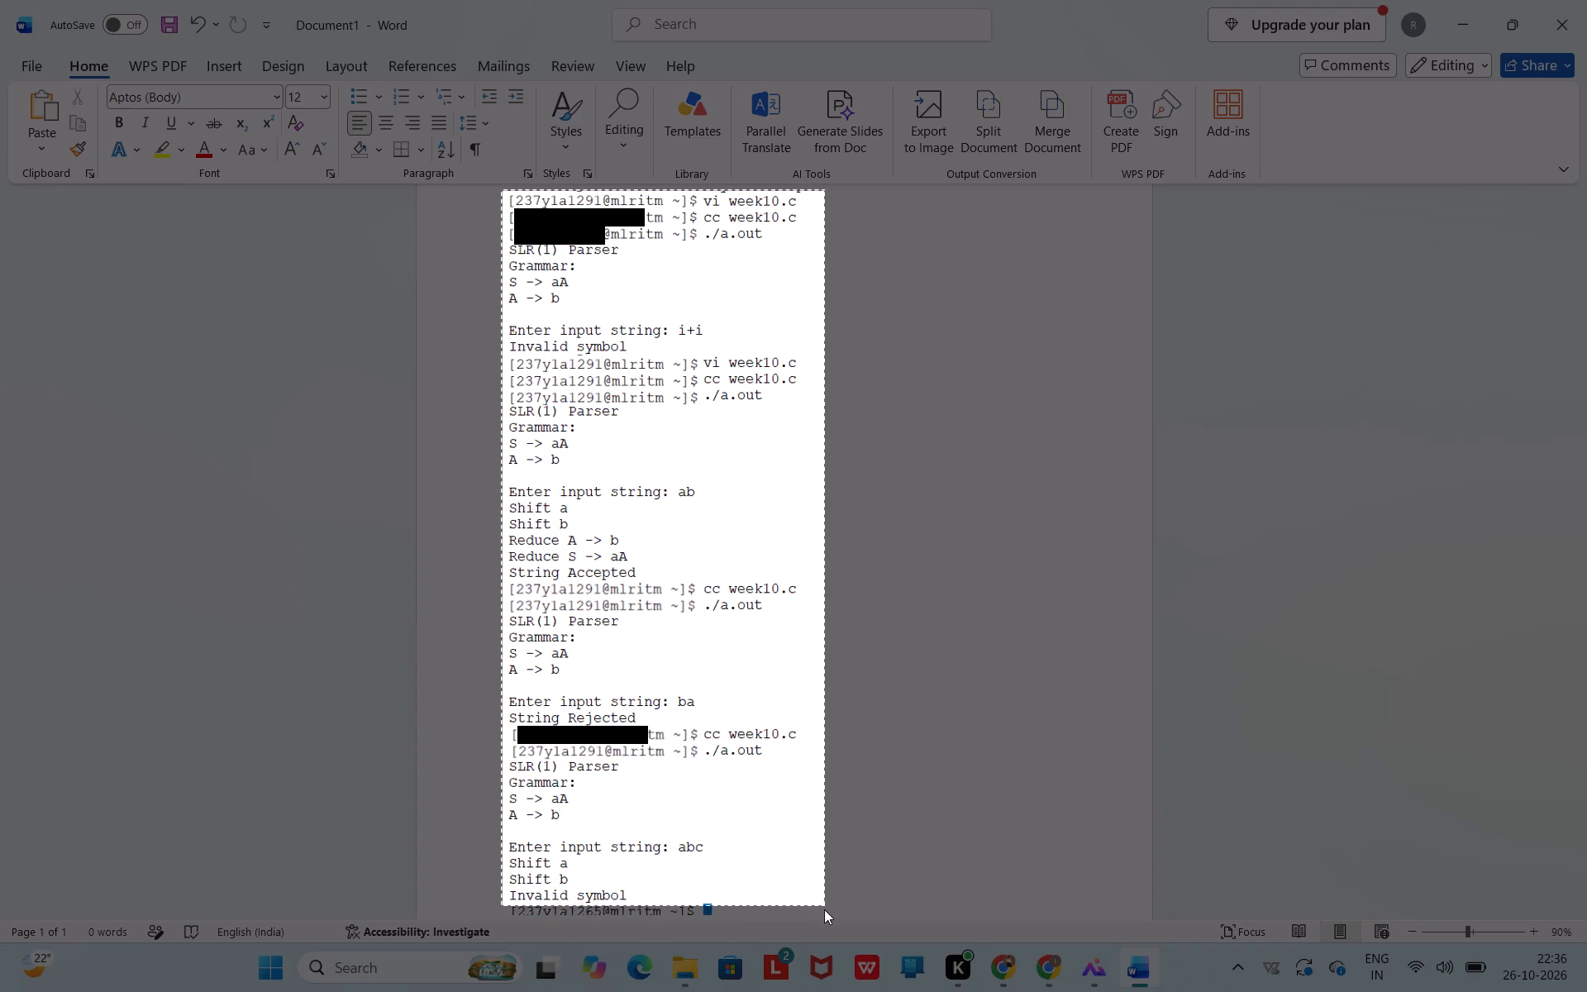
{"action": "left_click_drag", "start_coordinate": [824, 909], "coordinate": [825, 904]}
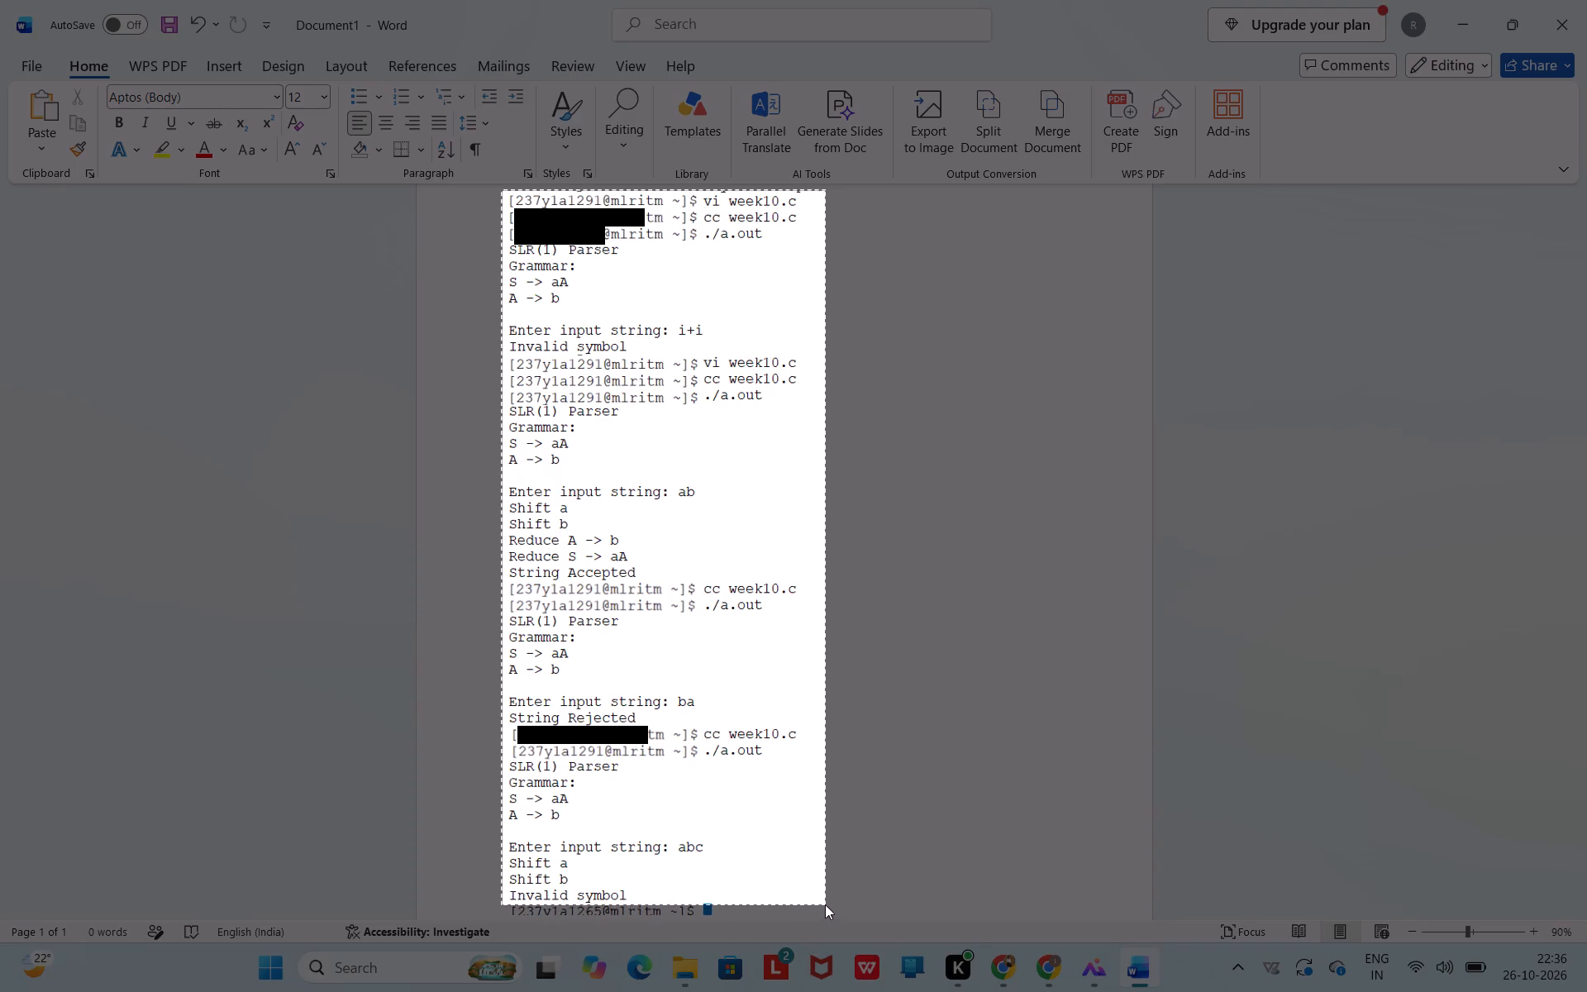
{"action": "left_click_drag", "start_coordinate": [825, 904], "coordinate": [827, 904]}
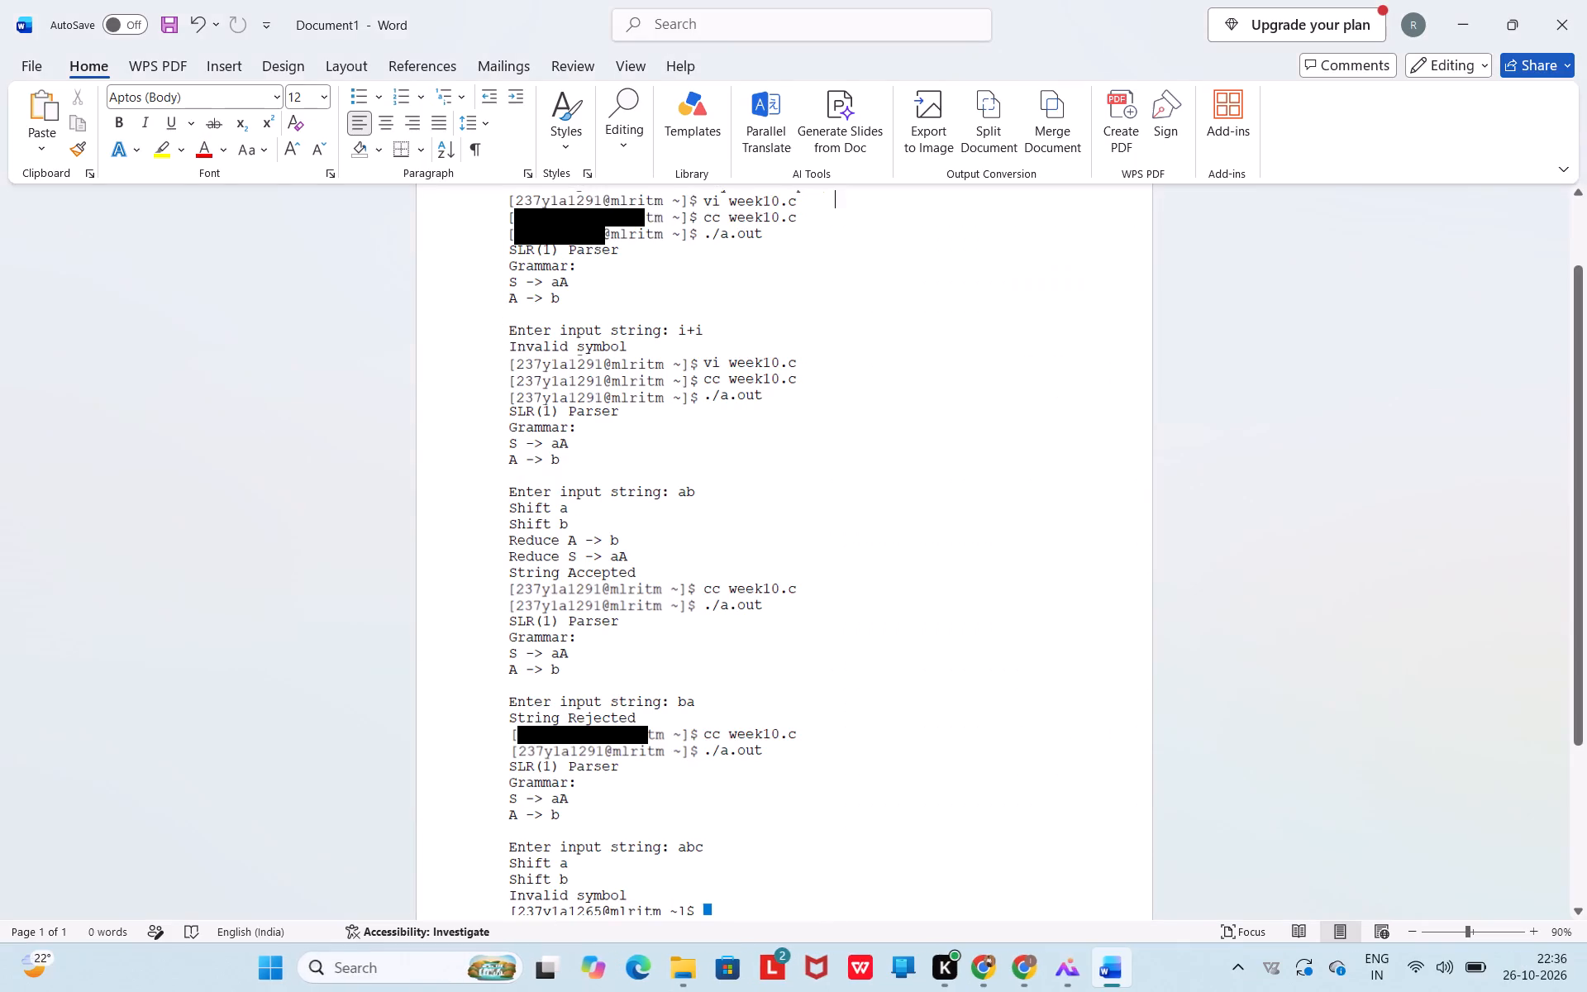
{"action": "left_click", "coordinate": [684, 964]}
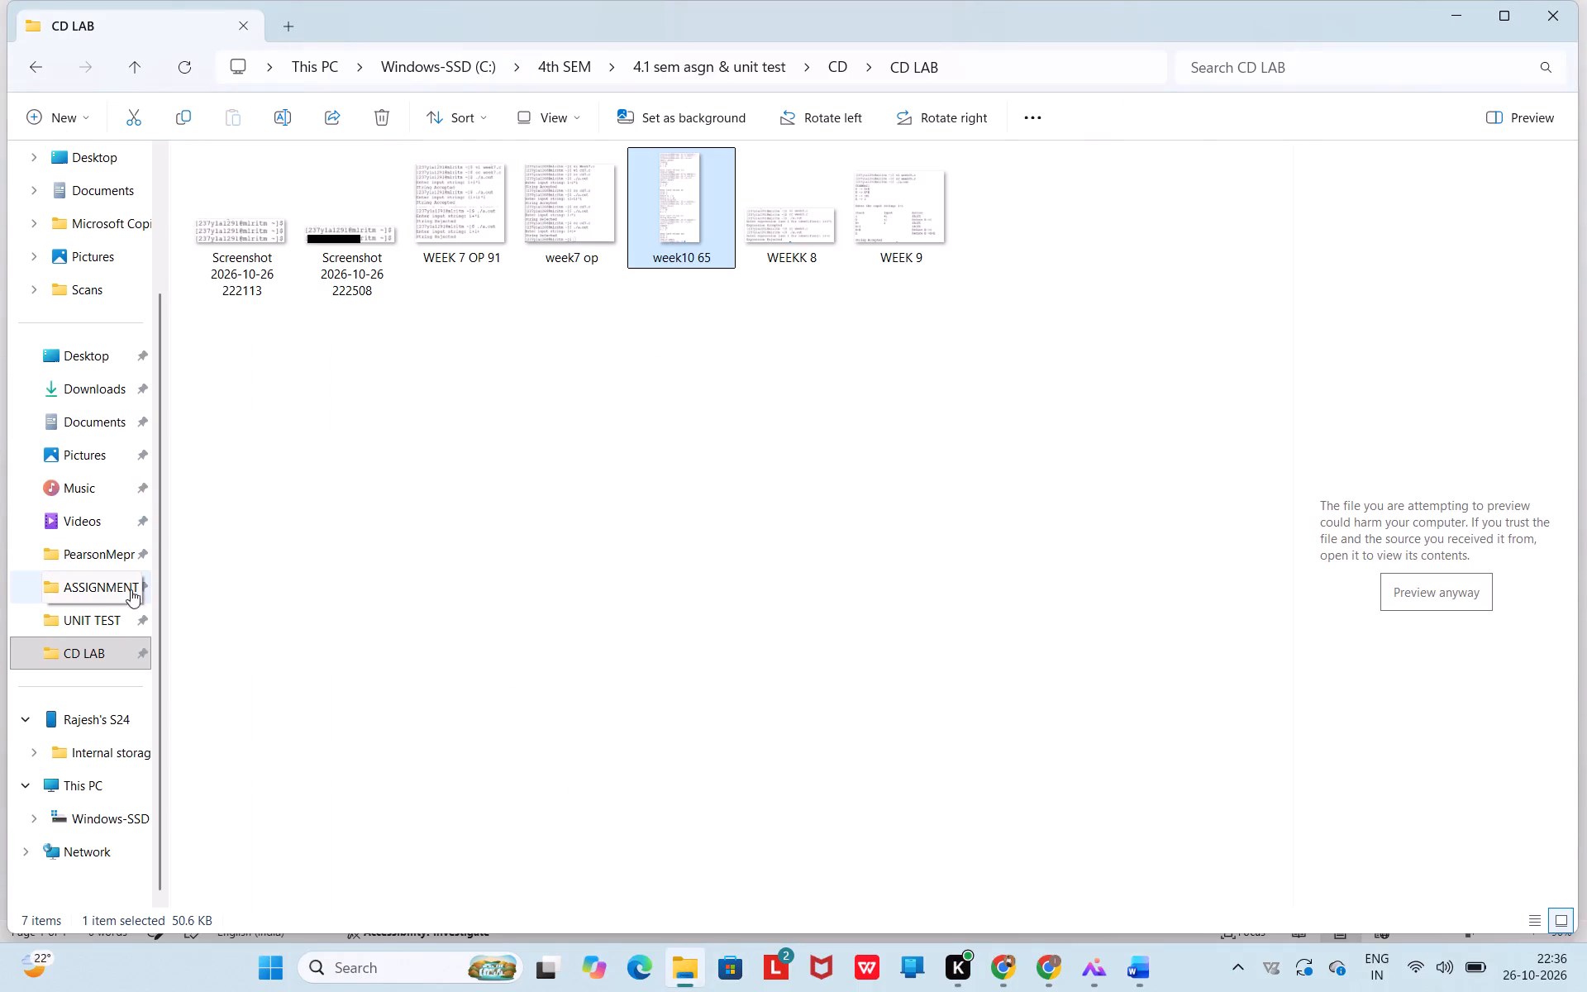
{"action": "left_click", "coordinate": [89, 456]}
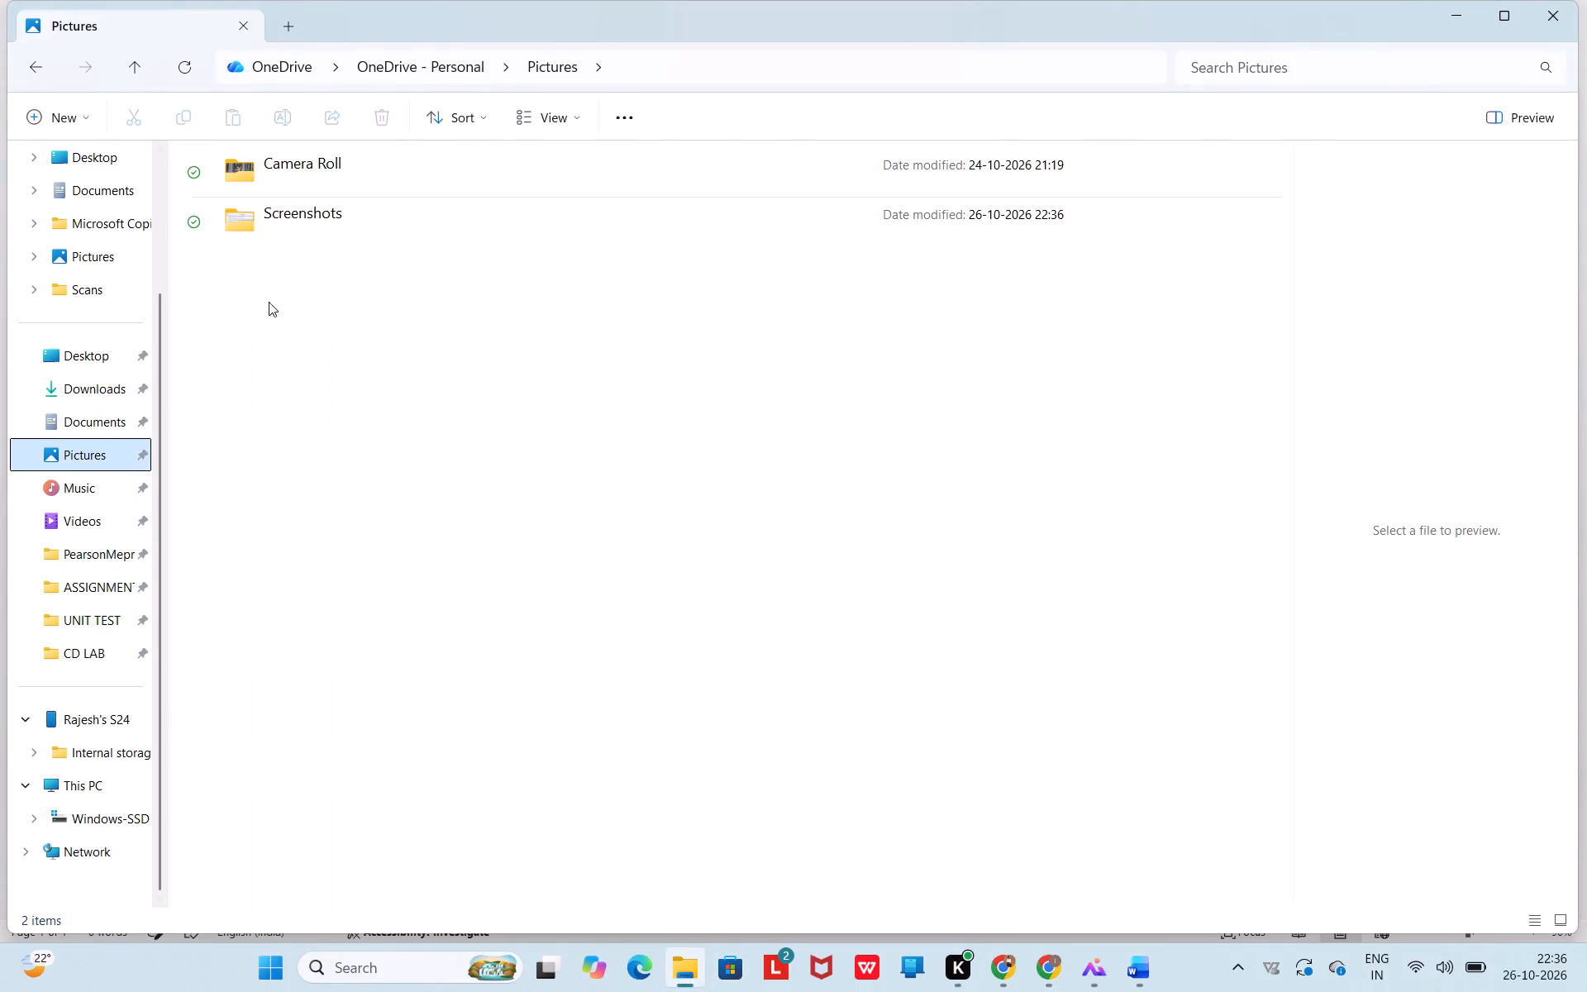
{"action": "double_click", "coordinate": [308, 222]}
{"action": "scroll", "coordinate": [739, 730], "scroll_direction": "down", "scroll_amount": 8}
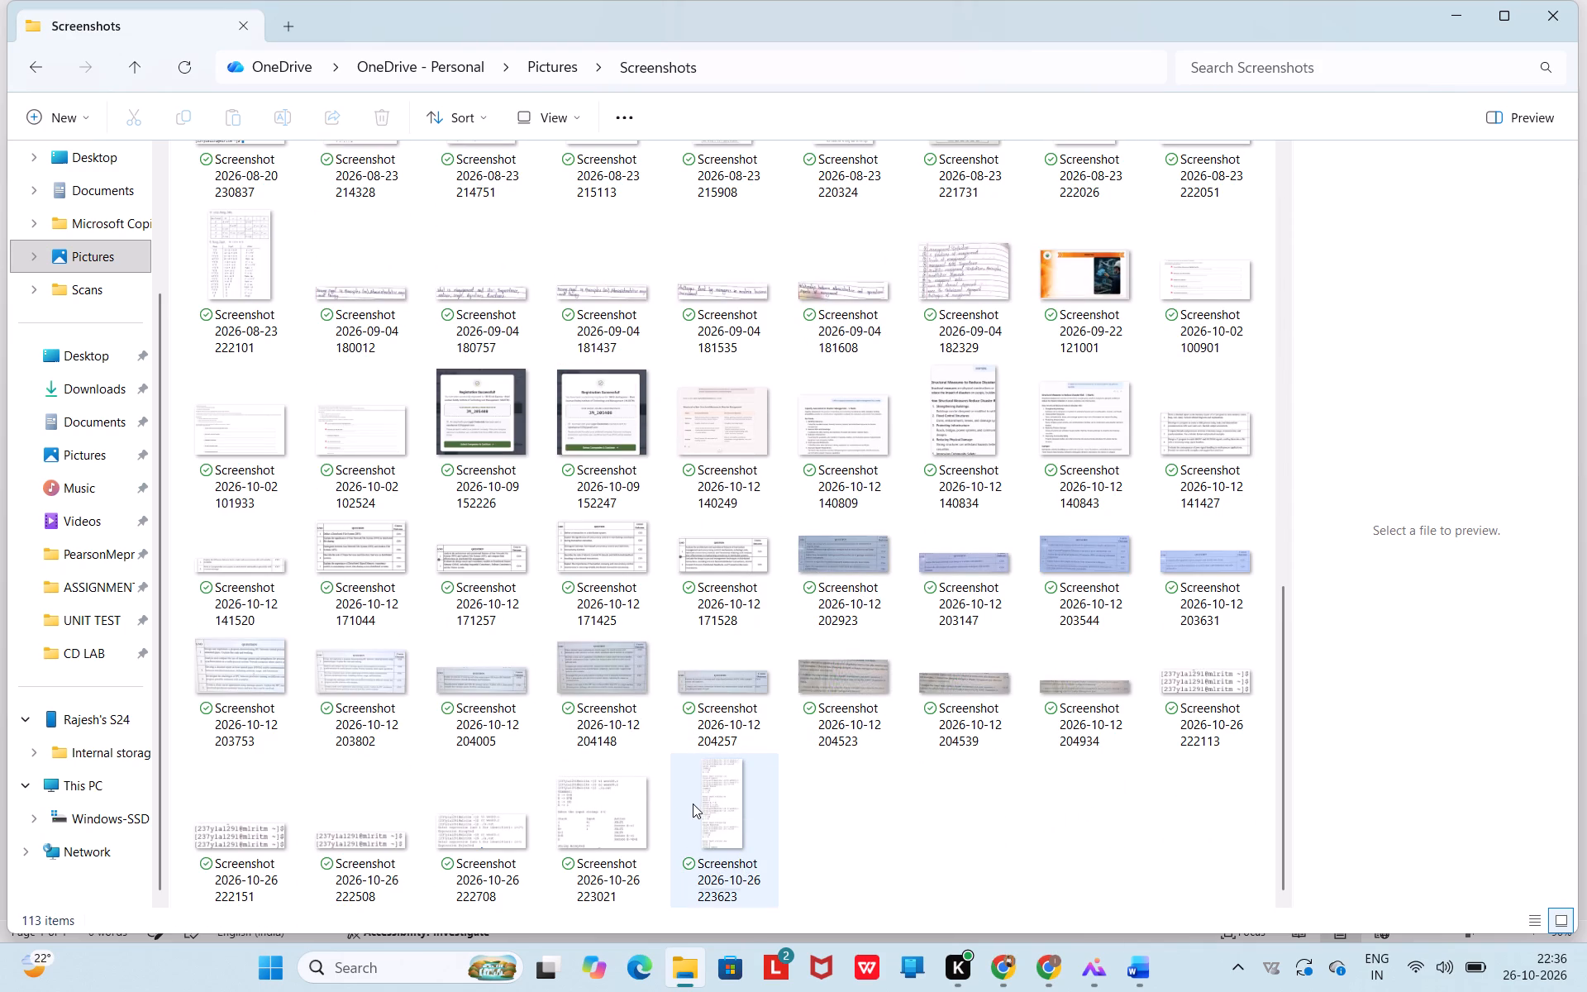
{"action": "left_click", "coordinate": [693, 807]}
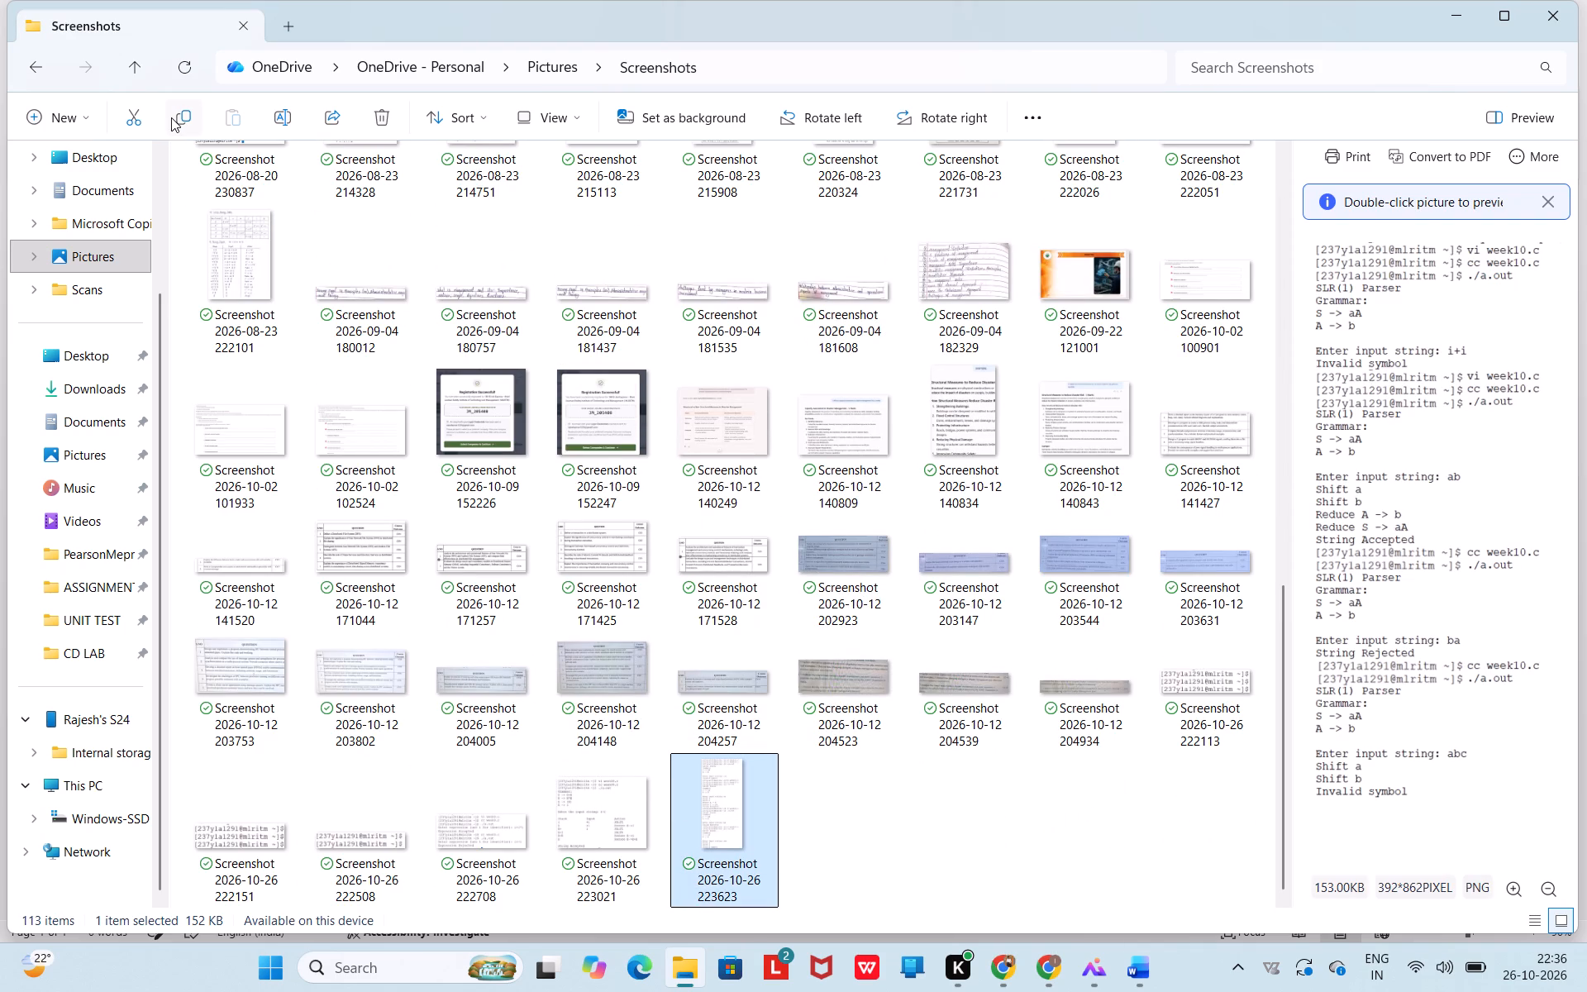
{"action": "left_click", "coordinate": [171, 118]}
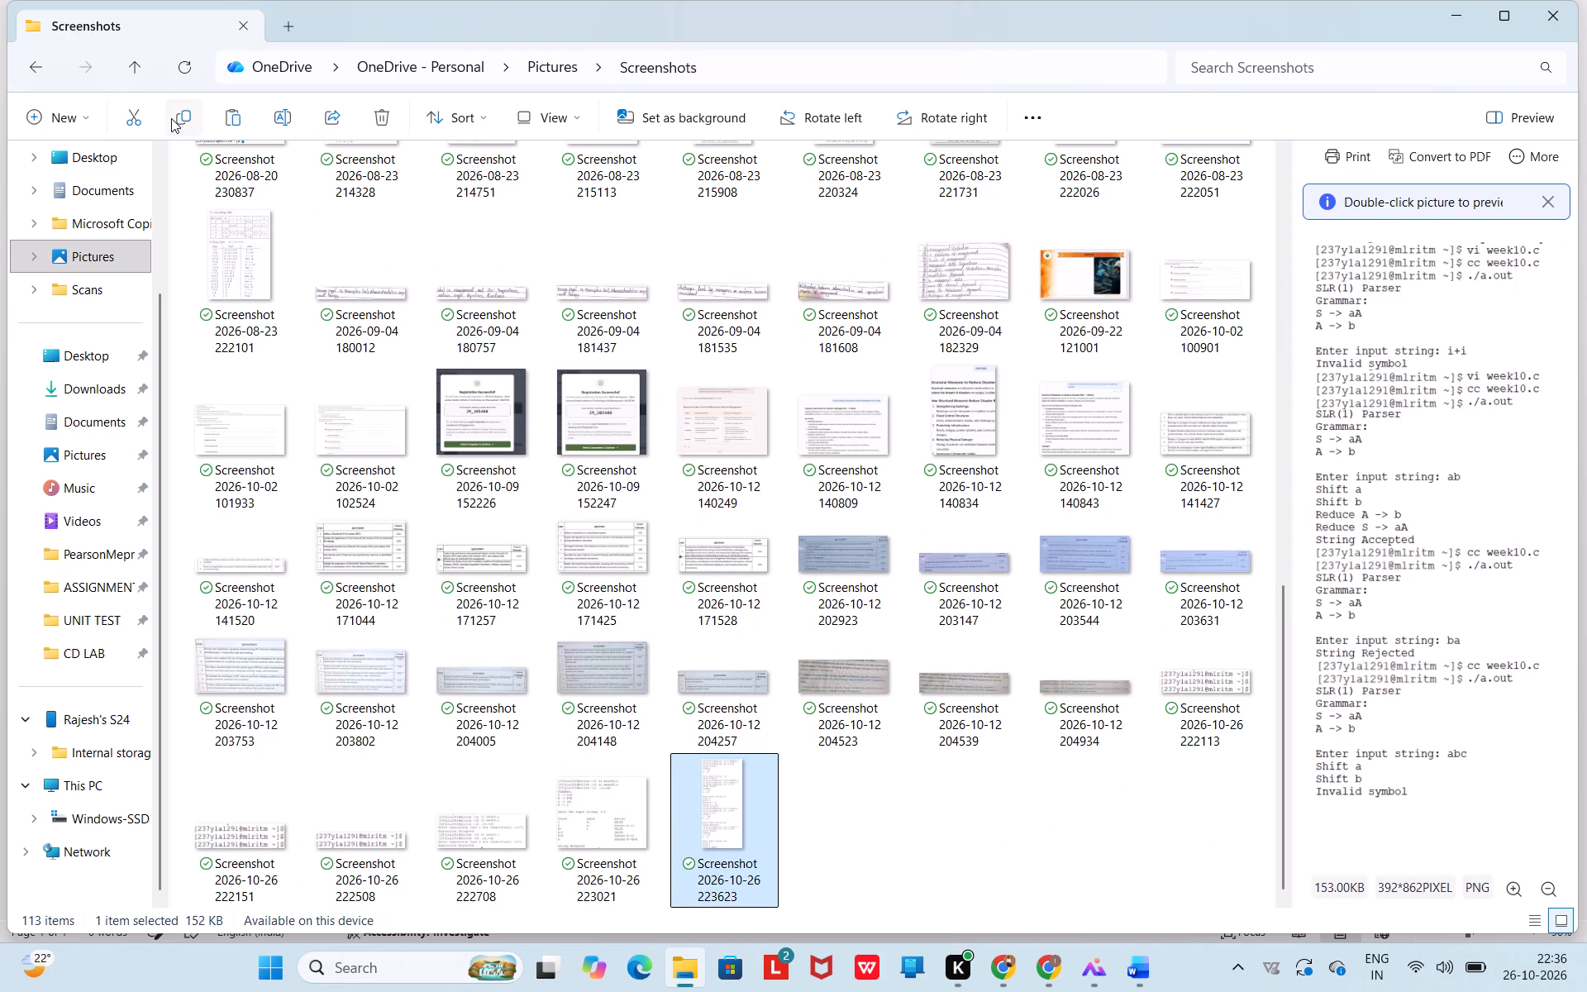
{"action": "left_click", "coordinate": [171, 118]}
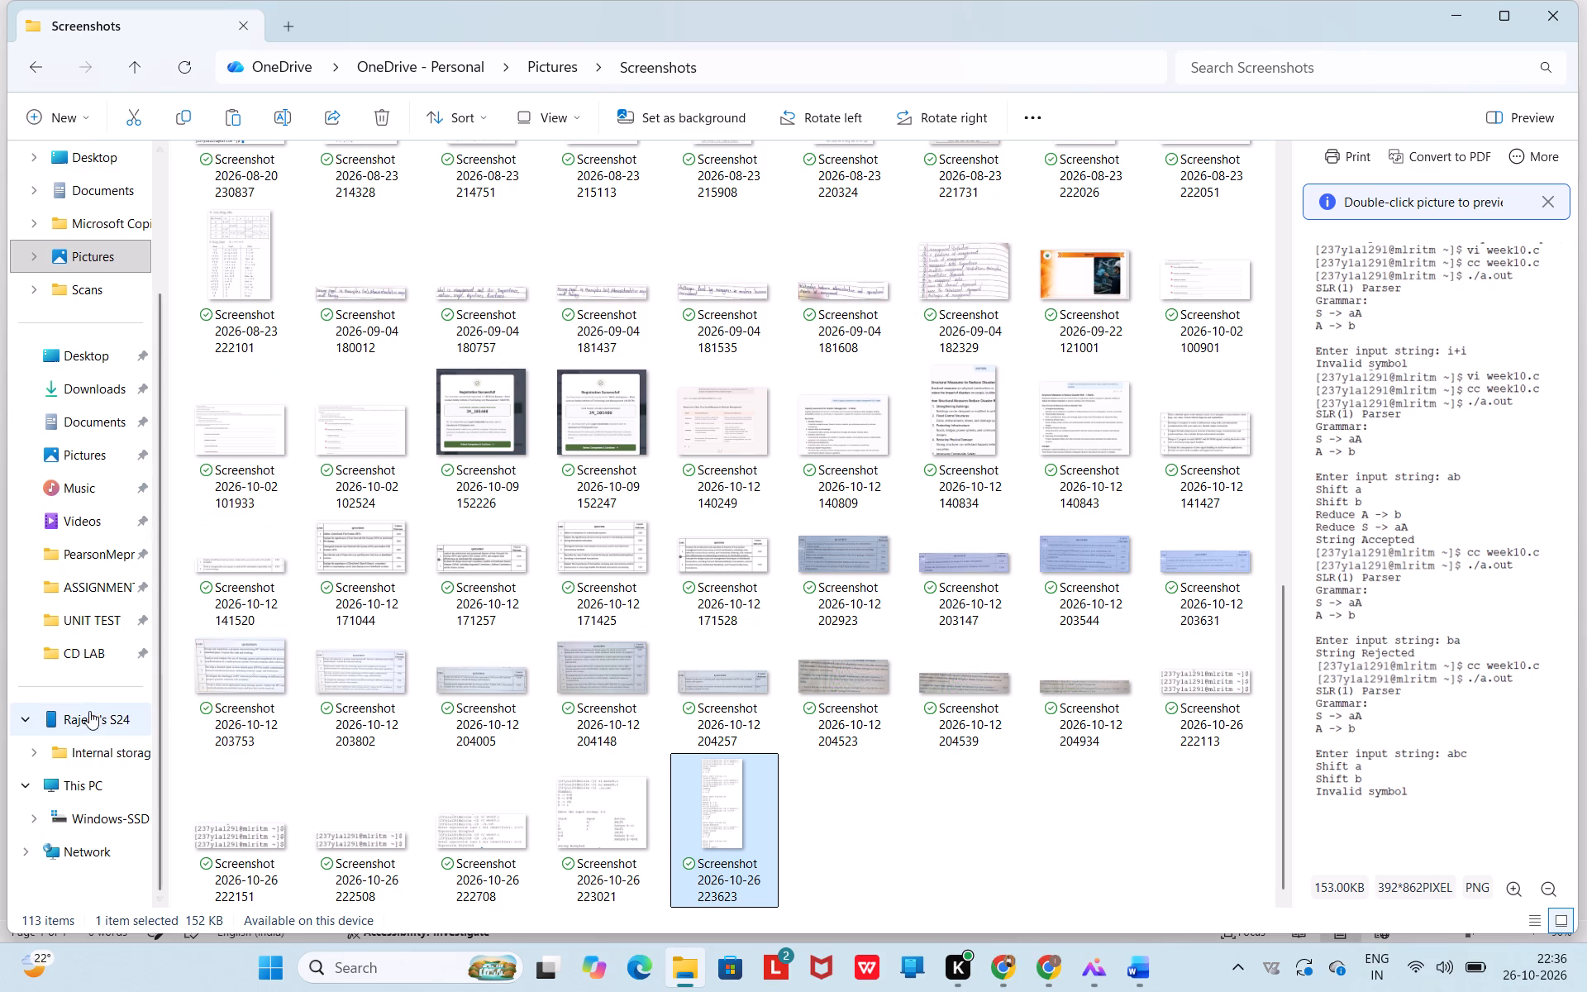
{"action": "left_click", "coordinate": [95, 652]}
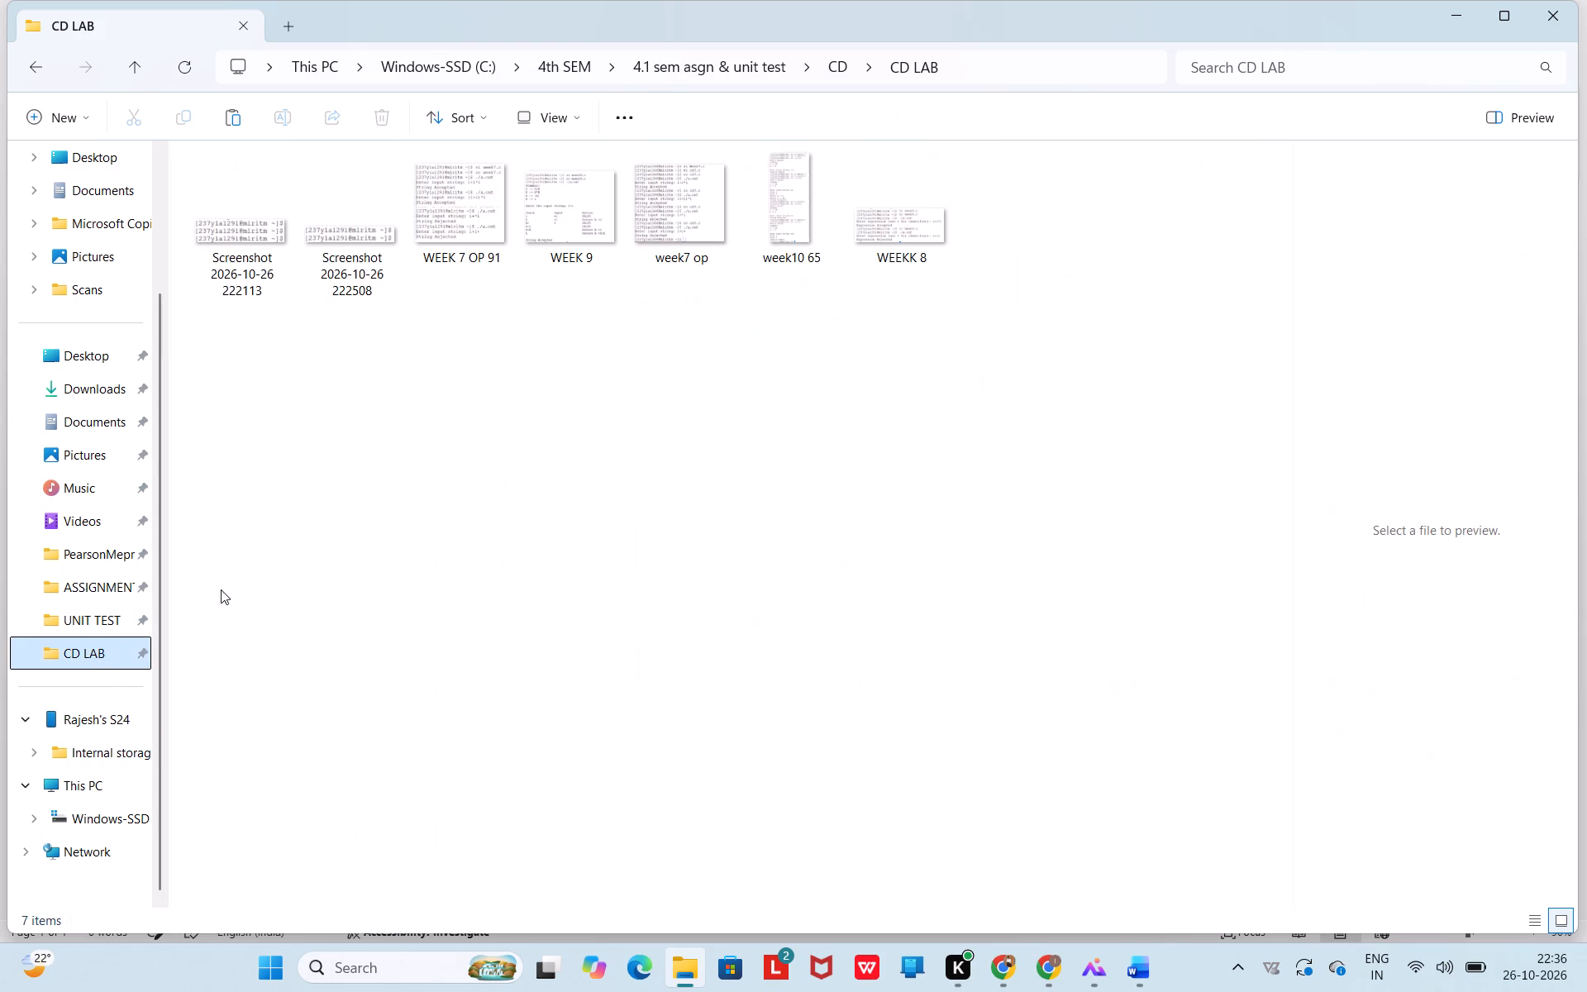
{"action": "left_click", "coordinate": [227, 104]}
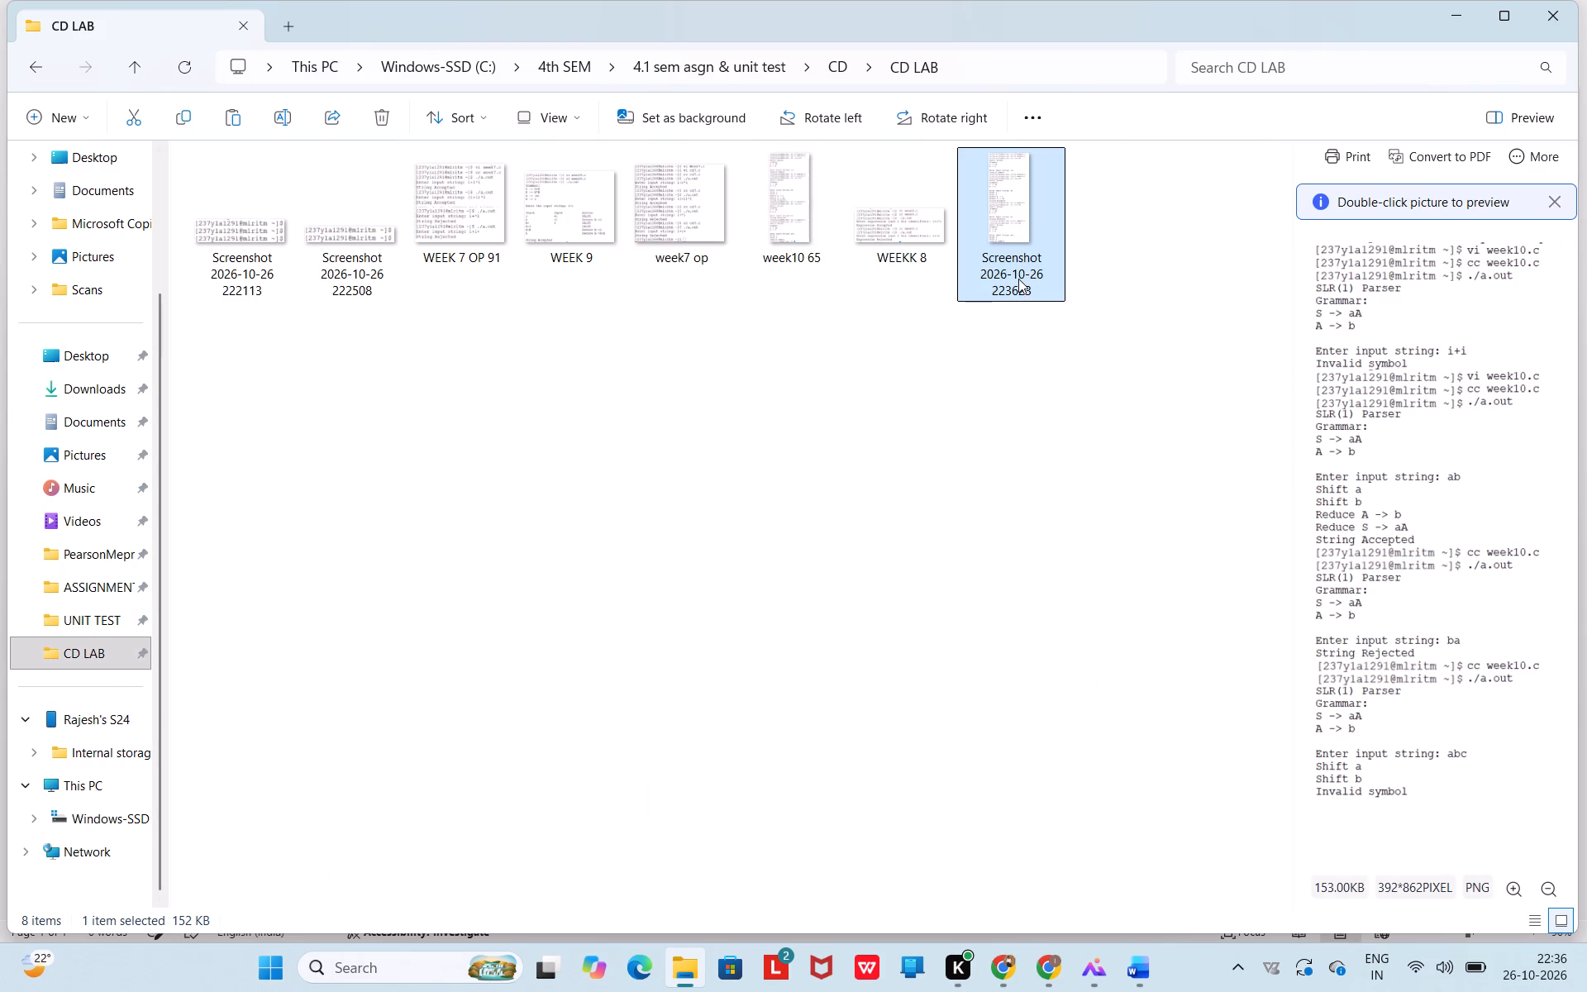
{"action": "double_click", "coordinate": [1018, 279]}
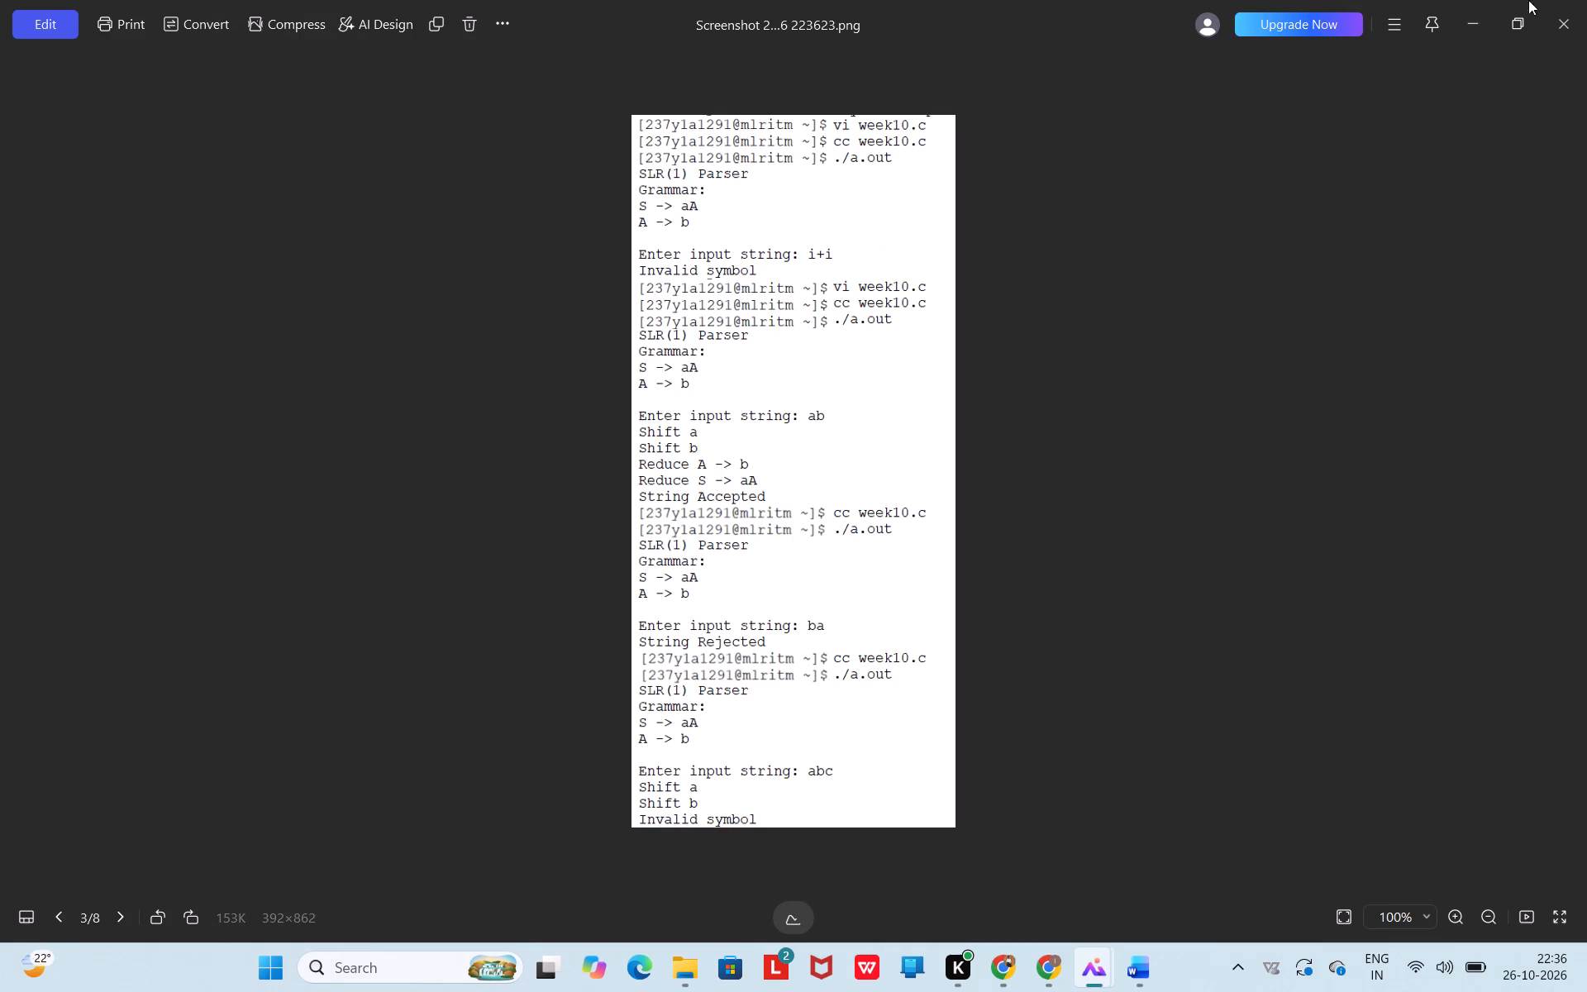
{"action": "left_click", "coordinate": [1566, 25]}
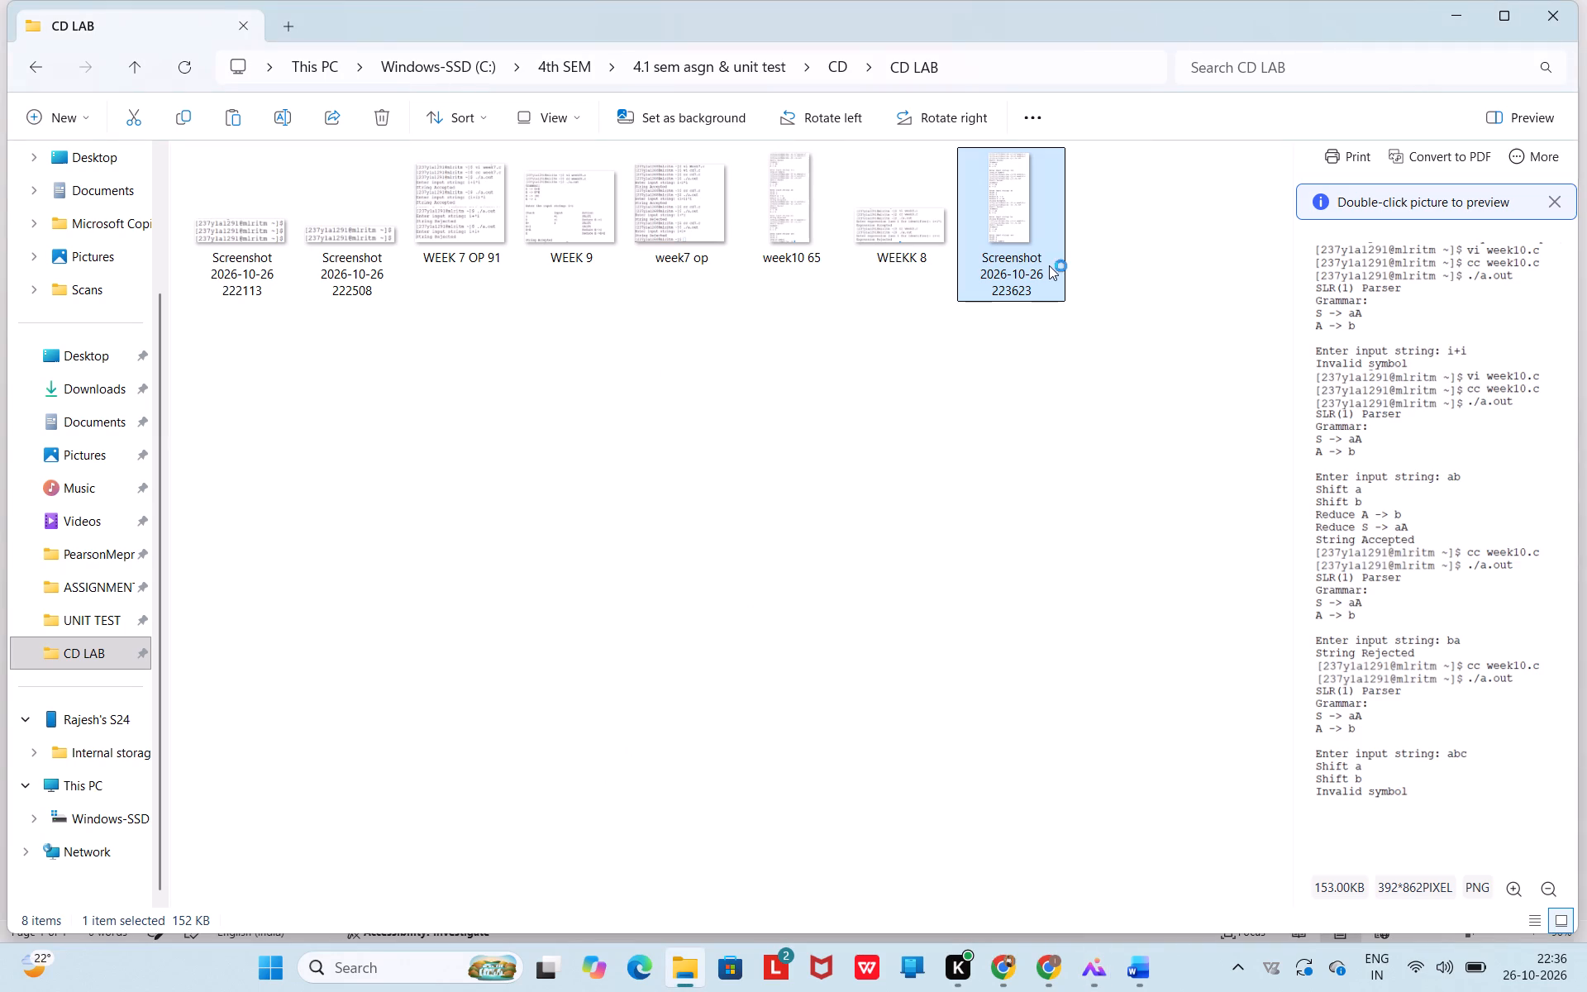
{"action": "left_click", "coordinate": [1049, 265]}
{"action": "left_click", "coordinate": [1032, 274]}
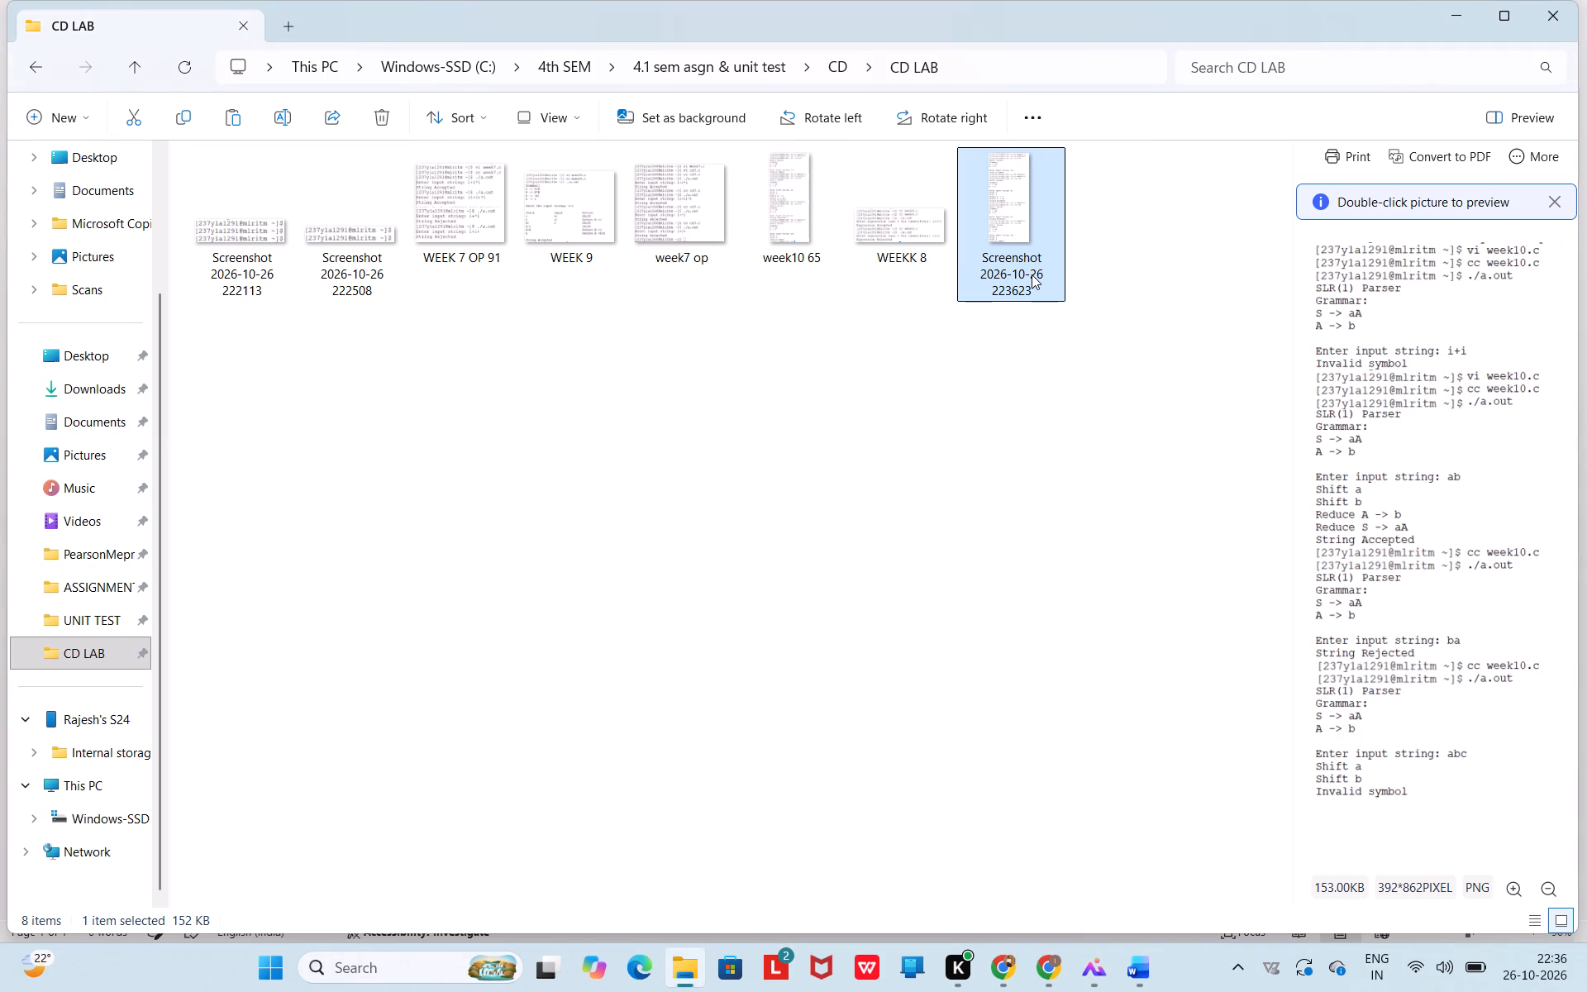
{"action": "left_click", "coordinate": [1027, 417]}
{"action": "left_click", "coordinate": [1031, 285]}
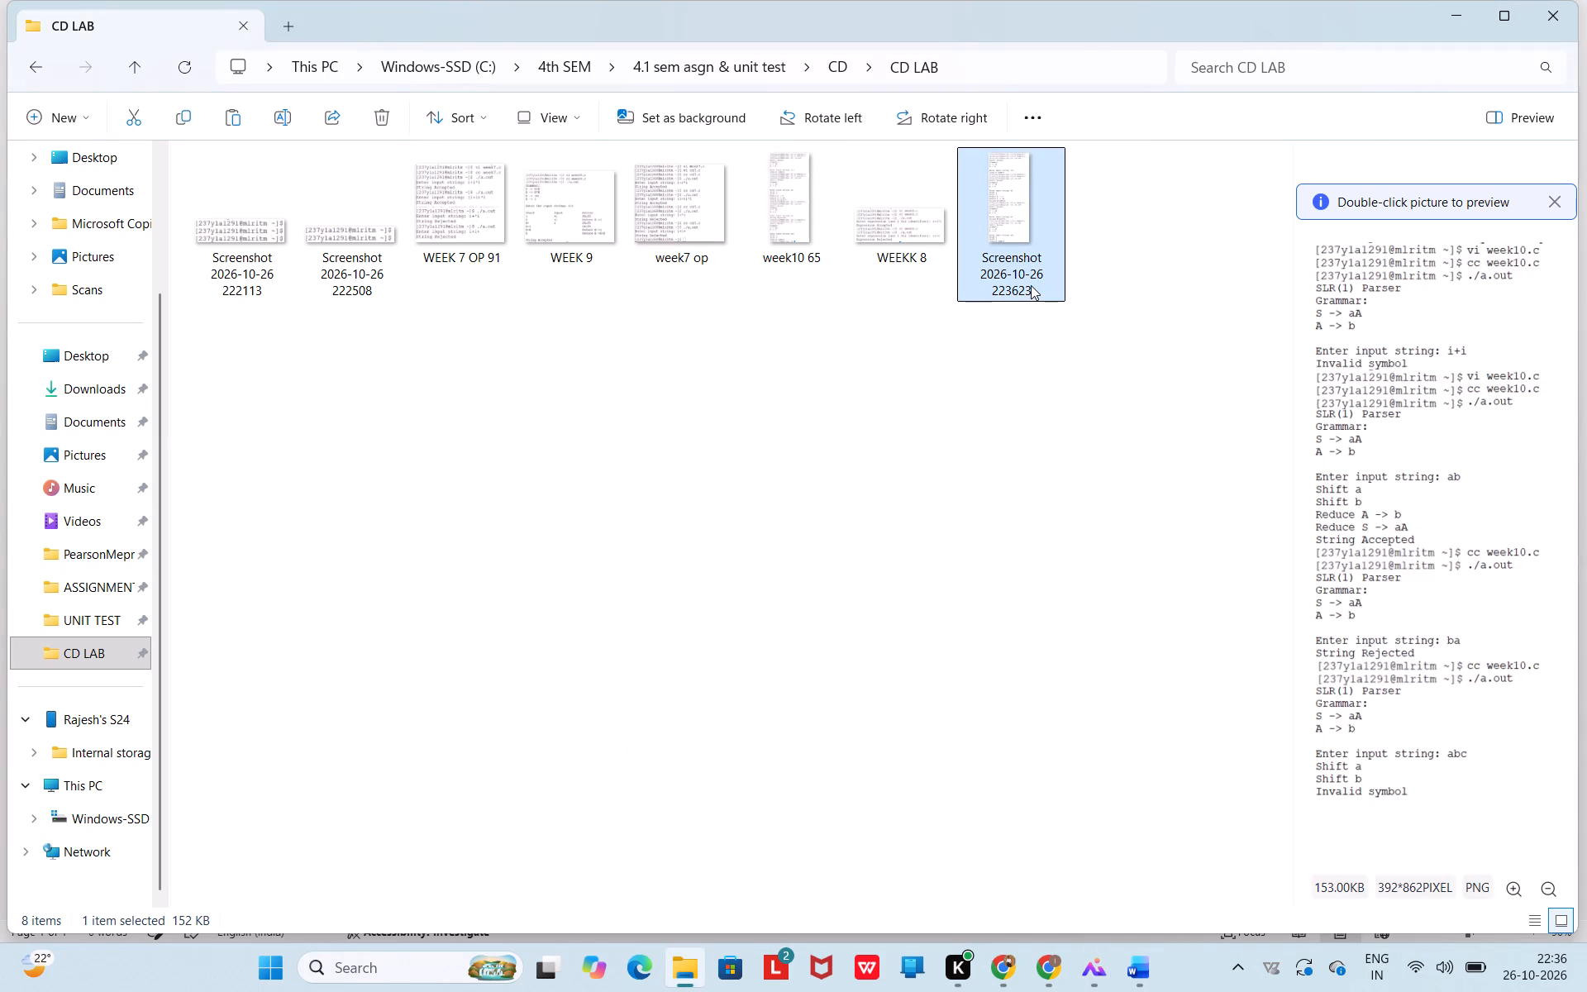
{"action": "double_click", "coordinate": [1035, 265]}
{"action": "double_click", "coordinate": [1035, 265]}
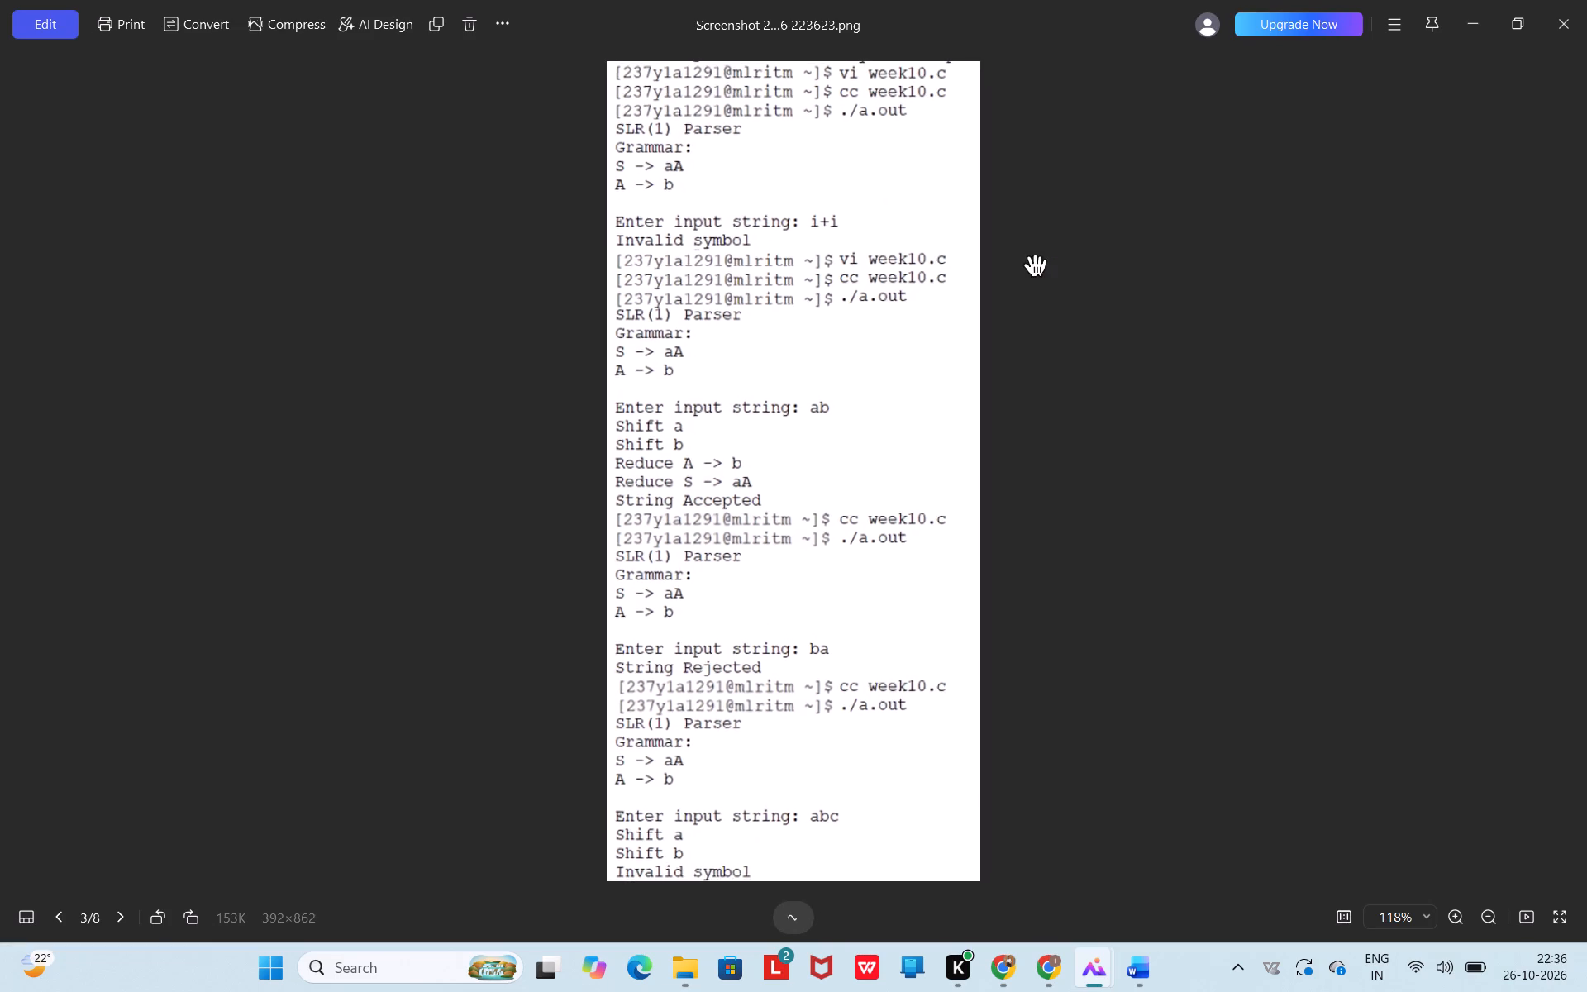
{"action": "left_click", "coordinate": [1561, 7]}
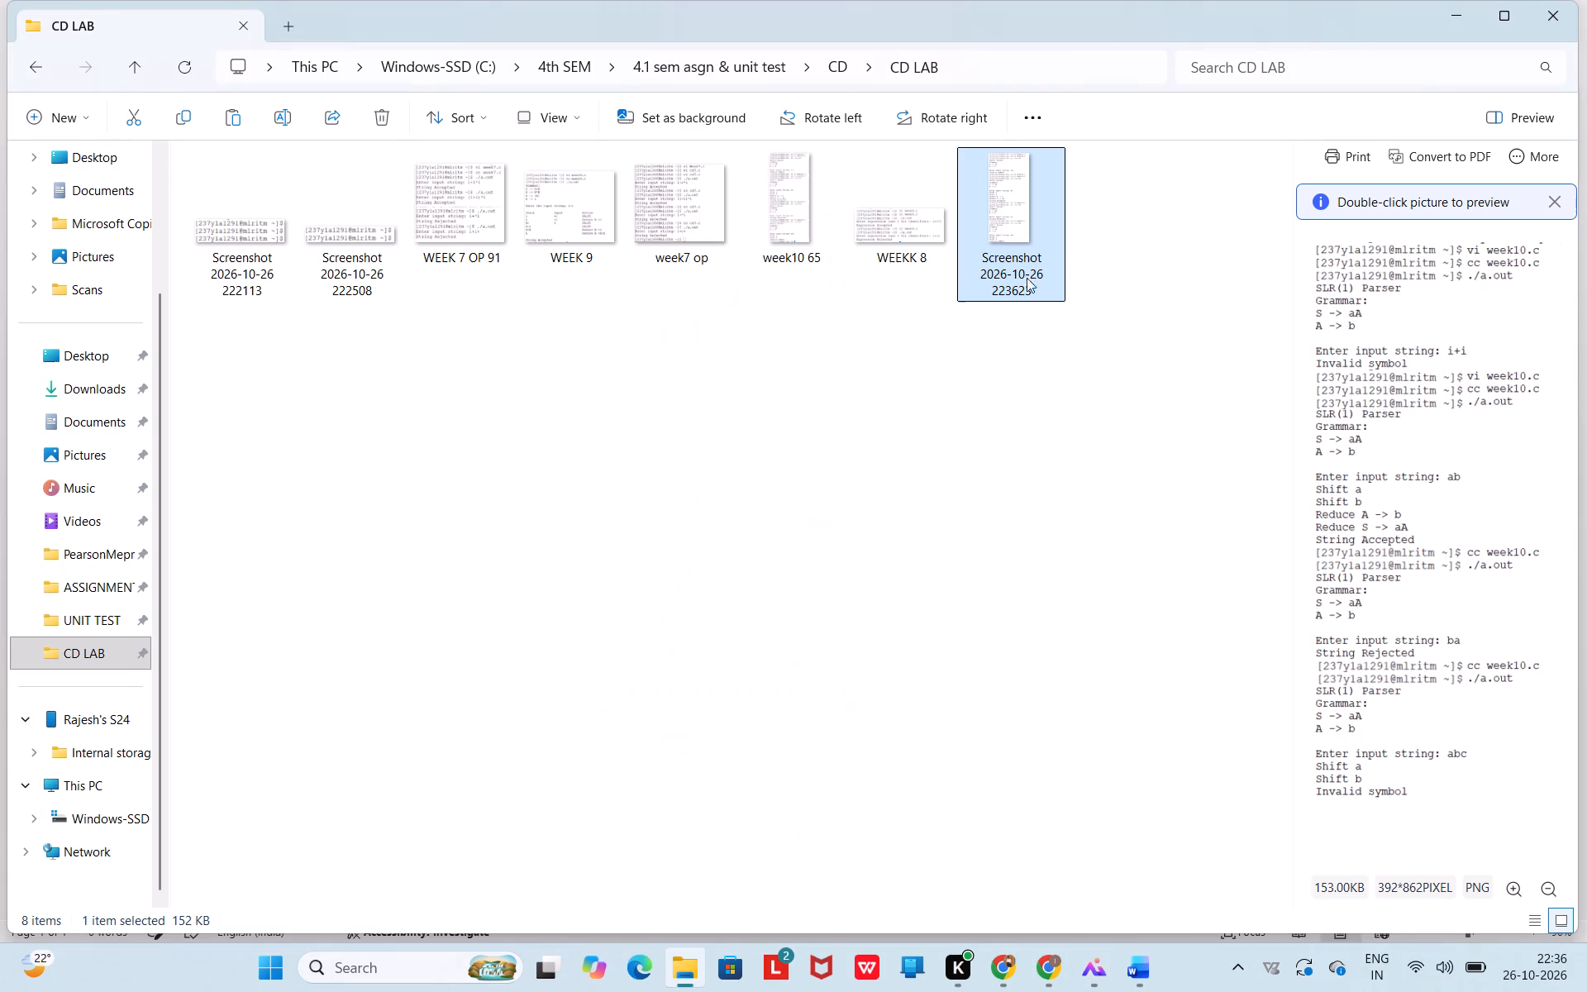
{"action": "left_click", "coordinate": [1017, 288]}
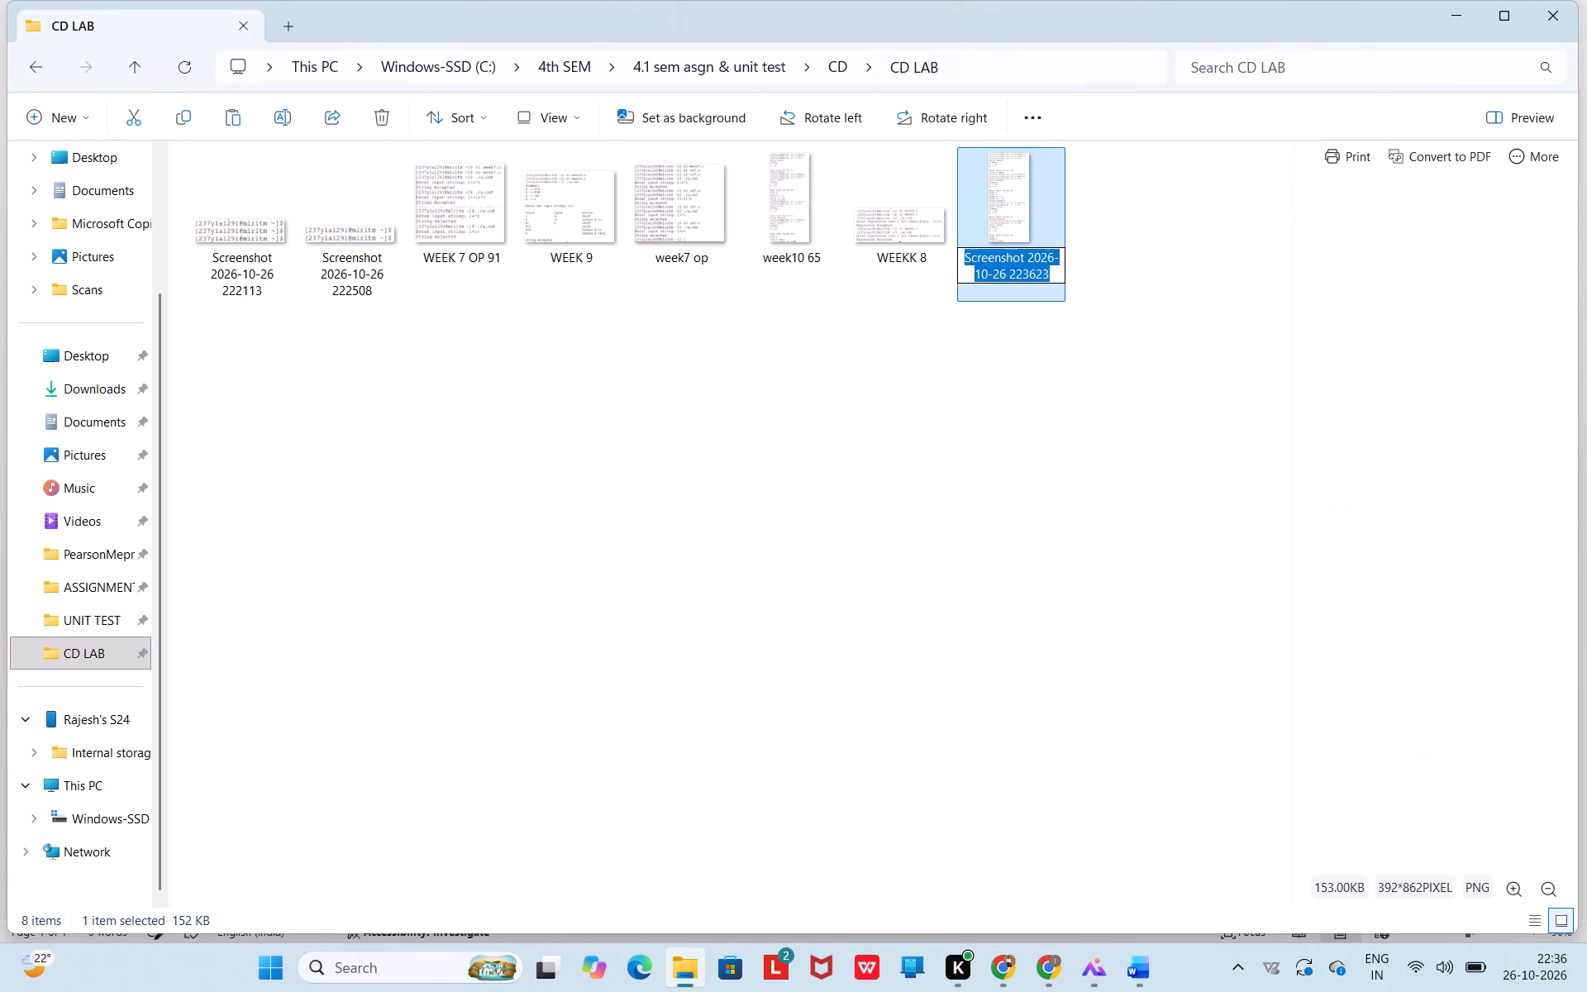
{"action": "key", "text": "BackSpace"}
{"action": "type", "text": "WEEK 10"}
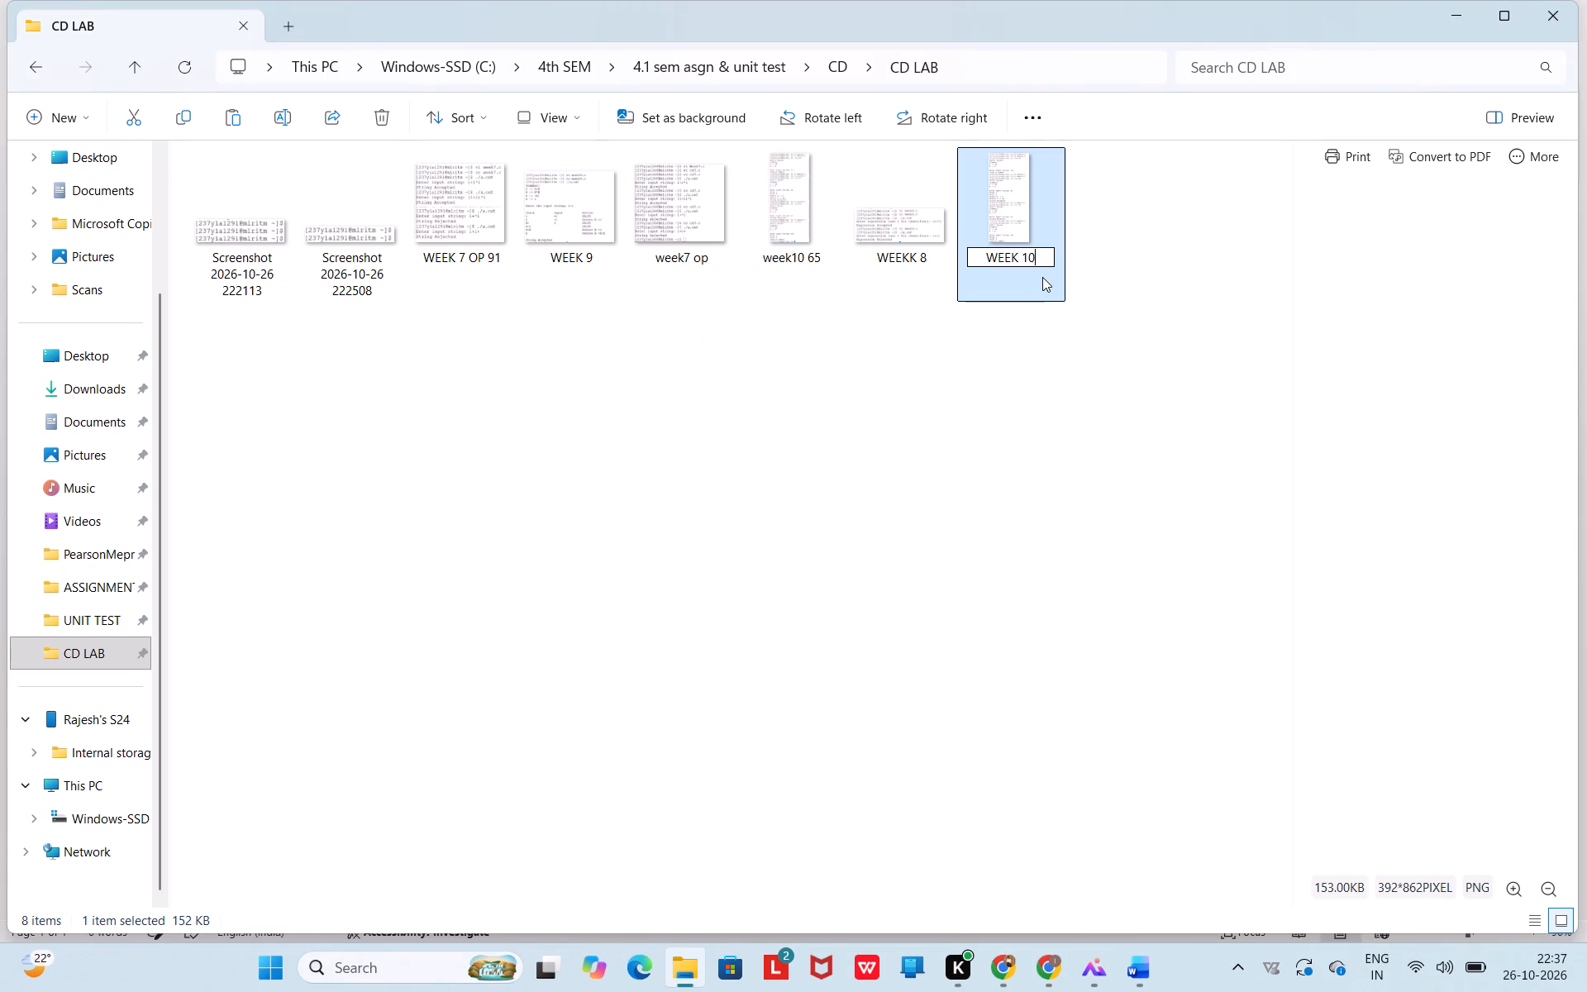
{"action": "left_click", "coordinate": [975, 436]}
Delete the original week10 65 picture from the CD LAB folder.
{"action": "left_click", "coordinate": [798, 236]}
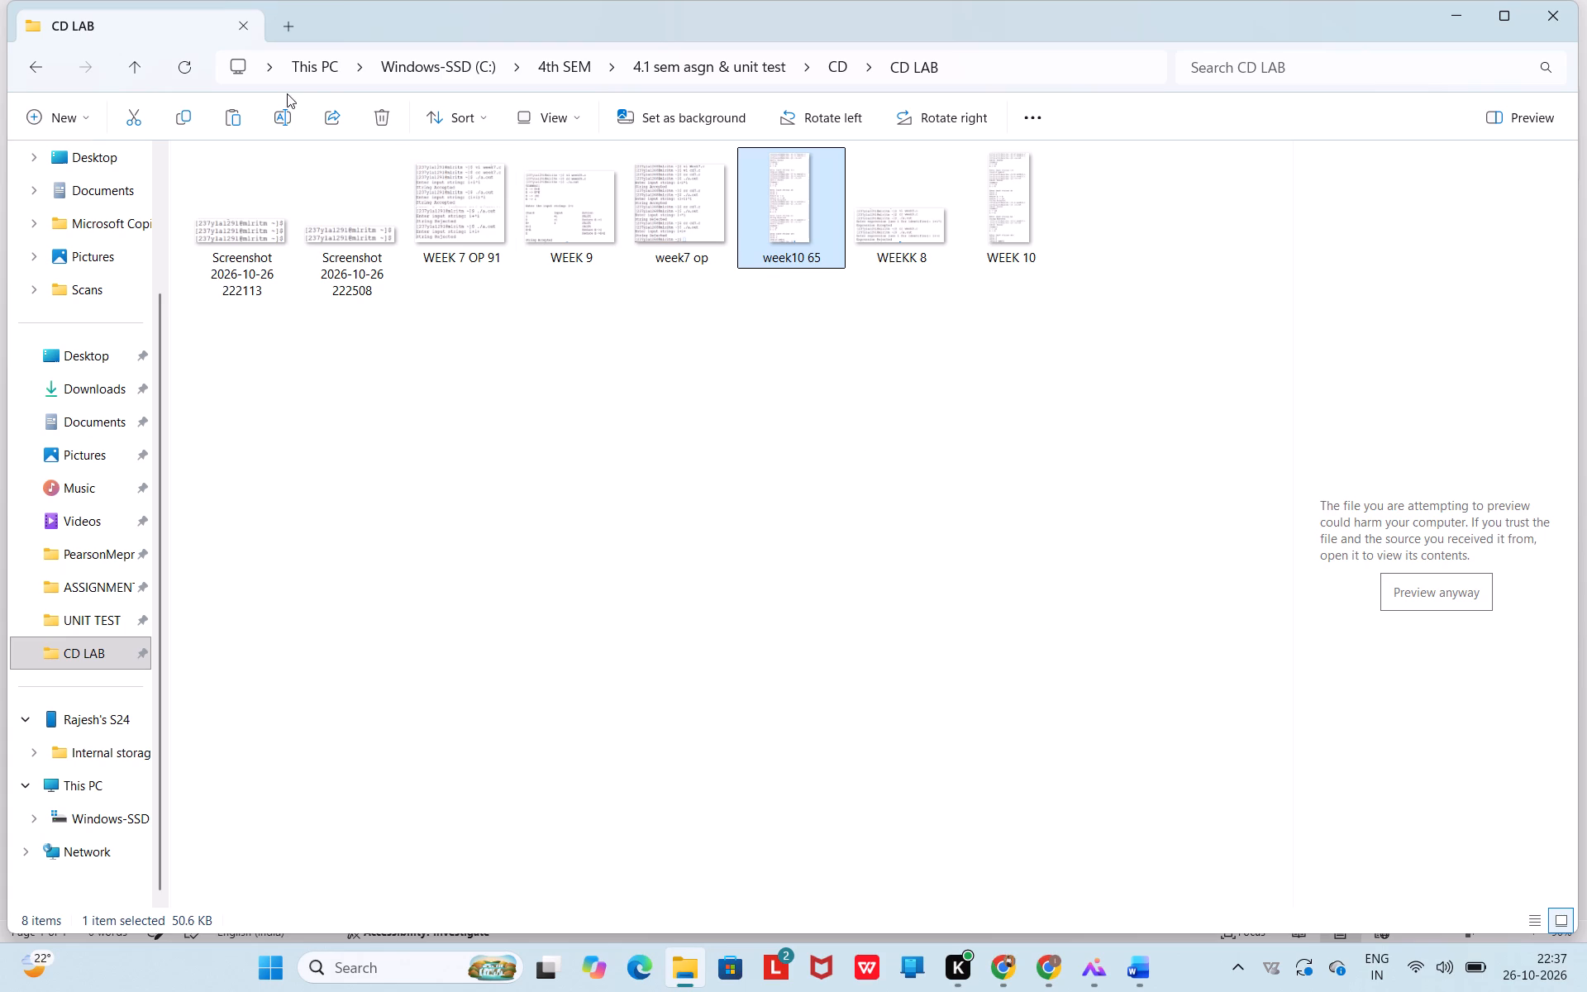
{"action": "left_click", "coordinate": [381, 122]}
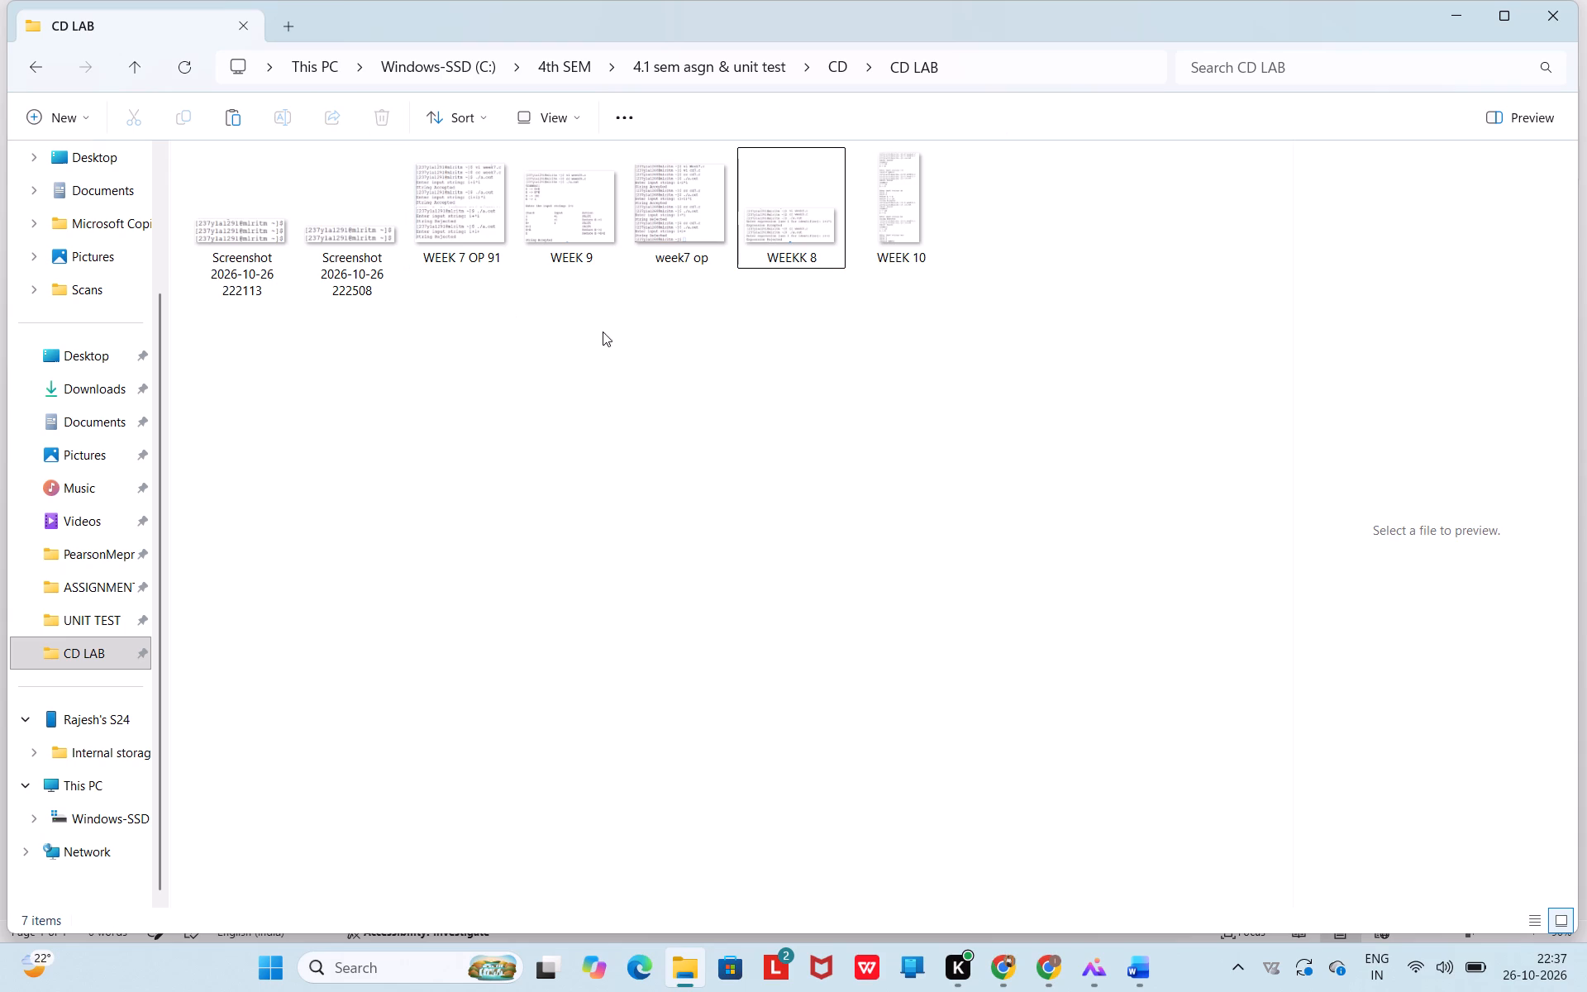
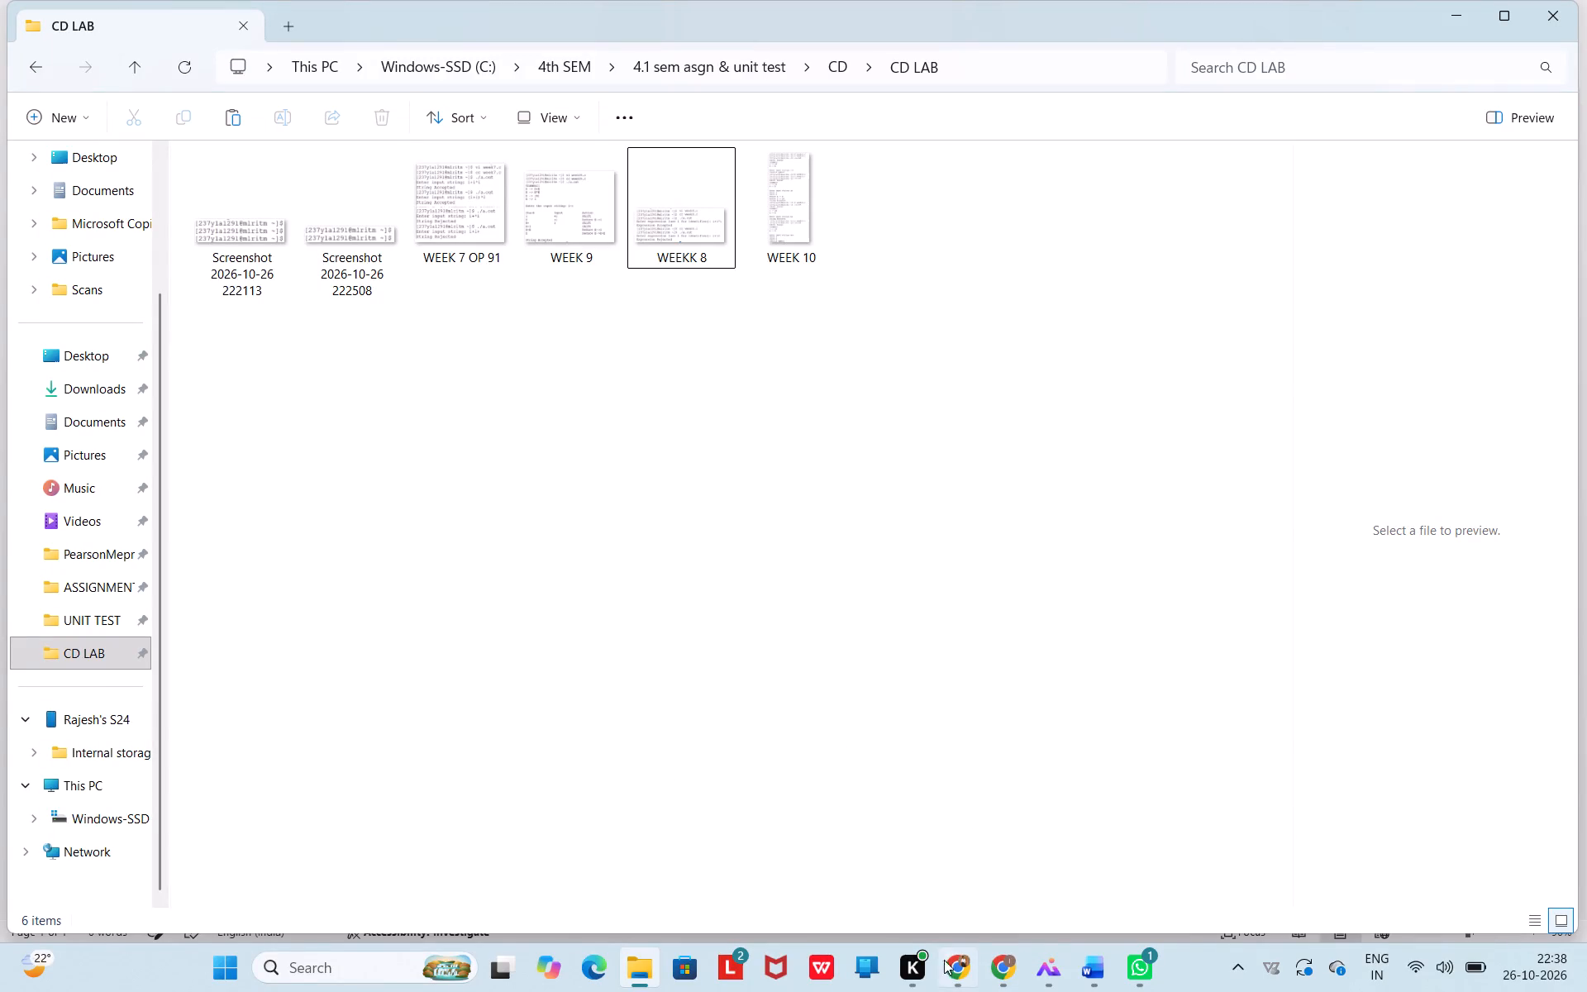
Switch to Word and undo all edits in Document1 until the page is blank, clearing the week 10 picture and overlays.
{"action": "left_click", "coordinate": [1099, 972]}
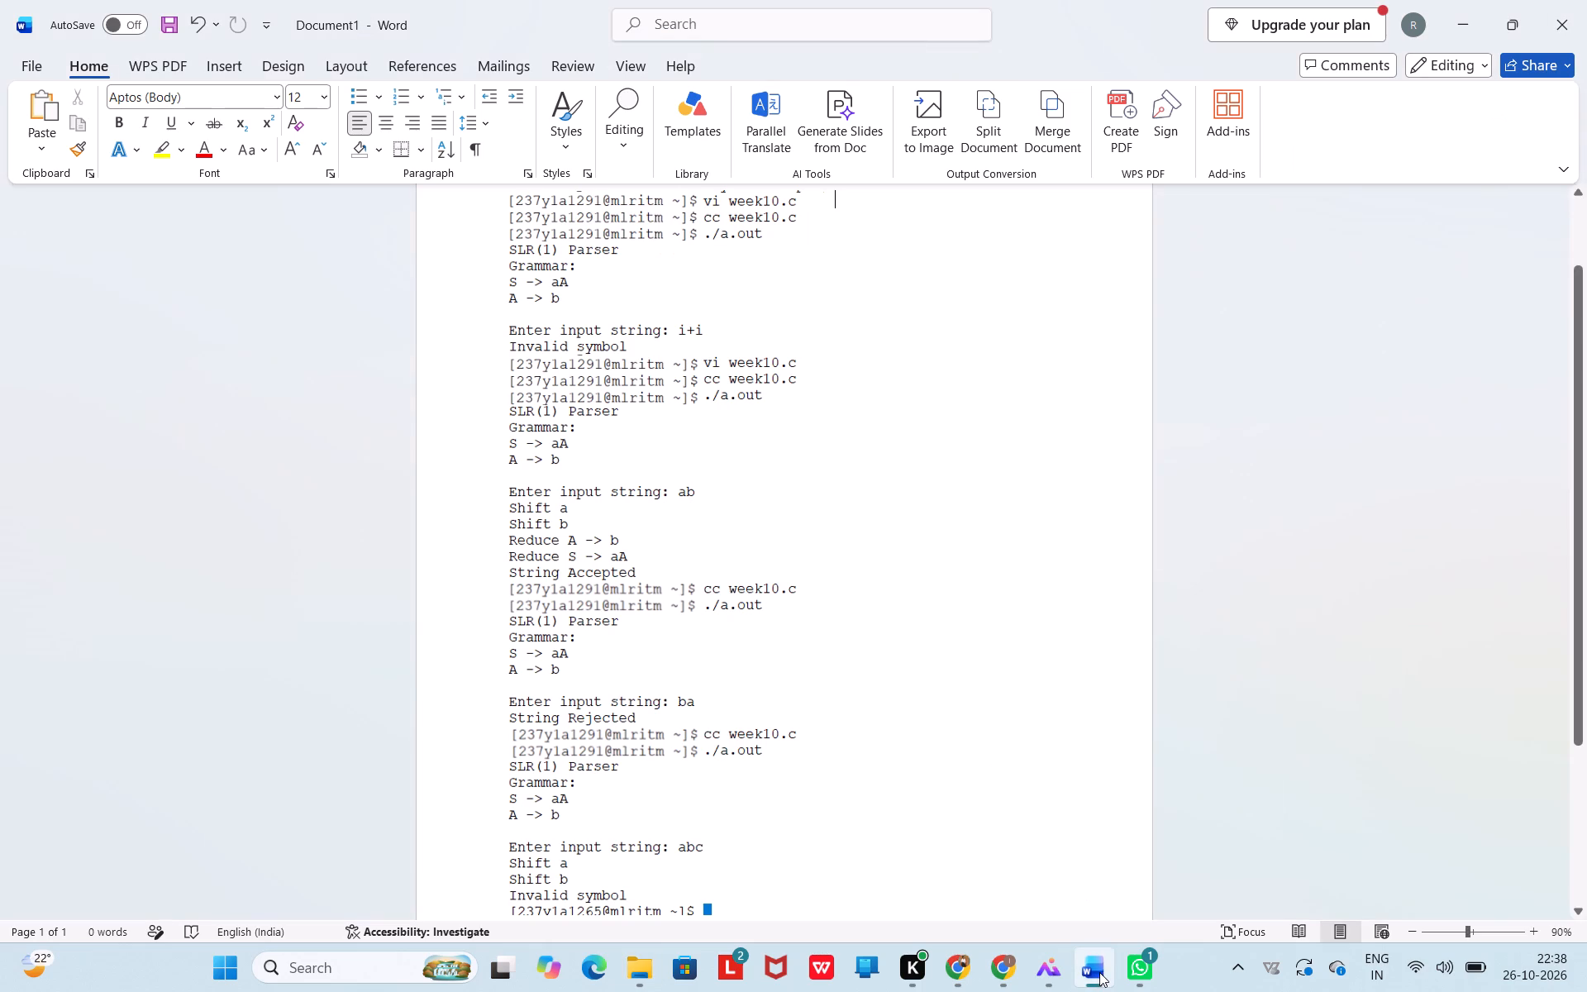
{"action": "left_click", "coordinate": [975, 783]}
{"action": "key", "text": "BackSpace"}
{"action": "key", "text": "BackSpace"}
{"action": "key", "text": "BackSpace"}
{"action": "key", "text": "BackSpace"}
{"action": "left_click", "coordinate": [192, 24]}
{"action": "left_click", "coordinate": [192, 24]}
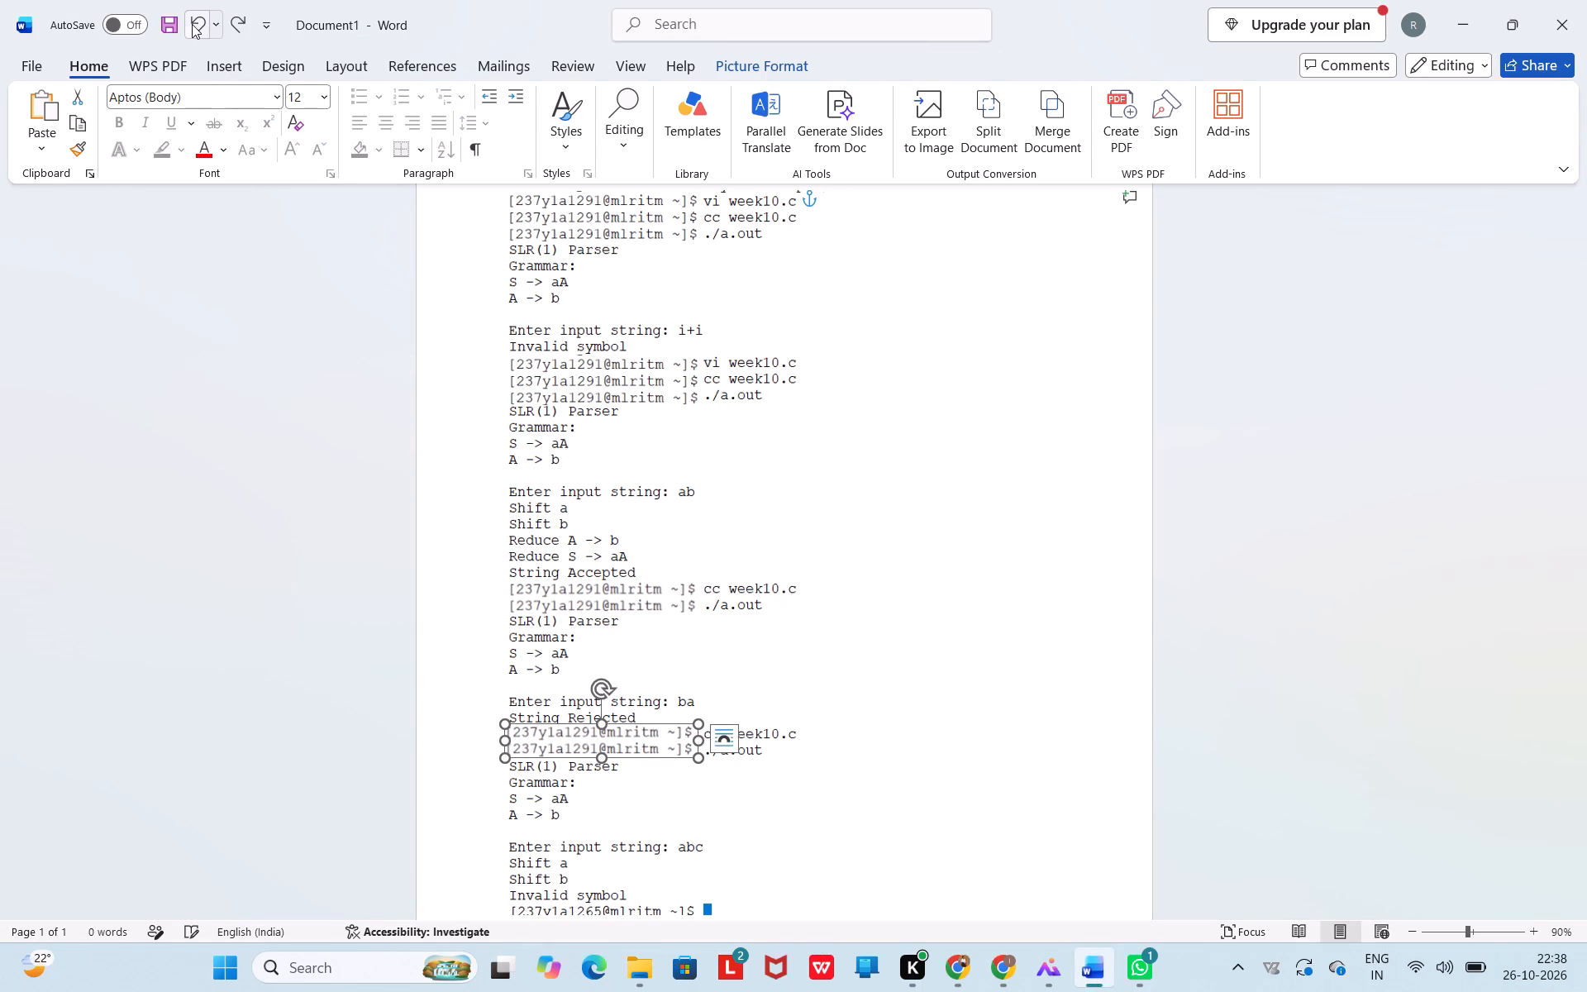
{"action": "triple_click", "coordinate": [192, 24]}
{"action": "triple_click", "coordinate": [192, 24]}
{"action": "triple_click", "coordinate": [192, 24]}
{"action": "triple_click", "coordinate": [192, 24]}
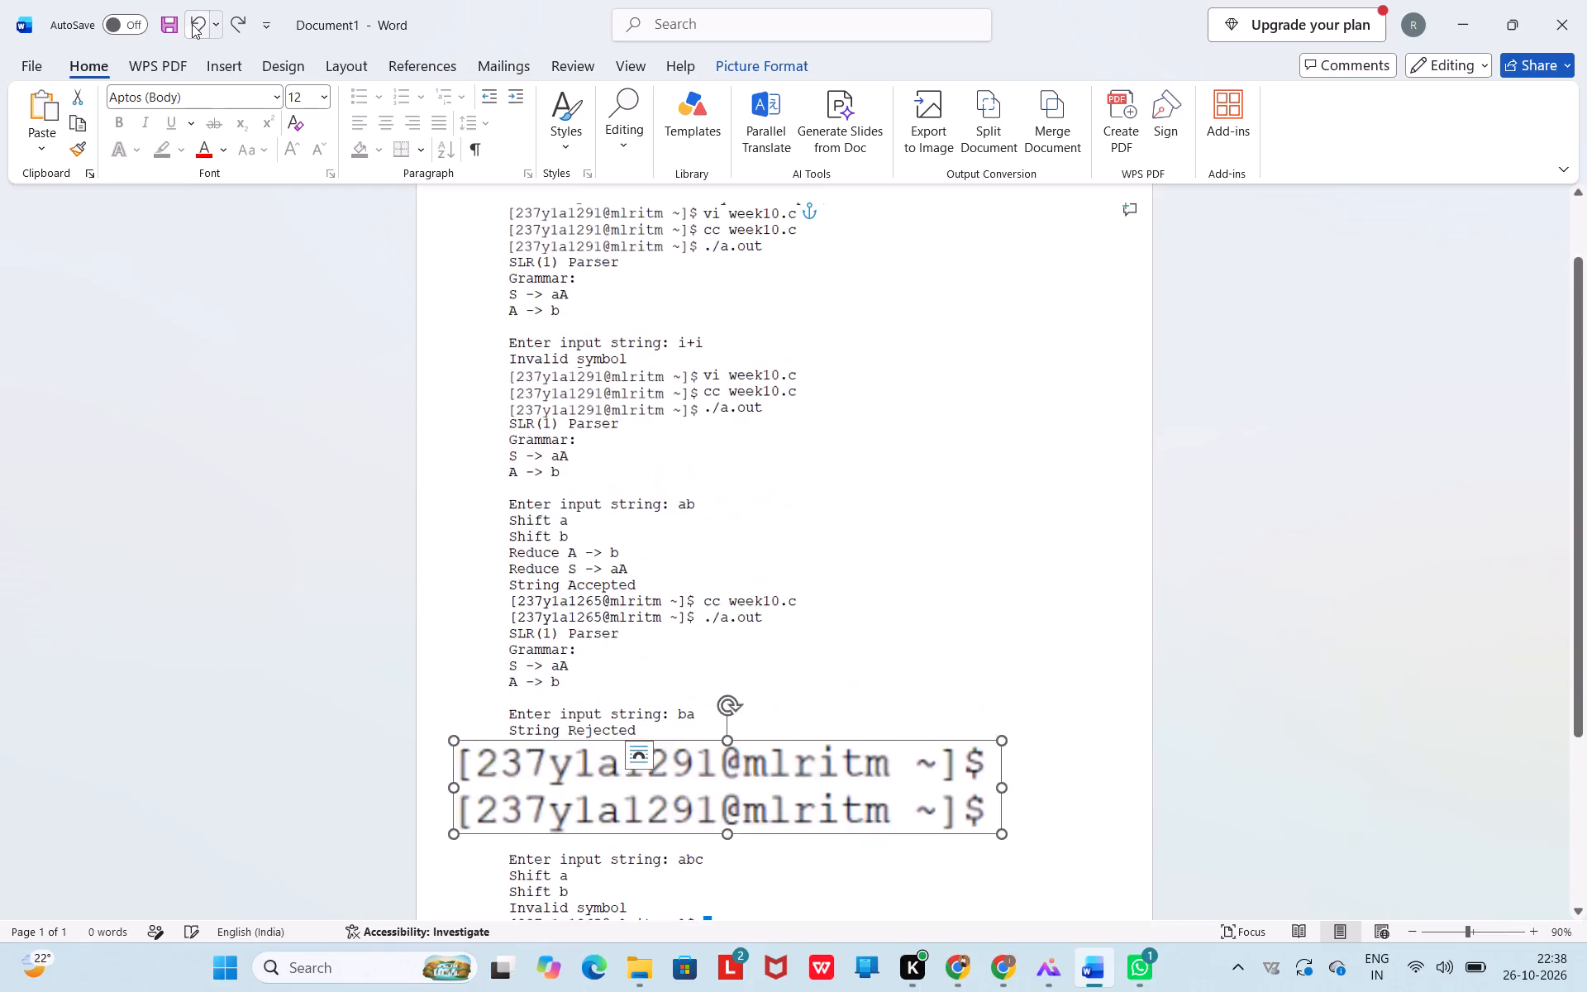
{"action": "triple_click", "coordinate": [192, 24]}
{"action": "triple_click", "coordinate": [192, 24]}
{"action": "triple_click", "coordinate": [192, 24]}
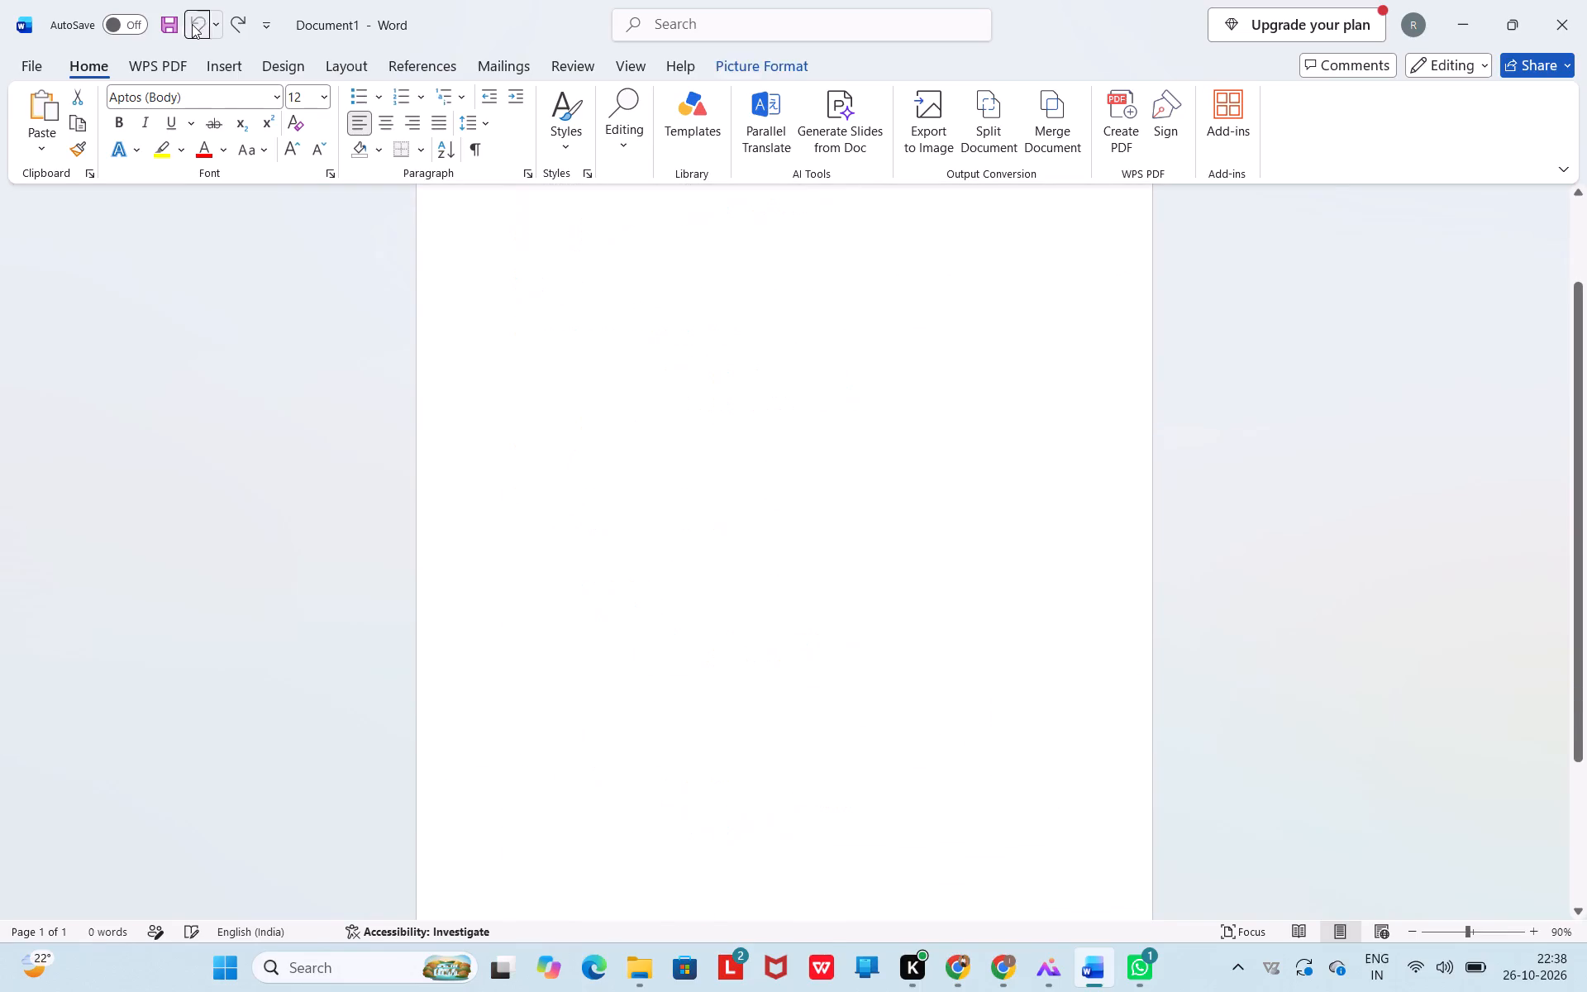
{"action": "triple_click", "coordinate": [192, 24]}
{"action": "left_click", "coordinate": [192, 24]}
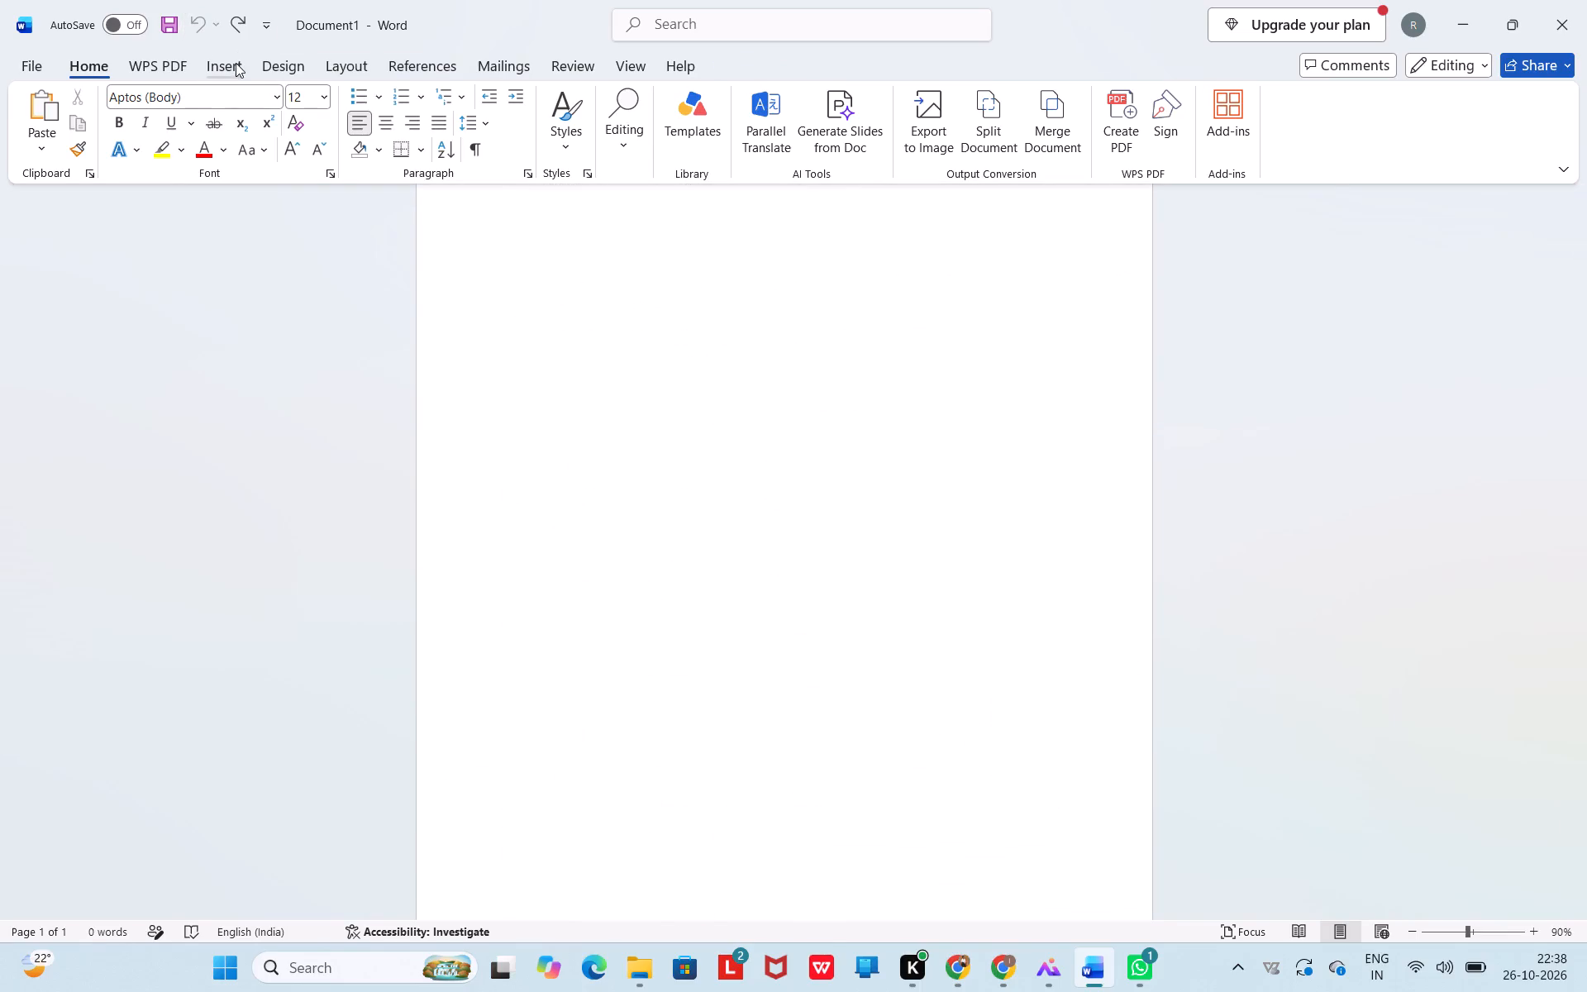
Insert the WEEK 7 OP 91 picture from the CD LAB folder into the blank document.
{"action": "left_click", "coordinate": [235, 65]}
{"action": "left_click", "coordinate": [237, 109]}
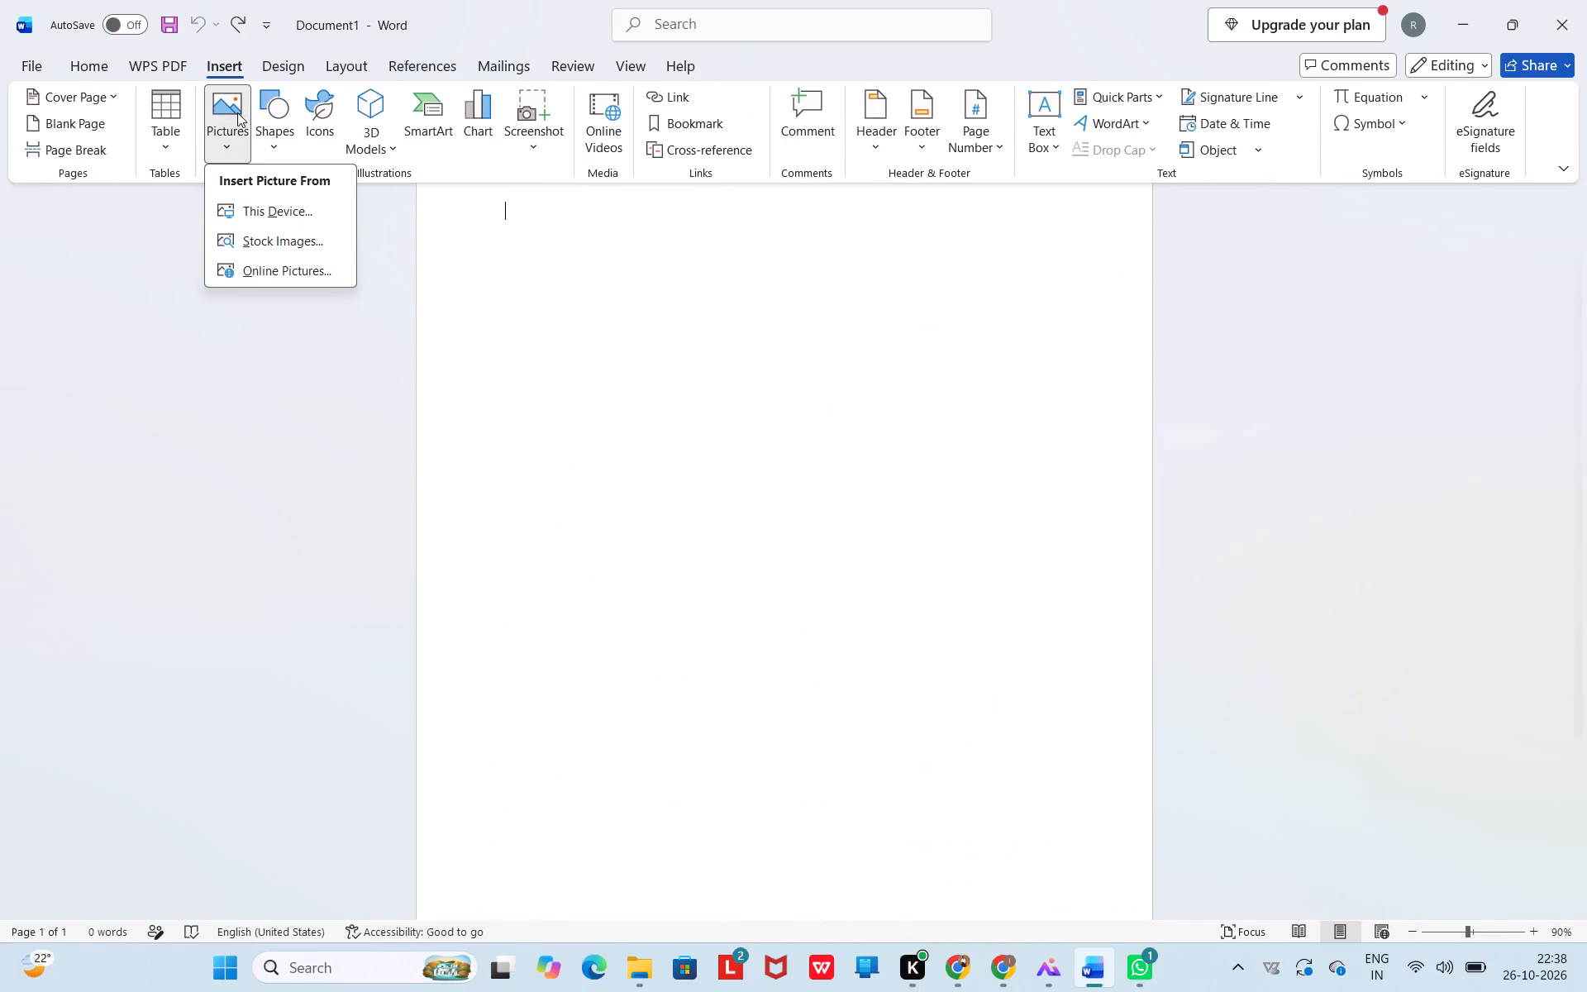
{"action": "left_click", "coordinate": [274, 214]}
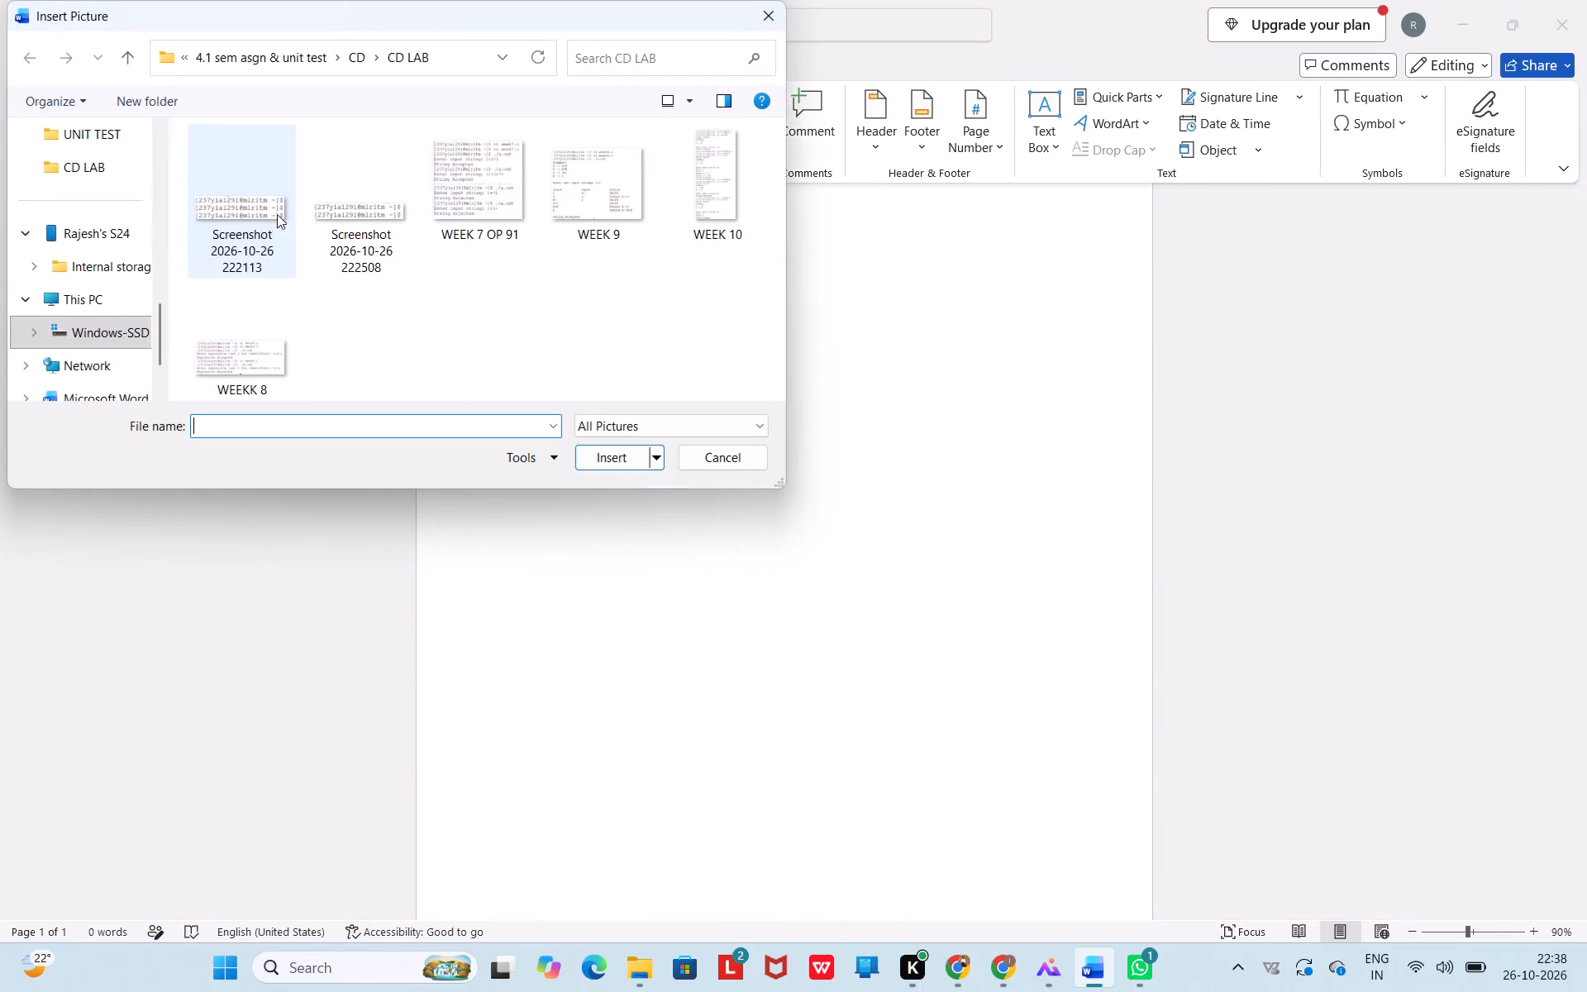
{"action": "left_click", "coordinate": [454, 223]}
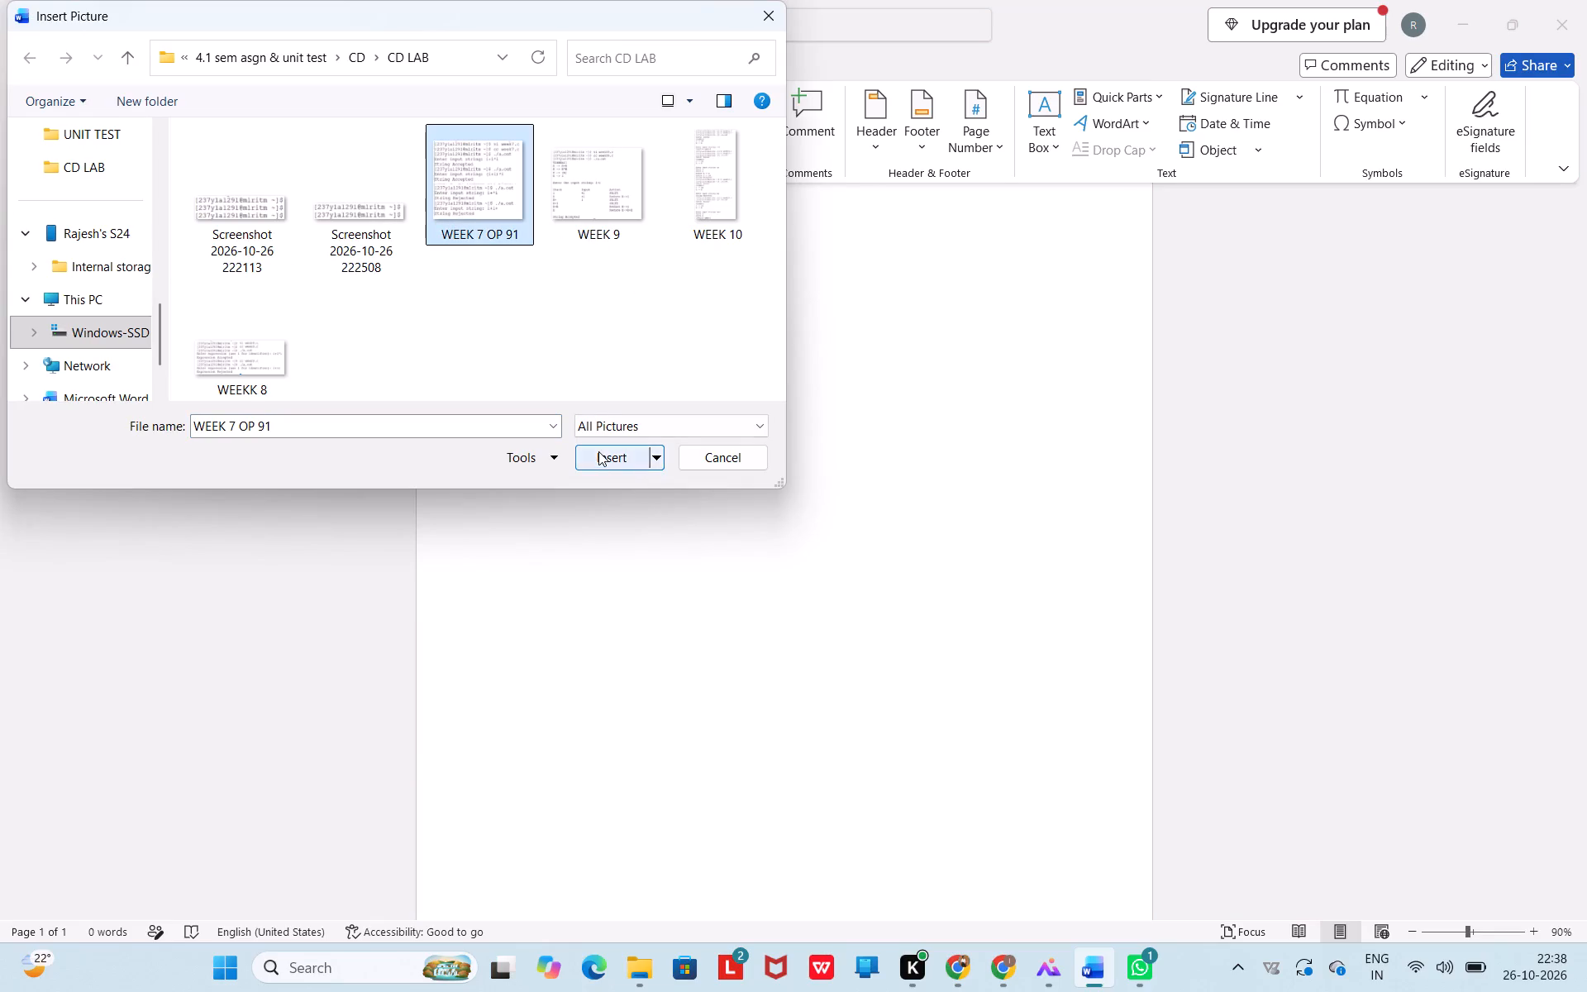
{"action": "left_click", "coordinate": [598, 451]}
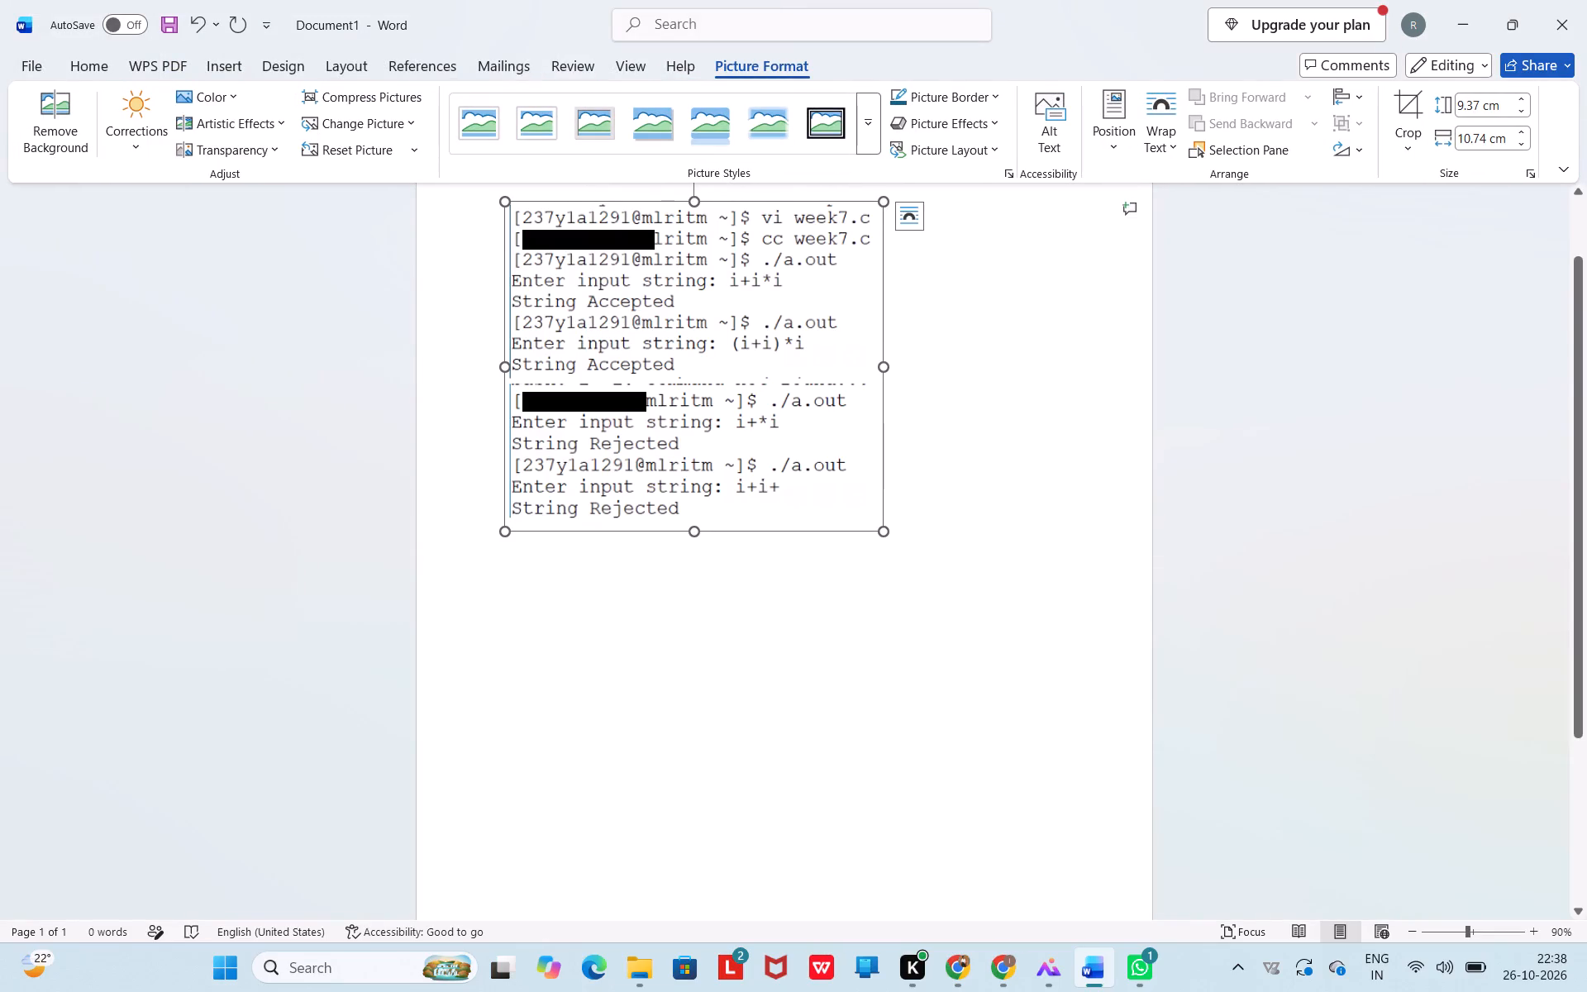
Insert the WEEKK 8 picture from the CD LAB folder into the document.
{"action": "double_click", "coordinate": [517, 567]}
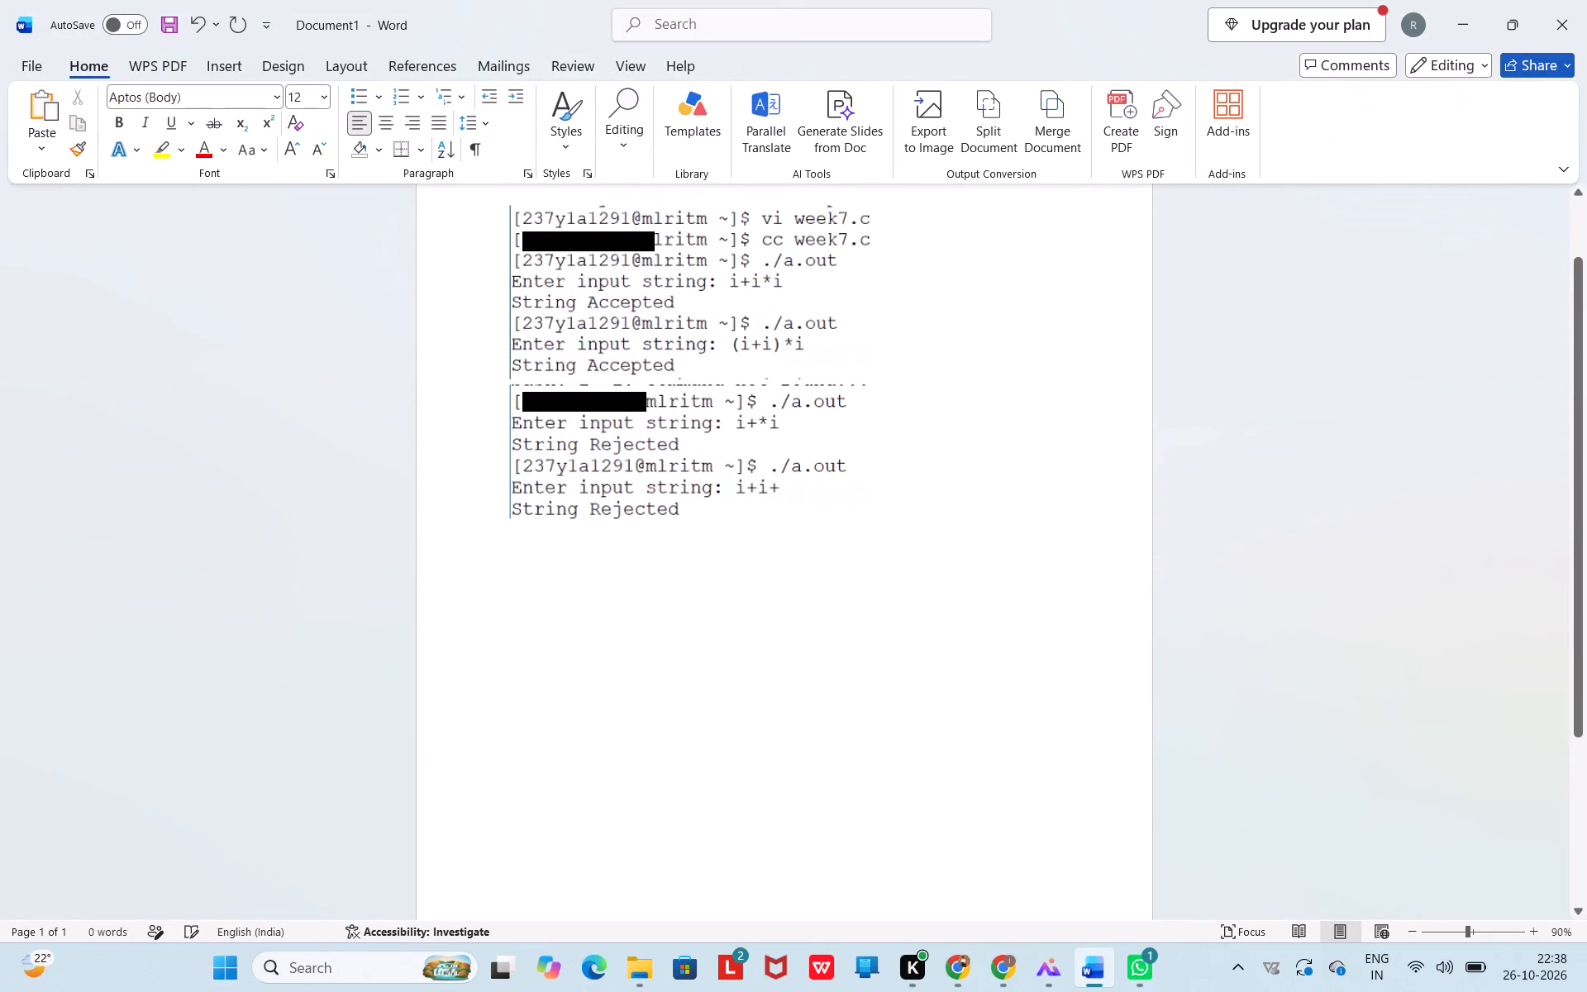
{"action": "left_click", "coordinate": [217, 70]}
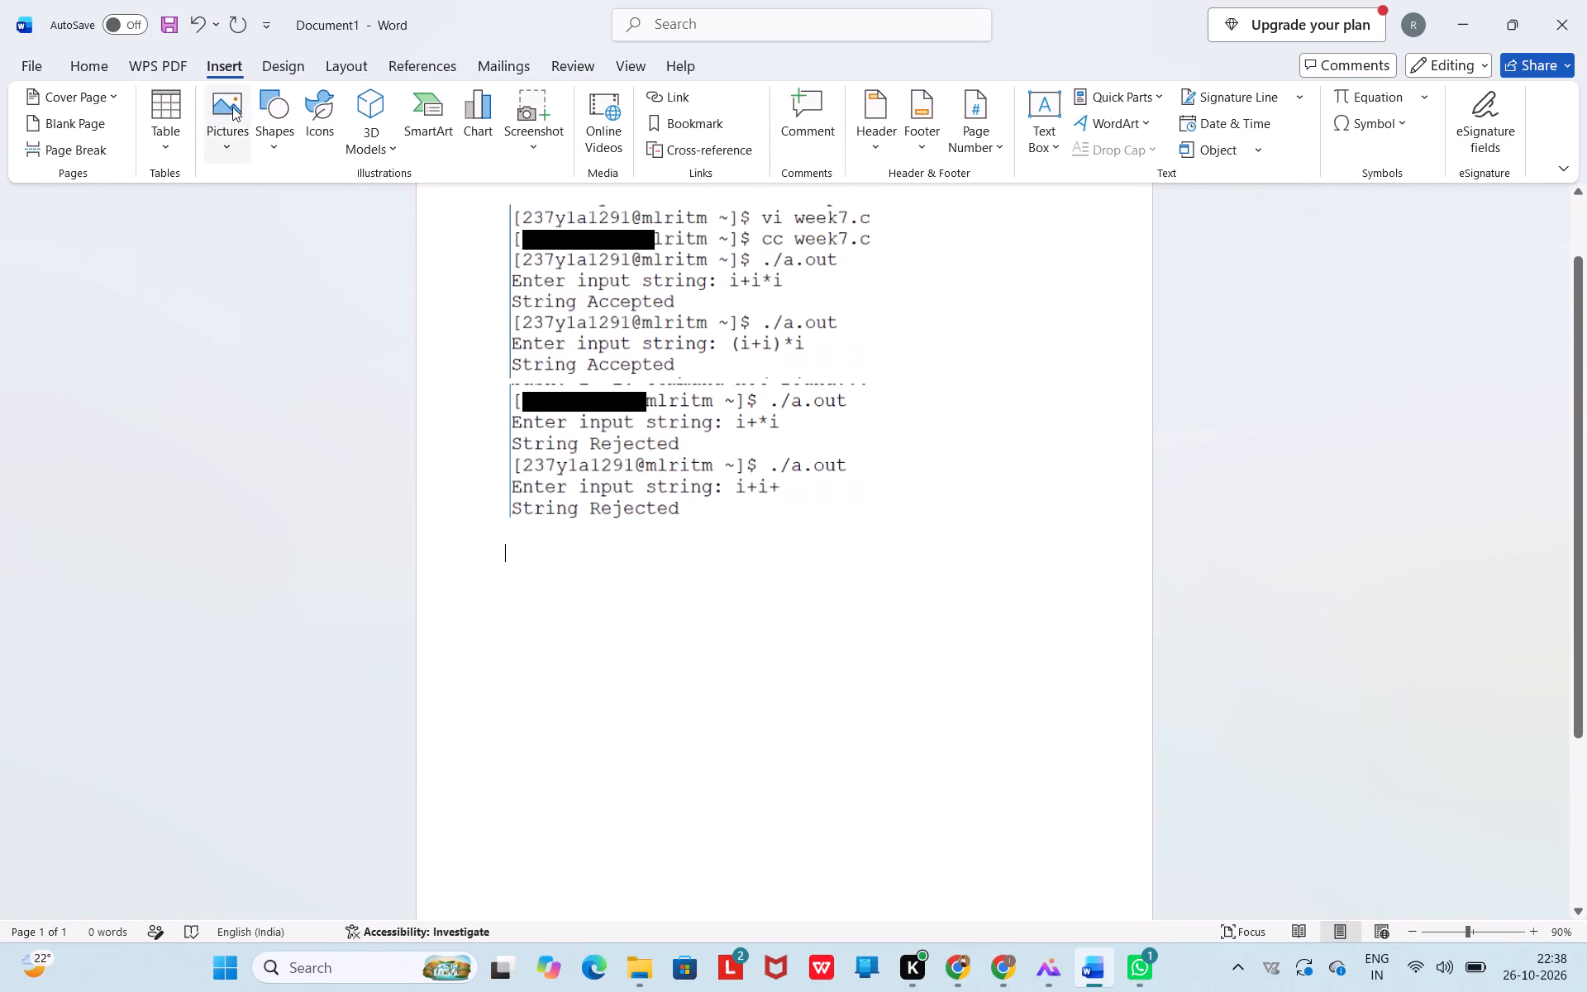
{"action": "left_click", "coordinate": [228, 107]}
{"action": "left_click", "coordinate": [276, 203]}
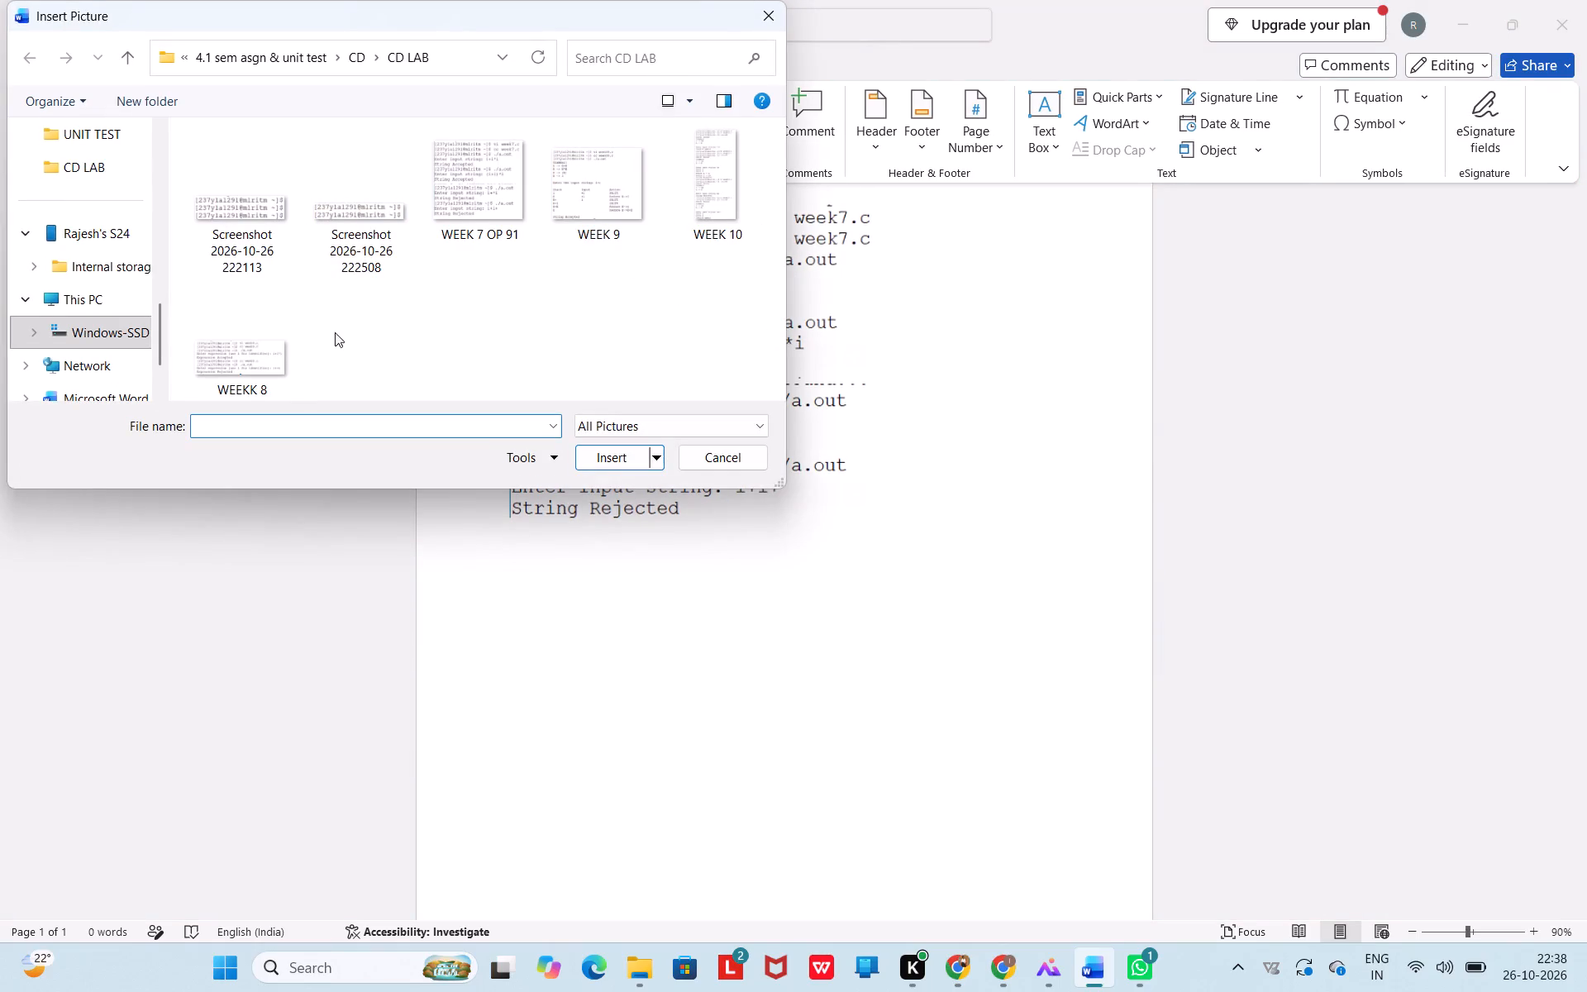
{"action": "left_click", "coordinate": [281, 351]}
{"action": "left_click", "coordinate": [623, 459]}
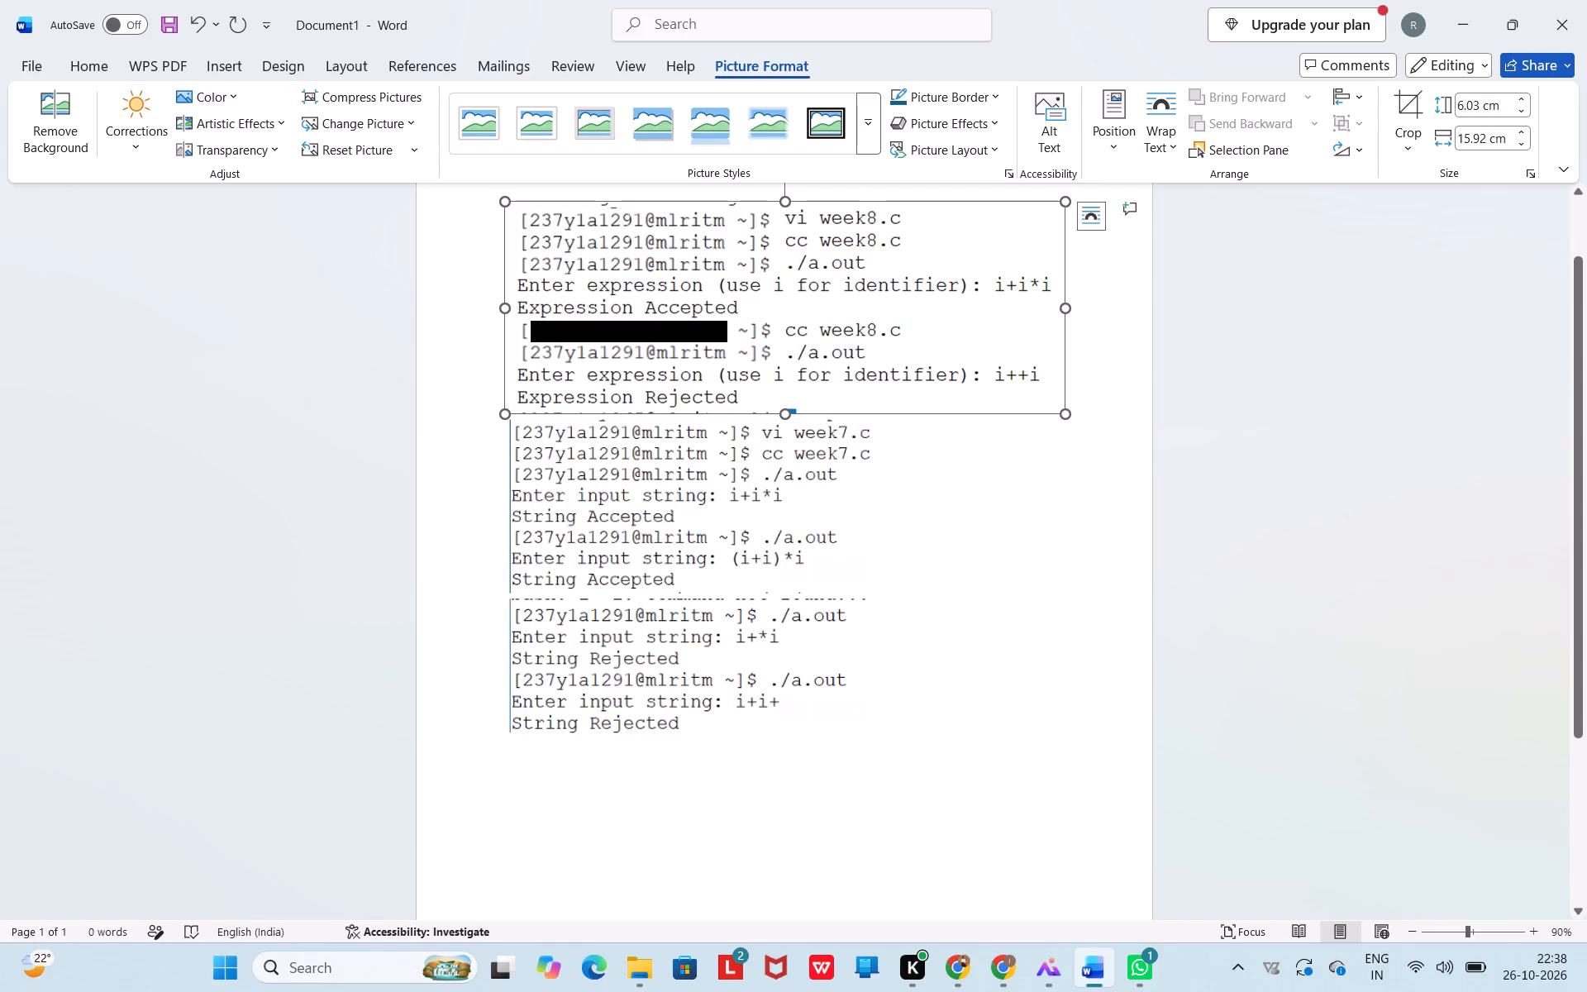
Move the week 7 picture above the week 8 picture so the outputs are in week order.
{"action": "left_click", "coordinate": [590, 802]}
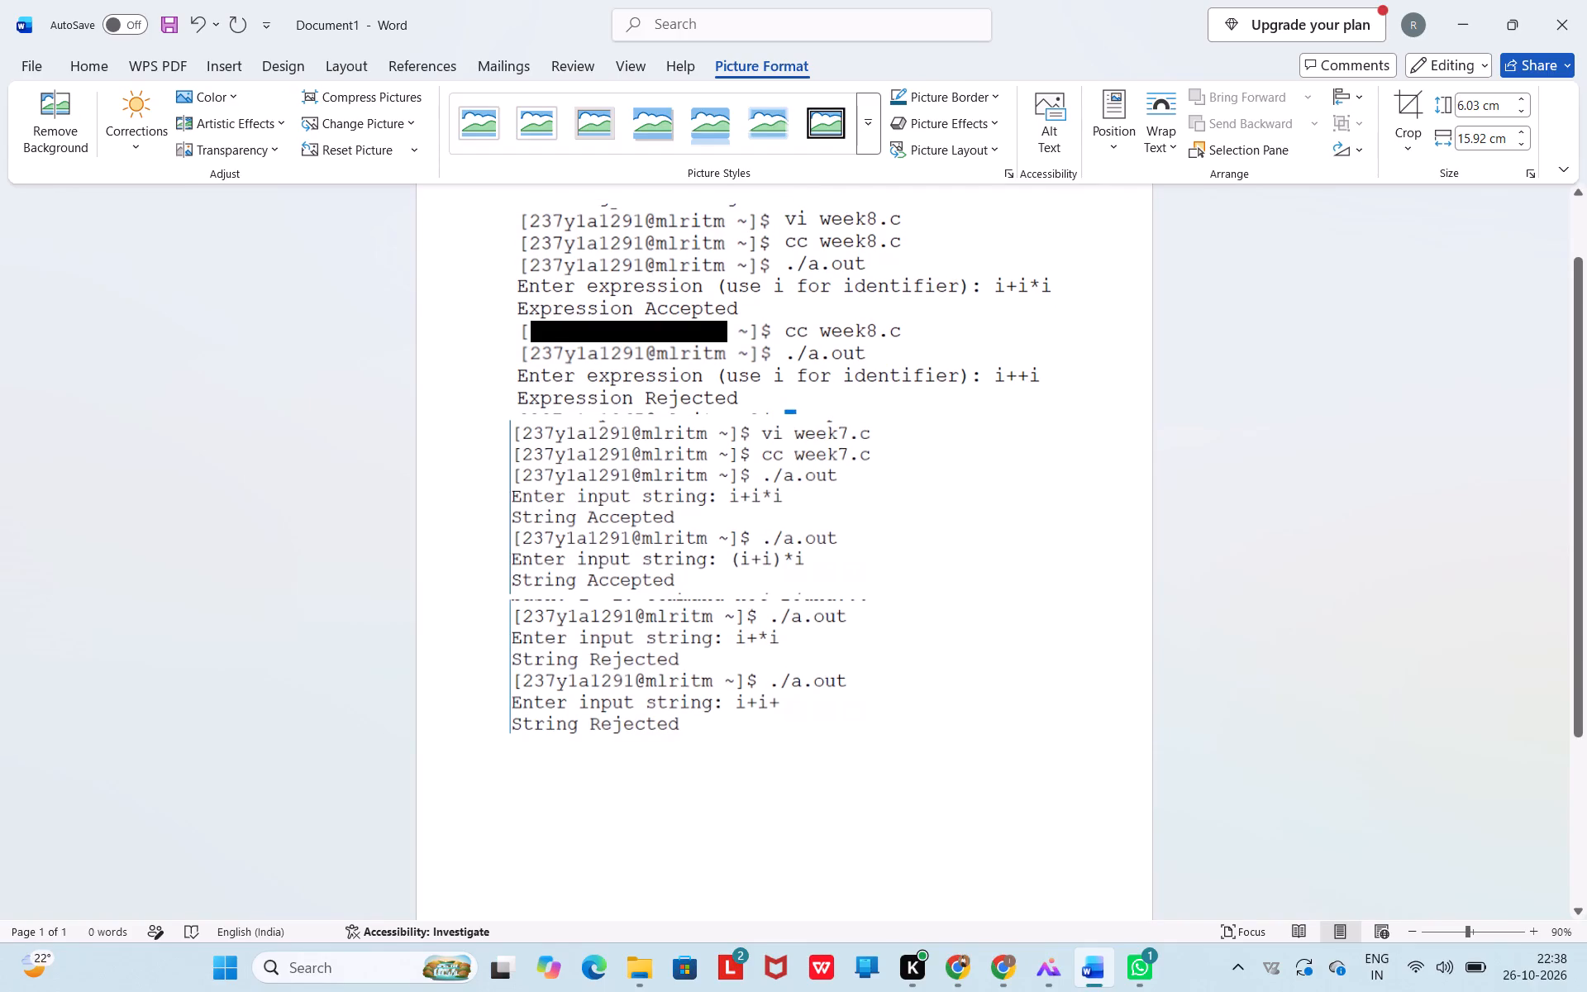
{"action": "left_click_drag", "start_coordinate": [763, 598], "coordinate": [753, 303]}
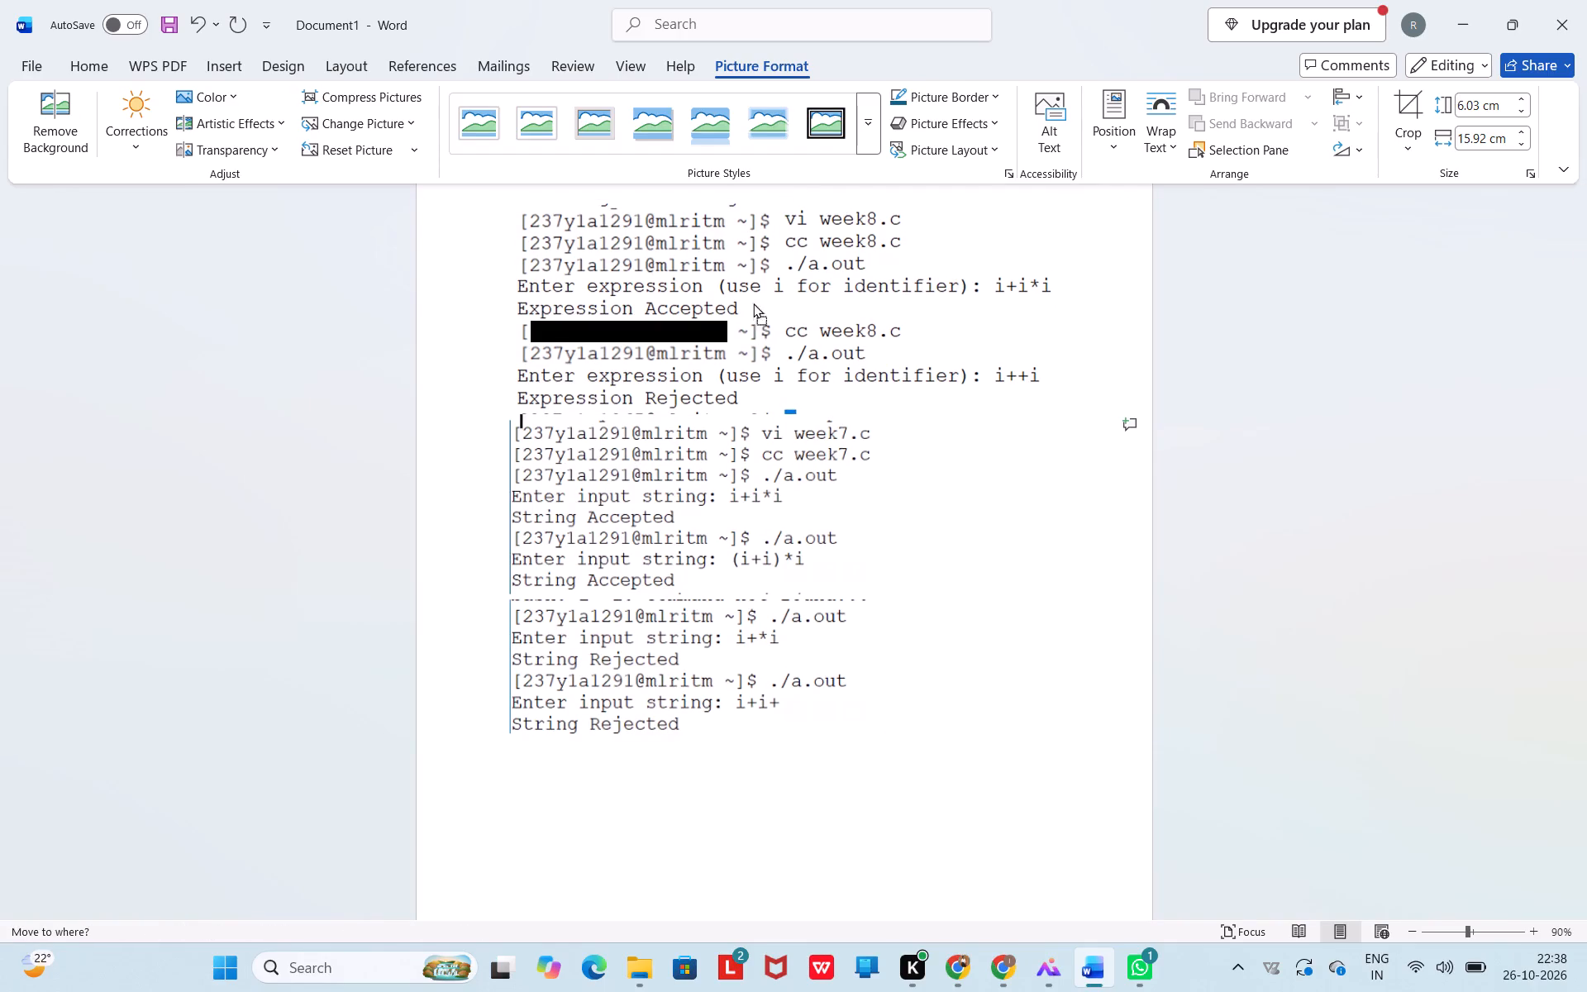
{"action": "left_click_drag", "start_coordinate": [753, 303], "coordinate": [752, 300]}
{"action": "left_click_drag", "start_coordinate": [752, 300], "coordinate": [93, 39]}
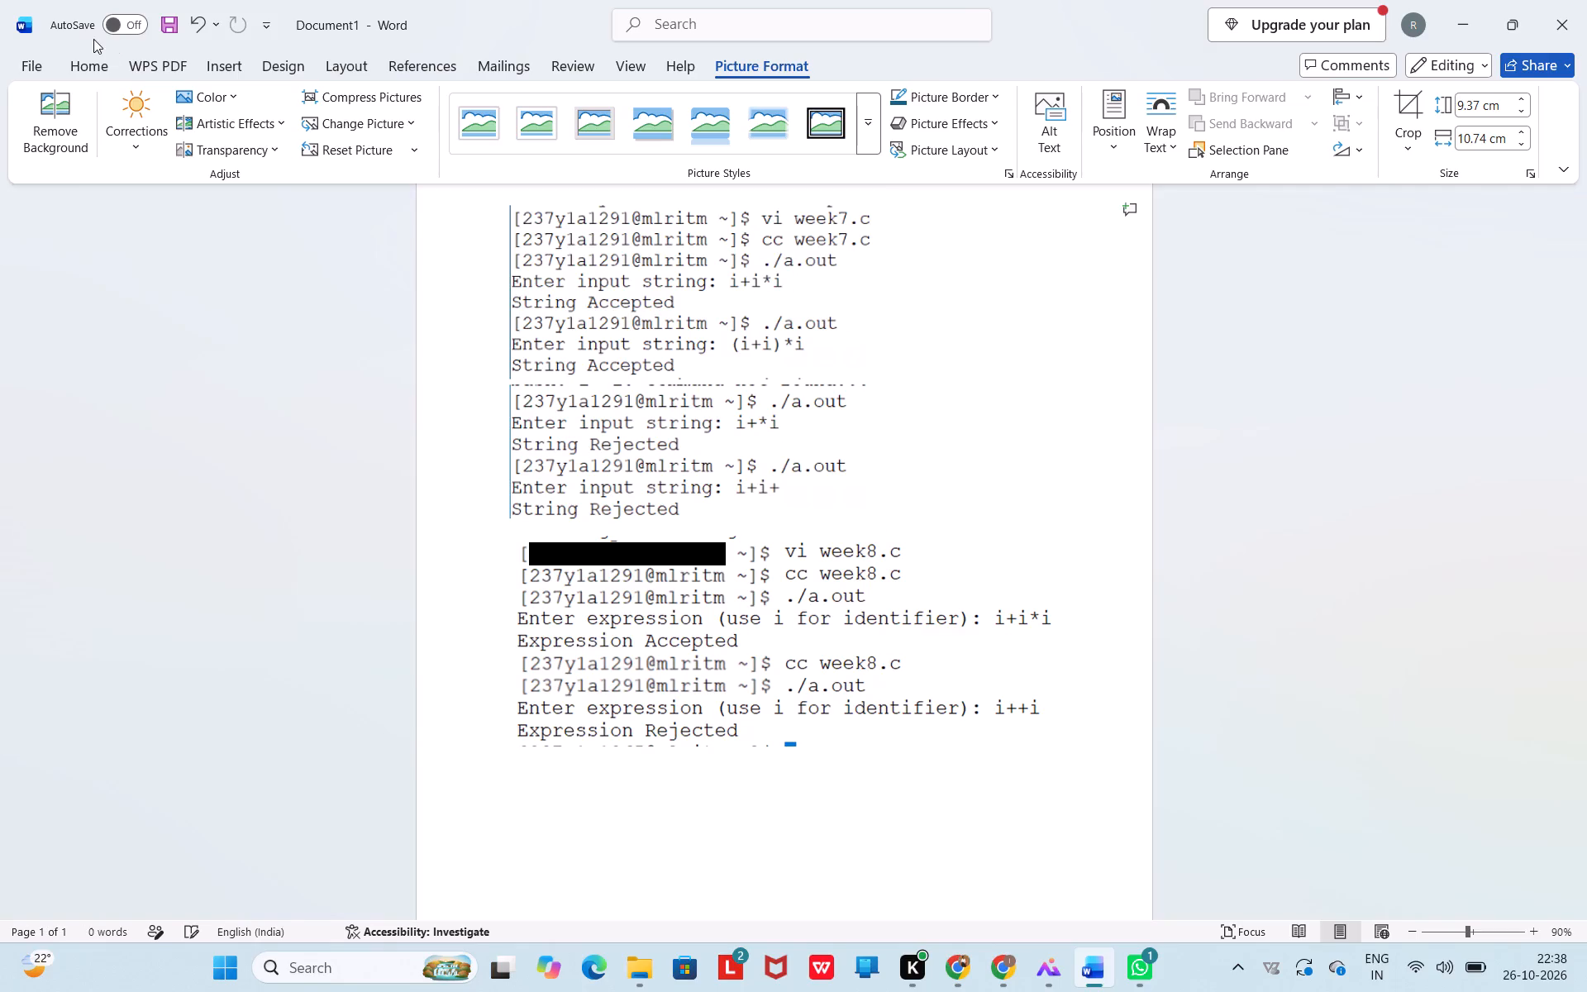
Set the week 7 picture's layout to Square text wrapping.
{"action": "left_click", "coordinate": [915, 226]}
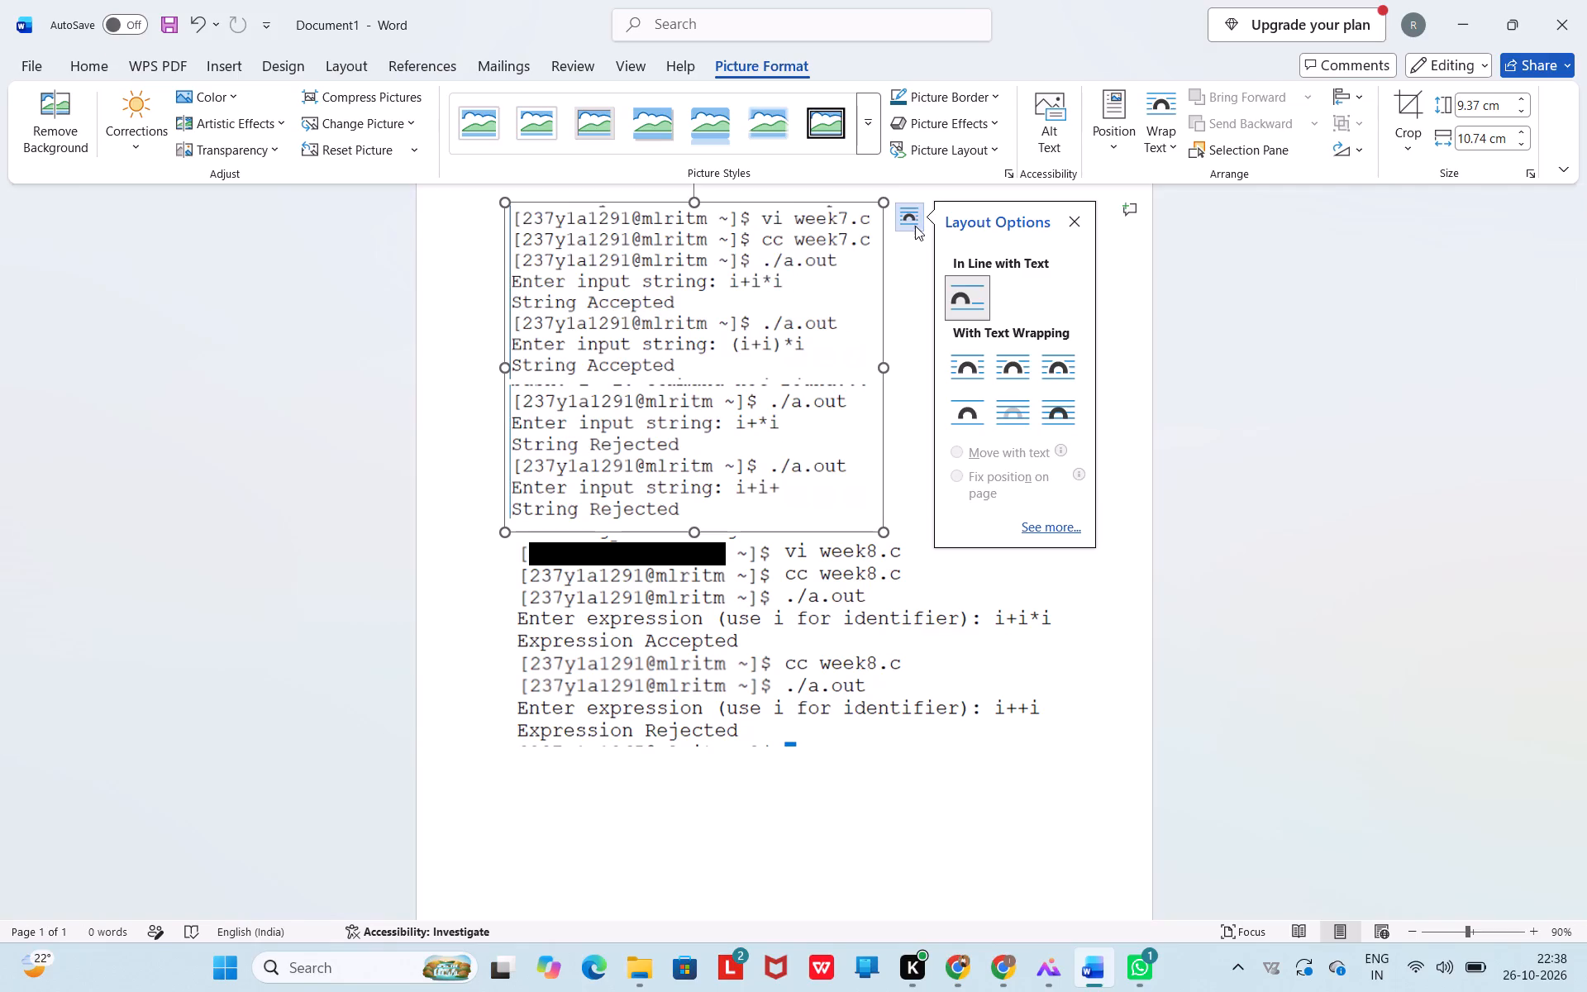
{"action": "left_click", "coordinate": [971, 360]}
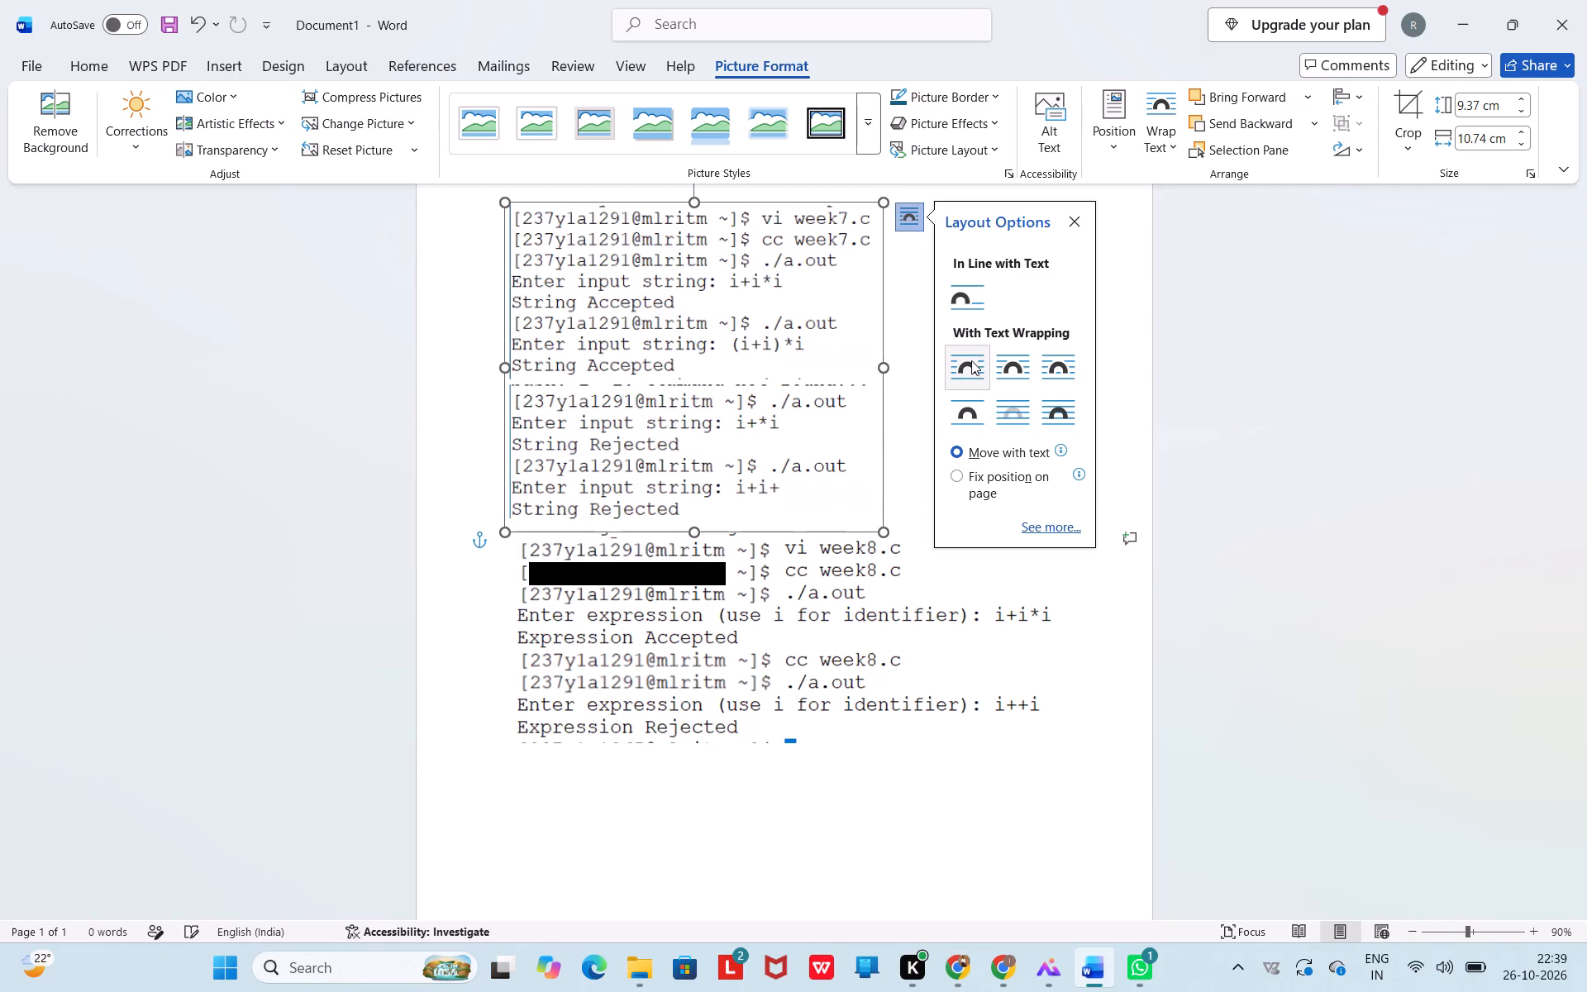
Place the insertion point below the week 8 picture and insert the WEEK 9 picture from the CD LAB folder.
{"action": "left_click", "coordinate": [747, 775]}
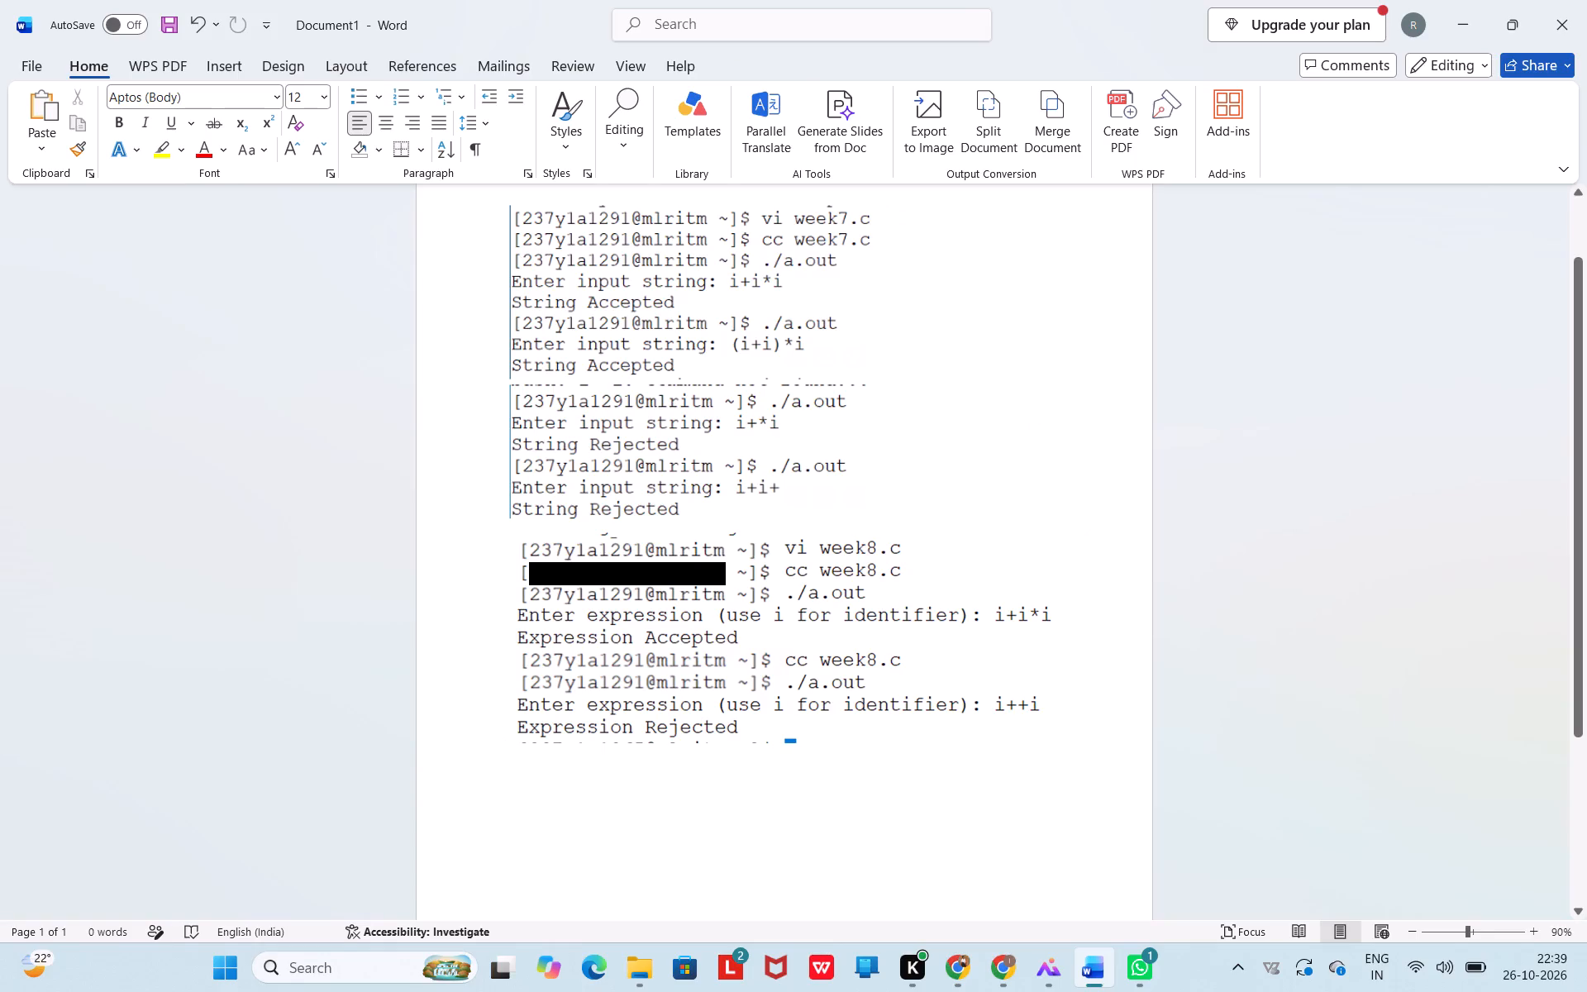
{"action": "double_click", "coordinate": [536, 827]}
{"action": "left_click", "coordinate": [236, 63]}
{"action": "left_click", "coordinate": [230, 123]}
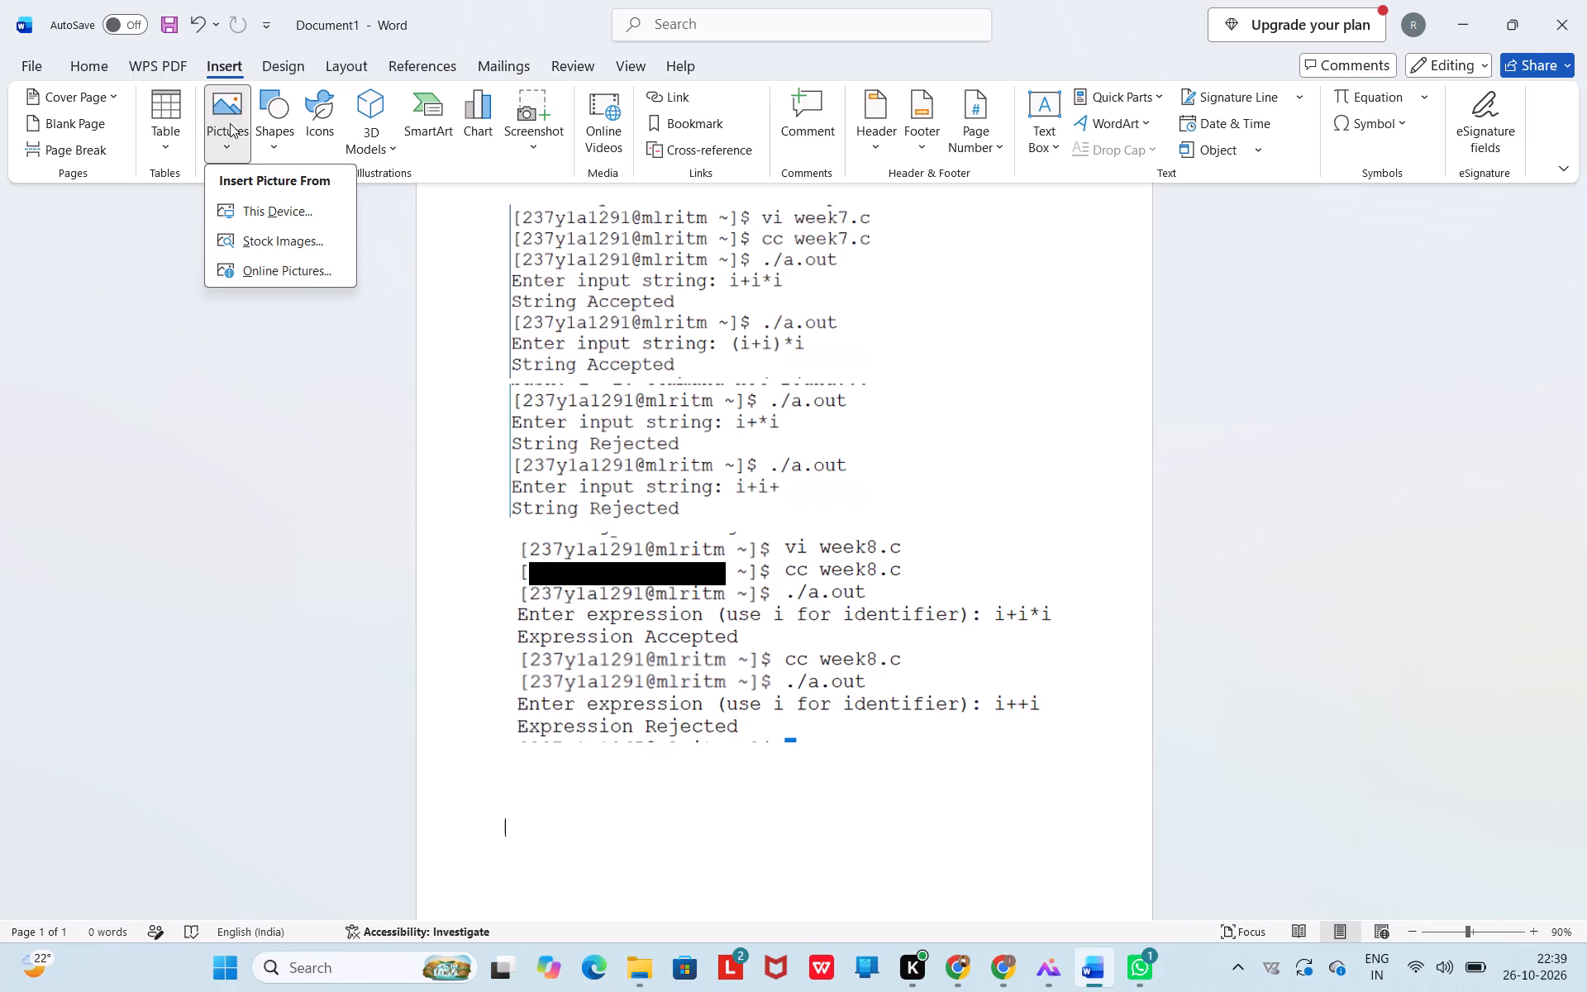
{"action": "left_click", "coordinate": [257, 205]}
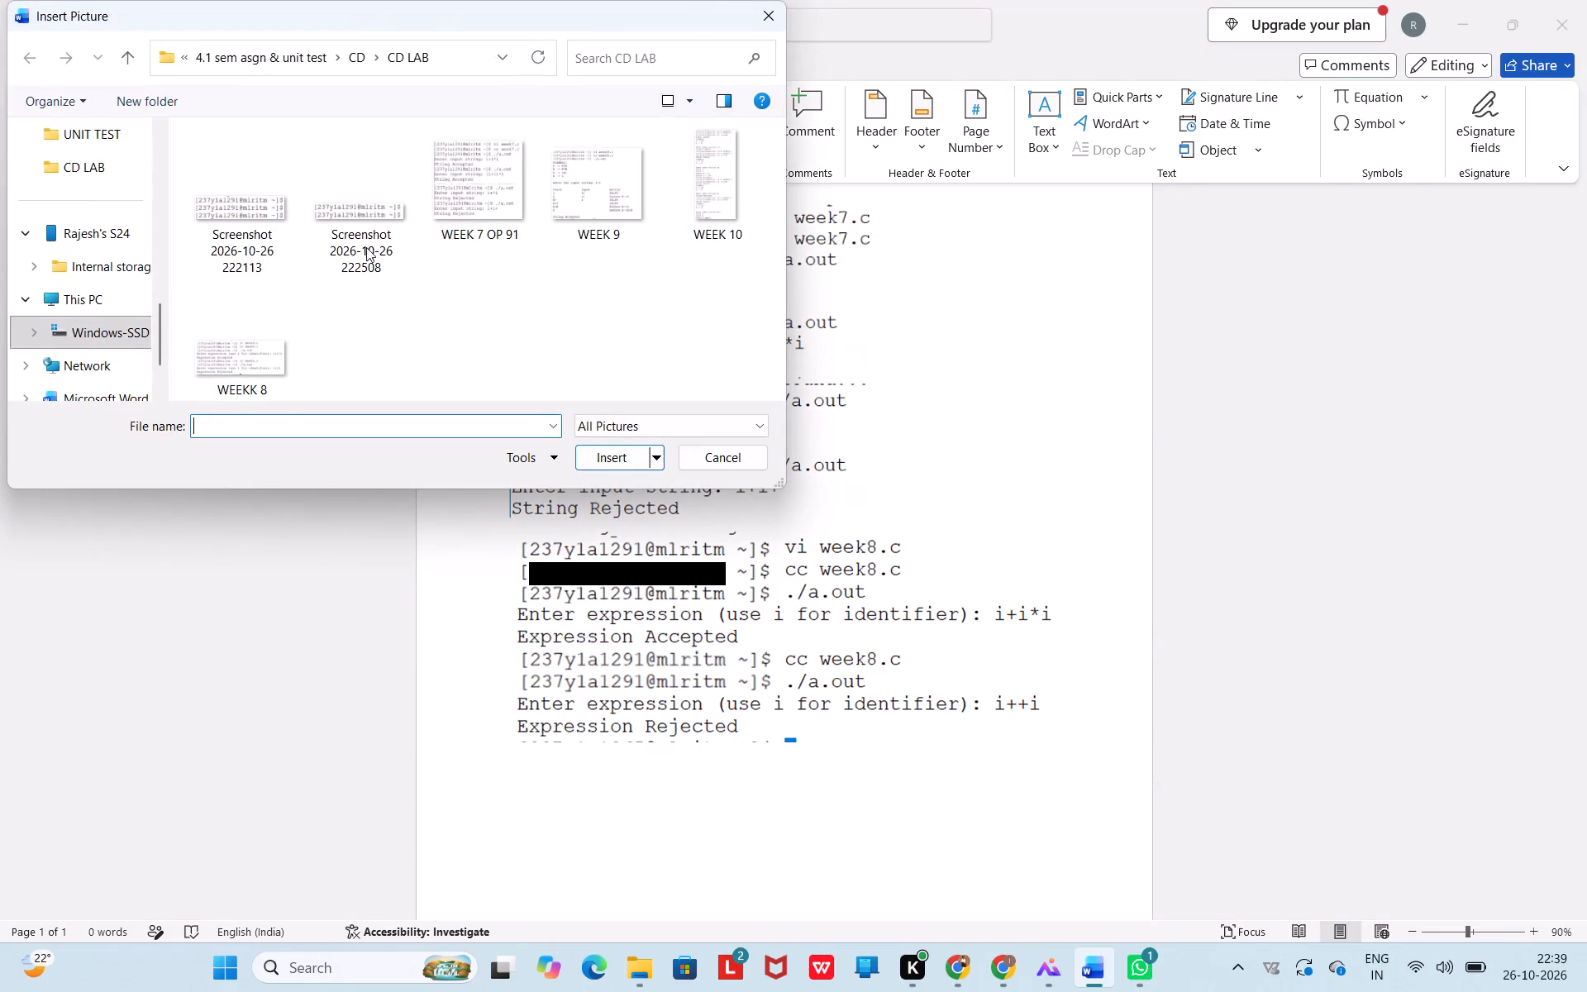
{"action": "left_click", "coordinate": [620, 212]}
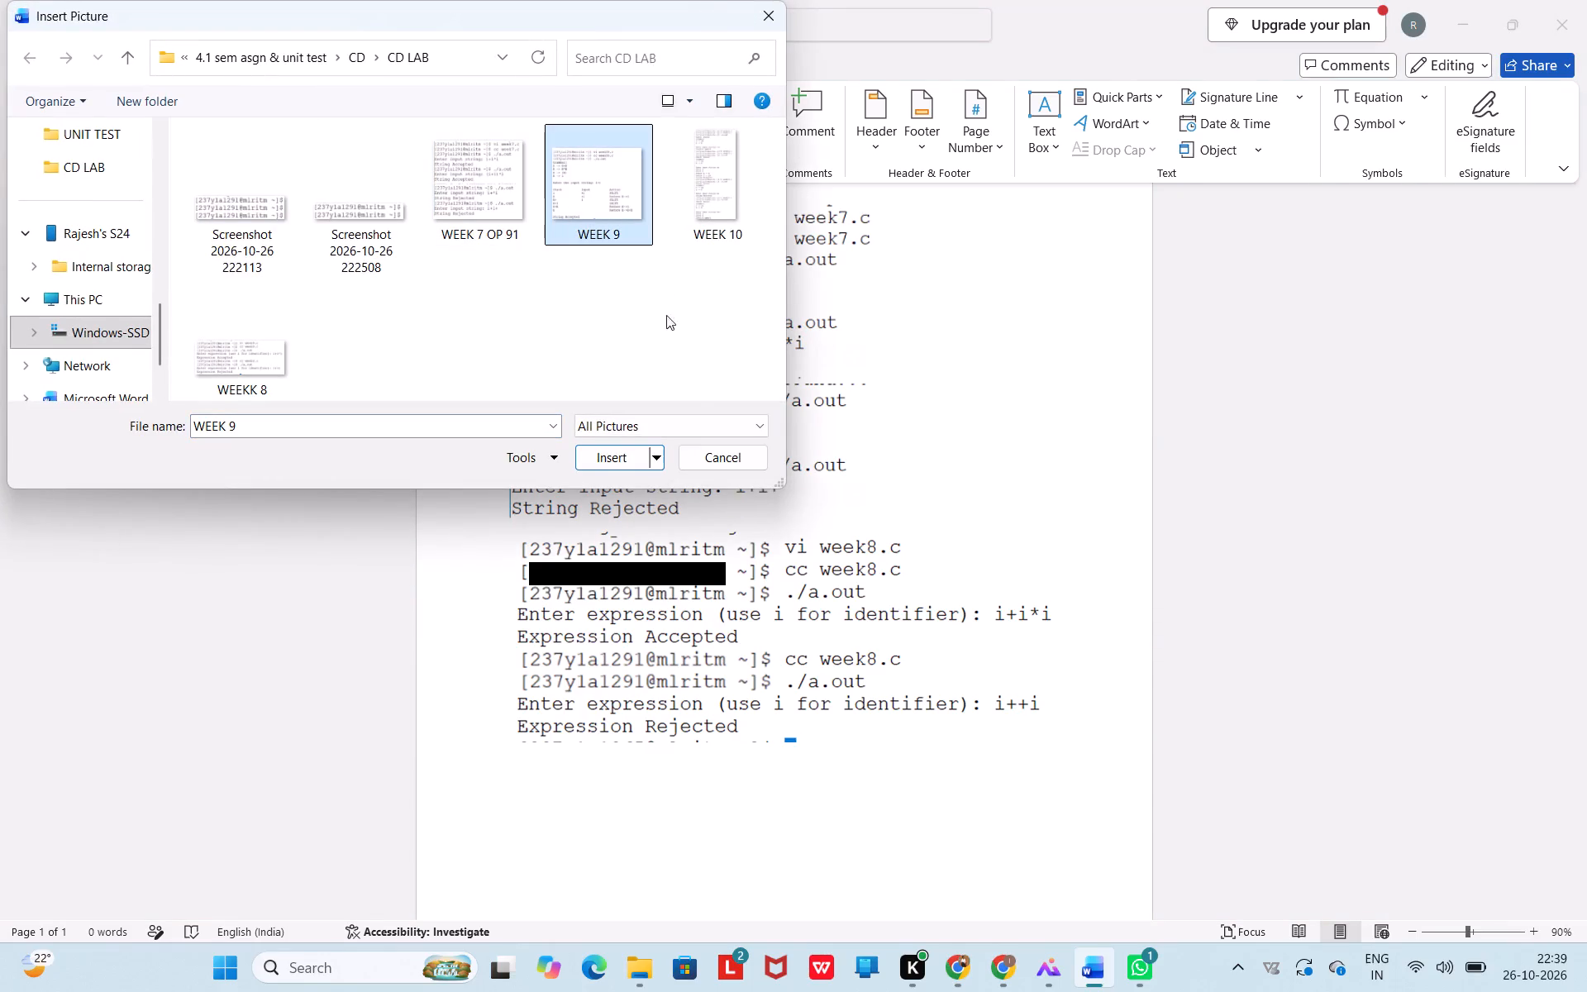
{"action": "left_click", "coordinate": [622, 458]}
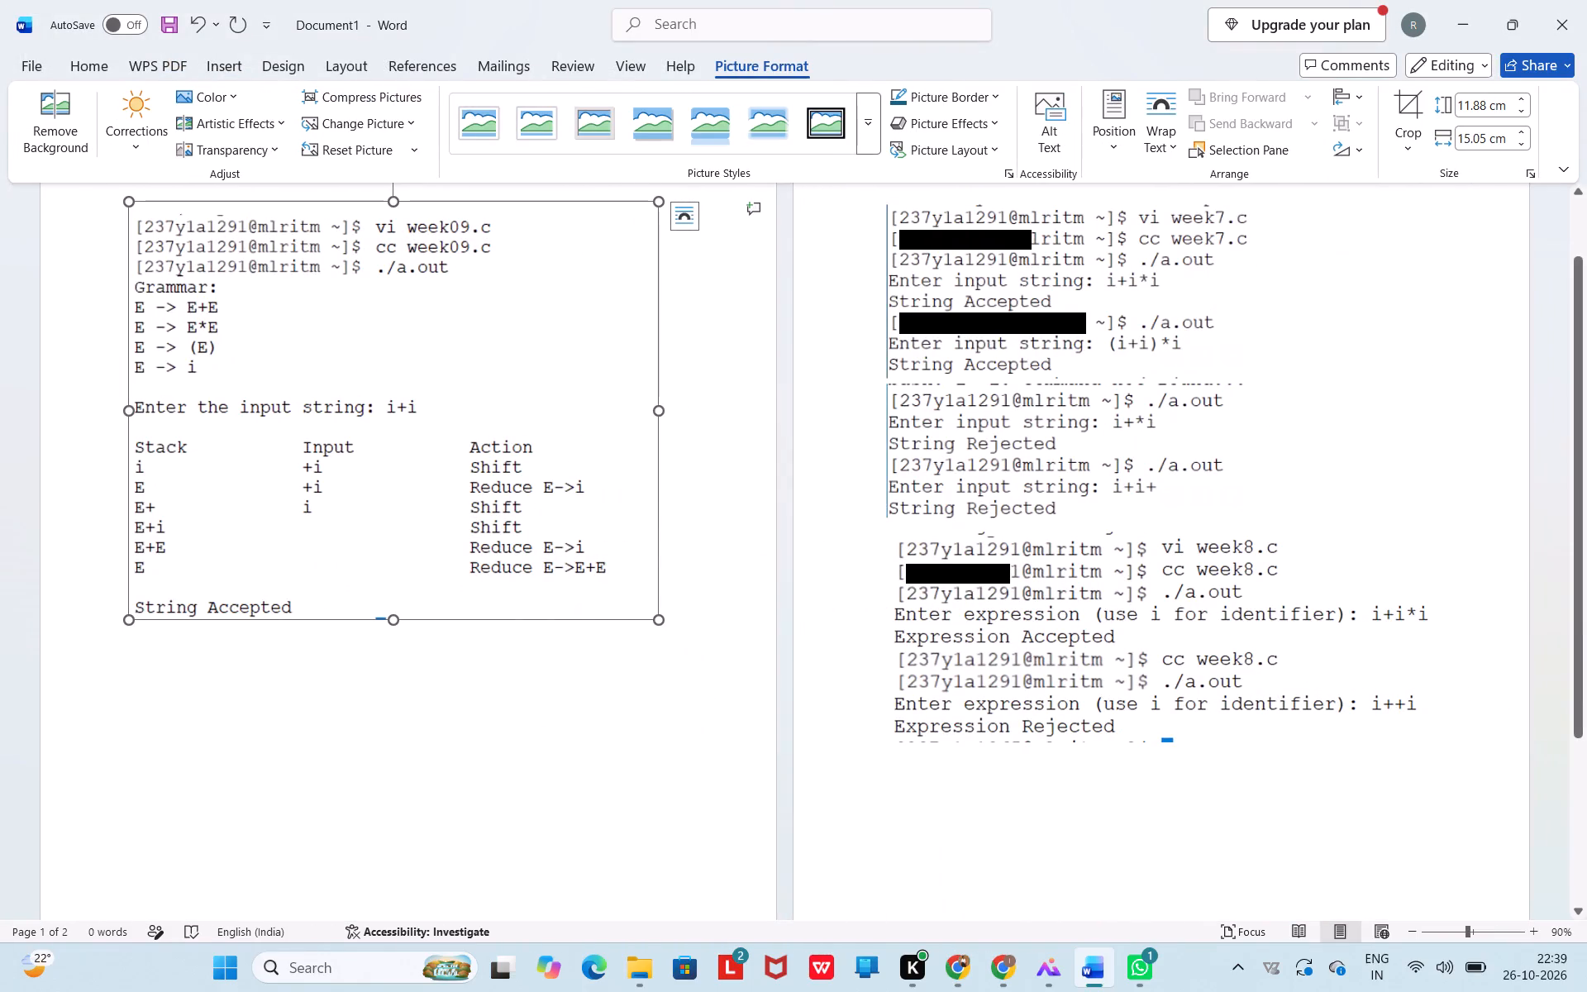
Add a blank line below the week 9 picture and insert the WEEK 10 picture from the CD LAB folder.
{"action": "left_click", "coordinate": [682, 621]}
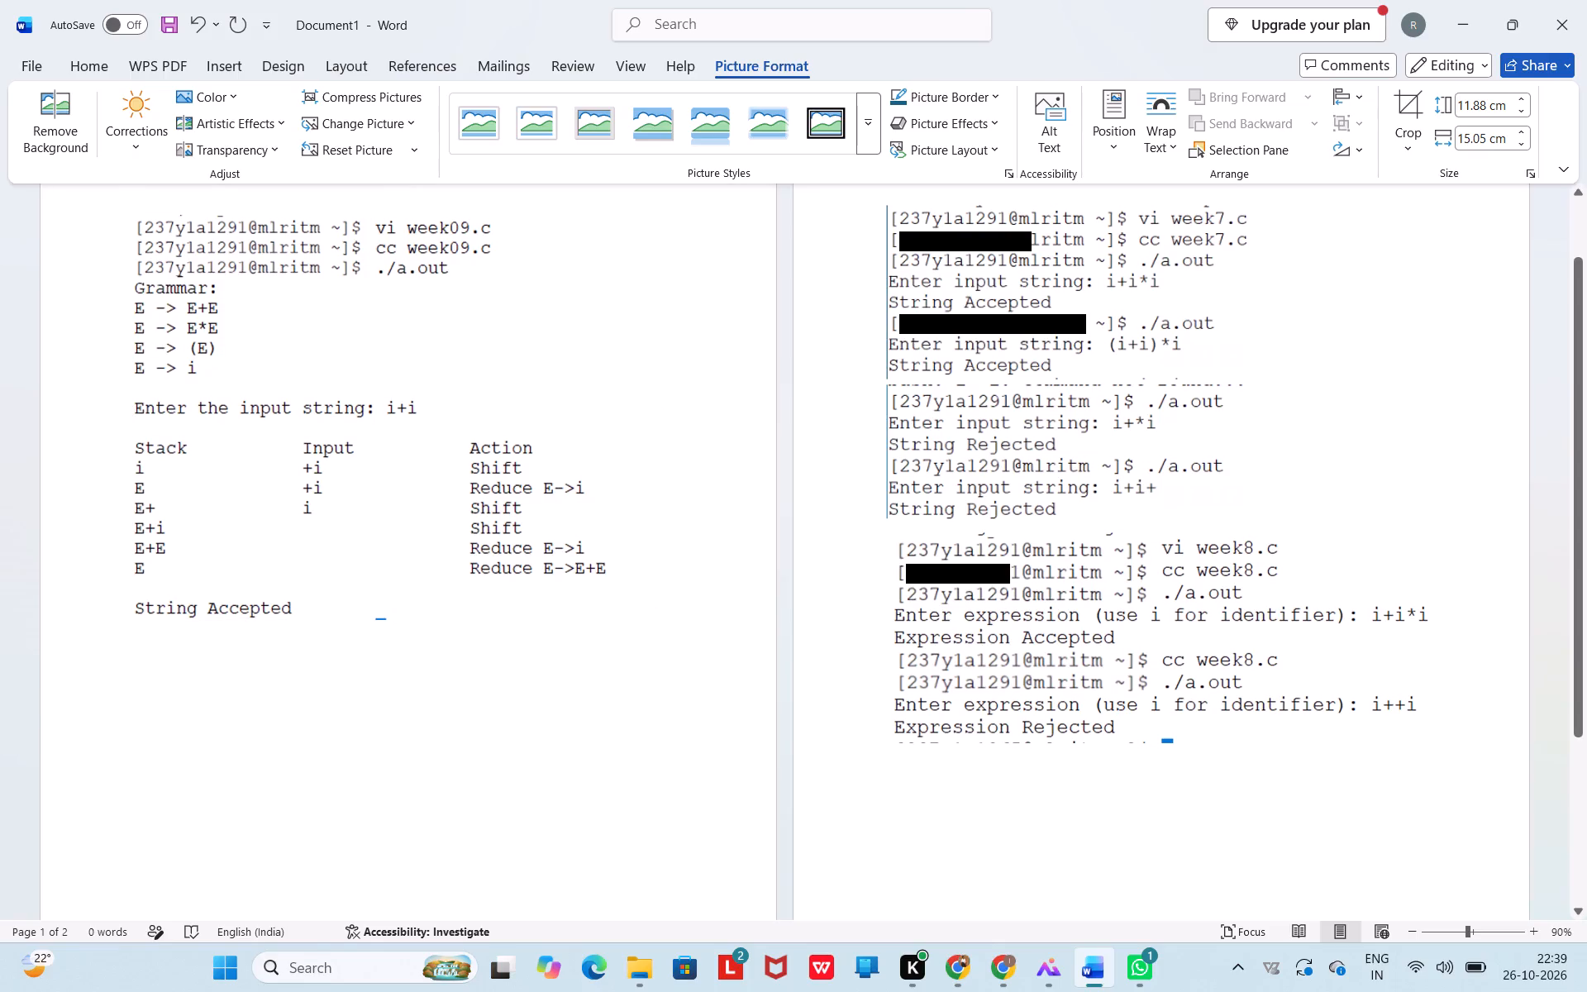
{"action": "key", "text": "Return"}
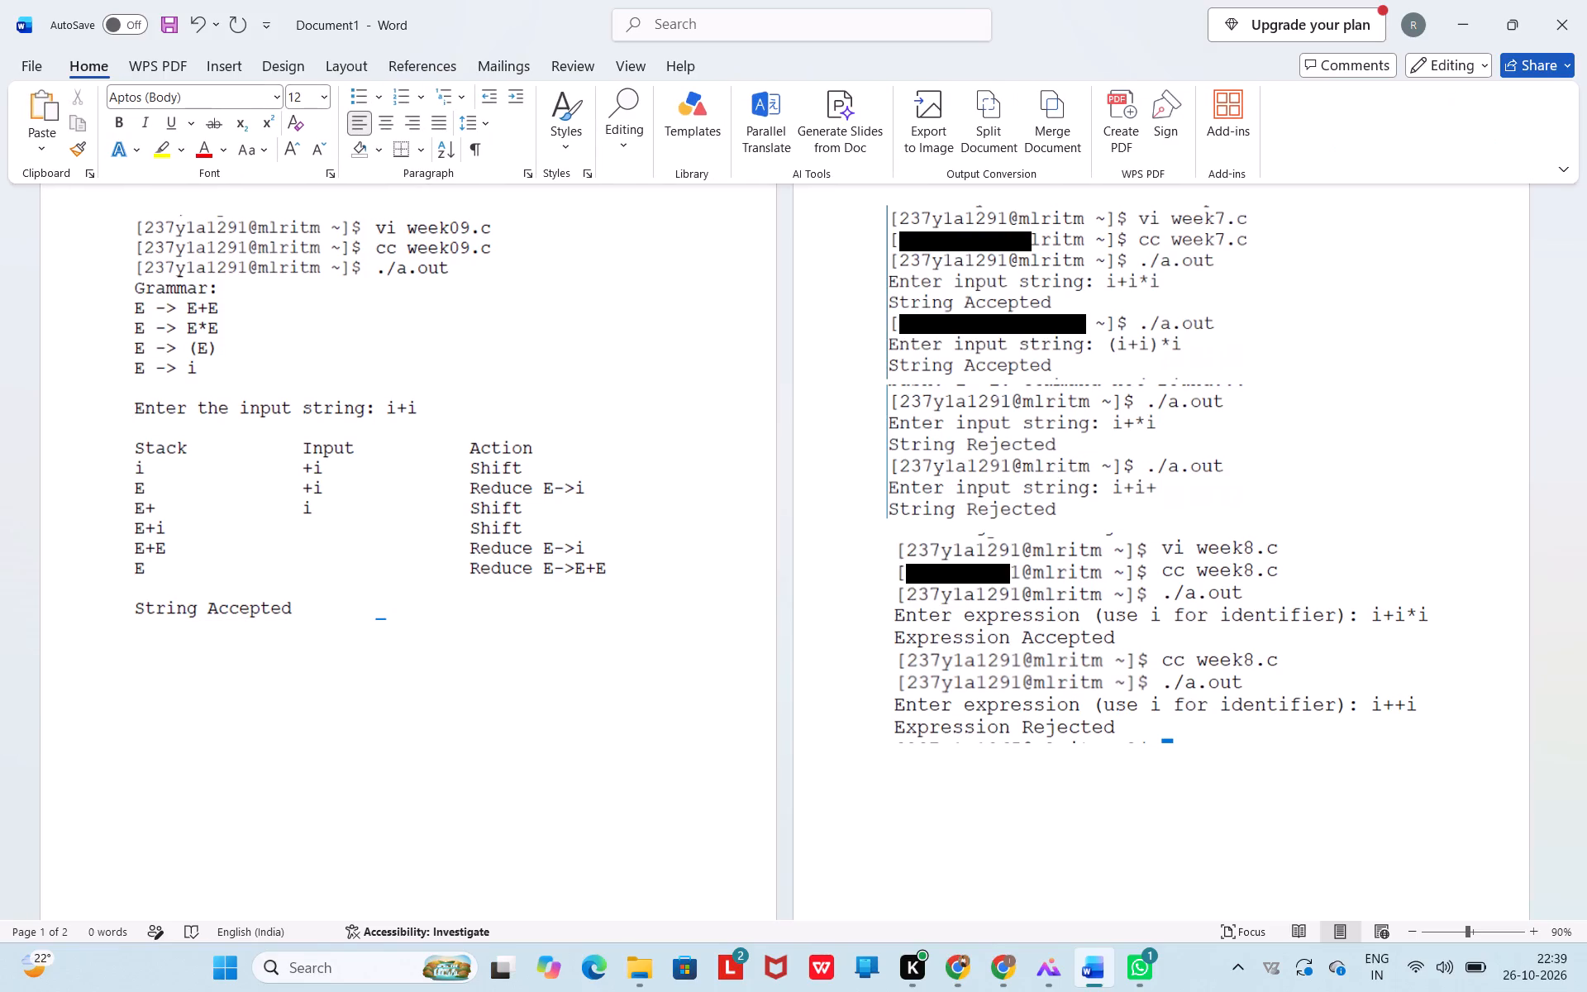
{"action": "double_click", "coordinate": [147, 679]}
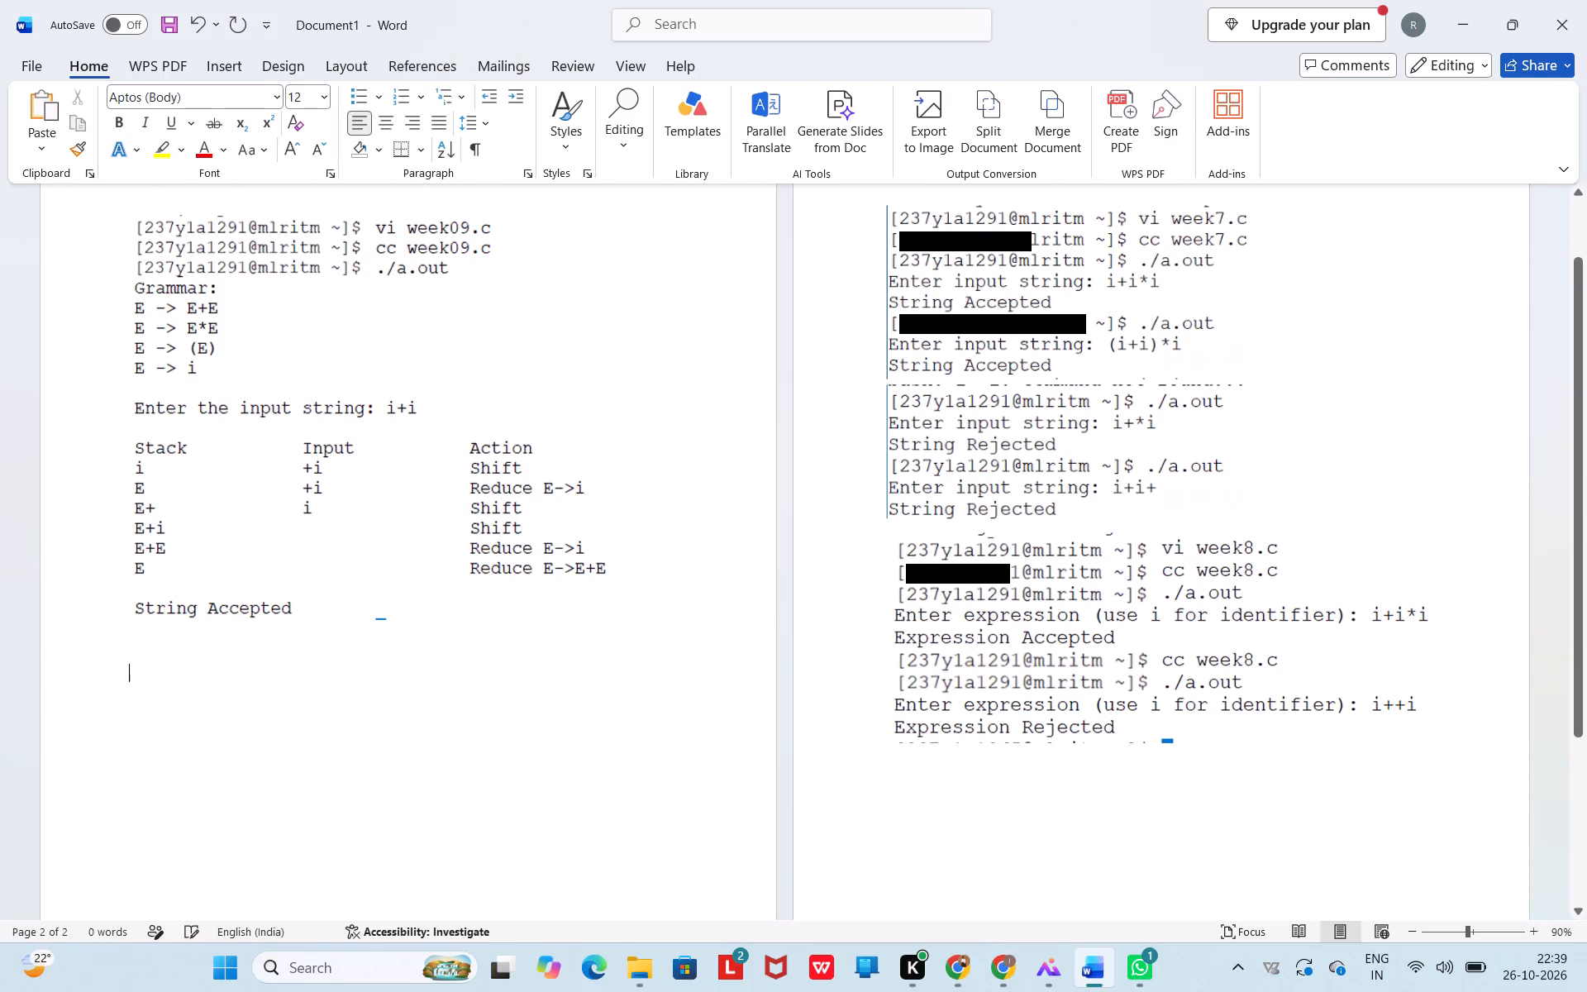
{"action": "left_click", "coordinate": [208, 56]}
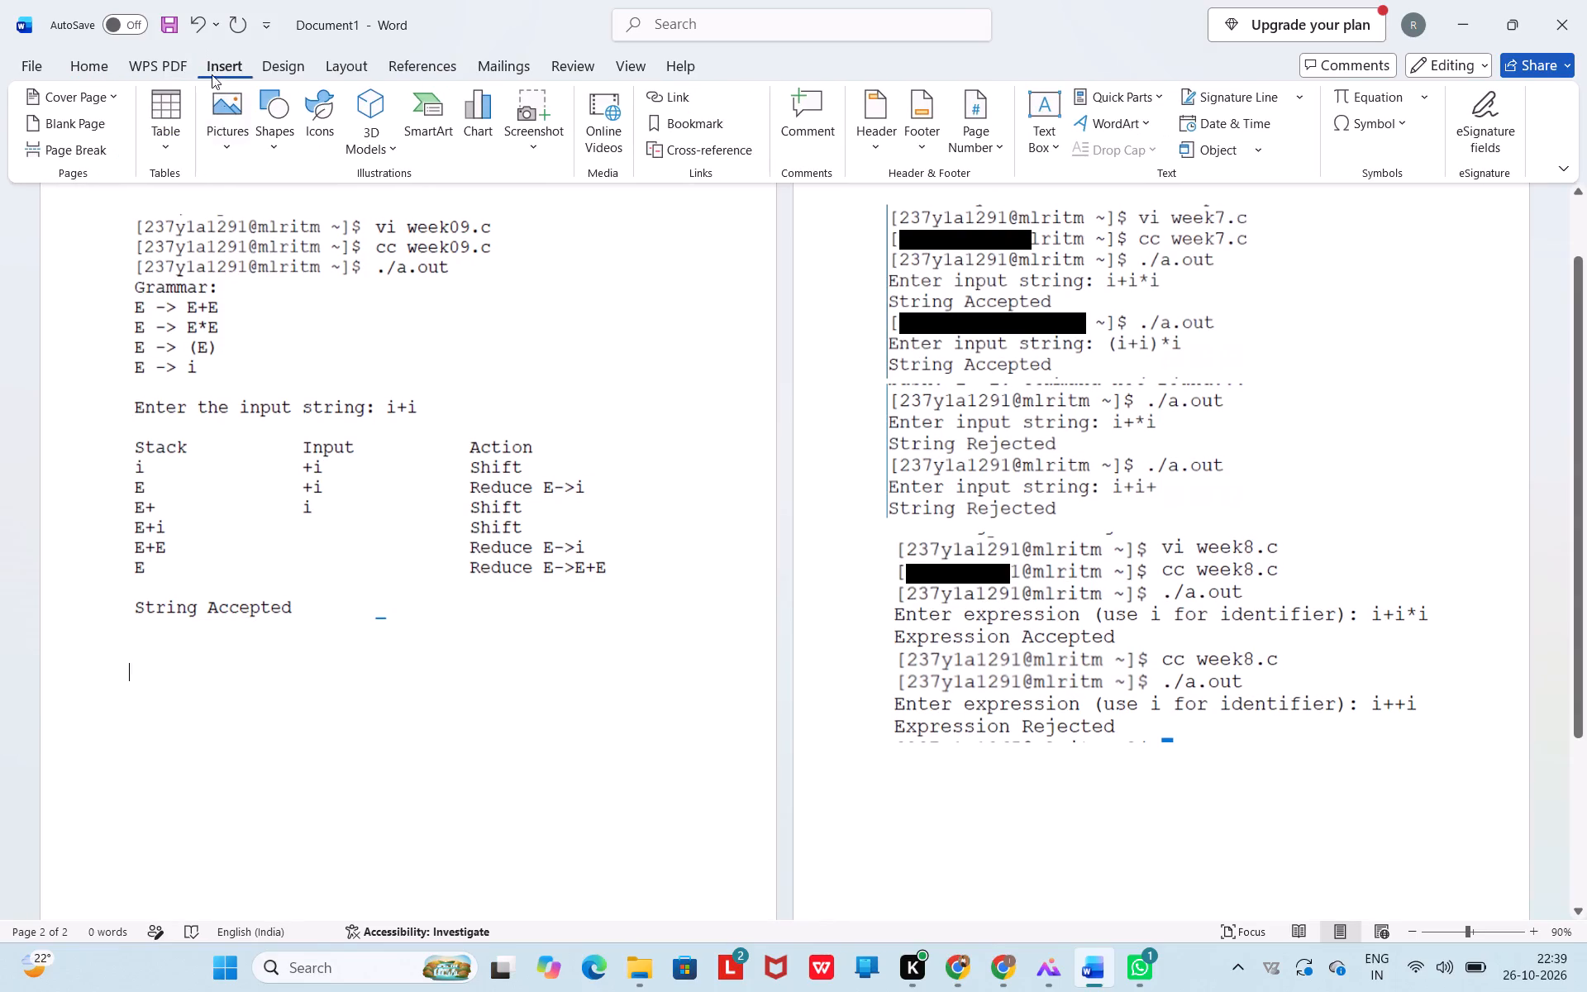
{"action": "left_click", "coordinate": [217, 121]}
{"action": "left_click", "coordinate": [276, 222]}
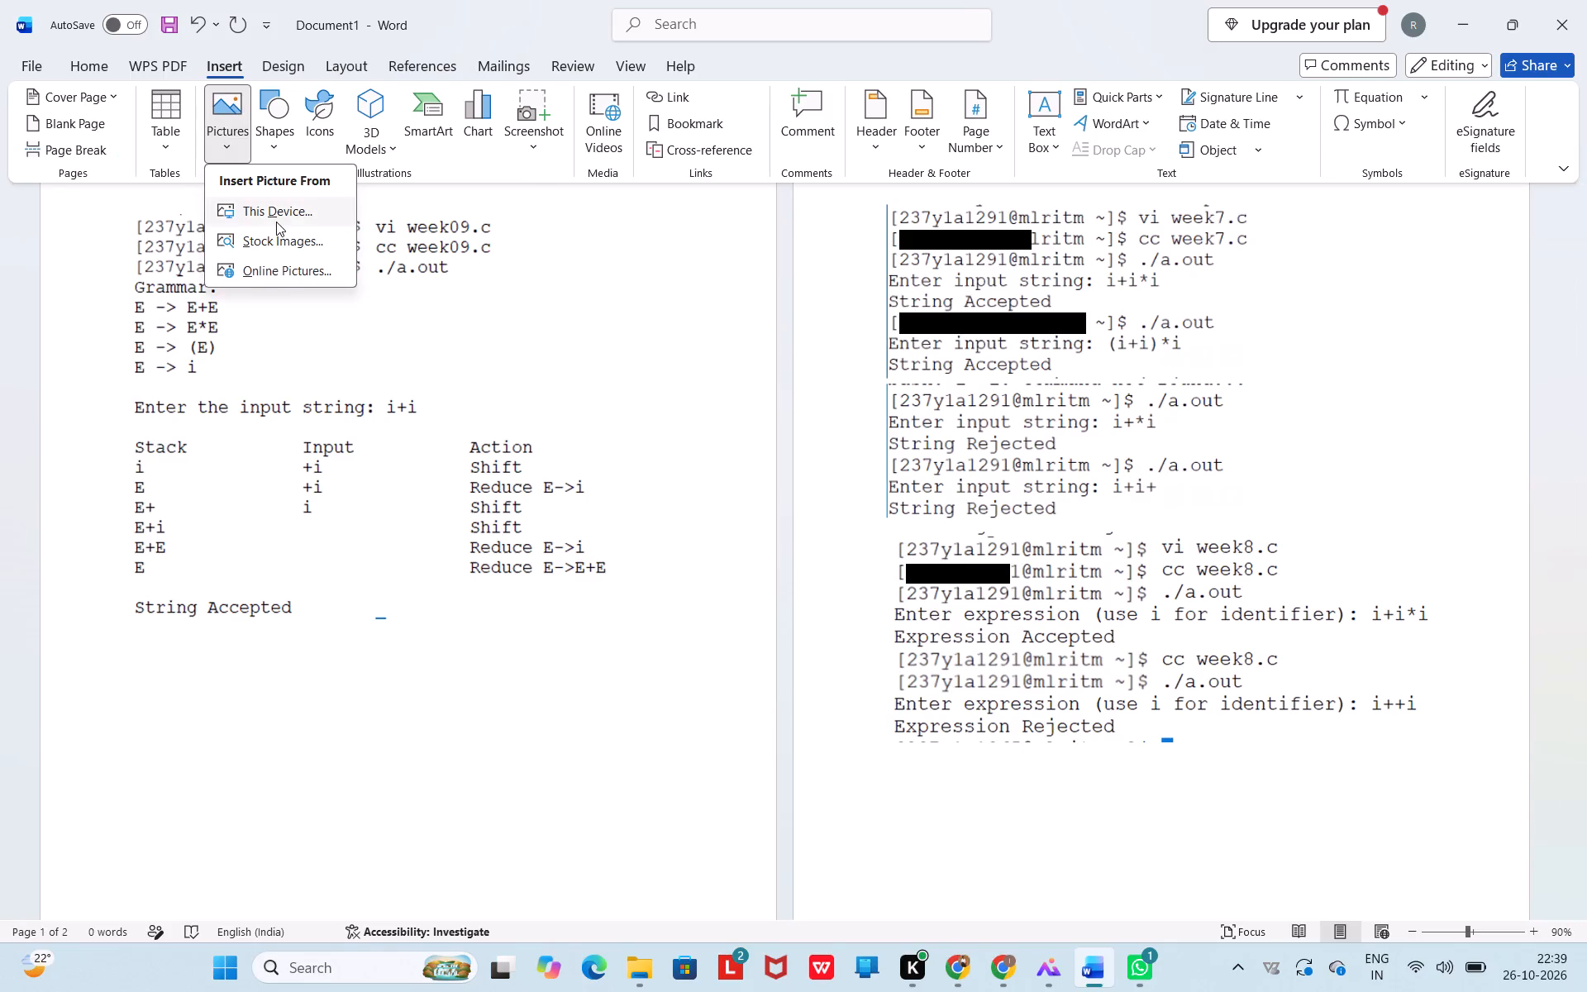
{"action": "left_click", "coordinate": [713, 203]}
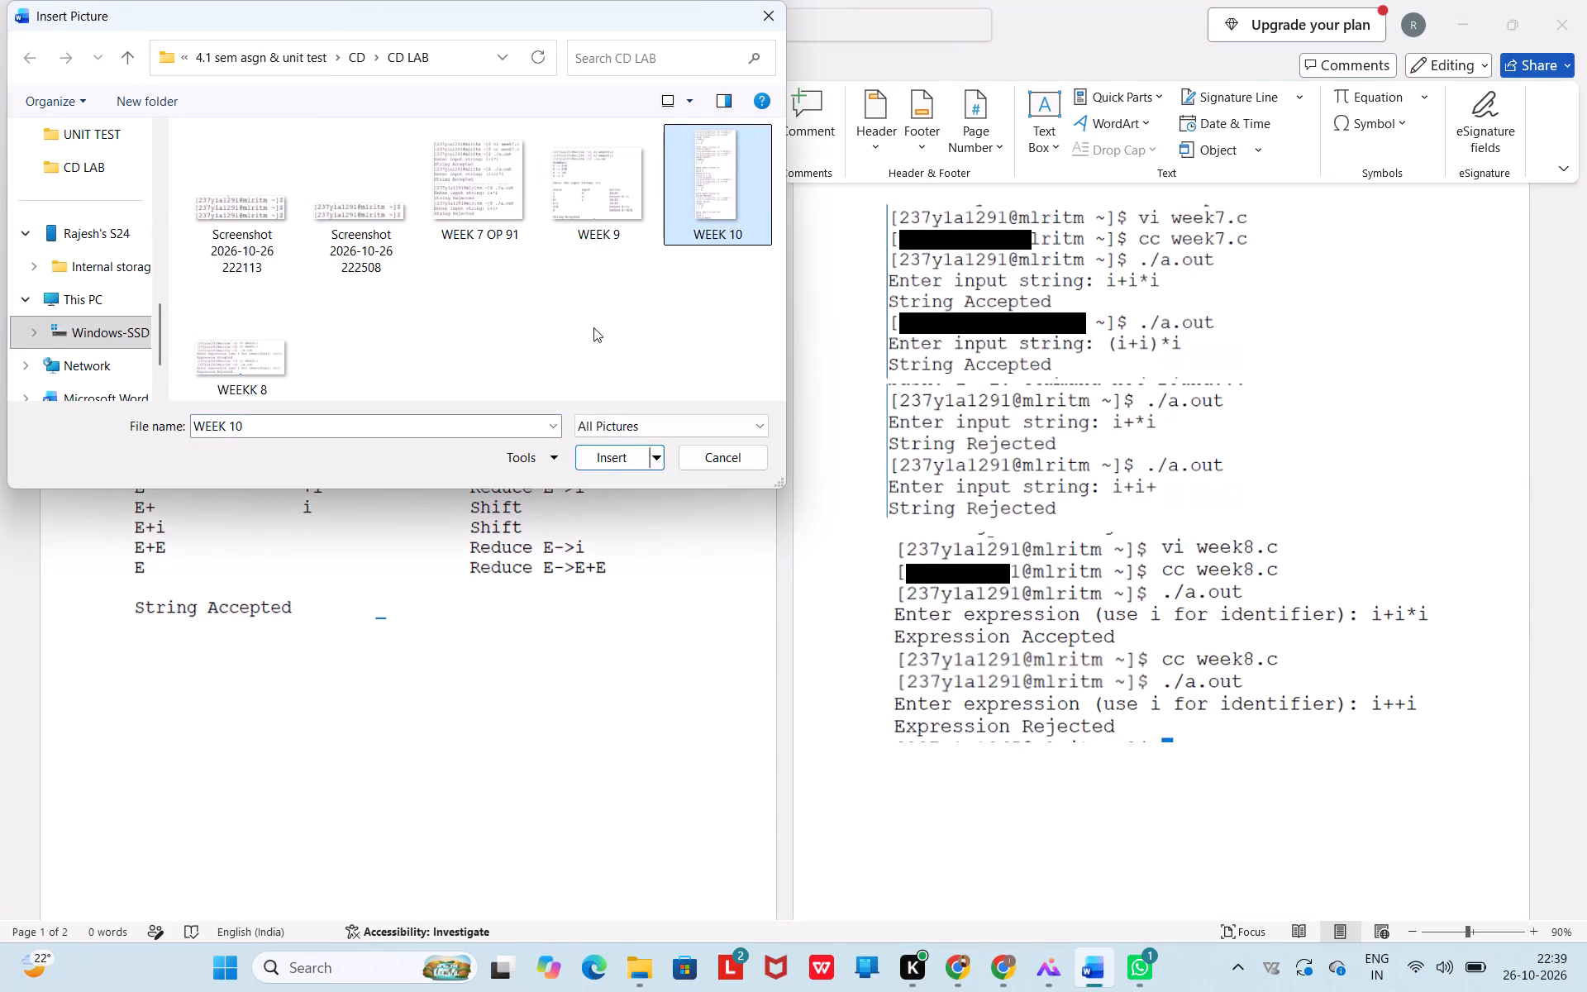
{"action": "left_click", "coordinate": [602, 466]}
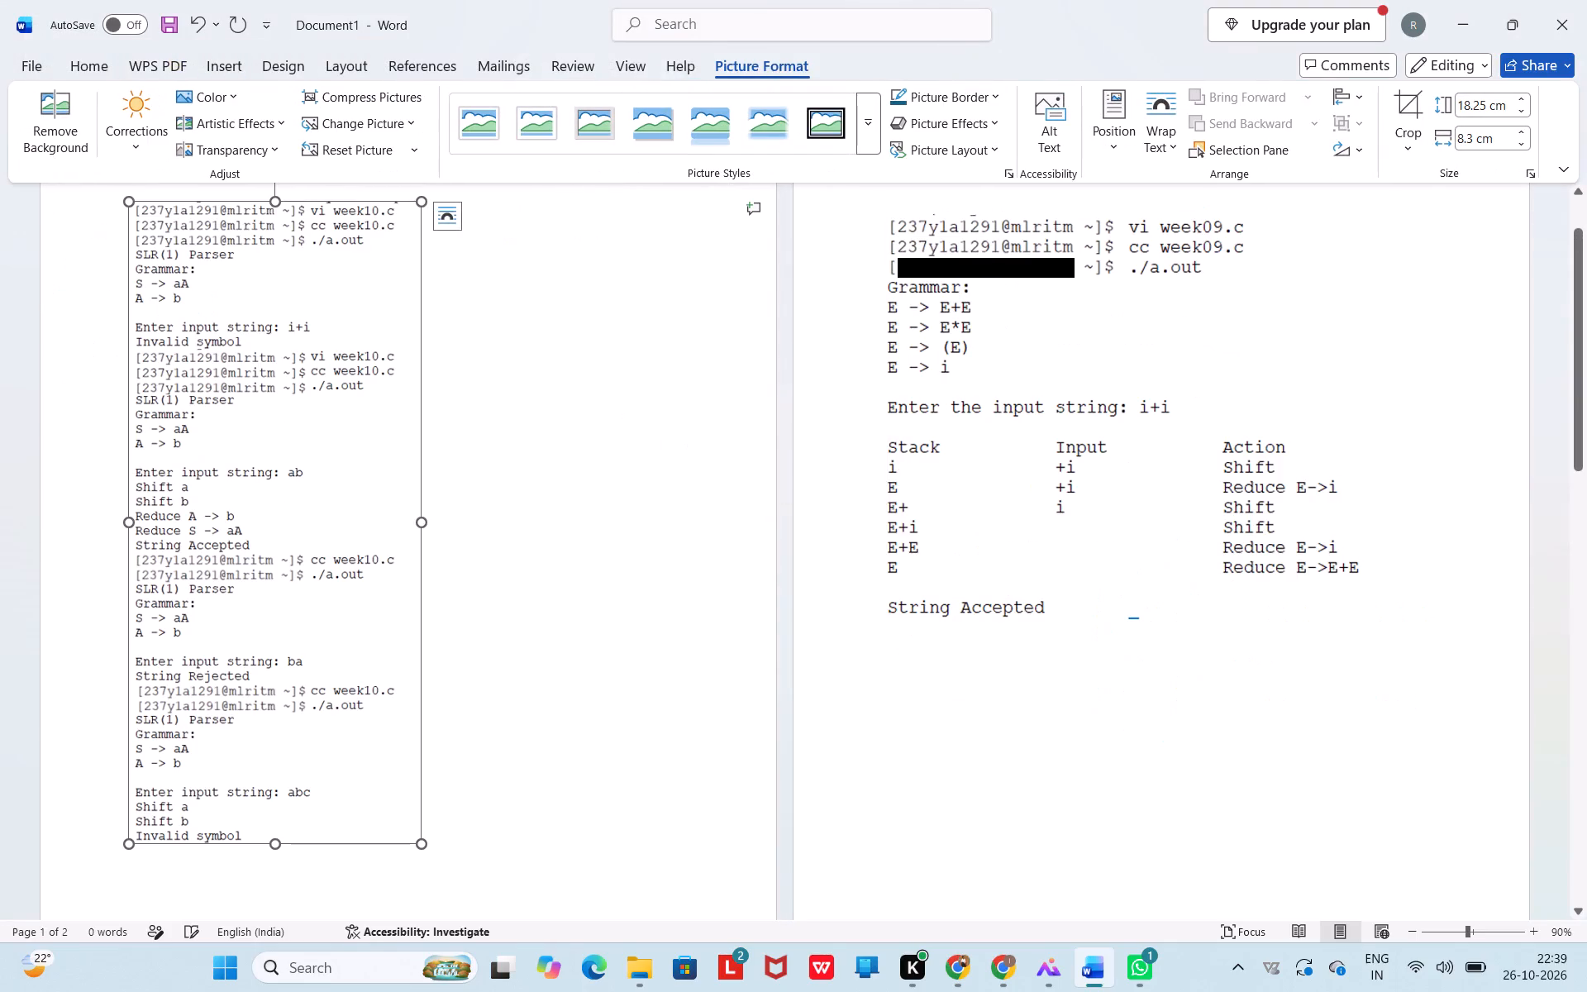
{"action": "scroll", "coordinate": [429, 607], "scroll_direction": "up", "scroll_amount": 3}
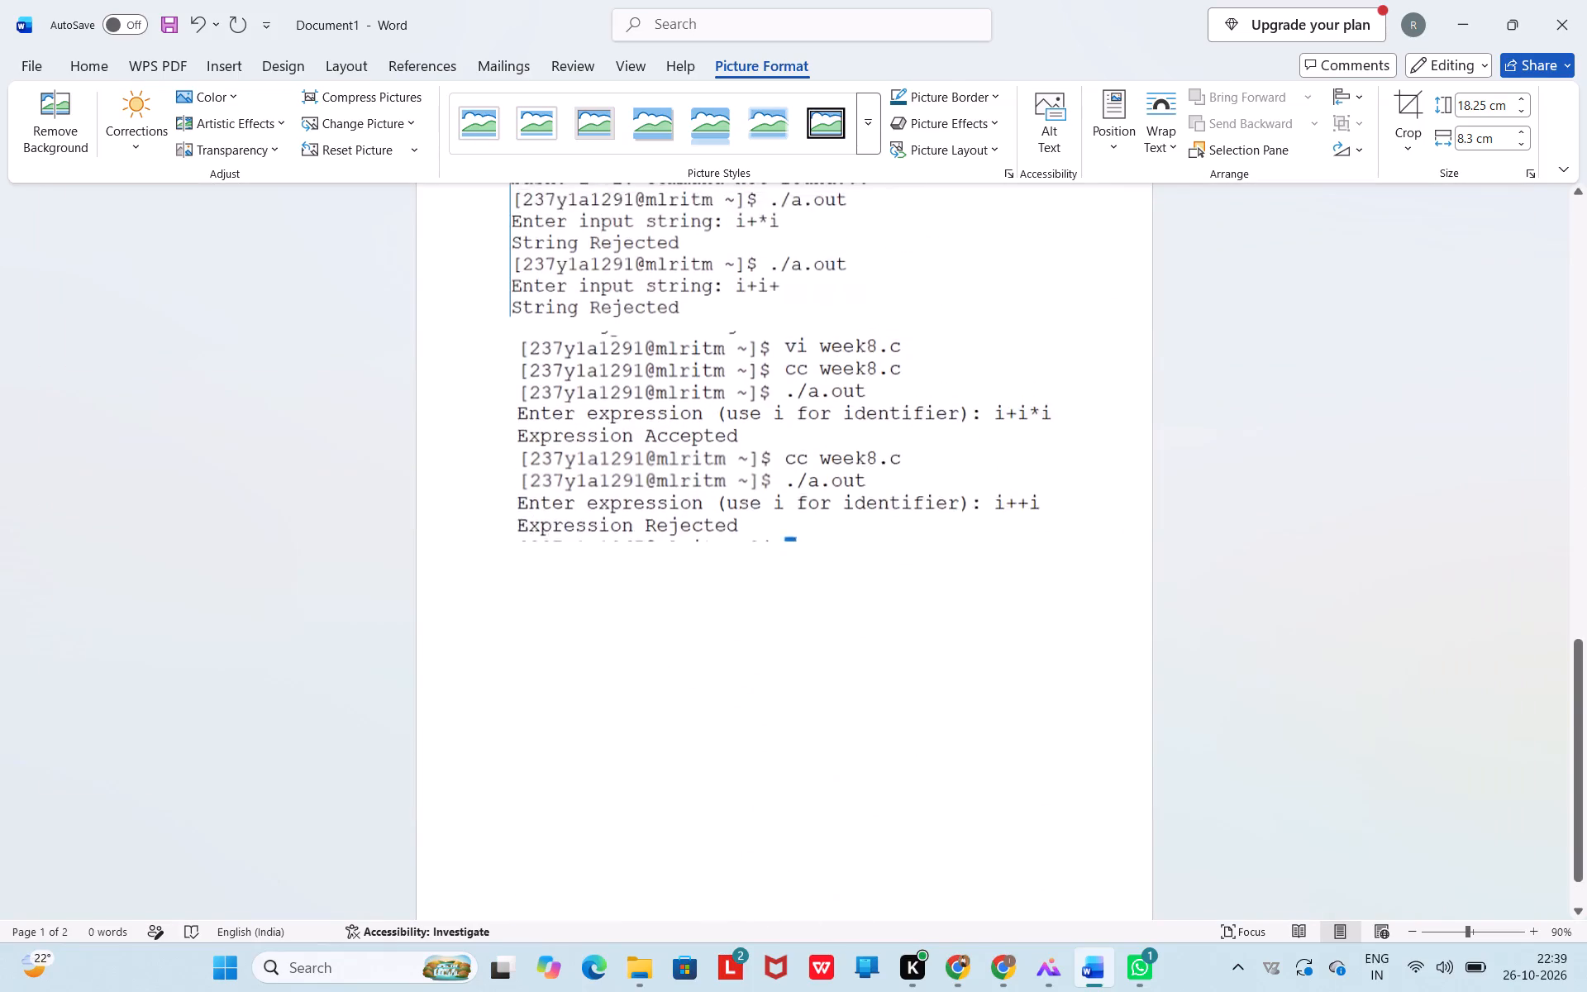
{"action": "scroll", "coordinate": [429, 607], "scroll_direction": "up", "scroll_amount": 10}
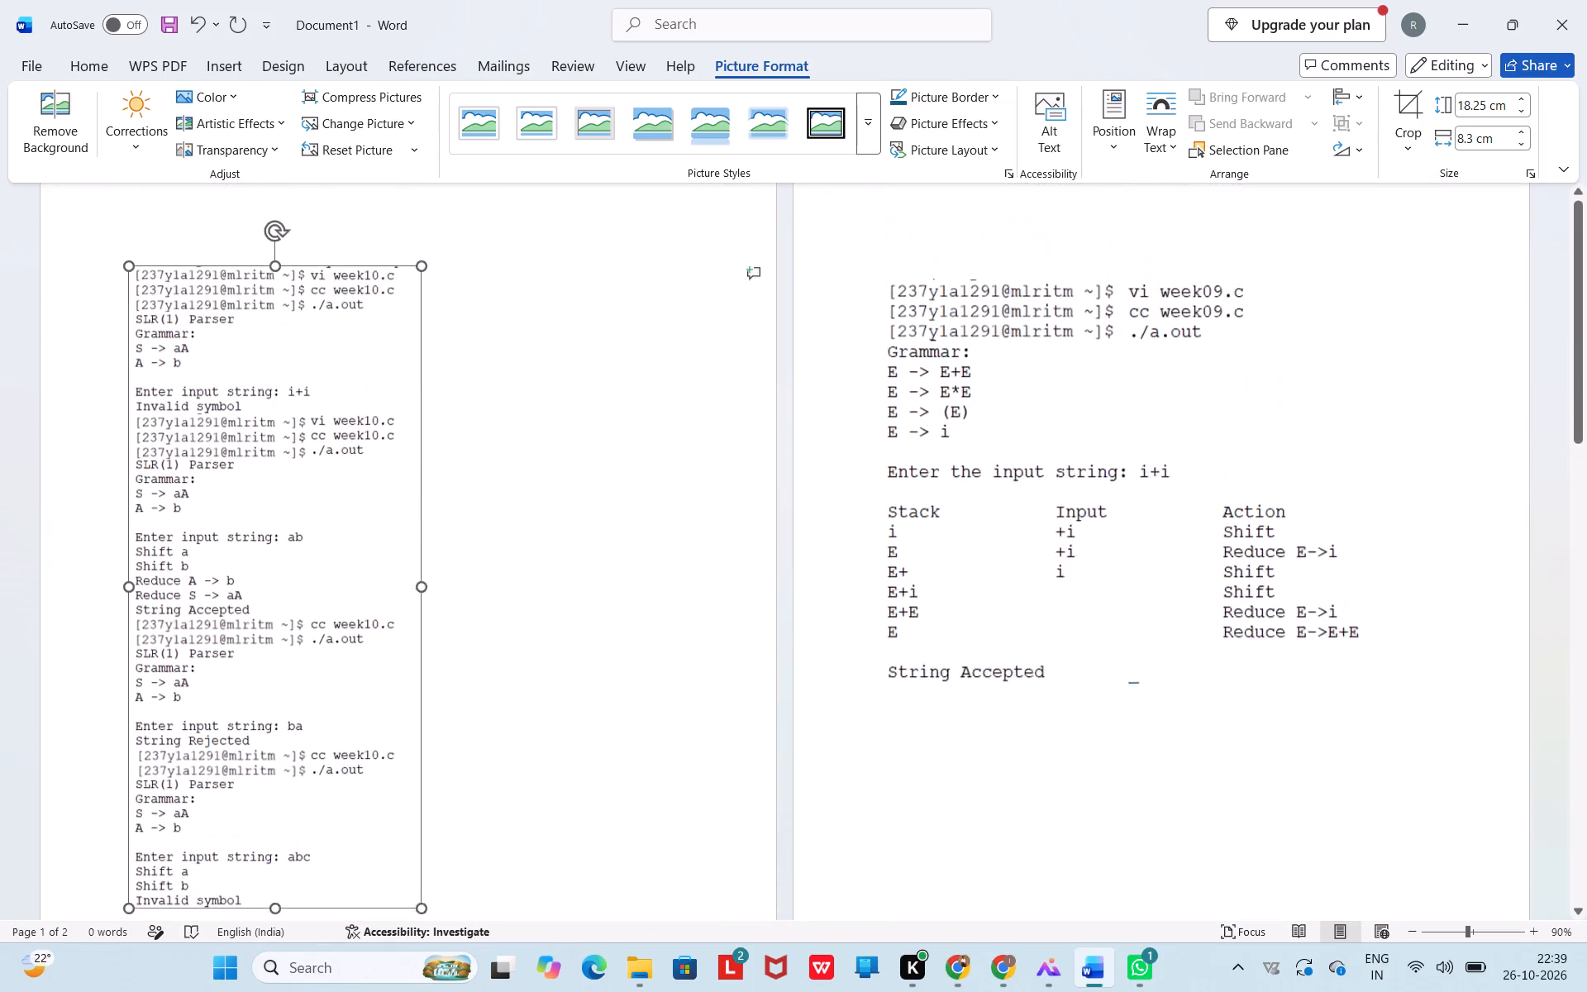
Look through the document pages to check where the inserted week 9 and week 10 pictures are placed.
{"action": "scroll", "coordinate": [429, 607], "scroll_direction": "down", "scroll_amount": 1}
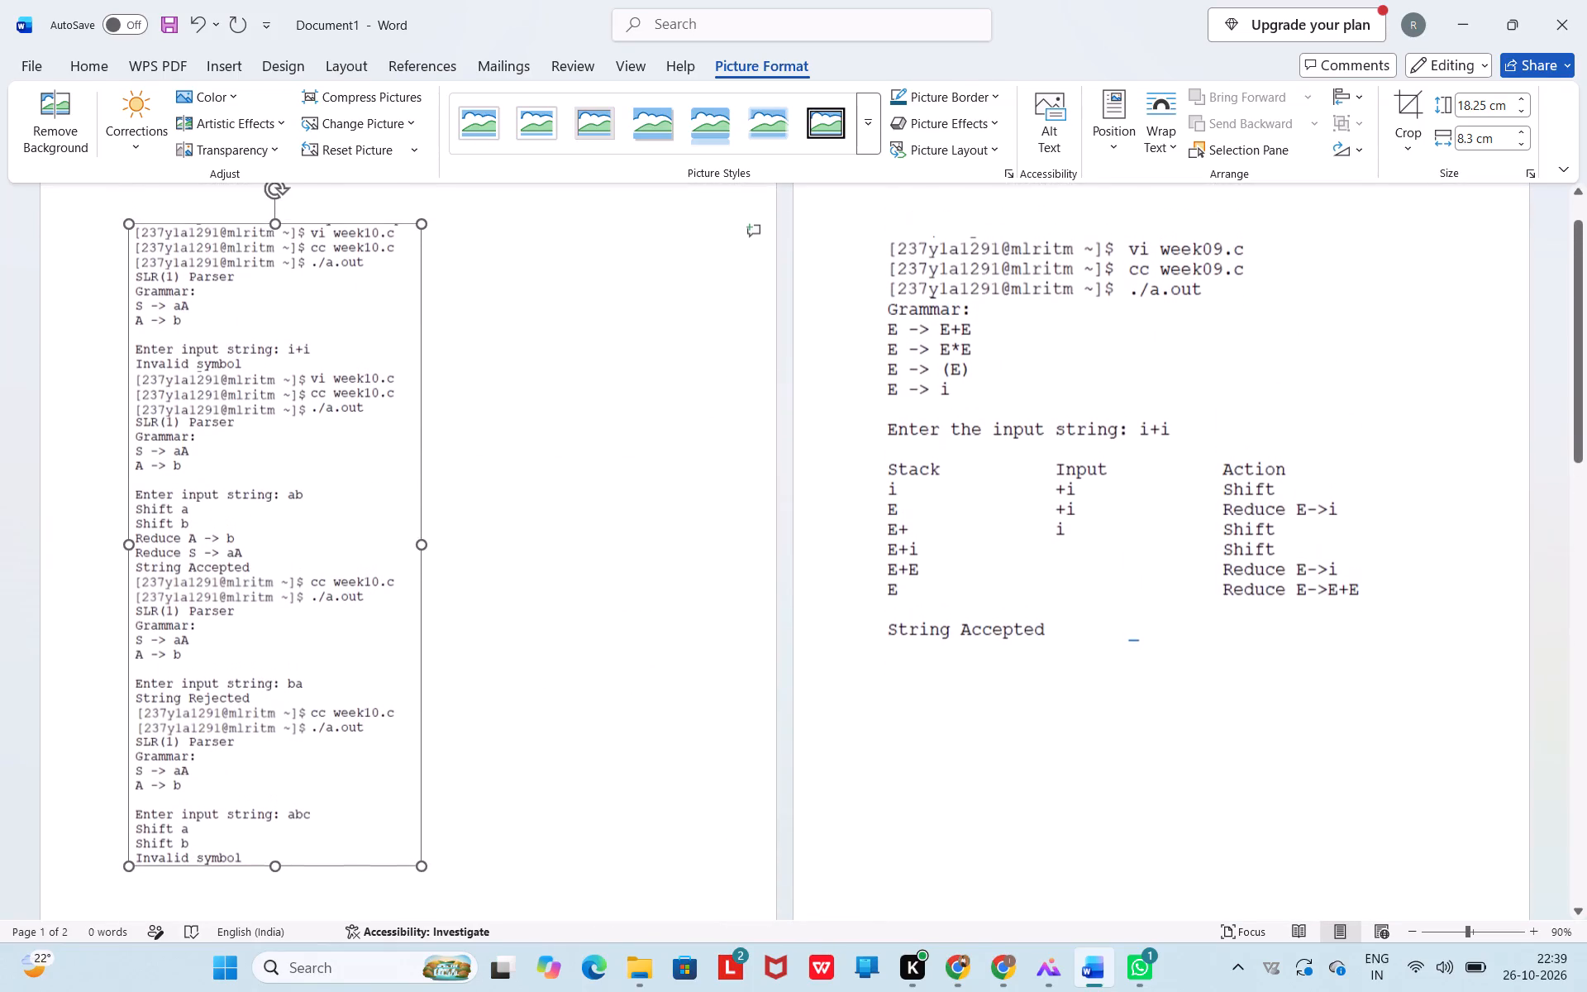
{"action": "scroll", "coordinate": [429, 607], "scroll_direction": "down", "scroll_amount": 1}
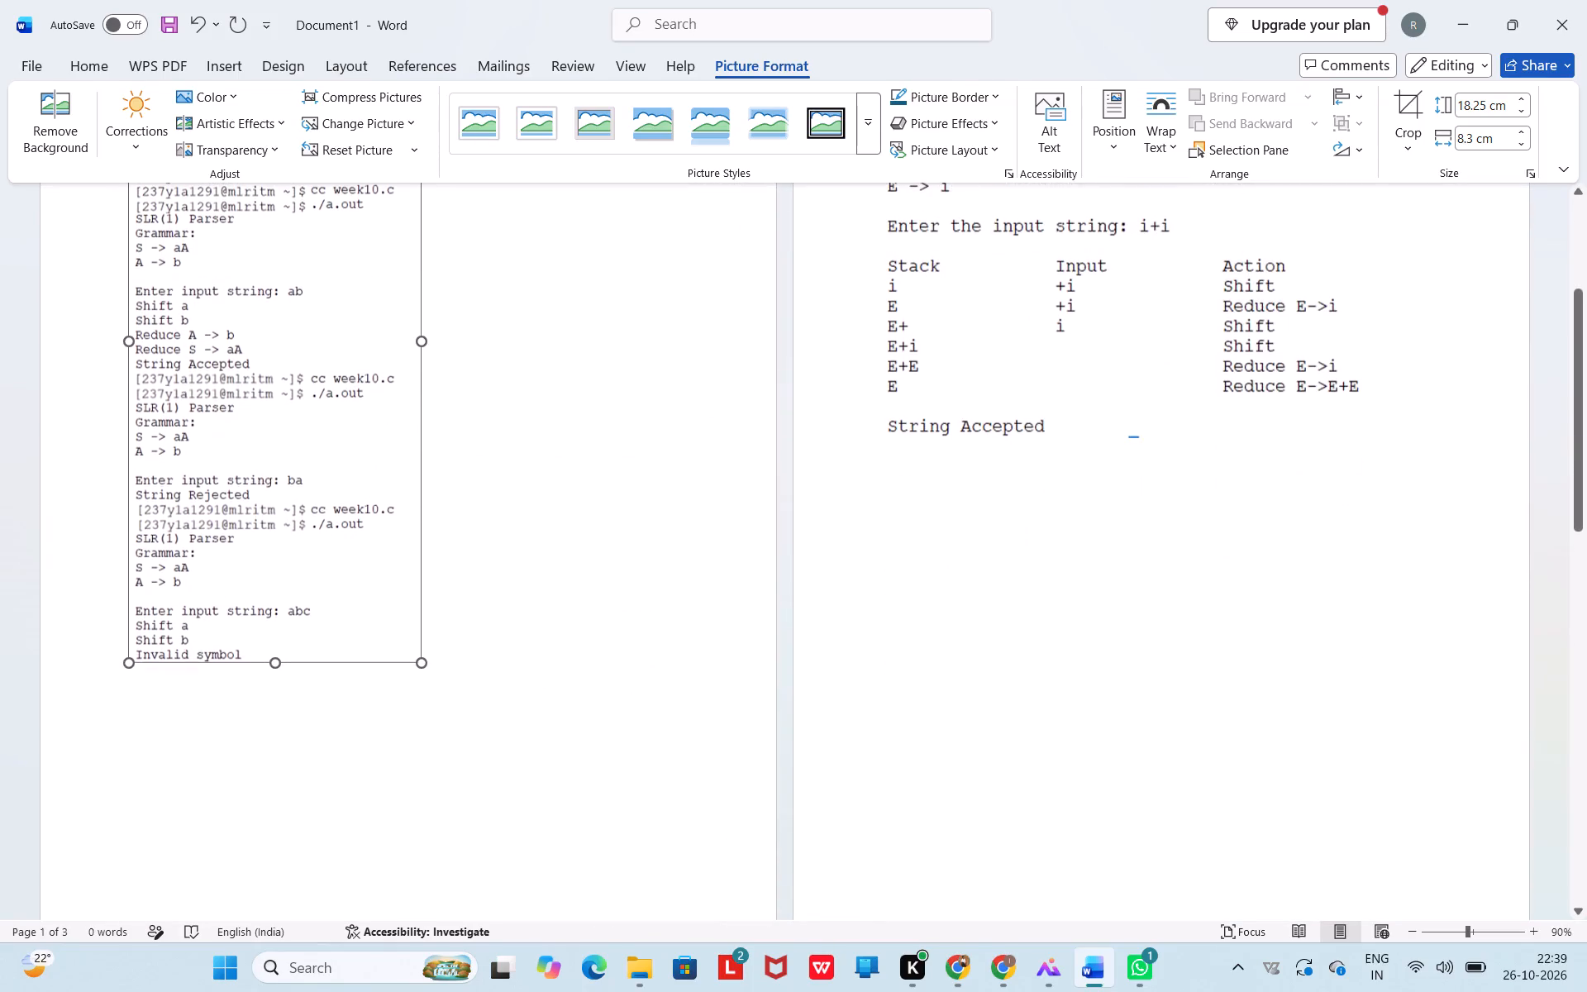
{"action": "scroll", "coordinate": [429, 607], "scroll_direction": "down", "scroll_amount": 3}
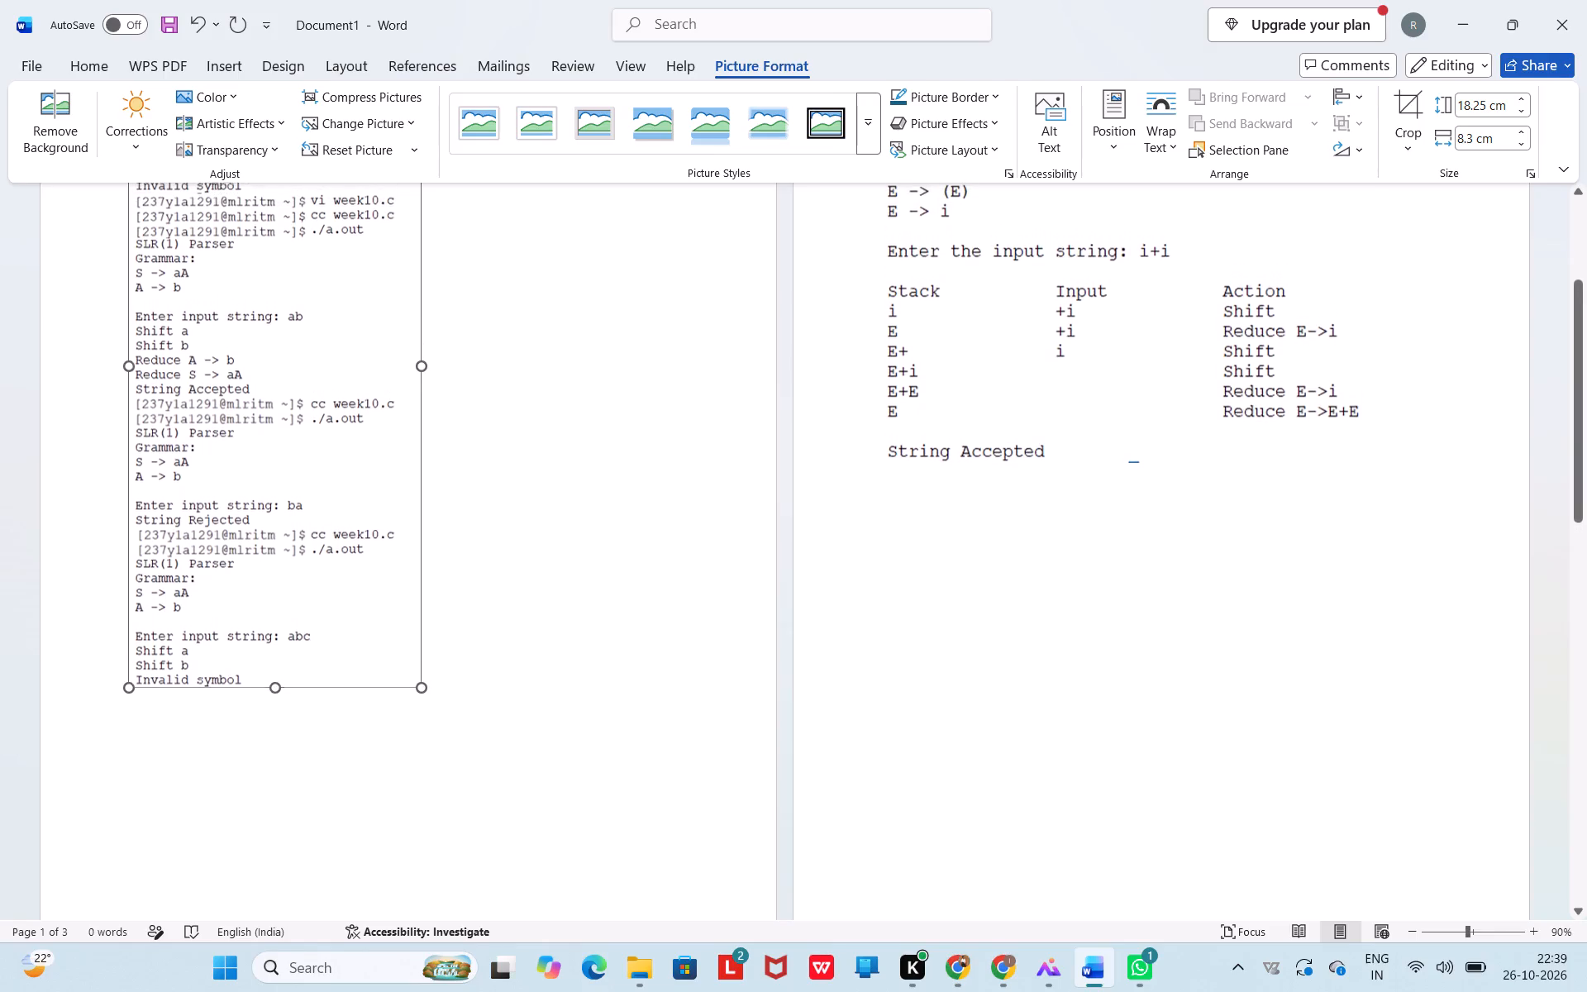
{"action": "scroll", "coordinate": [429, 607], "scroll_direction": "down", "scroll_amount": 2}
{"action": "scroll", "coordinate": [329, 701], "scroll_direction": "up", "scroll_amount": 1}
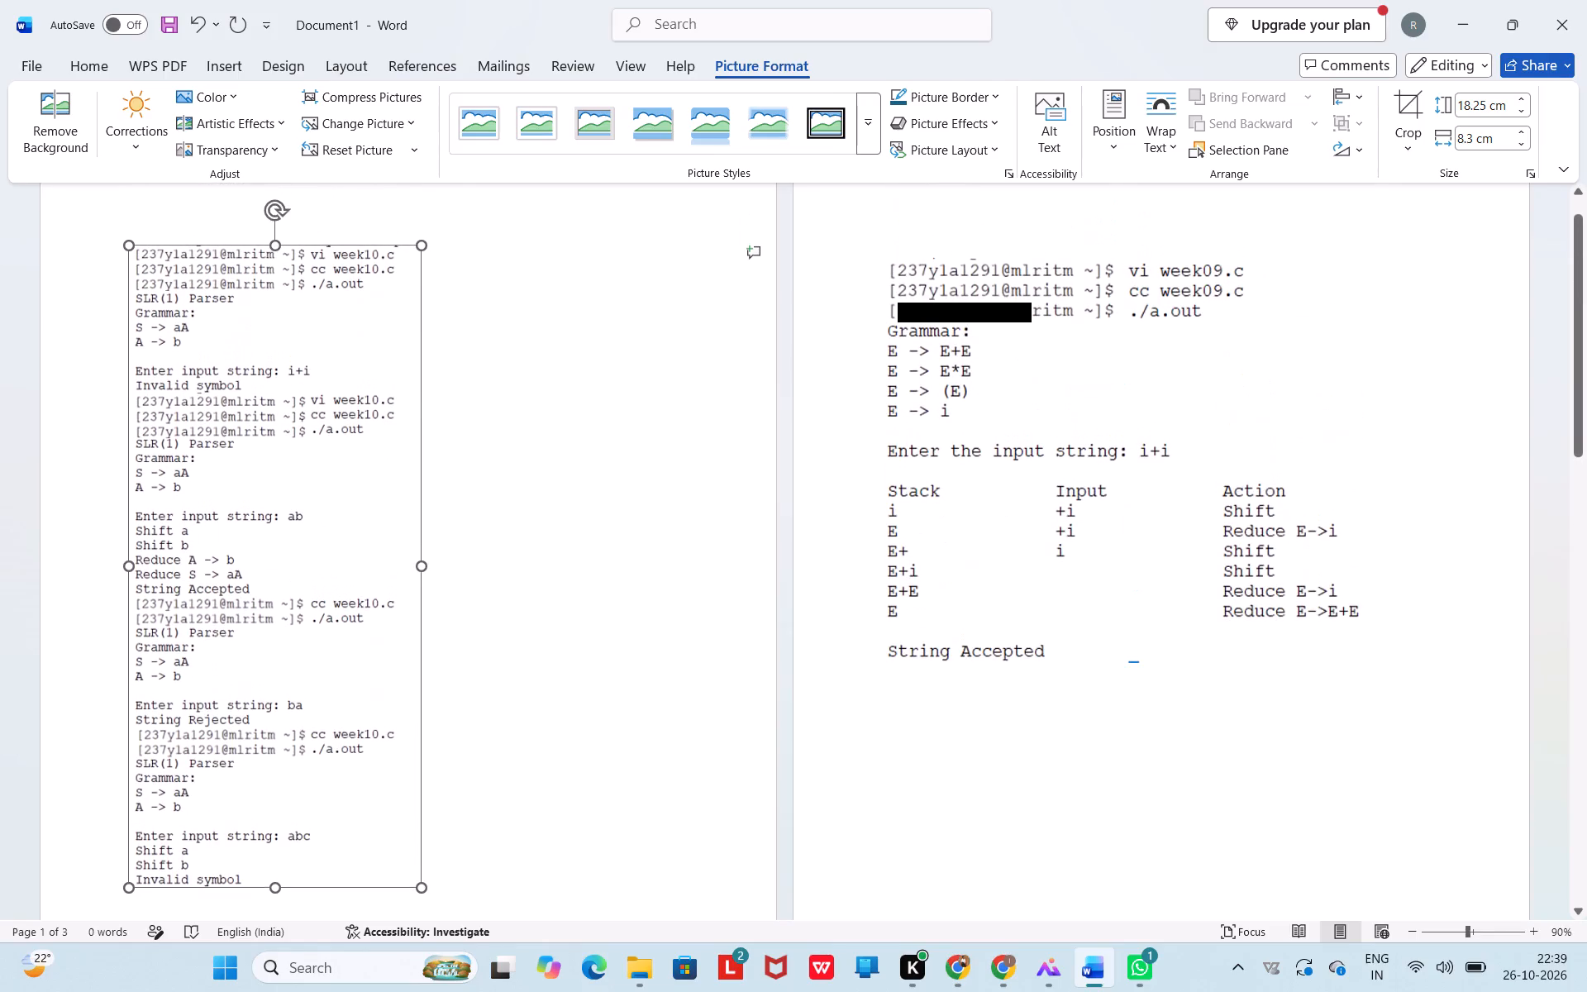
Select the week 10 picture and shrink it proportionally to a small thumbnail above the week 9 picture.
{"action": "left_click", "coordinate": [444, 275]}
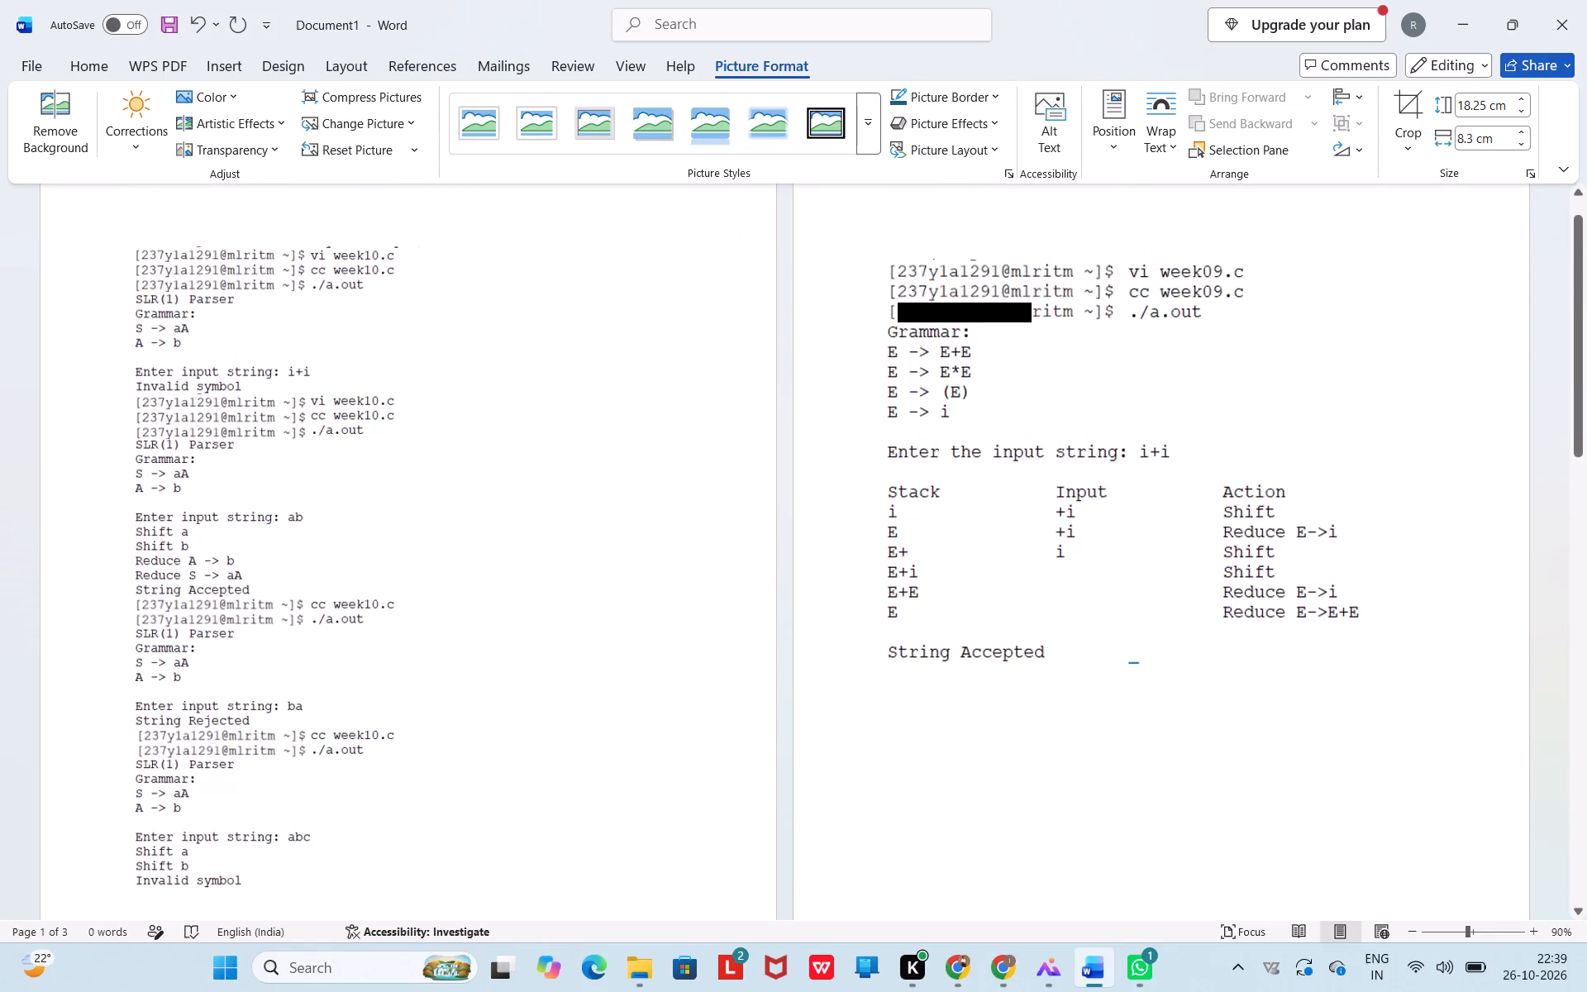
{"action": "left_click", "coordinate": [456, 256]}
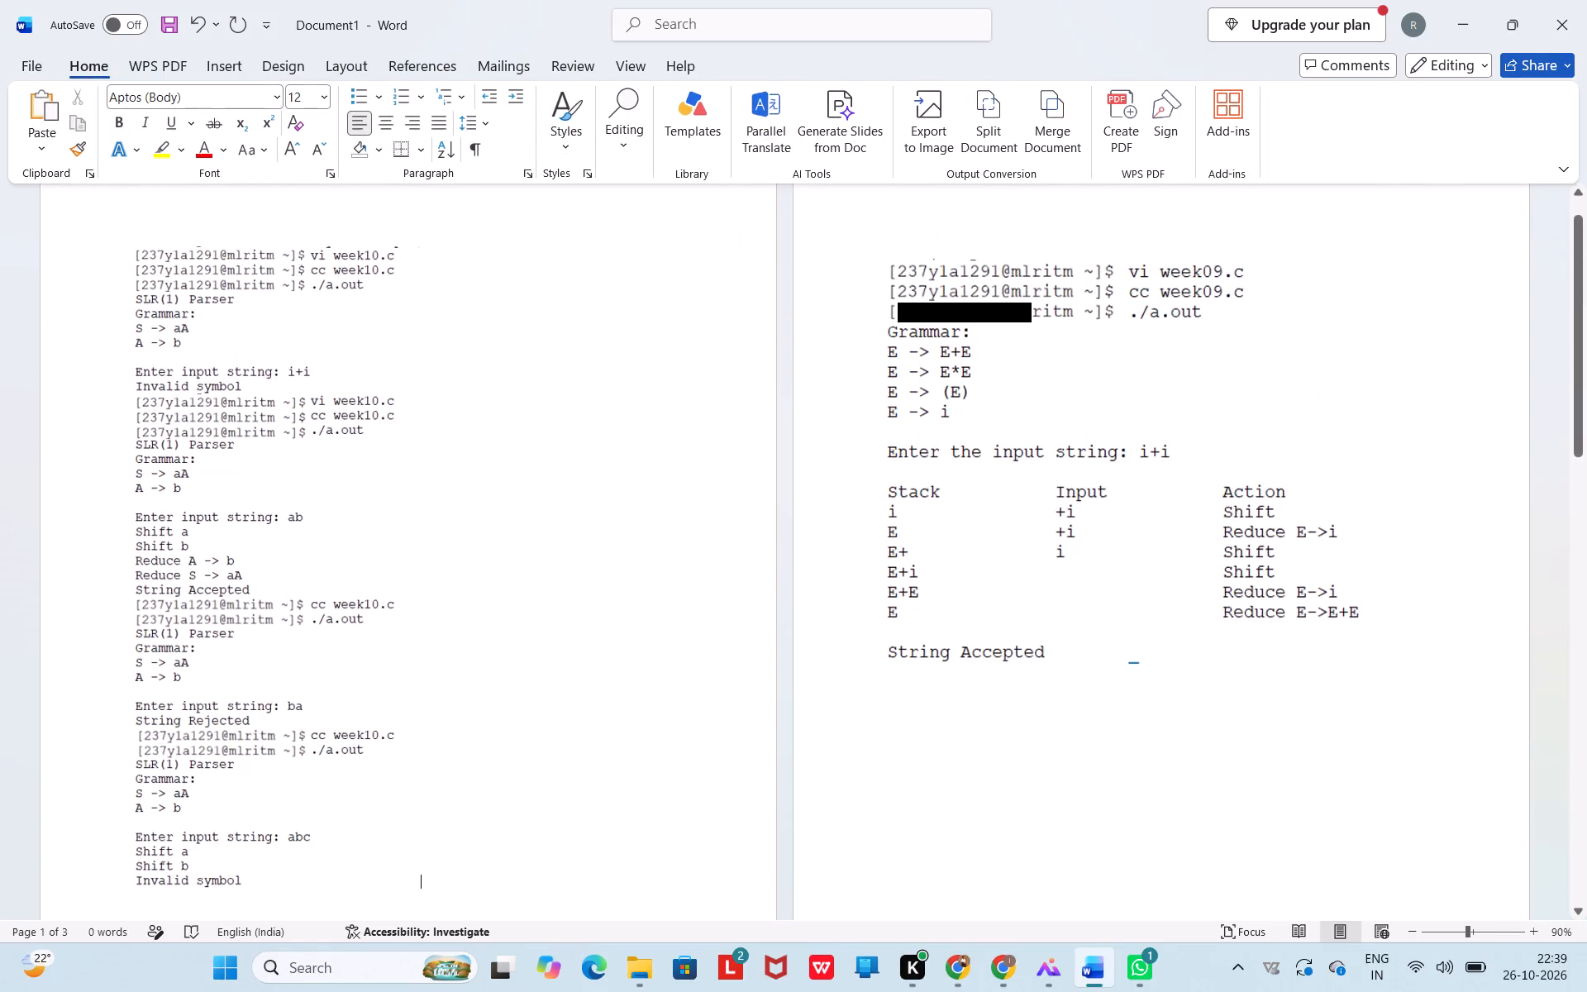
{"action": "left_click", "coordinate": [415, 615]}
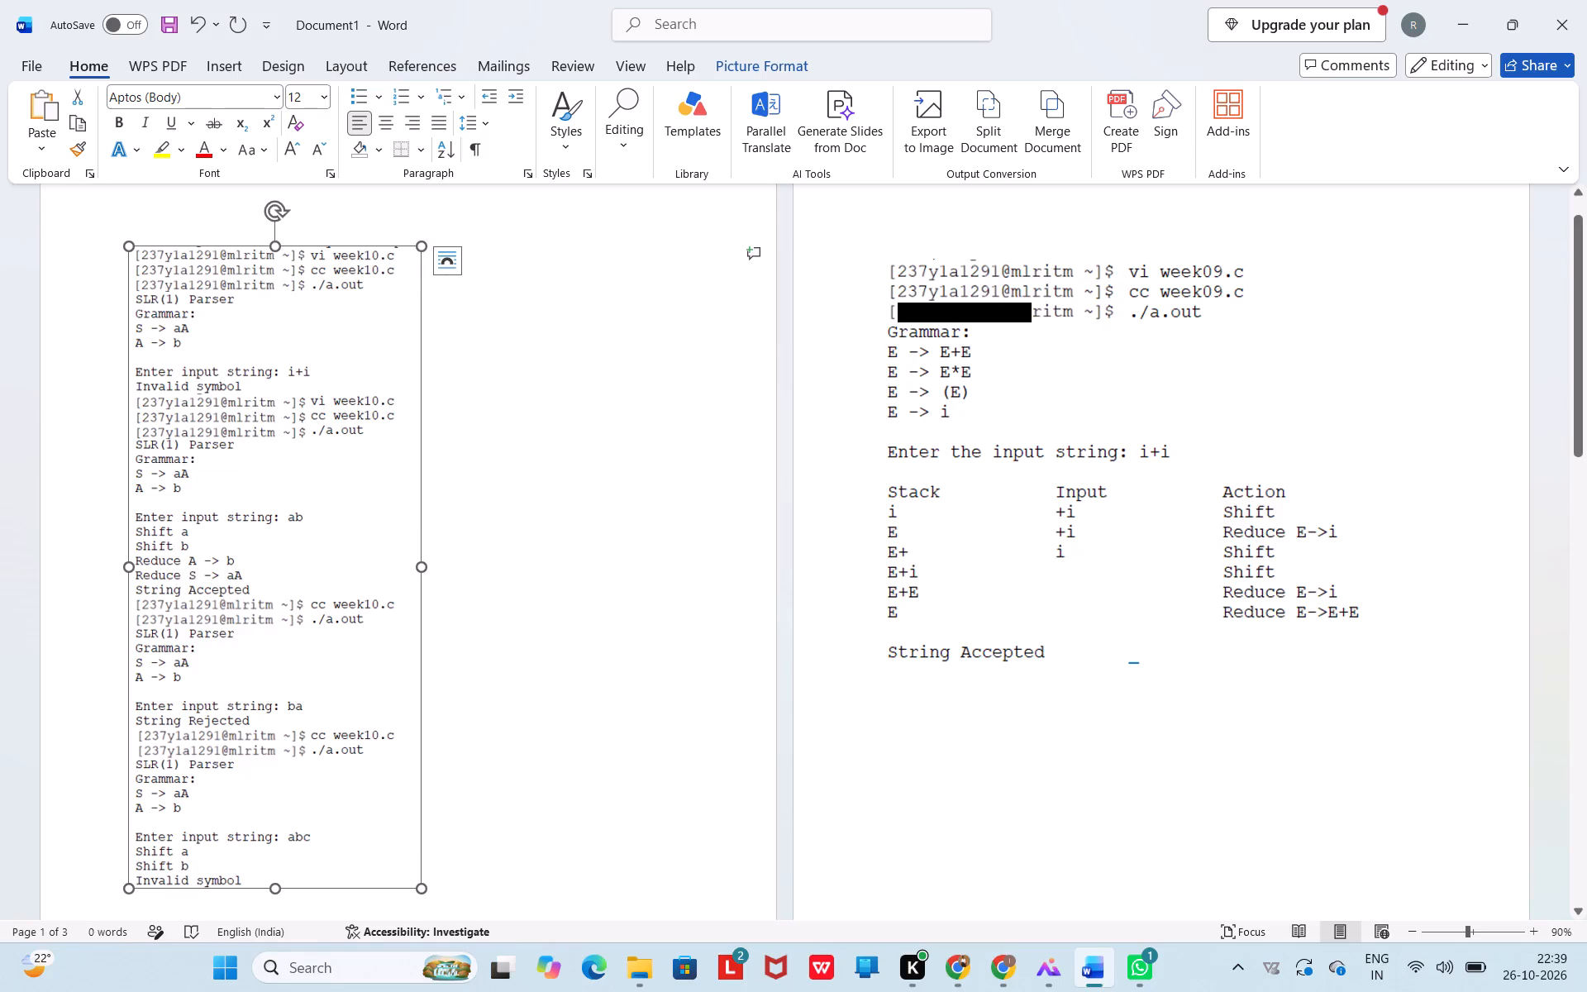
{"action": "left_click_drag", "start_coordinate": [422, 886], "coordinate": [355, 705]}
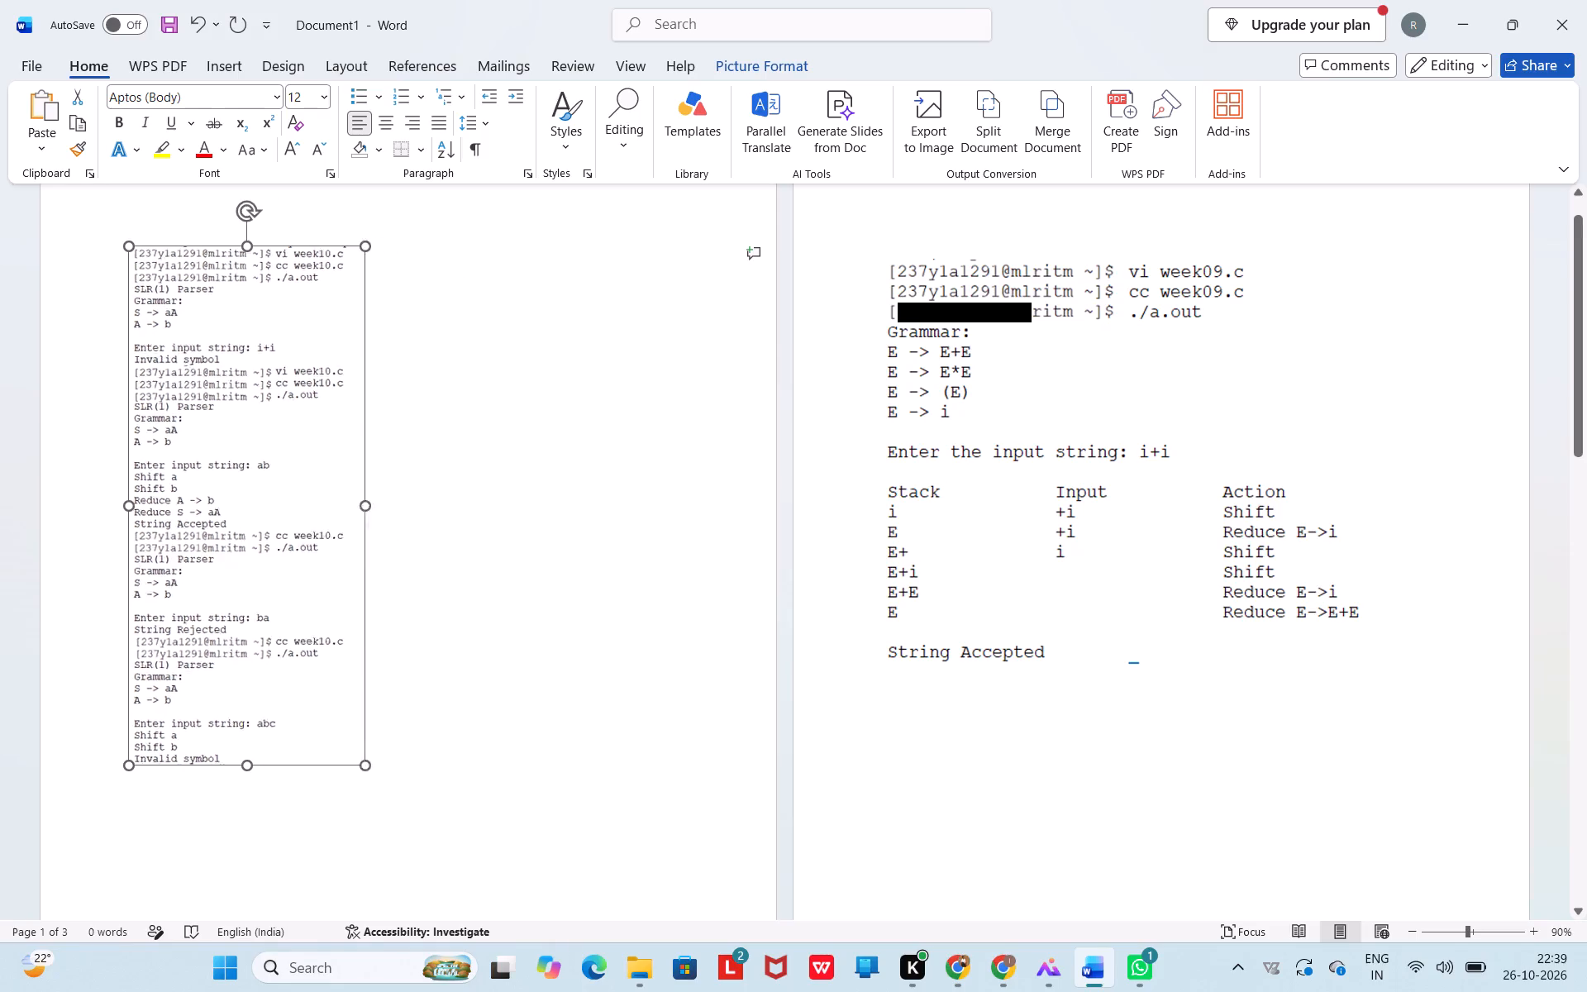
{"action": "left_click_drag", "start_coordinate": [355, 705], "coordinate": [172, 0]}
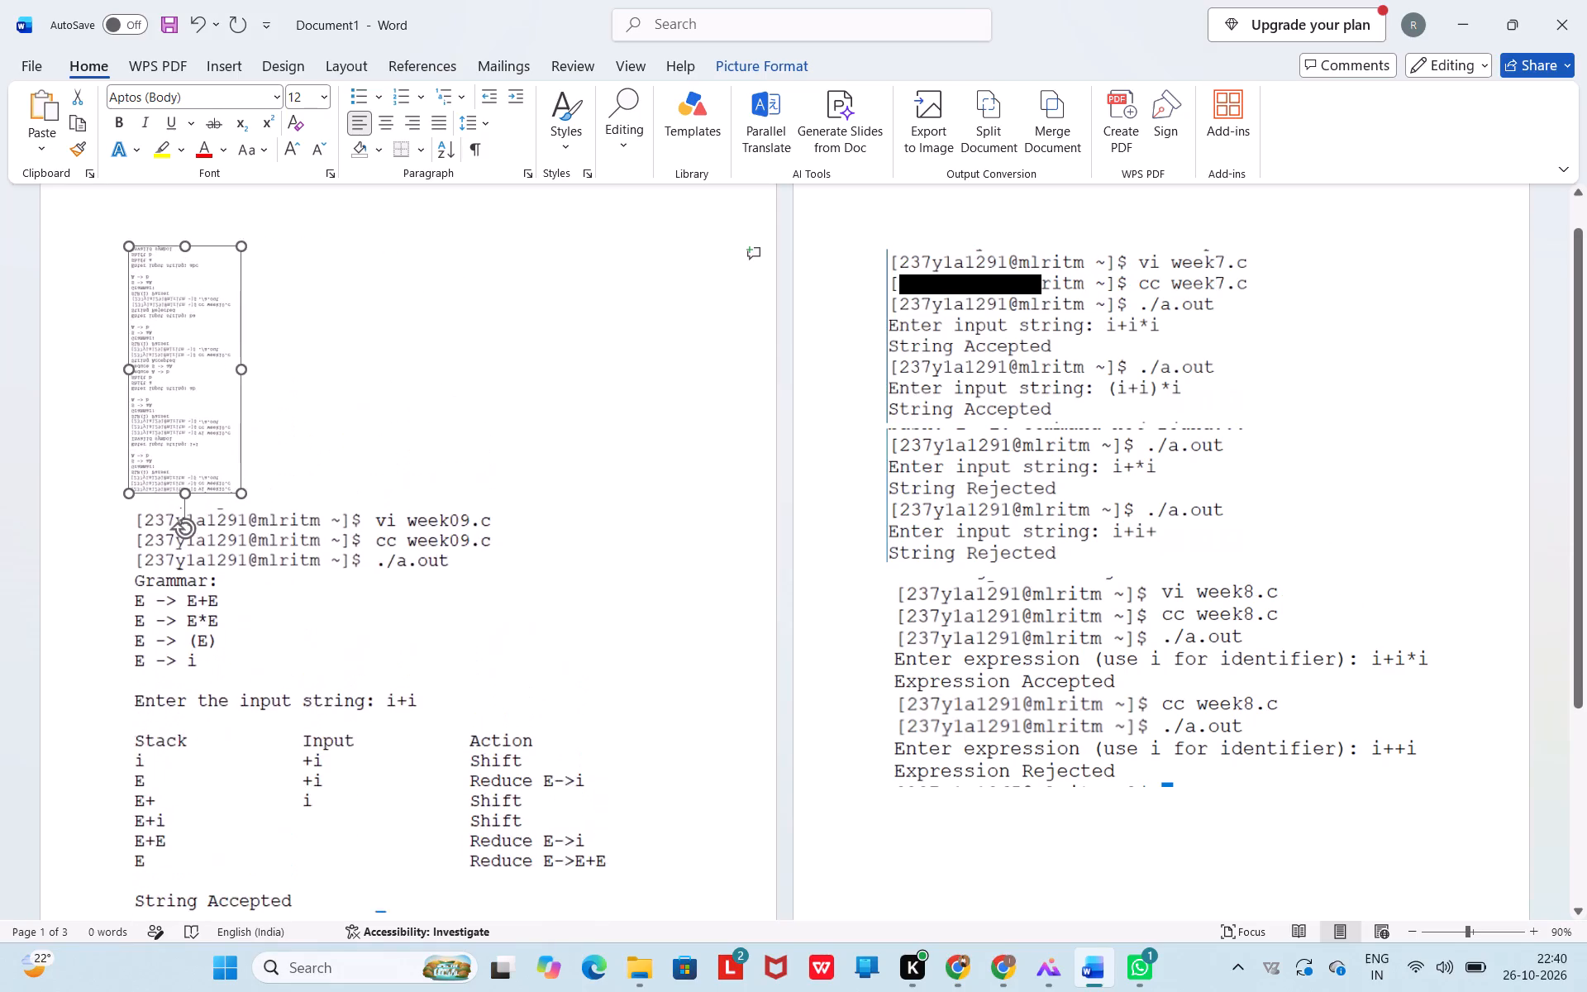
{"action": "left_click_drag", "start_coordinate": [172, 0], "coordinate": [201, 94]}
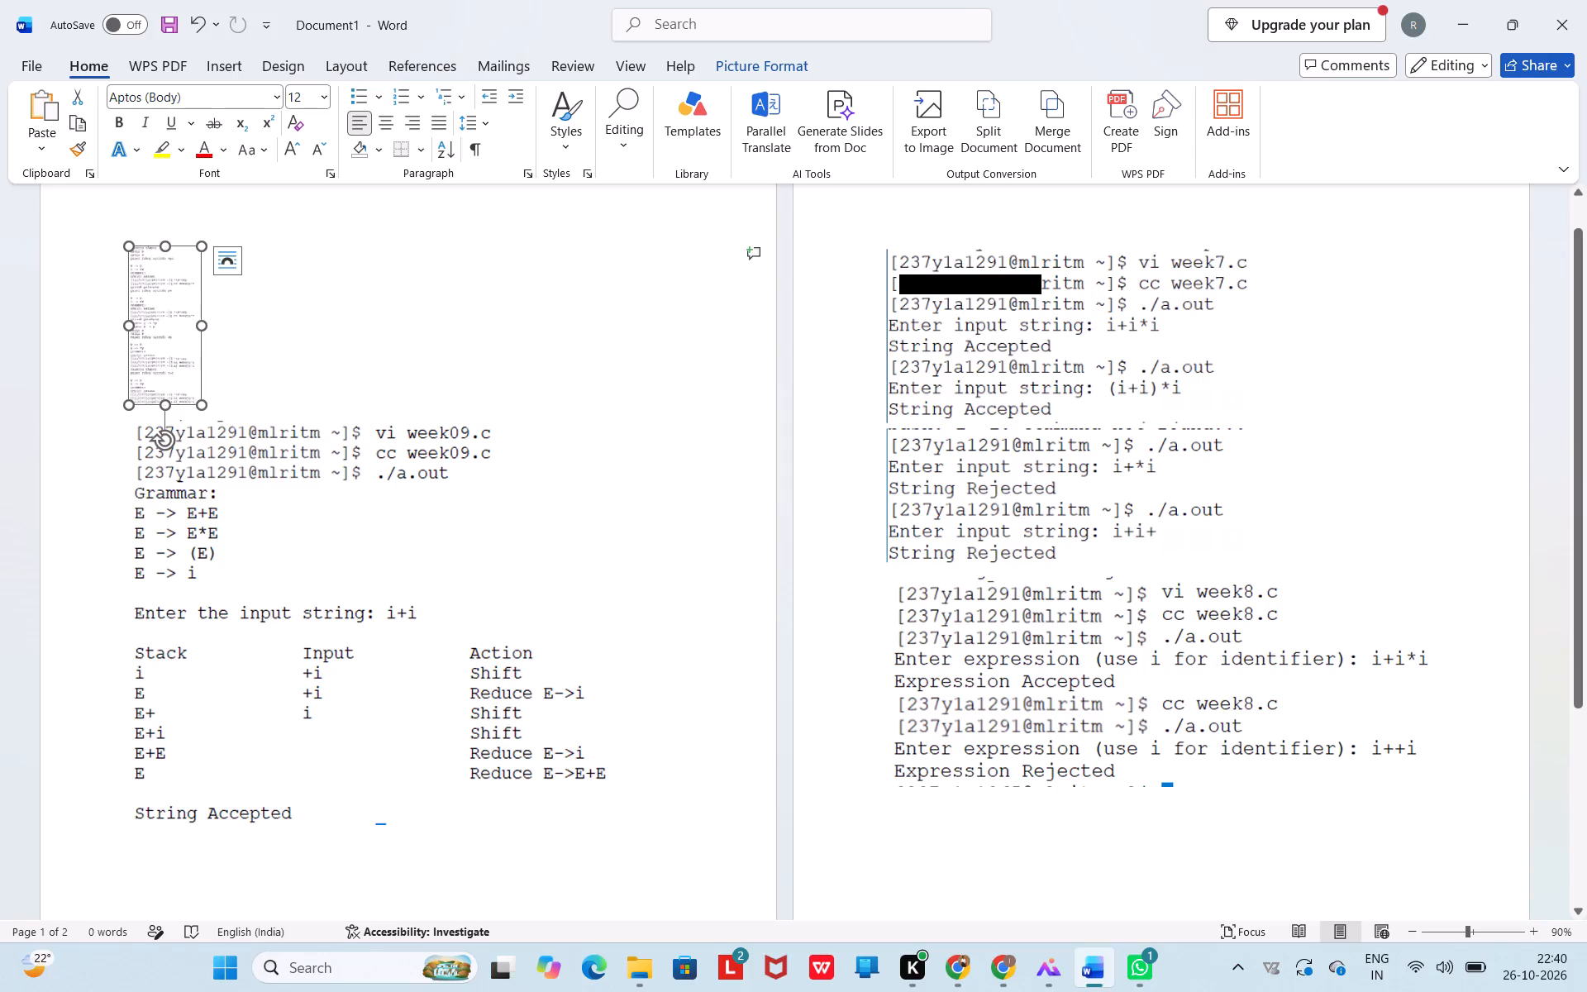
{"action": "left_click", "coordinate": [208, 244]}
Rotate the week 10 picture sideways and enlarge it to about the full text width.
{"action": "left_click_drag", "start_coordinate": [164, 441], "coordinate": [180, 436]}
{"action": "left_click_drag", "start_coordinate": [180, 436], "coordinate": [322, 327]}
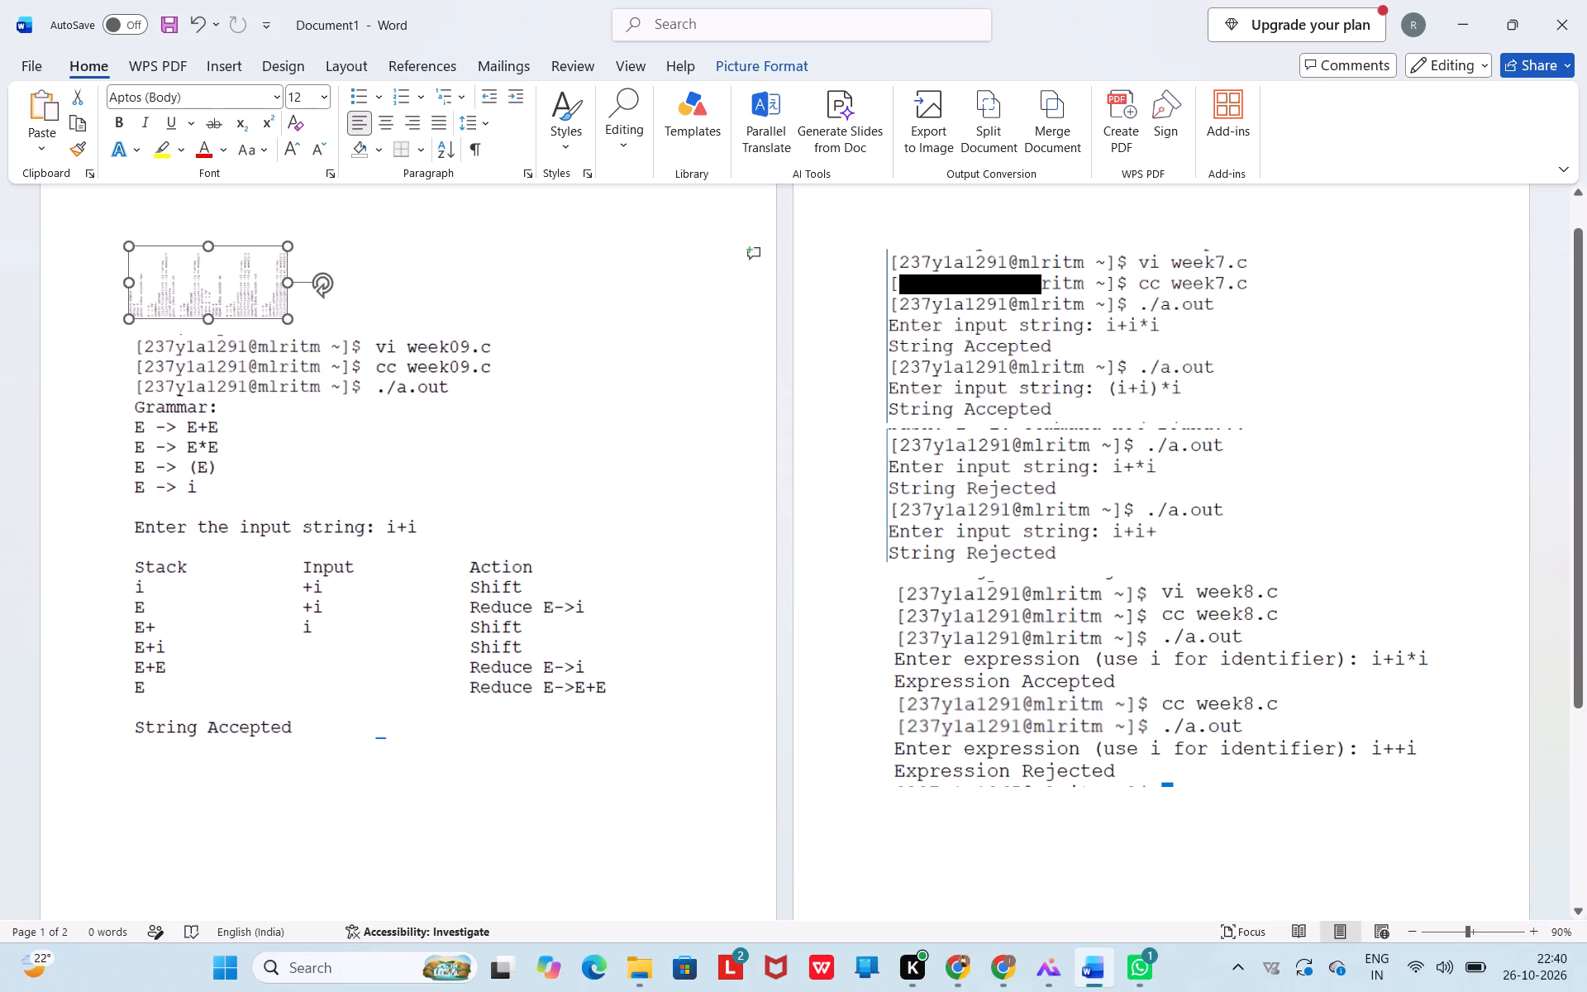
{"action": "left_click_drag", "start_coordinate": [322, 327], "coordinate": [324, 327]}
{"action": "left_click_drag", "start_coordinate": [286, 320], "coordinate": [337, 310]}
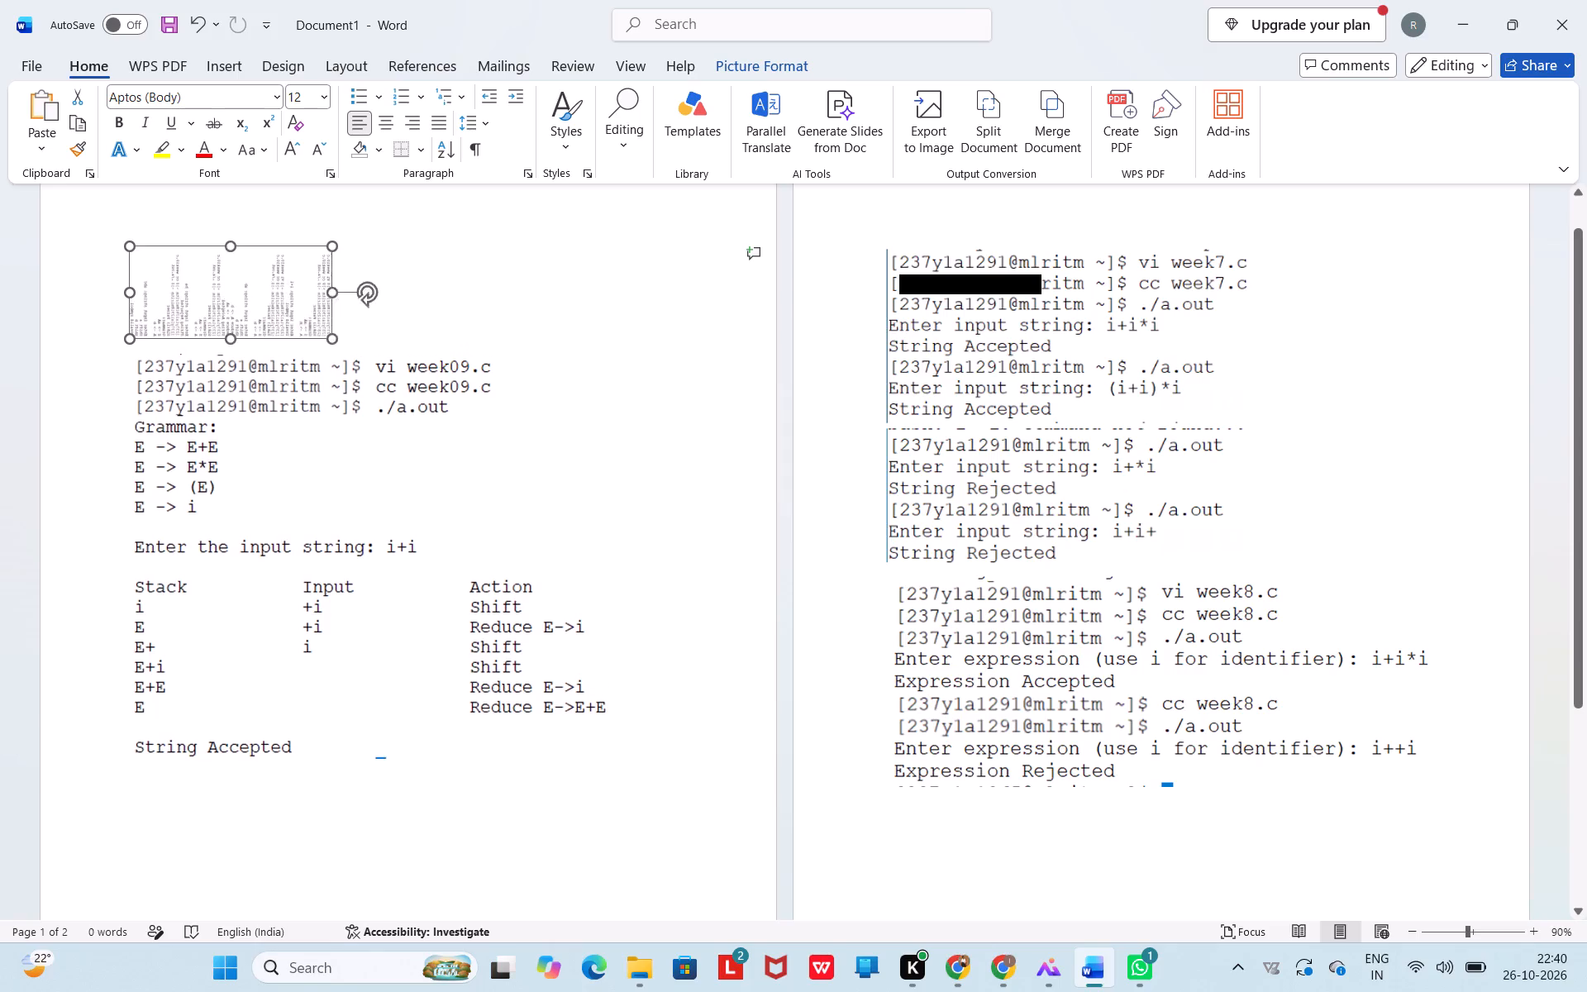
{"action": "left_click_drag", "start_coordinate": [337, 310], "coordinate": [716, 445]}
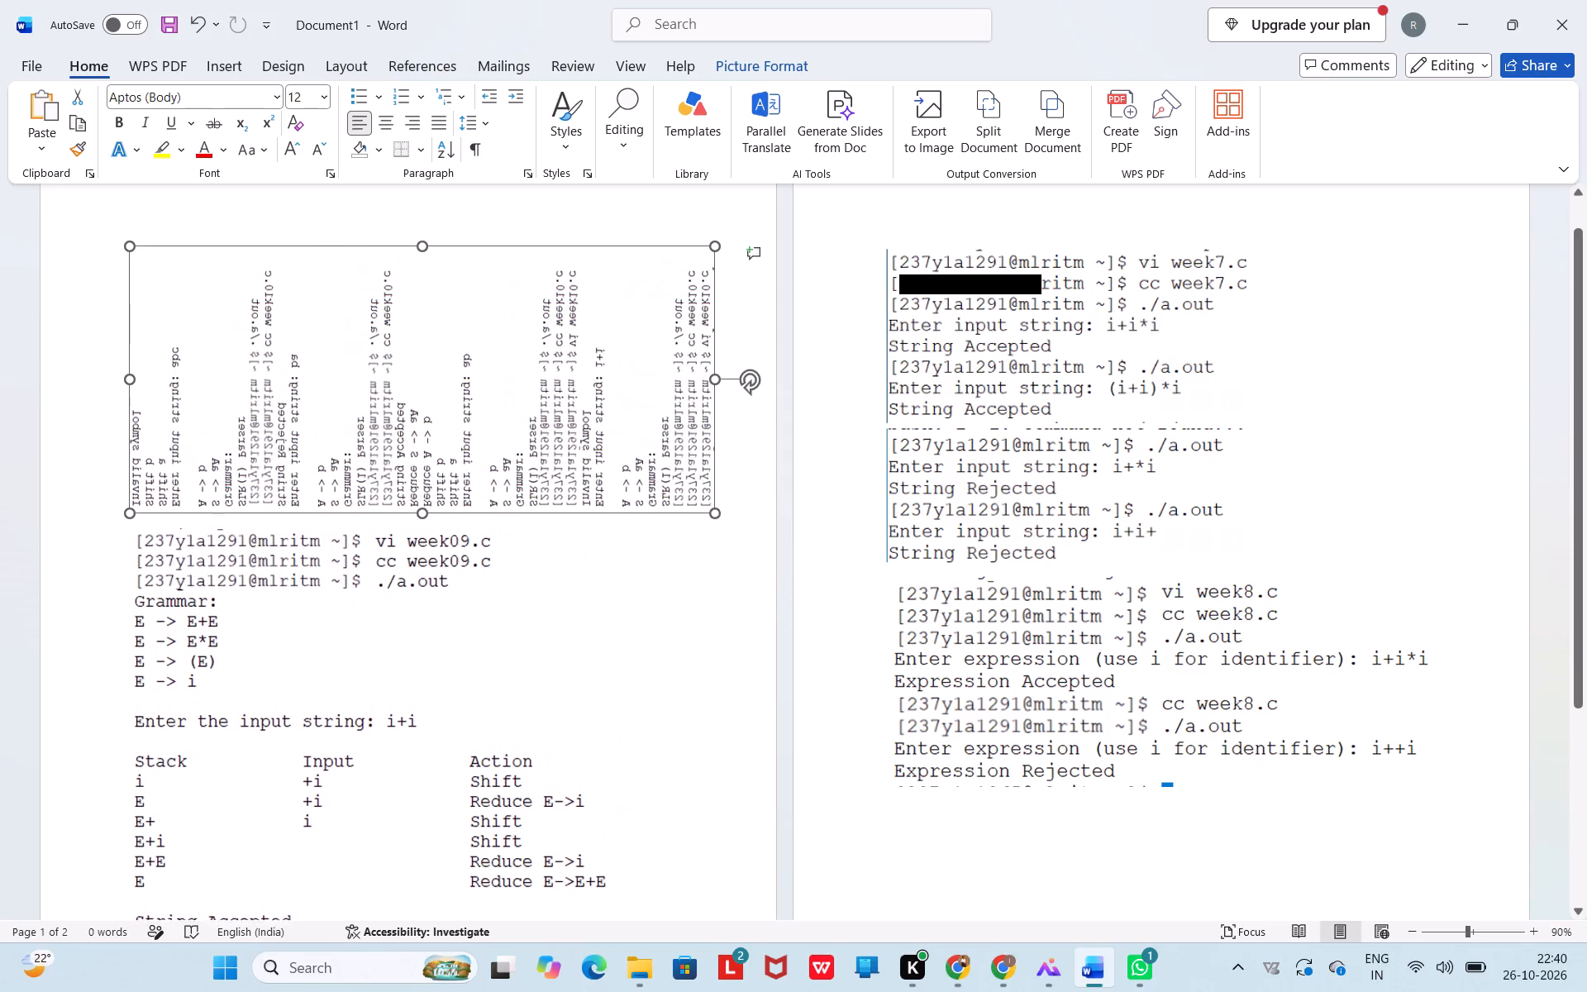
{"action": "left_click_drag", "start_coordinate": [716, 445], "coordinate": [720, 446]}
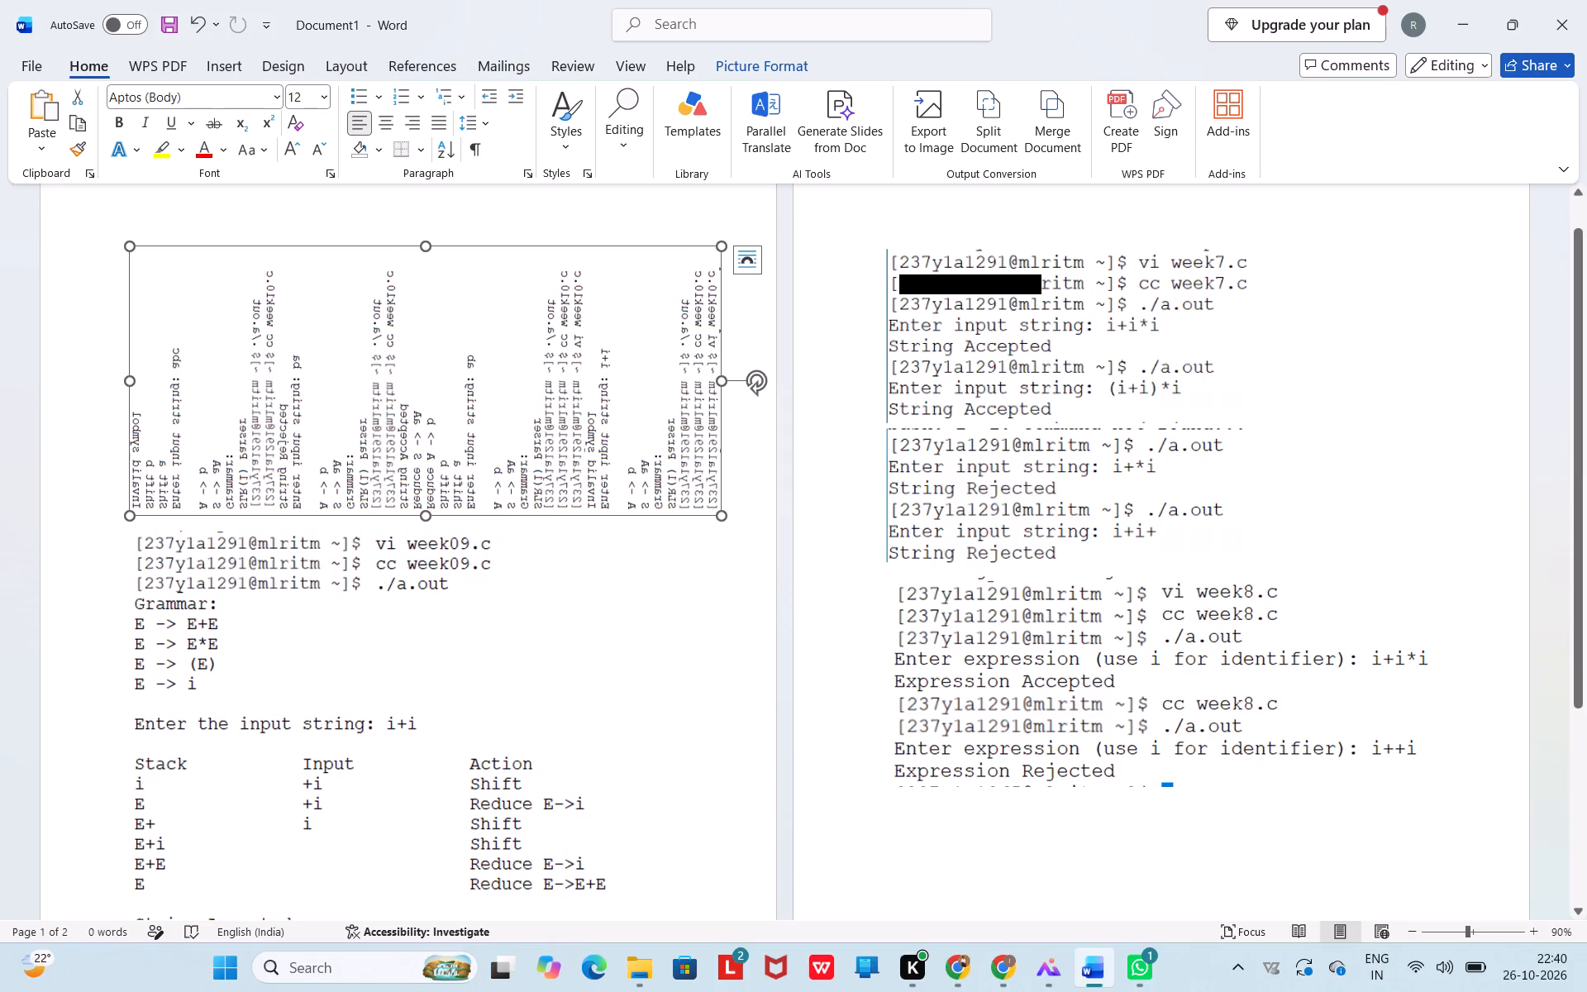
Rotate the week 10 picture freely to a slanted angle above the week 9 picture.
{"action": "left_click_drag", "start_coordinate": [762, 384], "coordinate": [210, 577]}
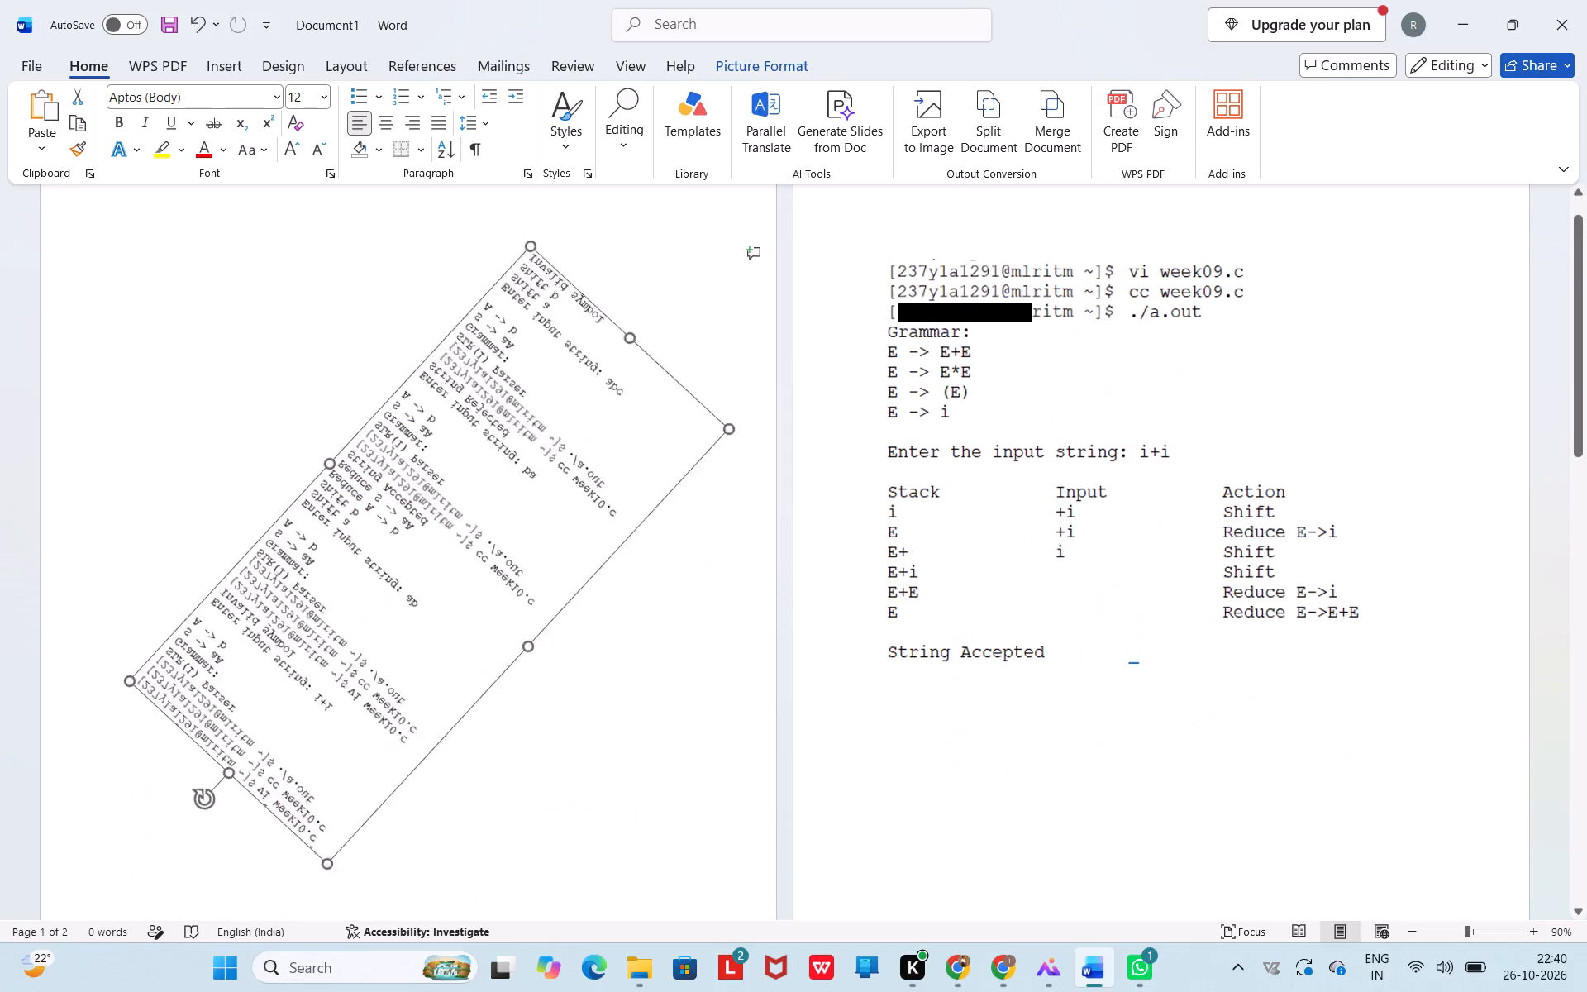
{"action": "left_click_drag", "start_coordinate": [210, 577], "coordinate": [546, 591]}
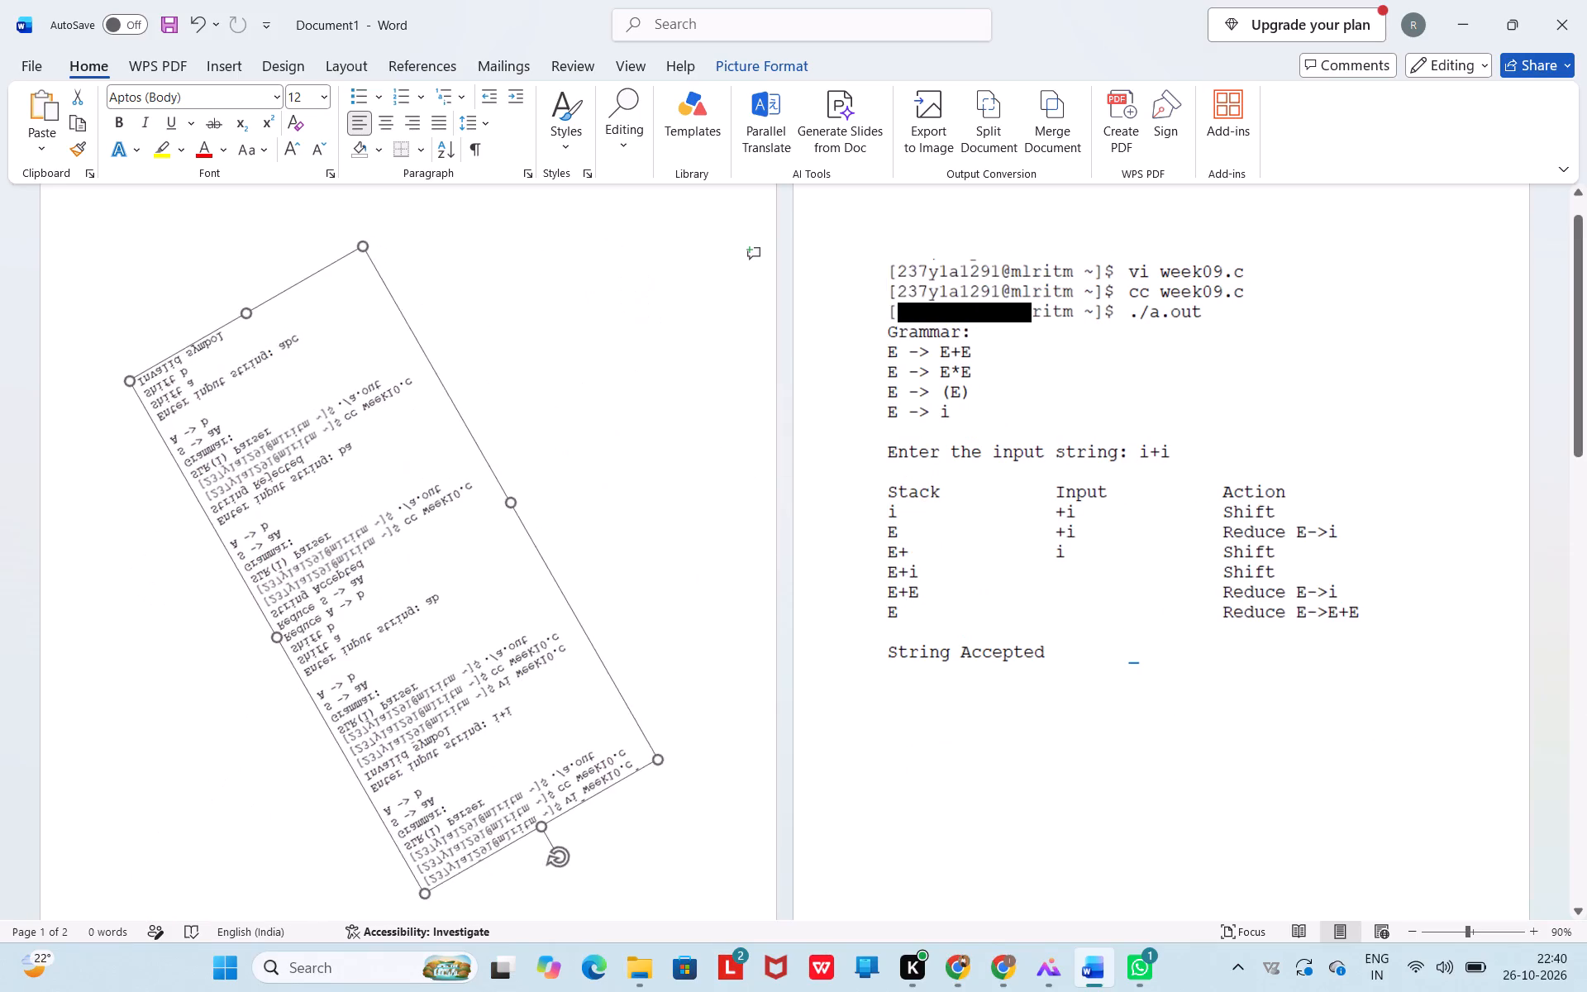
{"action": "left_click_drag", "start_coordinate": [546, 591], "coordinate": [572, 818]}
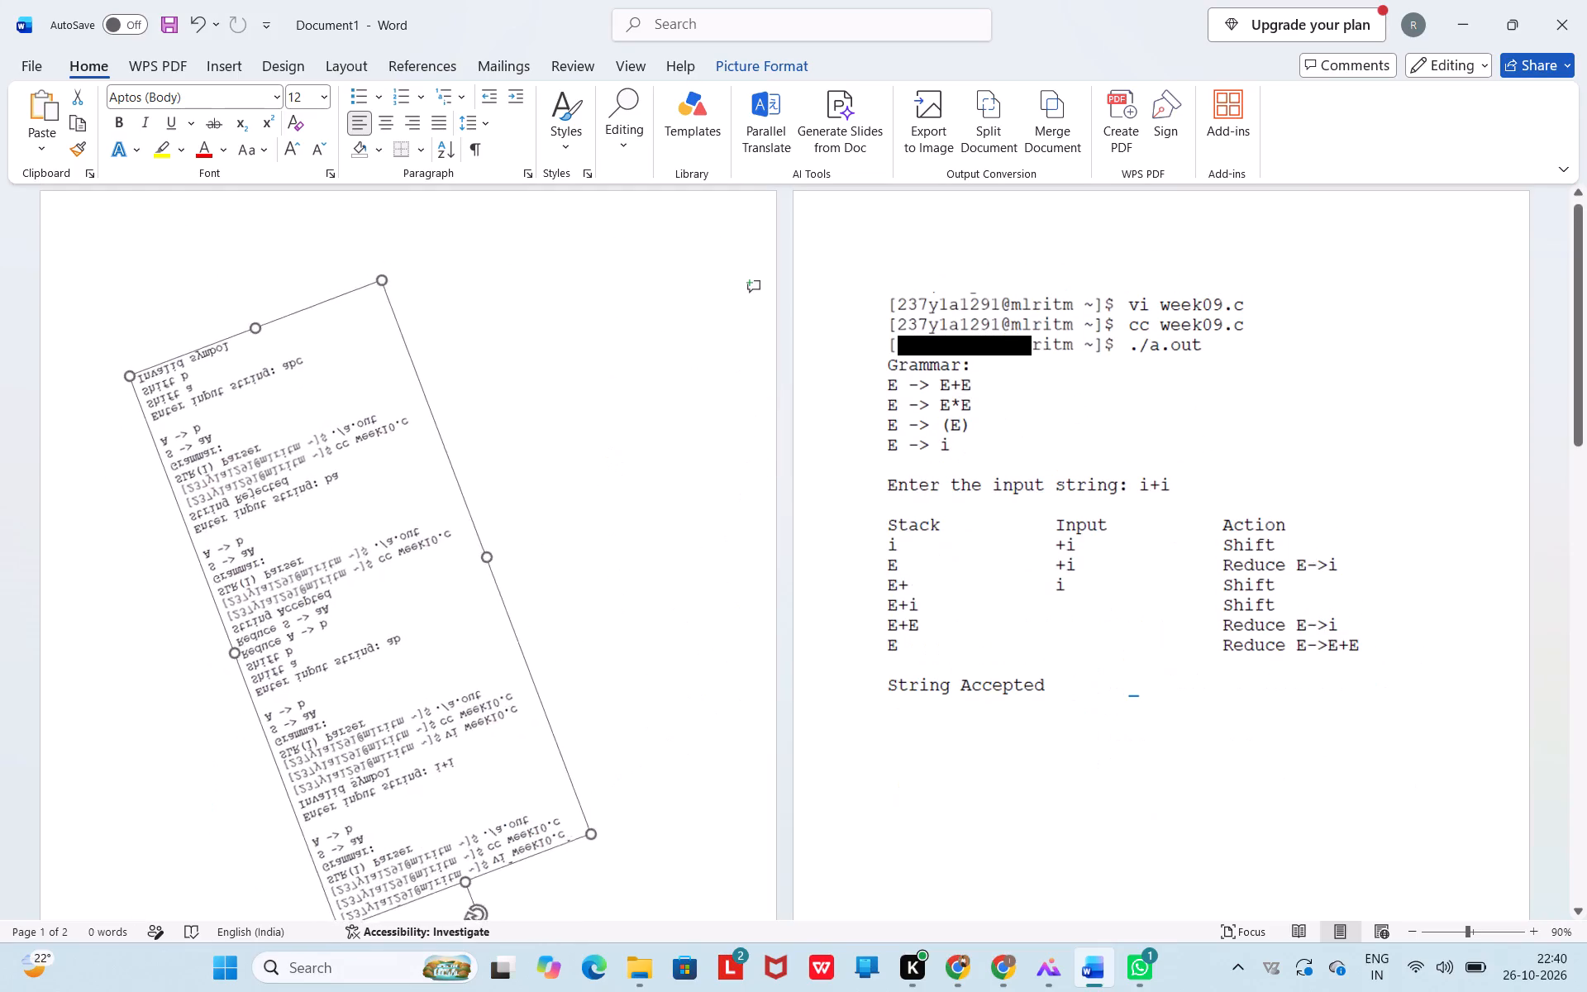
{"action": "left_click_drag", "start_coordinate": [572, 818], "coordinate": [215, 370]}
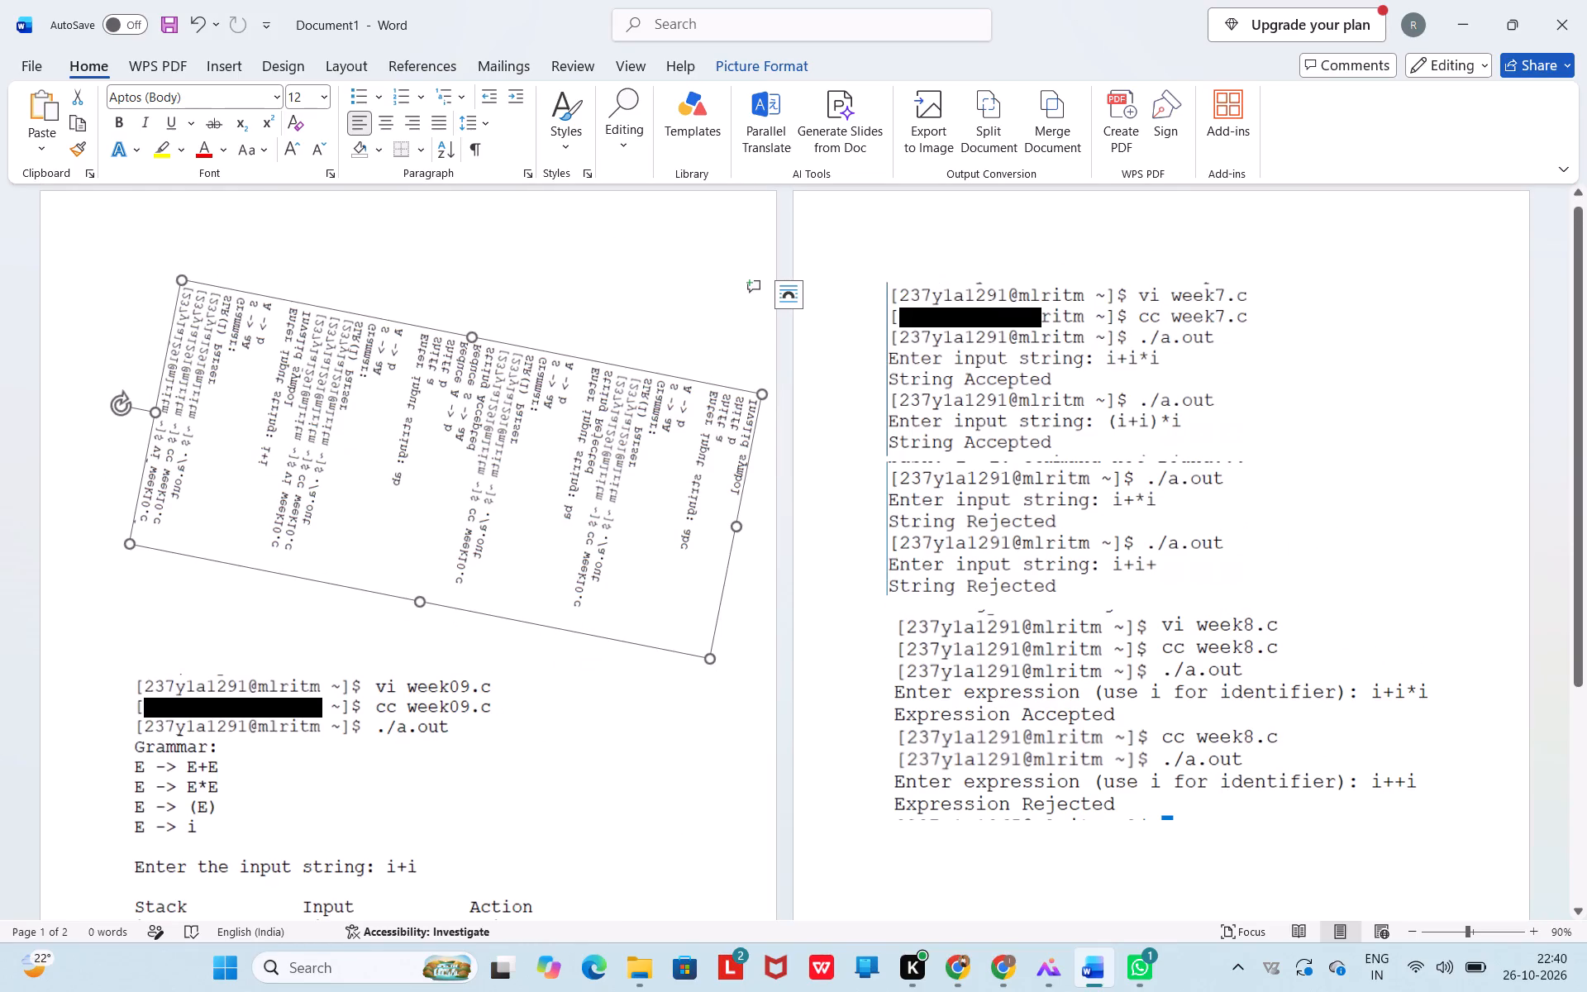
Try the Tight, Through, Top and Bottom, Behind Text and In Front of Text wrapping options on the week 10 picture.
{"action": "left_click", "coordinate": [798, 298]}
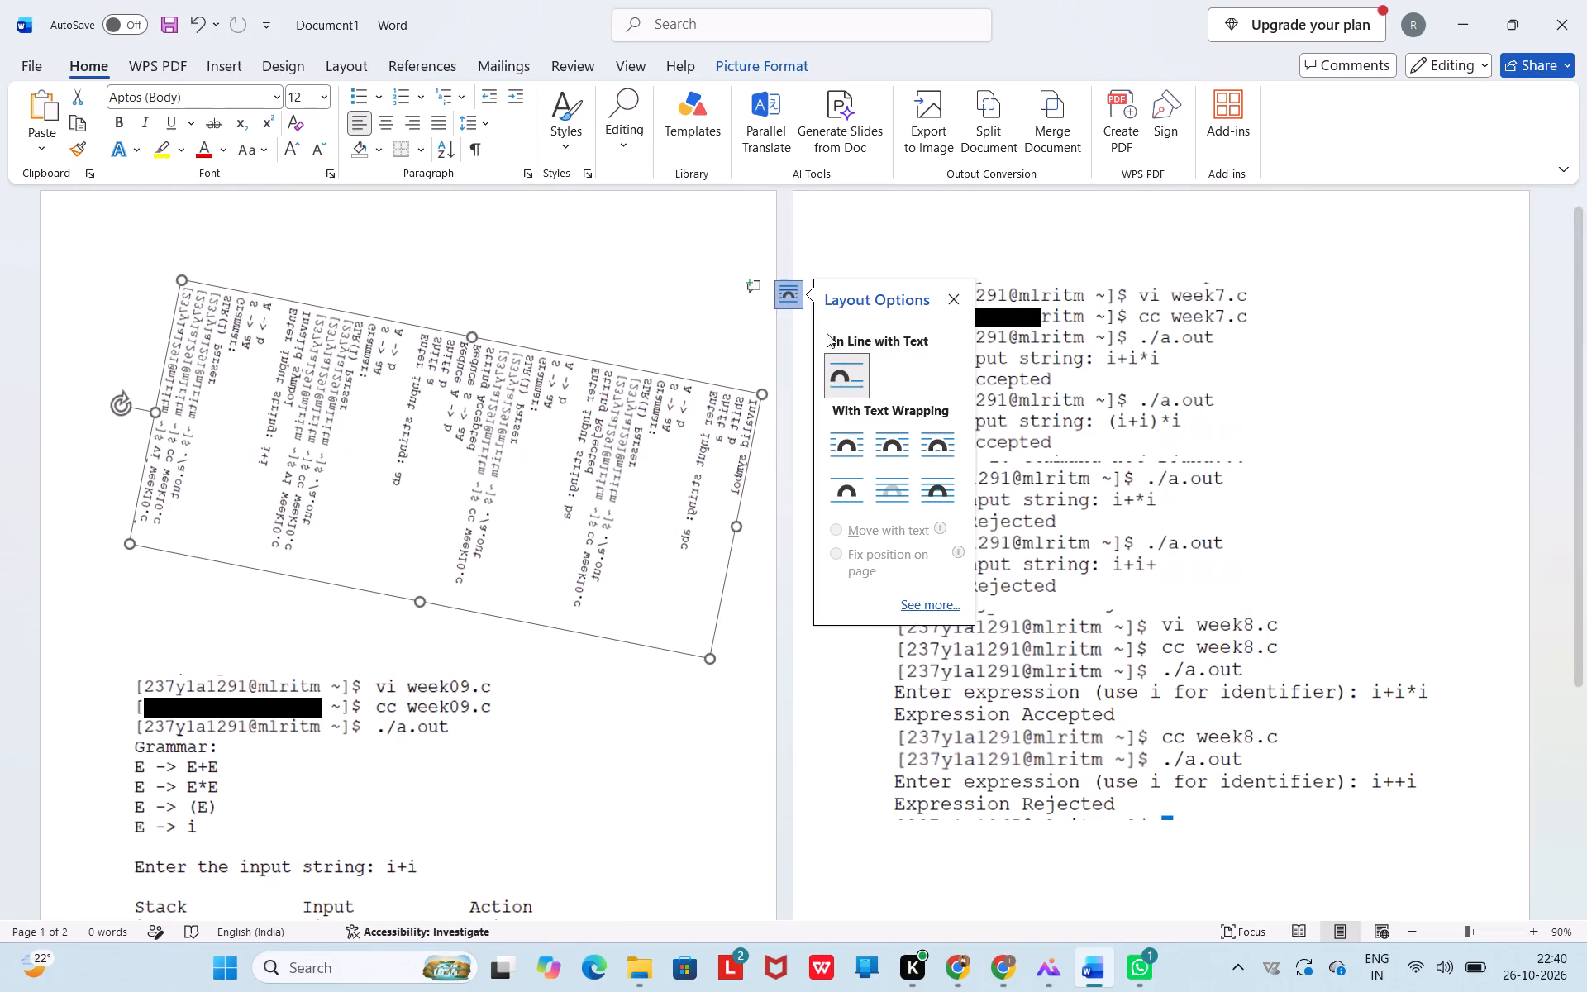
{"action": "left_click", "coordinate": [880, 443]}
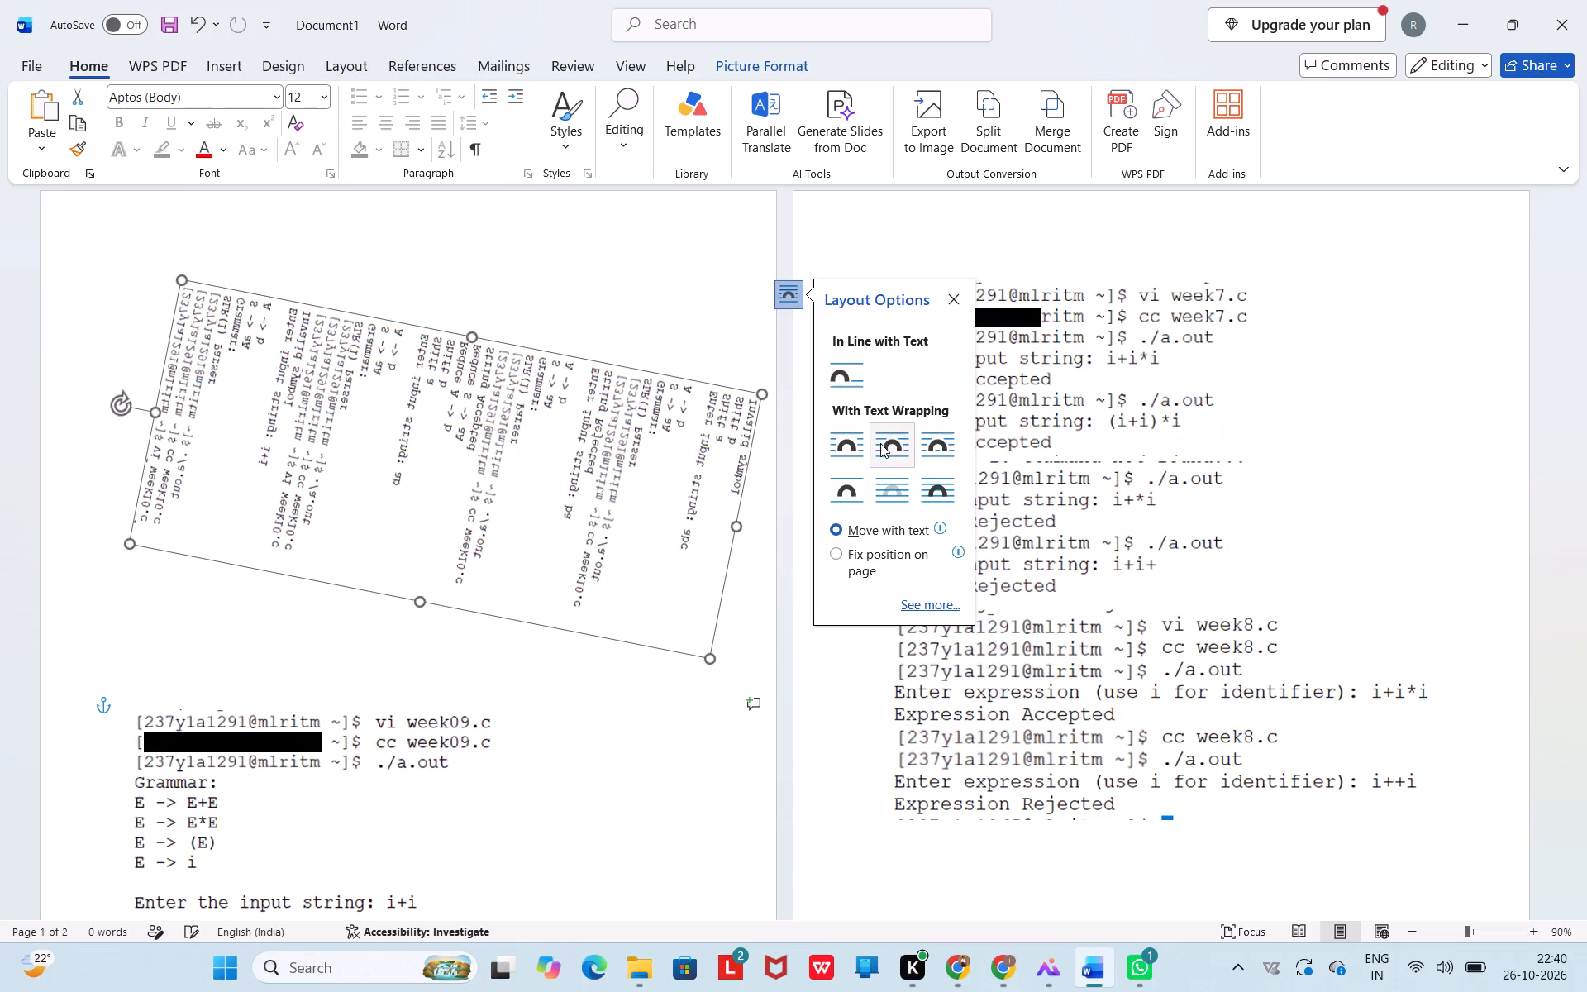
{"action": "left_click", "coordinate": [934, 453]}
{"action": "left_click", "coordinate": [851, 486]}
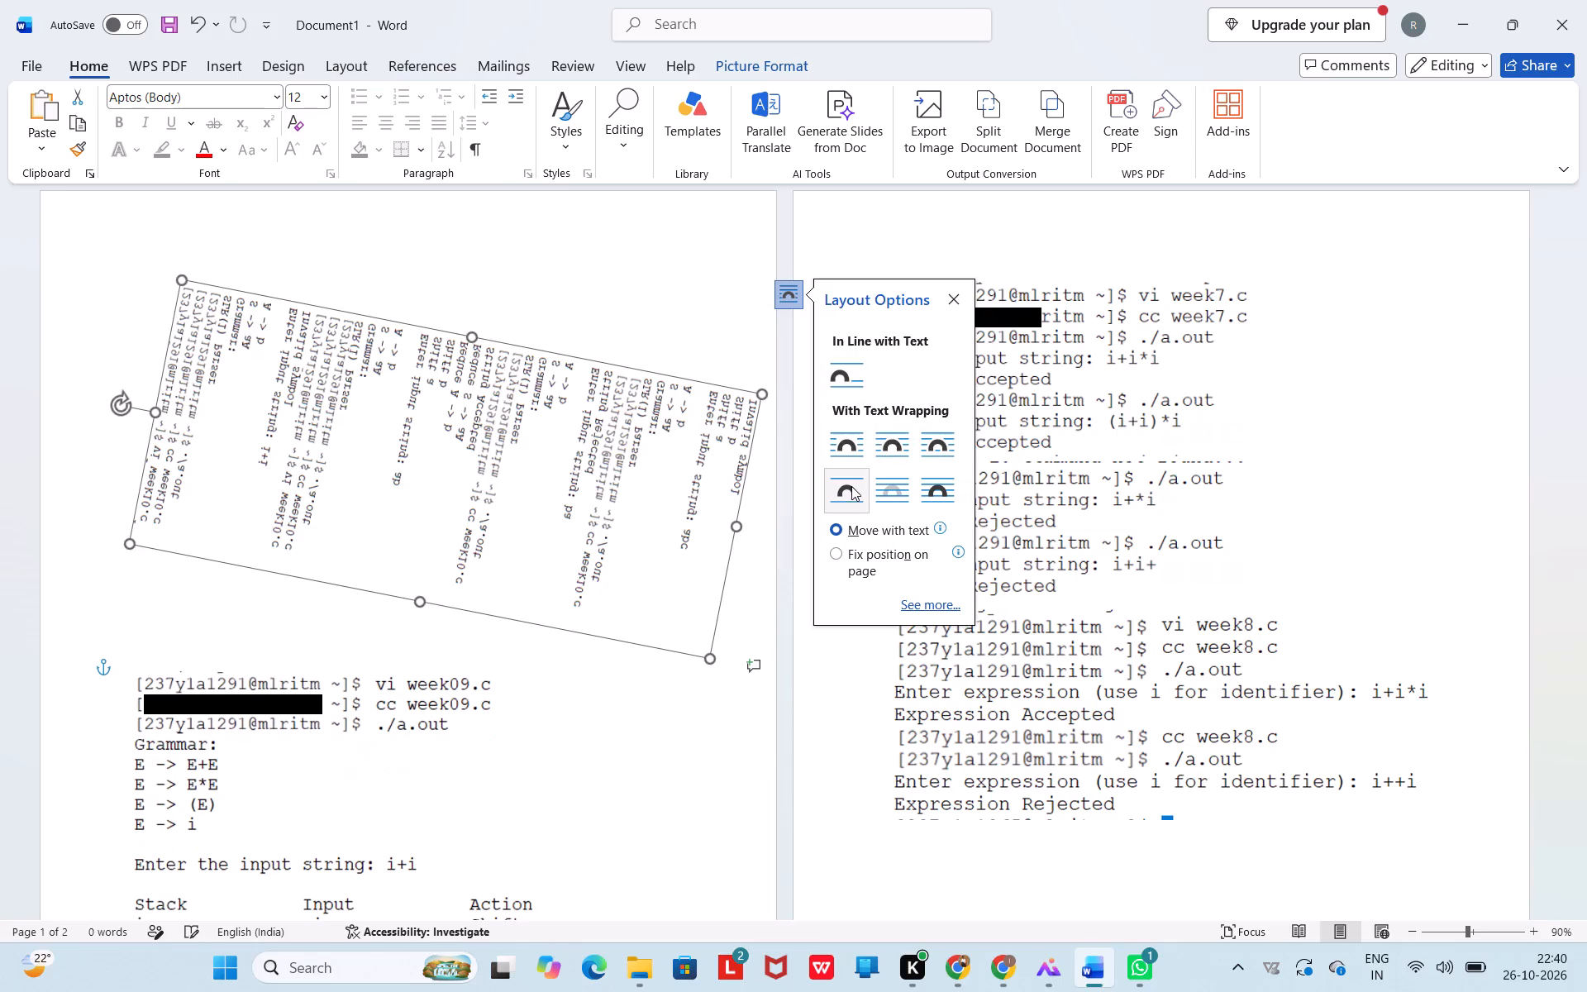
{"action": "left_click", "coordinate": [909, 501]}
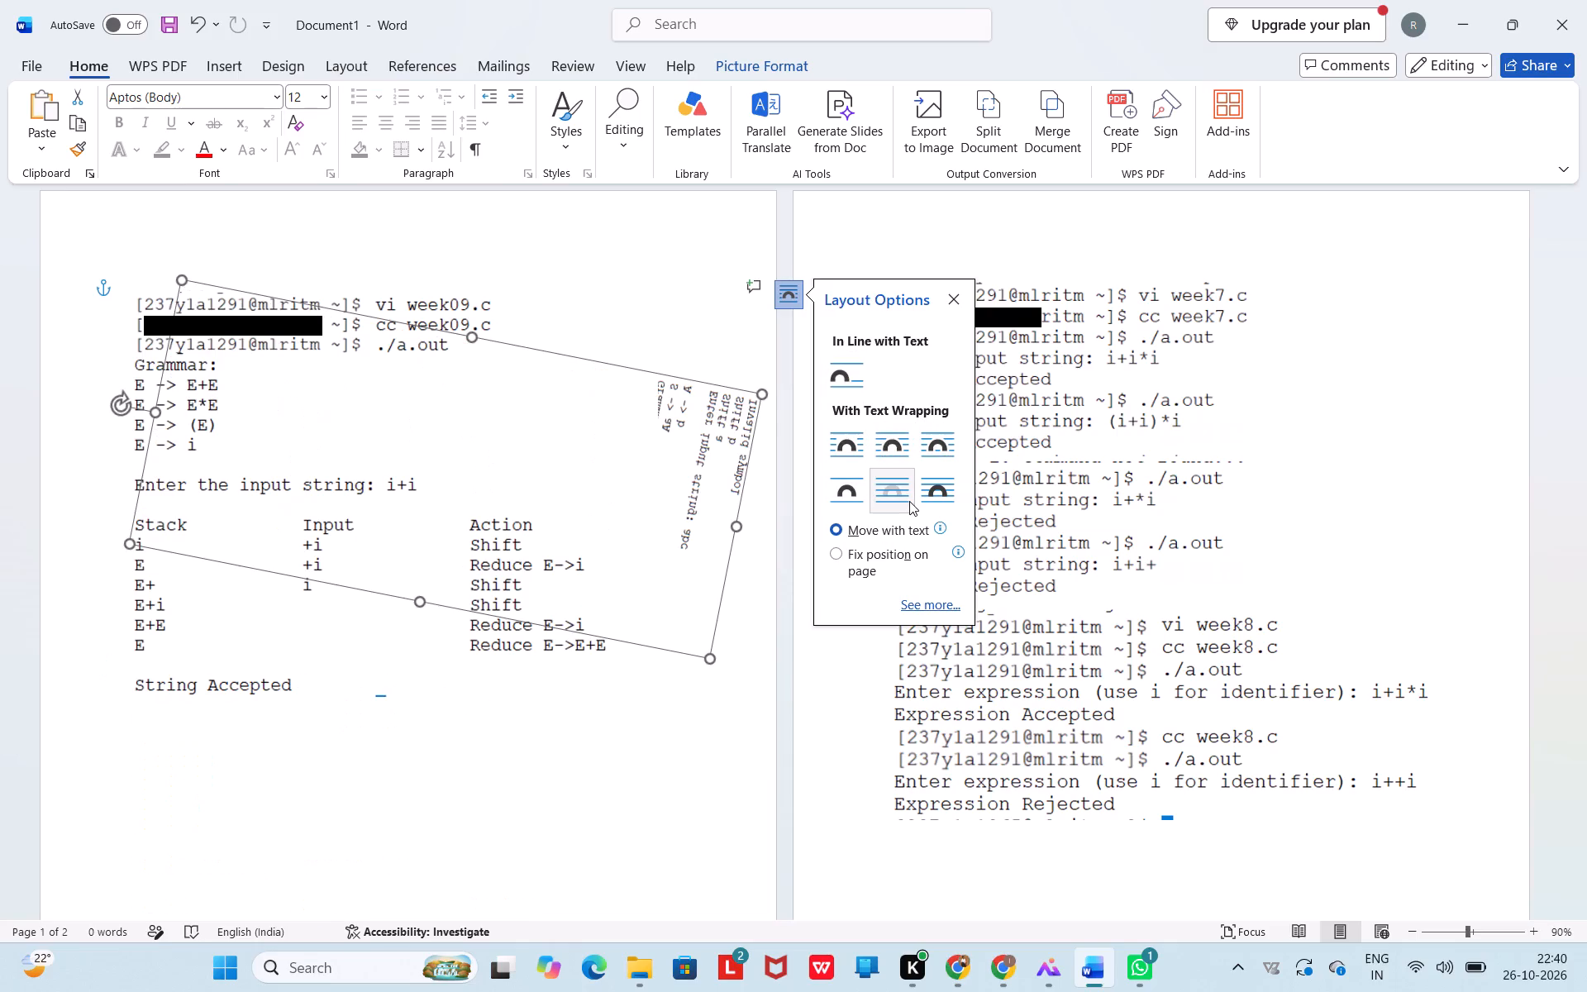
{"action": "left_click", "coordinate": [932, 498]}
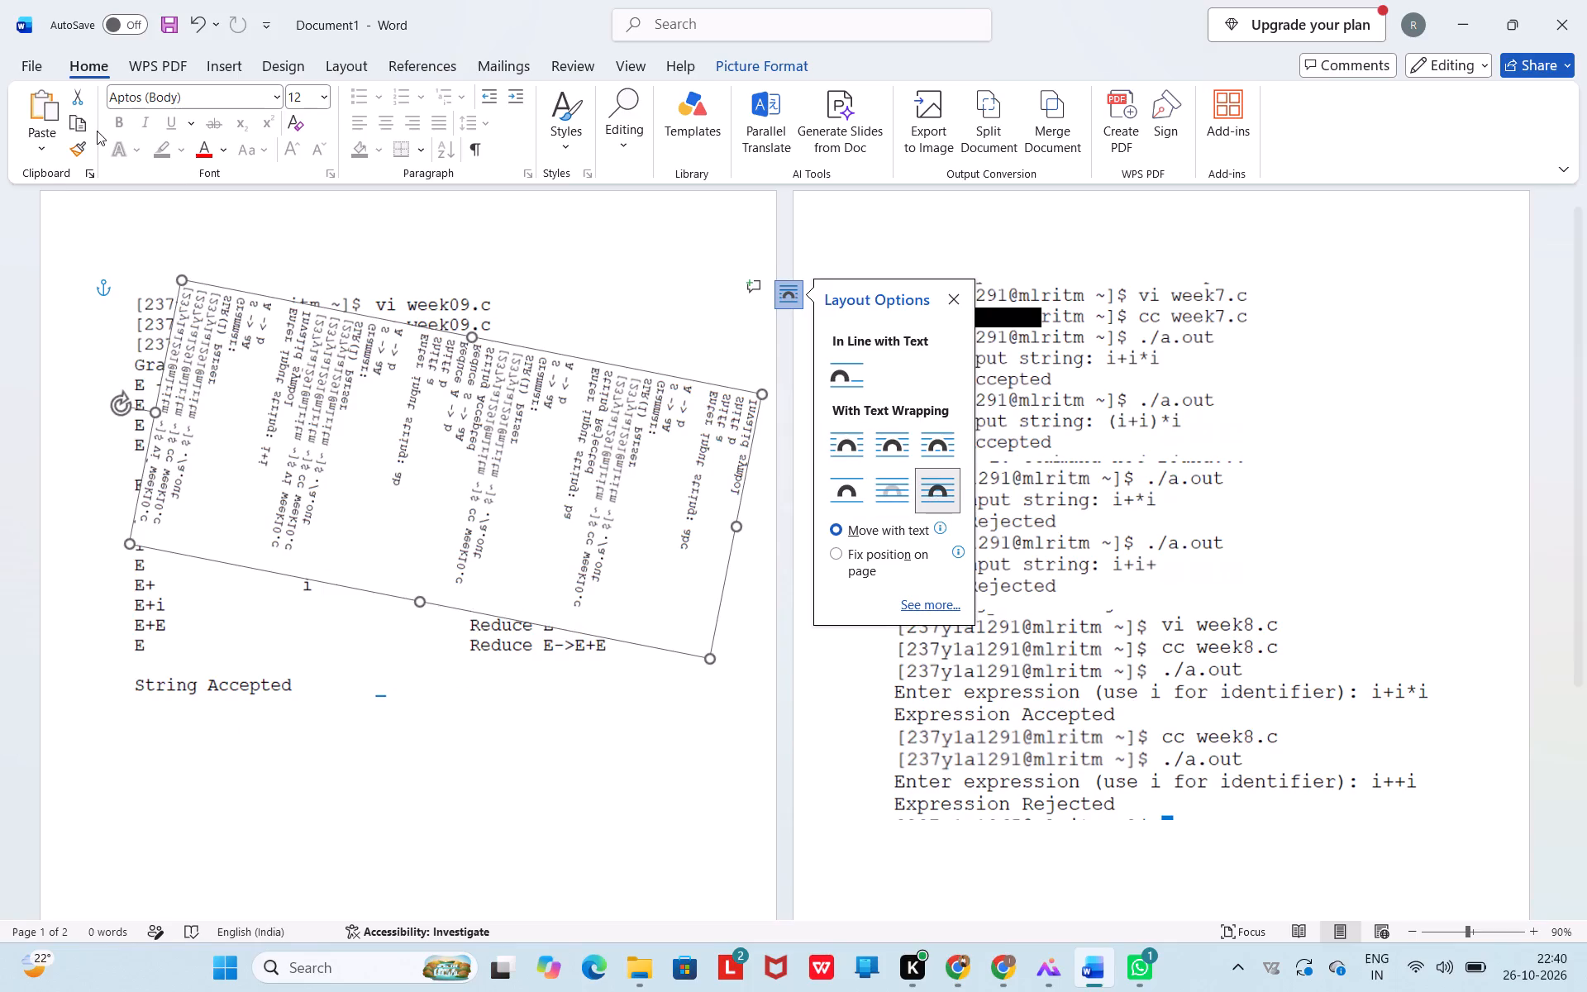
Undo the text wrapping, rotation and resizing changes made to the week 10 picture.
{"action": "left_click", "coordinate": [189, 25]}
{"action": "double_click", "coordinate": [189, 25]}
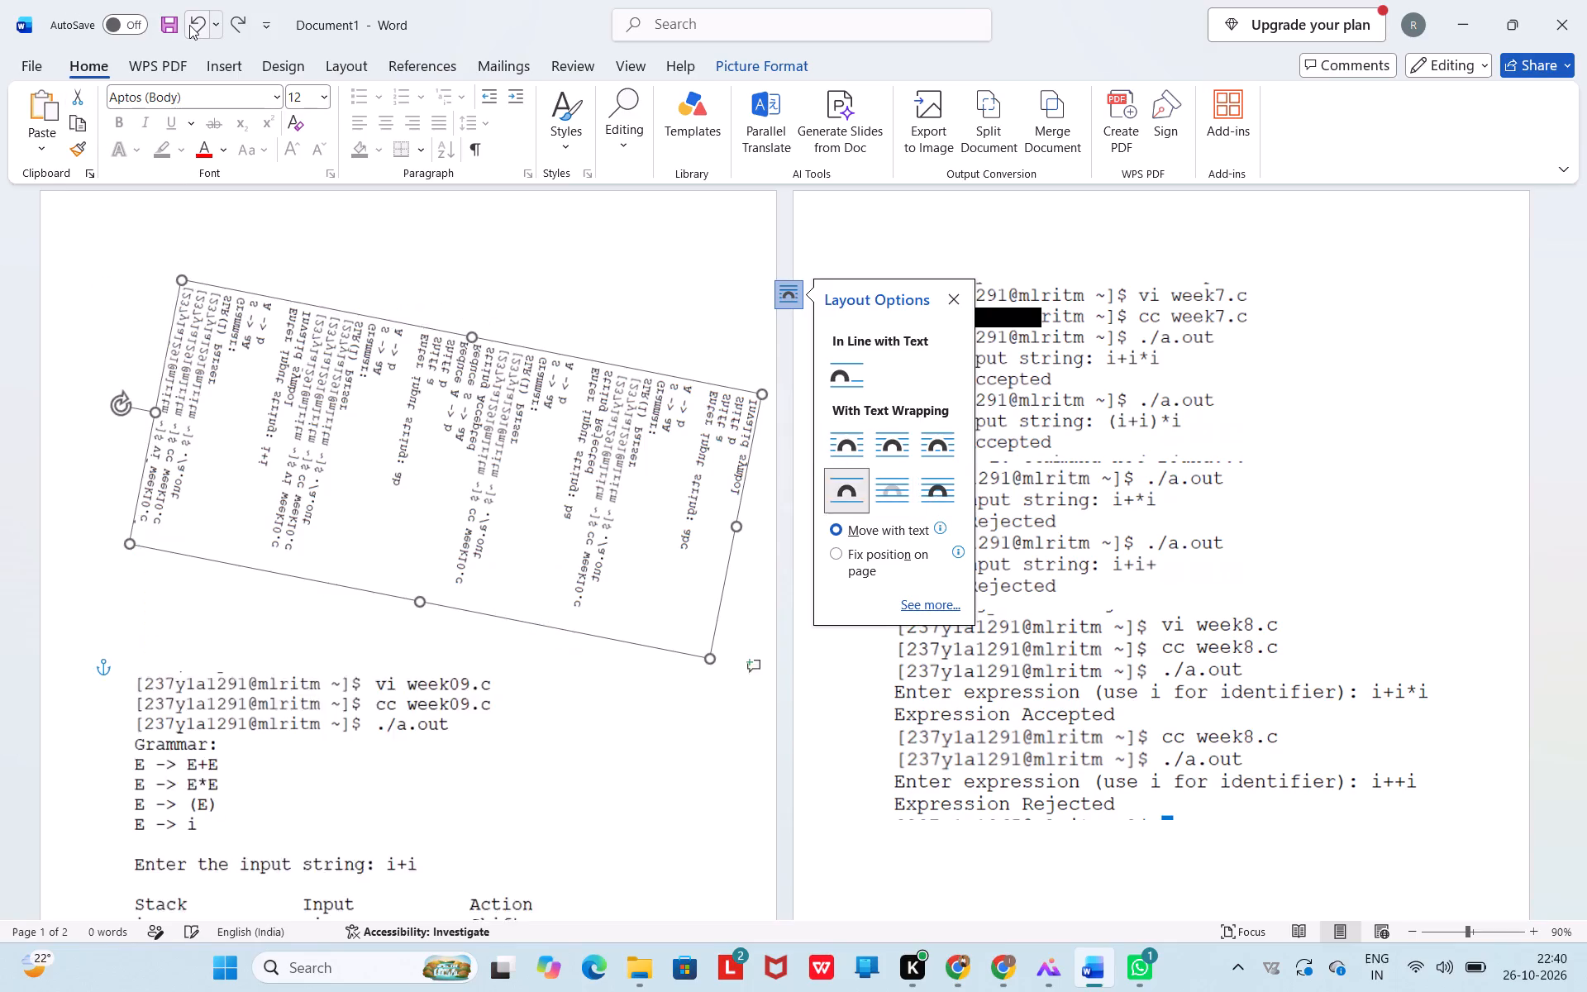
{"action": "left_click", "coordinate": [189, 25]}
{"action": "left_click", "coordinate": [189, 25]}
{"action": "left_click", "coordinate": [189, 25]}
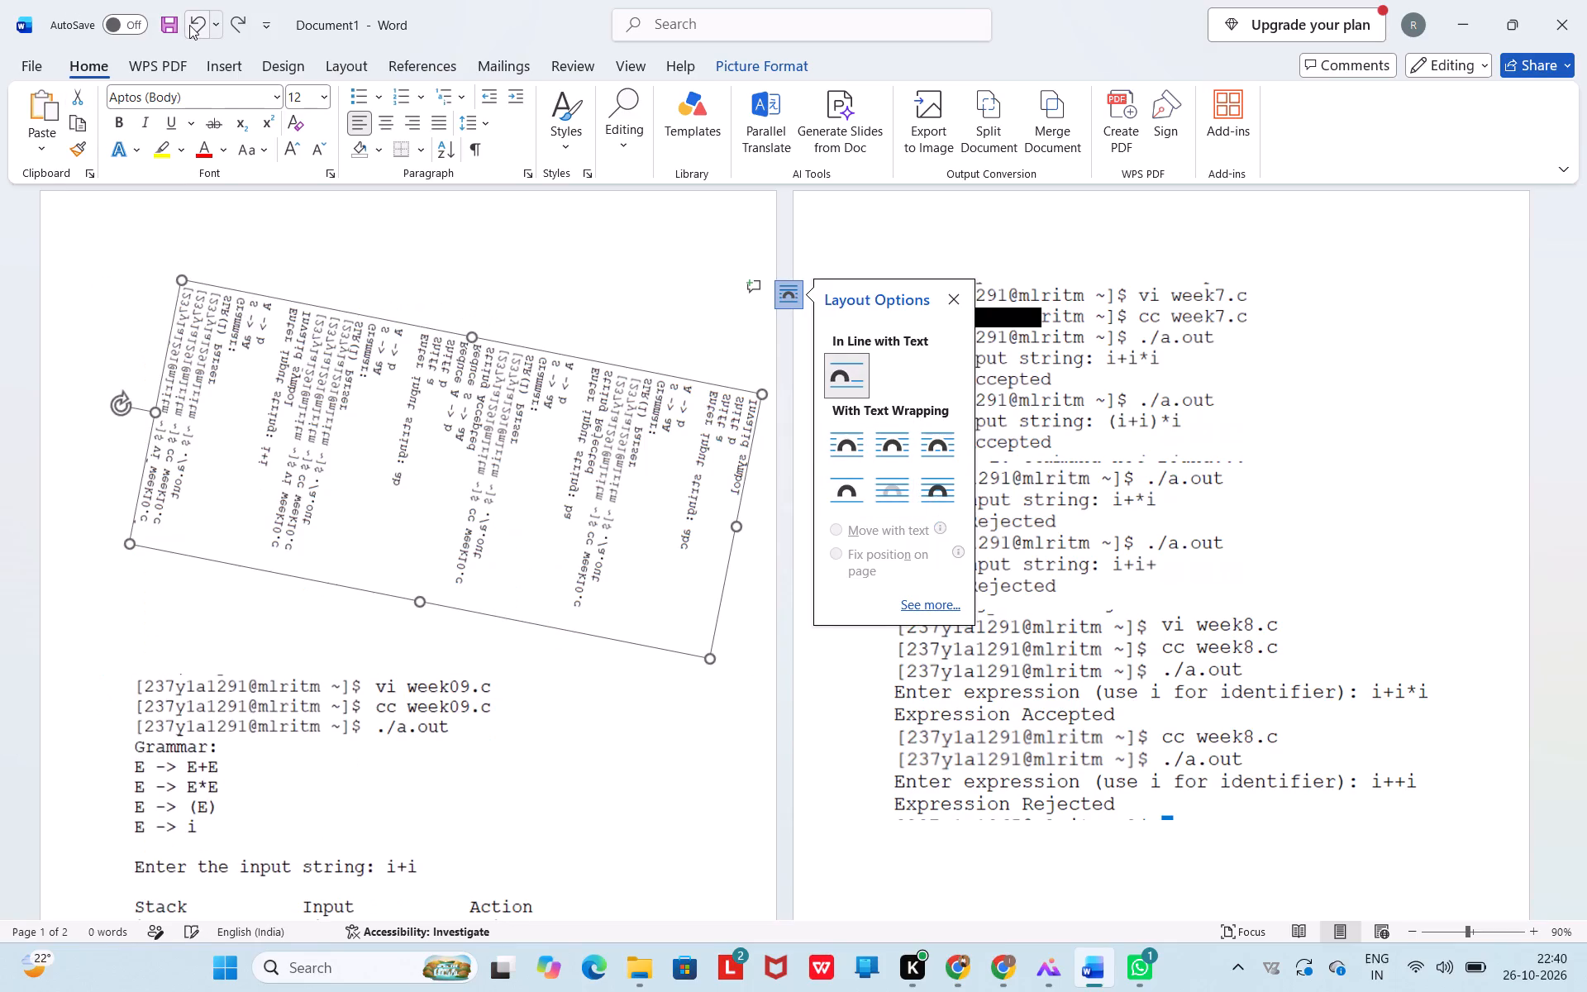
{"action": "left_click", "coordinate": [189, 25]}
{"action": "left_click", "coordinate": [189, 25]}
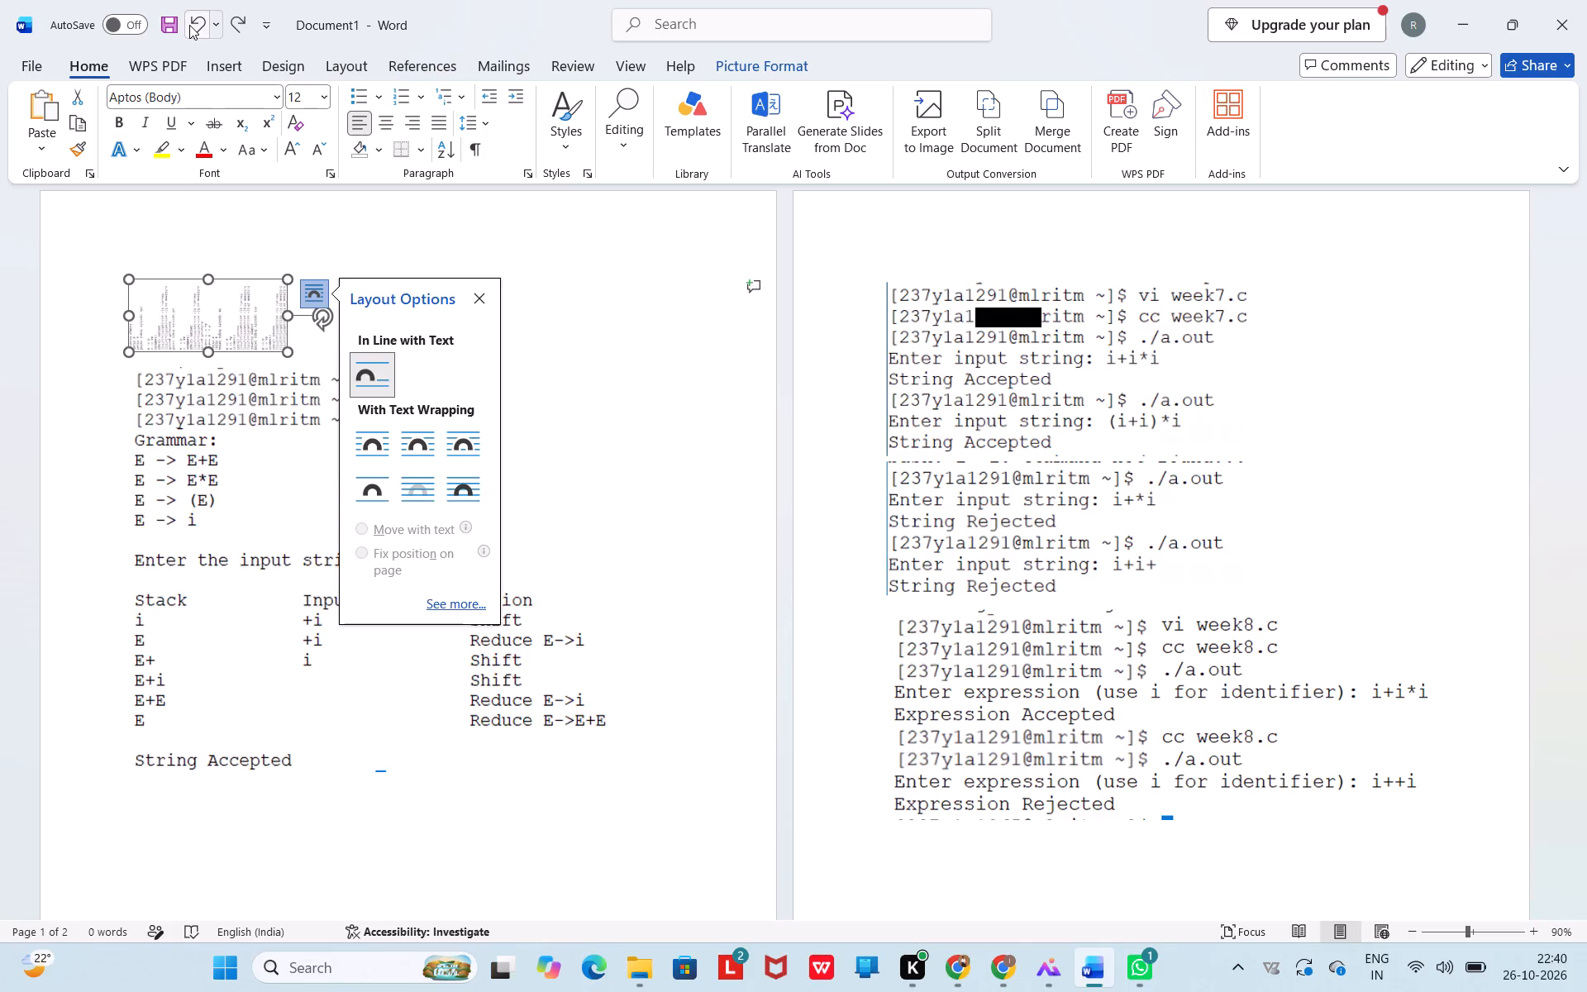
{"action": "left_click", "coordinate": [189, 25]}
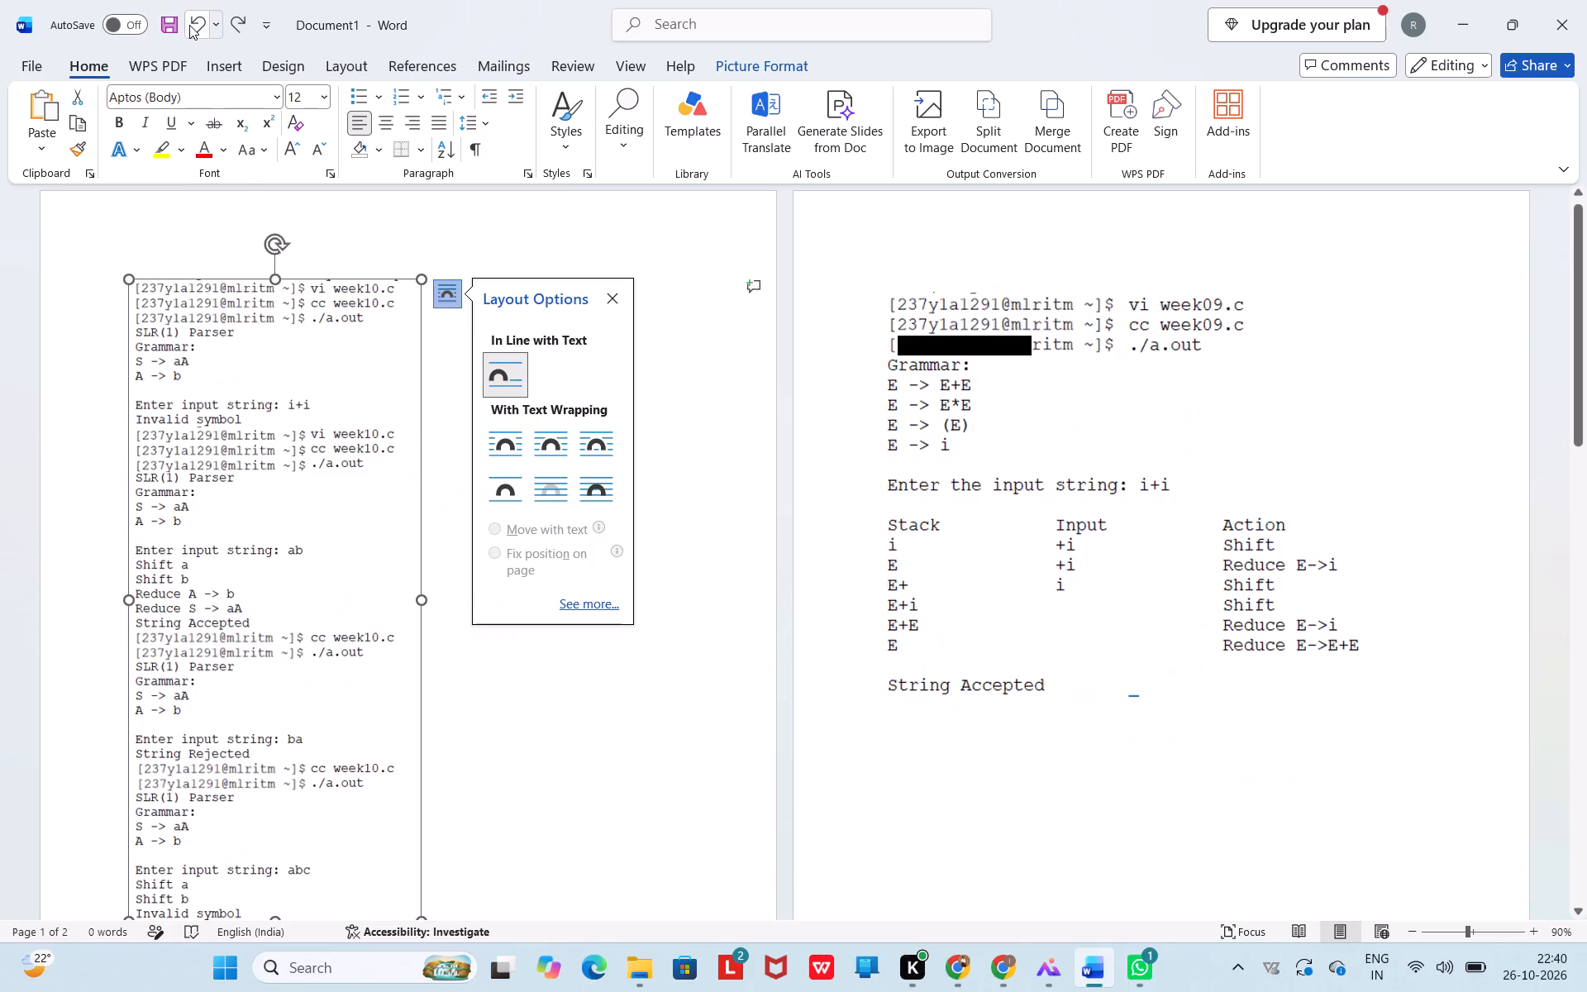
Examine all document pages to check the order and spacing of the week 7 to week 10 output pictures.
{"action": "left_click", "coordinate": [625, 785]}
{"action": "scroll", "coordinate": [774, 637], "scroll_direction": "down", "scroll_amount": 2}
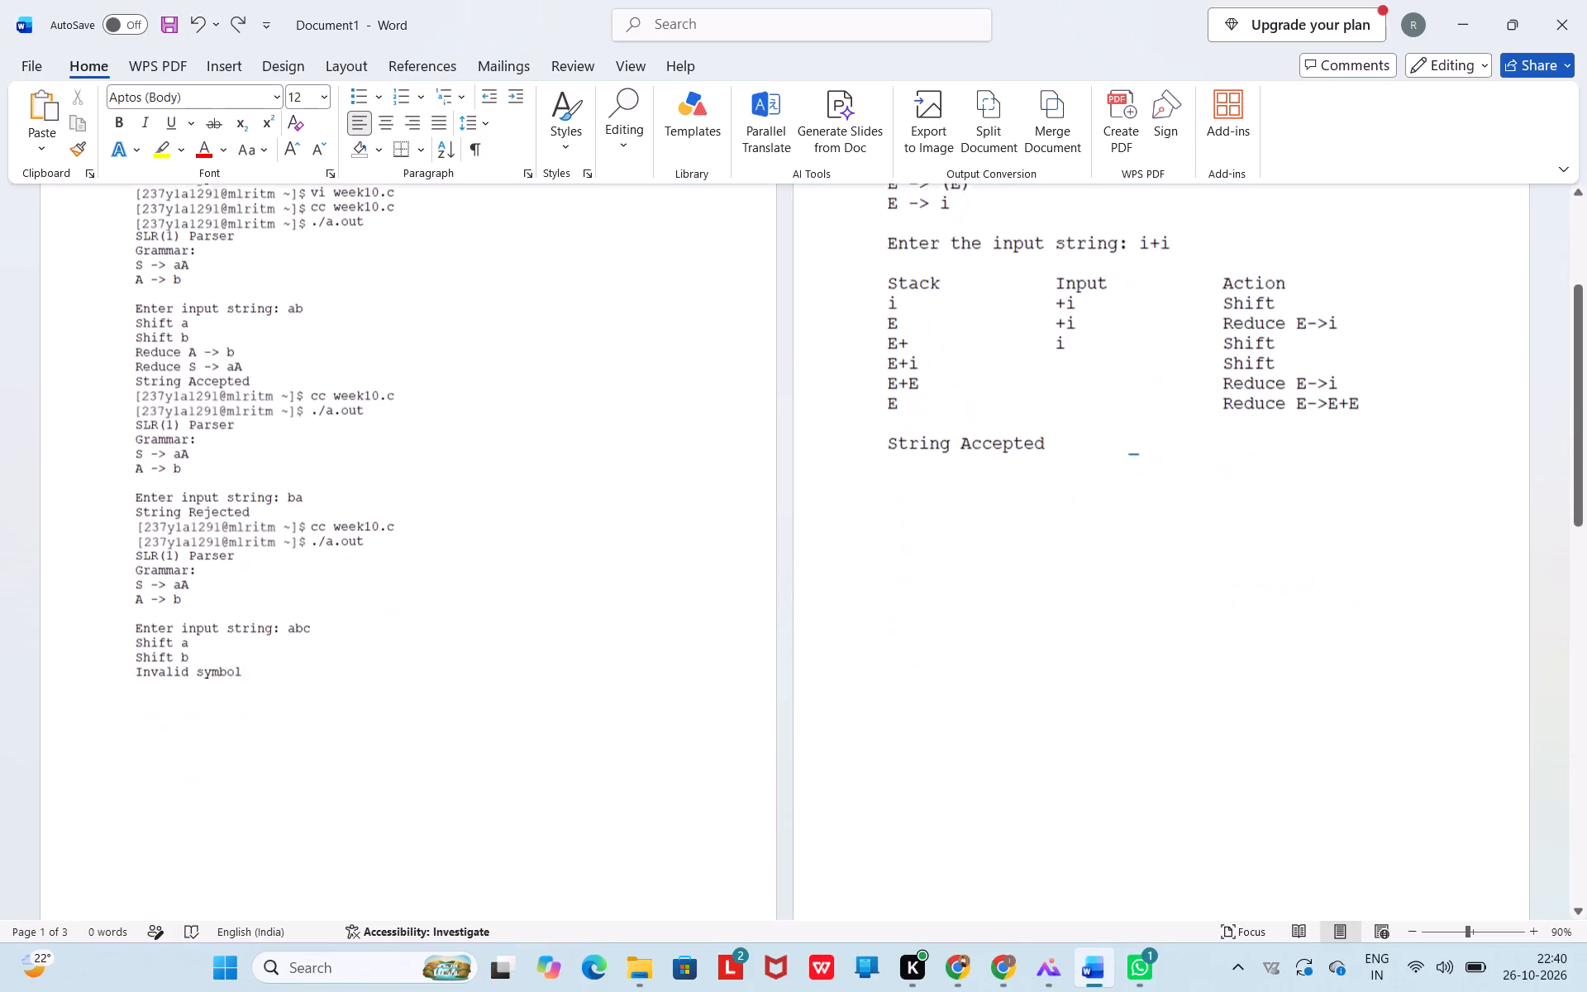
{"action": "scroll", "coordinate": [774, 637], "scroll_direction": "down", "scroll_amount": 6}
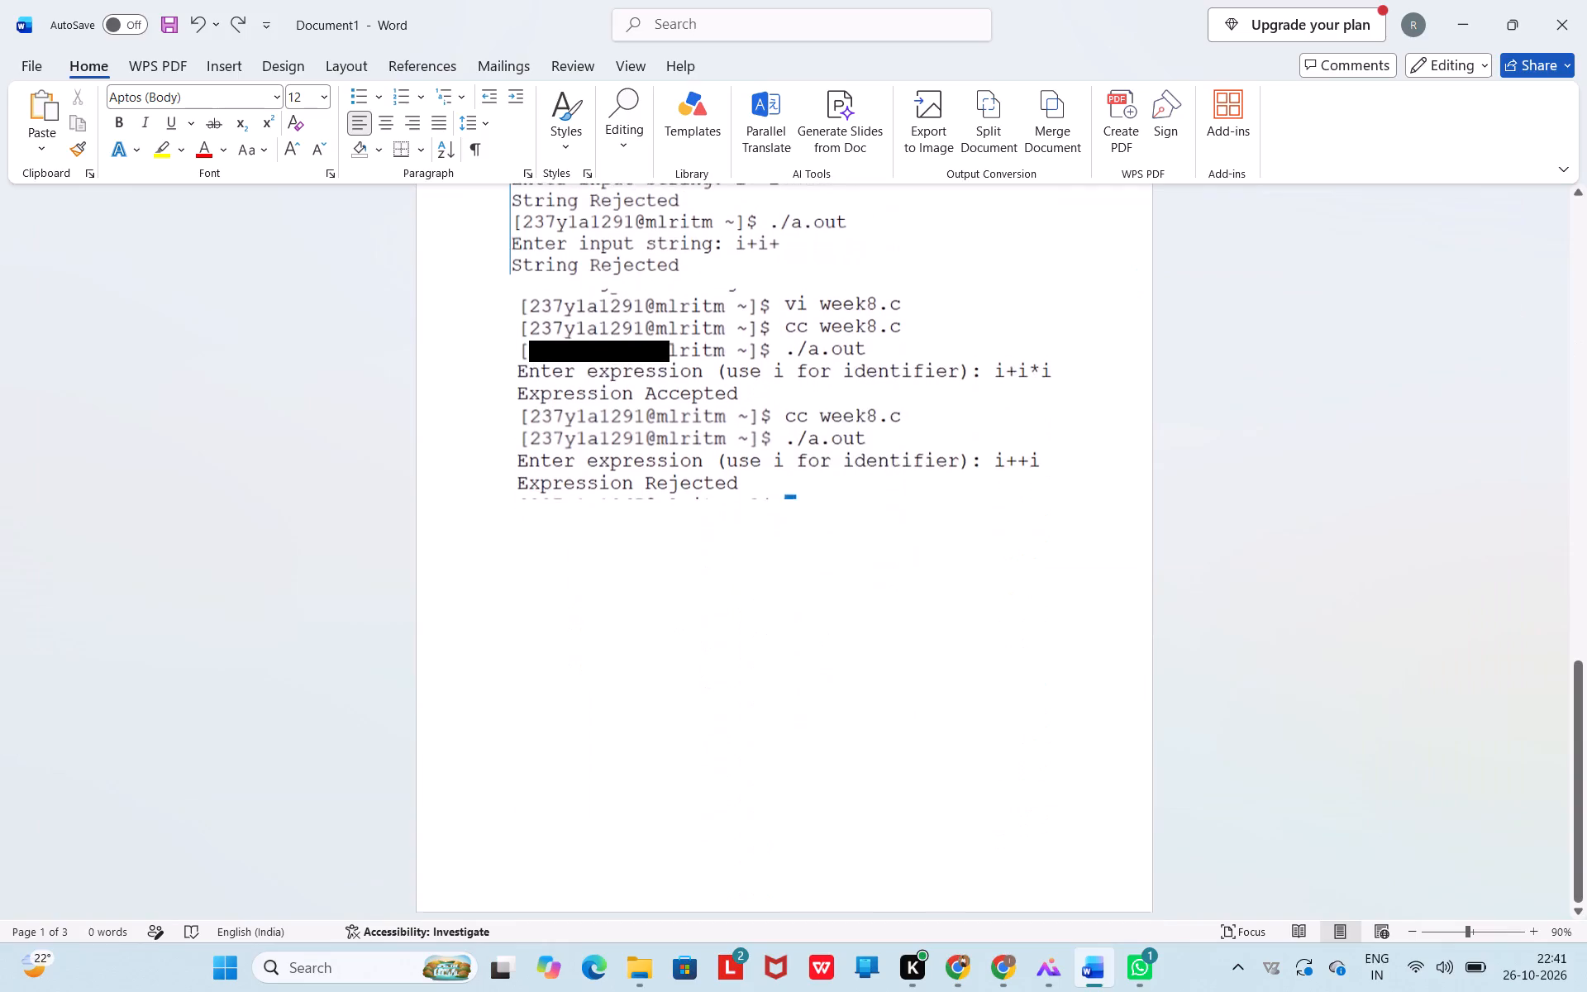
{"action": "scroll", "coordinate": [774, 637], "scroll_direction": "up", "scroll_amount": 6}
{"action": "scroll", "coordinate": [774, 637], "scroll_direction": "down", "scroll_amount": 1}
{"action": "scroll", "coordinate": [774, 637], "scroll_direction": "up", "scroll_amount": 1}
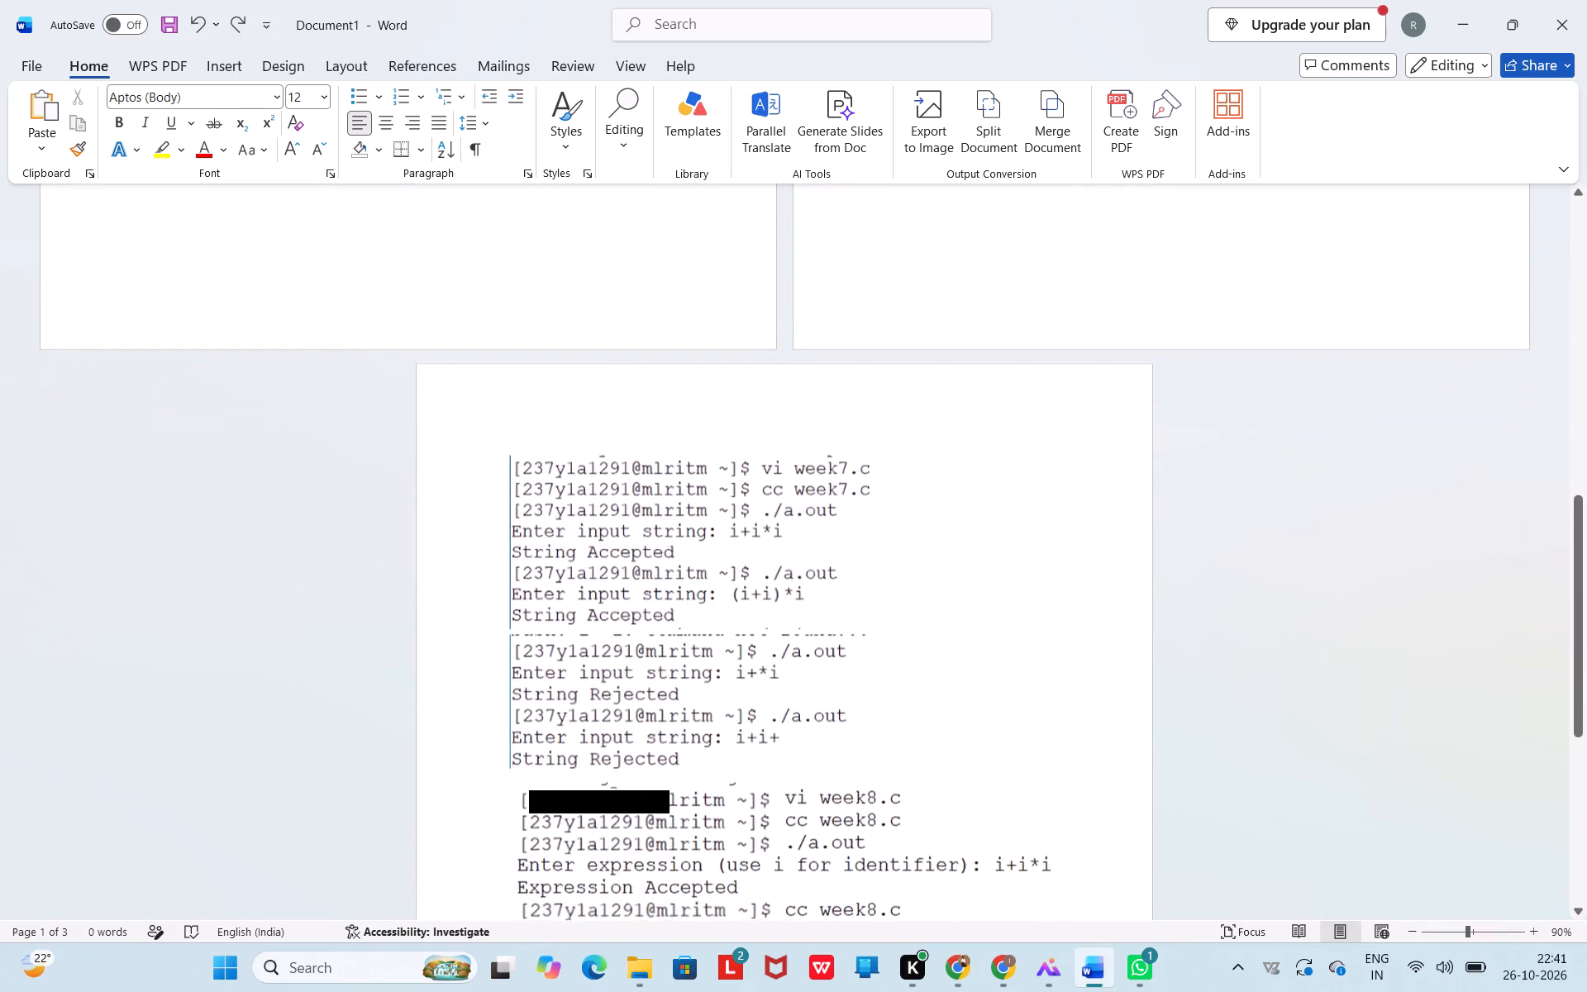
{"action": "scroll", "coordinate": [774, 637], "scroll_direction": "up", "scroll_amount": 1}
{"action": "scroll", "coordinate": [774, 637], "scroll_direction": "down", "scroll_amount": 1}
{"action": "scroll", "coordinate": [774, 637], "scroll_direction": "up", "scroll_amount": 1}
{"action": "scroll", "coordinate": [774, 637], "scroll_direction": "down", "scroll_amount": 2}
{"action": "scroll", "coordinate": [774, 637], "scroll_direction": "up", "scroll_amount": 2}
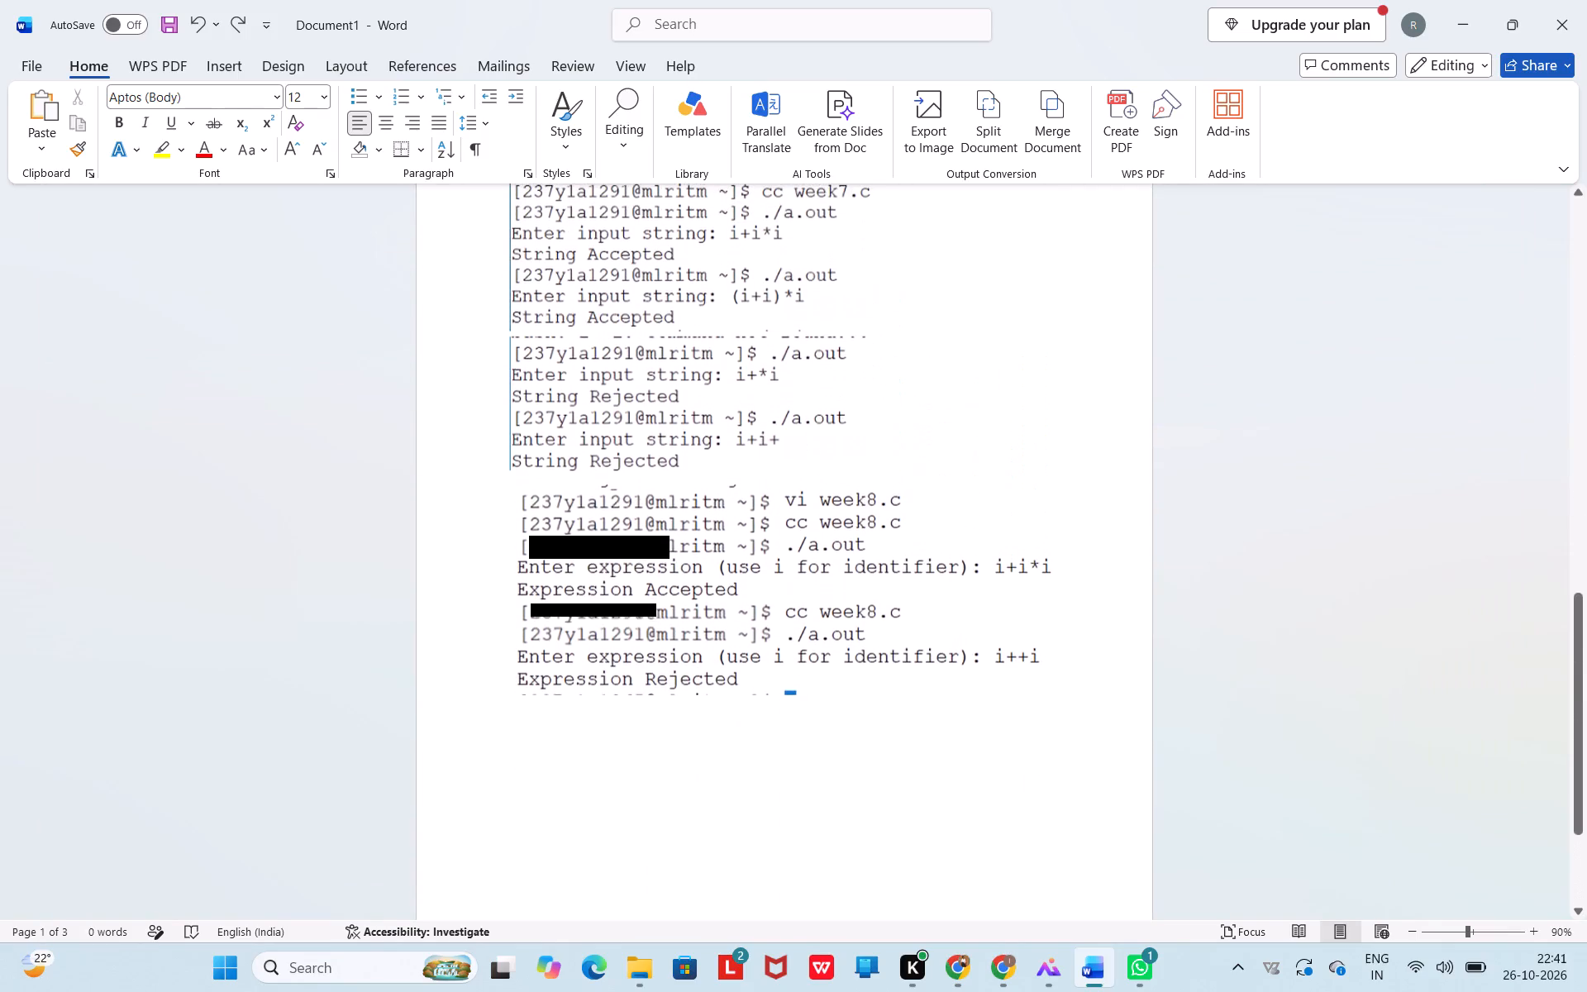
{"action": "scroll", "coordinate": [774, 637], "scroll_direction": "up", "scroll_amount": 1}
Undo the document edits back to an empty page, then redo only the insertion of the week 7 picture.
{"action": "triple_click", "coordinate": [197, 17]}
{"action": "triple_click", "coordinate": [197, 17]}
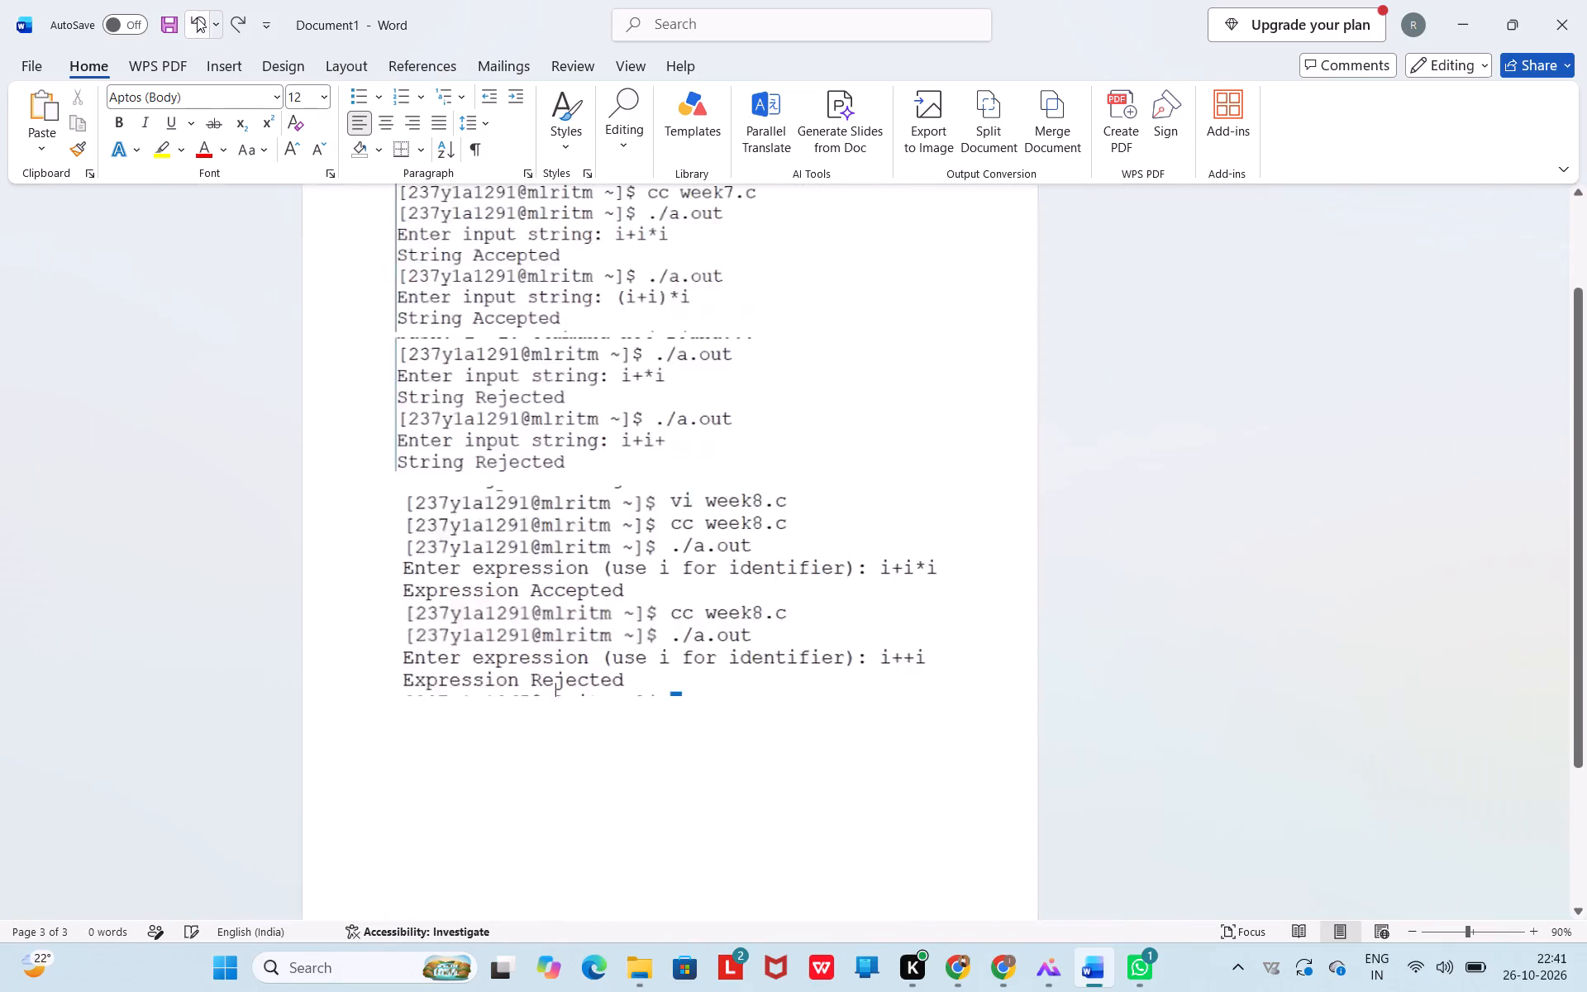
{"action": "triple_click", "coordinate": [197, 17]}
{"action": "left_click", "coordinate": [197, 17]}
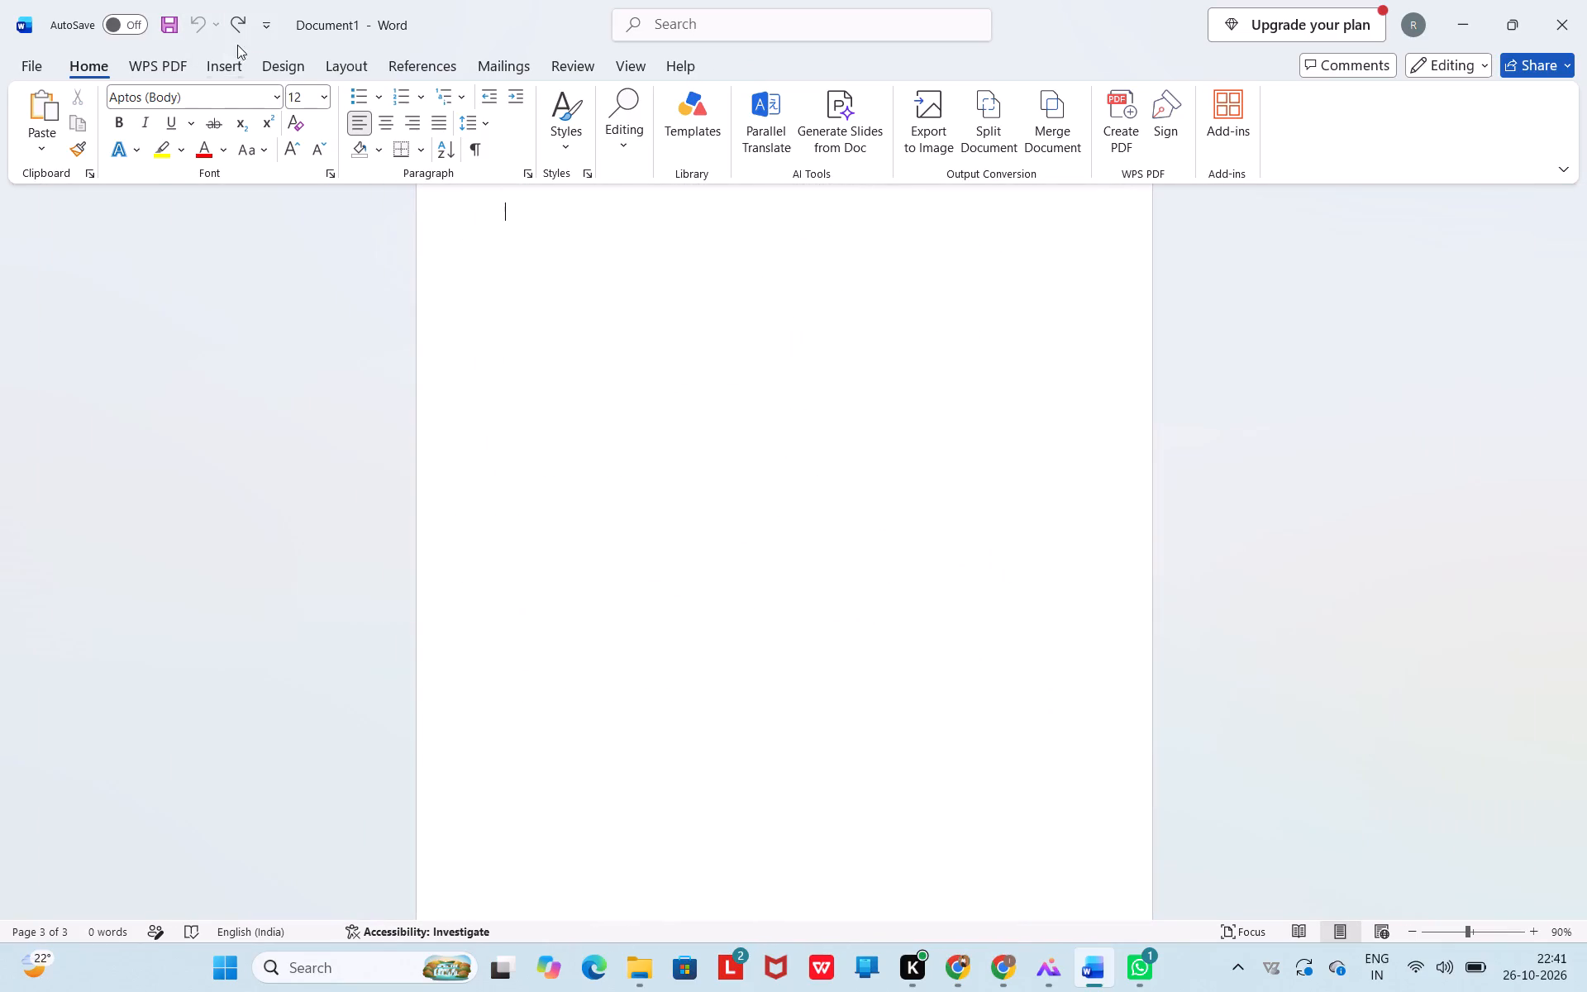
{"action": "left_click", "coordinate": [241, 17]}
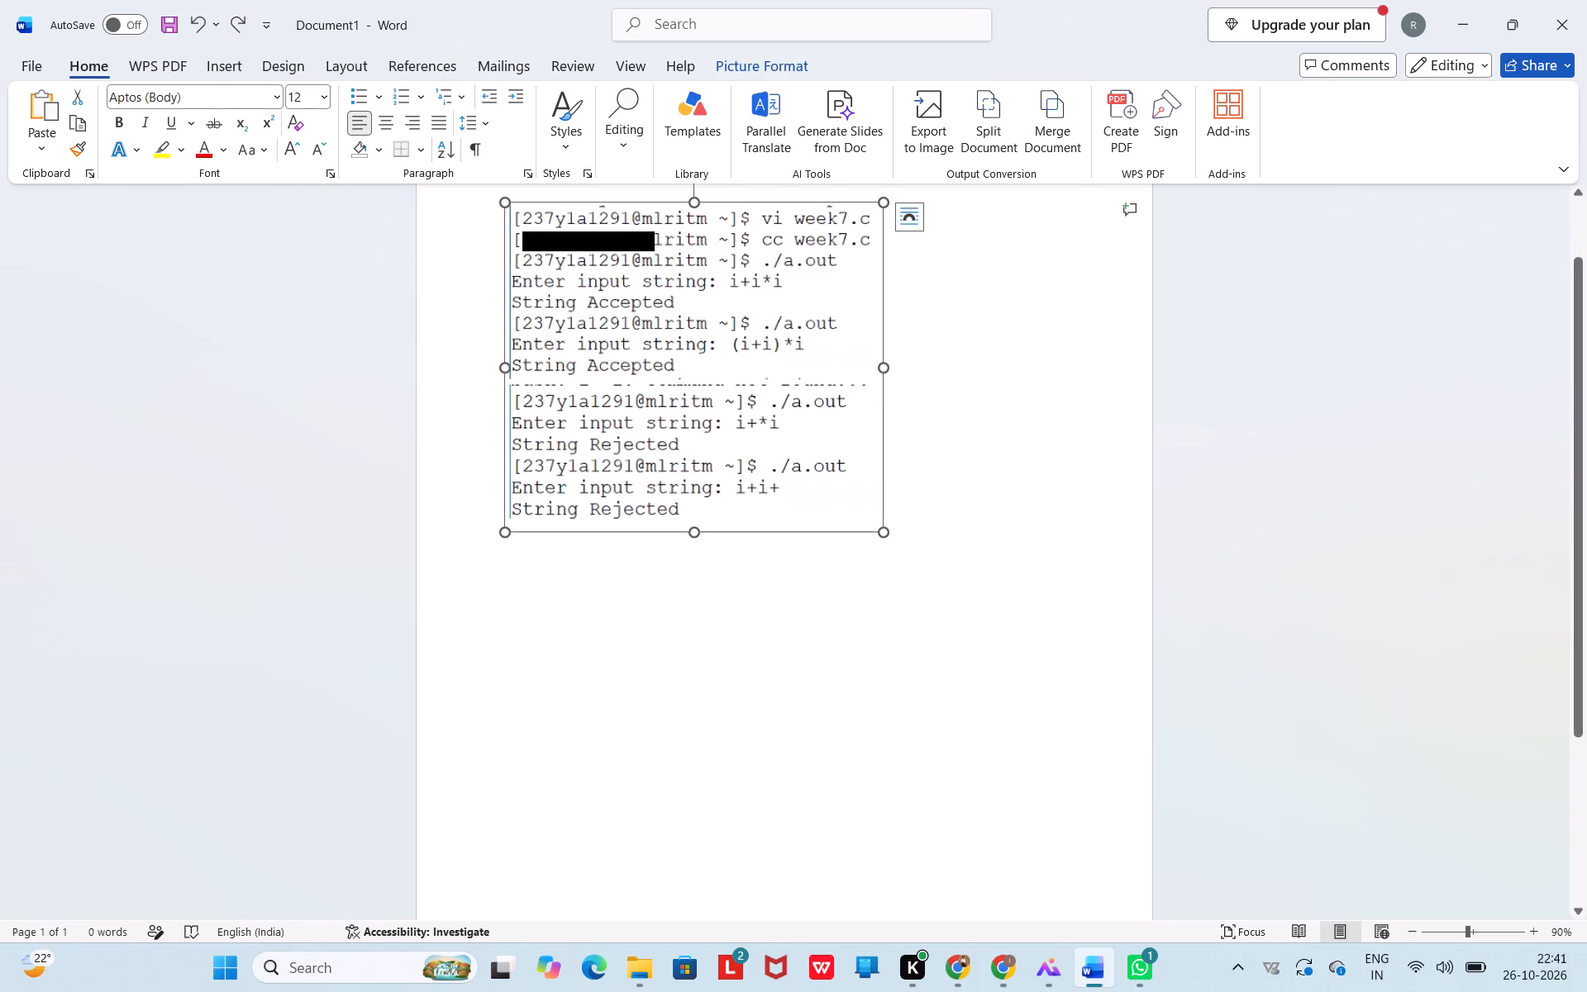
Insert the WEEKK 8 picture from the CD LAB folder below the week 7 picture.
{"action": "left_click", "coordinate": [957, 259]}
{"action": "left_click", "coordinate": [927, 253]}
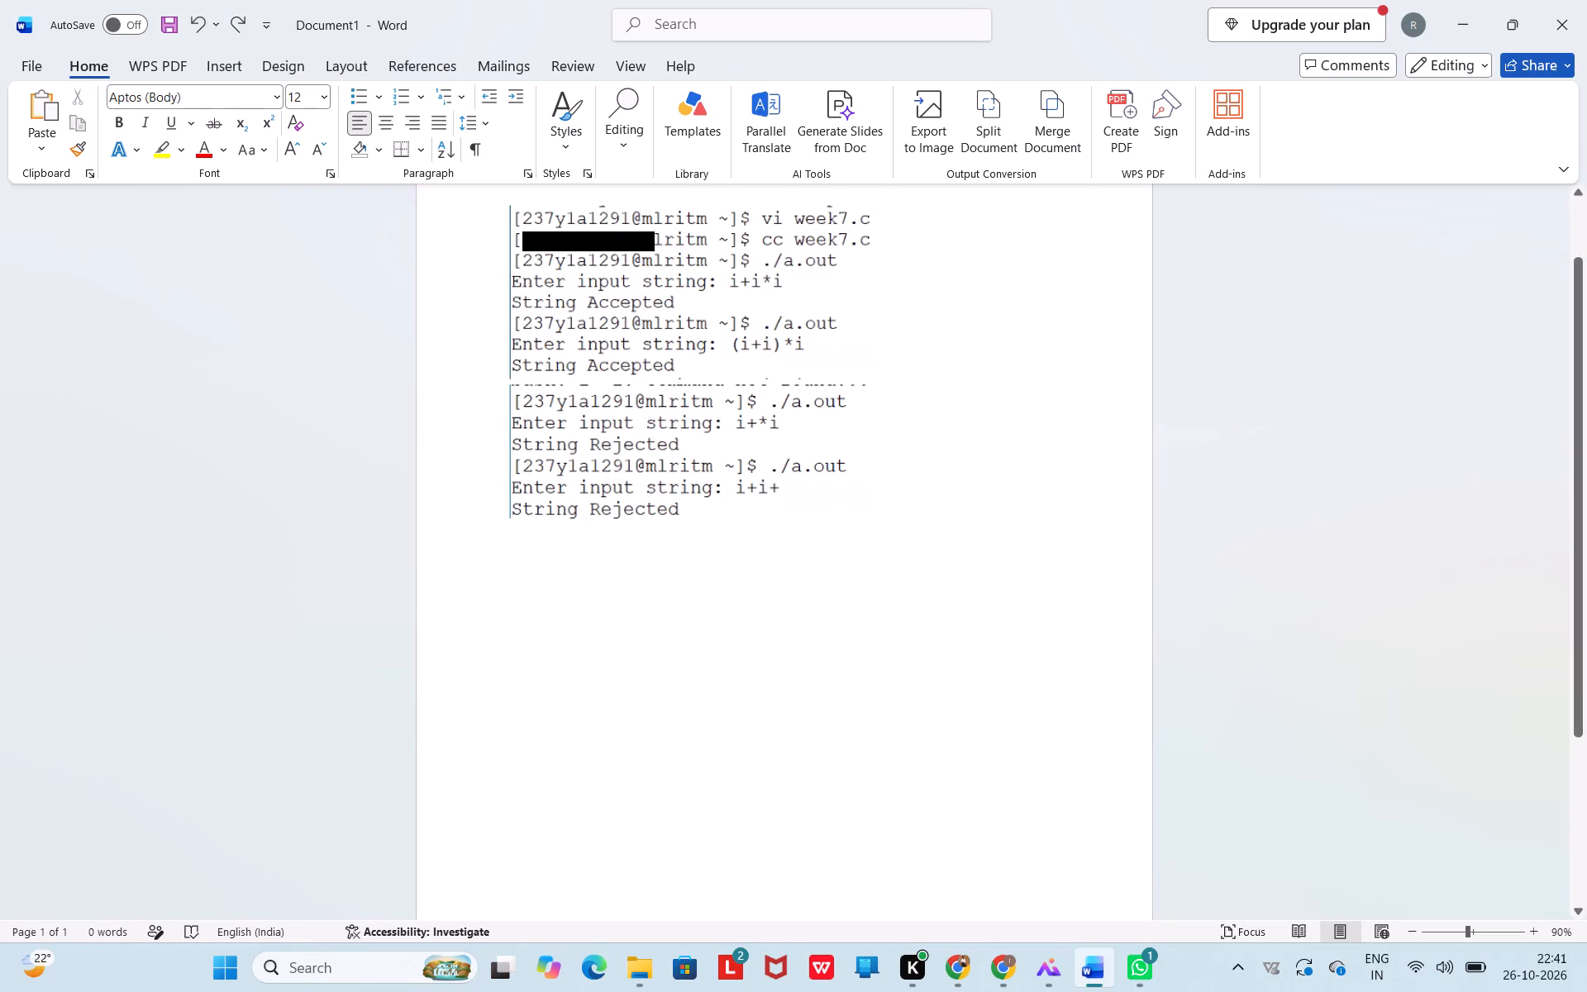
{"action": "left_click_drag", "start_coordinate": [927, 253], "coordinate": [904, 227]}
{"action": "double_click", "coordinate": [904, 227]}
{"action": "left_click", "coordinate": [217, 68]}
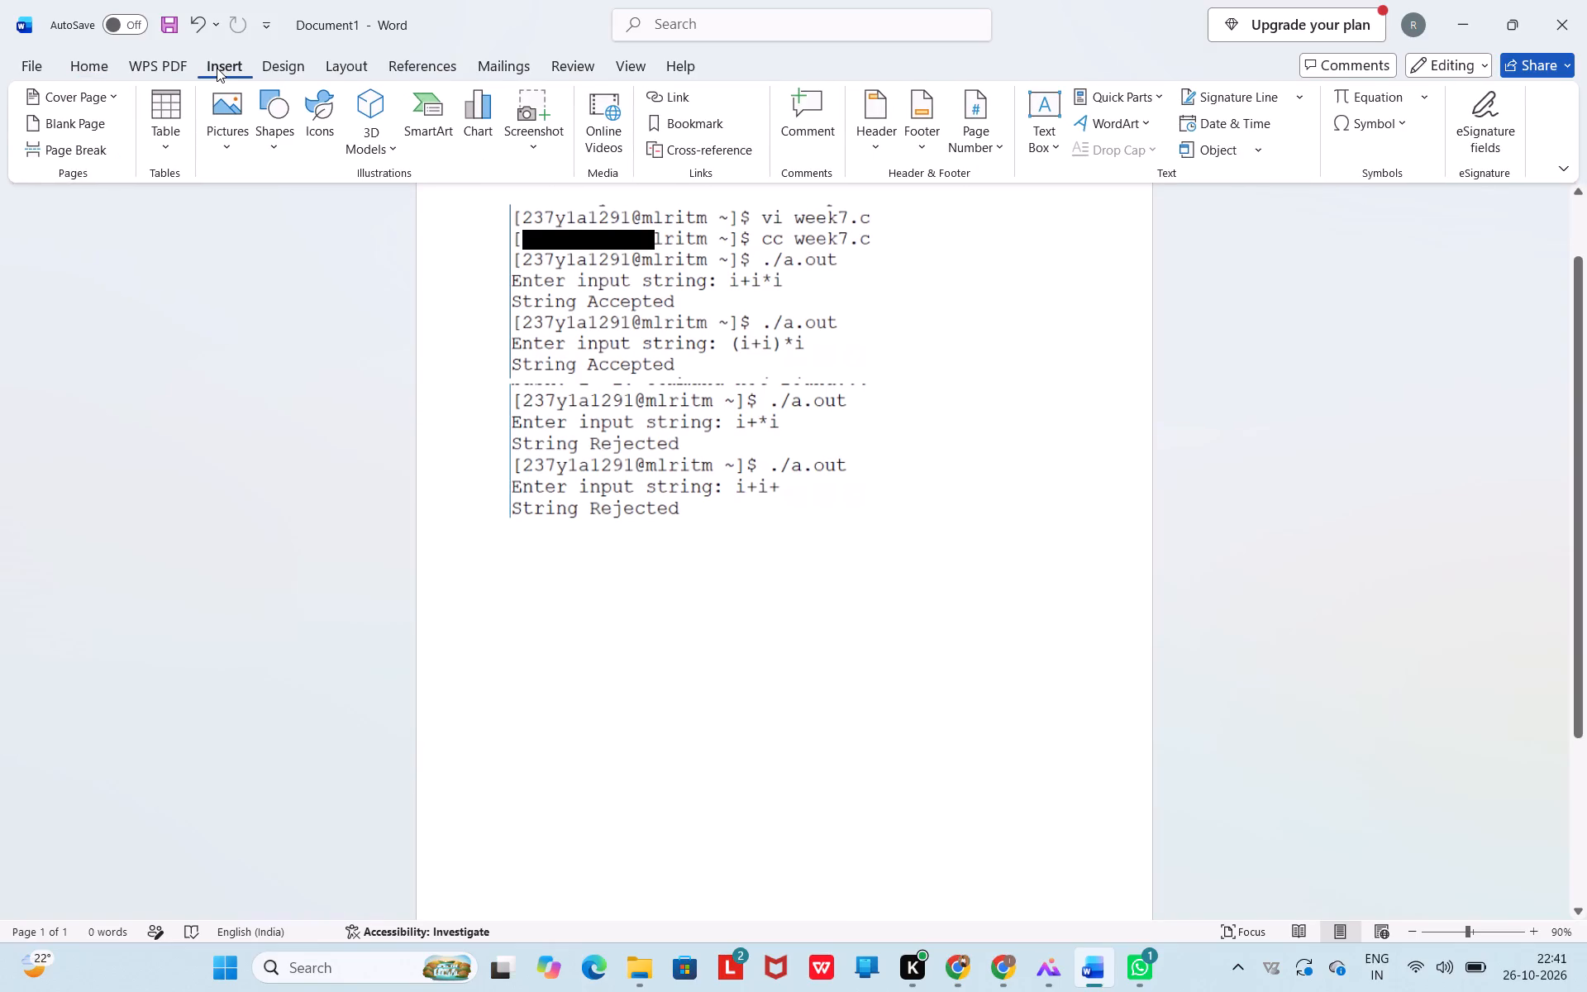
{"action": "left_click", "coordinate": [243, 110]}
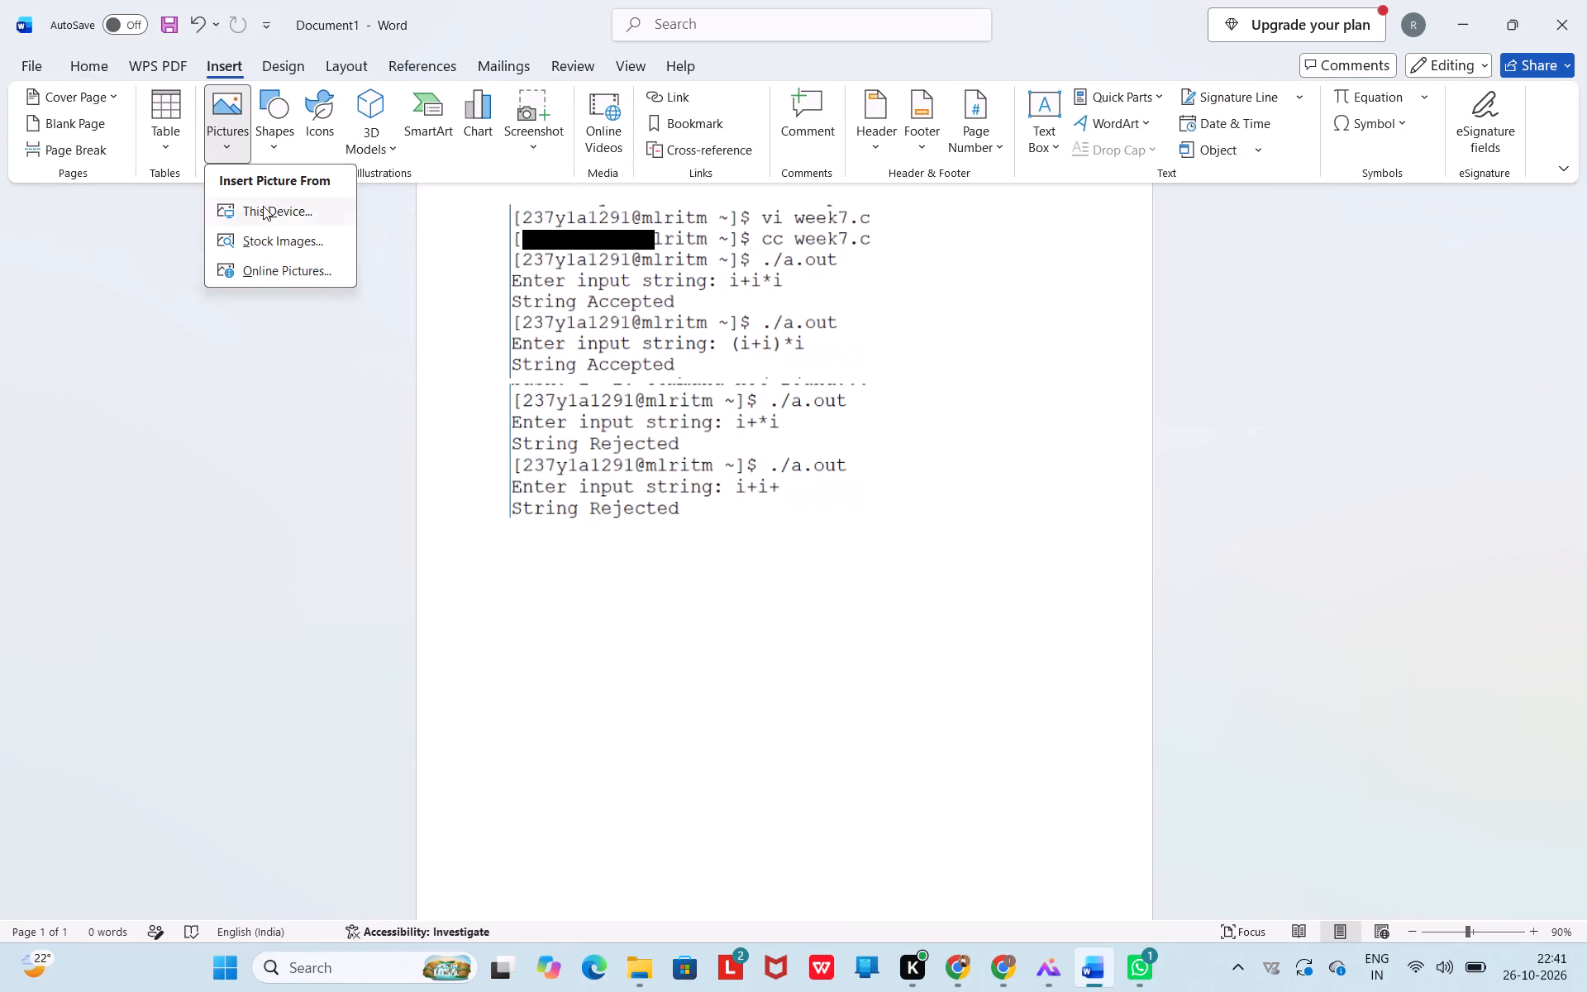
{"action": "left_click", "coordinate": [263, 208]}
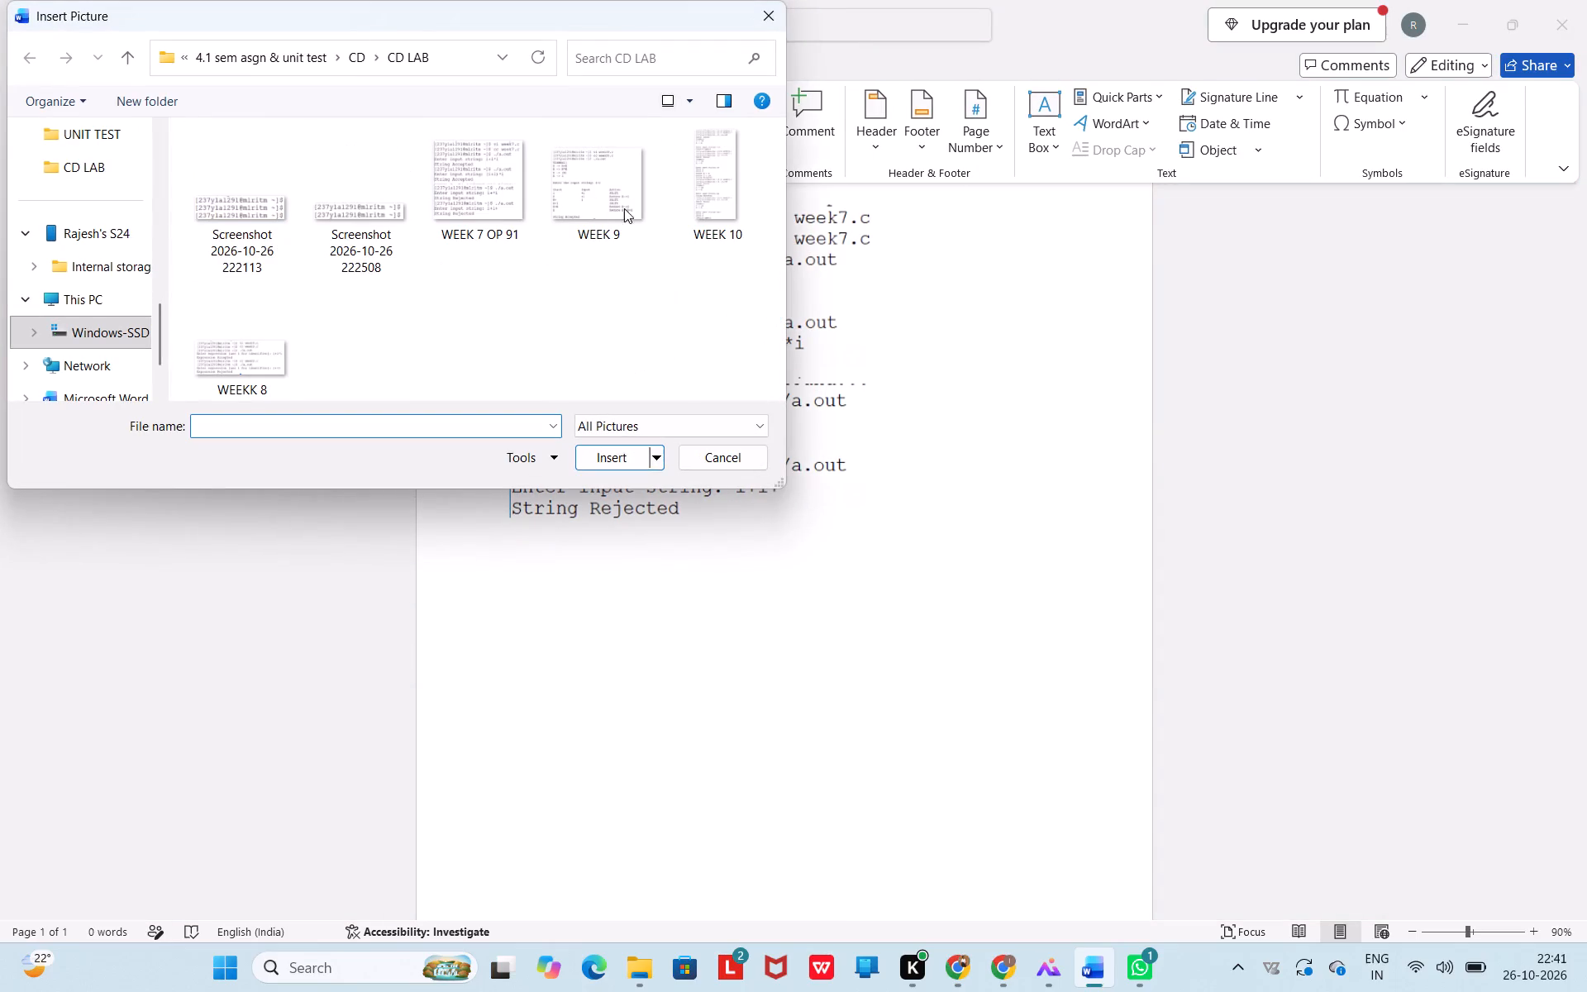
{"action": "left_click", "coordinate": [242, 366]}
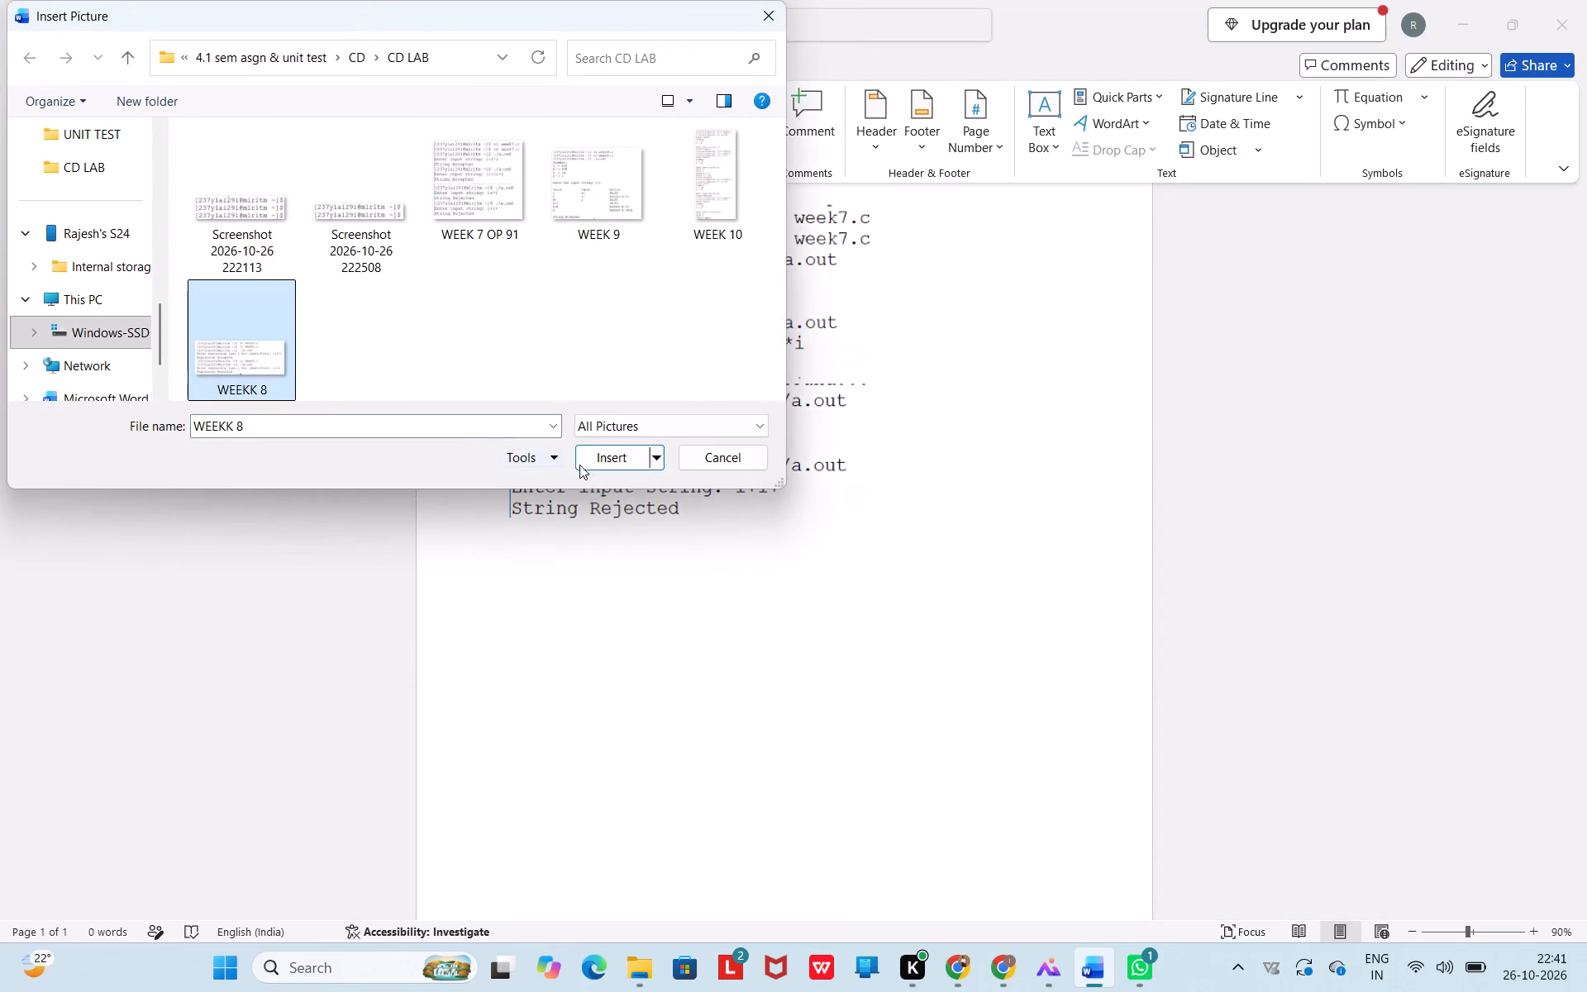
{"action": "left_click", "coordinate": [618, 457]}
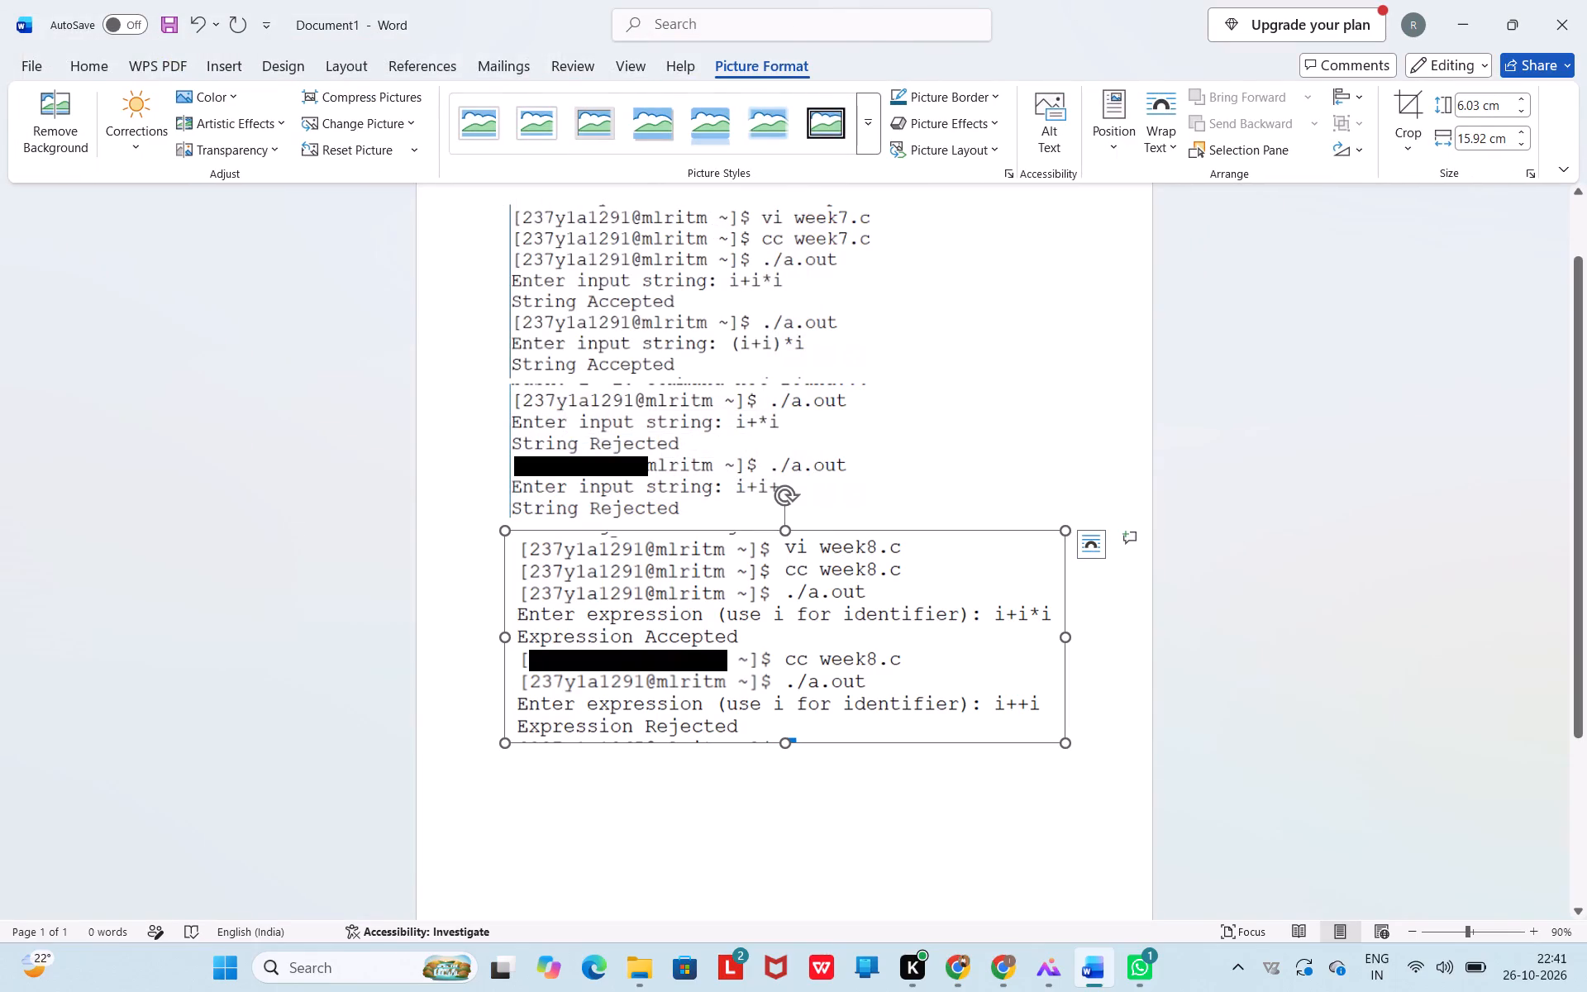
Rotate the week 8 picture a quarter turn counterclockwise so its text runs vertically up the page.
{"action": "left_click_drag", "start_coordinate": [783, 497], "coordinate": [869, 470]}
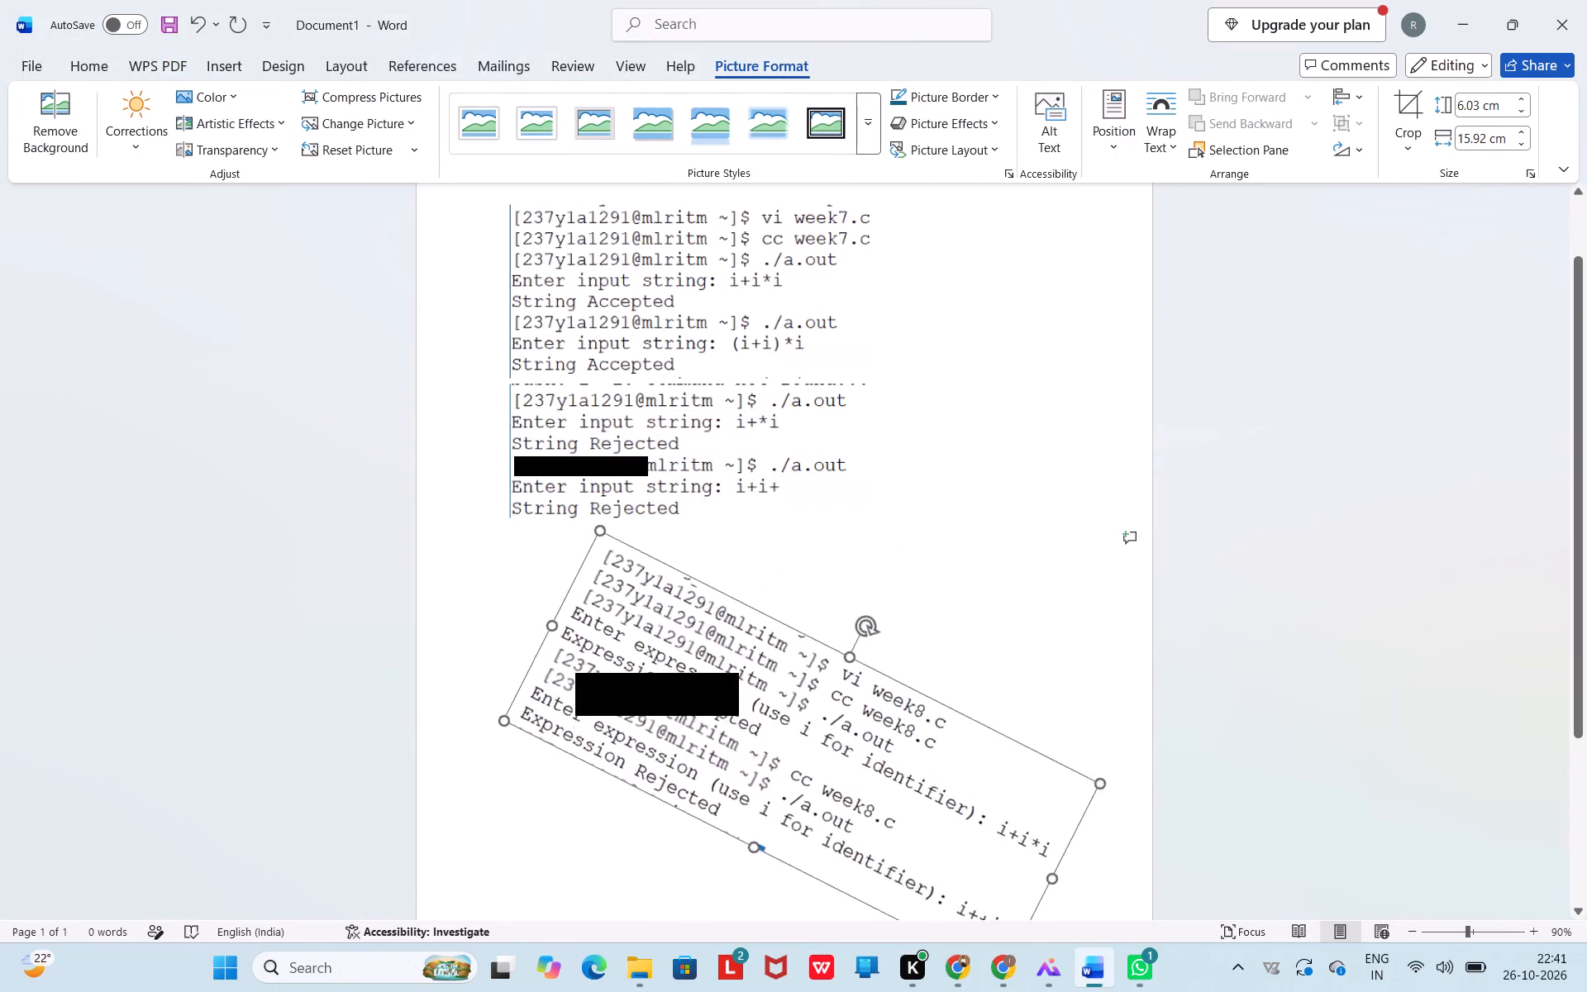
{"action": "left_click_drag", "start_coordinate": [869, 470], "coordinate": [784, 641]}
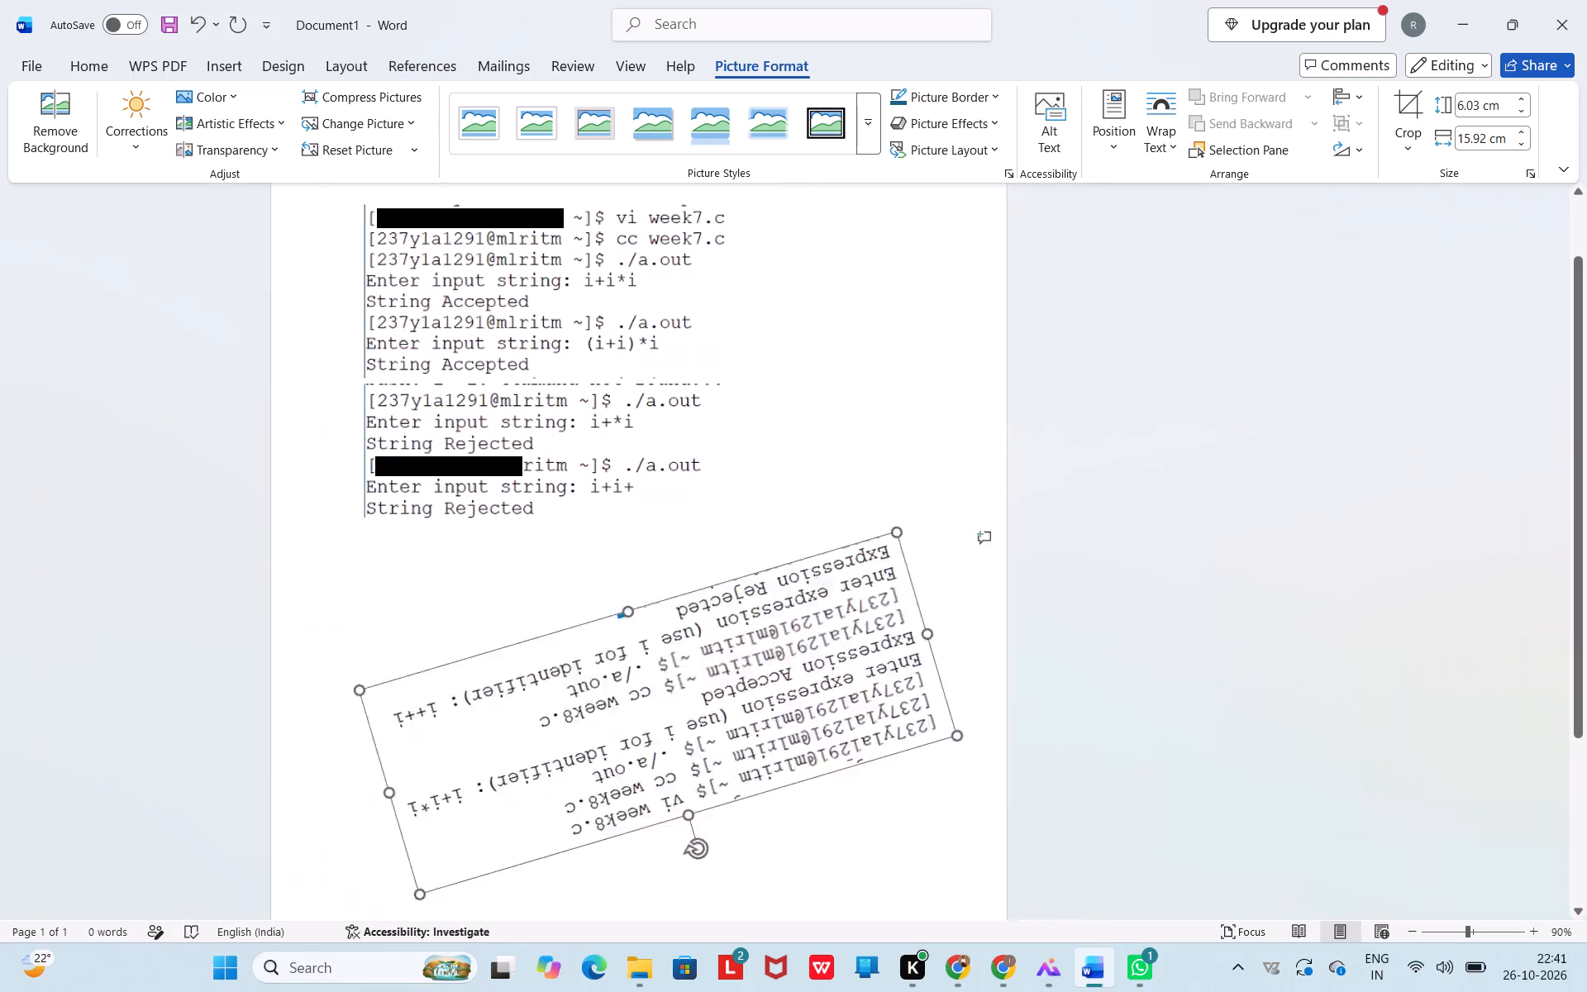
{"action": "left_click_drag", "start_coordinate": [784, 641], "coordinate": [712, 632]}
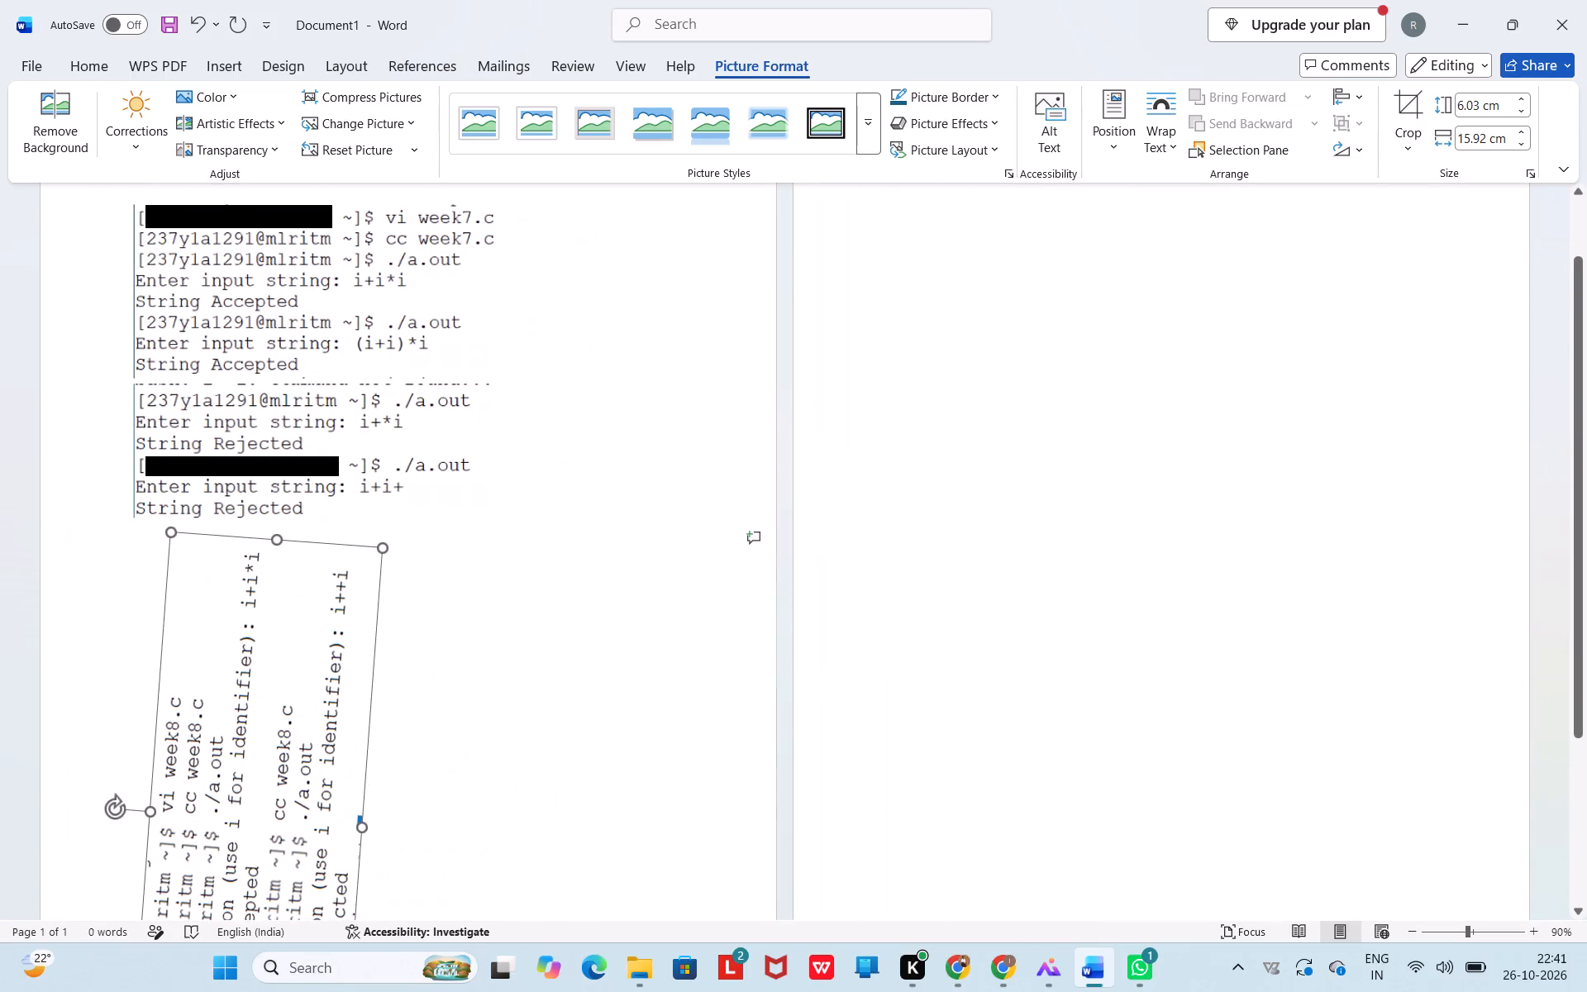
{"action": "left_click_drag", "start_coordinate": [712, 632], "coordinate": [333, 562]}
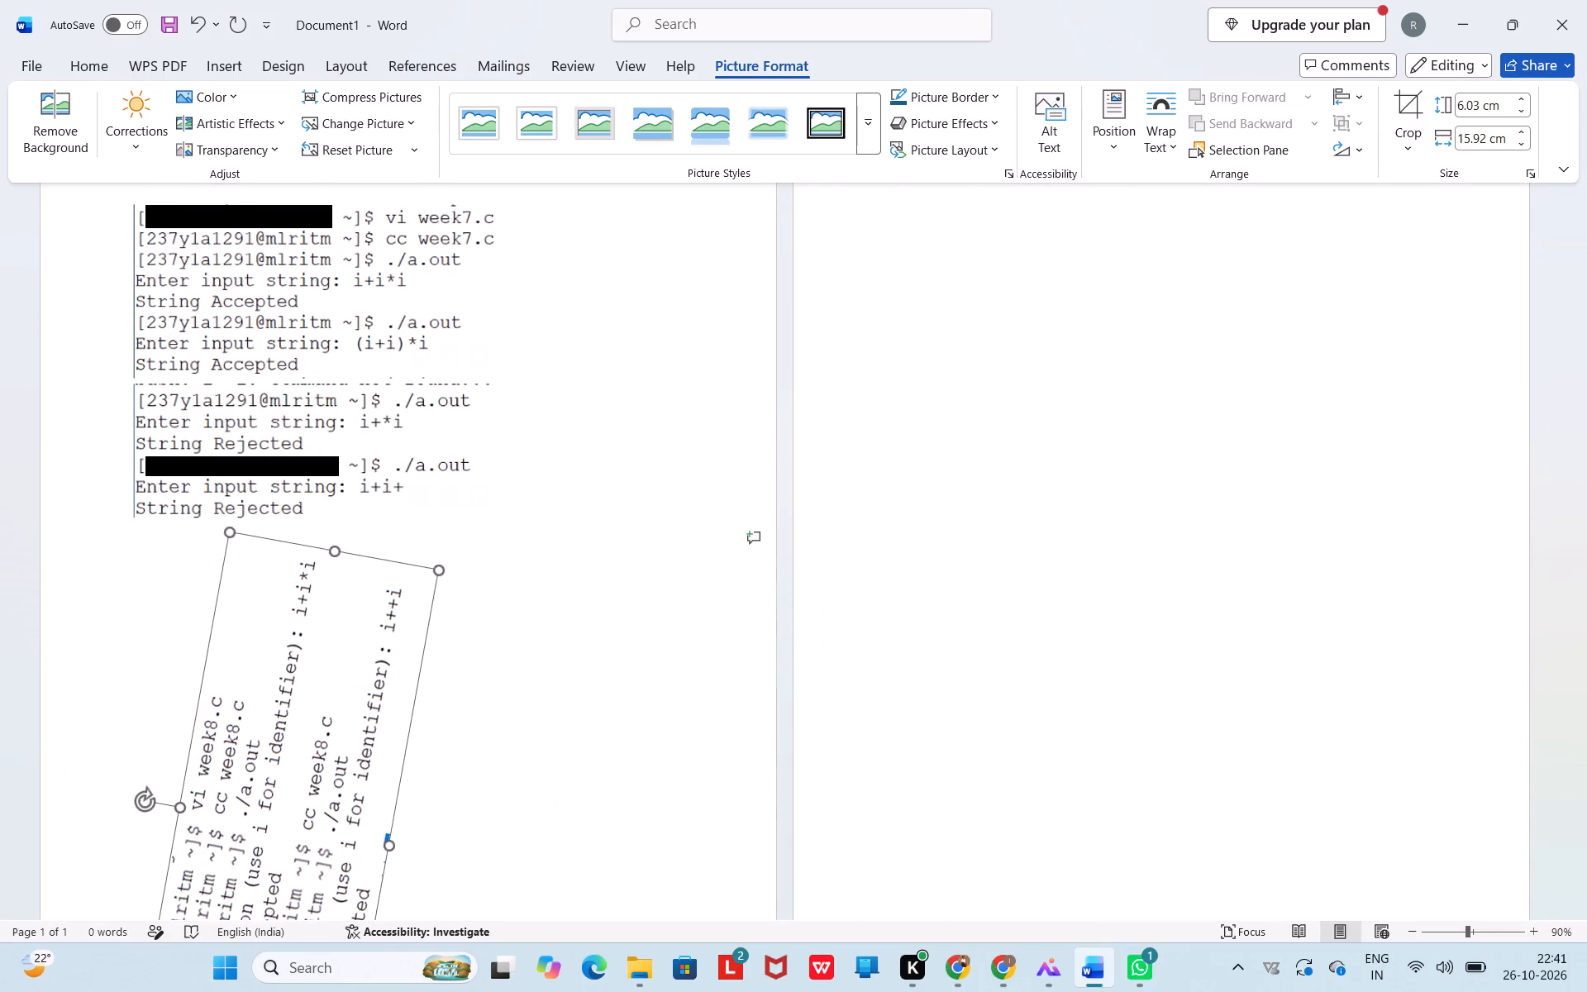
{"action": "left_click_drag", "start_coordinate": [333, 562], "coordinate": [498, 681]}
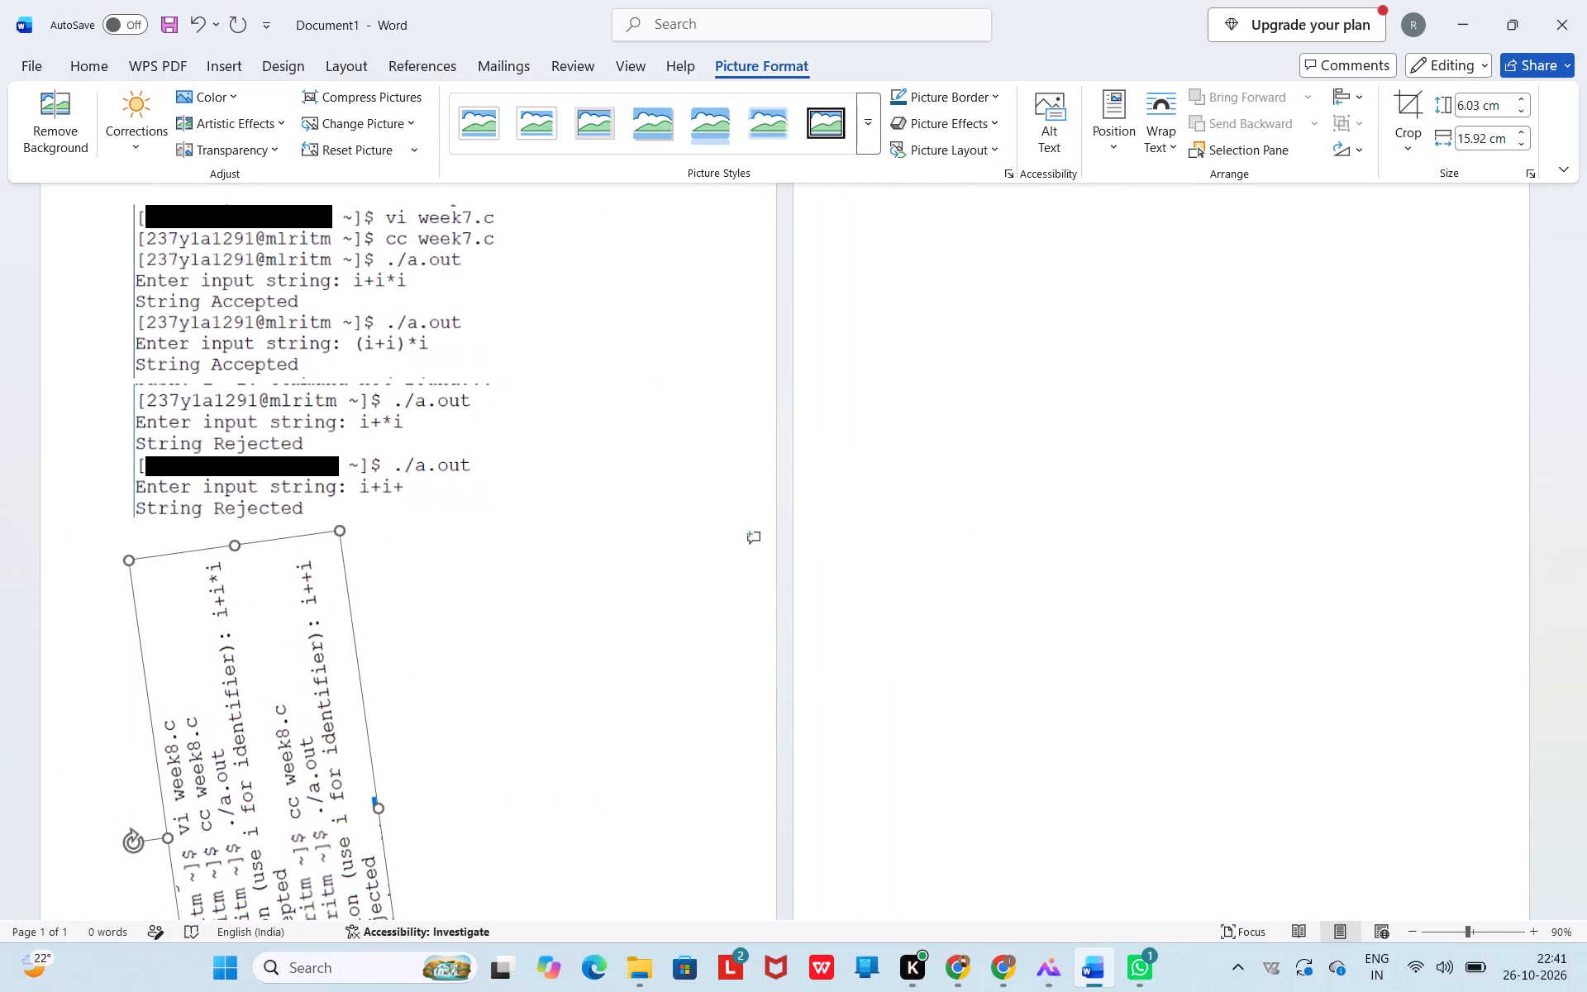
{"action": "left_click_drag", "start_coordinate": [498, 681], "coordinate": [131, 752]}
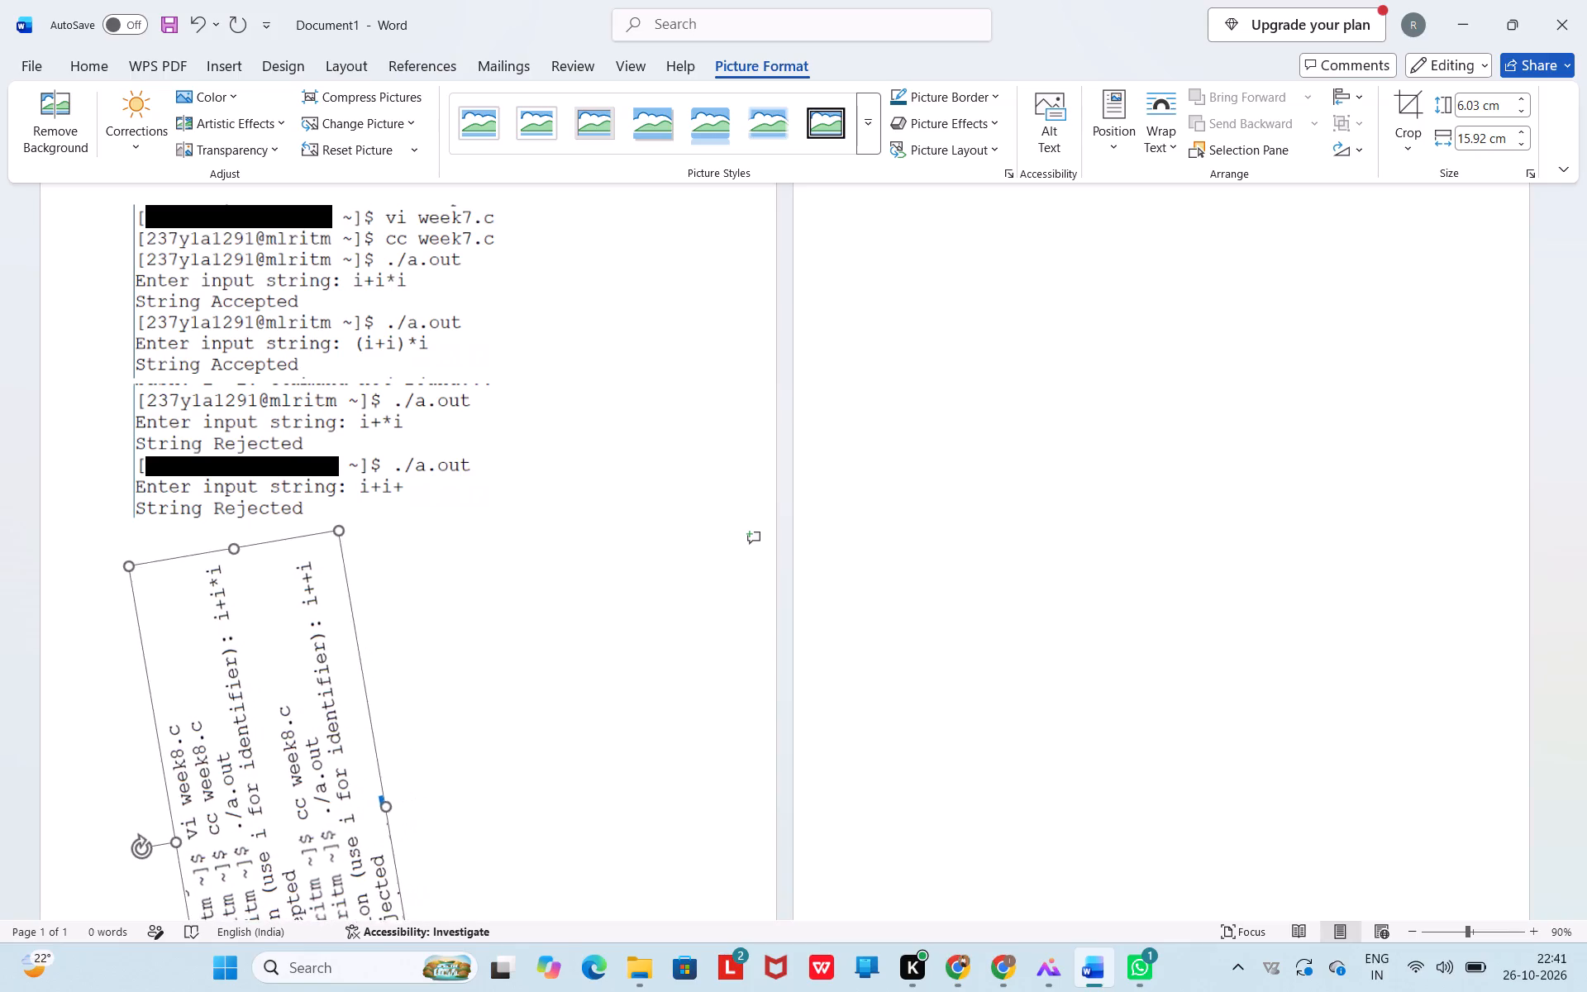
{"action": "left_click_drag", "start_coordinate": [131, 752], "coordinate": [140, 649]}
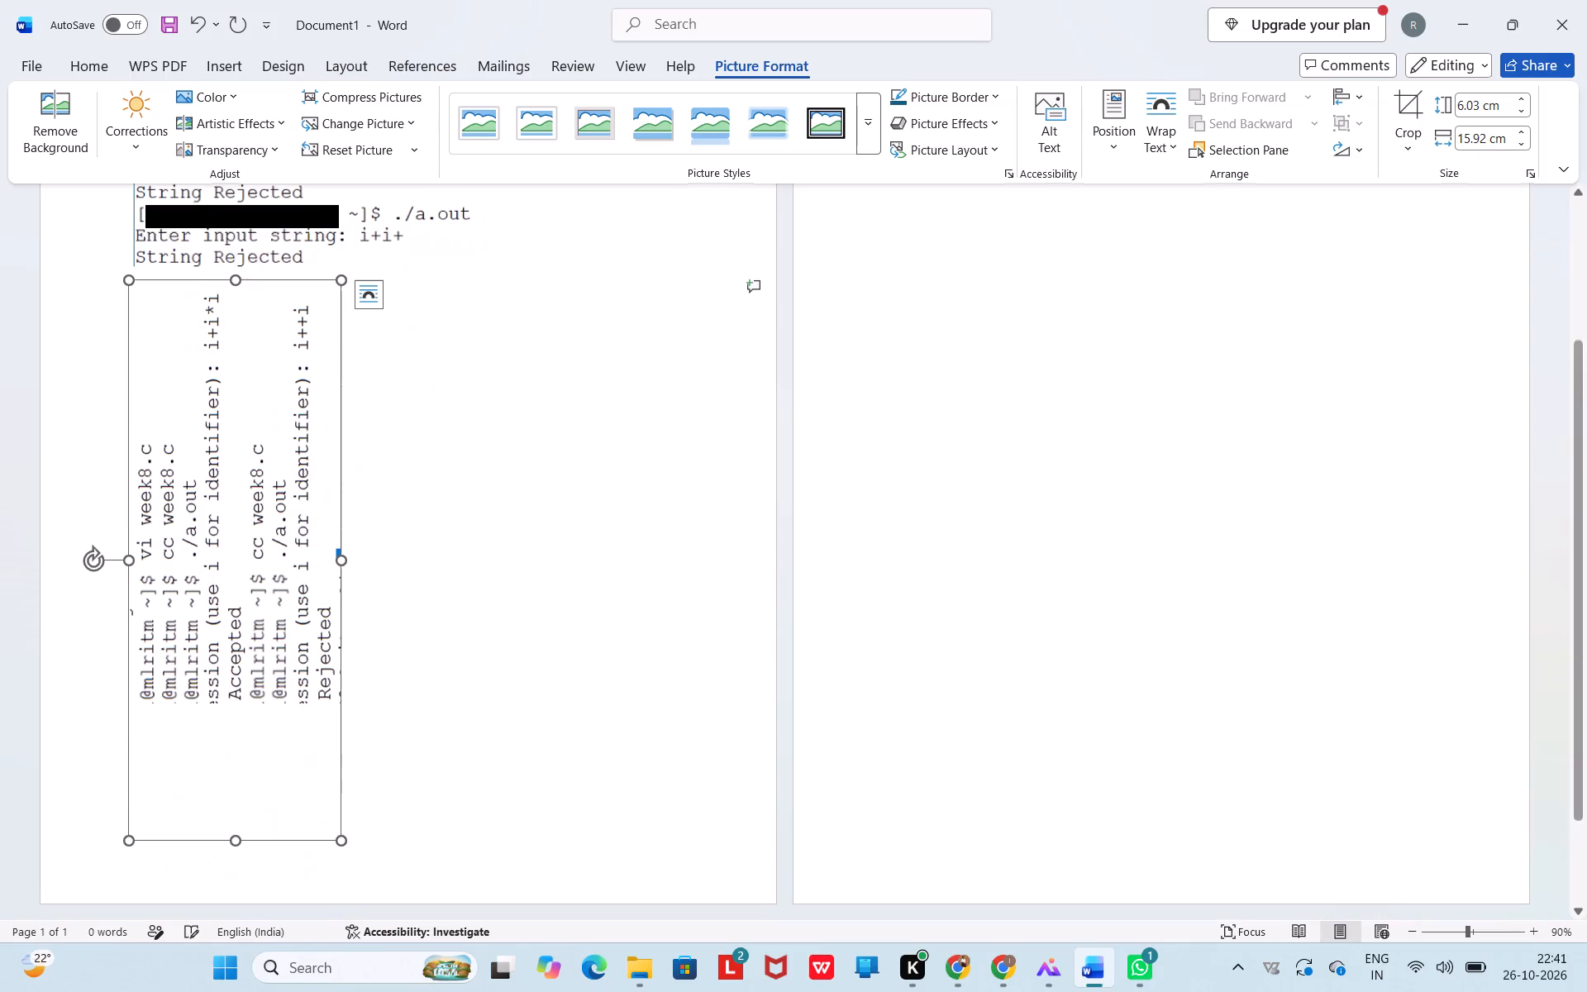
Insert the WEEK 9 picture from the CD LAB folder after the rotated week 8 picture.
{"action": "left_click", "coordinate": [520, 684]}
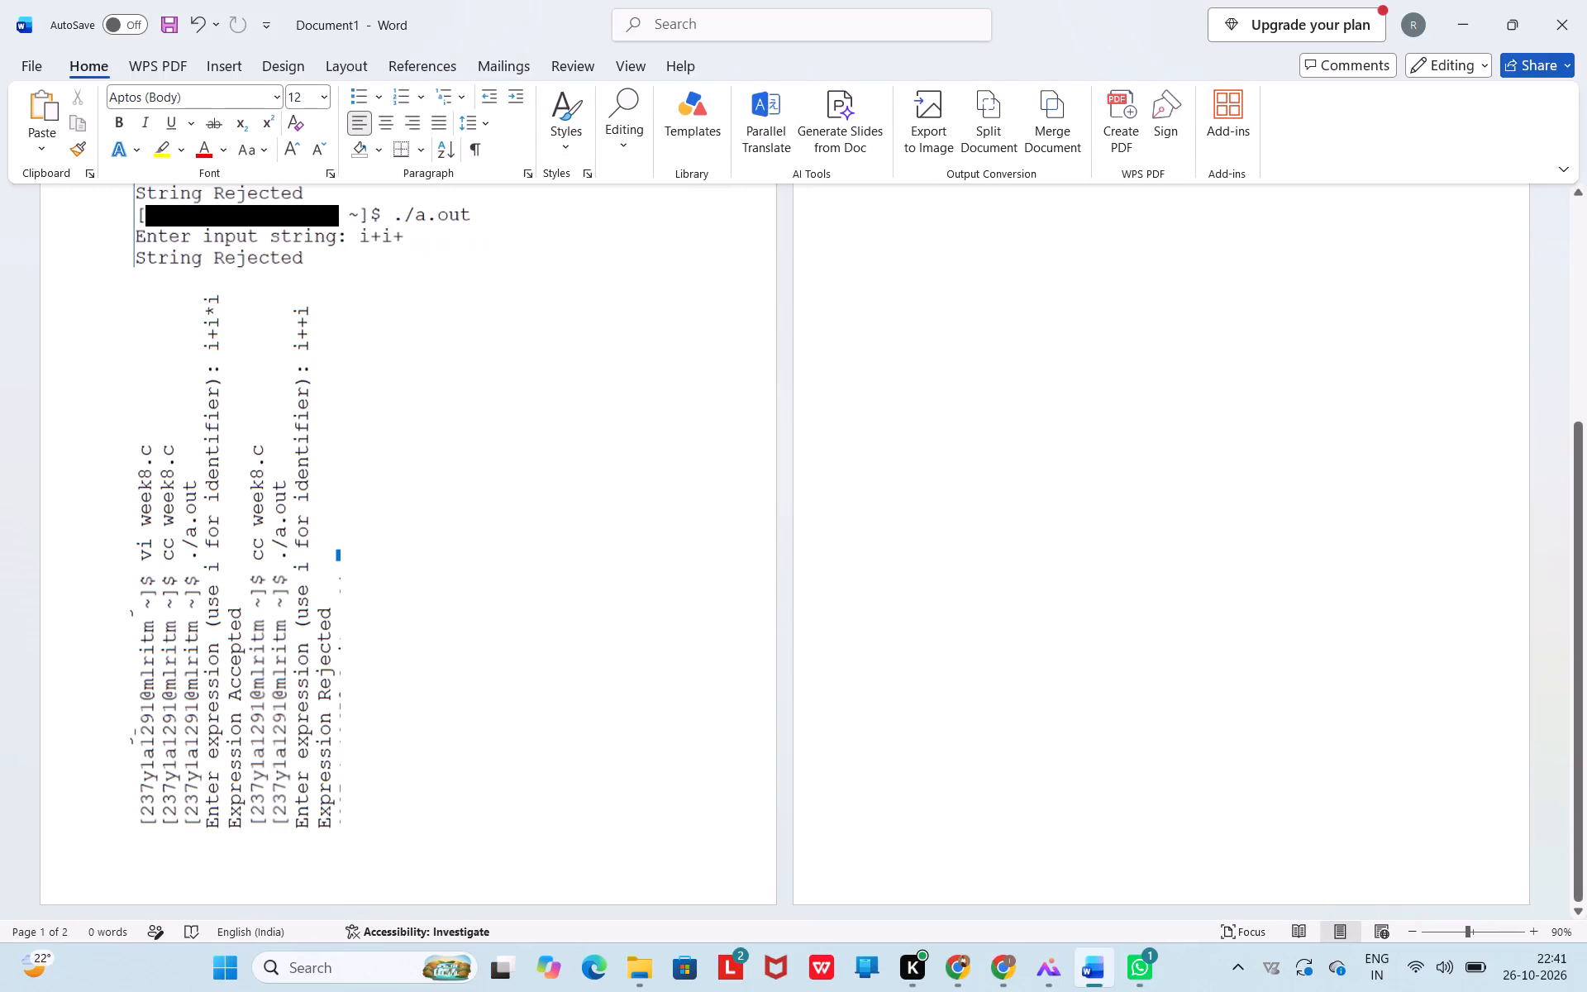
{"action": "double_click", "coordinate": [417, 331]}
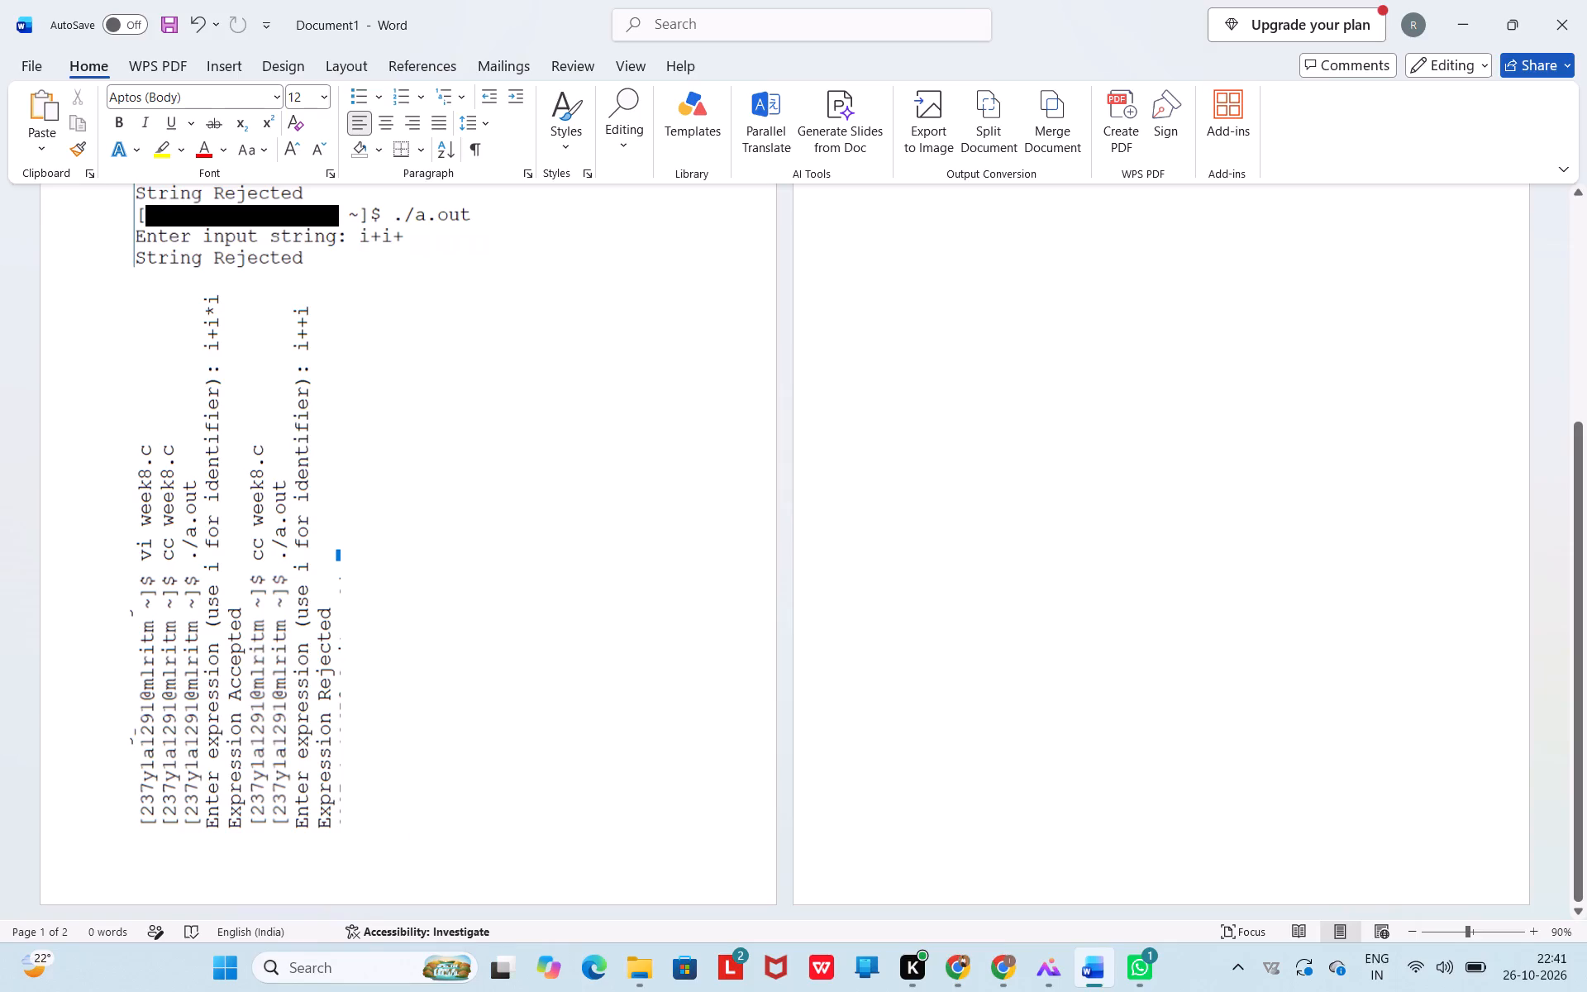
{"action": "double_click", "coordinate": [388, 312]}
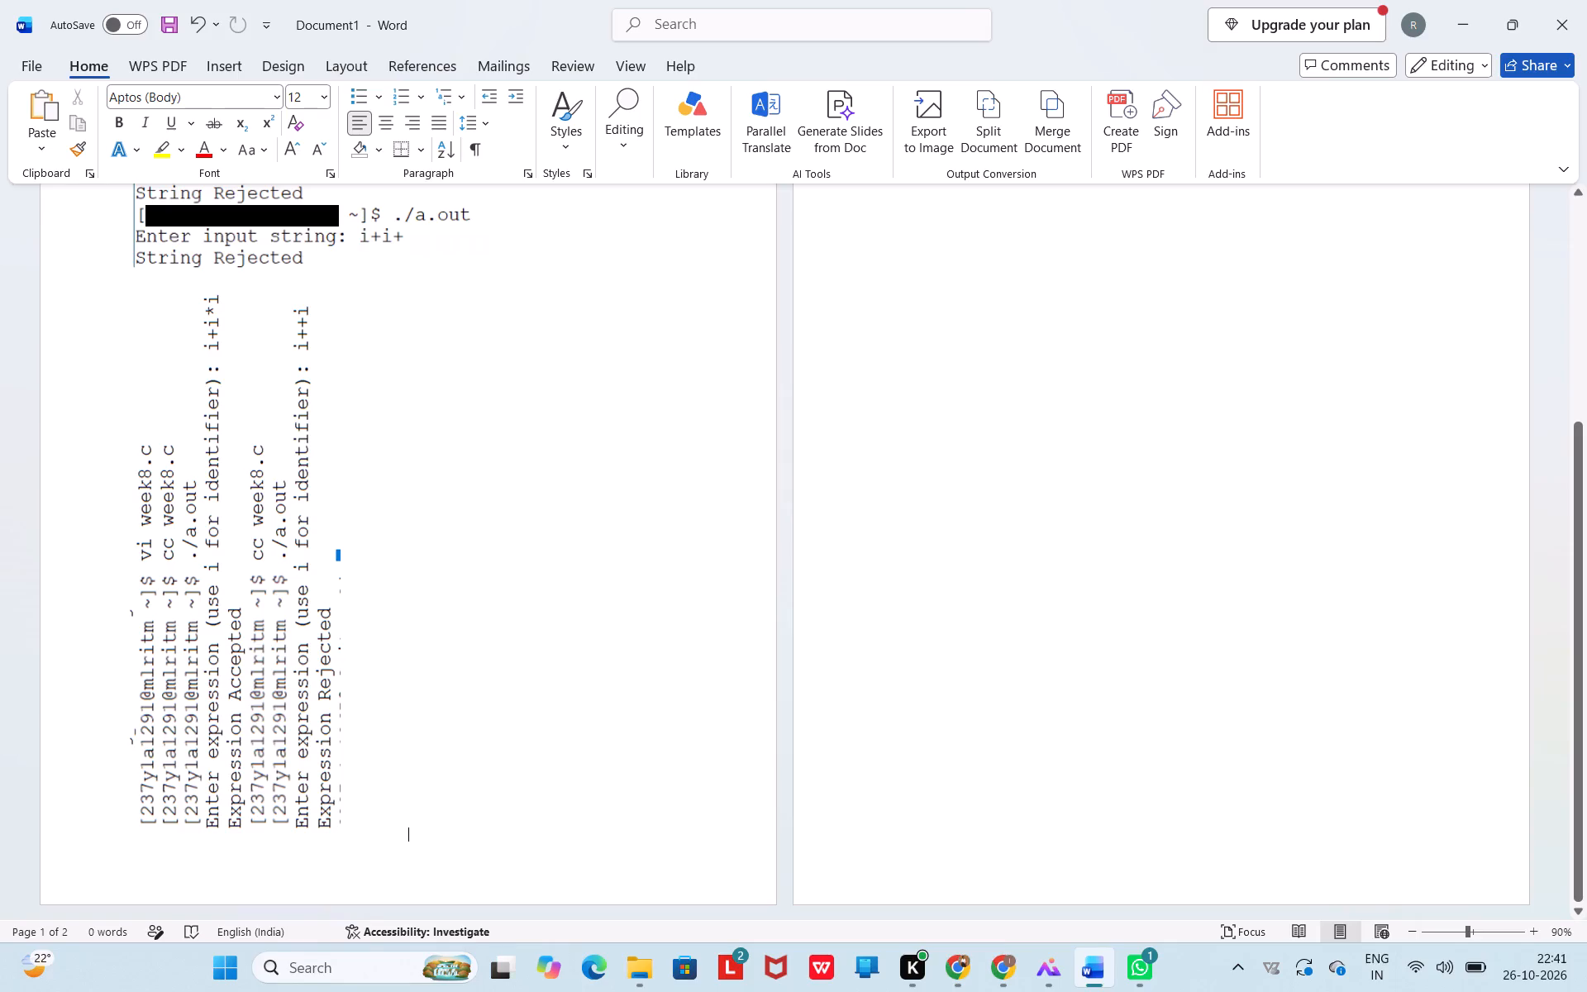
{"action": "double_click", "coordinate": [389, 274]}
{"action": "scroll", "coordinate": [505, 351], "scroll_direction": "right", "scroll_amount": 1}
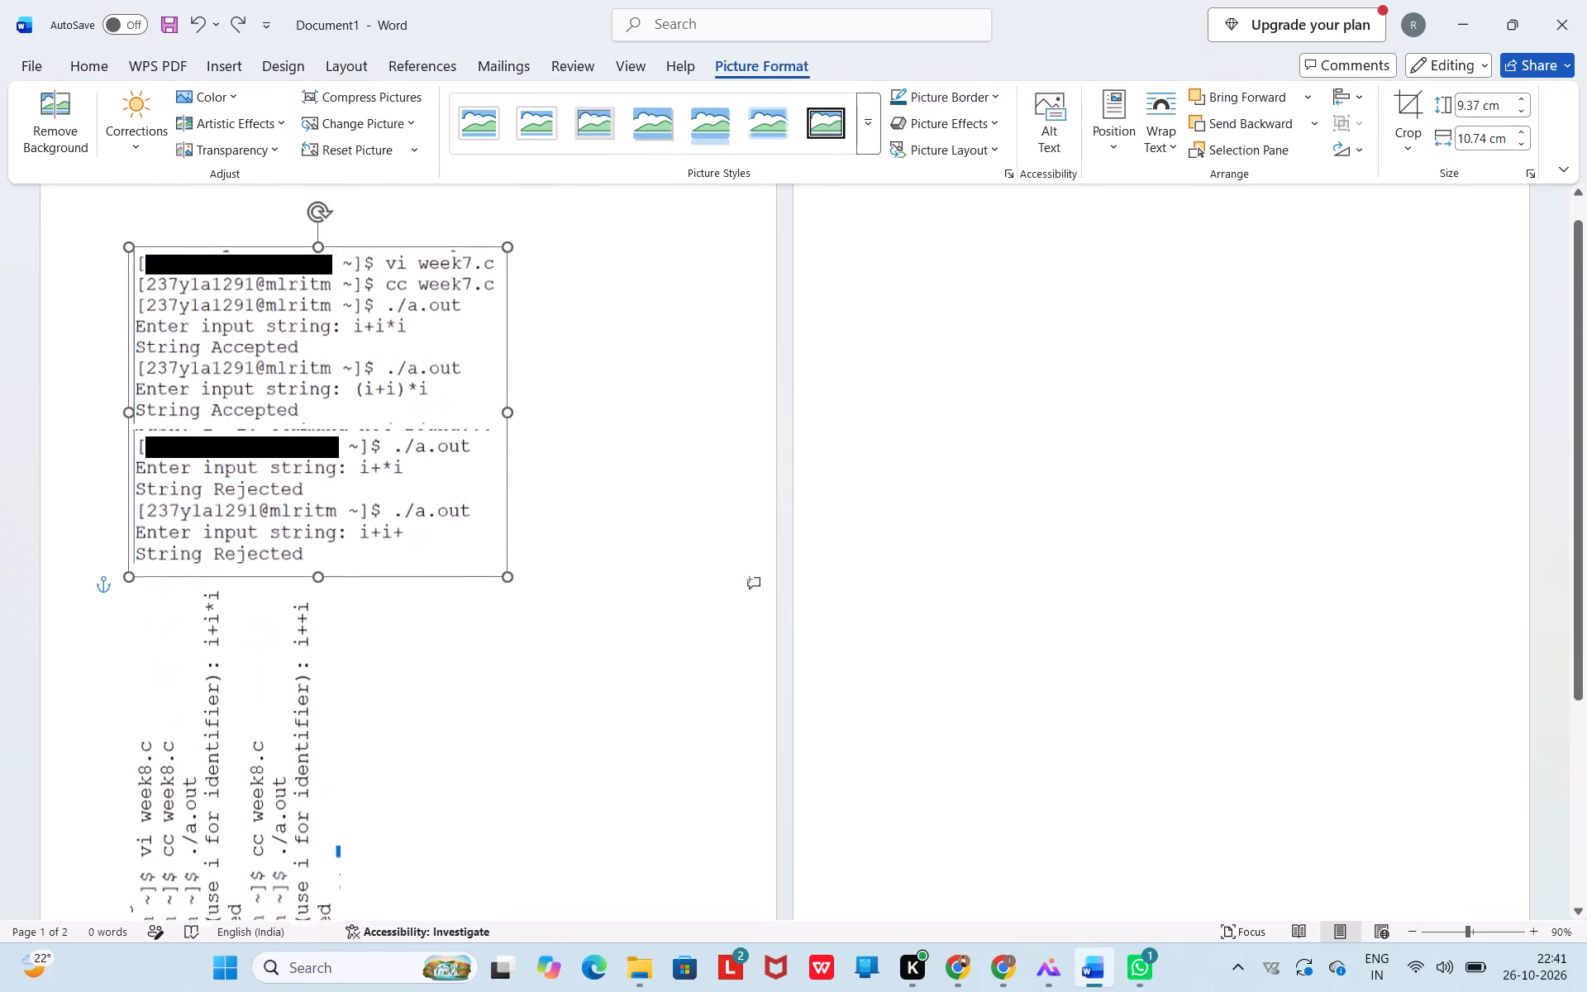
{"action": "scroll", "coordinate": [505, 351], "scroll_direction": "right", "scroll_amount": 1}
{"action": "double_click", "coordinate": [407, 440]}
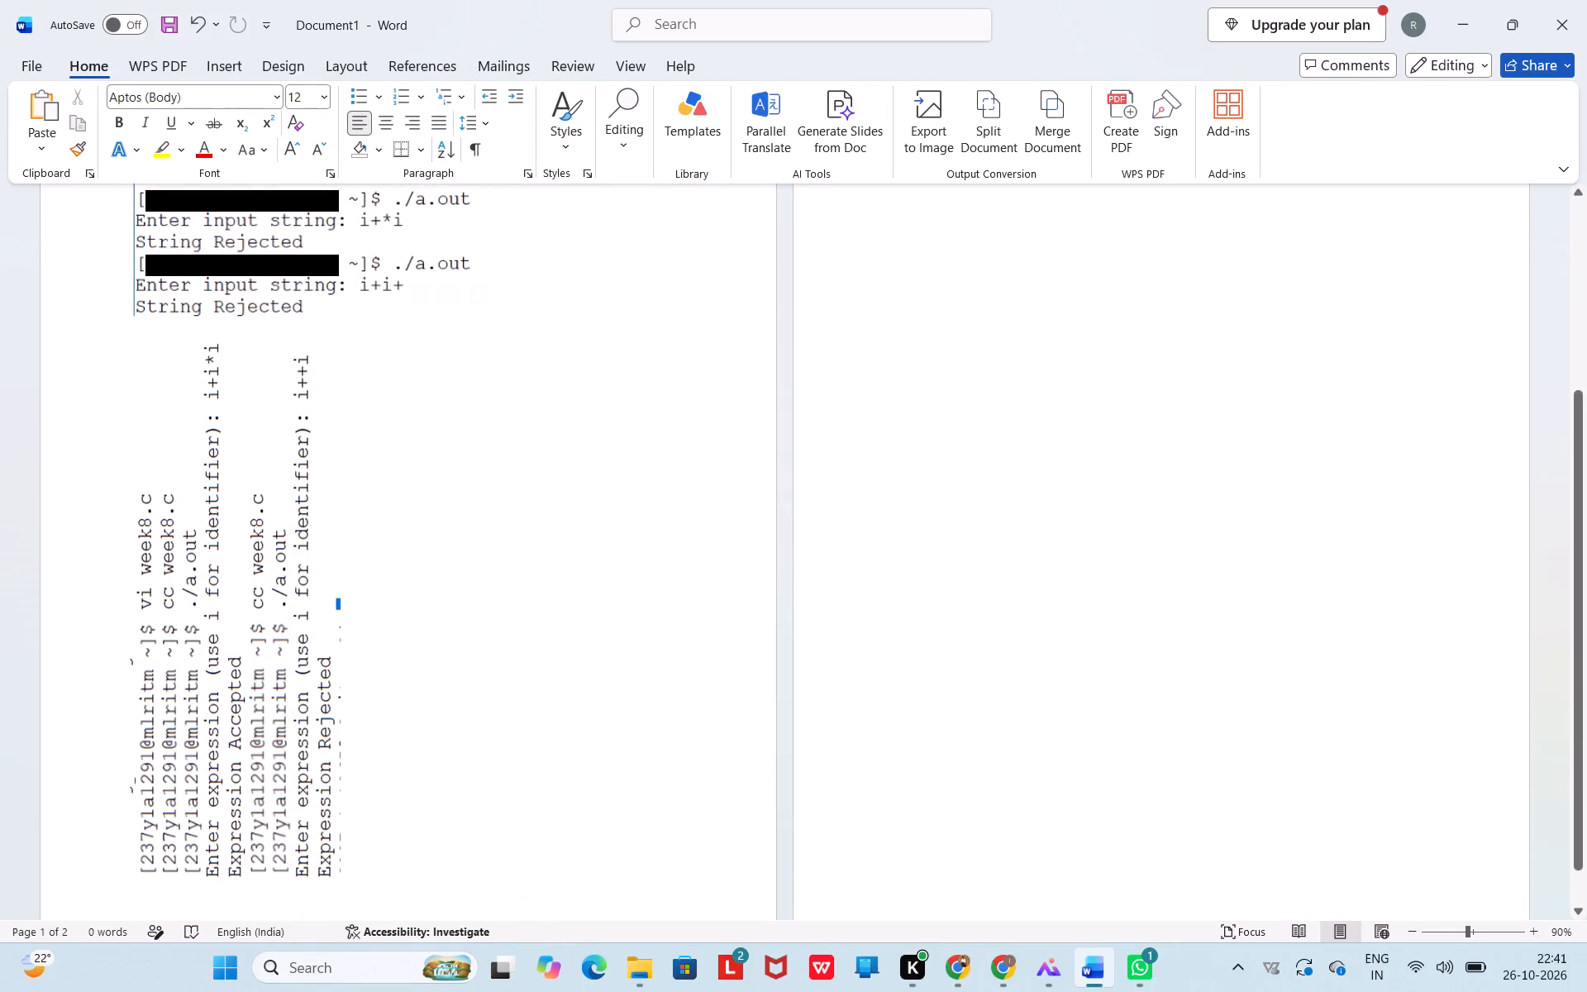
{"action": "left_click", "coordinate": [226, 62]}
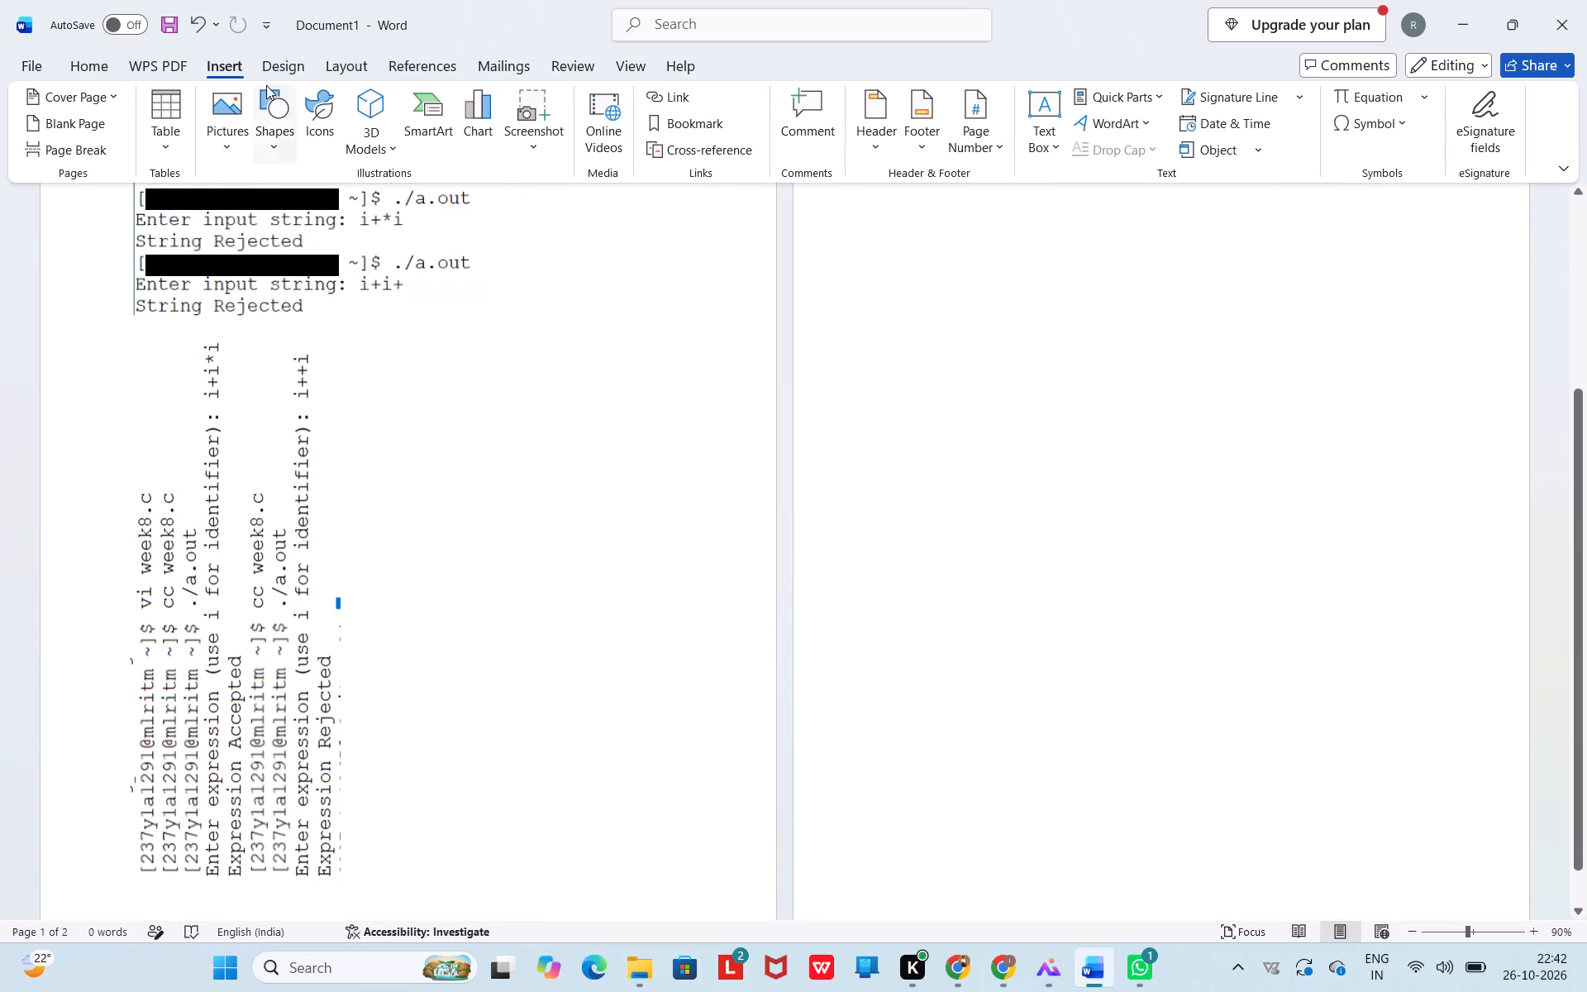
{"action": "left_click", "coordinate": [231, 123]}
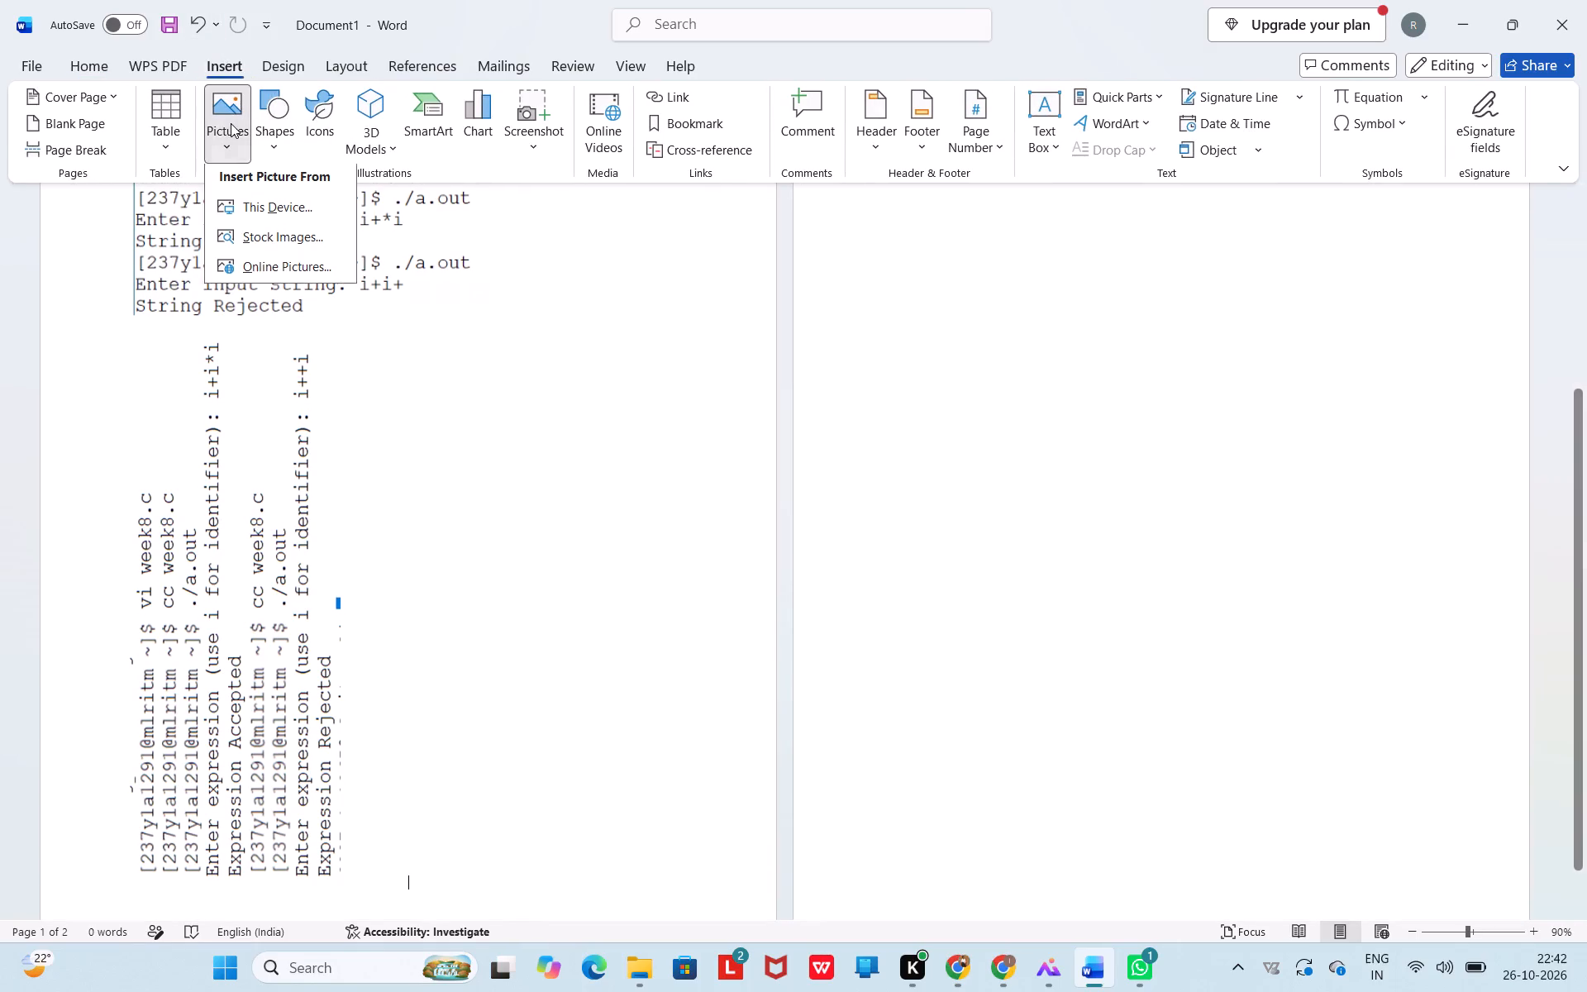
{"action": "left_click", "coordinate": [280, 212]}
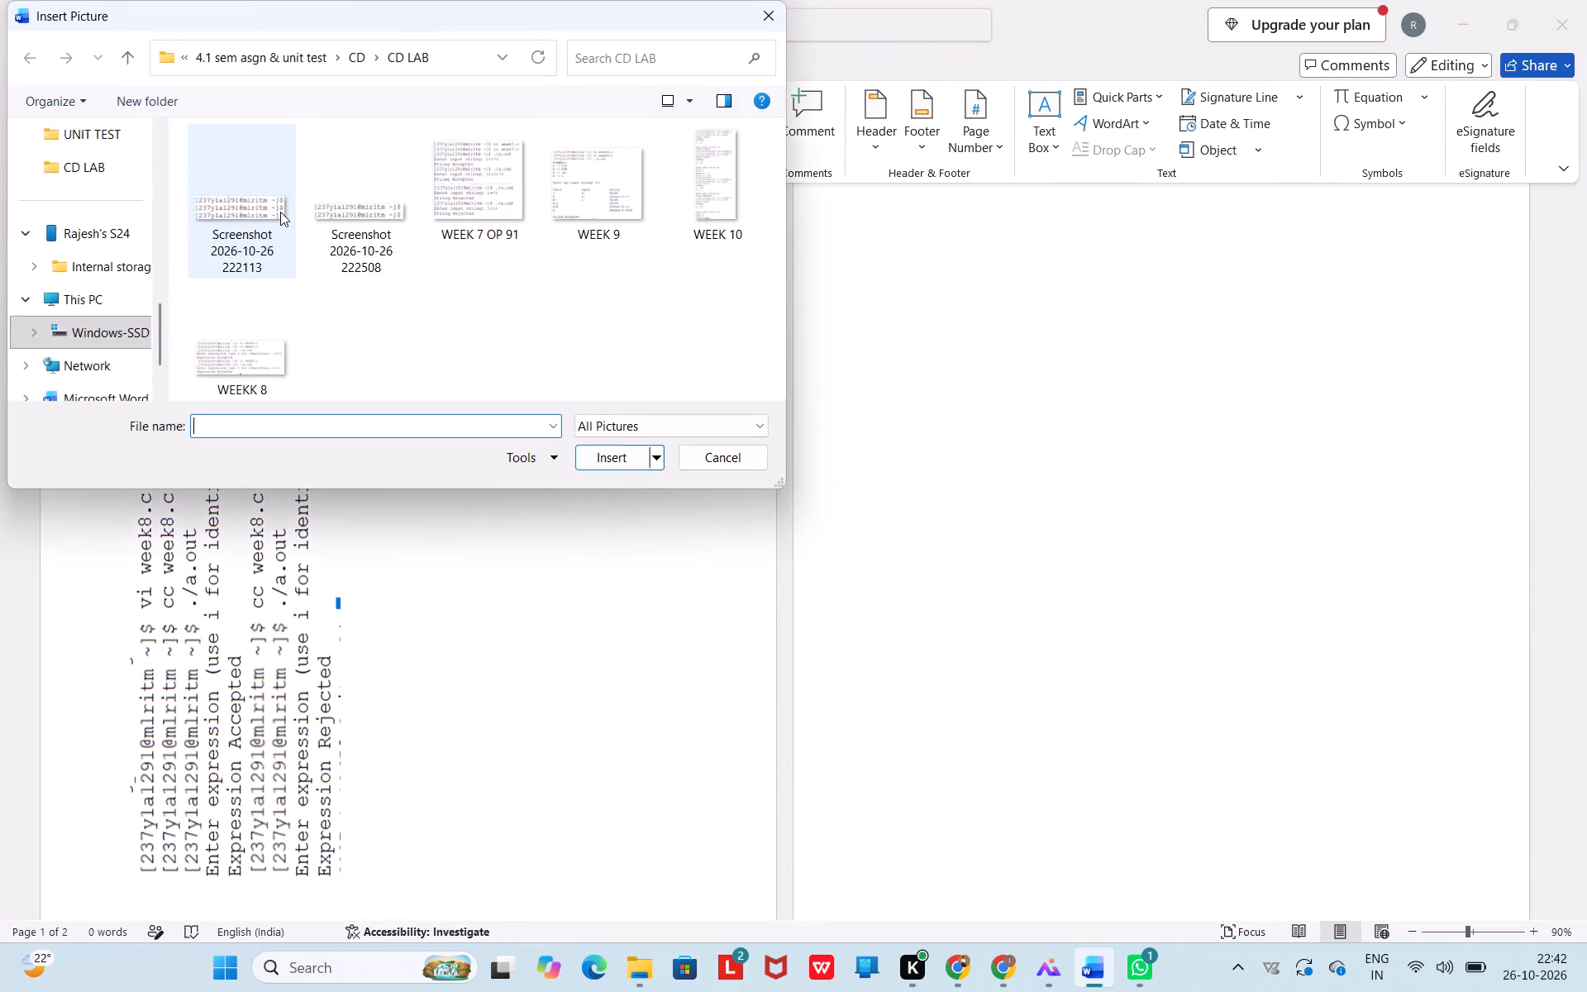
{"action": "left_click", "coordinate": [612, 212]}
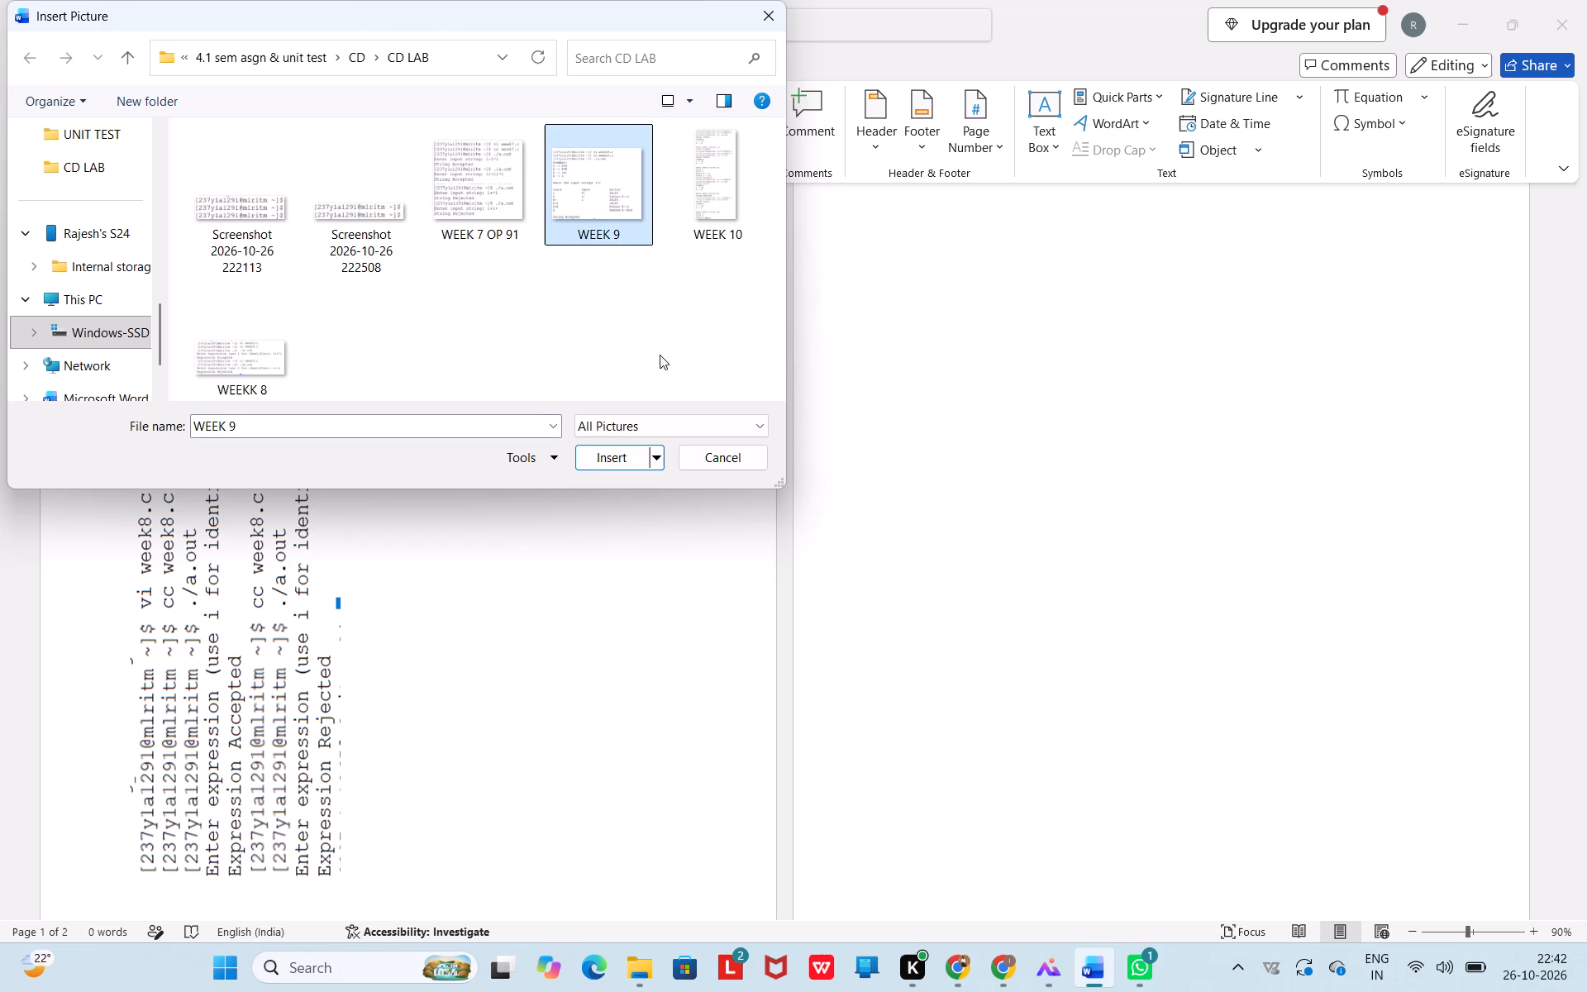
{"action": "left_click", "coordinate": [630, 455]}
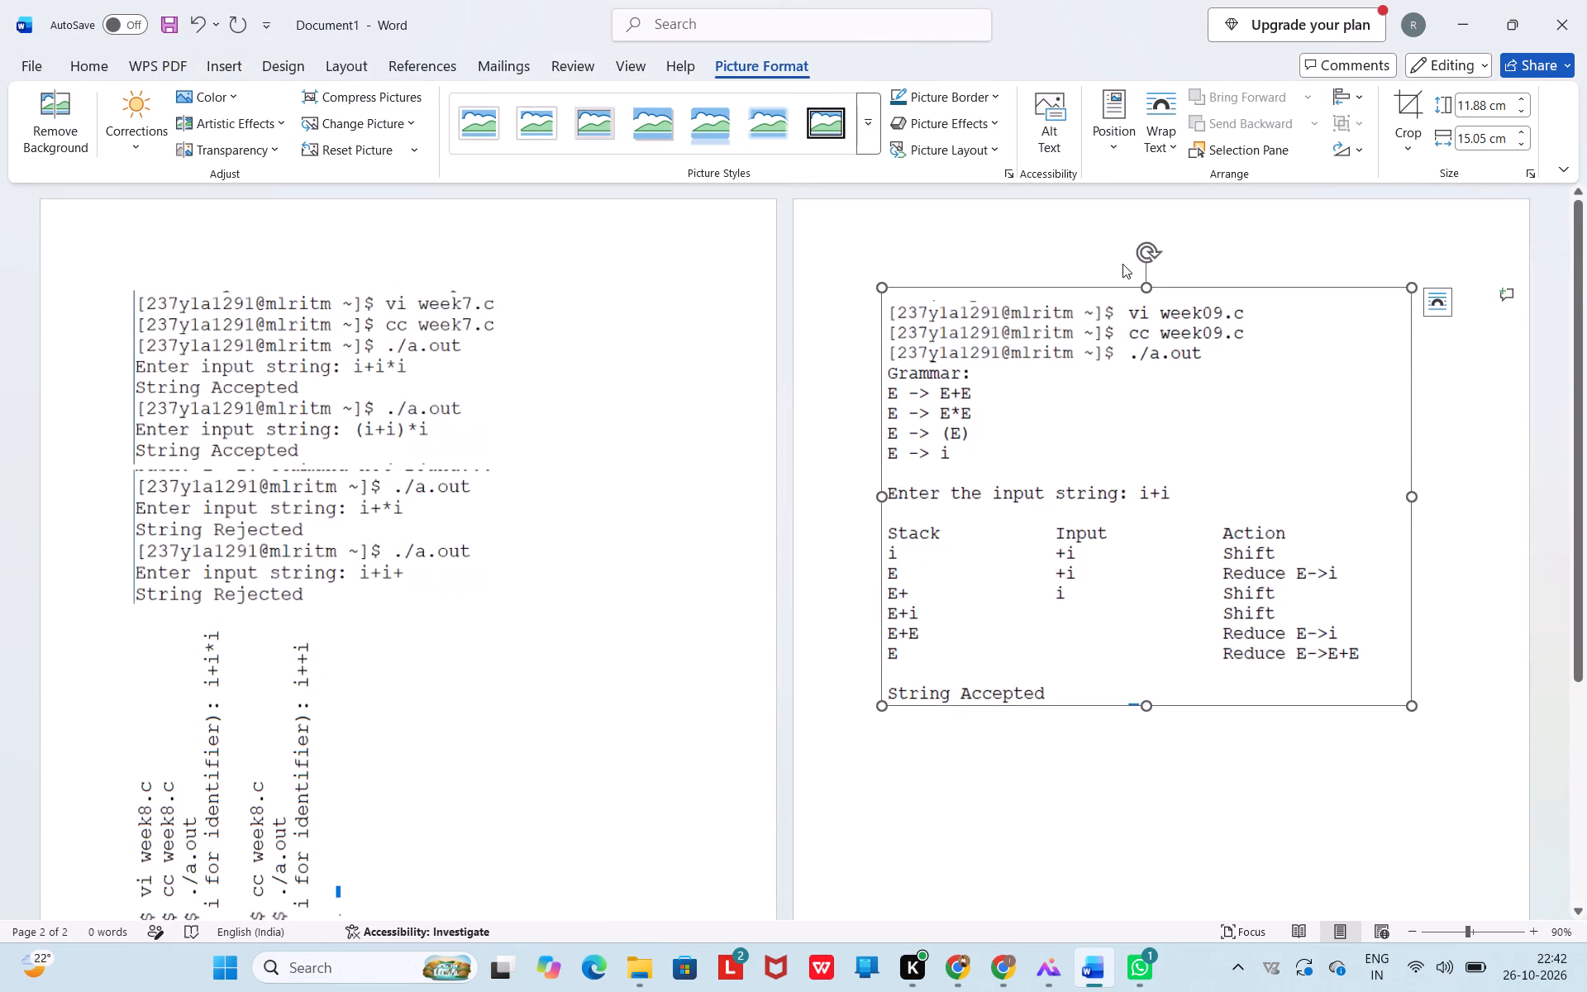
Set the week 9 picture's text wrapping to Tight.
{"action": "left_click", "coordinate": [1444, 308]}
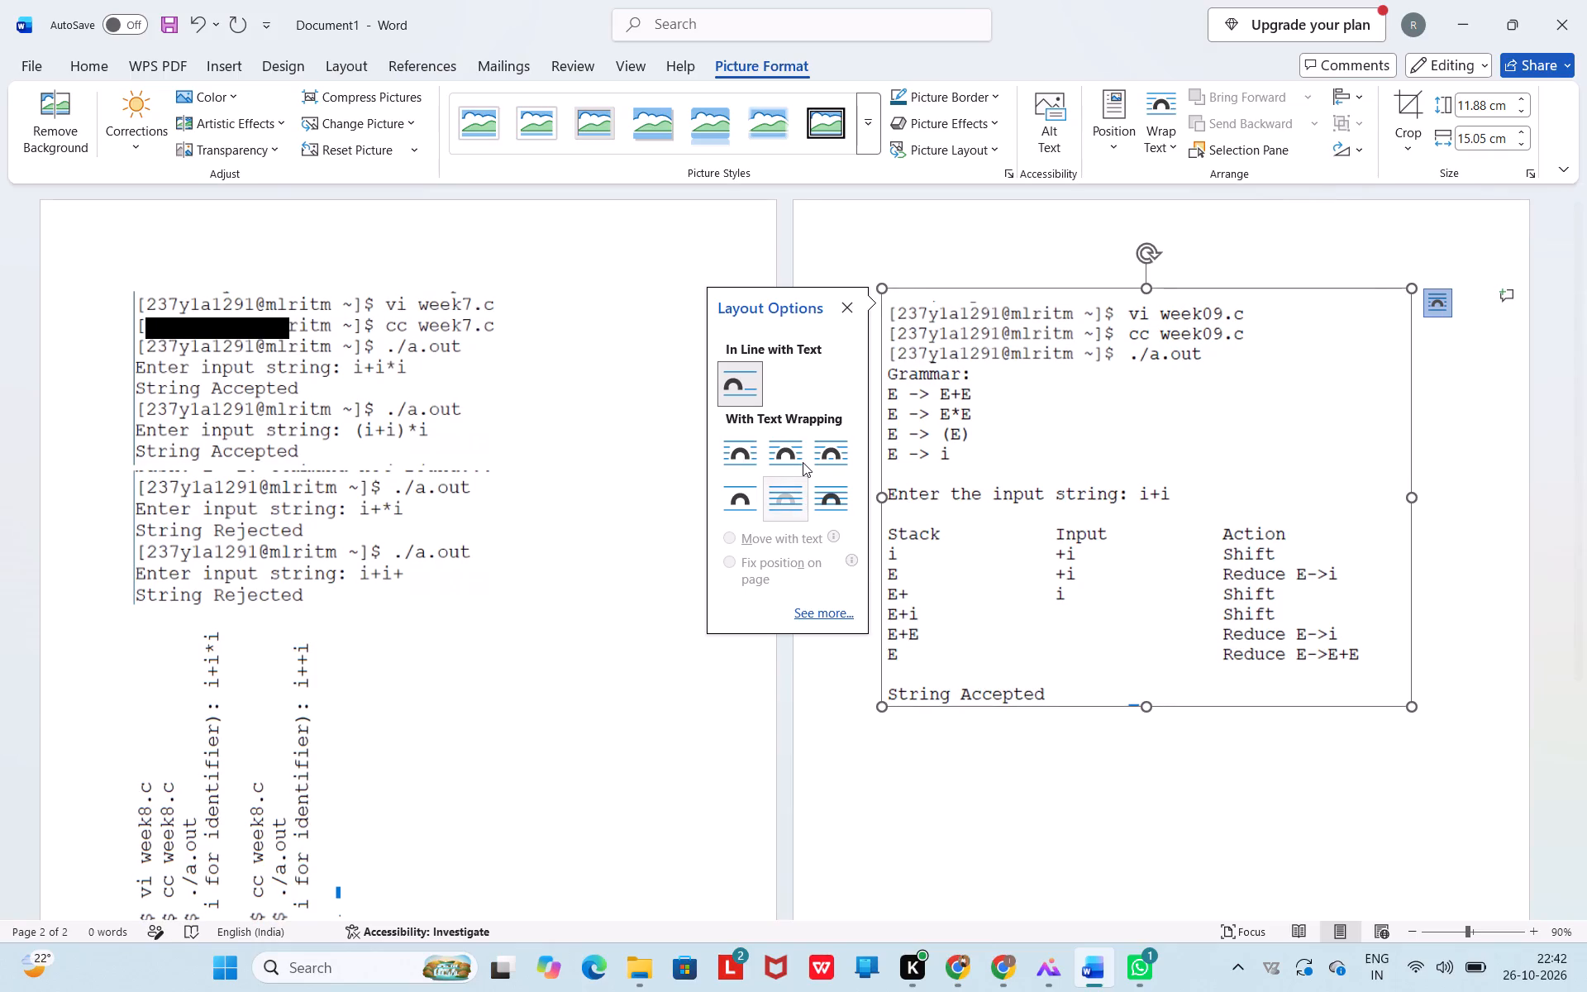
{"action": "left_click", "coordinate": [803, 462]}
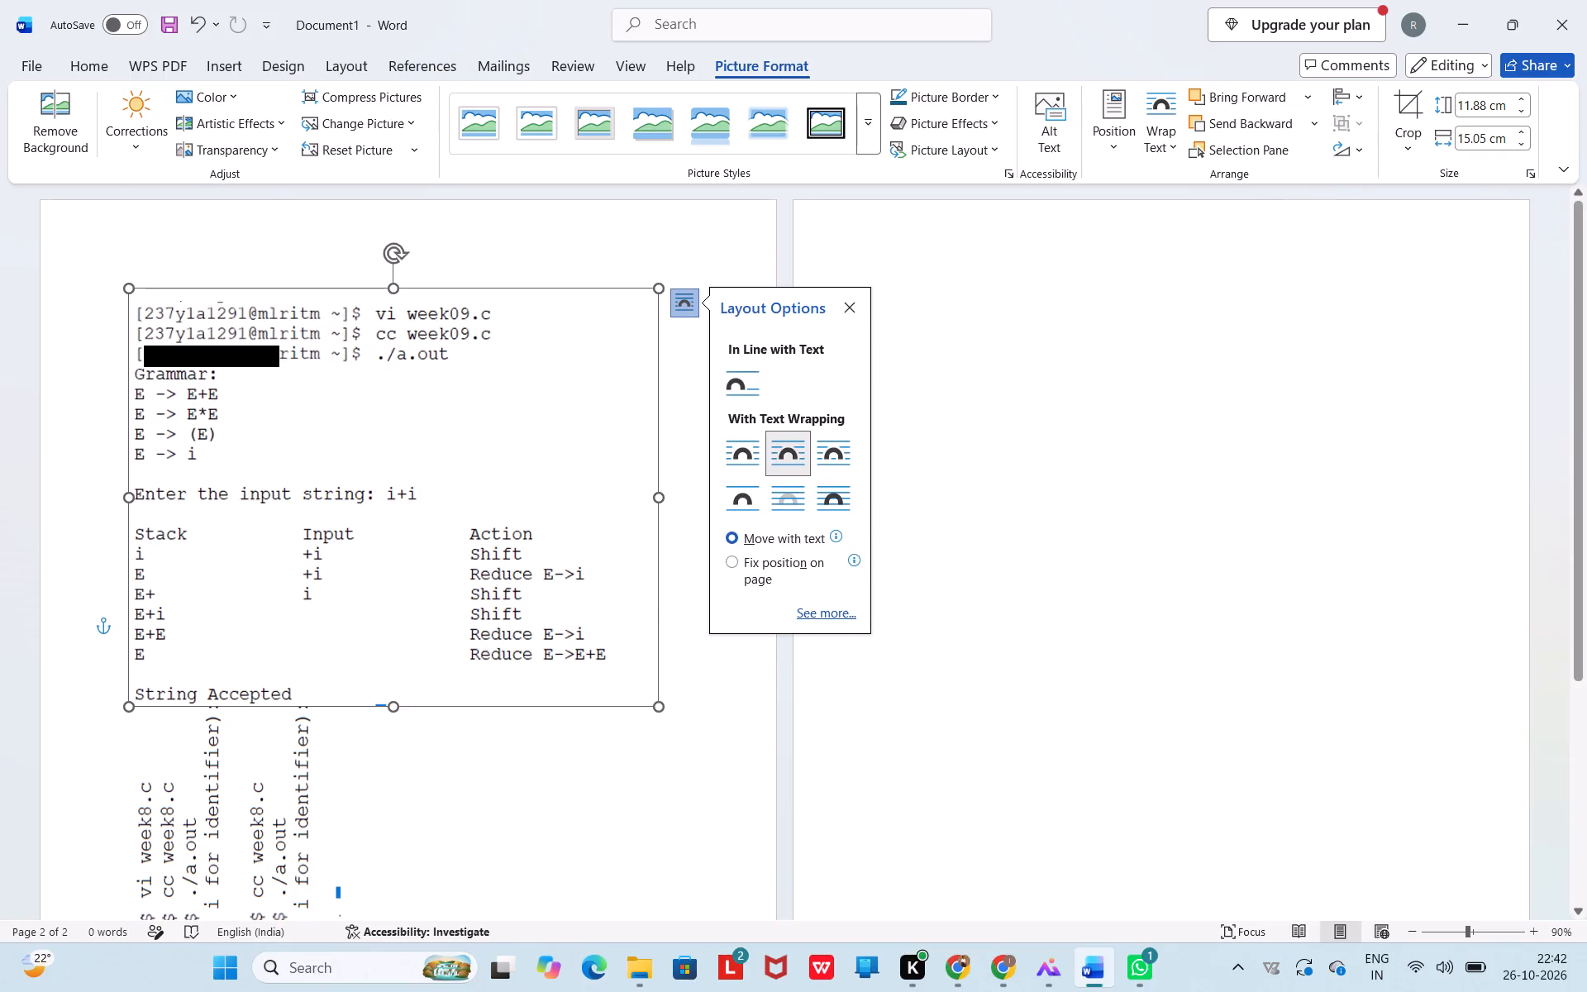
Rotate the week 9 picture clockwise to a steep, nearly vertical slant.
{"action": "left_click", "coordinate": [393, 255]}
{"action": "left_click_drag", "start_coordinate": [393, 255], "coordinate": [642, 451]}
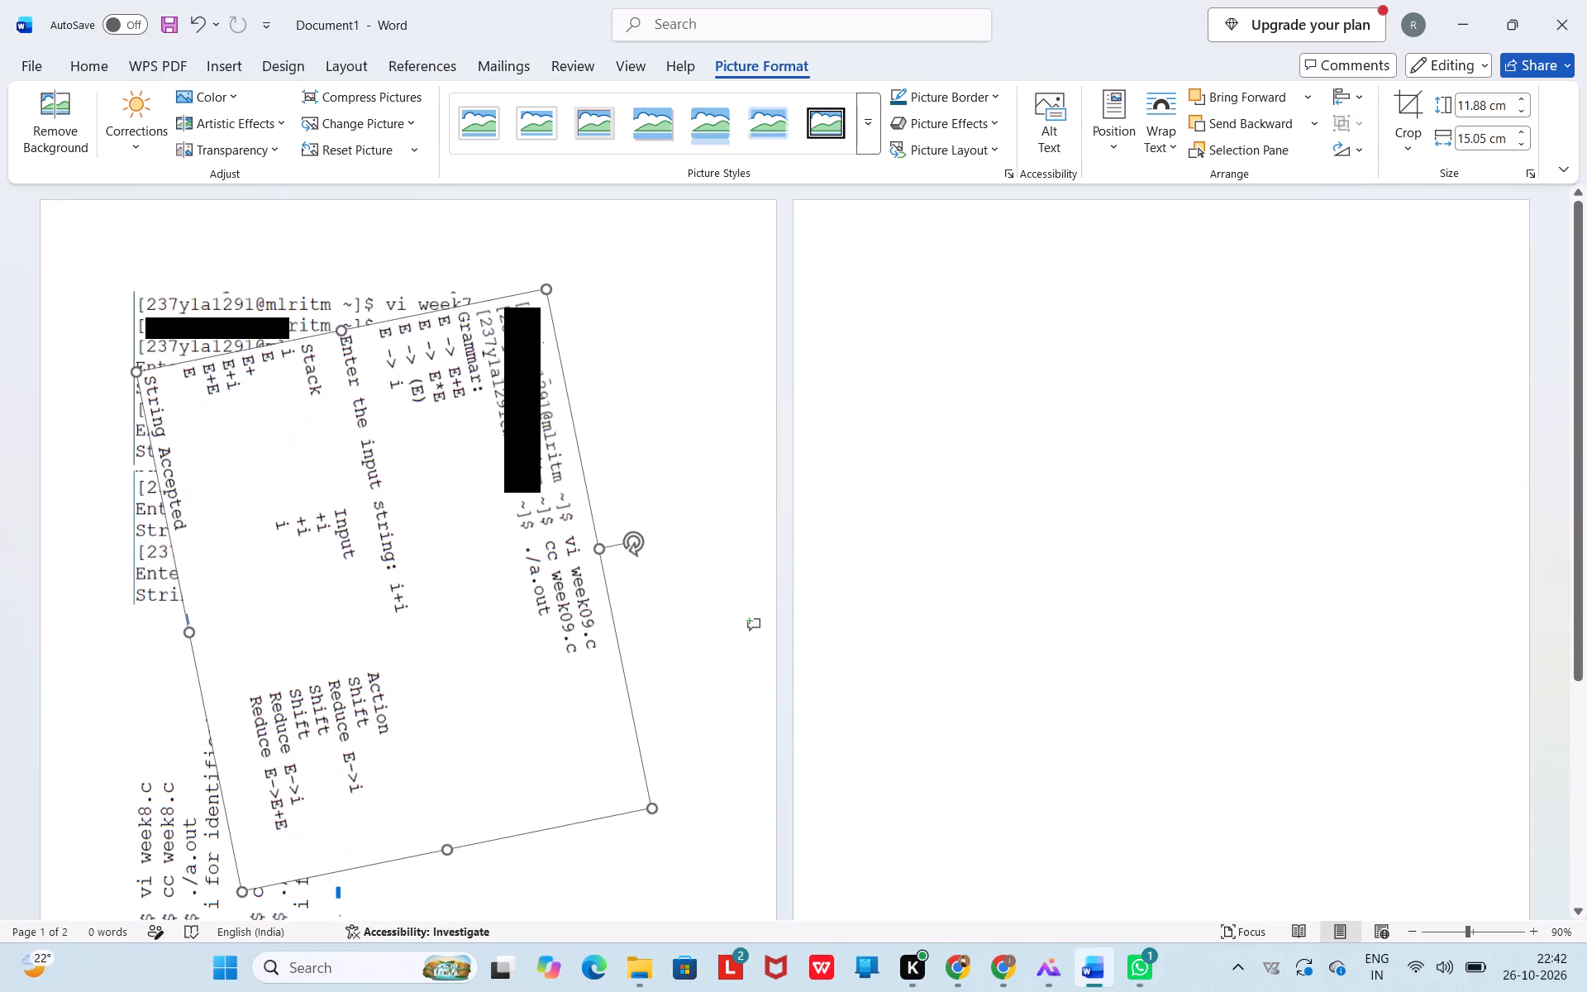
{"action": "left_click_drag", "start_coordinate": [642, 451], "coordinate": [642, 452]}
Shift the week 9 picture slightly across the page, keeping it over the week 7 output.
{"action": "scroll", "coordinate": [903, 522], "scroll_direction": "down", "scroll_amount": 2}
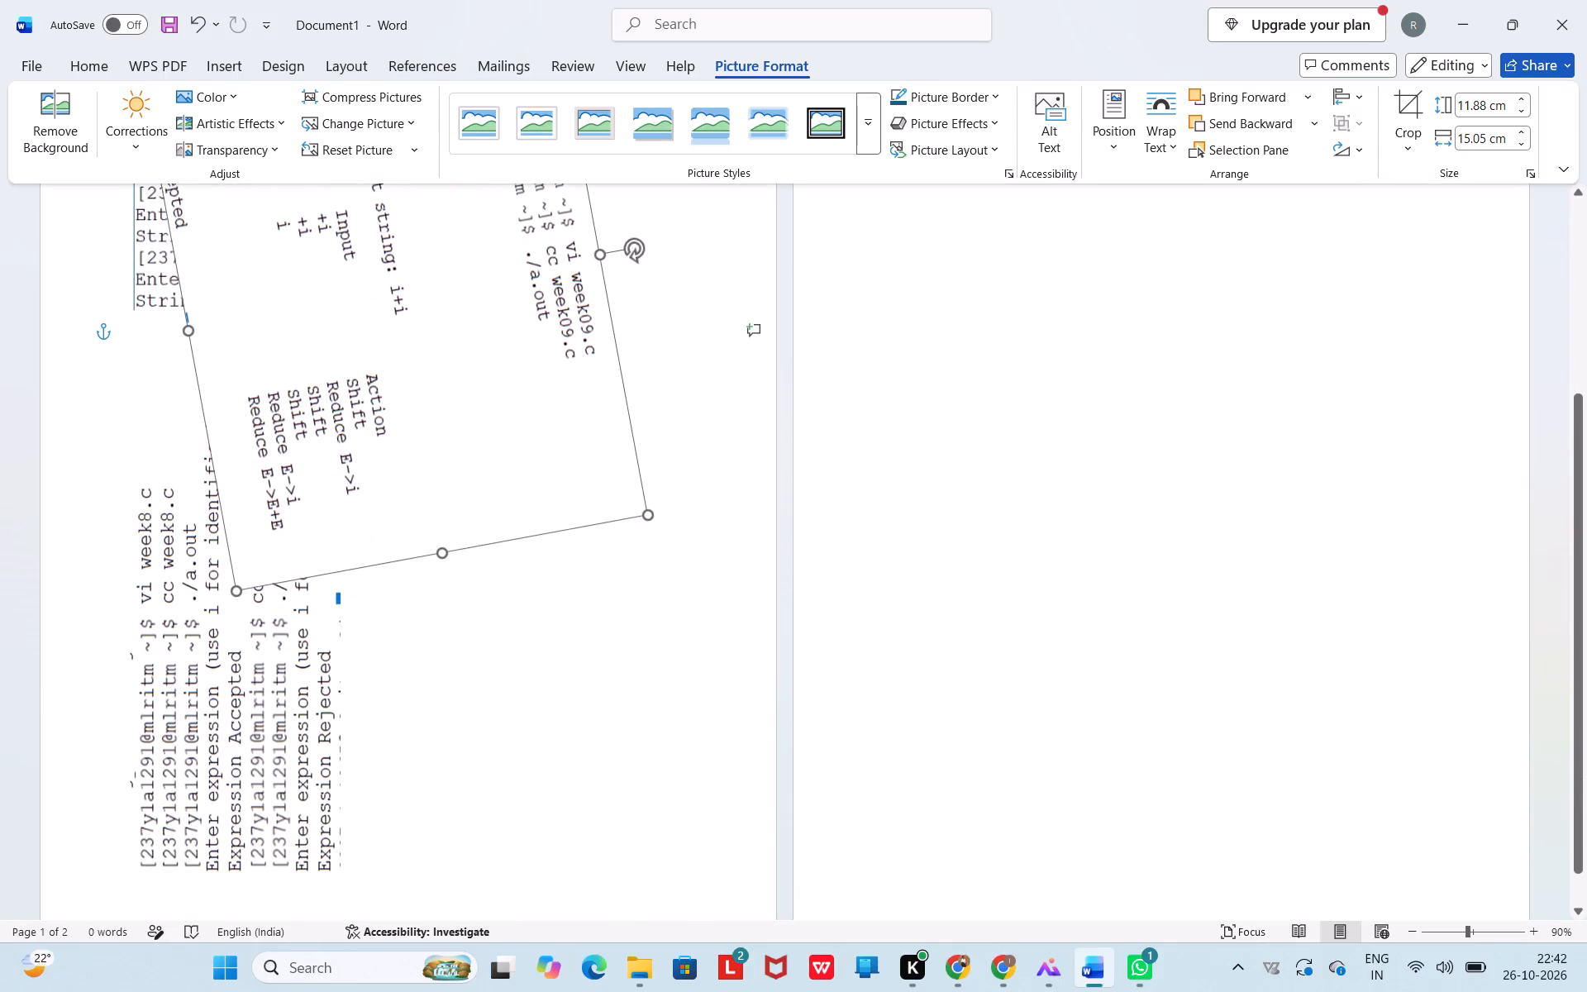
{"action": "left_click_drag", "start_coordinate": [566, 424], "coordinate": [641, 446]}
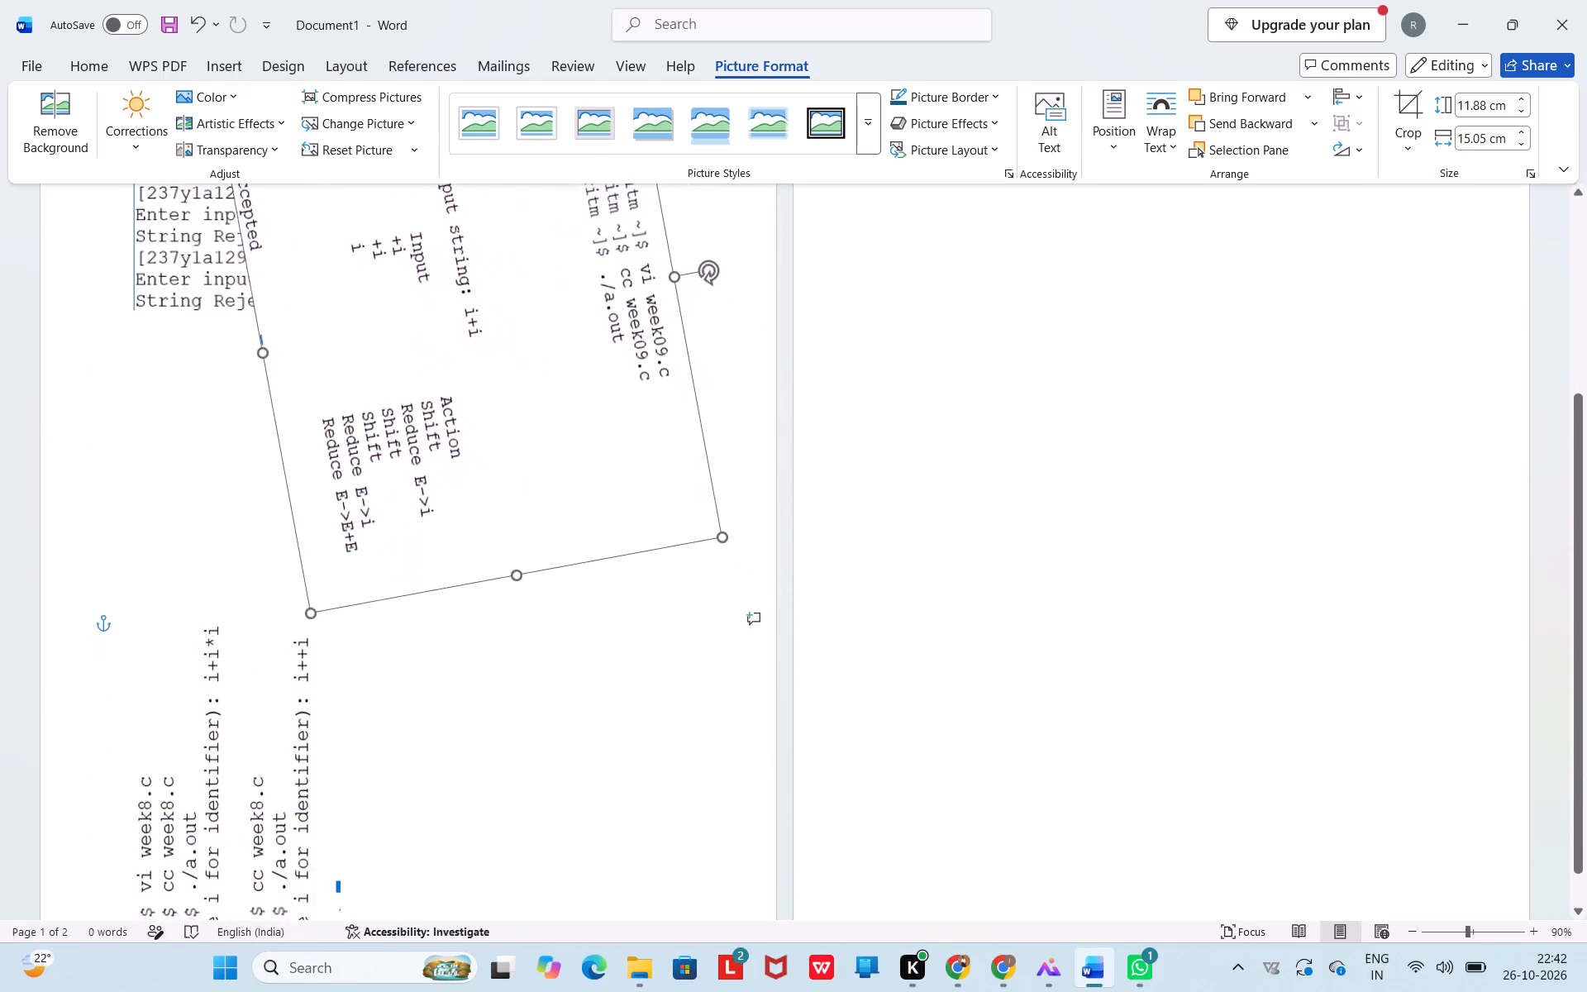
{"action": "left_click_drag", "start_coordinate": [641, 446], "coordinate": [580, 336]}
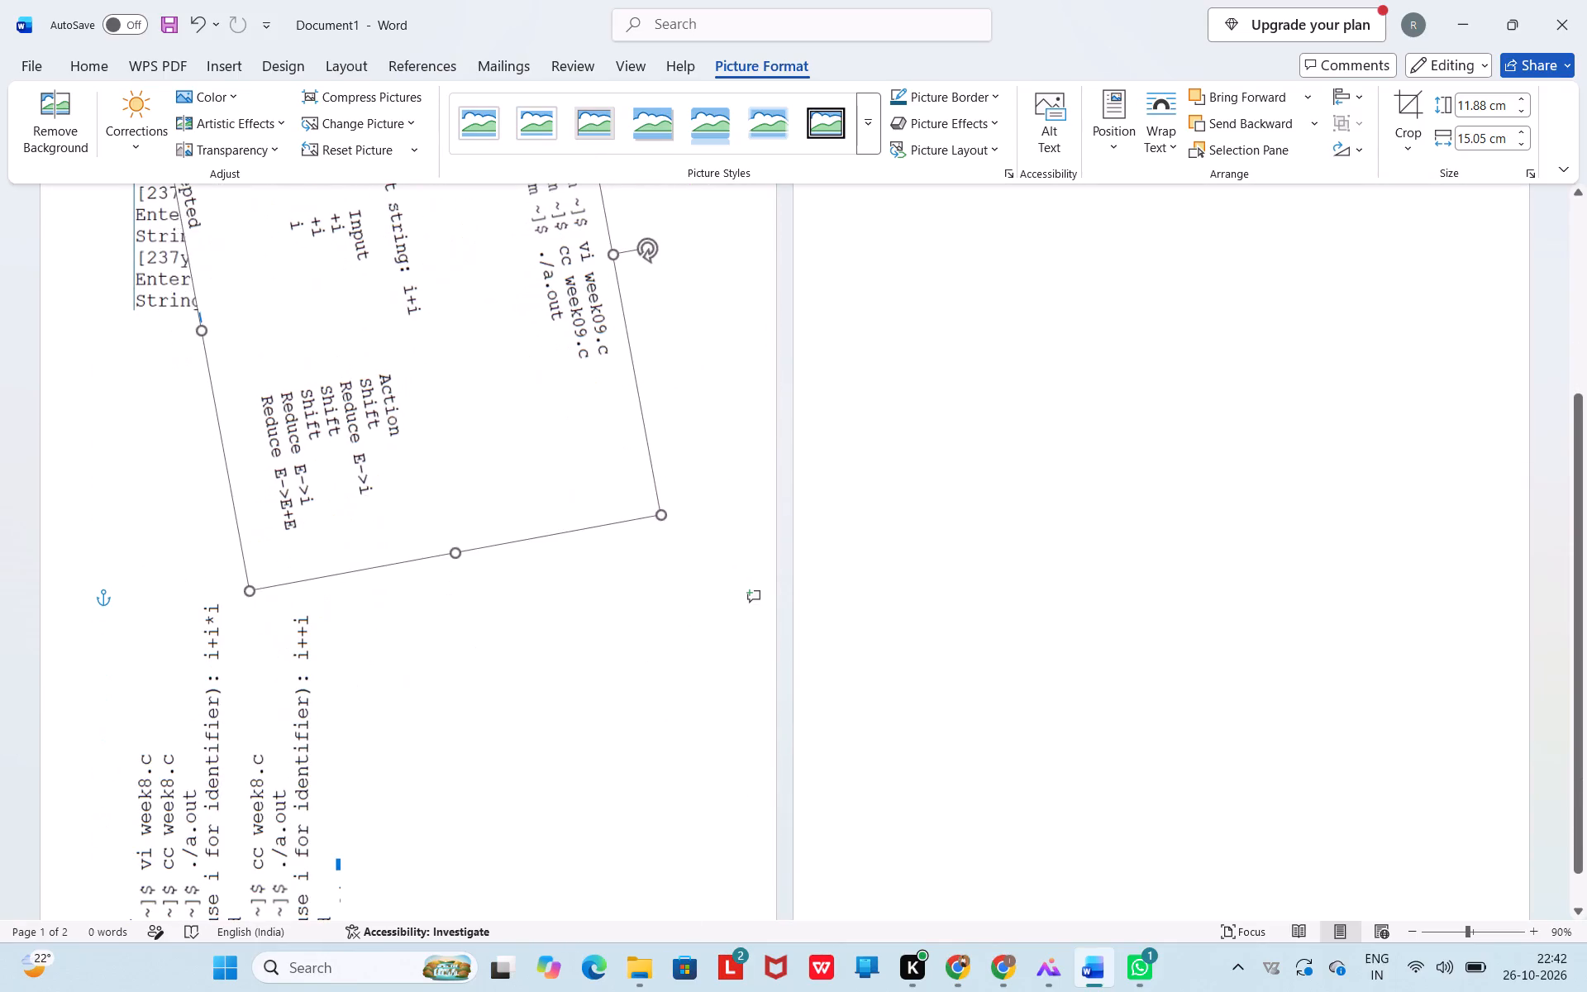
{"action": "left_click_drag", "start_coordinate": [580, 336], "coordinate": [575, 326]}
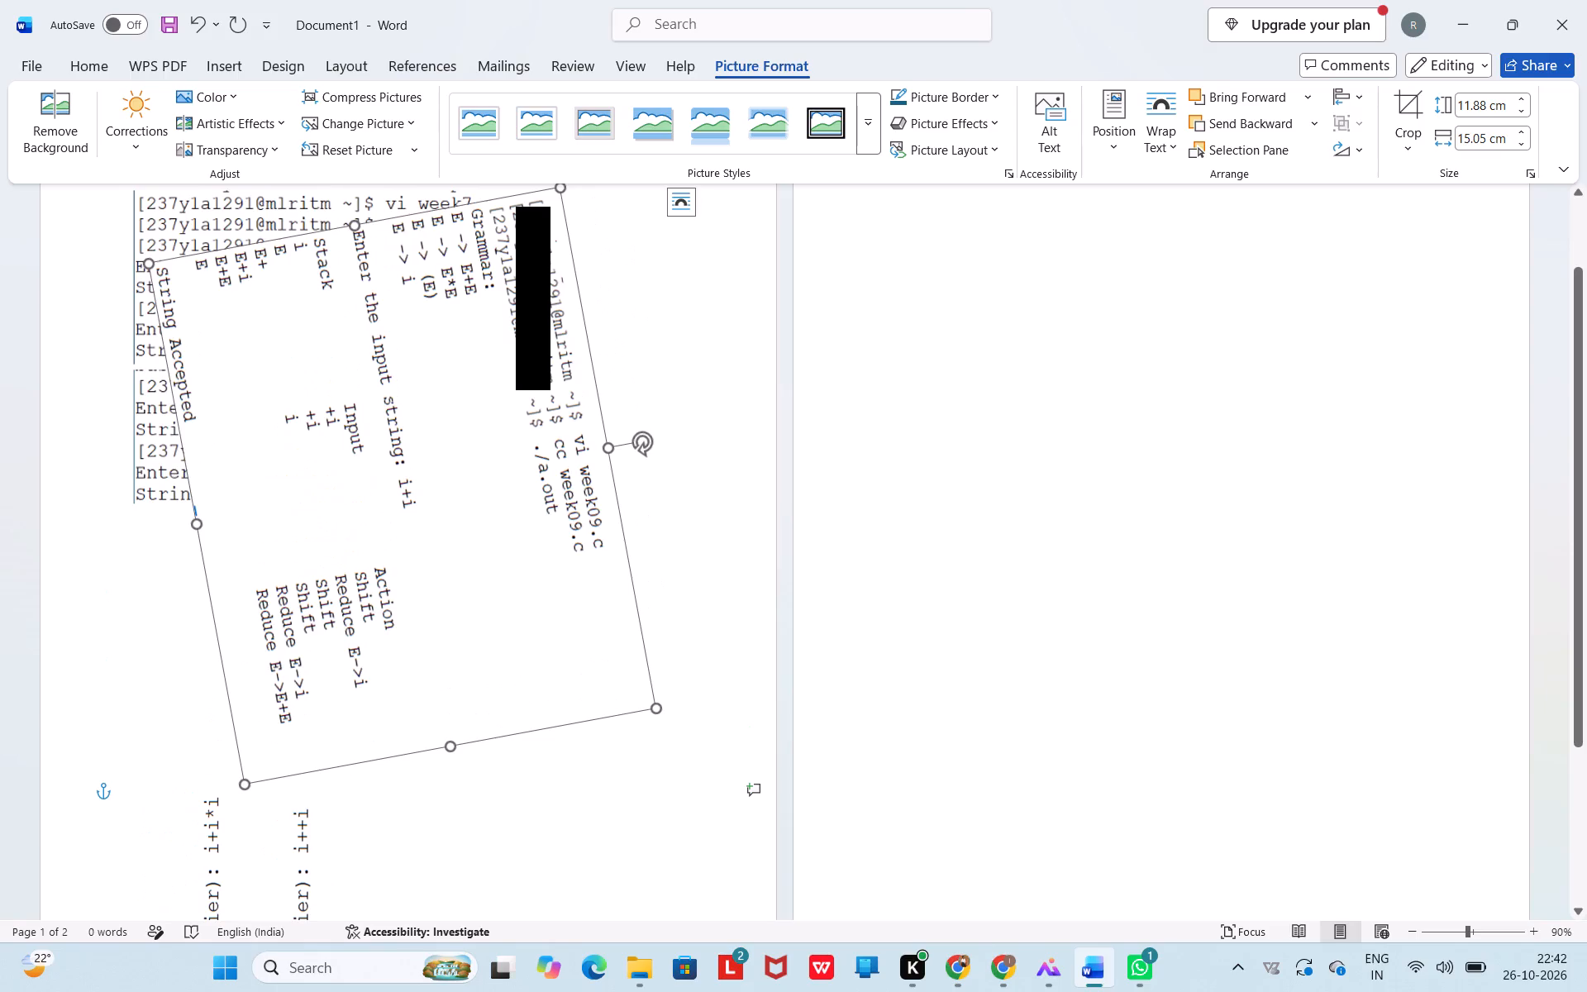
Shrink the week 9 picture proportionally to about 6.64 cm high by 8.42 cm wide, over the week 7 output.
{"action": "left_click_drag", "start_coordinate": [654, 709], "coordinate": [534, 548]}
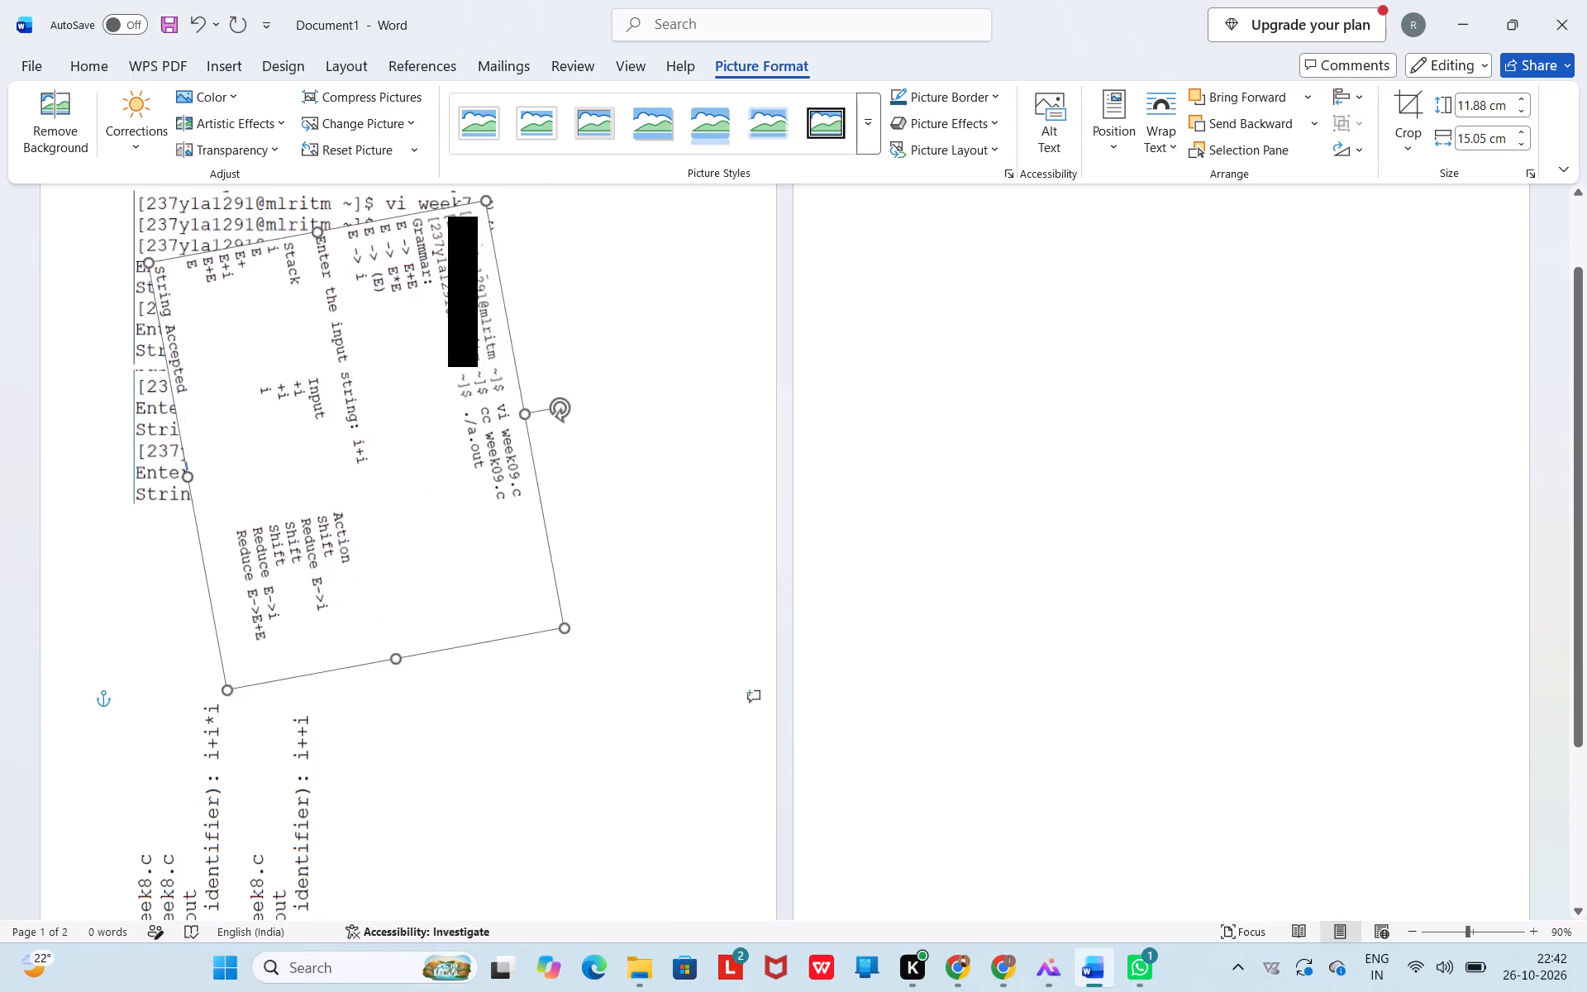
{"action": "left_click_drag", "start_coordinate": [534, 548], "coordinate": [421, 450]}
{"action": "left_click_drag", "start_coordinate": [264, 322], "coordinate": [267, 435]}
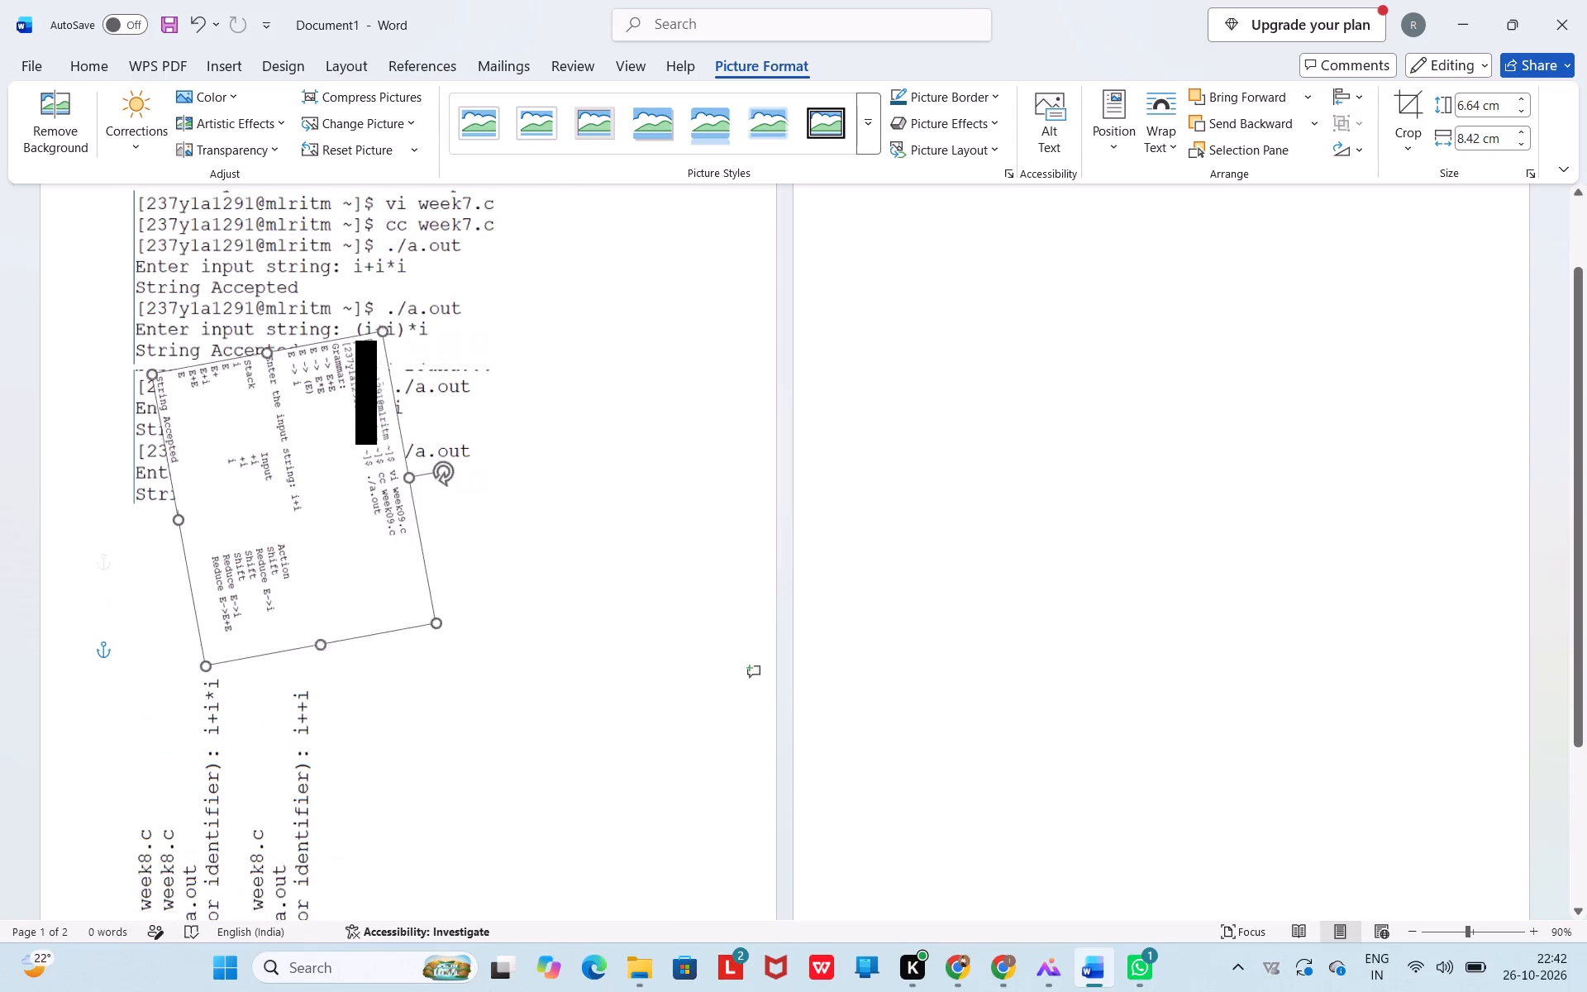
{"action": "left_click_drag", "start_coordinate": [267, 435], "coordinate": [341, 257]}
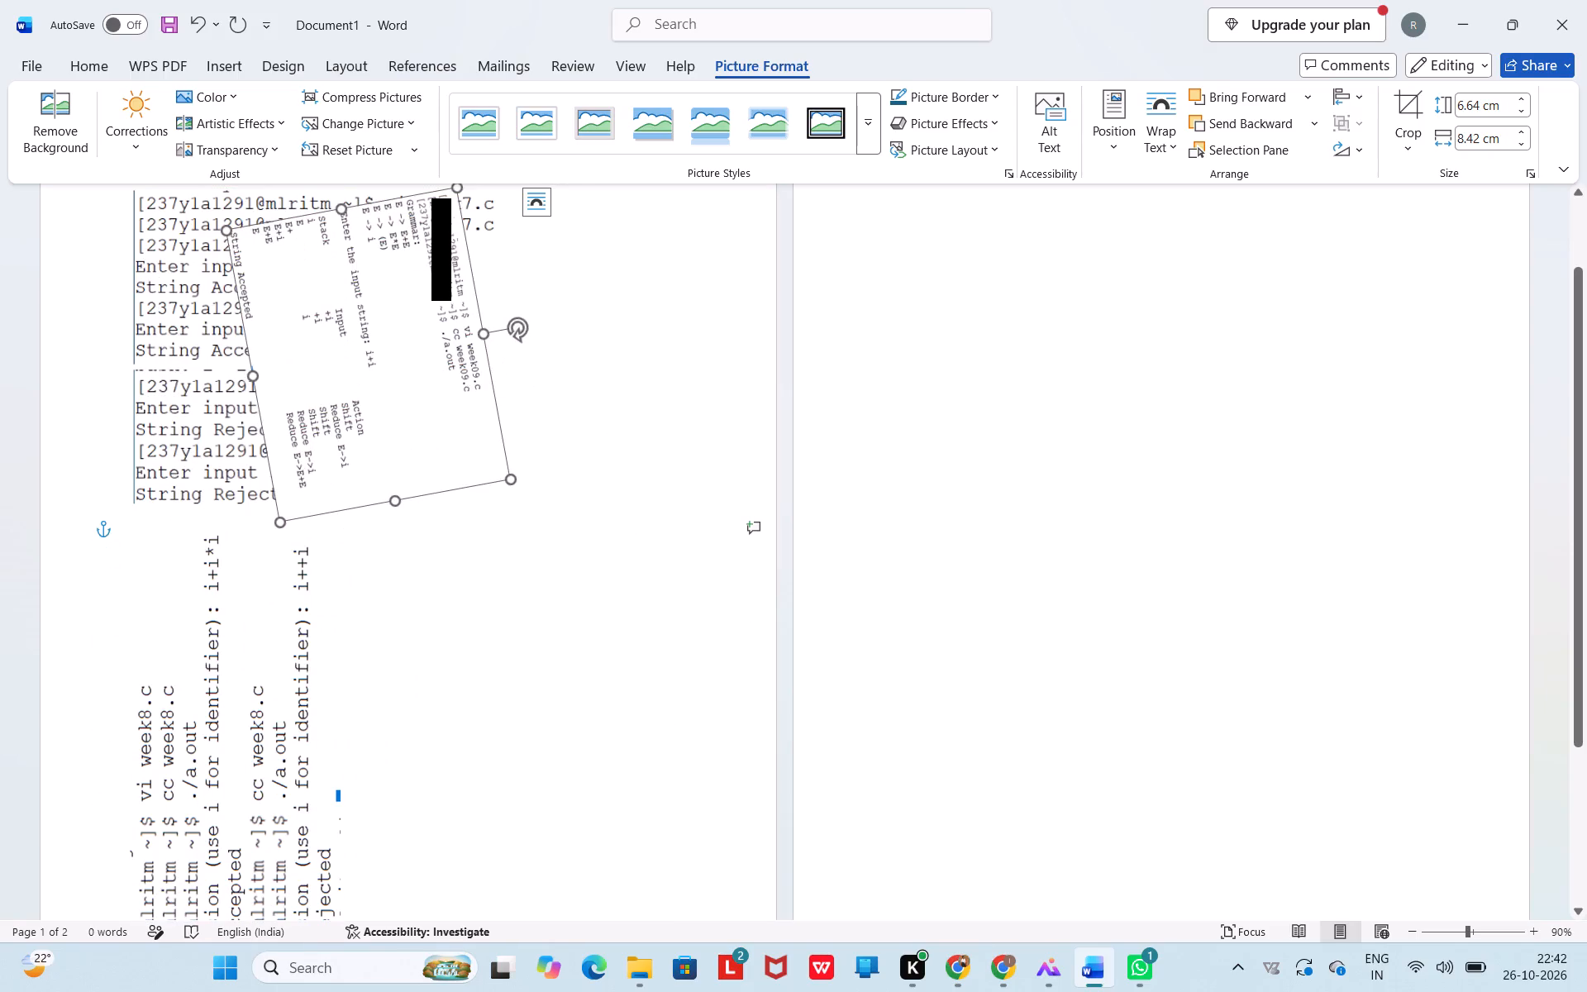
Set the week 9 picture's text wrapping to Through.
{"action": "left_click", "coordinate": [535, 198]}
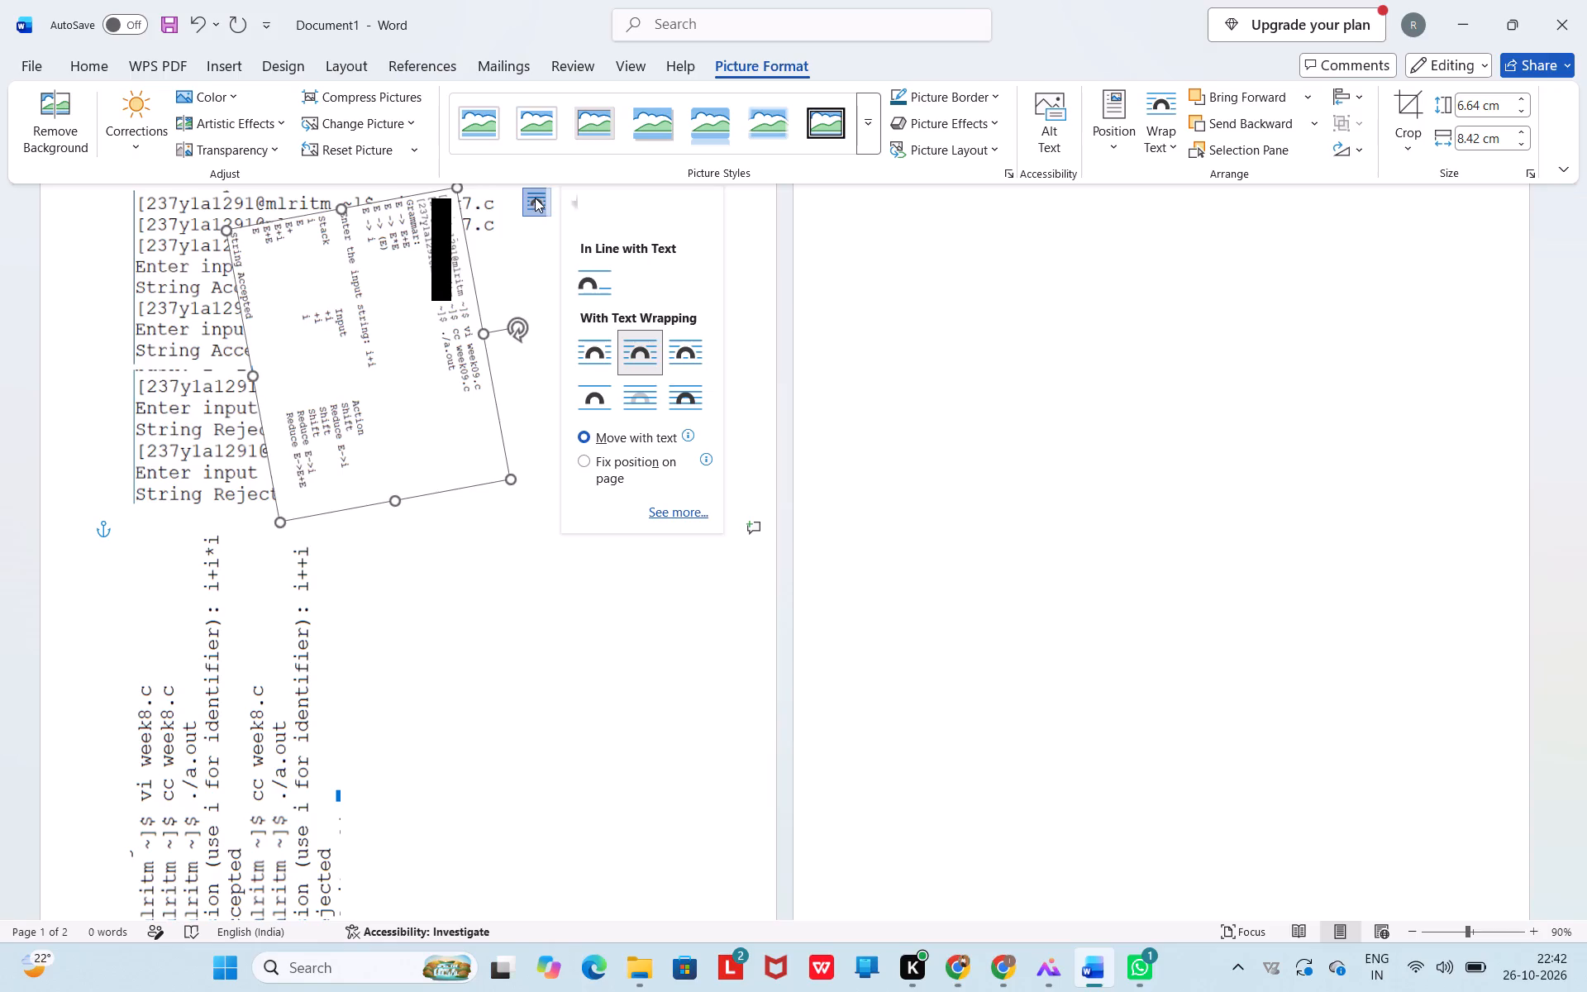
{"action": "left_click", "coordinate": [688, 354]}
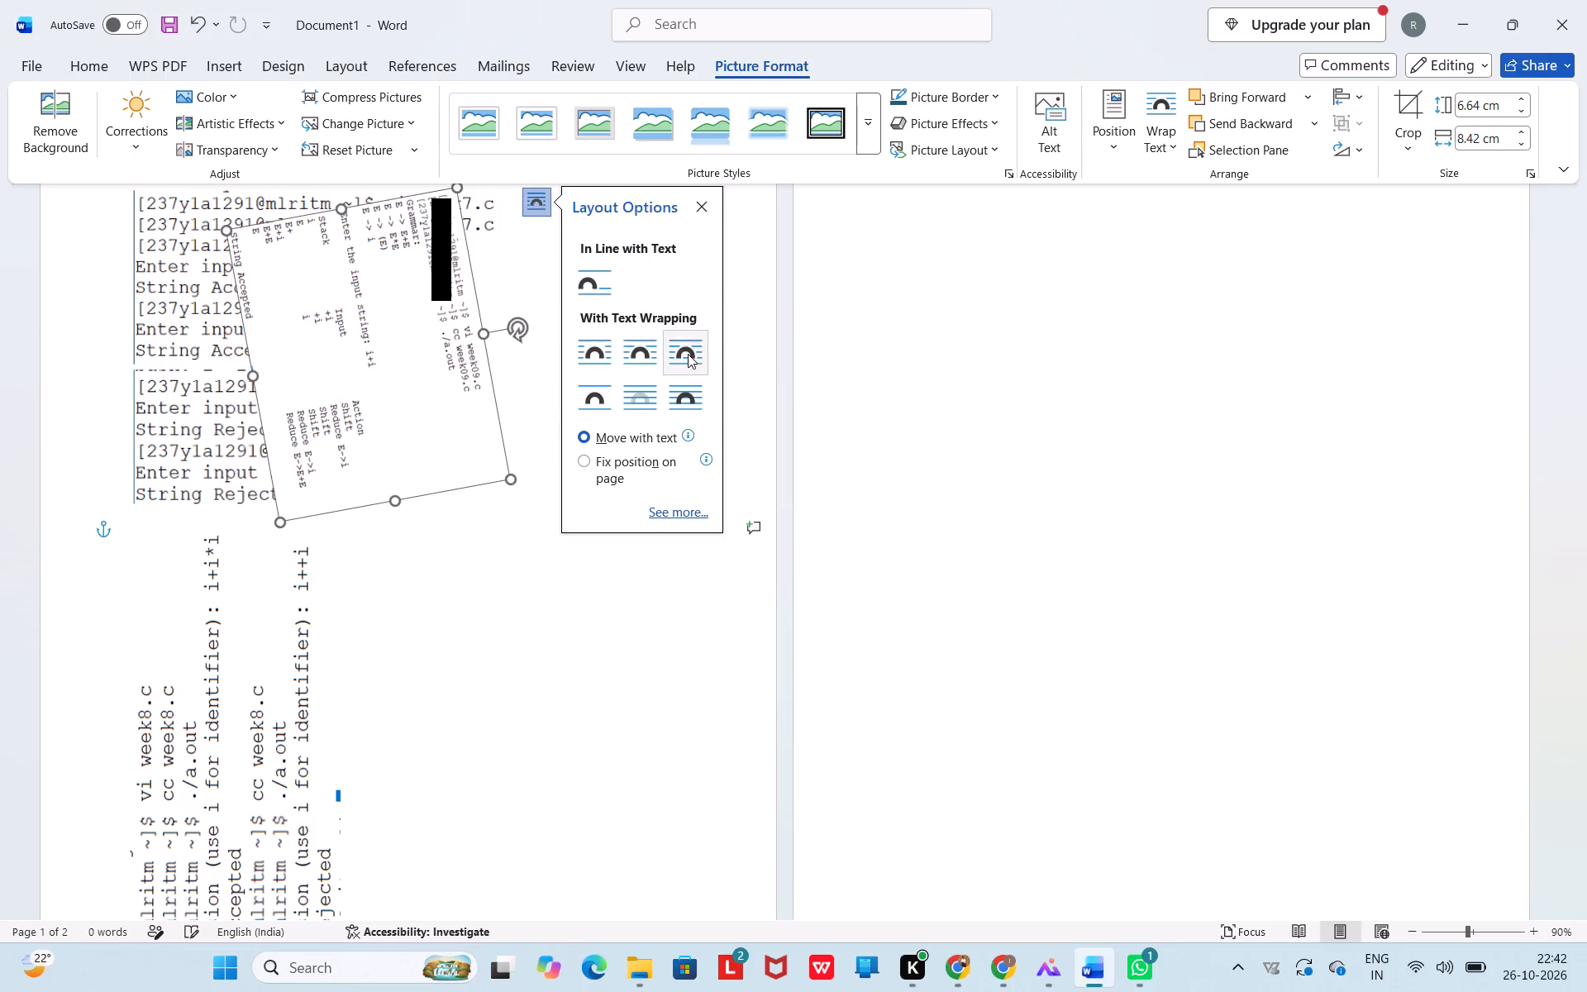
Move the week 9 picture directly below the week 7 output, clear of its text.
{"action": "left_click_drag", "start_coordinate": [438, 381], "coordinate": [446, 315]}
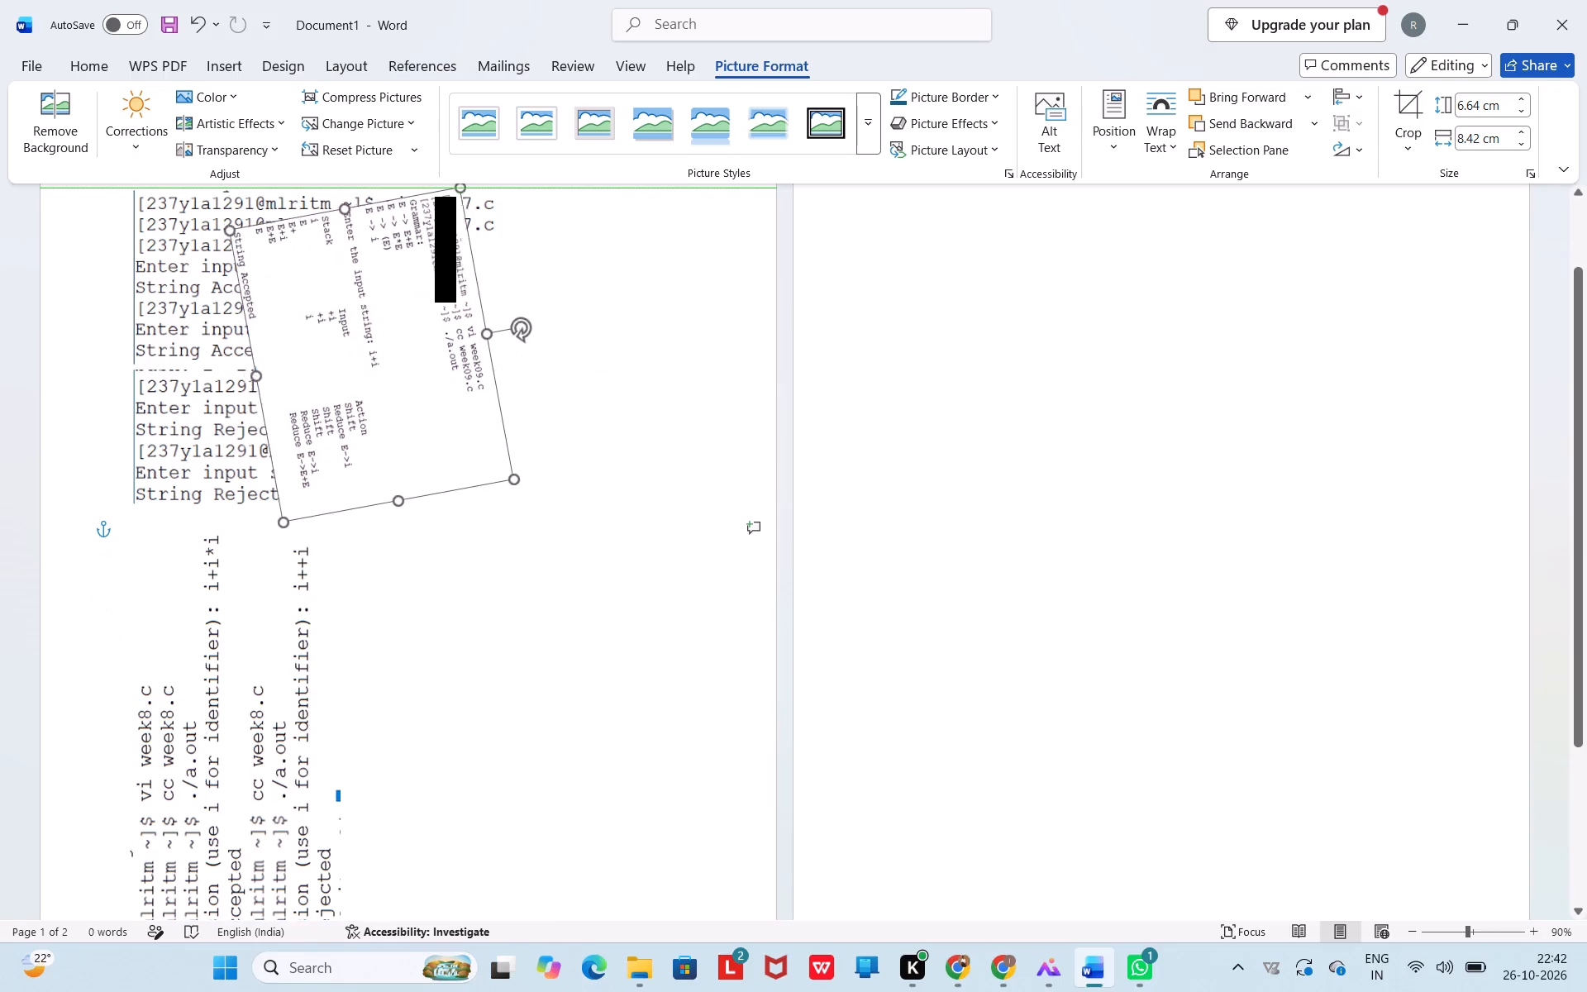
{"action": "left_click_drag", "start_coordinate": [446, 315], "coordinate": [469, 221]}
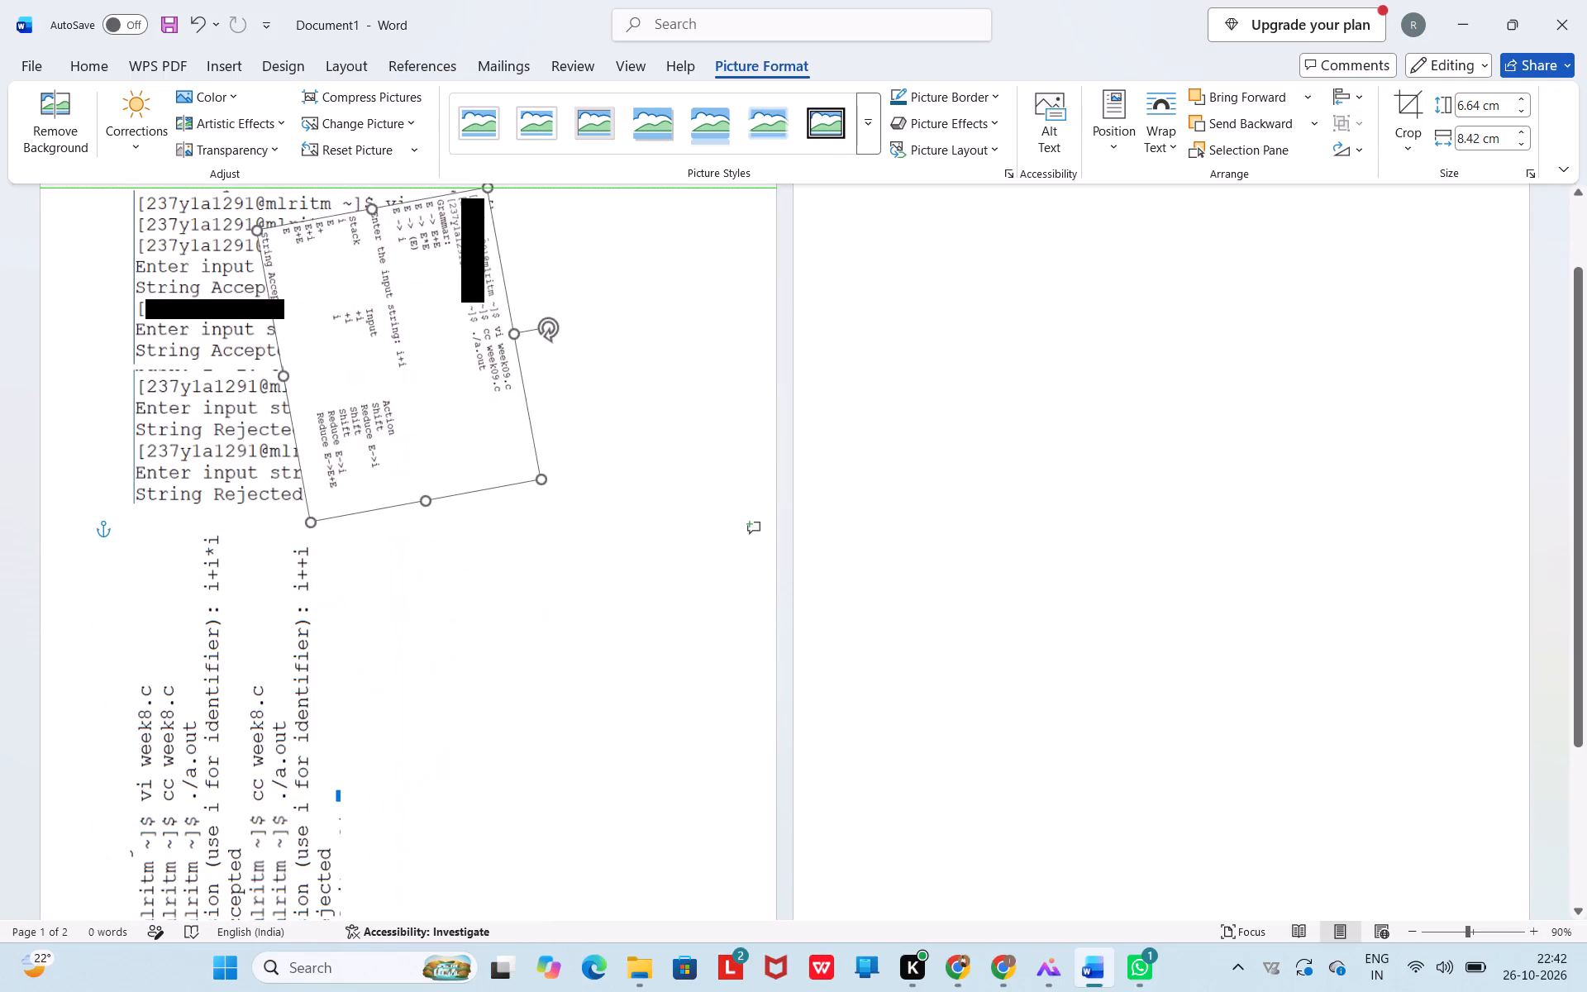
{"action": "left_click_drag", "start_coordinate": [469, 221], "coordinate": [436, 193]}
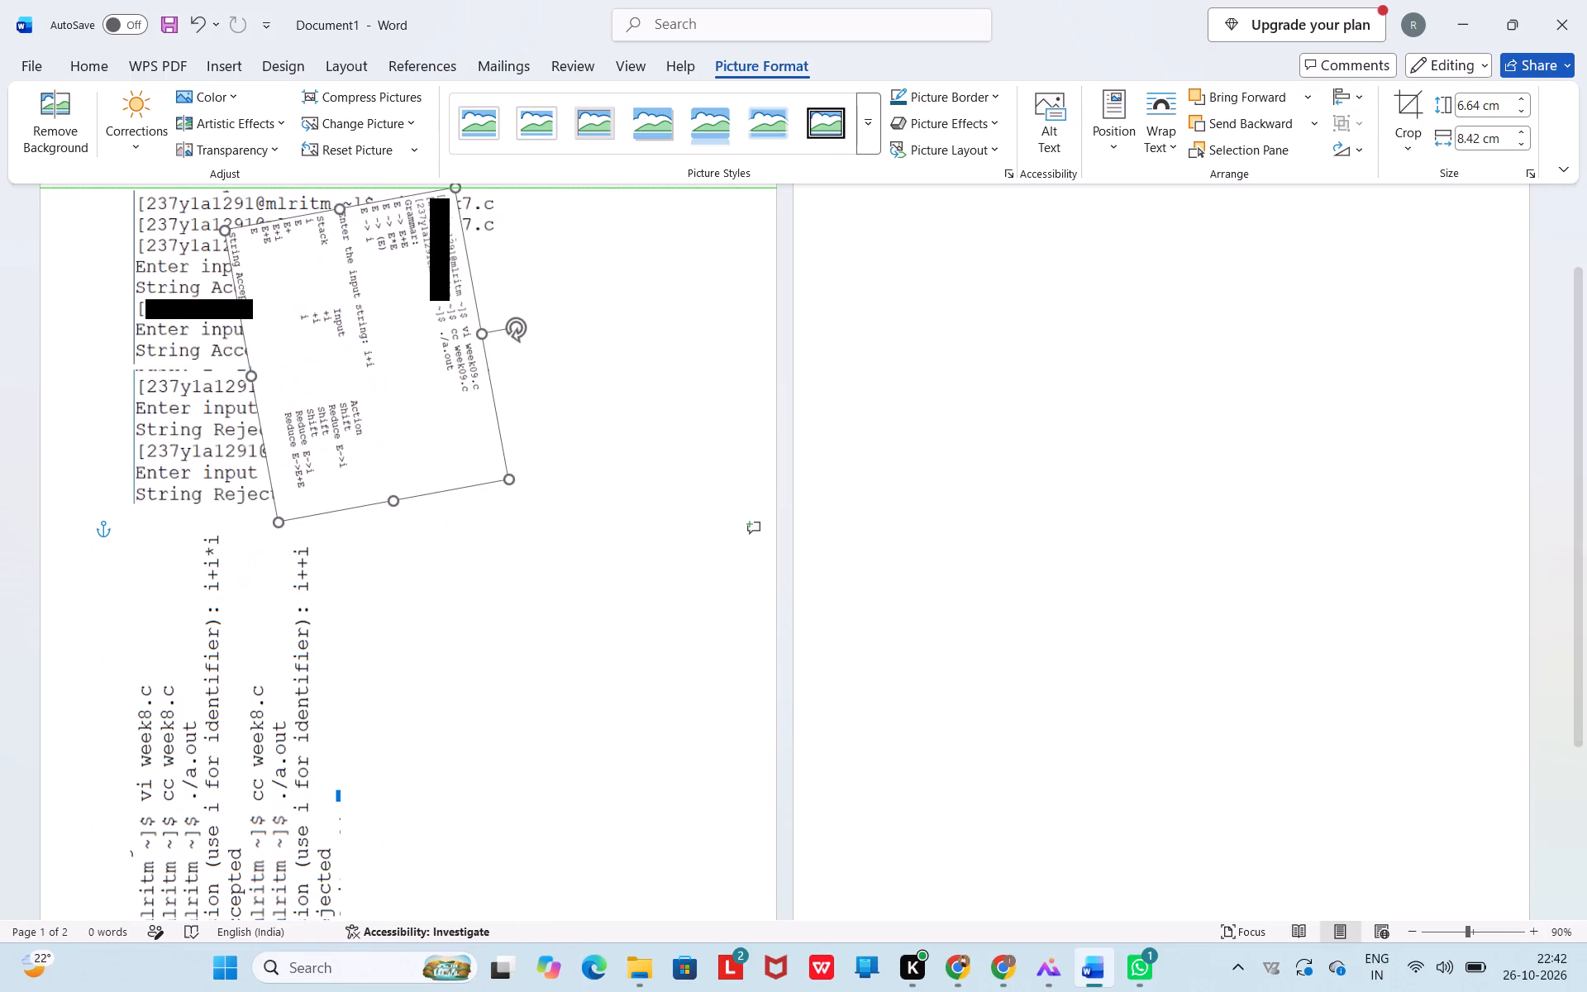
{"action": "left_click_drag", "start_coordinate": [436, 193], "coordinate": [562, 221]}
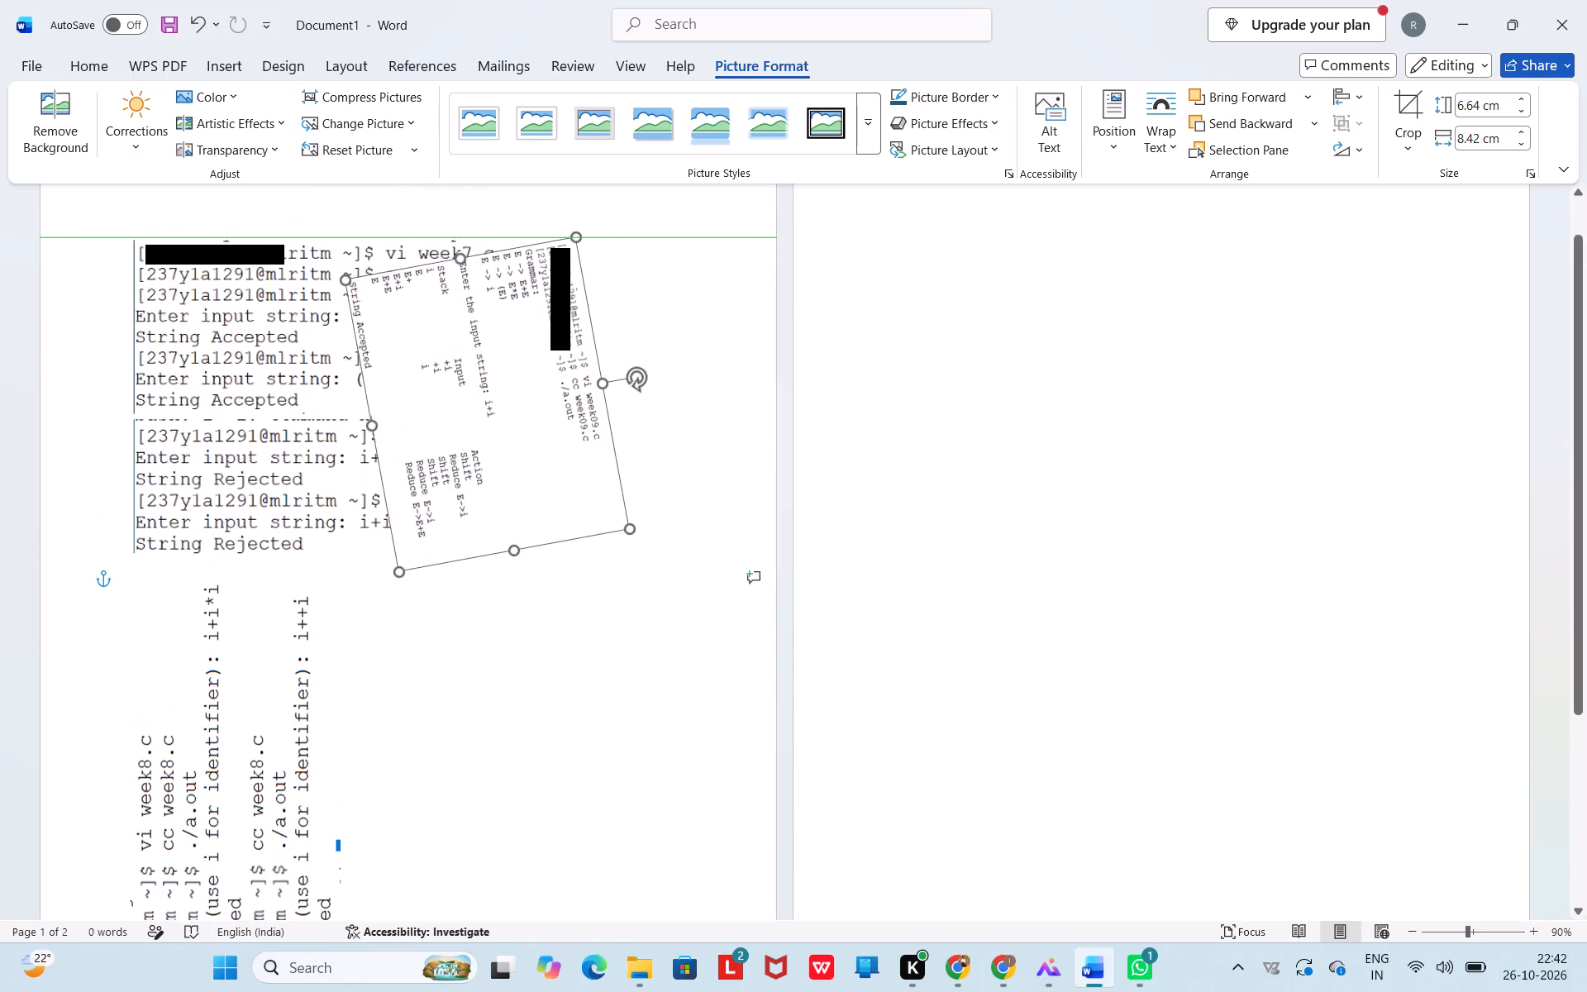
{"action": "left_click_drag", "start_coordinate": [562, 221], "coordinate": [291, 155]}
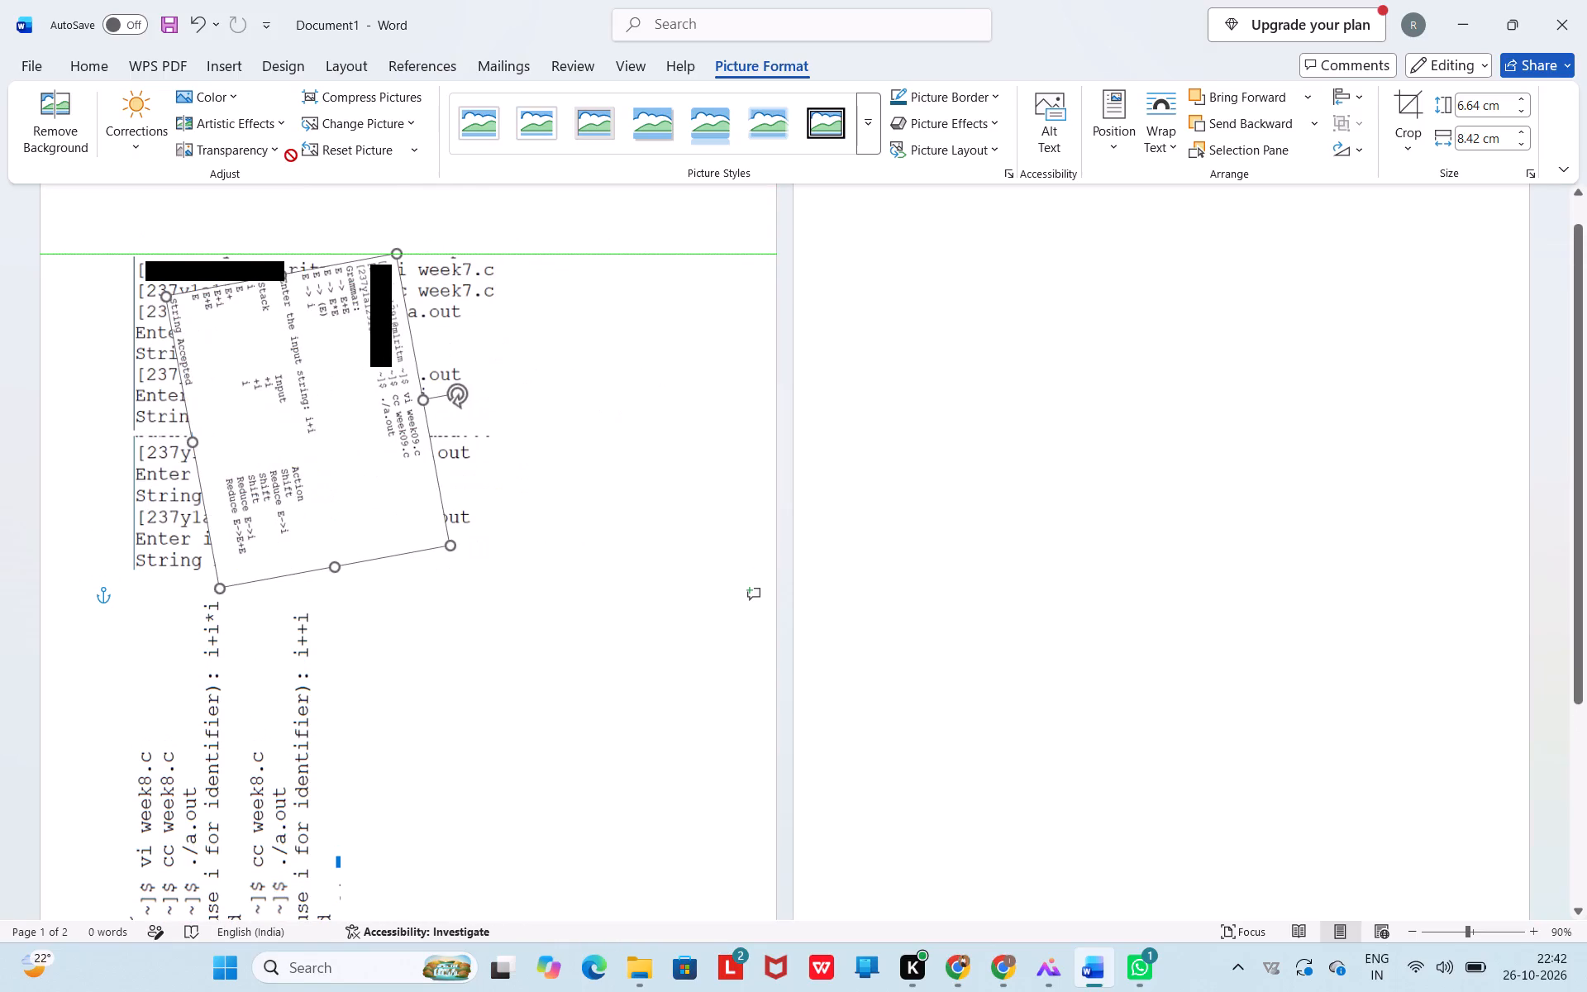
{"action": "left_click_drag", "start_coordinate": [291, 155], "coordinate": [532, 425]}
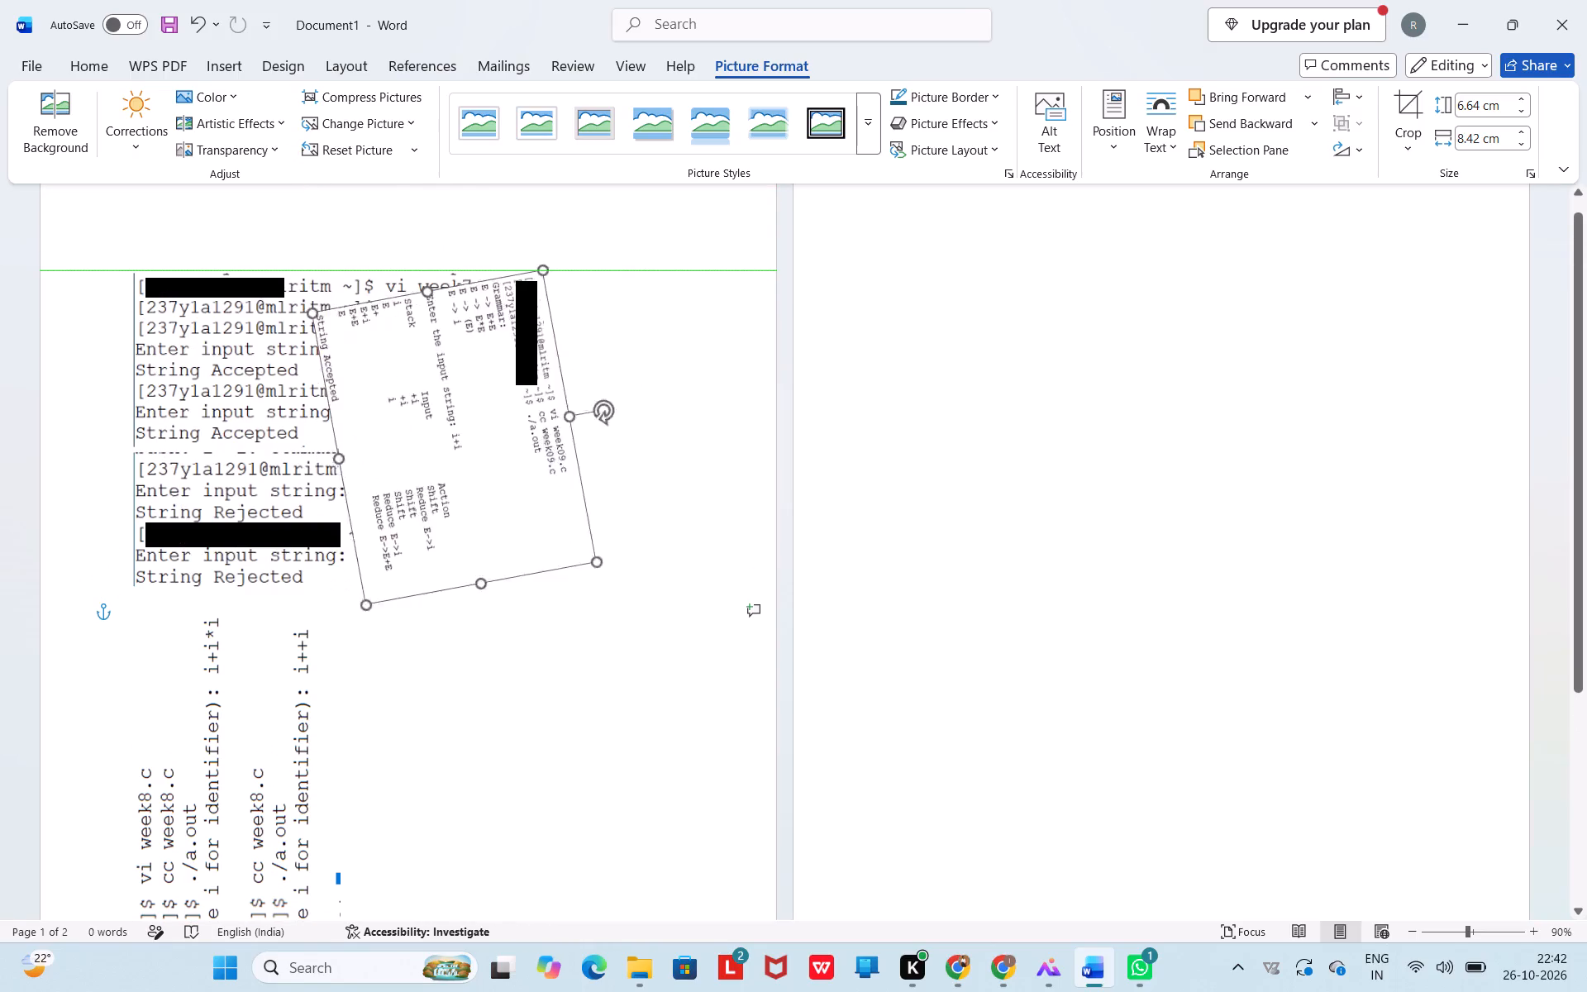
{"action": "left_click_drag", "start_coordinate": [532, 425], "coordinate": [352, 773]}
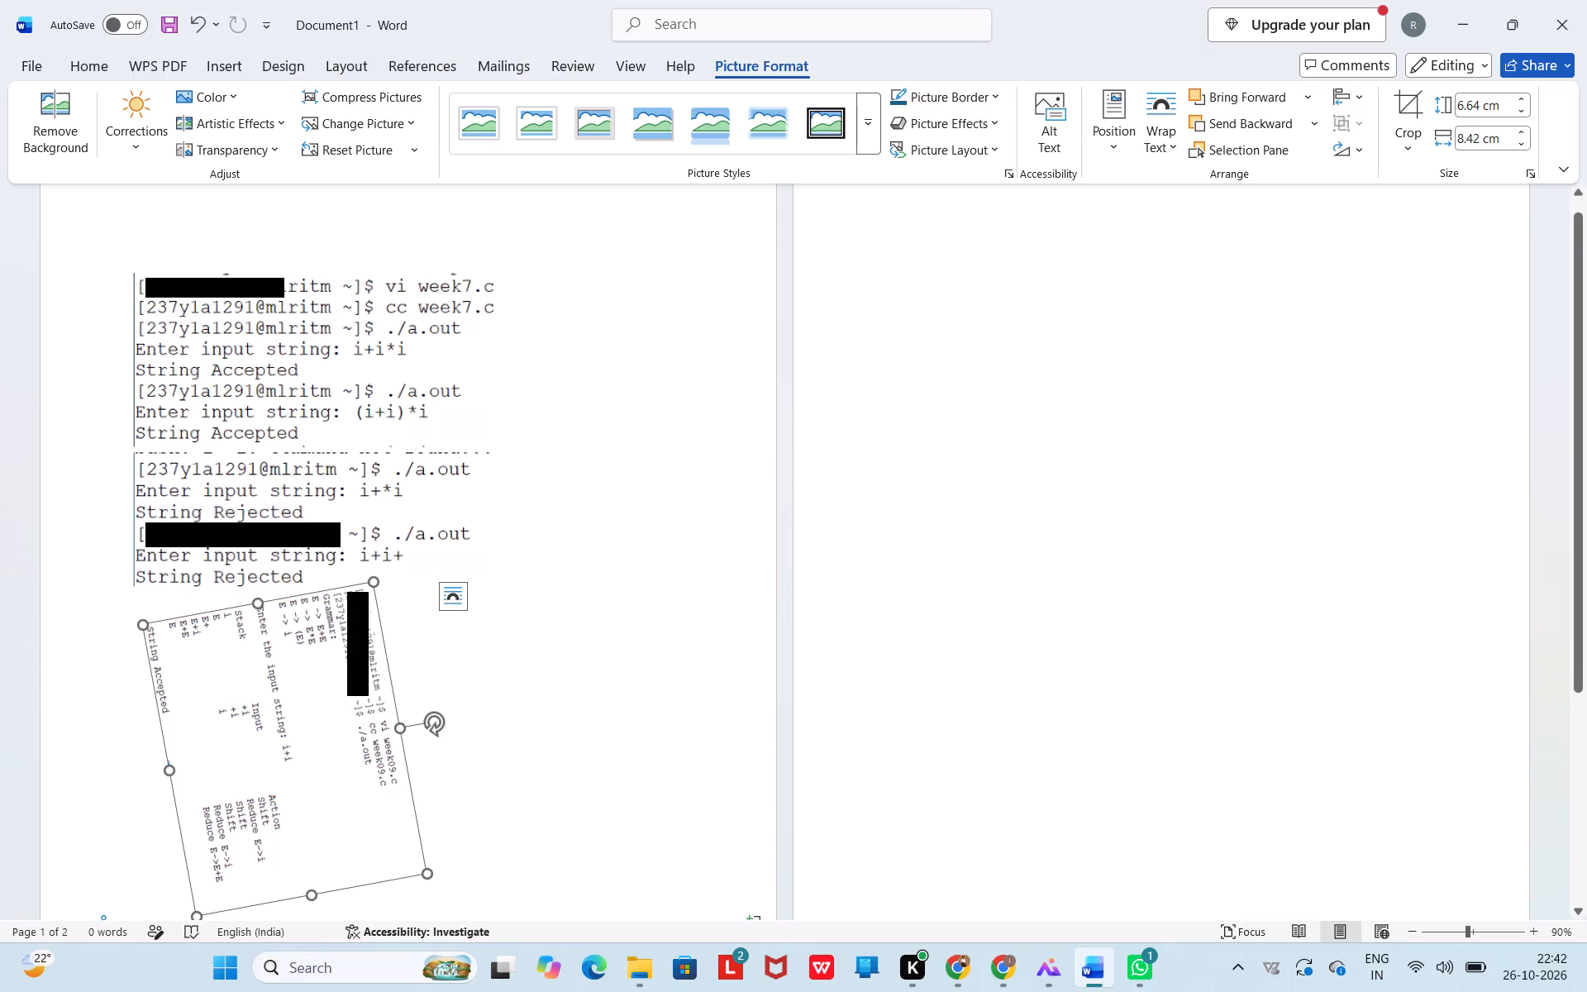
Rotate the week 9 picture back upright so its text runs horizontally.
{"action": "left_click_drag", "start_coordinate": [434, 722], "coordinate": [267, 664]}
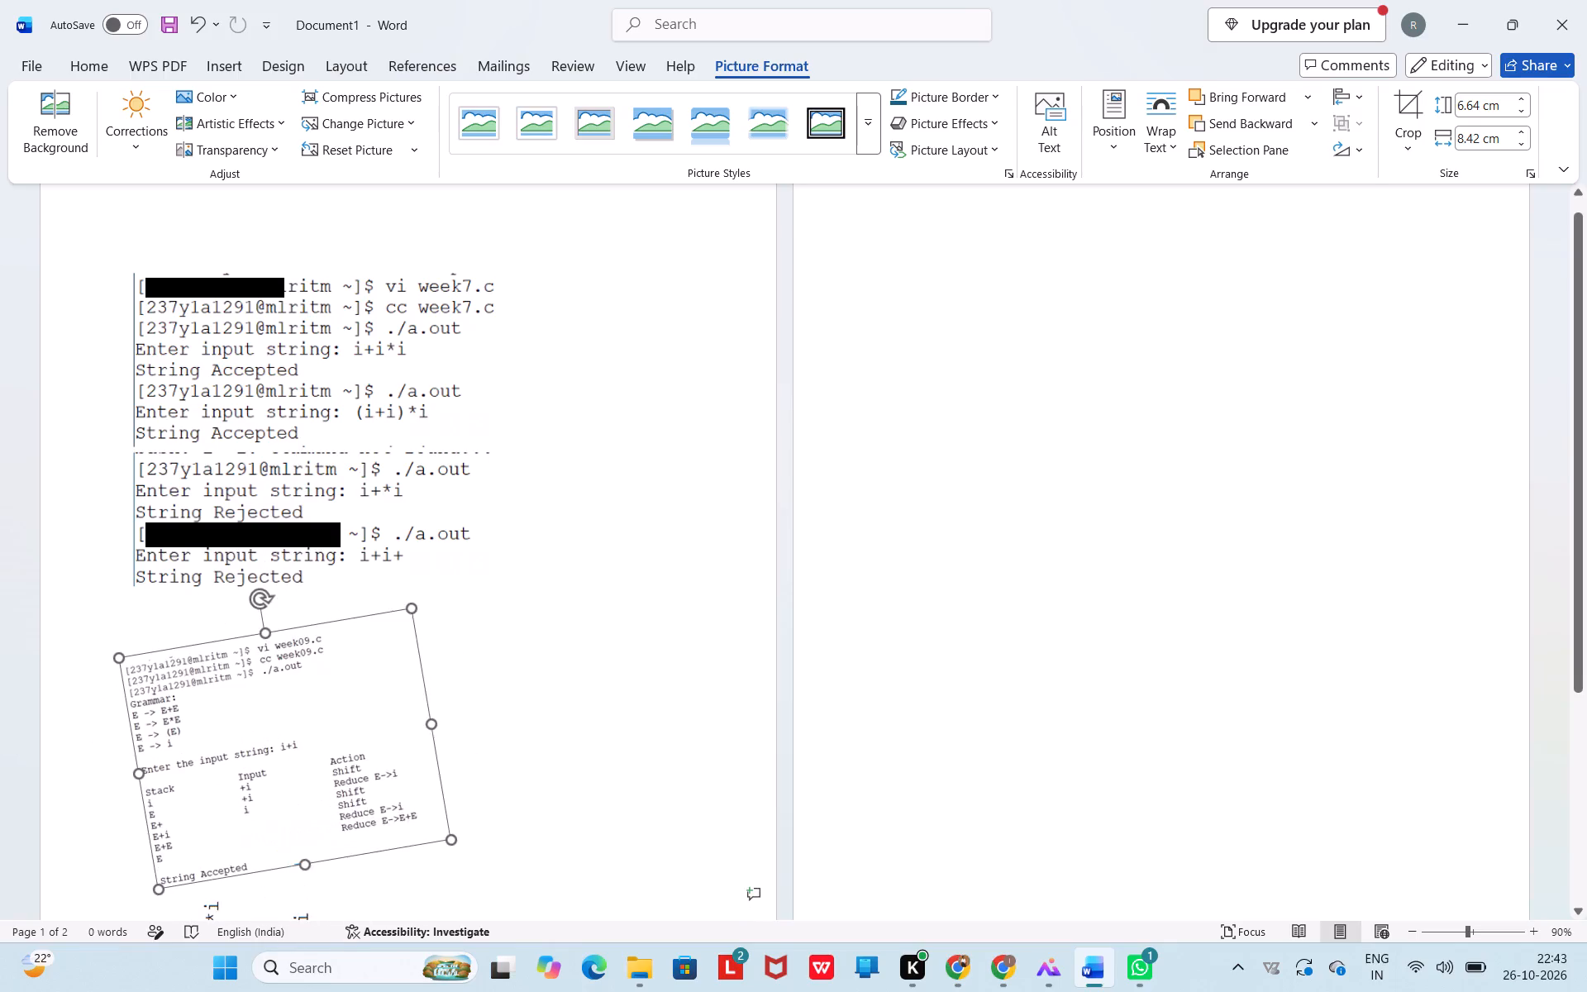
{"action": "left_click_drag", "start_coordinate": [267, 664], "coordinate": [283, 667]}
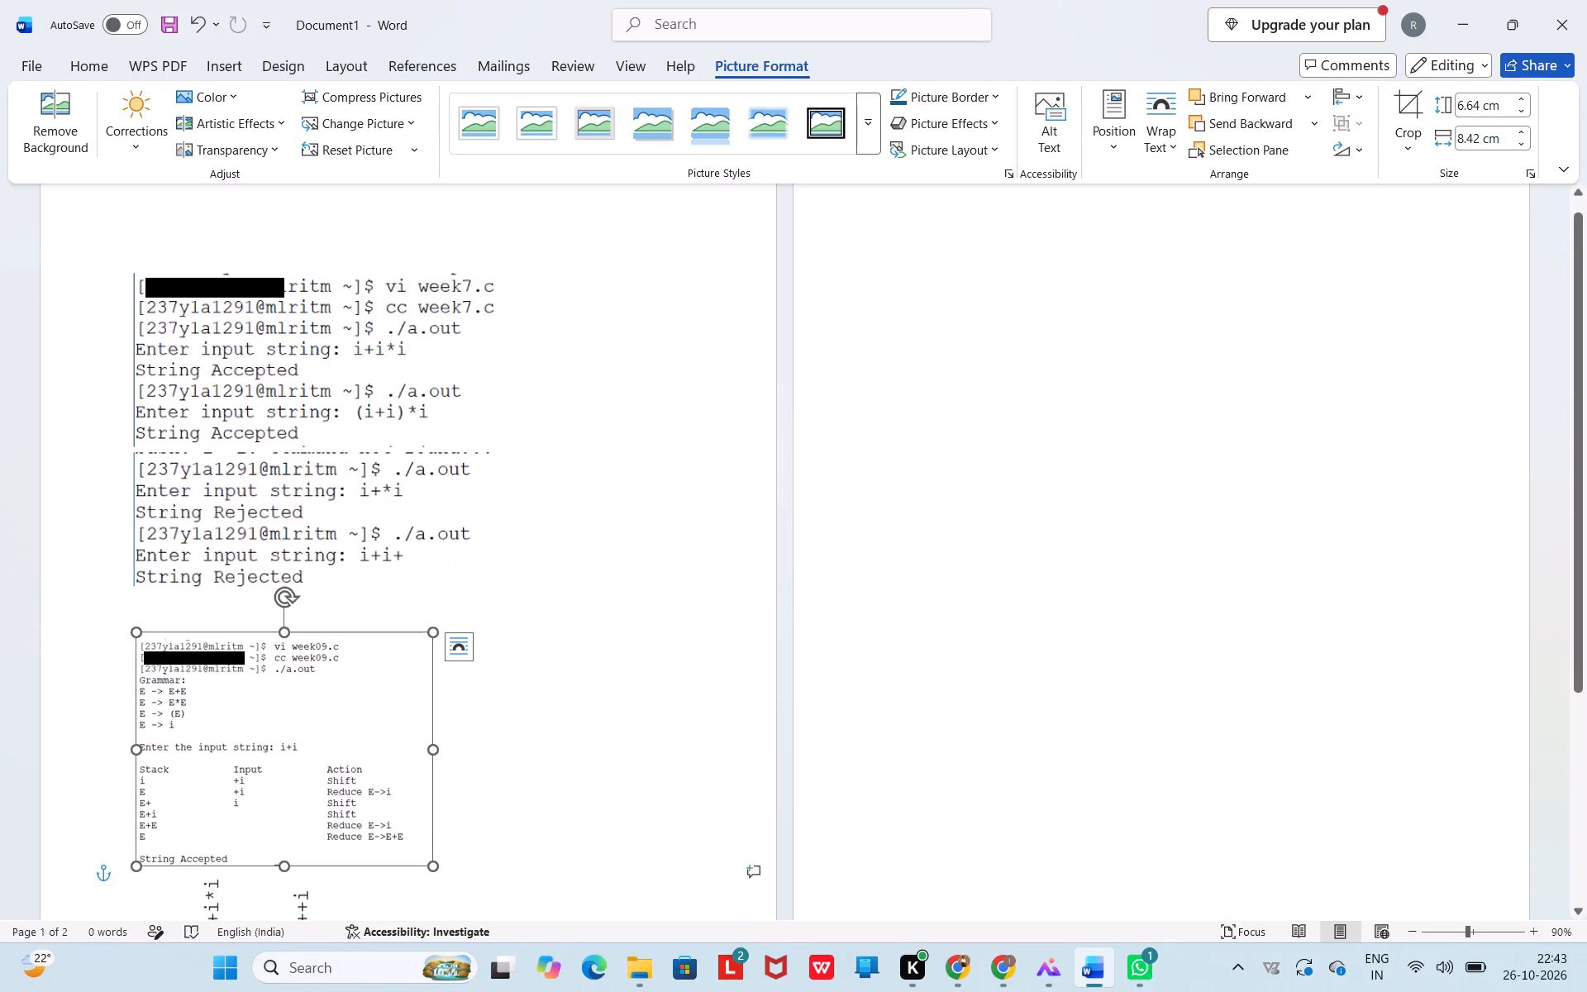
Set the vertical week 8 picture's text wrapping to In Front of Text.
{"action": "scroll", "coordinate": [465, 759], "scroll_direction": "down", "scroll_amount": 2}
{"action": "left_click", "coordinate": [224, 772]}
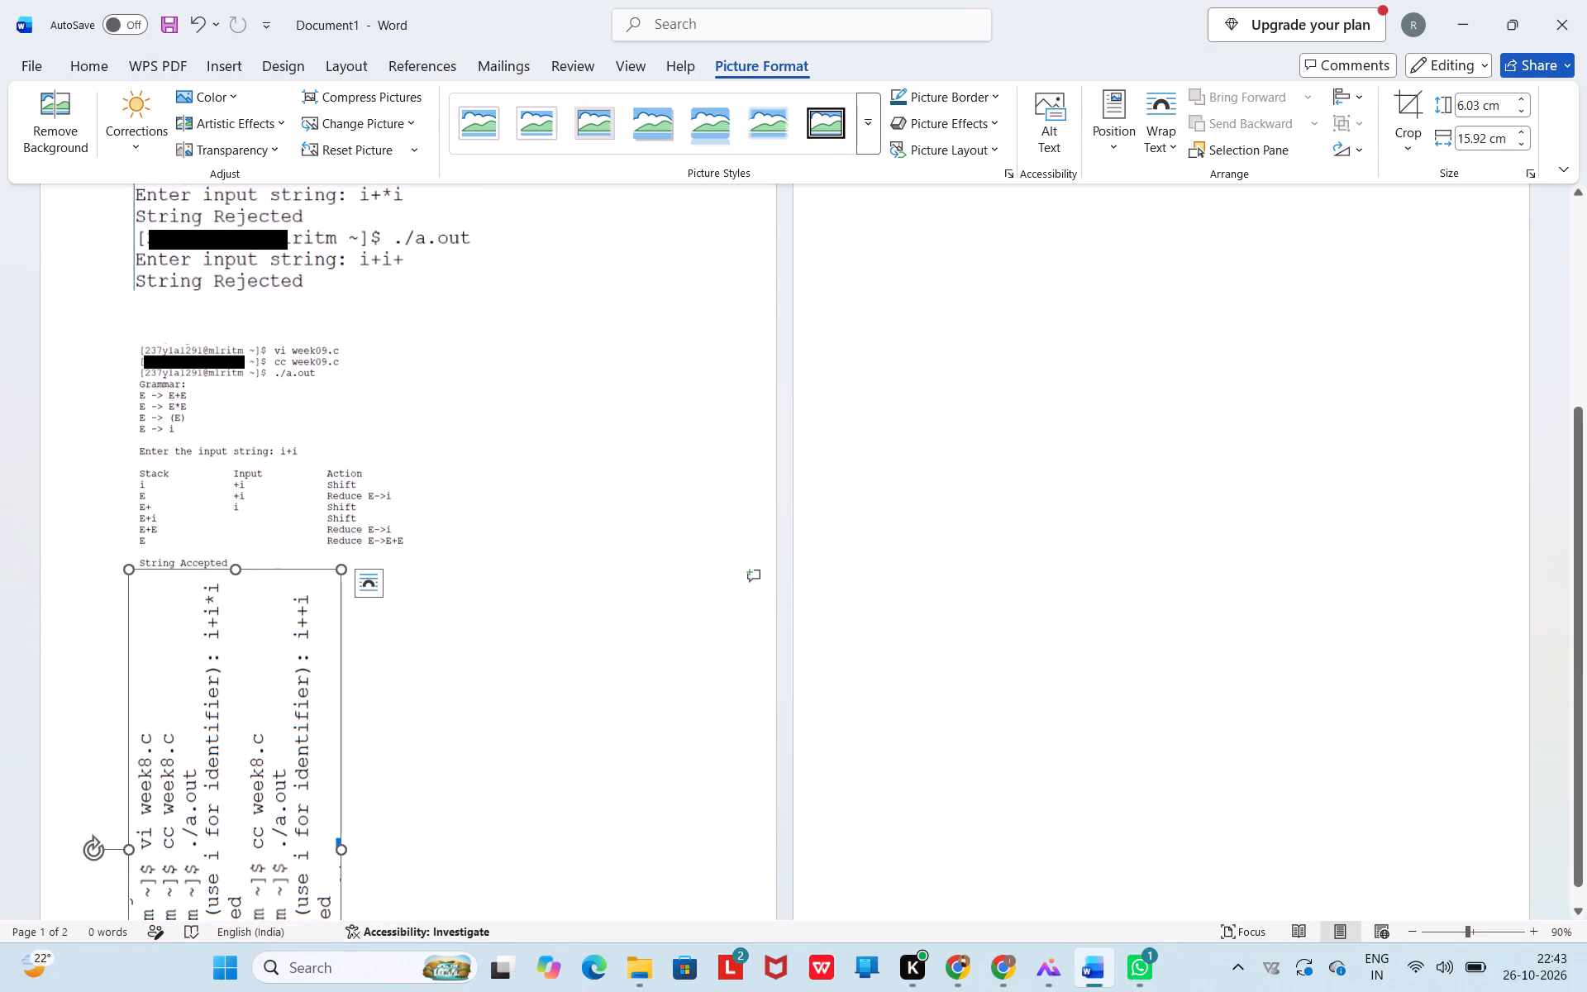
{"action": "left_click", "coordinate": [365, 587]}
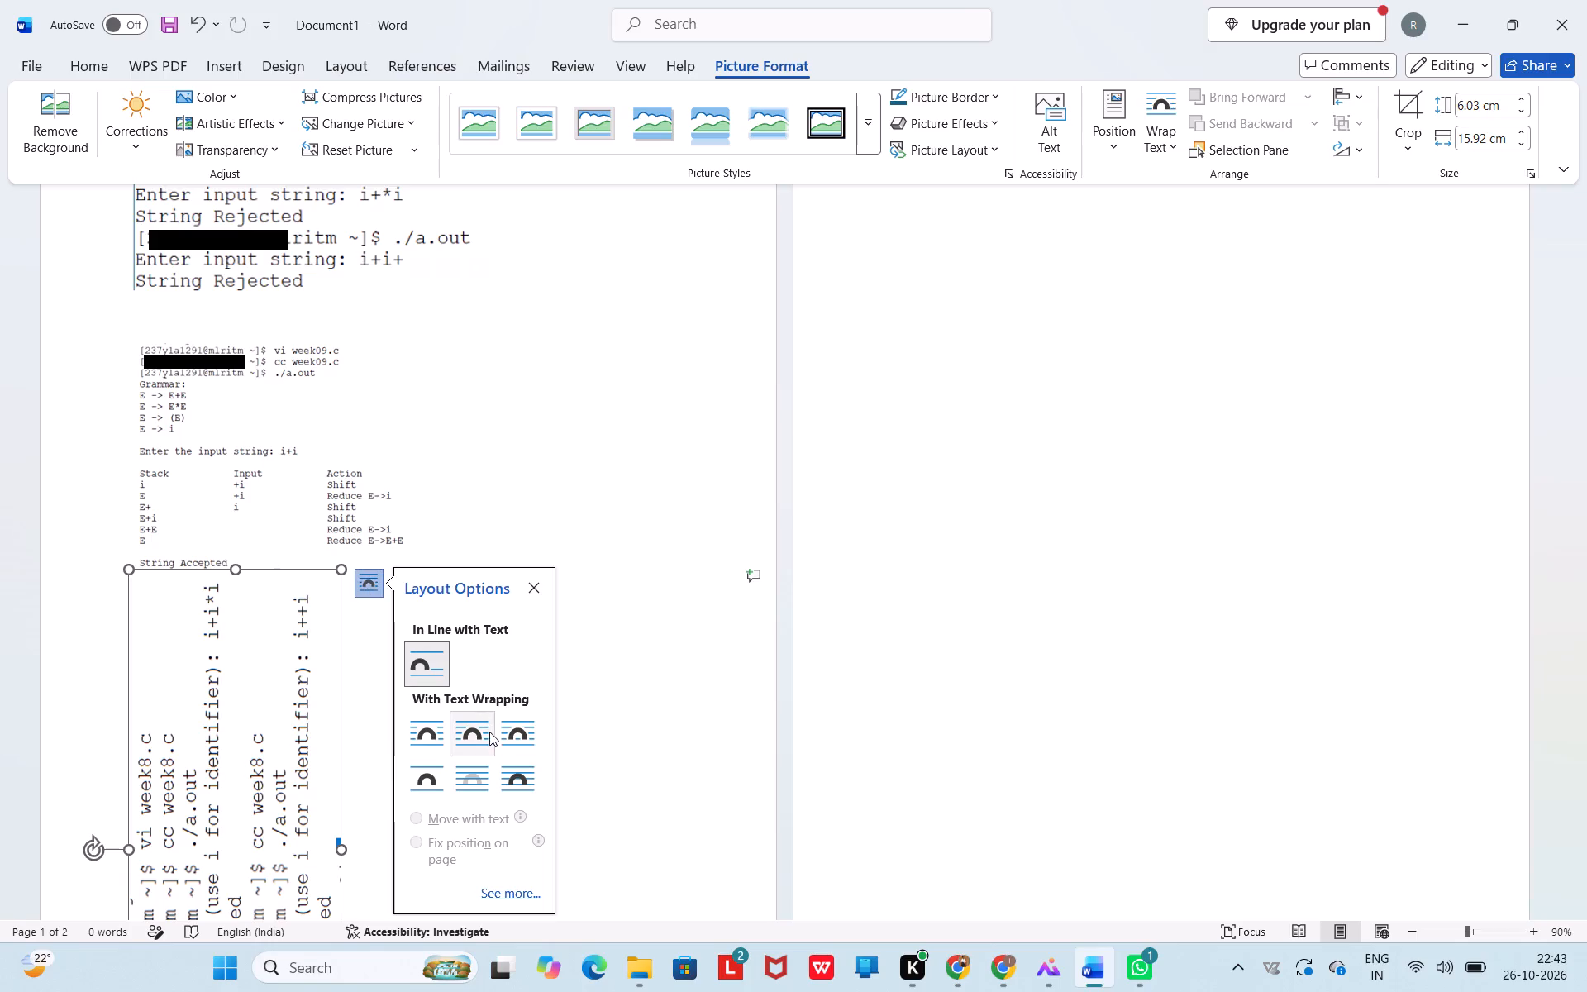
{"action": "left_click", "coordinate": [515, 772]}
Move the vertical week 8 picture to the page's right side, beside the week 9 picture.
{"action": "left_click_drag", "start_coordinate": [593, 763], "coordinate": [1028, 345]}
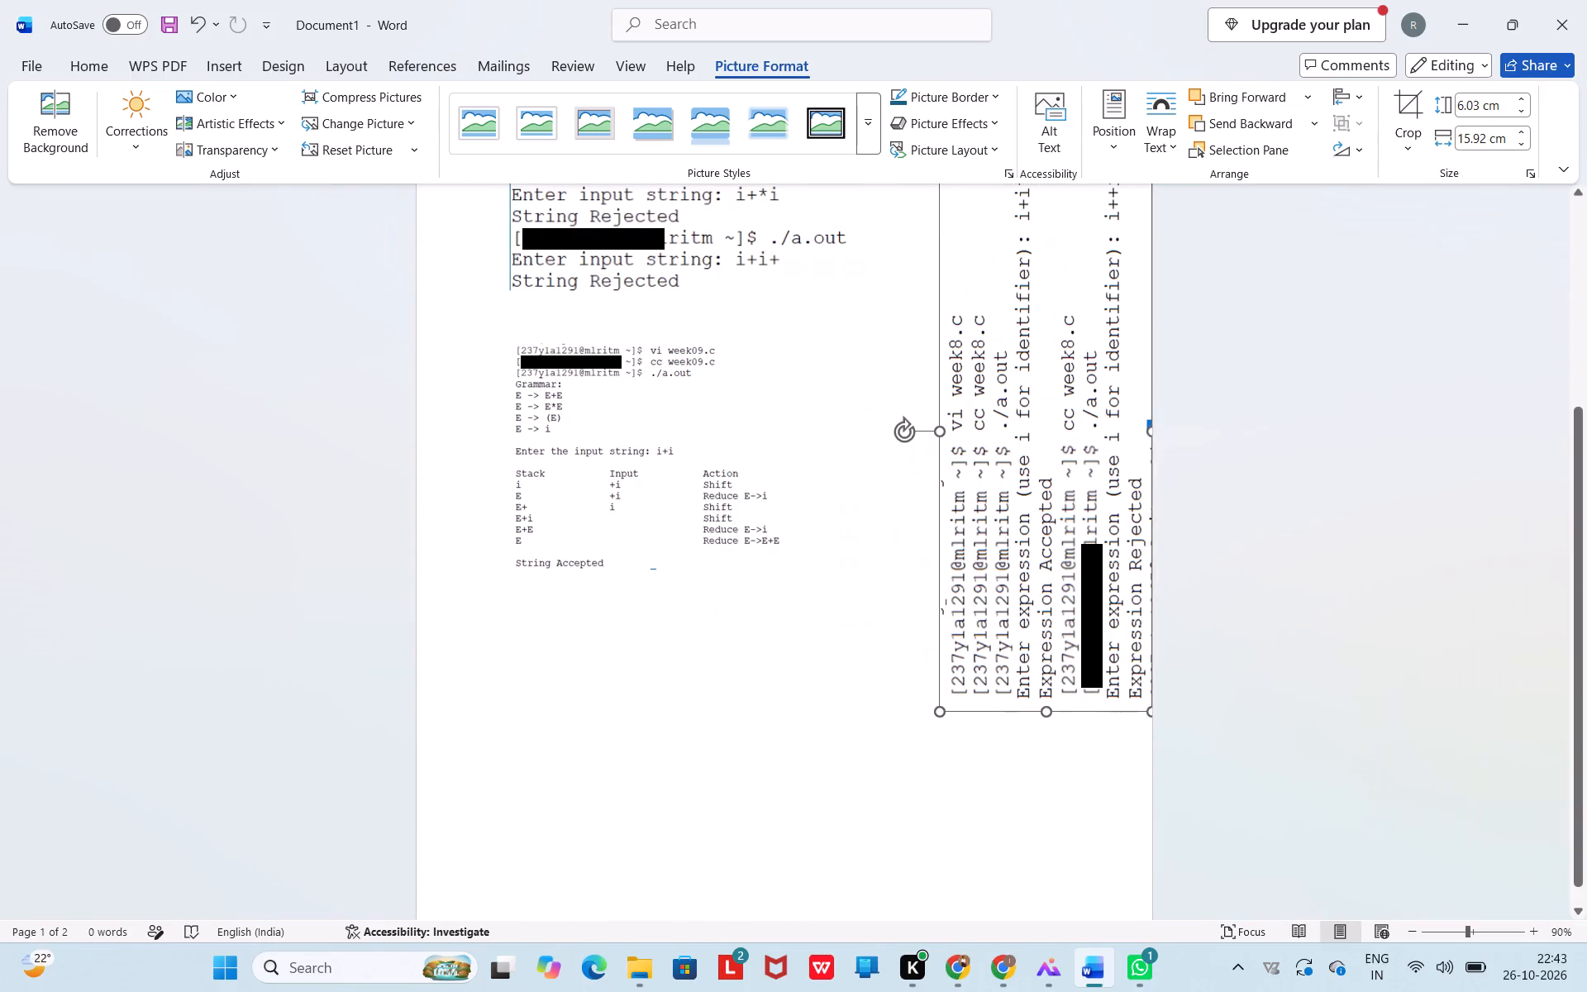
{"action": "left_click_drag", "start_coordinate": [1028, 345], "coordinate": [999, 442]}
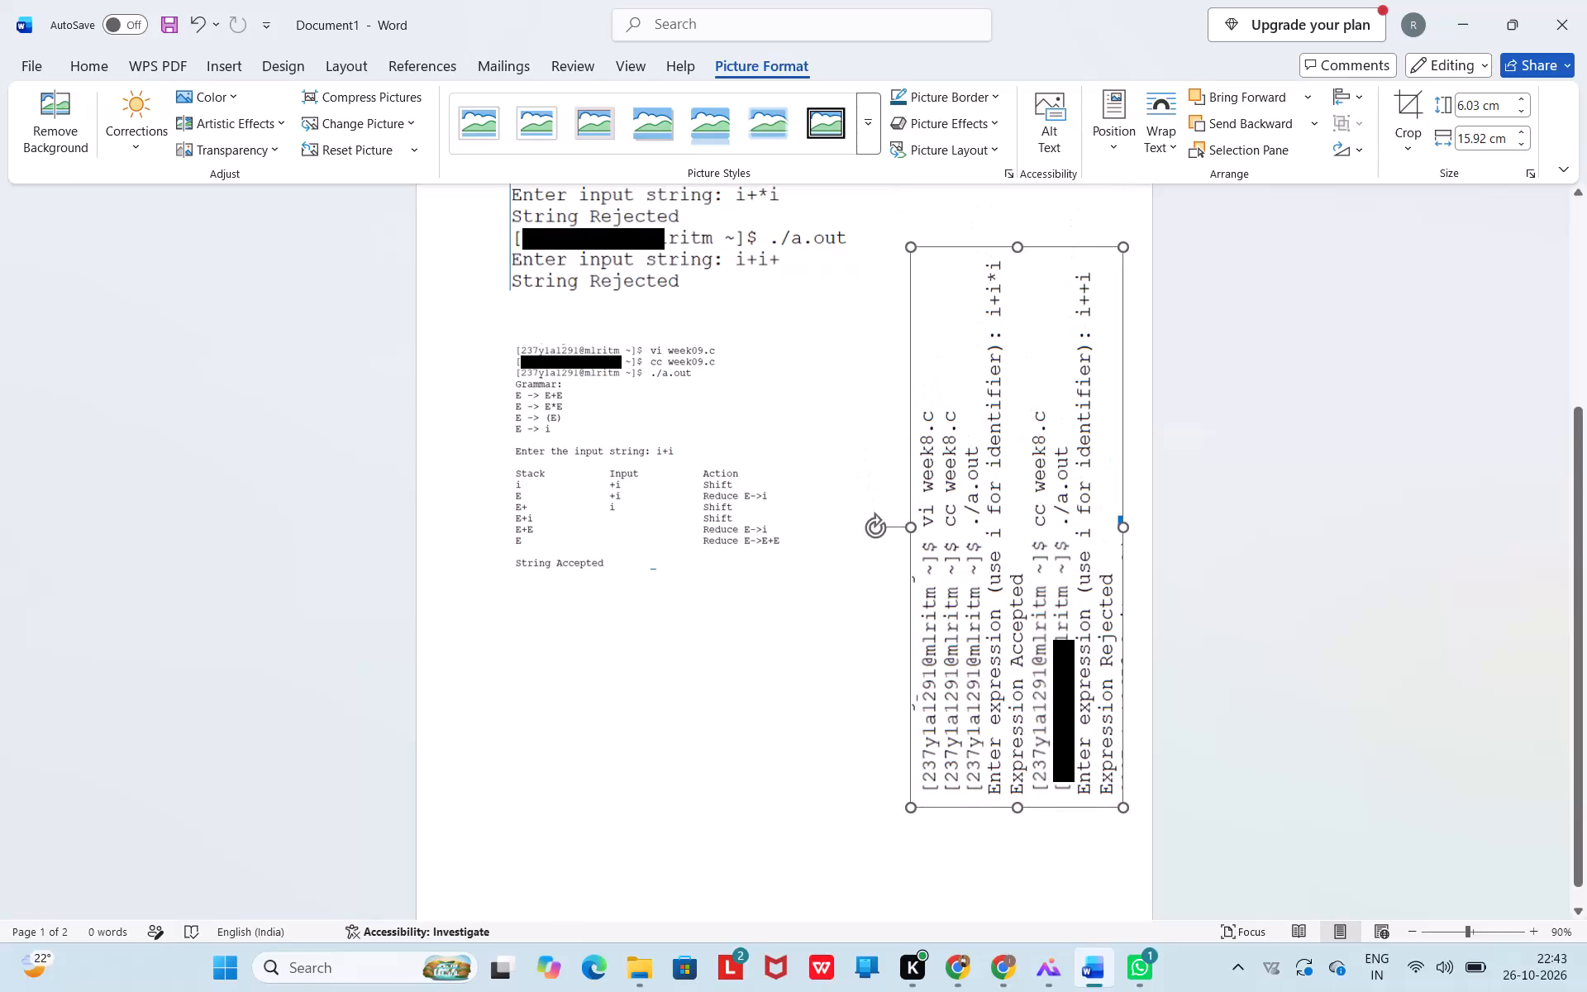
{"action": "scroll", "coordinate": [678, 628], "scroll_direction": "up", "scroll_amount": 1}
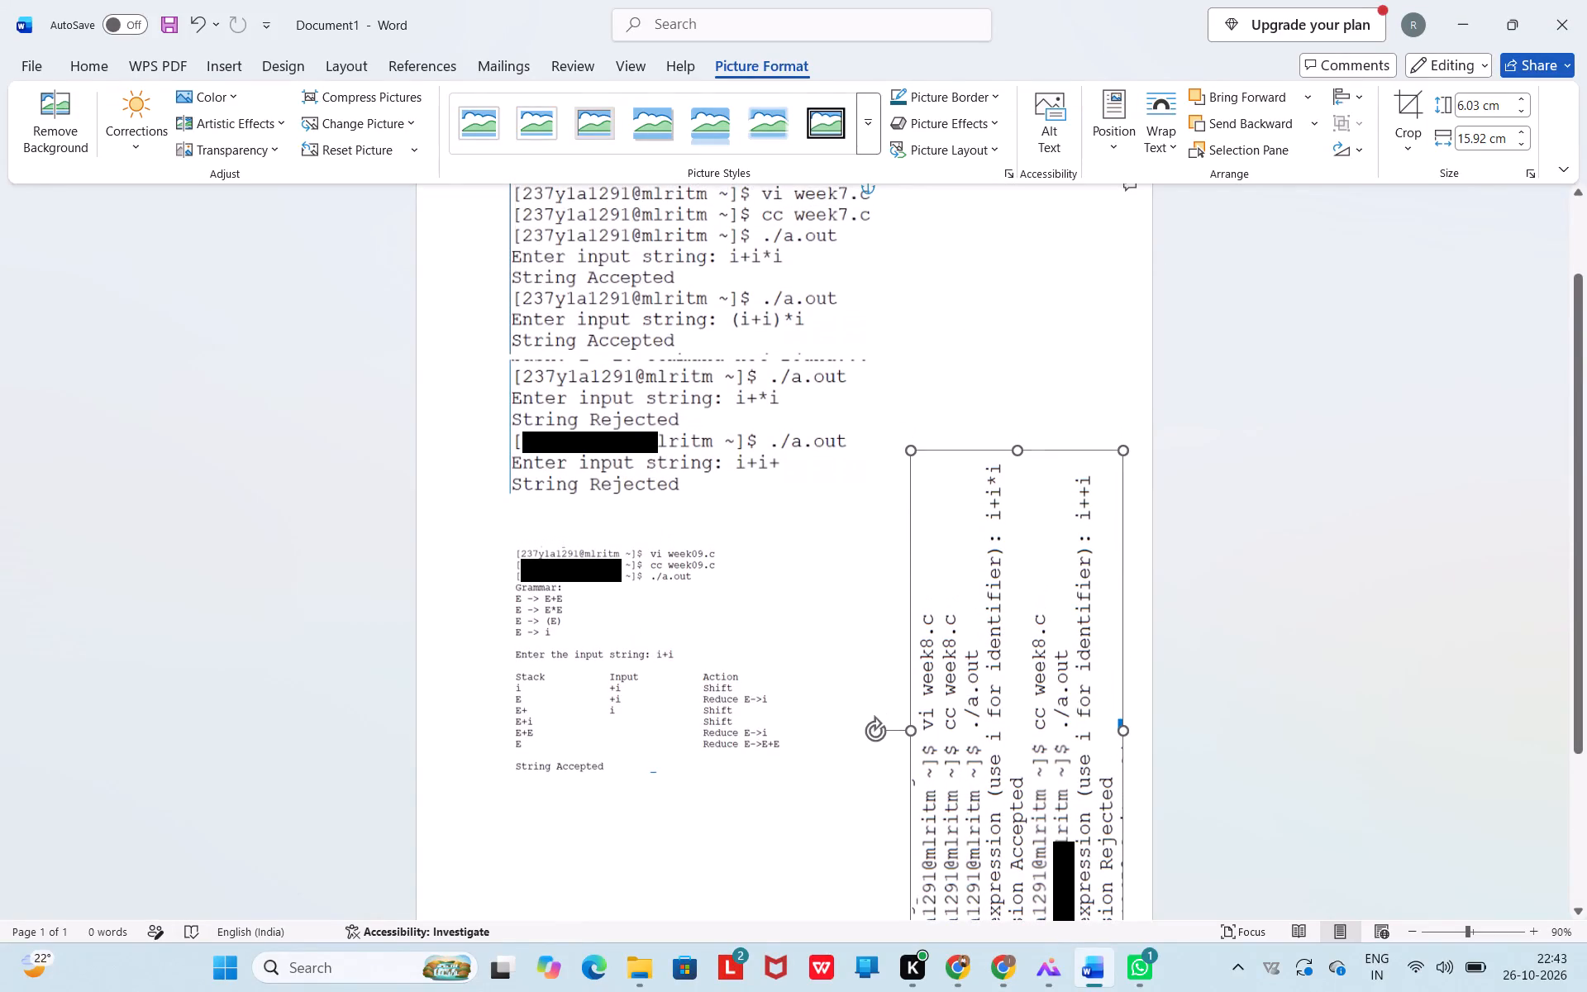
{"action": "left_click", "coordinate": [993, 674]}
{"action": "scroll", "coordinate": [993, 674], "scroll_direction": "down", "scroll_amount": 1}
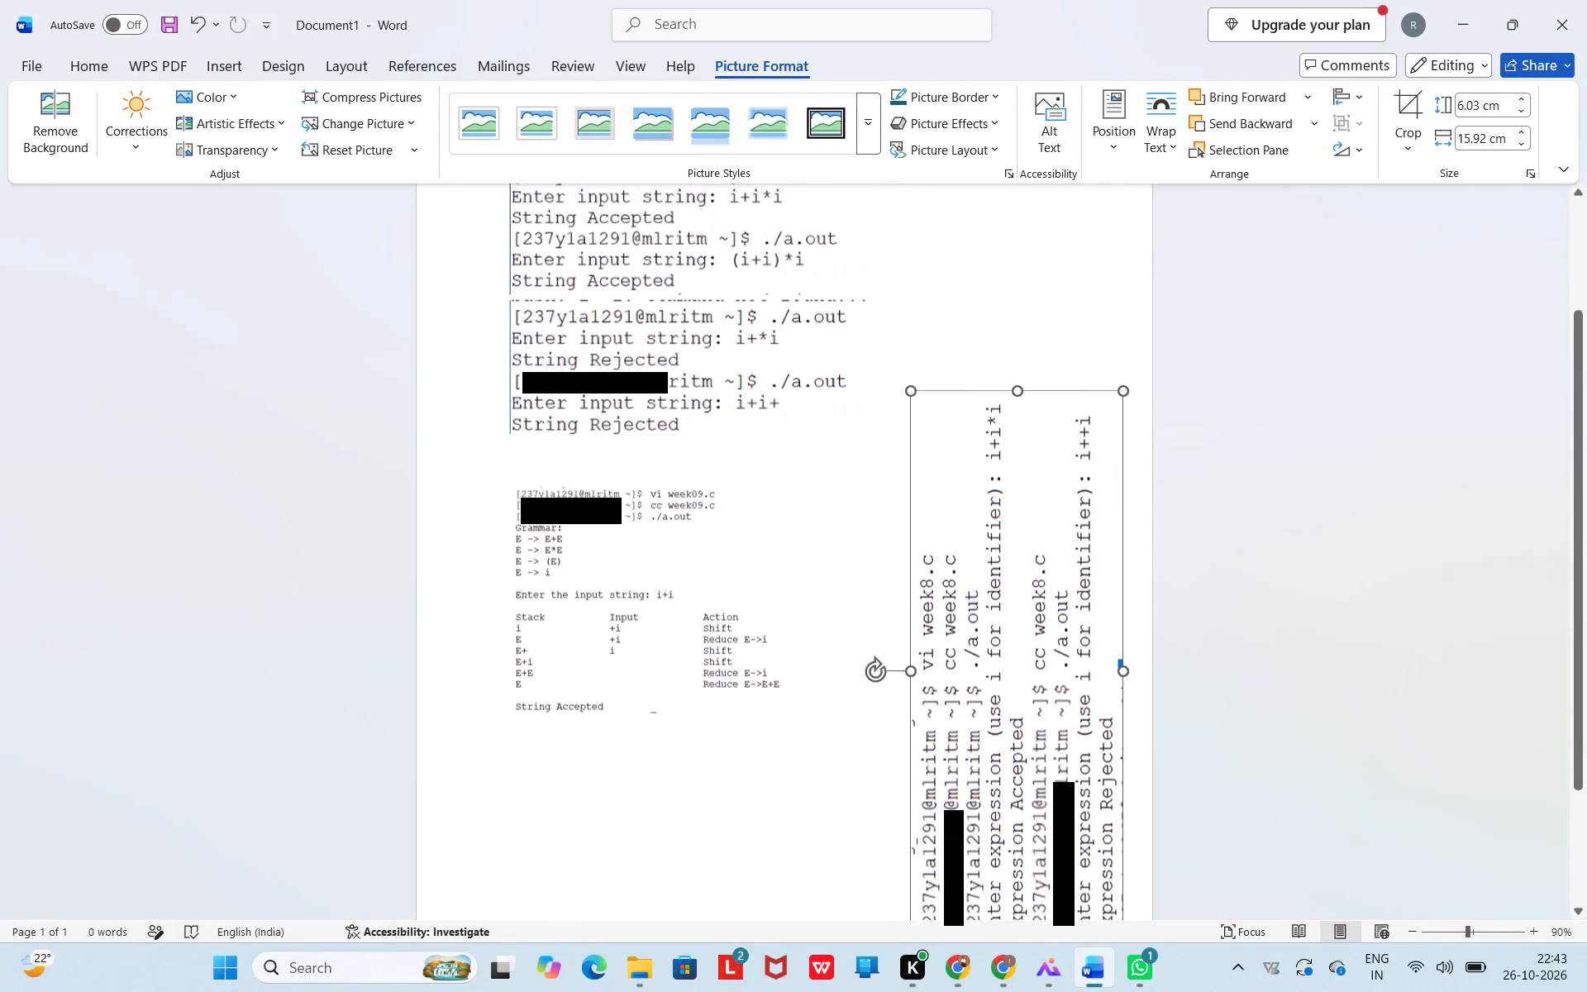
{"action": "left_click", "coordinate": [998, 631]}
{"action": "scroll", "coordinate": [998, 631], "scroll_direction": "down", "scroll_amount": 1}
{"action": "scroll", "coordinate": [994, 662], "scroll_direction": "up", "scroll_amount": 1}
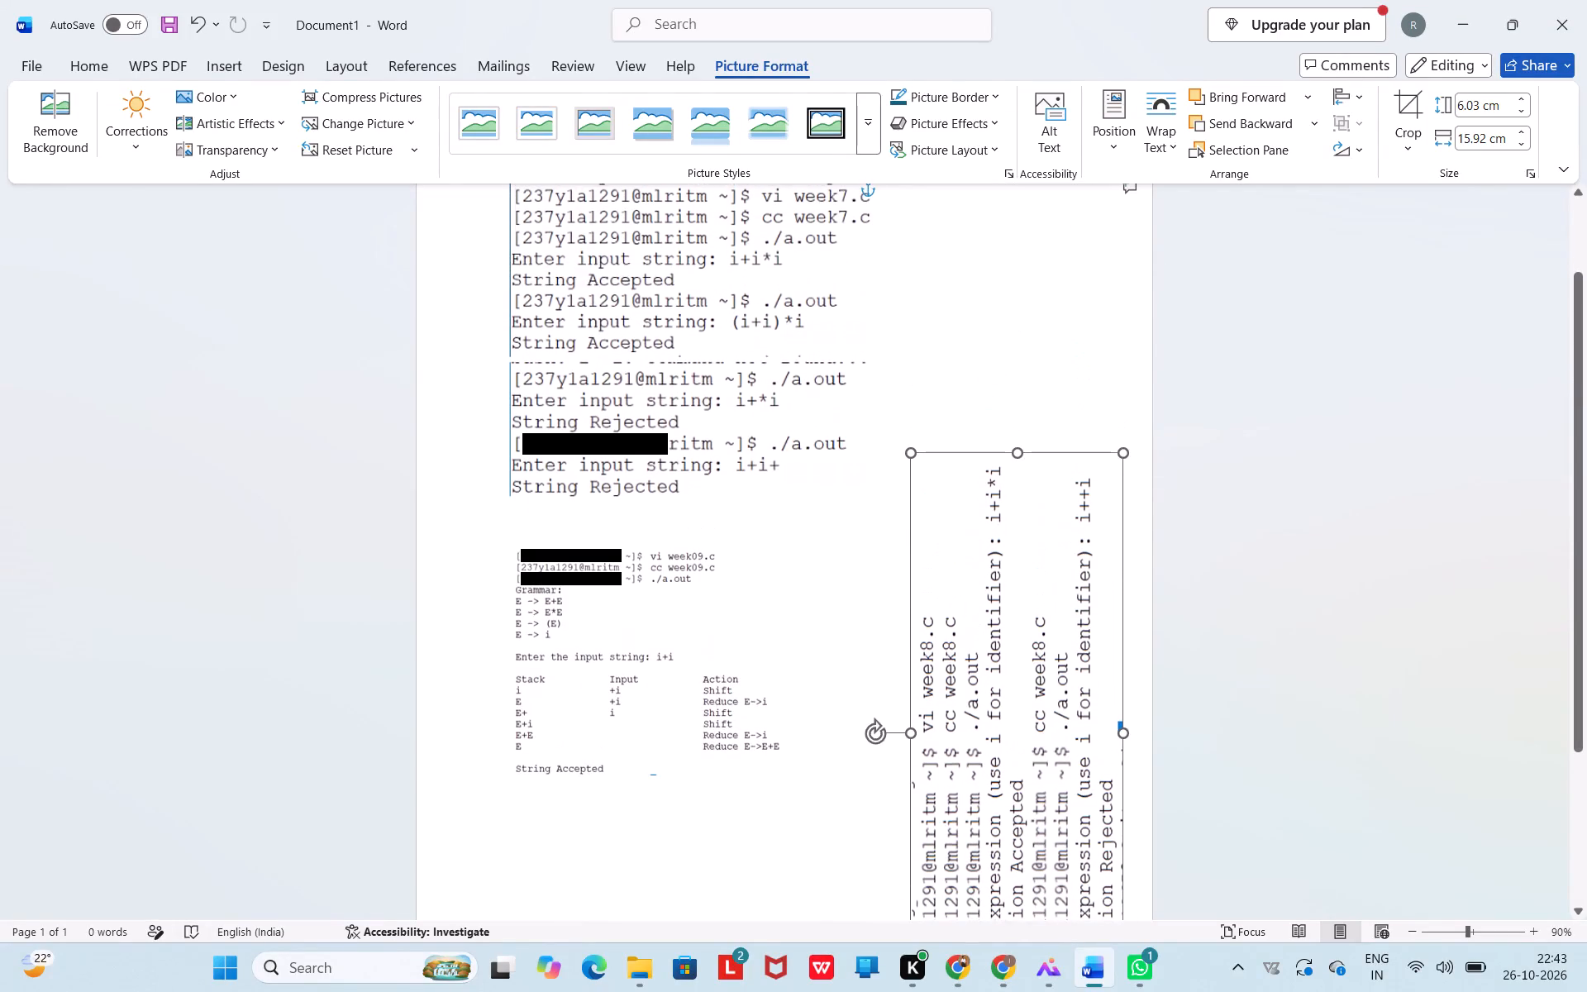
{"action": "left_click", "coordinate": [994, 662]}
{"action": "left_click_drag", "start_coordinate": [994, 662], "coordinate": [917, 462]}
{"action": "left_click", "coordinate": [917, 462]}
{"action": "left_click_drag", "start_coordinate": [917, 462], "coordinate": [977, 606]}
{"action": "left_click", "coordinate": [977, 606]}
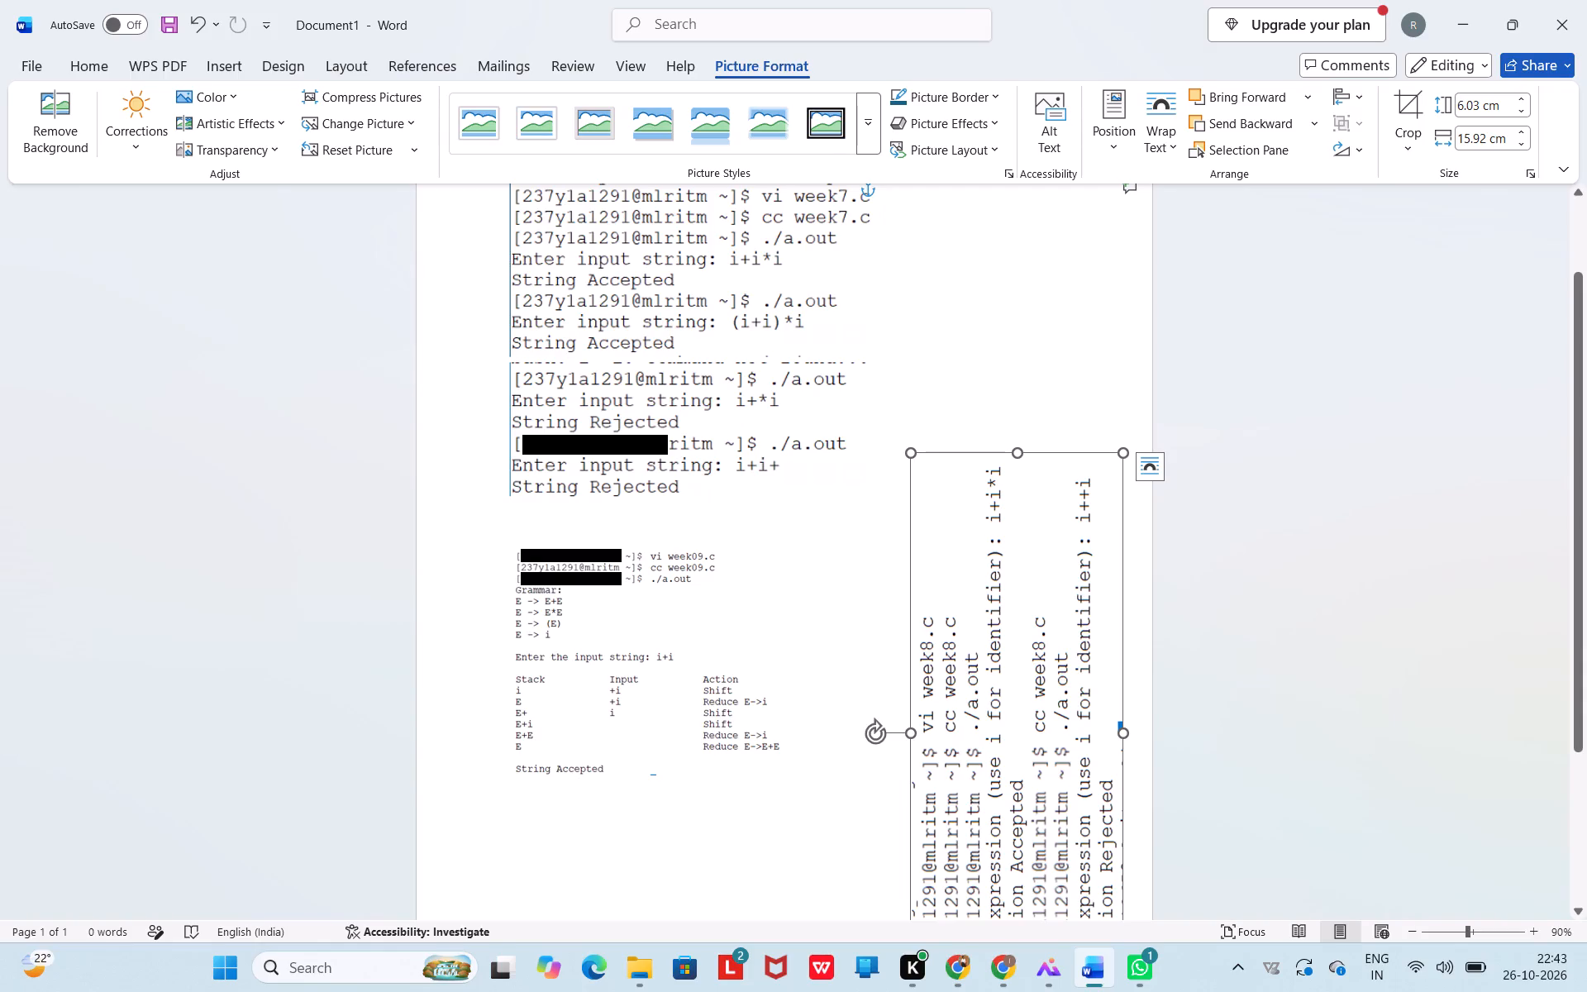
Narrow the vertical week 8 picture slightly, to a picture height of about 5.81 cm.
{"action": "left_click_drag", "start_coordinate": [910, 730], "coordinate": [918, 634]}
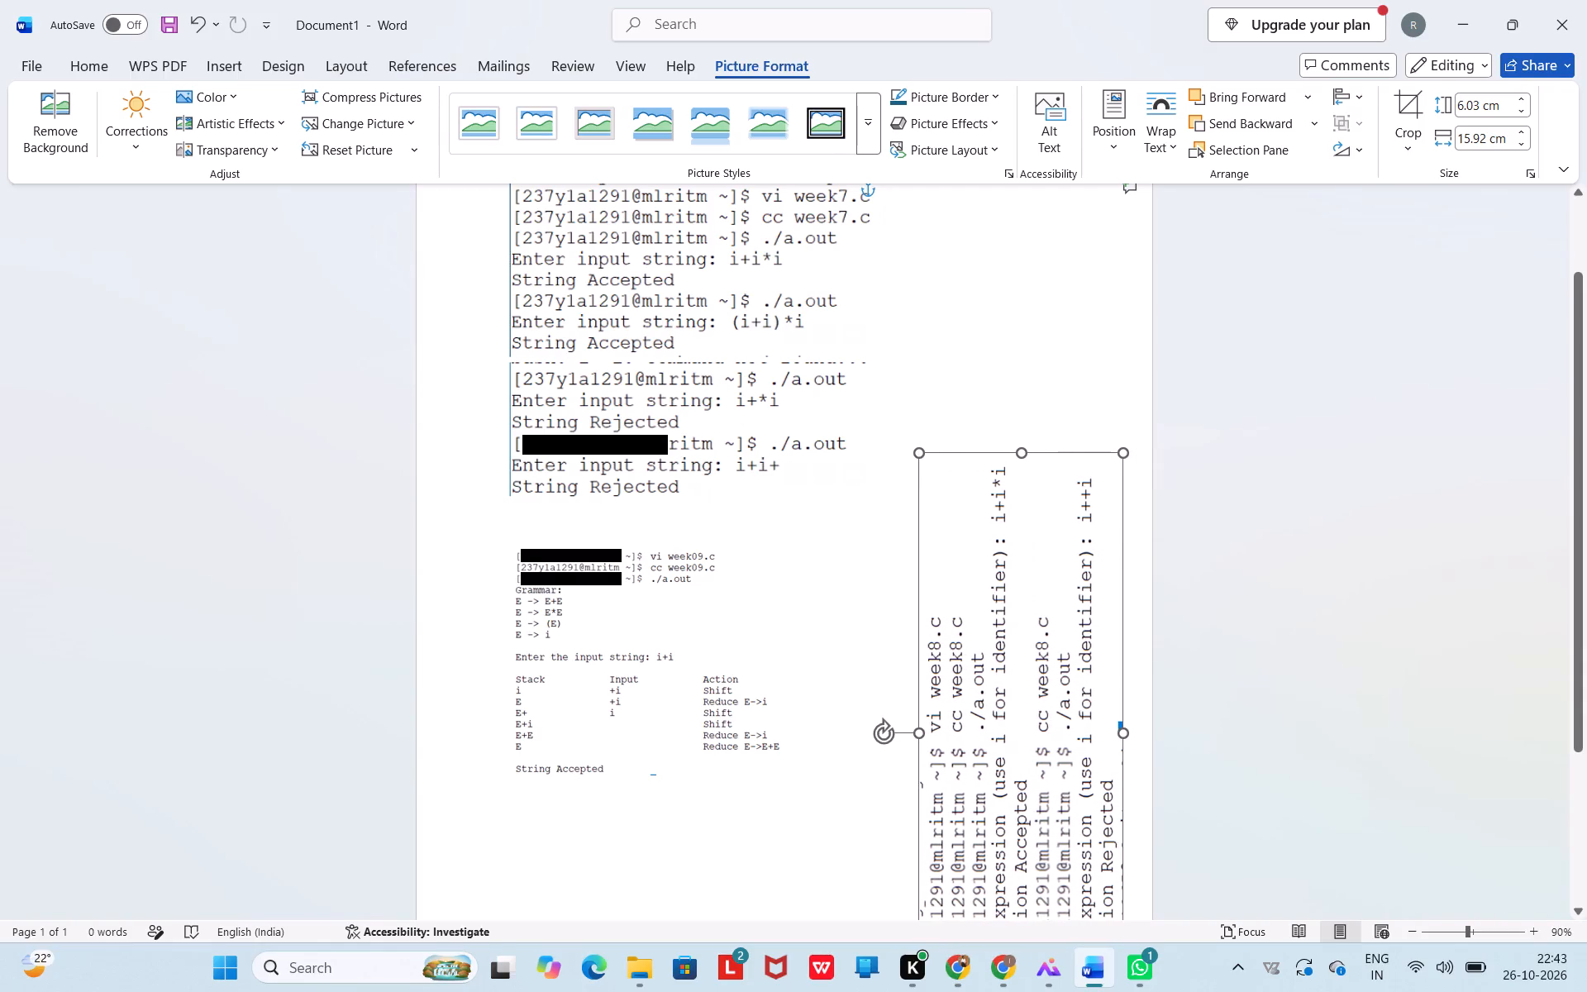
{"action": "left_click_drag", "start_coordinate": [918, 634], "coordinate": [917, 636]}
Move the week 8 picture up beside the week 7 output, aligning their top edges.
{"action": "left_click_drag", "start_coordinate": [1027, 704], "coordinate": [1021, 258]}
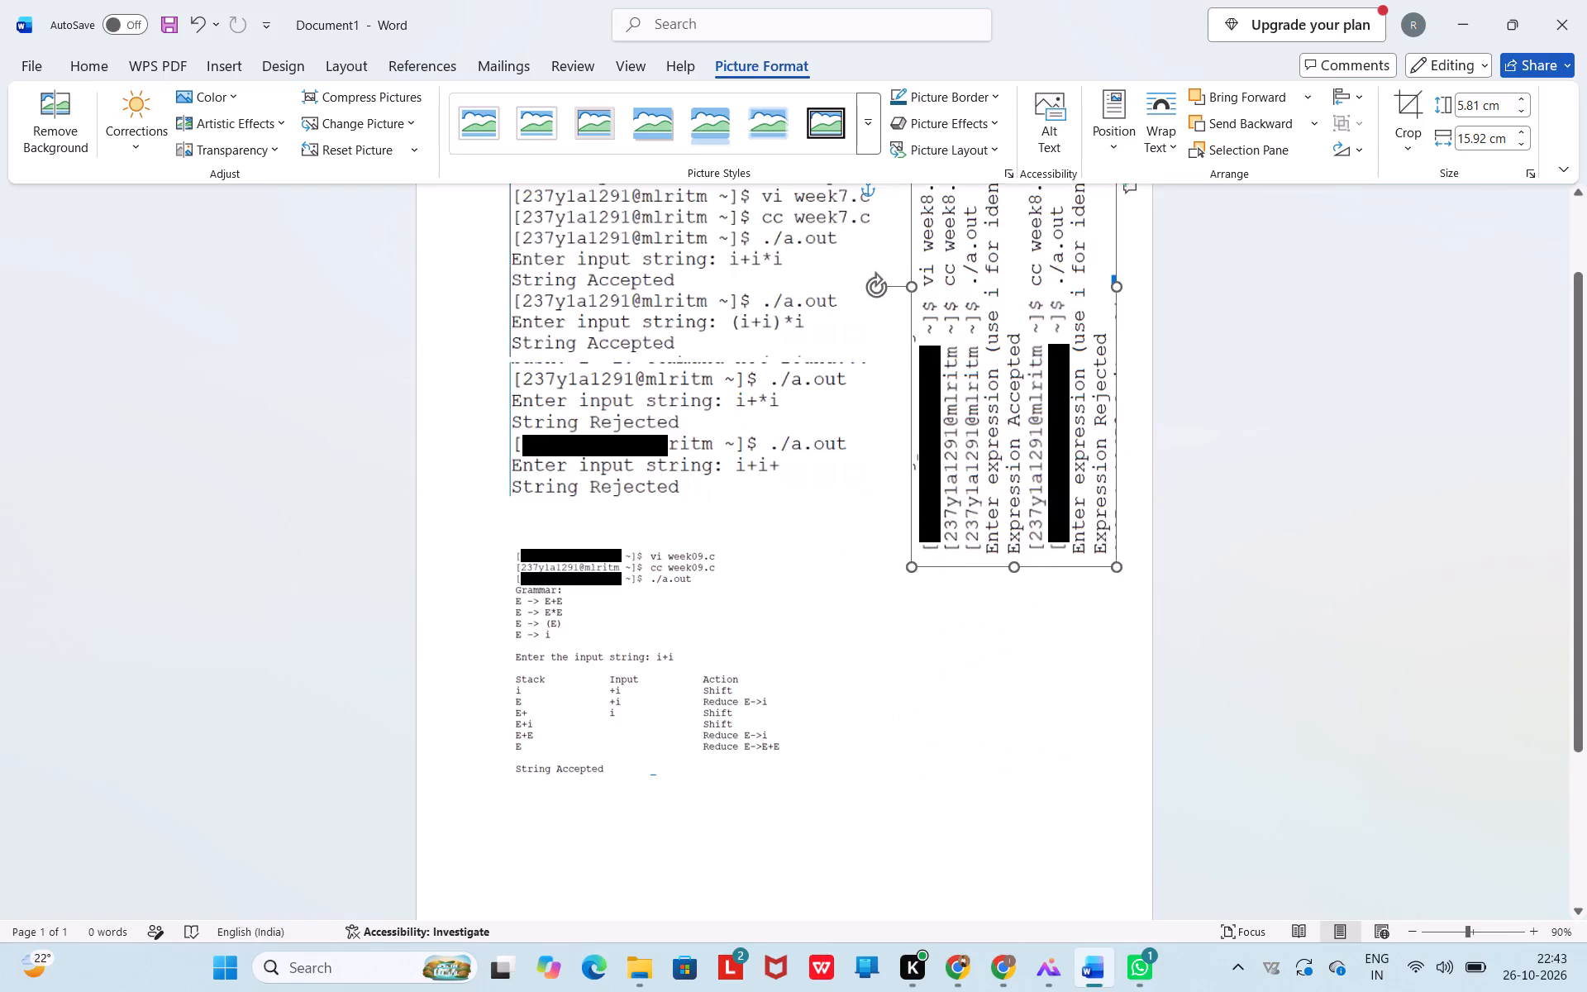
{"action": "left_click_drag", "start_coordinate": [1019, 328], "coordinate": [1036, 421]}
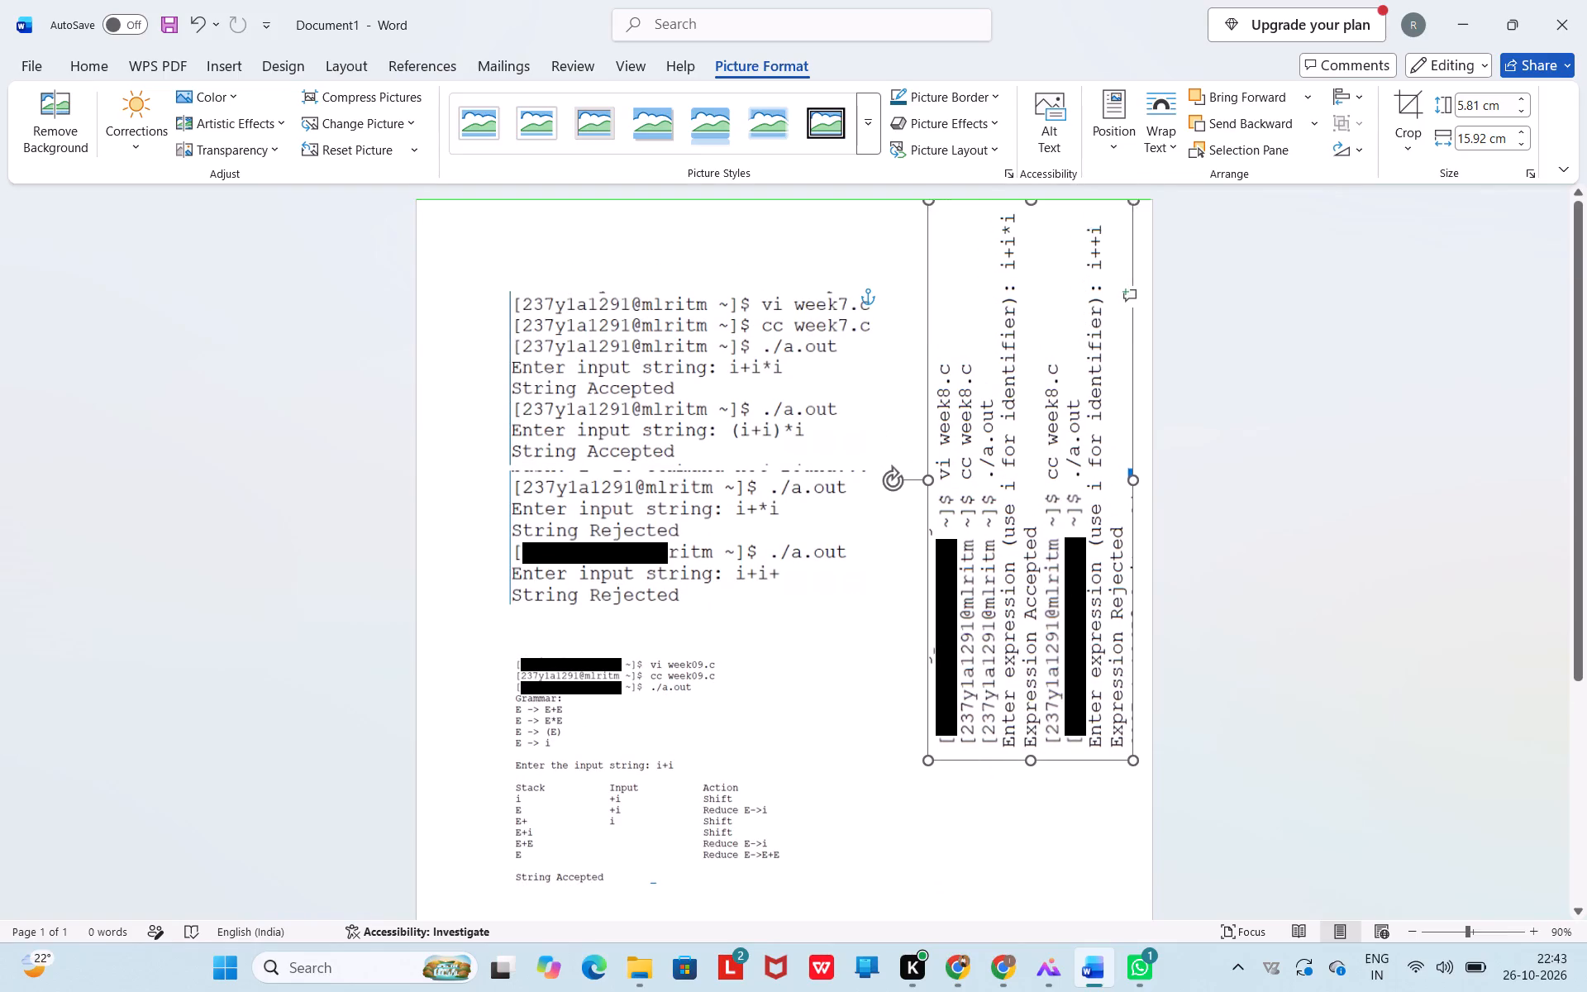
{"action": "left_click_drag", "start_coordinate": [1036, 421], "coordinate": [1001, 516]}
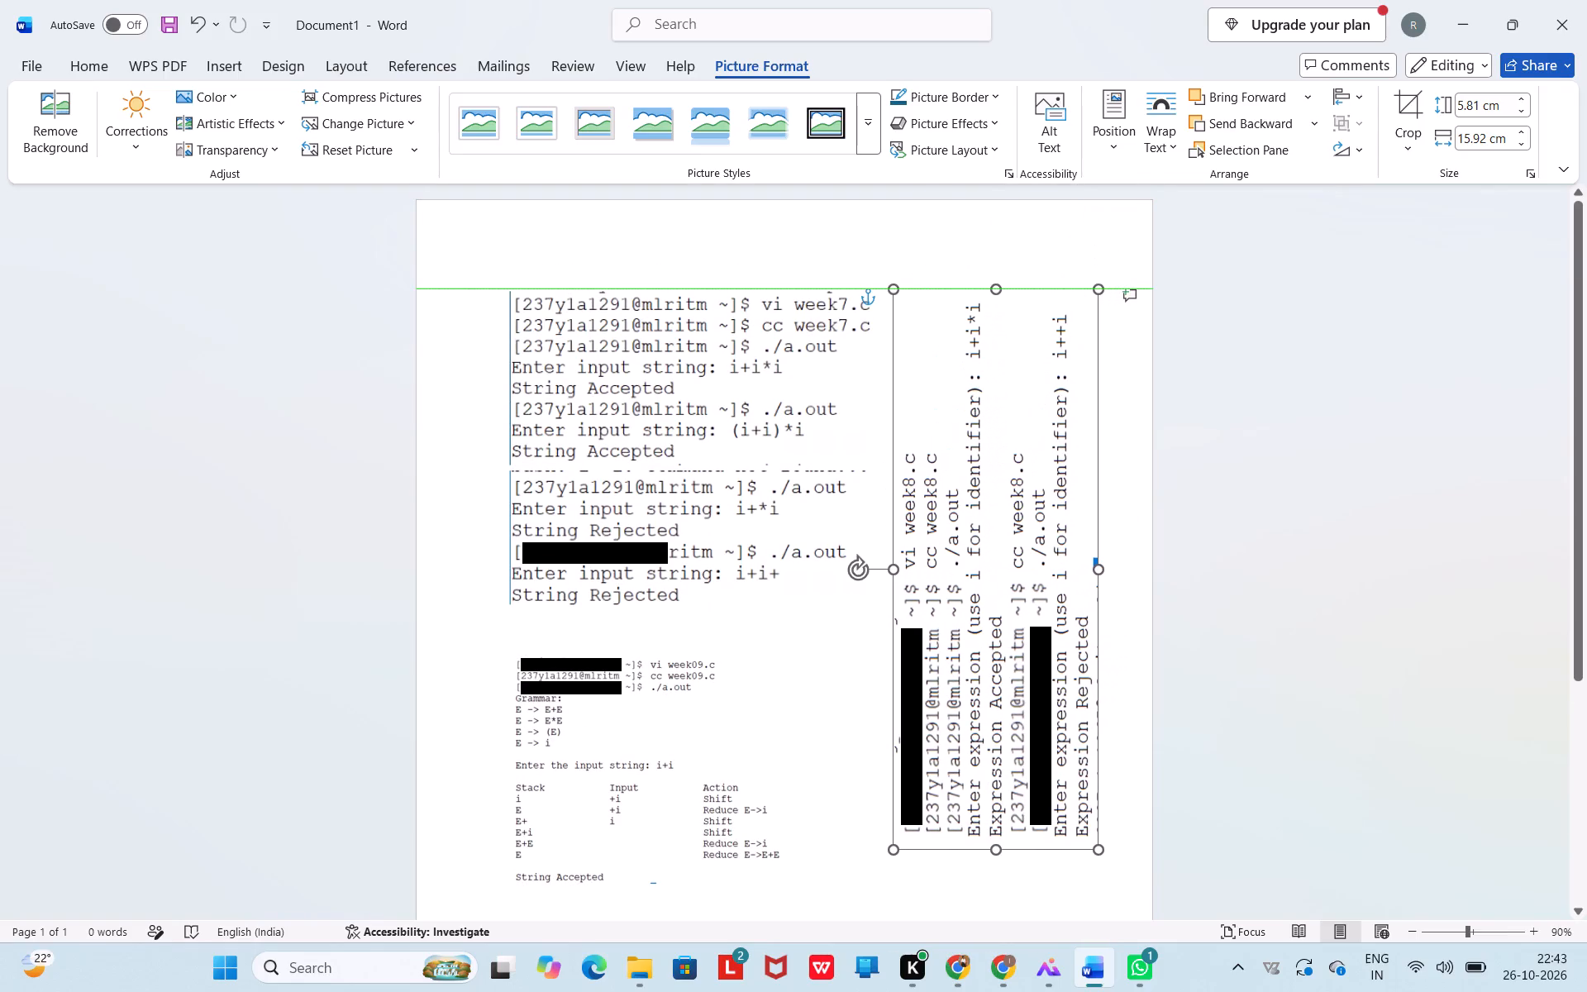
{"action": "left_click_drag", "start_coordinate": [1001, 516], "coordinate": [1007, 530]}
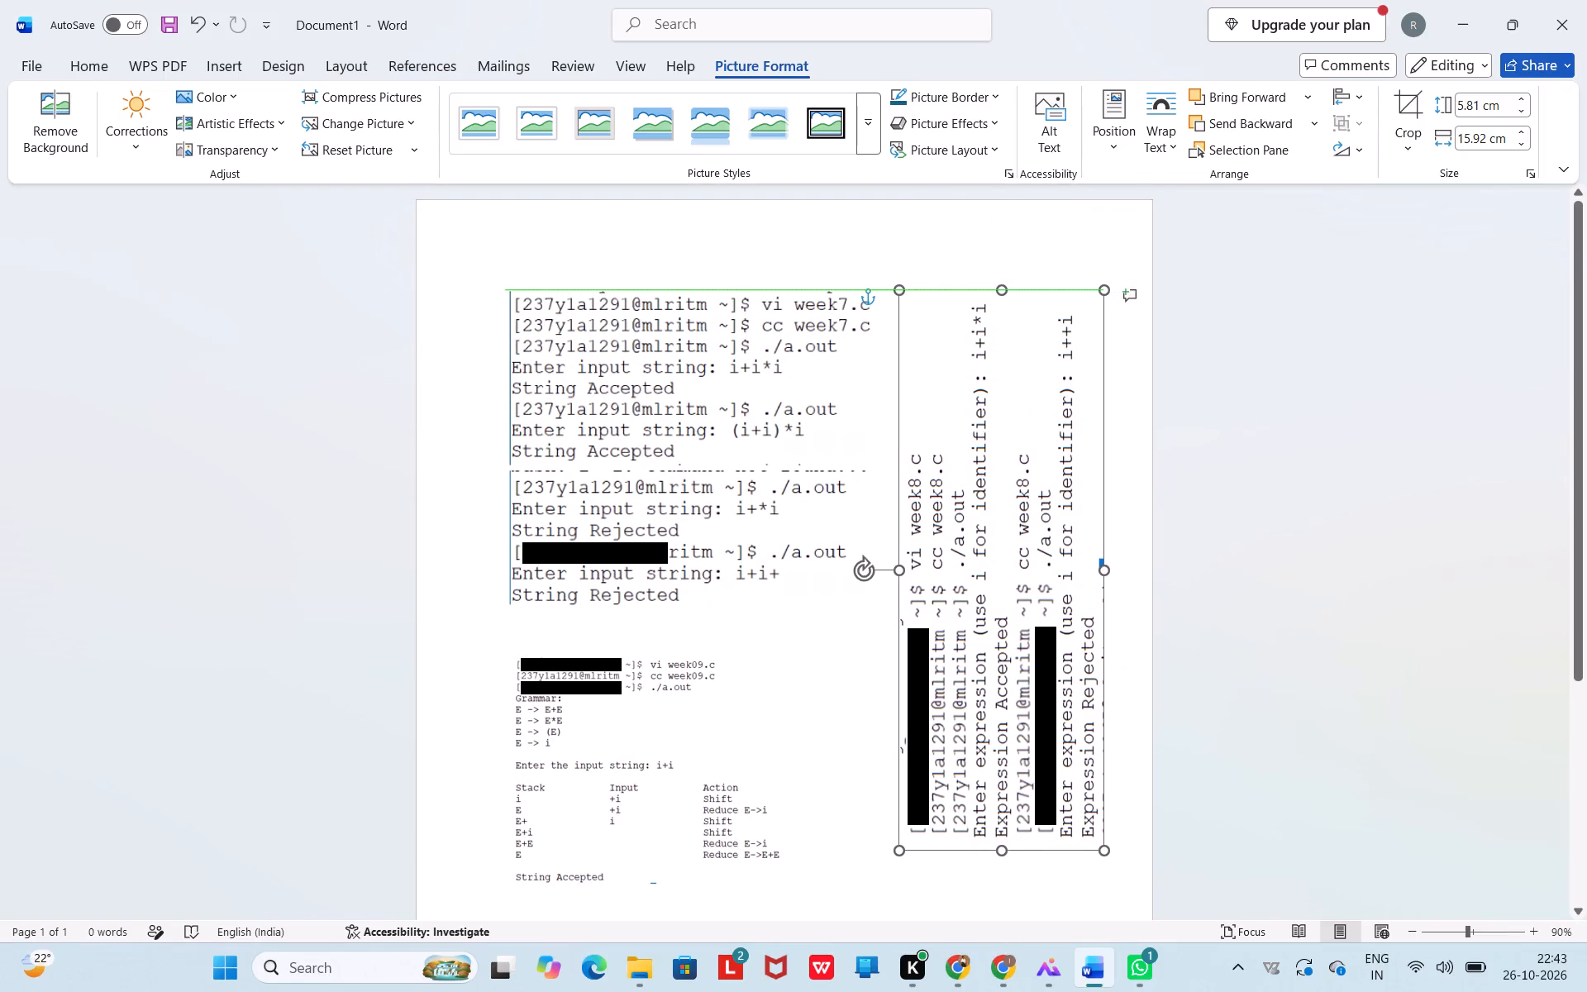
{"action": "left_click_drag", "start_coordinate": [1007, 530], "coordinate": [1000, 529]}
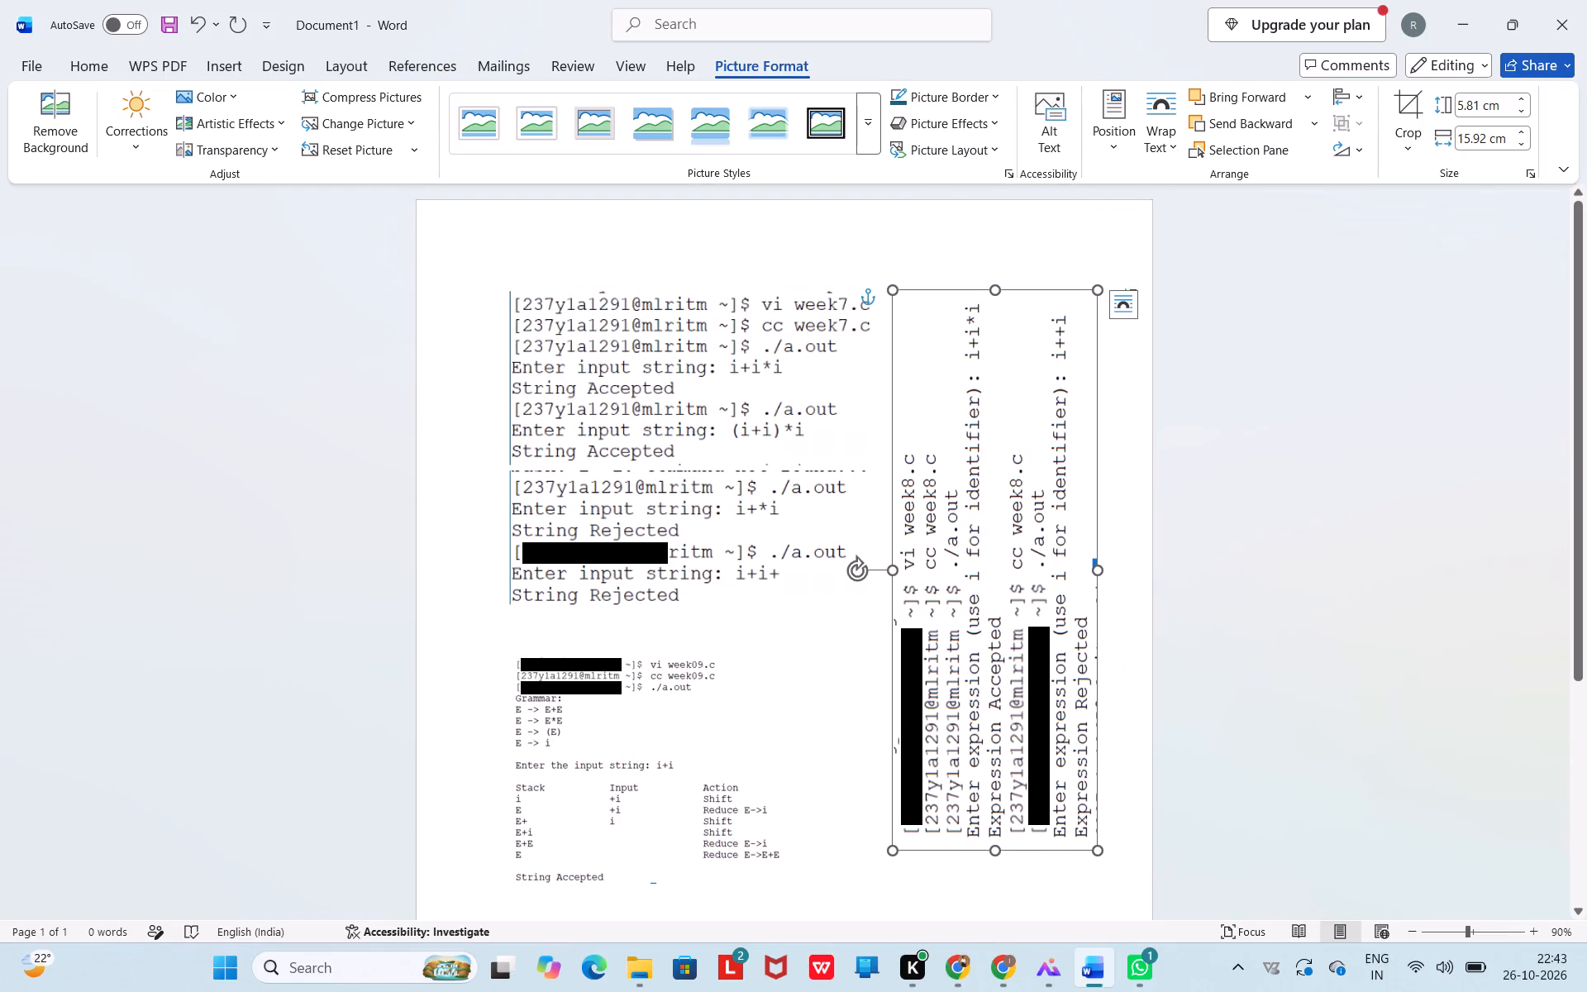
Enlarge the week 9 picture to about 9.71 cm high by 12.31 cm wide, shifting it lower to make room.
{"action": "scroll", "coordinate": [1199, 729], "scroll_direction": "down", "scroll_amount": 3}
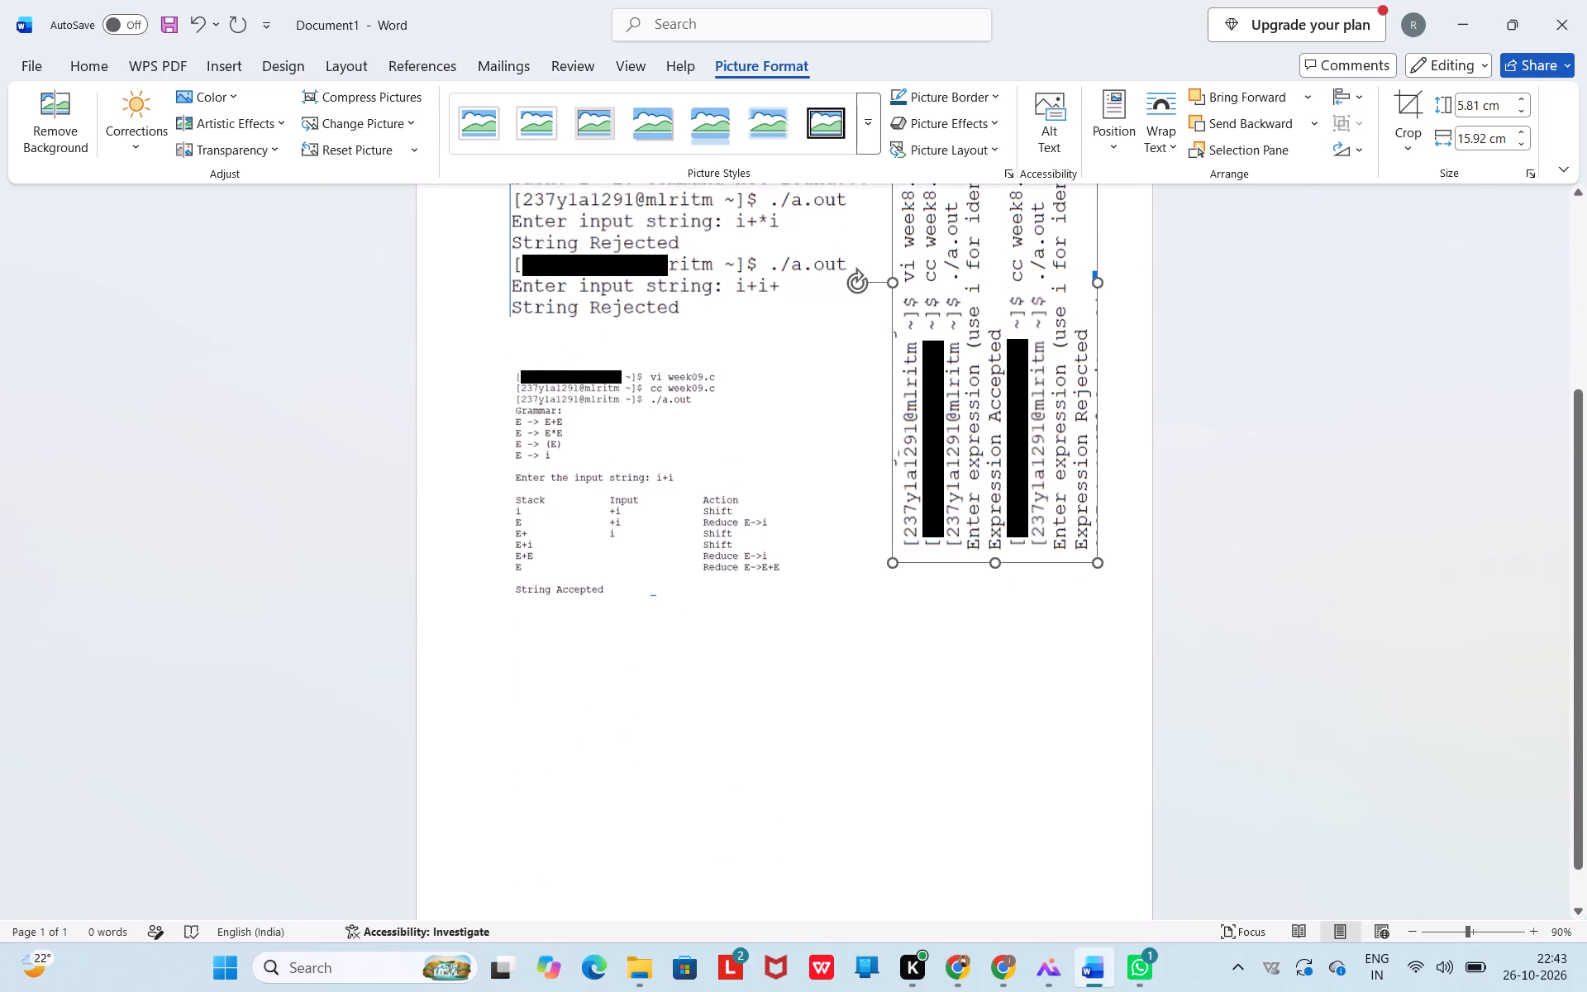
{"action": "left_click", "coordinate": [640, 511]}
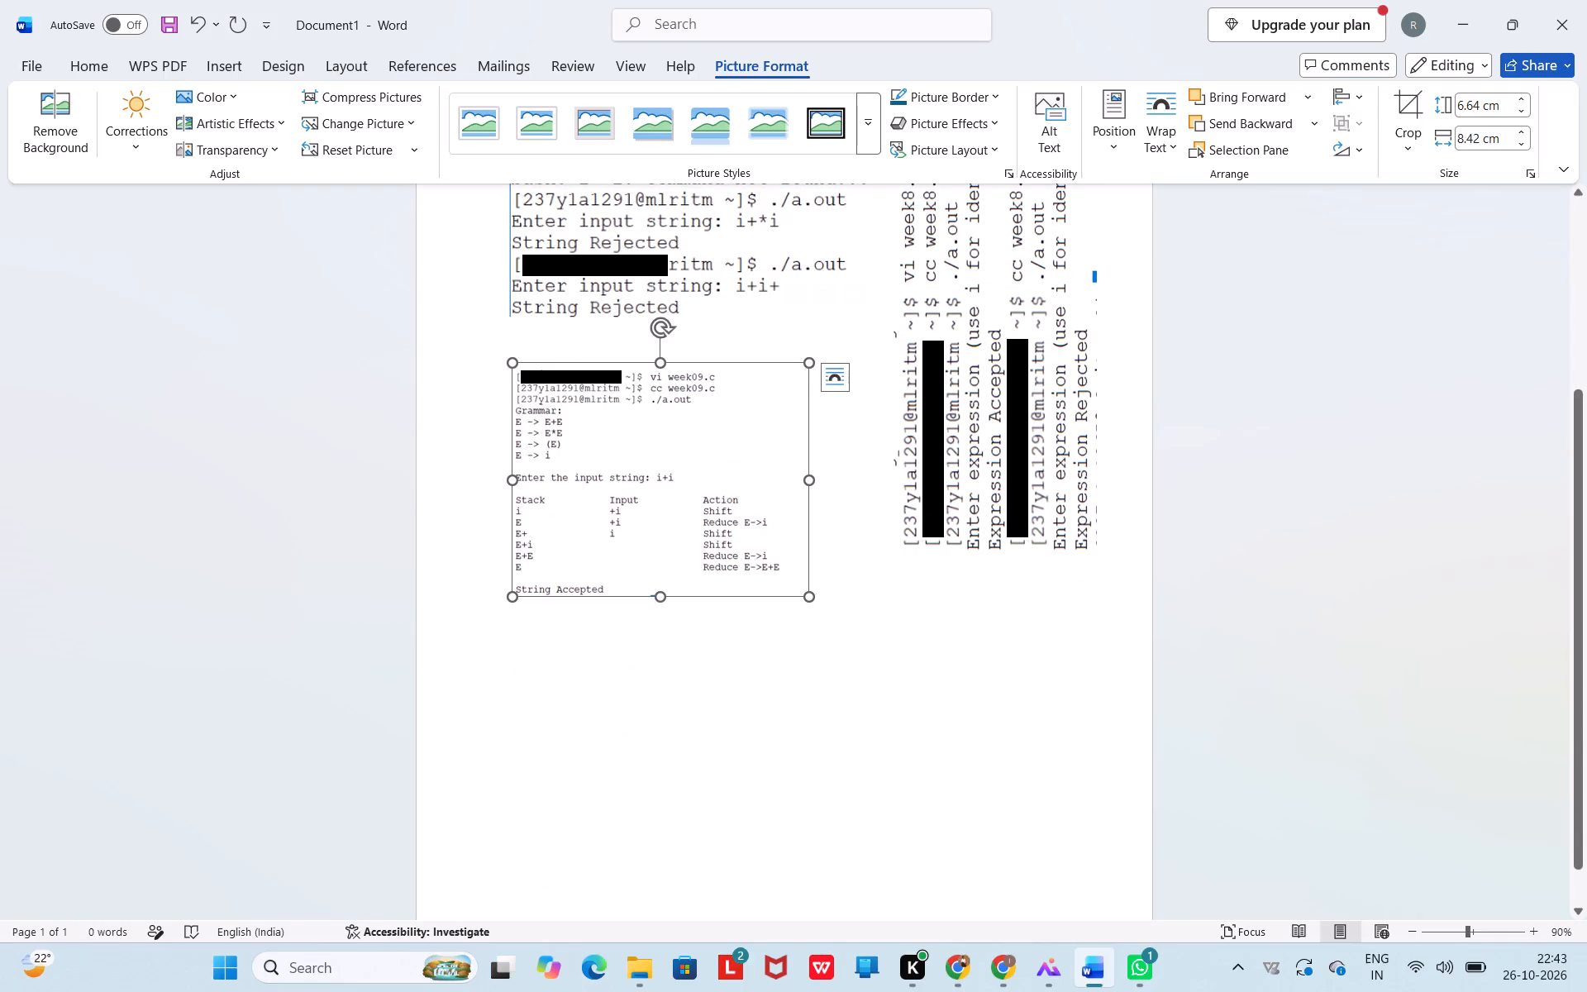
{"action": "left_click_drag", "start_coordinate": [813, 597], "coordinate": [849, 708]}
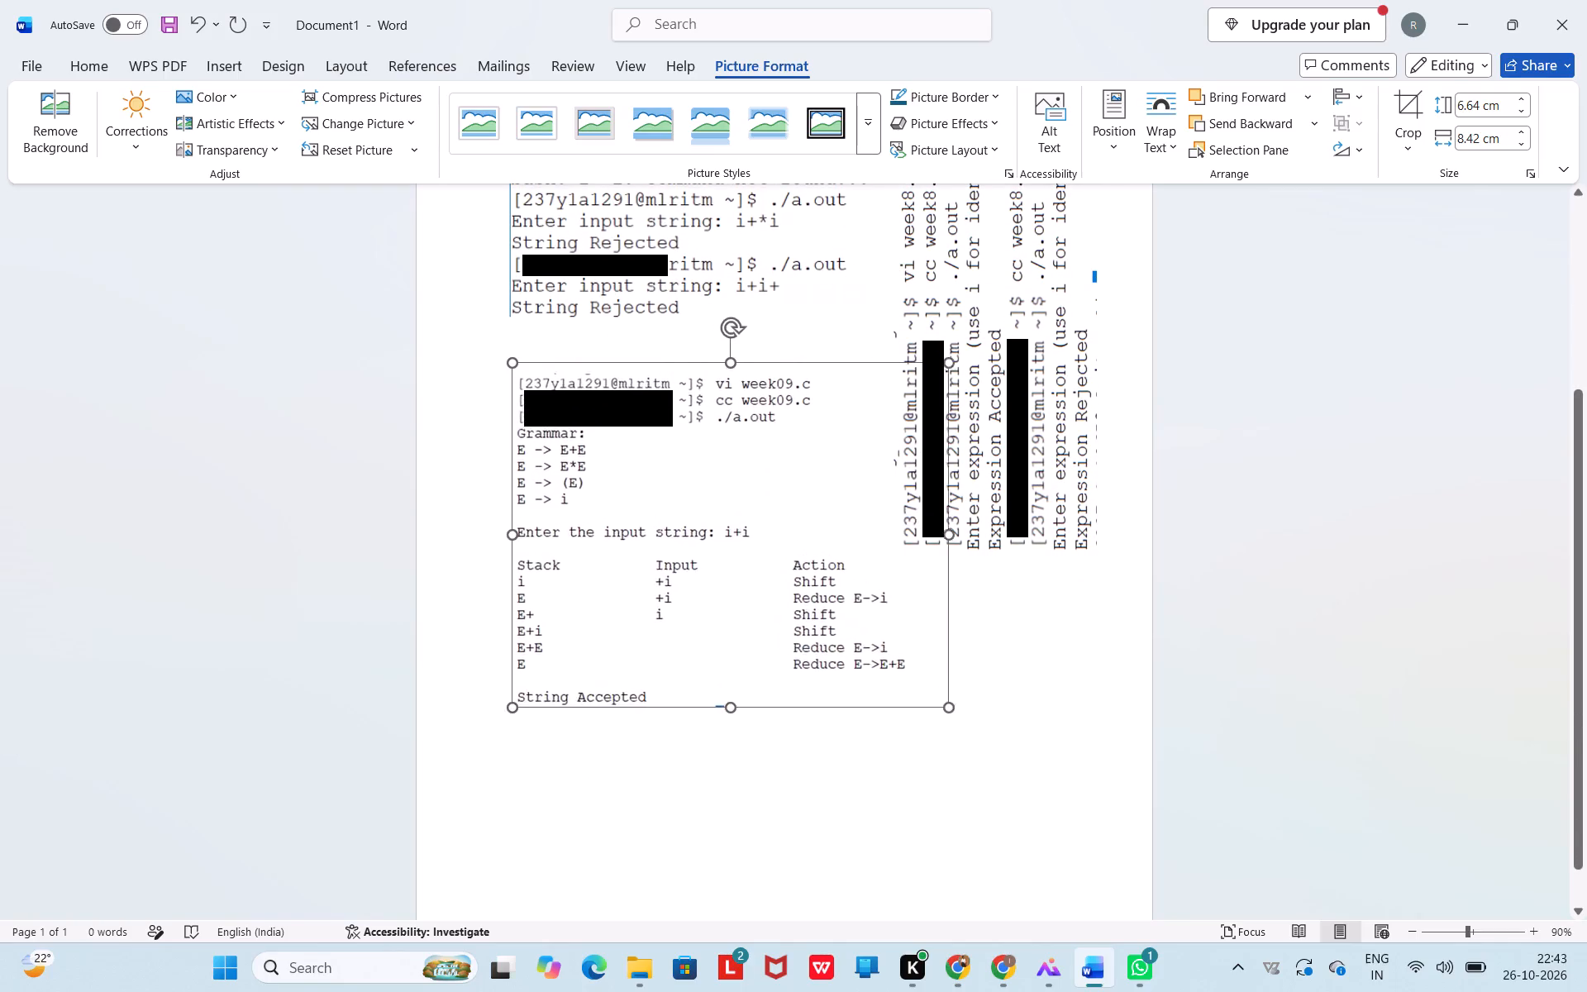
{"action": "left_click_drag", "start_coordinate": [849, 708], "coordinate": [734, 664]}
{"action": "left_click_drag", "start_coordinate": [698, 591], "coordinate": [700, 764]}
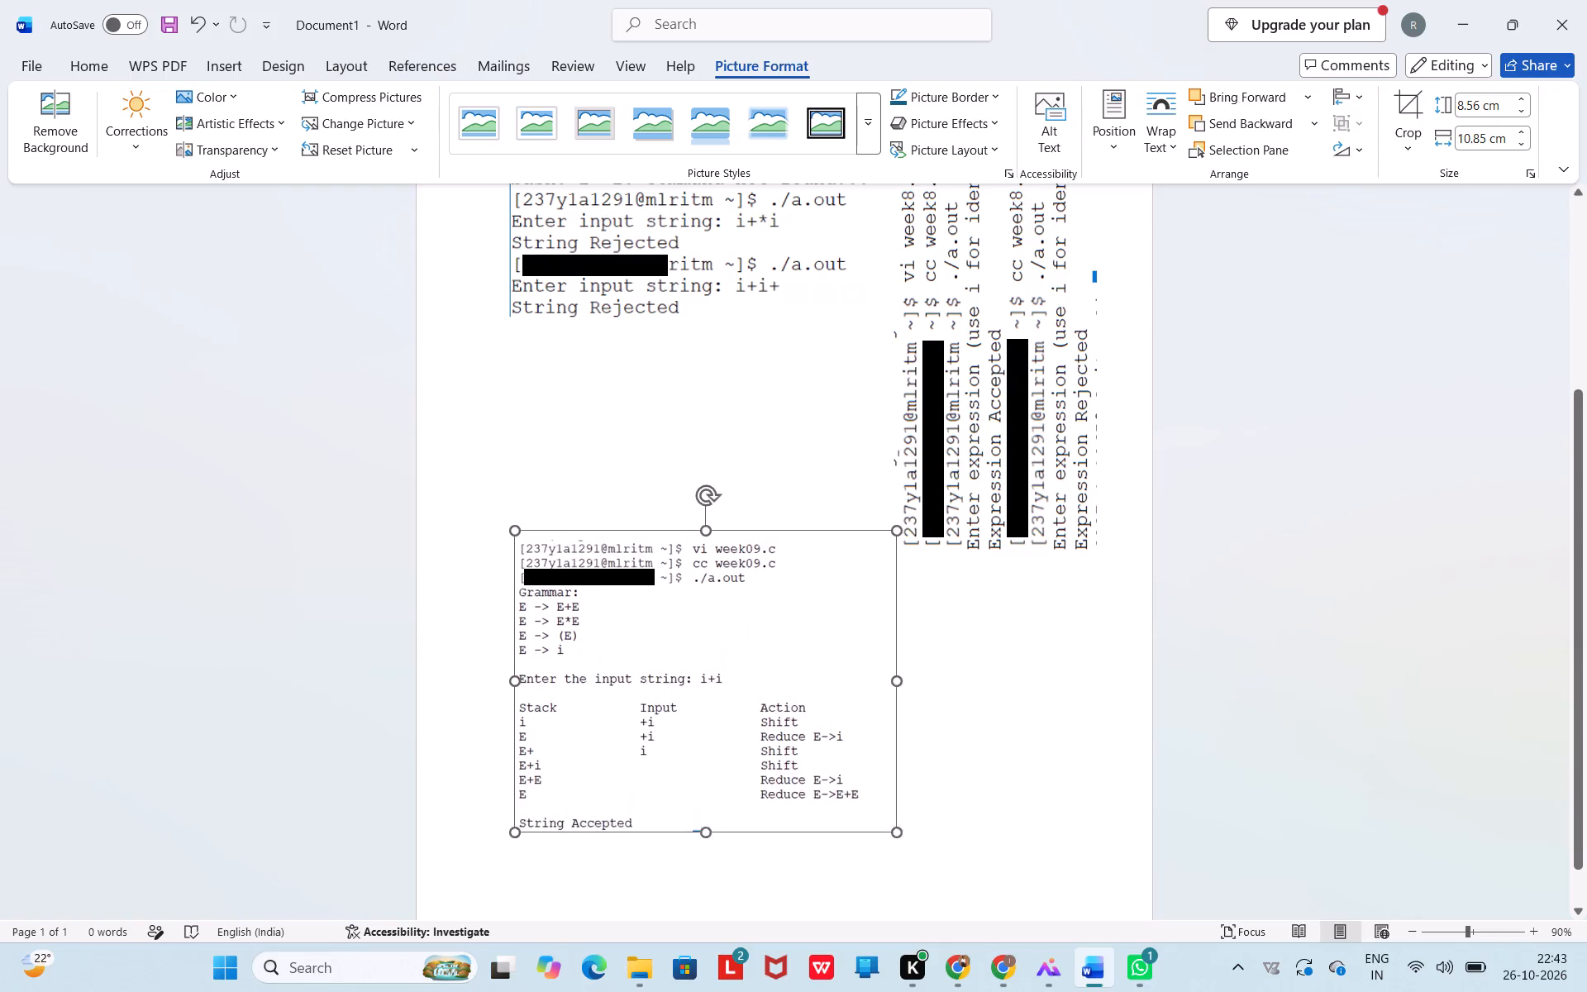
{"action": "left_click_drag", "start_coordinate": [700, 764], "coordinate": [689, 798]}
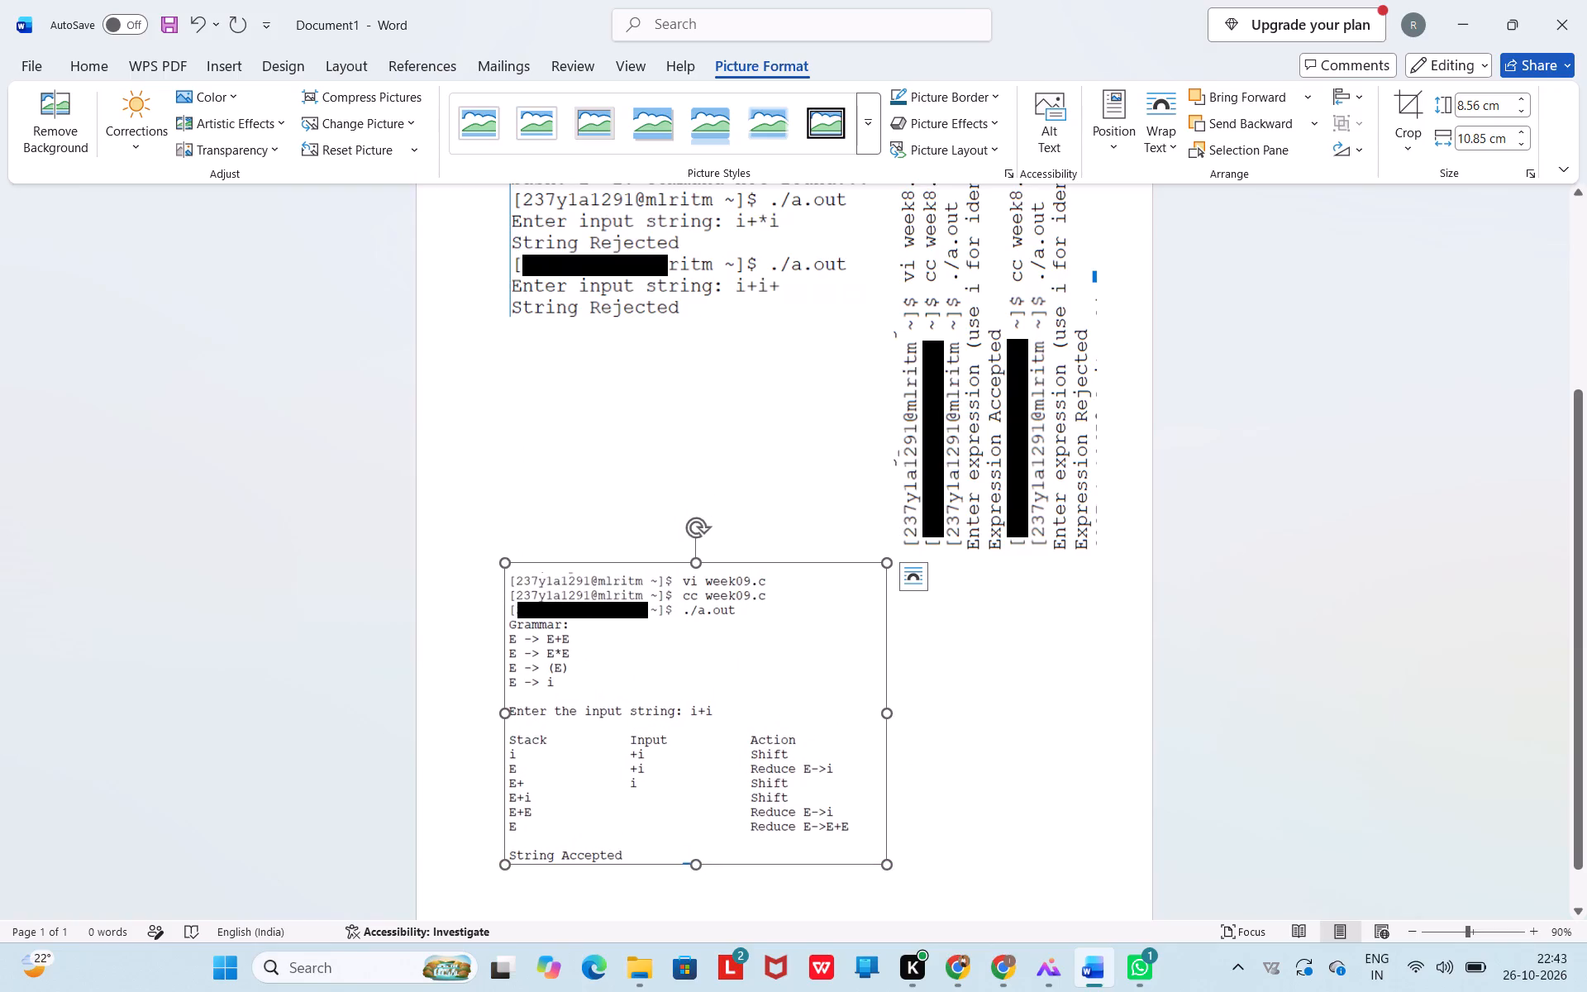
{"action": "left_click_drag", "start_coordinate": [507, 563], "coordinate": [510, 506]}
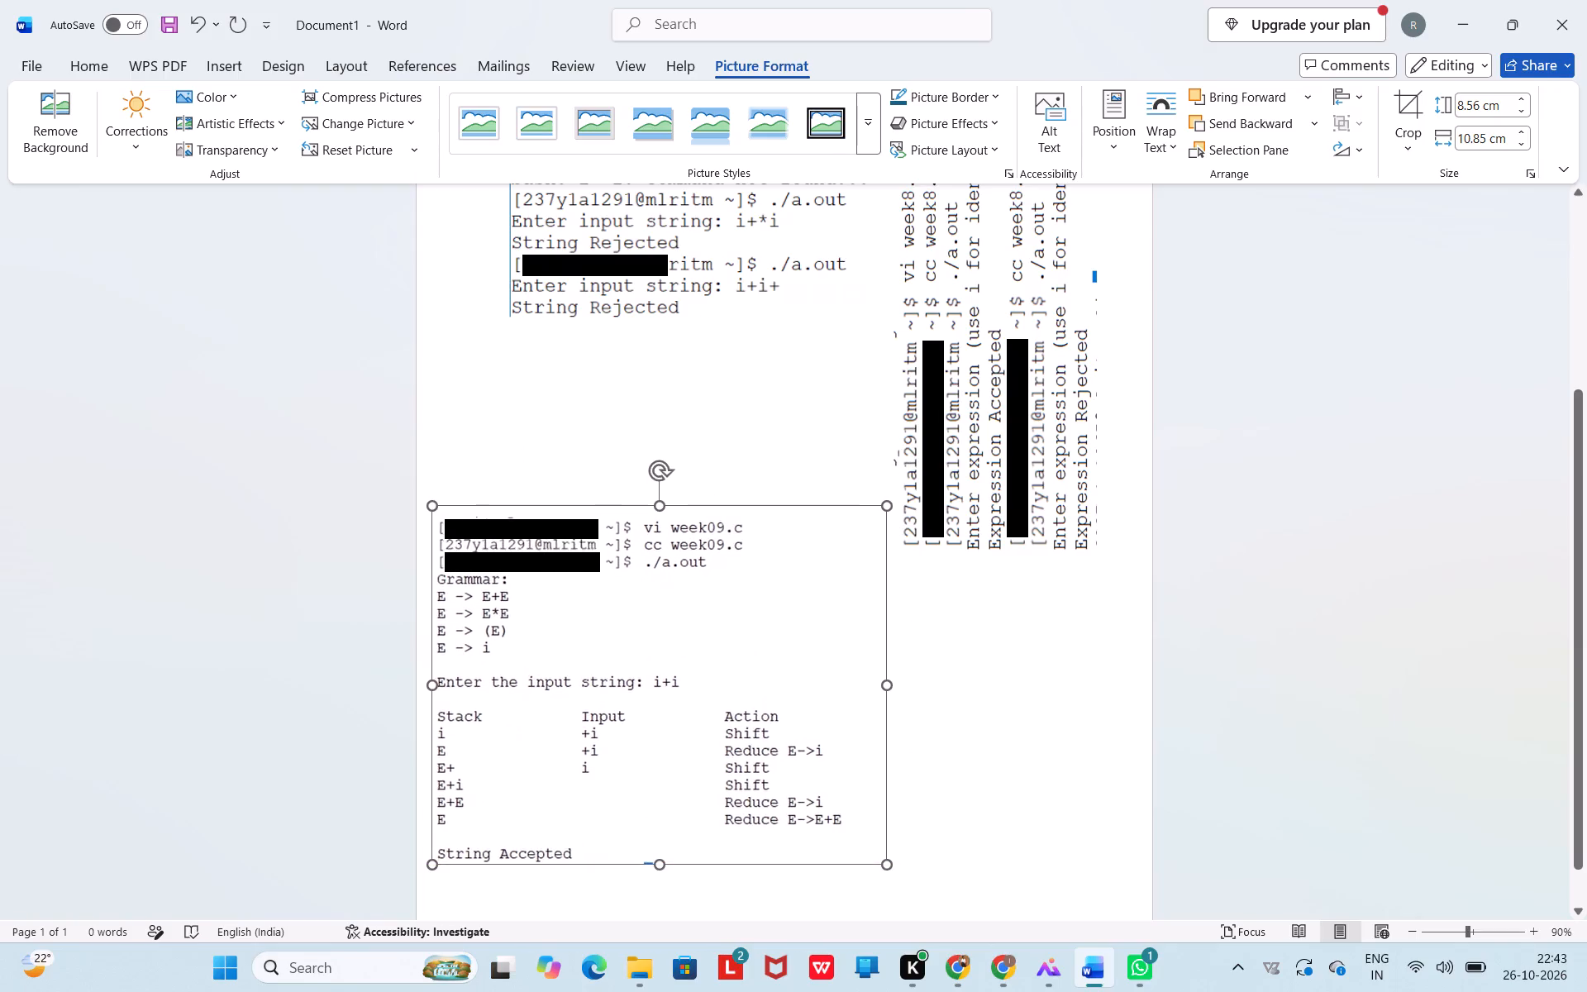
{"action": "left_click_drag", "start_coordinate": [510, 506], "coordinate": [576, 510]}
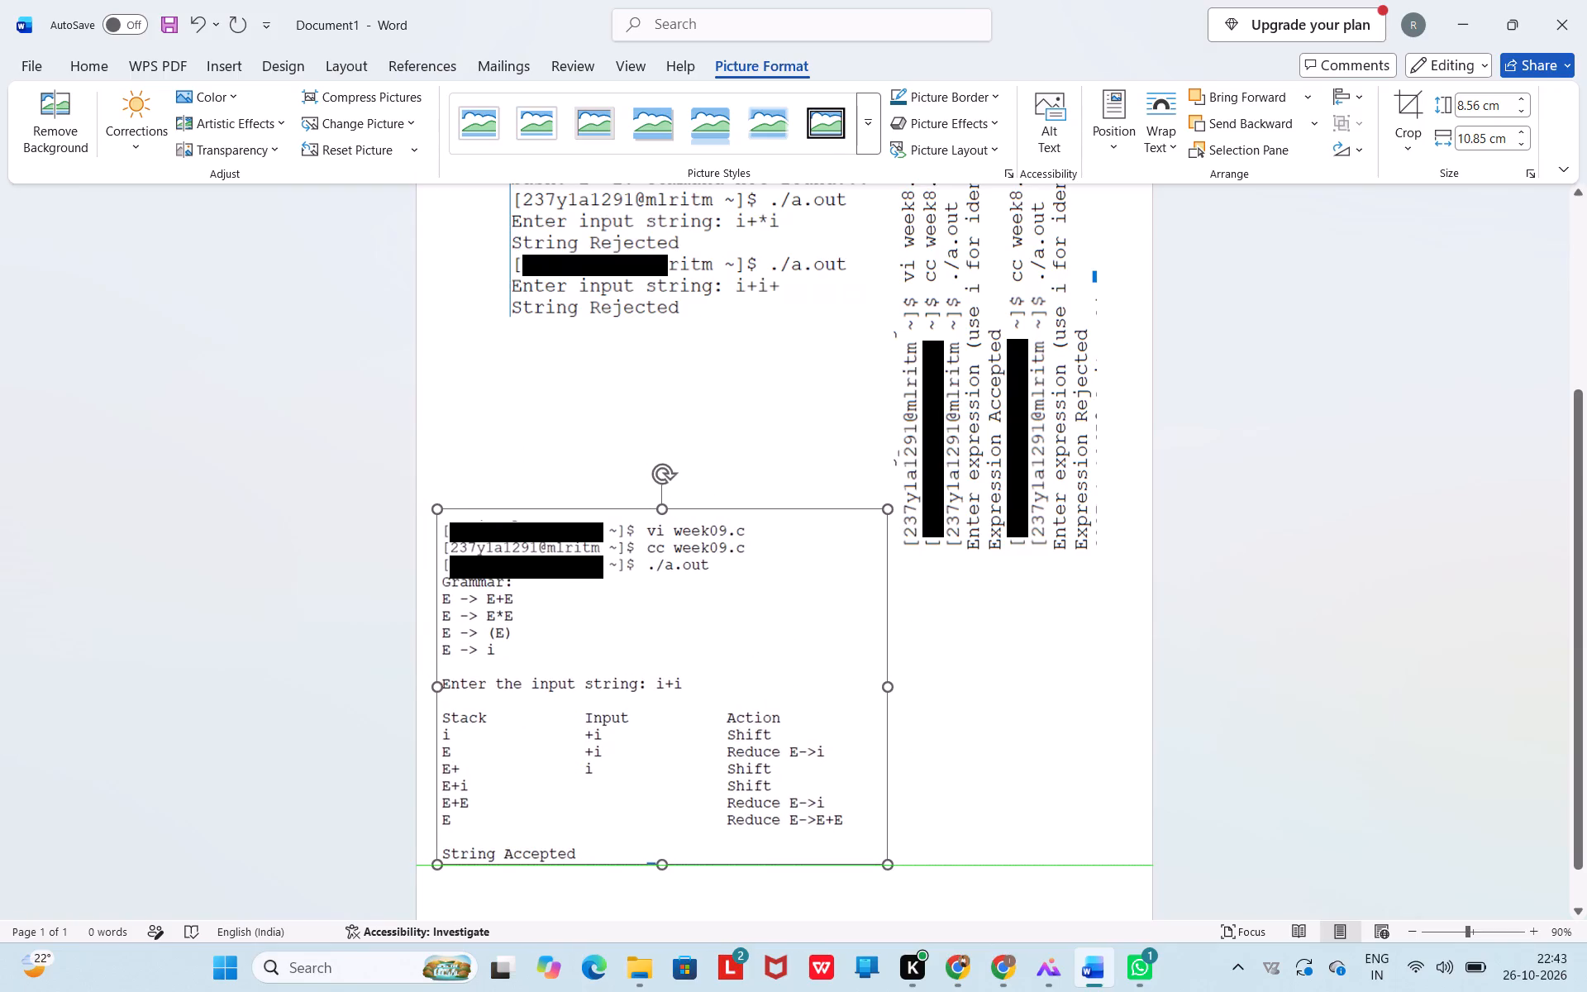
{"action": "left_click_drag", "start_coordinate": [576, 510], "coordinate": [603, 522]}
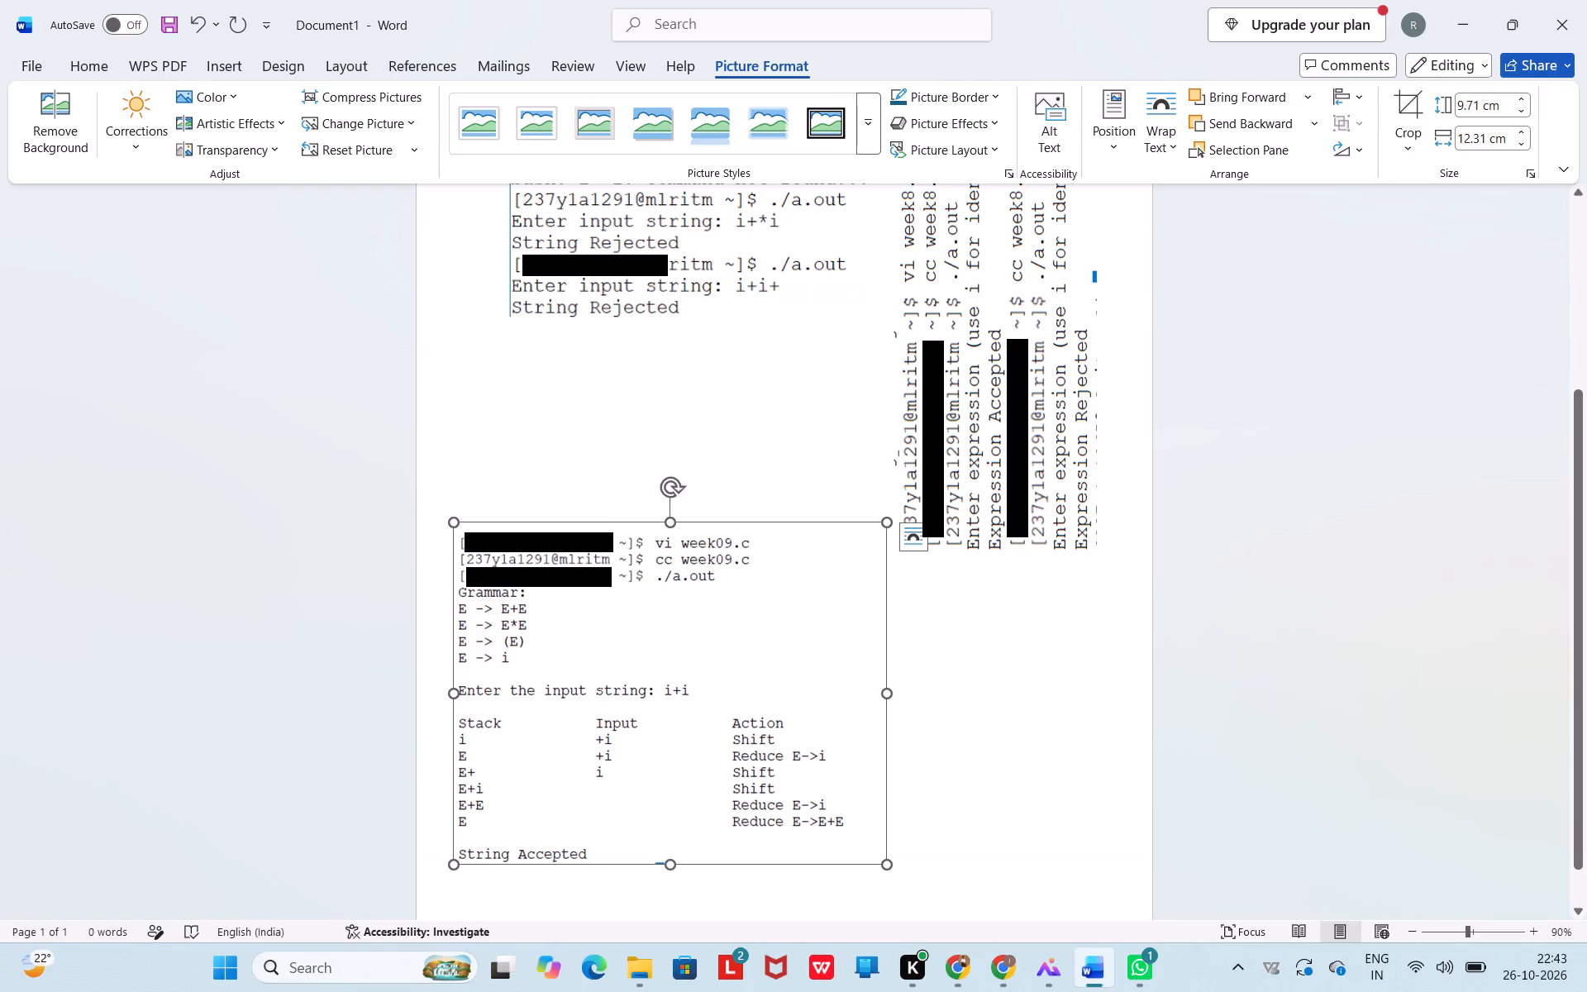
Move the week 9 picture up so it sits directly below the week 7 output.
{"action": "left_click_drag", "start_coordinate": [675, 606], "coordinate": [681, 489]}
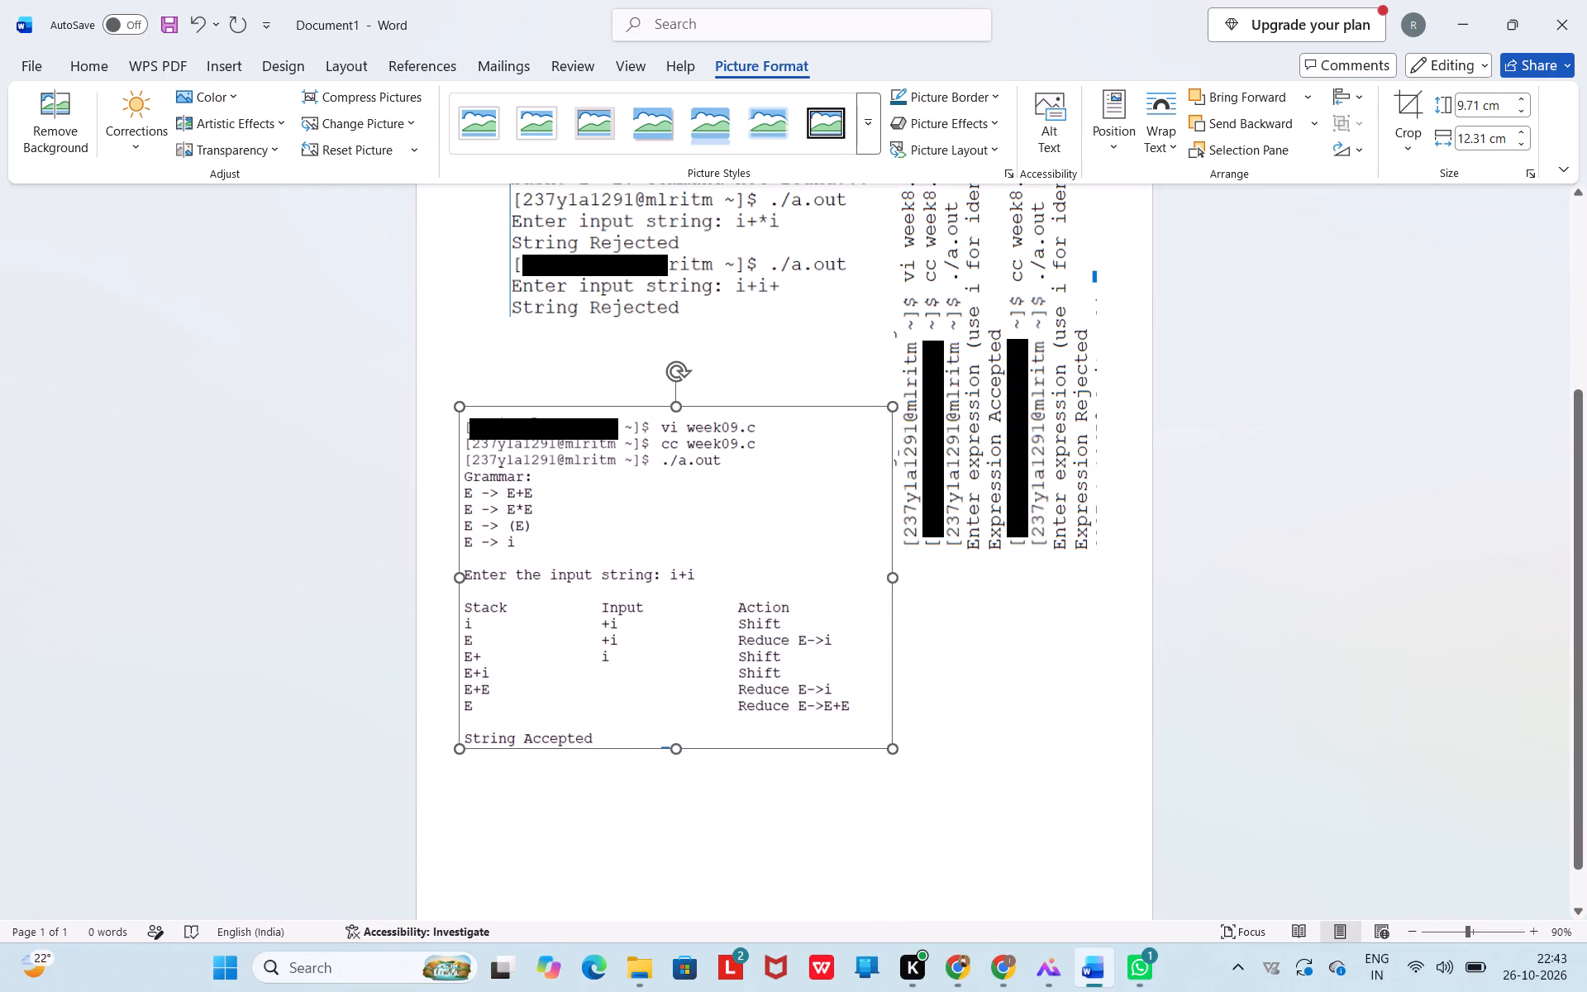
{"action": "left_click_drag", "start_coordinate": [681, 489], "coordinate": [691, 434]}
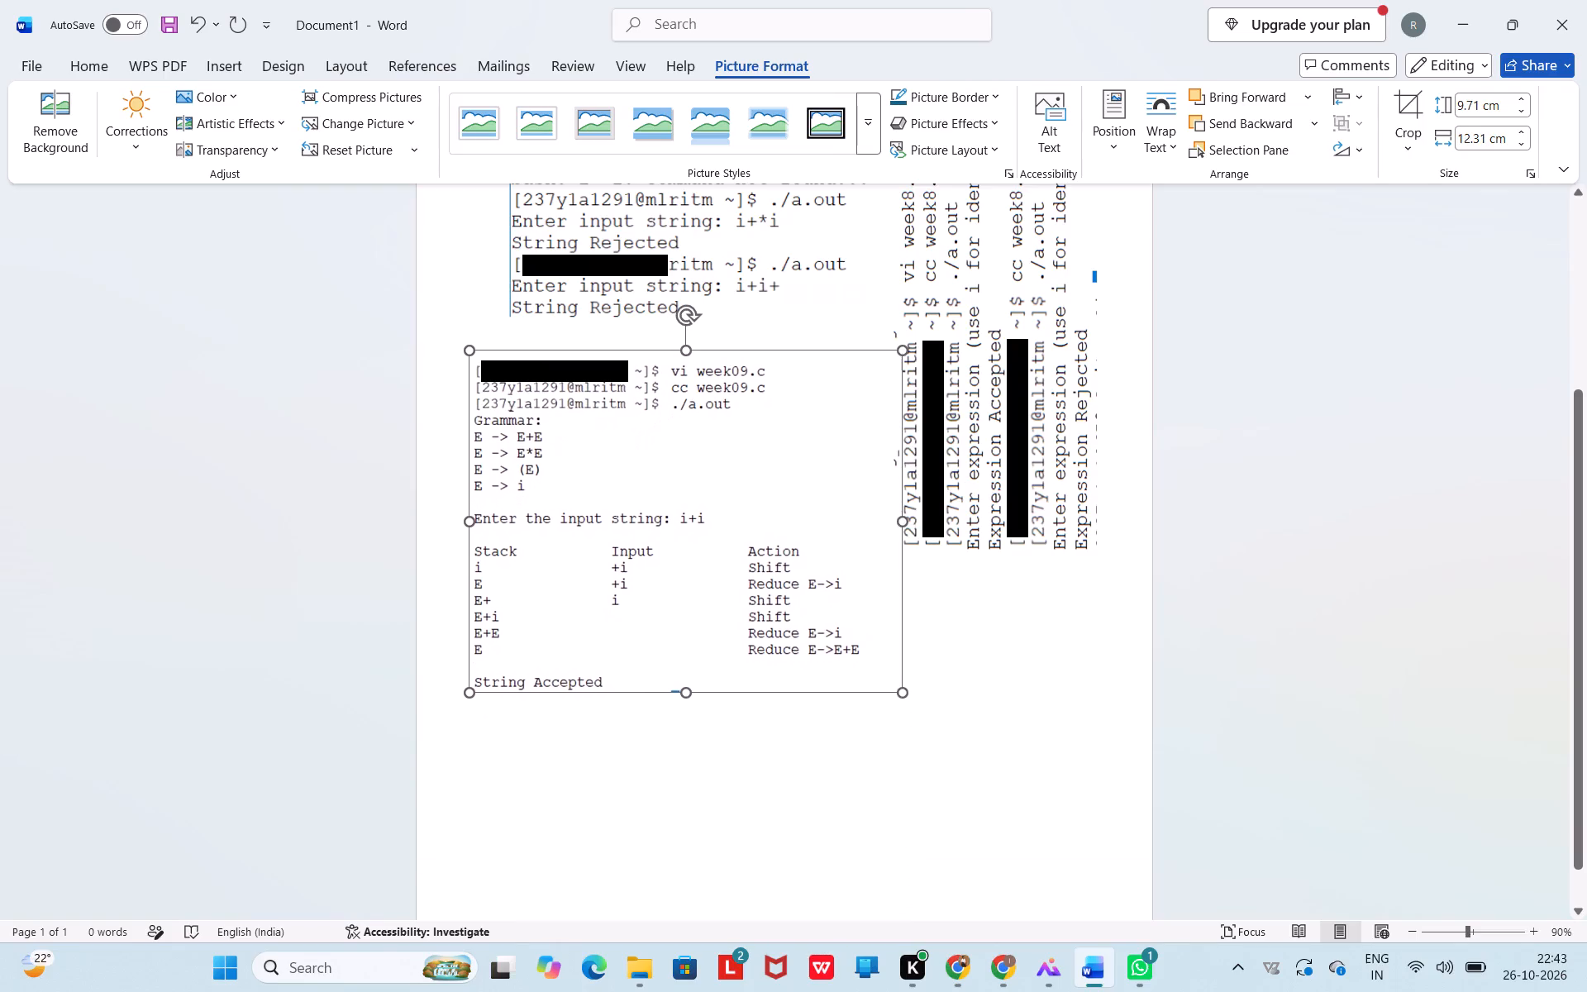
{"action": "left_click_drag", "start_coordinate": [691, 434], "coordinate": [684, 426]}
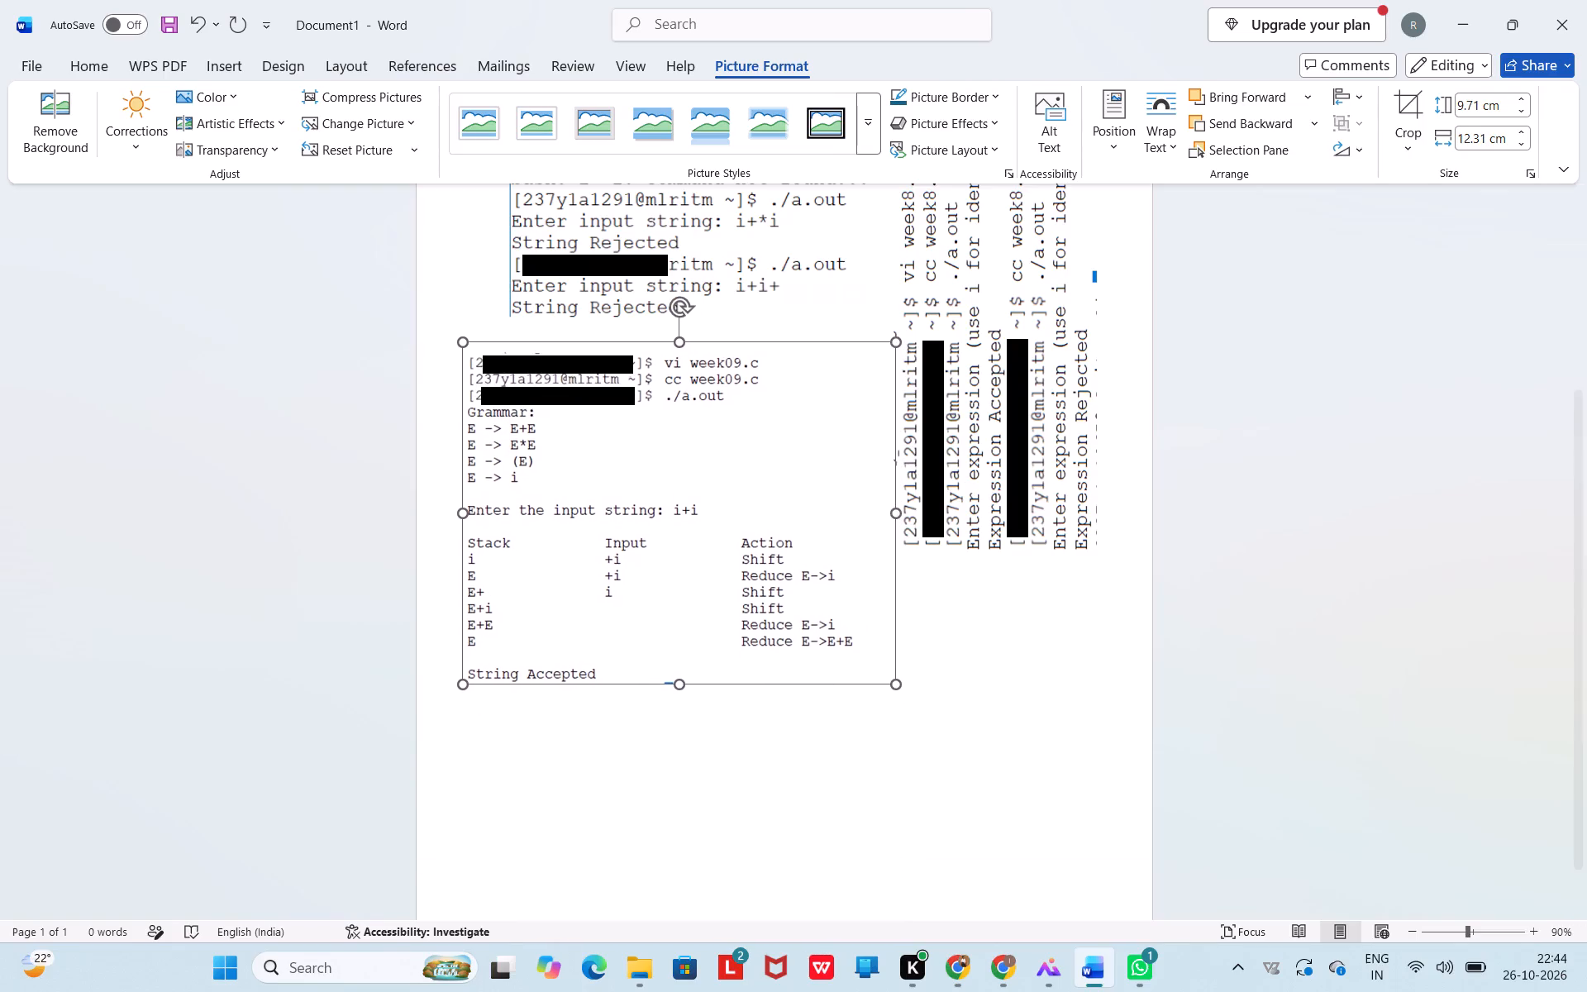
{"action": "left_click_drag", "start_coordinate": [684, 426], "coordinate": [684, 420]}
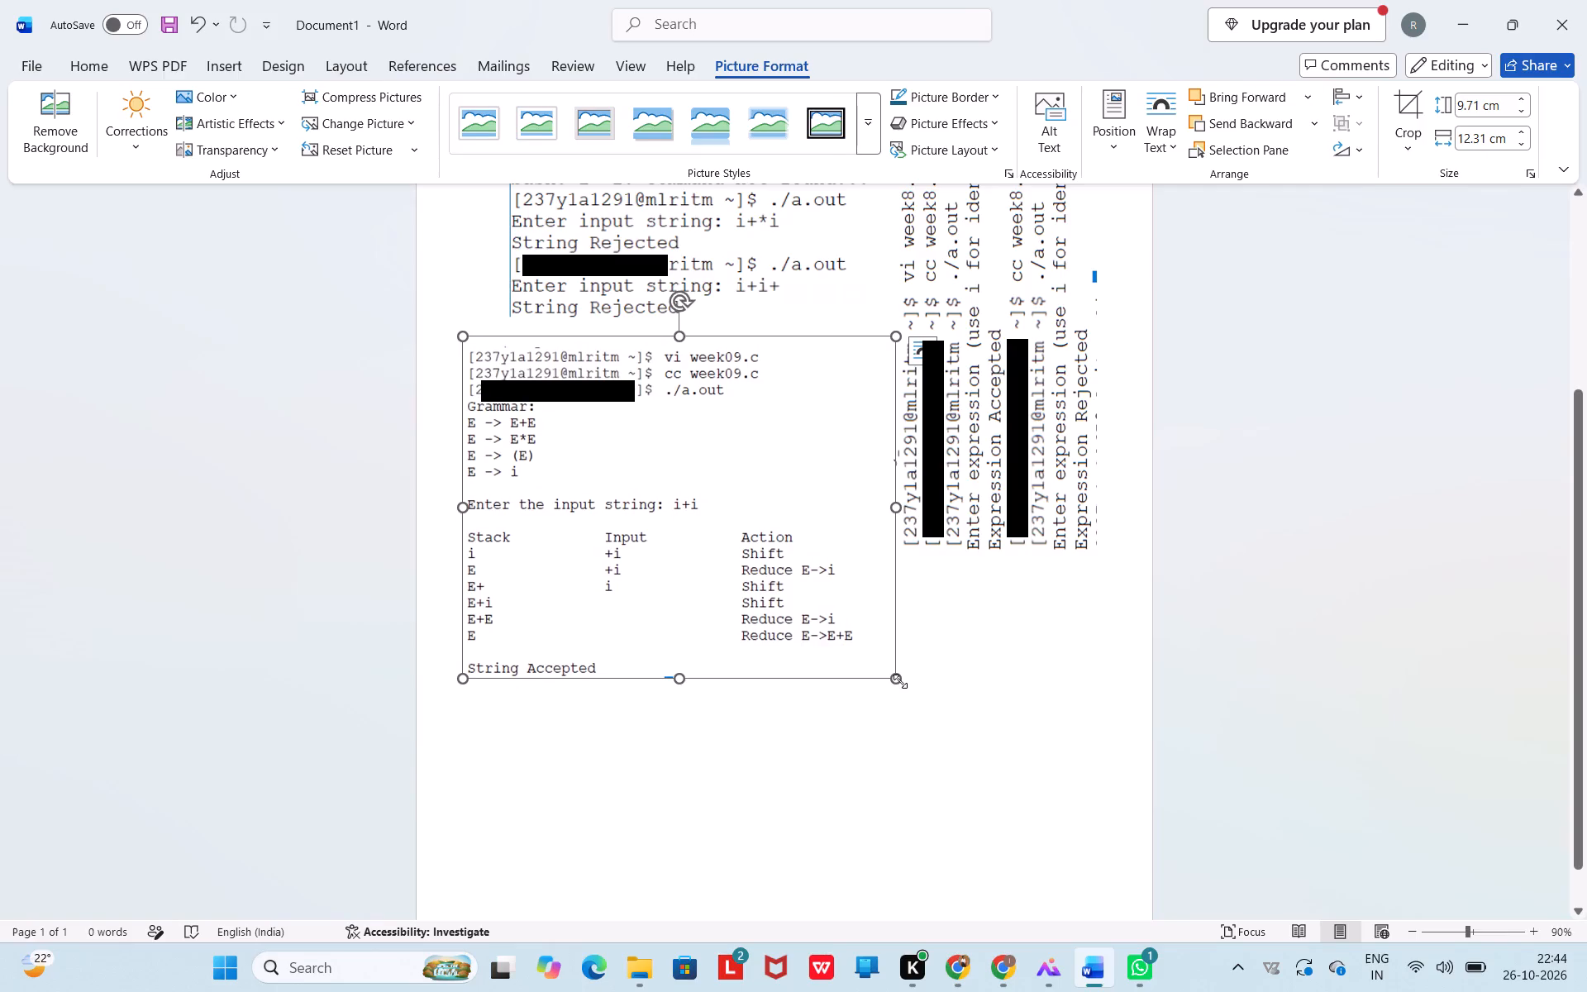
Enlarge the week 9 picture slightly to about 10.39 cm high by 13.17 cm wide.
{"action": "left_click_drag", "start_coordinate": [900, 681], "coordinate": [926, 687]}
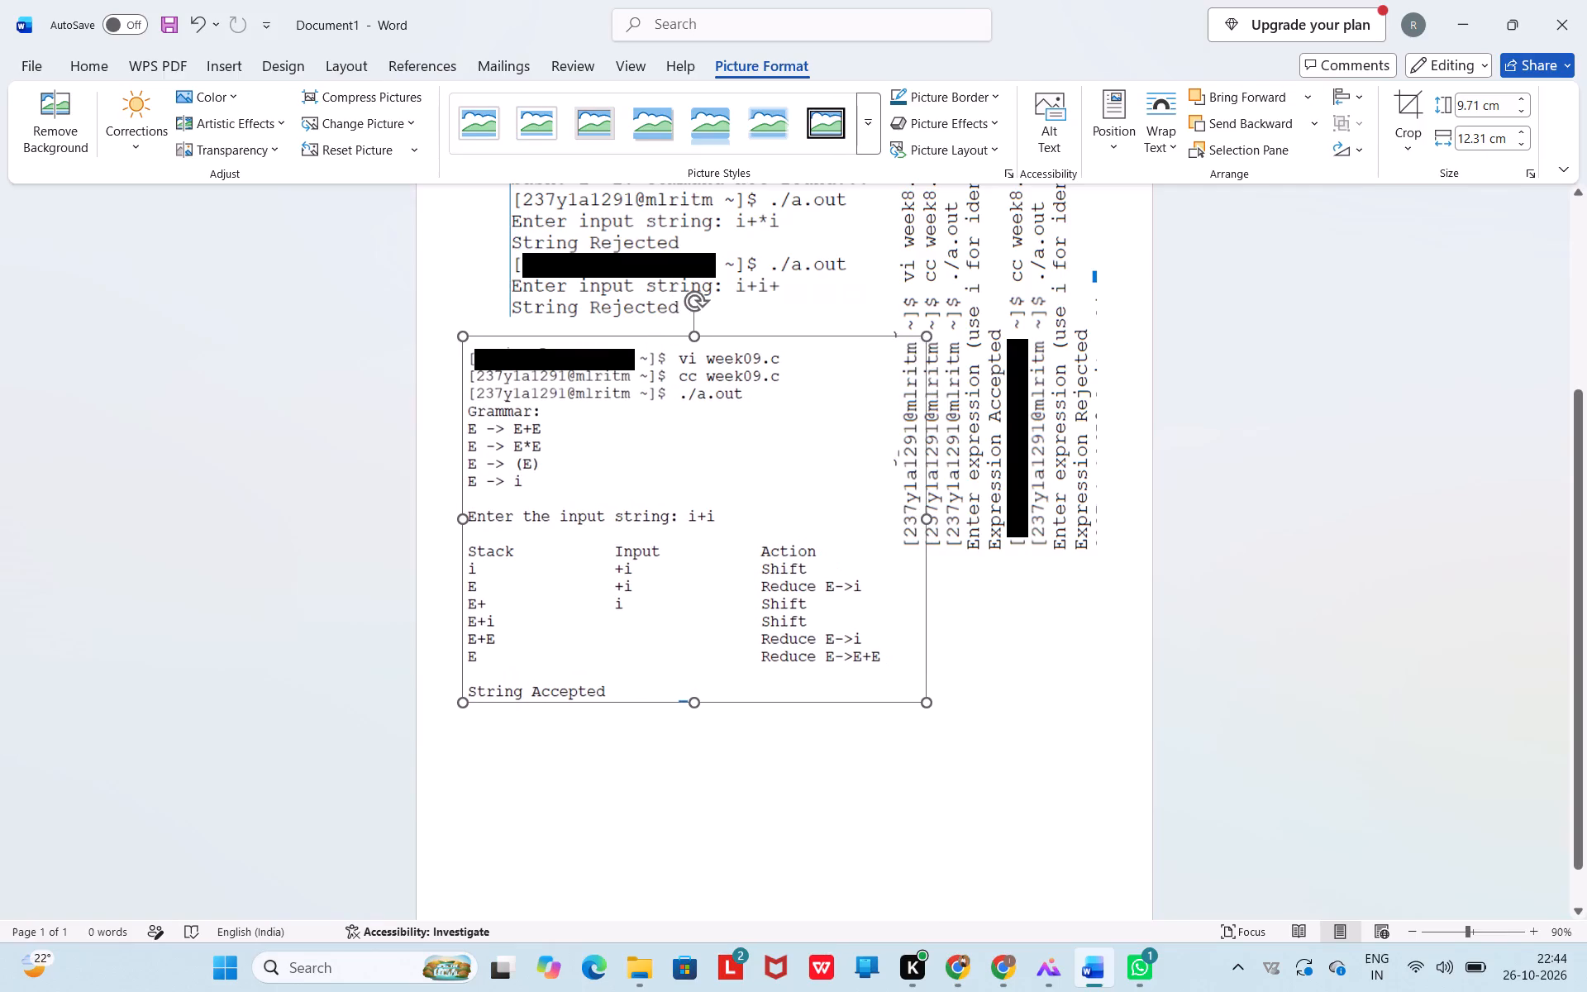
{"action": "left_click_drag", "start_coordinate": [926, 687], "coordinate": [926, 682]}
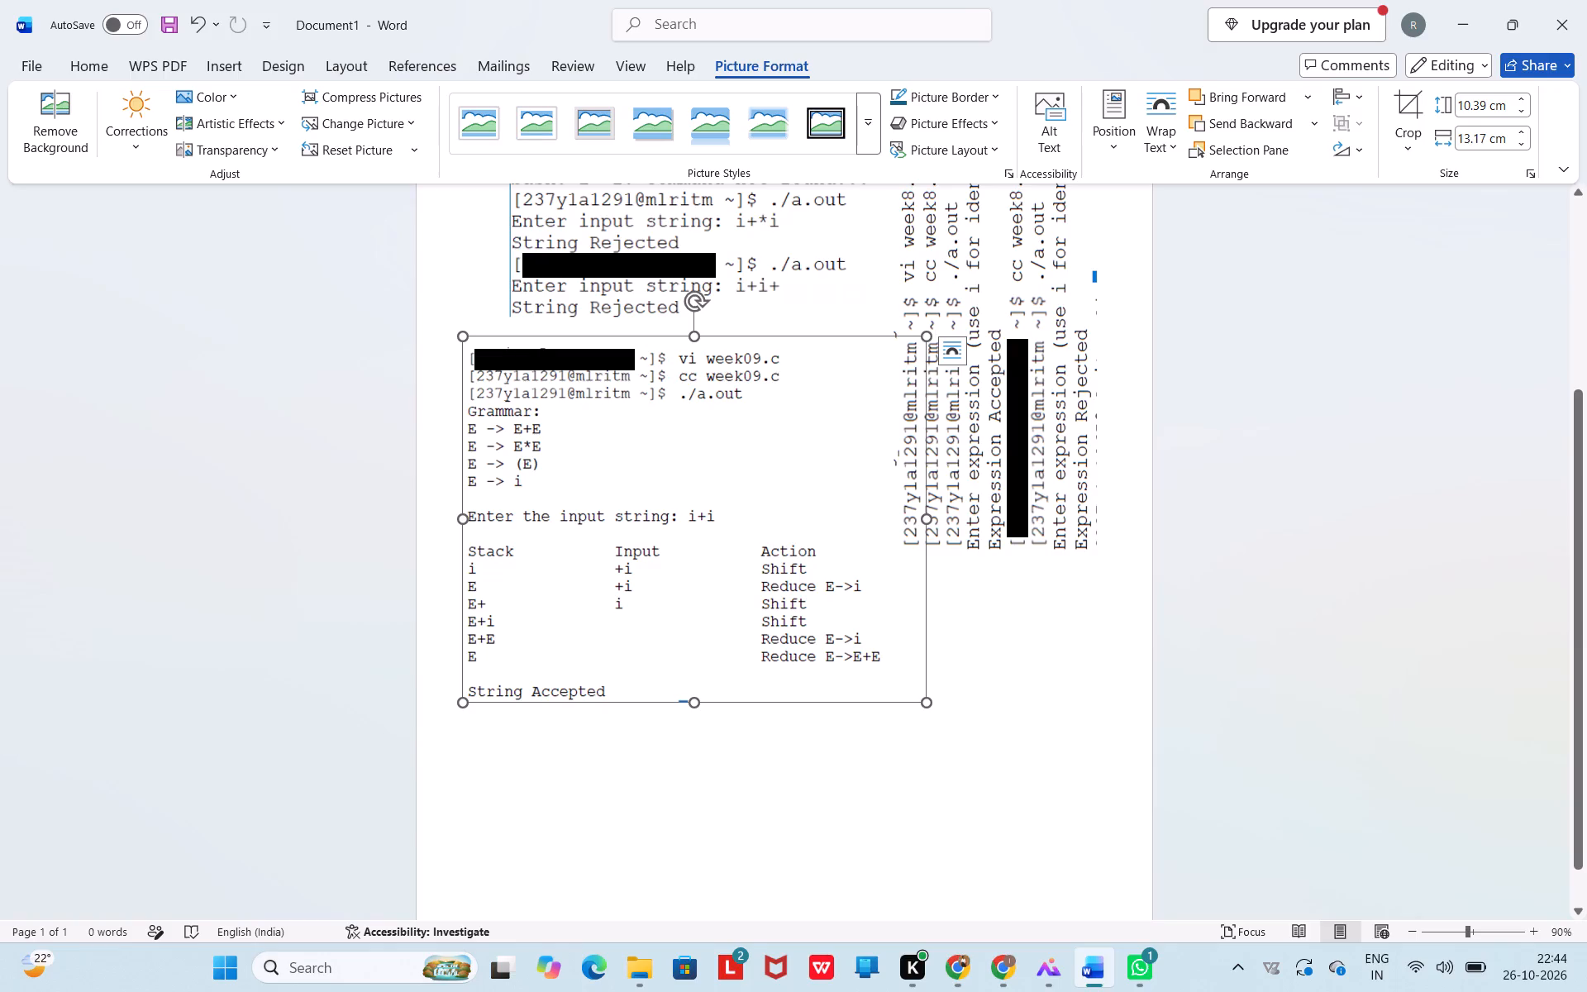
Insert the WEEK 10 picture from the CD LAB folder, with the insertion point below the week 9 output.
{"action": "scroll", "coordinate": [1056, 646], "scroll_direction": "down", "scroll_amount": 3}
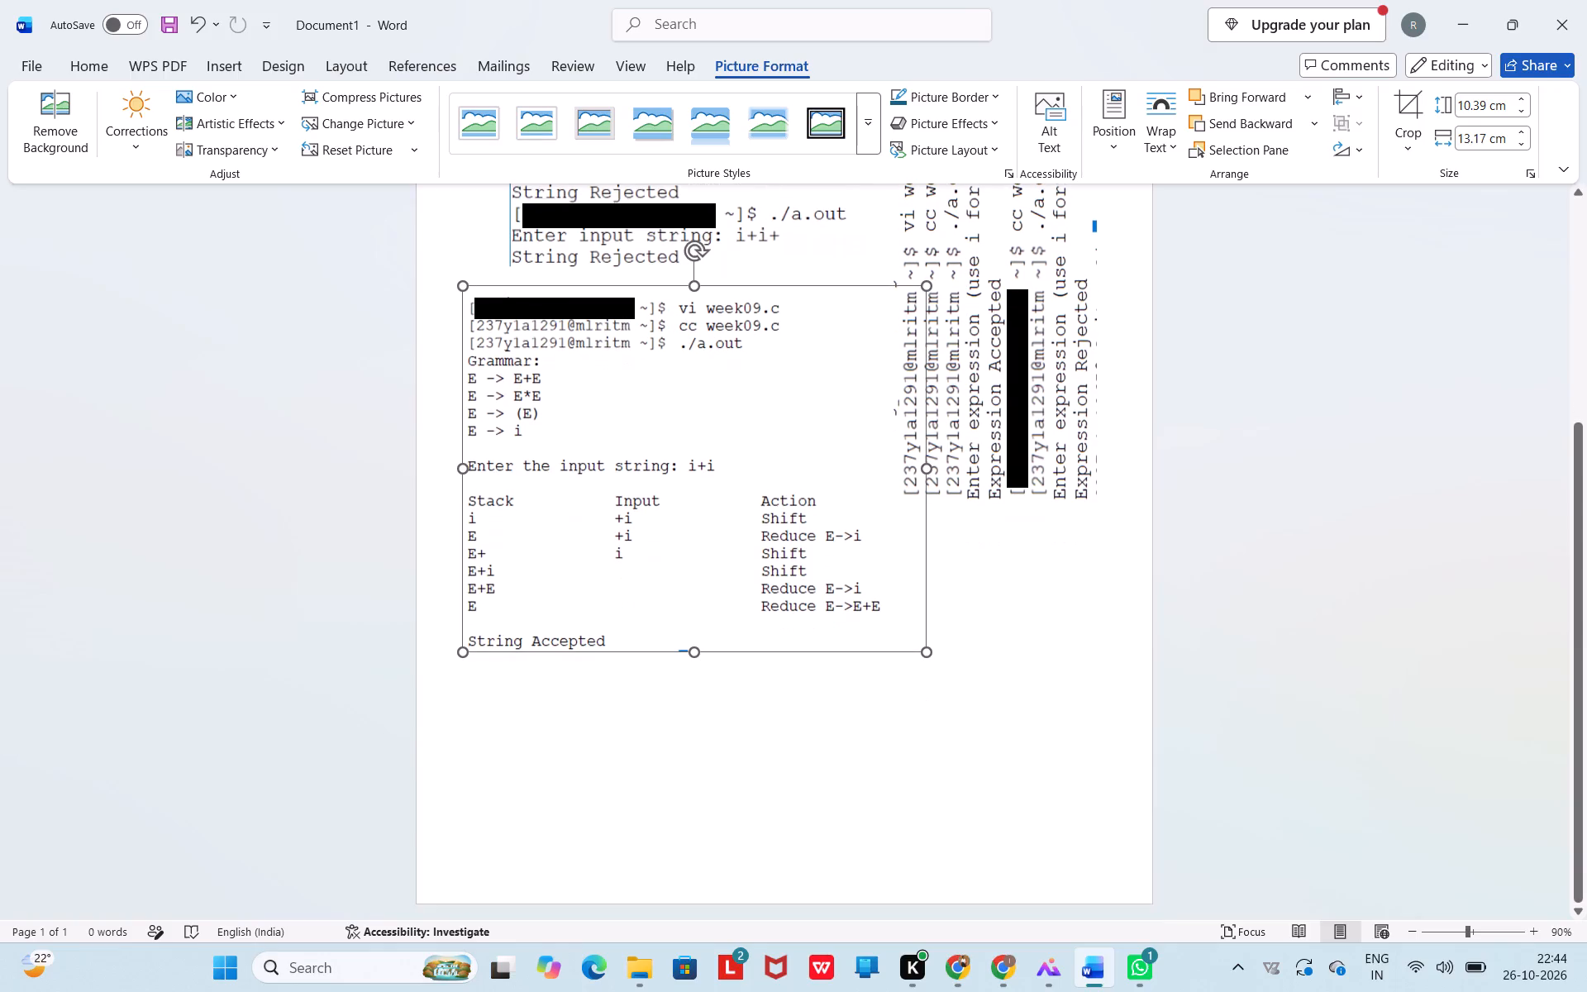
{"action": "double_click", "coordinate": [498, 702]}
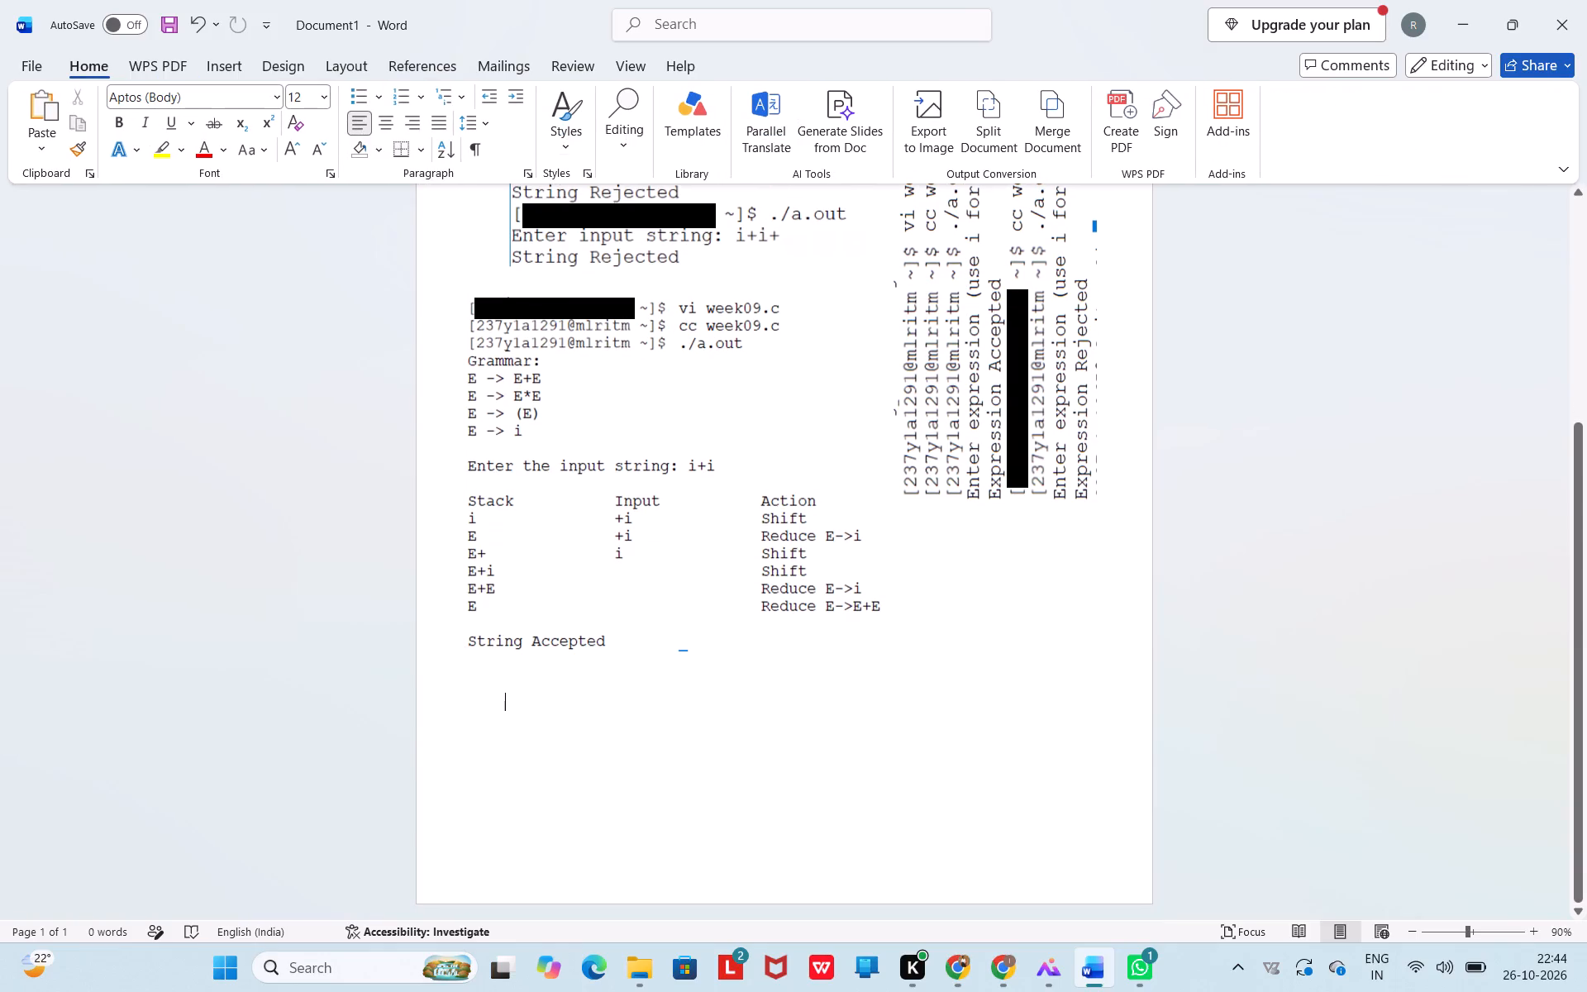
{"action": "left_click", "coordinate": [221, 64]}
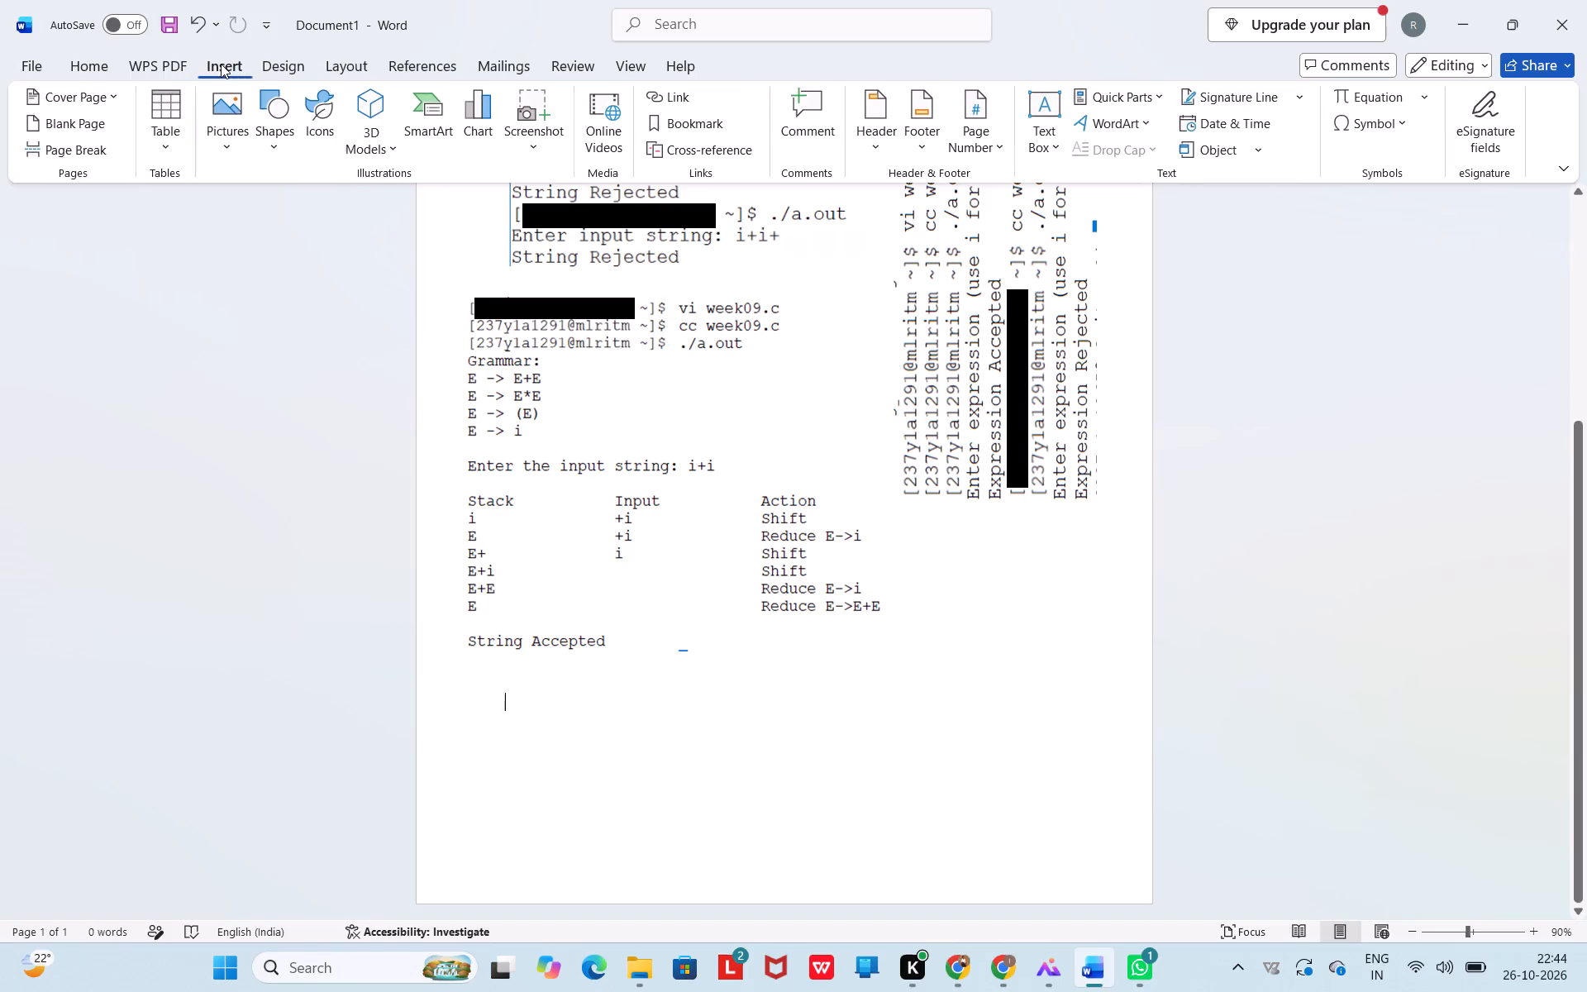
{"action": "left_click", "coordinate": [221, 122]}
{"action": "left_click", "coordinate": [268, 203]}
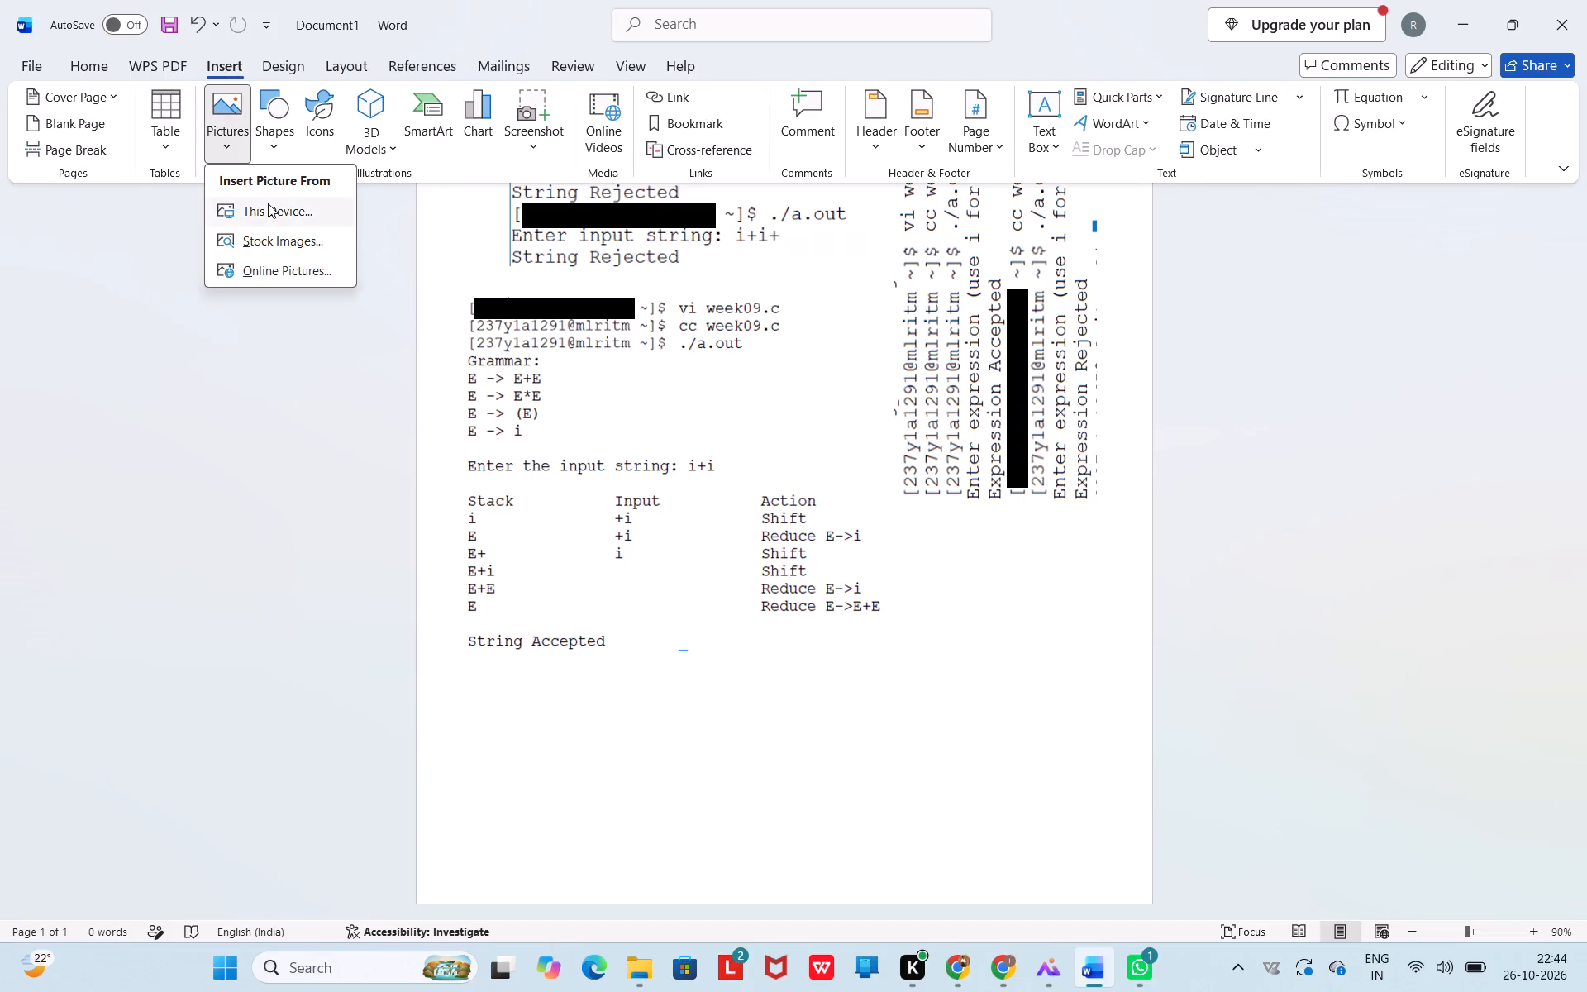
{"action": "left_click", "coordinate": [728, 189]}
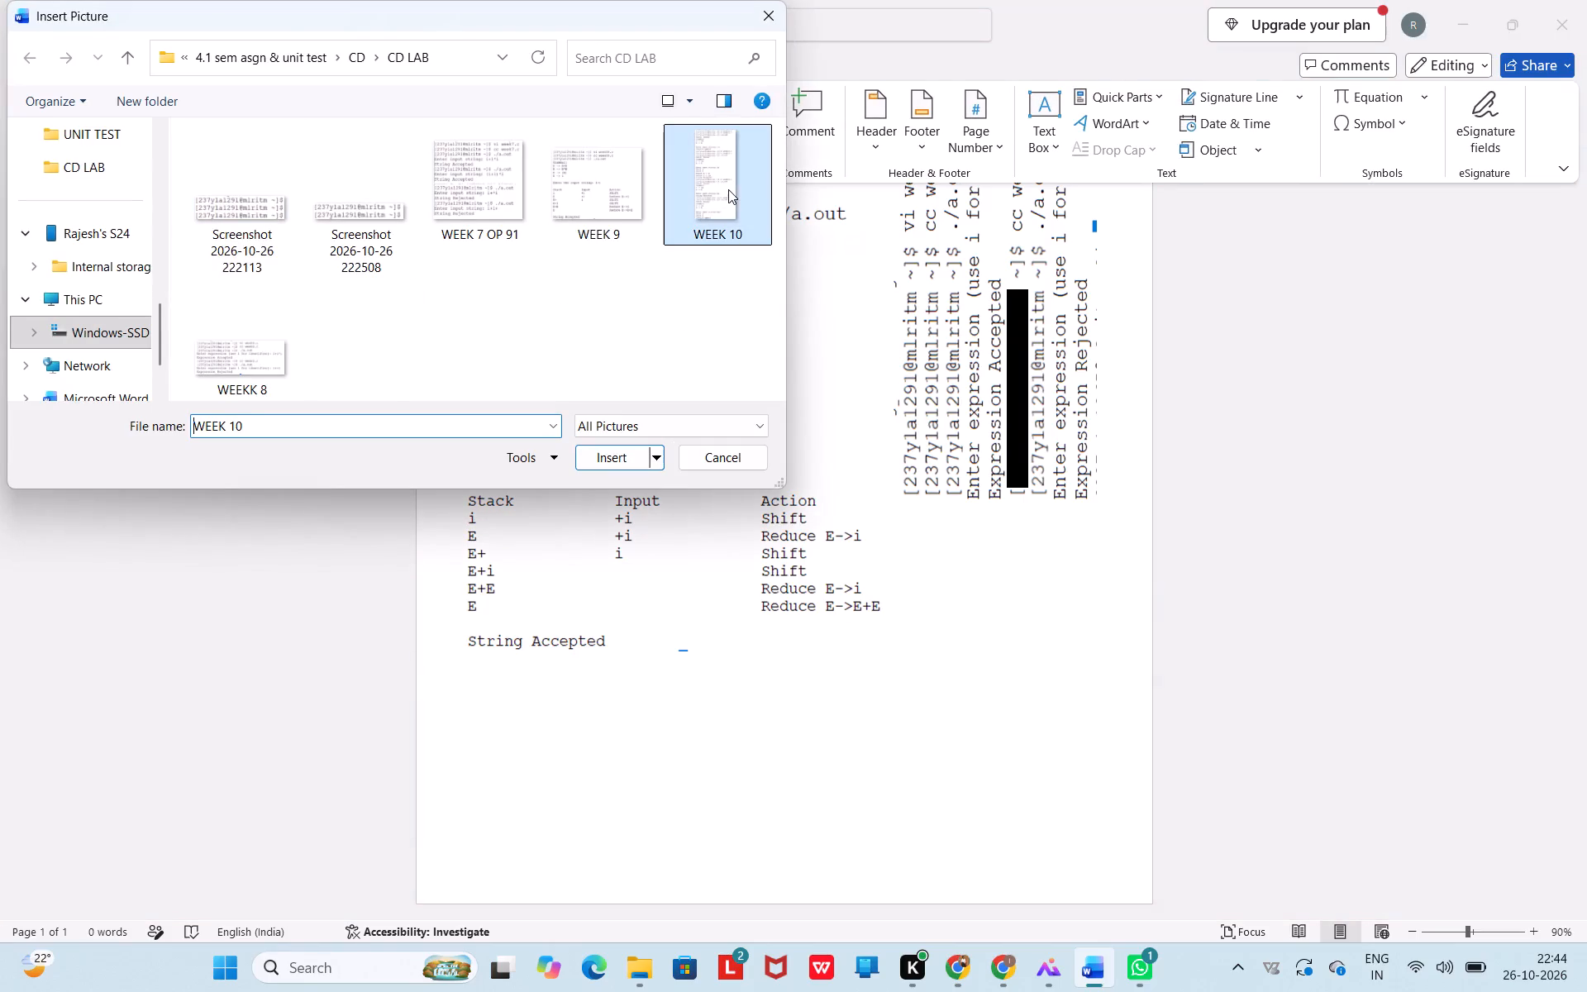
{"action": "left_click", "coordinate": [603, 467]}
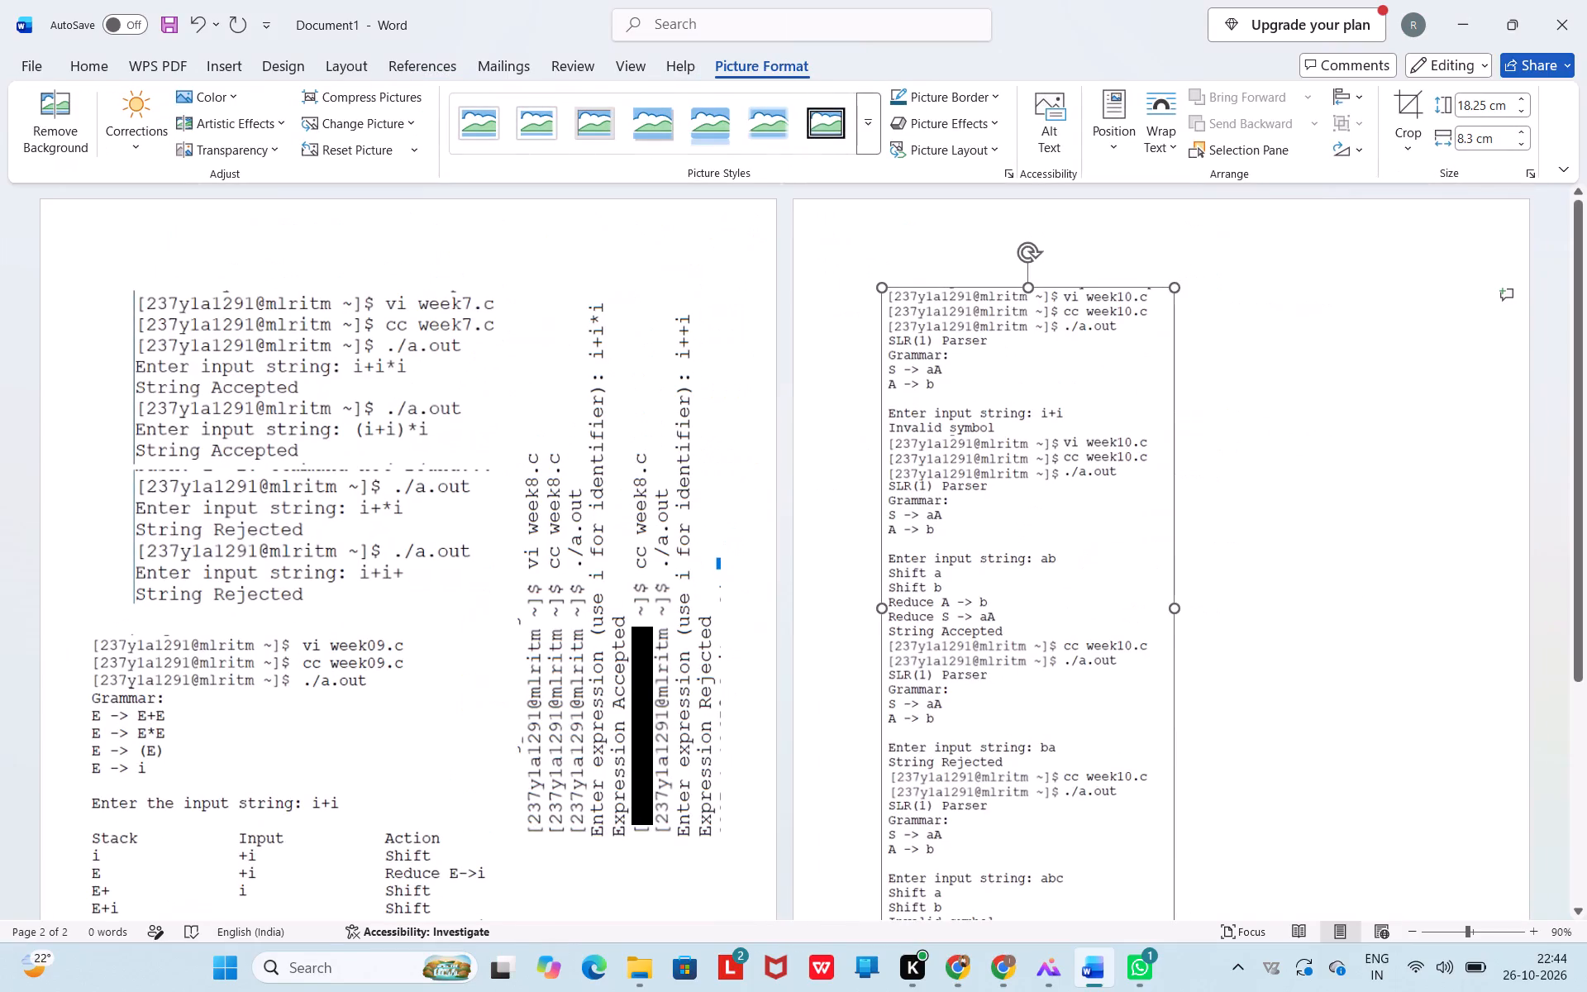
Begin saving the document under a new name, with this PC as the location.
{"action": "scroll", "coordinate": [1099, 648], "scroll_direction": "down", "scroll_amount": 1}
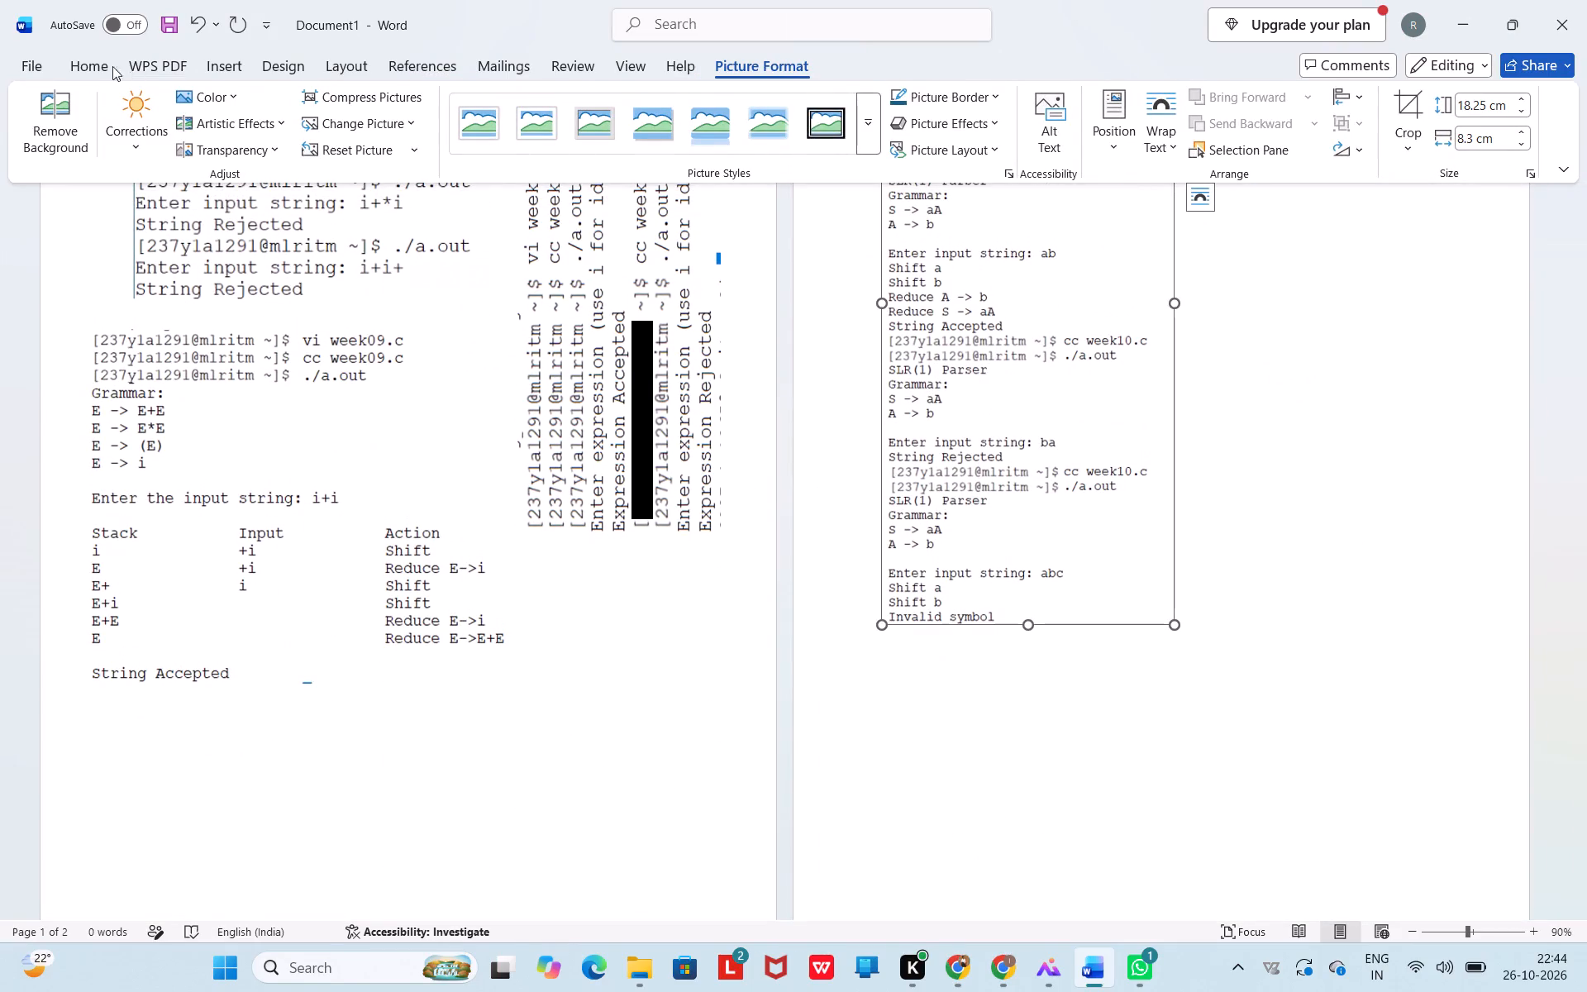
{"action": "left_click", "coordinate": [26, 62]}
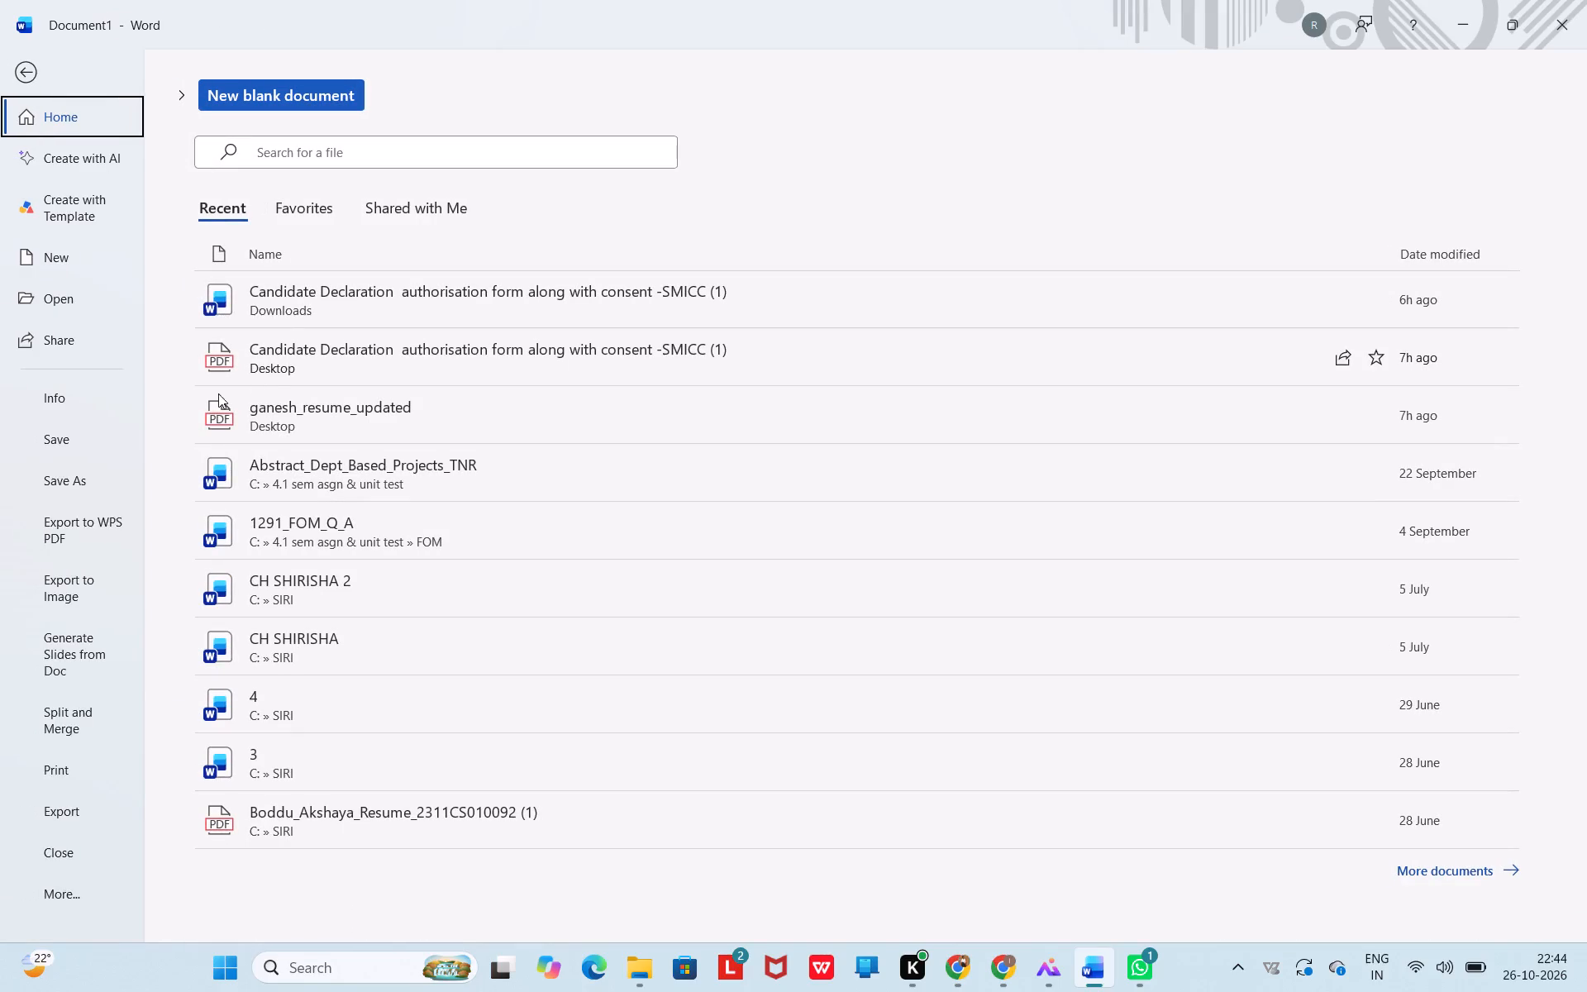
{"action": "left_click", "coordinate": [81, 483]}
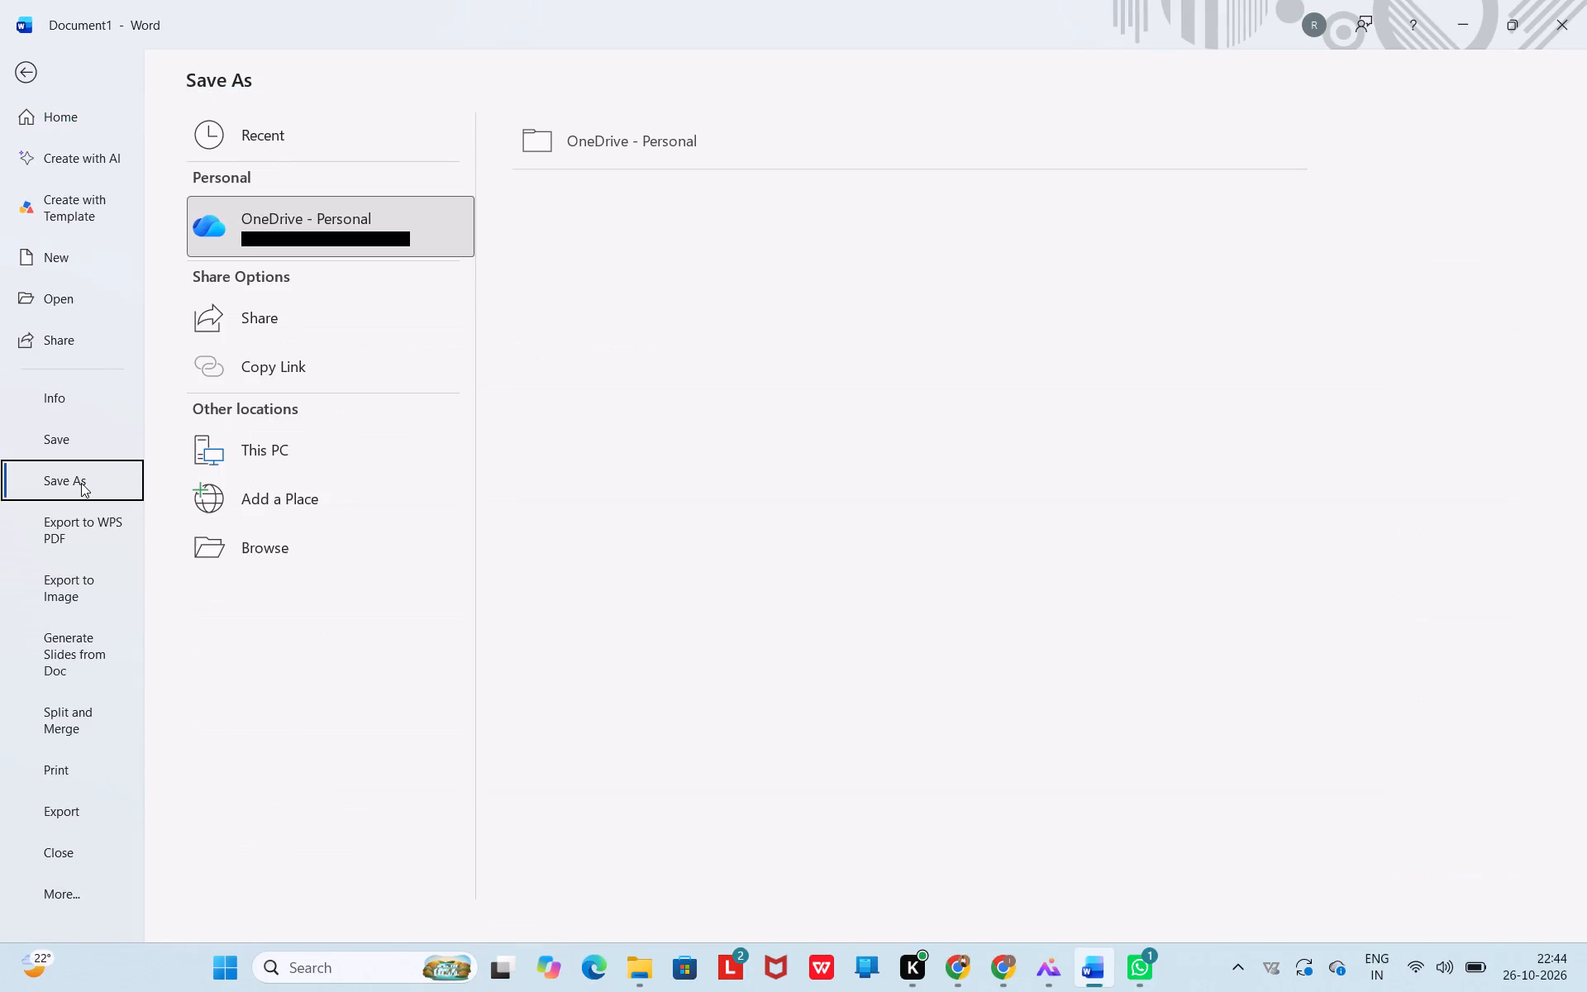
{"action": "left_click", "coordinate": [298, 446]}
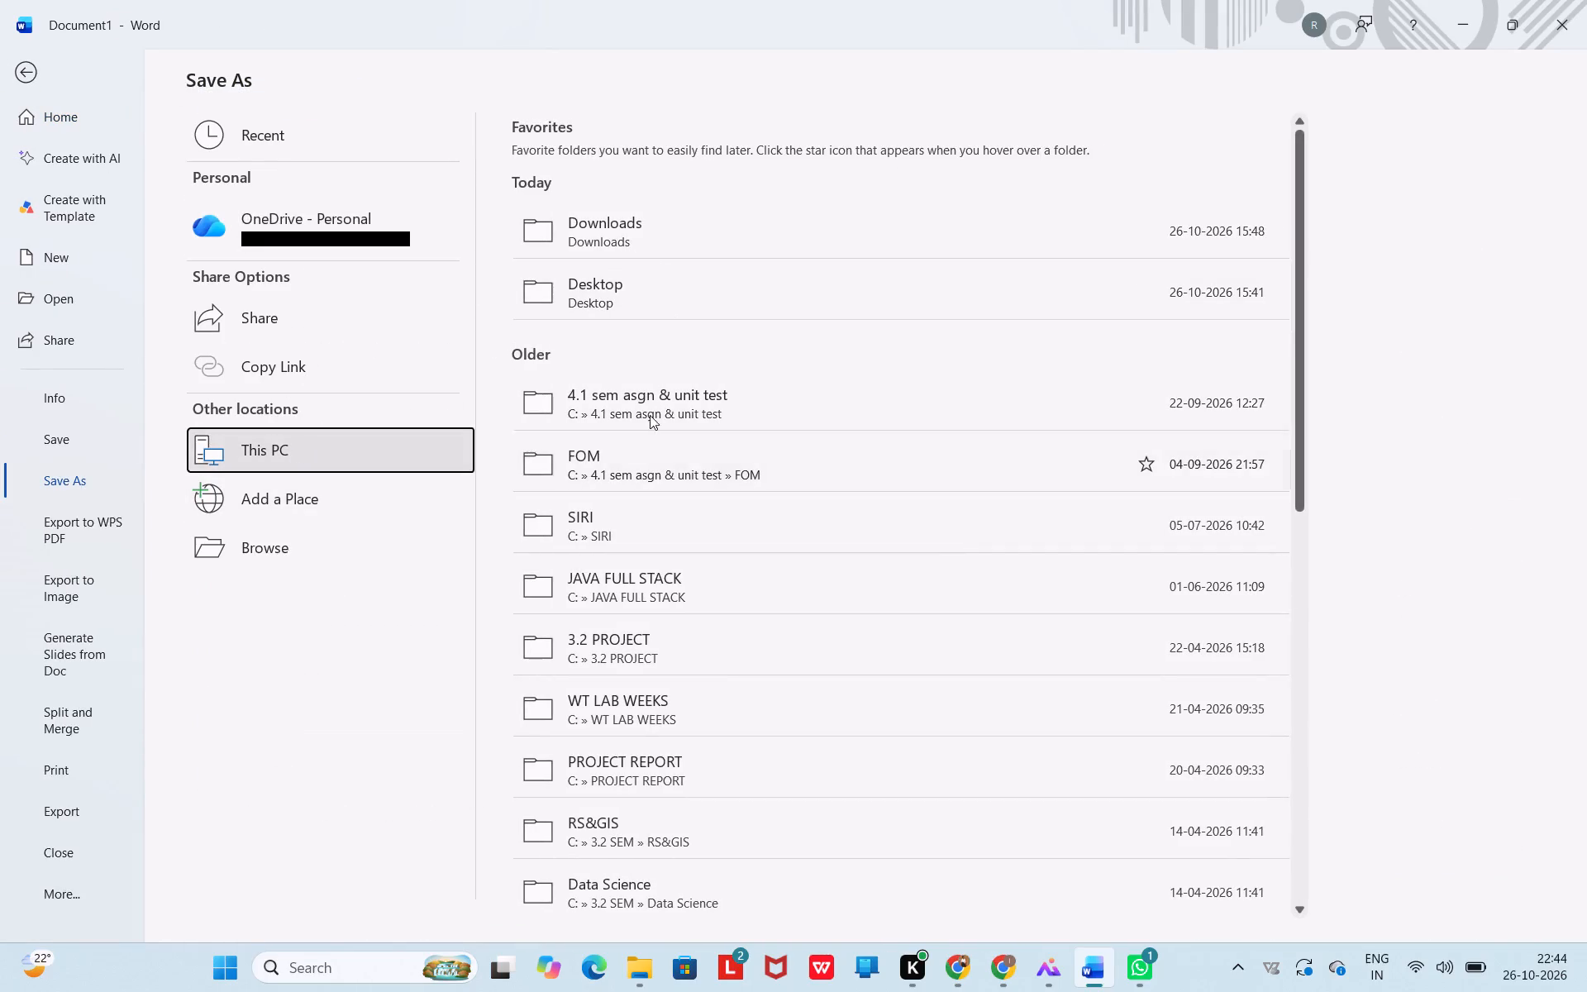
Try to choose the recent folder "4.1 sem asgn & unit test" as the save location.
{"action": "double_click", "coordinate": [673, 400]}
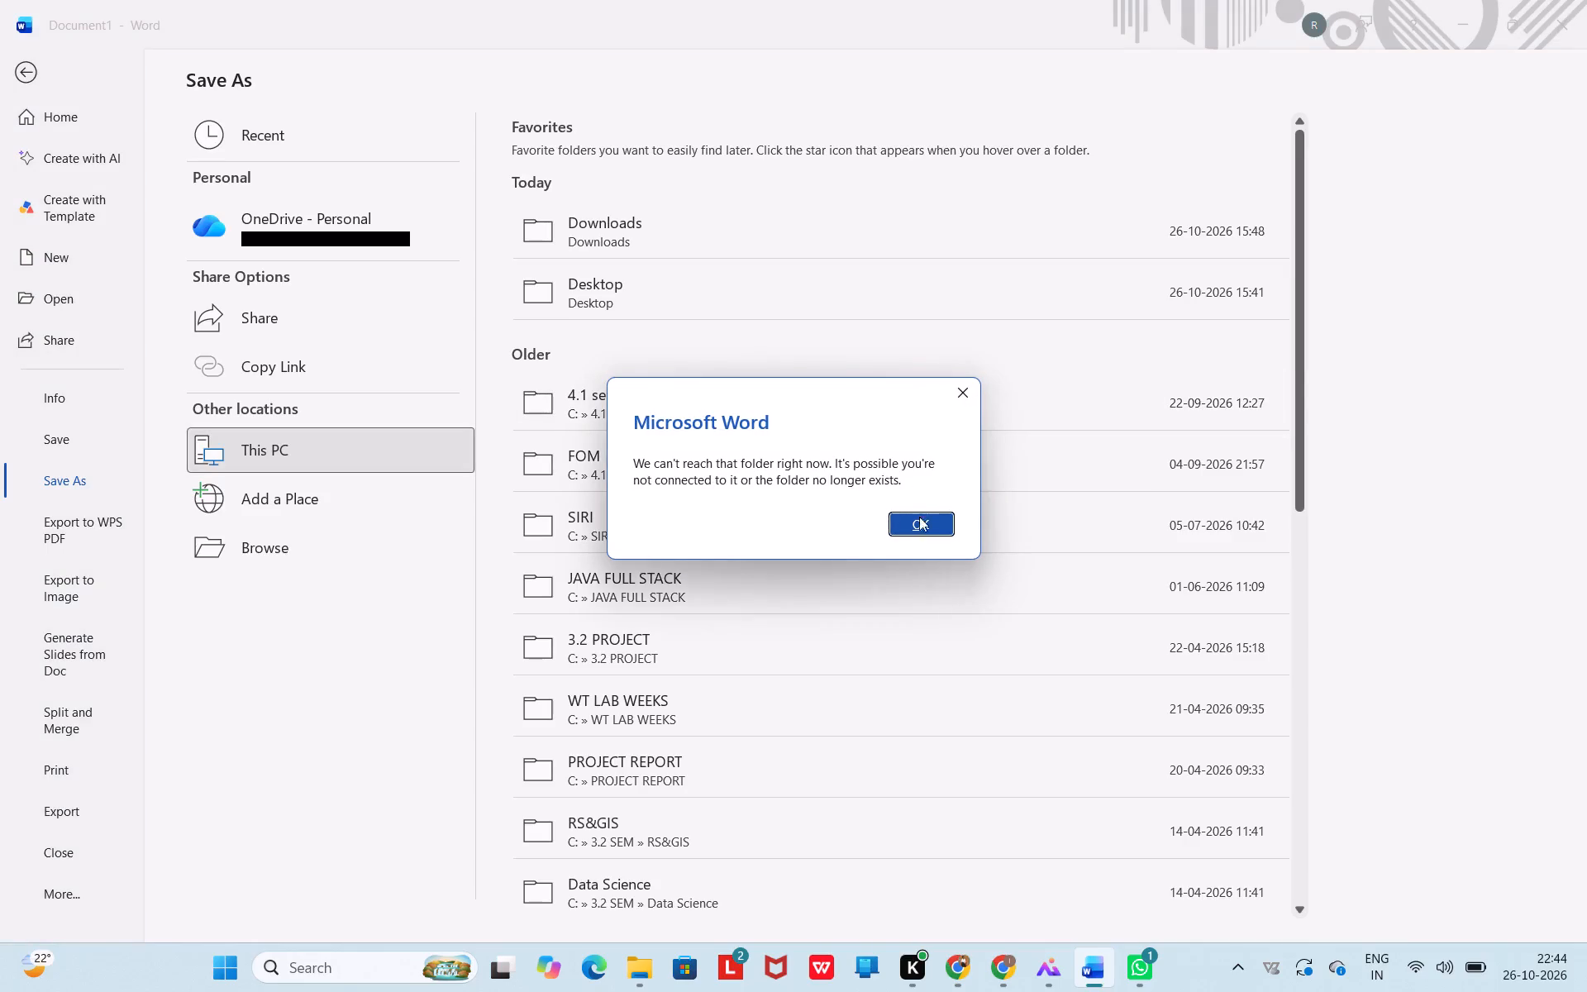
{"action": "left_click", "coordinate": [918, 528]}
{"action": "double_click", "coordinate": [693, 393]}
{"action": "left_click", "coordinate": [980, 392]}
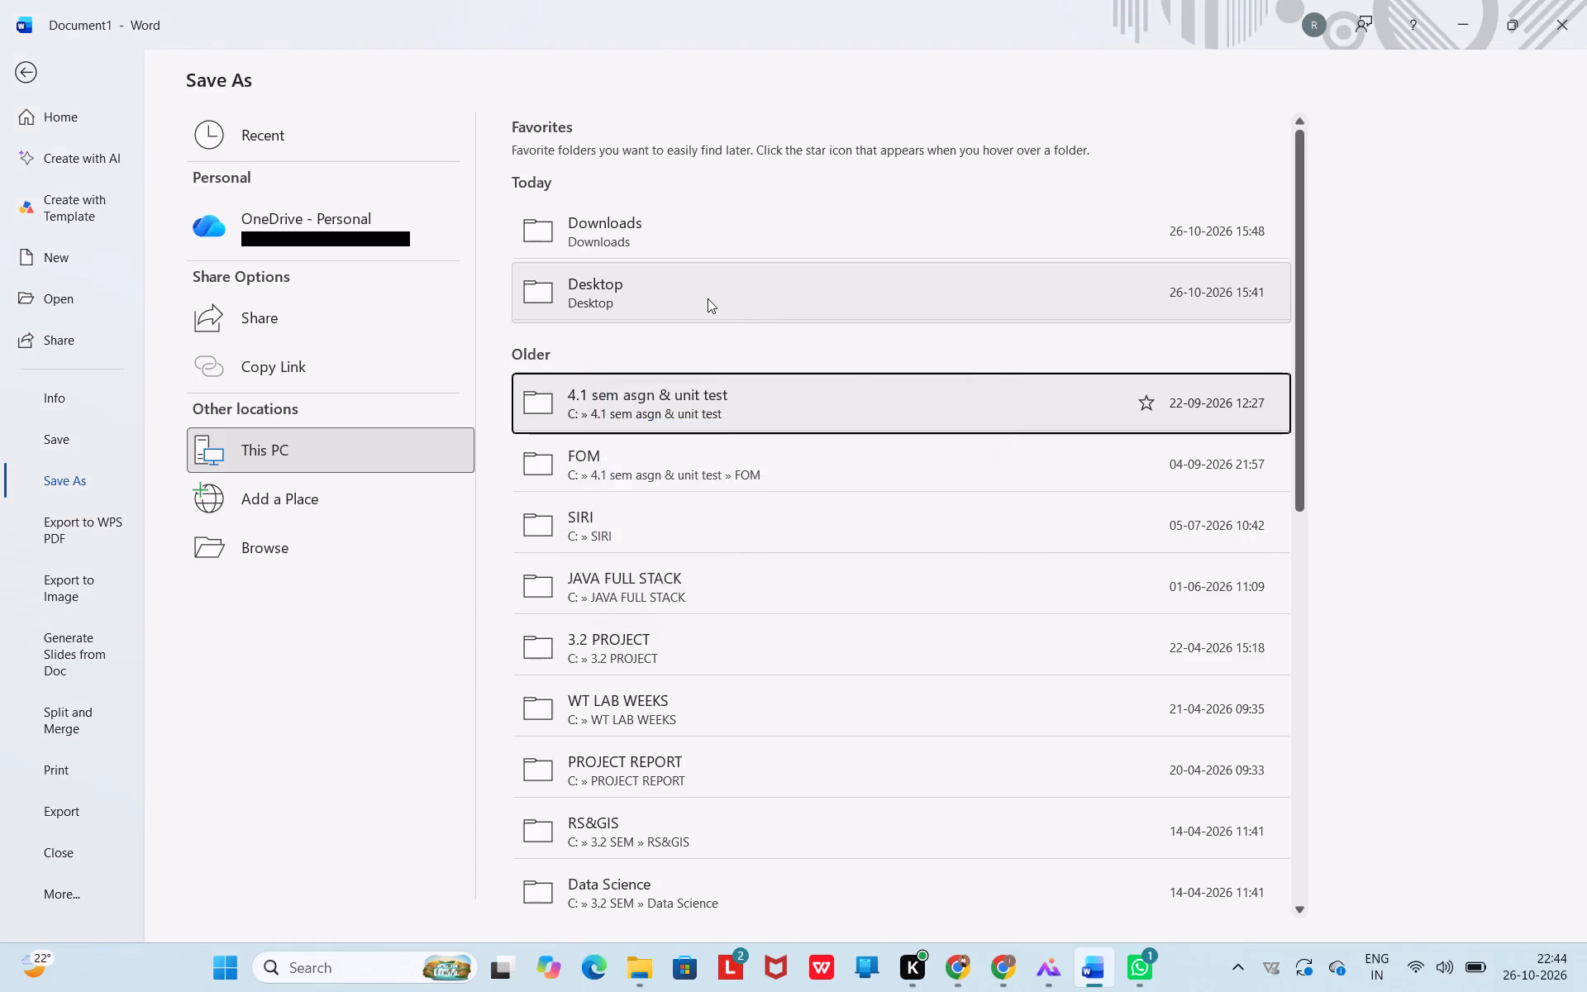
Browse on drive C: to 4th SEM > 4.1 sem asgn & unit test > CD > CD LAB as the save folder.
{"action": "double_click", "coordinate": [708, 298]}
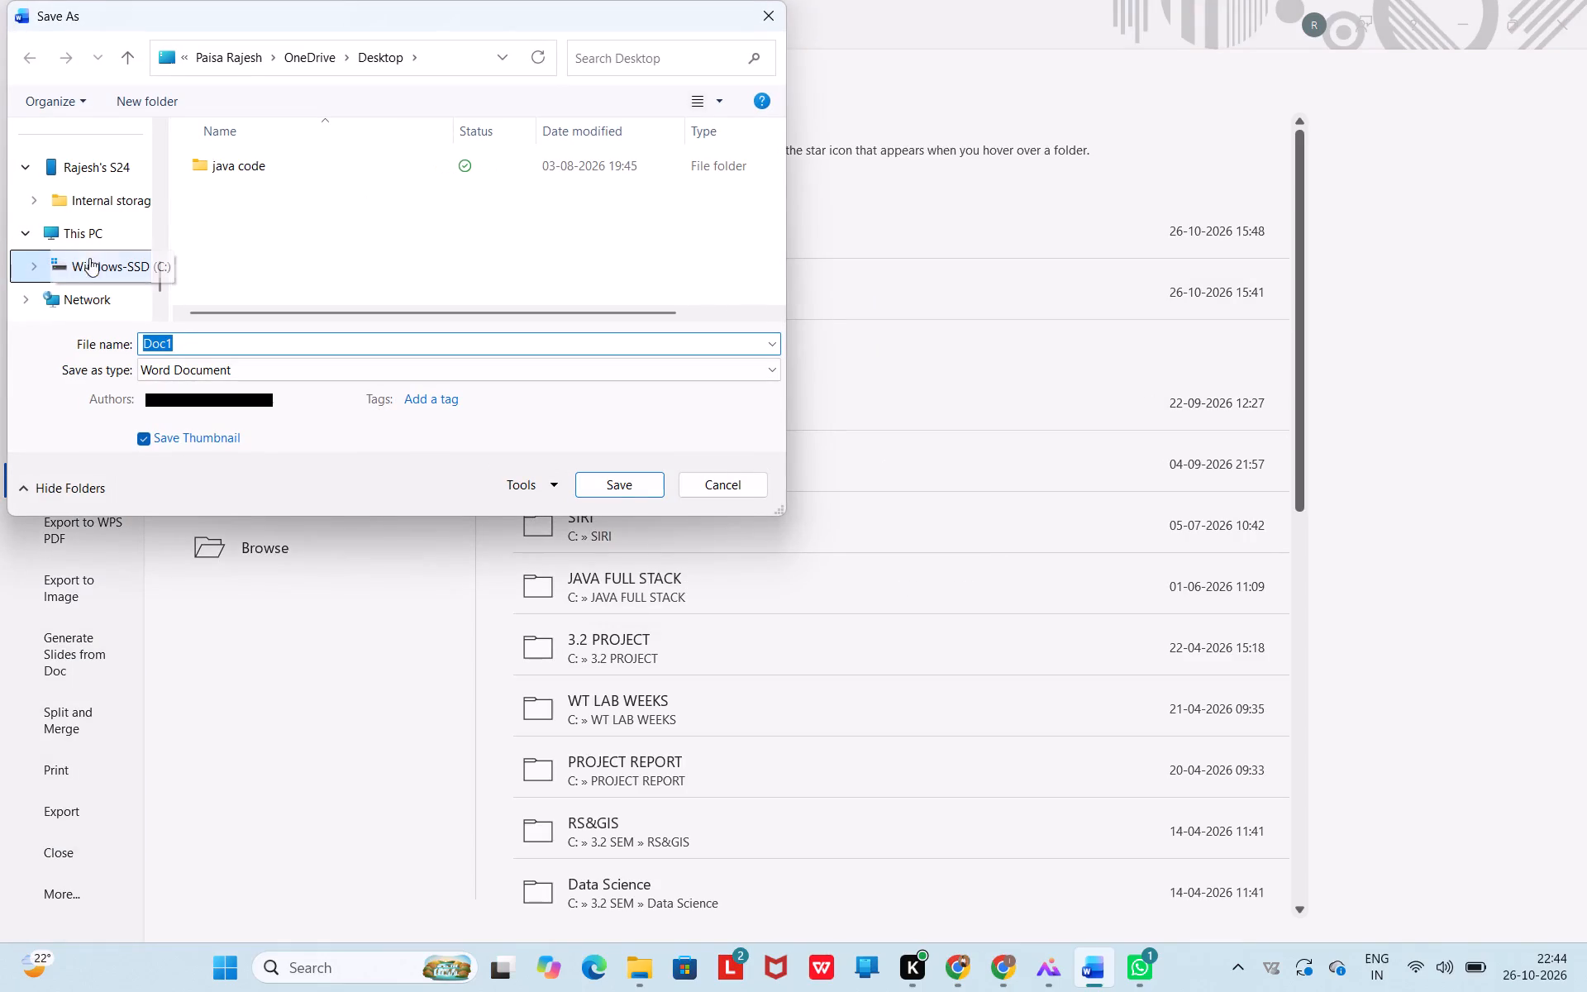
{"action": "left_click", "coordinate": [90, 277]}
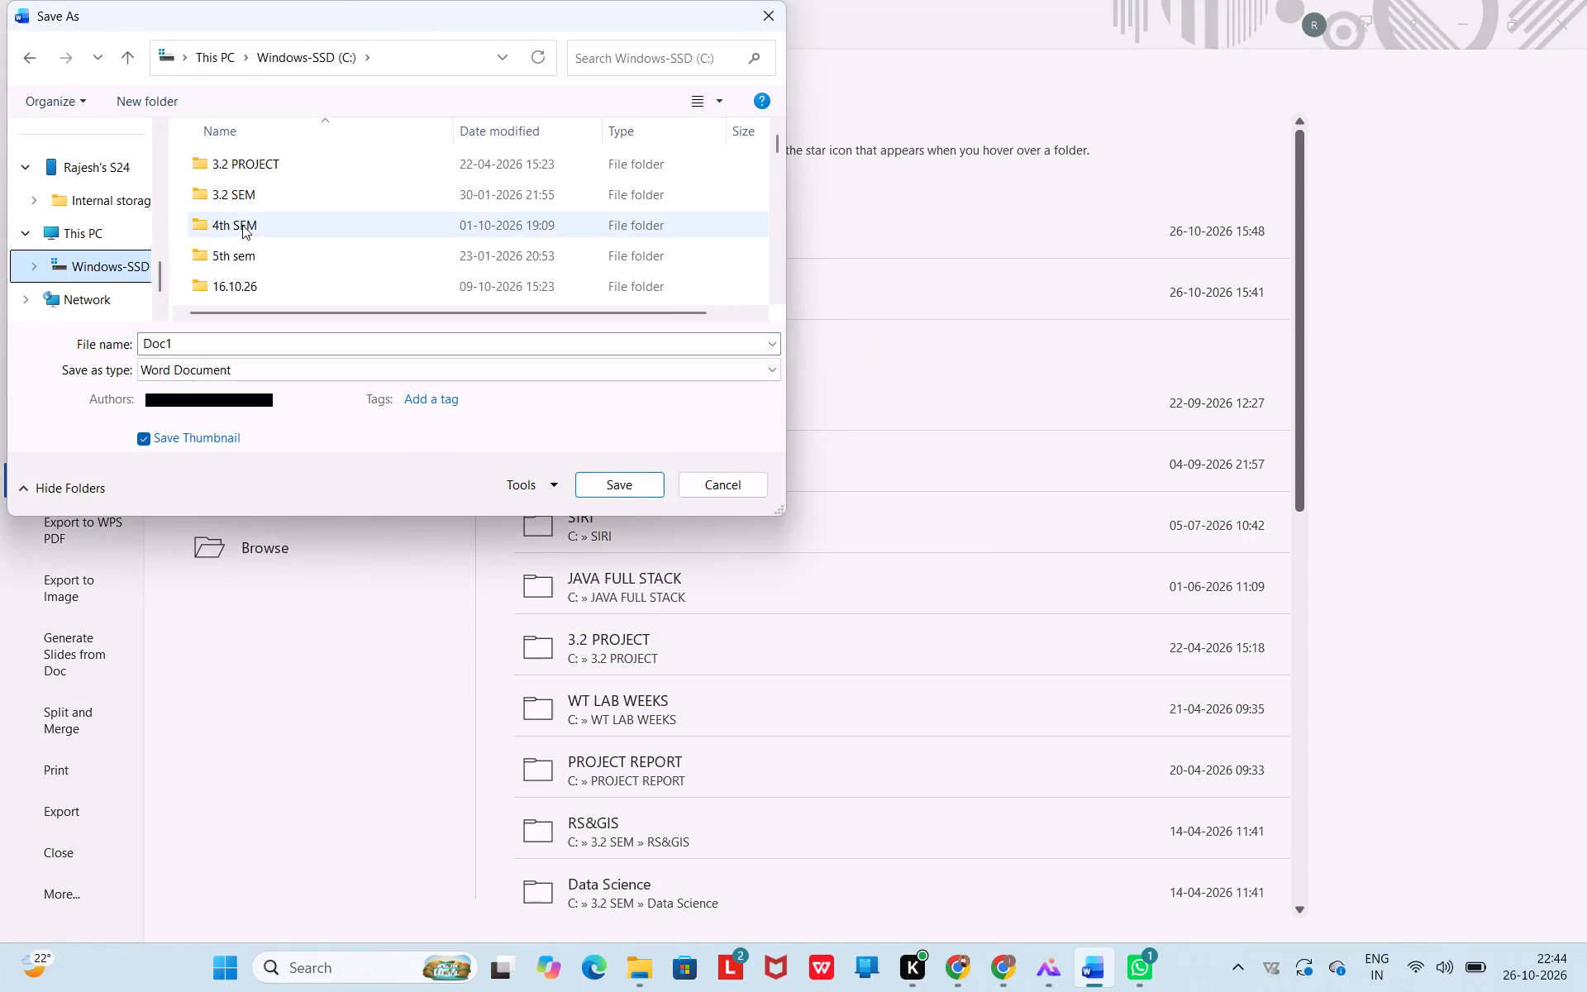
{"action": "double_click", "coordinate": [242, 225]}
{"action": "double_click", "coordinate": [259, 163]}
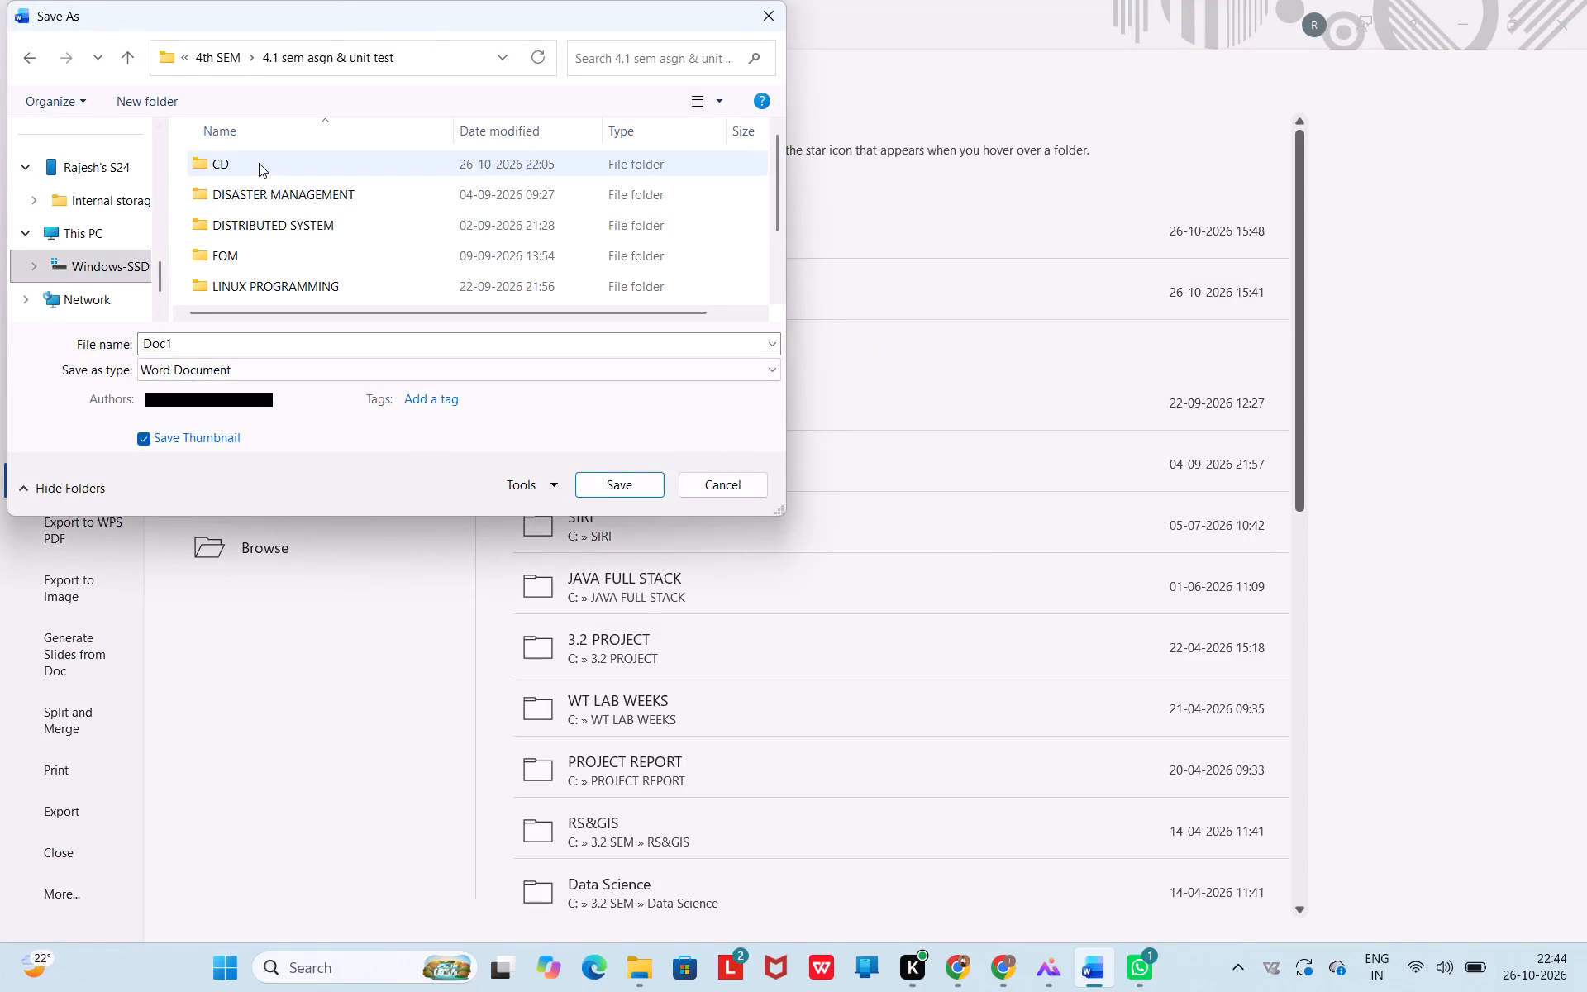
{"action": "double_click", "coordinate": [270, 160]}
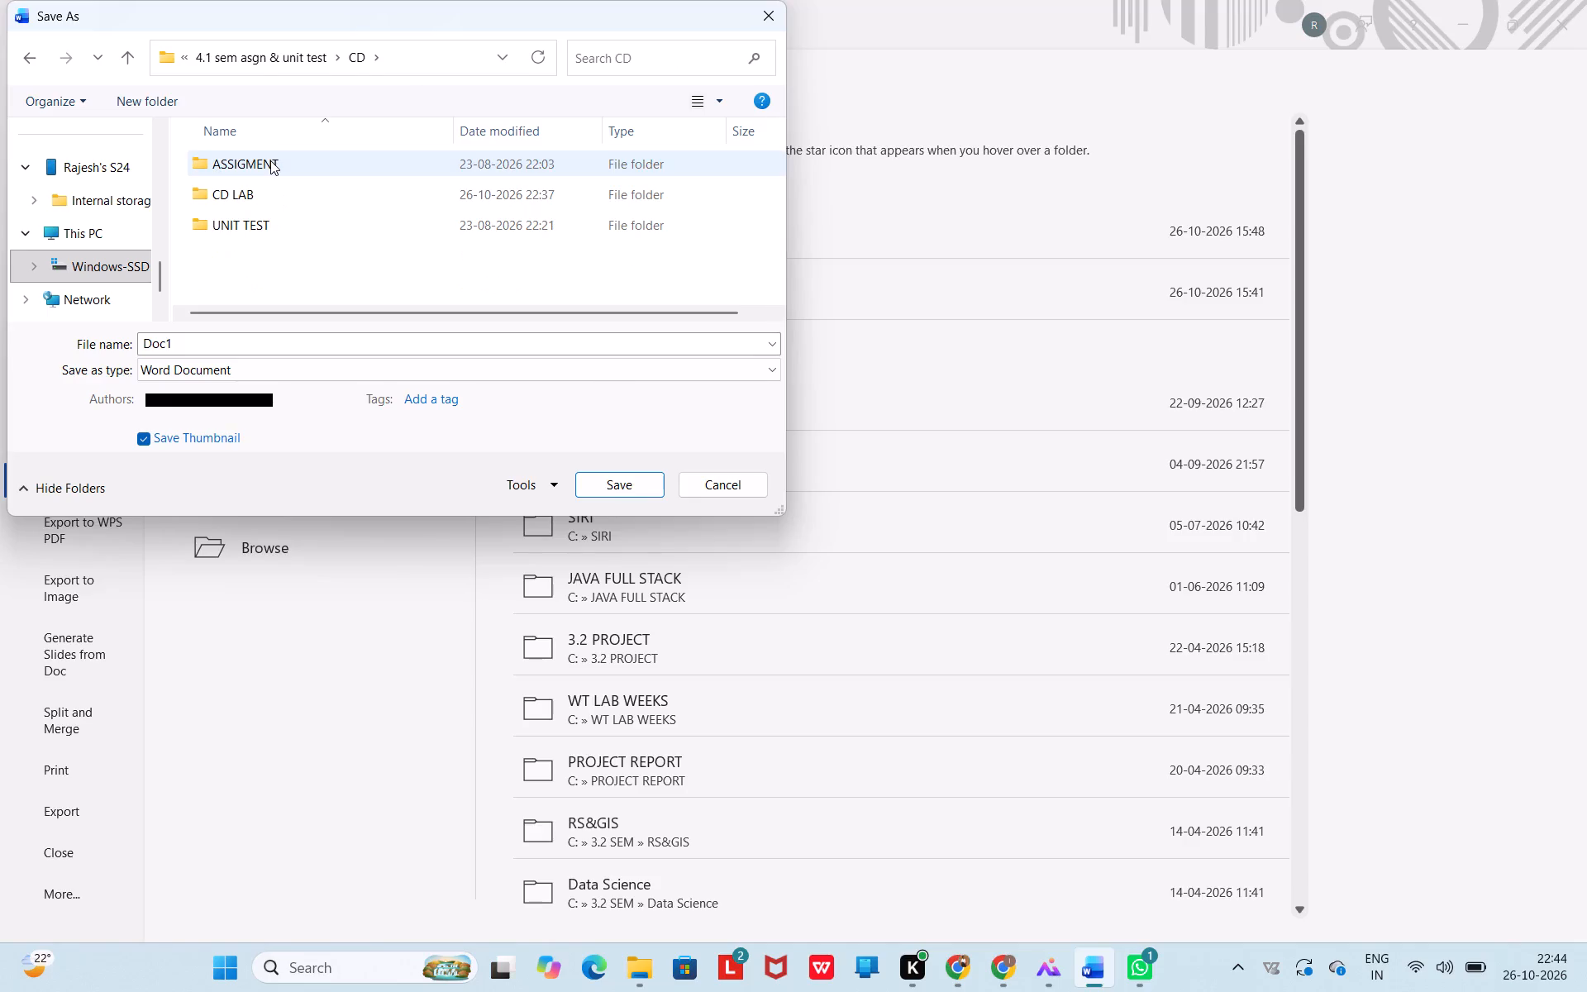
{"action": "double_click", "coordinate": [288, 199]}
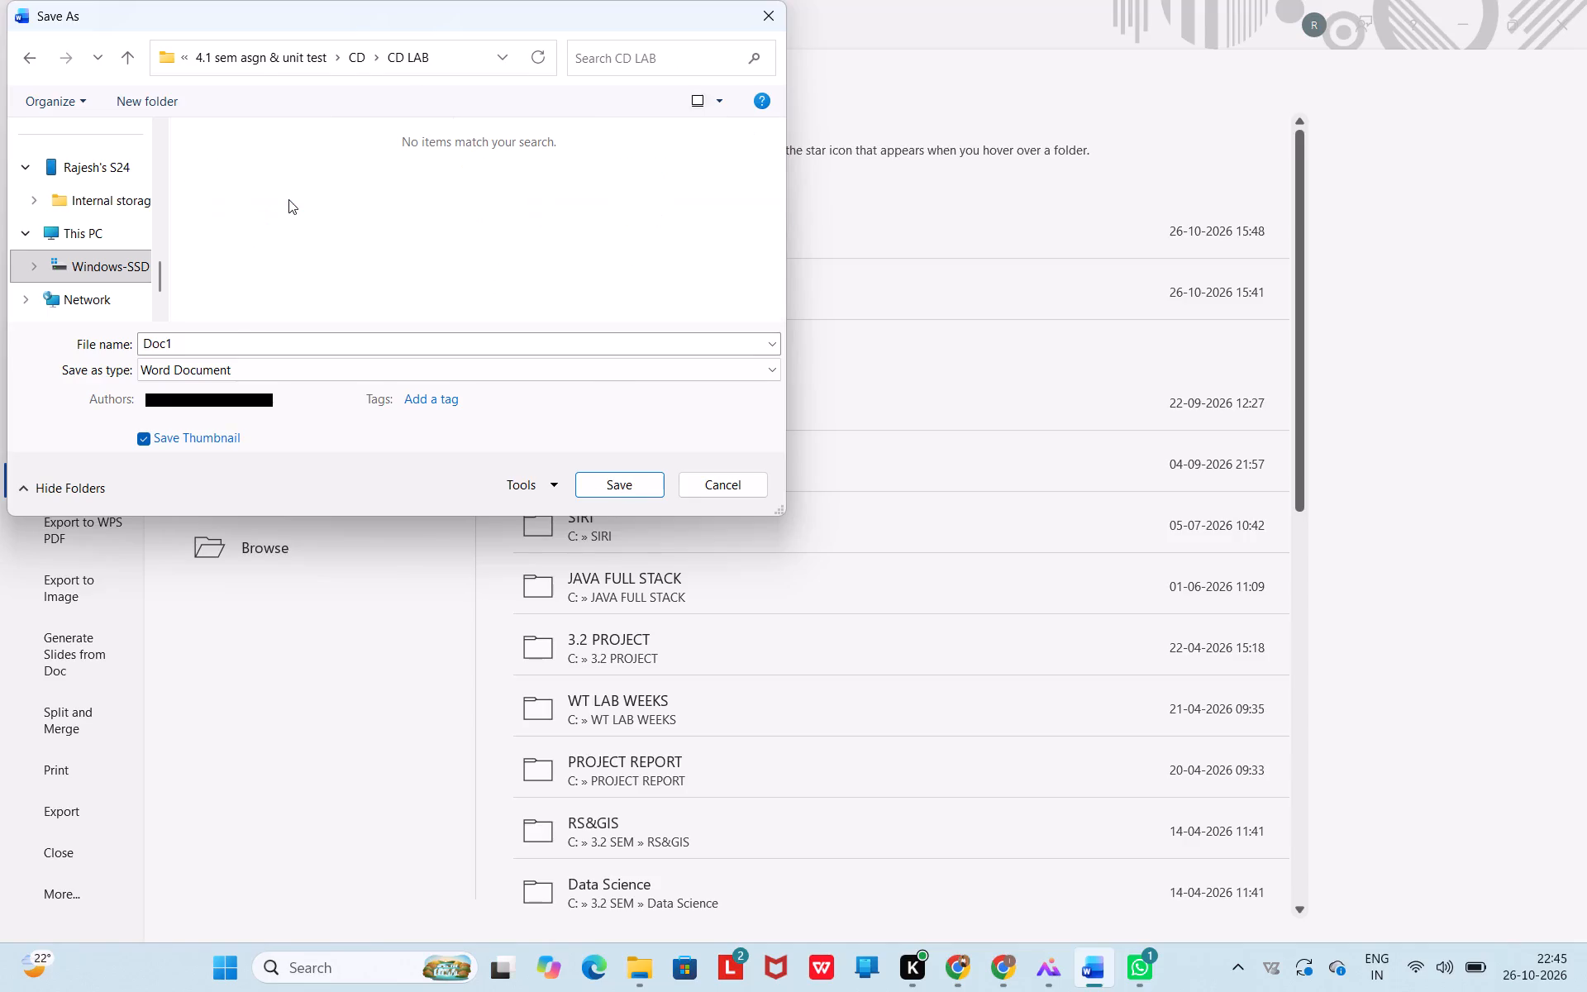
Name the file "CD 7,8,9,10 OP" and save it as a Word document in the CD LAB folder.
{"action": "left_click", "coordinate": [224, 348]}
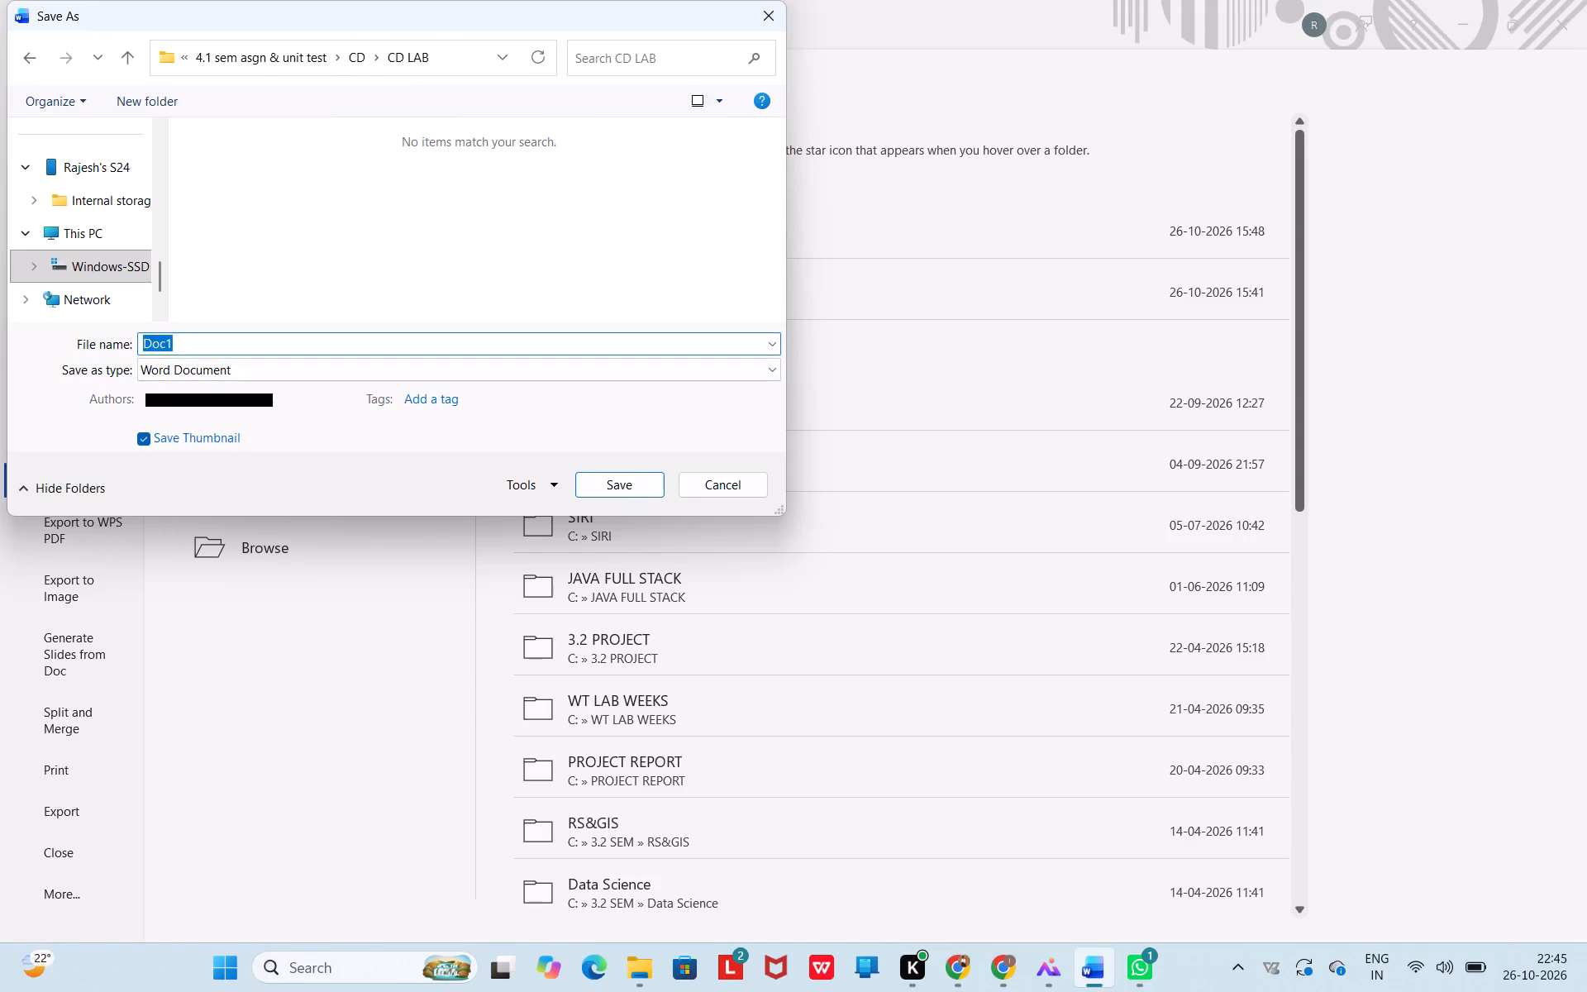
{"action": "key", "text": "BackSpace"}
{"action": "type", "text": "CD"}
{"action": "key", "text": "space"}
{"action": "key", "text": "7"}
{"action": "type", "text": ",8"}
{"action": "key", "text": "comma"}
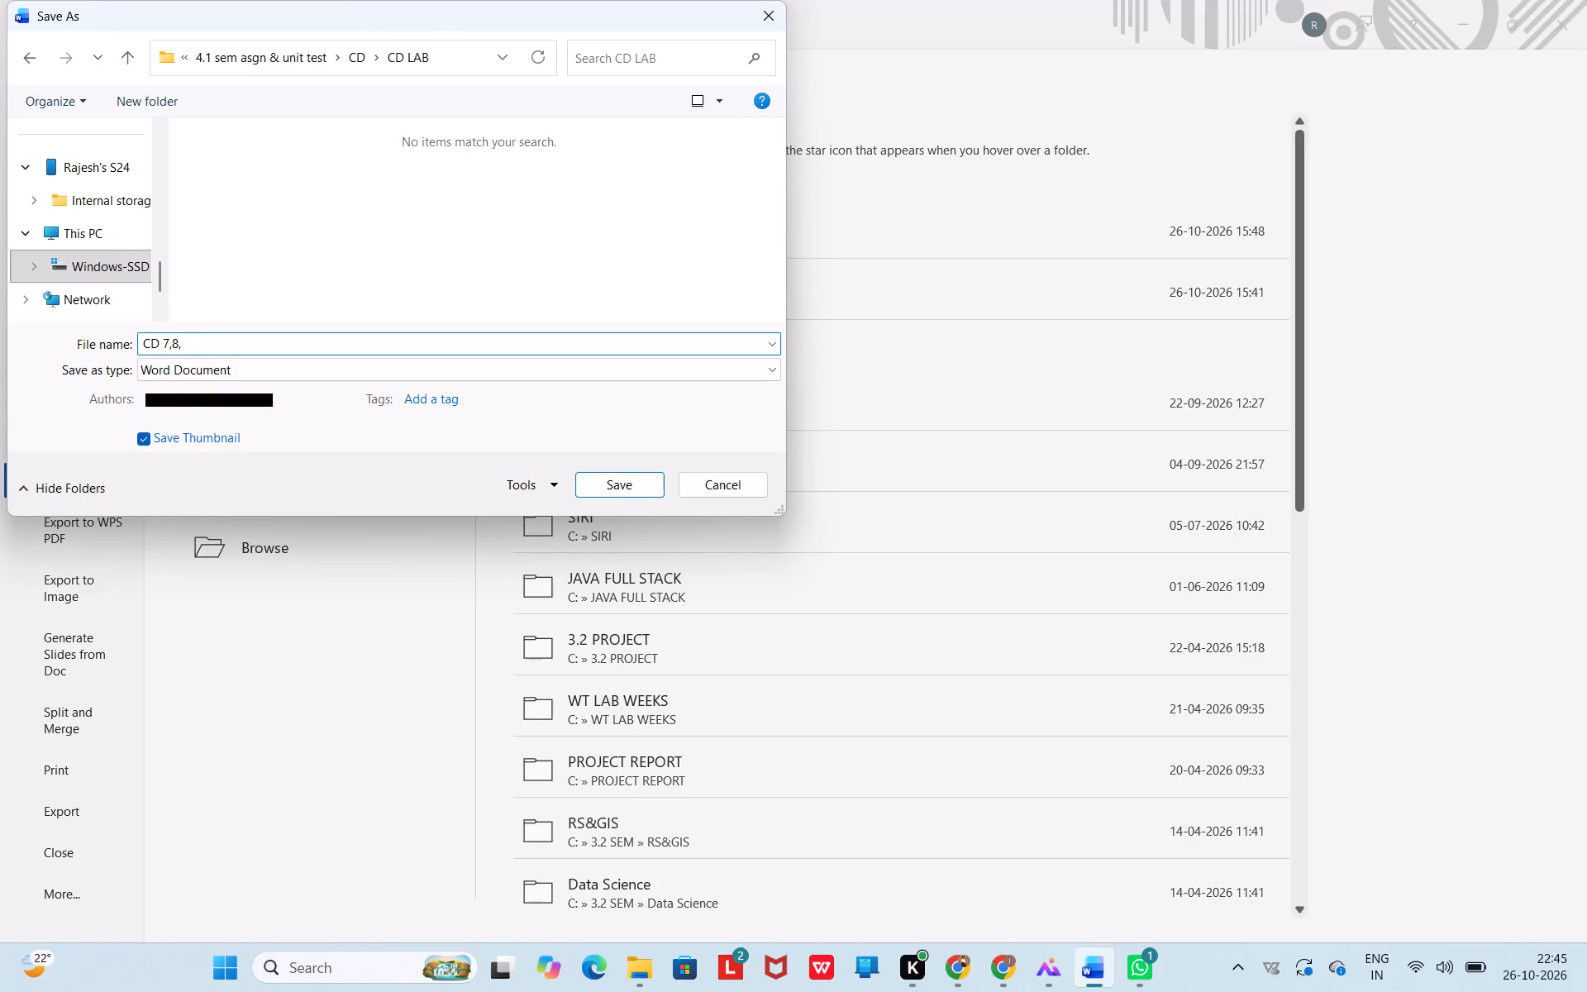
{"action": "type", "text": "9,"}
{"action": "type", "text": "10"}
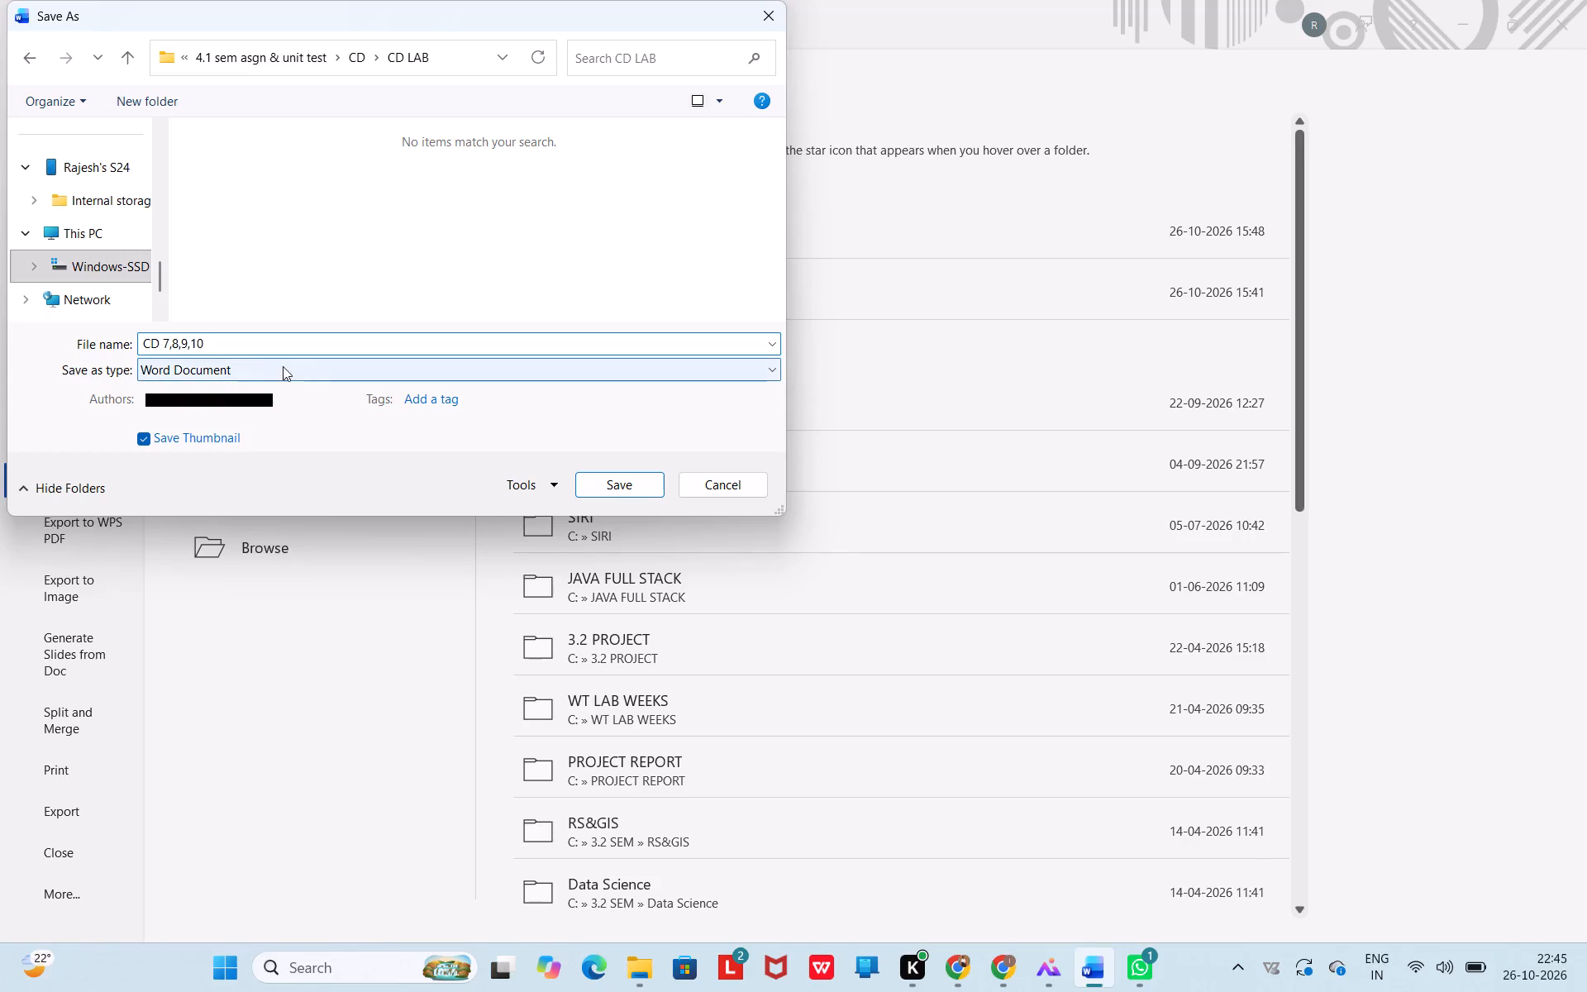
{"action": "key", "text": "space"}
{"action": "type", "text": "OP"}
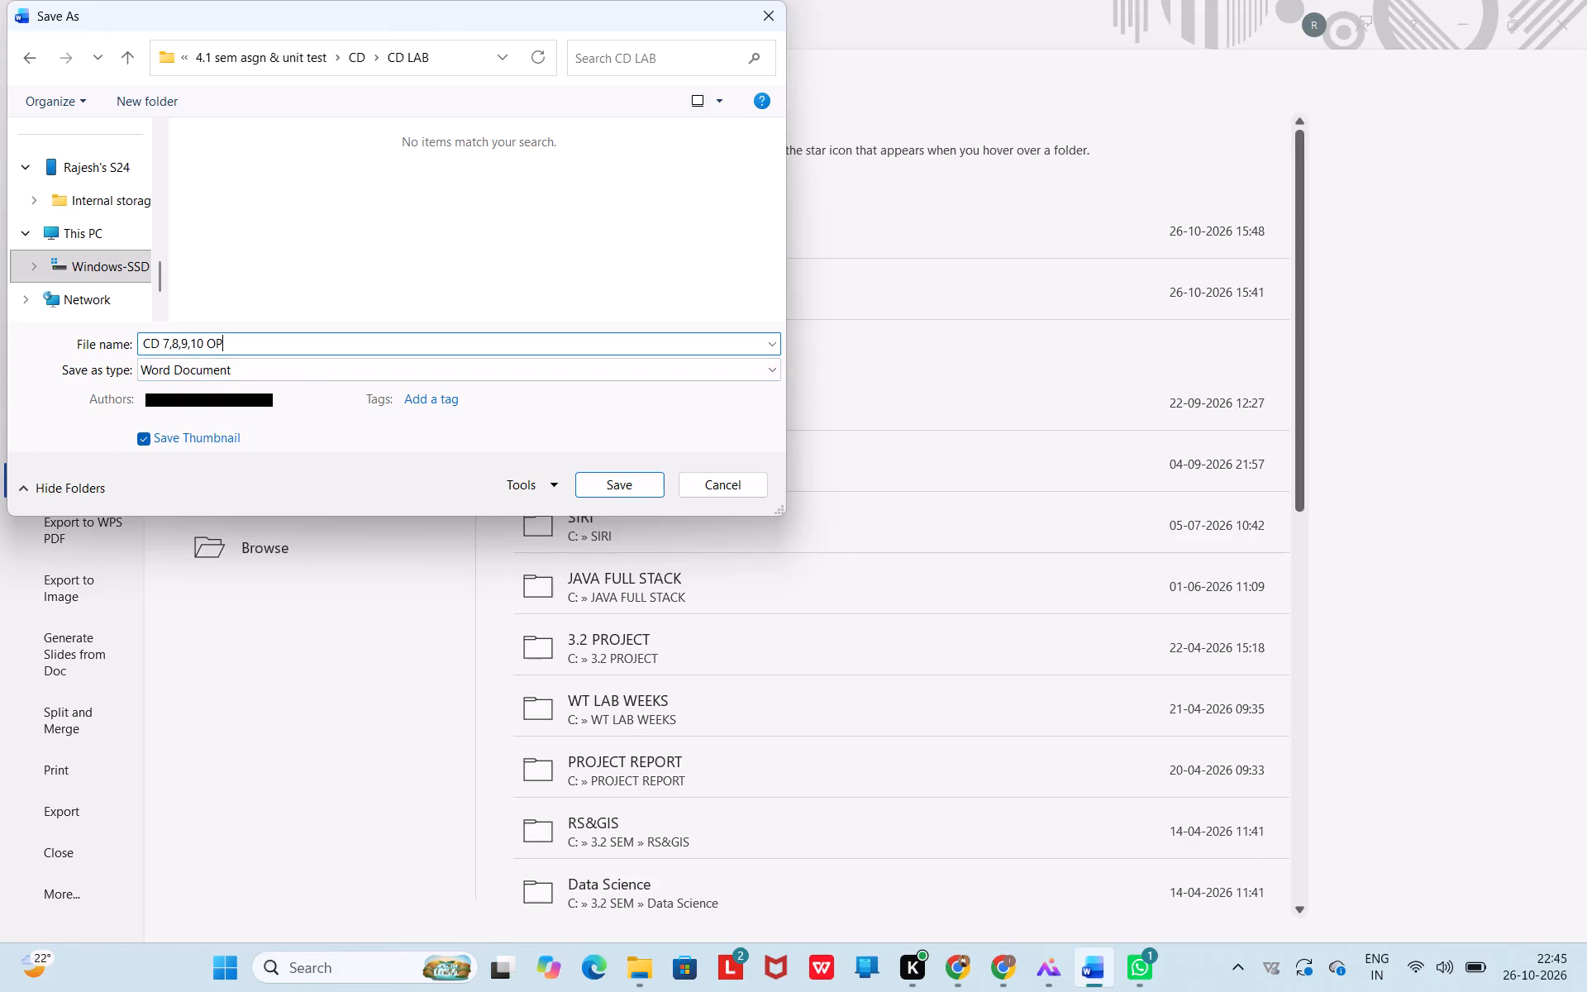
{"action": "left_click", "coordinate": [620, 486]}
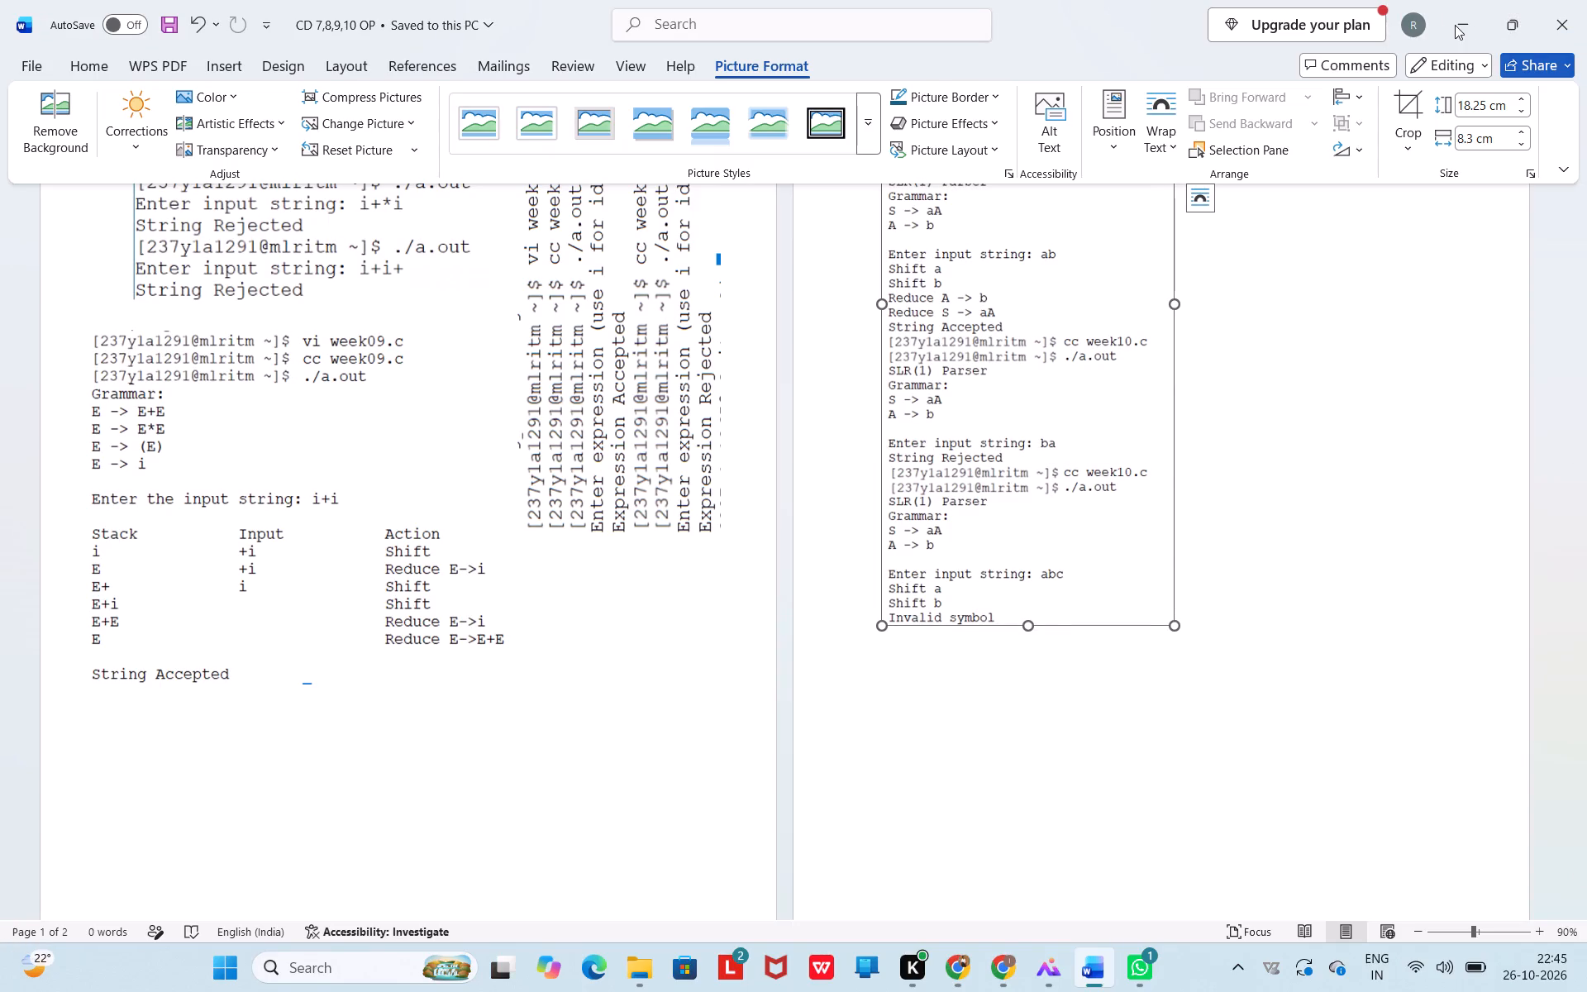
Minimize the saved document to return to the CD LAB folder in File Explorer.
{"action": "left_click", "coordinate": [1456, 25]}
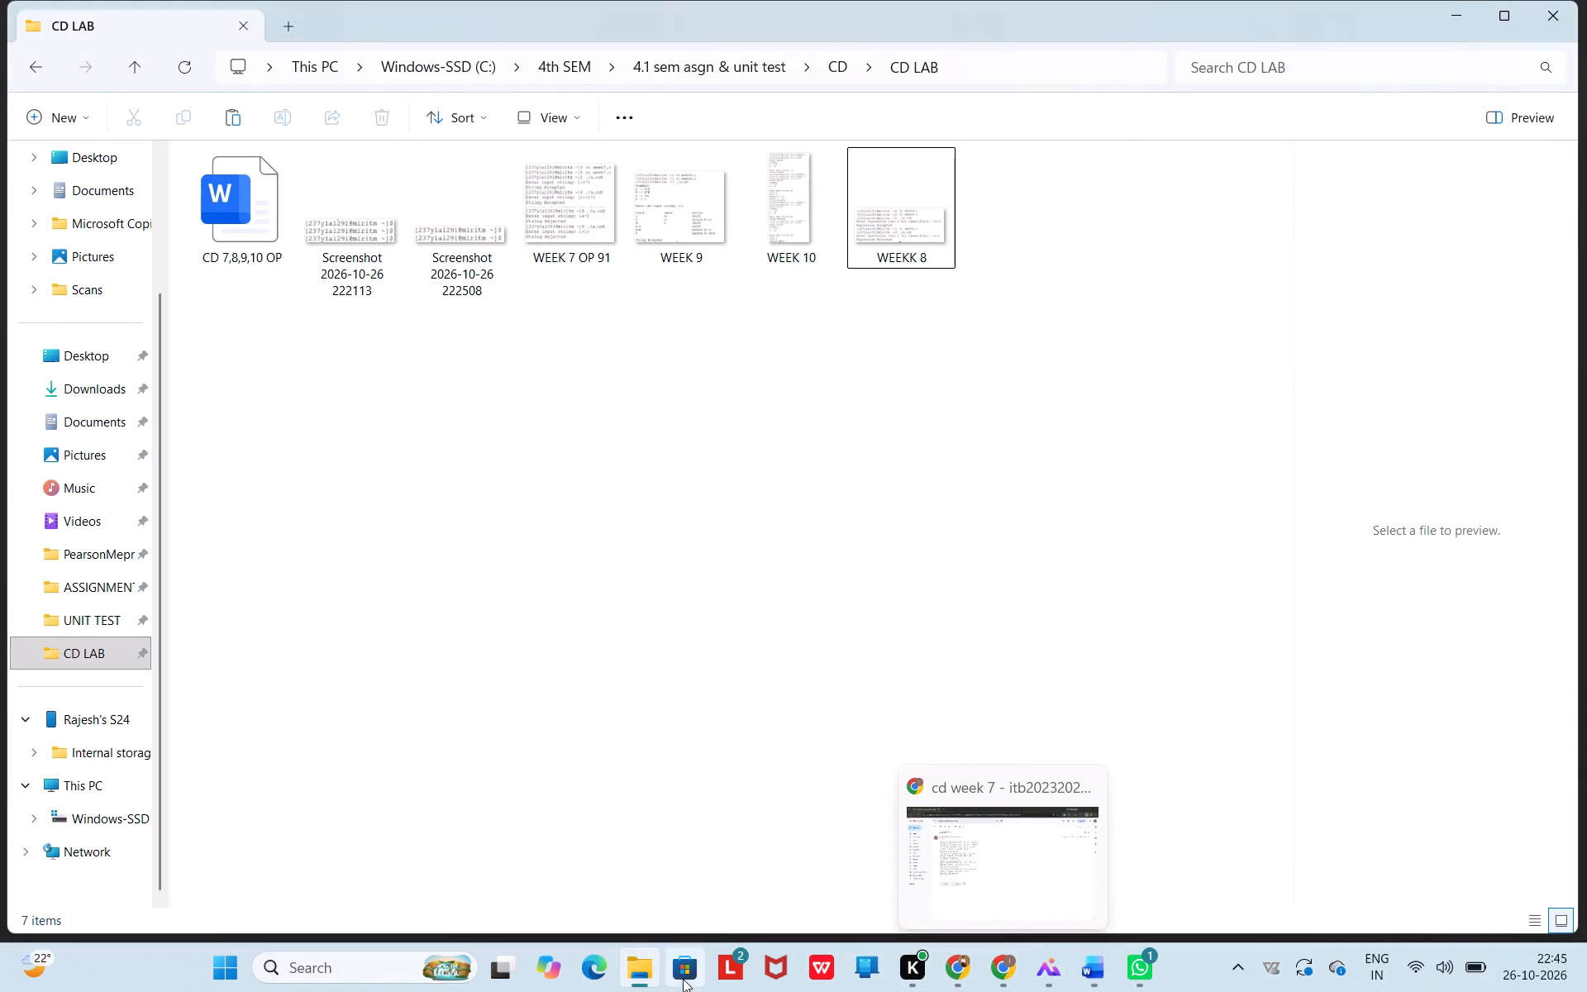
Minimize the CD LAB folder window and close the image viewer showing WEEK 7 OP 91.png.
{"action": "left_click", "coordinate": [649, 973]}
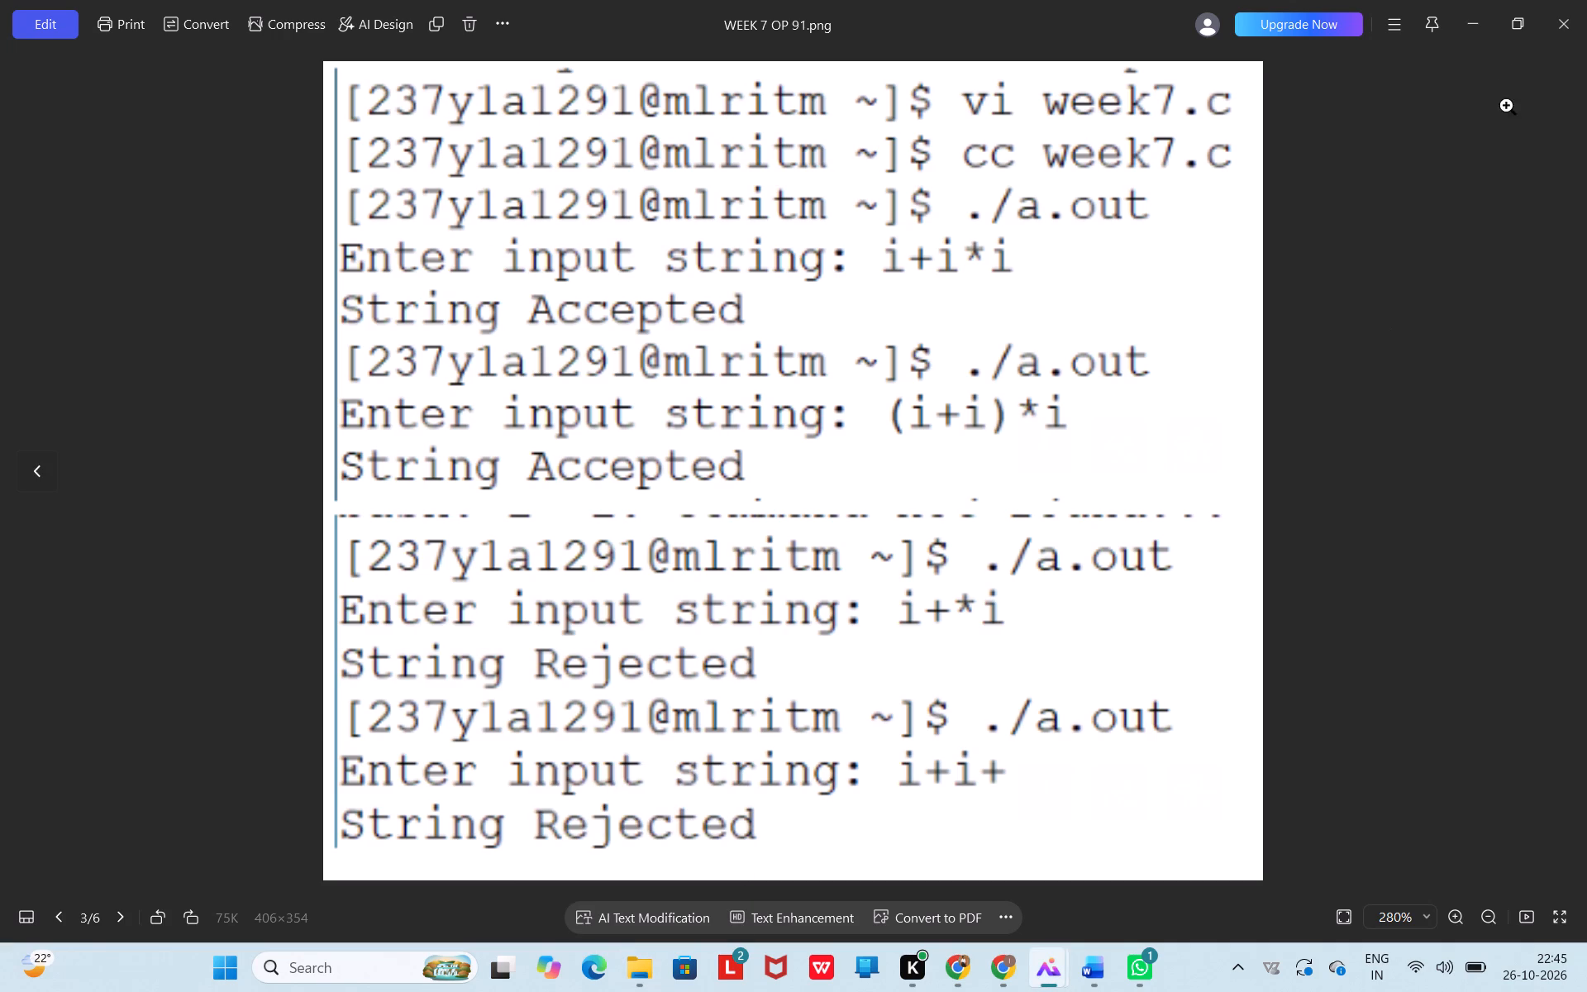
{"action": "left_click", "coordinate": [1570, 26]}
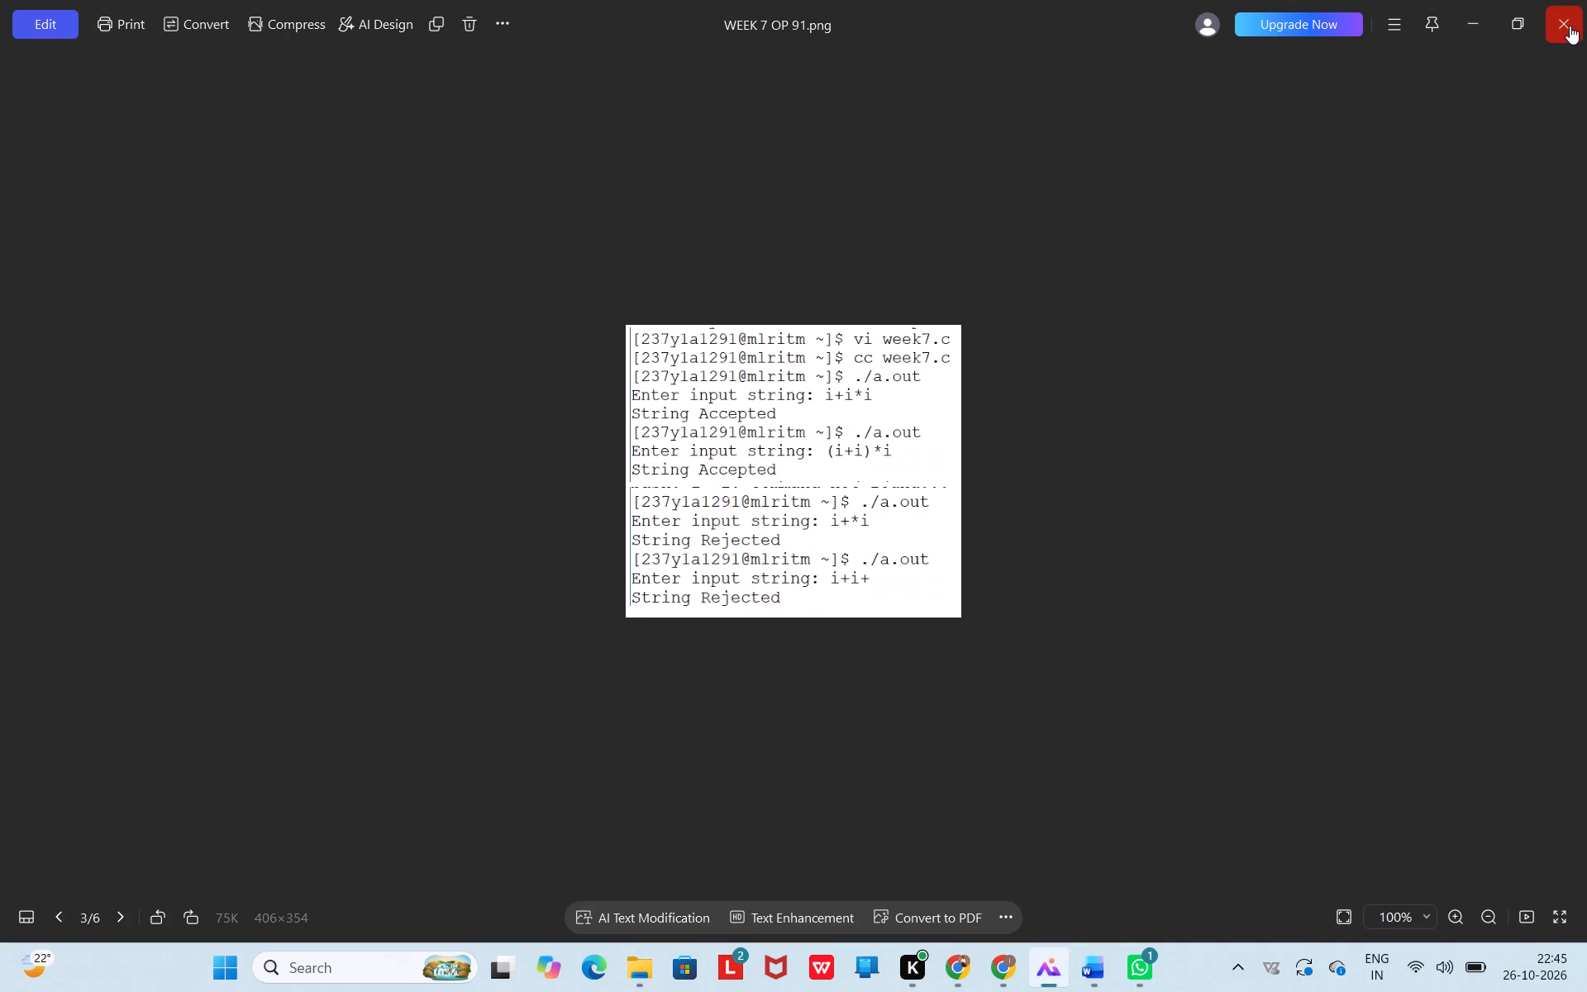
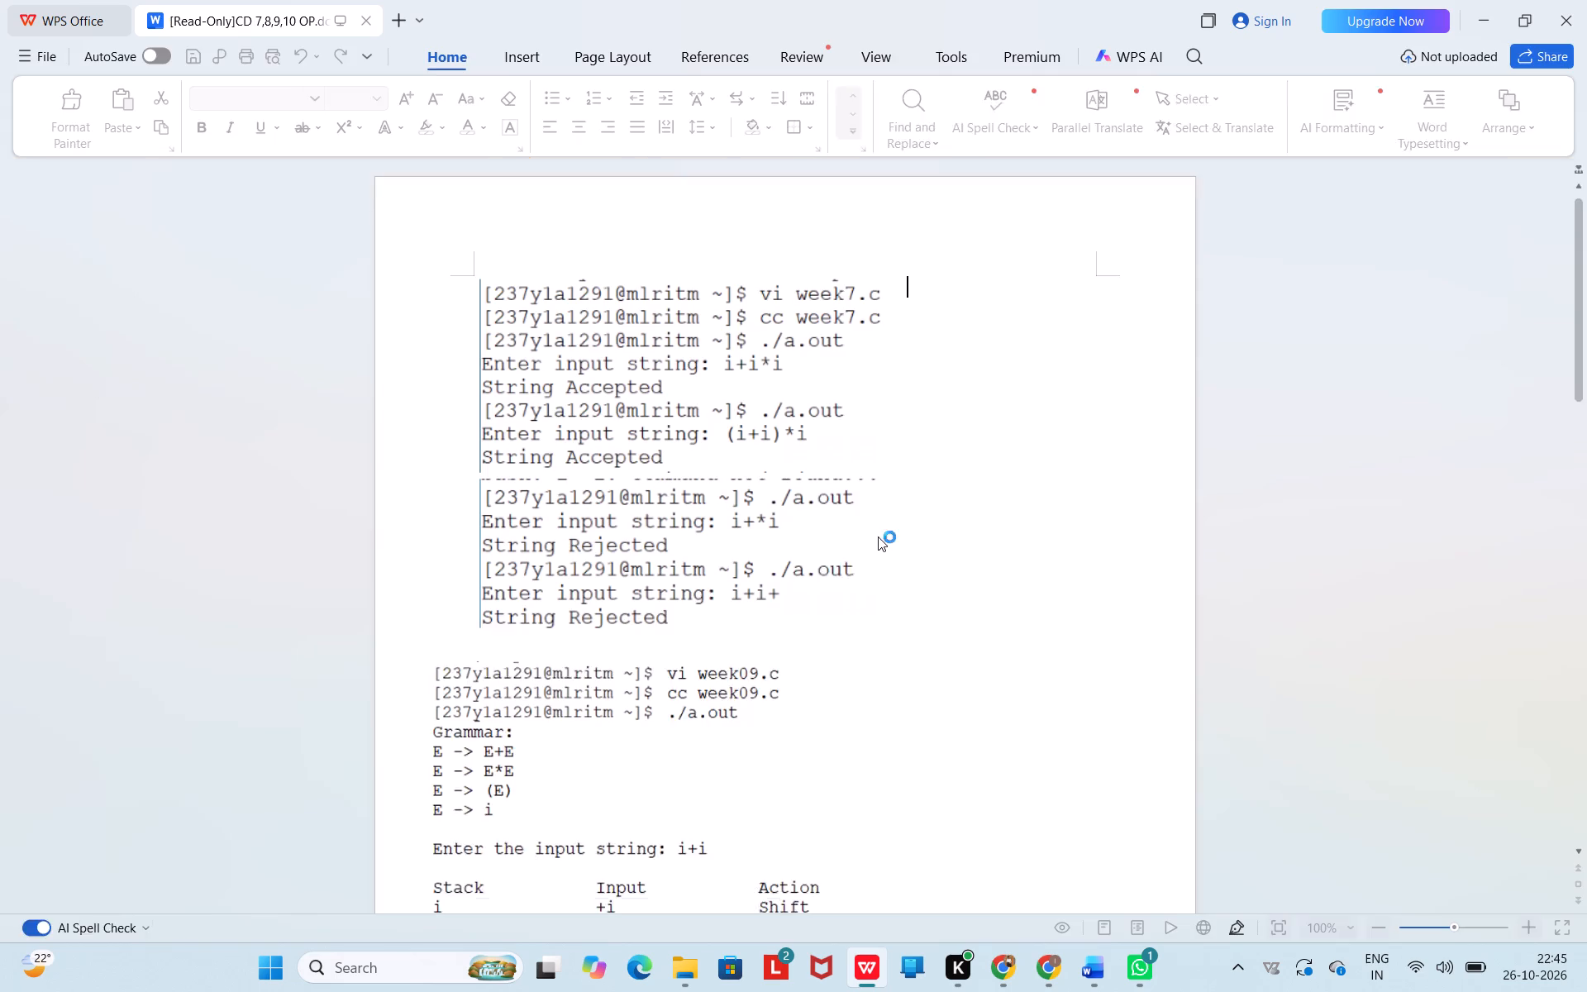
Review both pages of CD 7,8,9,10 OP to check the placement of the week 7, 9 and 10 output images.
{"action": "scroll", "coordinate": [774, 704], "scroll_direction": "down", "scroll_amount": 5}
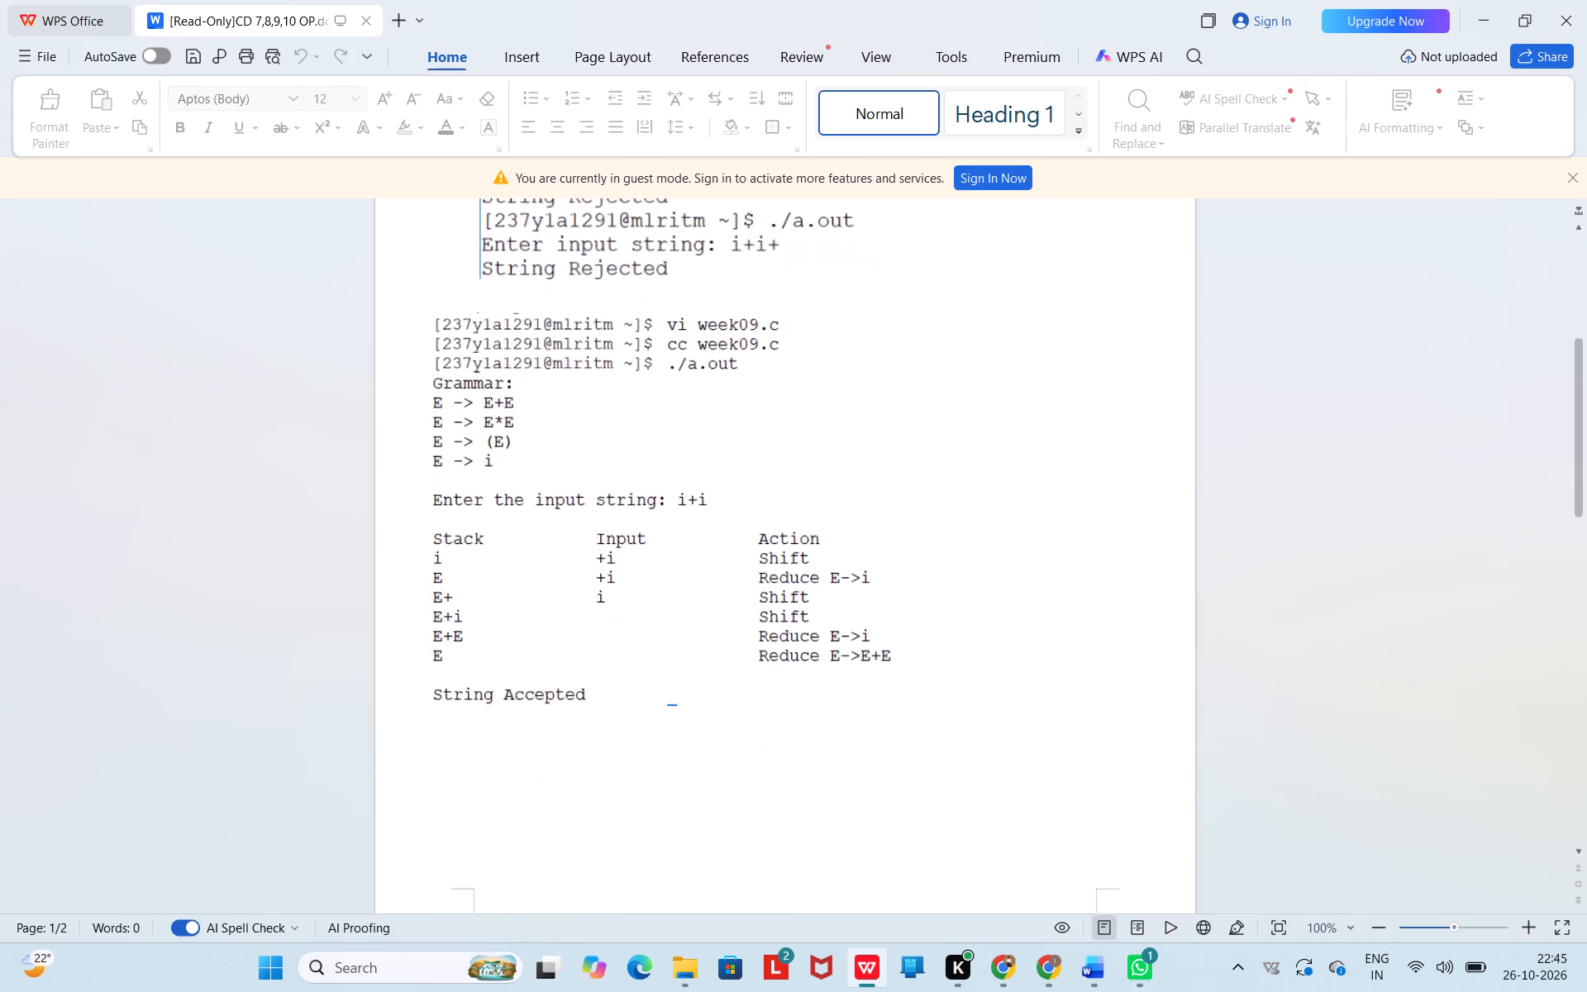
{"action": "scroll", "coordinate": [774, 704], "scroll_direction": "down", "scroll_amount": 8}
{"action": "scroll", "coordinate": [774, 704], "scroll_direction": "up", "scroll_amount": 4}
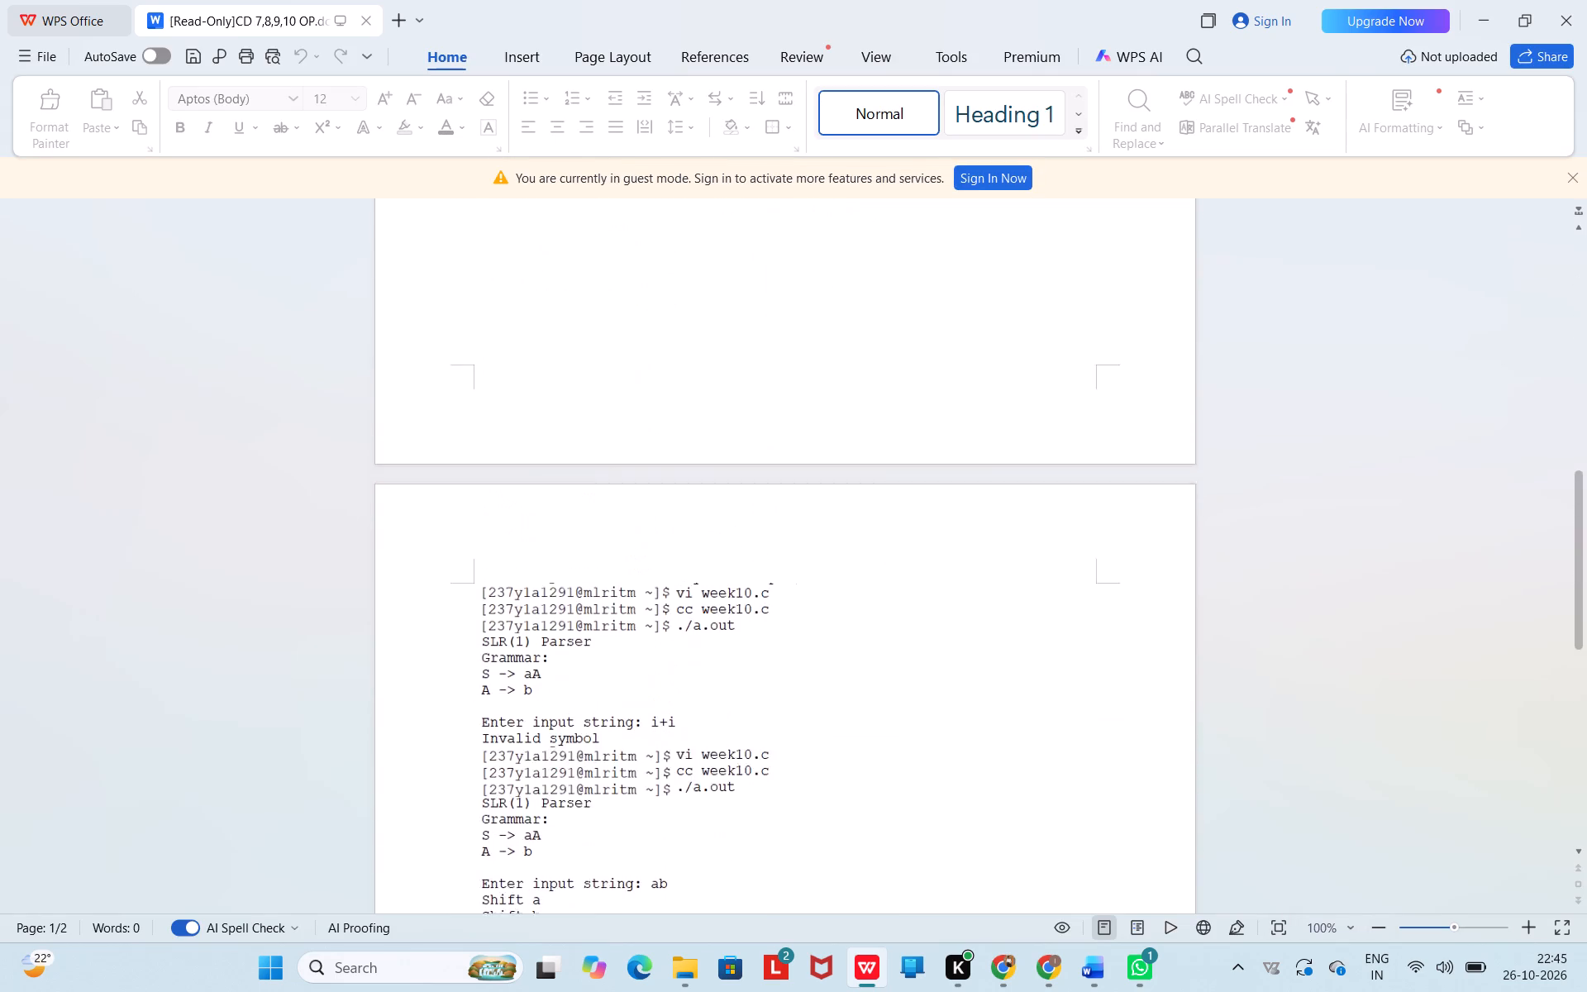
{"action": "scroll", "coordinate": [774, 704], "scroll_direction": "up", "scroll_amount": 7}
{"action": "scroll", "coordinate": [774, 704], "scroll_direction": "down", "scroll_amount": 1}
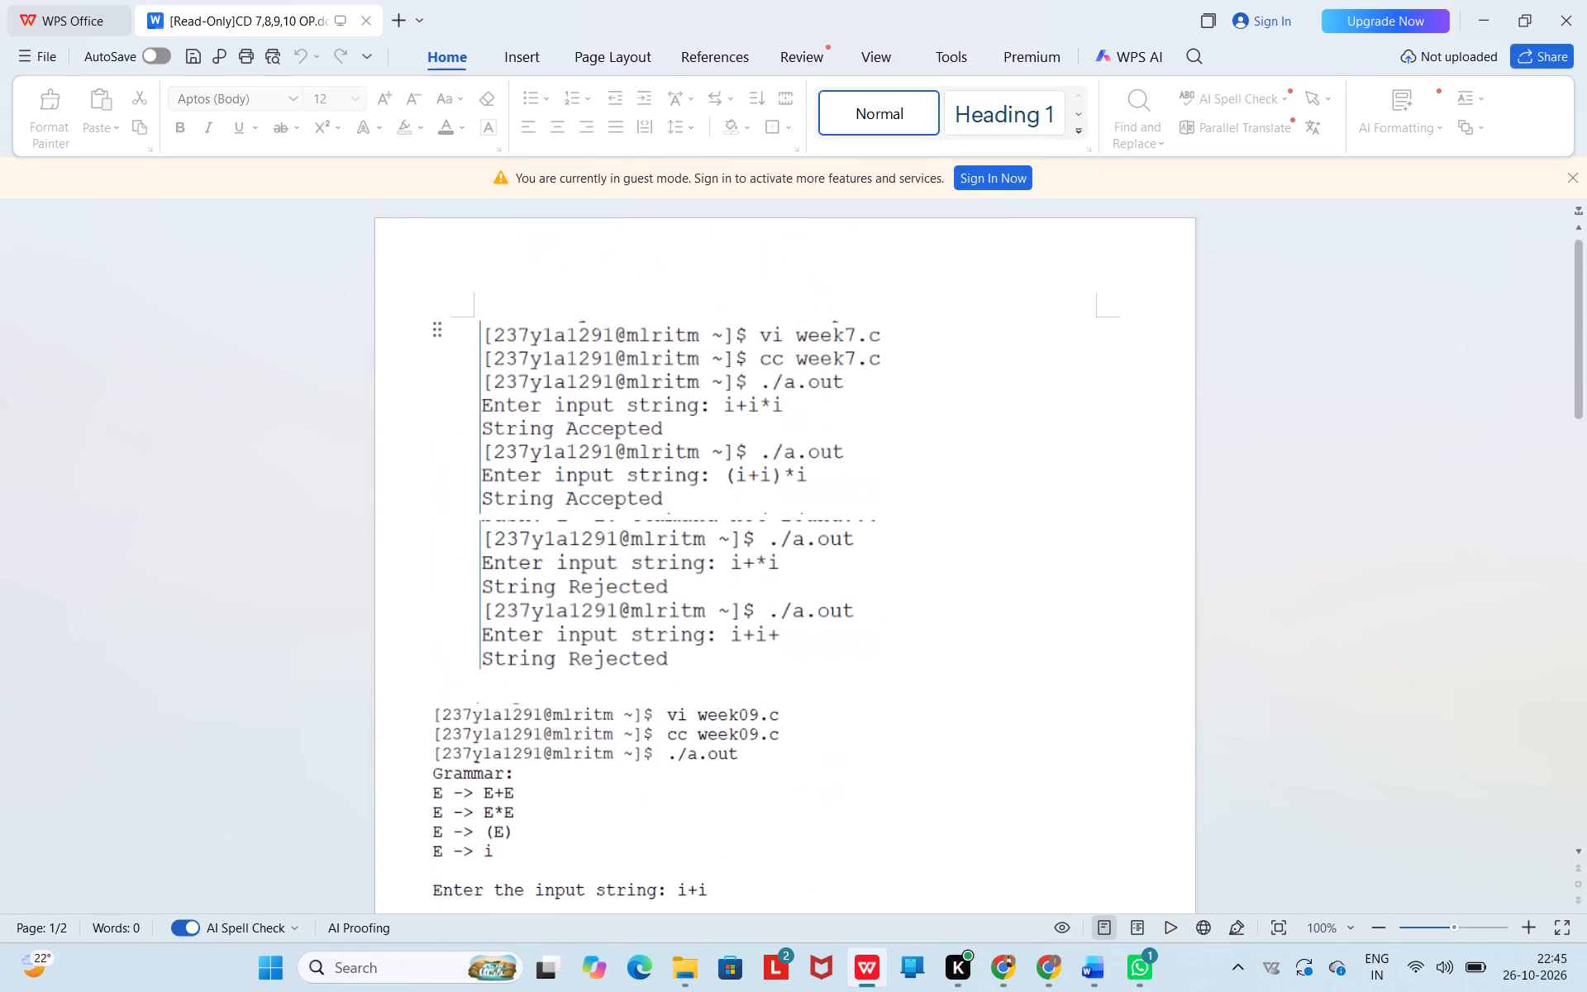
{"action": "scroll", "coordinate": [774, 704], "scroll_direction": "down", "scroll_amount": 11}
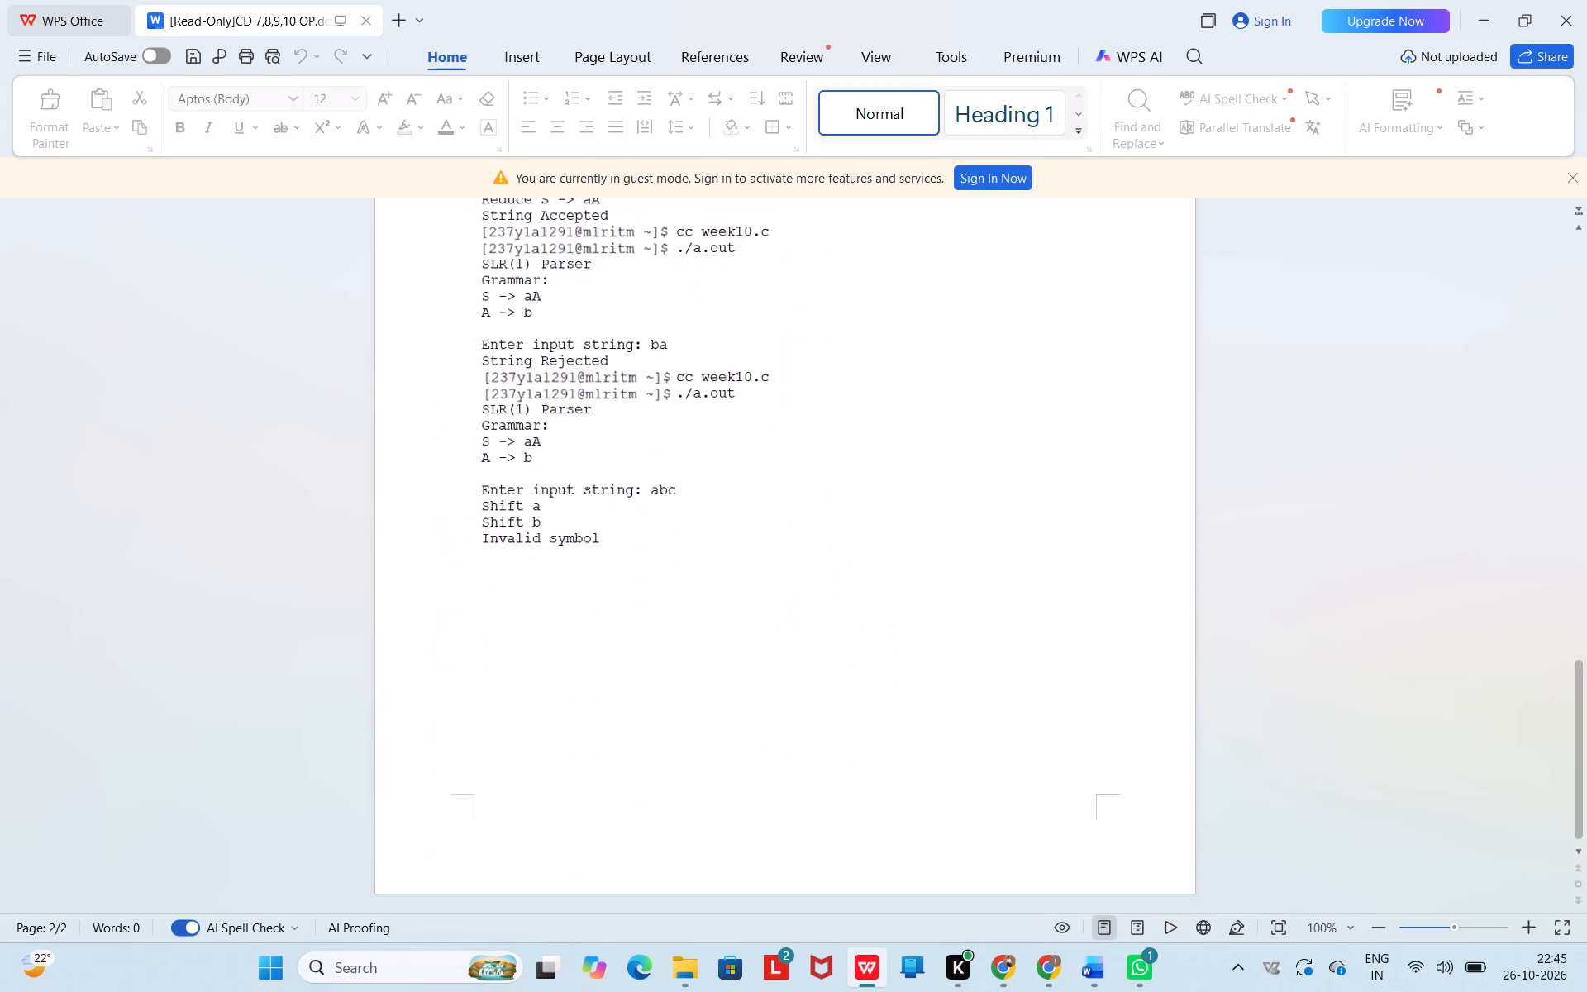
{"action": "scroll", "coordinate": [774, 704], "scroll_direction": "down", "scroll_amount": 3}
{"action": "scroll", "coordinate": [774, 704], "scroll_direction": "up", "scroll_amount": 9}
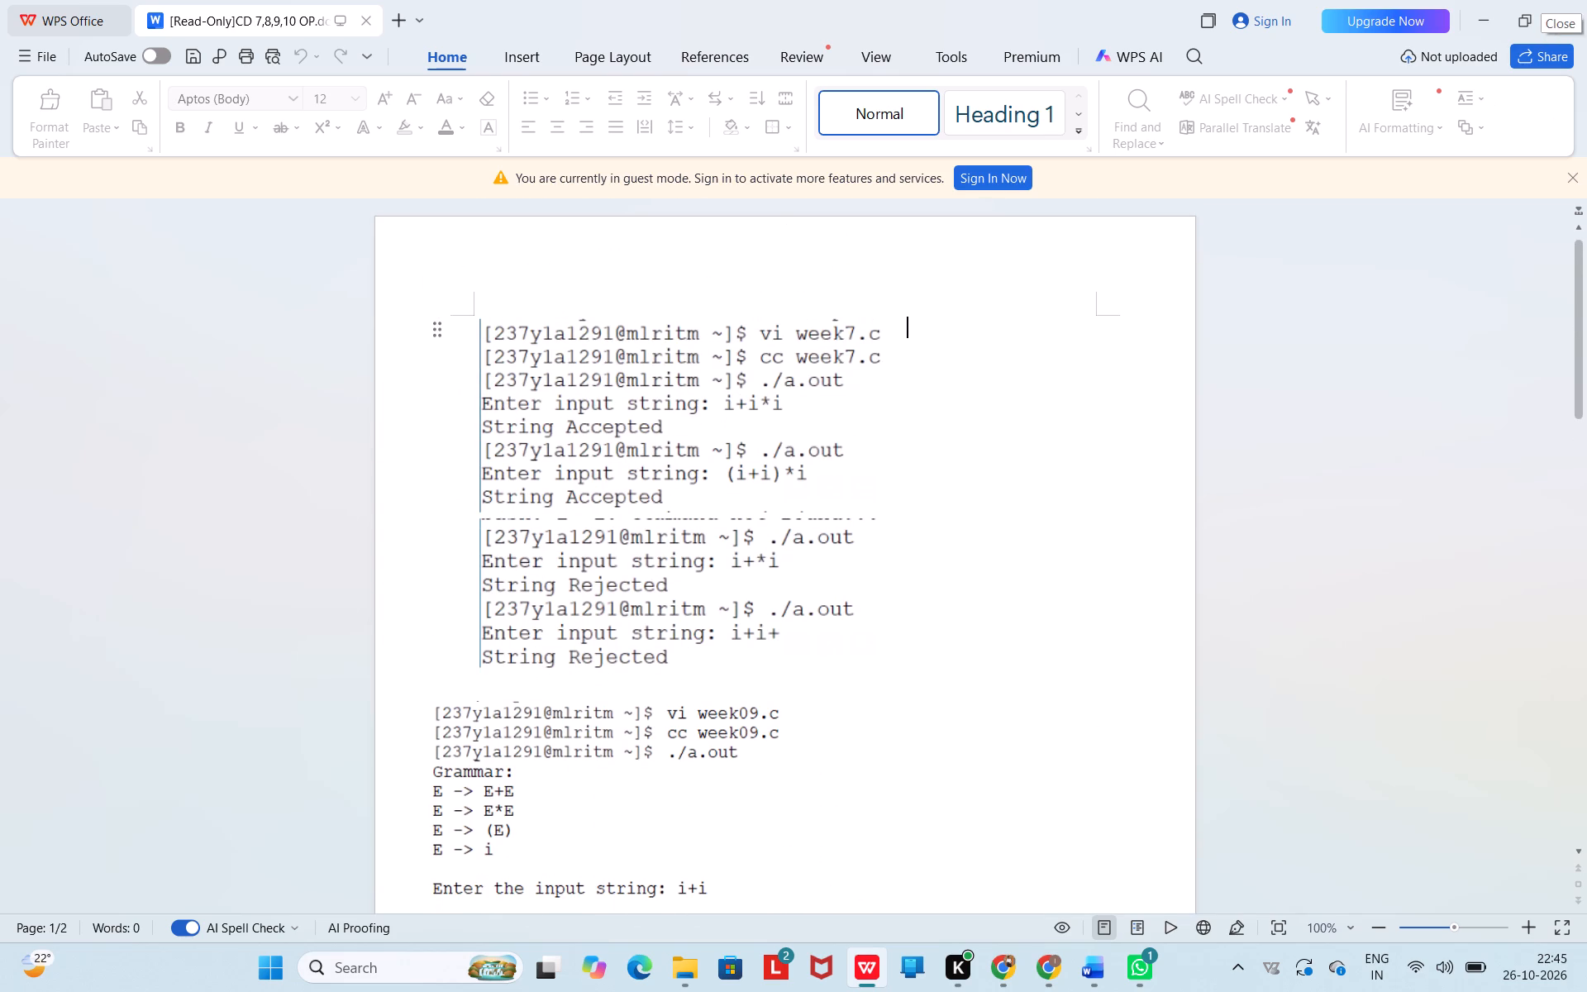
Review the read-only copy of "CD 7,8,9,10 OP" through to the end of its output pictures and close it.
{"action": "scroll", "coordinate": [1021, 555], "scroll_direction": "down", "scroll_amount": 8}
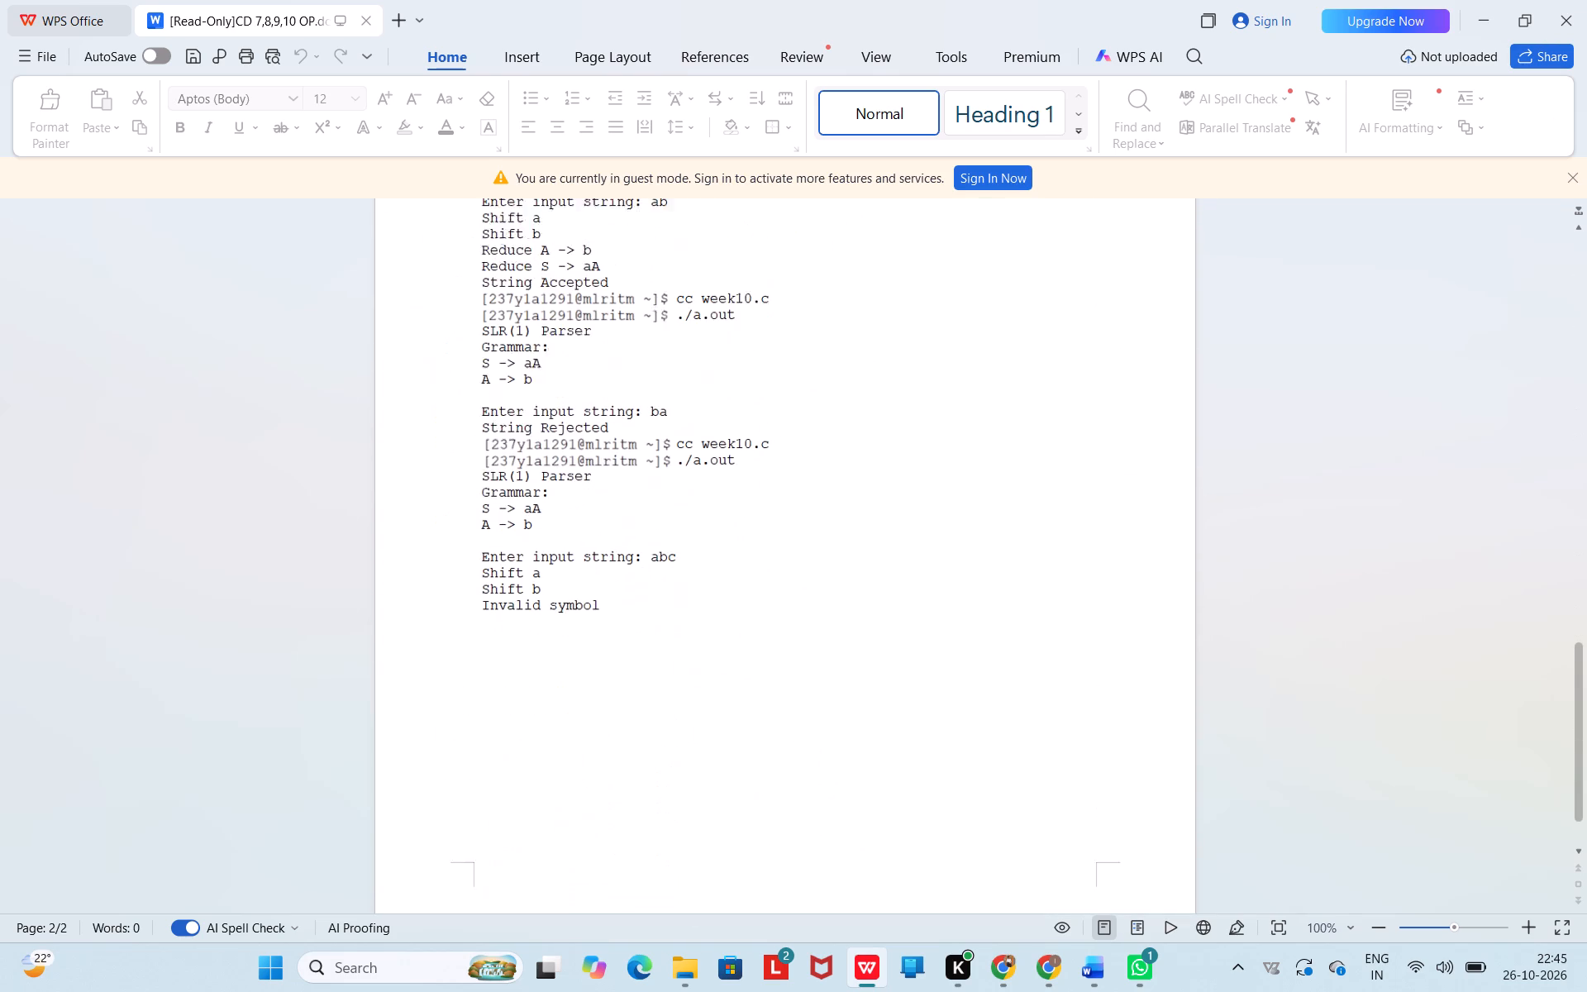
{"action": "scroll", "coordinate": [1021, 555], "scroll_direction": "down", "scroll_amount": 2}
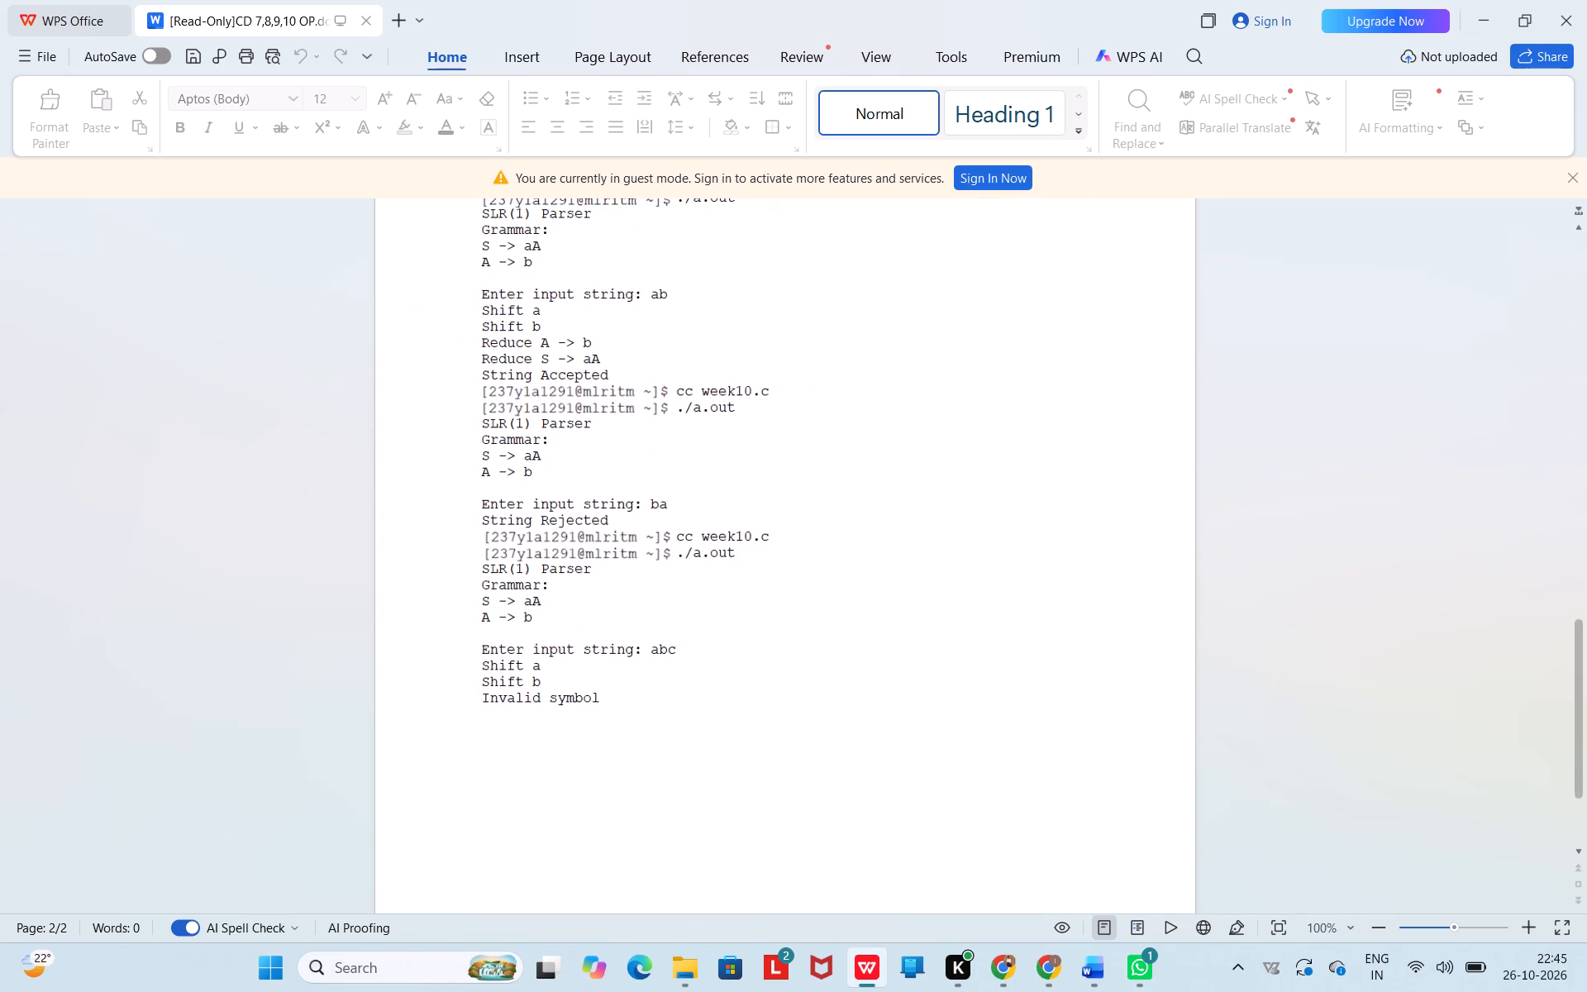
{"action": "scroll", "coordinate": [1021, 555], "scroll_direction": "down", "scroll_amount": 1}
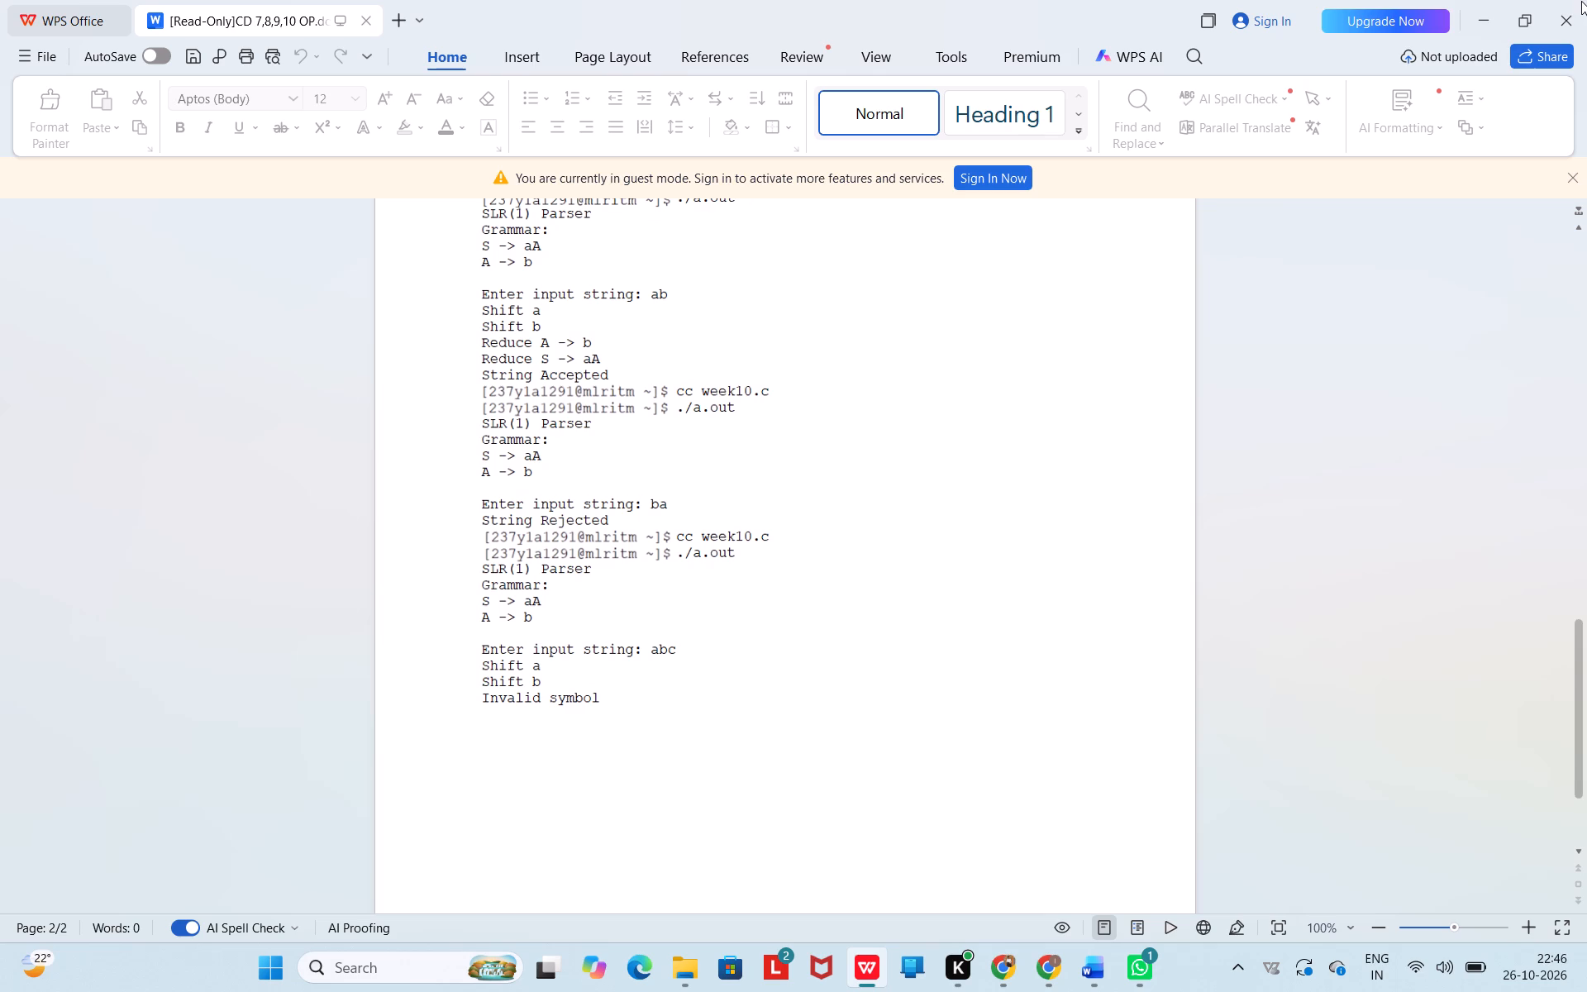
{"action": "left_click", "coordinate": [1581, 1]}
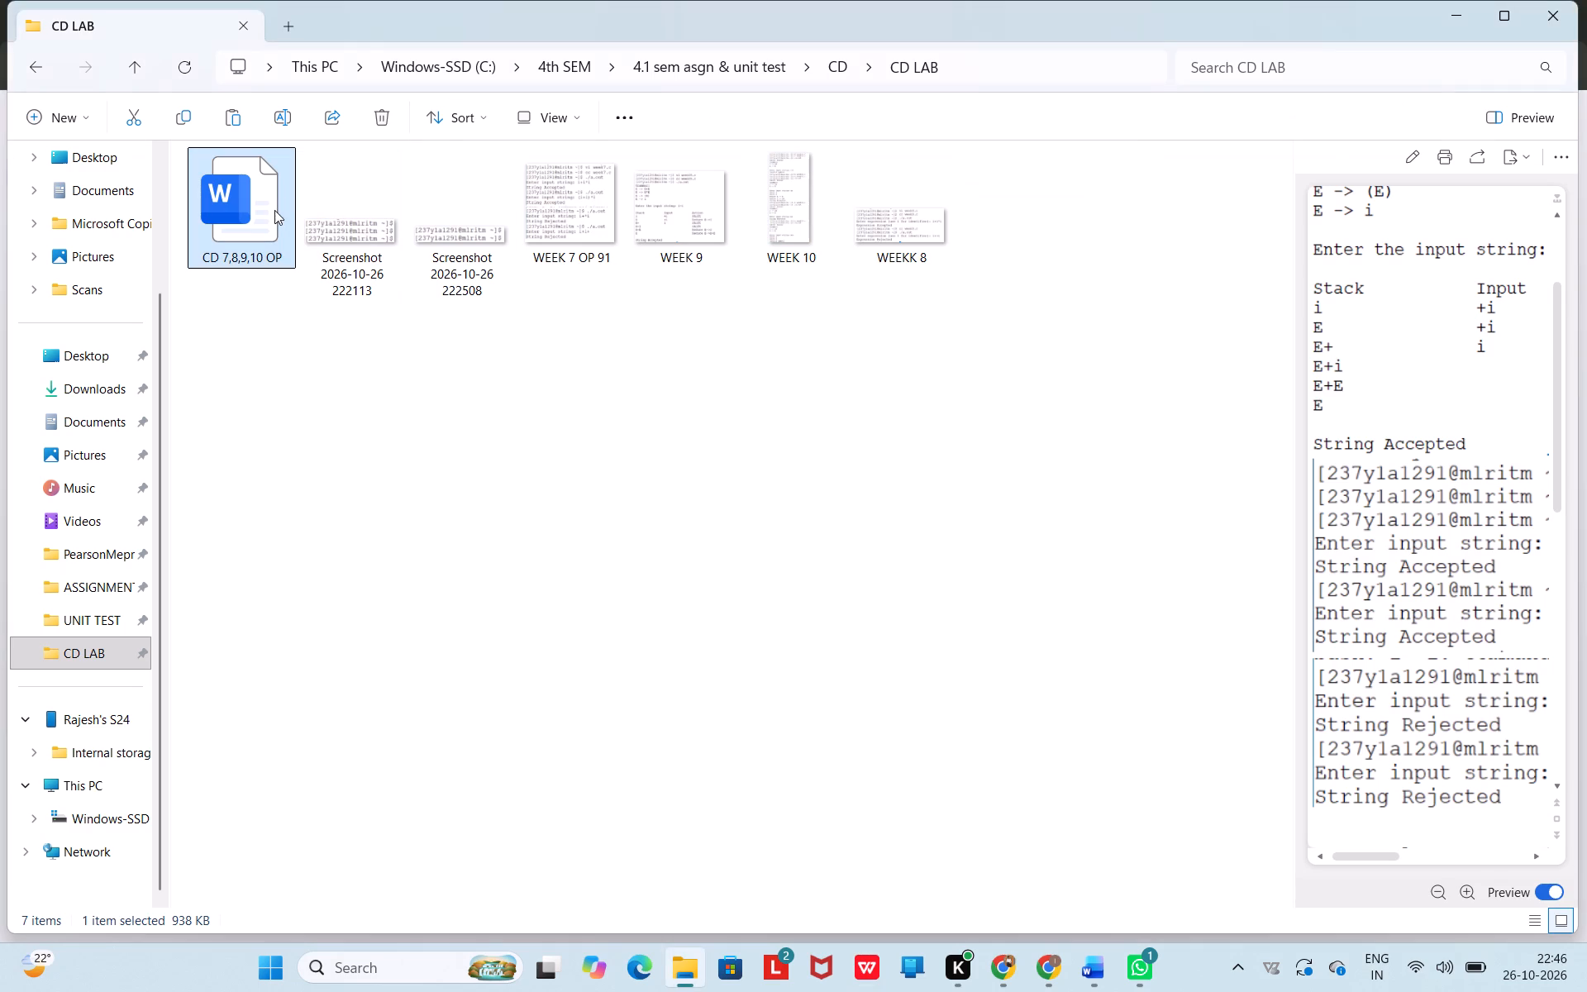
Reopen the "CD 7,8,9,10 OP" document from the CD LAB folder.
{"action": "double_click", "coordinate": [274, 210]}
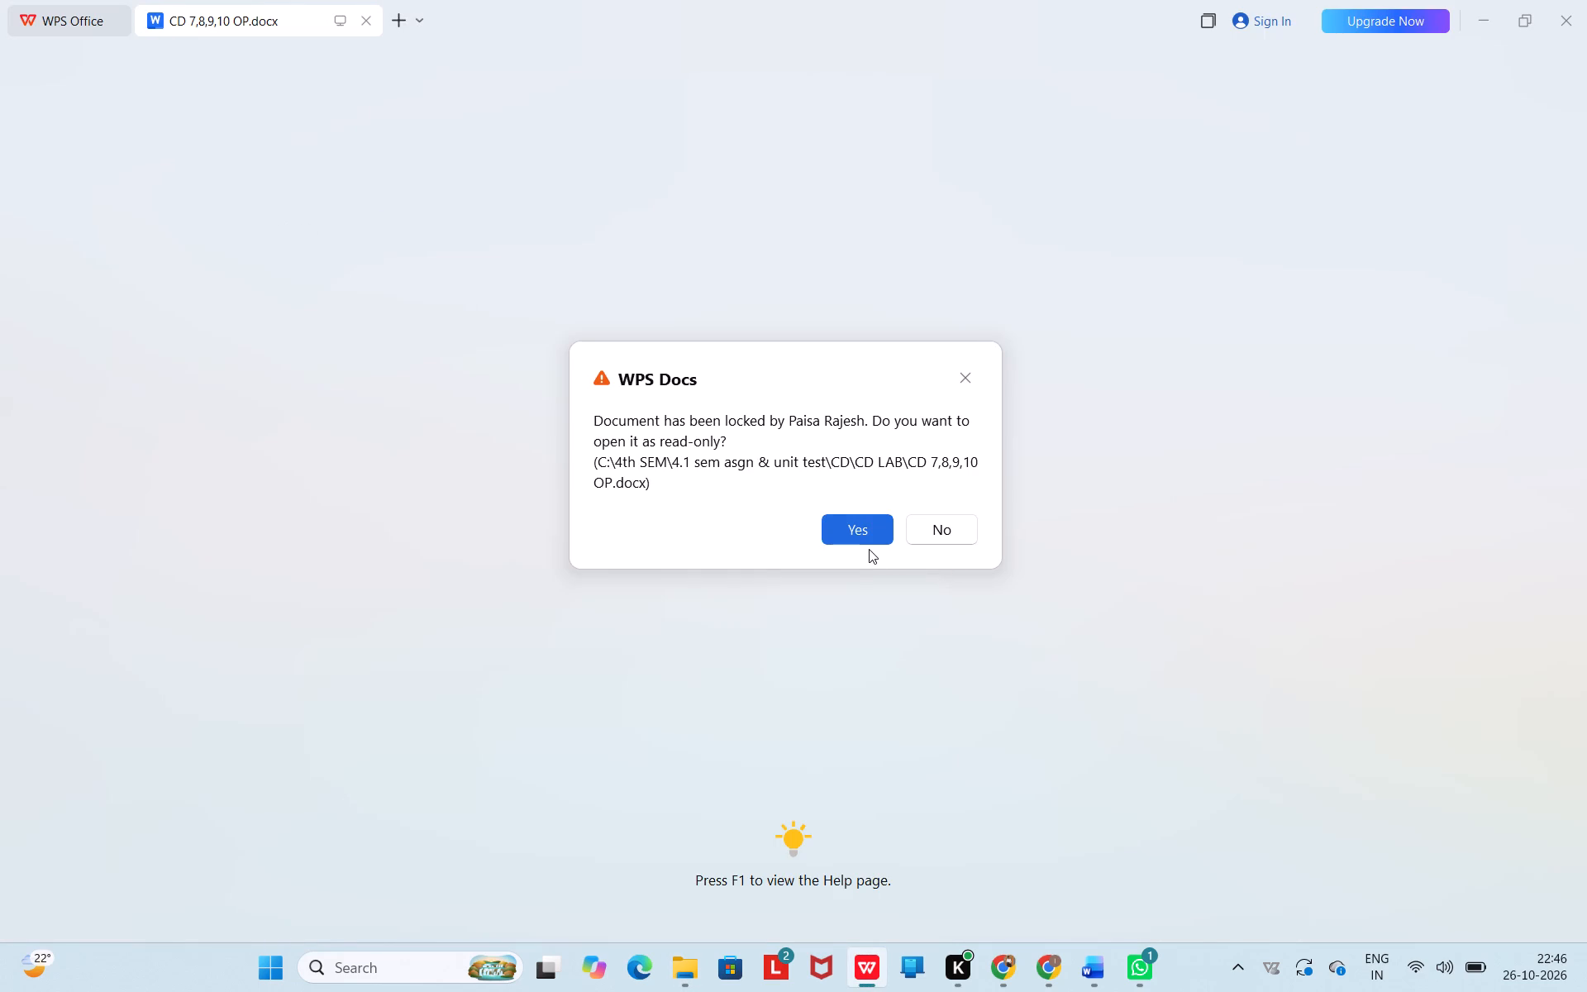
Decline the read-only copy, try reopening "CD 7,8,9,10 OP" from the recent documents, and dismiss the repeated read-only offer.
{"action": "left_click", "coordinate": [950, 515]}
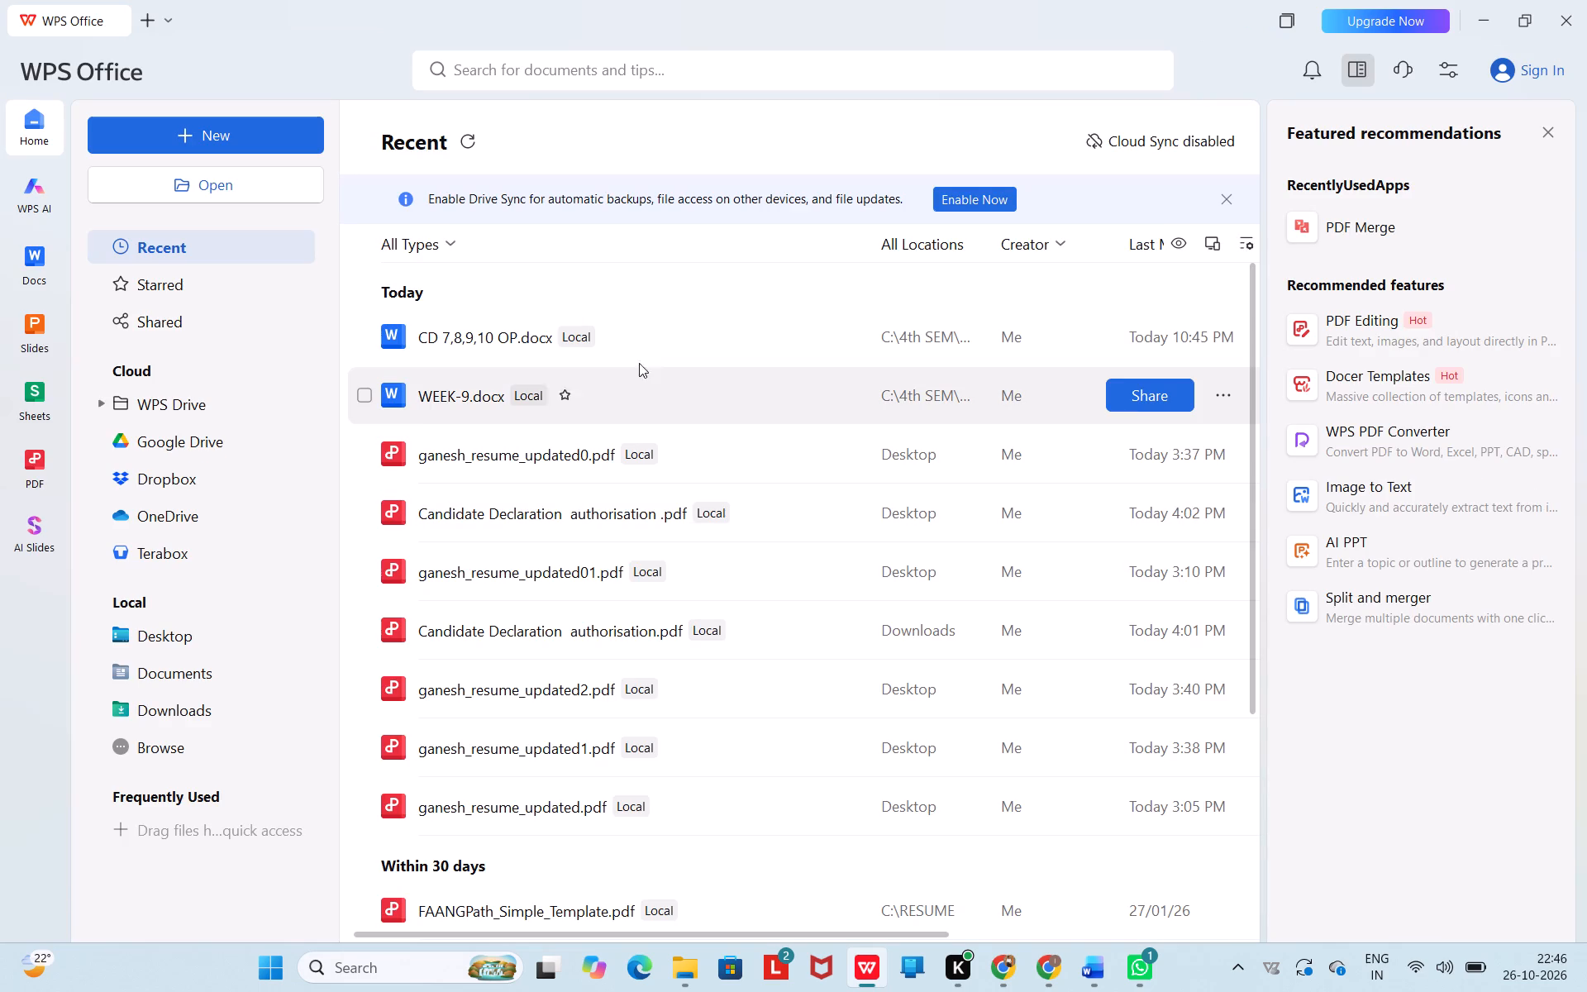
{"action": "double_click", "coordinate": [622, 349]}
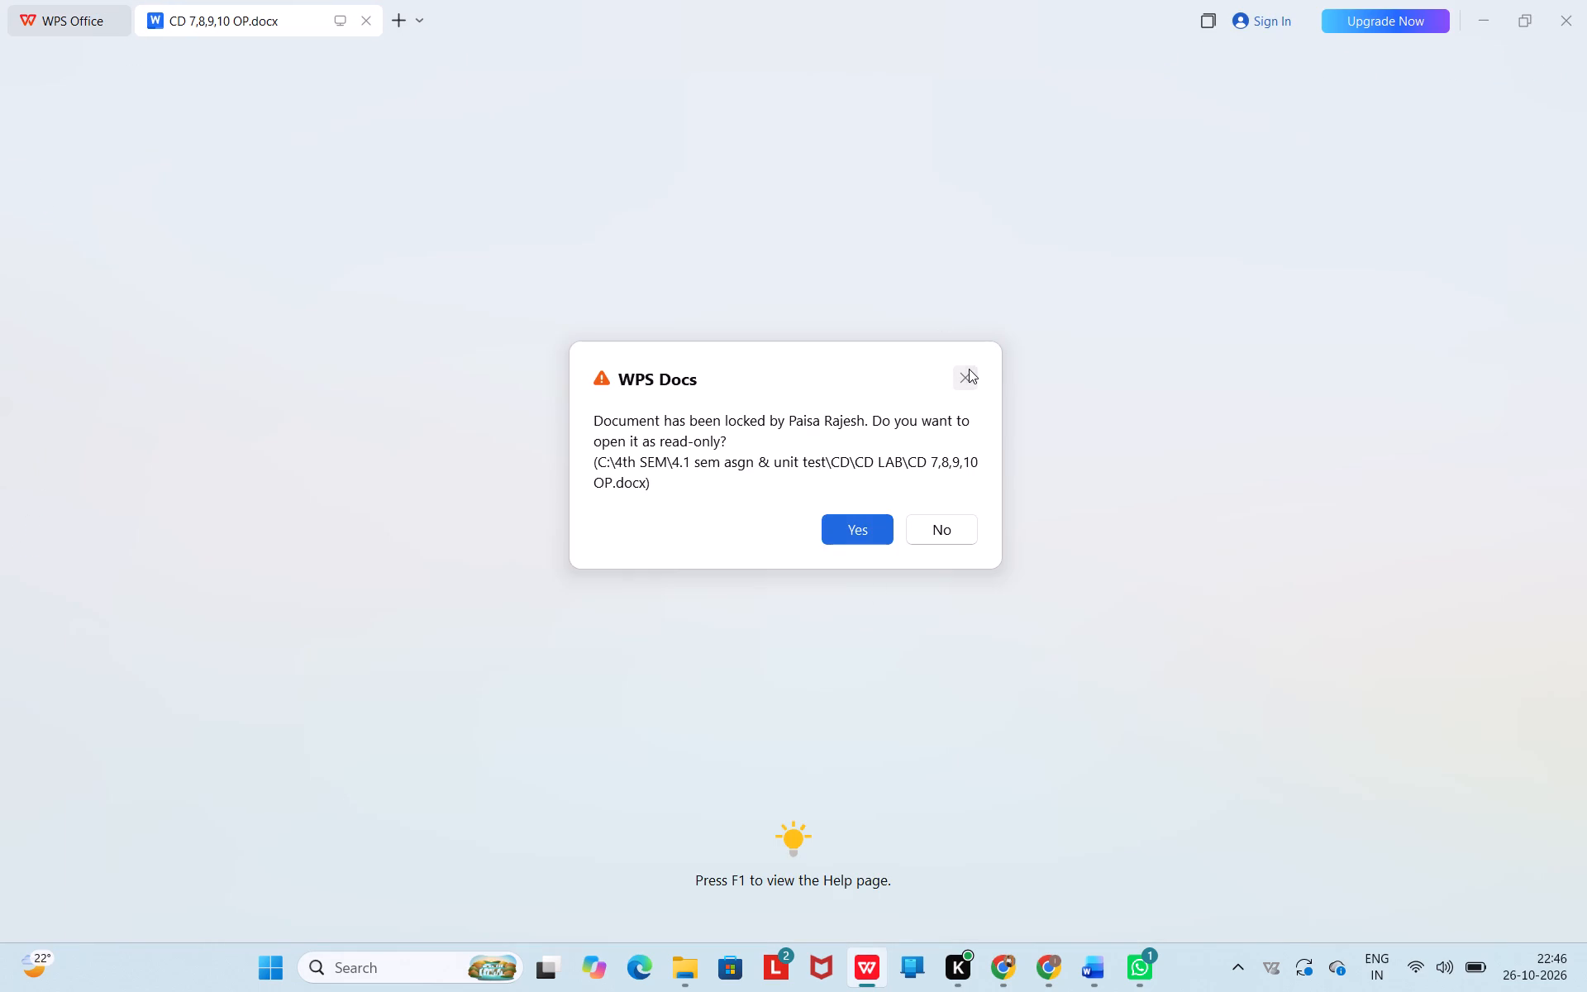
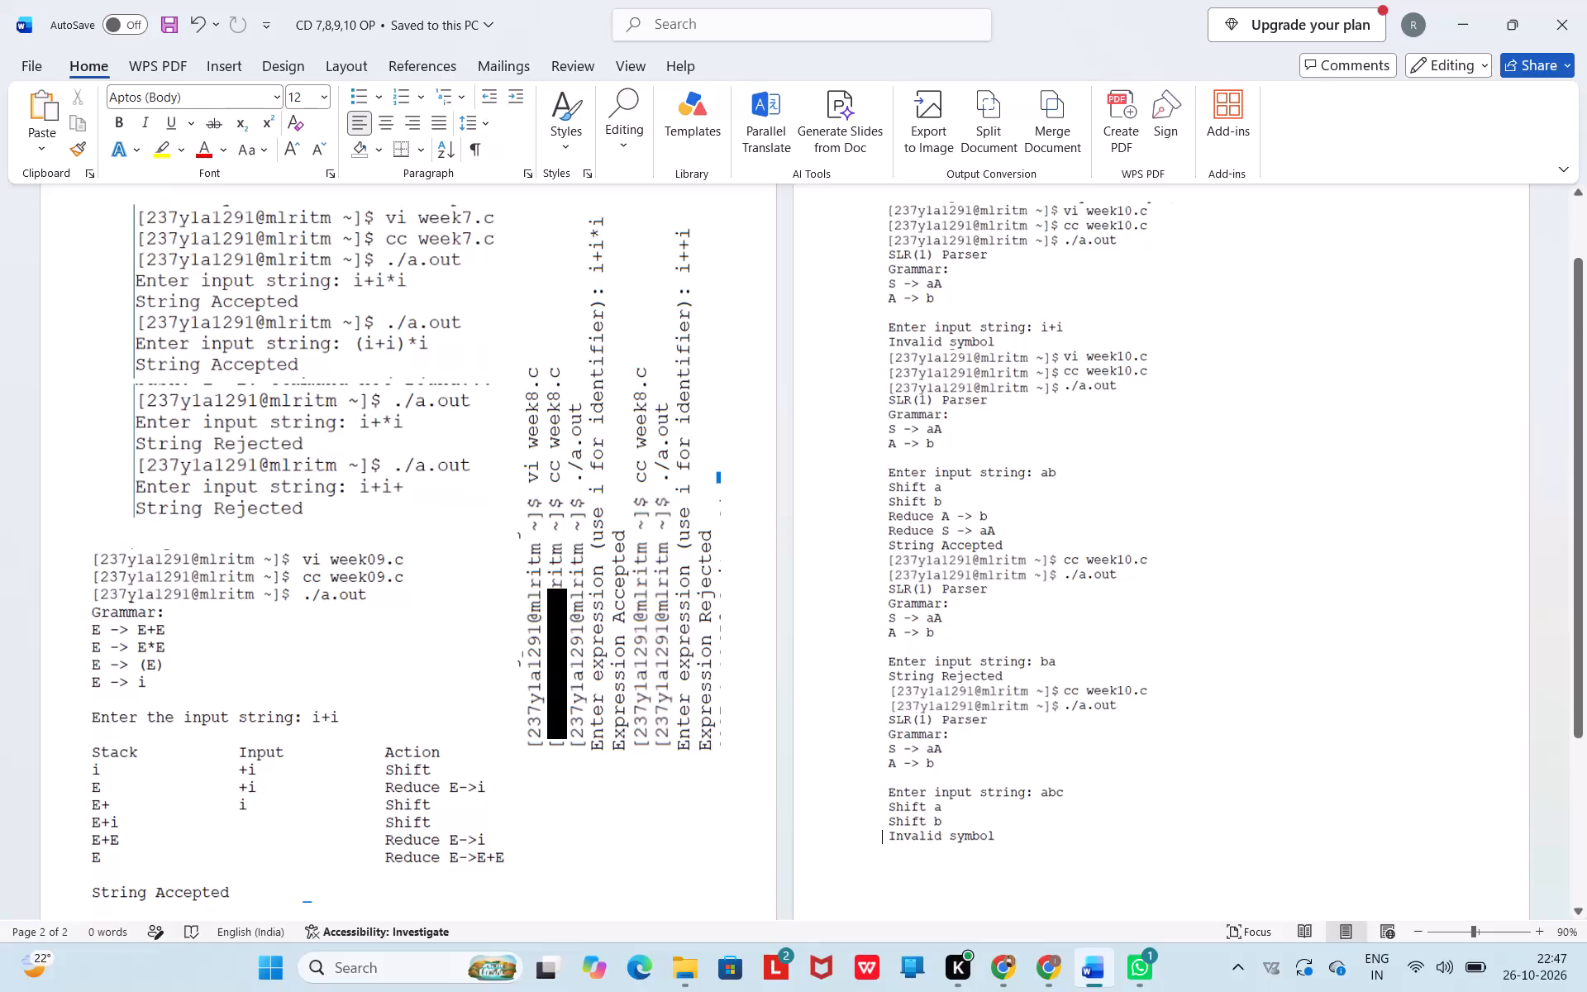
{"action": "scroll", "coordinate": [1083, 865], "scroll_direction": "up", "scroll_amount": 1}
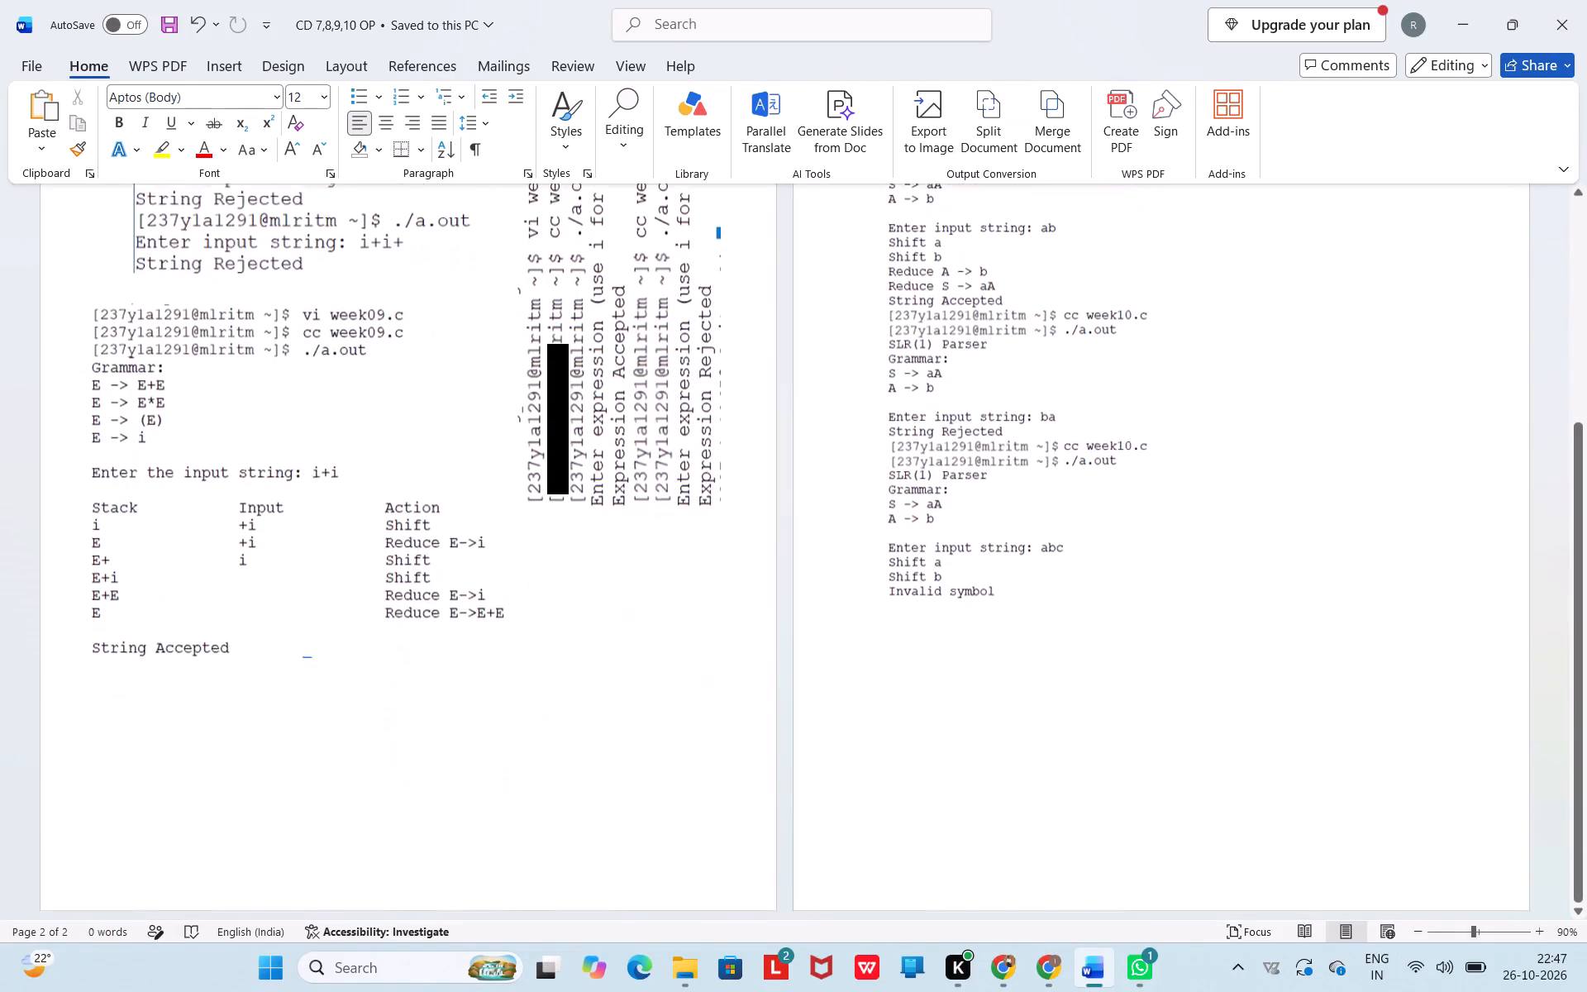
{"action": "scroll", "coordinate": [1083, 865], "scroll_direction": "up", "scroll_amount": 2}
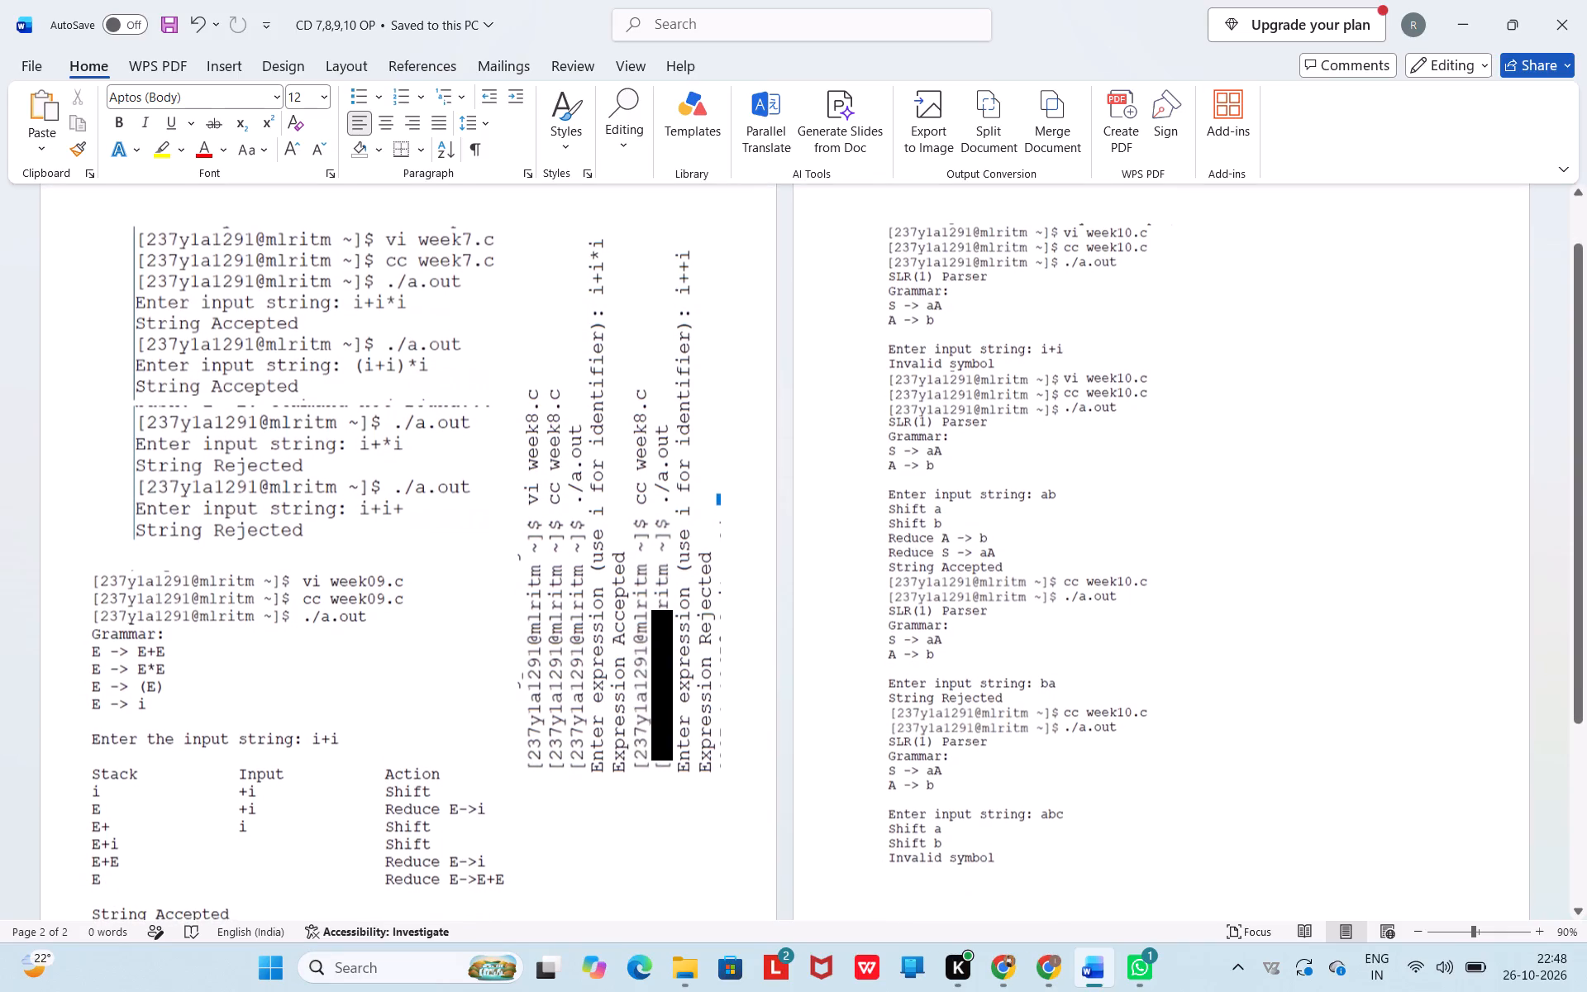
Check the week 7 to 10 output pictures down to the end of both pages in the reopened document.
{"action": "scroll", "coordinate": [786, 658], "scroll_direction": "down", "scroll_amount": 1}
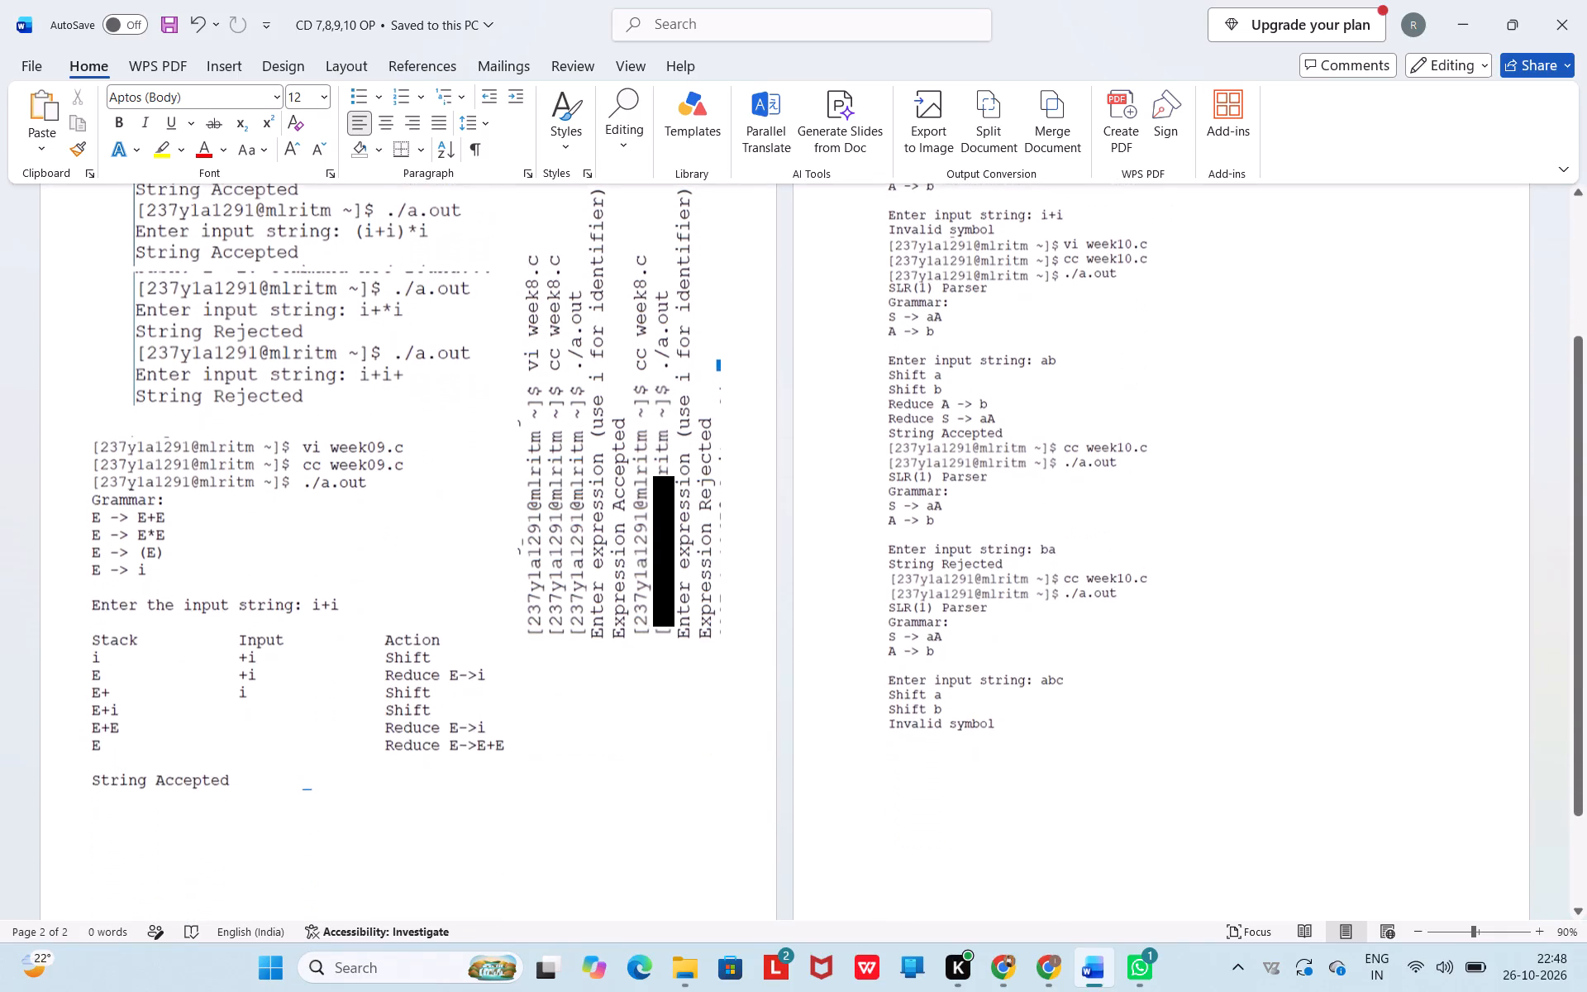
{"action": "scroll", "coordinate": [786, 658], "scroll_direction": "down", "scroll_amount": 1}
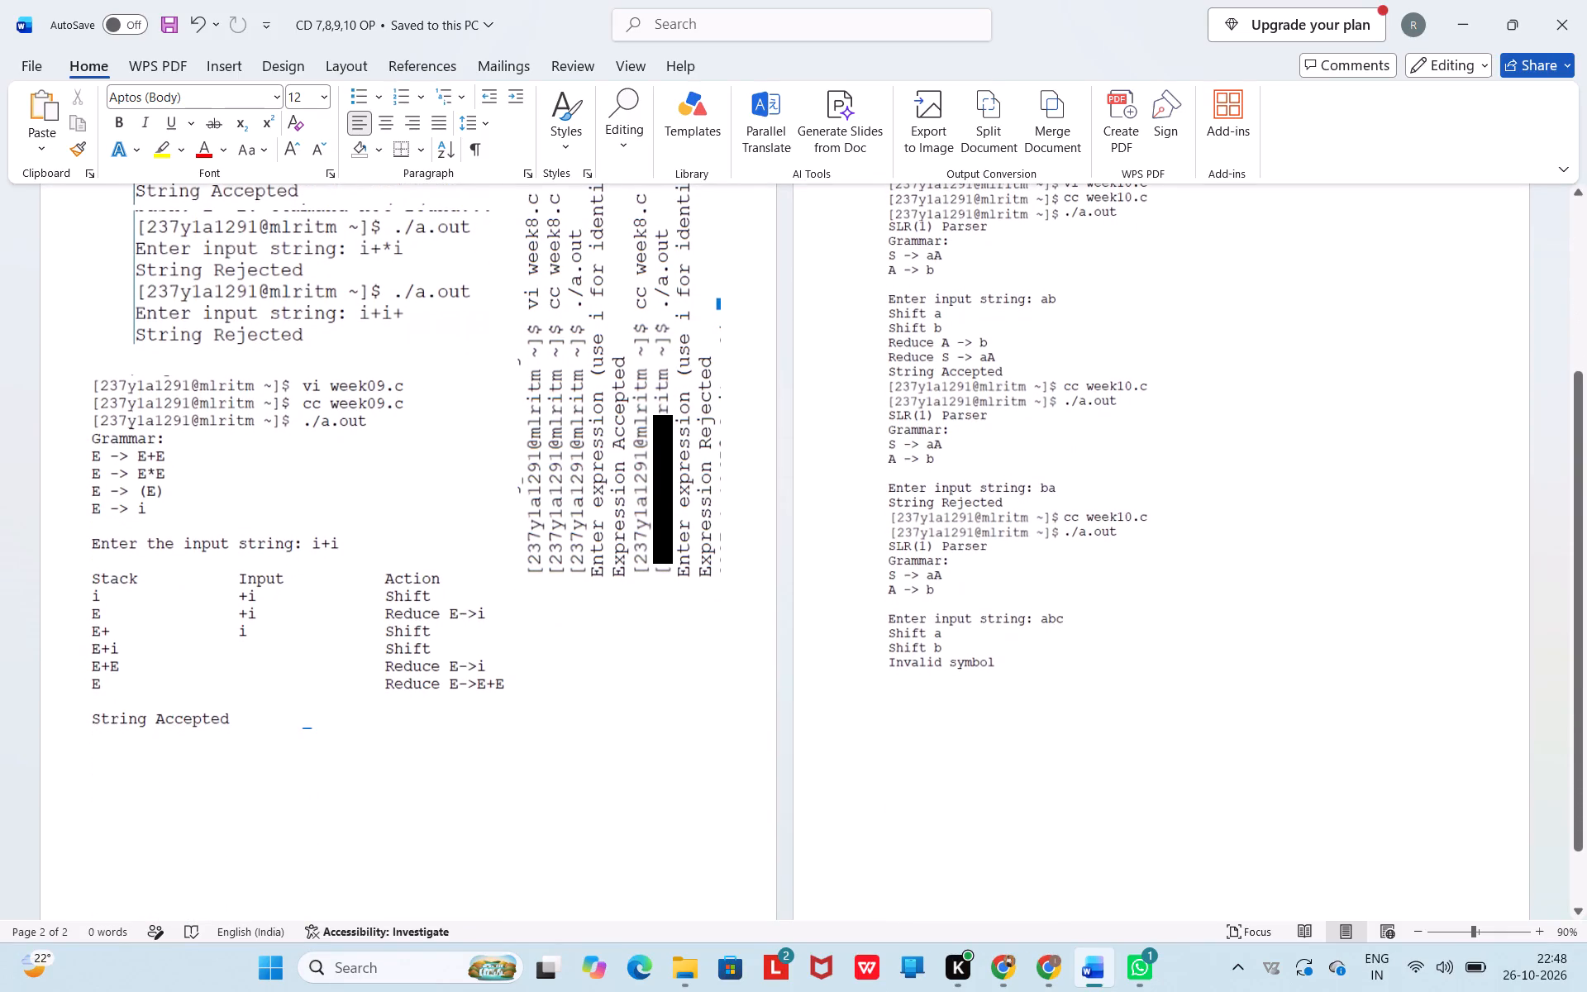
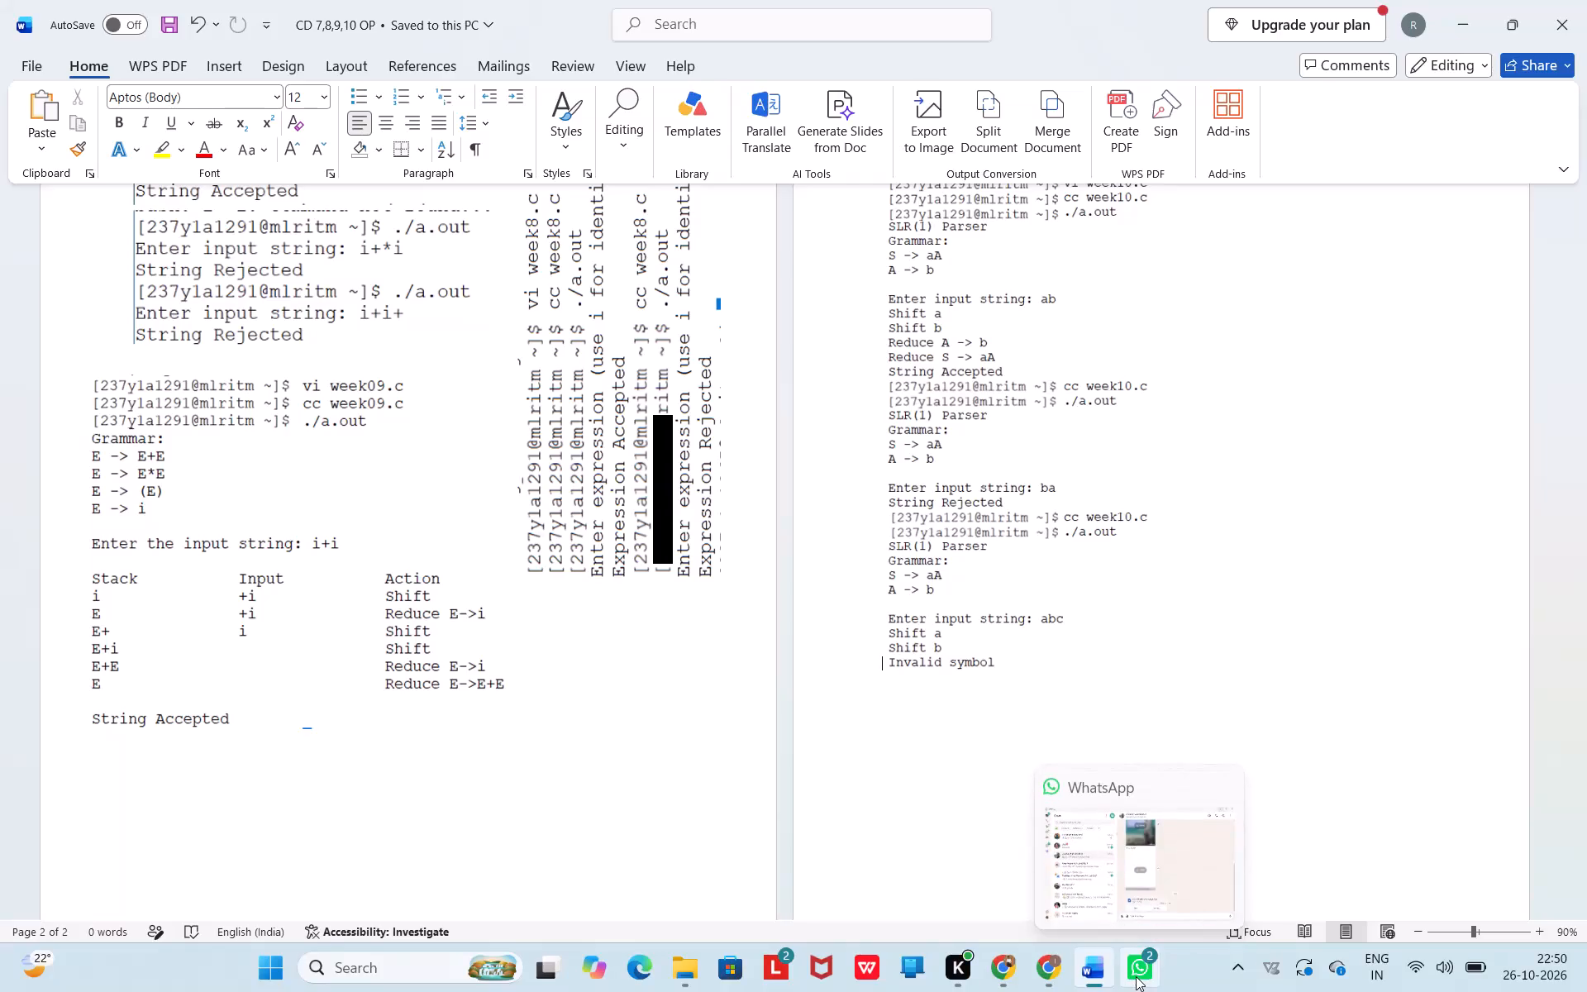
Open the document "CD 1297 week 8-13 output" from the CD LAB folder.
{"action": "left_click", "coordinate": [1089, 980]}
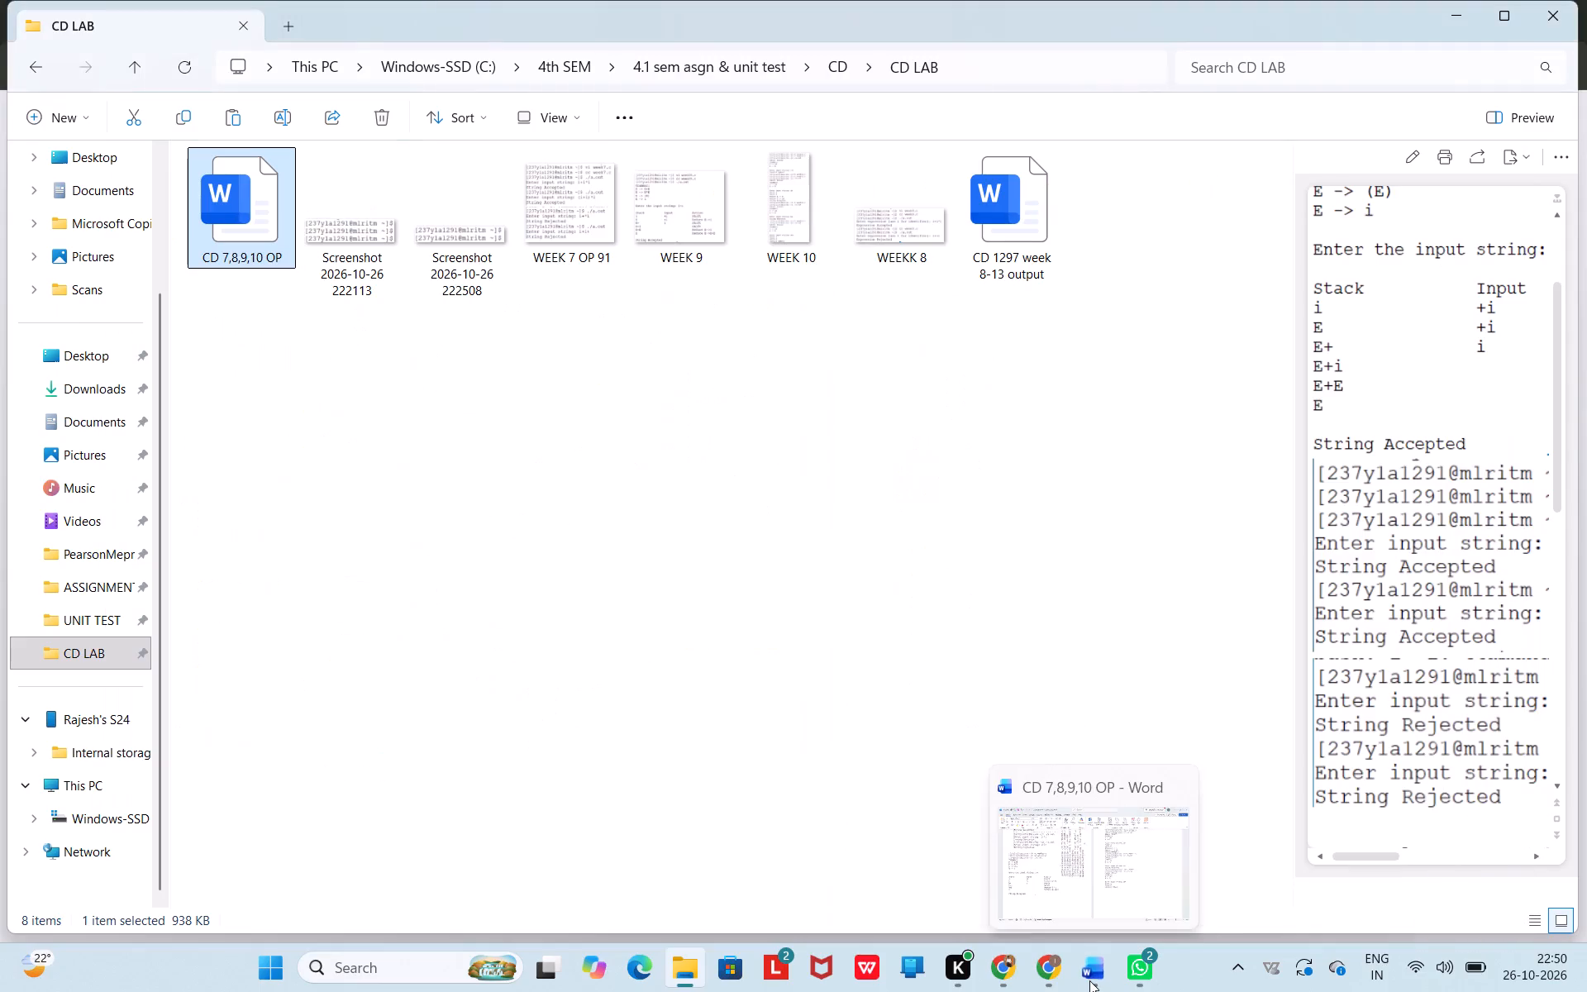
{"action": "left_click", "coordinate": [1089, 980]}
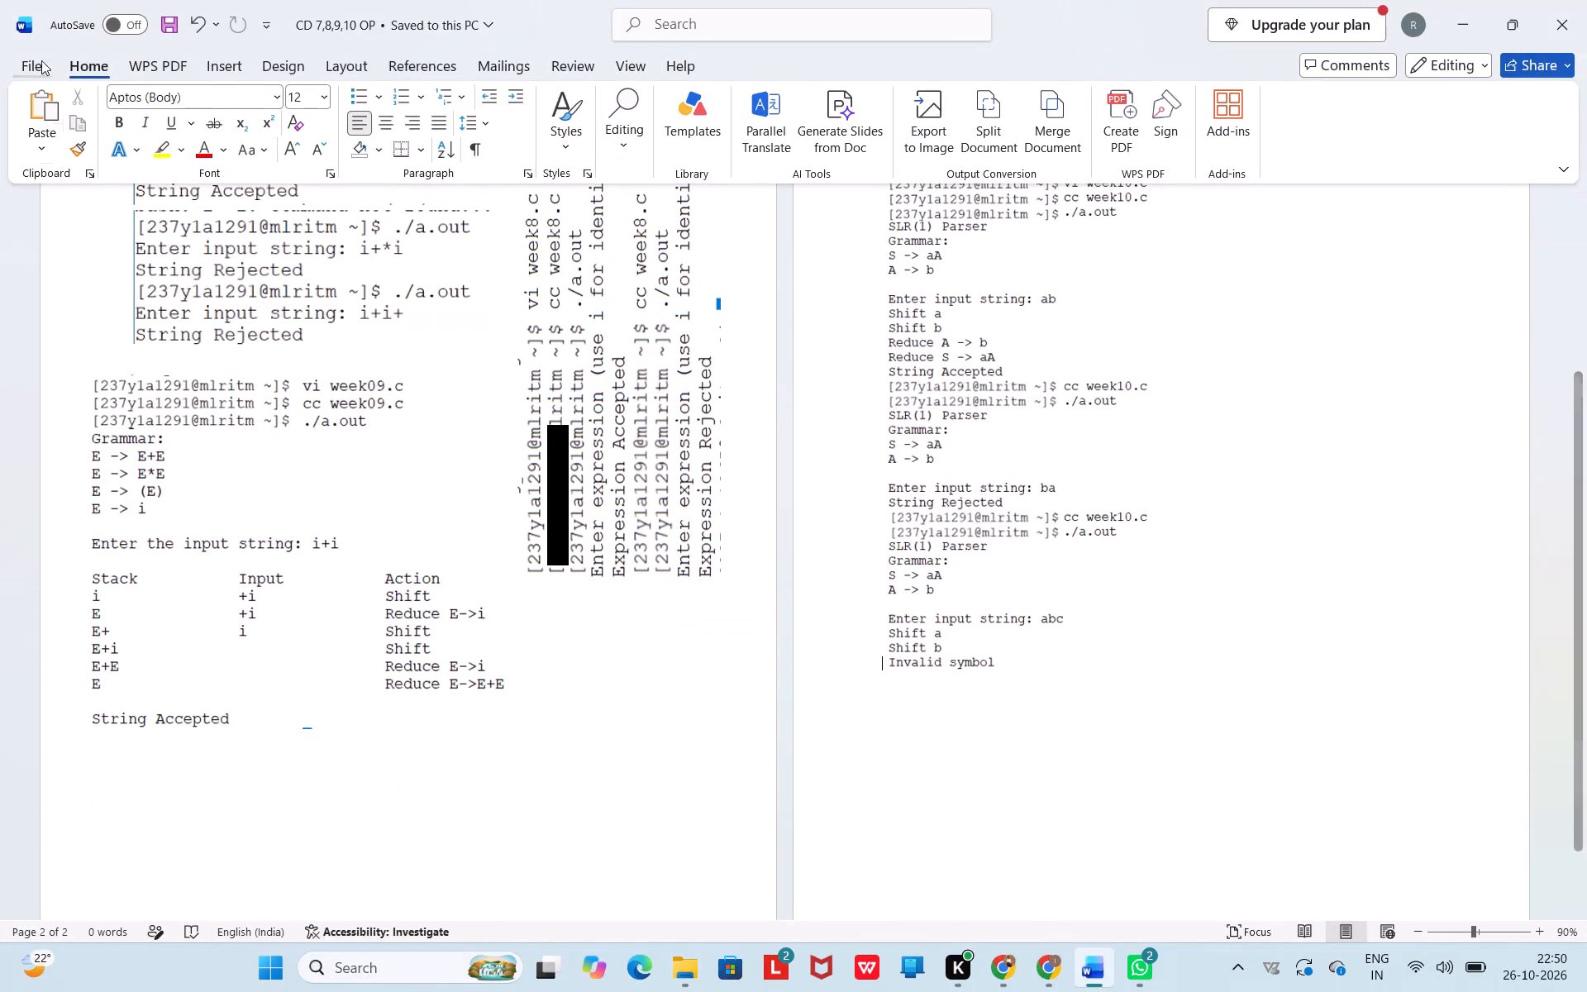
{"action": "left_click", "coordinate": [34, 61]}
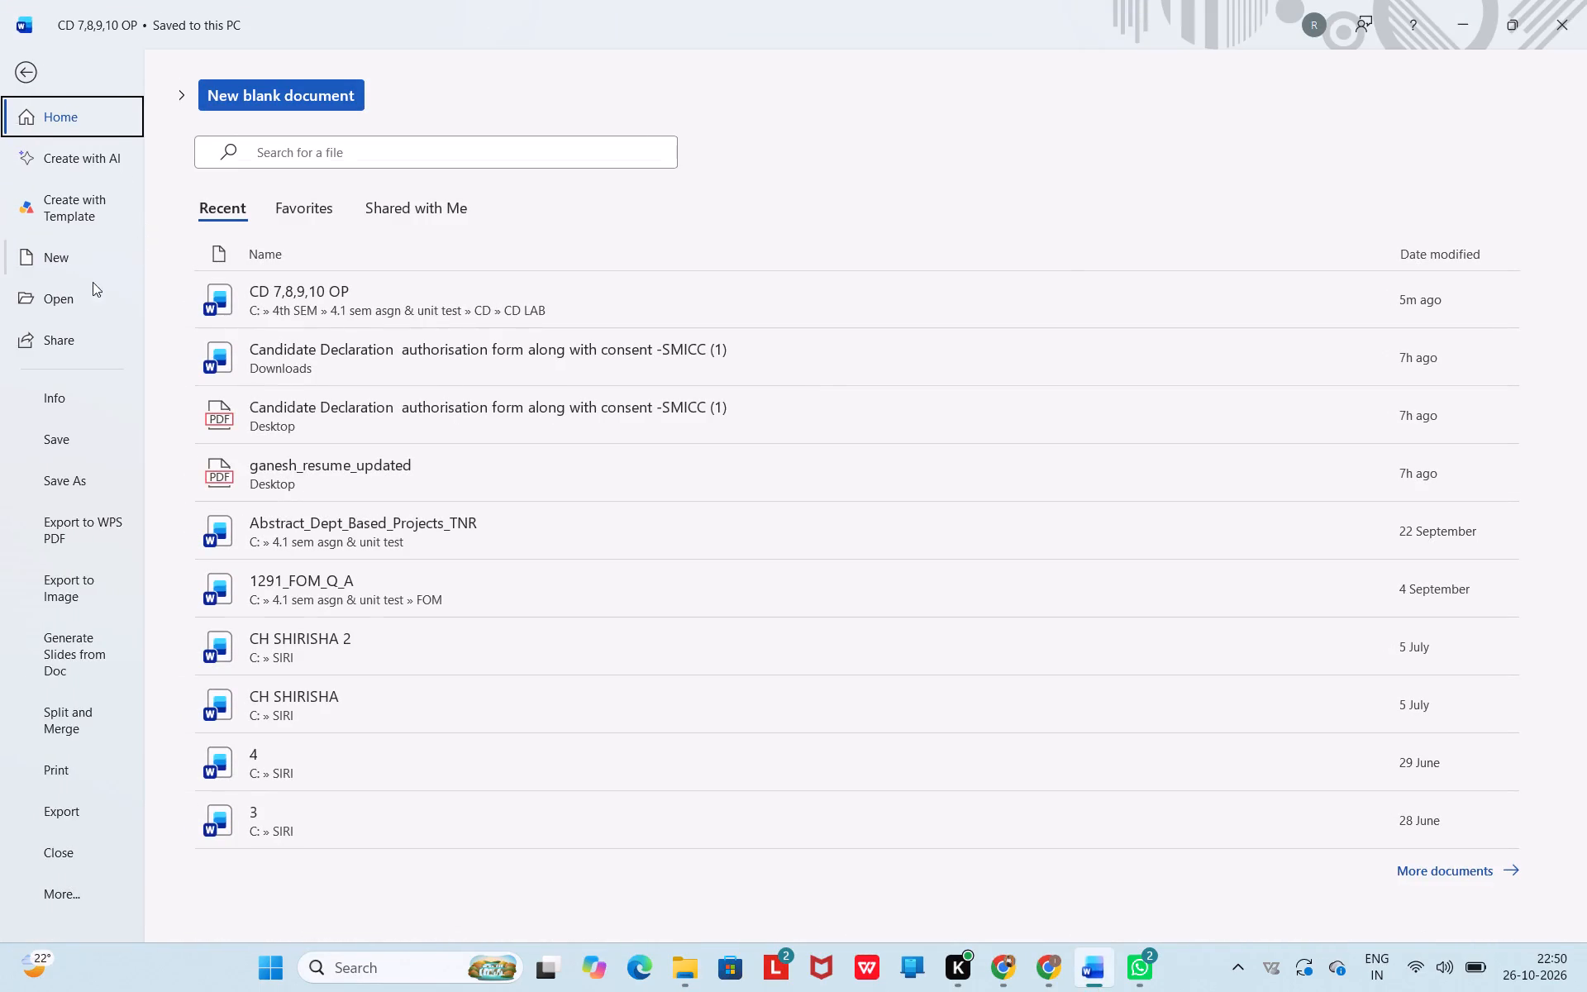
{"action": "left_click", "coordinate": [73, 289]}
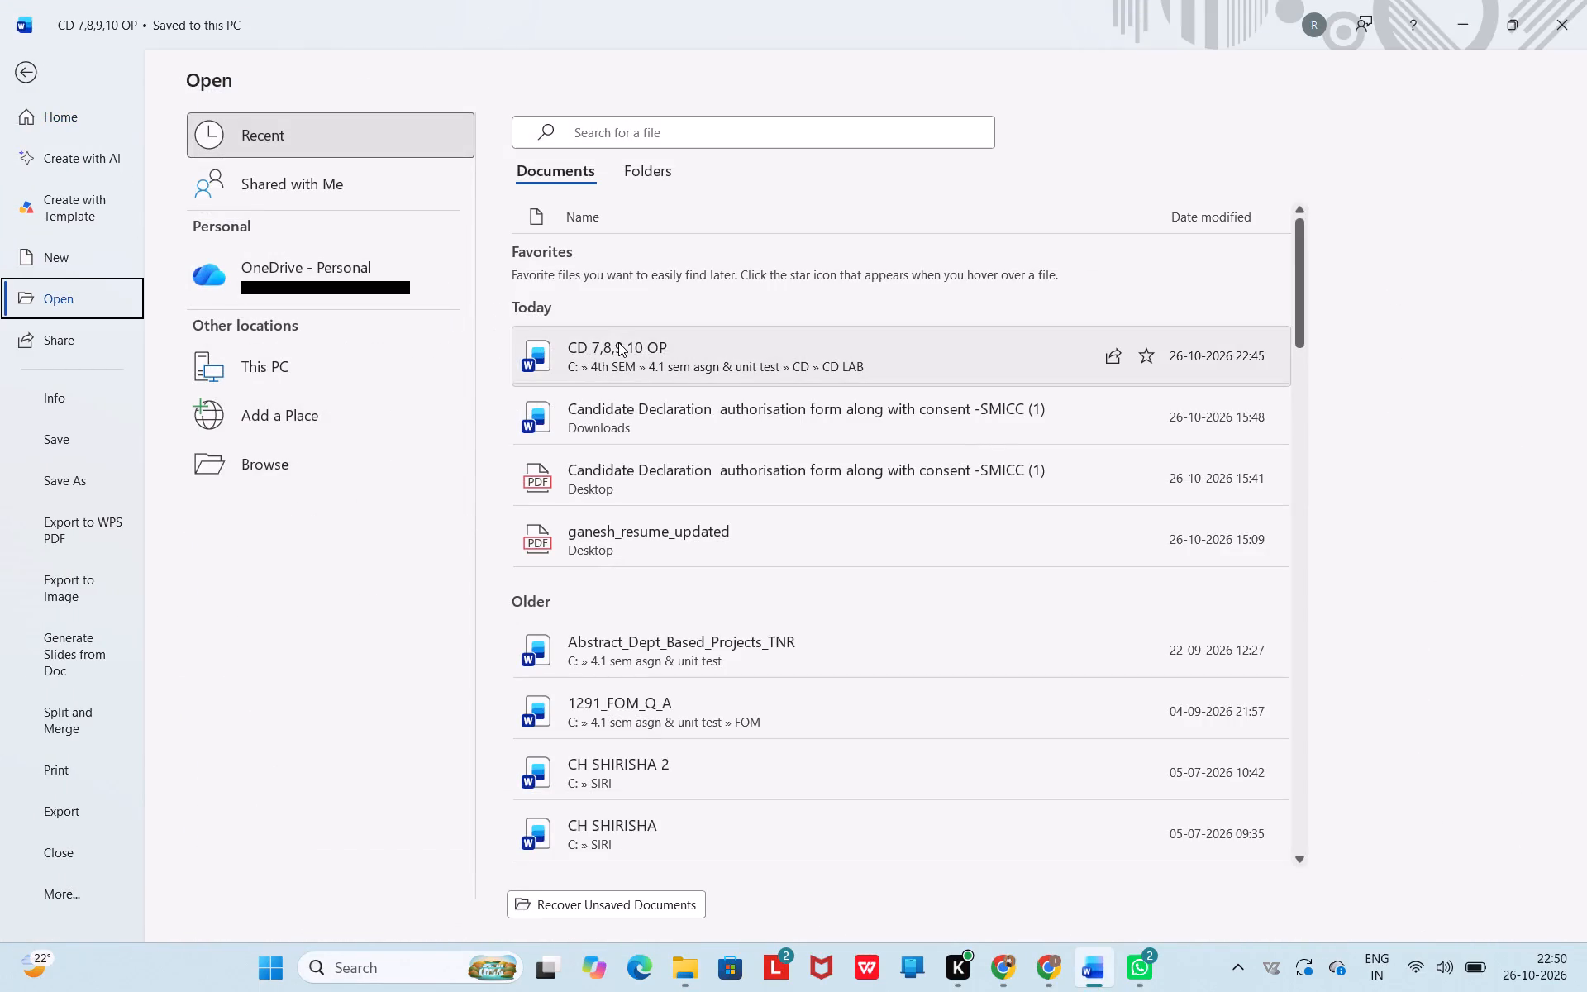
{"action": "double_click", "coordinate": [337, 374]}
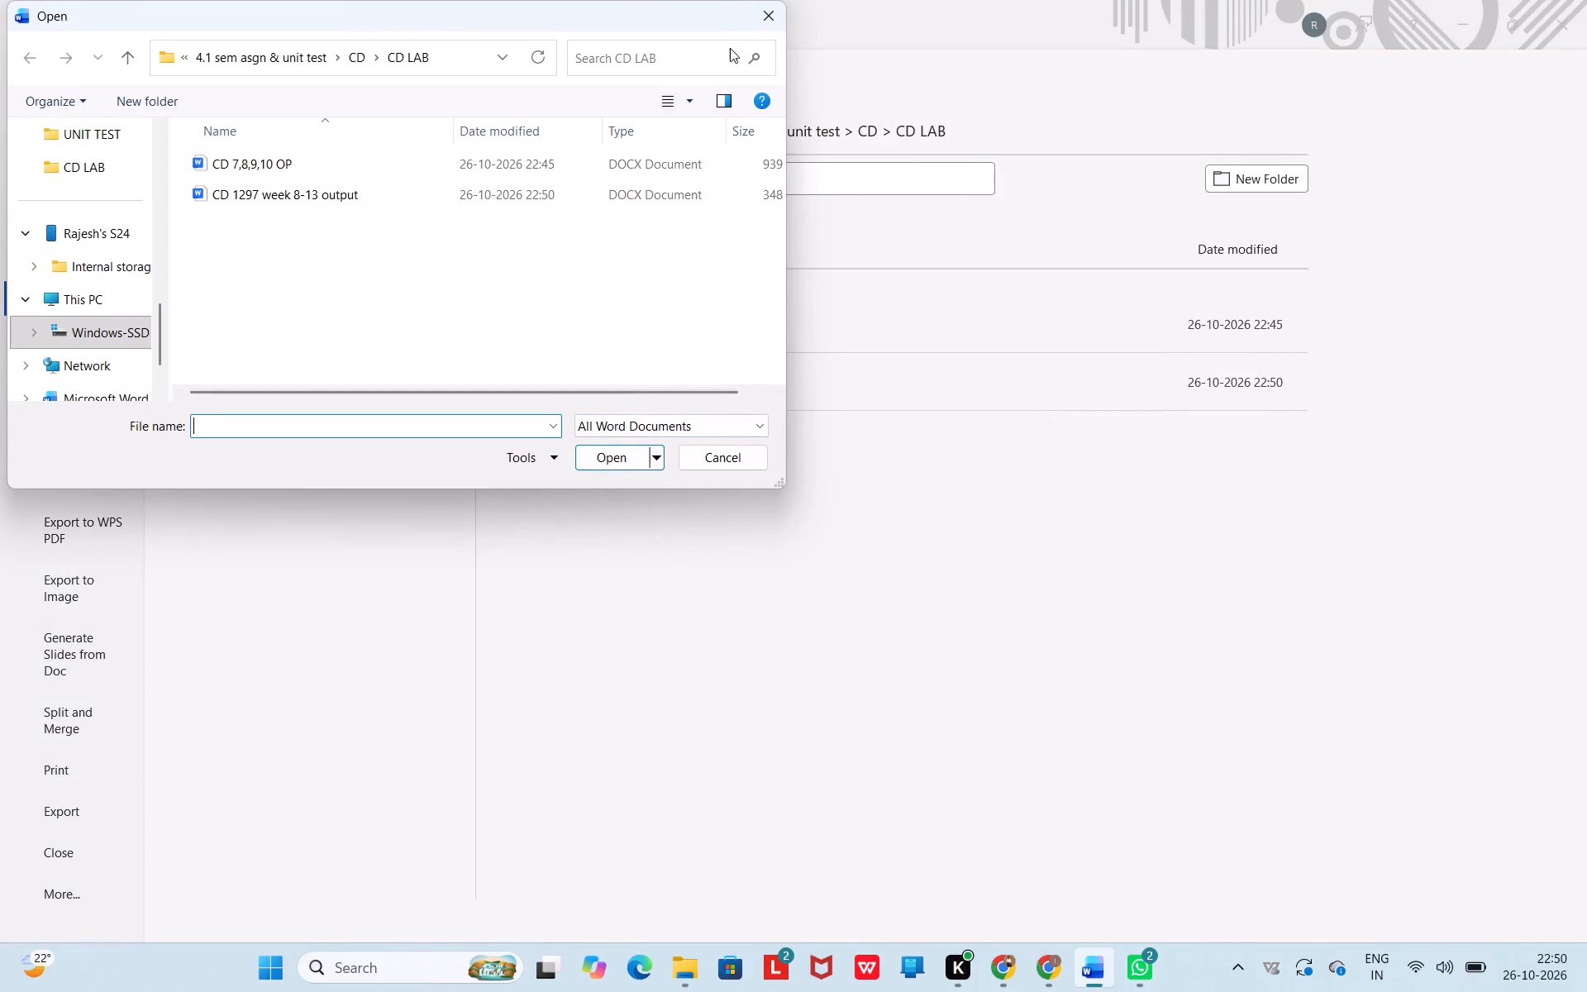
{"action": "left_click", "coordinate": [765, 24]}
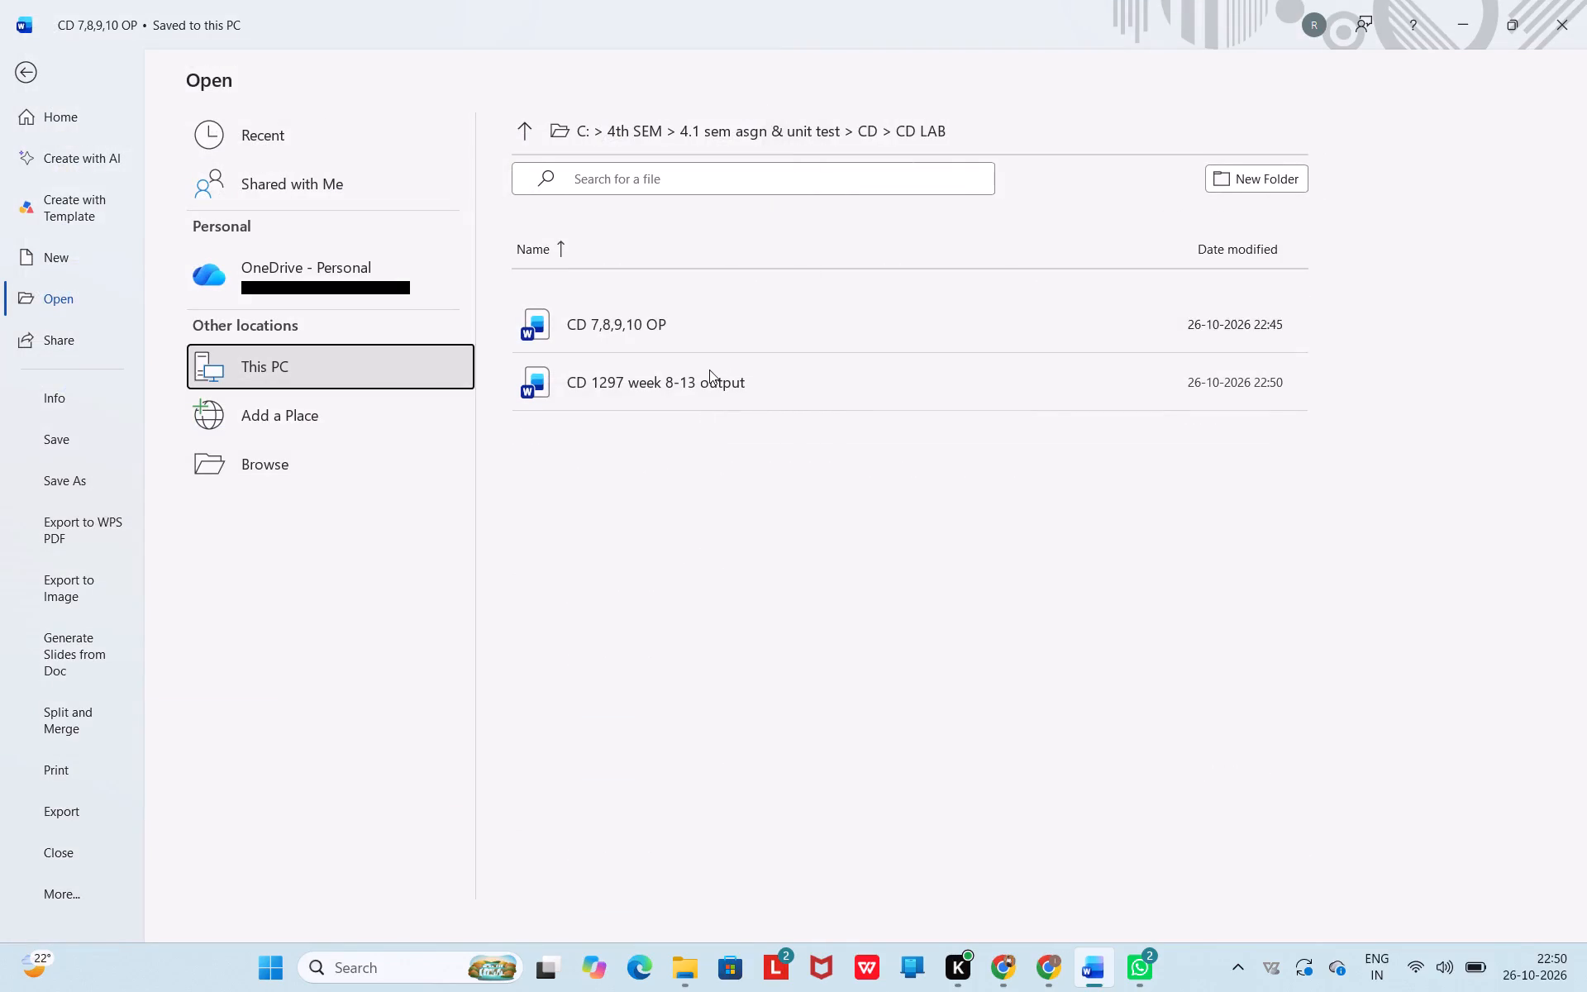
{"action": "double_click", "coordinate": [709, 370]}
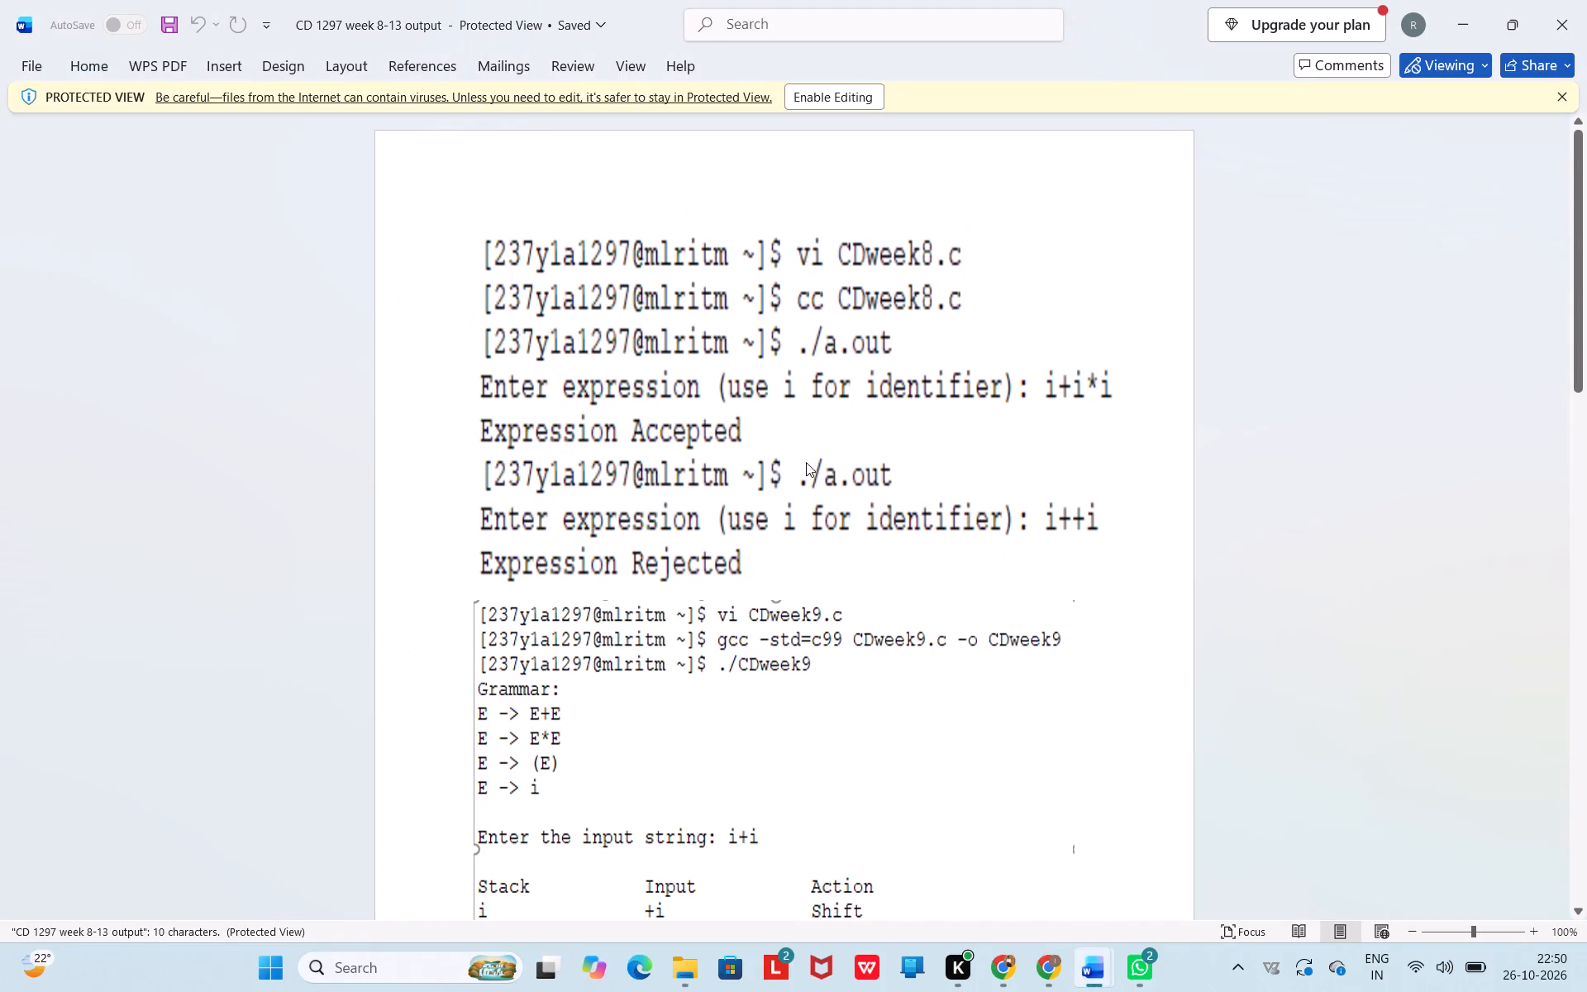
Look through the week 8 to 13 outputs and enable editing of the protected document.
{"action": "scroll", "coordinate": [767, 637], "scroll_direction": "down", "scroll_amount": 3}
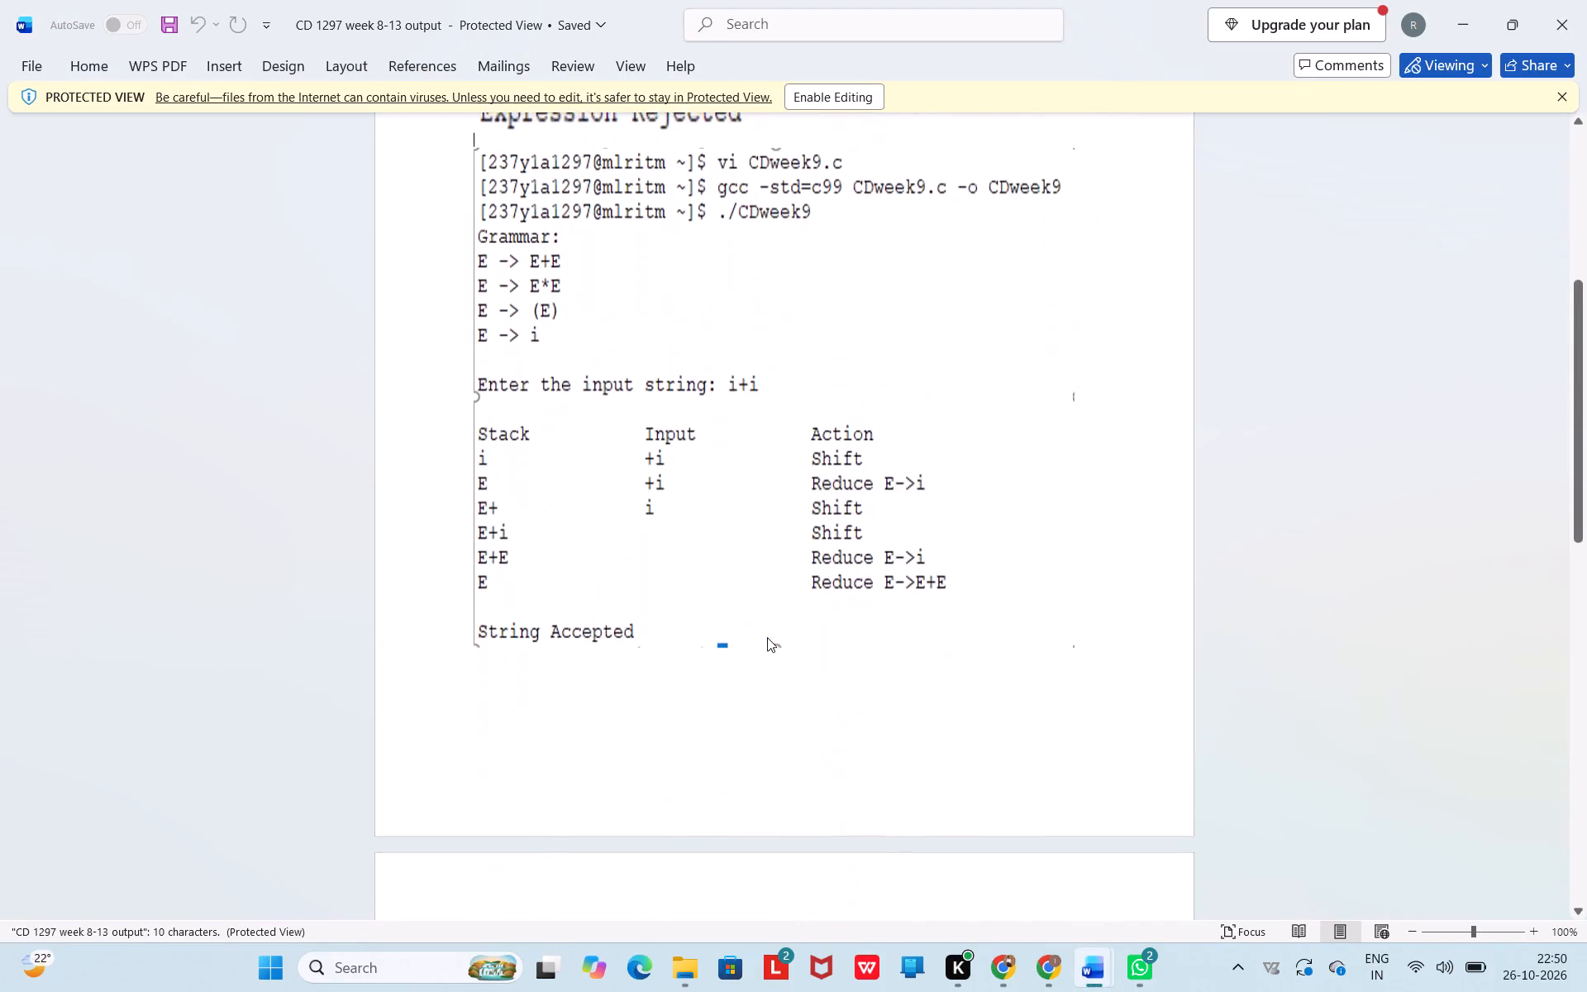
{"action": "scroll", "coordinate": [767, 637], "scroll_direction": "down", "scroll_amount": 5}
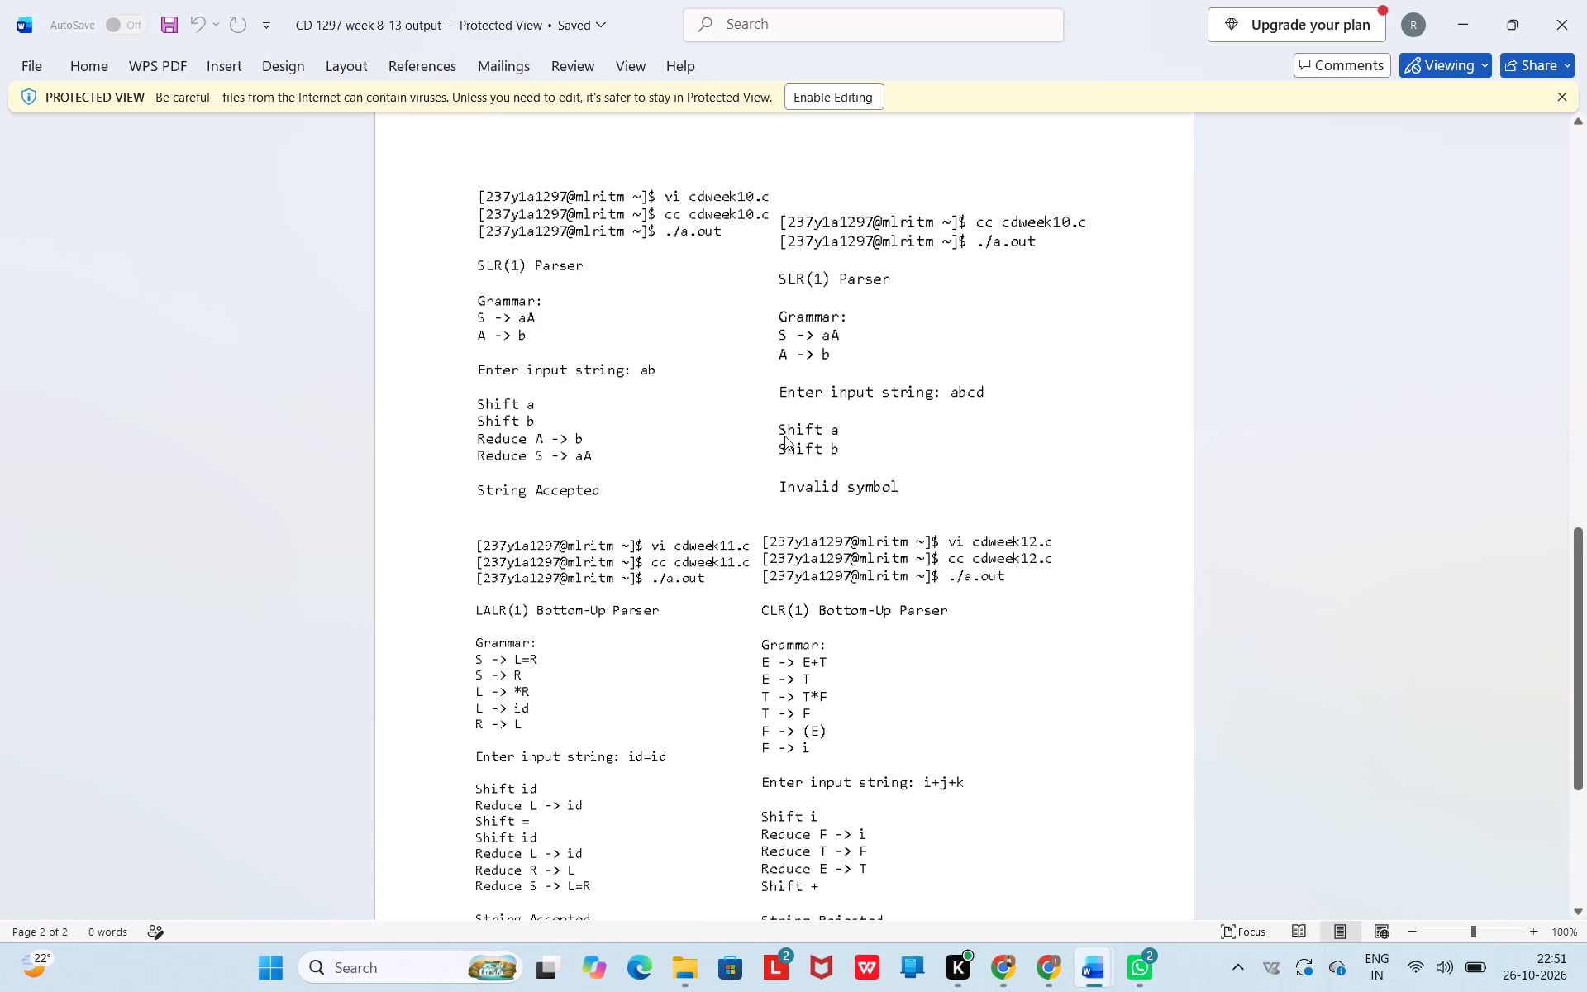
{"action": "scroll", "coordinate": [784, 436], "scroll_direction": "up", "scroll_amount": 1}
{"action": "left_click", "coordinate": [827, 93]}
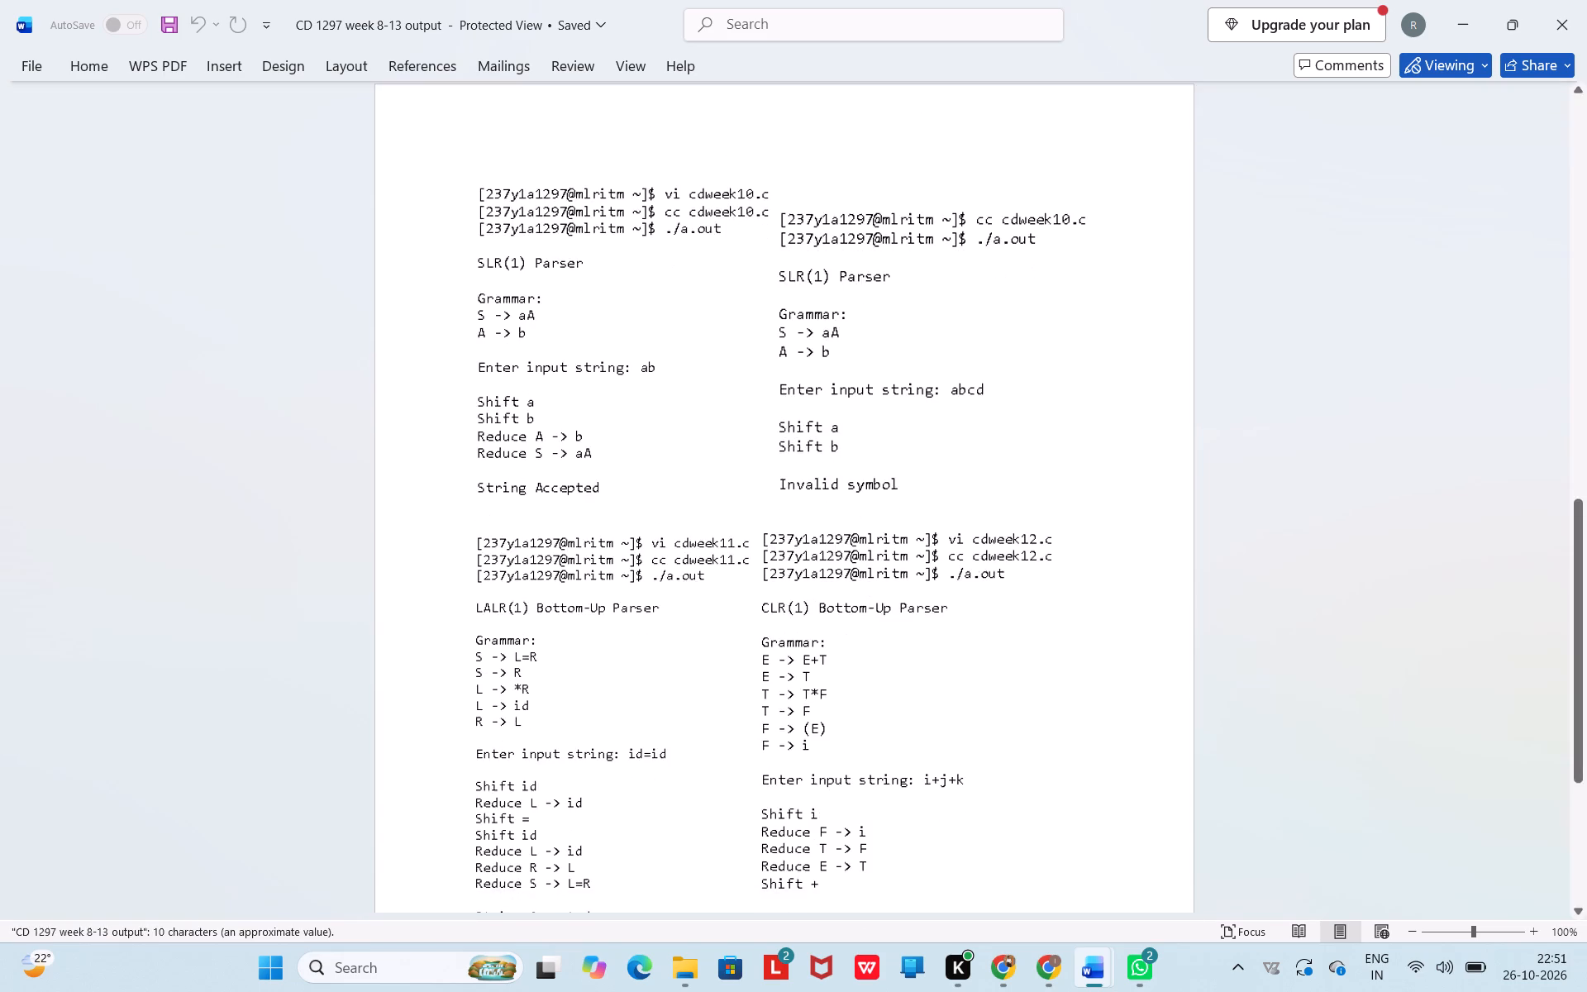
Delete the week 9 and week 8 output pictures from the first page.
{"action": "scroll", "coordinate": [745, 546], "scroll_direction": "down", "scroll_amount": 2}
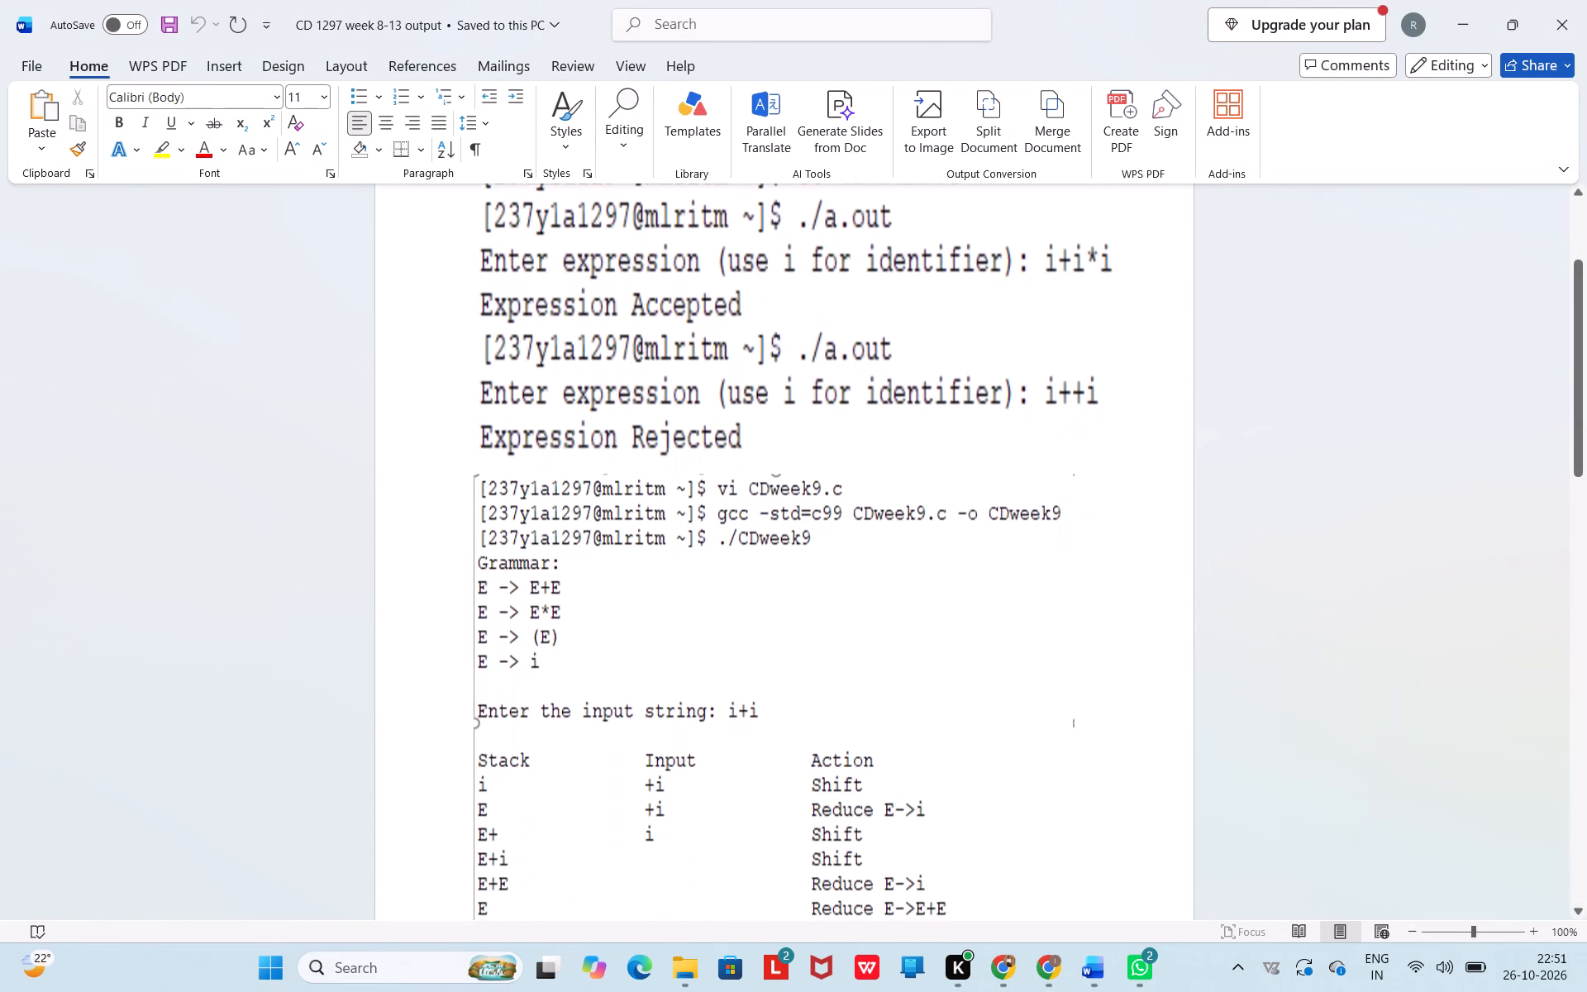
{"action": "scroll", "coordinate": [745, 546], "scroll_direction": "down", "scroll_amount": 2}
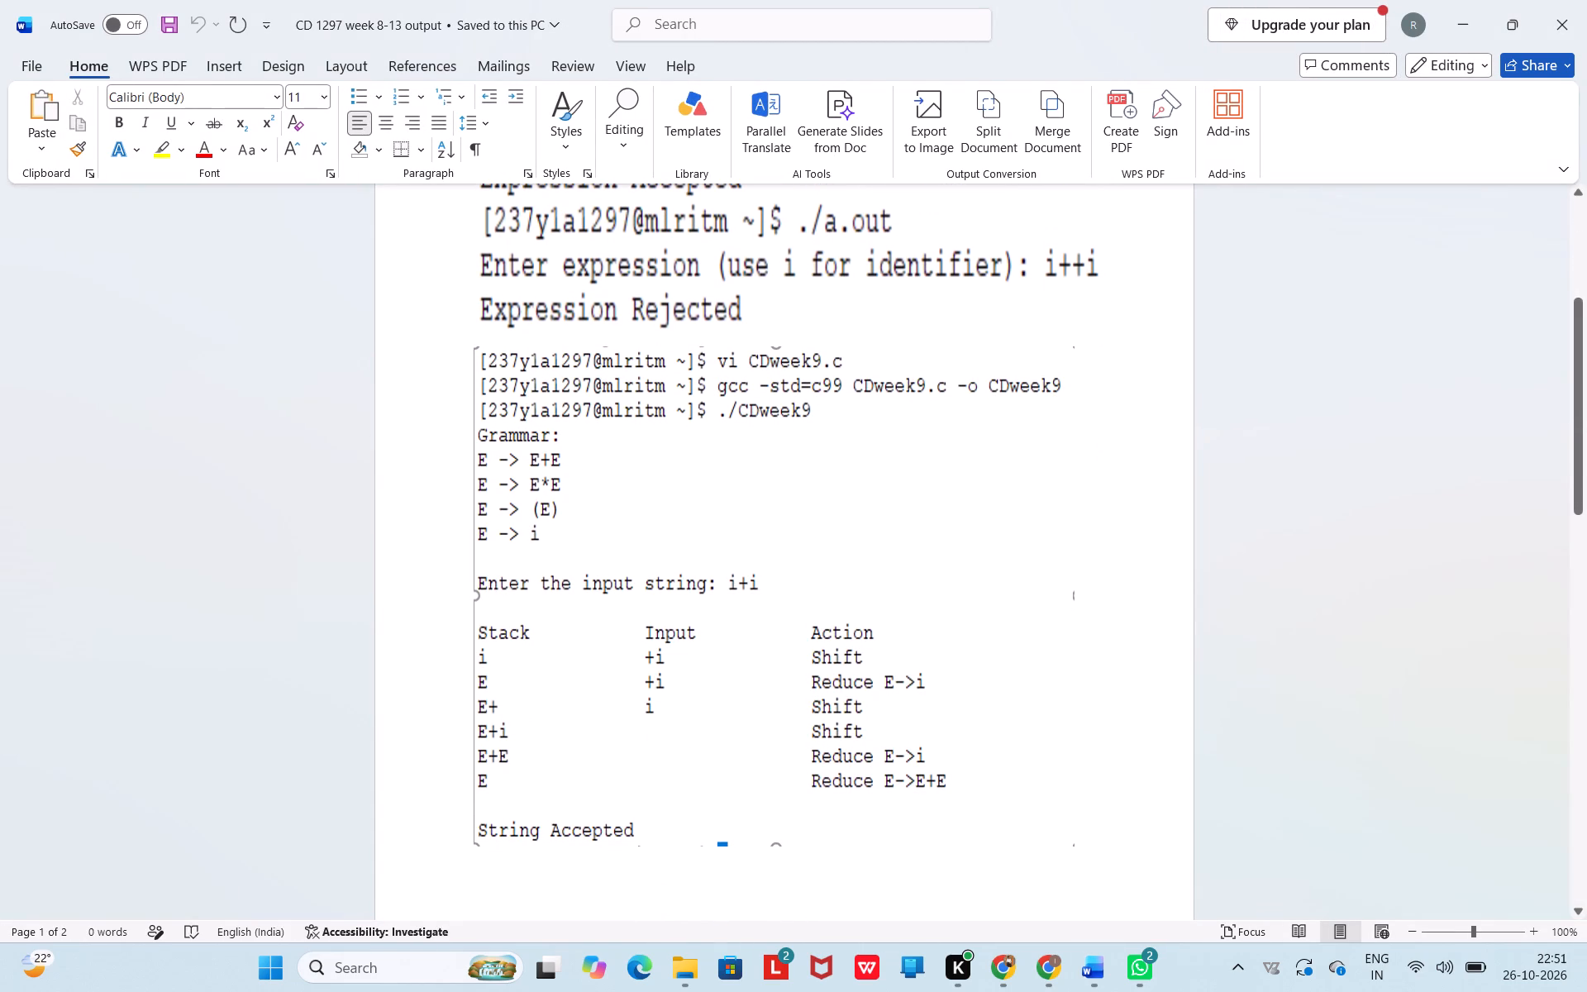
{"action": "left_click", "coordinate": [976, 735]}
{"action": "key", "text": "BackSpace"}
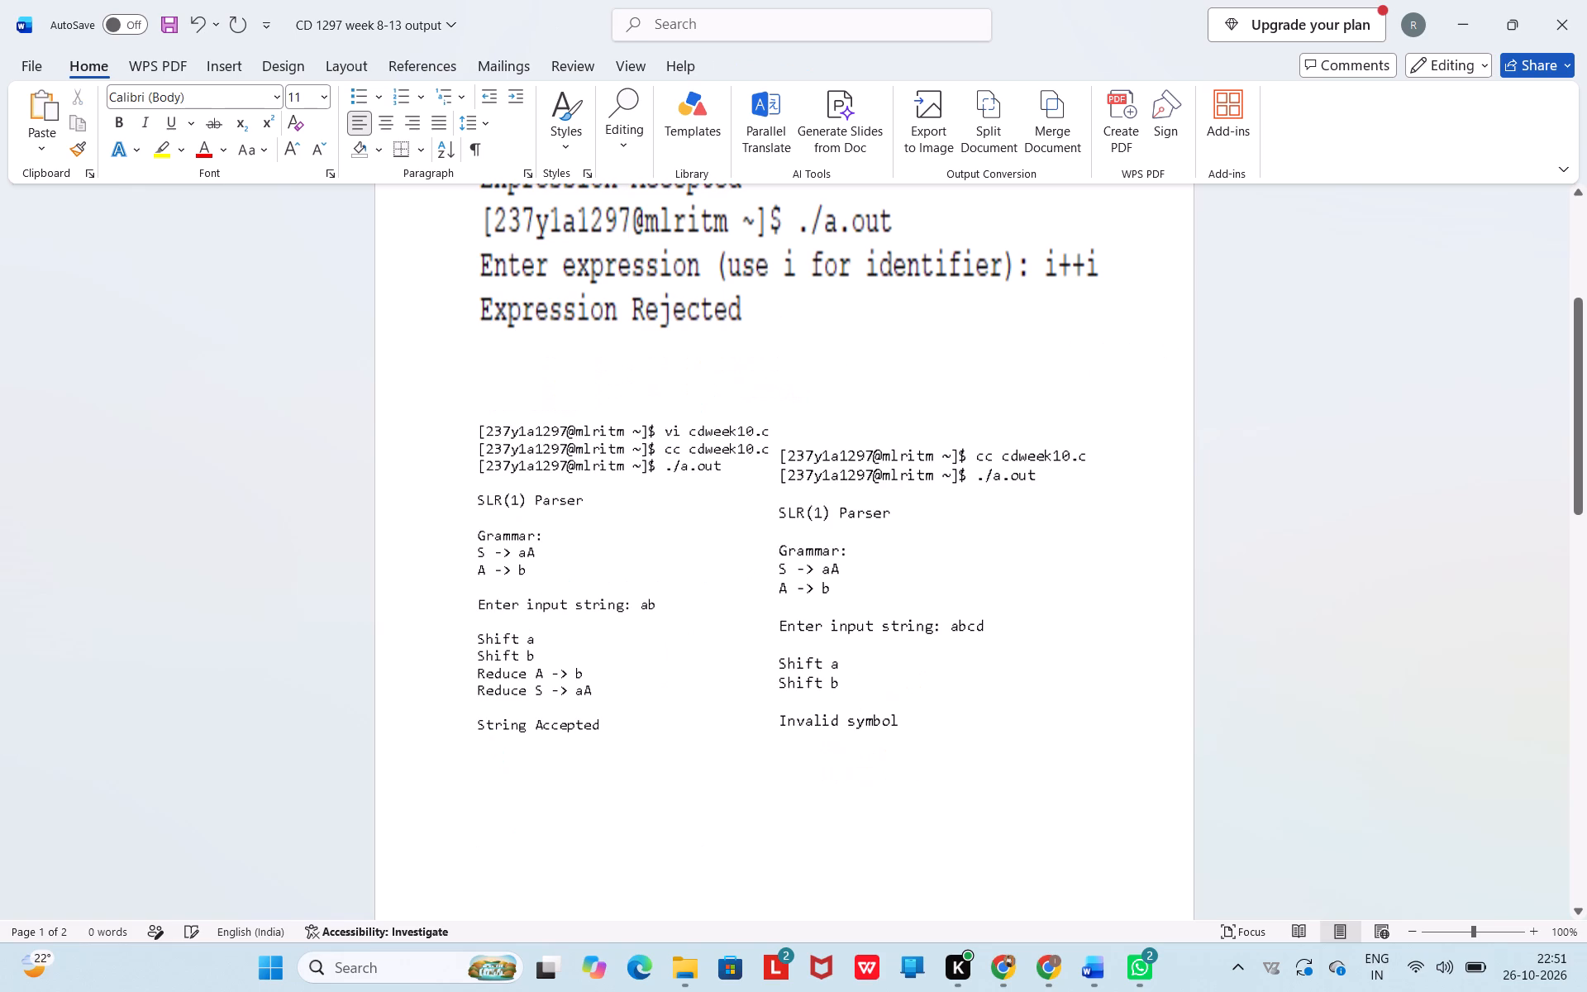
{"action": "key", "text": "BackSpace"}
{"action": "key", "text": "BackSpace"}
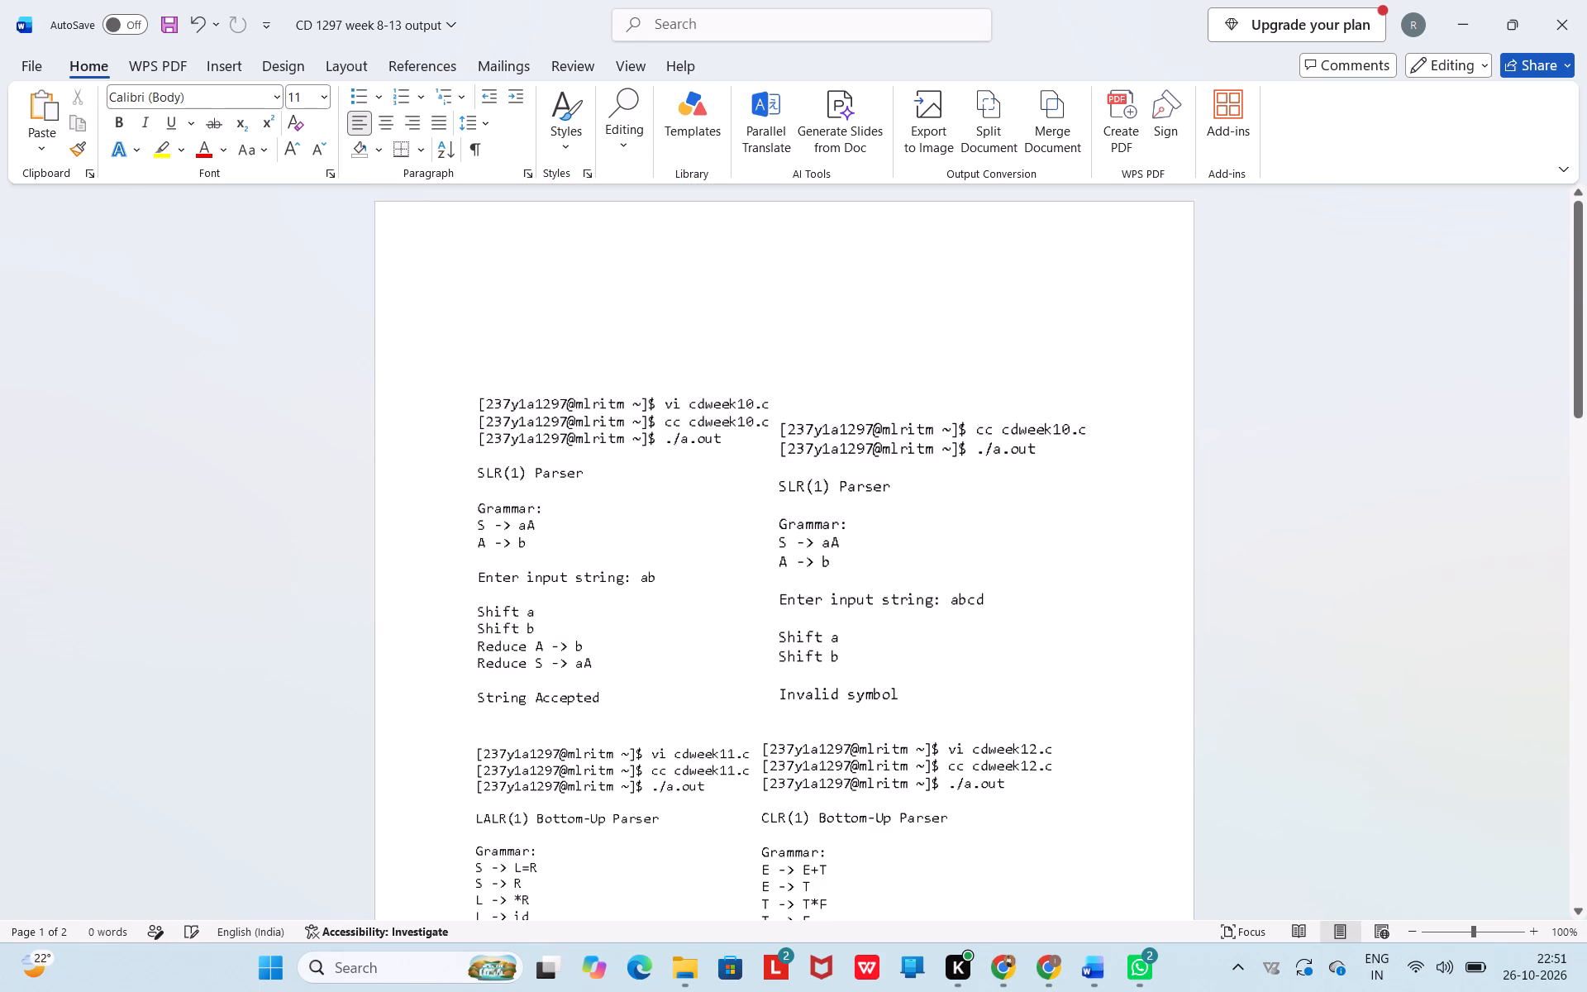
Delete both week 10 output pictures and the leftover blank lines above the week 11 output.
{"action": "left_click", "coordinate": [706, 662]}
{"action": "key", "text": "BackSpace"}
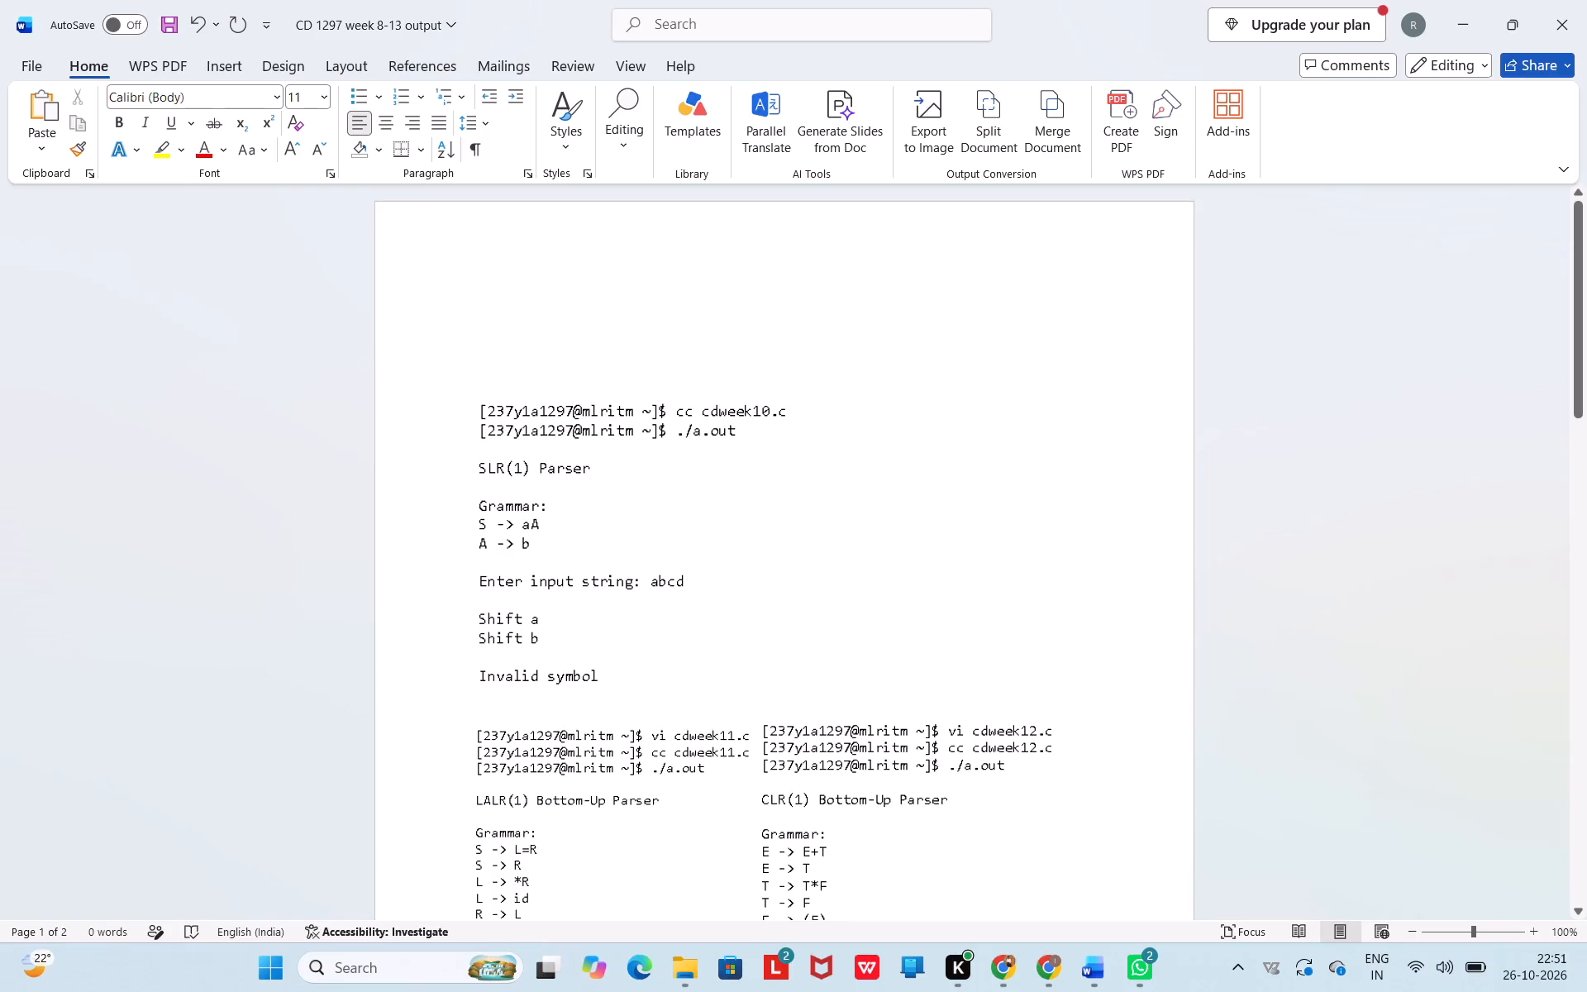
{"action": "scroll", "coordinate": [687, 578], "scroll_direction": "up", "scroll_amount": 1}
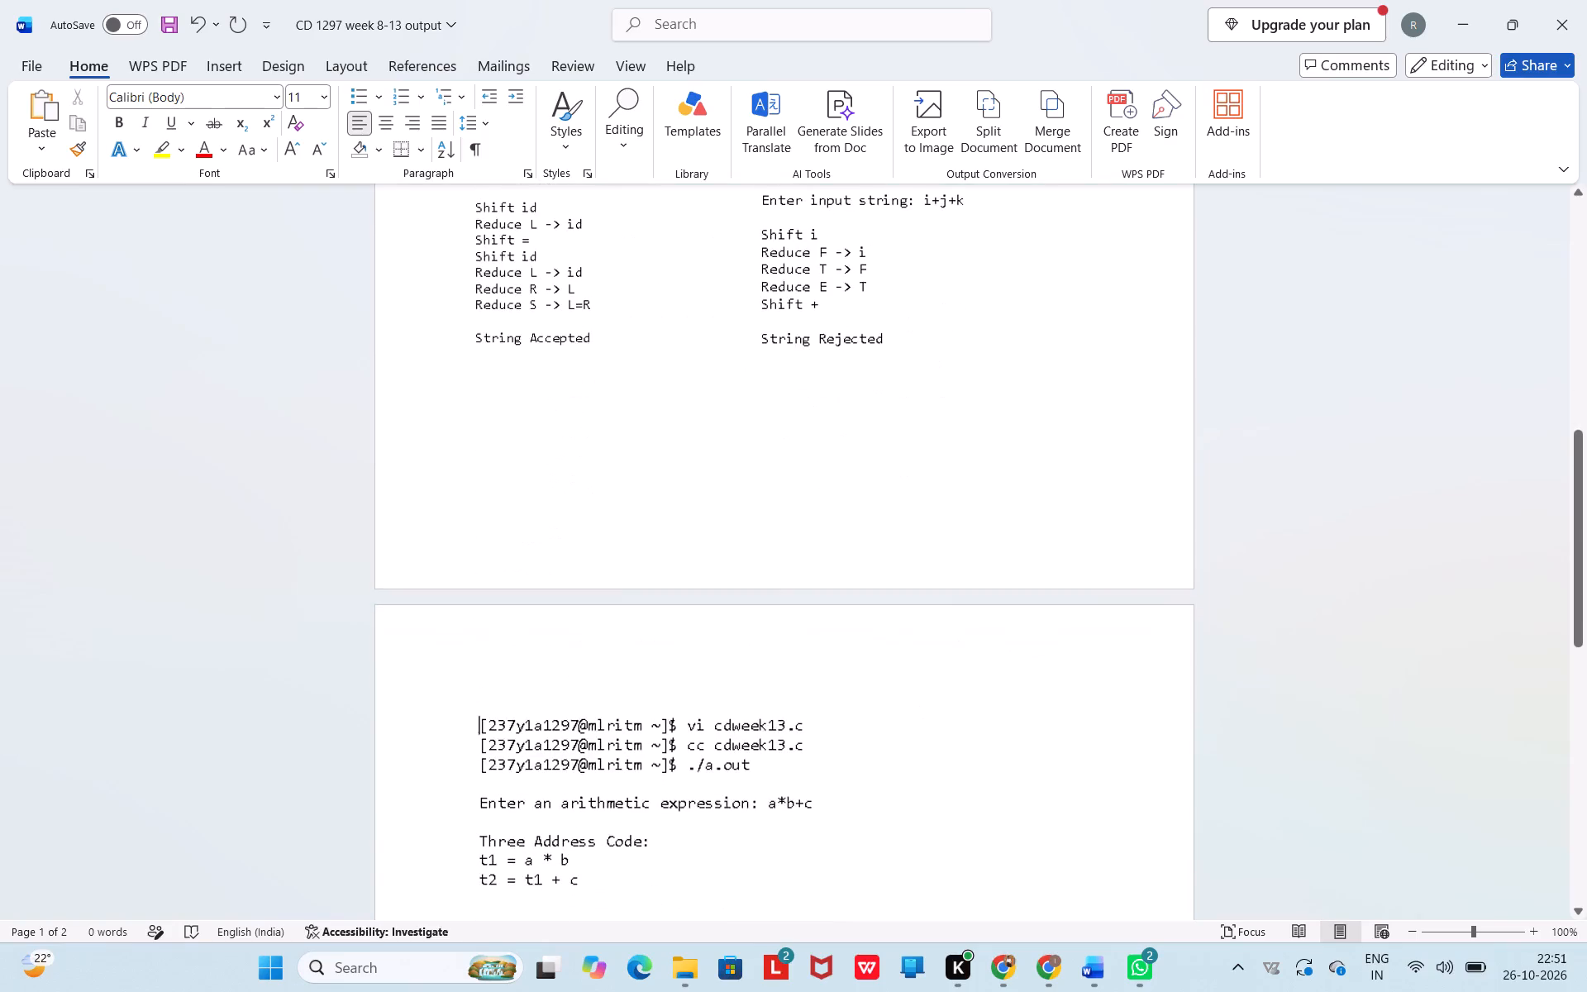
{"action": "scroll", "coordinate": [687, 578], "scroll_direction": "up", "scroll_amount": 1}
{"action": "left_click", "coordinate": [766, 574]}
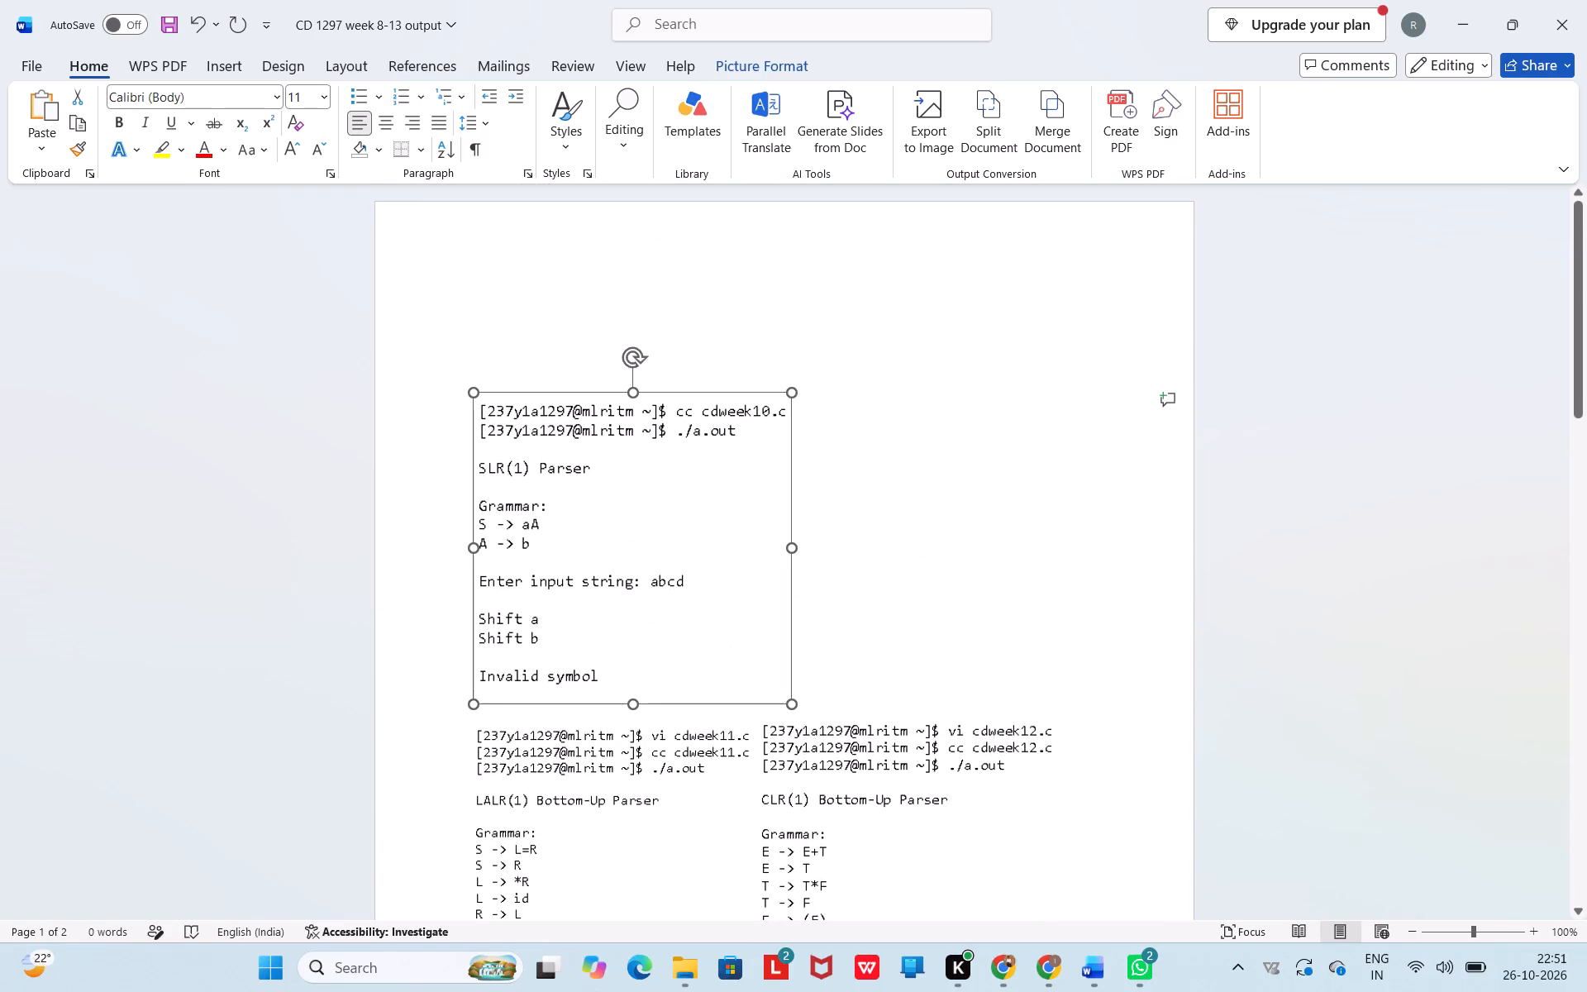
{"action": "key", "text": "BackSpace"}
{"action": "key", "text": "BackSpace"}
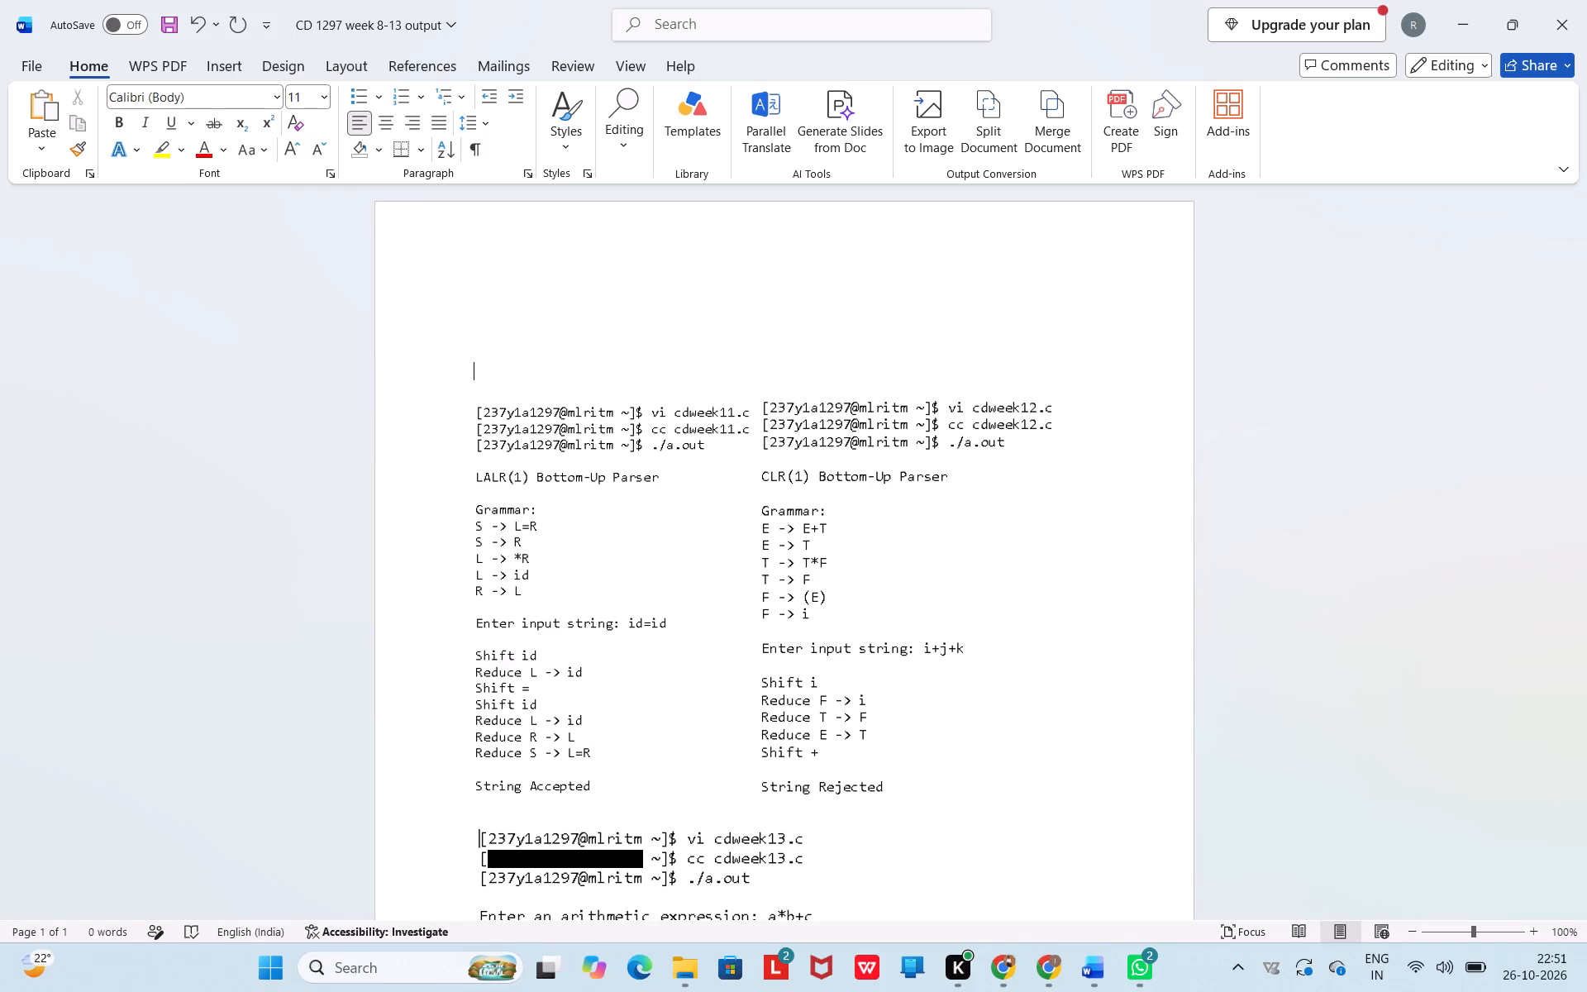
{"action": "key", "text": "BackSpace"}
{"action": "key", "text": "BackSpace"}
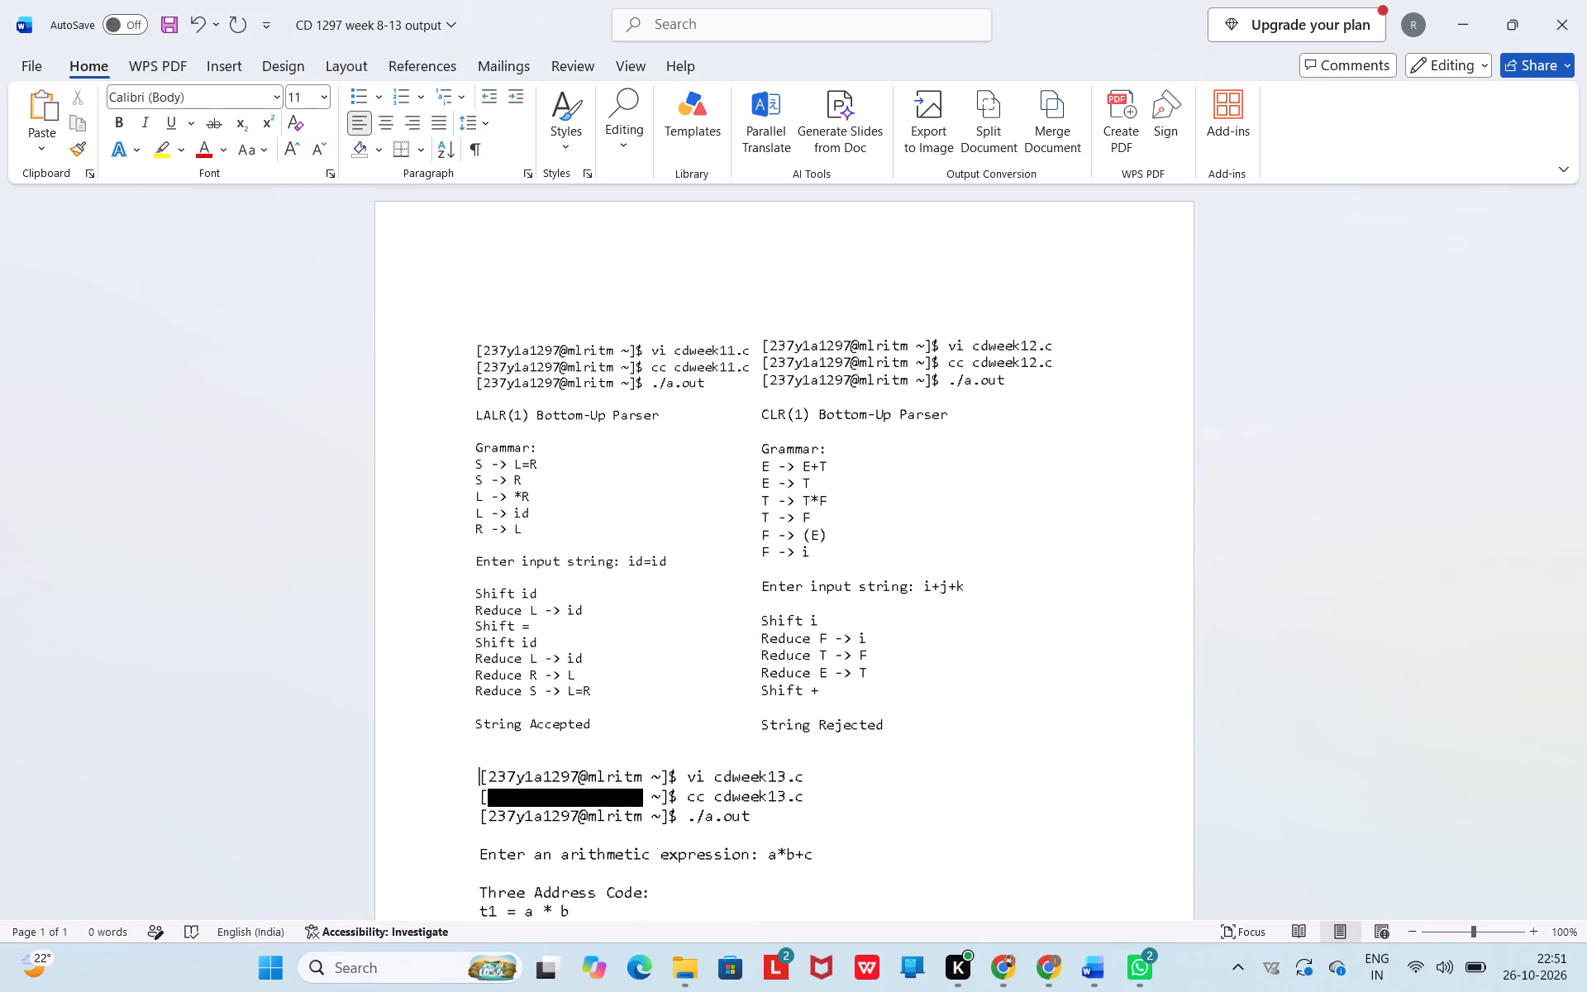
{"action": "scroll", "coordinate": [766, 574], "scroll_direction": "down", "scroll_amount": 1}
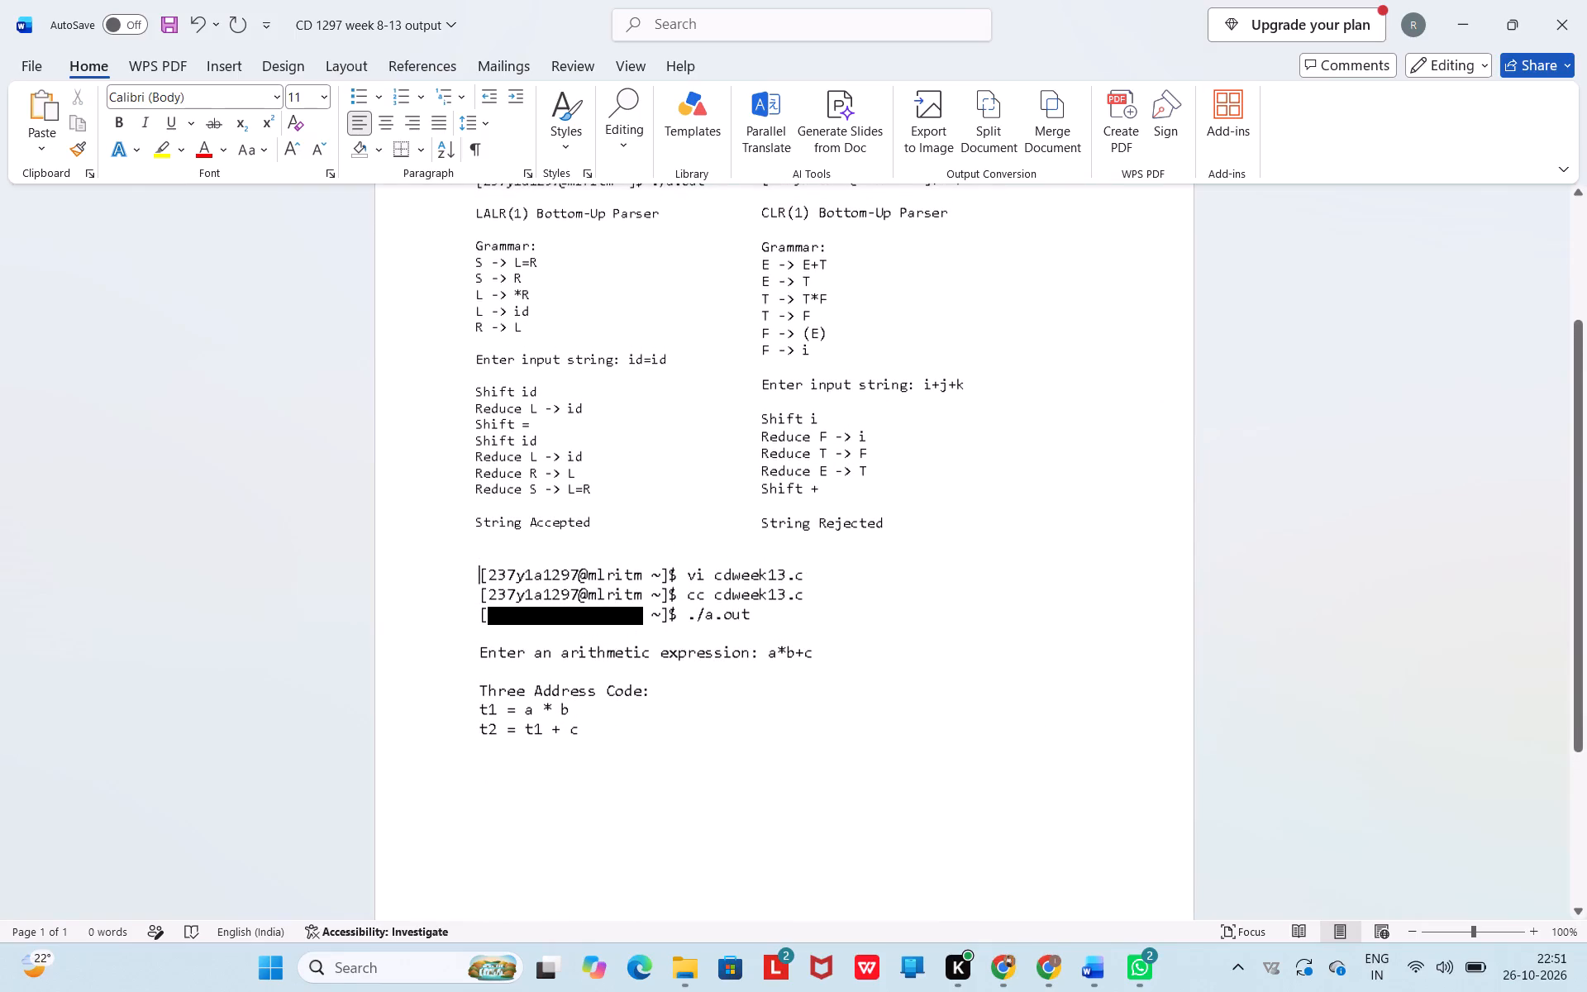
{"action": "scroll", "coordinate": [788, 718], "scroll_direction": "up", "scroll_amount": 1}
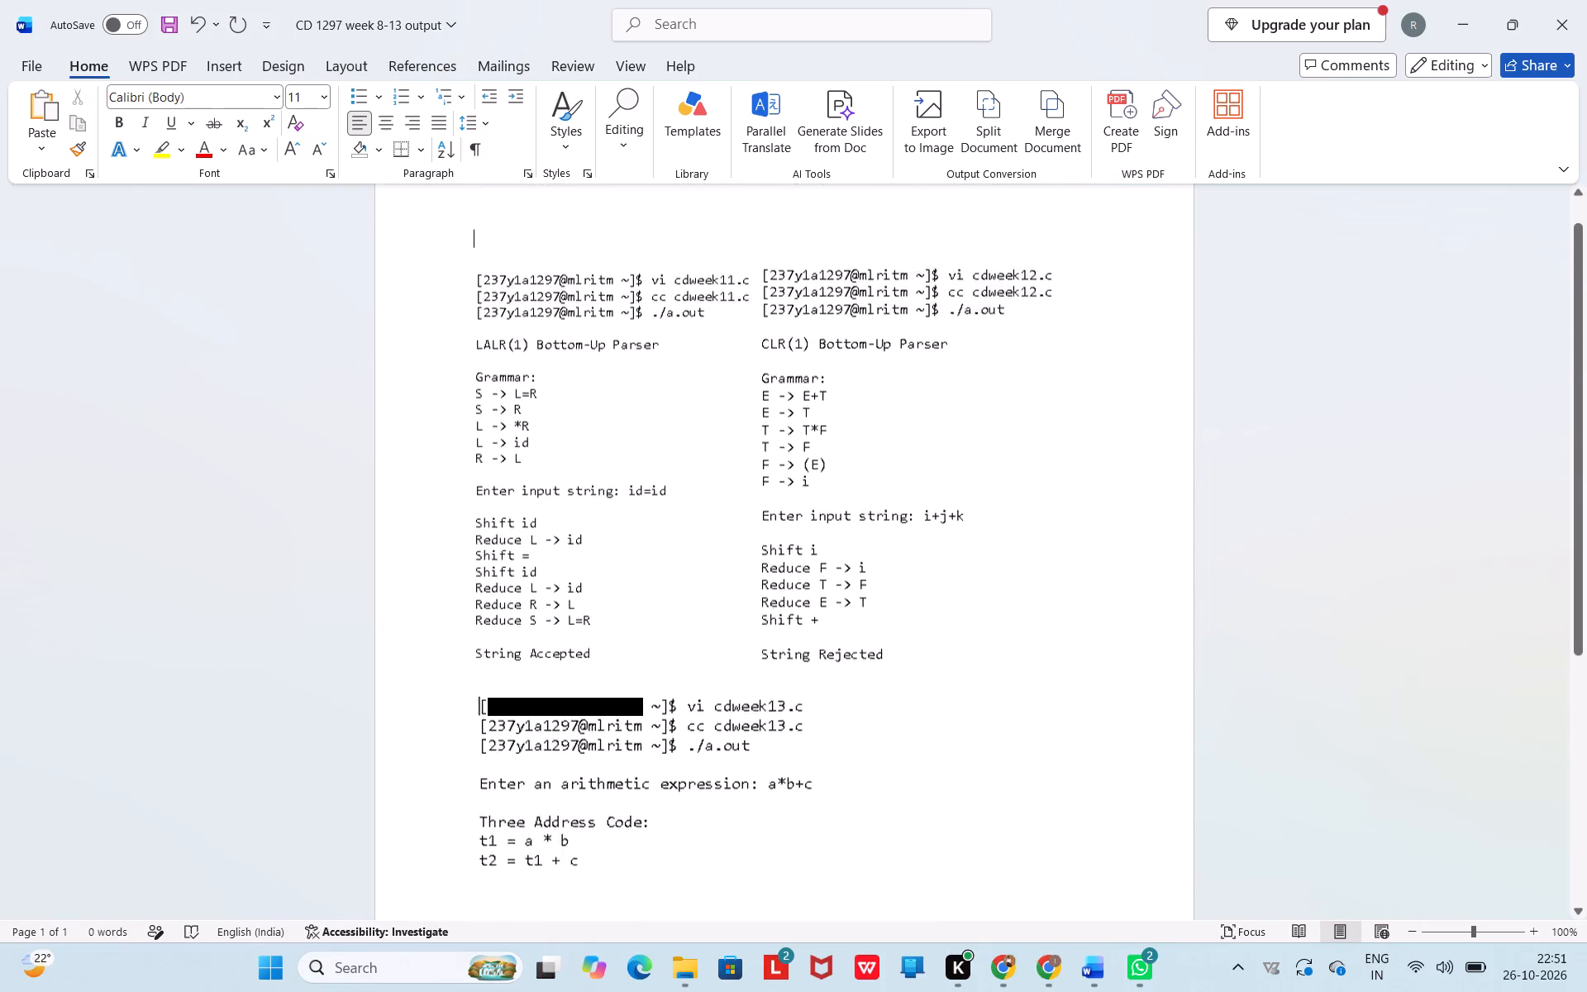
{"action": "scroll", "coordinate": [788, 718], "scroll_direction": "up", "scroll_amount": 2}
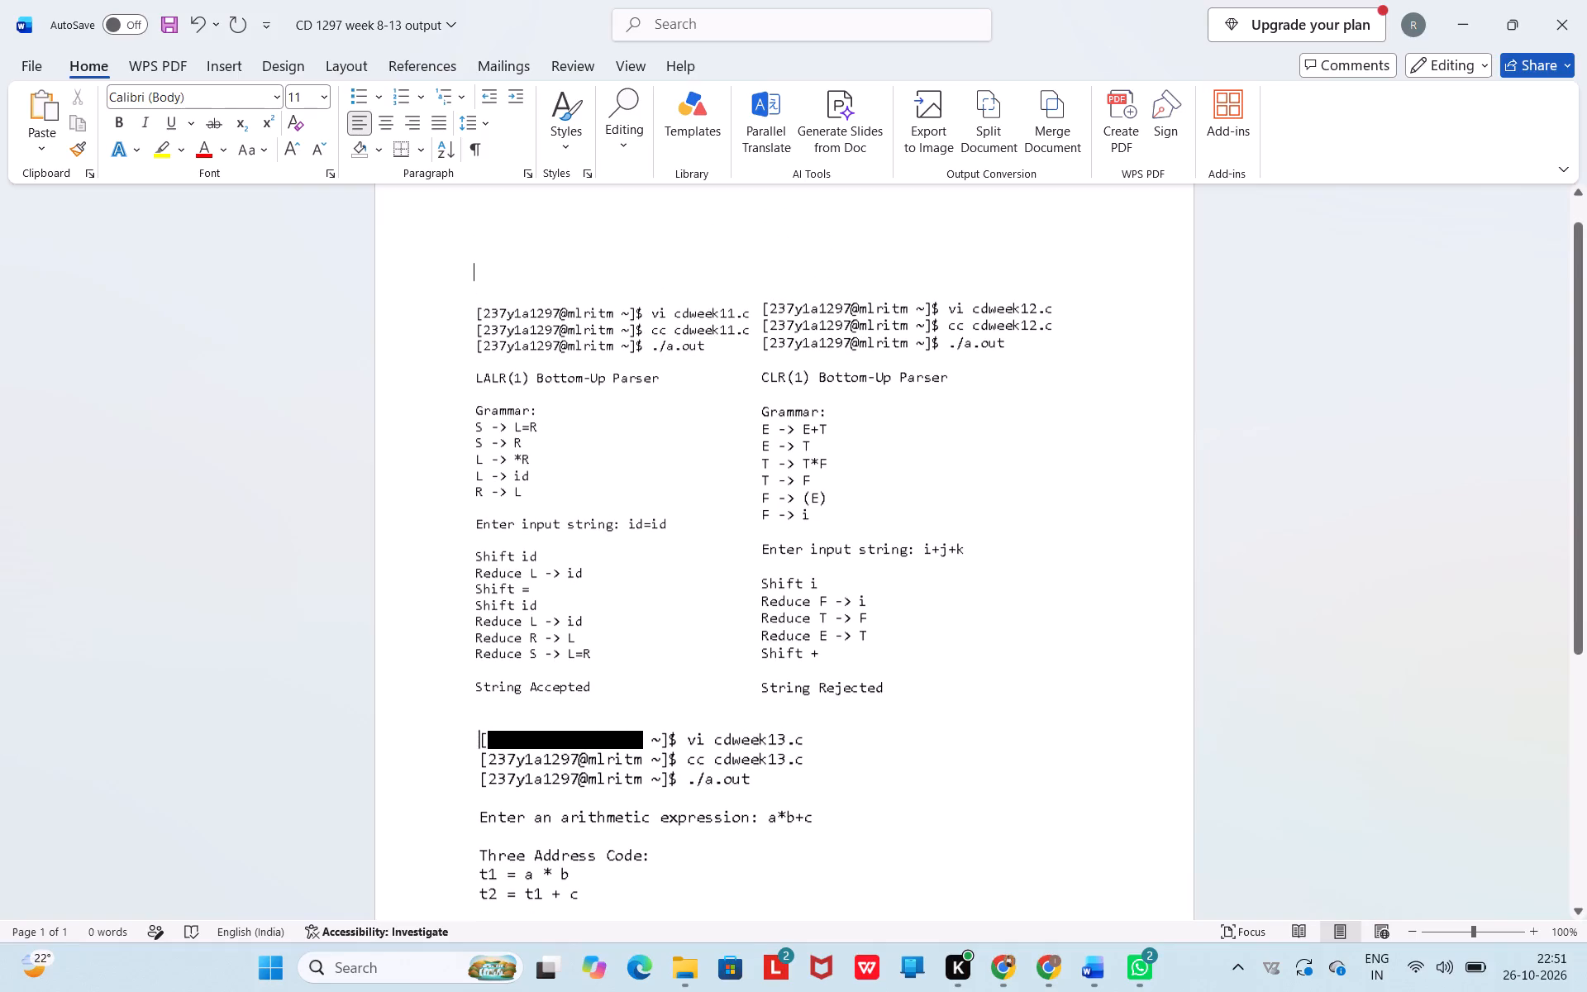
{"action": "scroll", "coordinate": [788, 718], "scroll_direction": "up", "scroll_amount": 1}
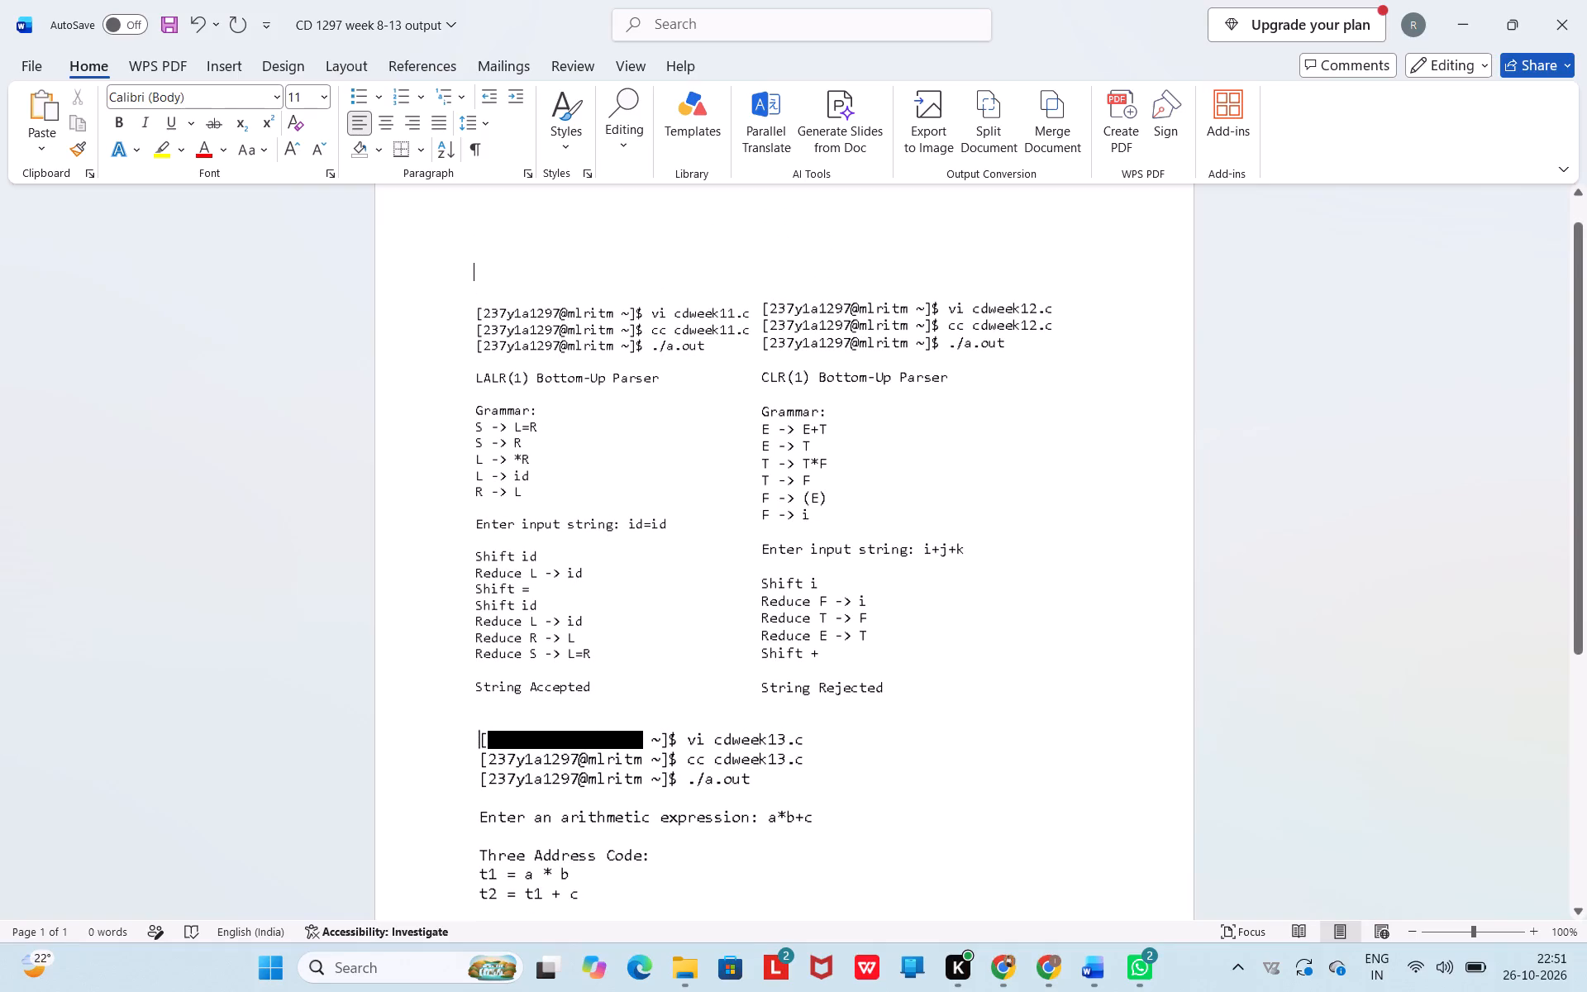
{"action": "left_click", "coordinate": [217, 64]}
{"action": "left_click", "coordinate": [244, 131]}
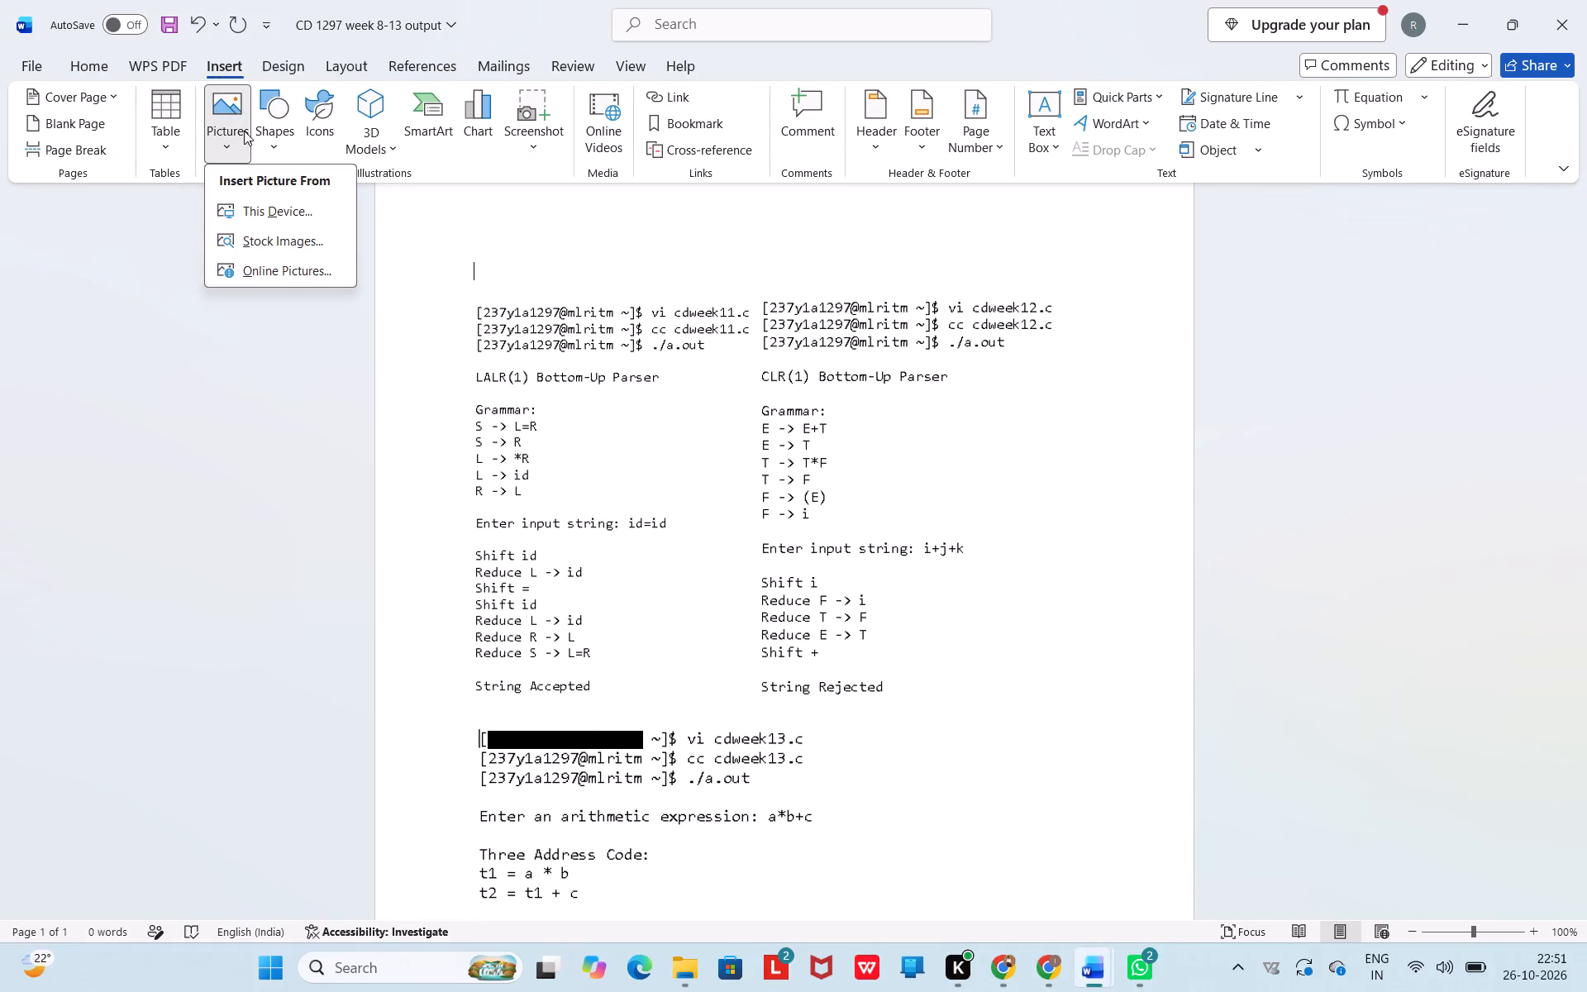
{"action": "left_click", "coordinate": [278, 213]}
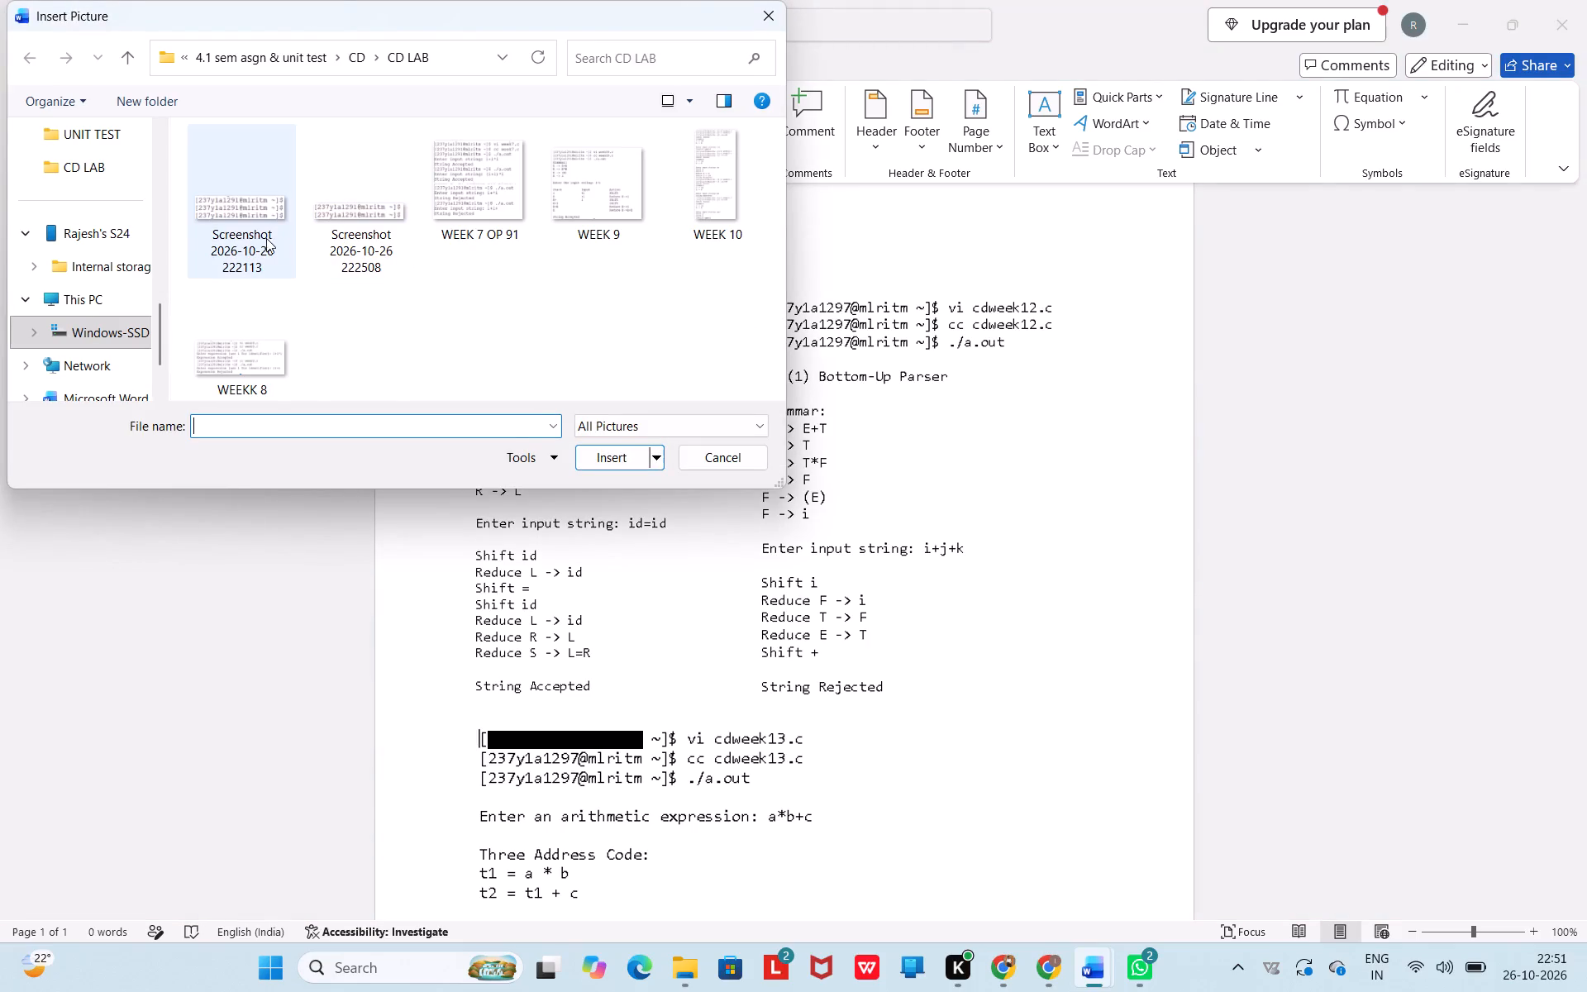
{"action": "left_click", "coordinate": [264, 239]}
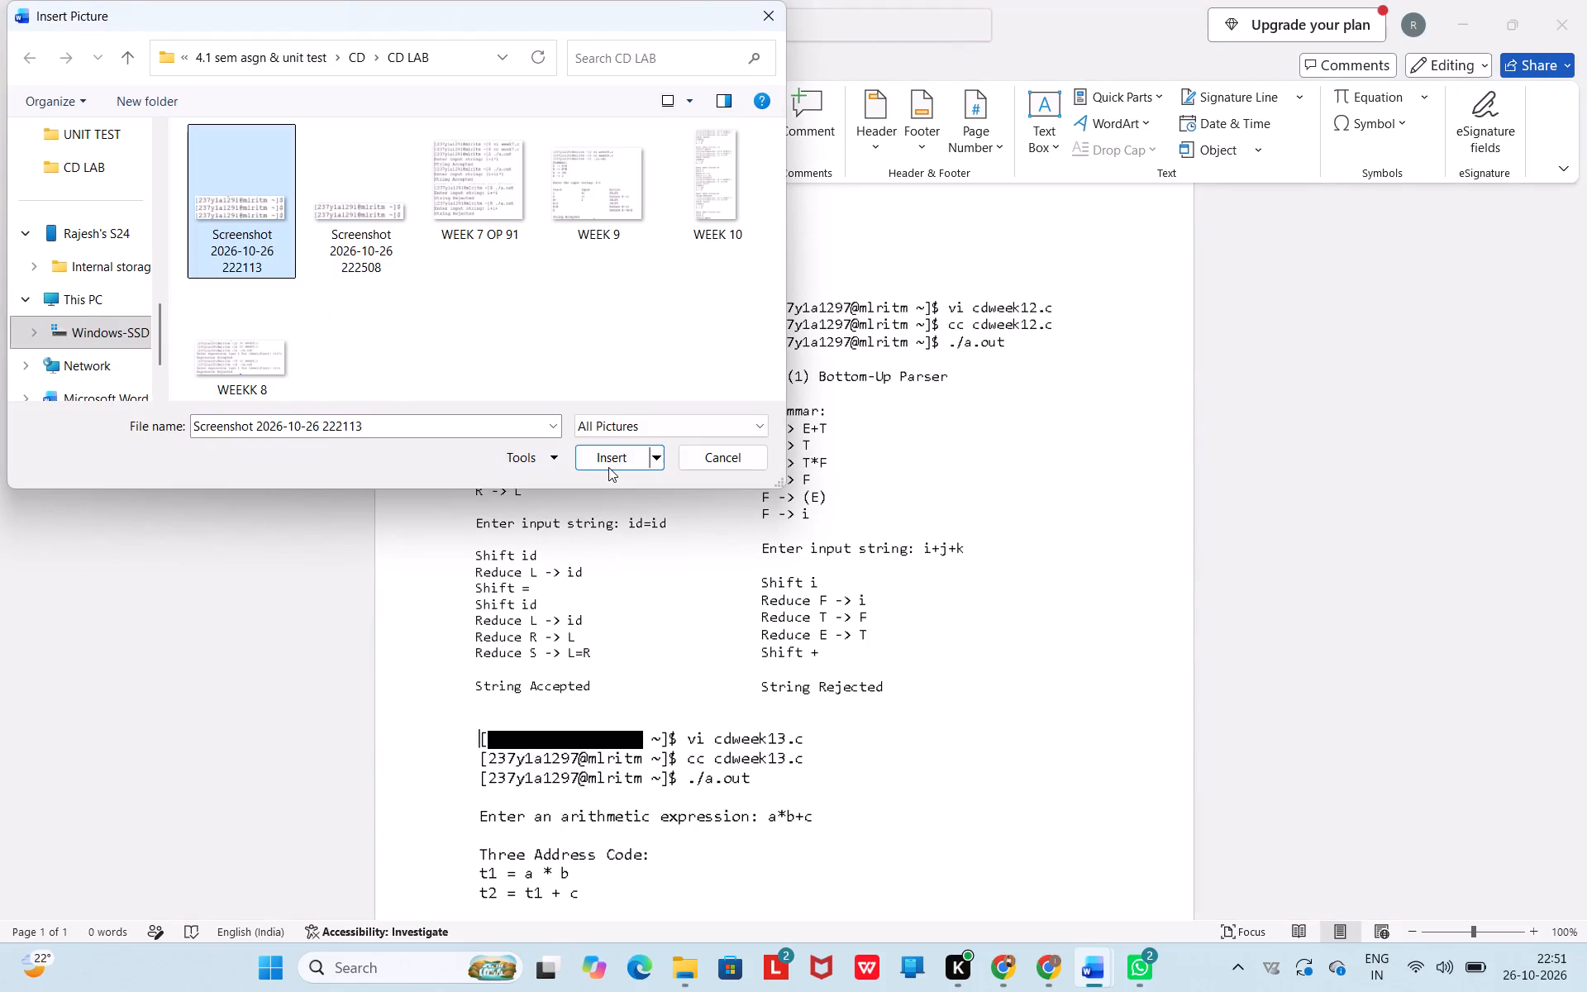
{"action": "left_click", "coordinate": [610, 467]}
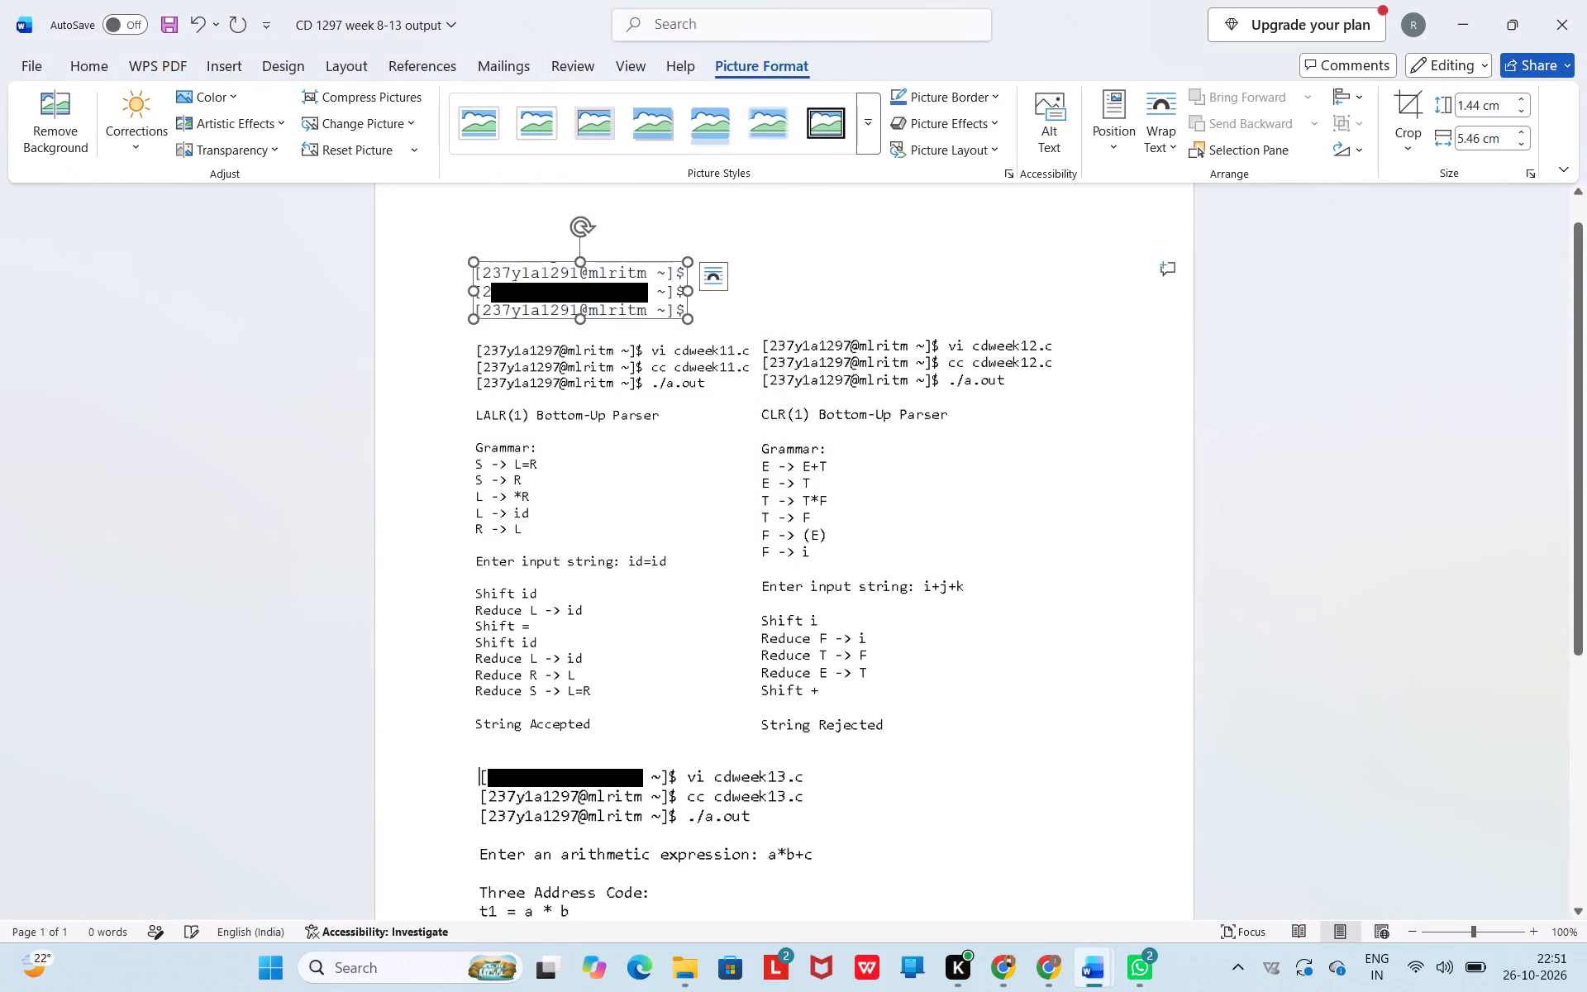
{"action": "left_click", "coordinate": [718, 283]}
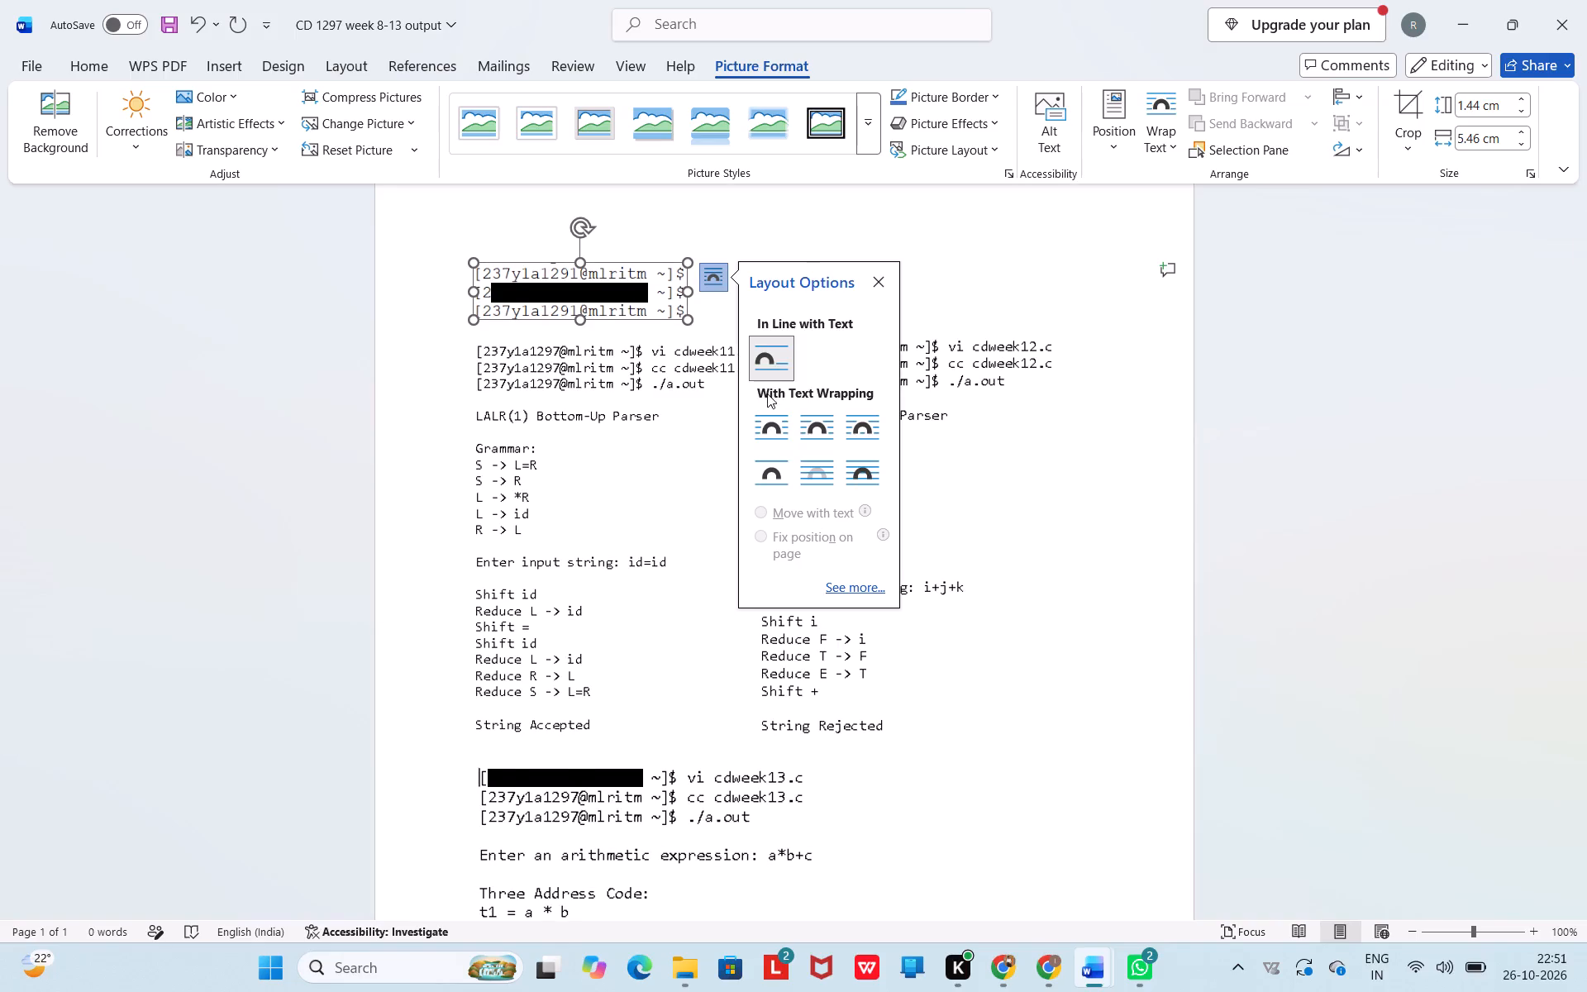
{"action": "left_click", "coordinate": [854, 472]}
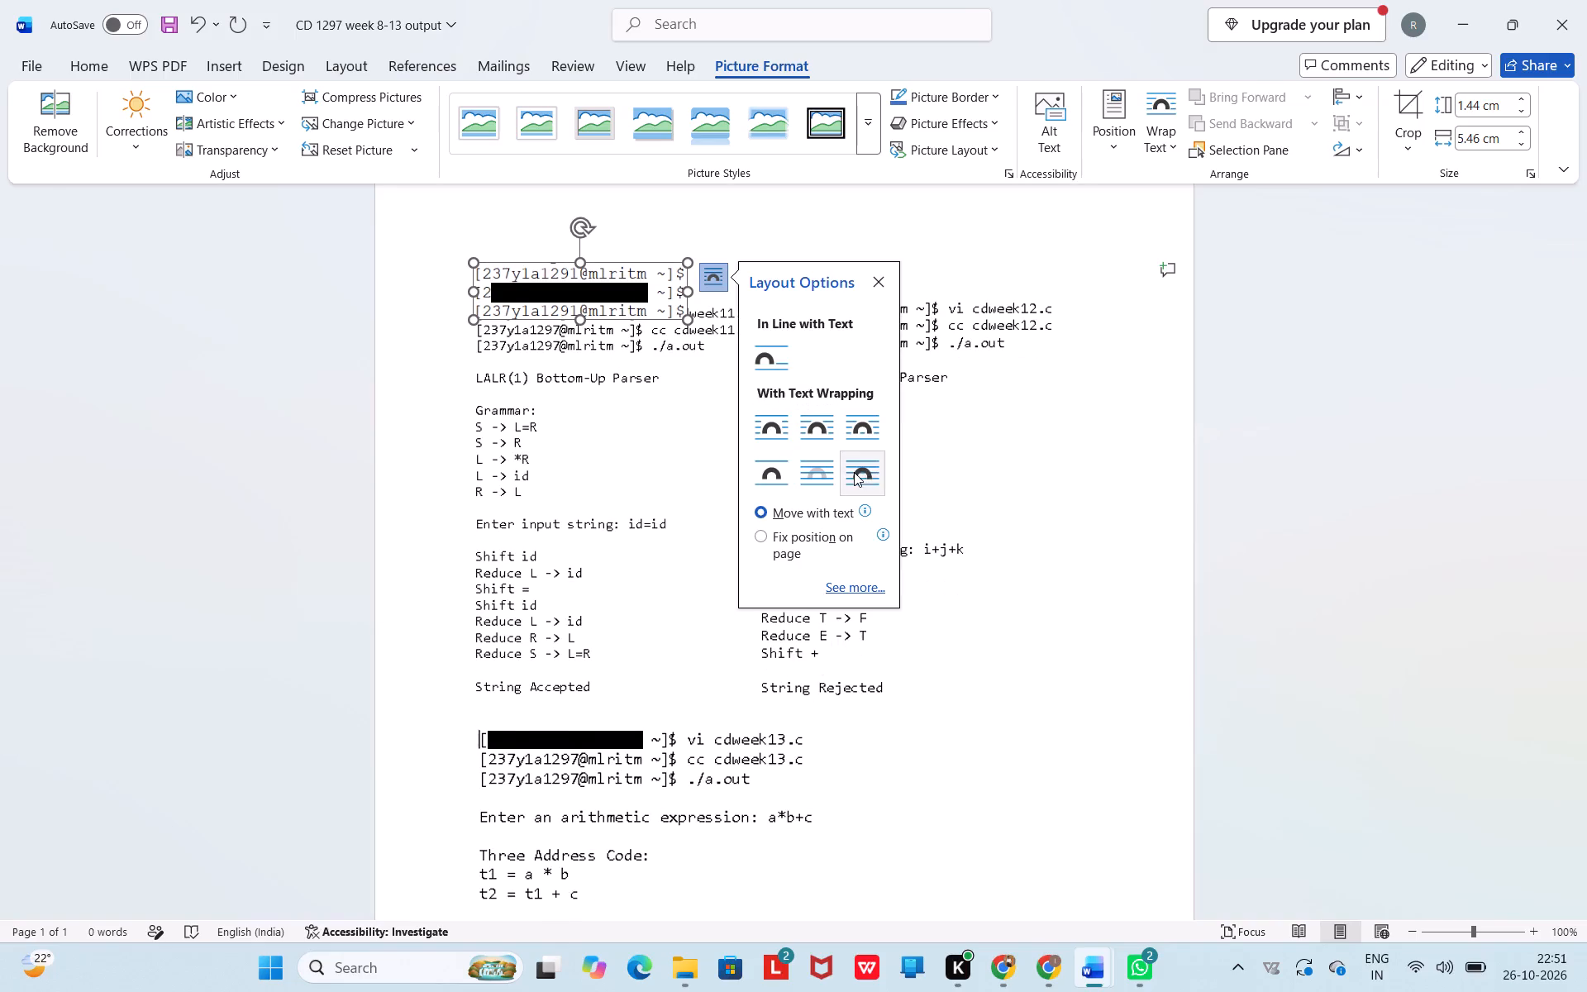
Move the inserted prompt picture over the three command prompts at the start of the week 11 output.
{"action": "left_click_drag", "start_coordinate": [617, 293], "coordinate": [597, 314]}
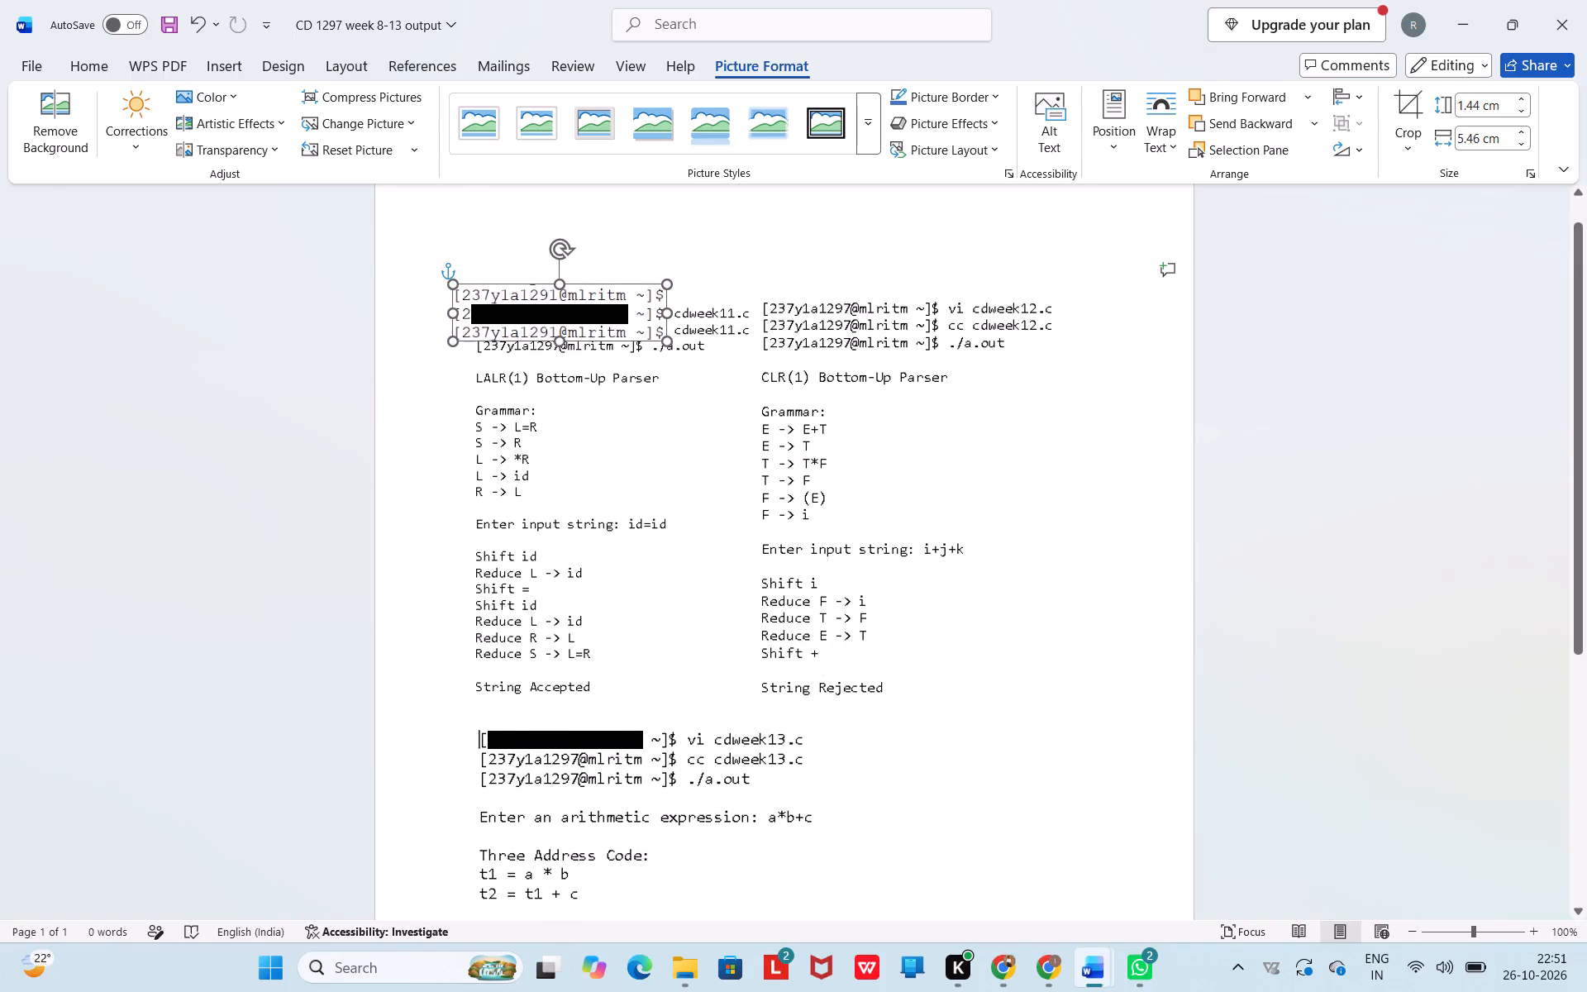
{"action": "left_click_drag", "start_coordinate": [597, 314], "coordinate": [604, 350]}
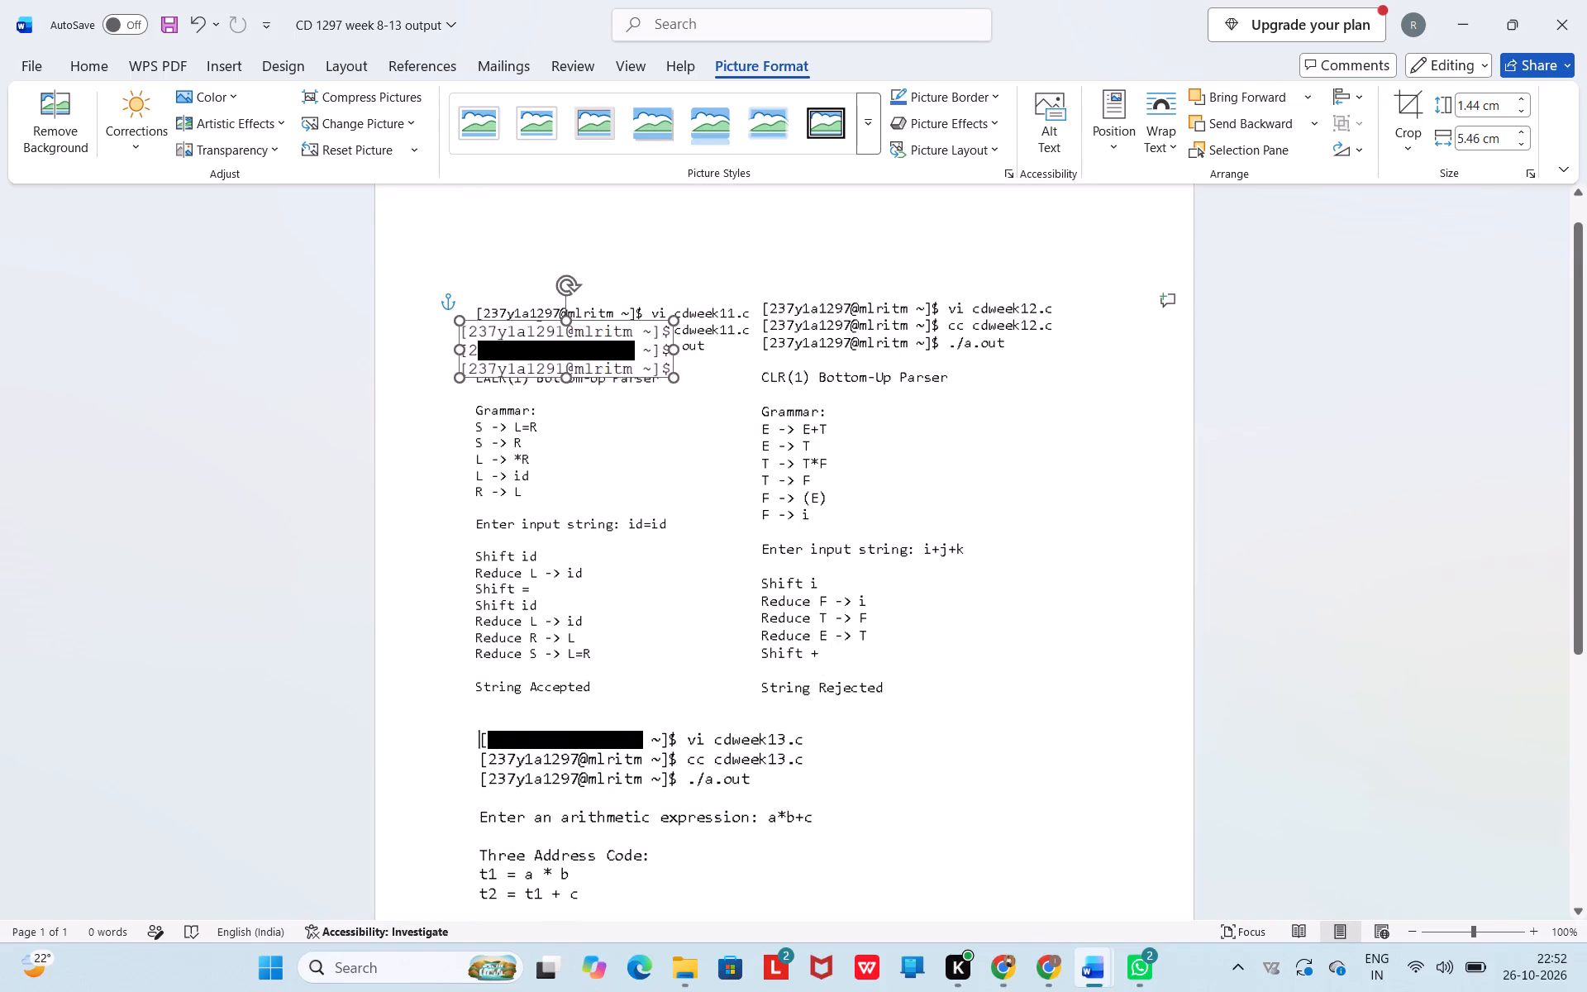
{"action": "left_click_drag", "start_coordinate": [604, 350], "coordinate": [621, 334]}
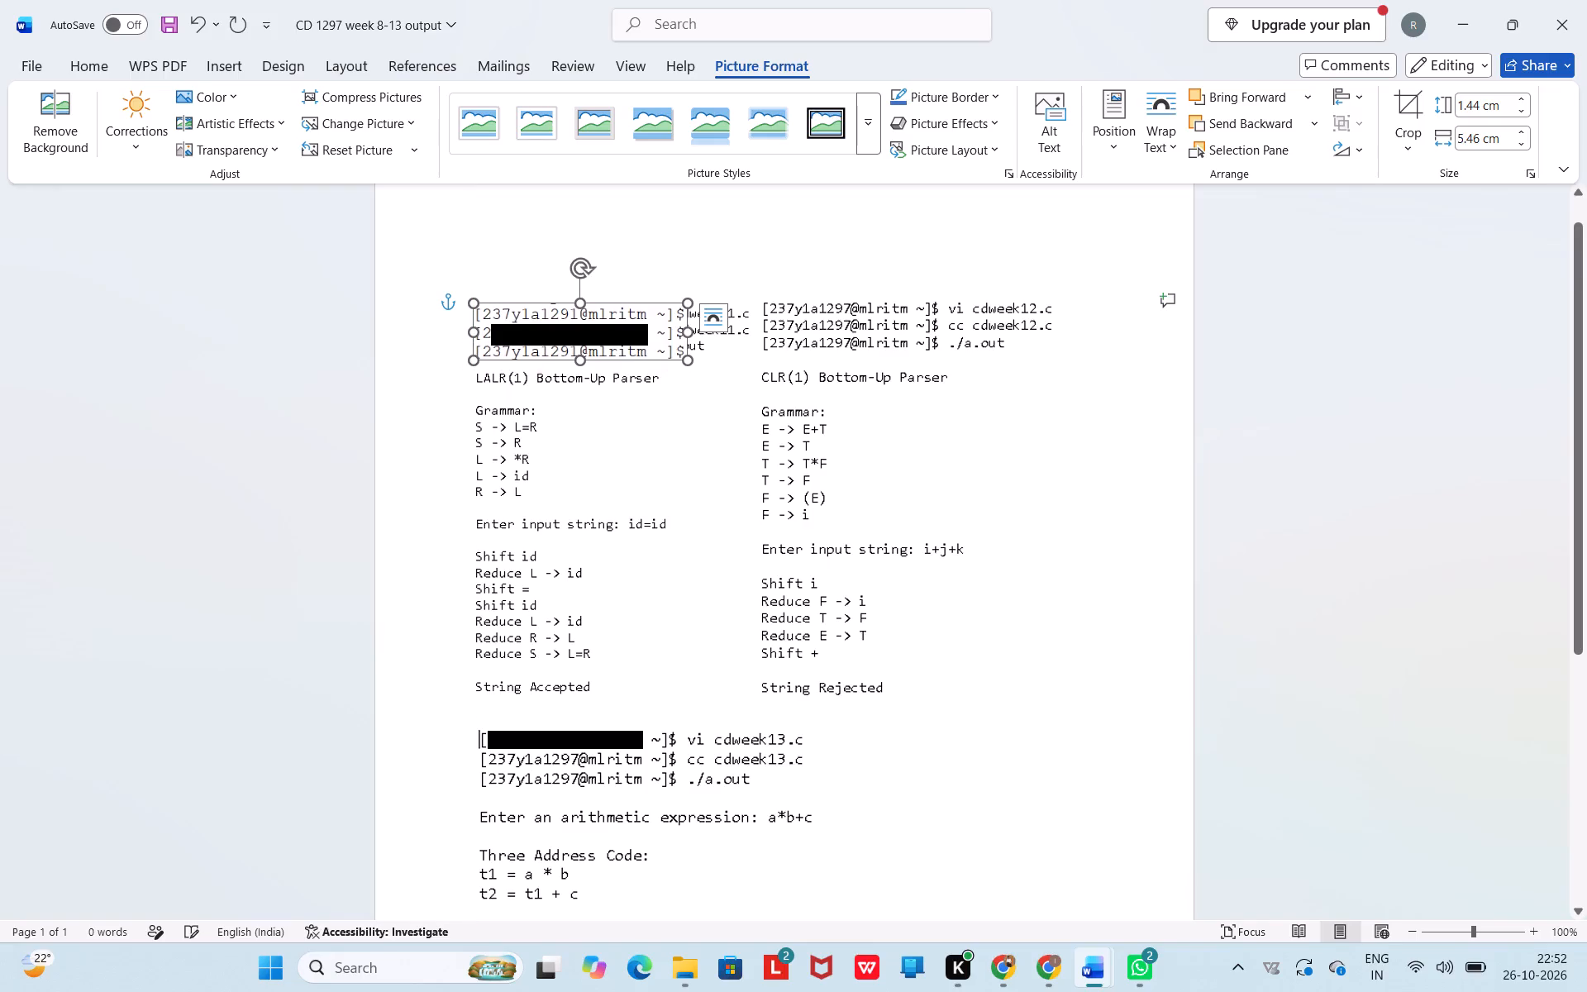
Shrink the prompt picture to about 1.16 cm high by 4.42 cm wide so it covers only the week 11 prompts.
{"action": "left_click_drag", "start_coordinate": [690, 360], "coordinate": [626, 369]}
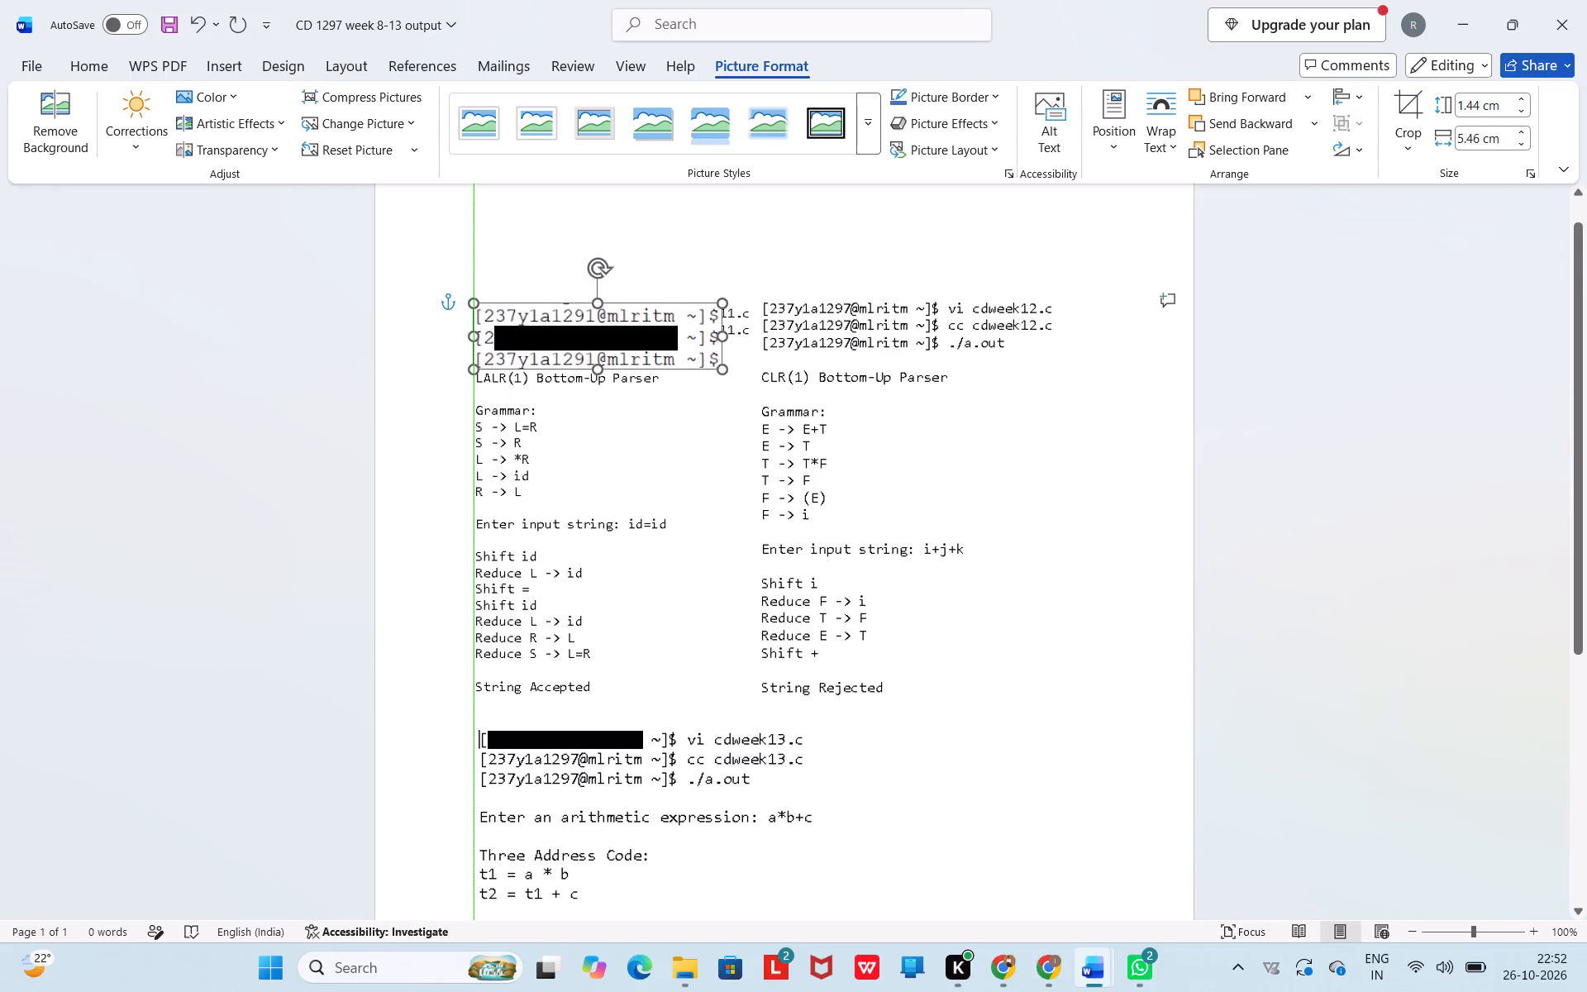
{"action": "left_click_drag", "start_coordinate": [626, 369], "coordinate": [573, 341]}
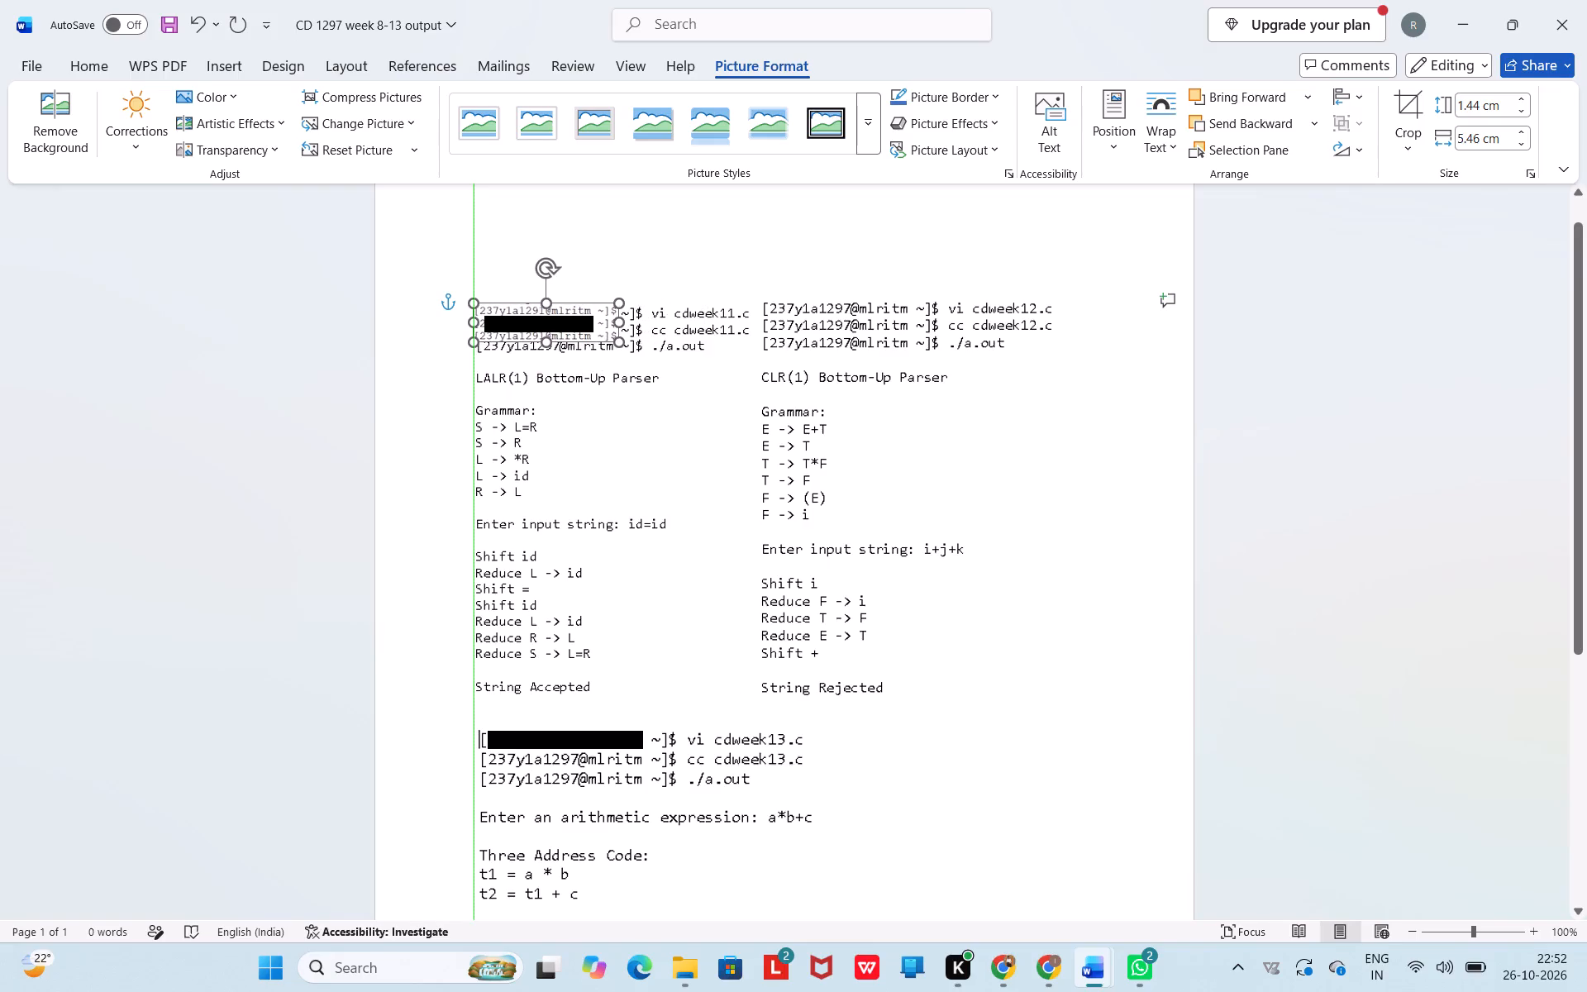
{"action": "left_click_drag", "start_coordinate": [573, 341], "coordinate": [593, 348]}
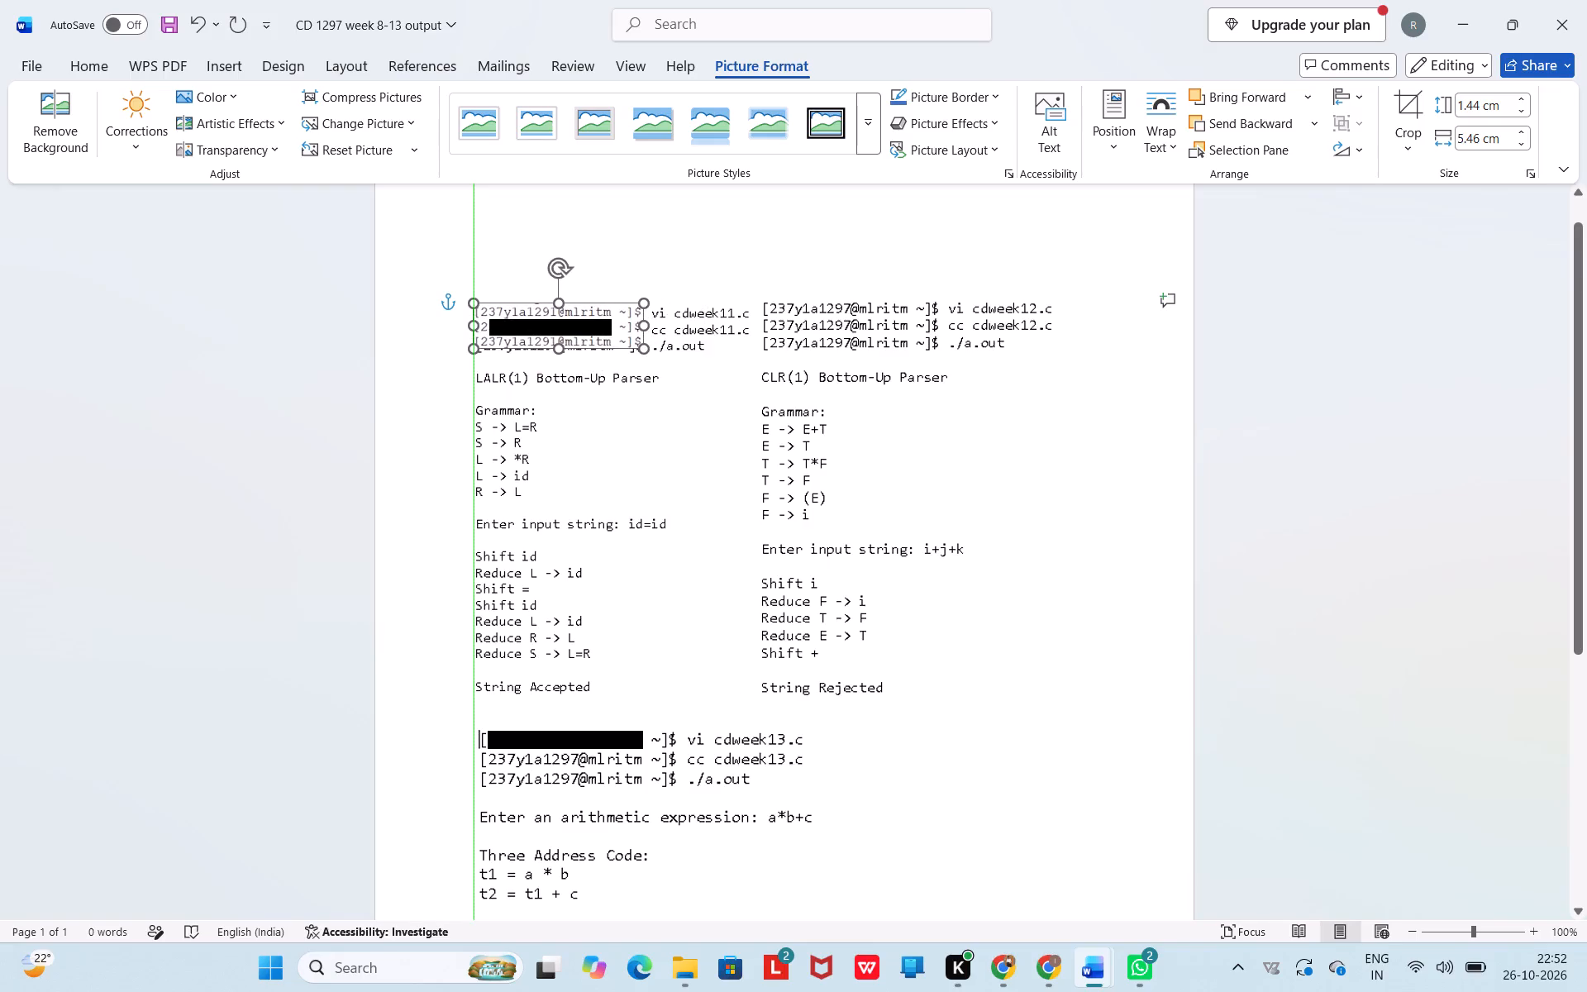
{"action": "left_click_drag", "start_coordinate": [593, 348], "coordinate": [594, 353]}
{"action": "left_click", "coordinate": [620, 325]}
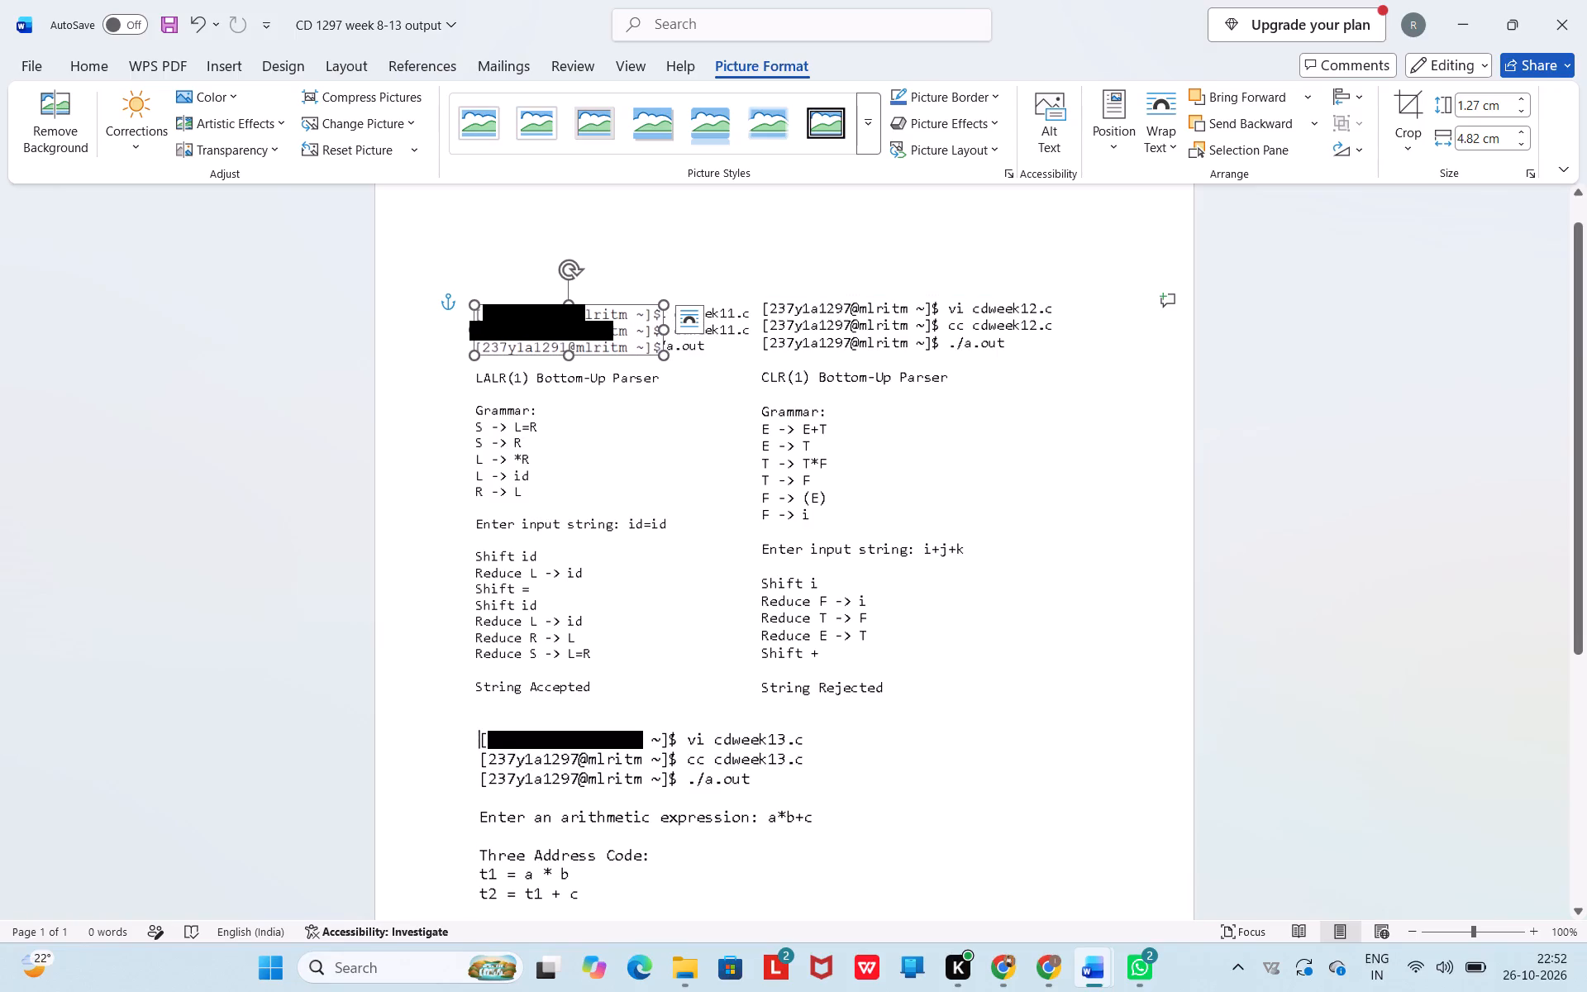
{"action": "left_click_drag", "start_coordinate": [666, 356], "coordinate": [660, 352]}
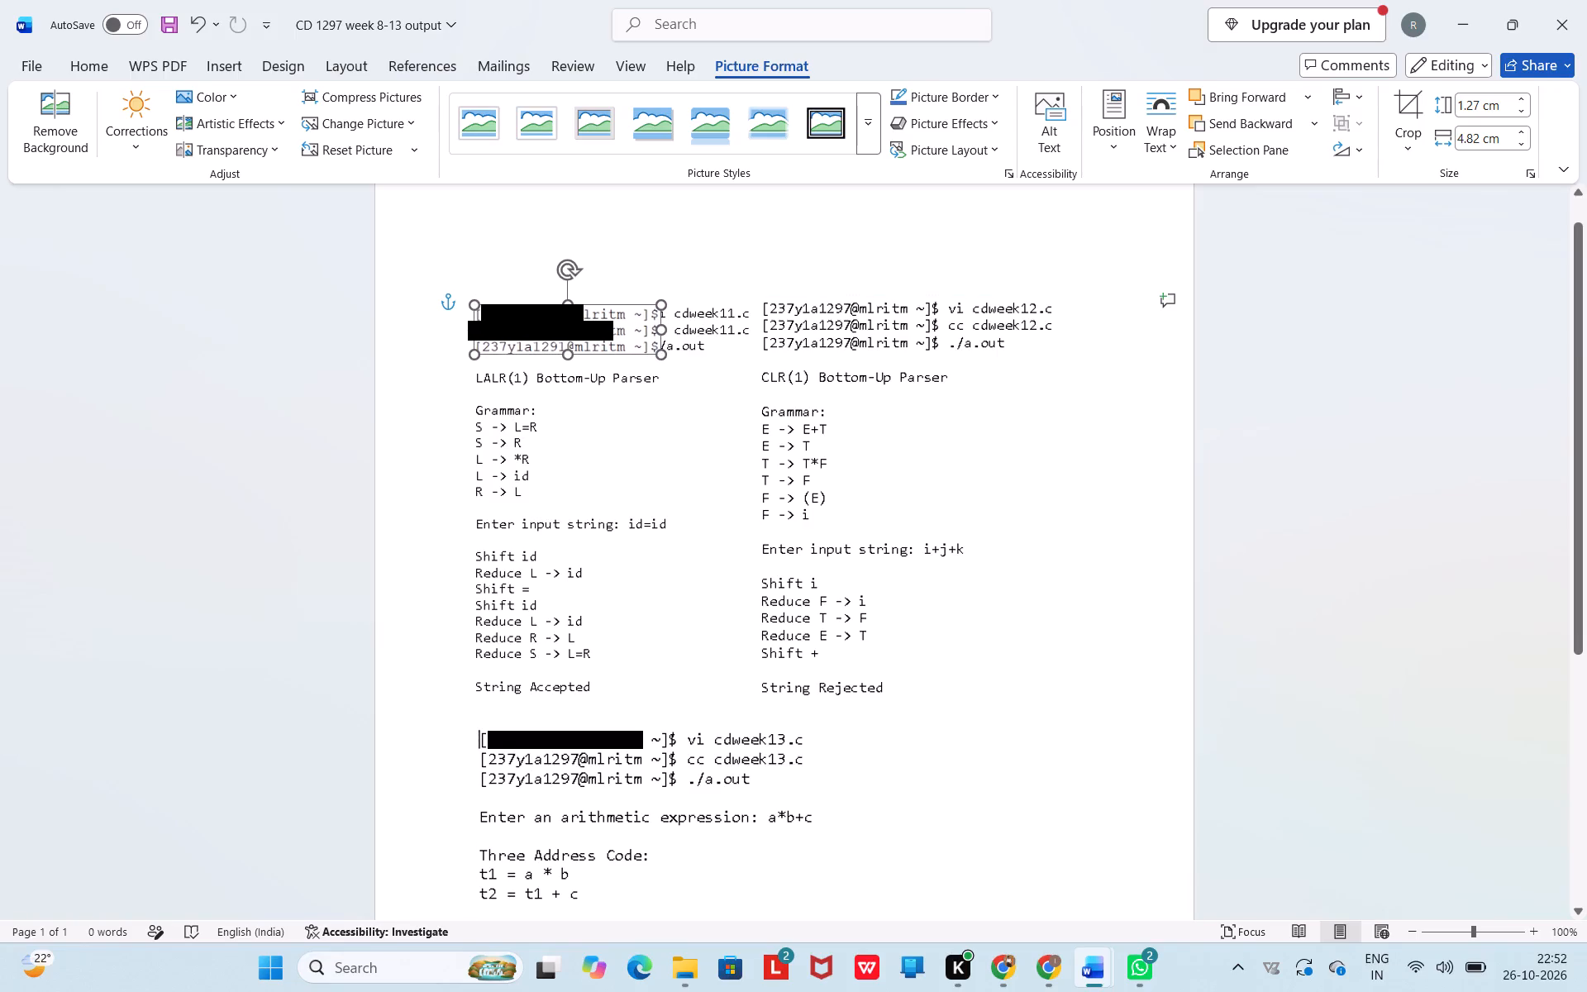
{"action": "left_click_drag", "start_coordinate": [660, 352], "coordinate": [643, 349]}
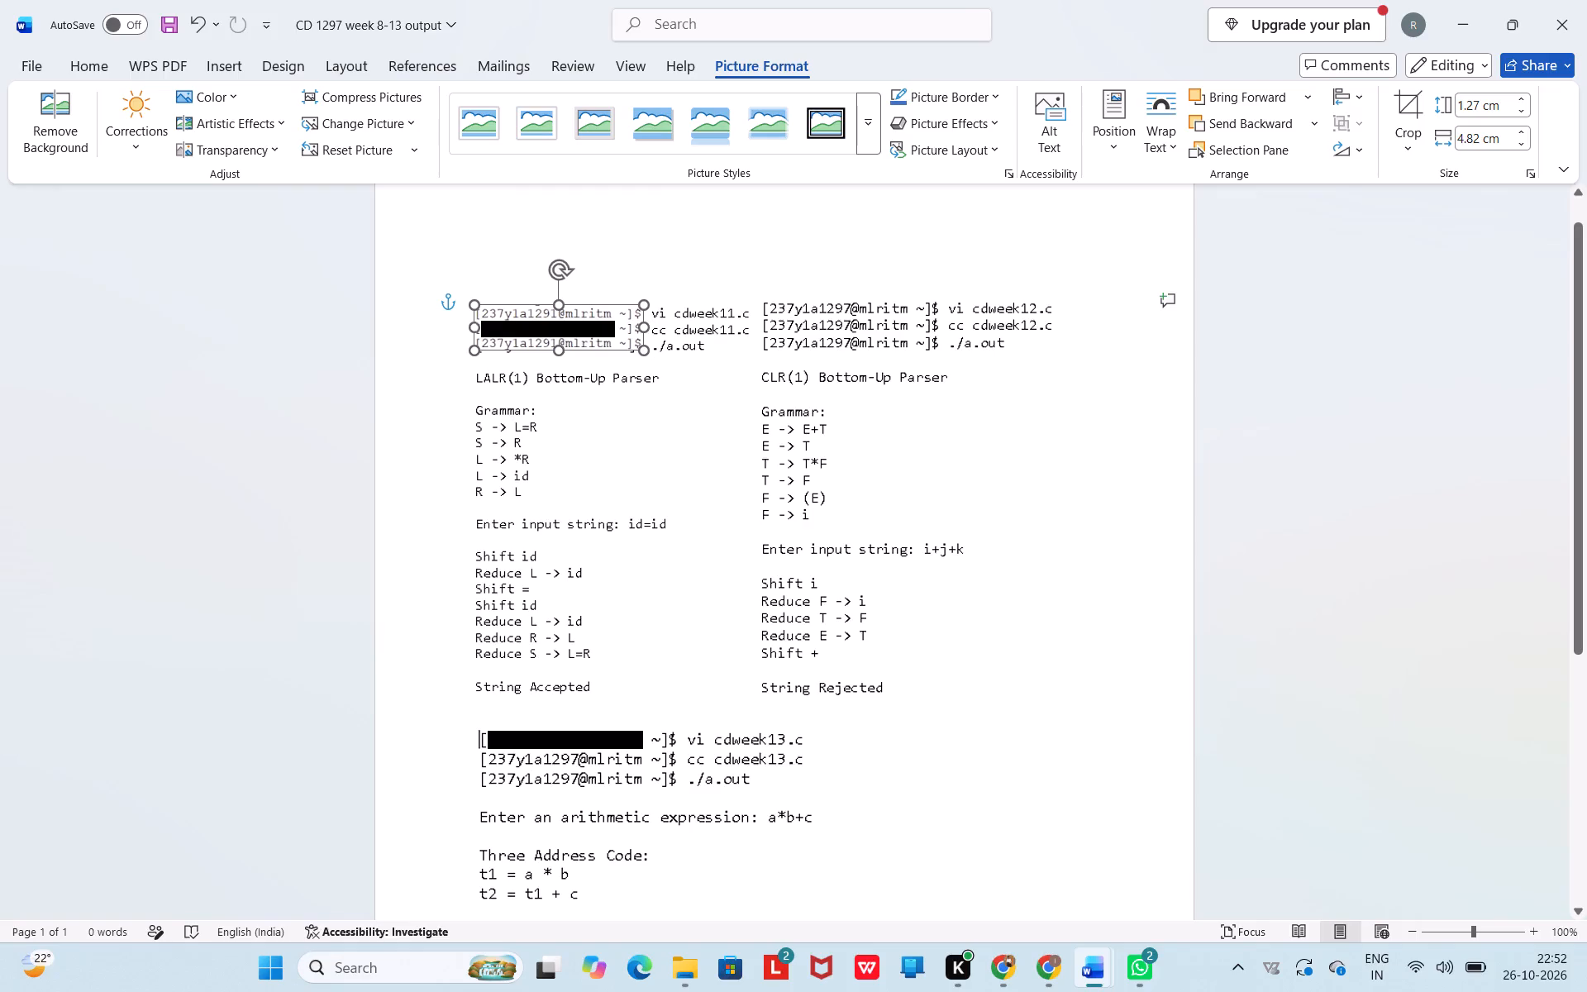
{"action": "left_click_drag", "start_coordinate": [643, 349], "coordinate": [646, 354]}
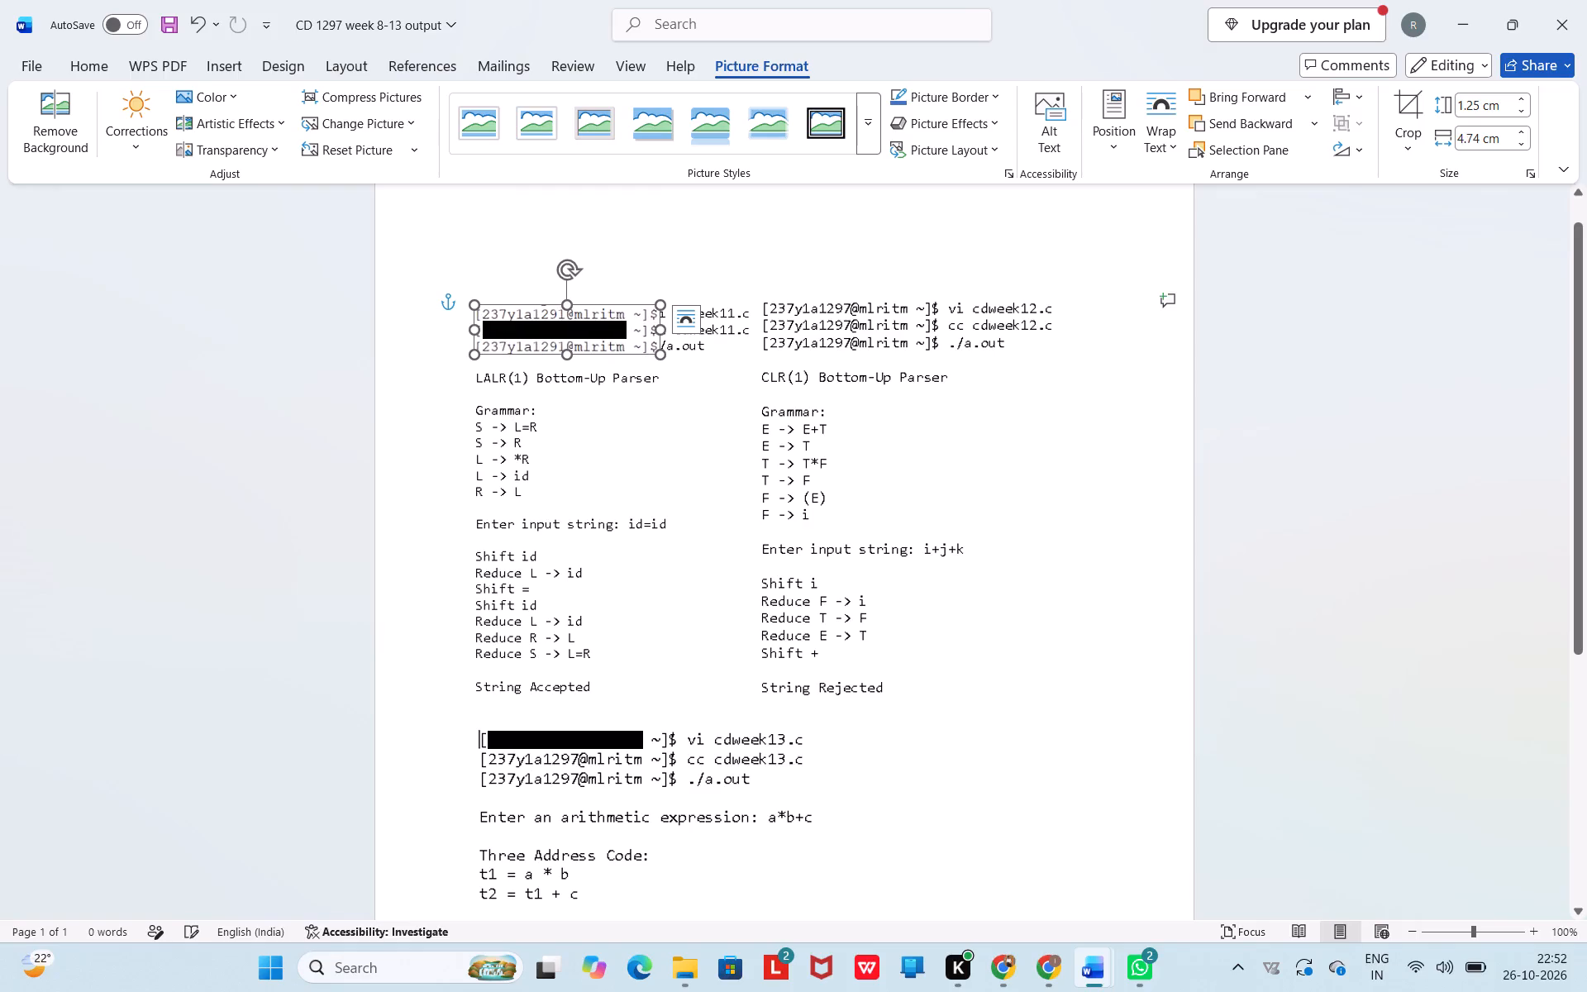
{"action": "left_click_drag", "start_coordinate": [660, 353], "coordinate": [641, 349]}
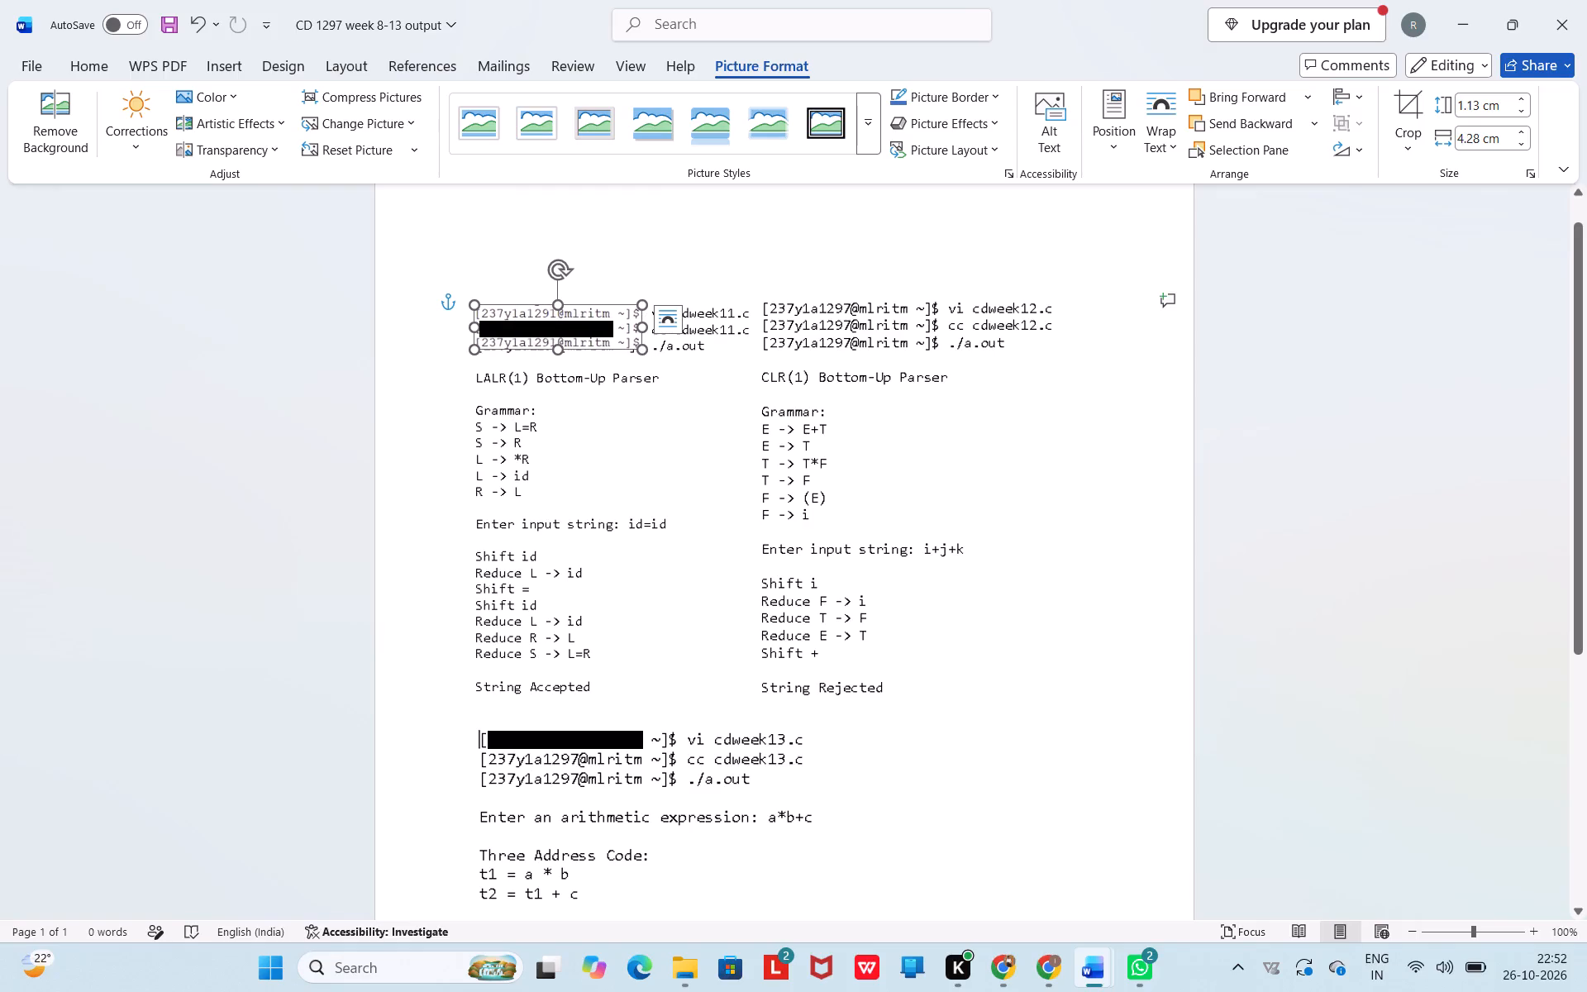
{"action": "left_click", "coordinate": [684, 386]}
{"action": "left_click", "coordinate": [600, 314]}
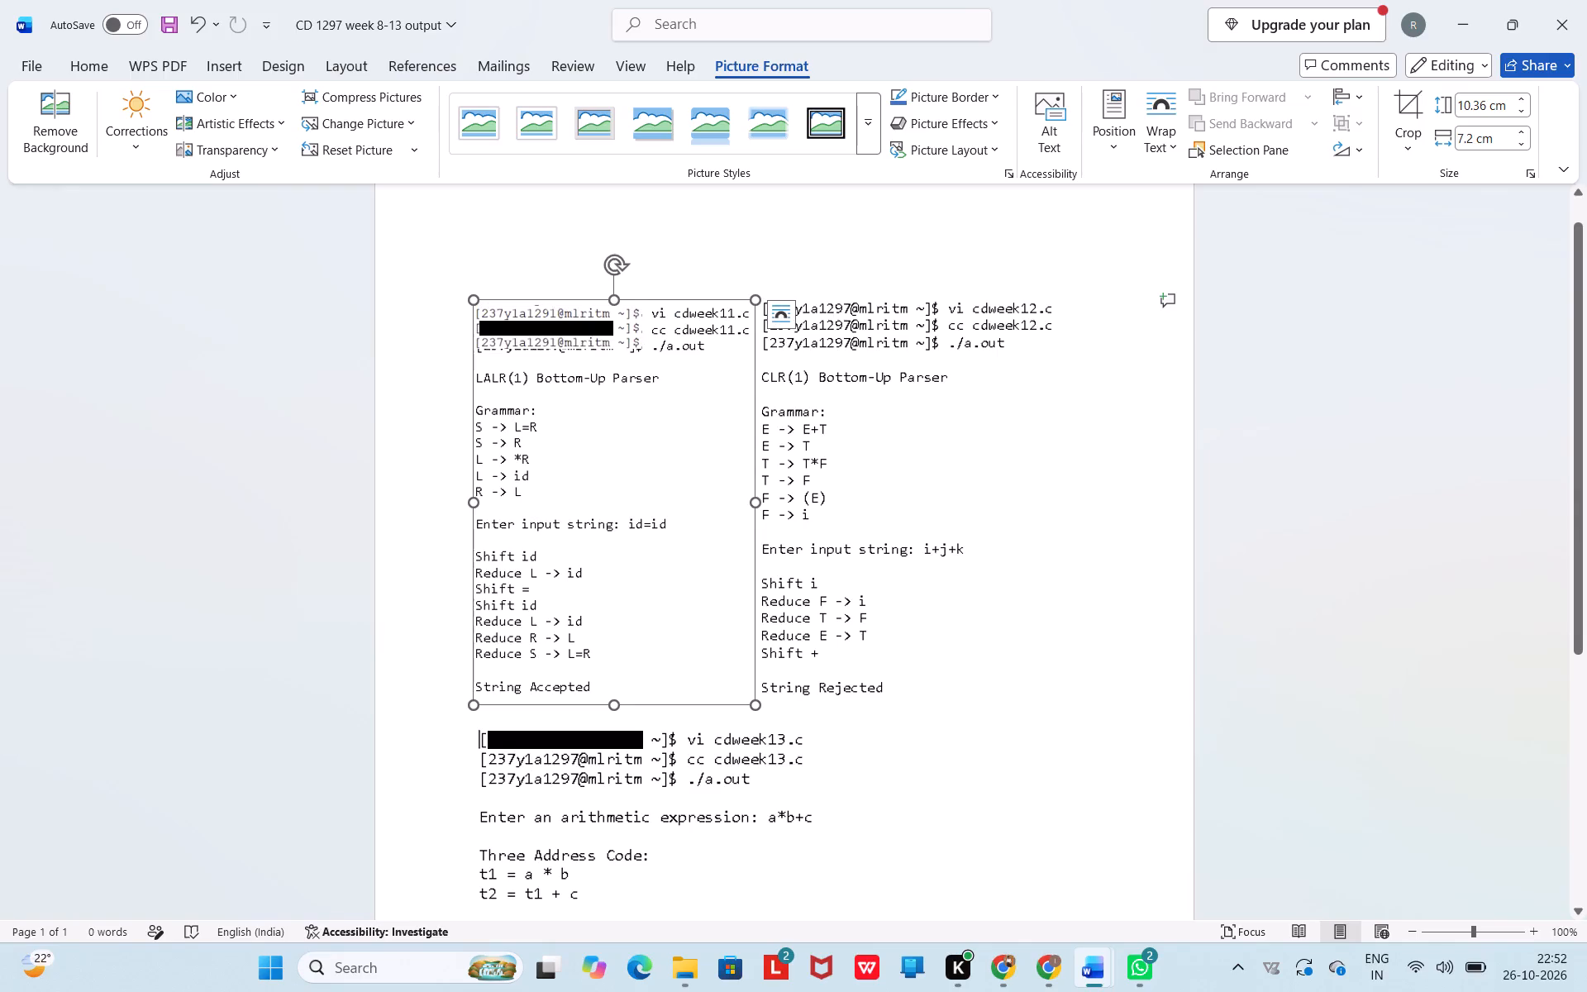
{"action": "left_click", "coordinate": [638, 346]}
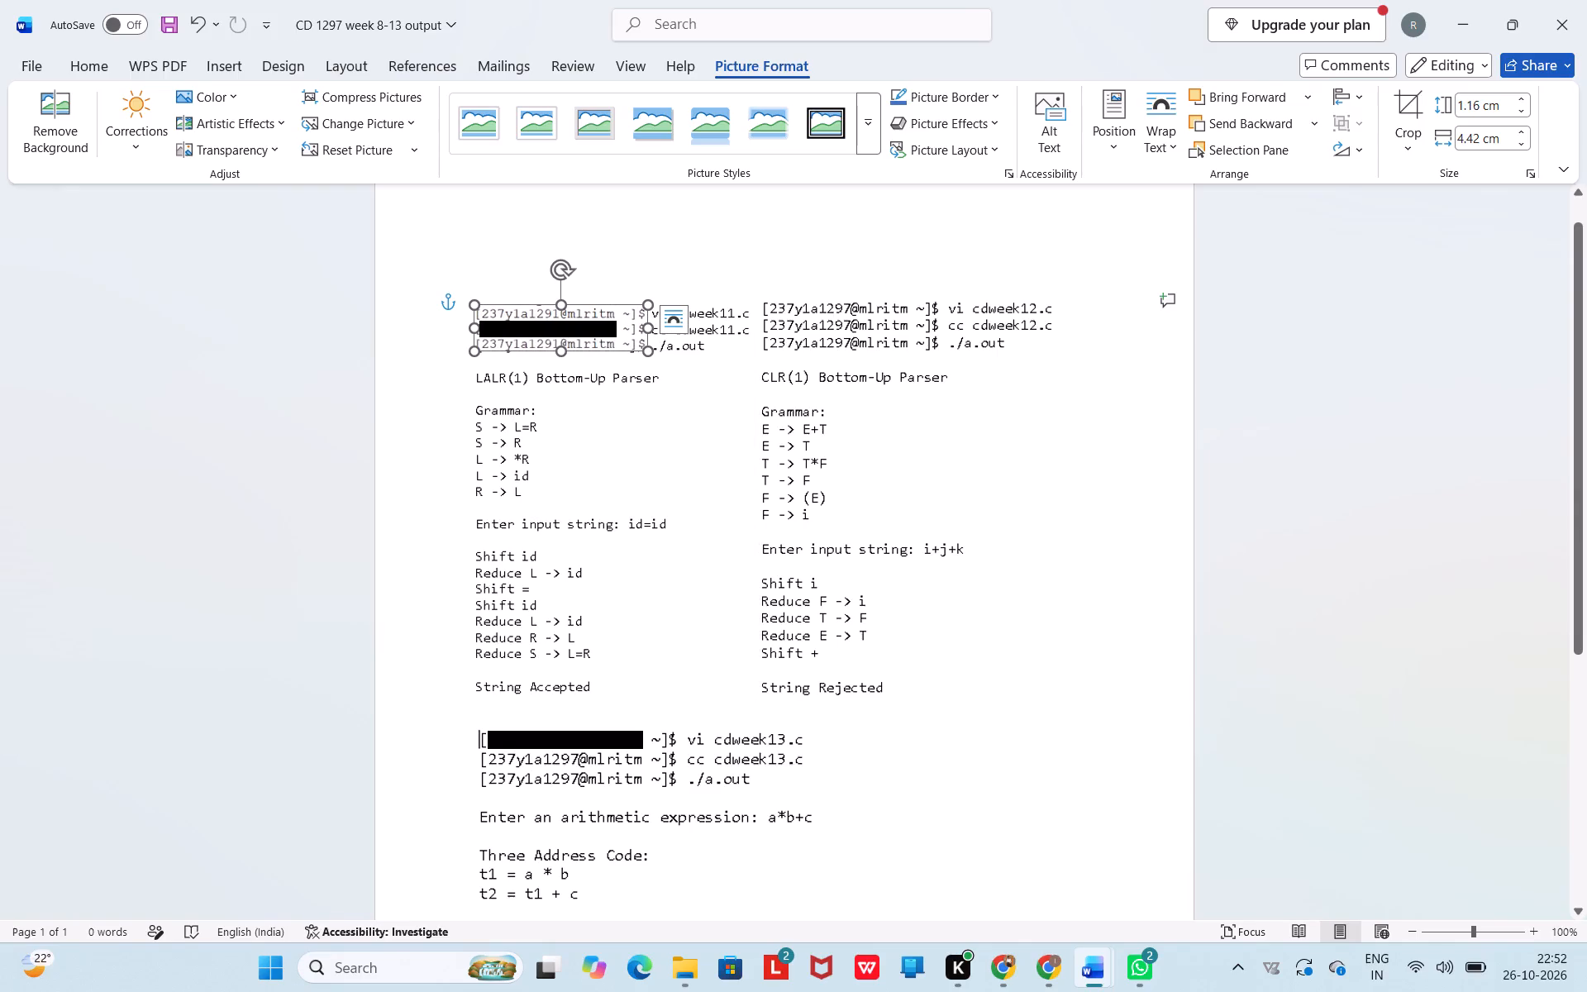
{"action": "left_click", "coordinate": [614, 332]}
{"action": "left_click", "coordinate": [685, 410]}
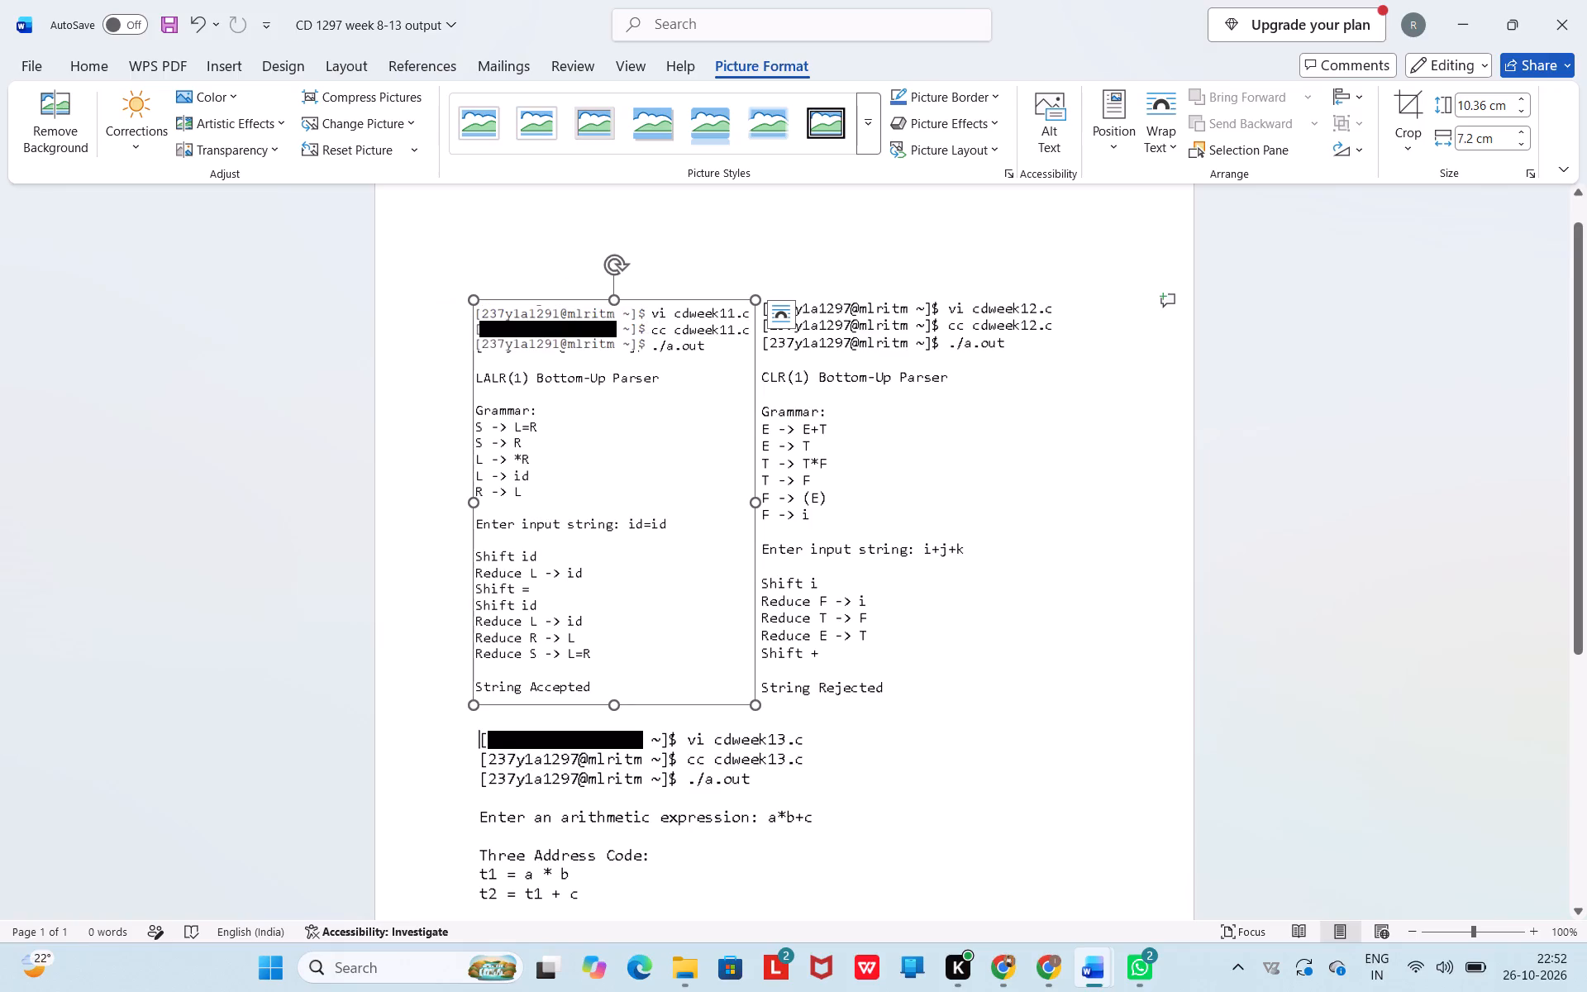
Nudge the prompt picture slightly down to line up with the week 11 command lines, and check the alignment.
{"action": "left_click", "coordinate": [577, 336]}
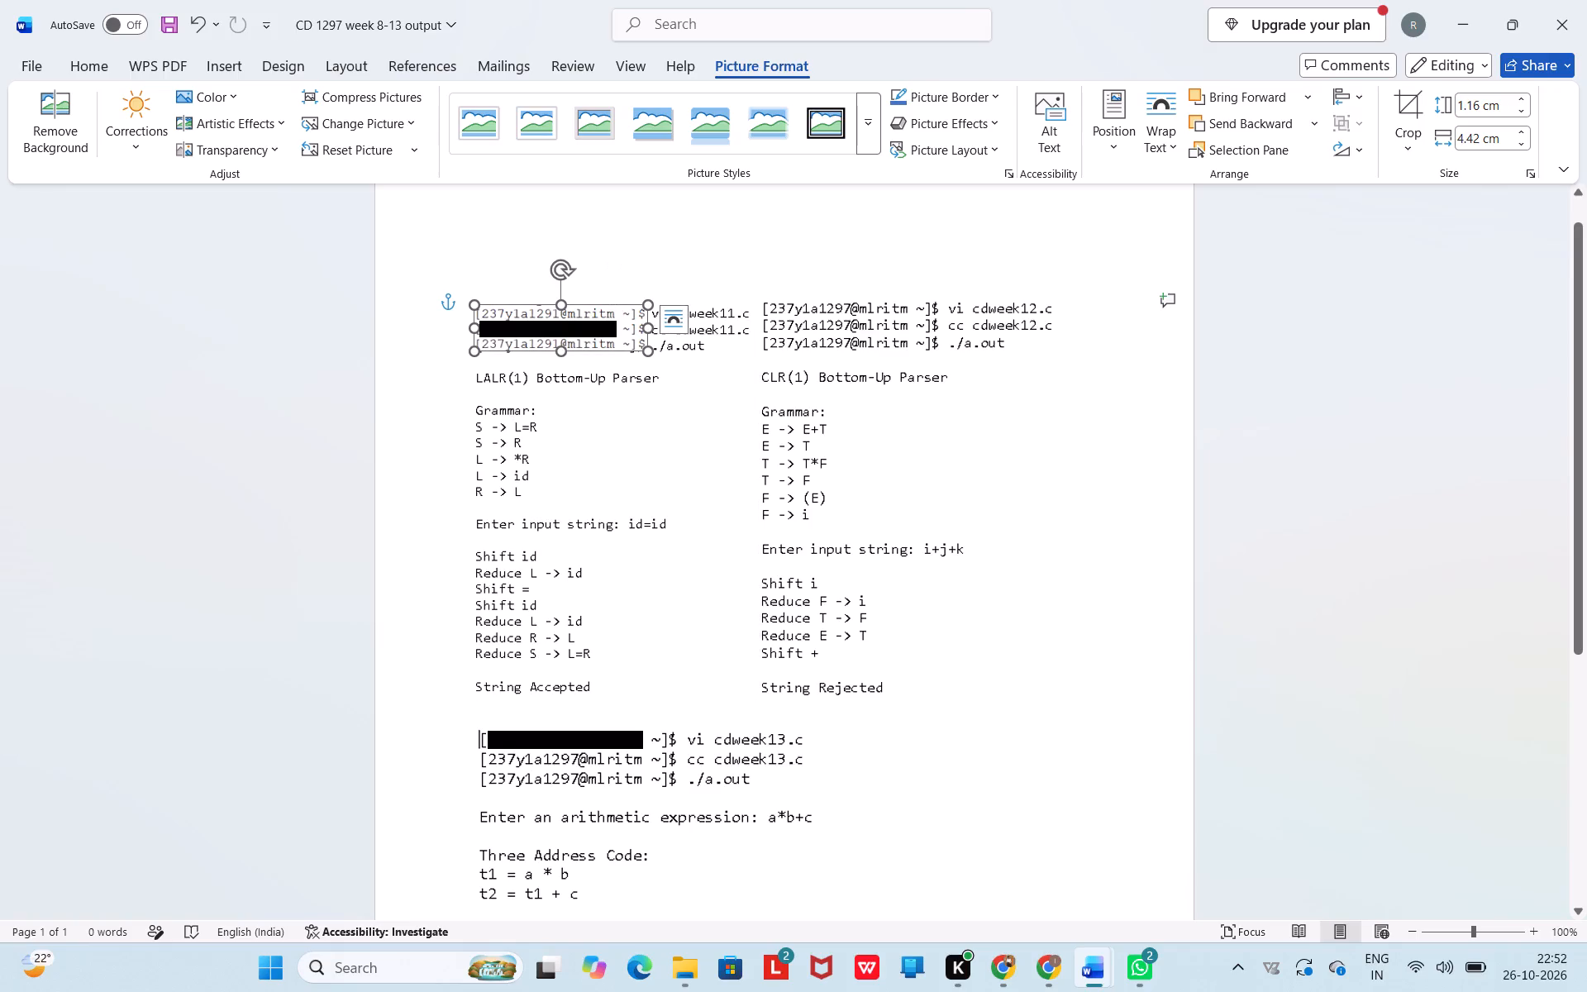
{"action": "left_click_drag", "start_coordinate": [577, 334], "coordinate": [567, 336]}
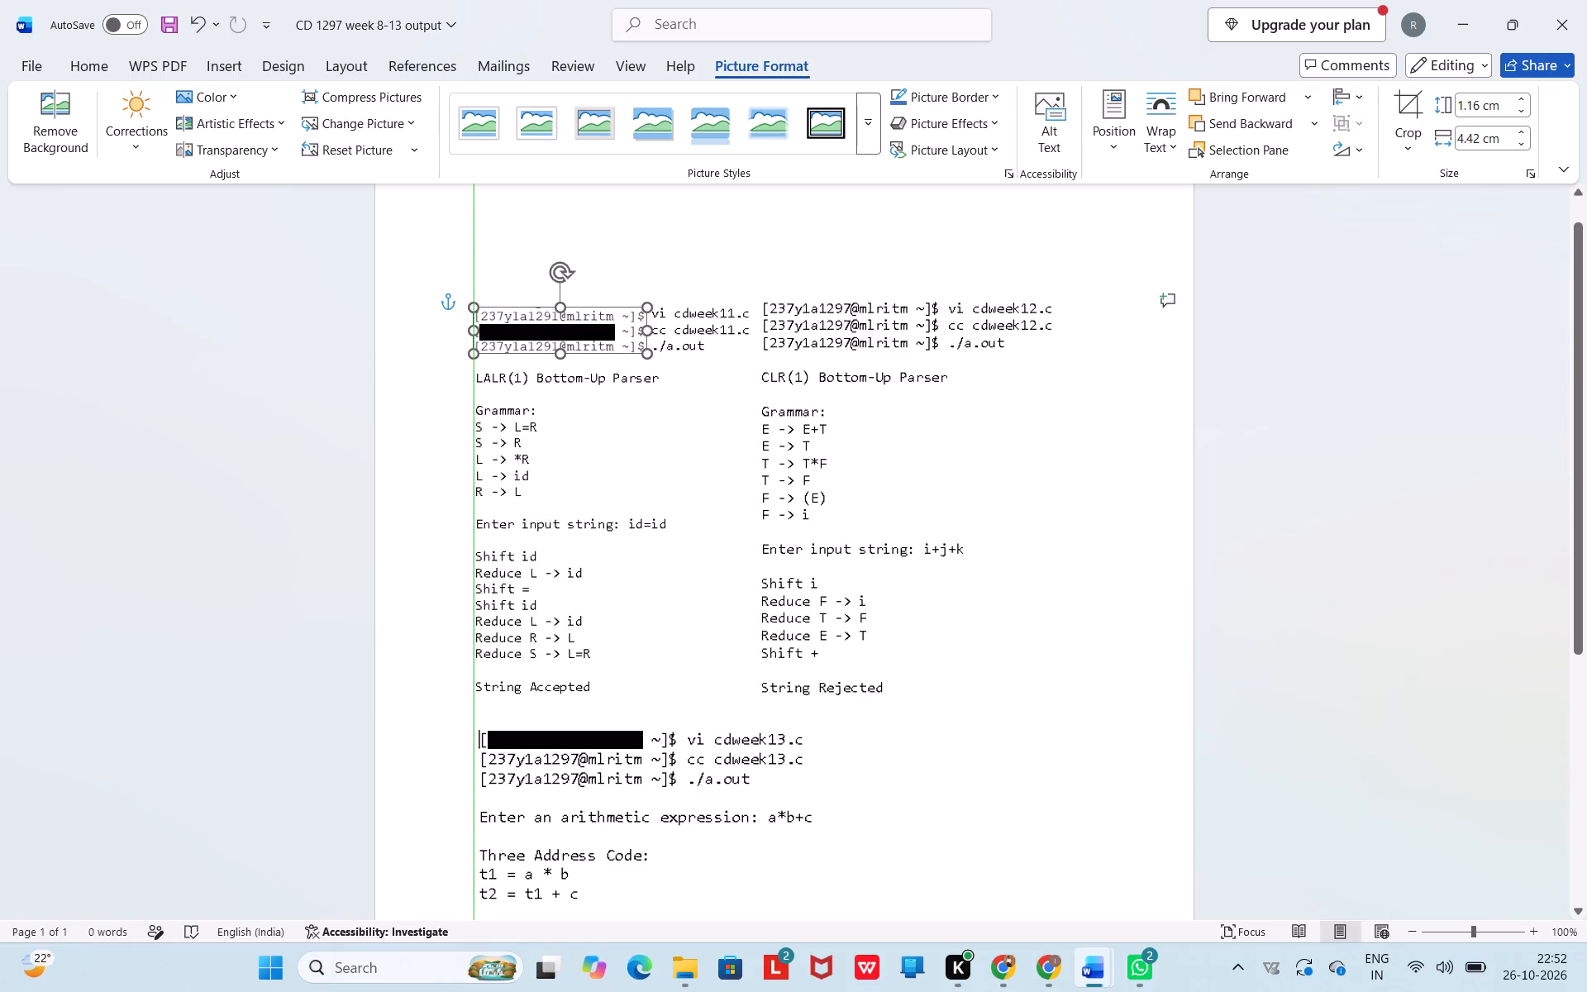
{"action": "left_click_drag", "start_coordinate": [567, 336], "coordinate": [566, 336]}
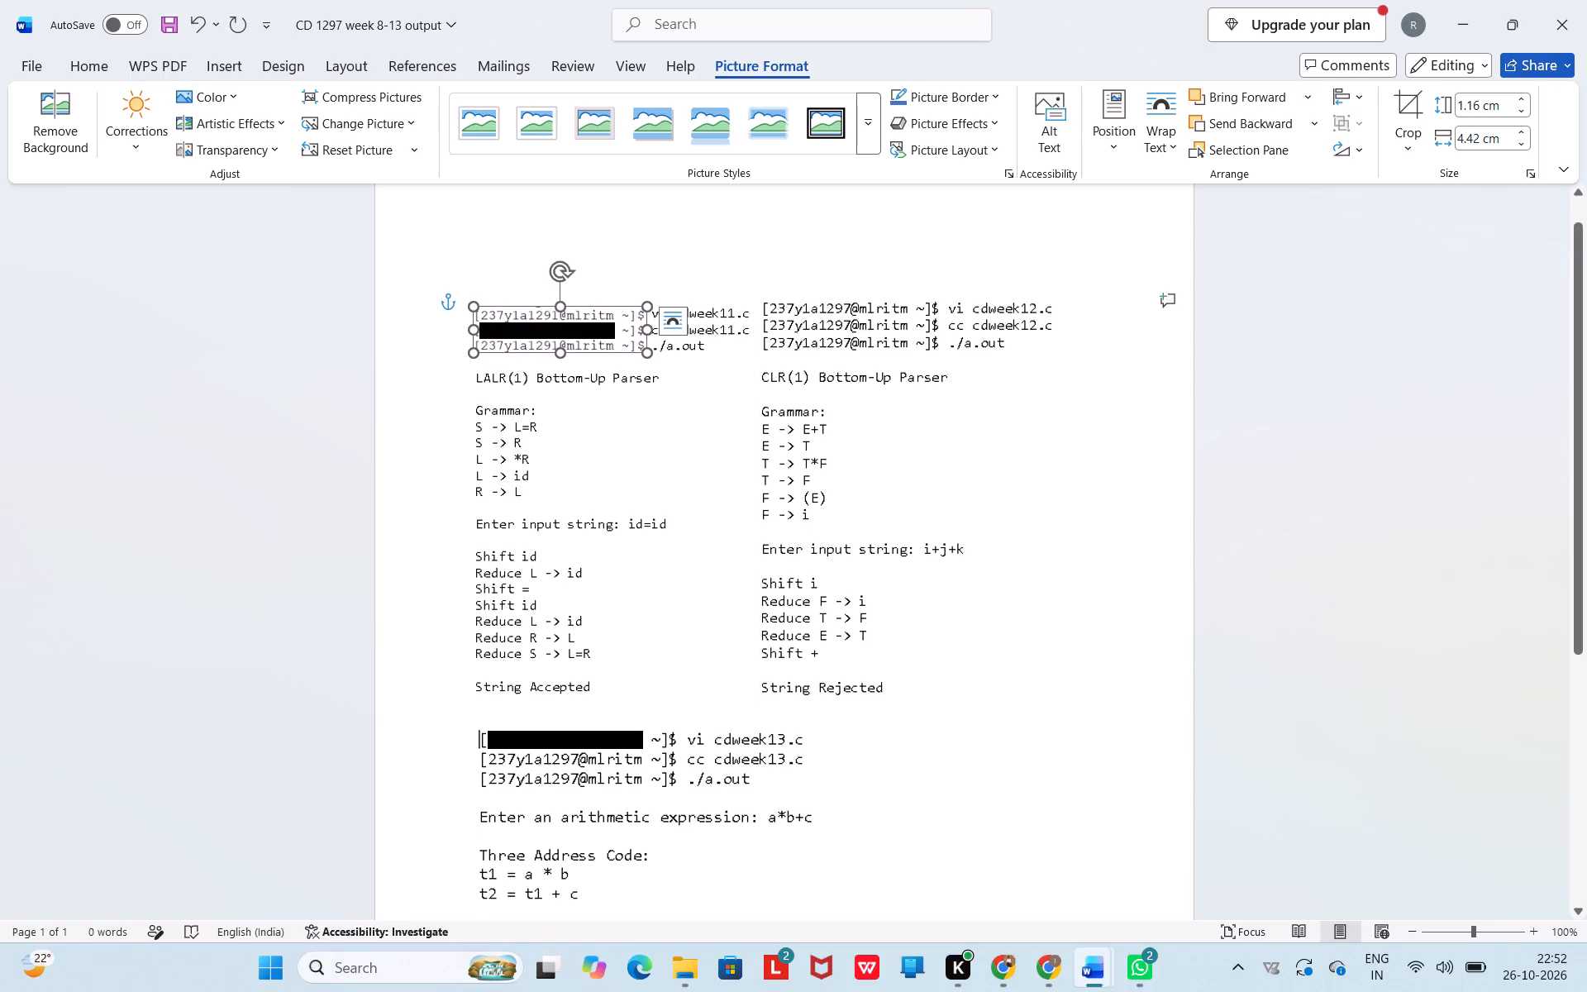
{"action": "left_click", "coordinate": [668, 431]}
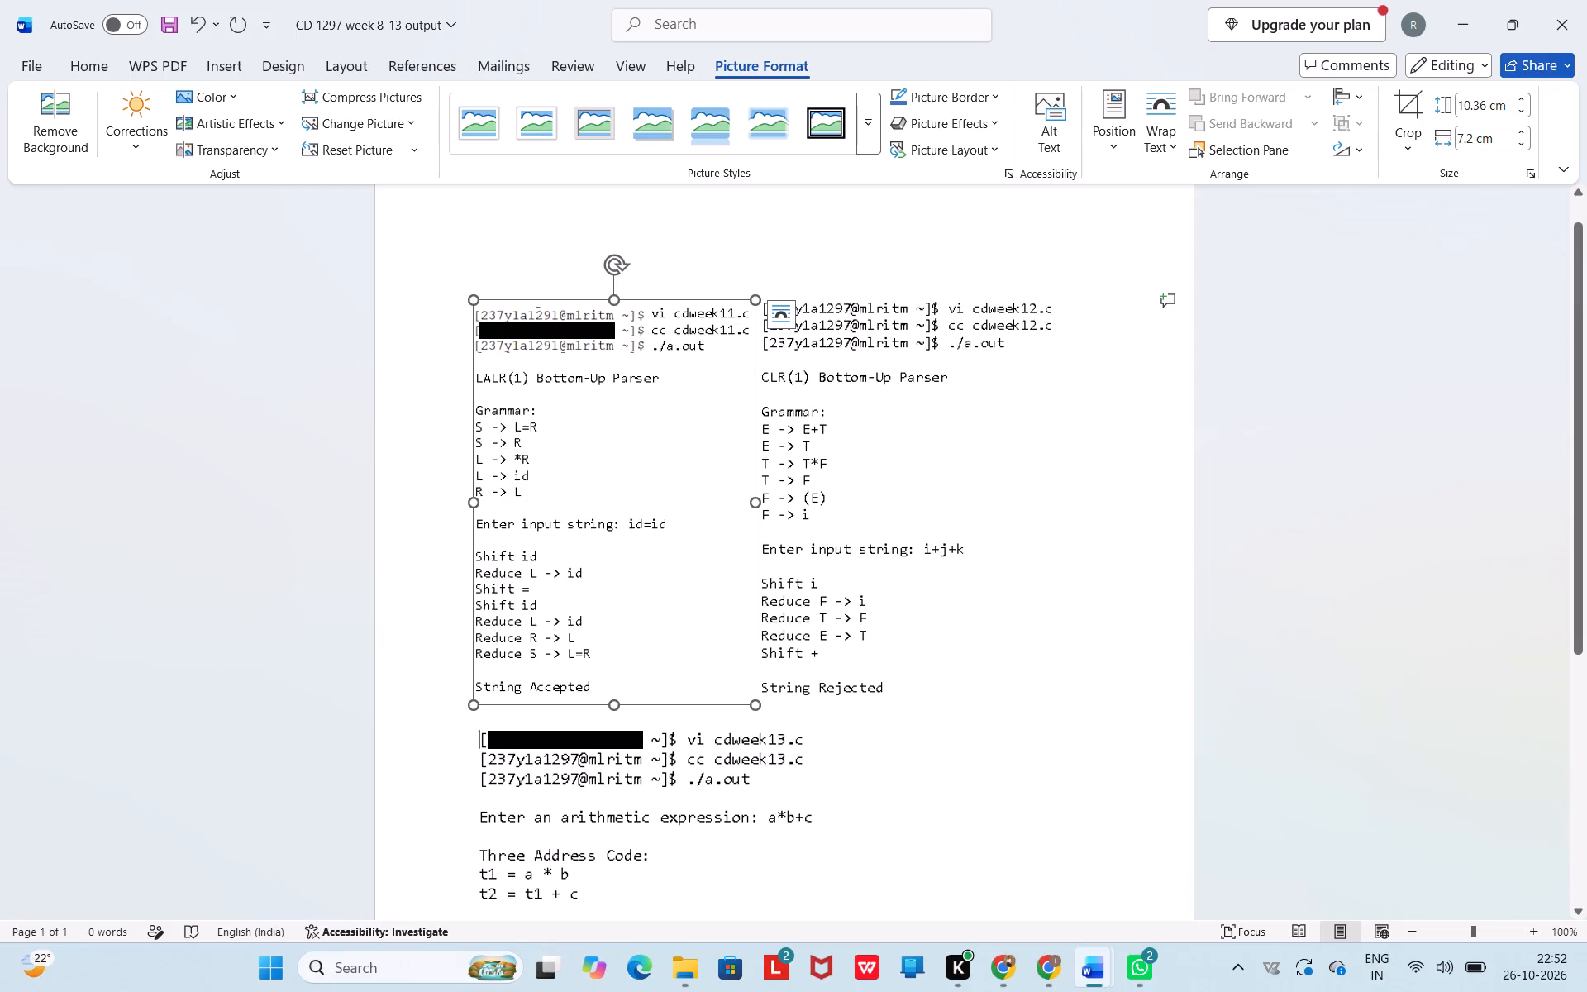
{"action": "left_click", "coordinate": [580, 331]}
{"action": "left_click", "coordinate": [580, 331]}
{"action": "left_click", "coordinate": [580, 331]}
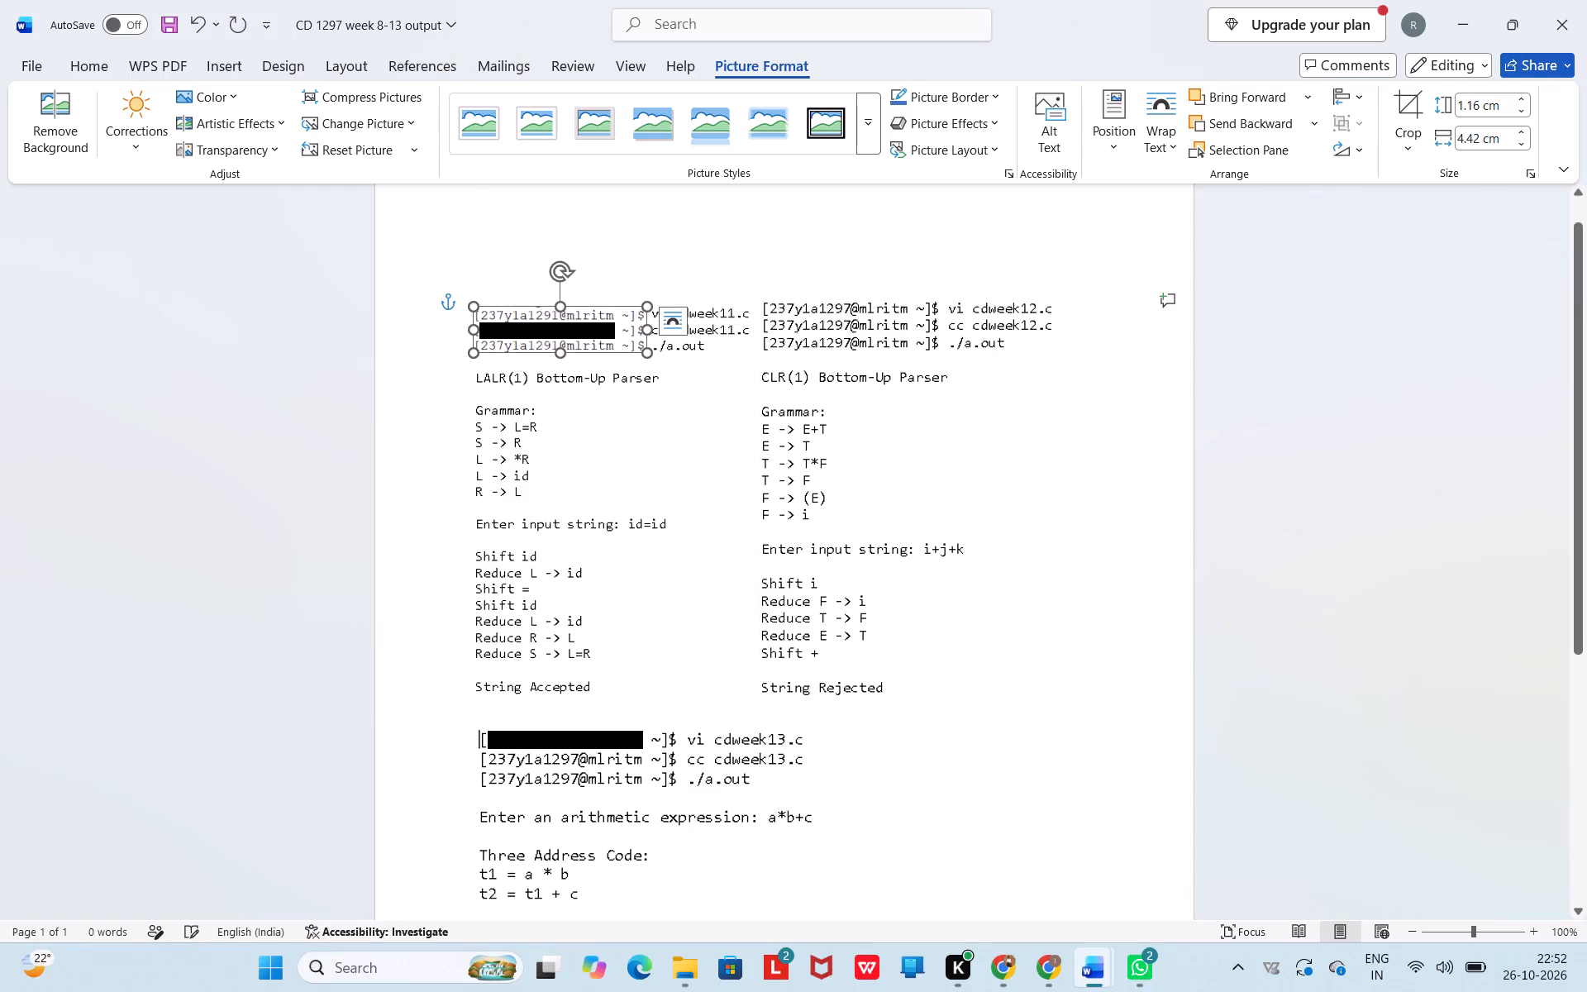
{"action": "left_click", "coordinate": [680, 413]}
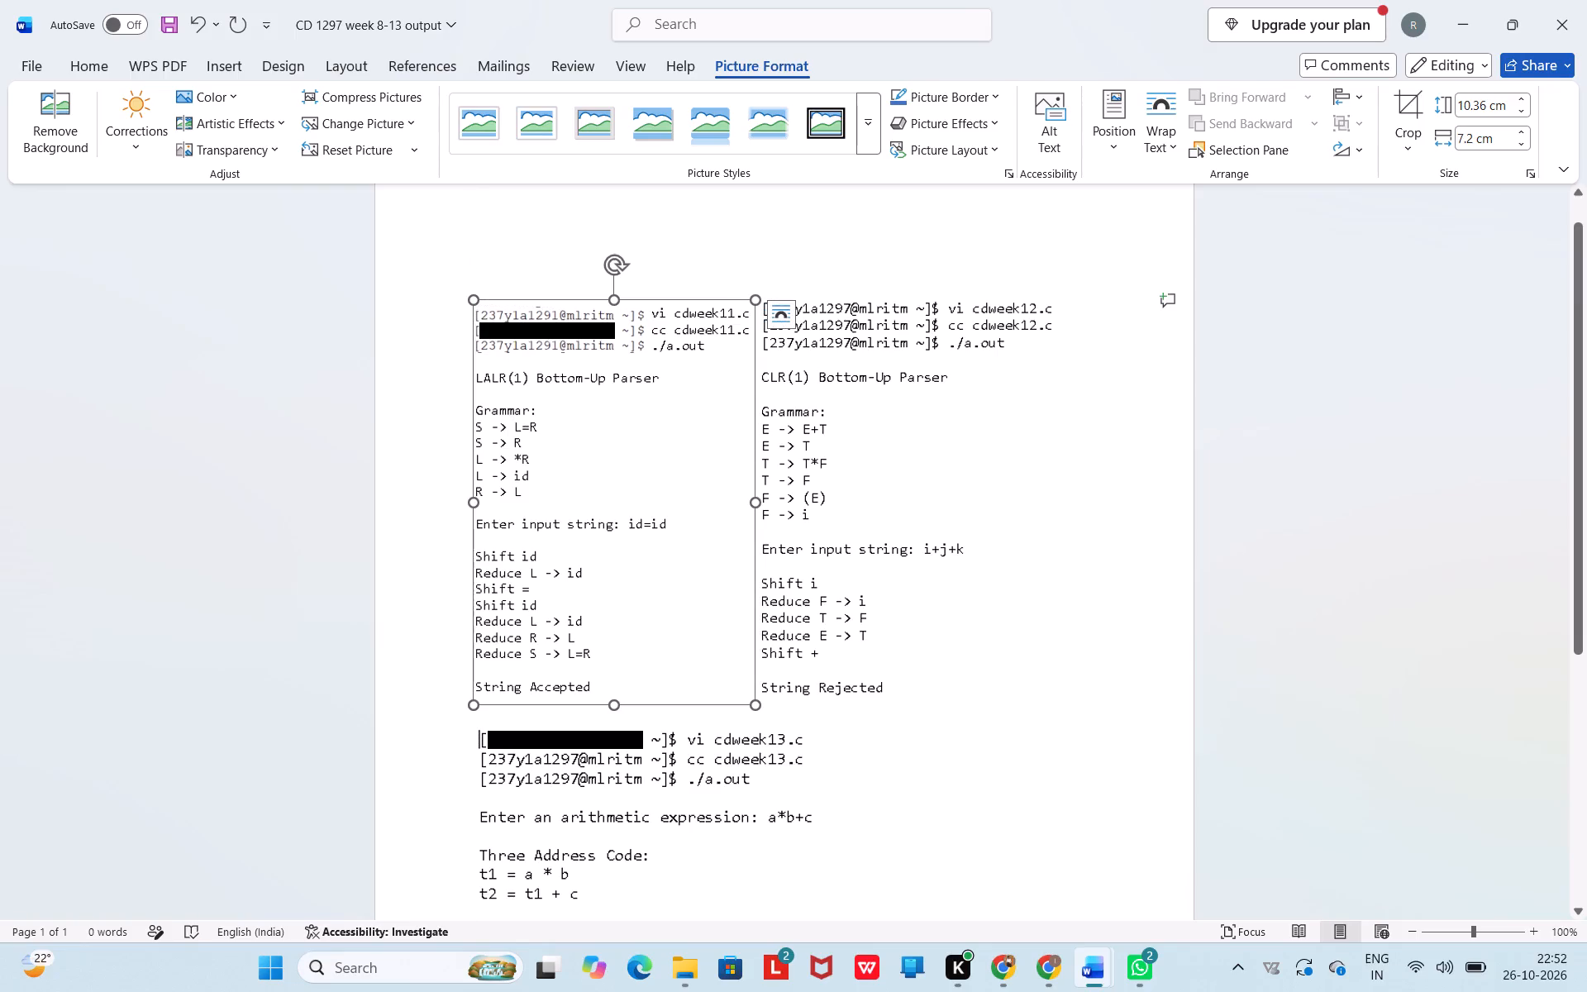
Fine-tune the prompt picture to about 1.17 by 4.45 cm and align it with the week 11 commands.
{"action": "left_click", "coordinate": [550, 336]}
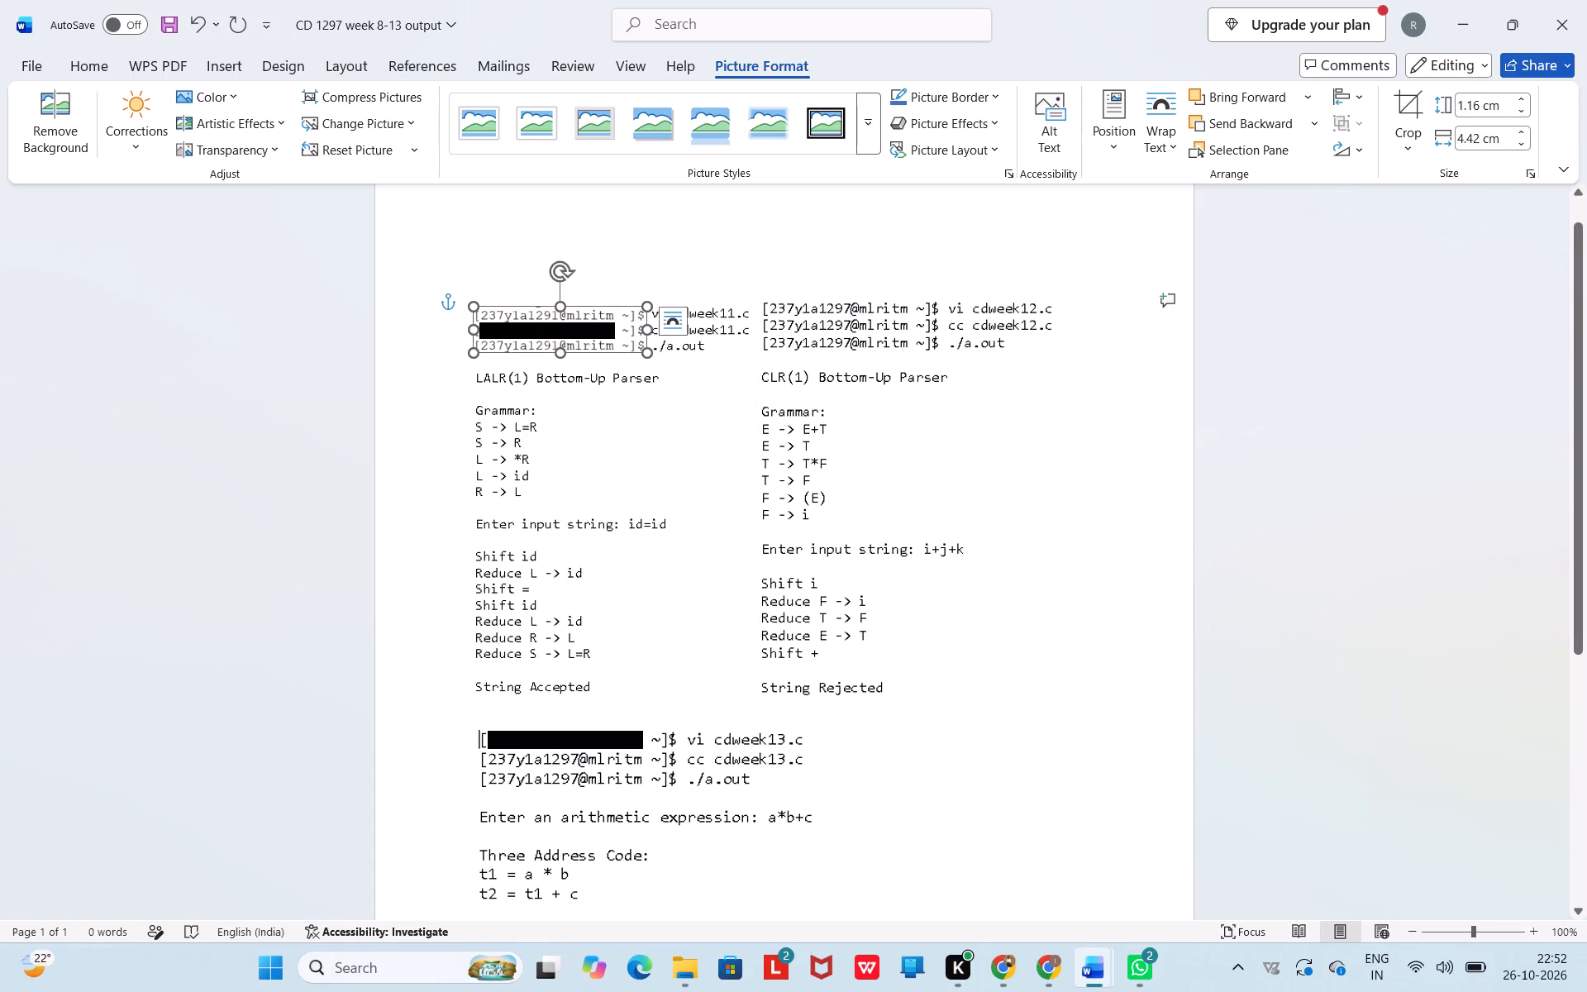
{"action": "left_click", "coordinate": [648, 355]}
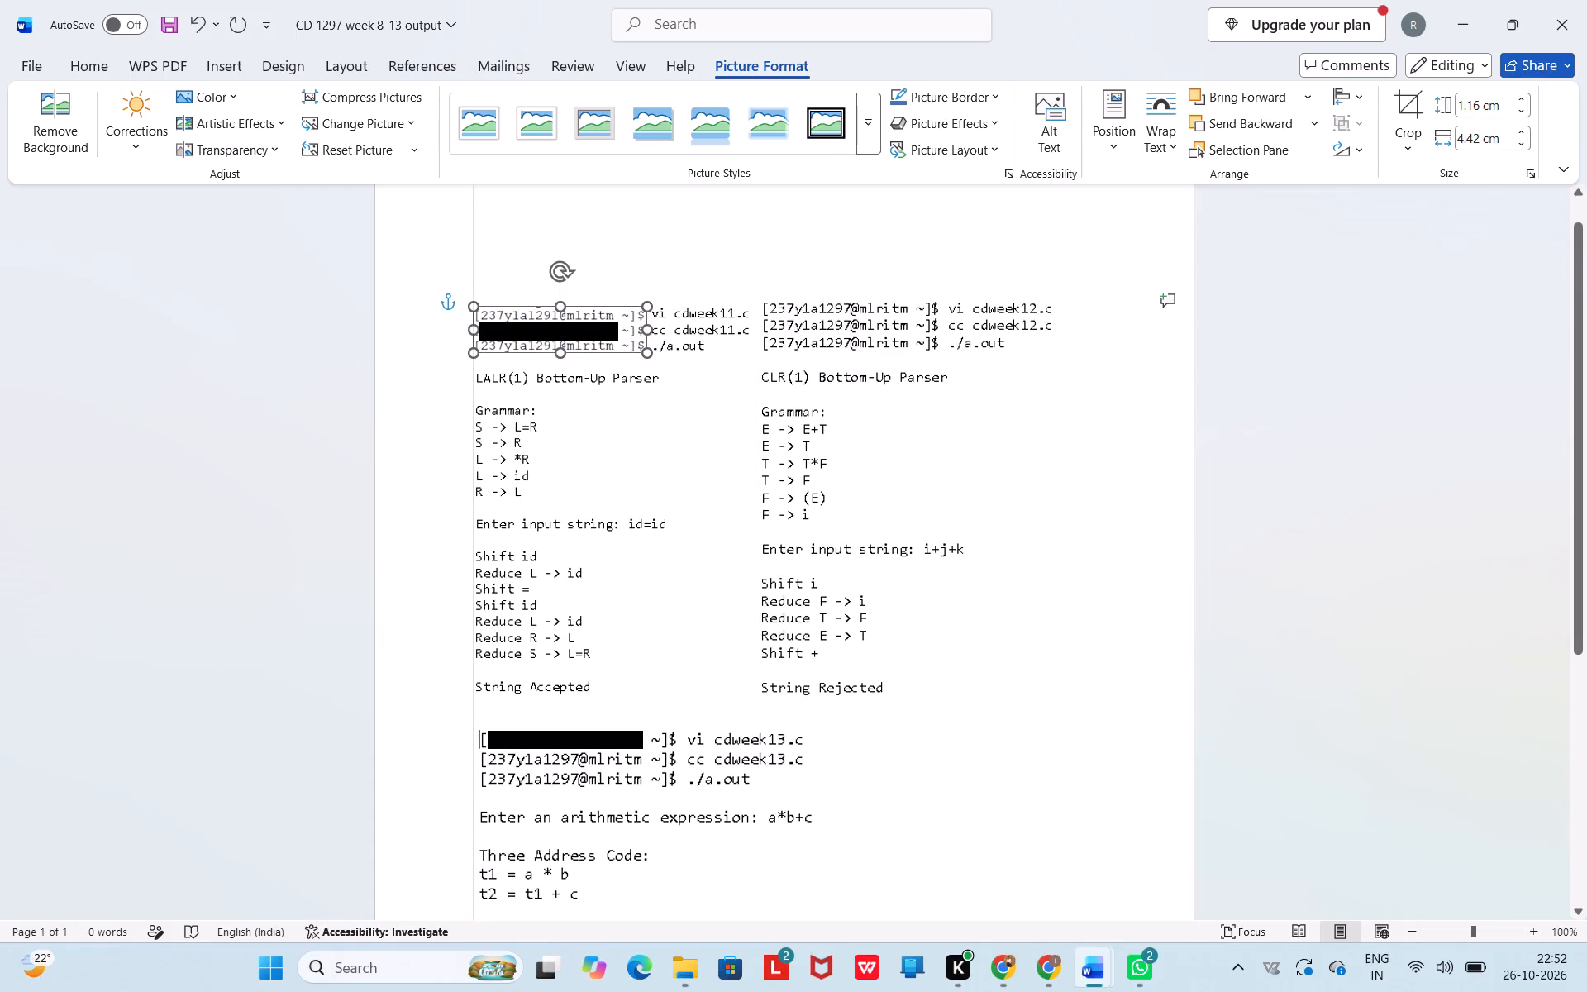
{"action": "left_click", "coordinate": [676, 389]}
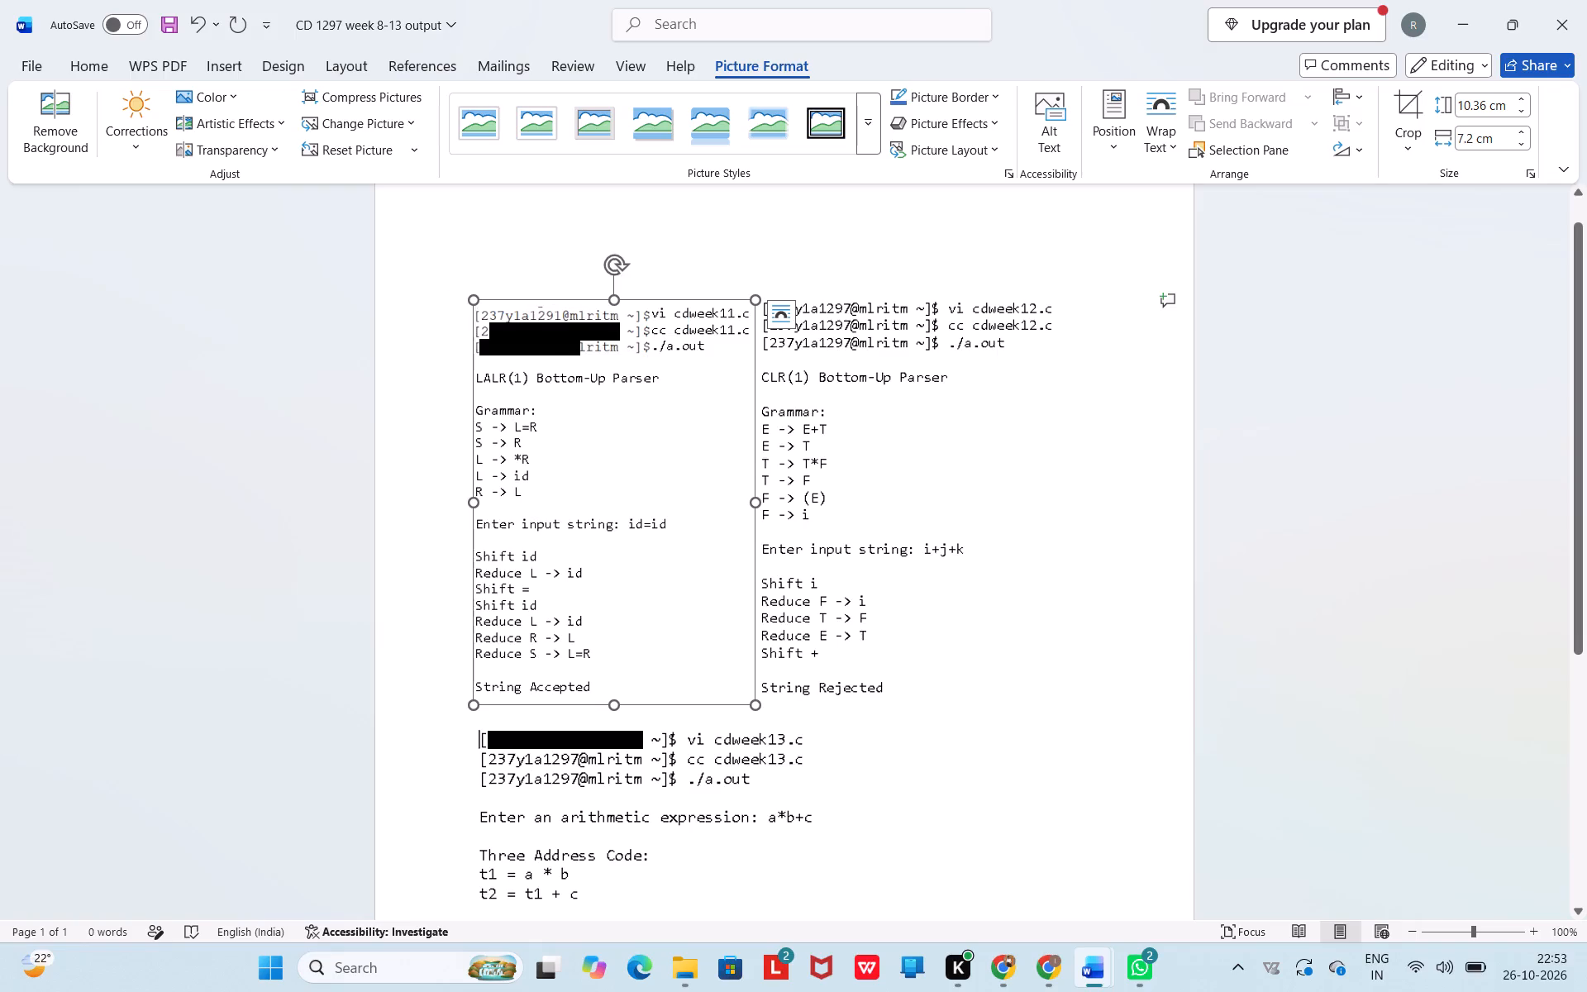
{"action": "left_click", "coordinate": [614, 336]}
{"action": "left_click", "coordinate": [651, 354]}
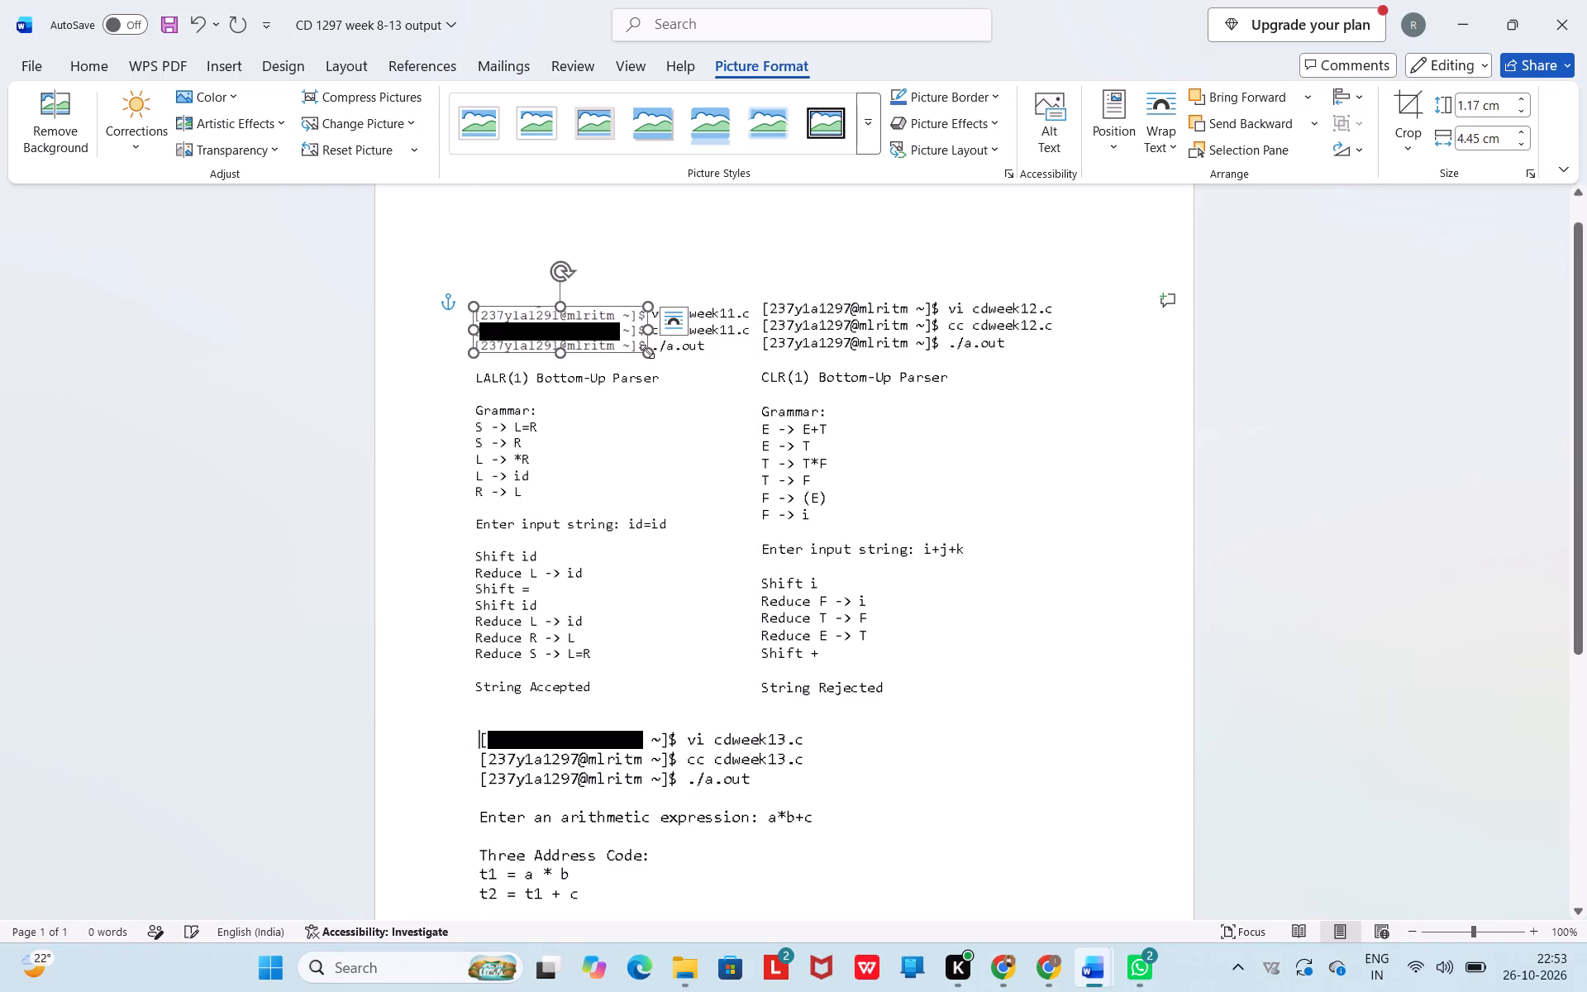
{"action": "left_click", "coordinate": [678, 381]}
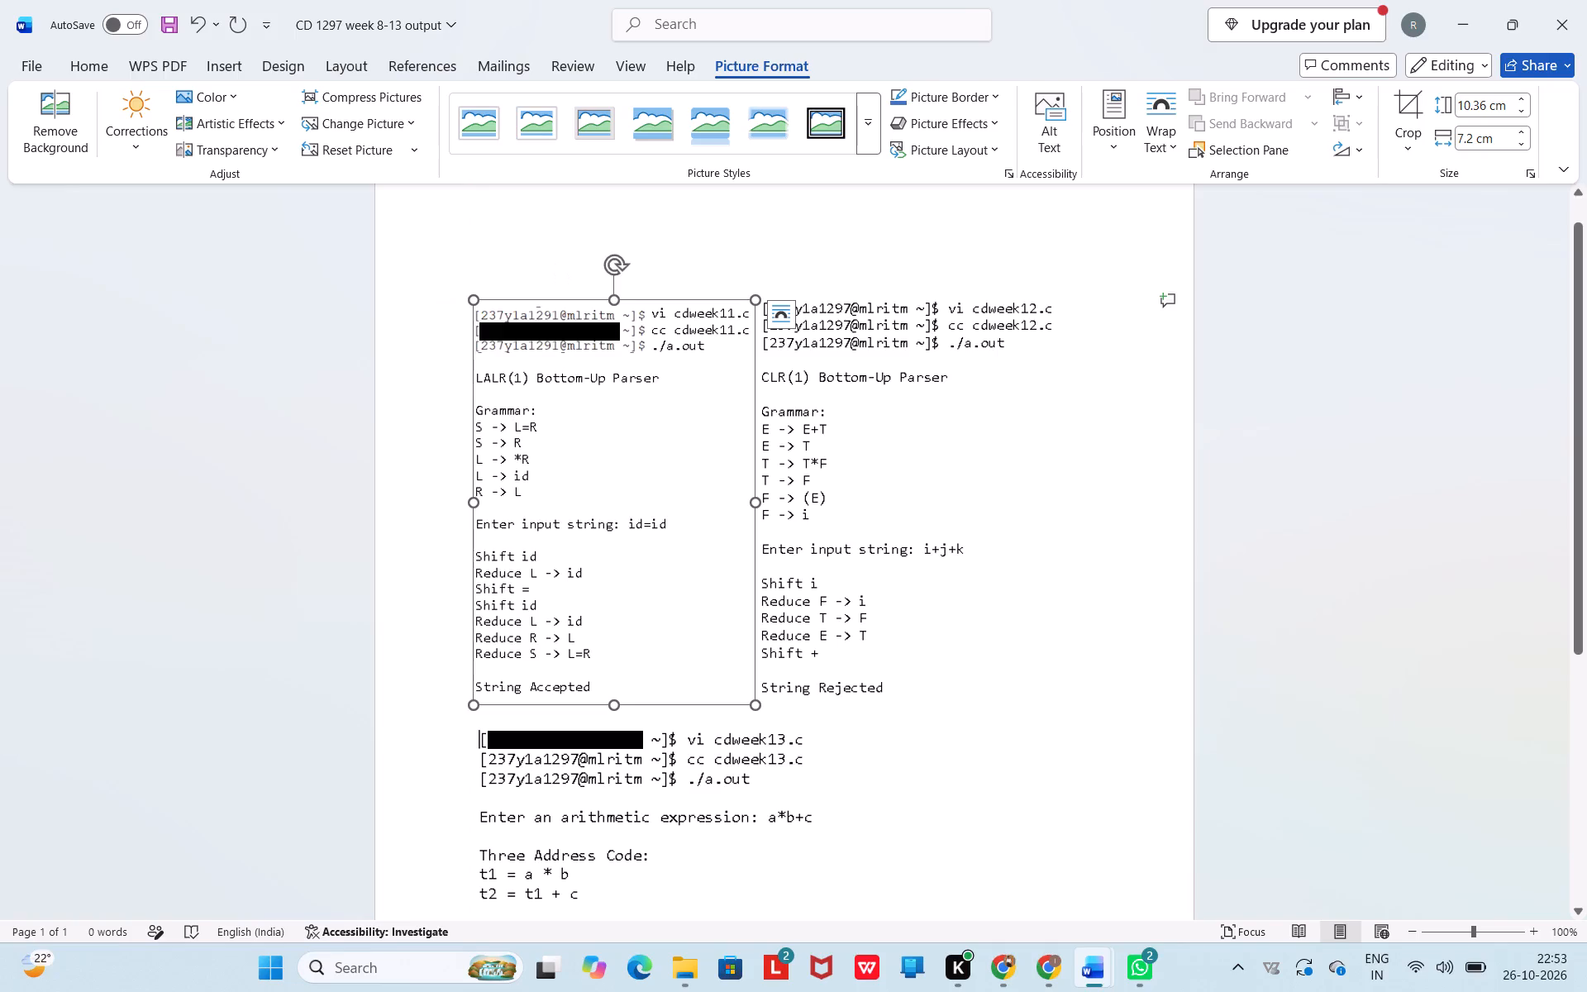
{"action": "left_click", "coordinate": [571, 336]}
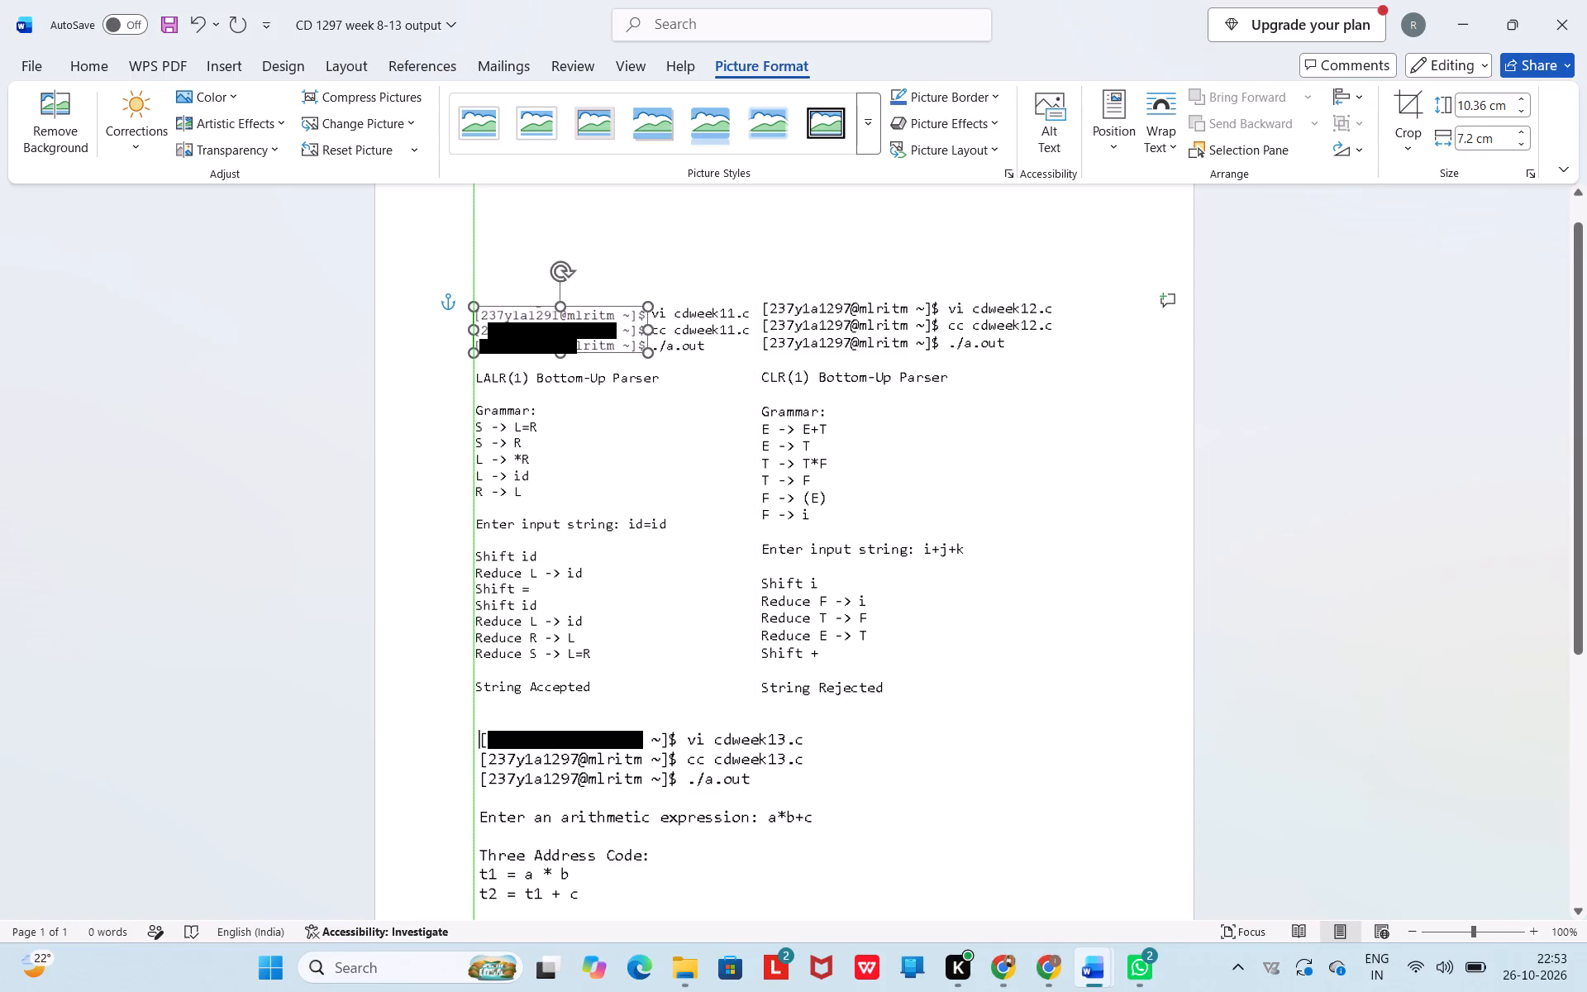
{"action": "left_click", "coordinate": [691, 415]}
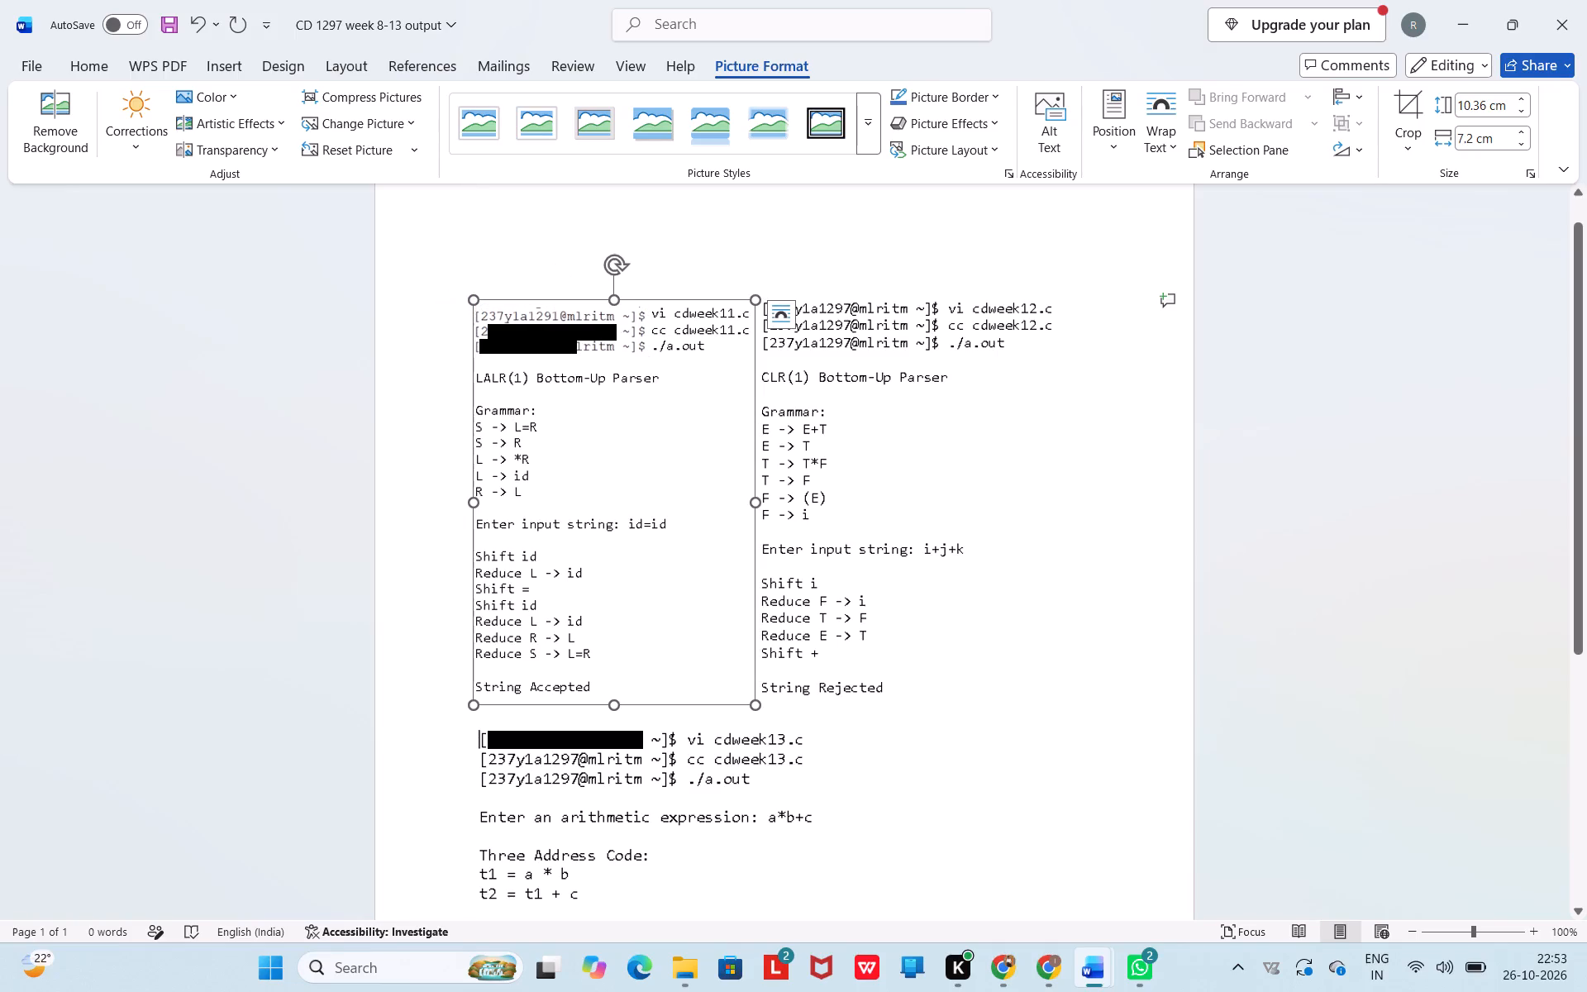
{"action": "left_click", "coordinate": [609, 340]}
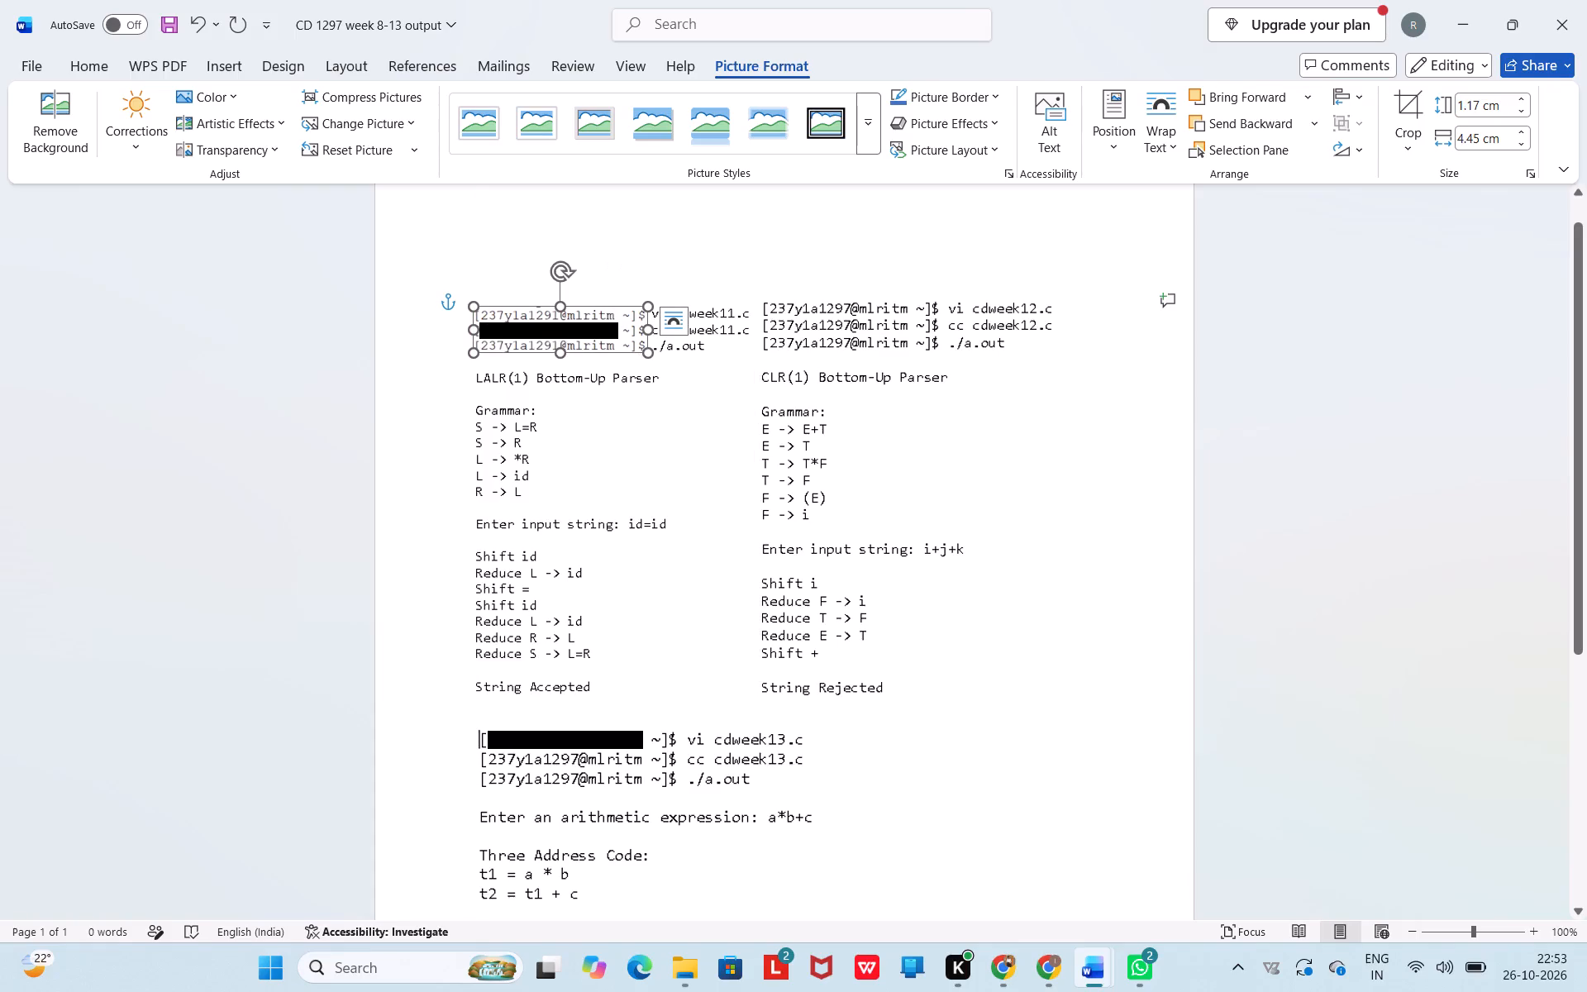
{"action": "left_click", "coordinate": [734, 385]}
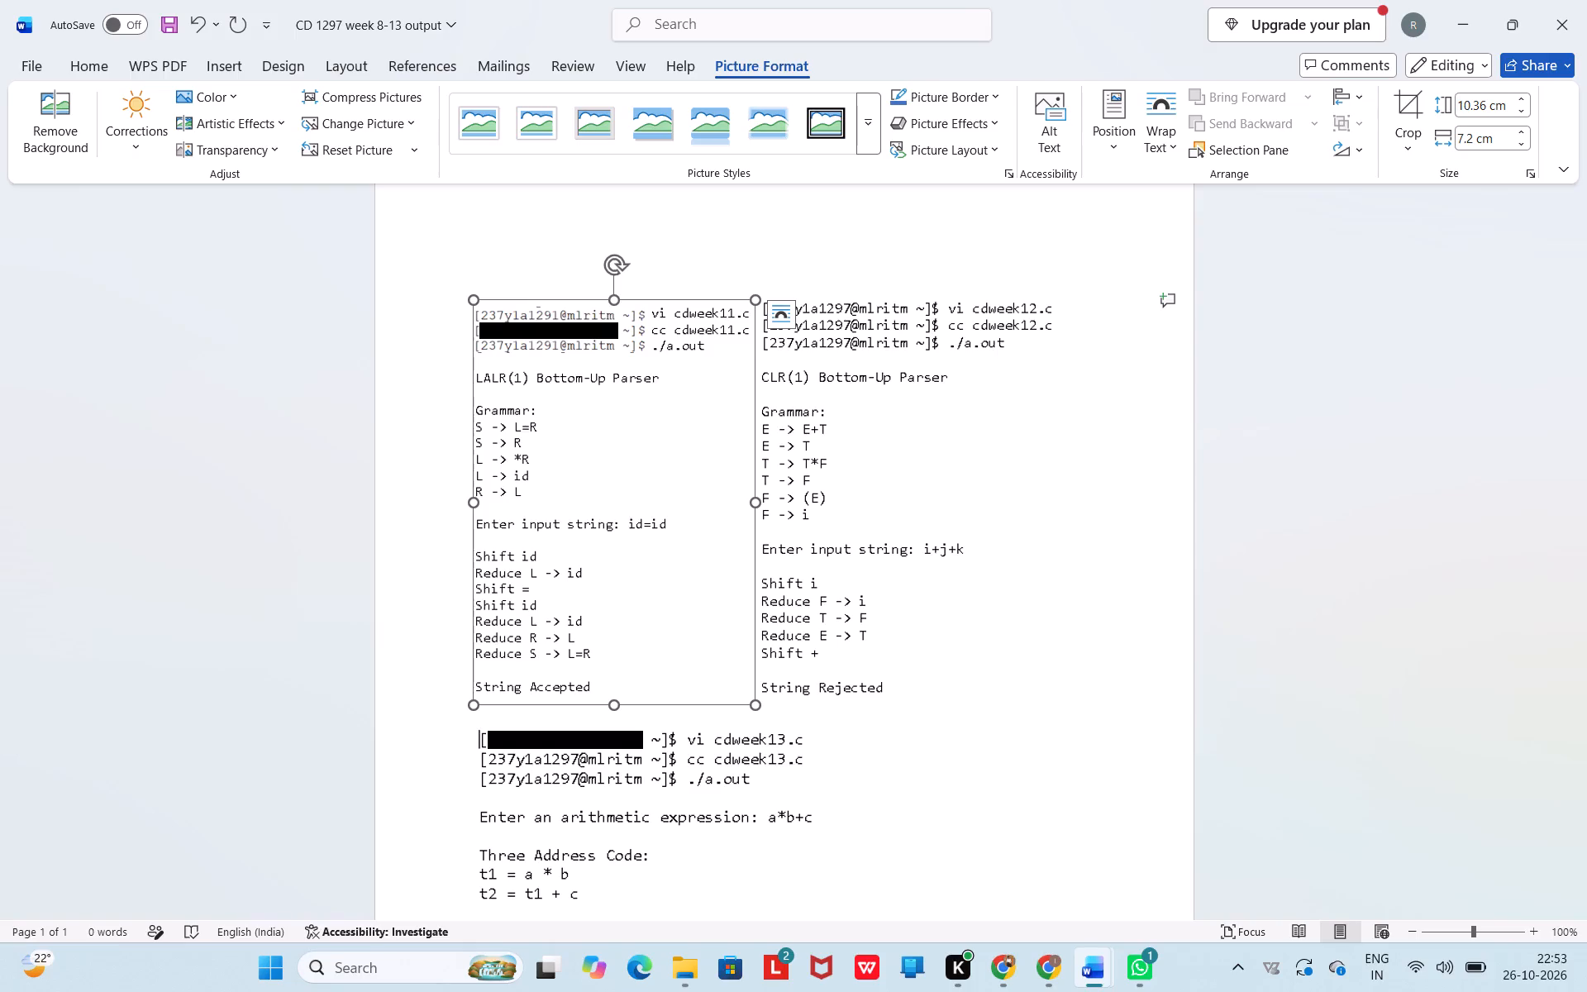
{"action": "left_click", "coordinate": [1097, 567]}
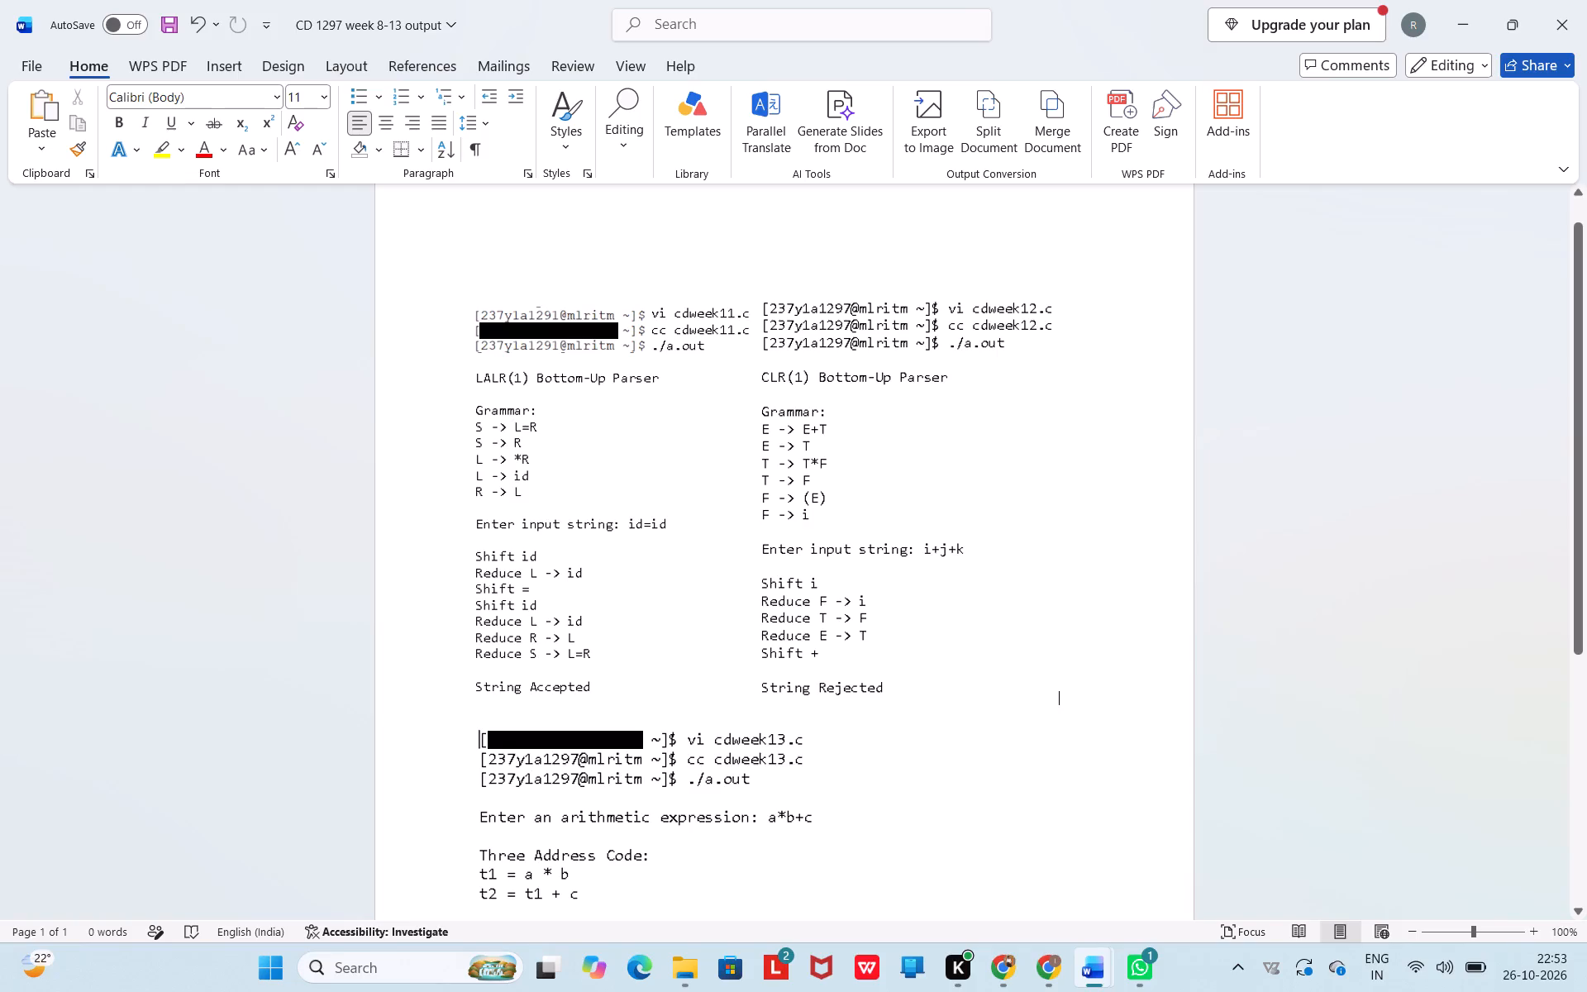
{"action": "left_click", "coordinate": [217, 69]}
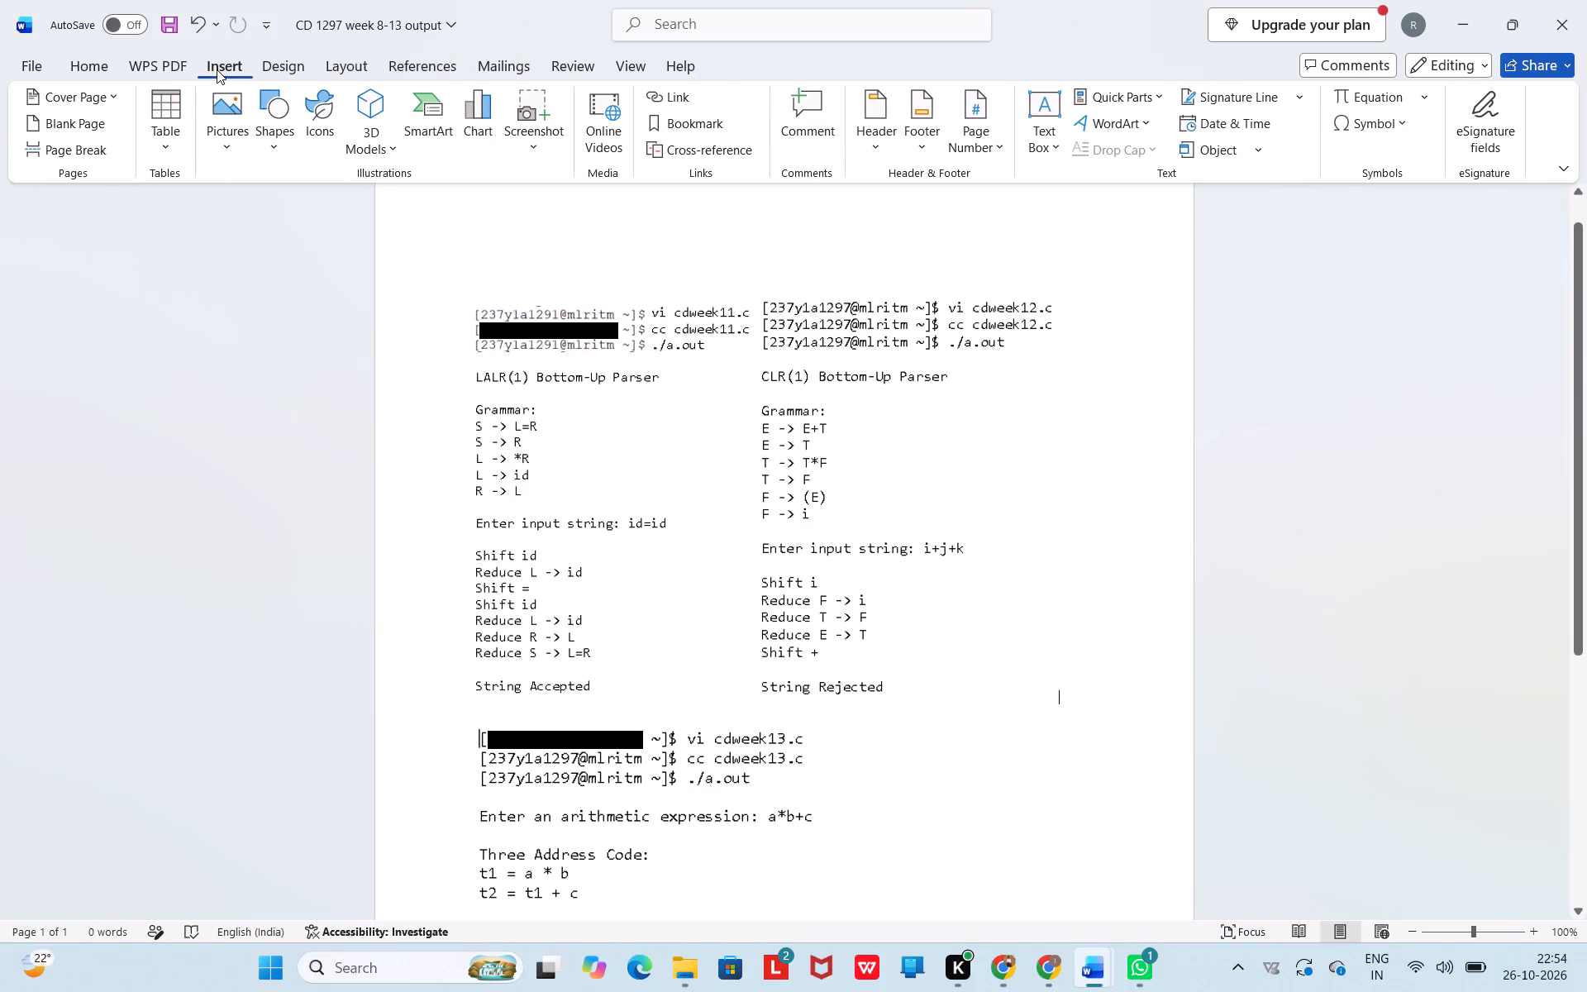
{"action": "left_click", "coordinate": [228, 118]}
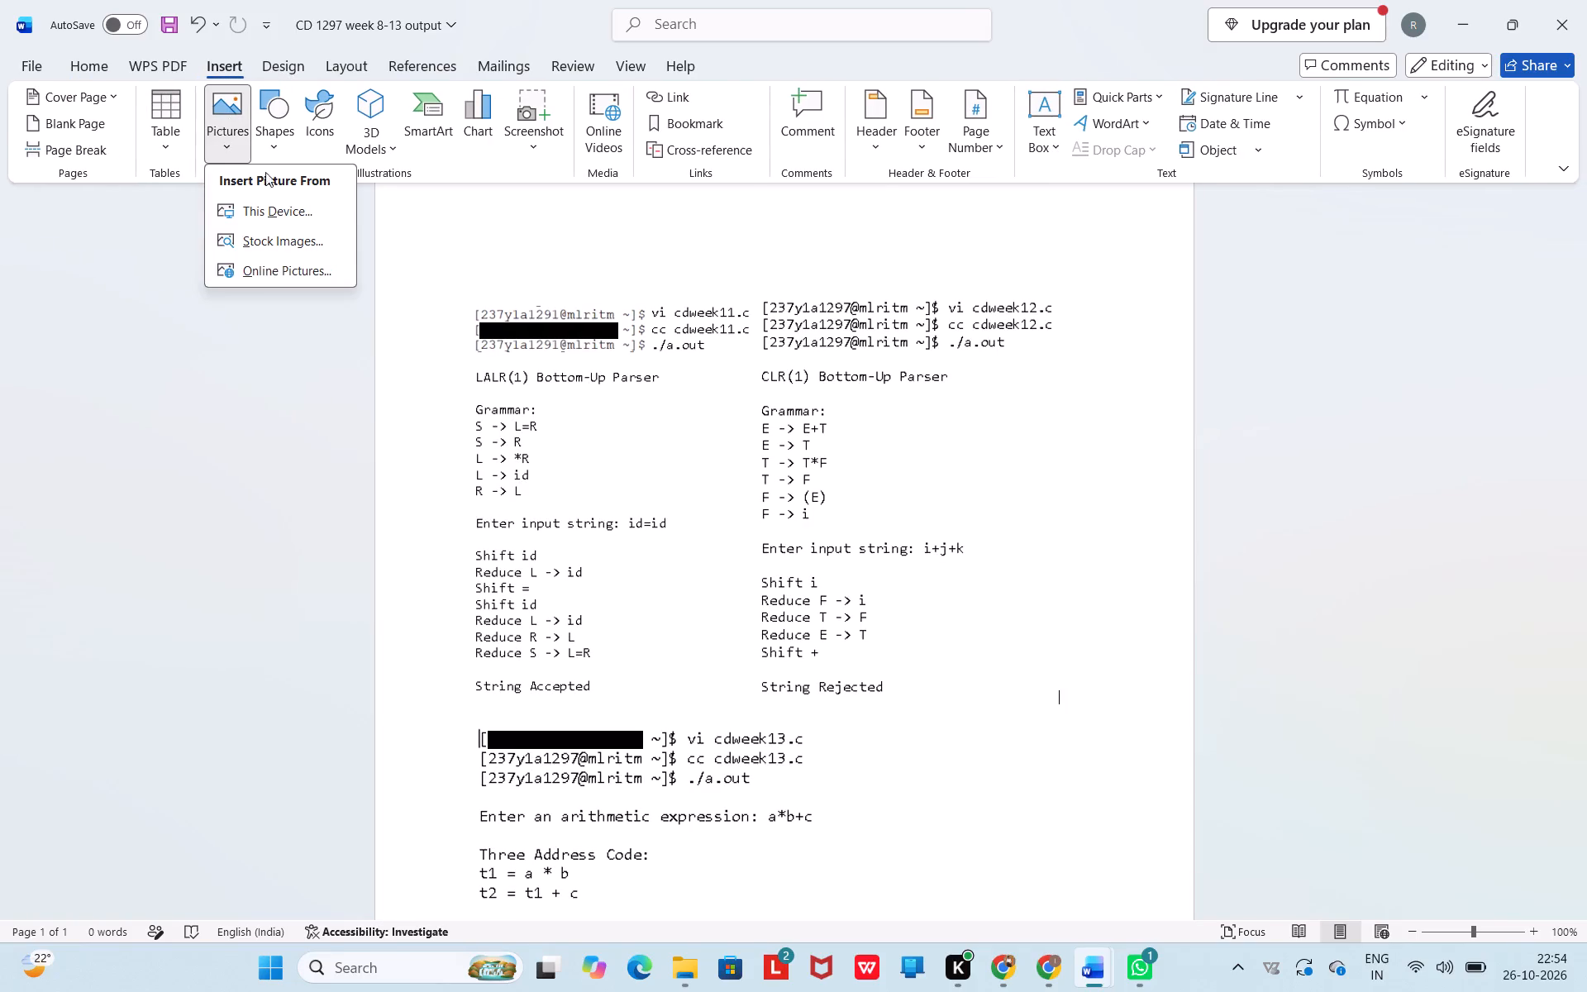
{"action": "left_click", "coordinate": [279, 211]}
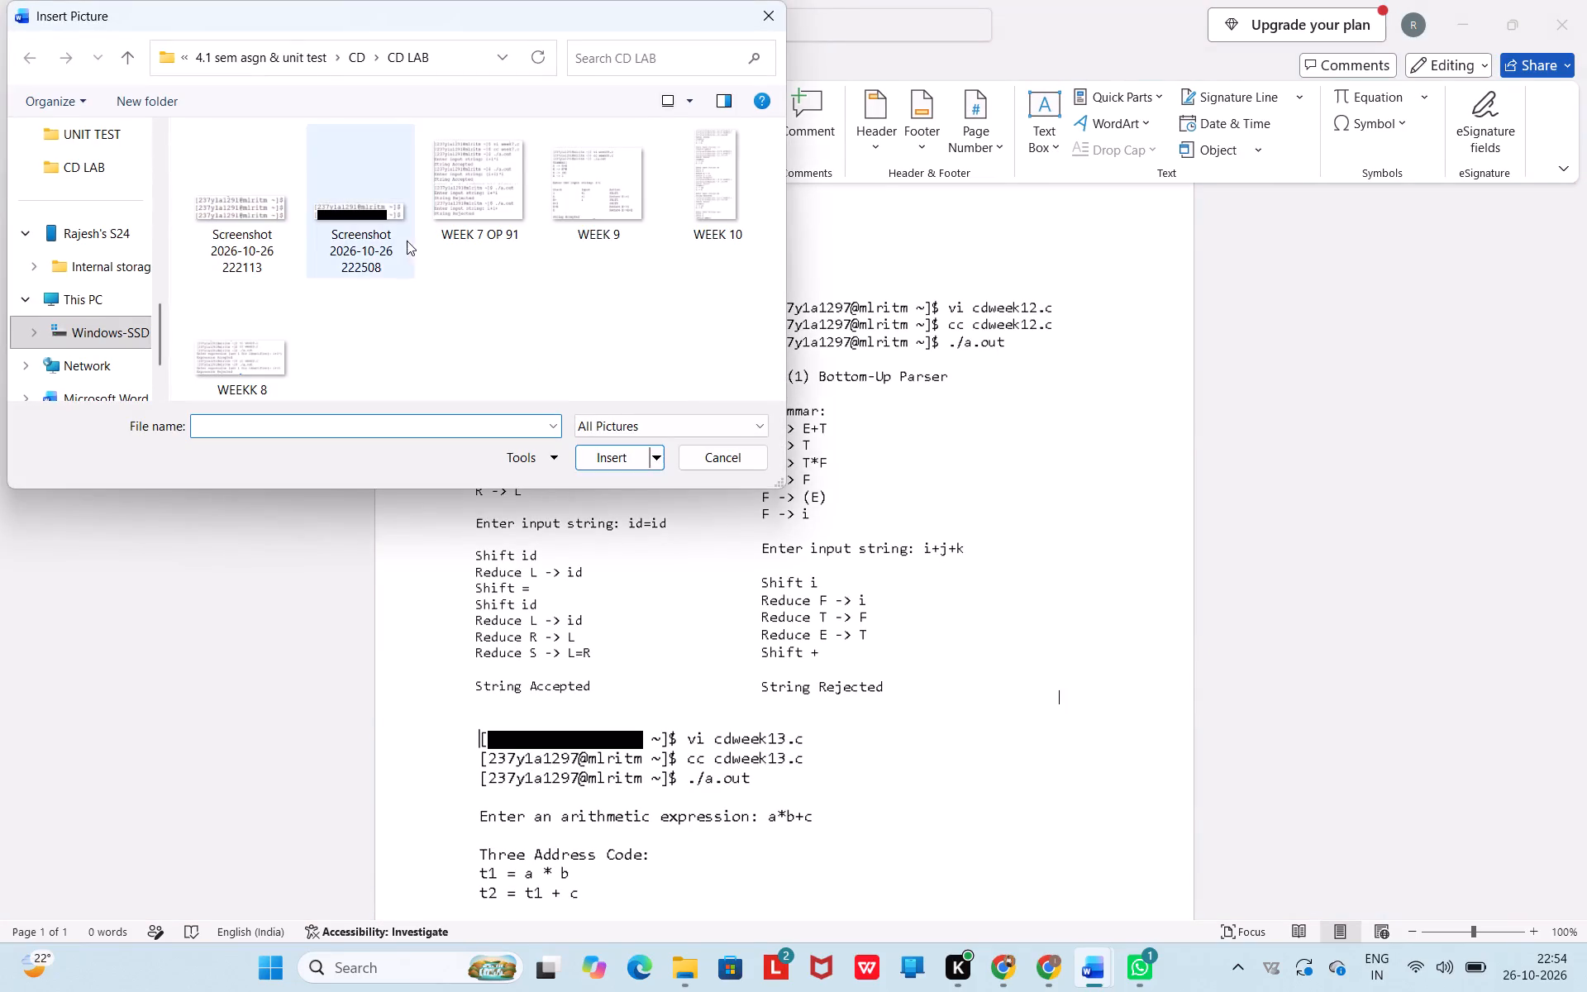
{"action": "left_click", "coordinate": [219, 211]}
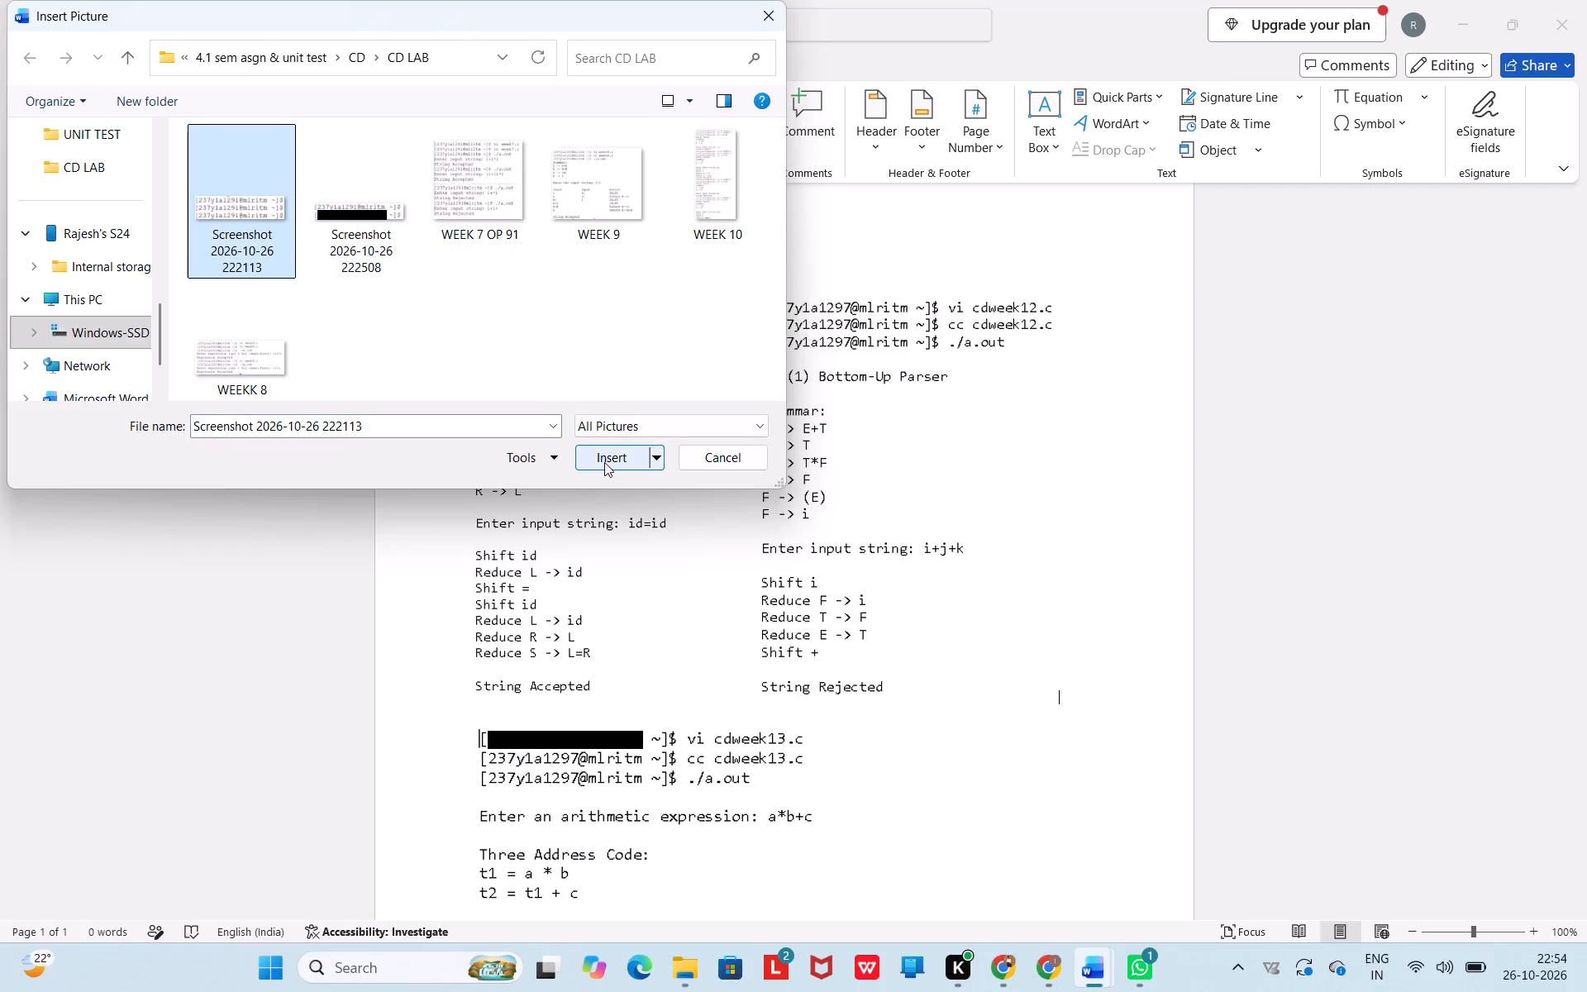
{"action": "left_click", "coordinate": [604, 460]}
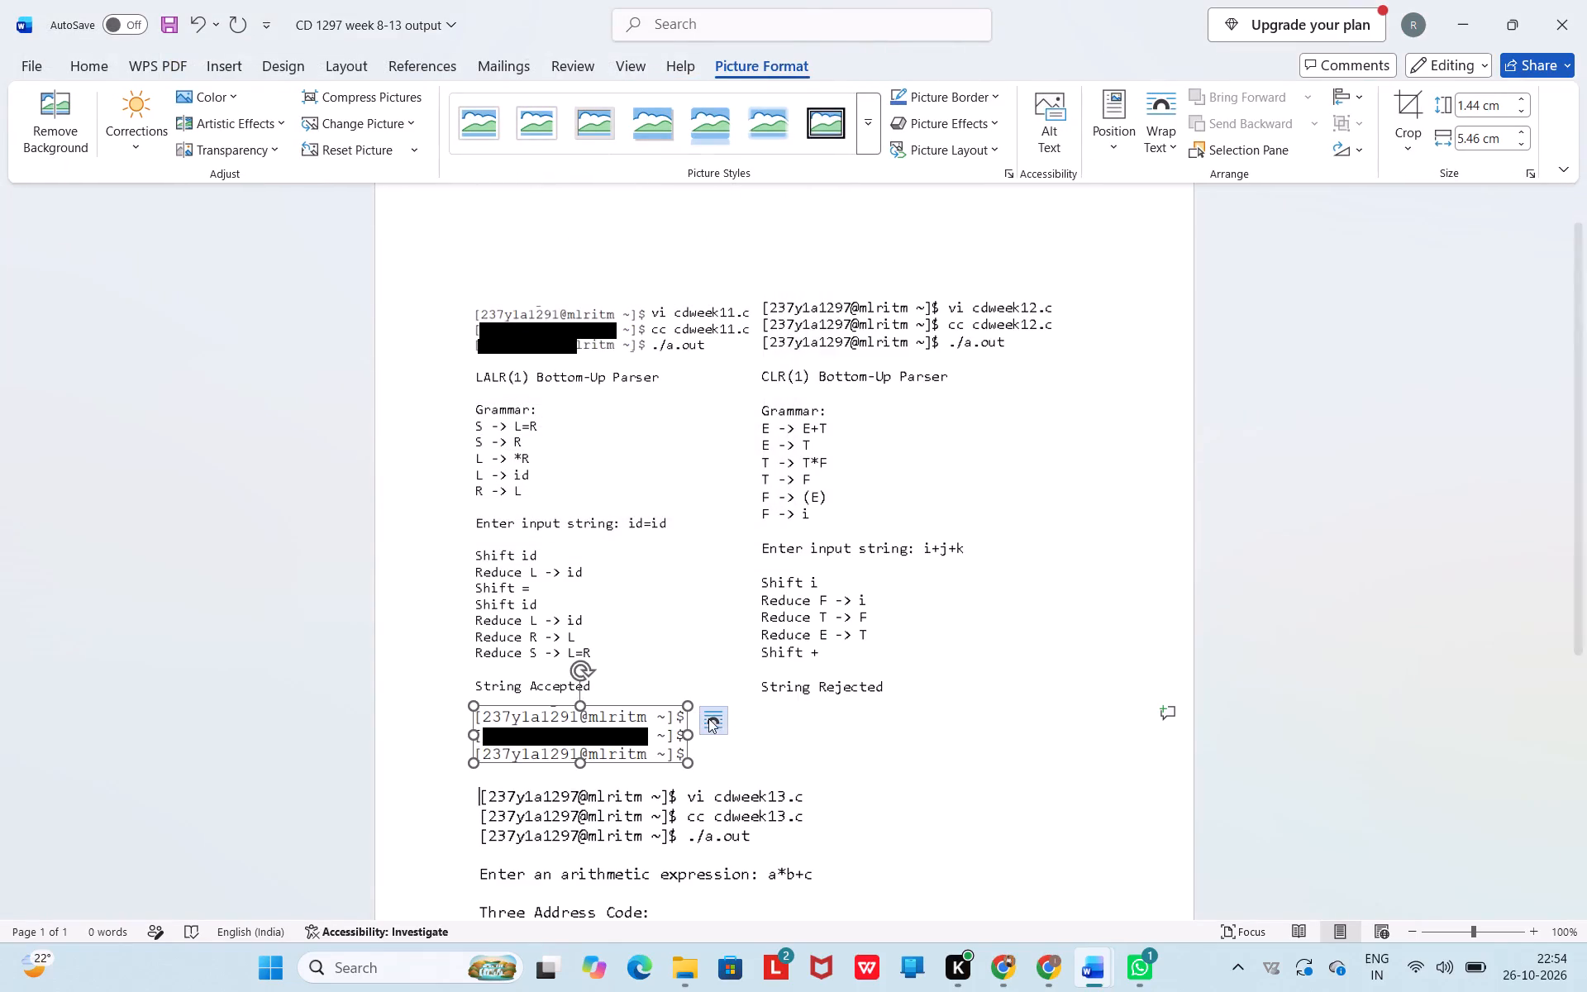
Set the newly inserted prompt picture in front of text and place it over the week 12 command prompts.
{"action": "left_click", "coordinate": [708, 718]}
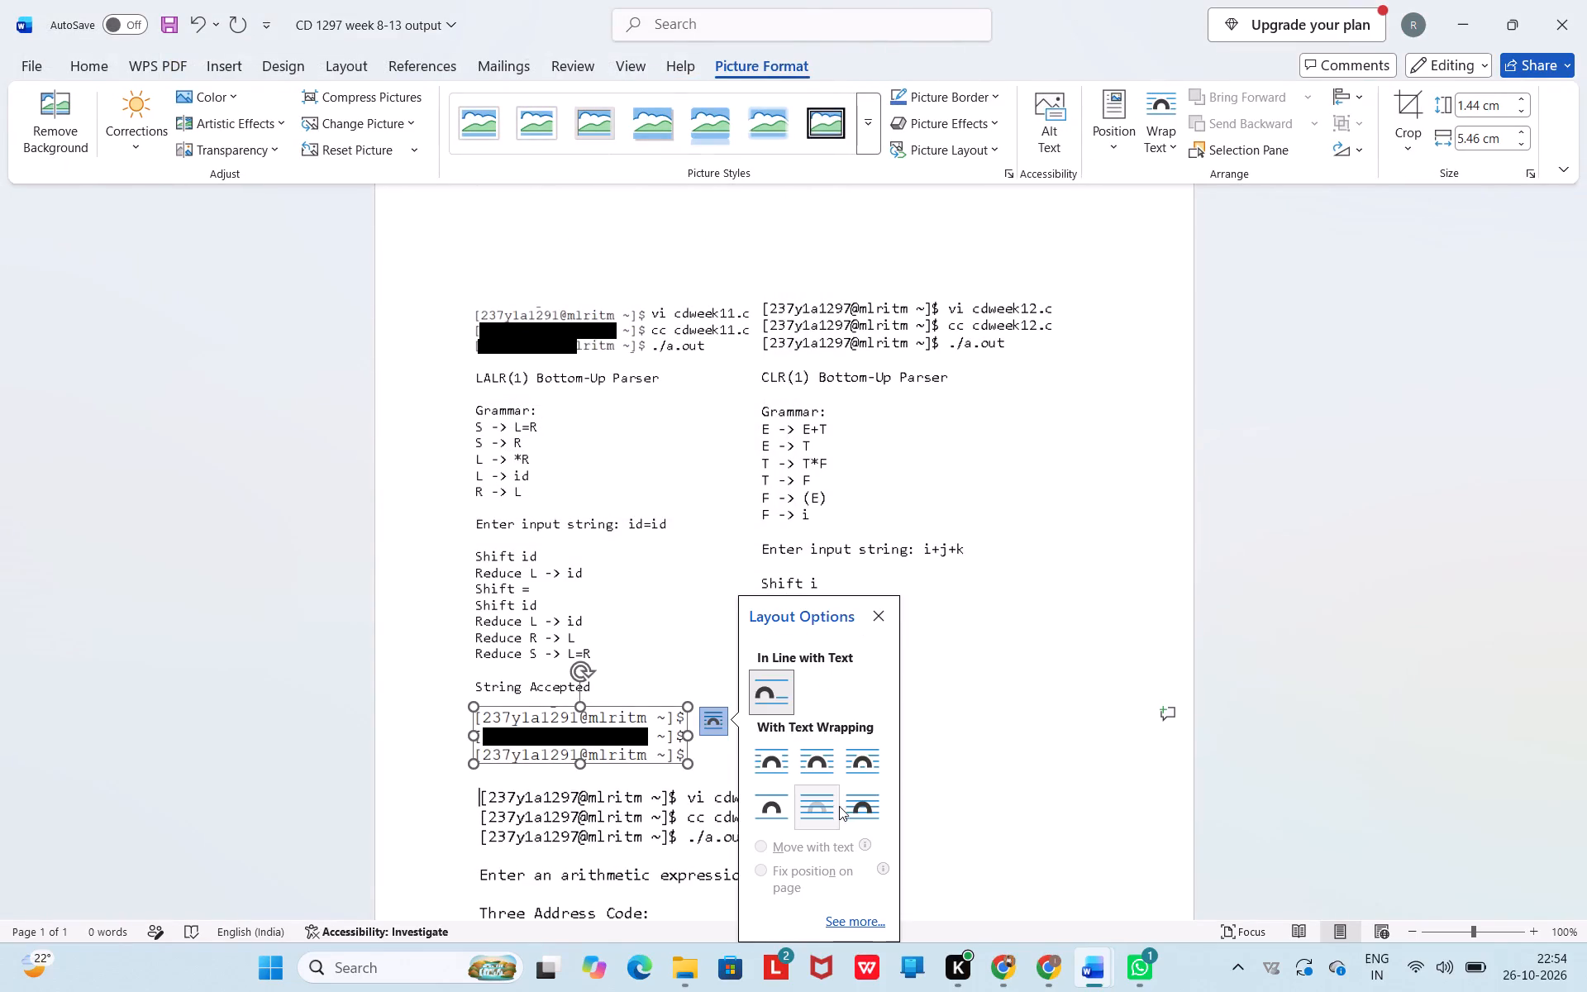
{"action": "left_click", "coordinate": [857, 801]}
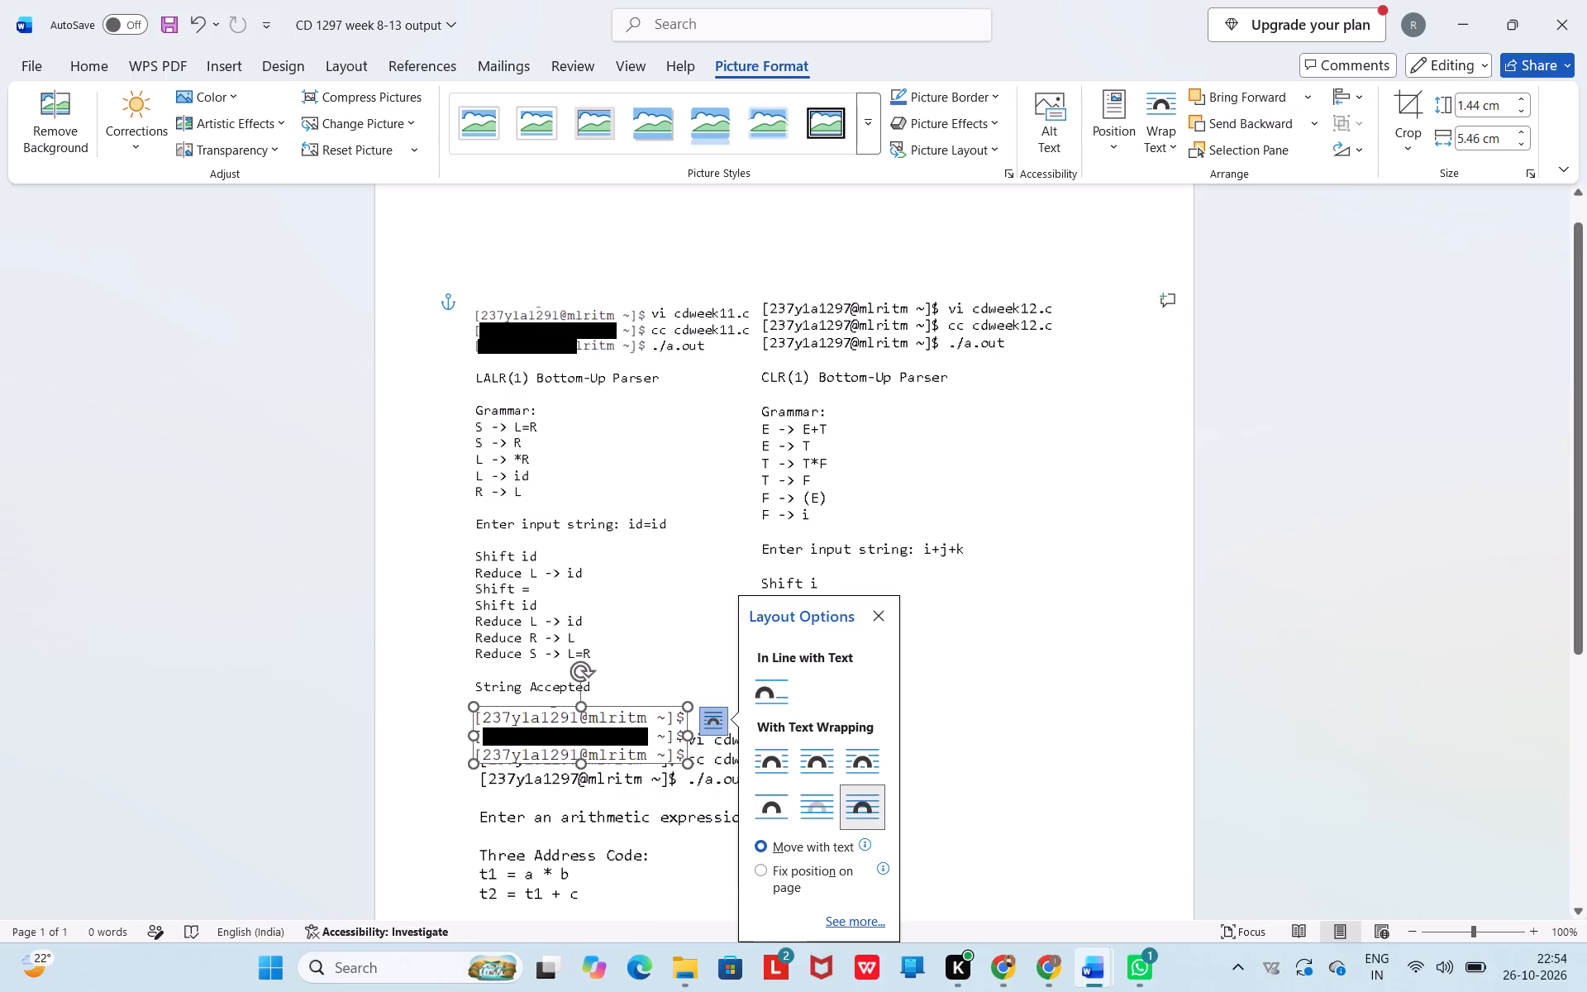
{"action": "left_click_drag", "start_coordinate": [641, 747], "coordinate": [930, 350]}
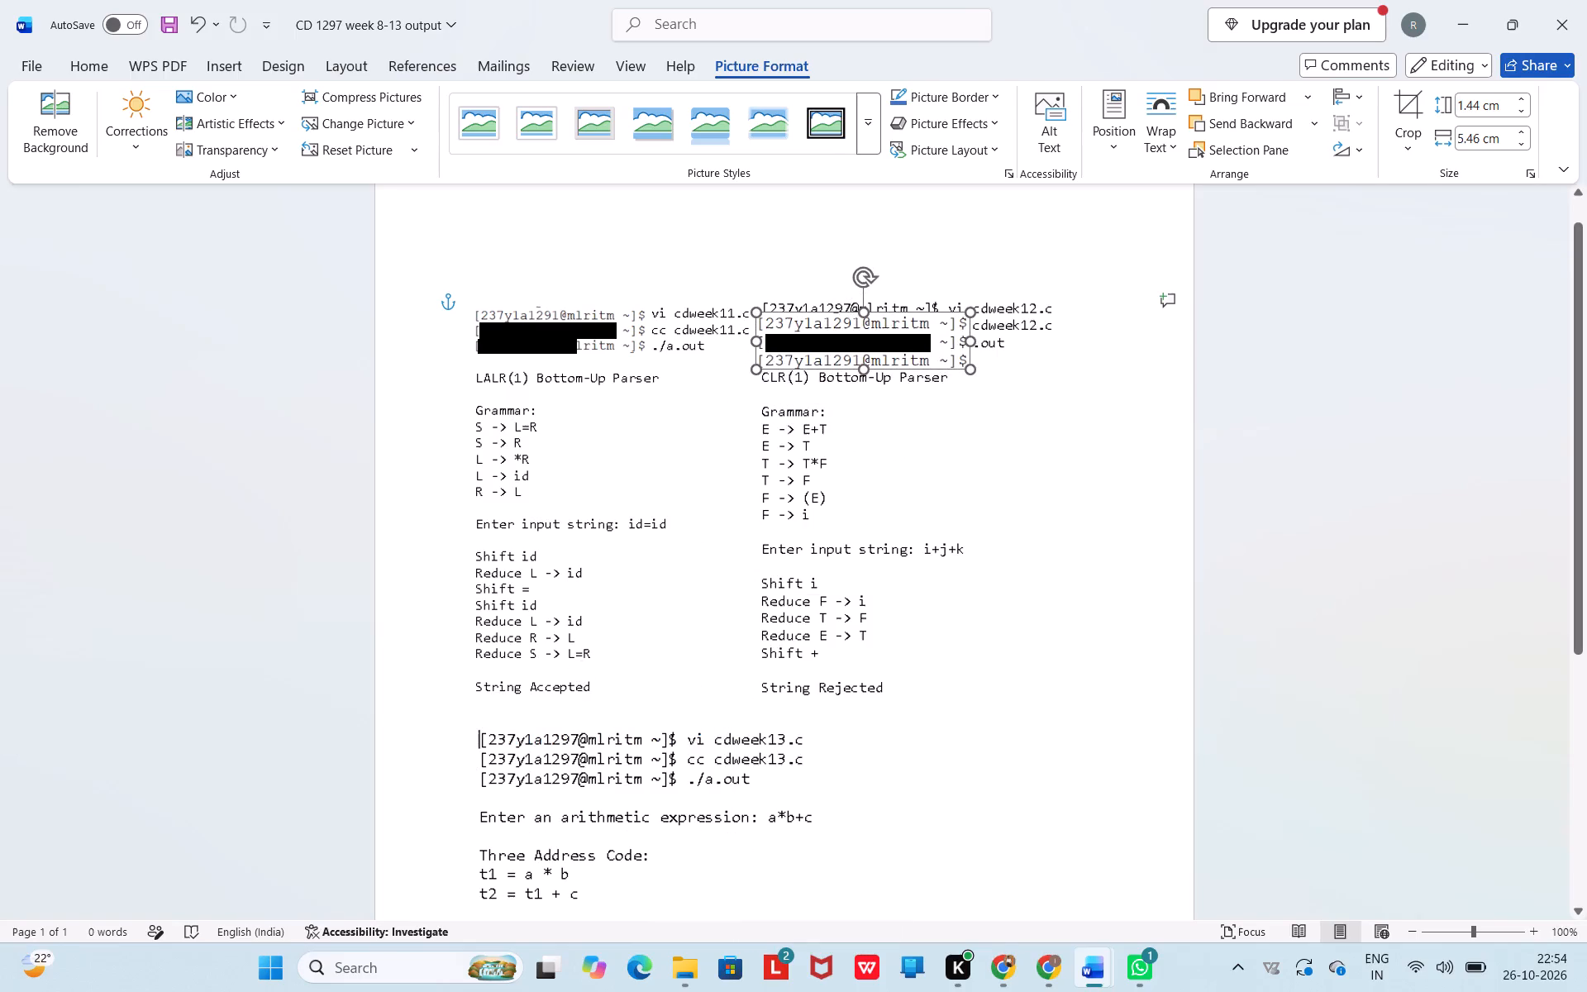
{"action": "left_click_drag", "start_coordinate": [930, 350], "coordinate": [929, 341]}
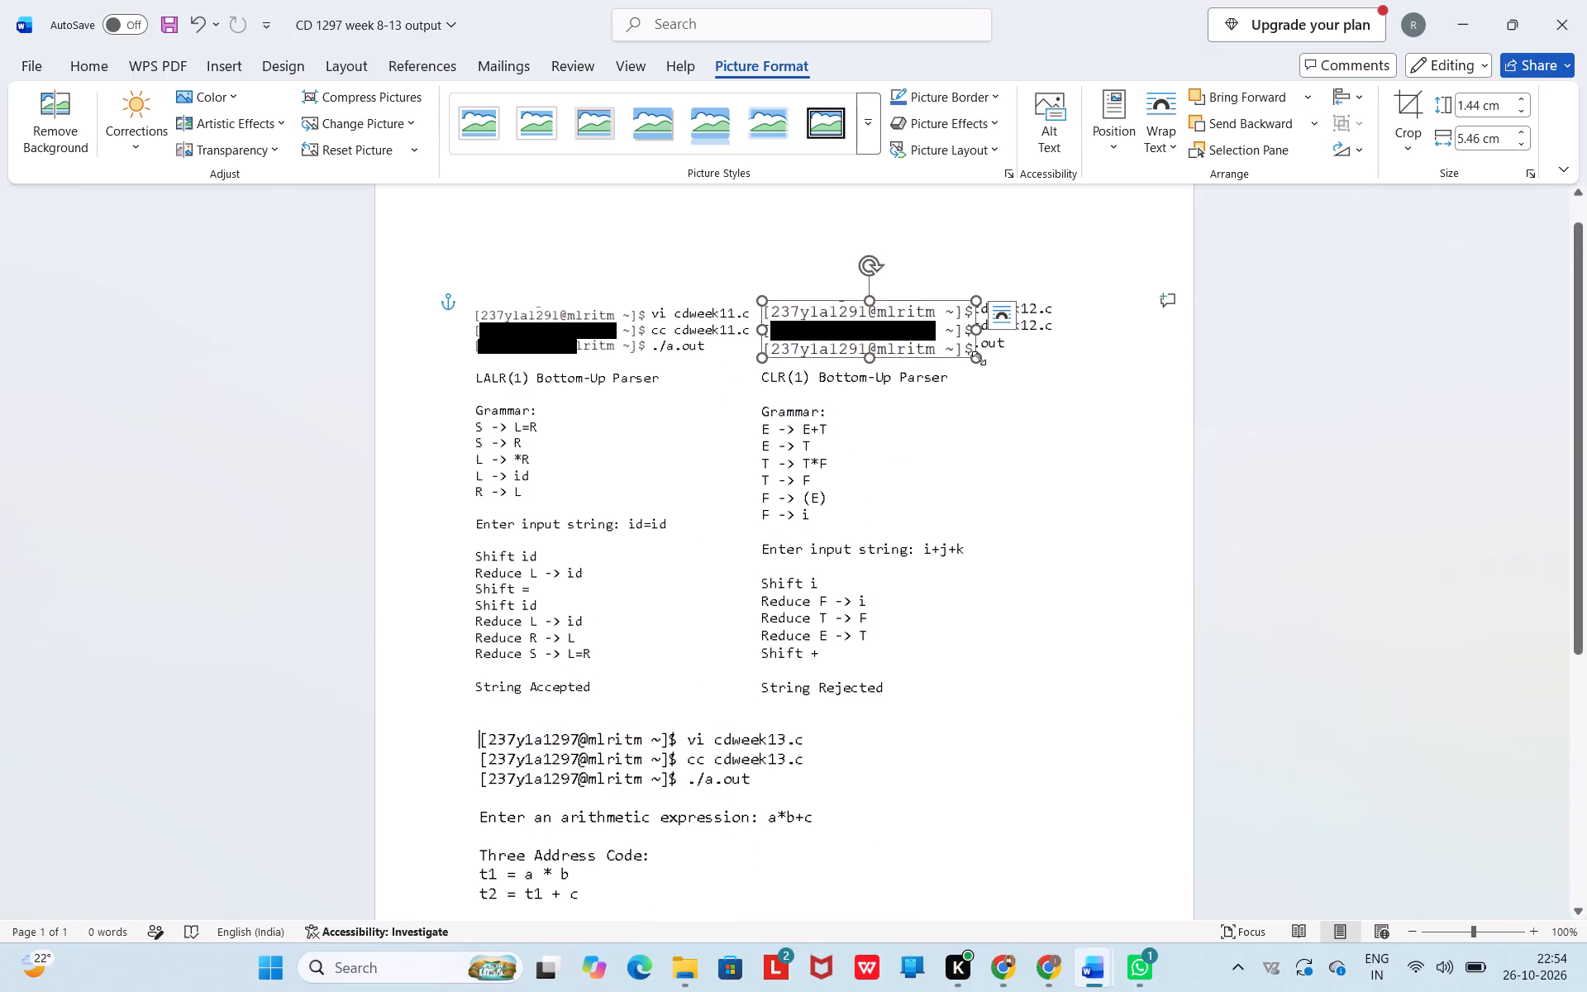
Shrink the prompt picture over the week 12 output so it covers only the prompts and leaves the commands readable.
{"action": "left_click_drag", "start_coordinate": [979, 357], "coordinate": [959, 351]}
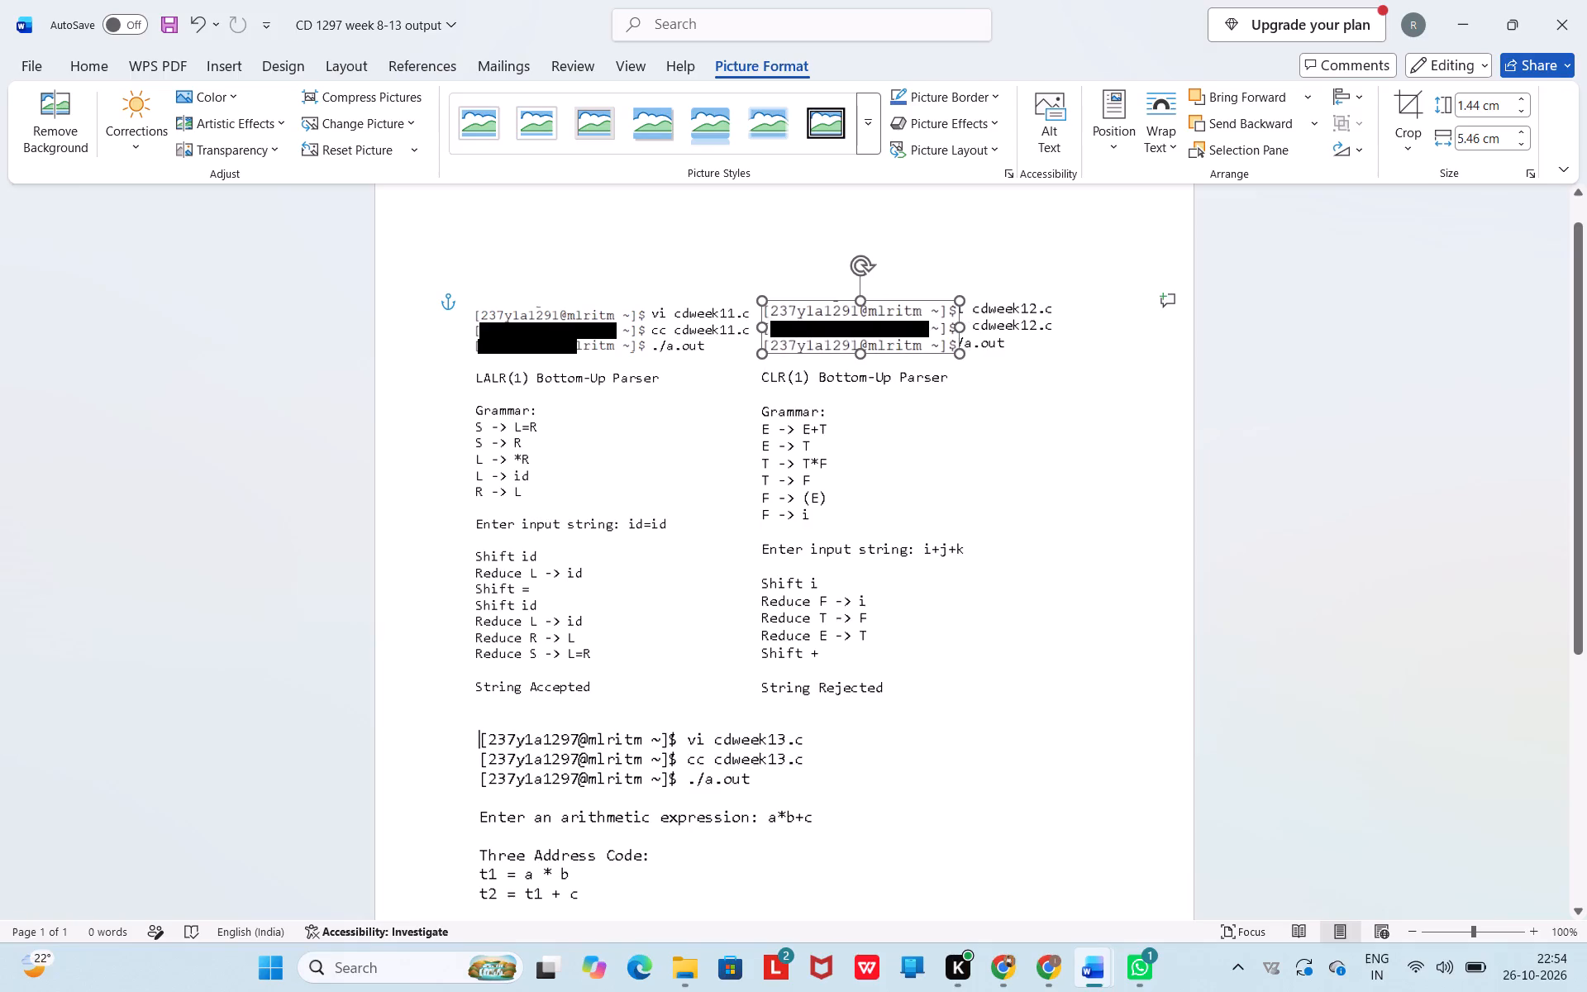
{"action": "left_click_drag", "start_coordinate": [959, 351], "coordinate": [946, 348]}
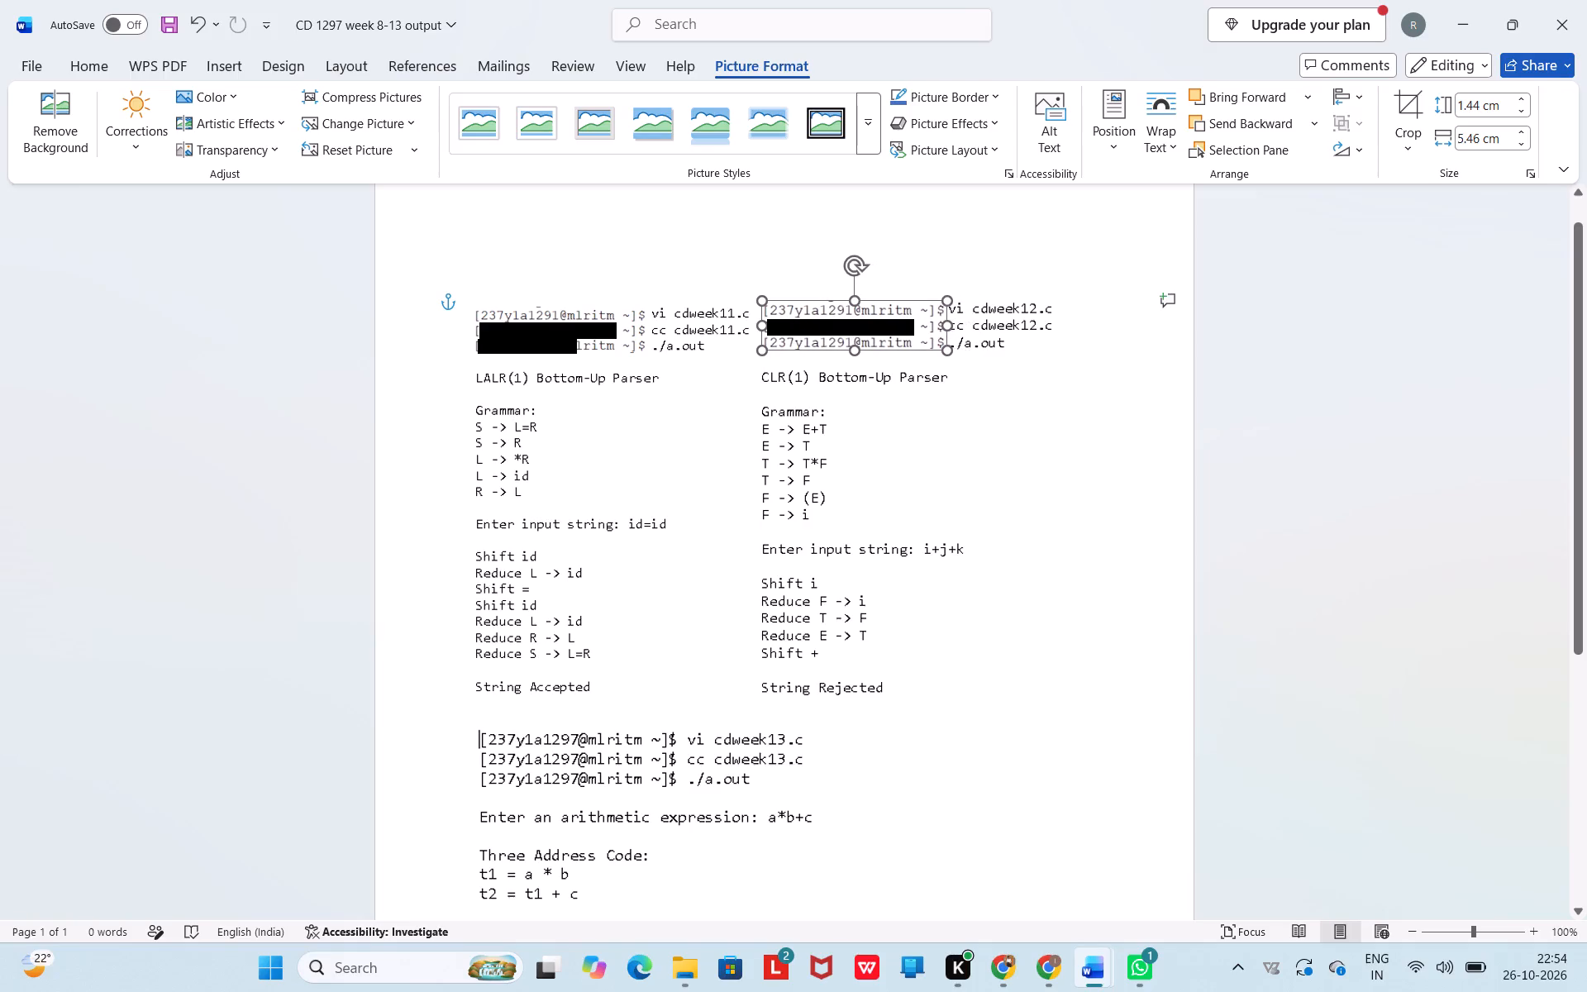
{"action": "left_click_drag", "start_coordinate": [946, 348], "coordinate": [945, 352]}
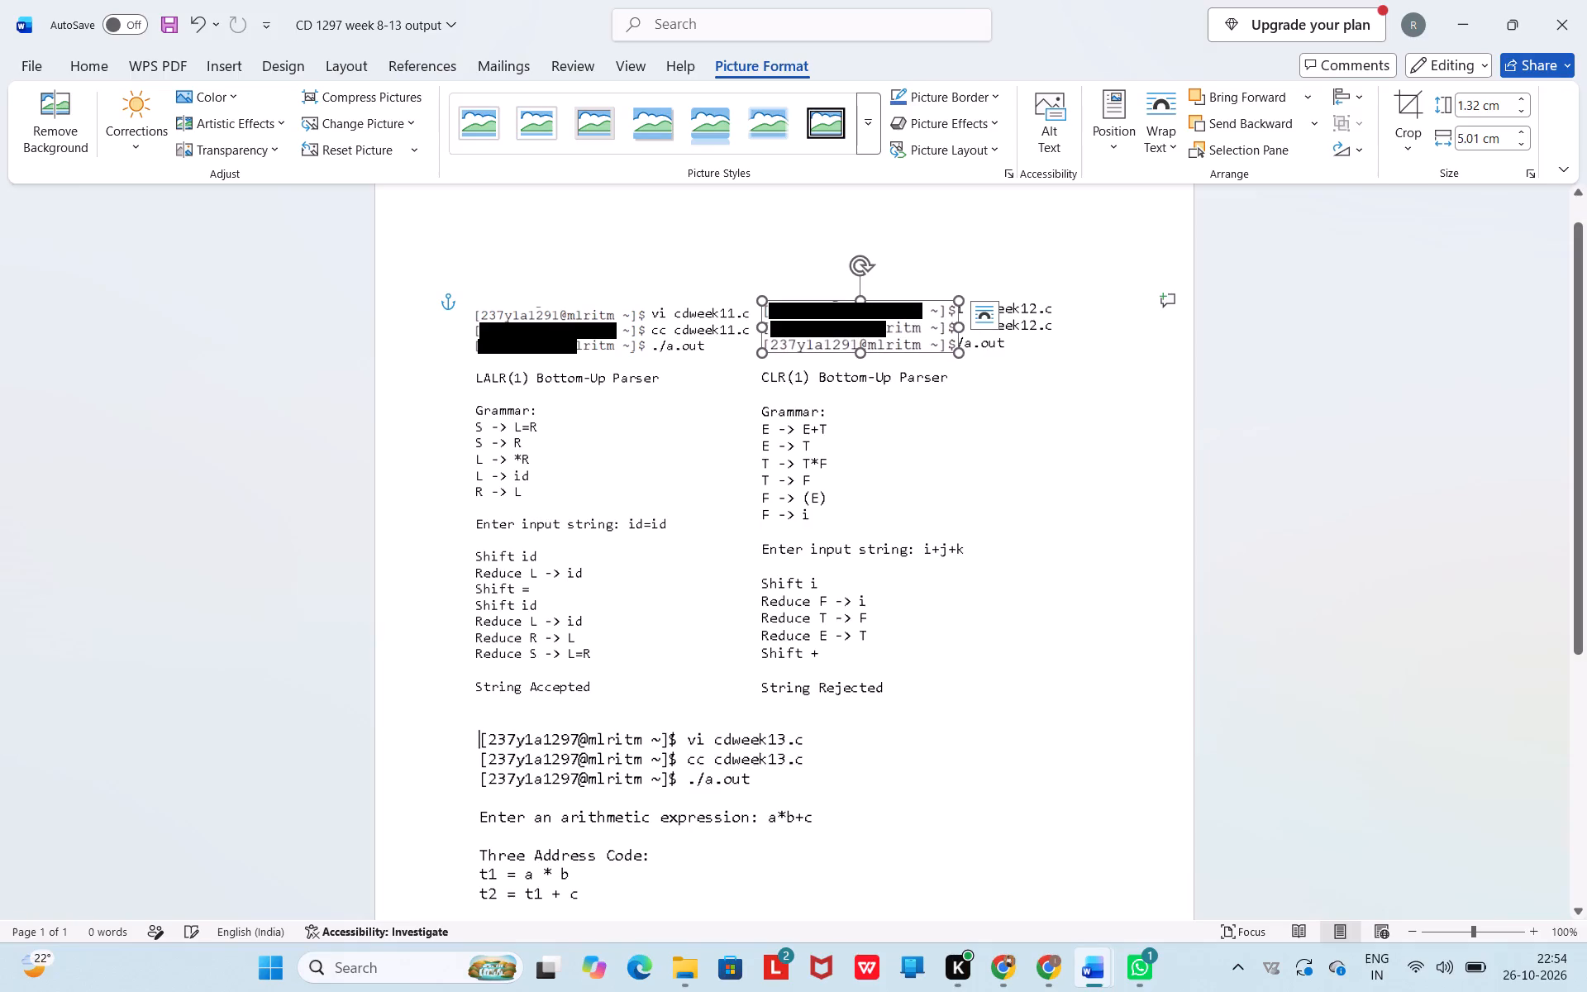
{"action": "left_click_drag", "start_coordinate": [960, 352], "coordinate": [956, 352]}
{"action": "left_click_drag", "start_coordinate": [956, 352], "coordinate": [941, 347]}
{"action": "left_click", "coordinate": [976, 374]}
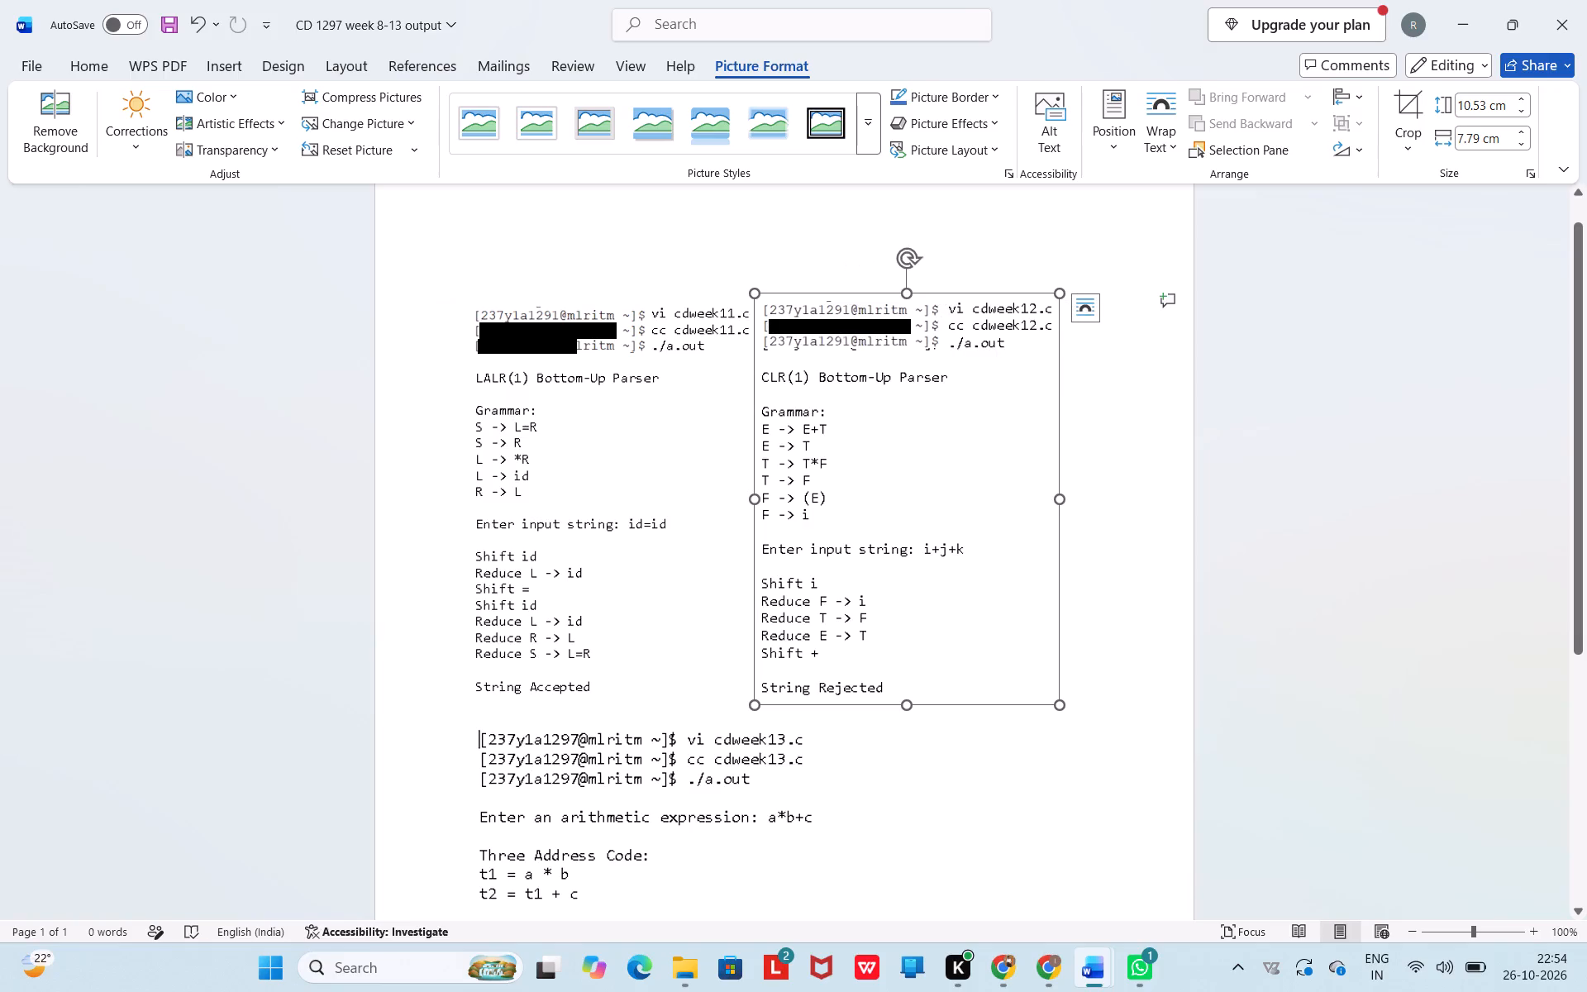
Fine-tune the position and size of the week 12 prompt picture to line up with the vi, cc and ./a.out commands.
{"action": "left_click", "coordinate": [827, 321]}
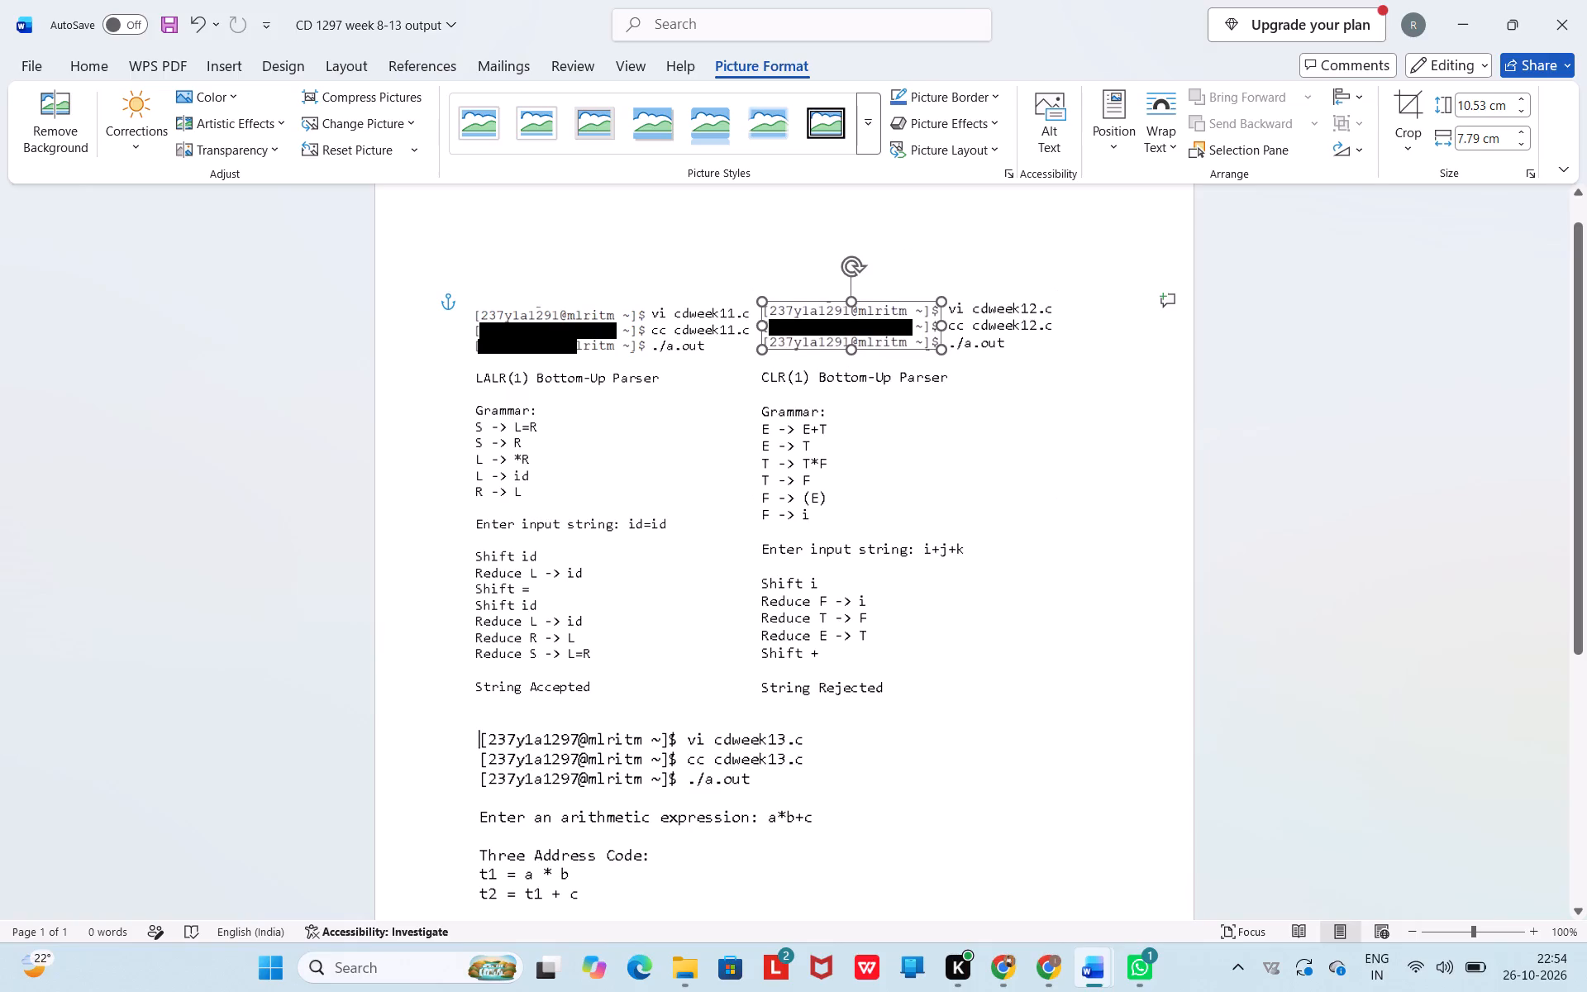
{"action": "left_click", "coordinate": [1083, 475]}
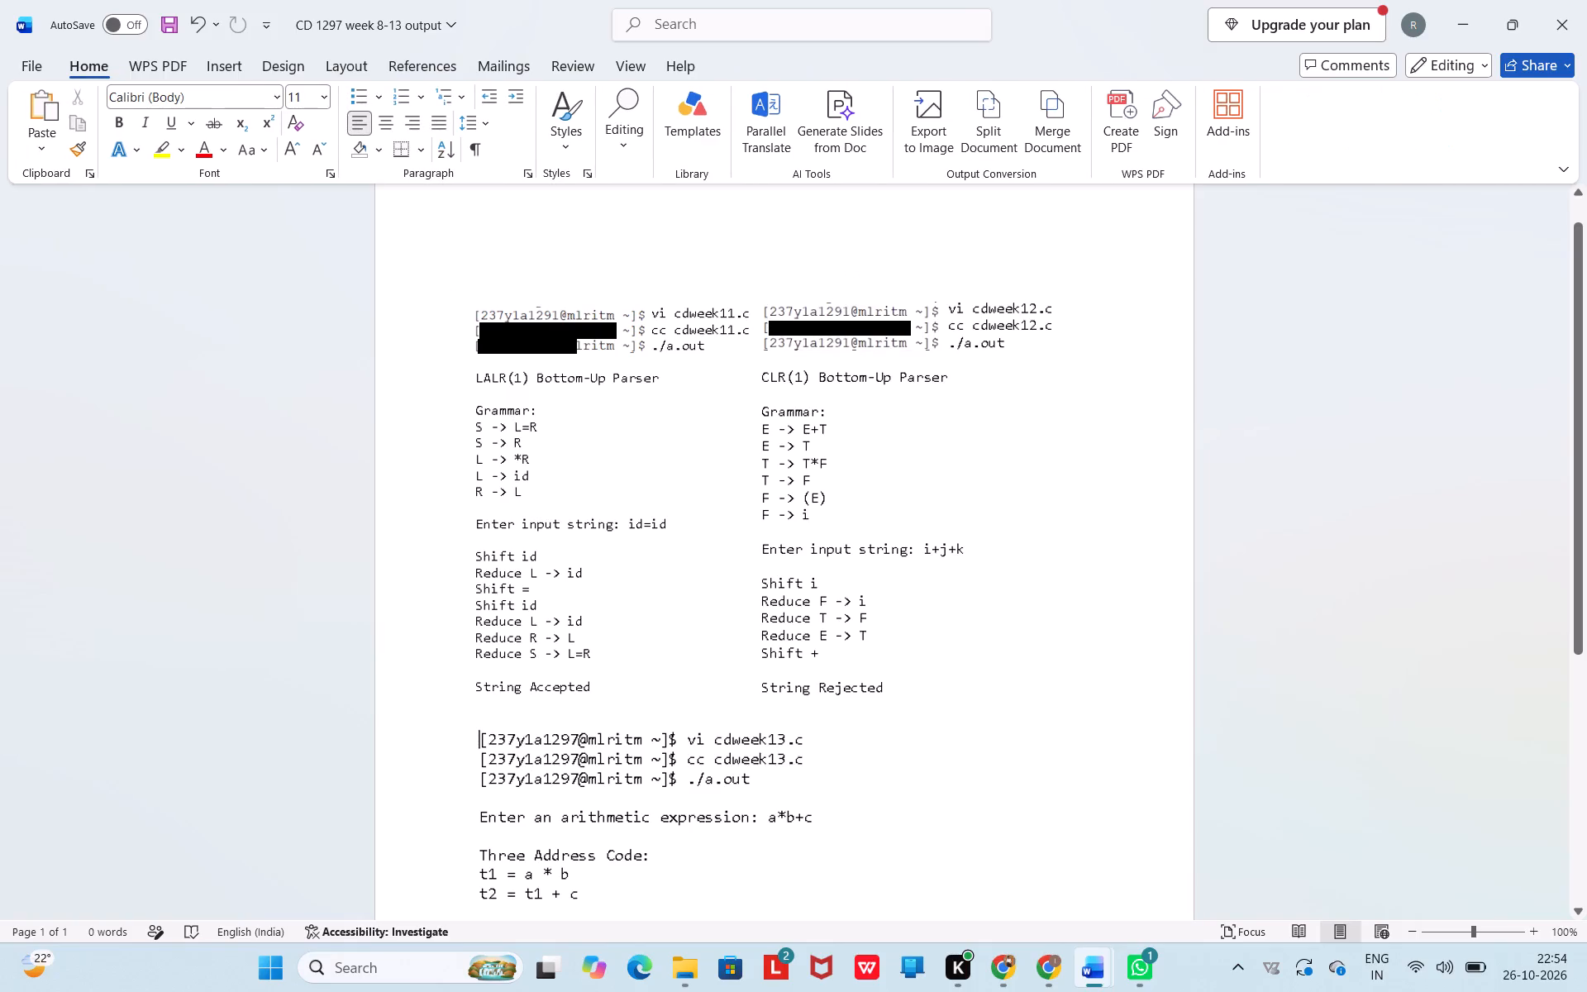
{"action": "left_click", "coordinate": [885, 325]}
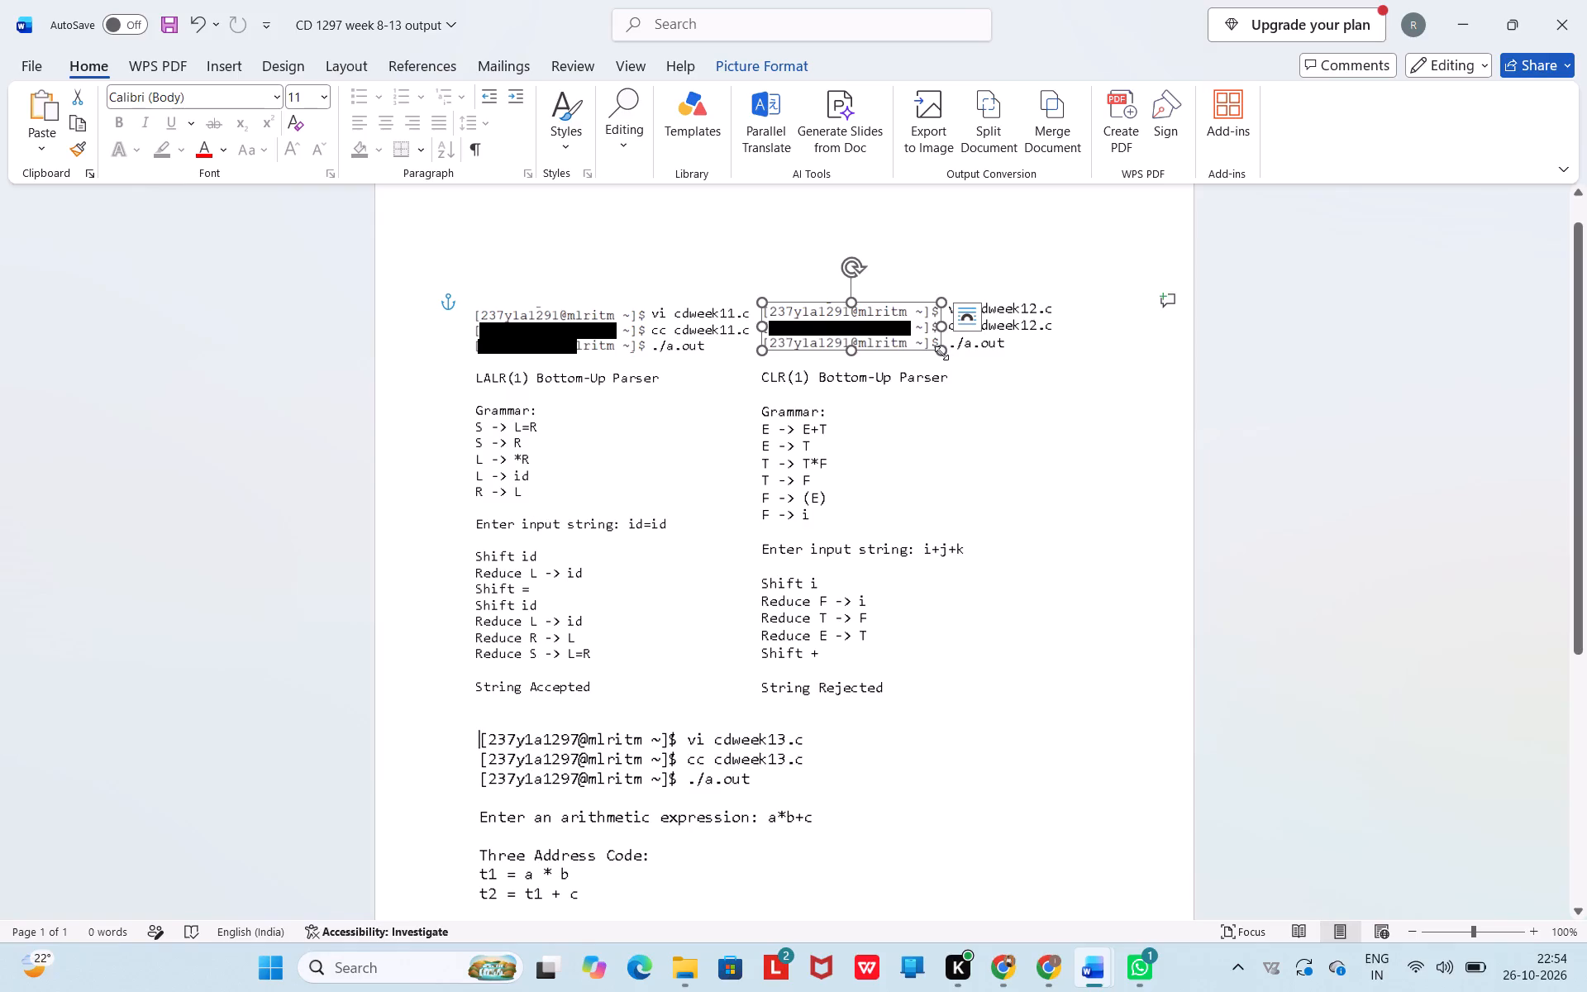
{"action": "left_click", "coordinate": [941, 353]}
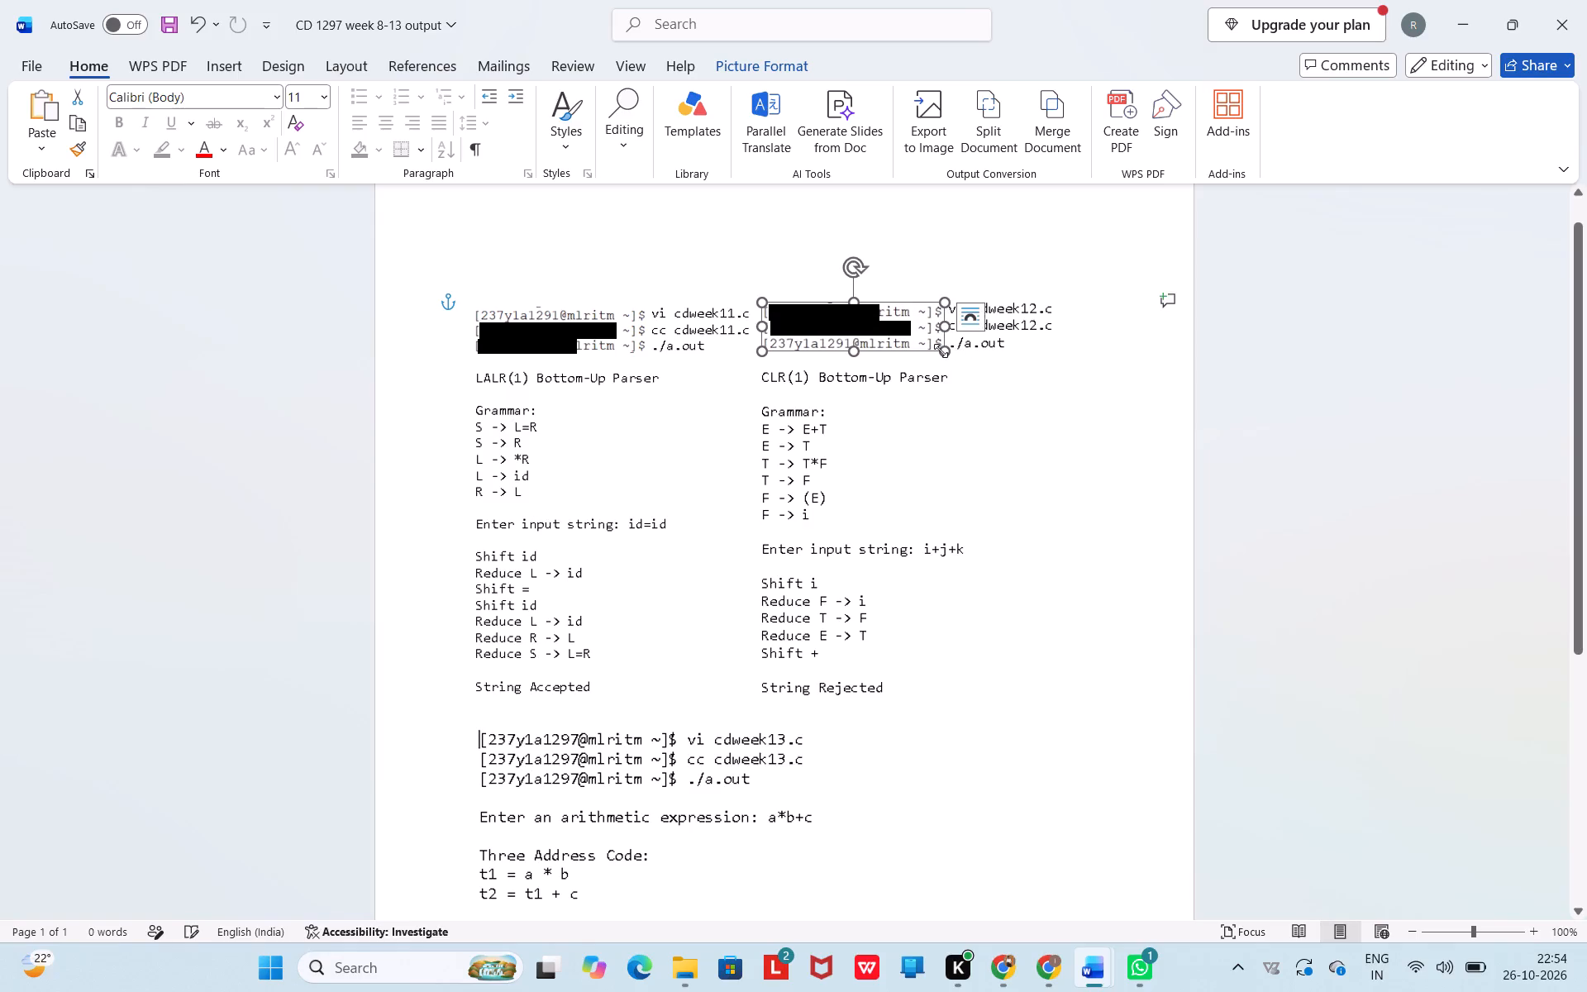
{"action": "left_click", "coordinate": [1013, 432]}
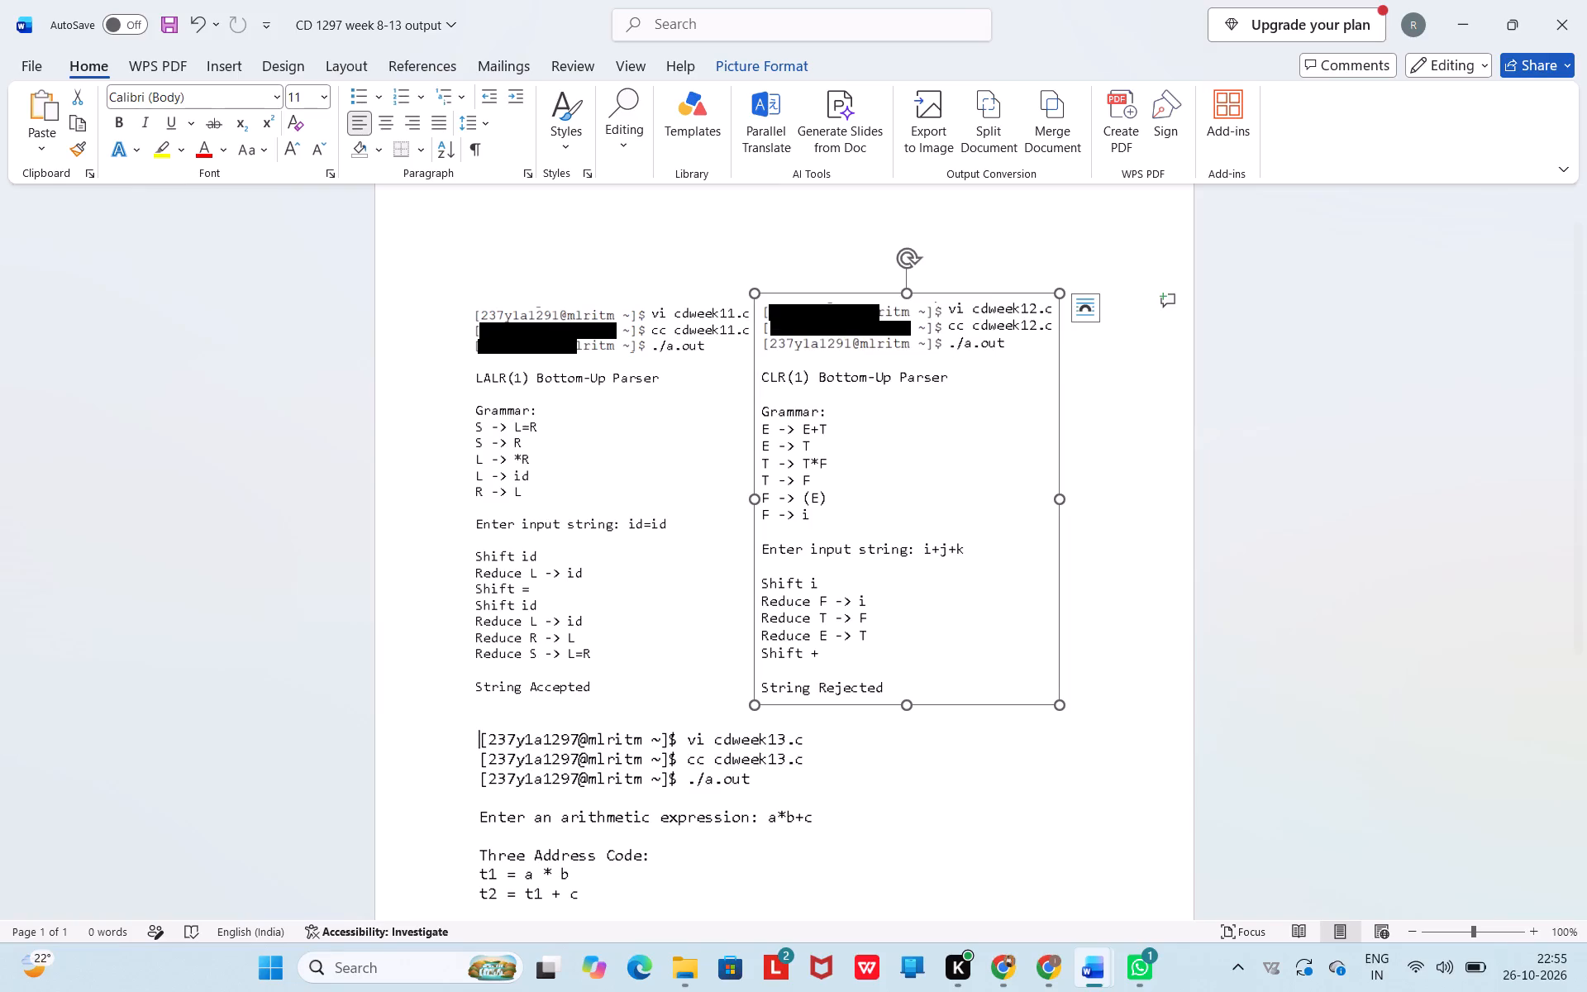
Nudge the week 11 prompt picture slightly down to line up with its command lines.
{"action": "left_click", "coordinate": [611, 323]}
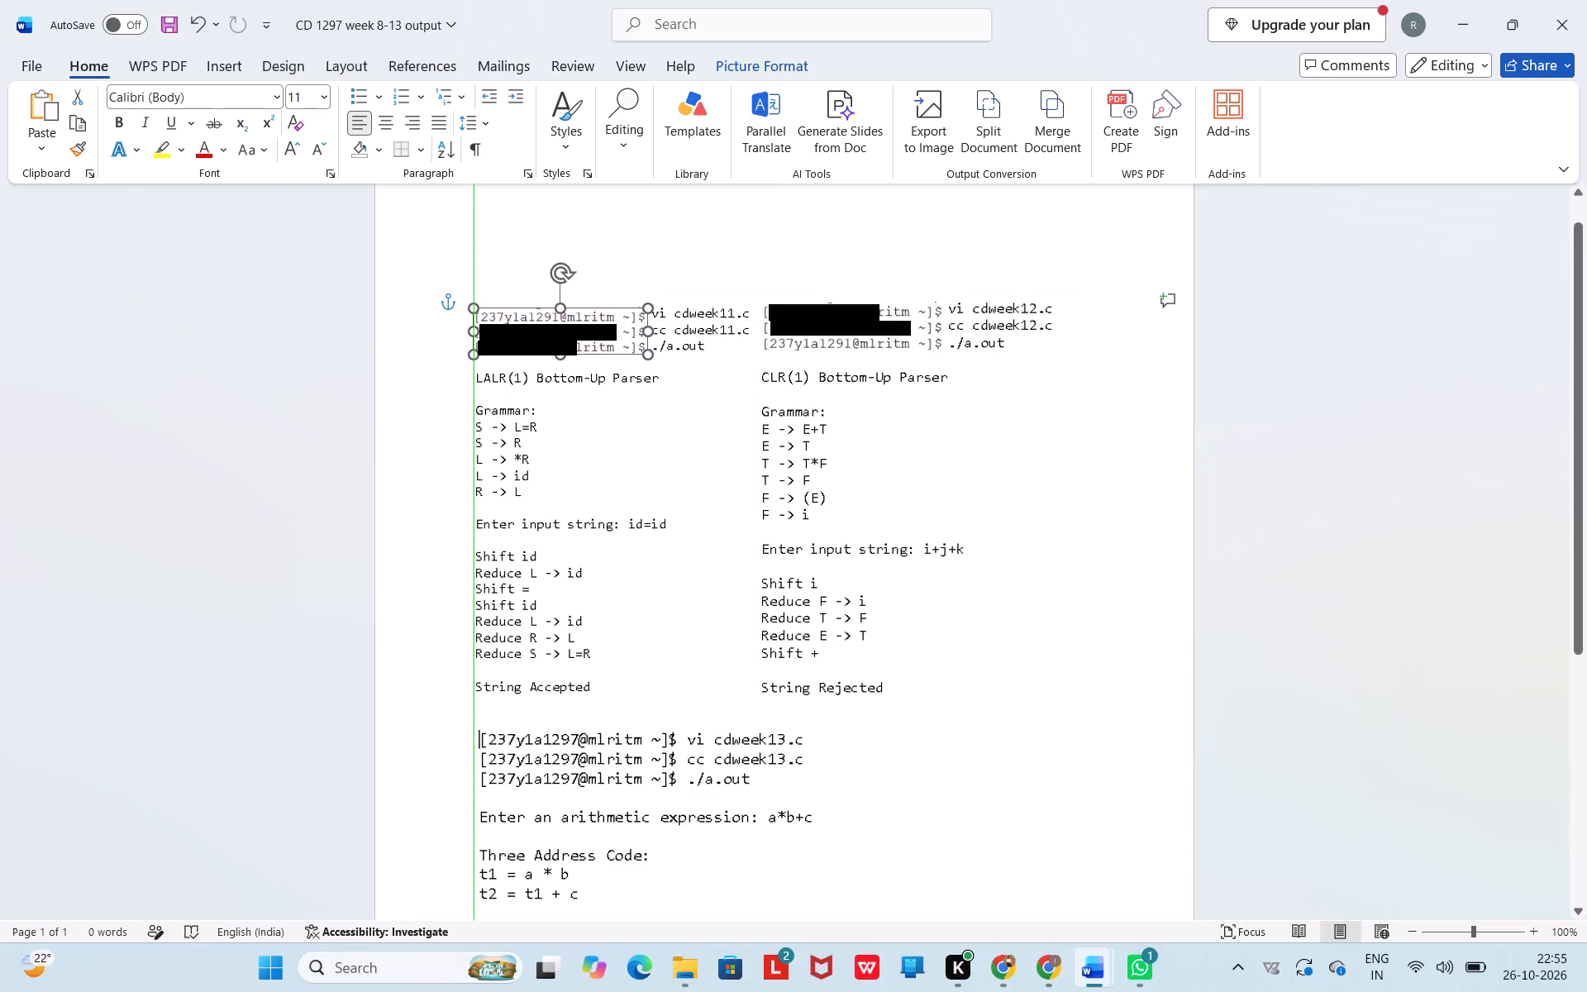
{"action": "left_click", "coordinate": [755, 423]}
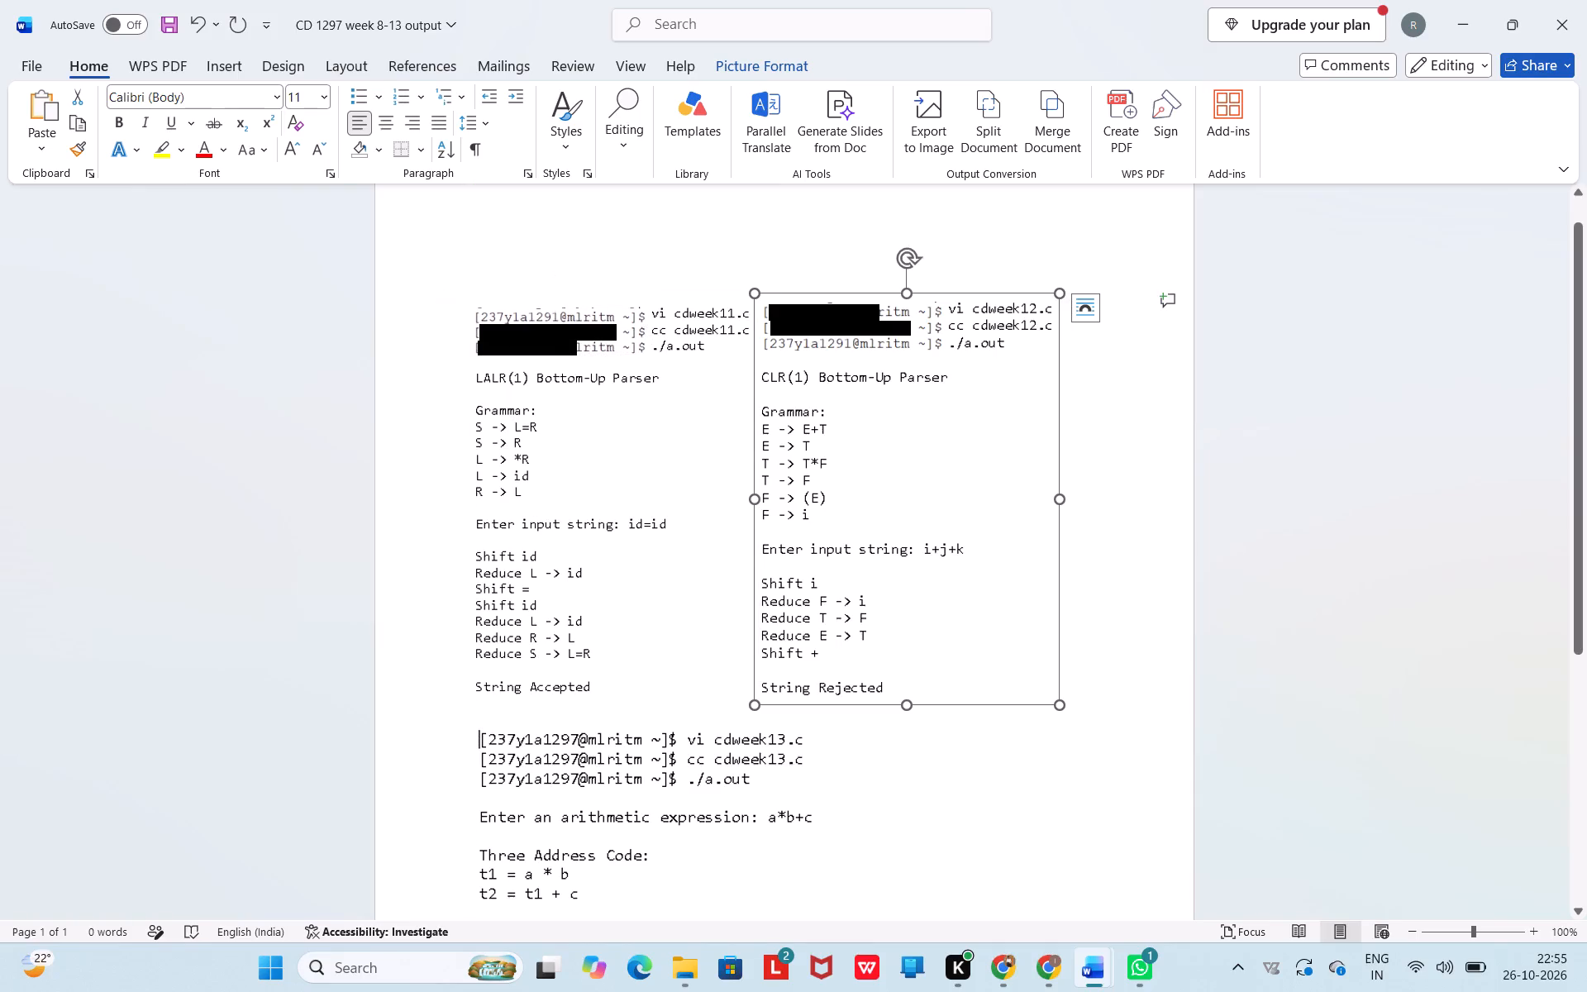
{"action": "left_click", "coordinate": [1141, 631]}
{"action": "scroll", "coordinate": [989, 814], "scroll_direction": "down", "scroll_amount": 1}
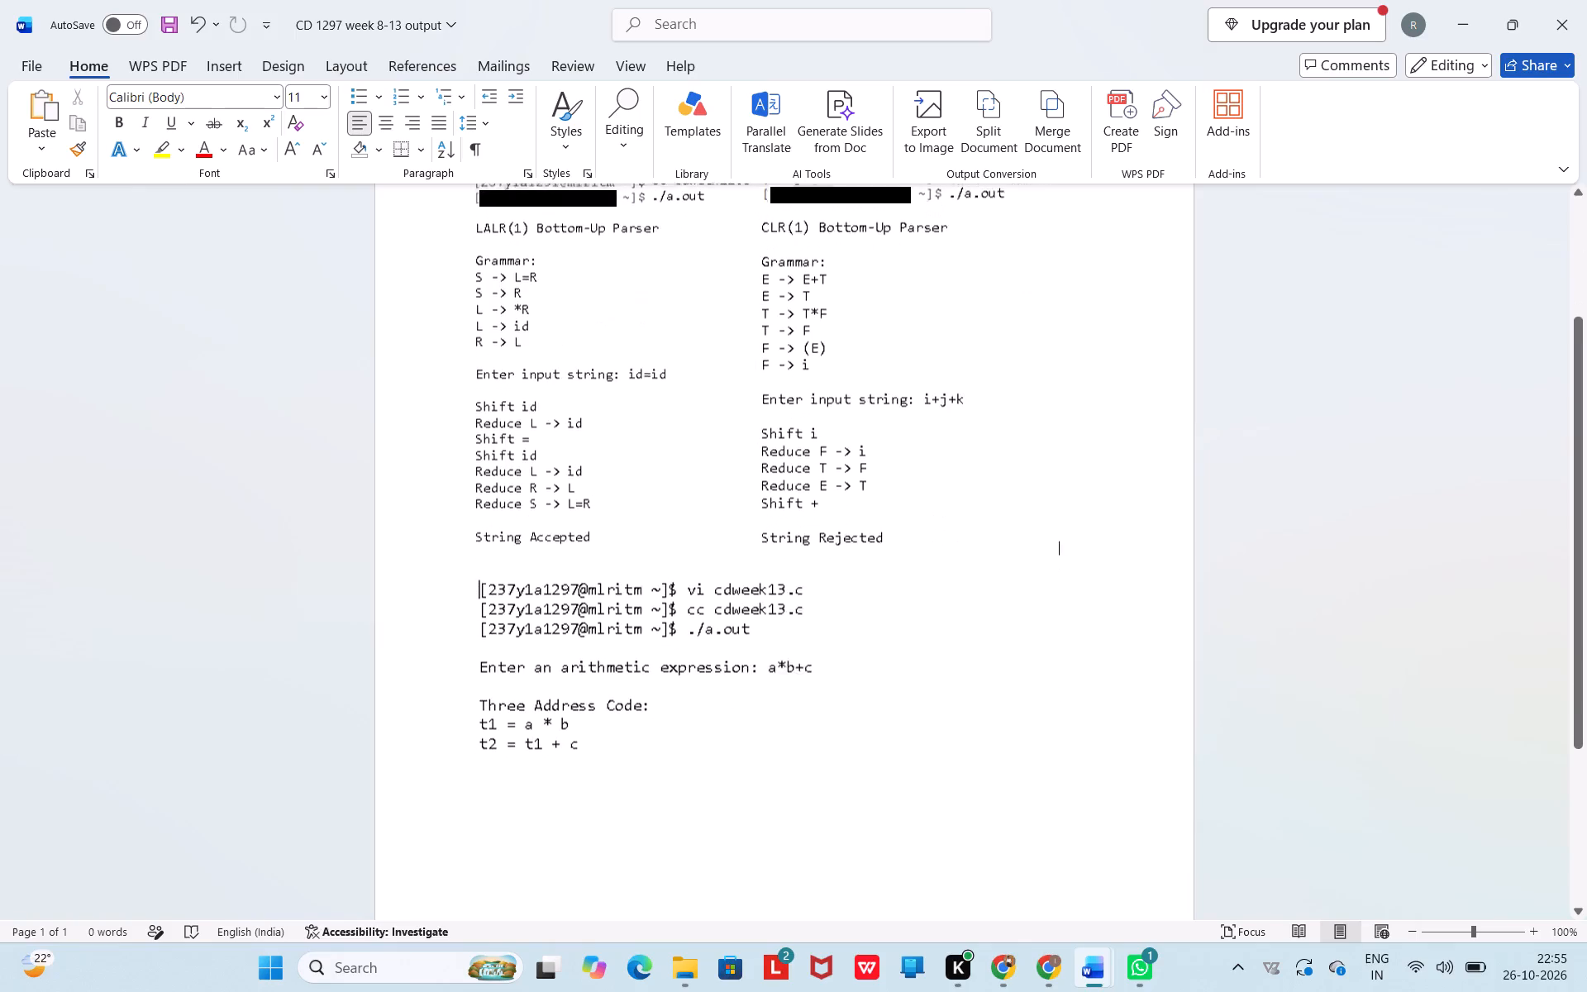
{"action": "scroll", "coordinate": [989, 814], "scroll_direction": "down", "scroll_amount": 1}
{"action": "left_click", "coordinate": [864, 590]}
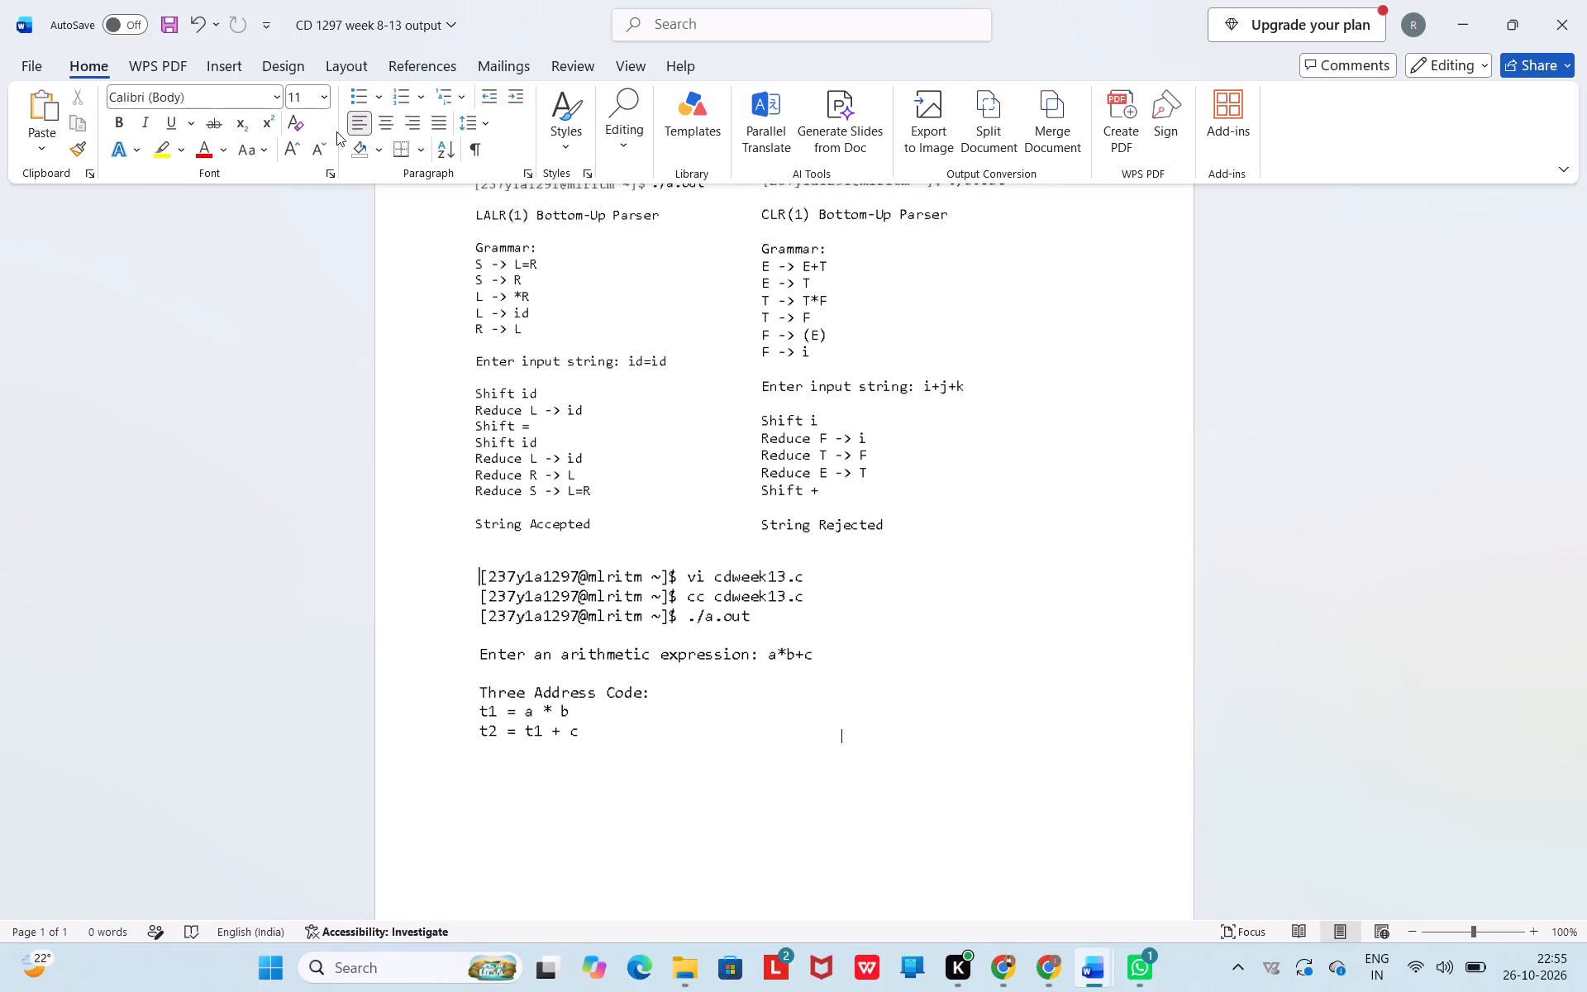
{"action": "left_click", "coordinate": [222, 69]}
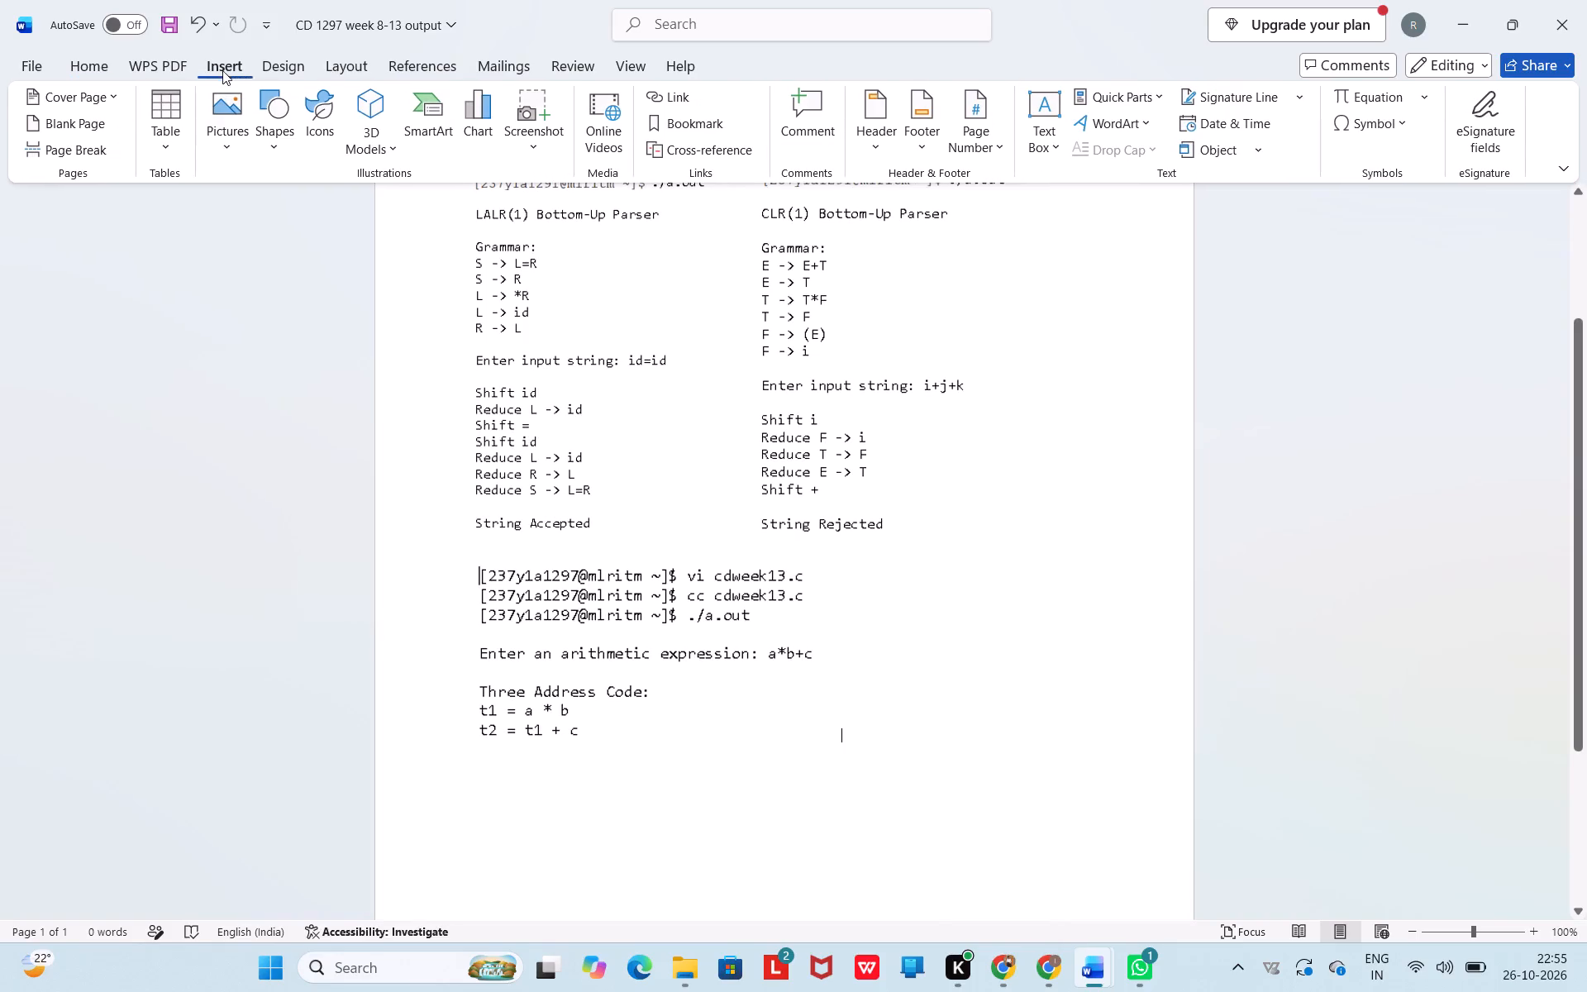
{"action": "left_click", "coordinate": [240, 102]}
{"action": "left_click", "coordinate": [296, 209]}
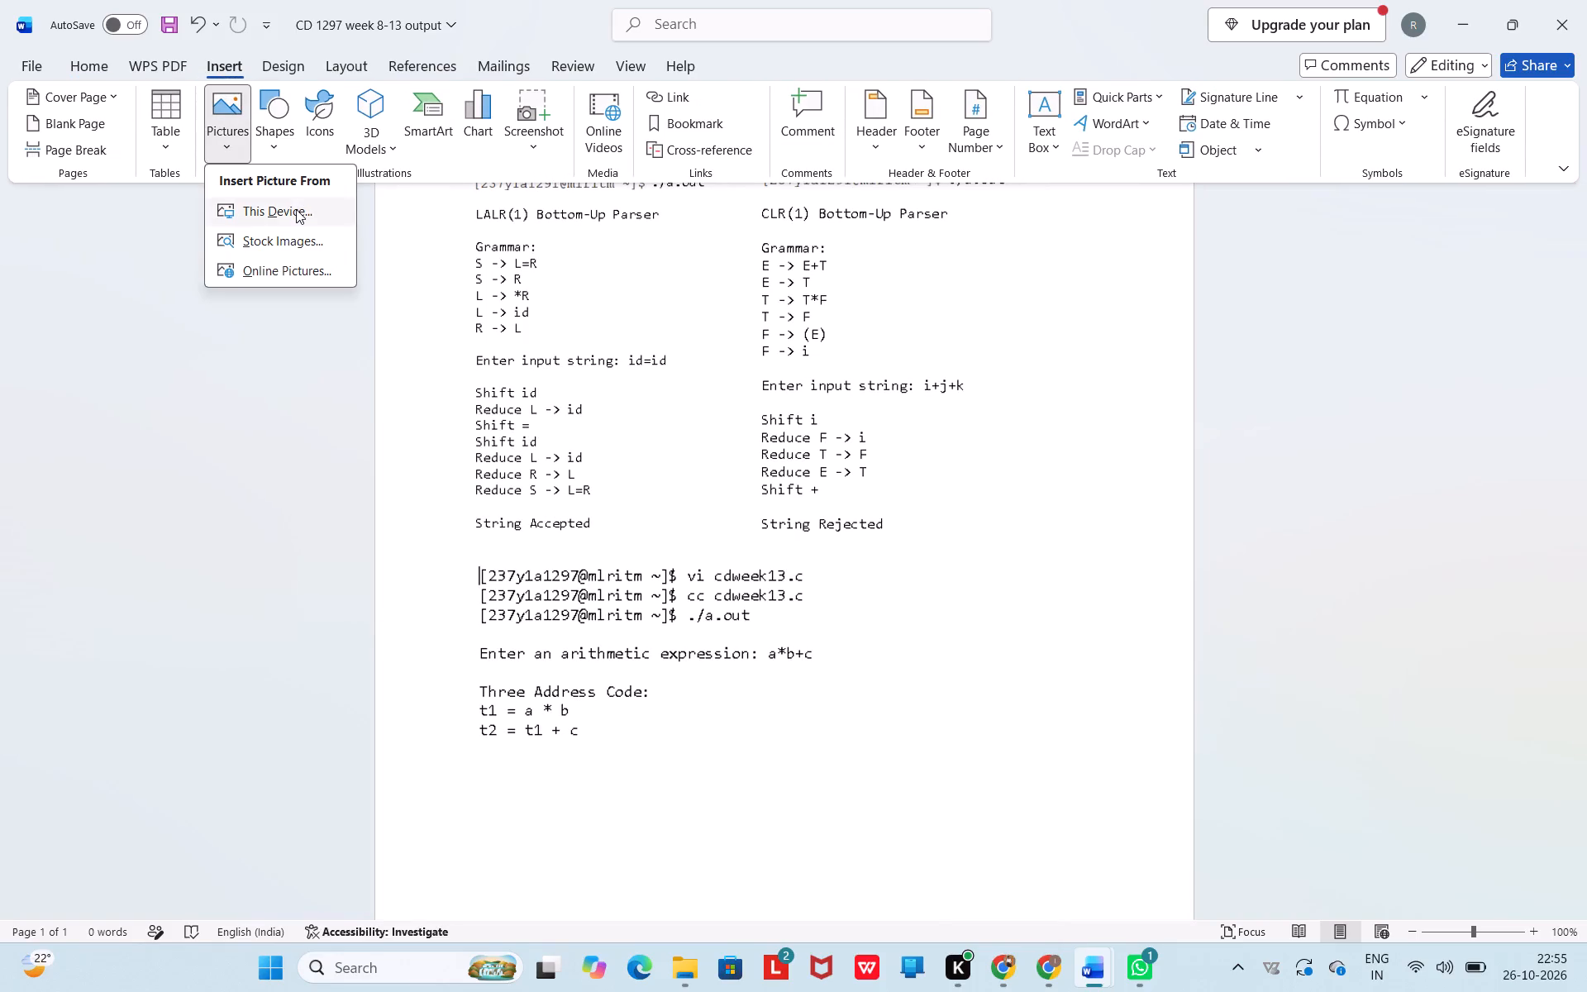
{"action": "left_click", "coordinate": [261, 207]}
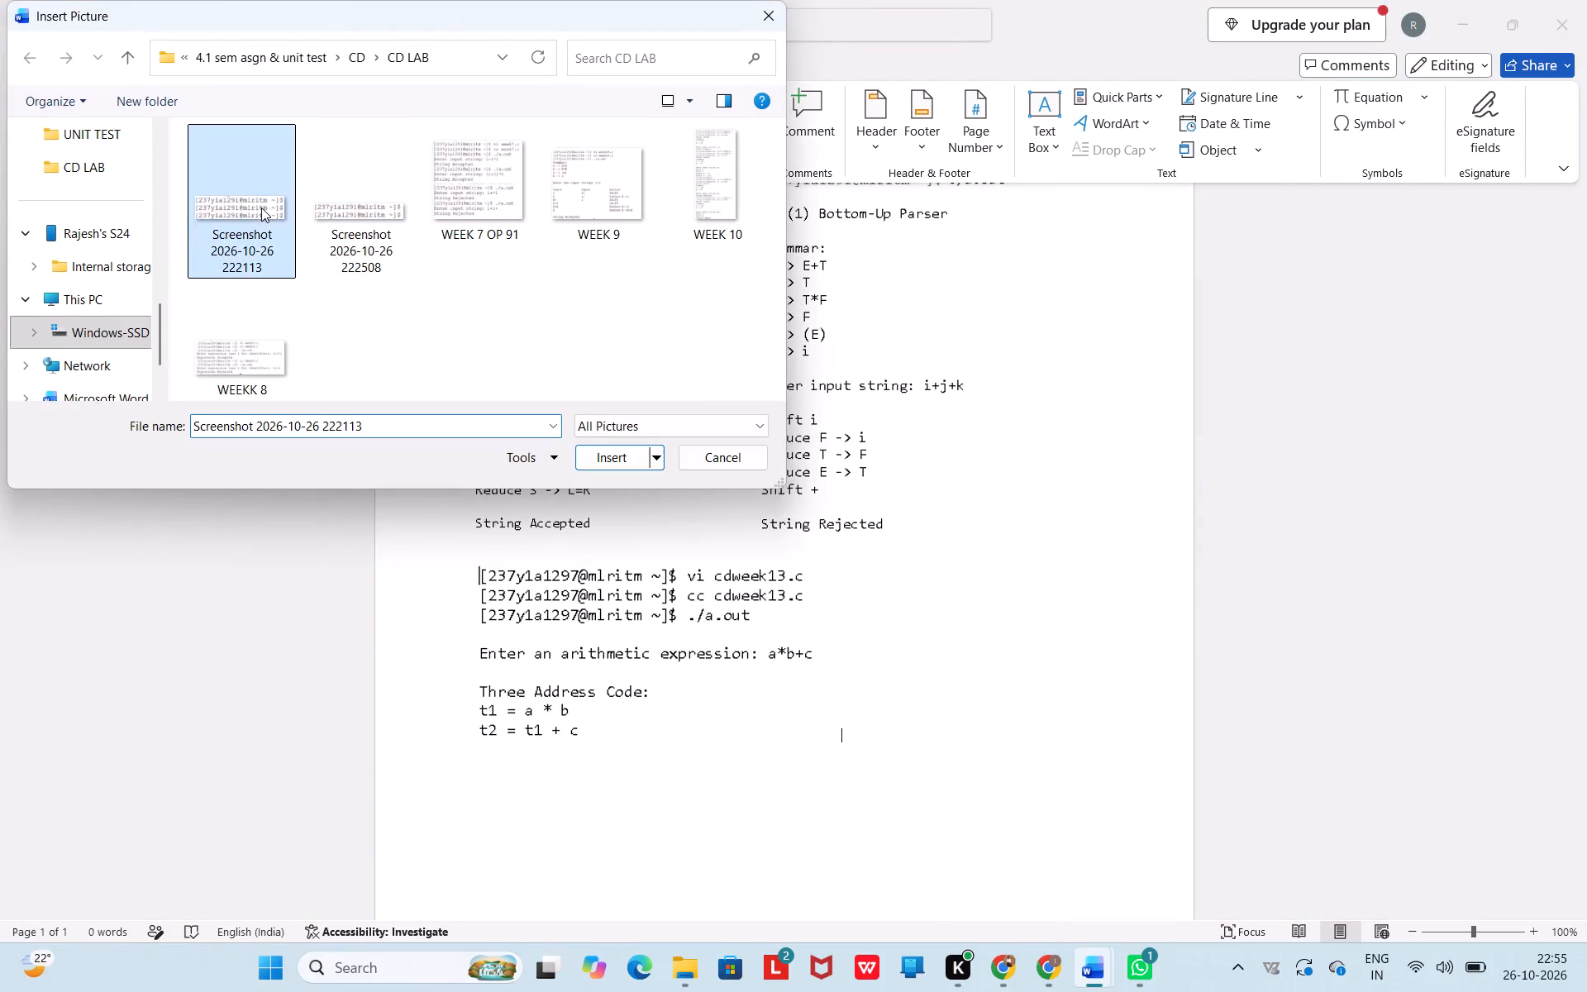
{"action": "left_click", "coordinate": [614, 462]}
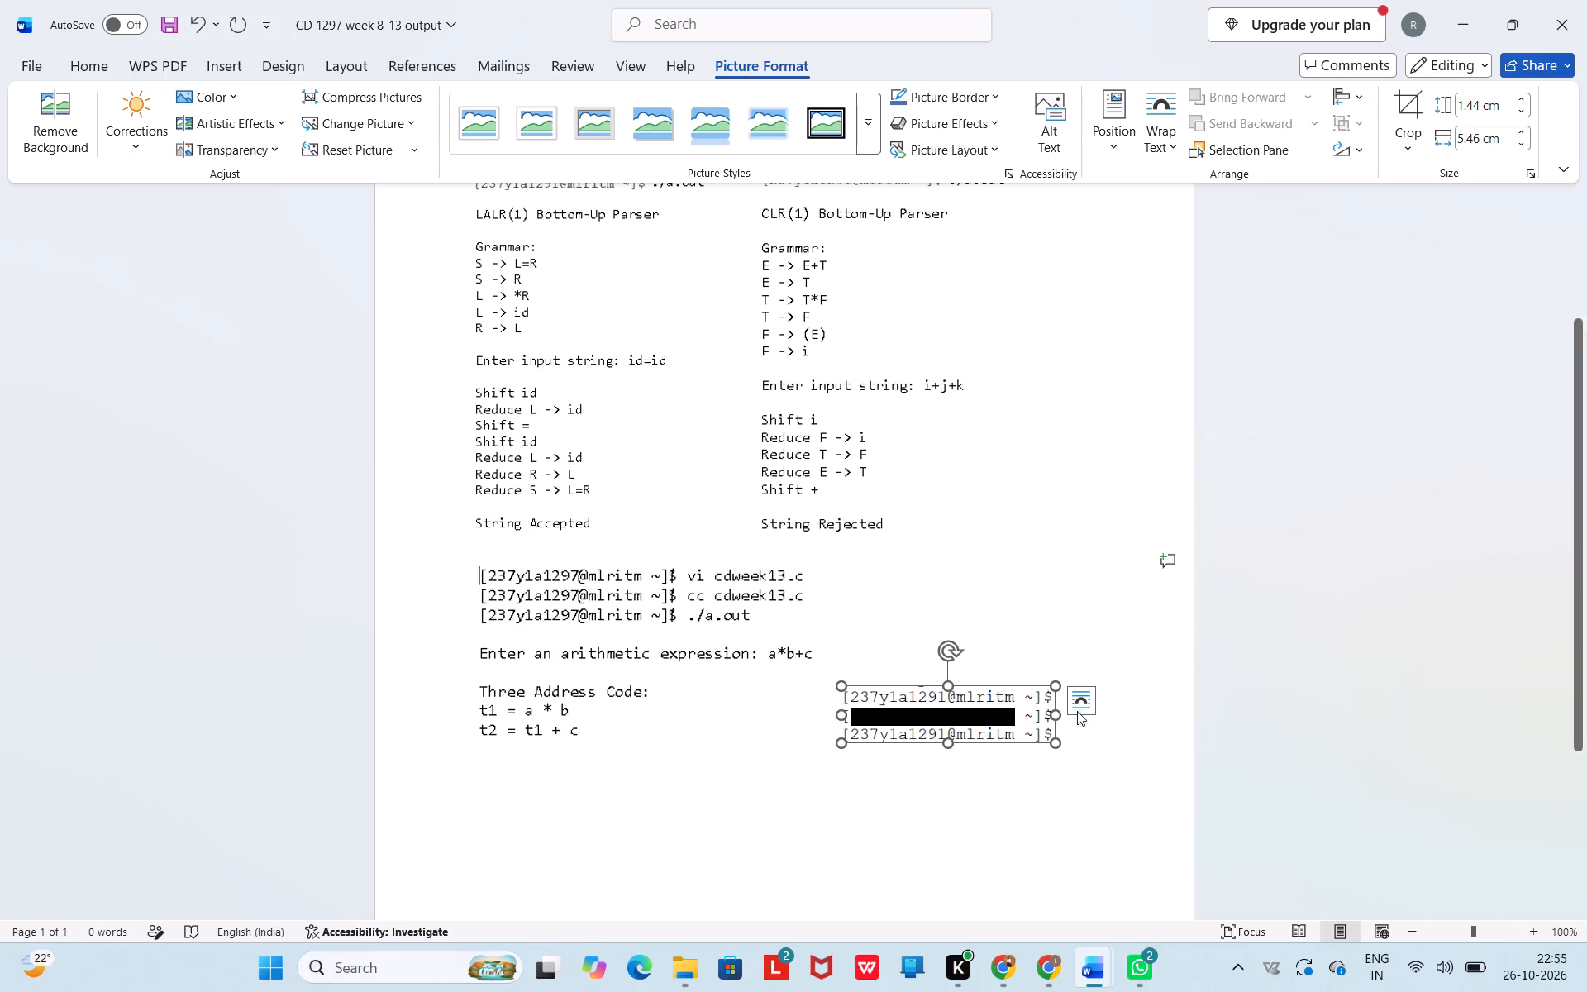
Set the new prompt picture in front of text and move it over the week 13 command prompts.
{"action": "left_click", "coordinate": [1085, 692]}
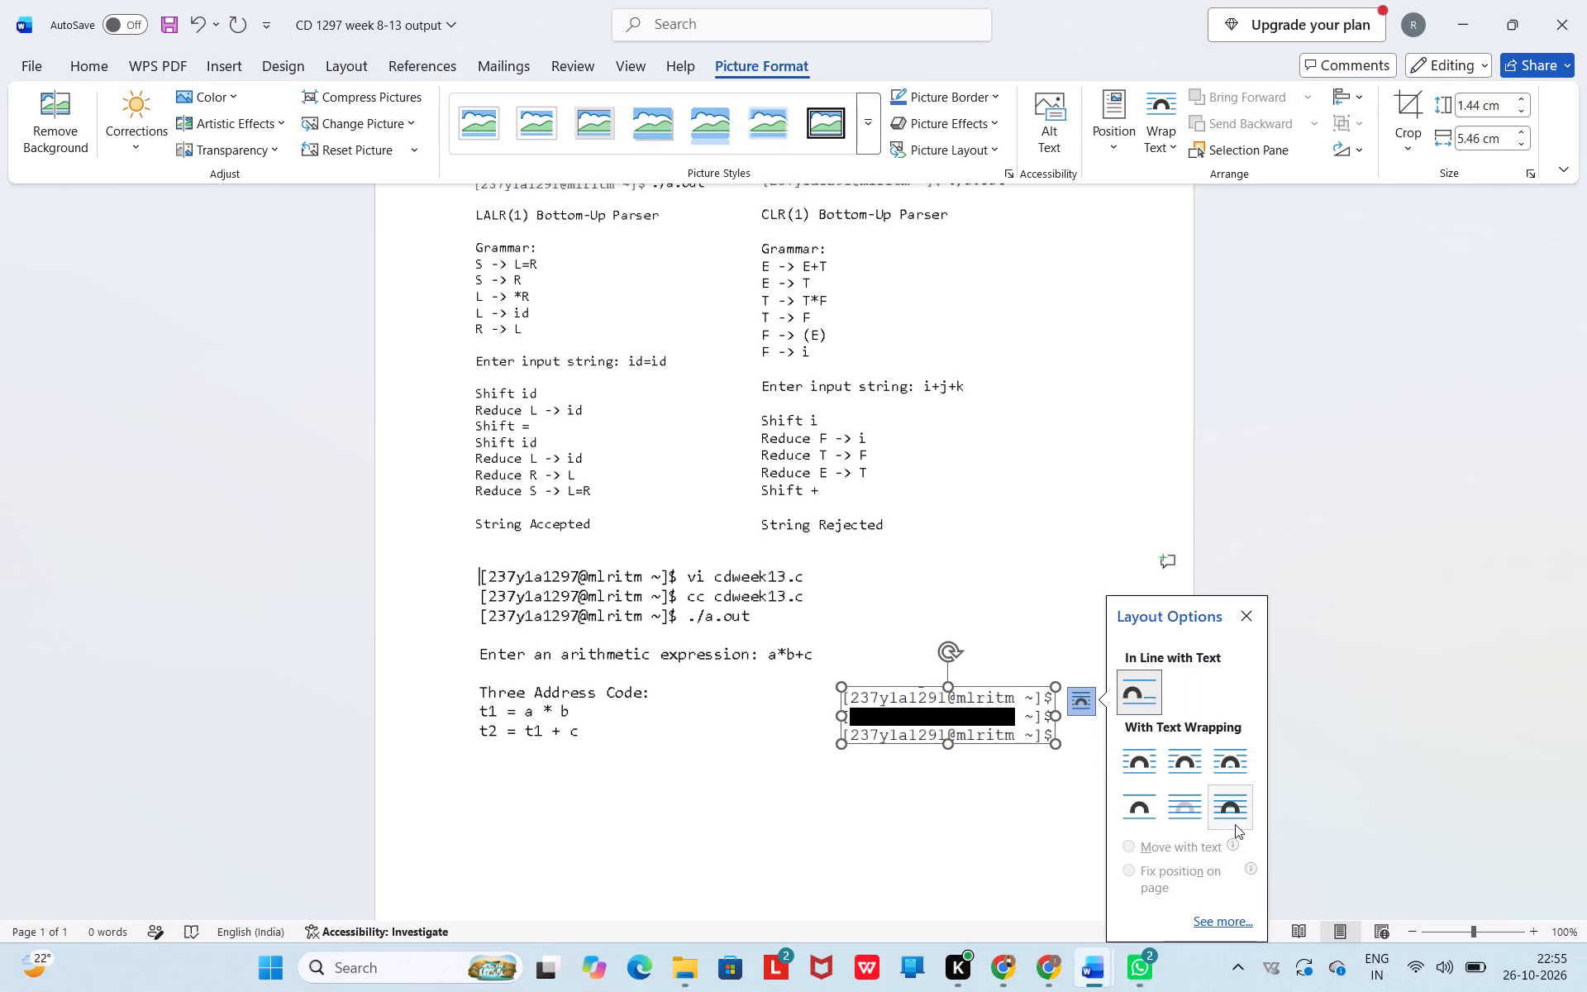
{"action": "left_click", "coordinate": [1234, 814]}
{"action": "left_click_drag", "start_coordinate": [973, 726], "coordinate": [592, 604]}
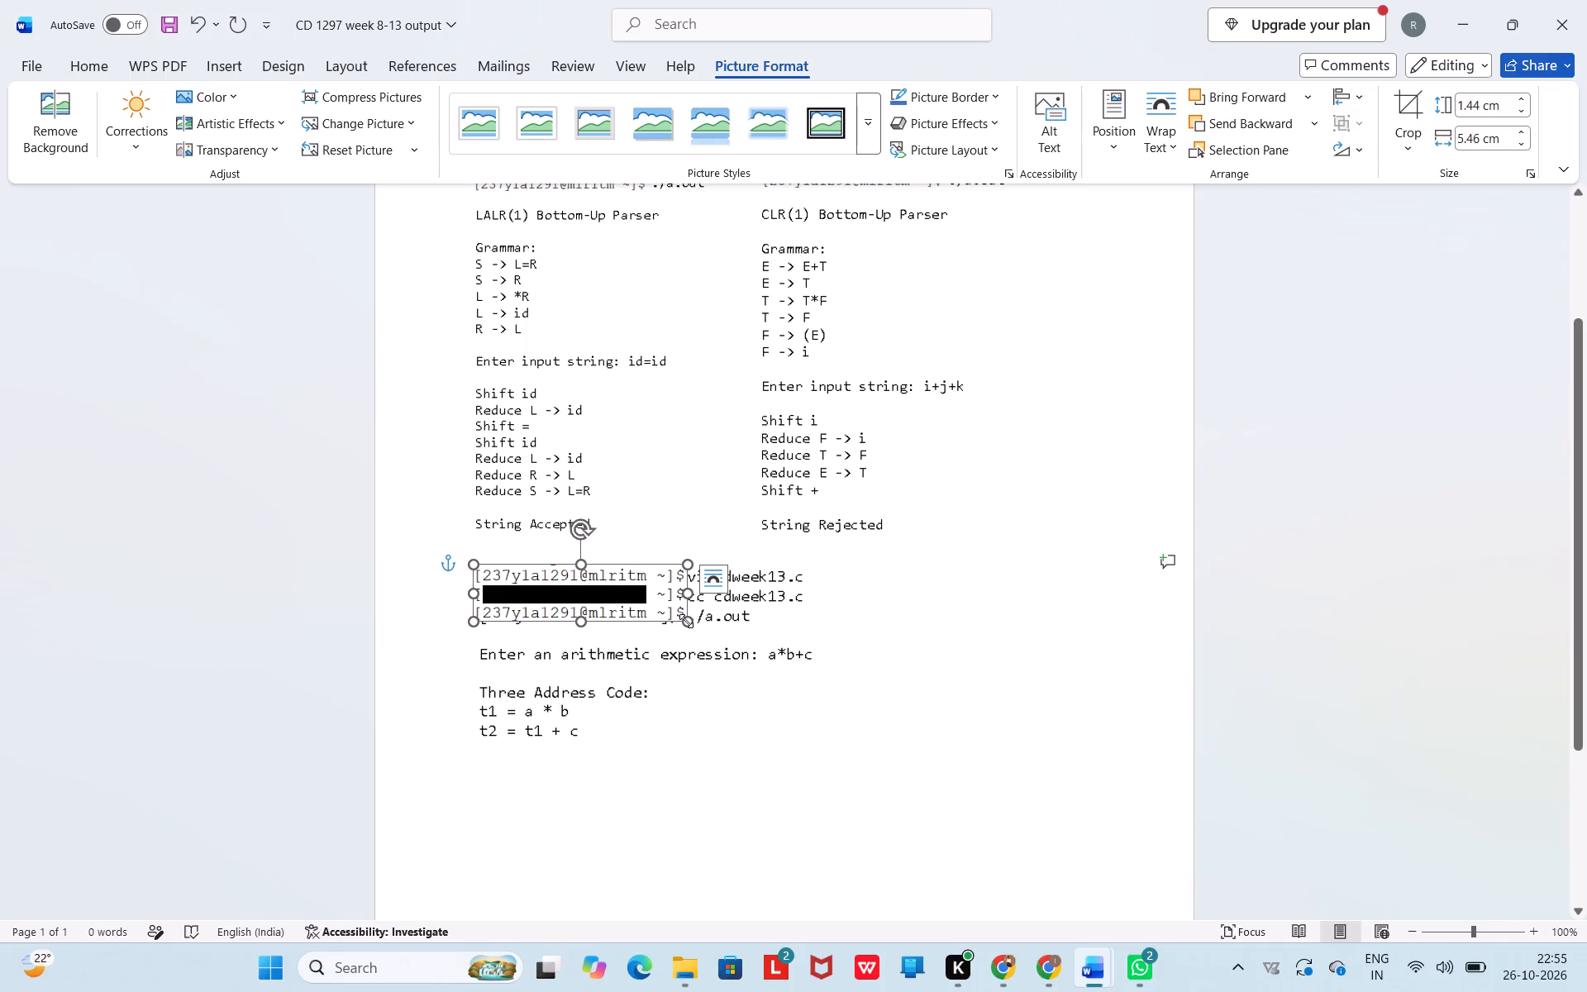
Shift the week 13 prompt picture slightly down and shrink it to about 1.38 by 5.25 cm.
{"action": "left_click_drag", "start_coordinate": [686, 621], "coordinate": [655, 622]}
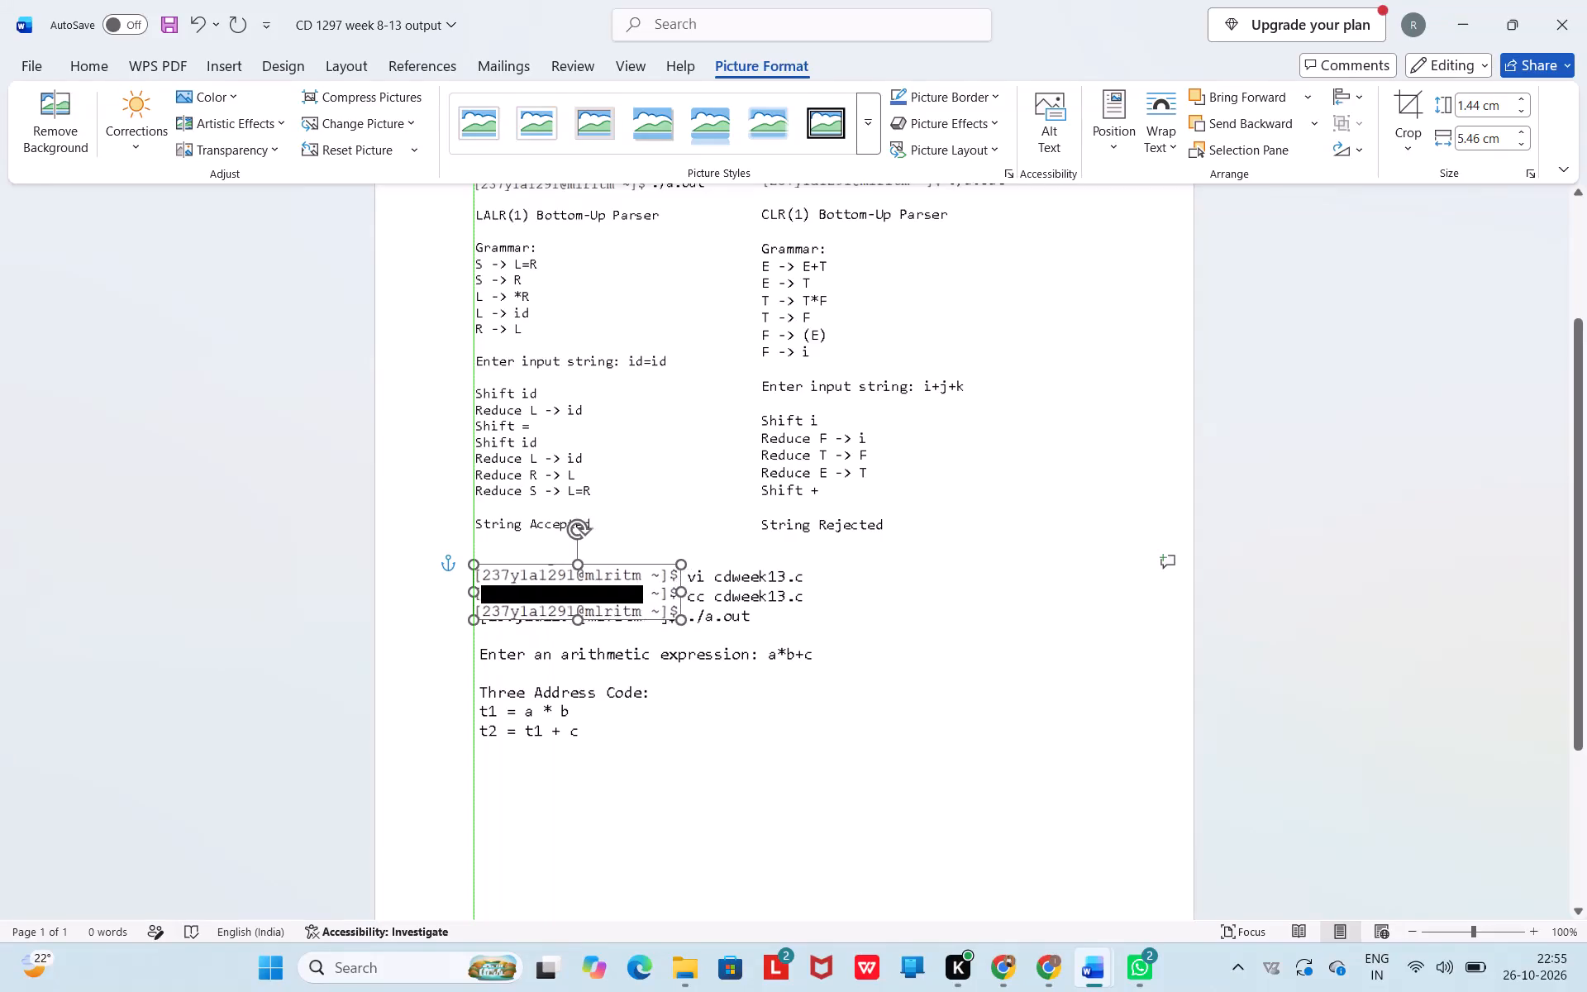
{"action": "left_click_drag", "start_coordinate": [655, 622], "coordinate": [647, 621]}
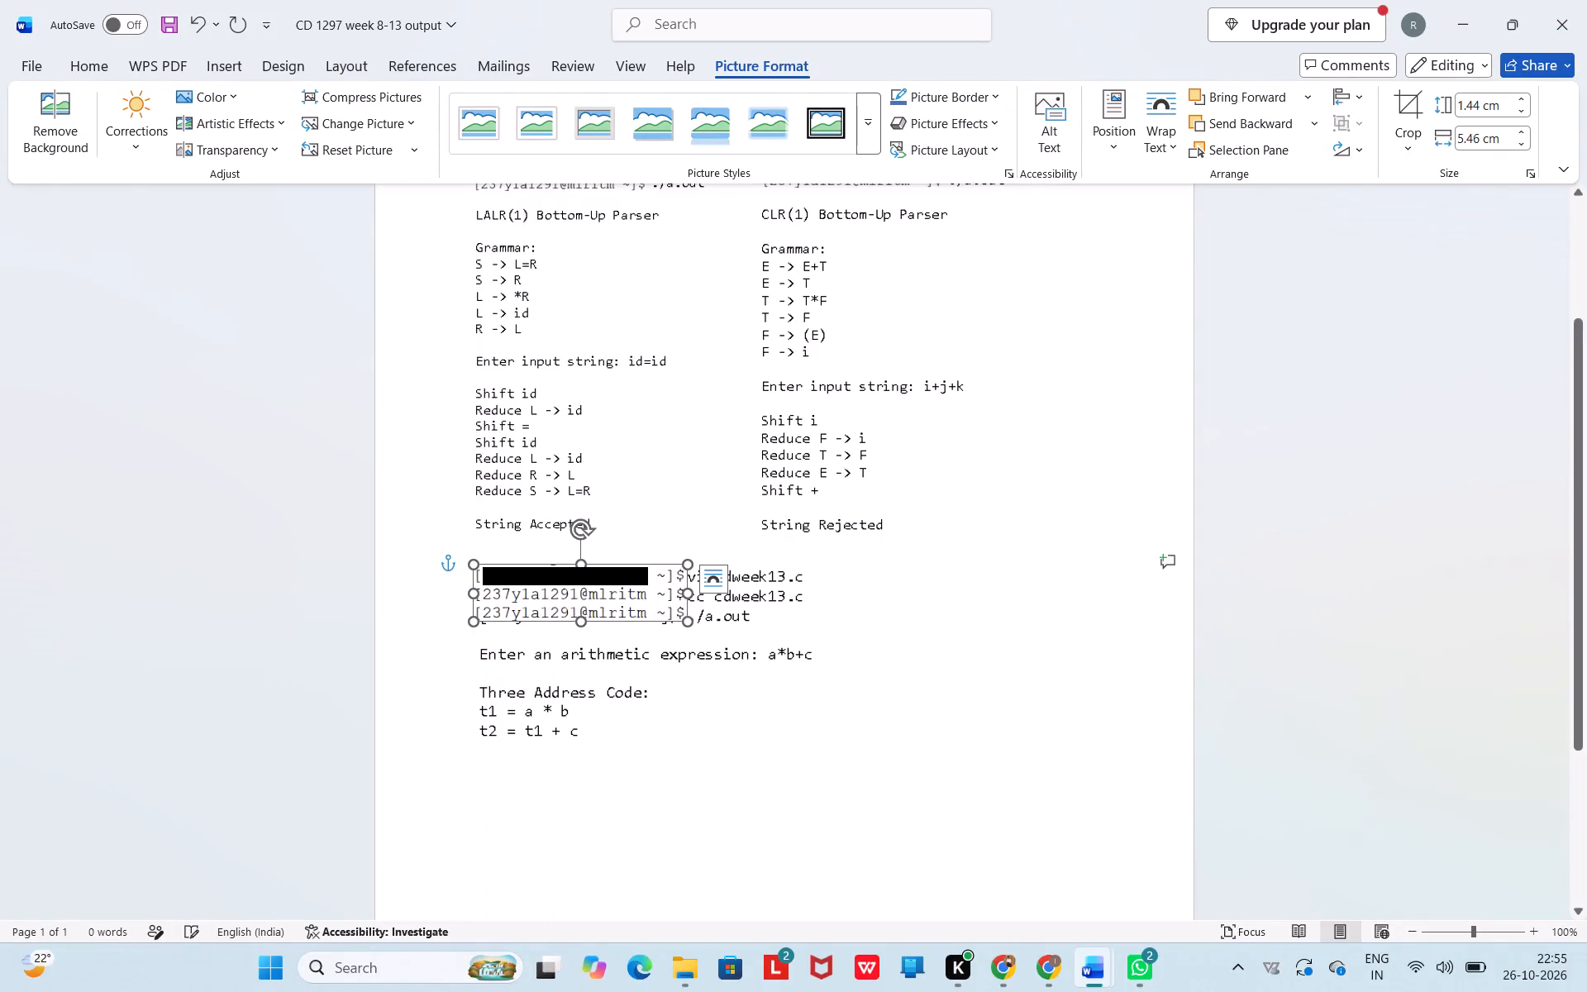
{"action": "left_click", "coordinate": [636, 603]}
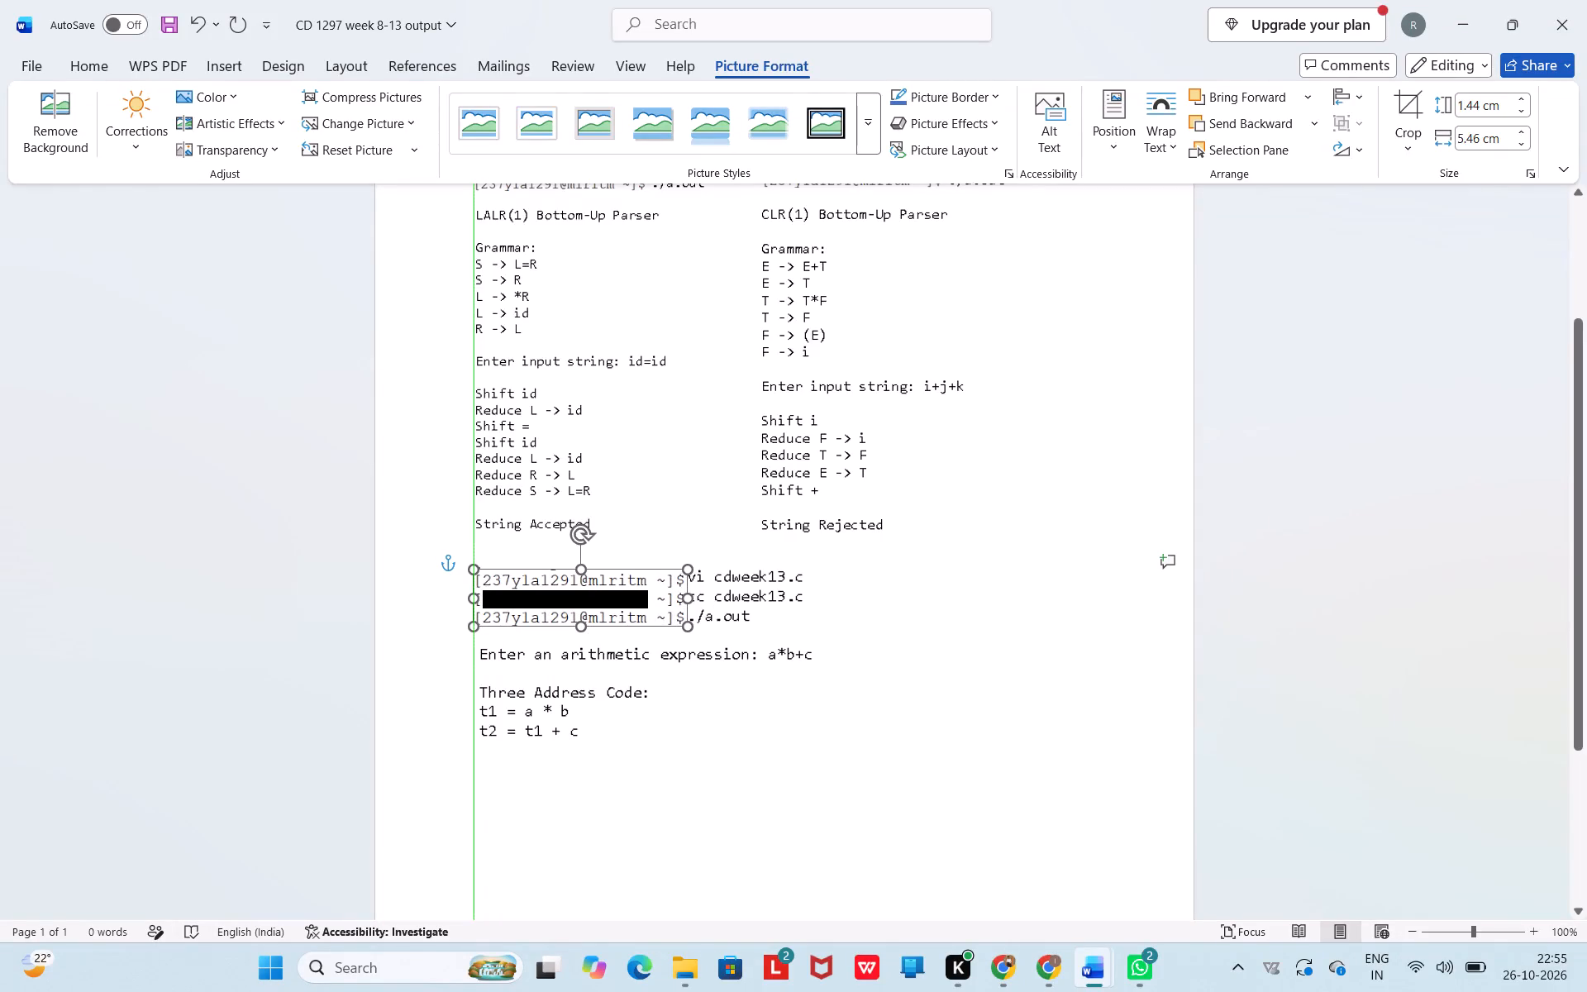
{"action": "left_click", "coordinate": [688, 628]}
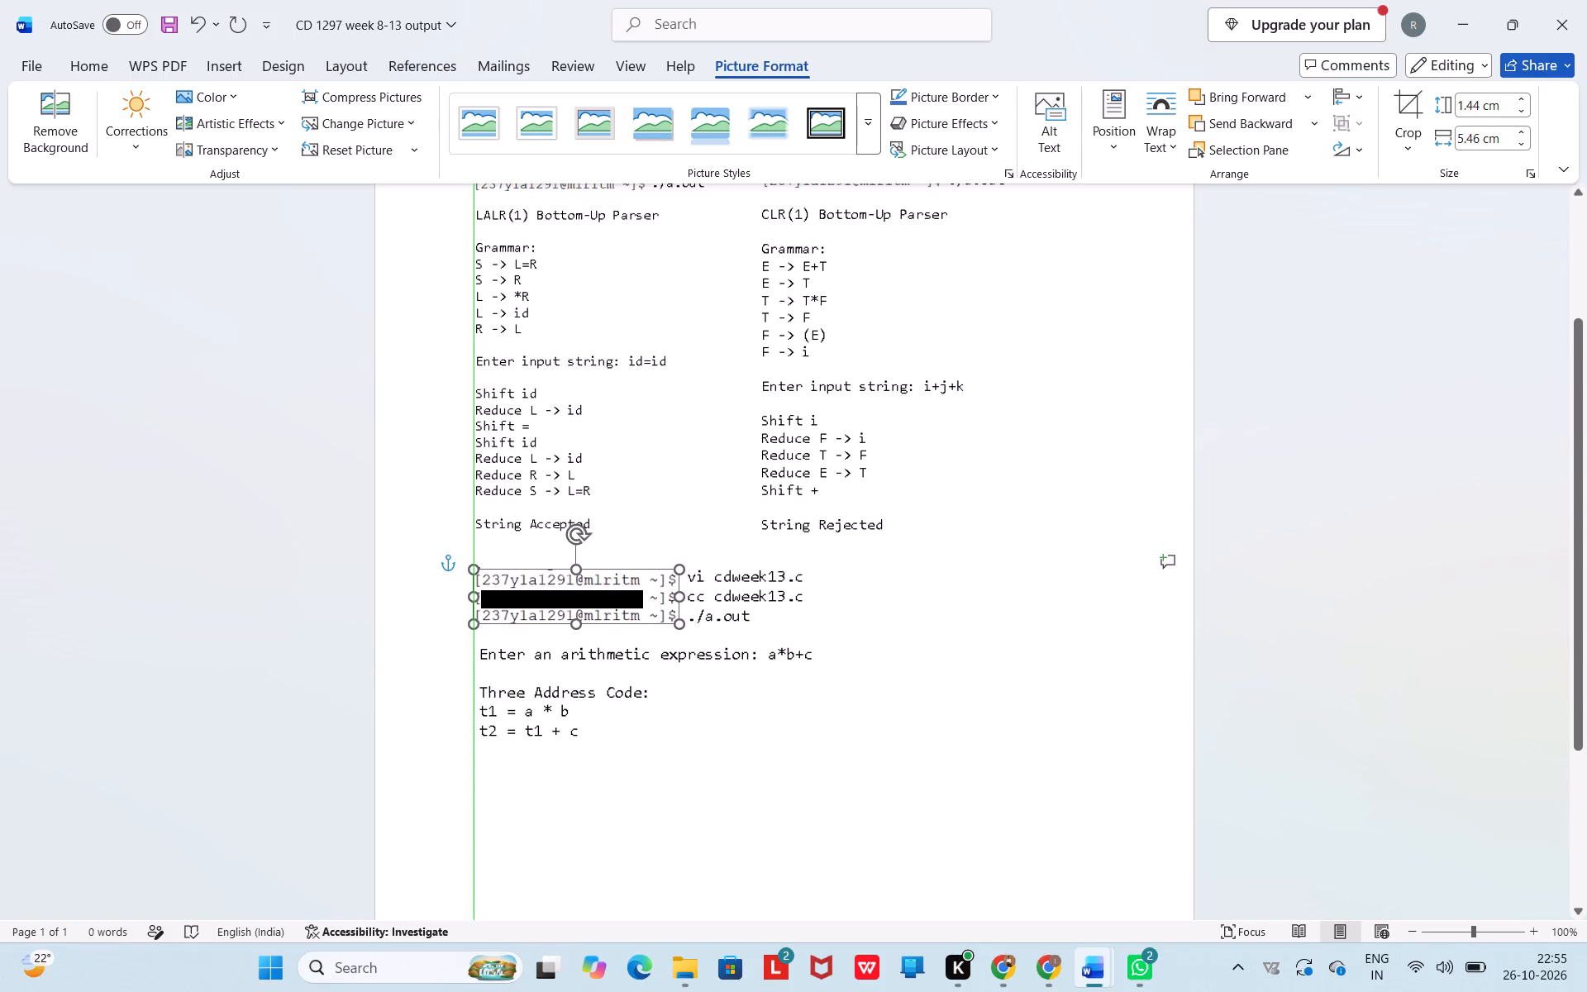
{"action": "left_click", "coordinate": [942, 720]}
Fine-tune the week 13 prompt picture's position and size to match the cdweek13.c command lines, and check the page's alignment.
{"action": "left_click_drag", "start_coordinate": [592, 602], "coordinate": [600, 600]}
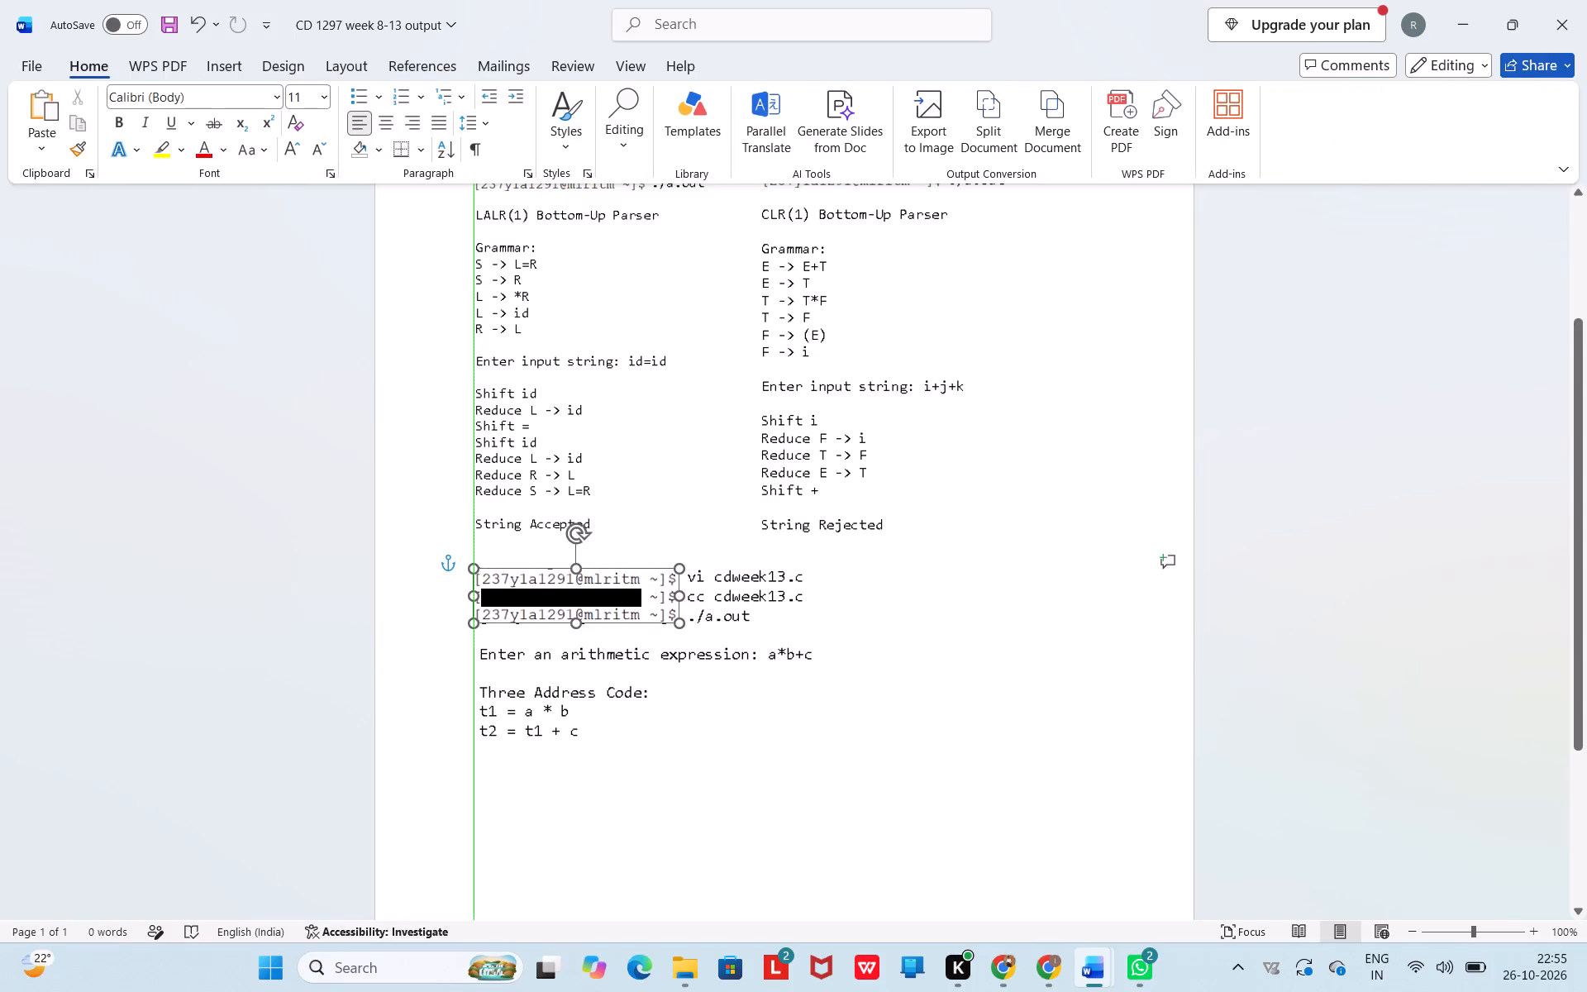
{"action": "left_click_drag", "start_coordinate": [600, 600], "coordinate": [600, 601]}
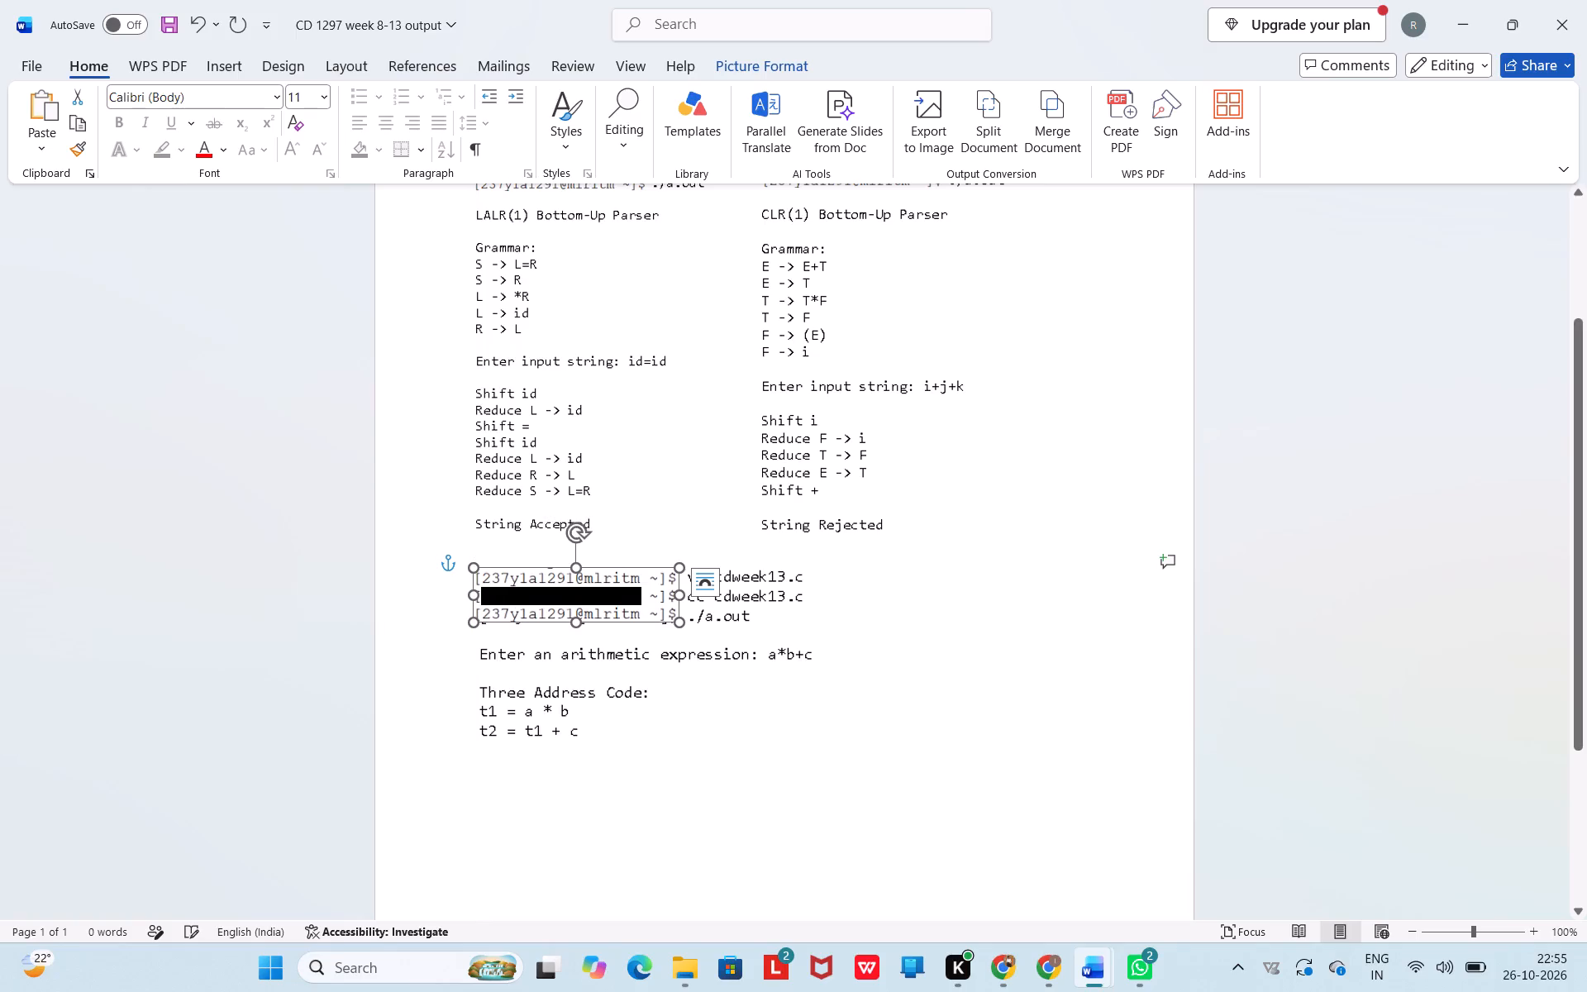
{"action": "left_click", "coordinate": [675, 618]}
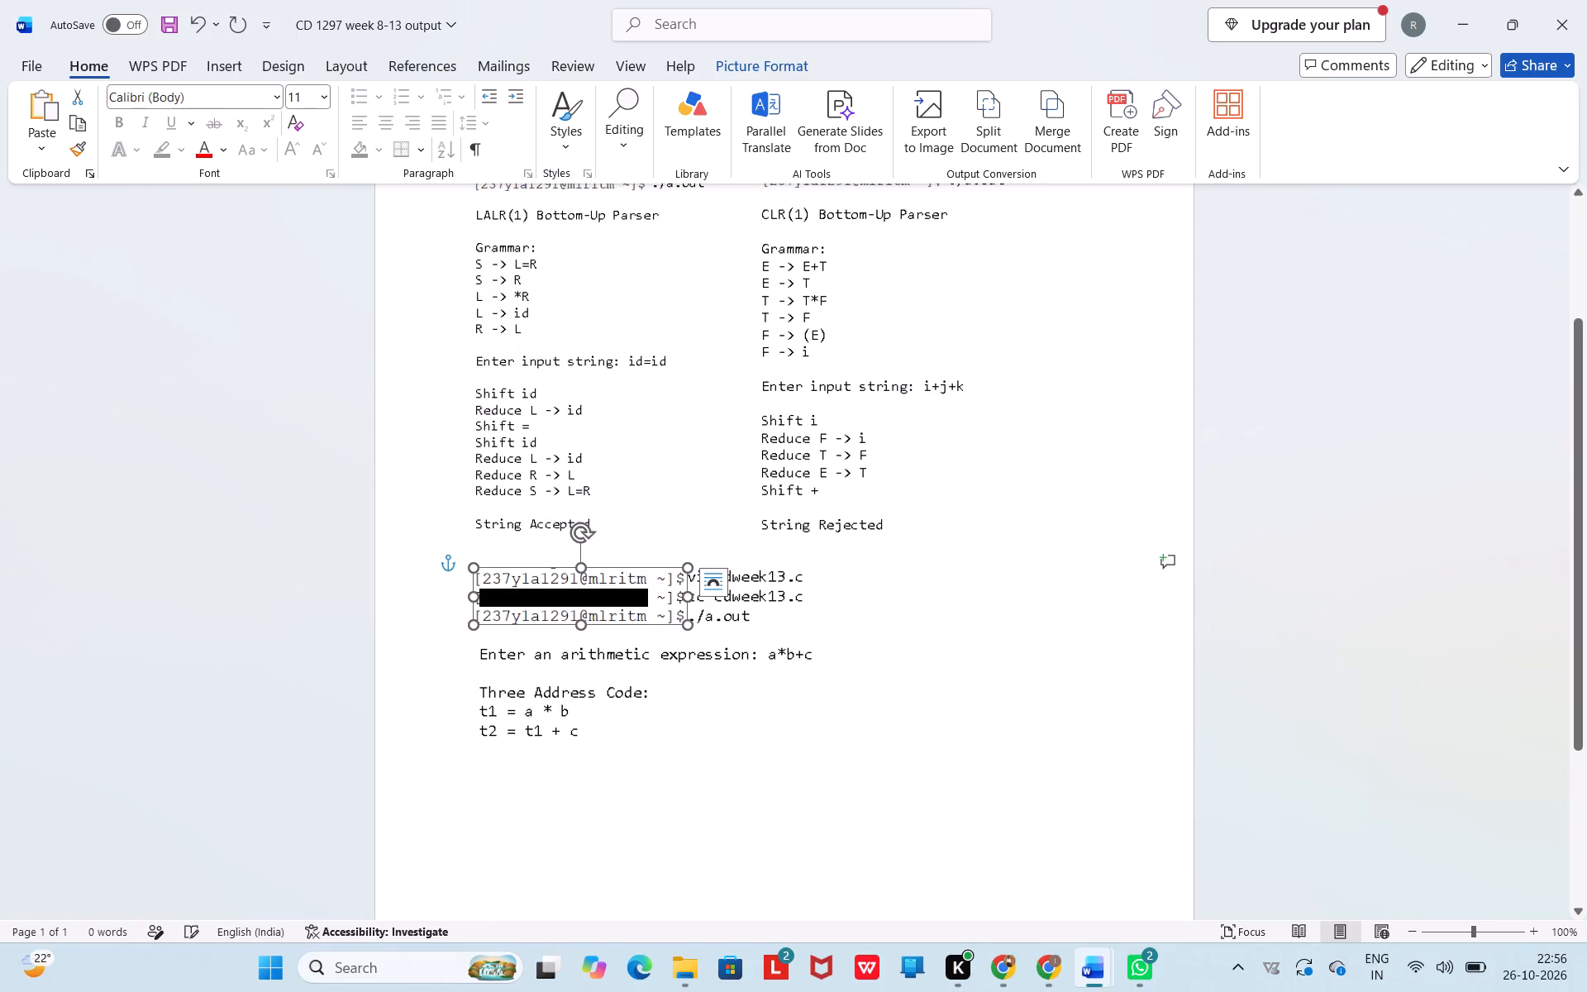
{"action": "left_click", "coordinate": [687, 623]}
{"action": "left_click", "coordinate": [772, 731]}
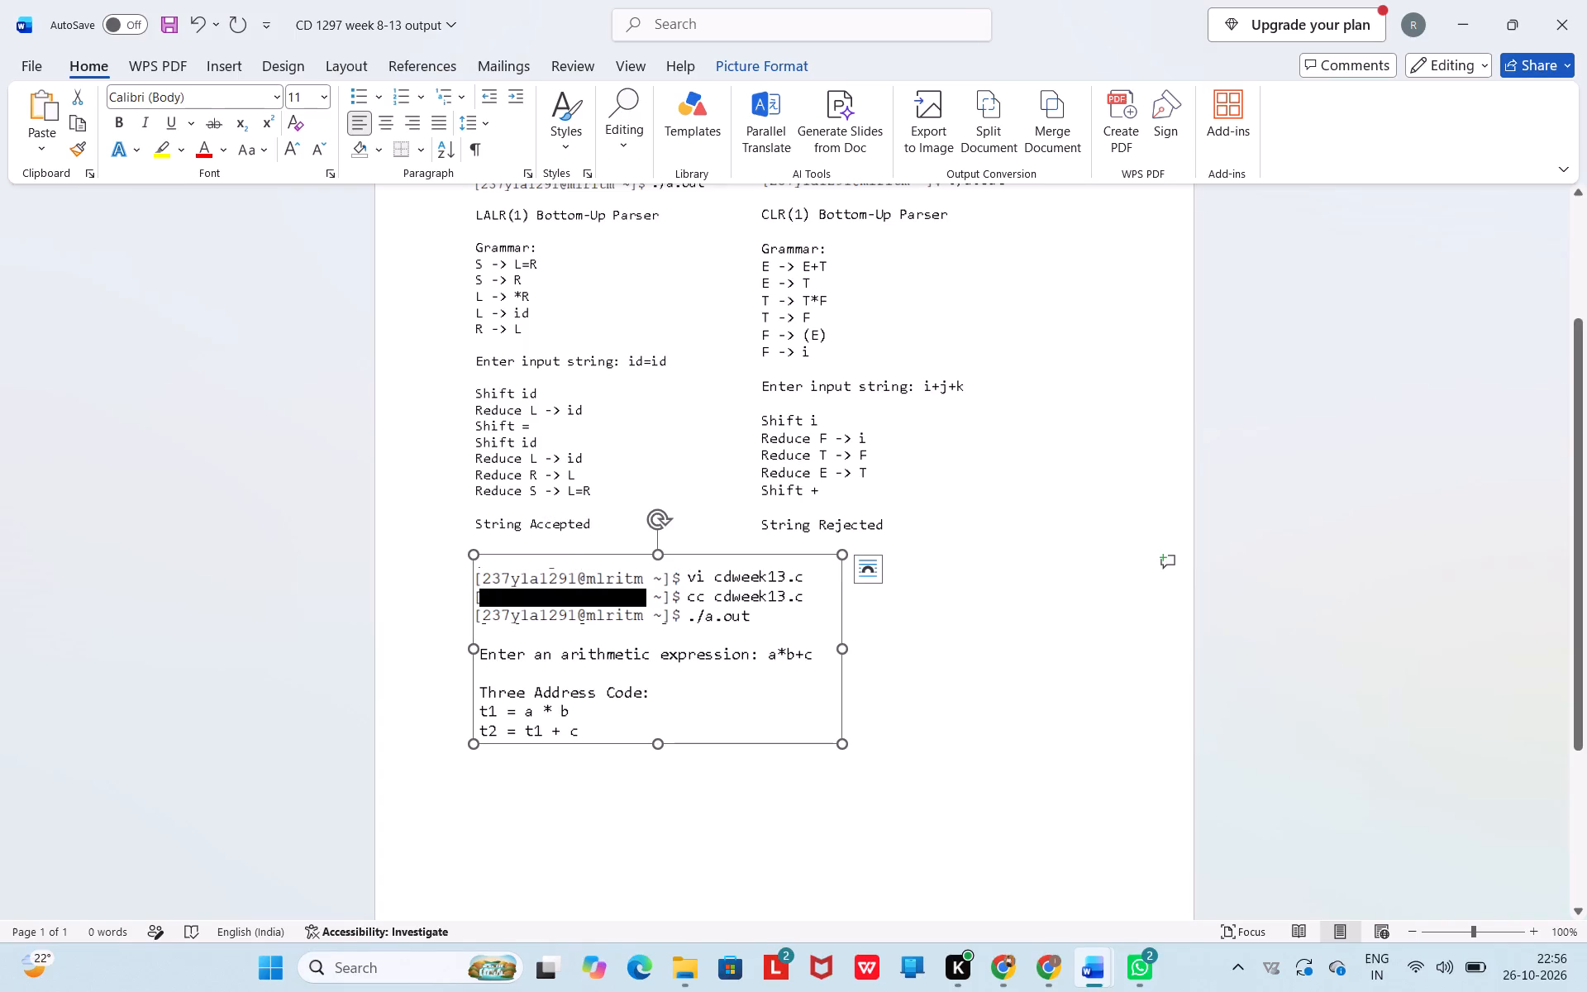
{"action": "left_click", "coordinate": [980, 703]}
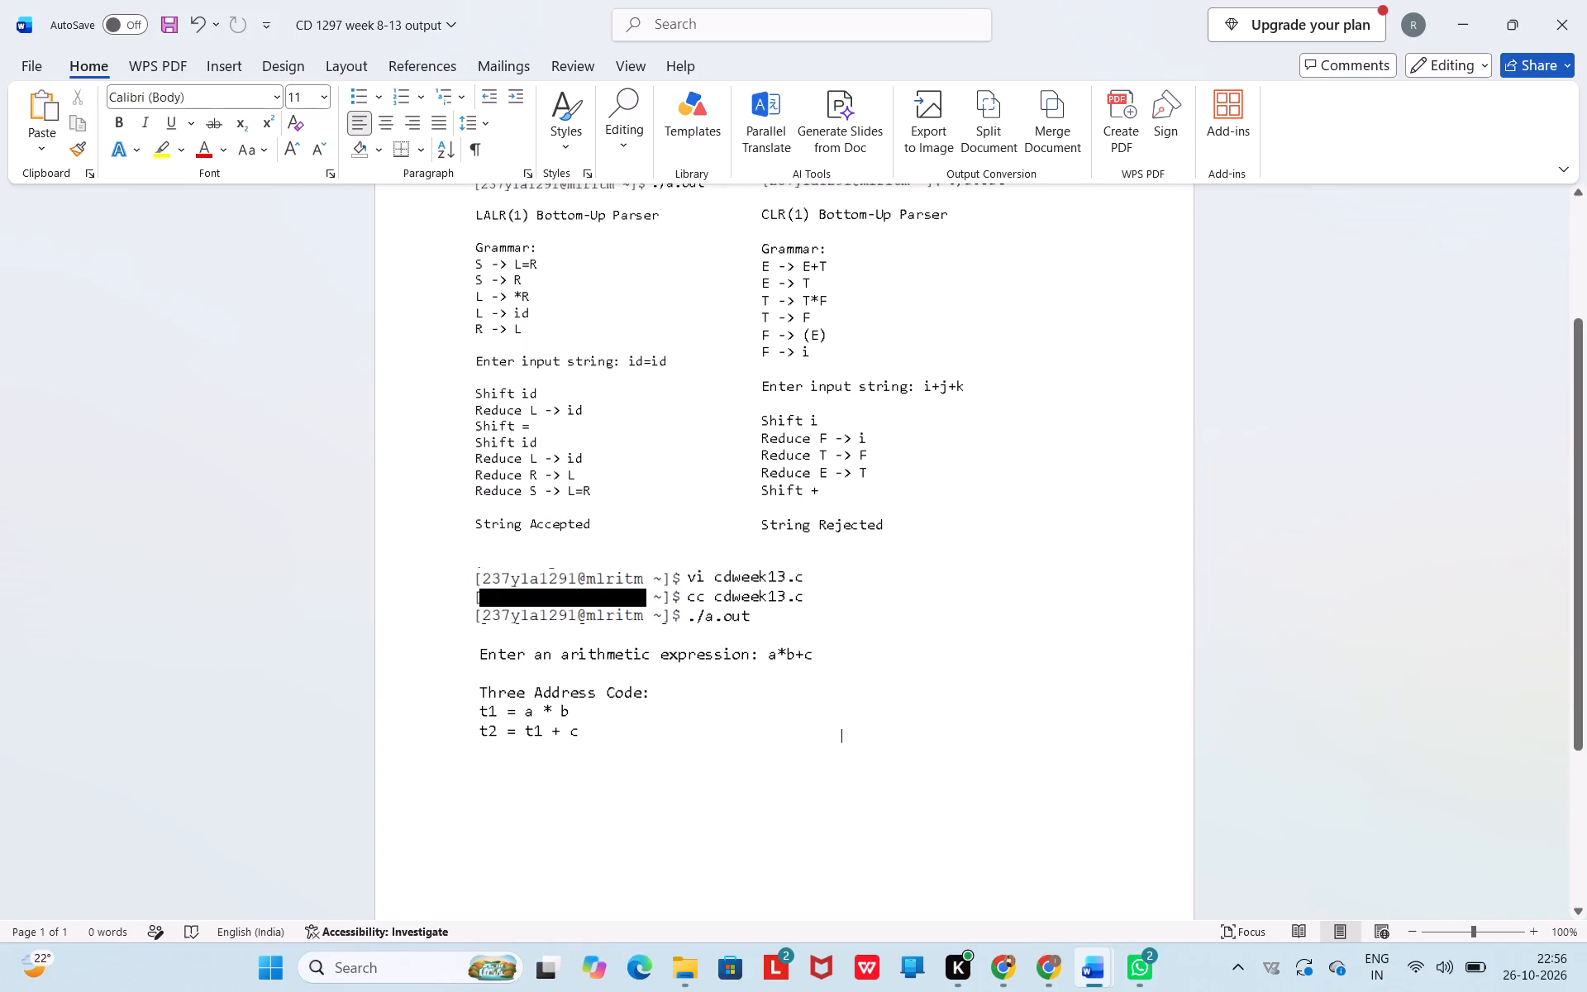
{"action": "scroll", "coordinate": [1033, 581], "scroll_direction": "up", "scroll_amount": 1}
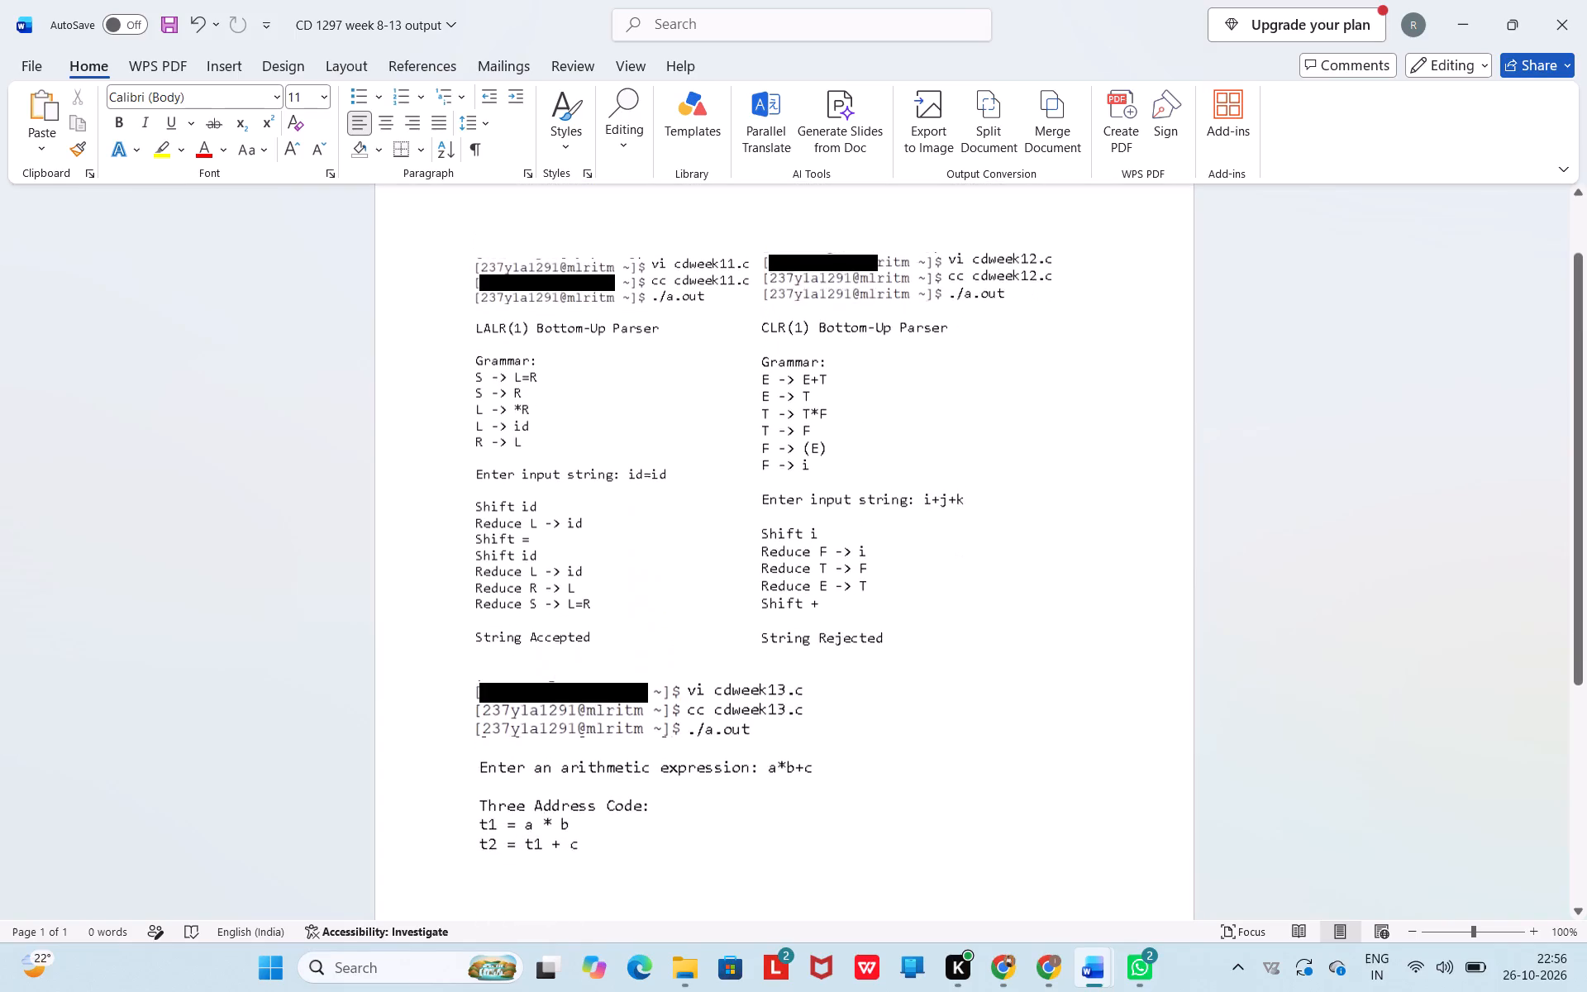
Fine-tune the week 11 prompt picture by nudging it slightly up and widening it slightly to line up with the cdweek11.c command lines.
{"action": "scroll", "coordinate": [1033, 581], "scroll_direction": "up", "scroll_amount": 2}
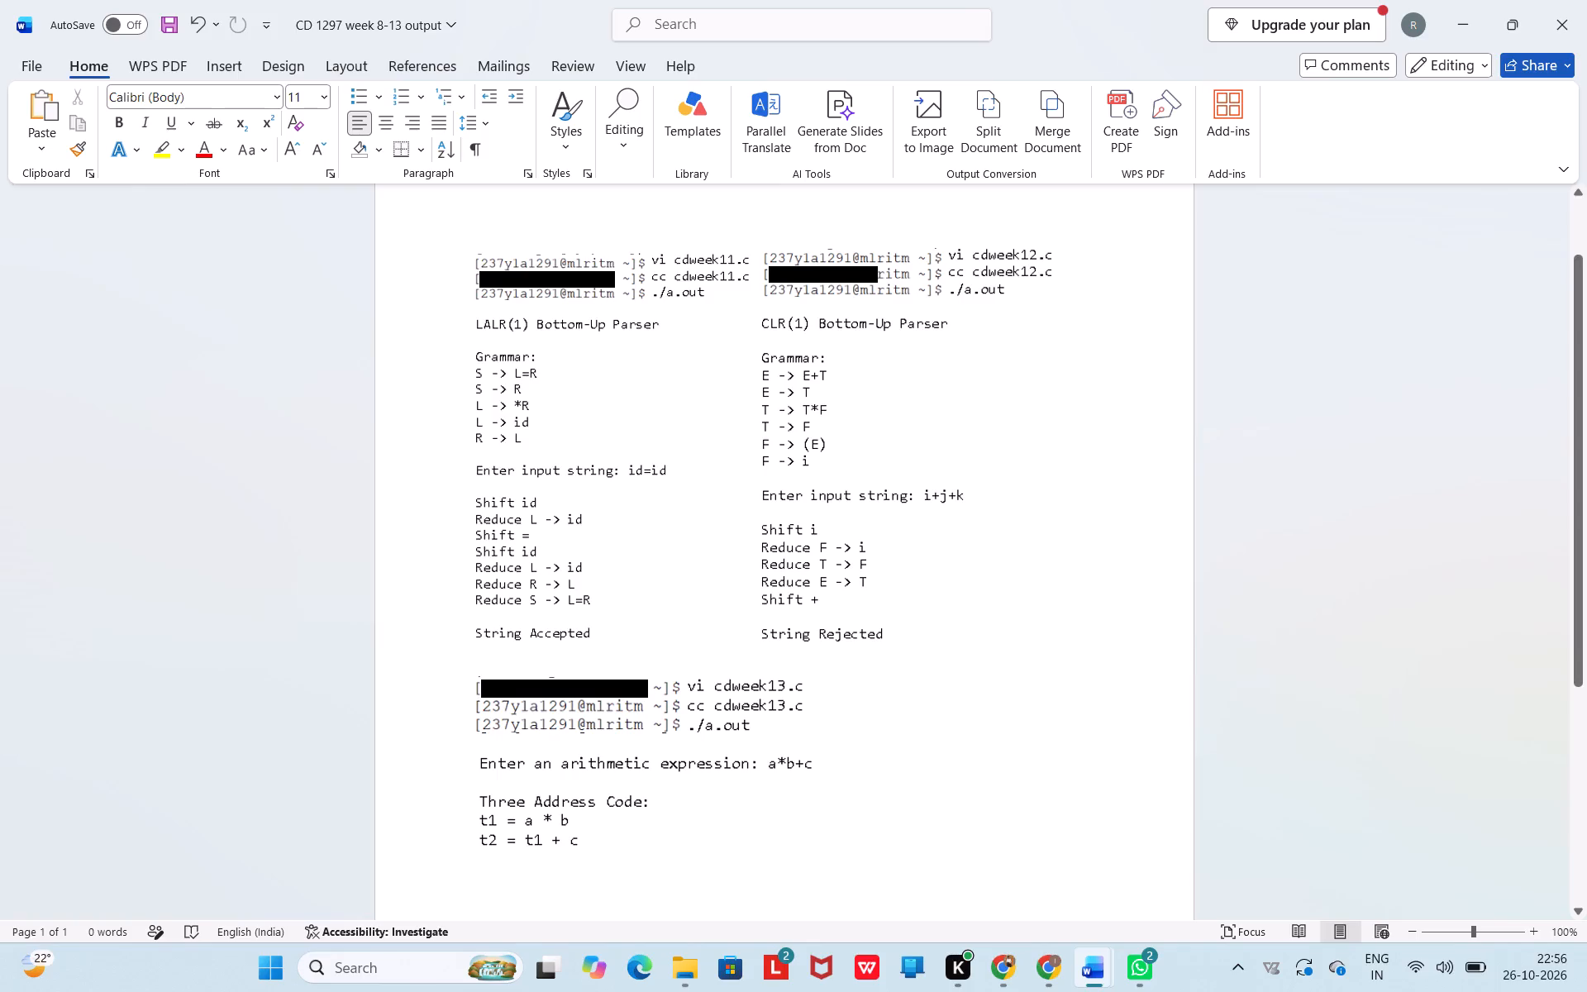
{"action": "left_click", "coordinate": [595, 274]}
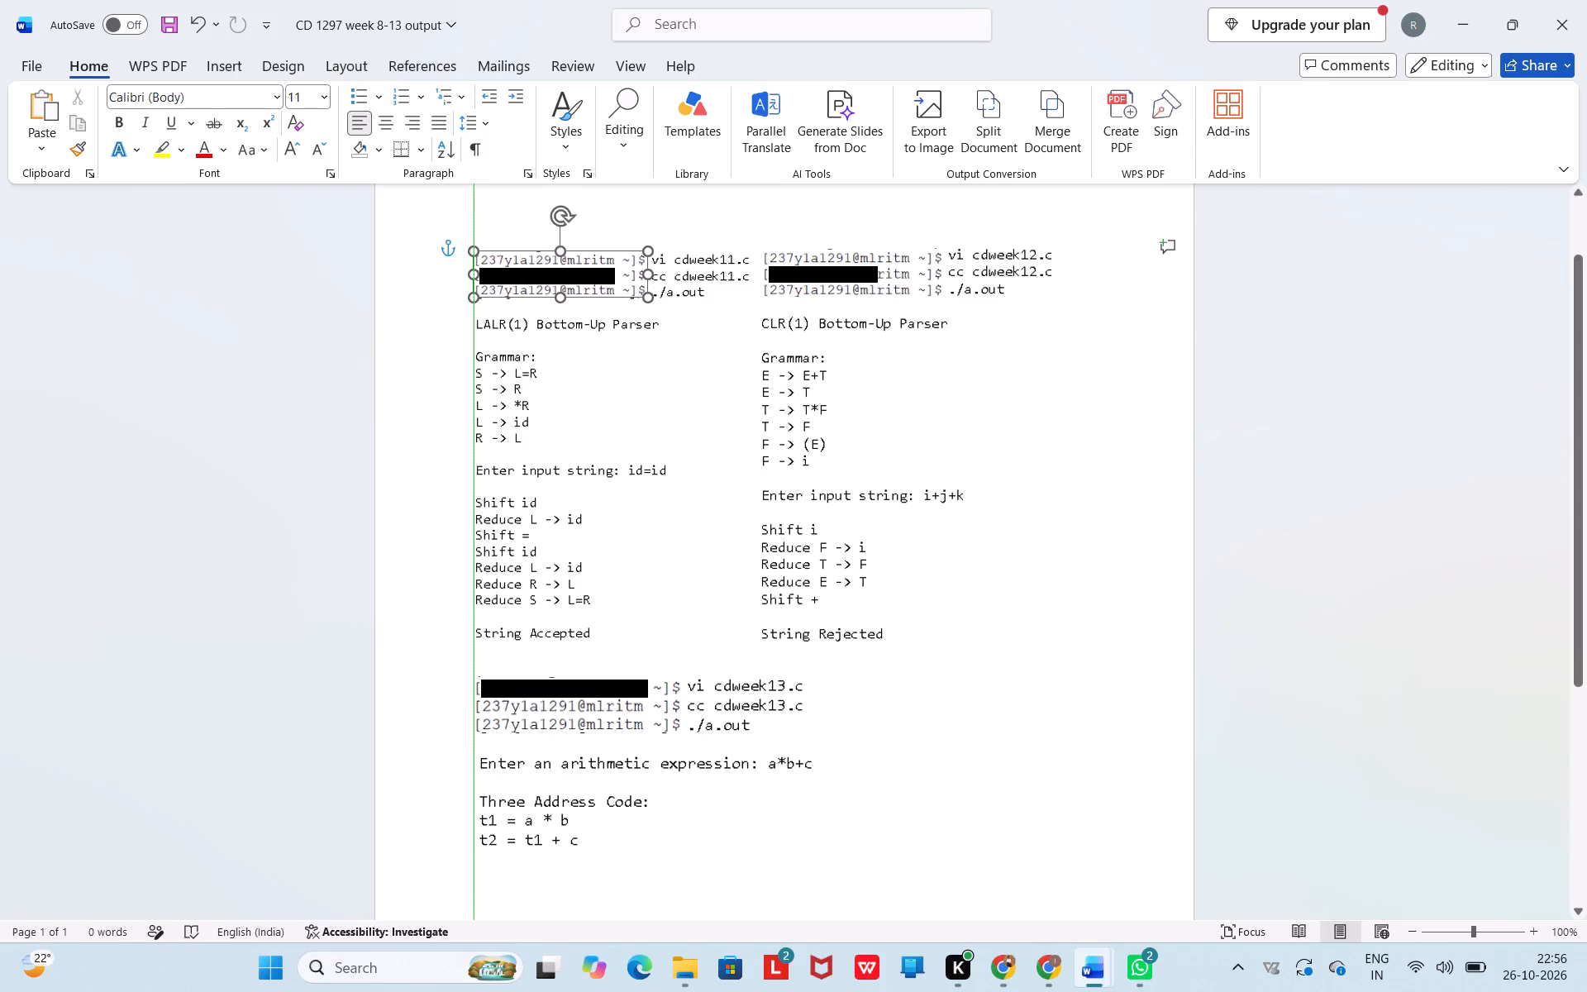
{"action": "left_click", "coordinate": [680, 351]}
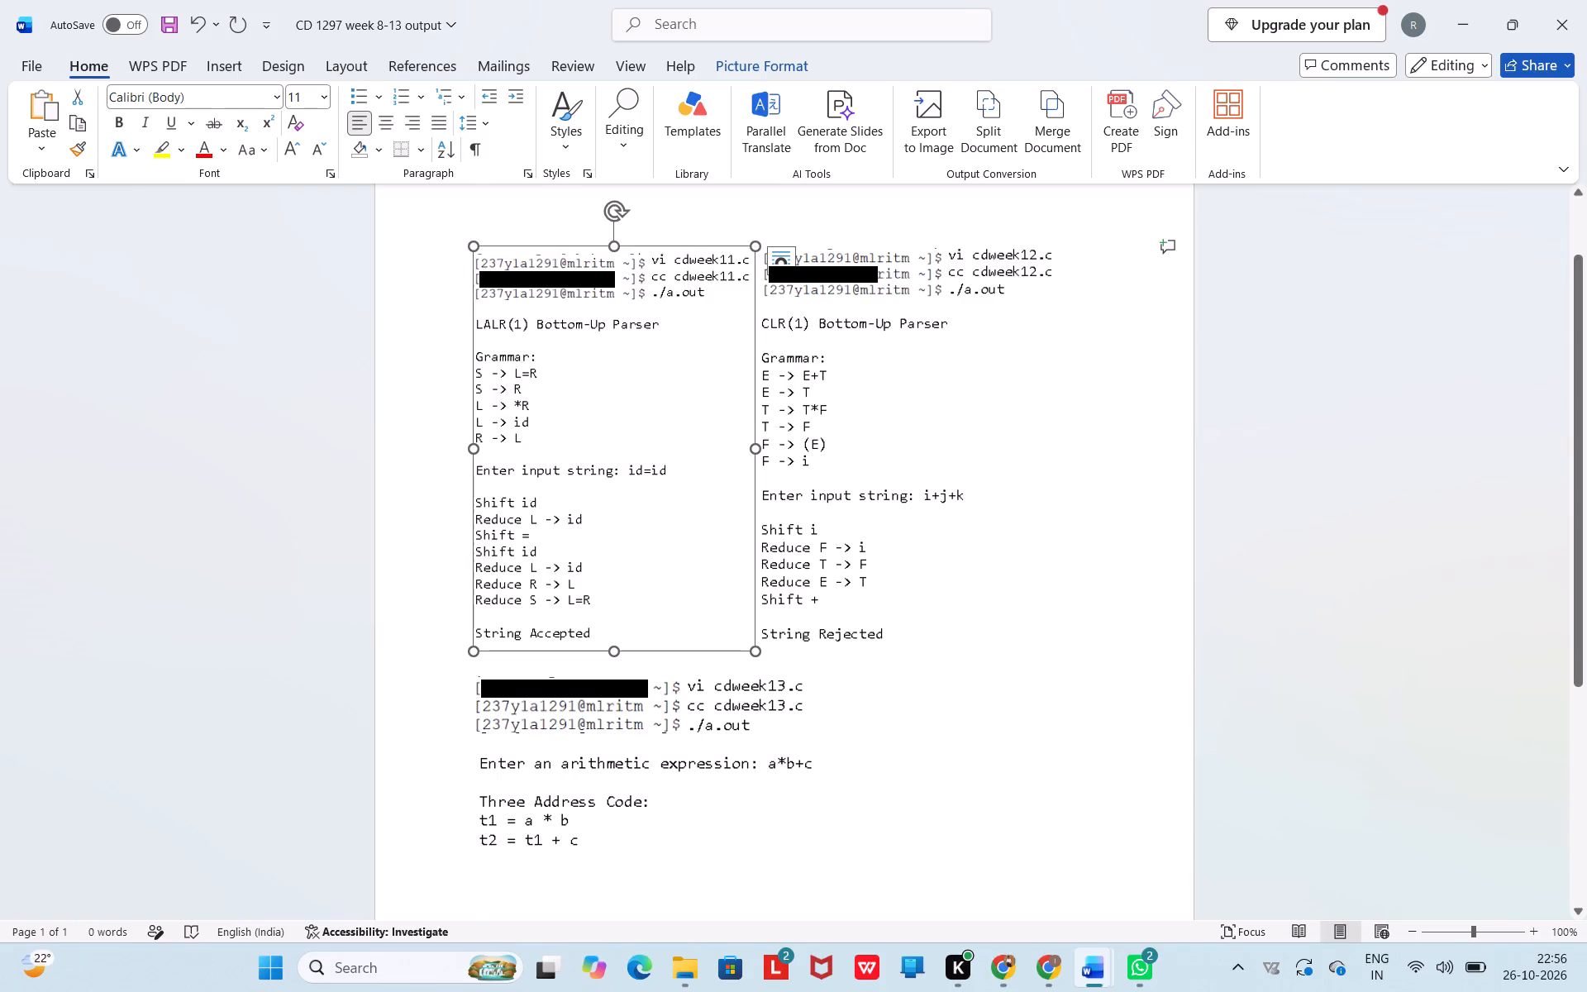
{"action": "left_click", "coordinate": [577, 274]}
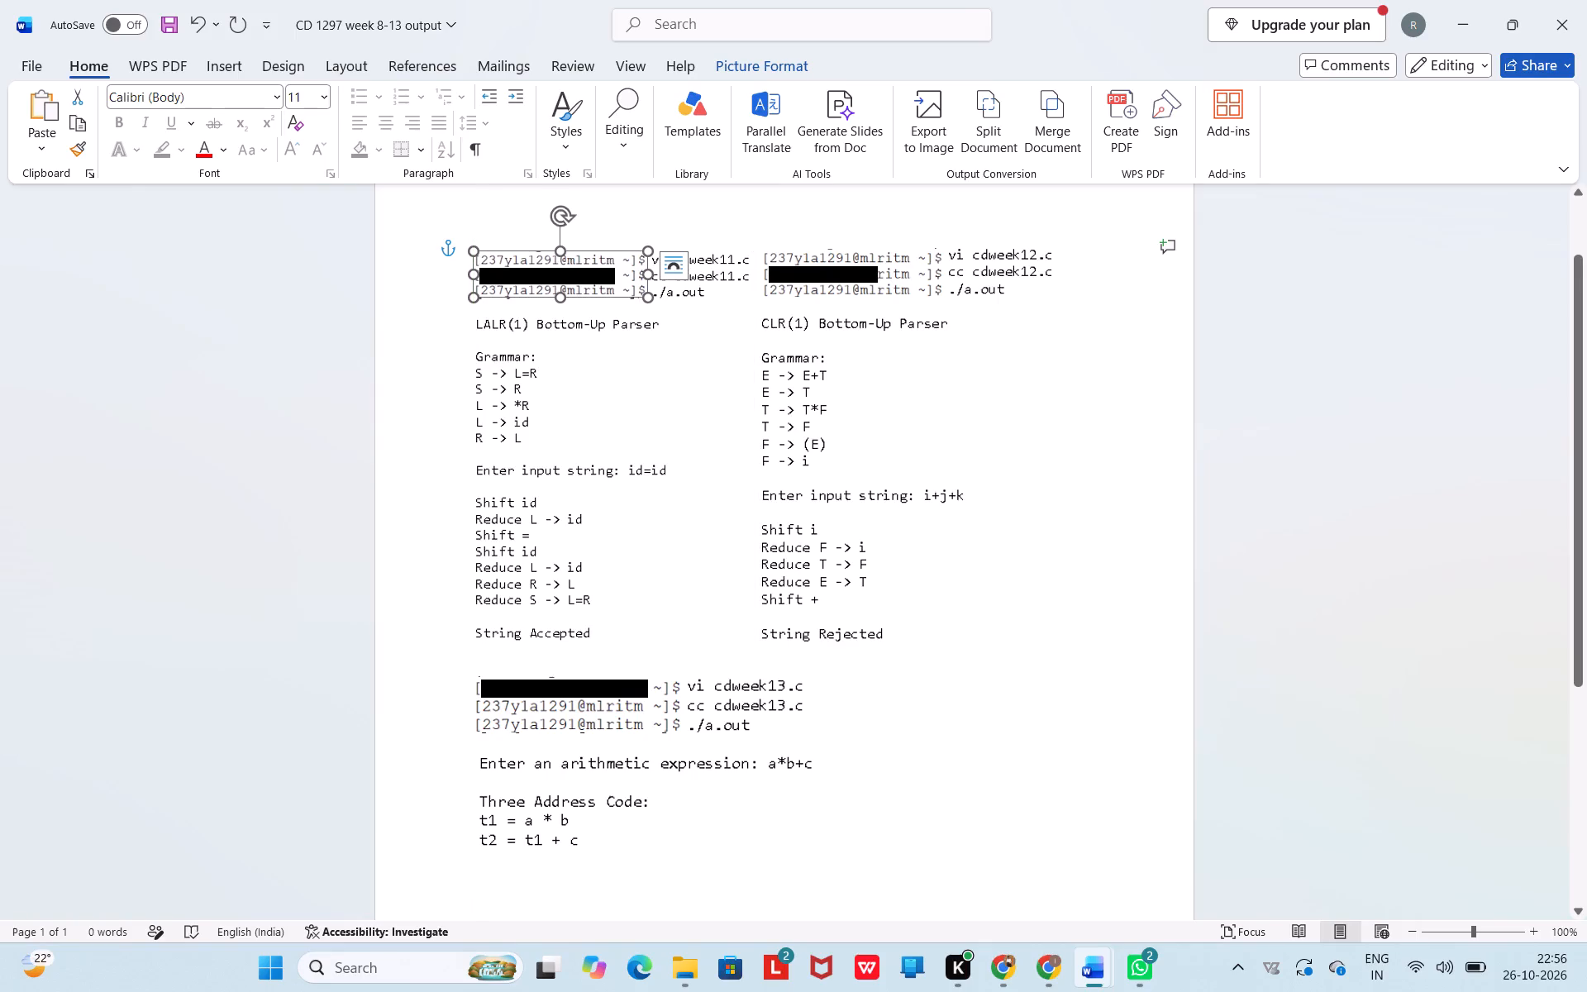
{"action": "left_click_drag", "start_coordinate": [648, 298], "coordinate": [640, 298]}
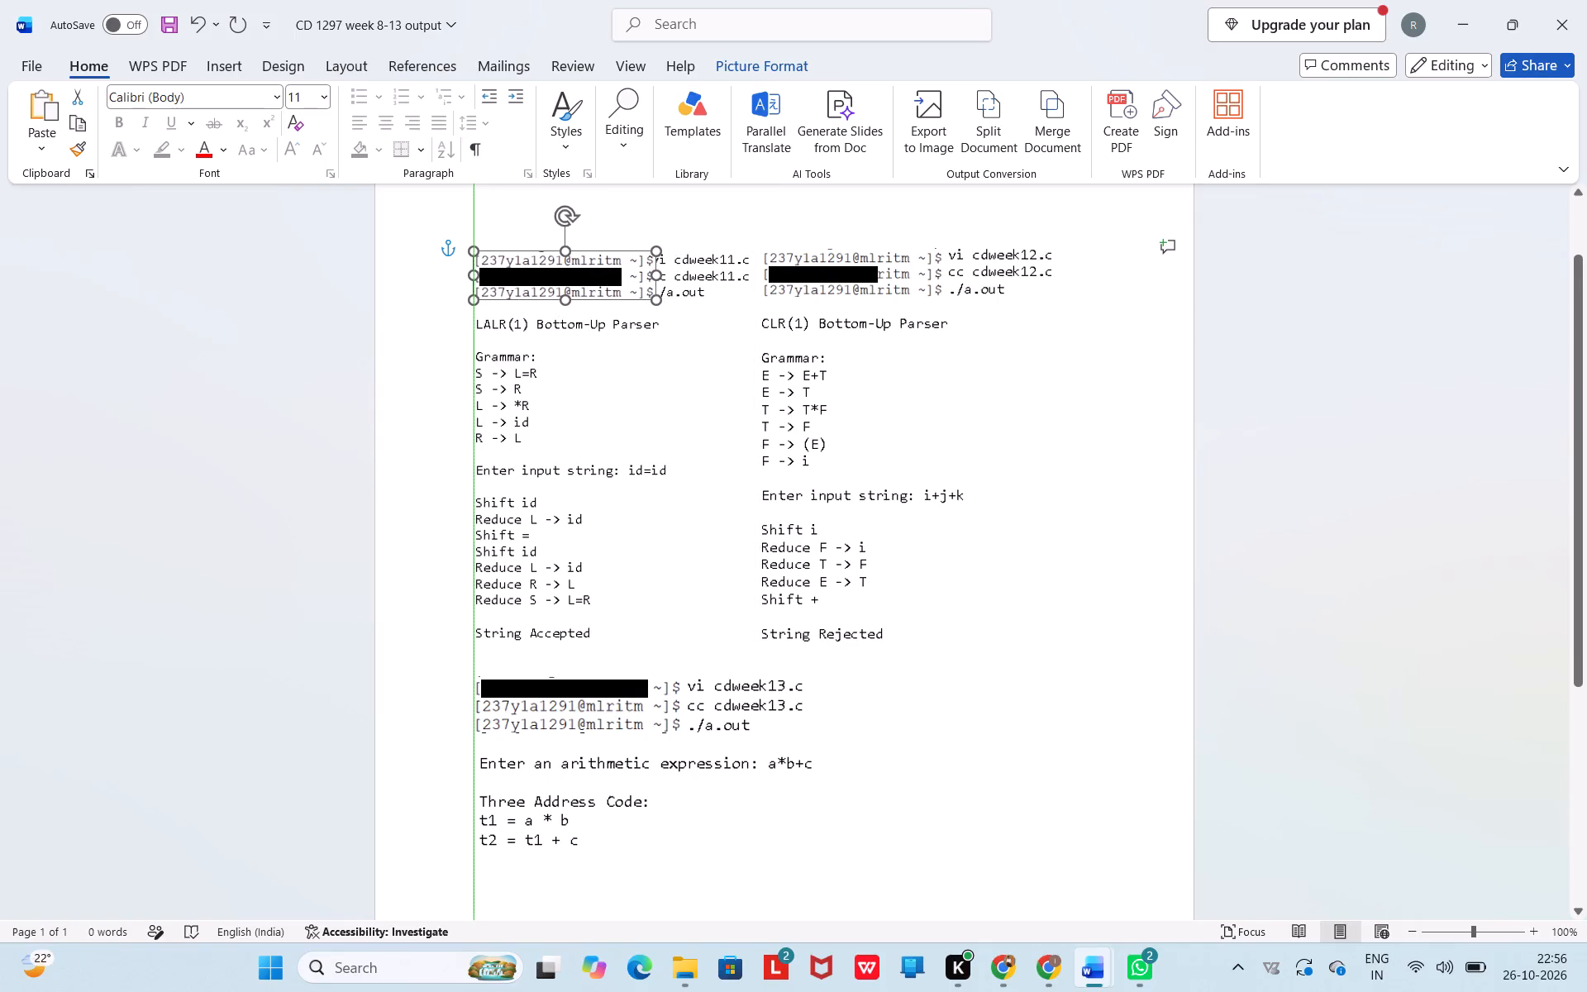
{"action": "left_click_drag", "start_coordinate": [640, 298], "coordinate": [637, 297]}
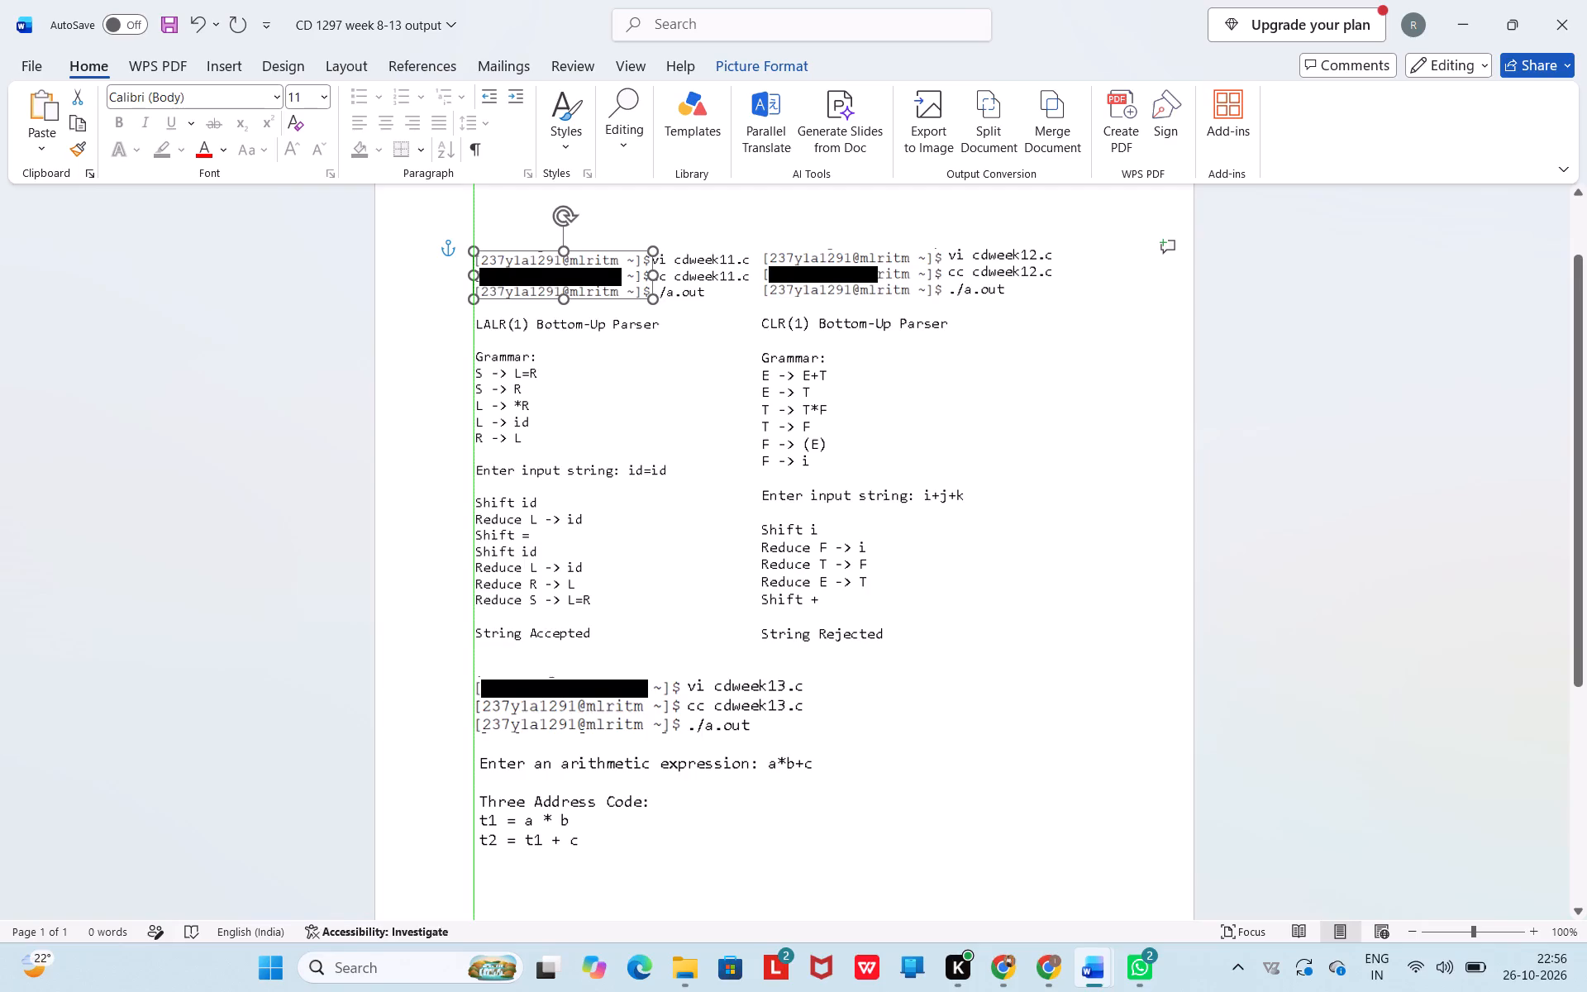
{"action": "left_click_drag", "start_coordinate": [637, 297], "coordinate": [639, 297]}
{"action": "left_click", "coordinate": [665, 328]}
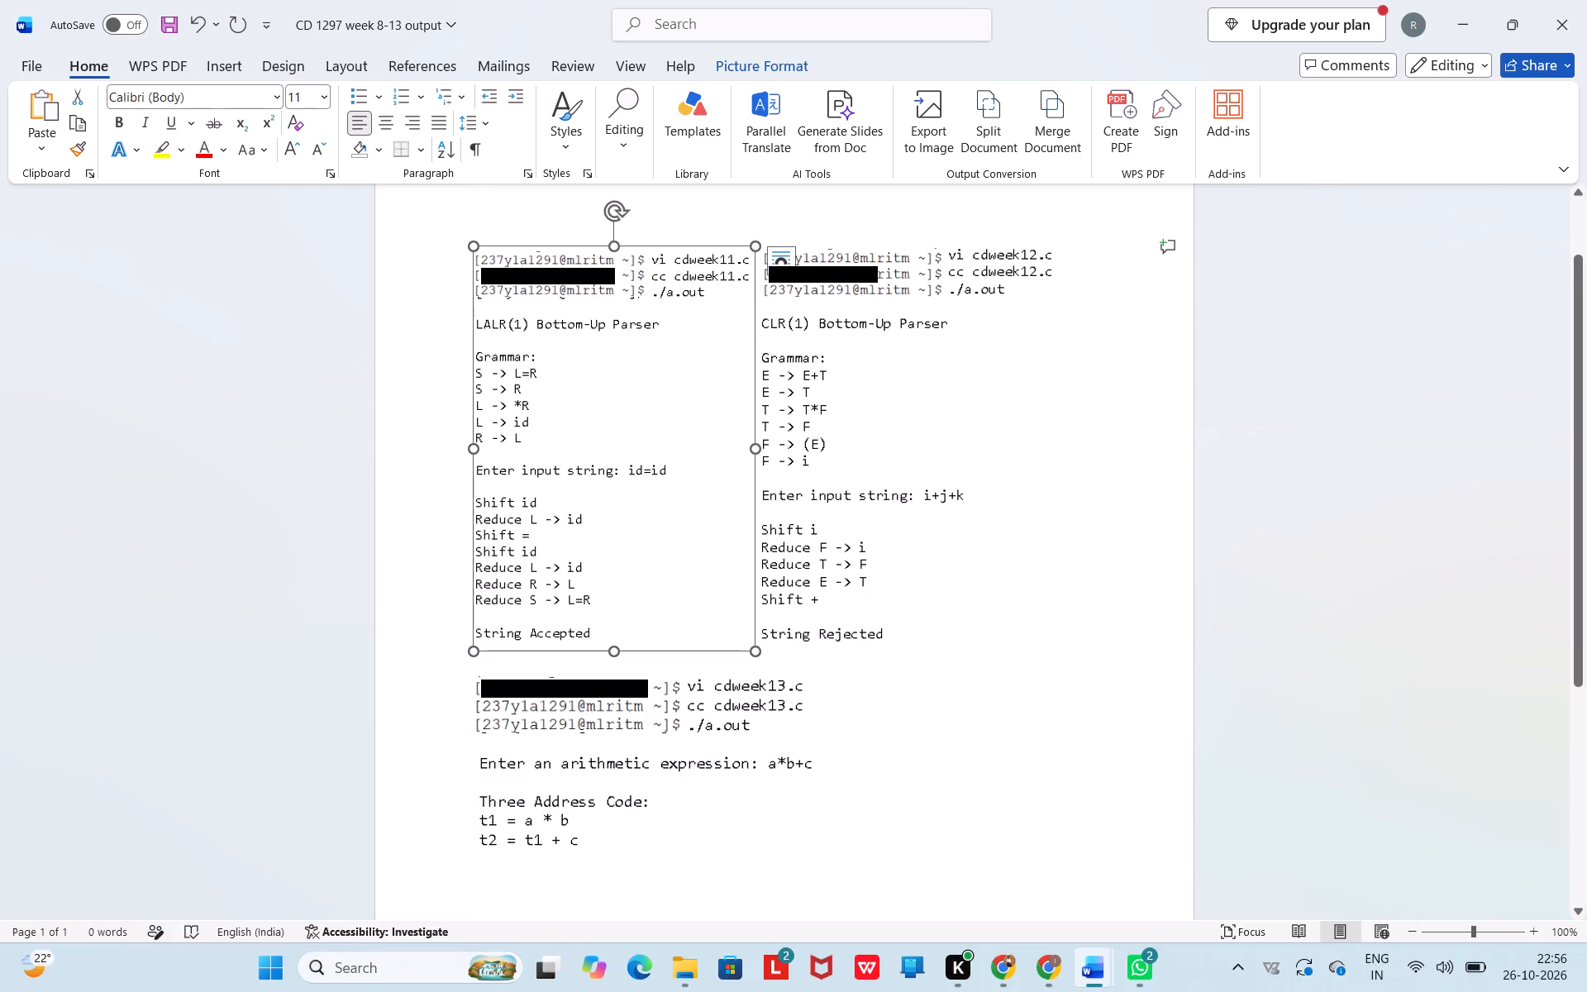
{"action": "left_click", "coordinate": [570, 276]}
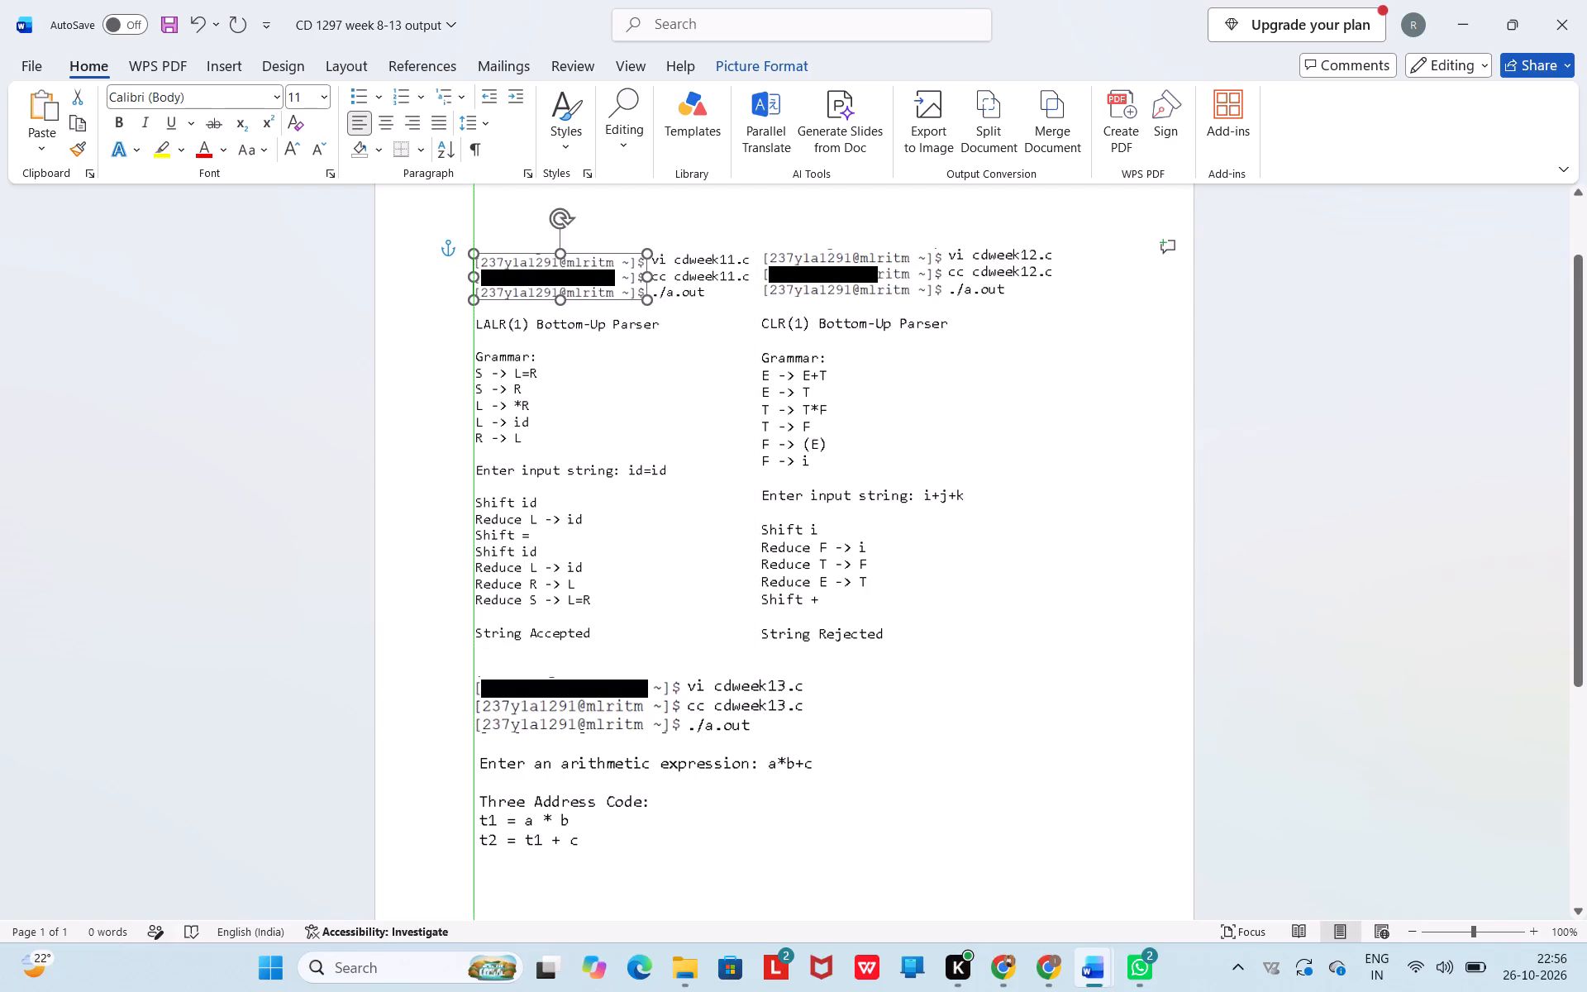
{"action": "left_click", "coordinate": [570, 277]}
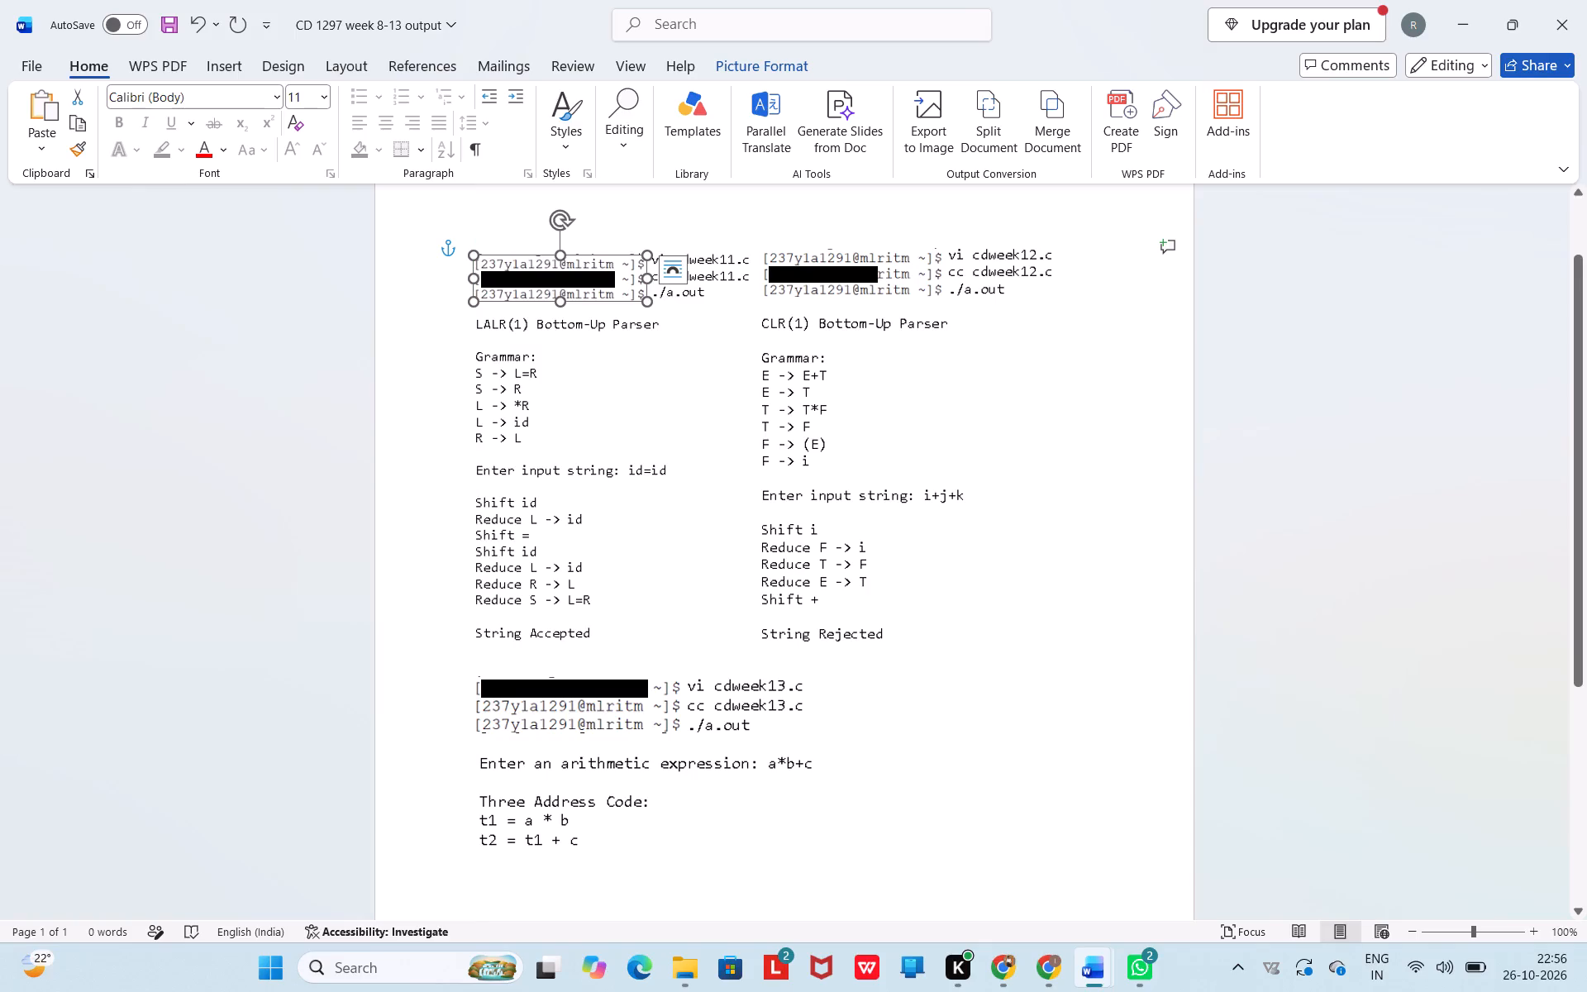
{"action": "left_click", "coordinate": [479, 257]}
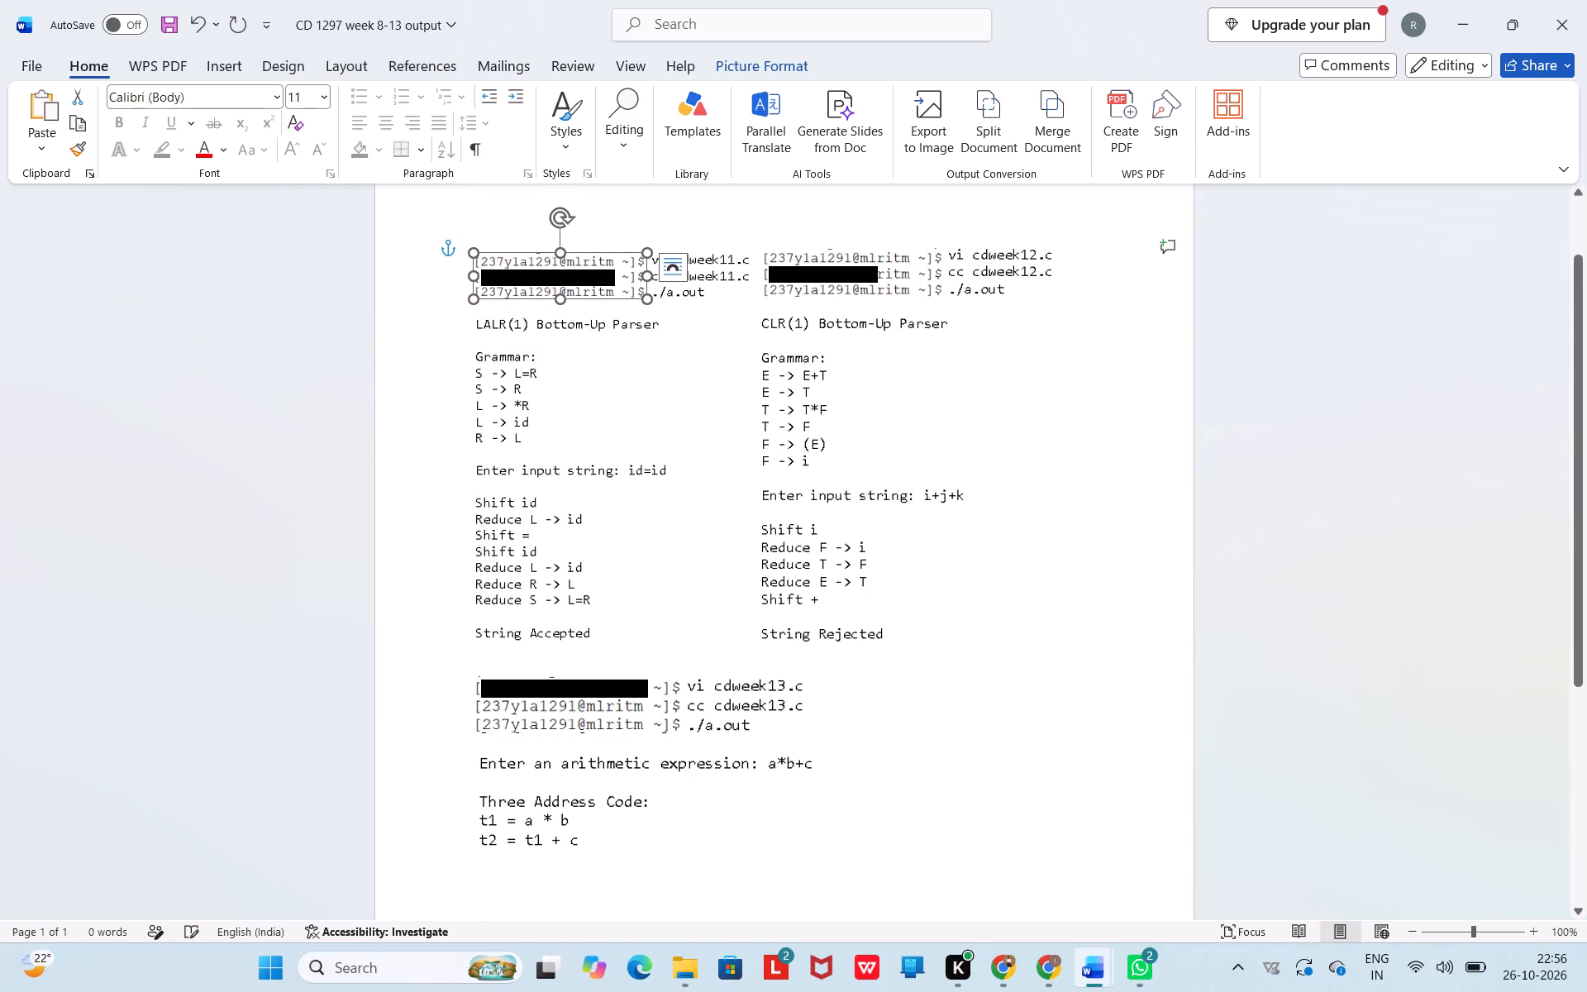
{"action": "left_click", "coordinate": [648, 298]}
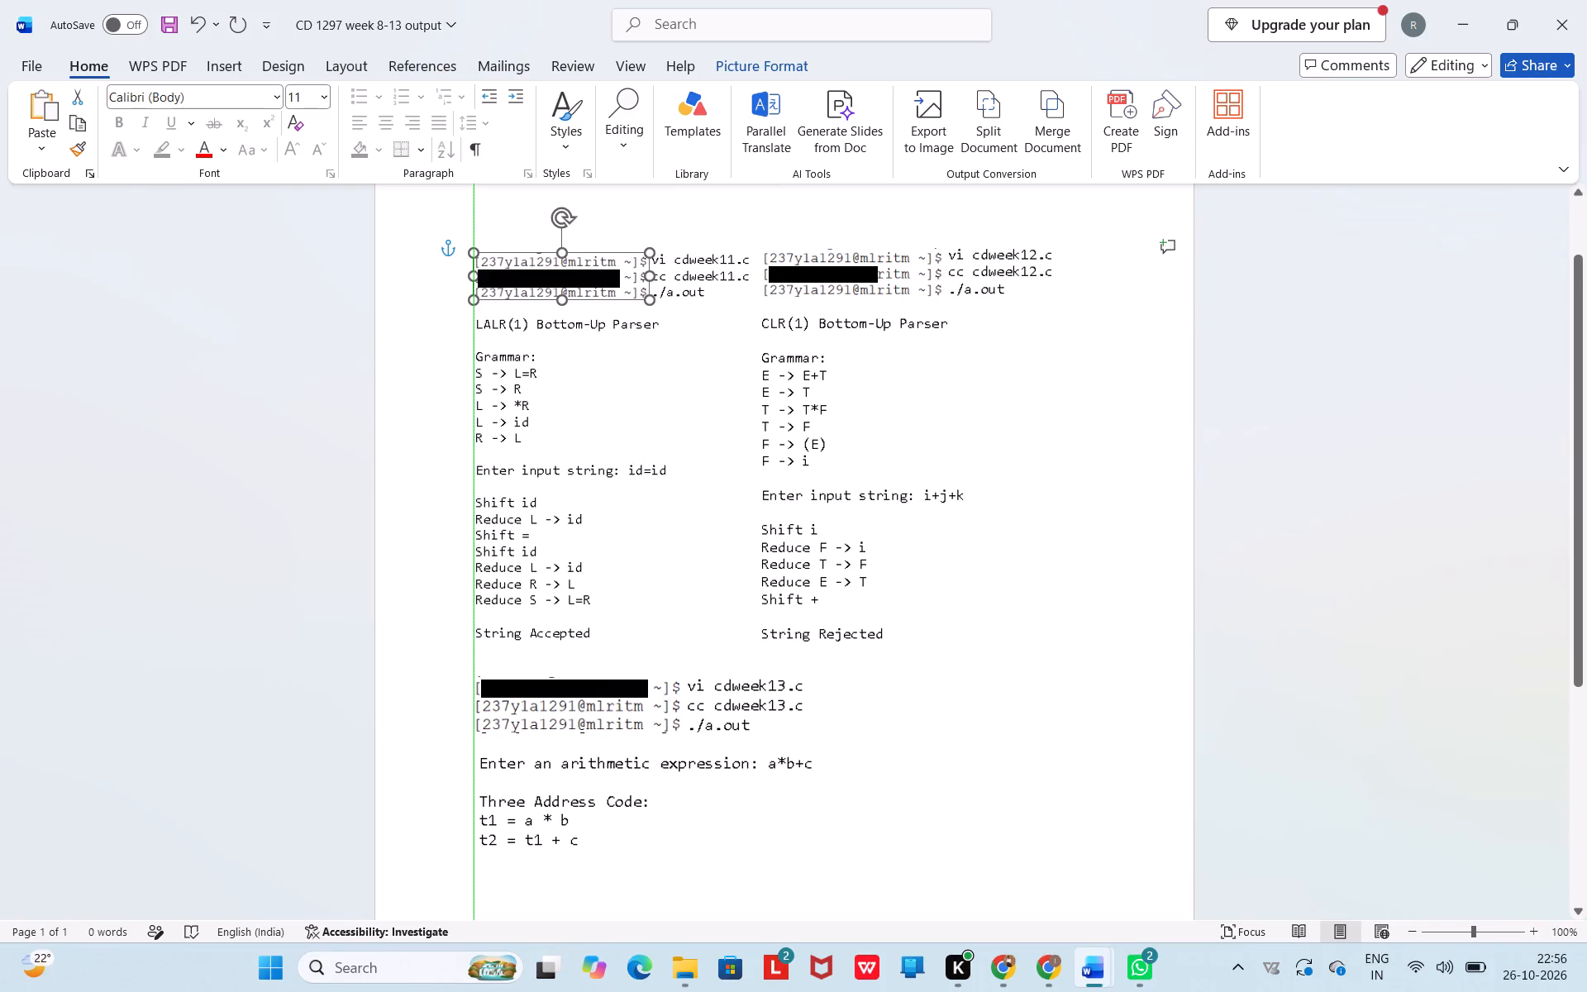
{"action": "left_click", "coordinate": [684, 320]}
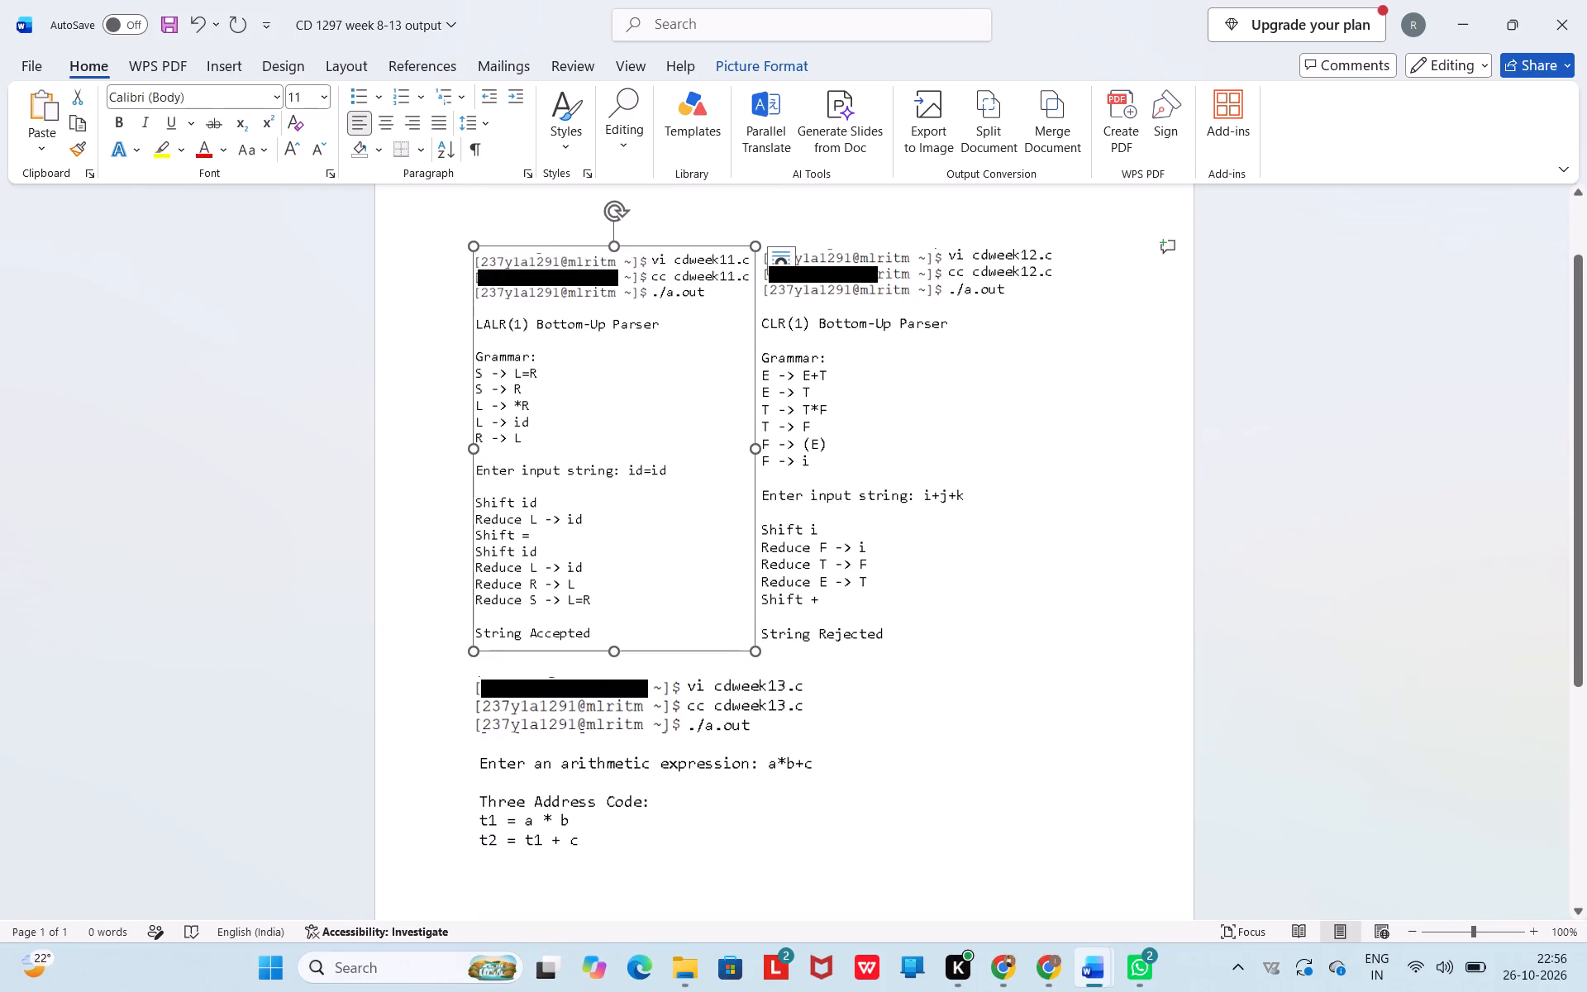
{"action": "left_click", "coordinate": [277, 363]}
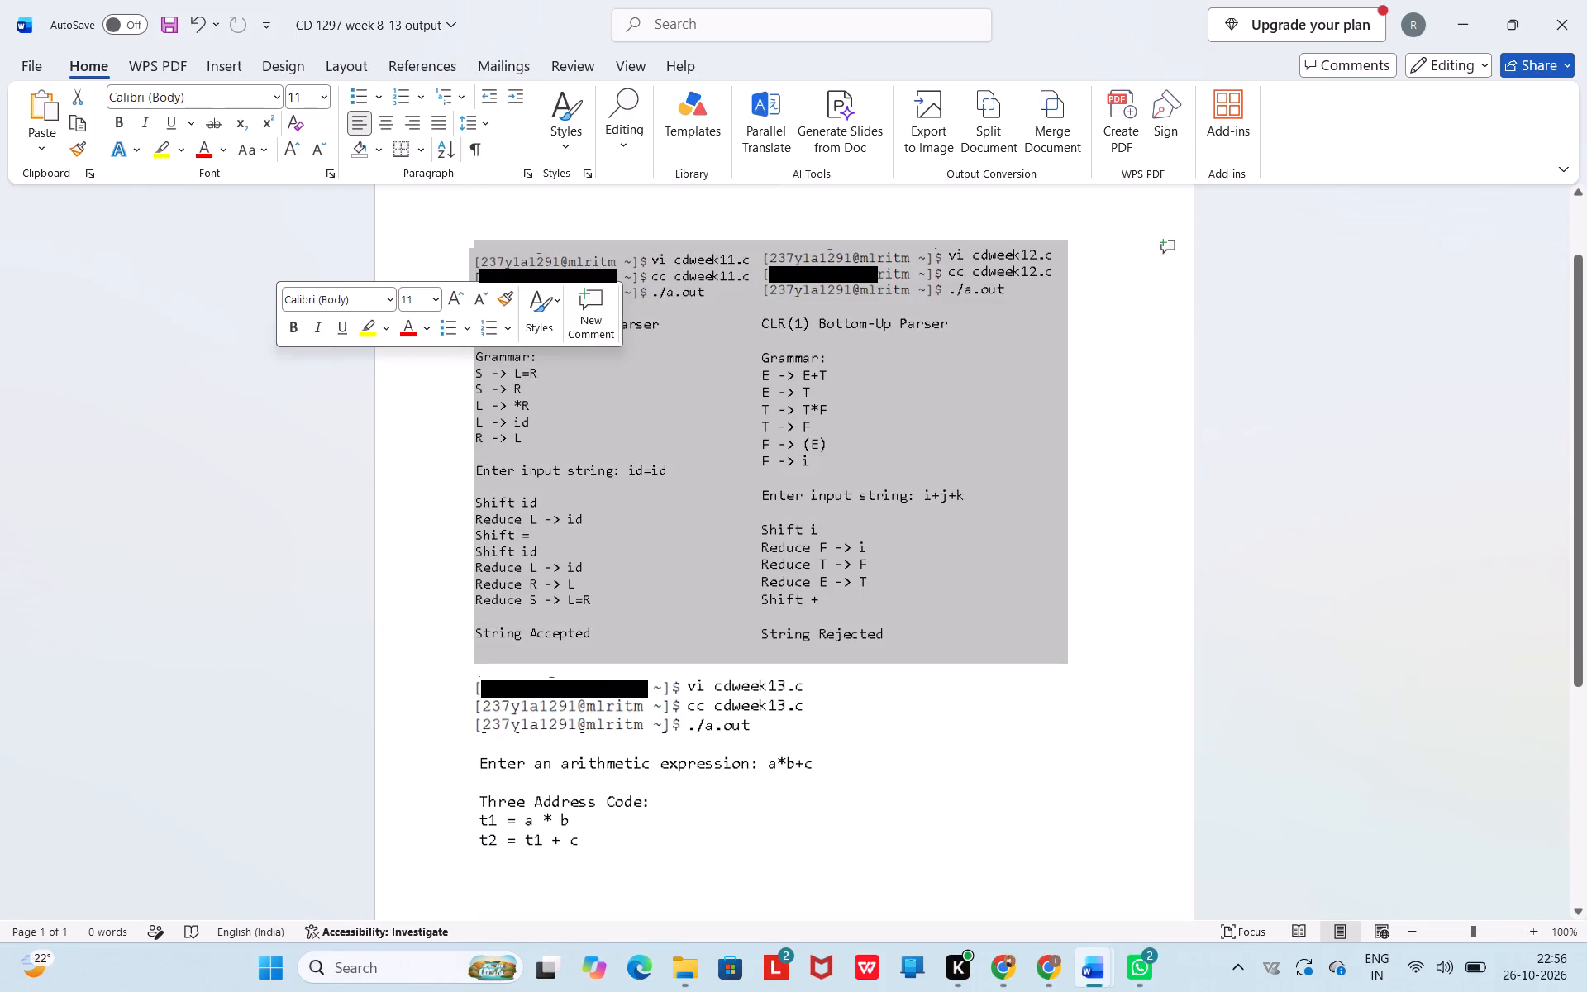
{"action": "left_click", "coordinate": [263, 409]}
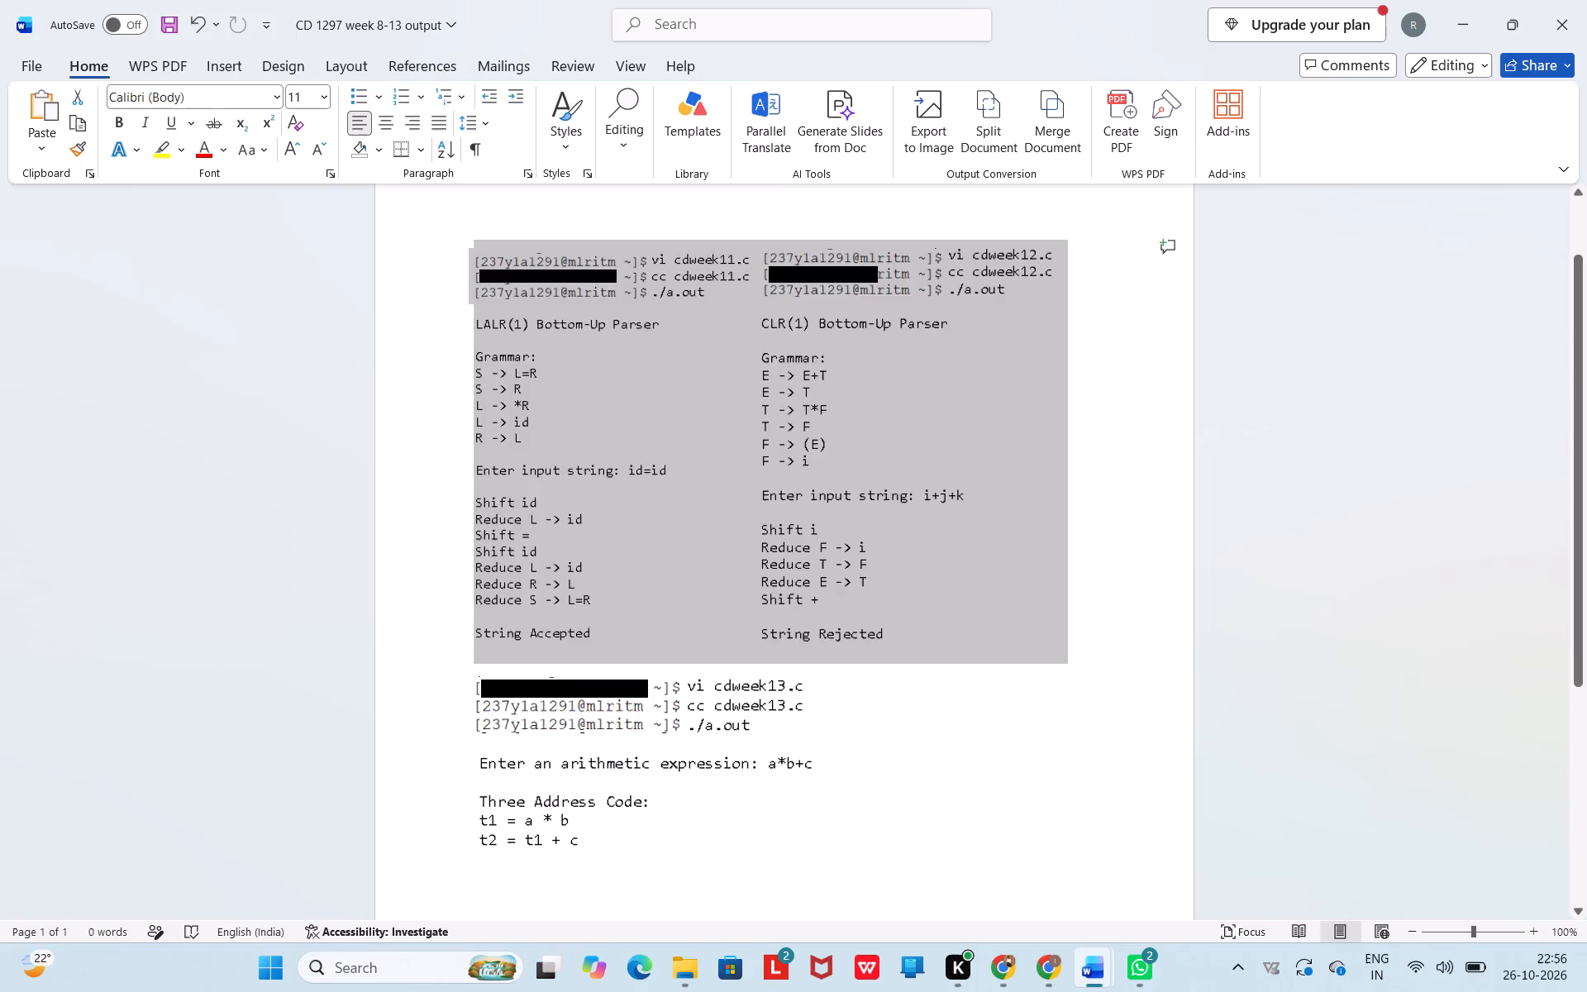
{"action": "left_click", "coordinate": [1169, 734]}
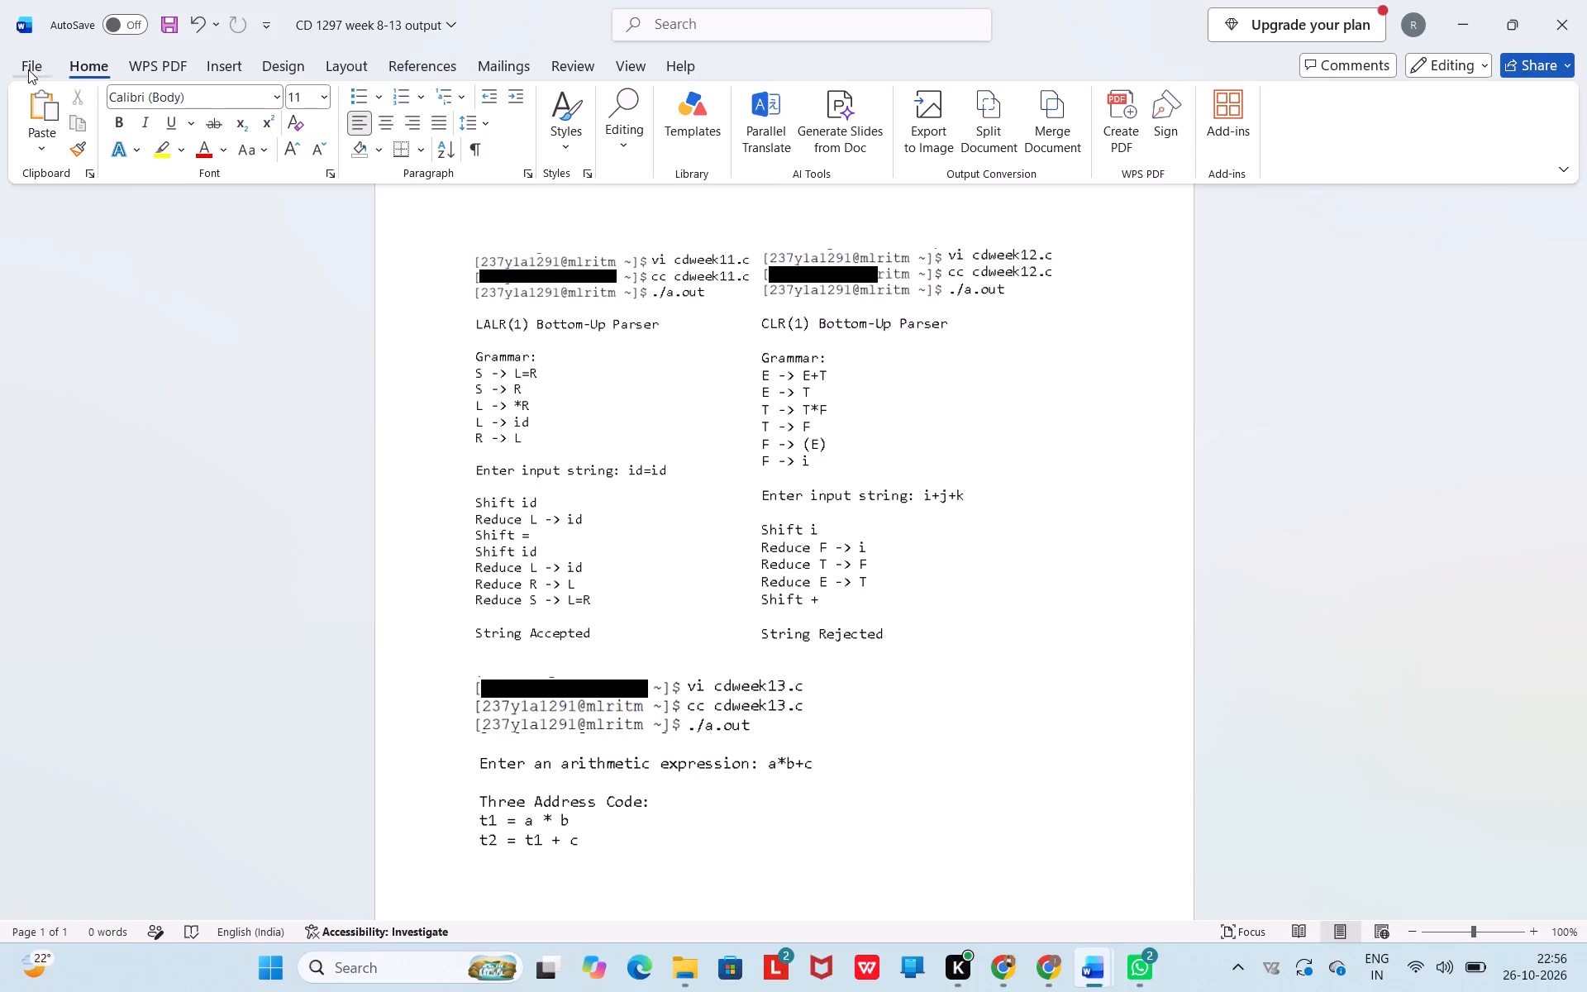
Save the document as a new Word file named "CD 11,12,13" in the CD LAB folder, and minimize its window.
{"action": "left_click", "coordinate": [29, 69]}
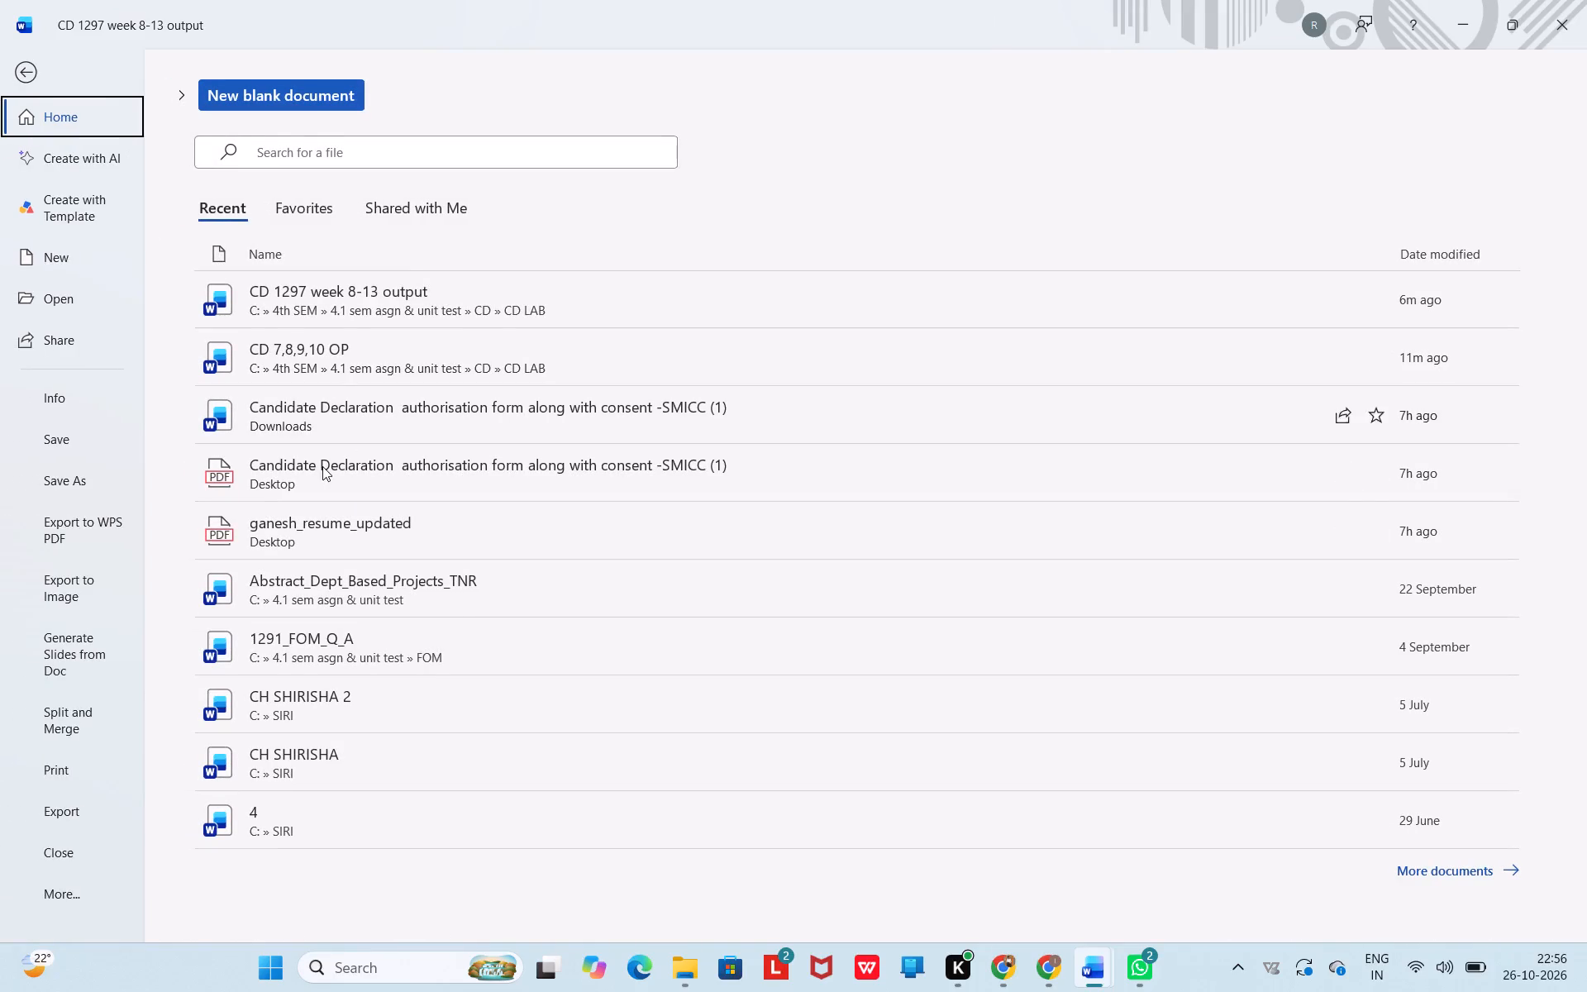
{"action": "left_click", "coordinate": [99, 484]}
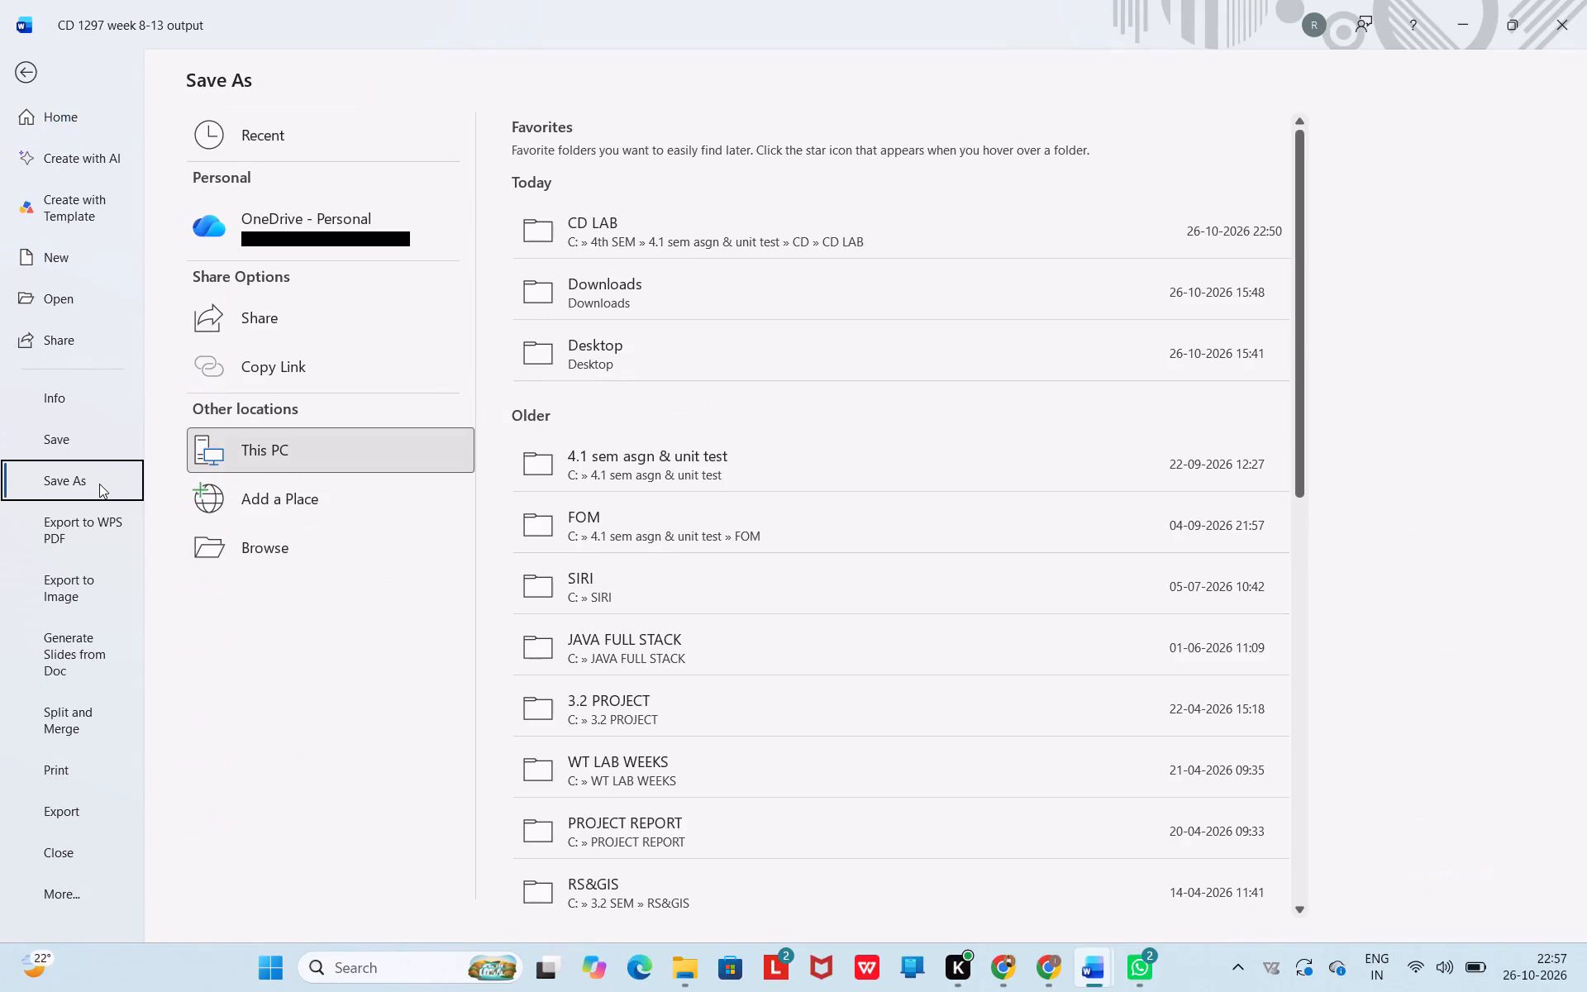
{"action": "double_click", "coordinate": [650, 245]}
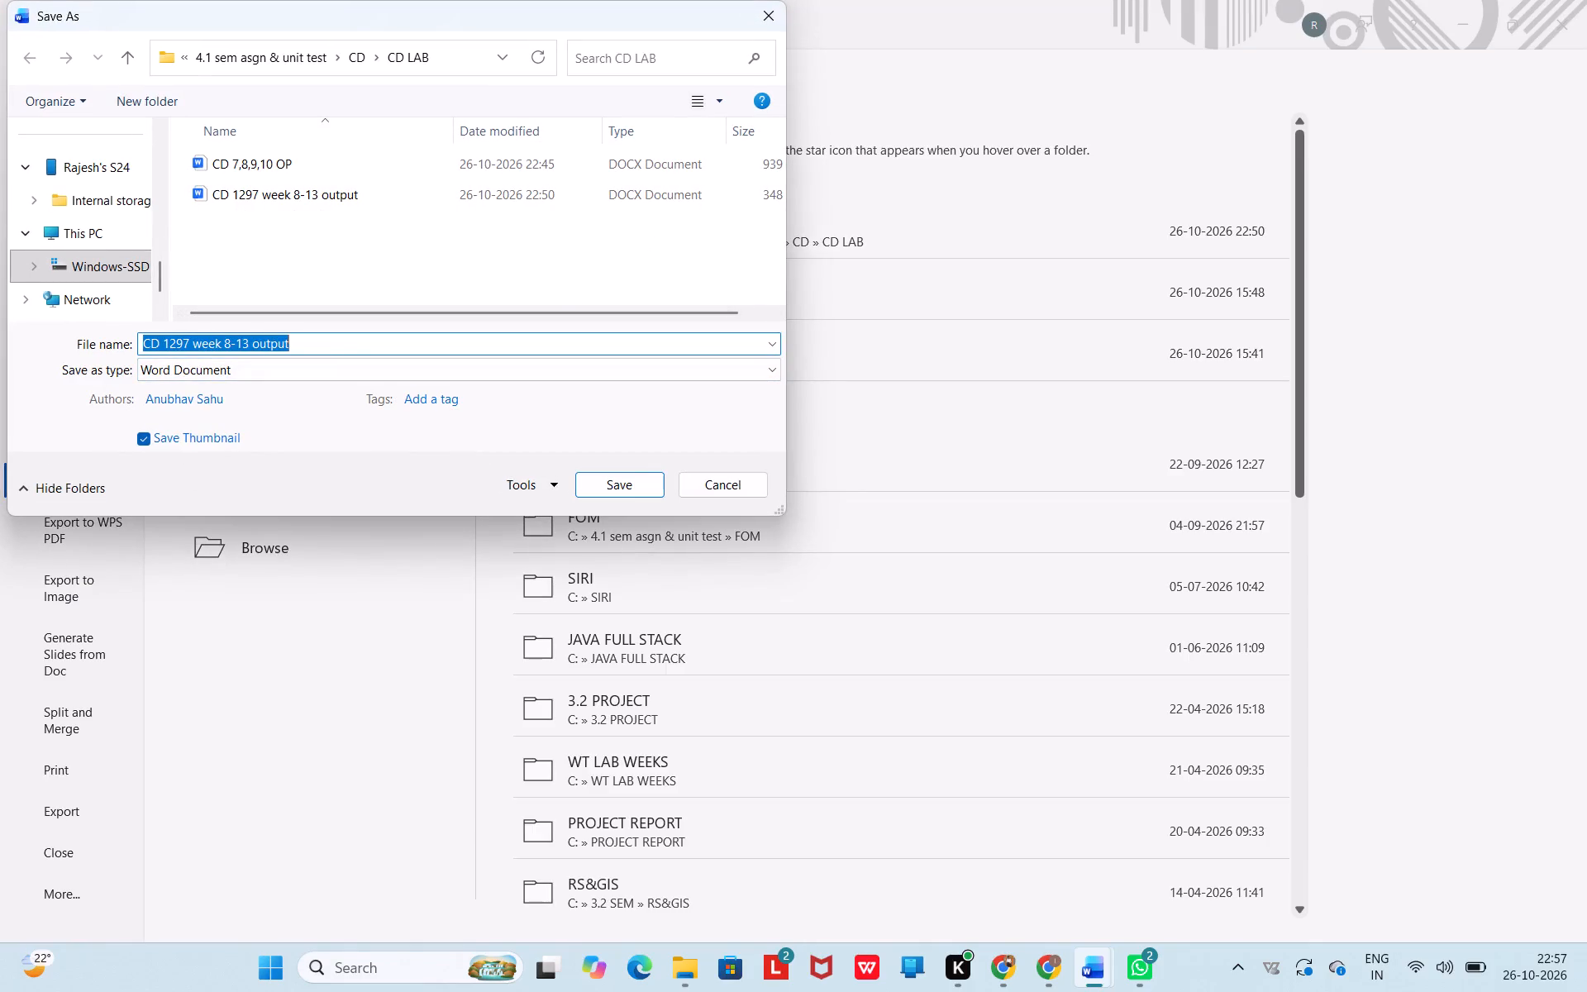
{"action": "key", "text": "BackSpace"}
{"action": "type", "text": "CD"}
{"action": "key", "text": "space"}
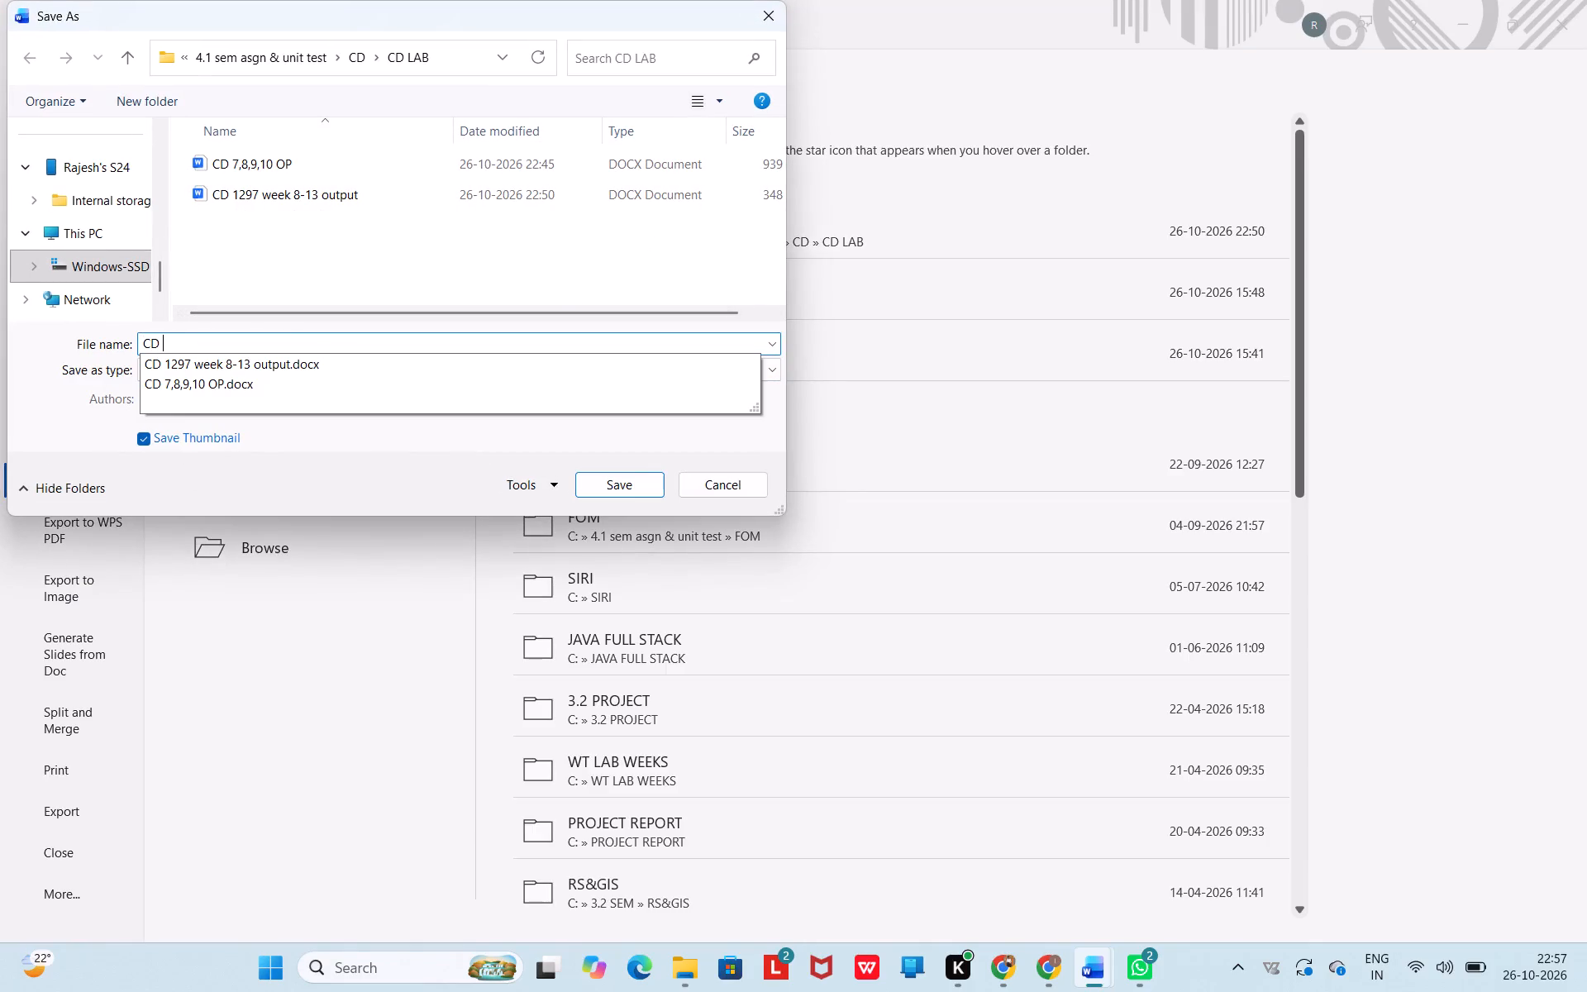
{"action": "type", "text": "11,12,1"}
{"action": "key", "text": "3"}
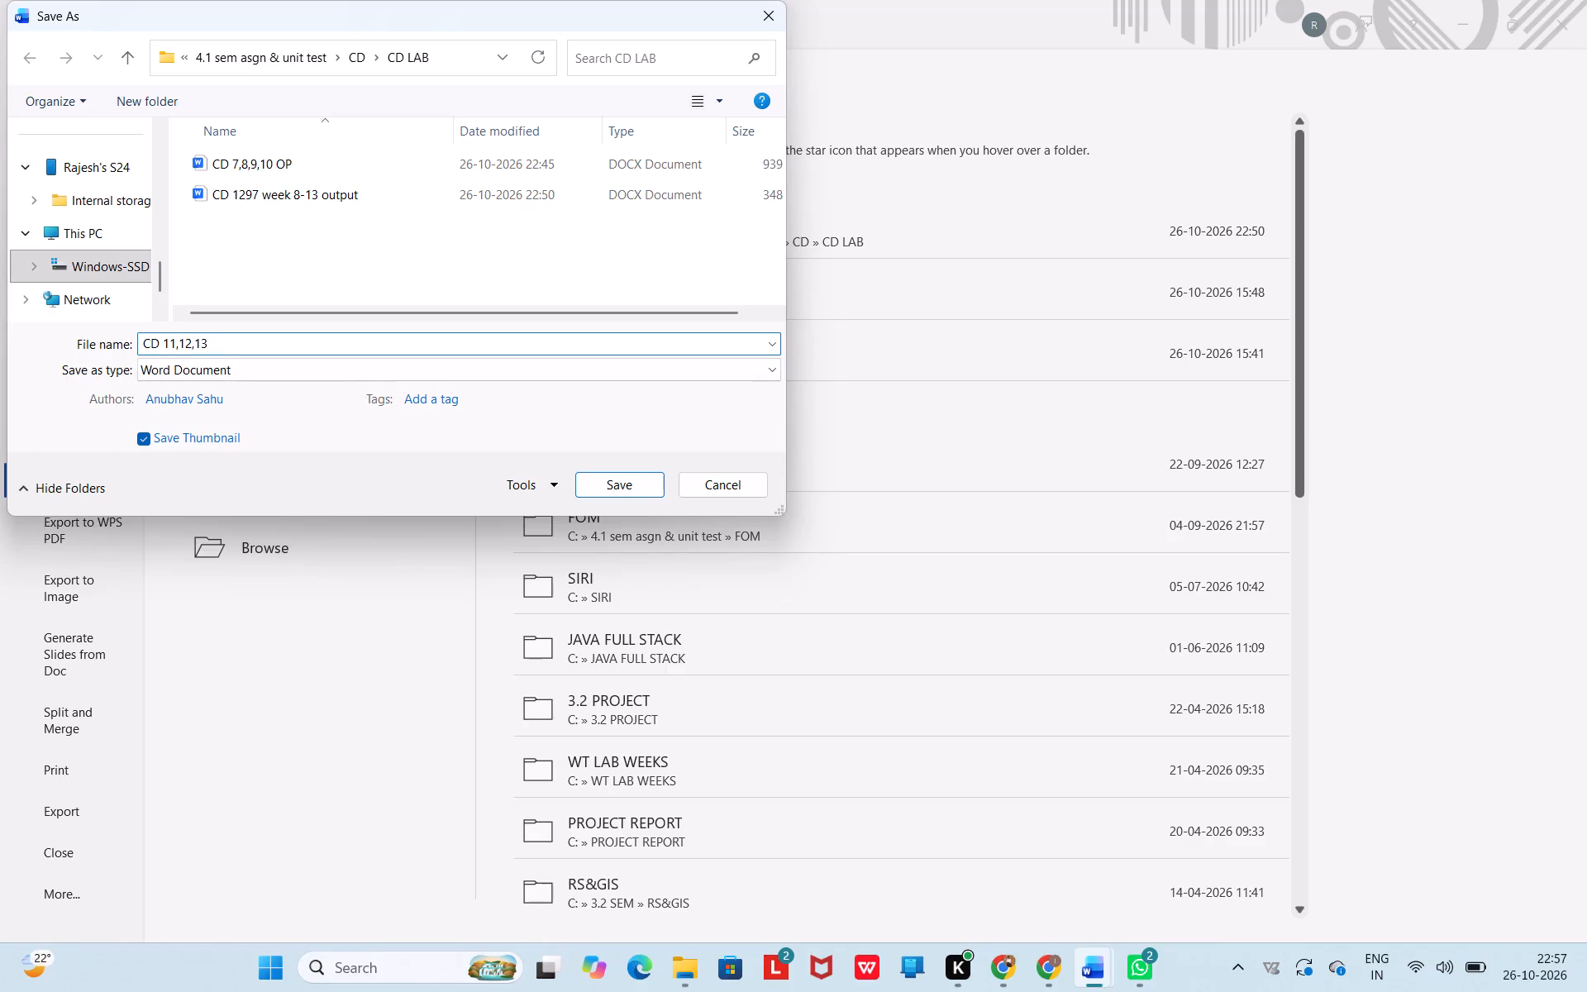
{"action": "left_click", "coordinate": [608, 486]}
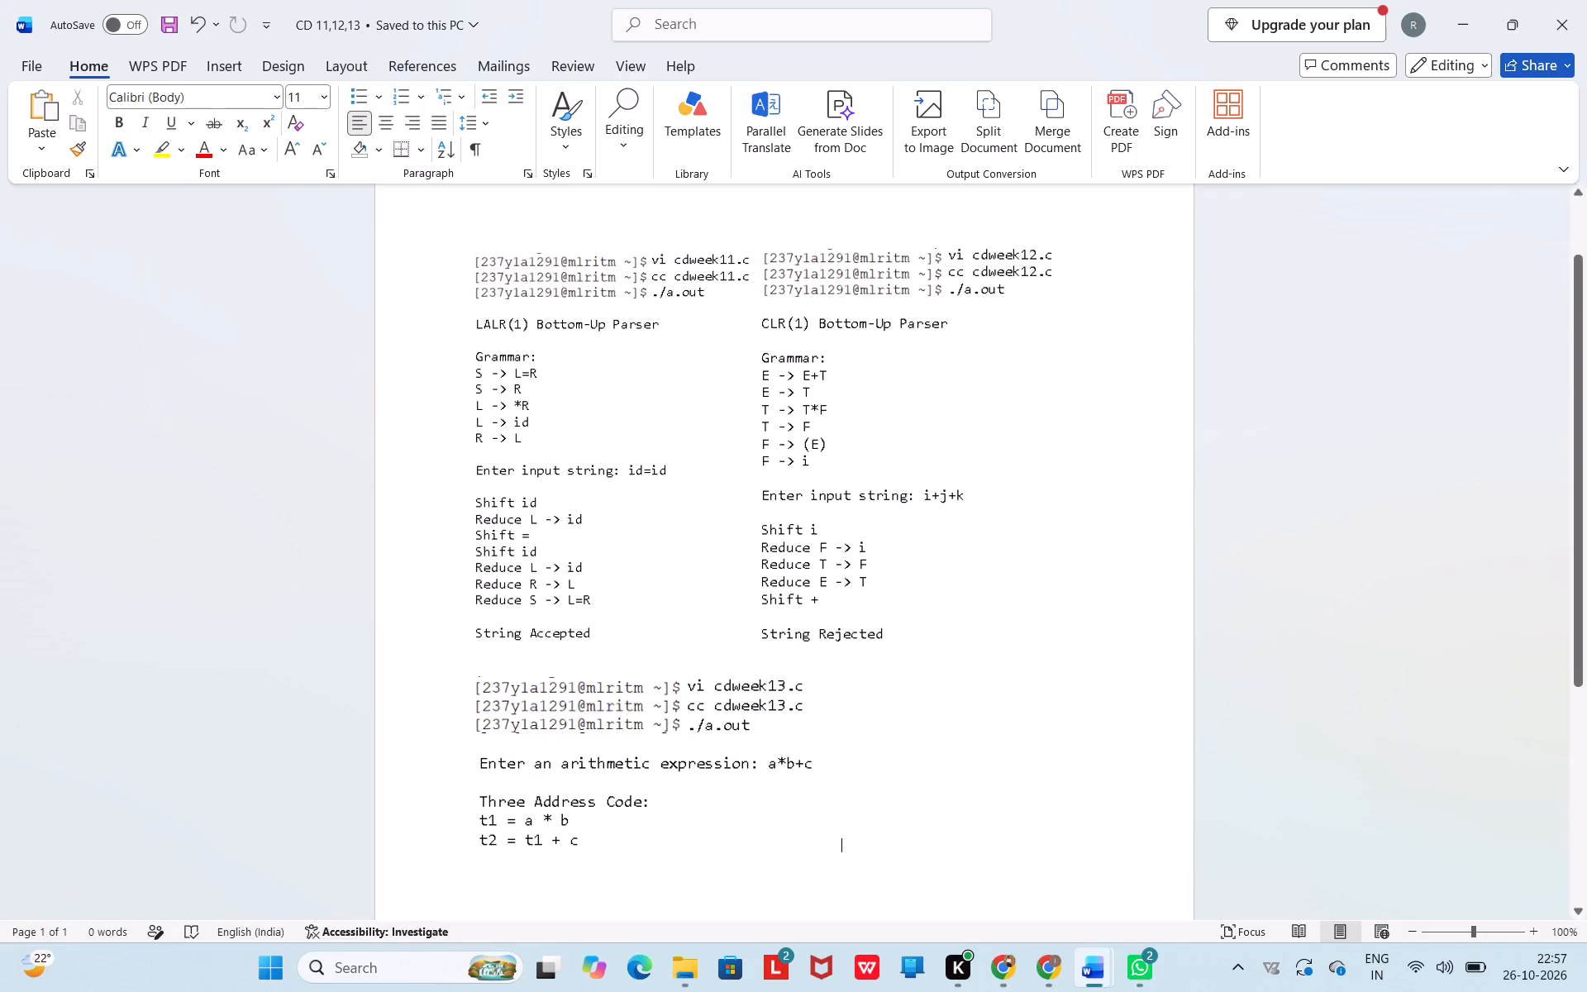
{"action": "left_click", "coordinate": [1457, 23]}
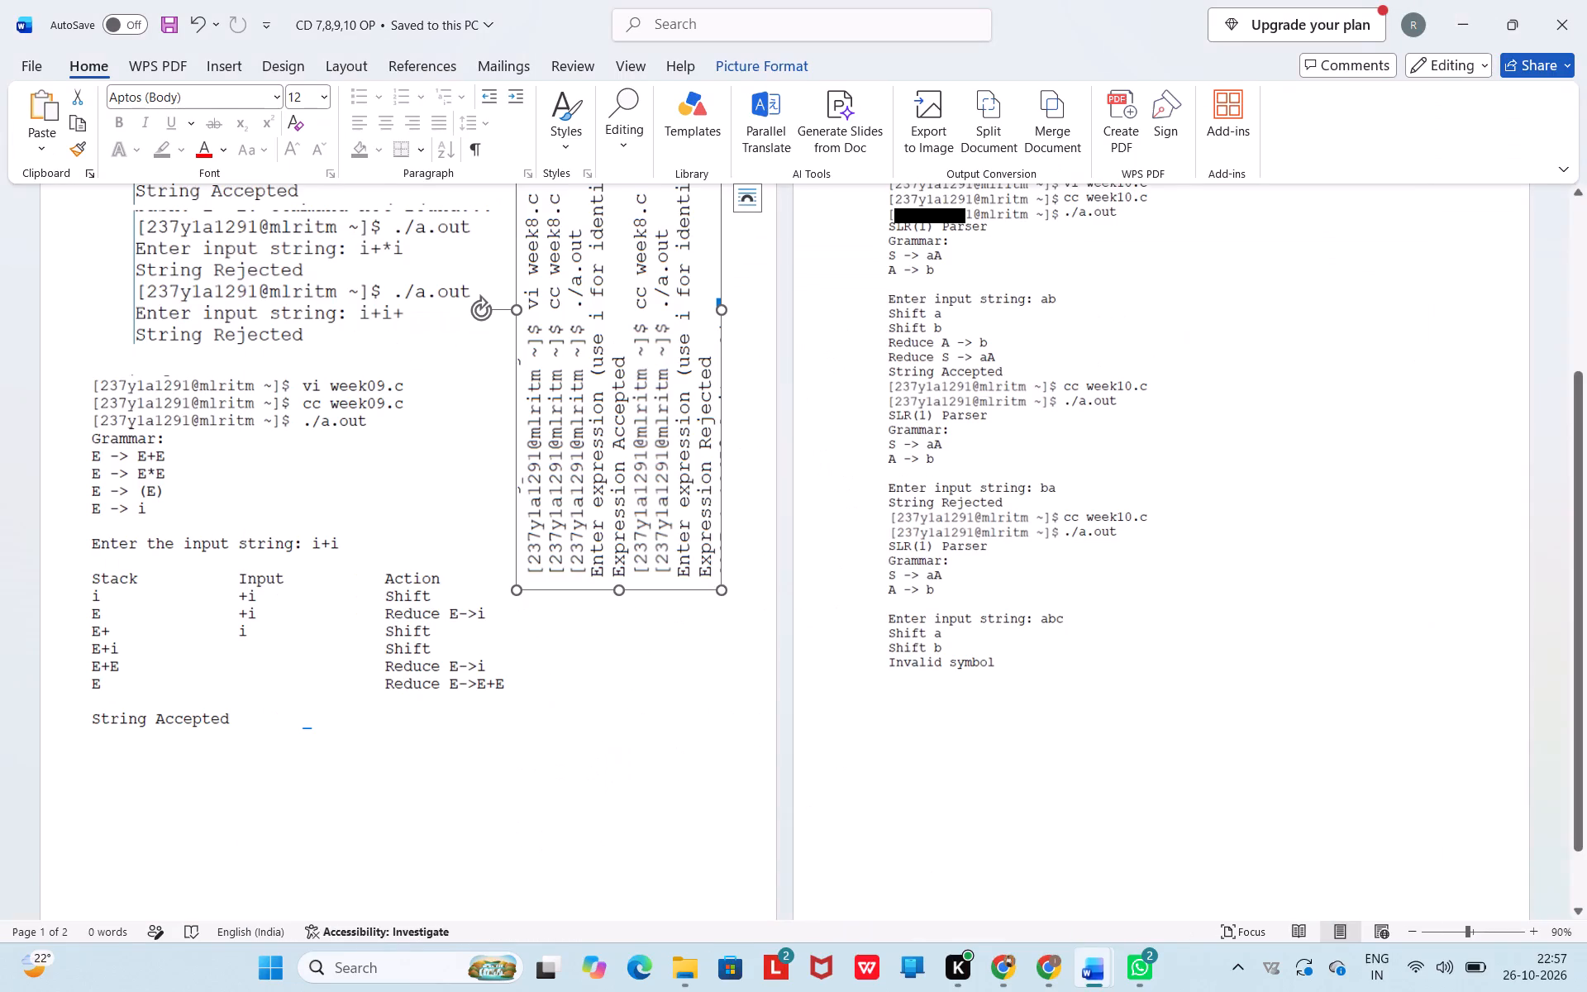
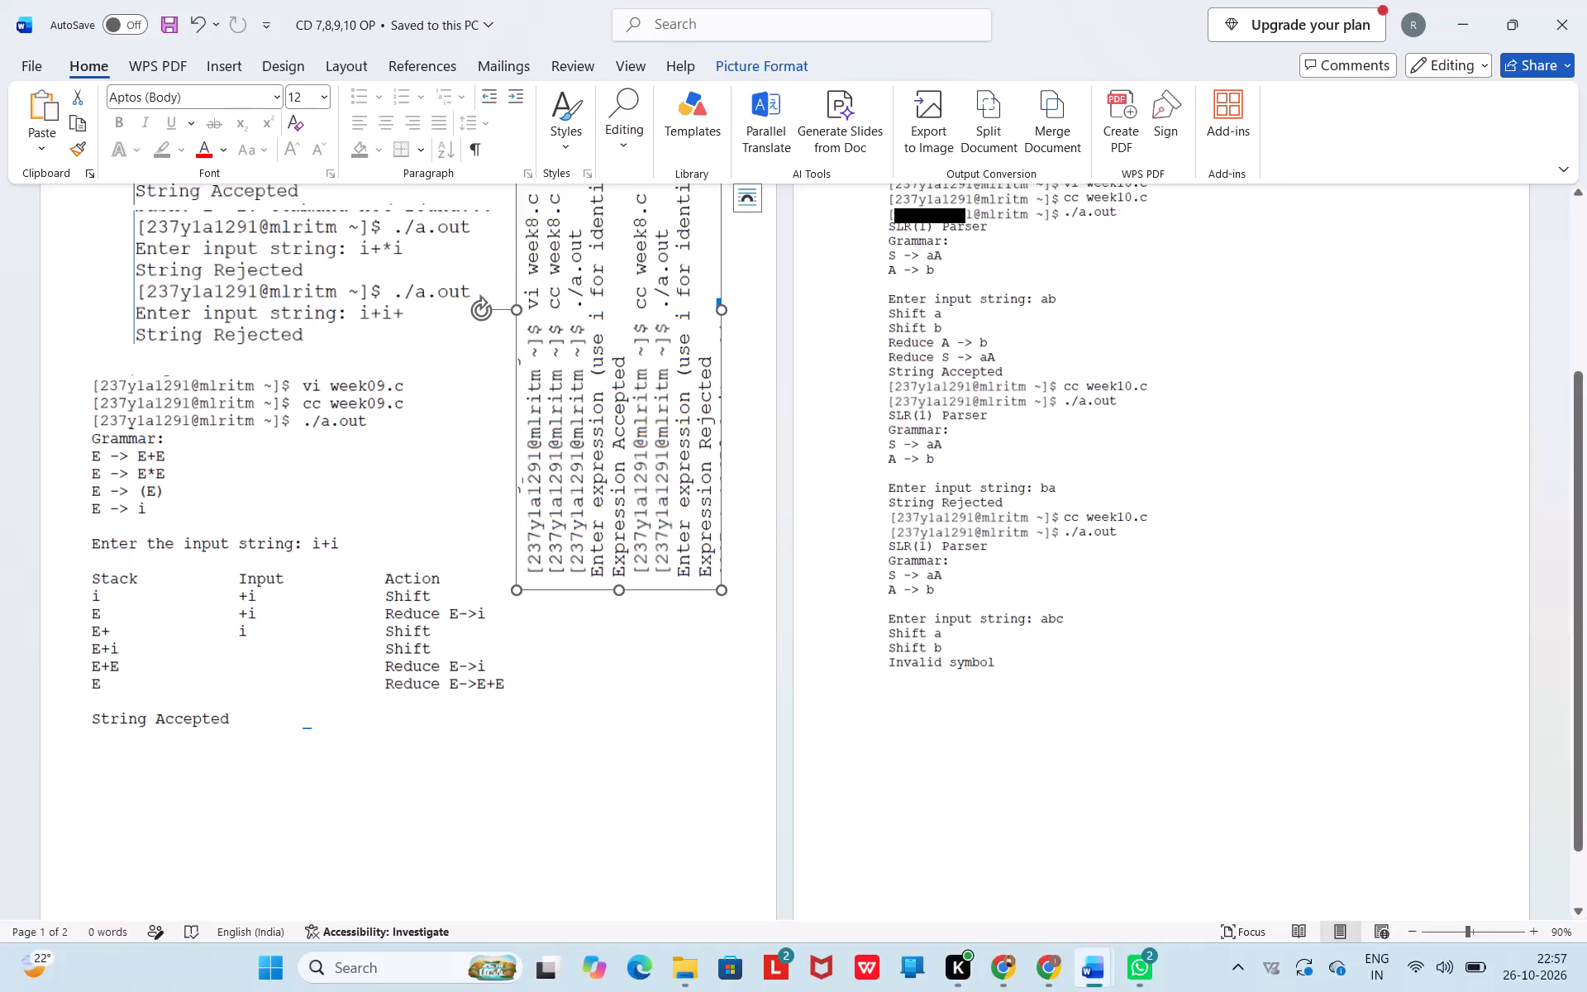
Save the CD 7,8,9,10 OP document as a PDF under the same name in the CD LAB folder.
{"action": "scroll", "coordinate": [634, 783], "scroll_direction": "up", "scroll_amount": 1}
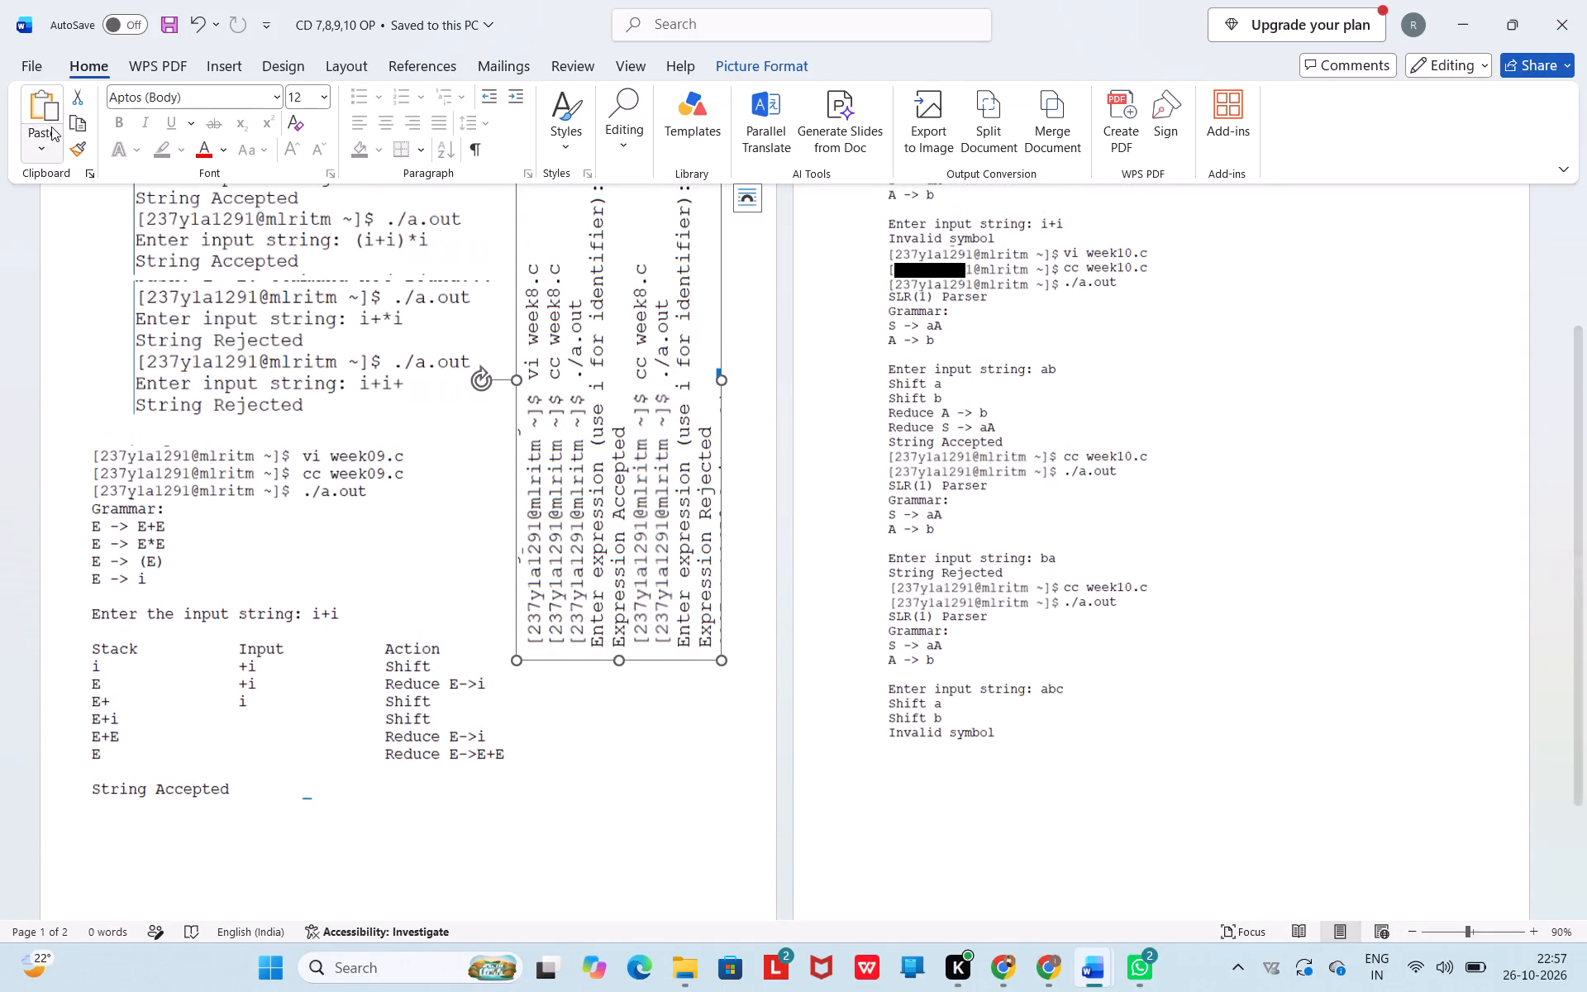
{"action": "left_click", "coordinate": [41, 71]}
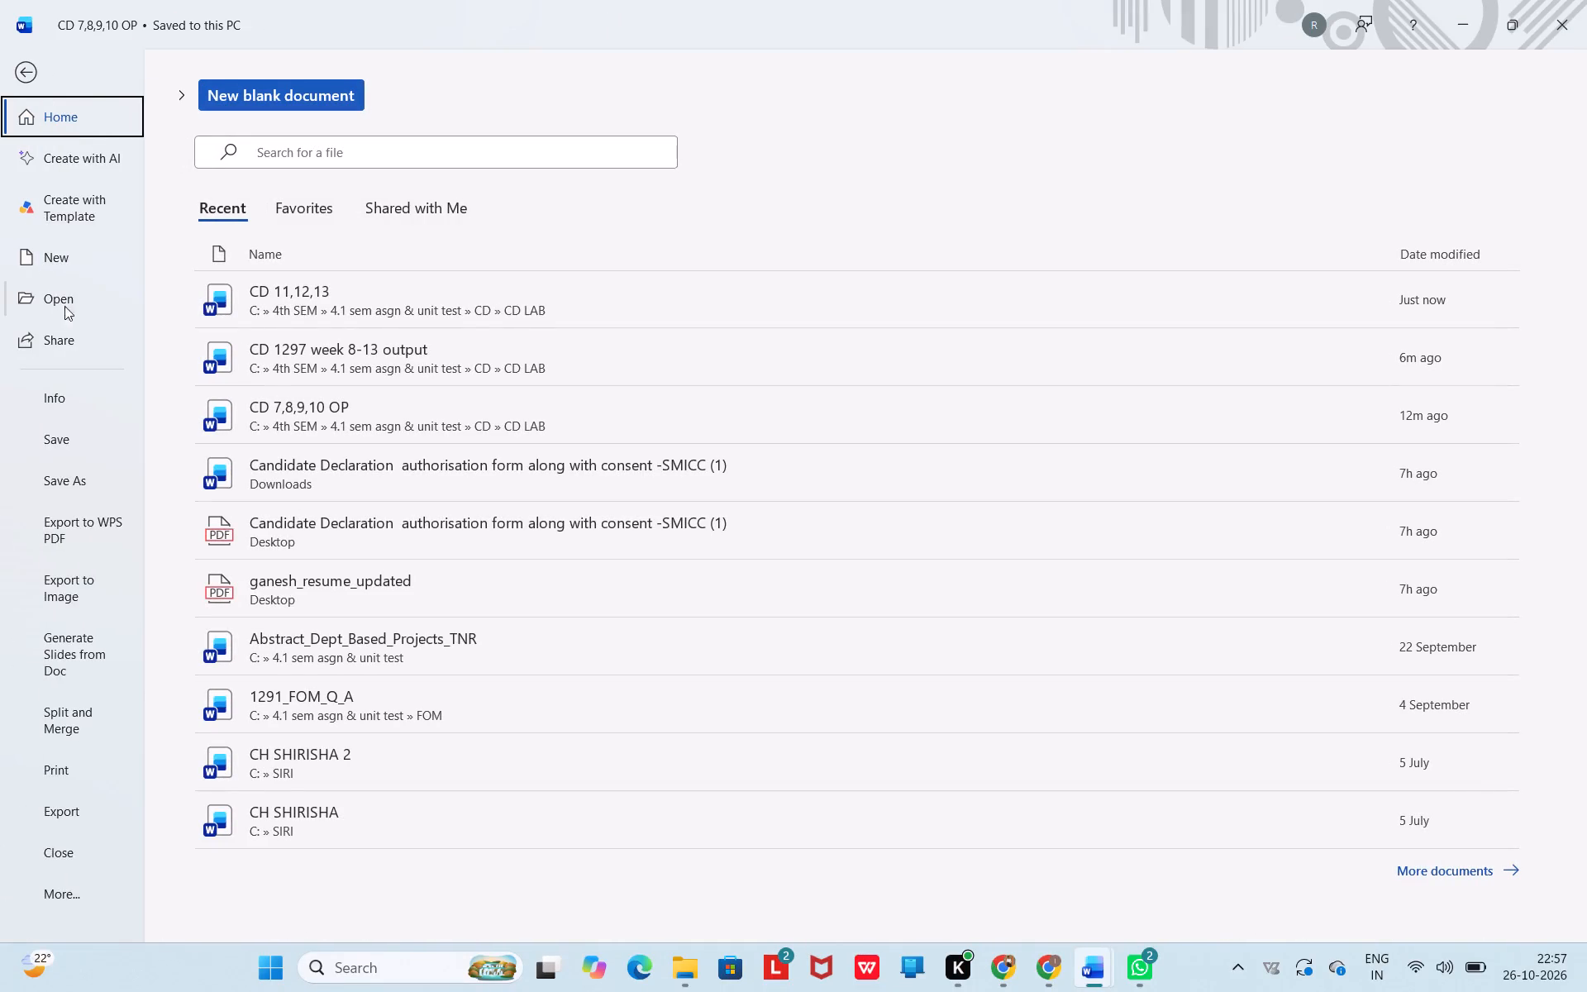
{"action": "left_click", "coordinate": [71, 480]}
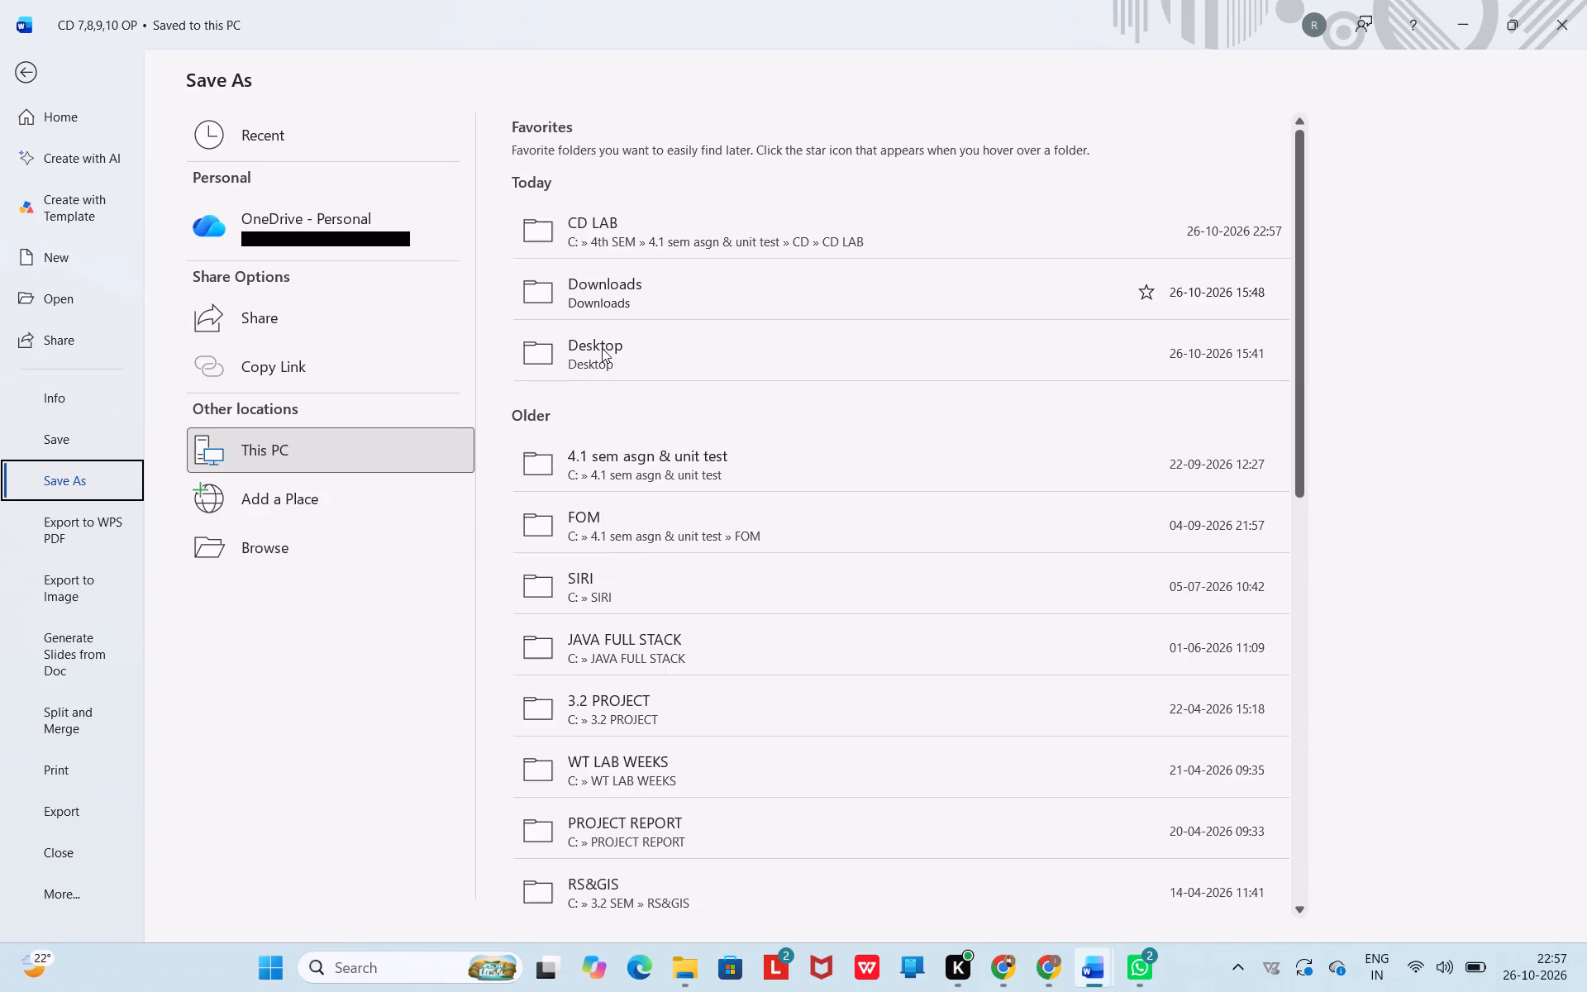
{"action": "left_click", "coordinate": [602, 348]}
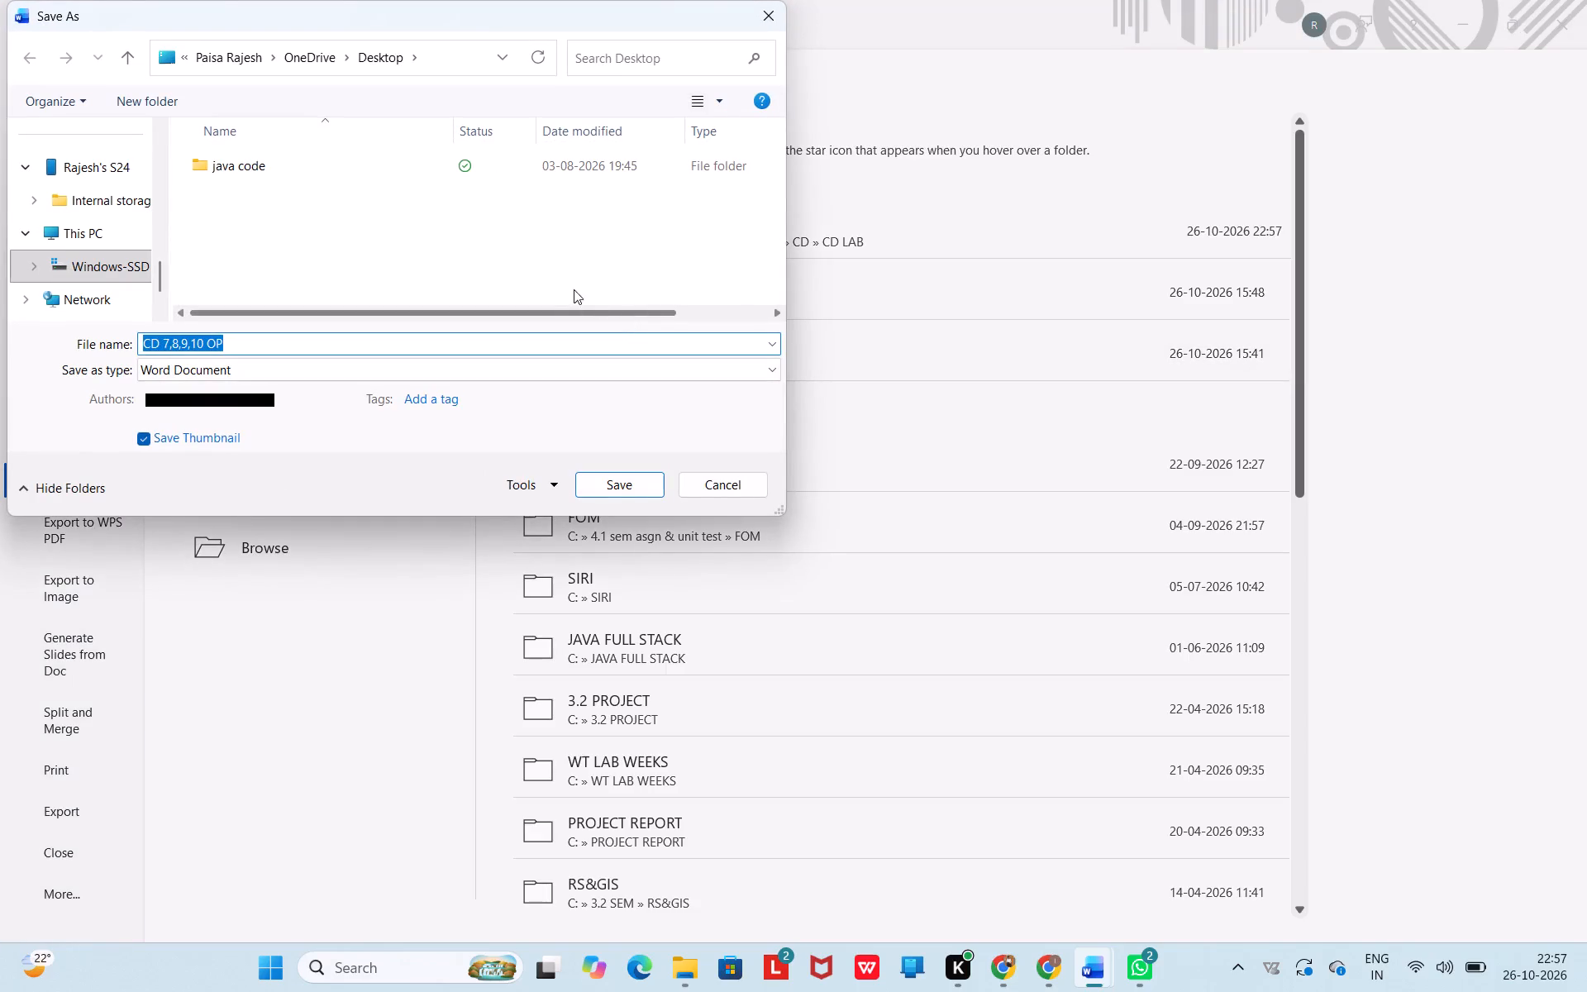
{"action": "left_click", "coordinate": [768, 13]}
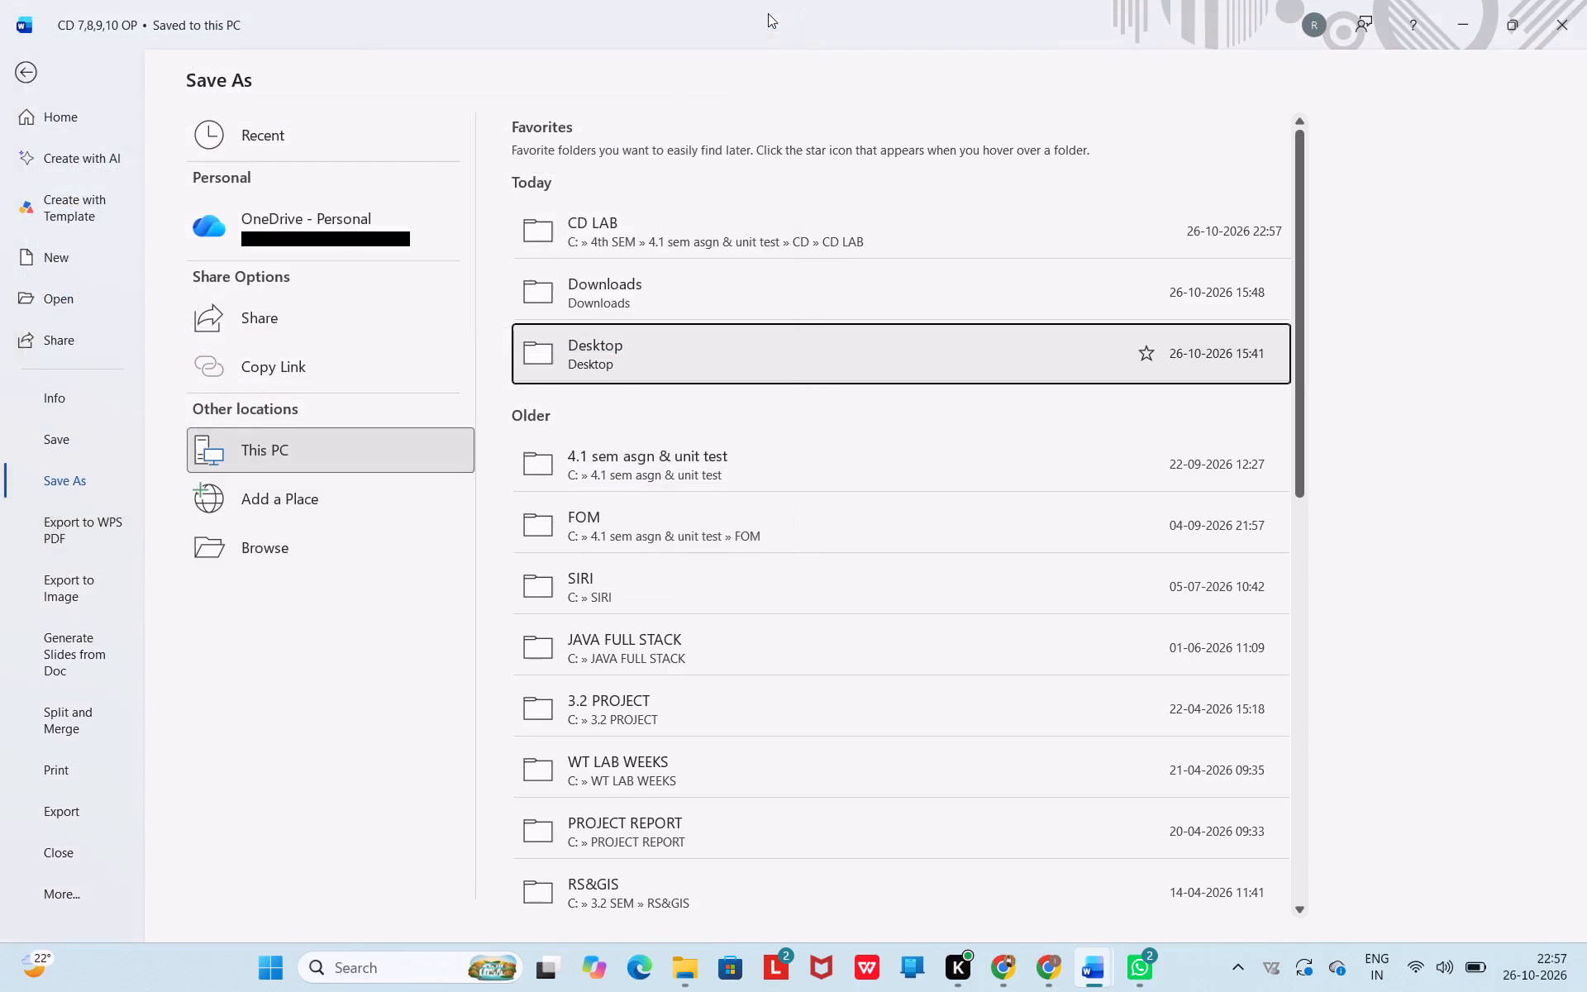
{"action": "double_click", "coordinate": [660, 227]}
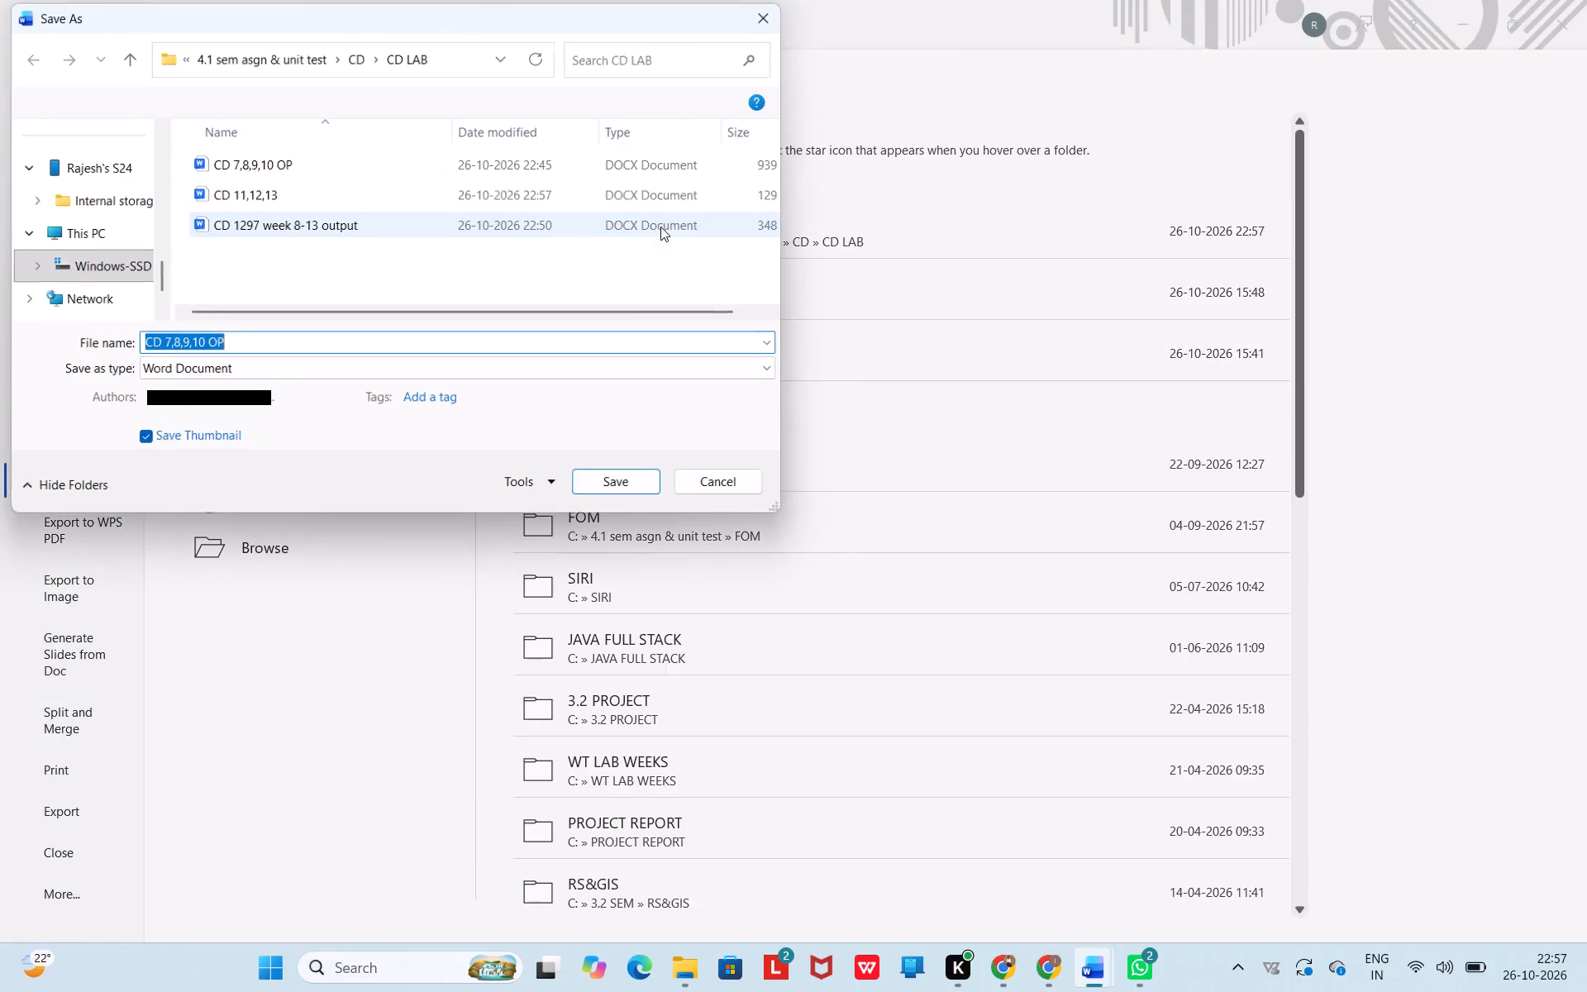
{"action": "left_click", "coordinate": [305, 375]}
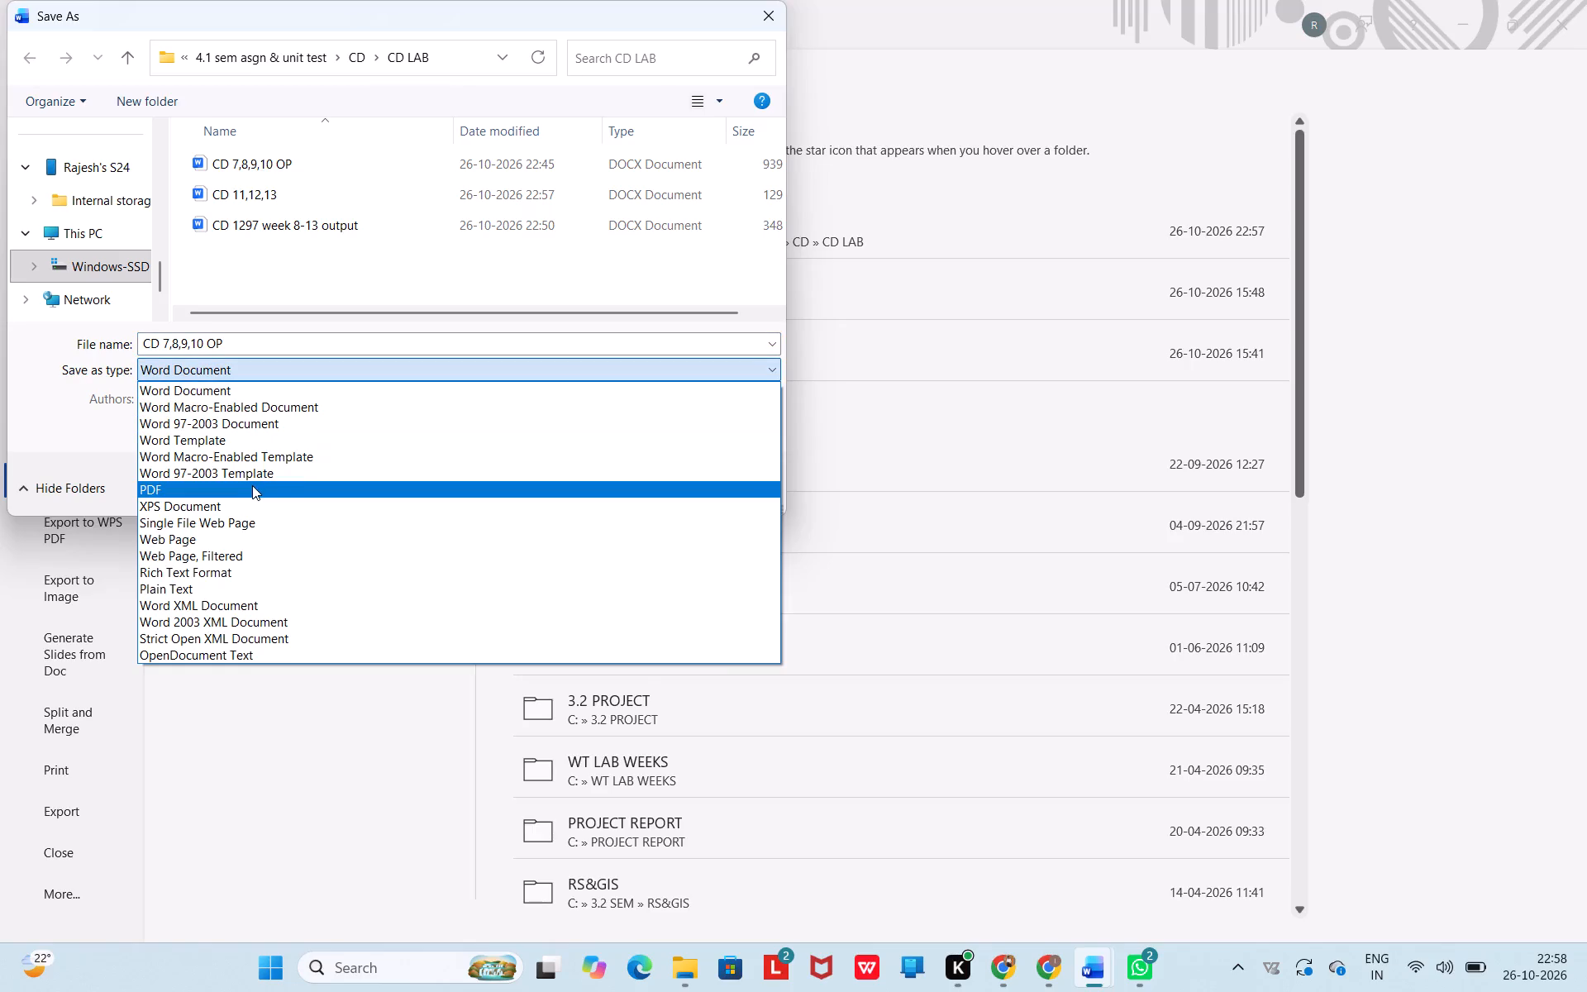
{"action": "left_click", "coordinate": [252, 485]}
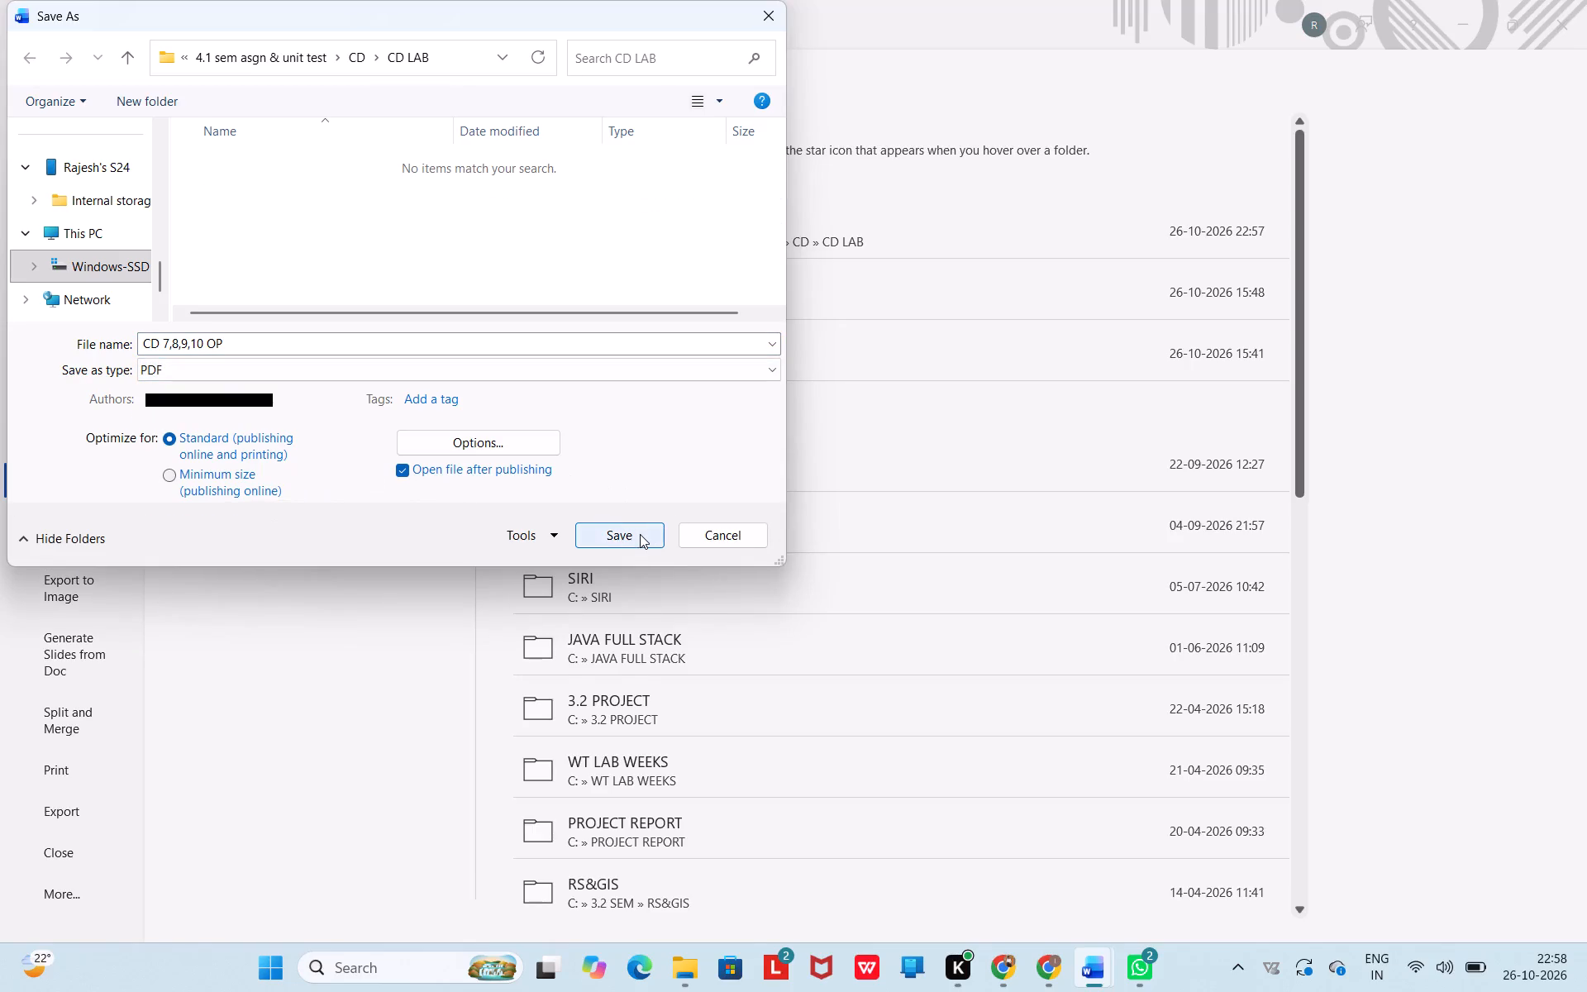
{"action": "left_click", "coordinate": [640, 534]}
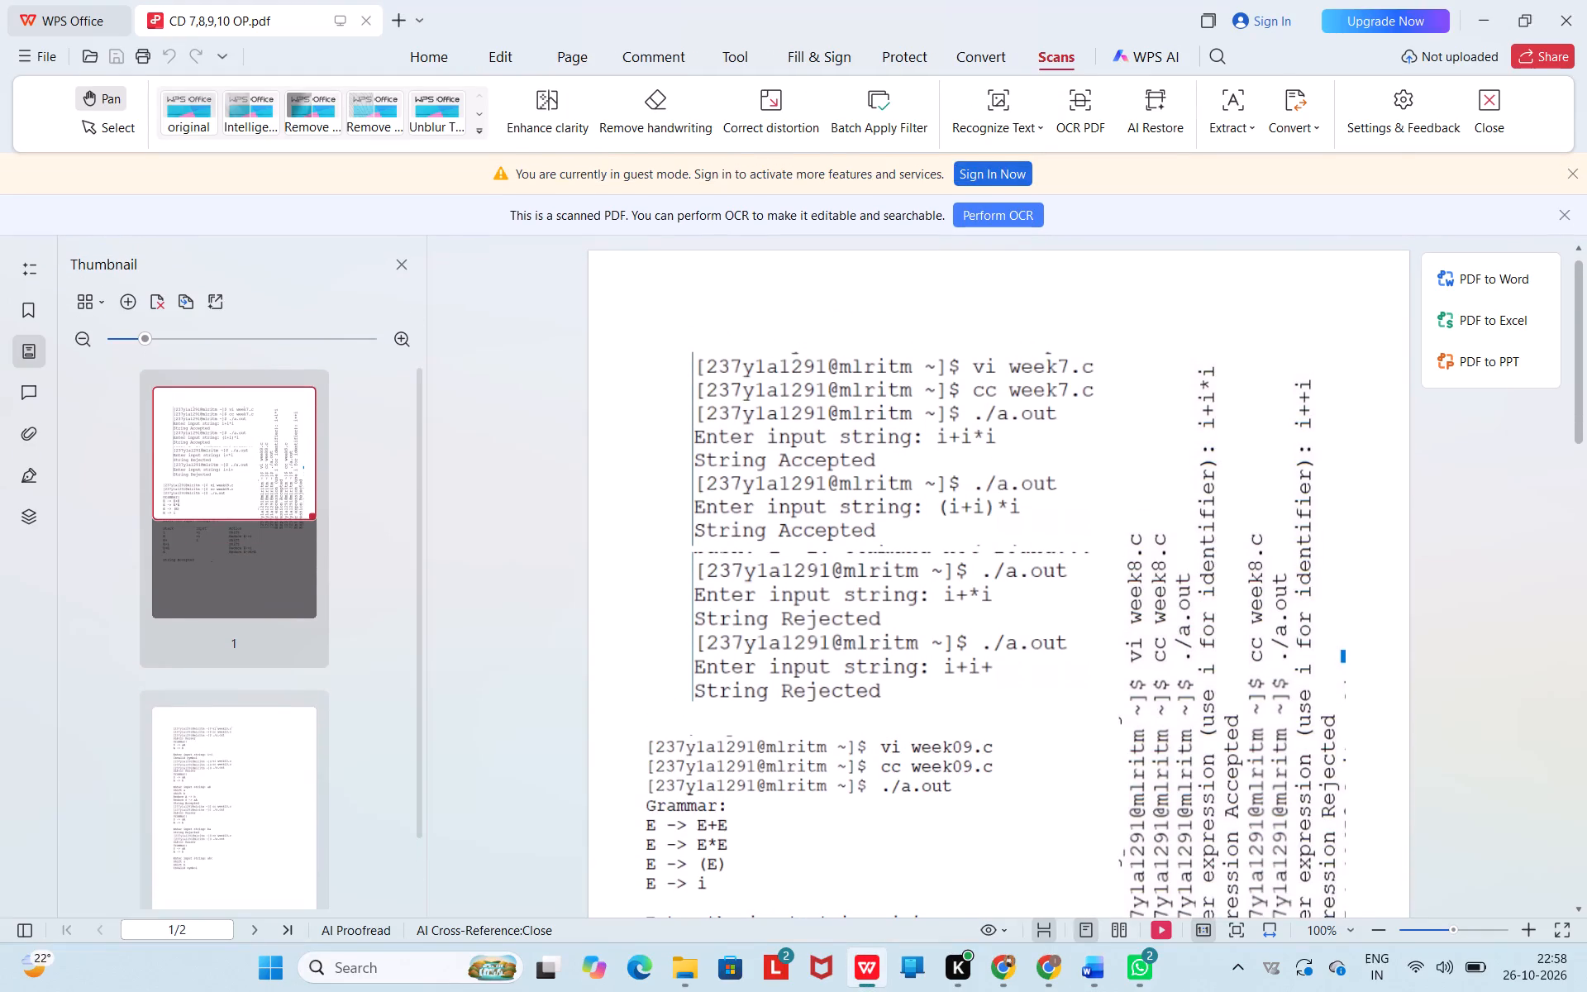
Look over the exported CD 7,8,9,10 OP PDF, and close it to return to the CD 11,12,13 document in Word.
{"action": "scroll", "coordinate": [969, 659], "scroll_direction": "down", "scroll_amount": 6}
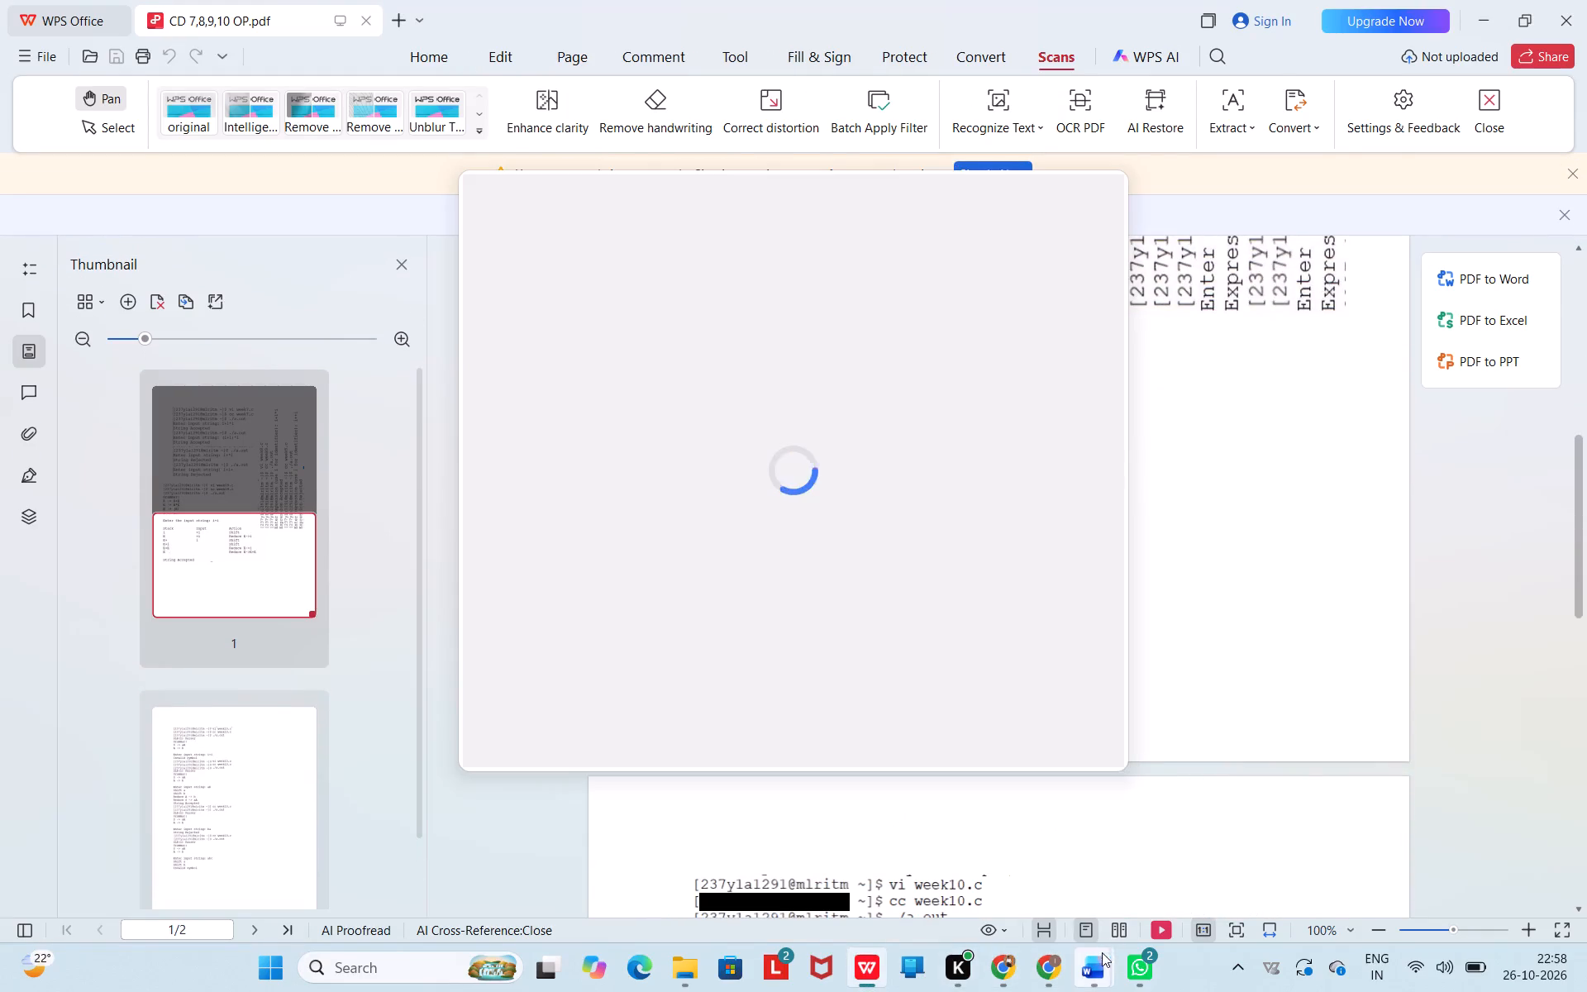
{"action": "left_click", "coordinate": [1175, 881]}
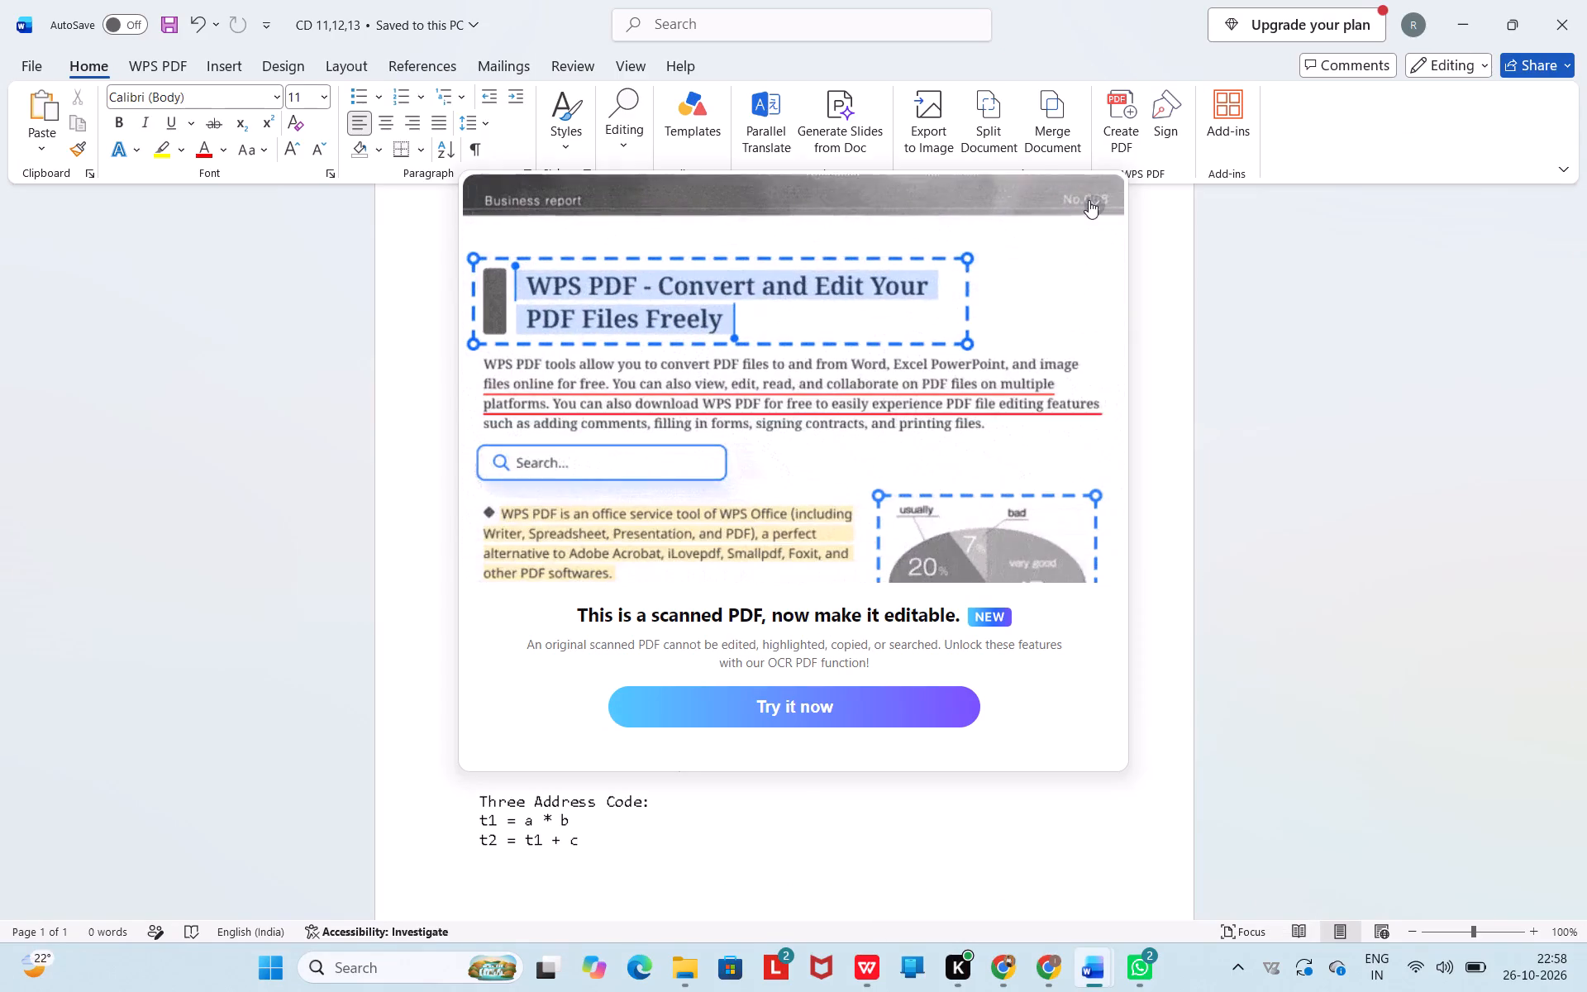
{"action": "left_click", "coordinate": [1089, 200]}
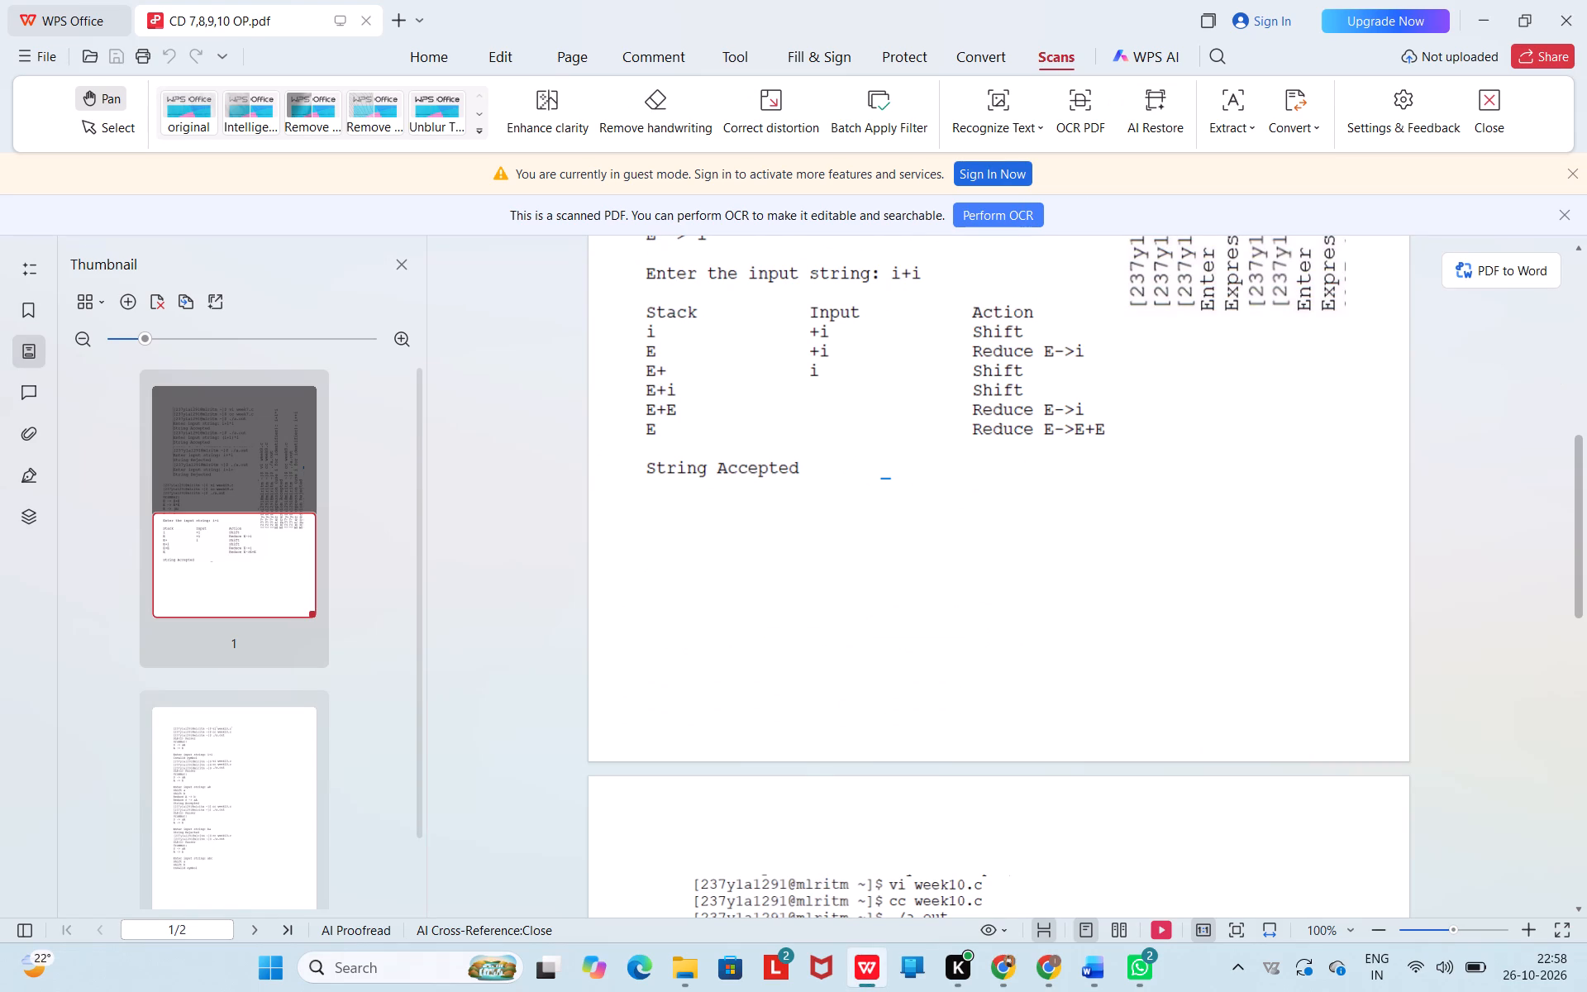
{"action": "left_click", "coordinate": [1586, 0]}
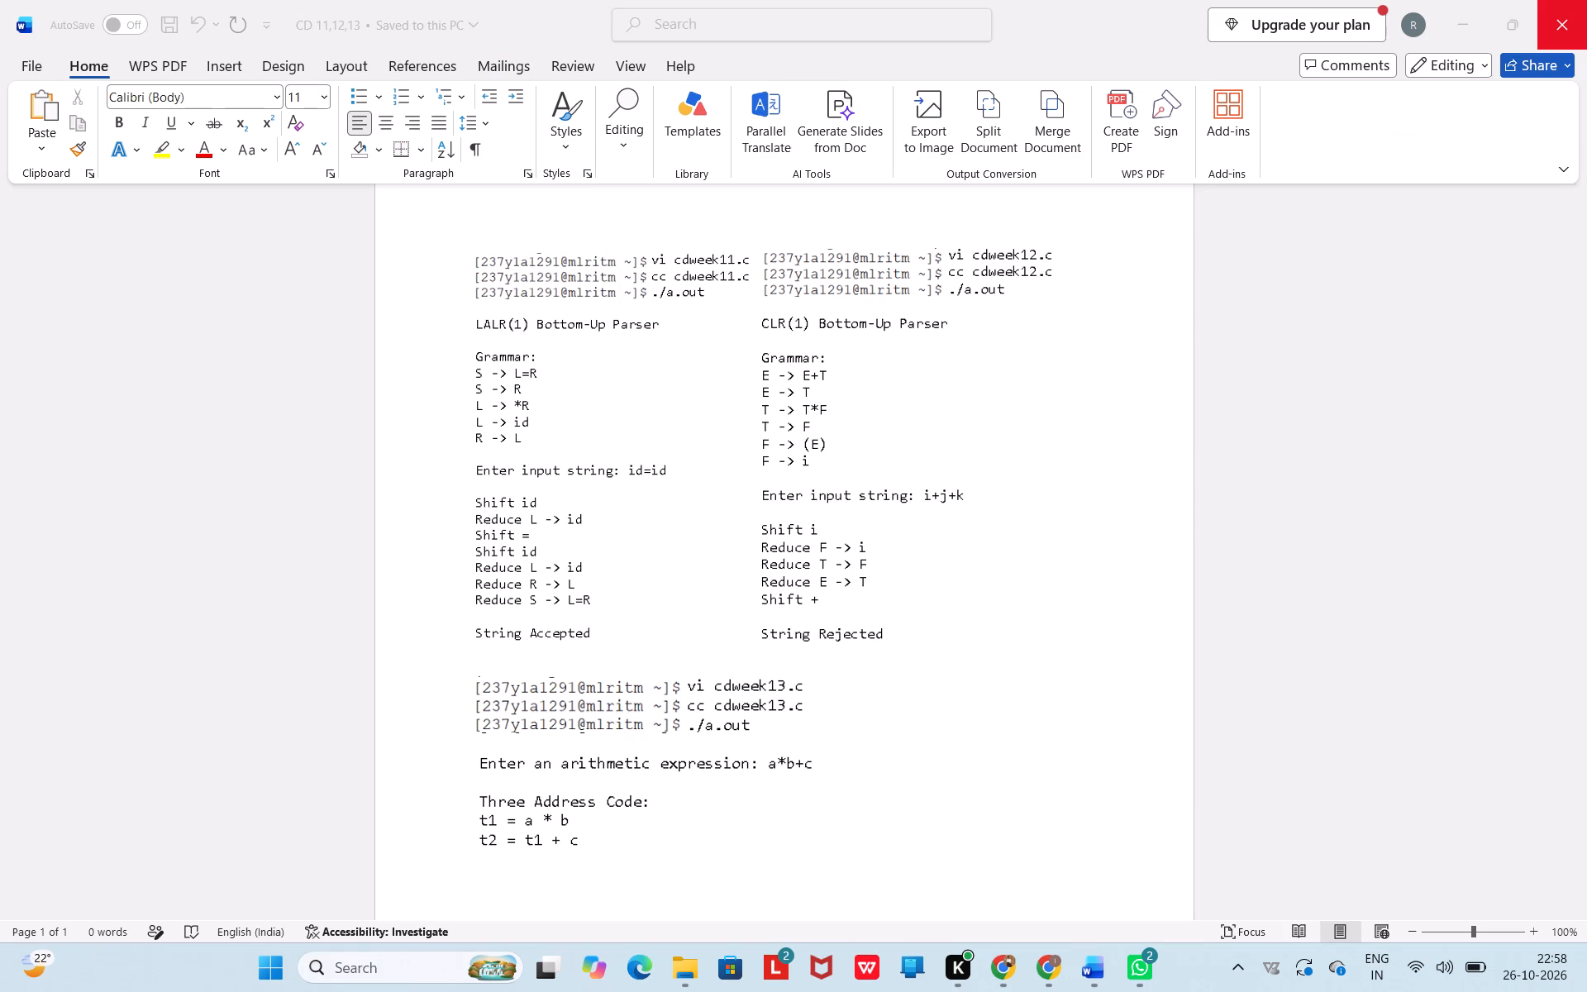
Save the CD 11,12,13 document as a PDF under the same name in the CD LAB folder.
{"action": "scroll", "coordinate": [568, 417], "scroll_direction": "up", "scroll_amount": 1}
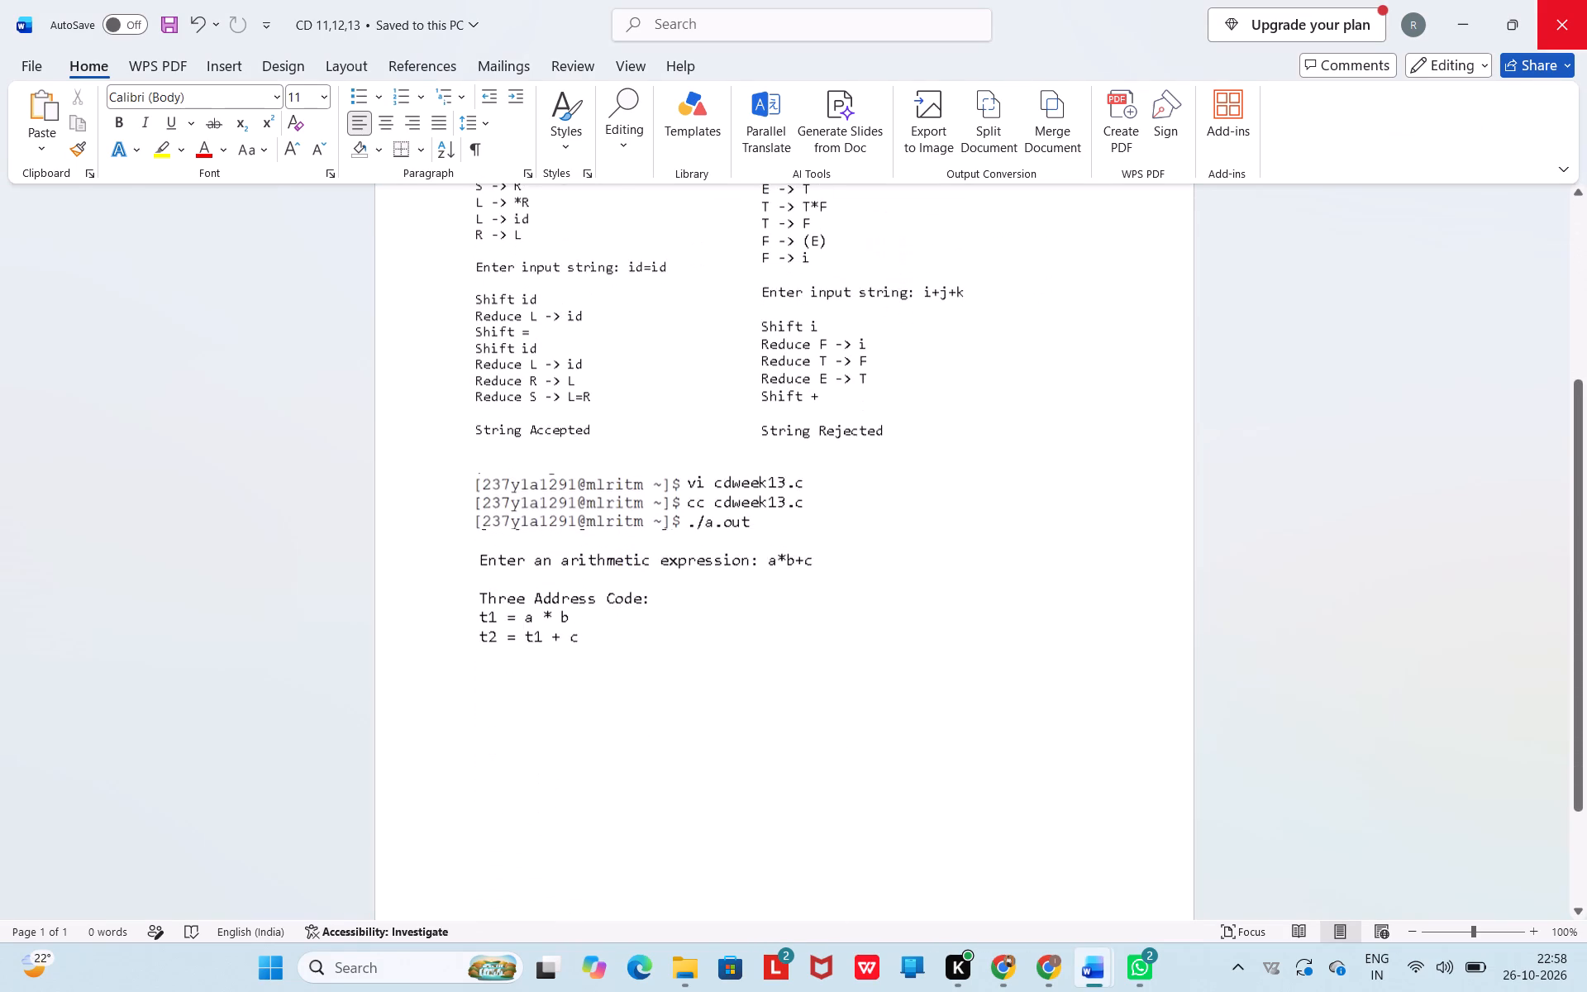
{"action": "scroll", "coordinate": [568, 417], "scroll_direction": "up", "scroll_amount": 1}
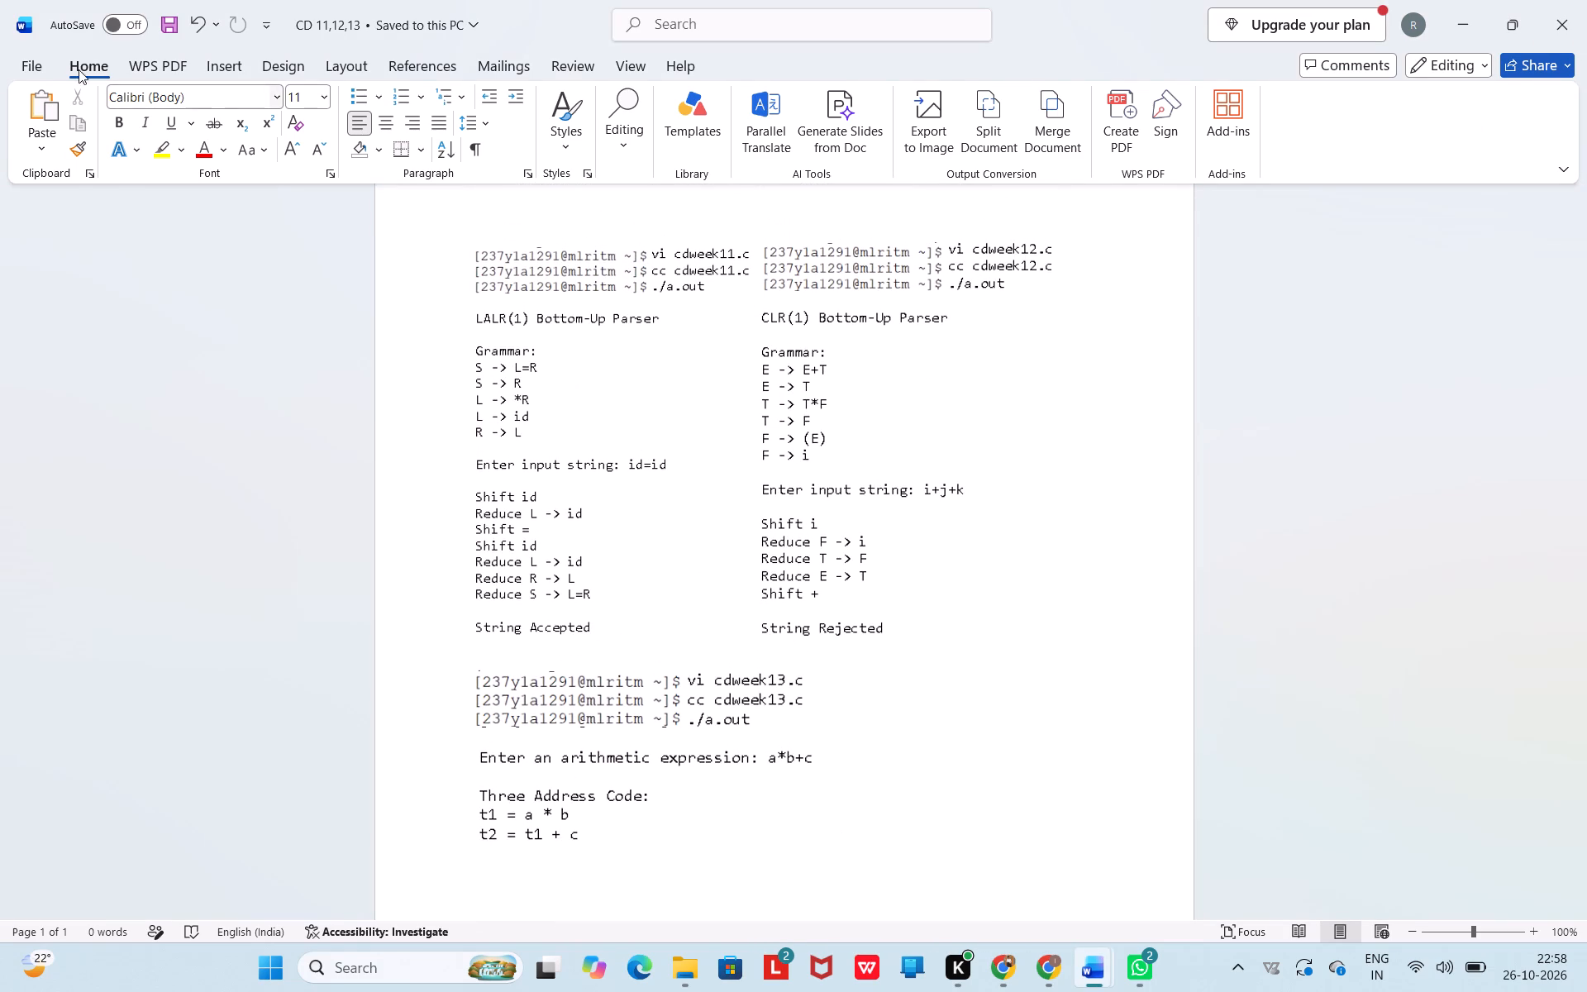
{"action": "left_click", "coordinate": [27, 61]}
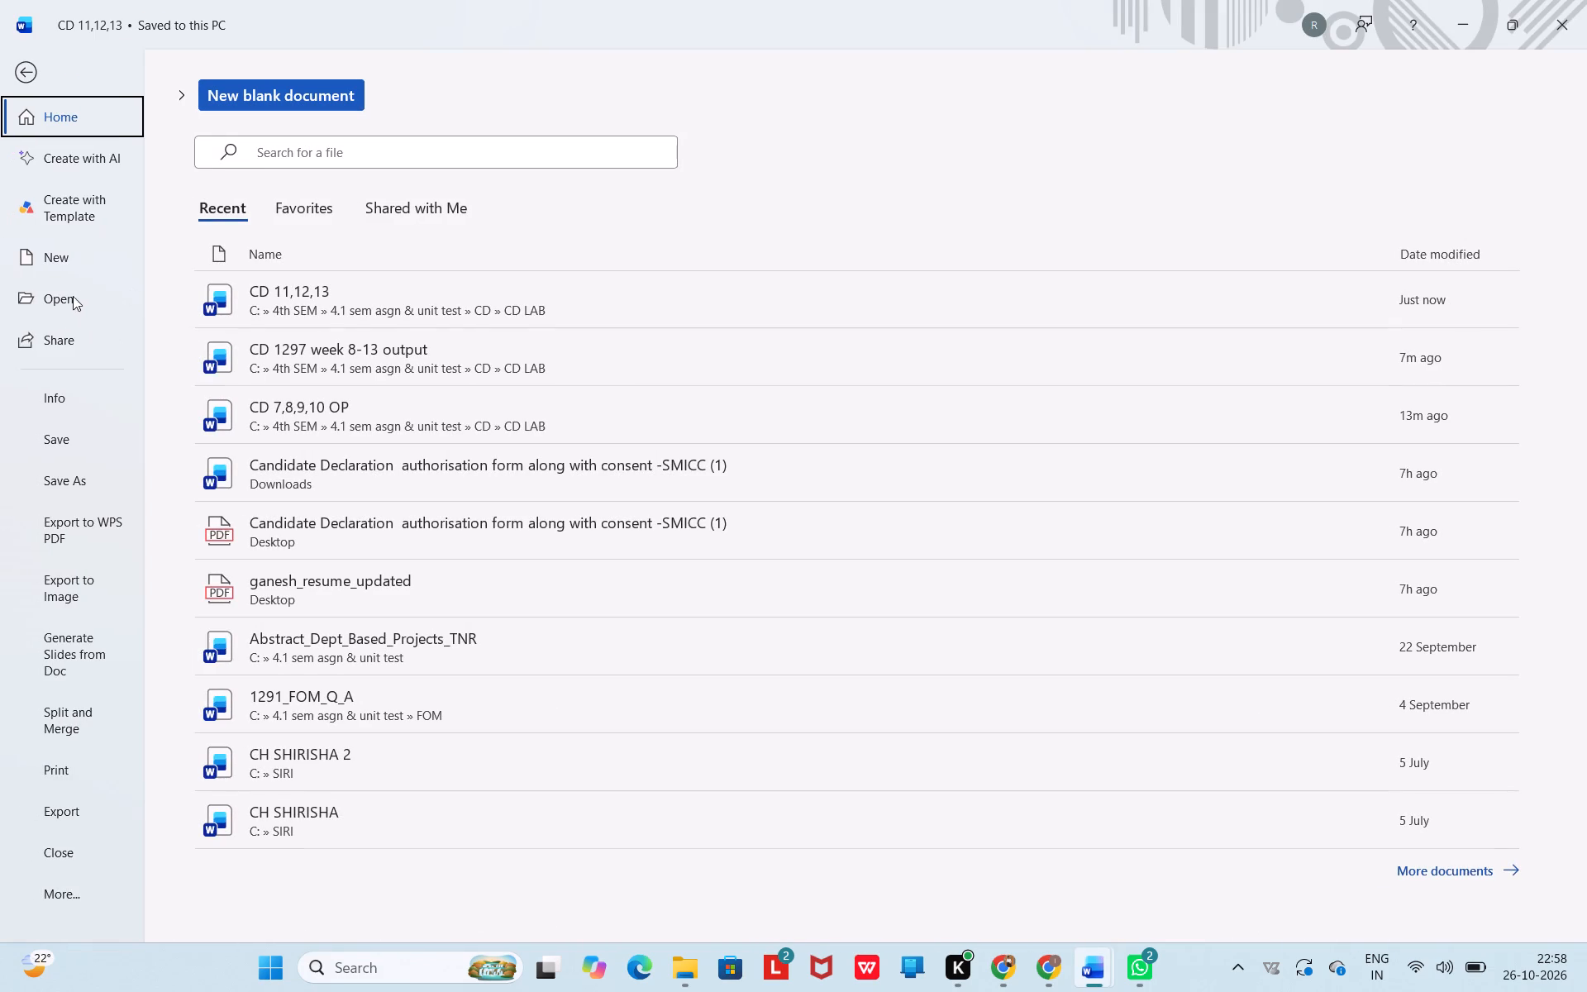
{"action": "left_click", "coordinate": [67, 483]}
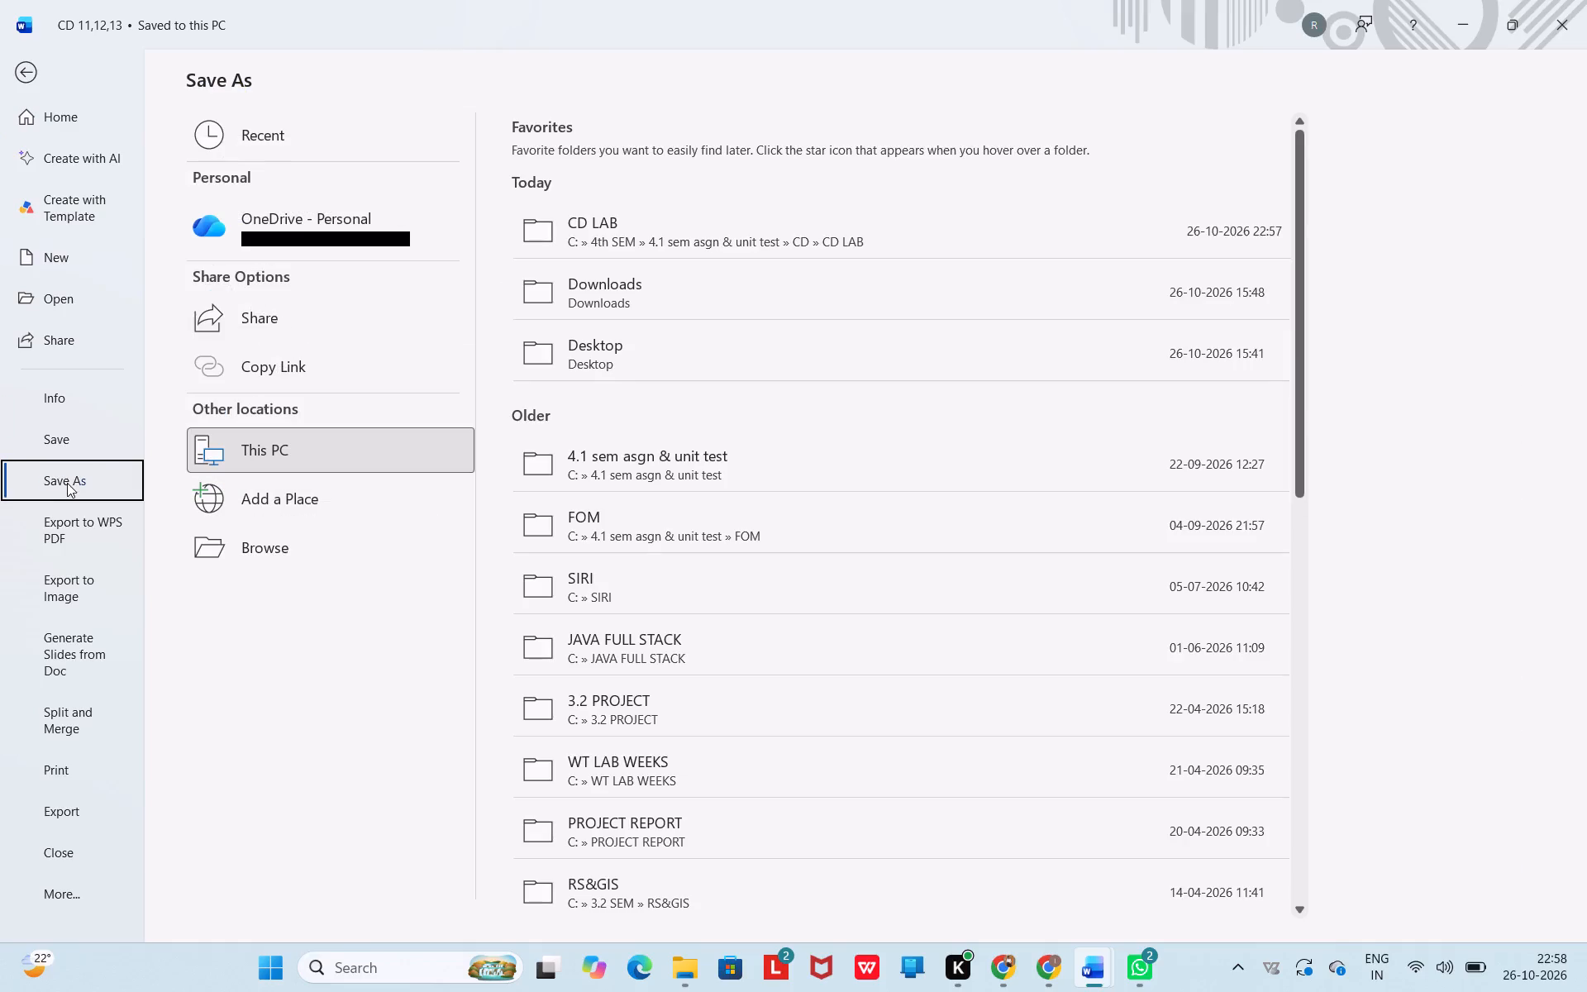
{"action": "left_click", "coordinate": [606, 222]}
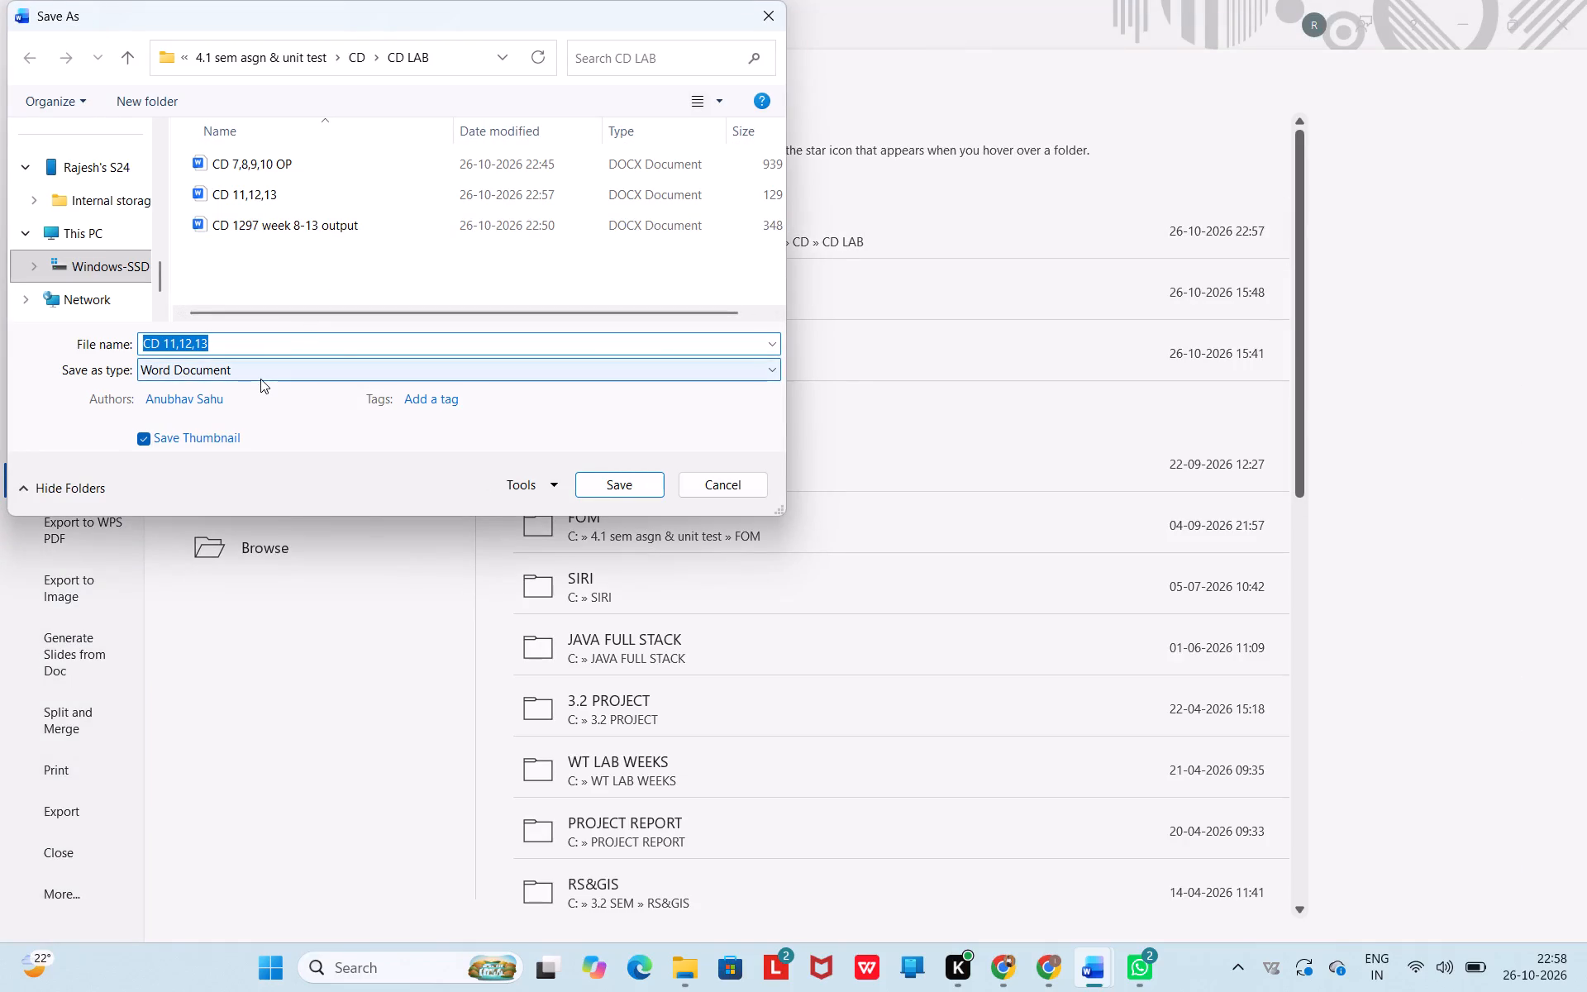
{"action": "left_click", "coordinate": [283, 370]}
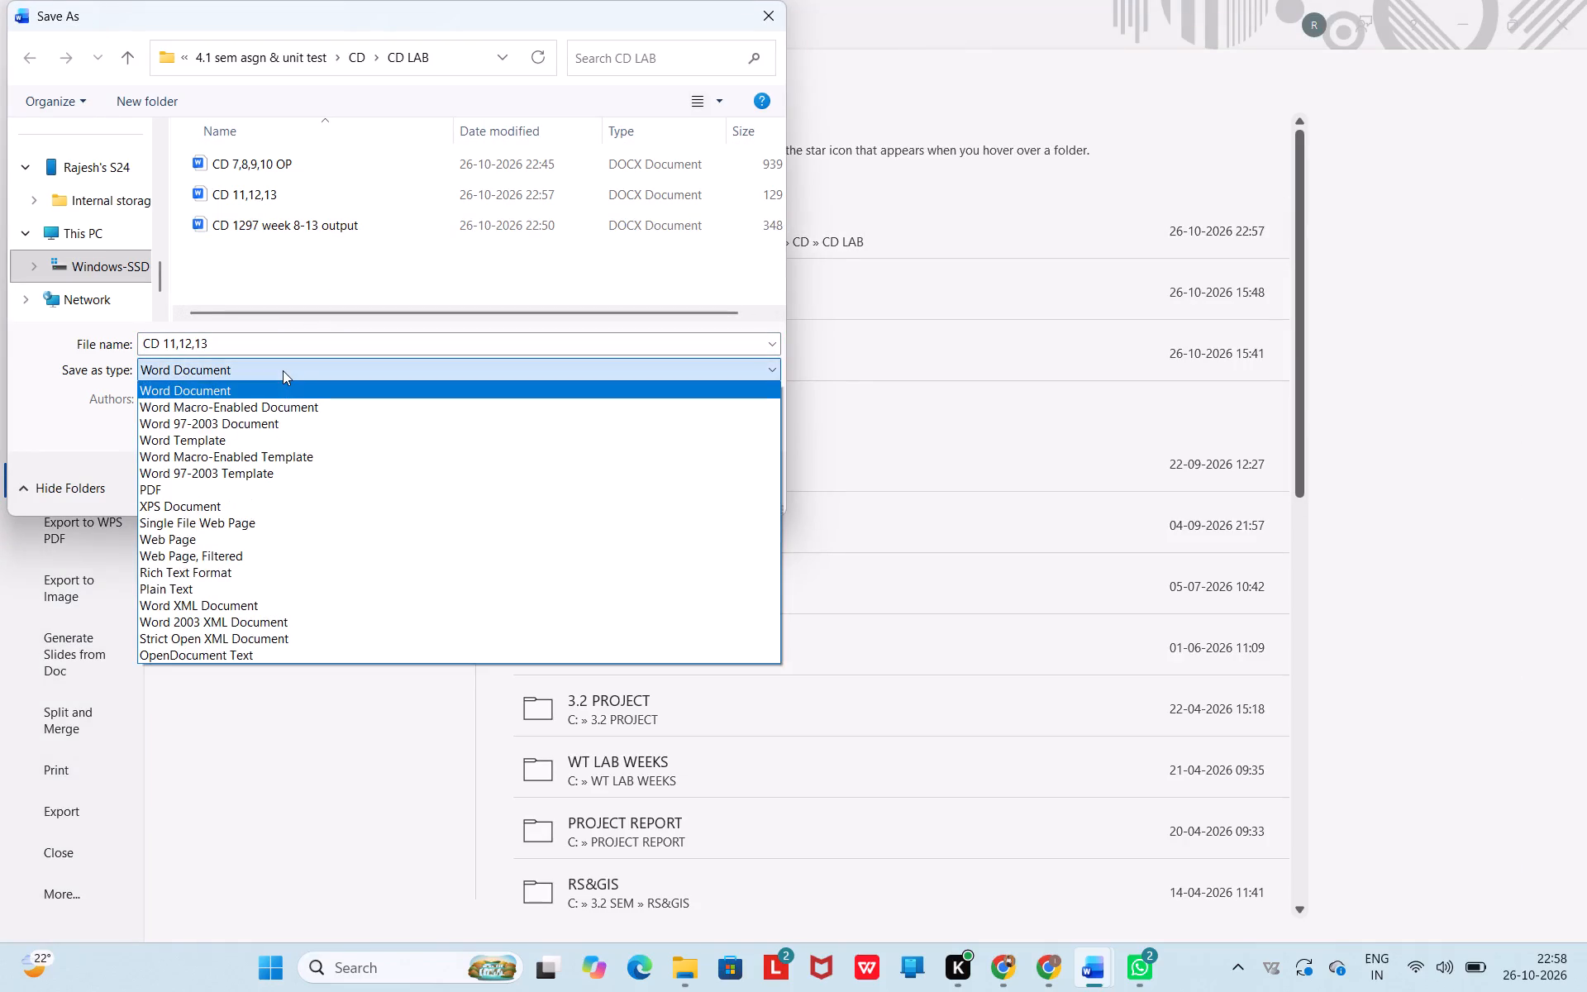
{"action": "left_click", "coordinate": [241, 490]}
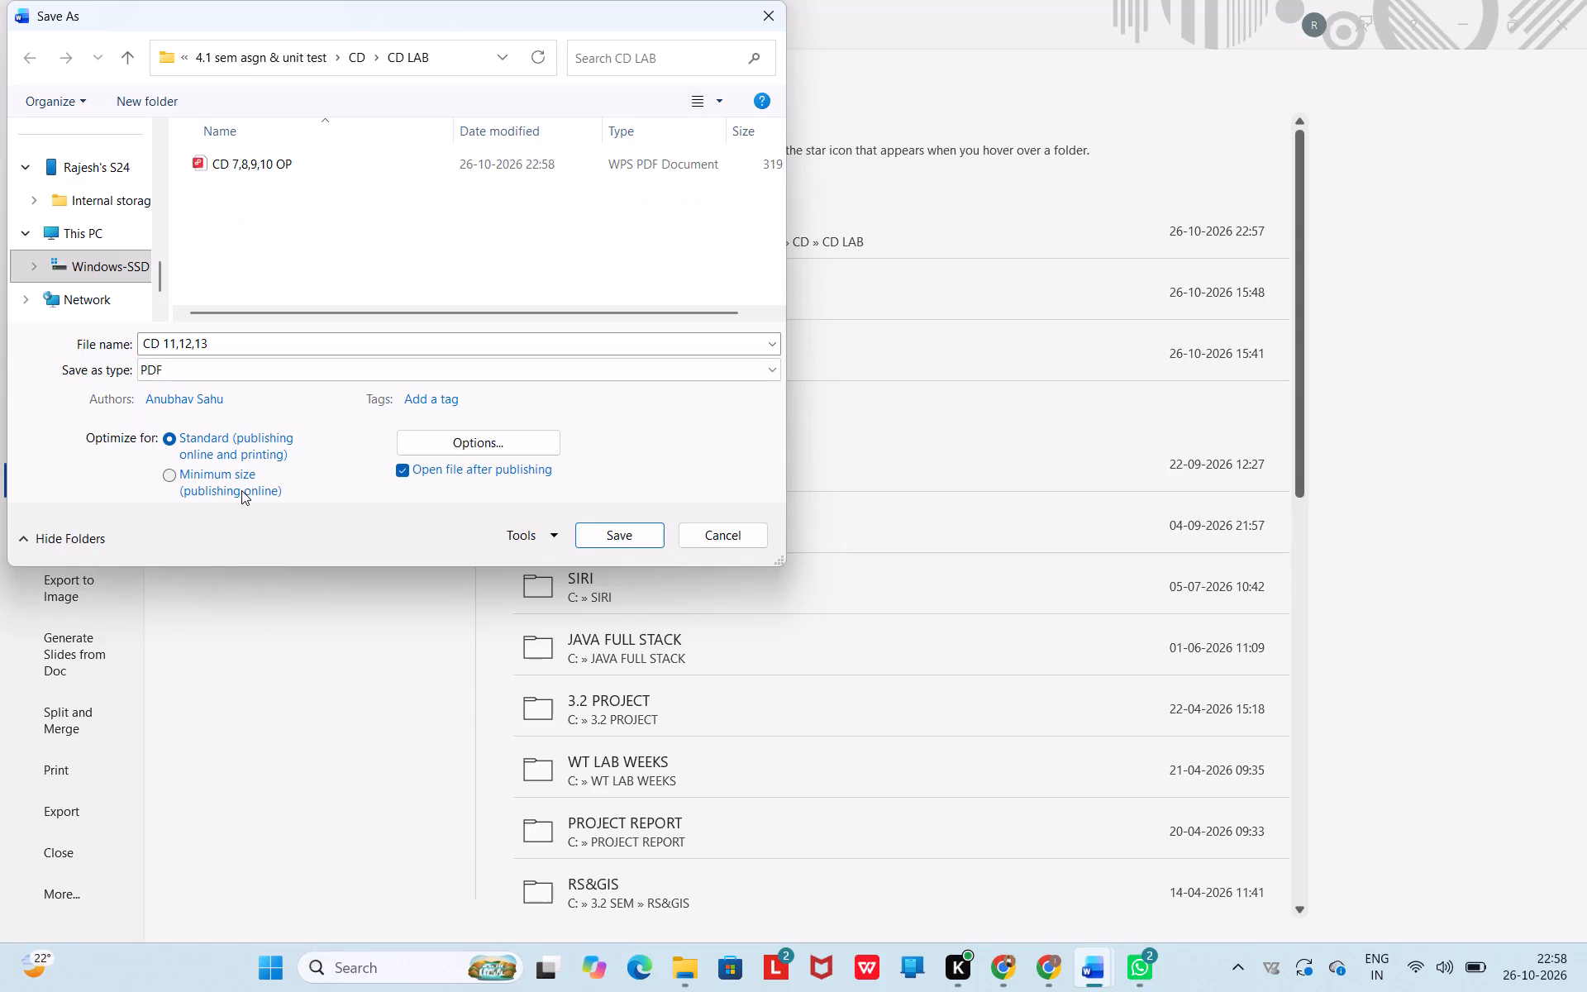
{"action": "left_click", "coordinate": [617, 530]}
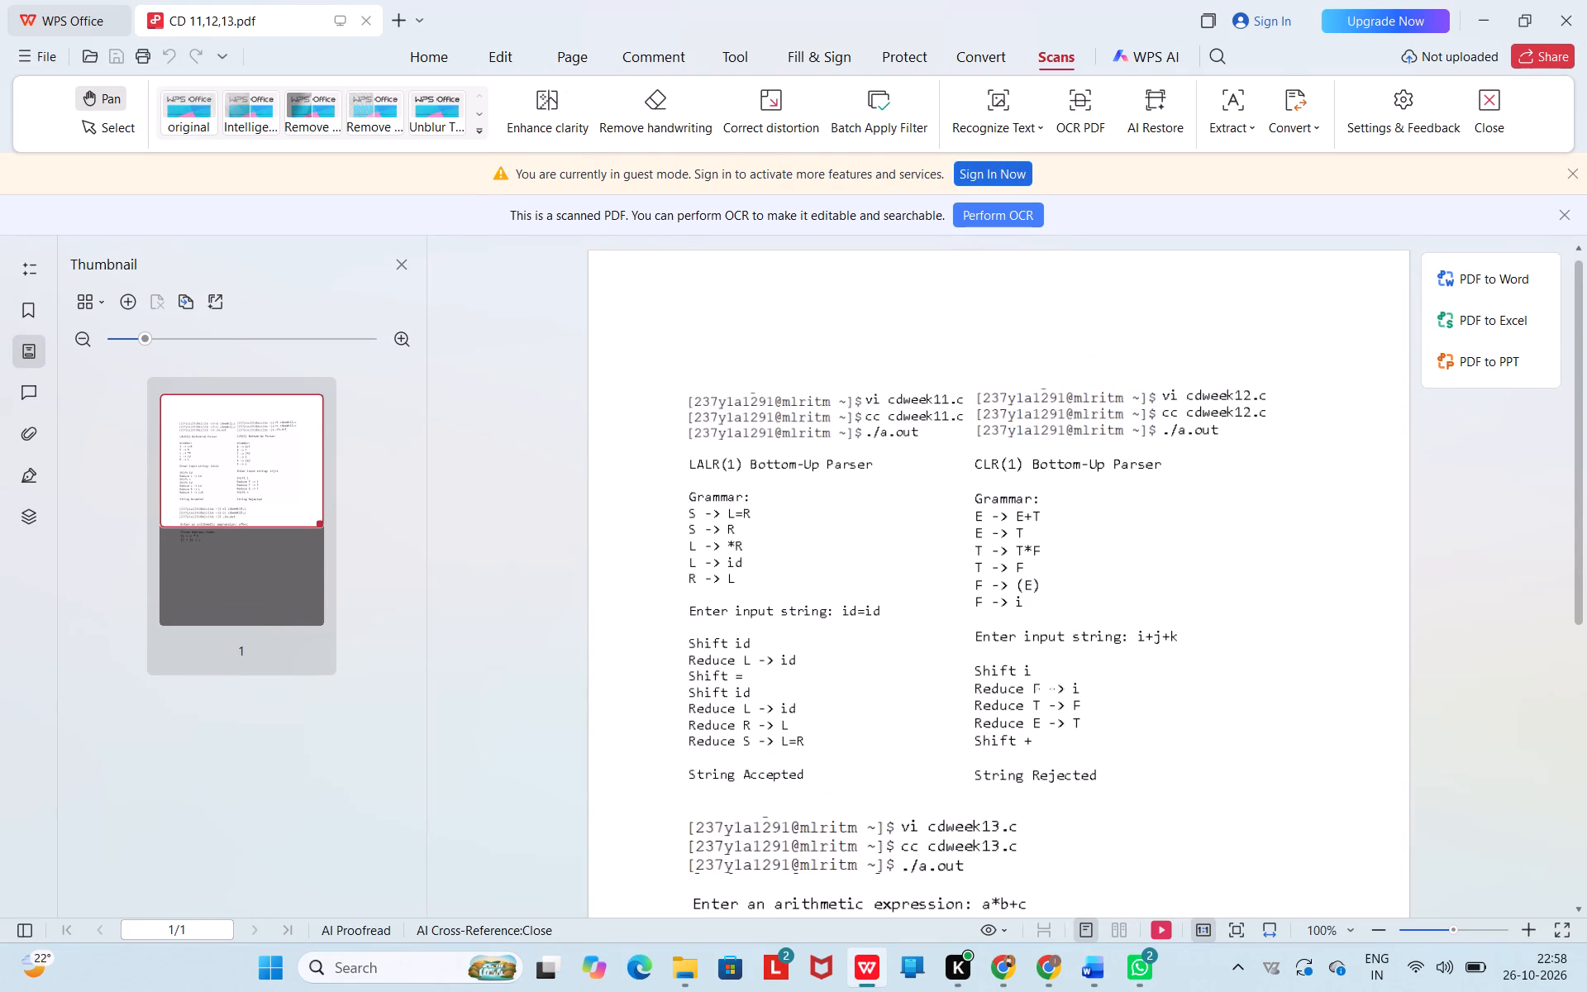
Look through the exported CD 11,12,13 PDF to its end, and close it along with the CD 11,12,13 Word document.
{"action": "scroll", "coordinate": [757, 630], "scroll_direction": "down", "scroll_amount": 5}
{"action": "left_click", "coordinate": [1586, 0]}
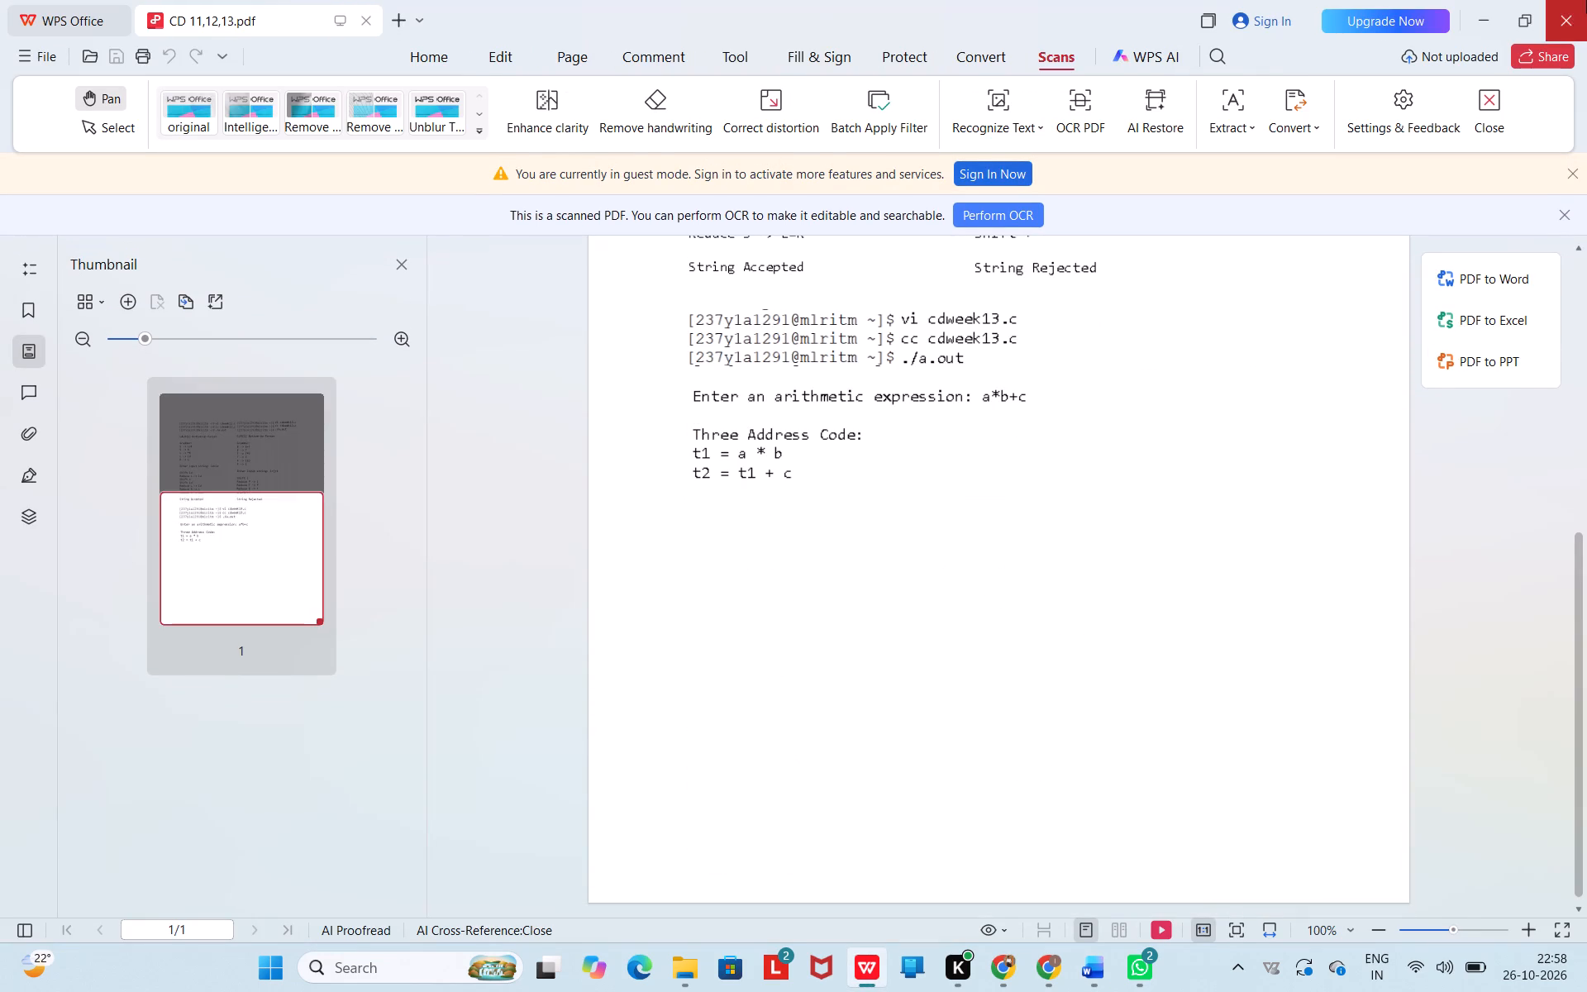
{"action": "left_click", "coordinate": [1586, 0]}
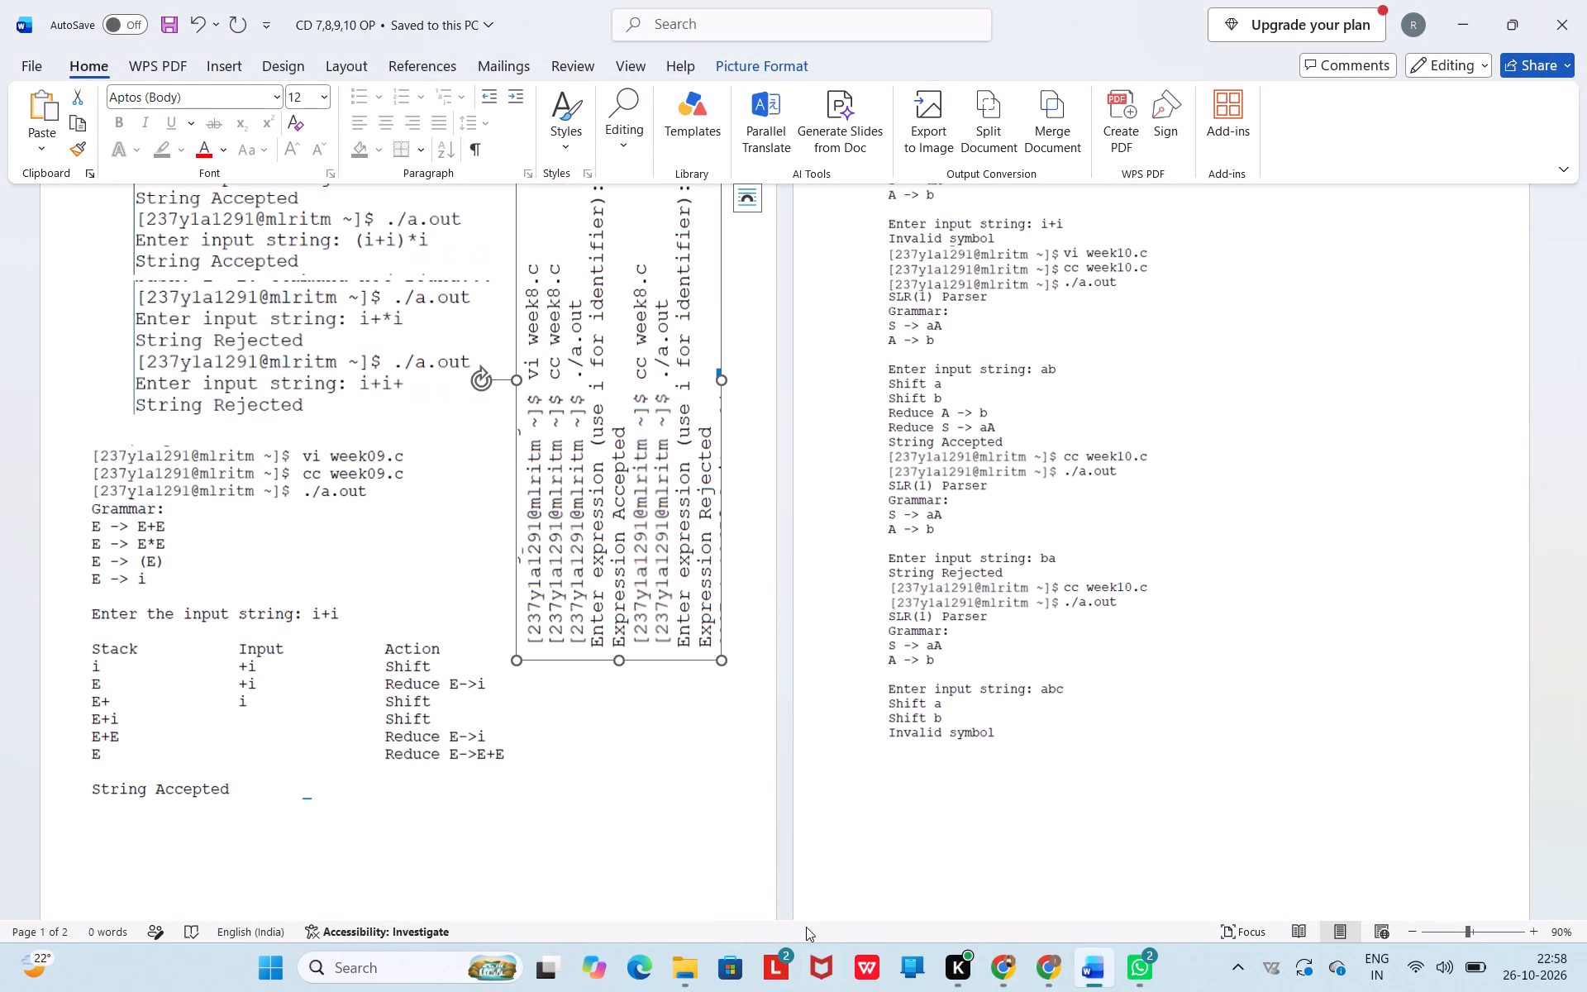